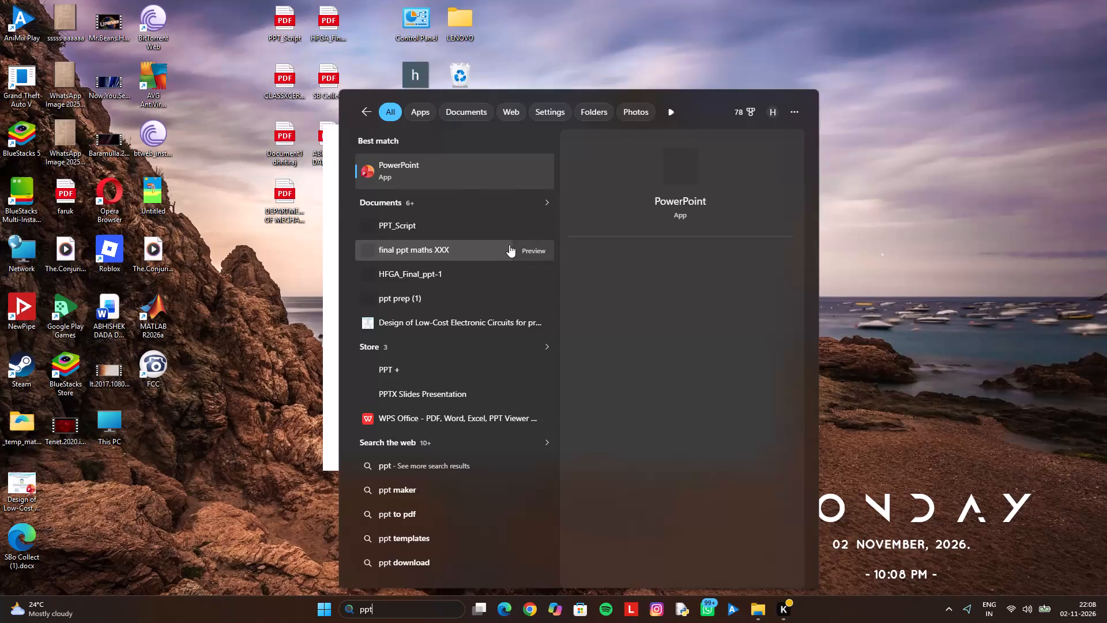
# Open PowerPoint in a maximized window and create a new blank presentation.
pyautogui.click(409, 168)
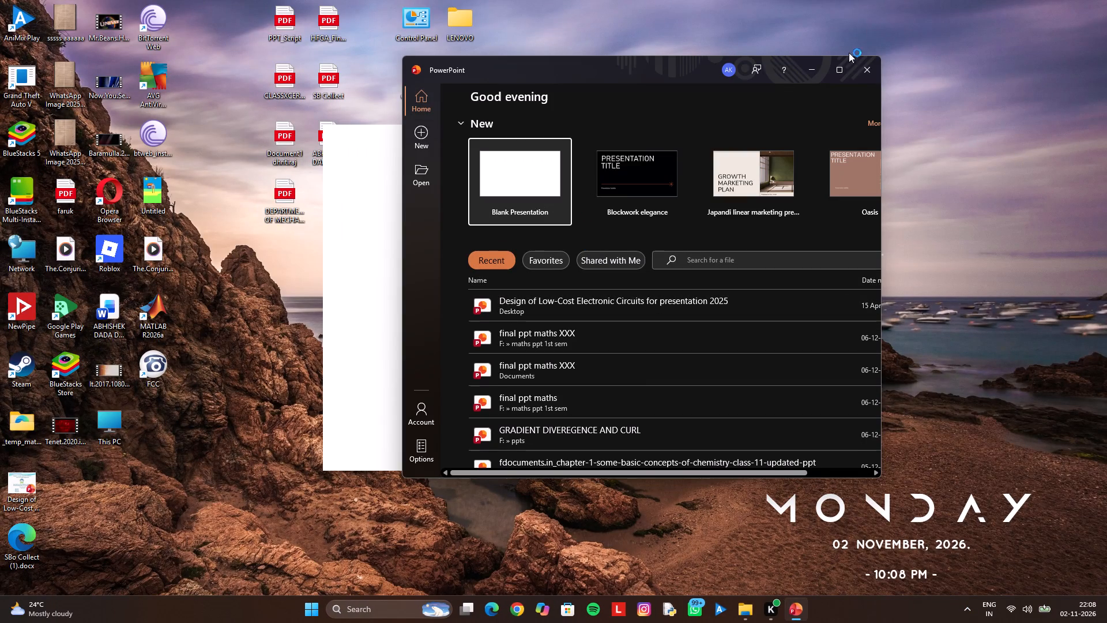
pyautogui.click(837, 73)
pyautogui.click(16, 90)
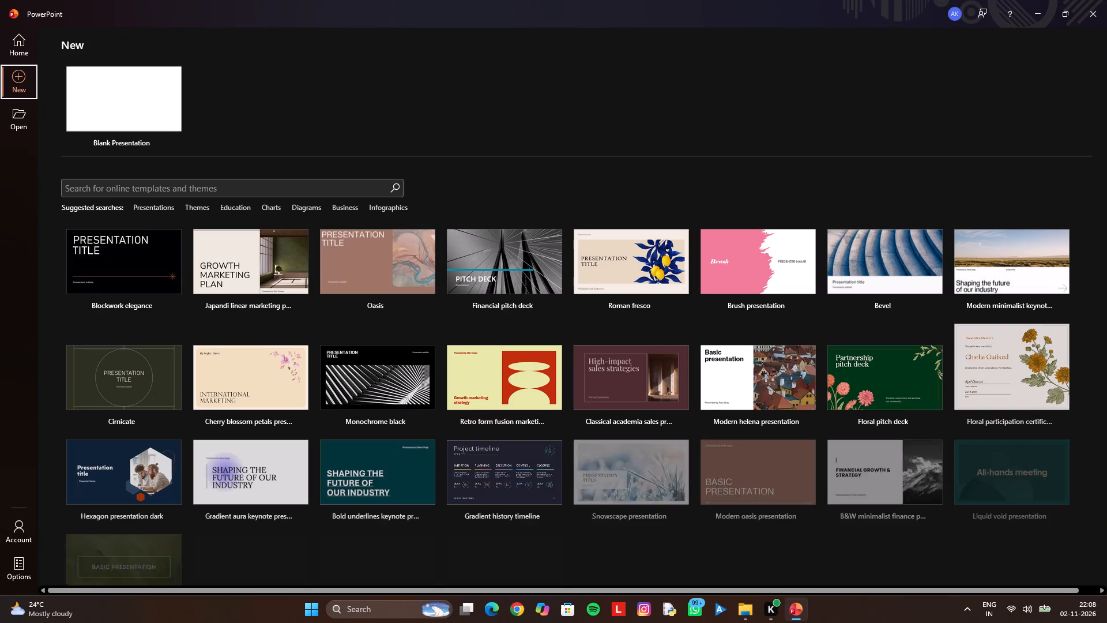
pyautogui.click(121, 91)
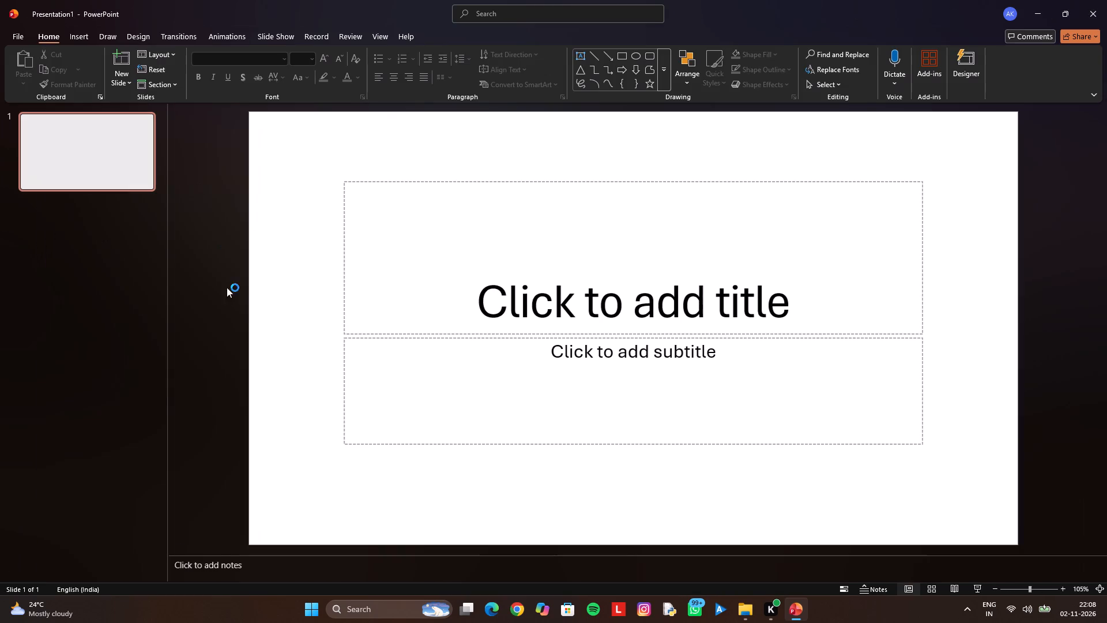
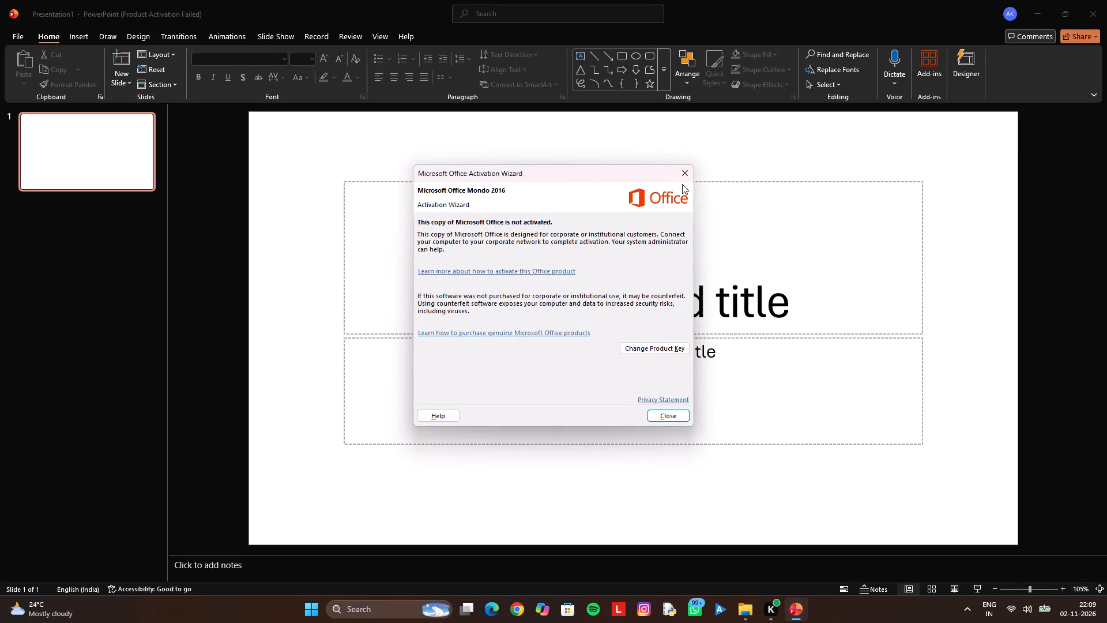
# Dismiss the Microsoft Office Activation Wizard covering the blank presentation.
pyautogui.click(686, 179)
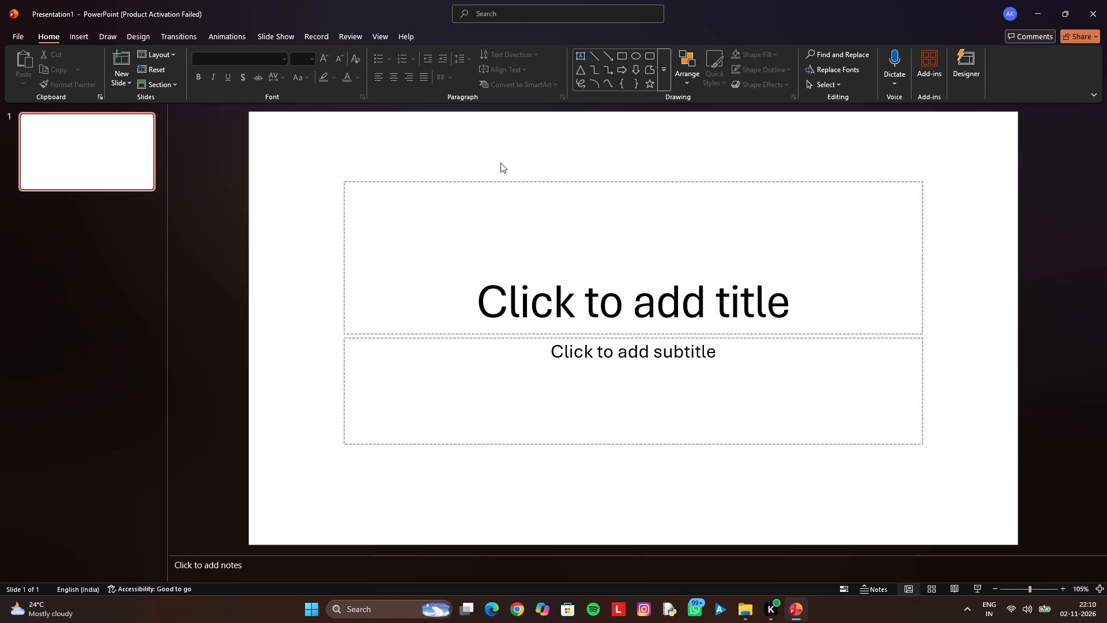
pyautogui.click(502, 163)
# Switch to Google Chrome and open it with the Person 1 profile.
pyautogui.click(511, 611)
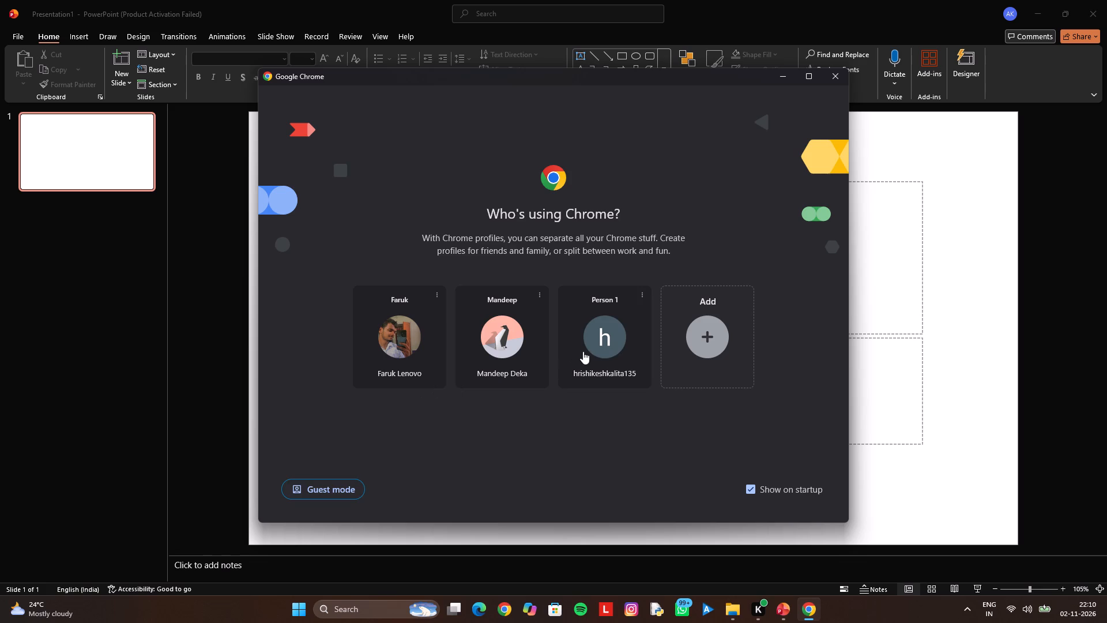
pyautogui.click(599, 348)
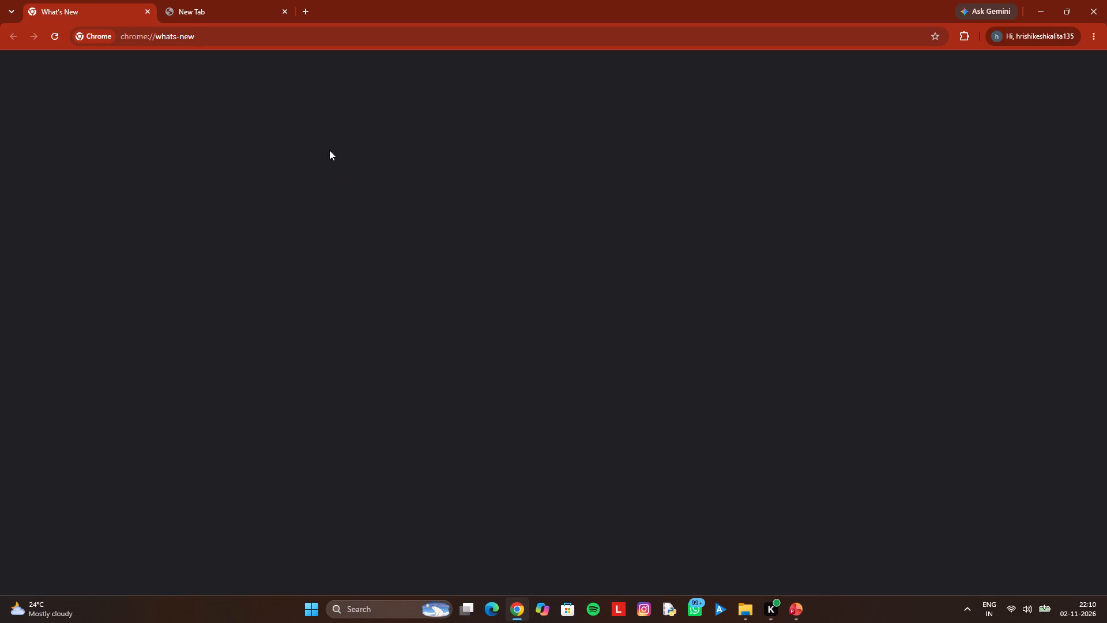
pyautogui.press('v')
pyautogui.click(215, 23)
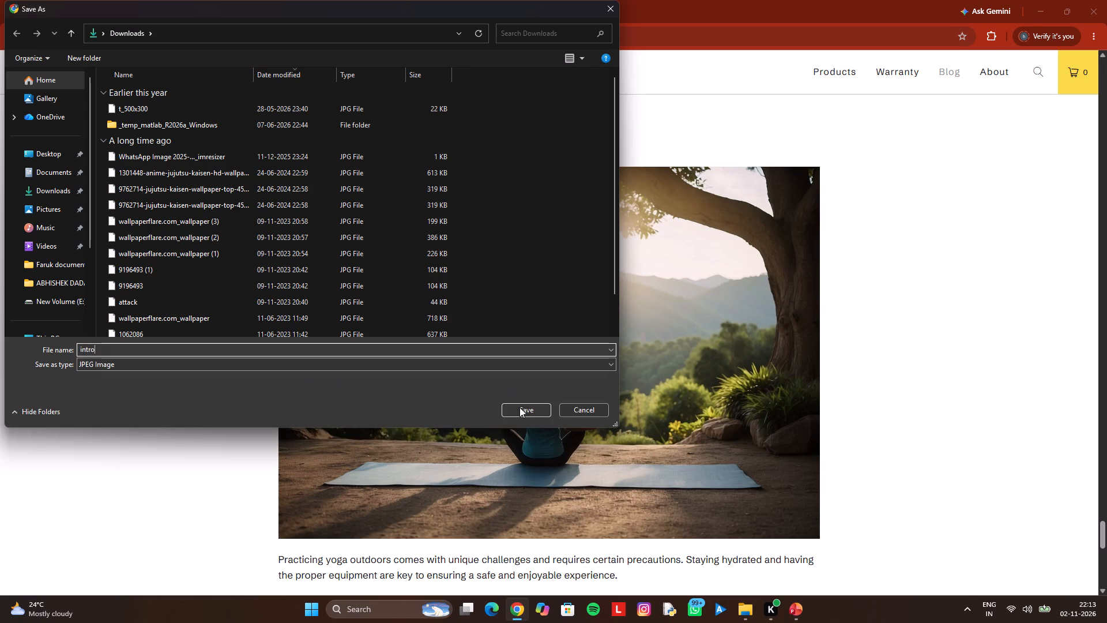
pyautogui.click(530, 410)
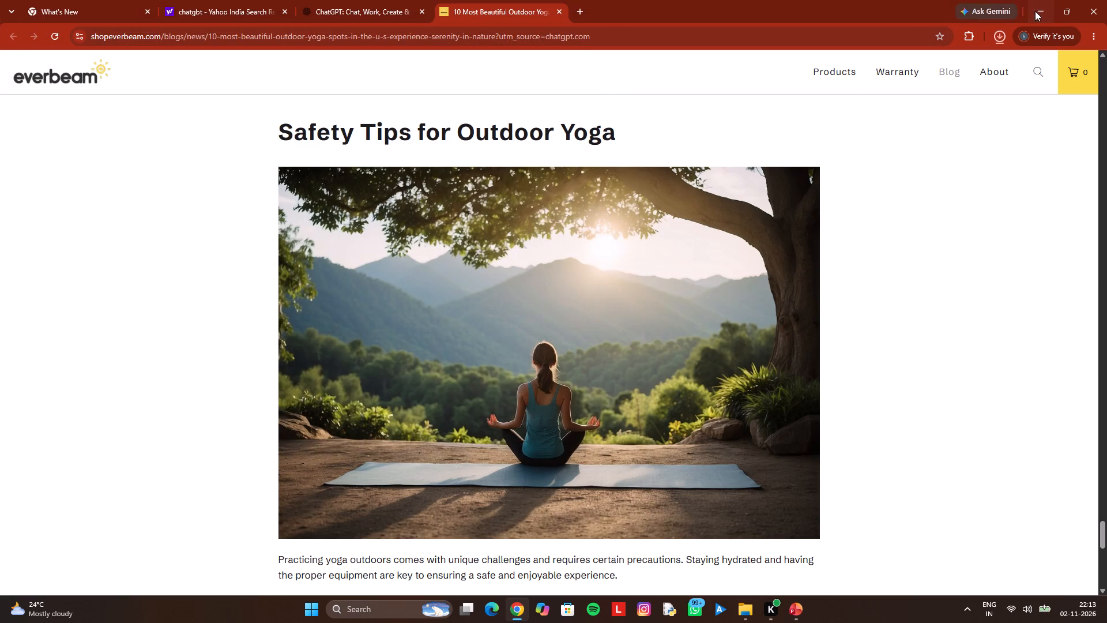
# Switch to PowerPoint and insert the intro picture from the Downloads folder onto the blank title slide.
pyautogui.click(1036, 11)
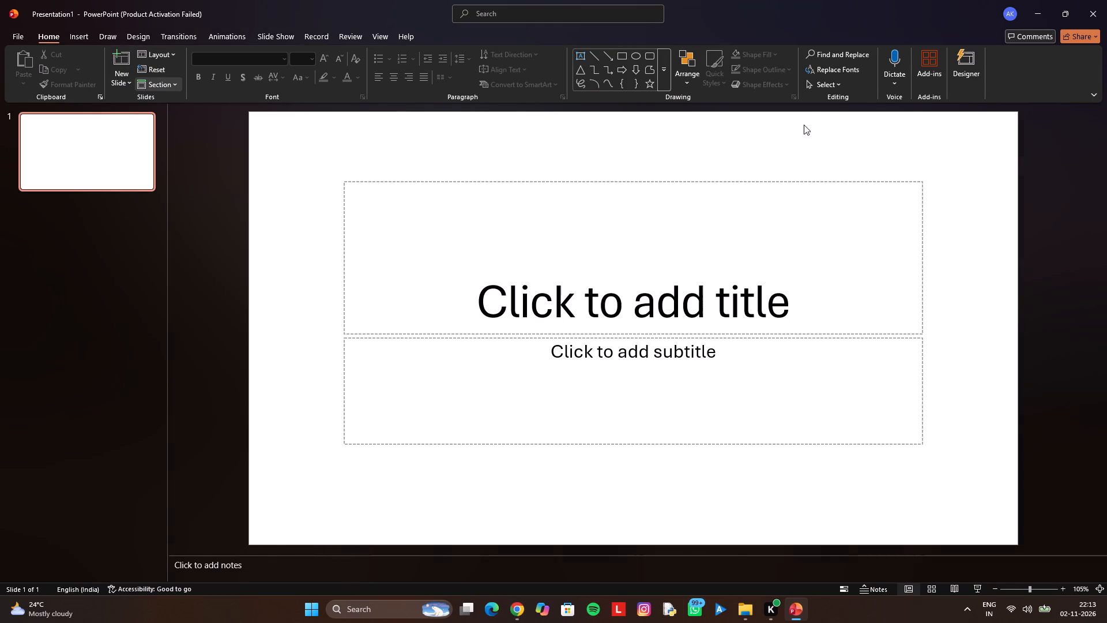
pyautogui.click(78, 44)
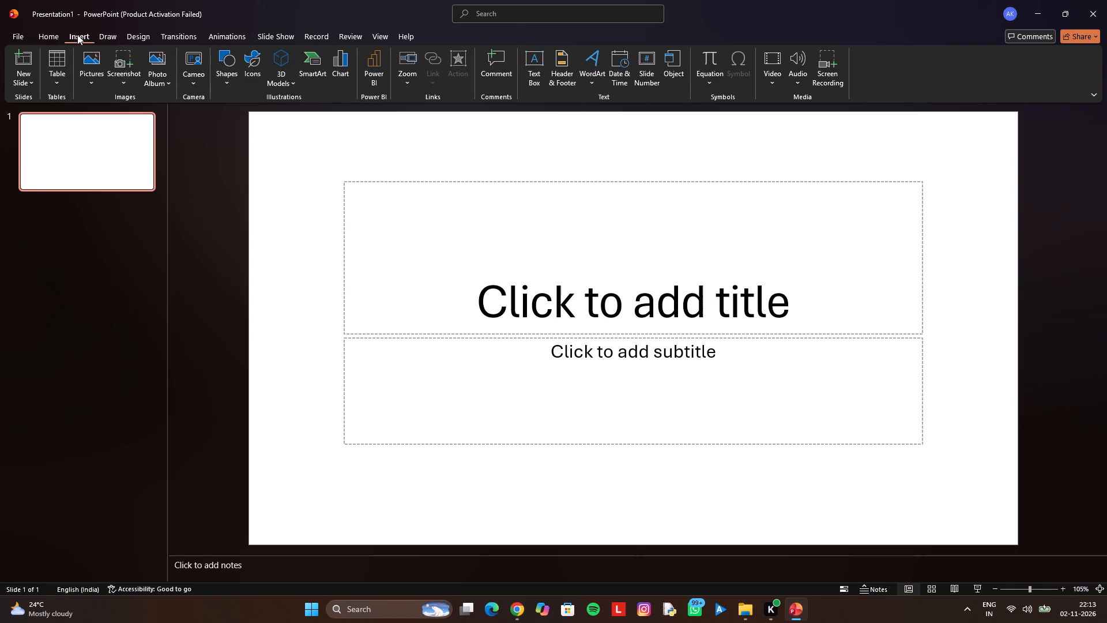
pyautogui.click(103, 67)
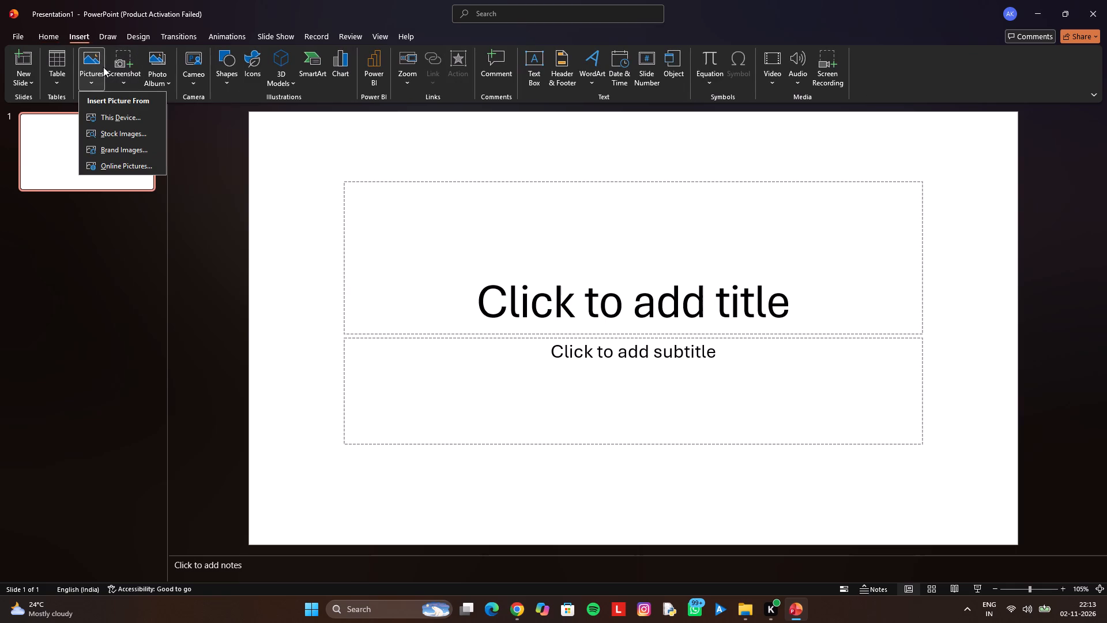
pyautogui.click(112, 124)
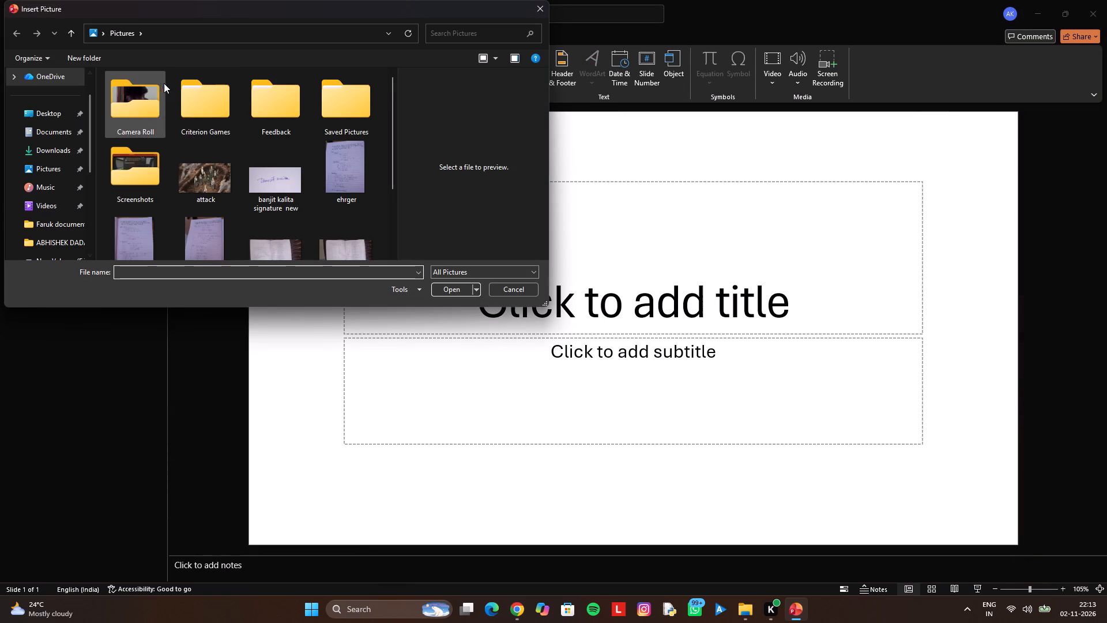
pyautogui.write('in')
pyautogui.write('tr')
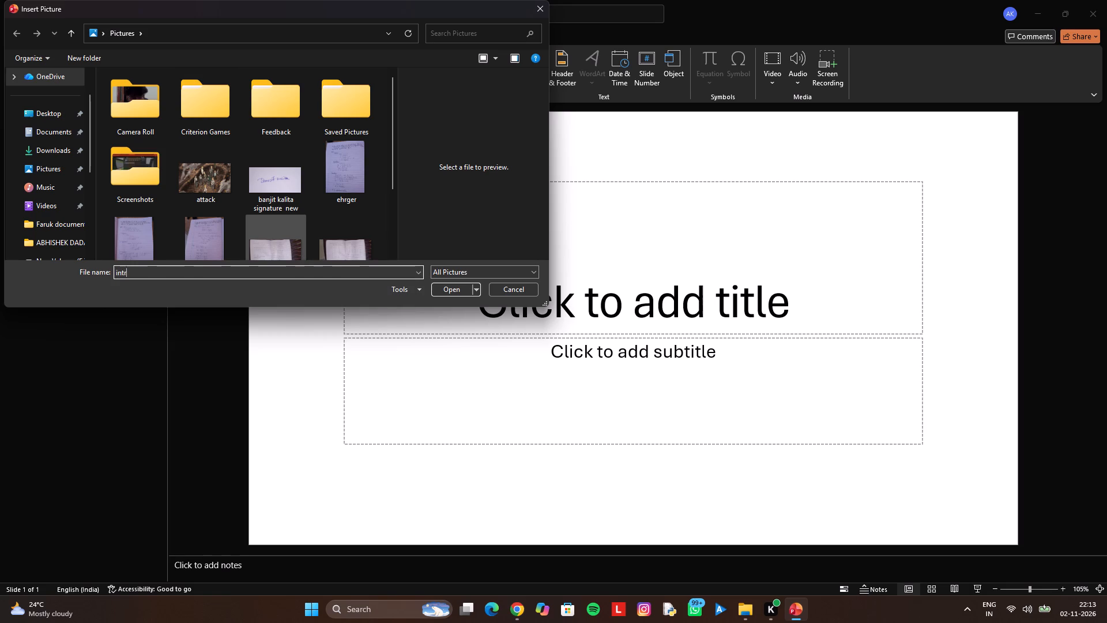
pyautogui.press('o')
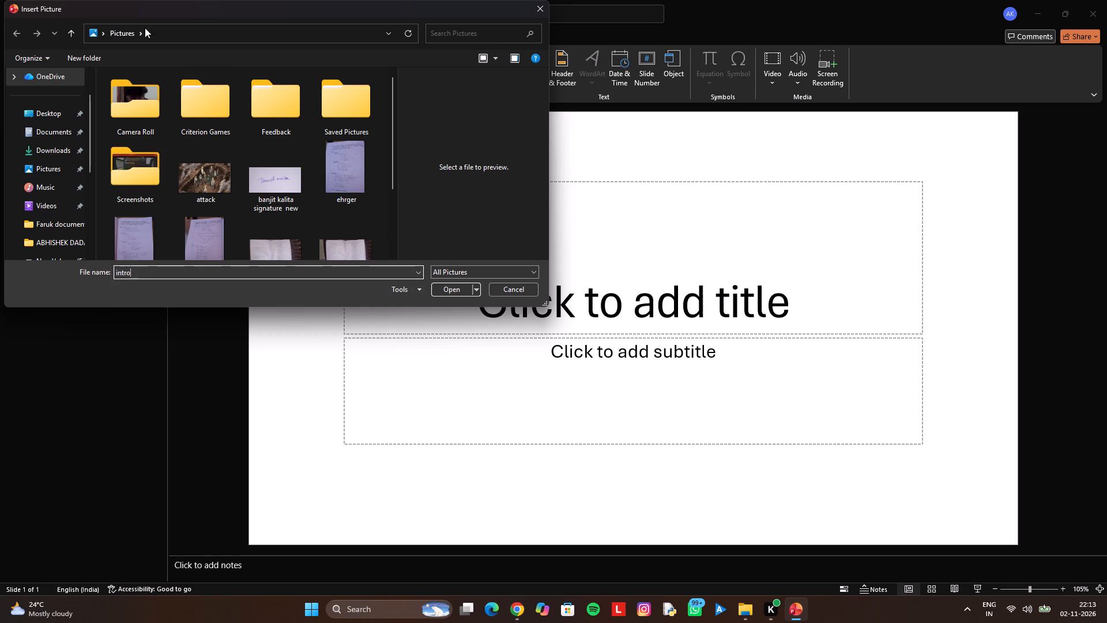
pyautogui.click(59, 148)
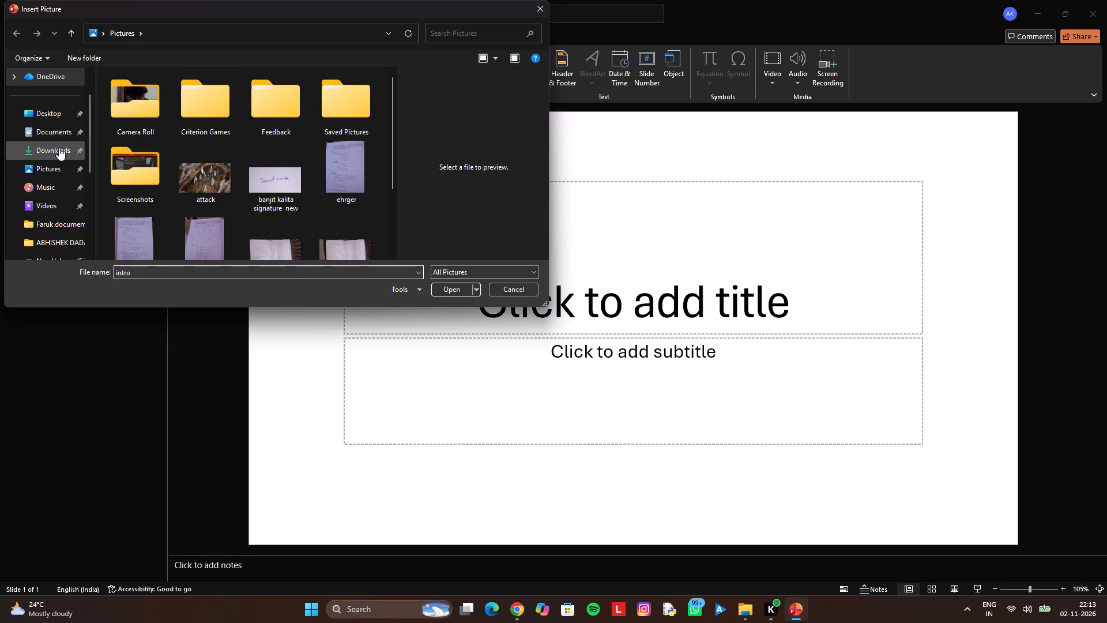
pyautogui.click(132, 107)
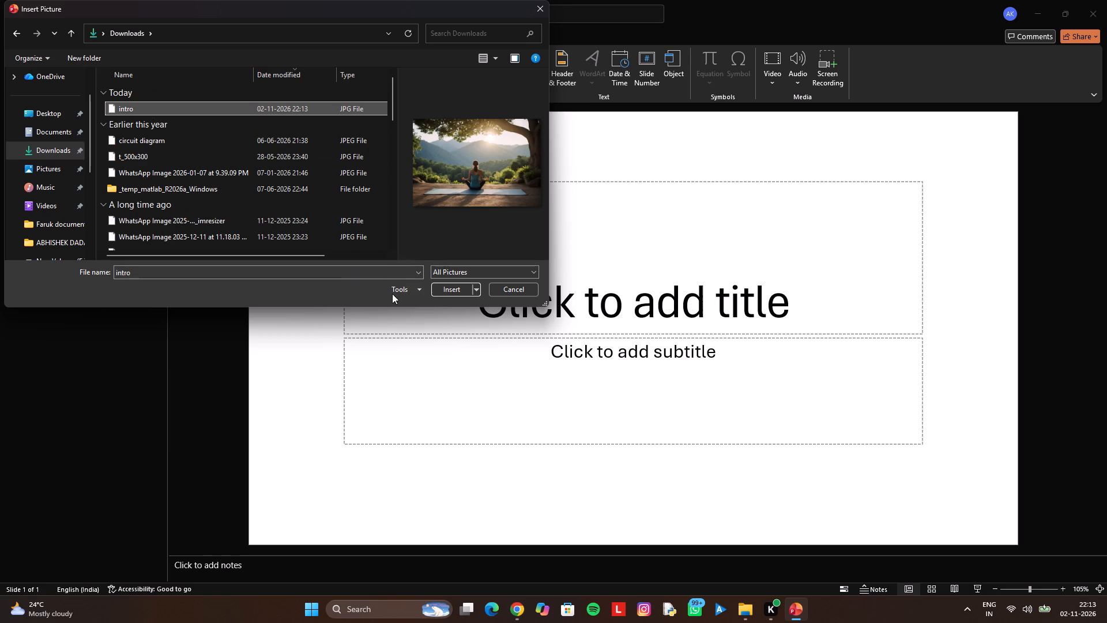
pyautogui.click(446, 292)
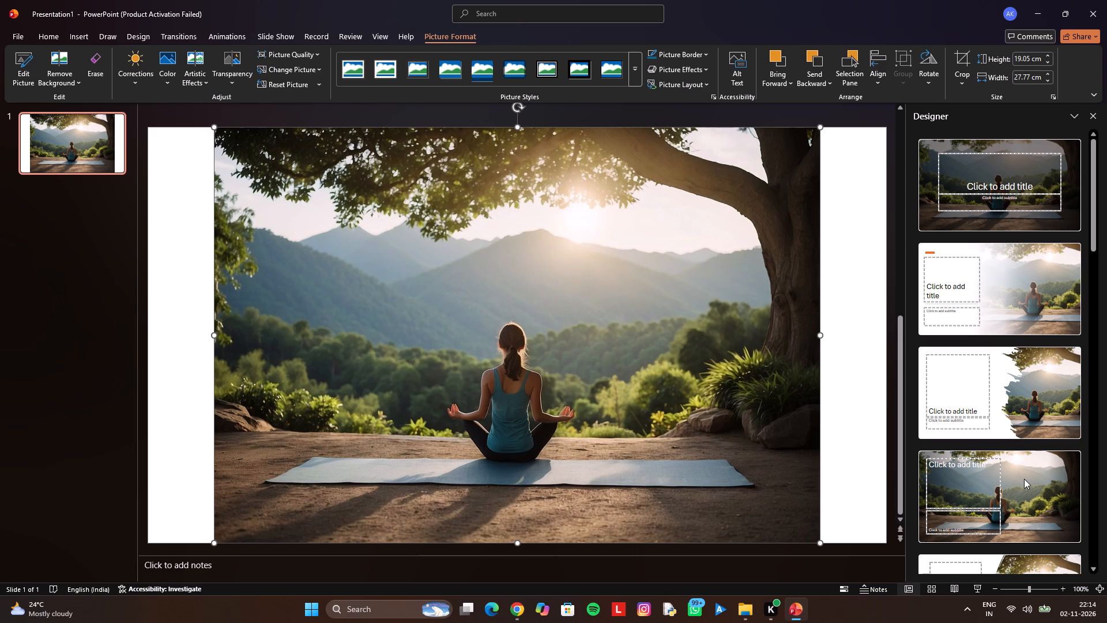
# Apply the Designer layout that fades the picture into a white title area with a short orange accent bar.
pyautogui.scroll(-1, 1026, 466)
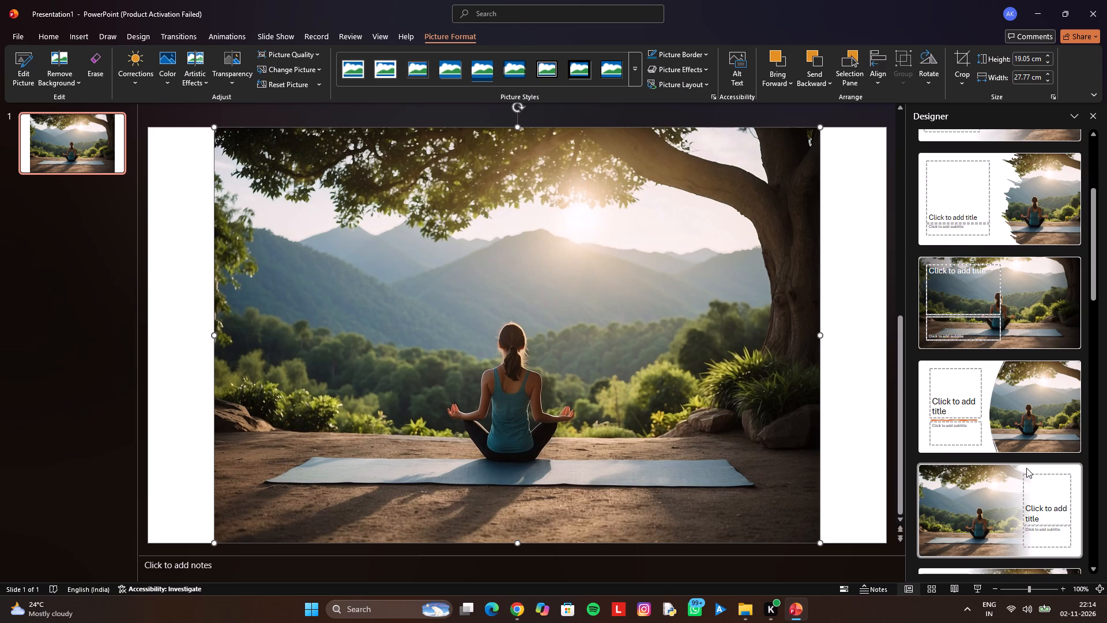
pyautogui.scroll(1, 1028, 467)
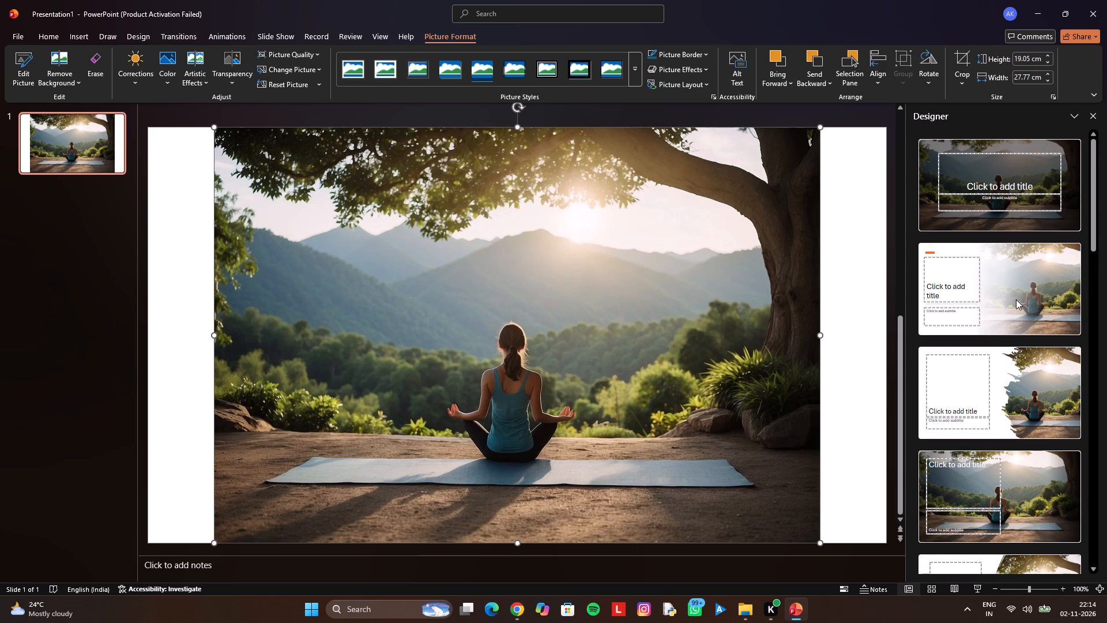
pyautogui.click(1016, 299)
# Shrink the title placeholder's height from its bottom edge to a single-line box just below the orange accent bar.
pyautogui.click(301, 279)
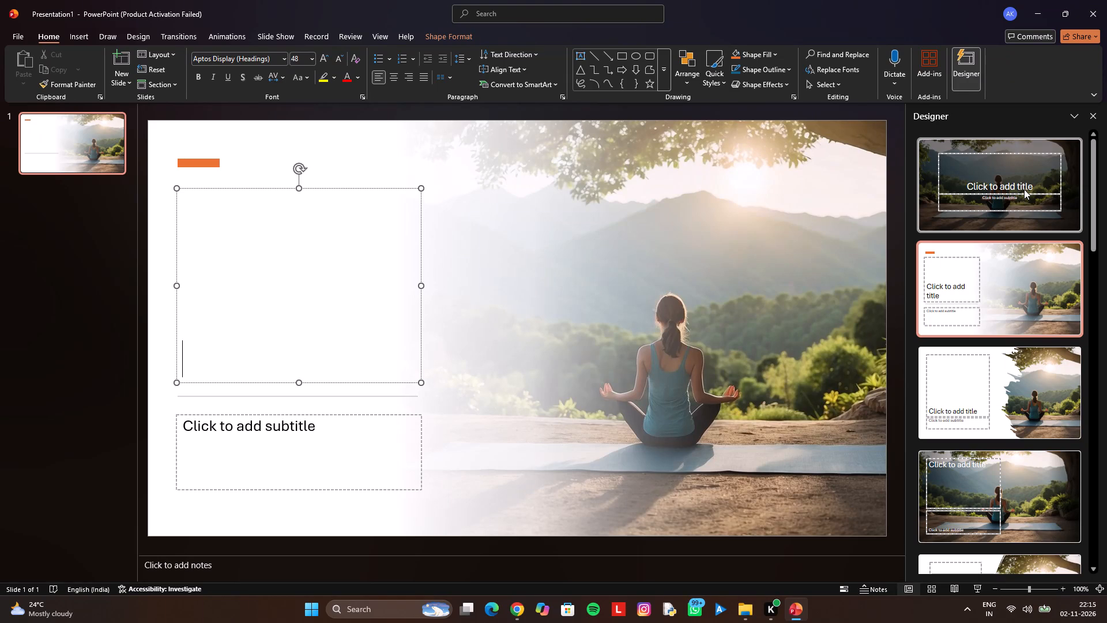
pyautogui.click(303, 204)
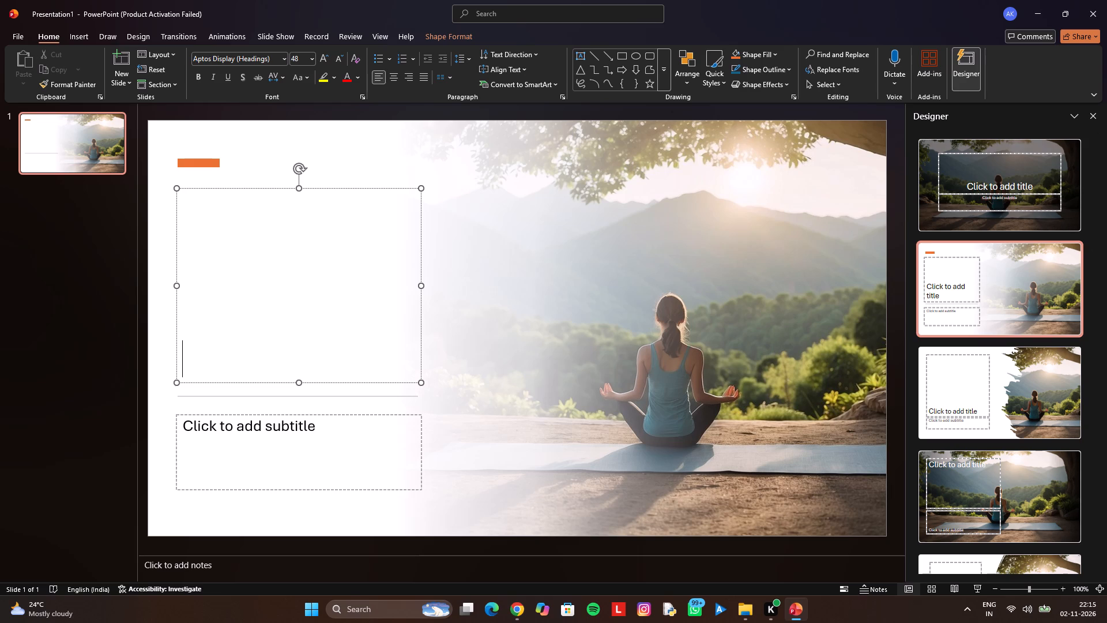
pyautogui.moveTo(297, 383); pyautogui.dragTo(312, 262)
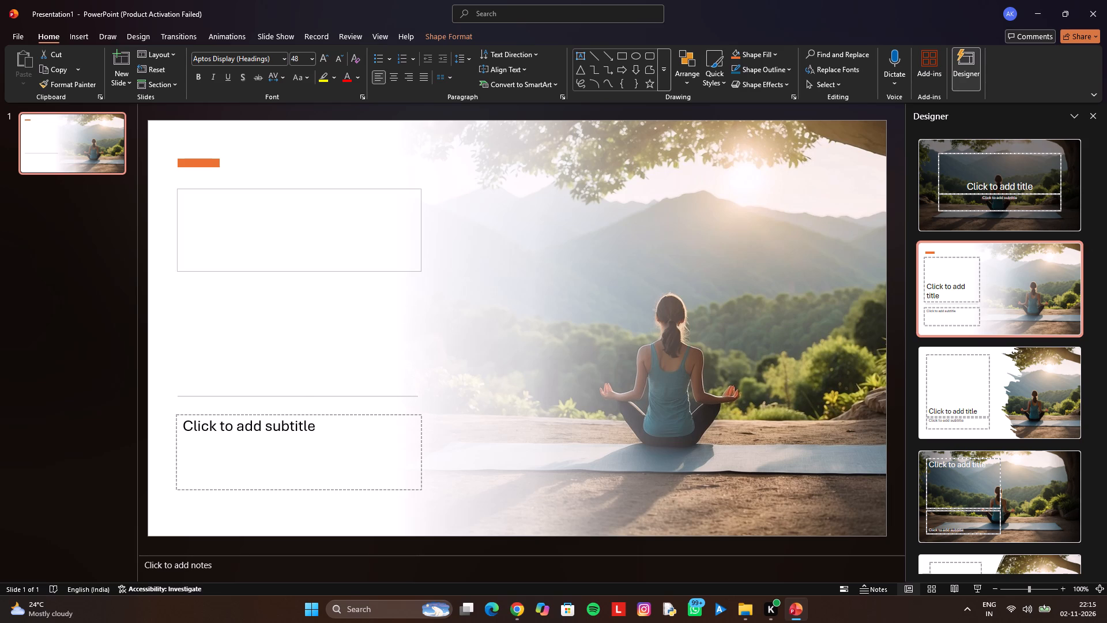
pyautogui.moveTo(312, 262); pyautogui.dragTo(319, 224)
pyautogui.click(316, 209)
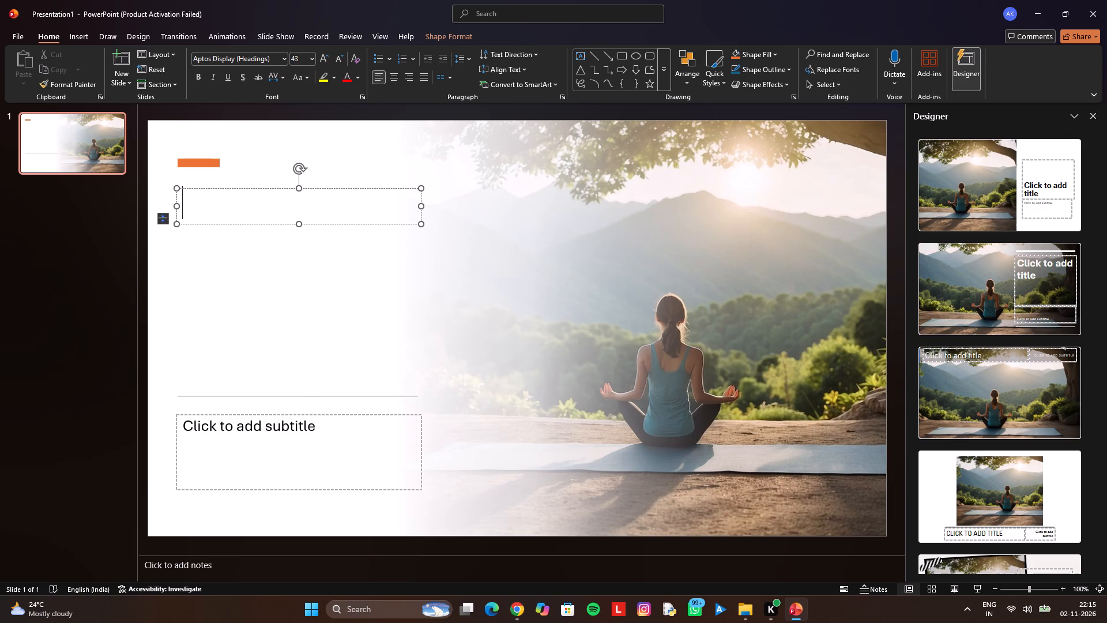
# Enter "Introduction To" as the beginning of the title in the title placeholder.
pyautogui.press('i')
pyautogui.press('BackSpace')
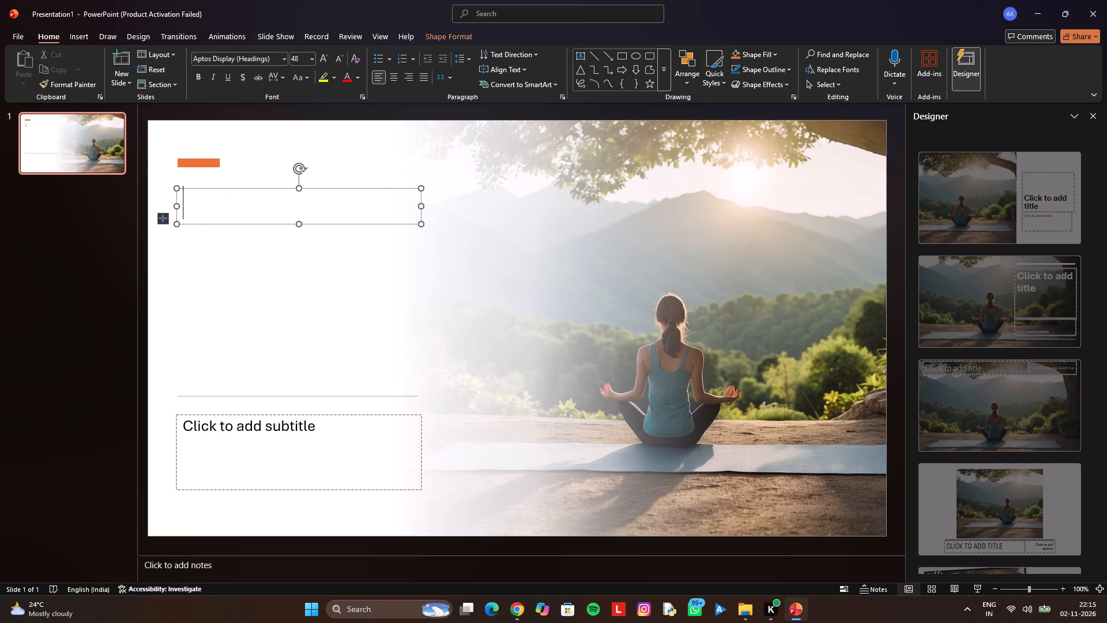
pyautogui.write('In')
pyautogui.write('troduci')
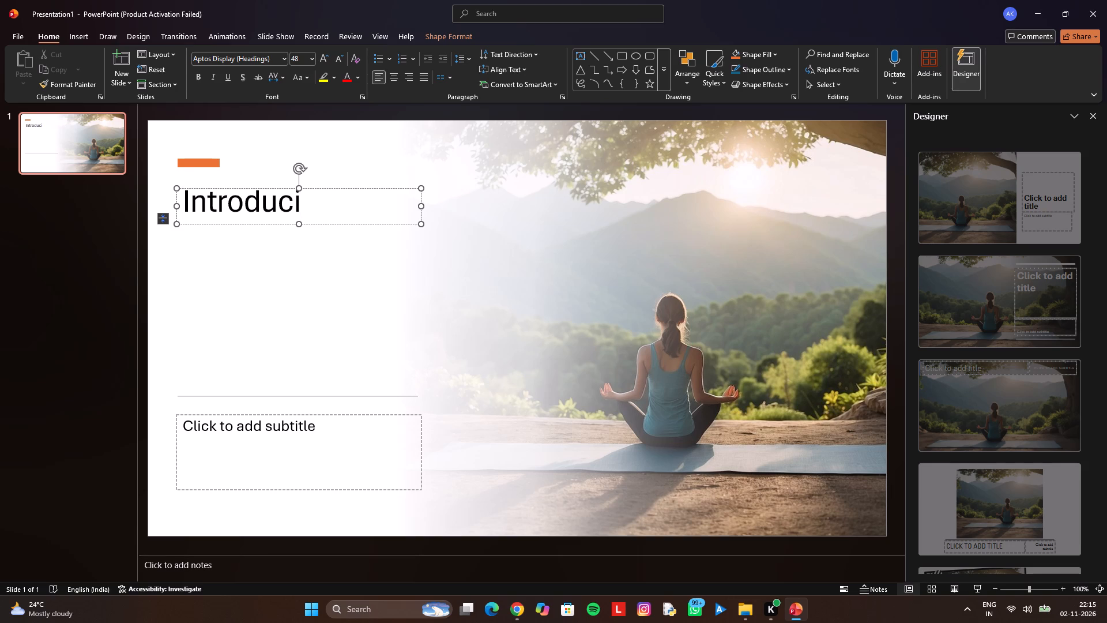
pyautogui.press('BackSpace')
pyautogui.write('tion')
pyautogui.press('space')
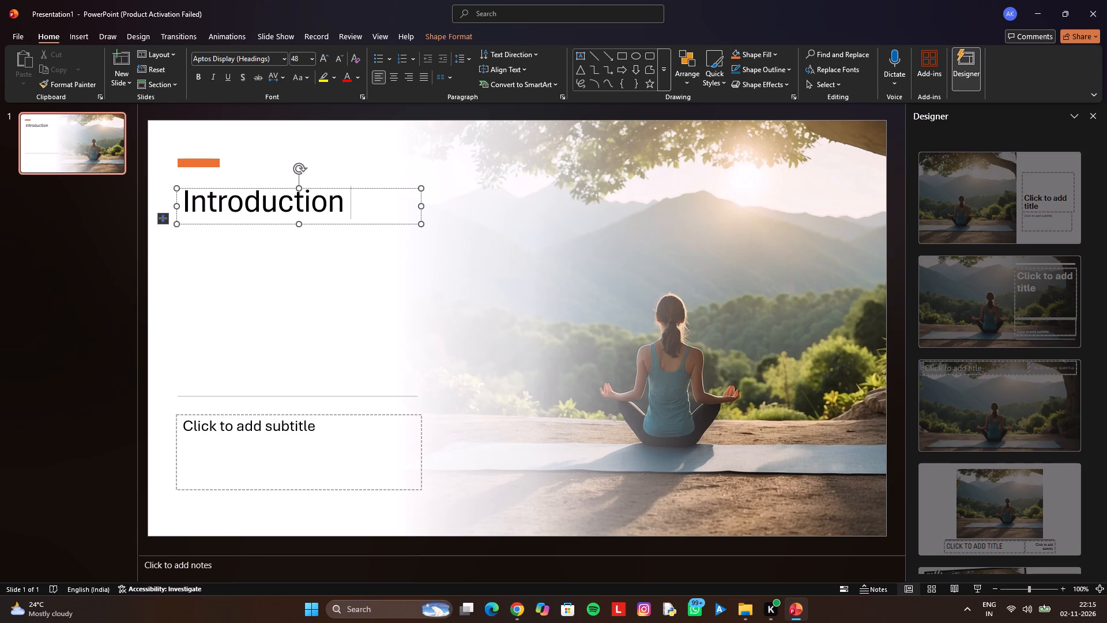
pyautogui.press('shift+Print')
pyautogui.hotkey('shift', 't')
pyautogui.write('o')
pyautogui.press('space')
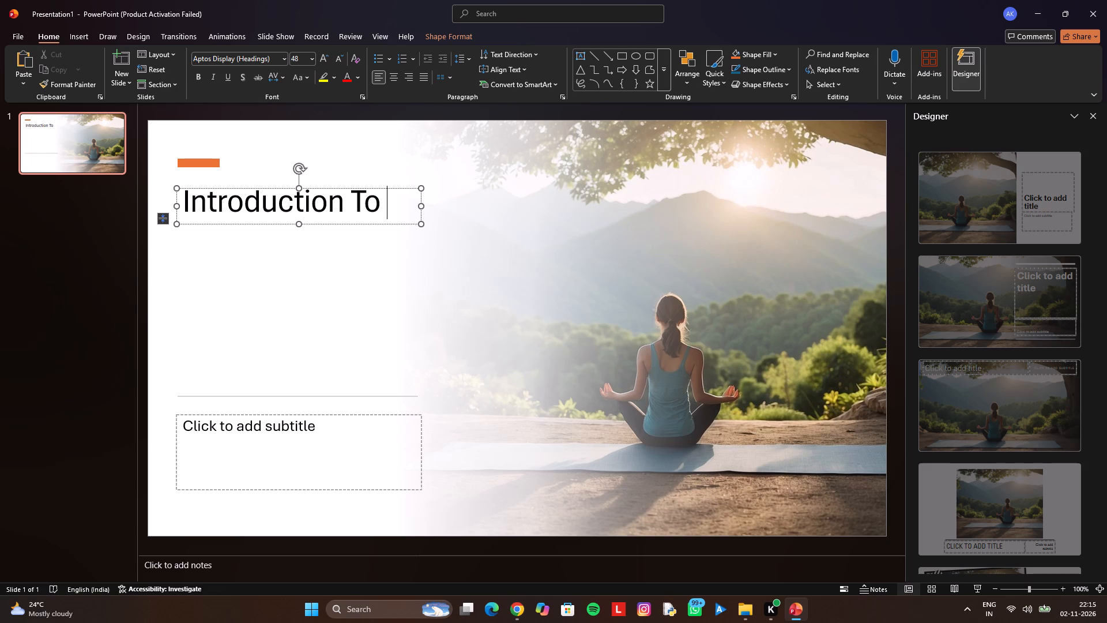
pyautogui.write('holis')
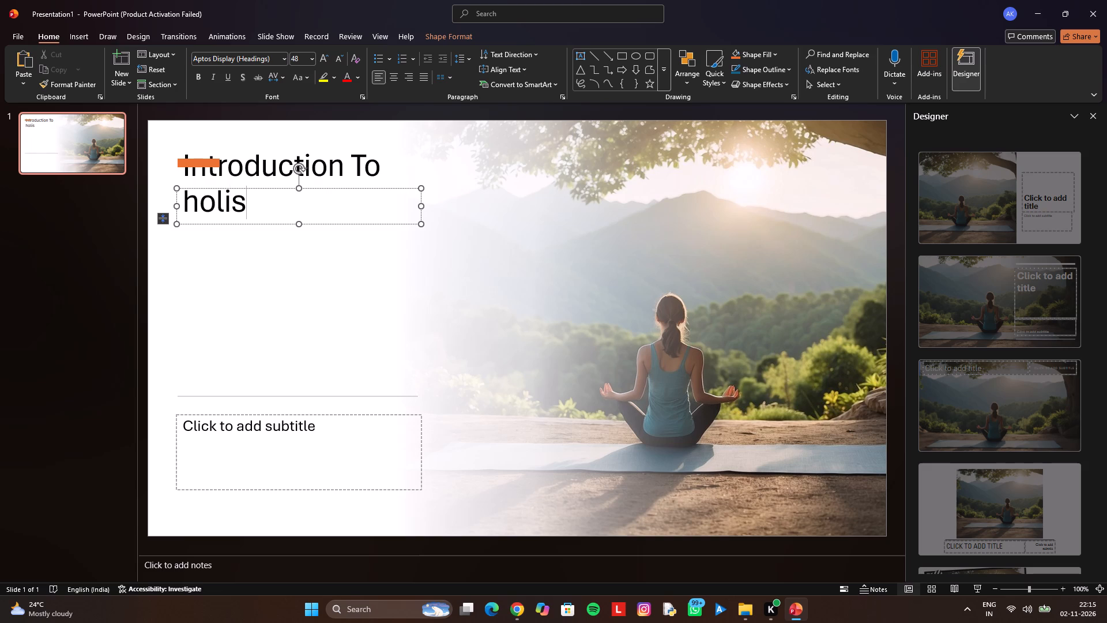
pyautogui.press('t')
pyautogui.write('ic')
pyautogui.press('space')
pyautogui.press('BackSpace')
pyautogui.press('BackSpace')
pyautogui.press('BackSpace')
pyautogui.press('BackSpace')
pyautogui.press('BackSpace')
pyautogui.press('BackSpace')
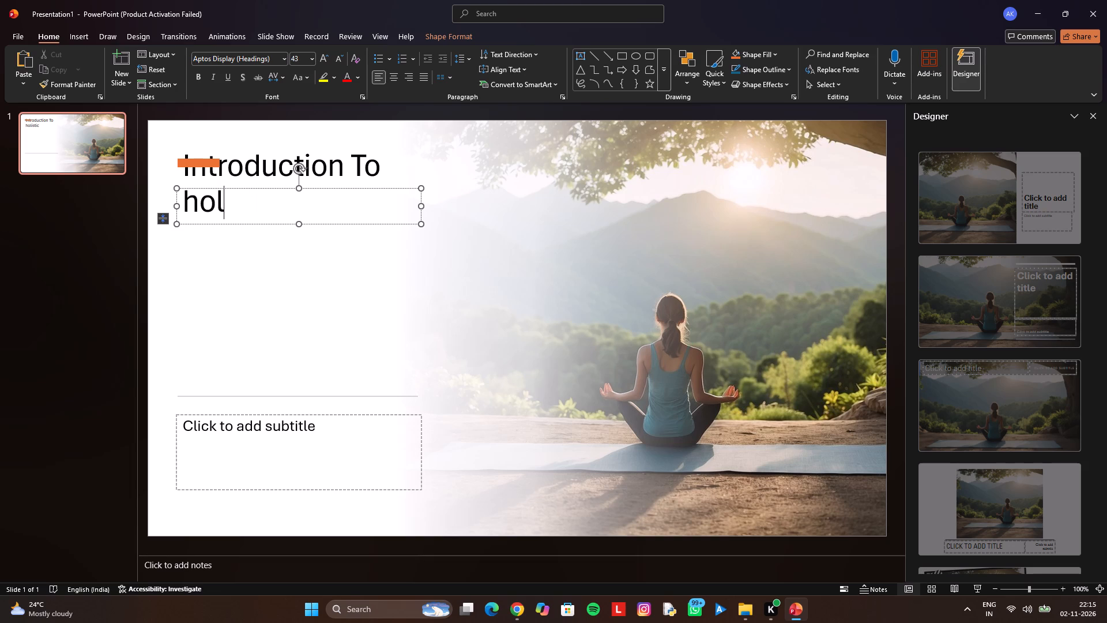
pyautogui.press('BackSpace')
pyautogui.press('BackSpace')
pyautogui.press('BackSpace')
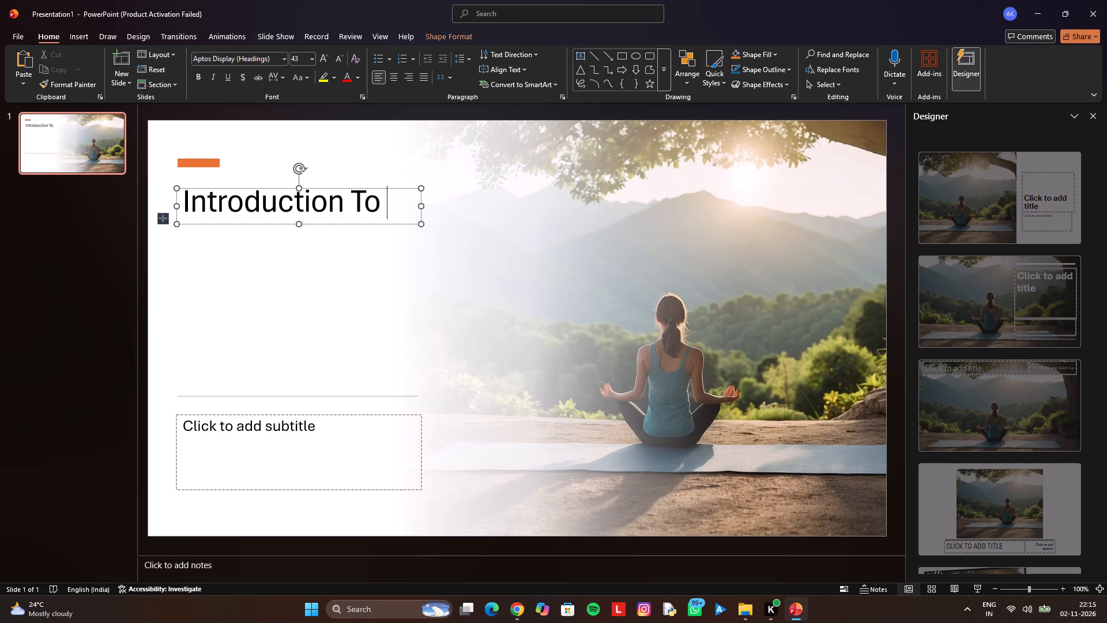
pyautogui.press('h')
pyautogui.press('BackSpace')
# Complete the slide title with the words "Holistic Health" after "Introduction To".
pyautogui.hotkey('shift', 'h')
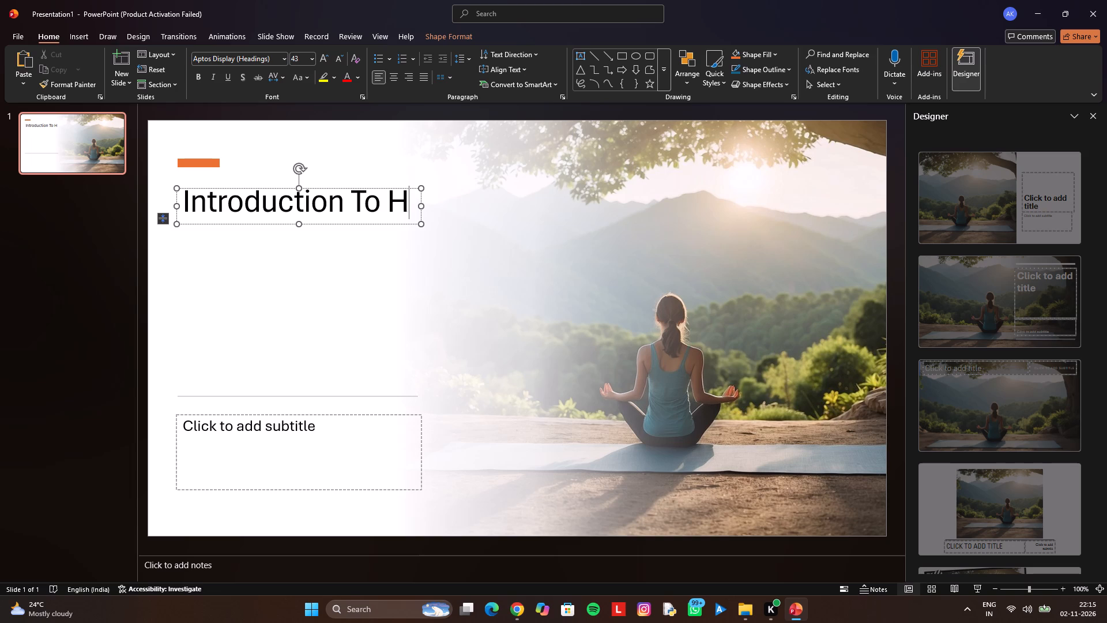
pyautogui.write('olistic')
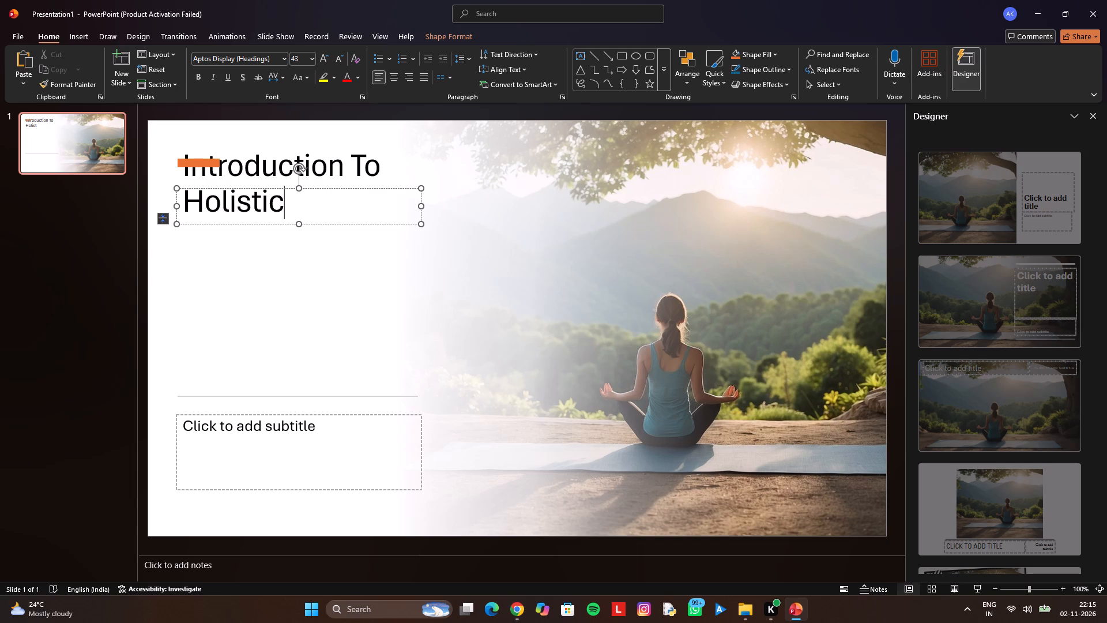
pyautogui.press('space')
pyautogui.write('Hea')
pyautogui.write('lth')
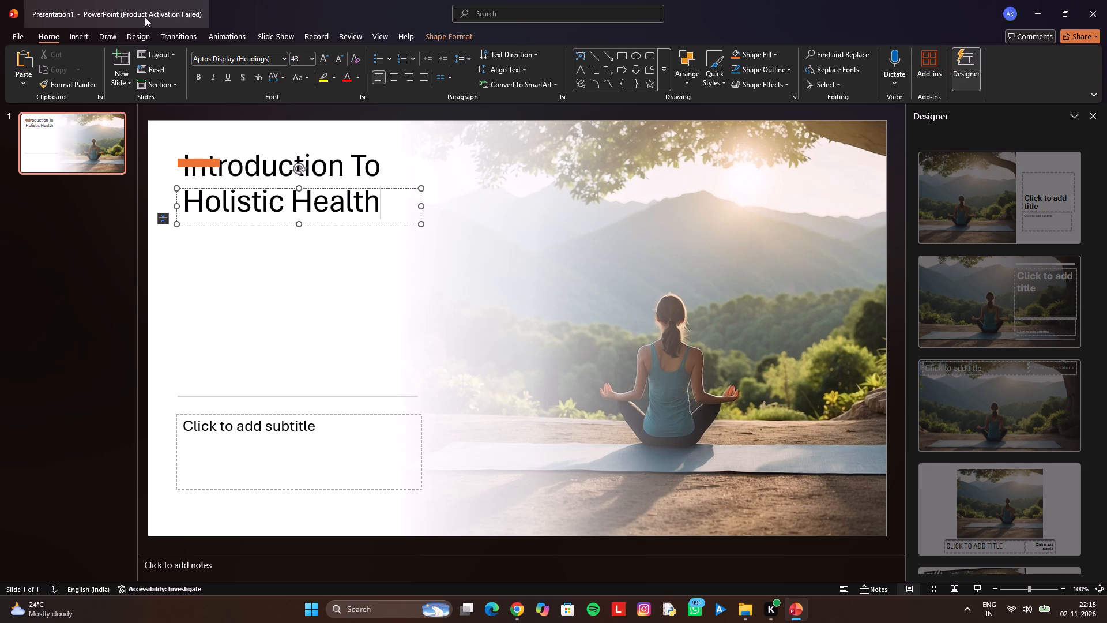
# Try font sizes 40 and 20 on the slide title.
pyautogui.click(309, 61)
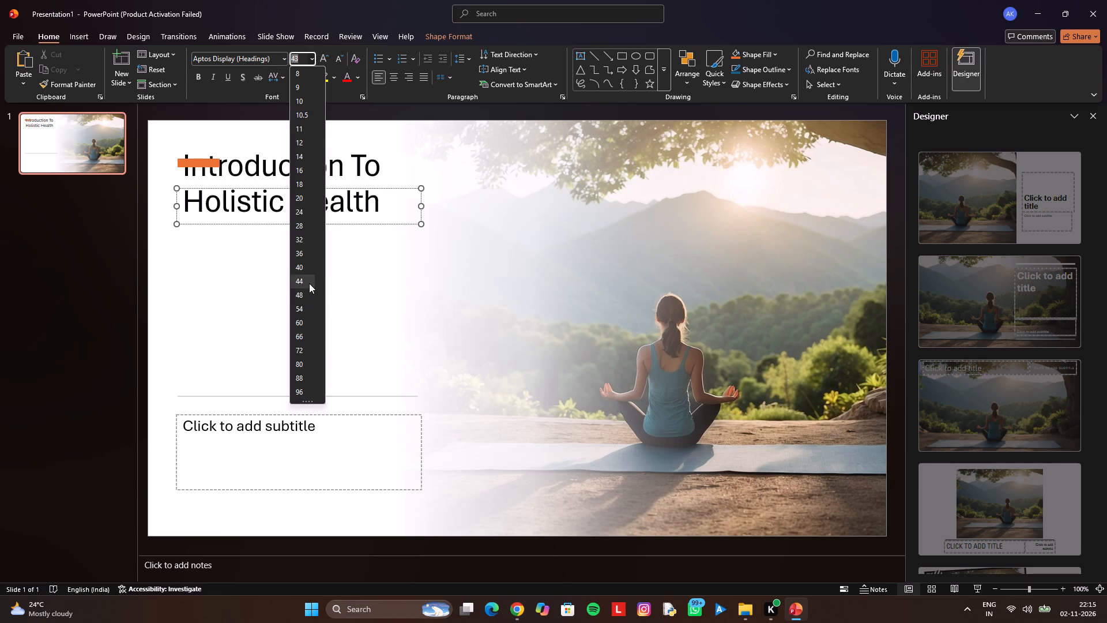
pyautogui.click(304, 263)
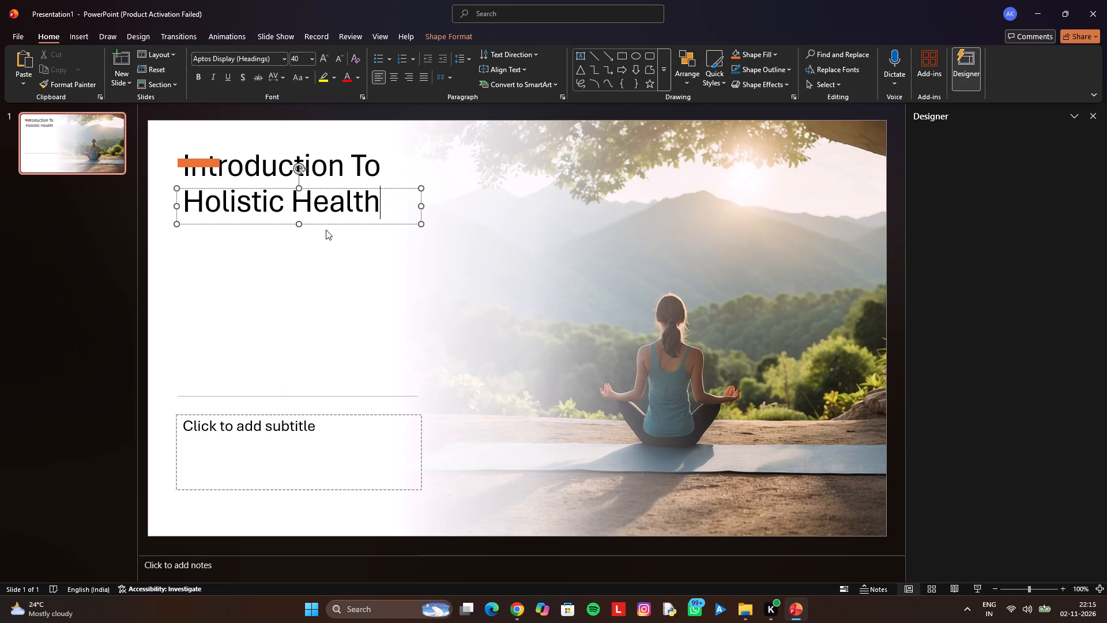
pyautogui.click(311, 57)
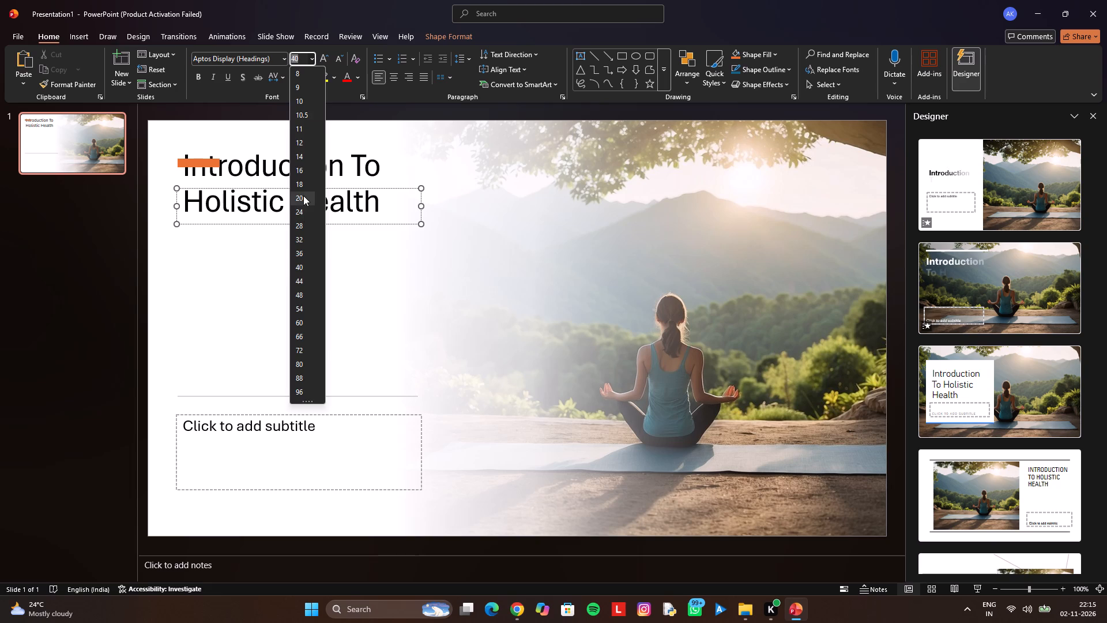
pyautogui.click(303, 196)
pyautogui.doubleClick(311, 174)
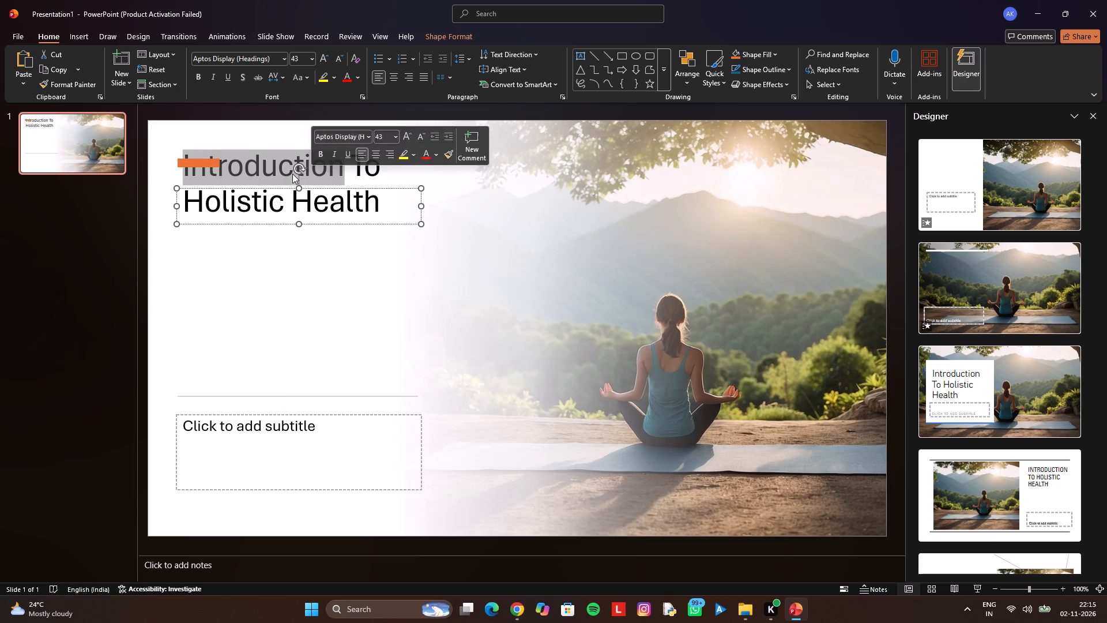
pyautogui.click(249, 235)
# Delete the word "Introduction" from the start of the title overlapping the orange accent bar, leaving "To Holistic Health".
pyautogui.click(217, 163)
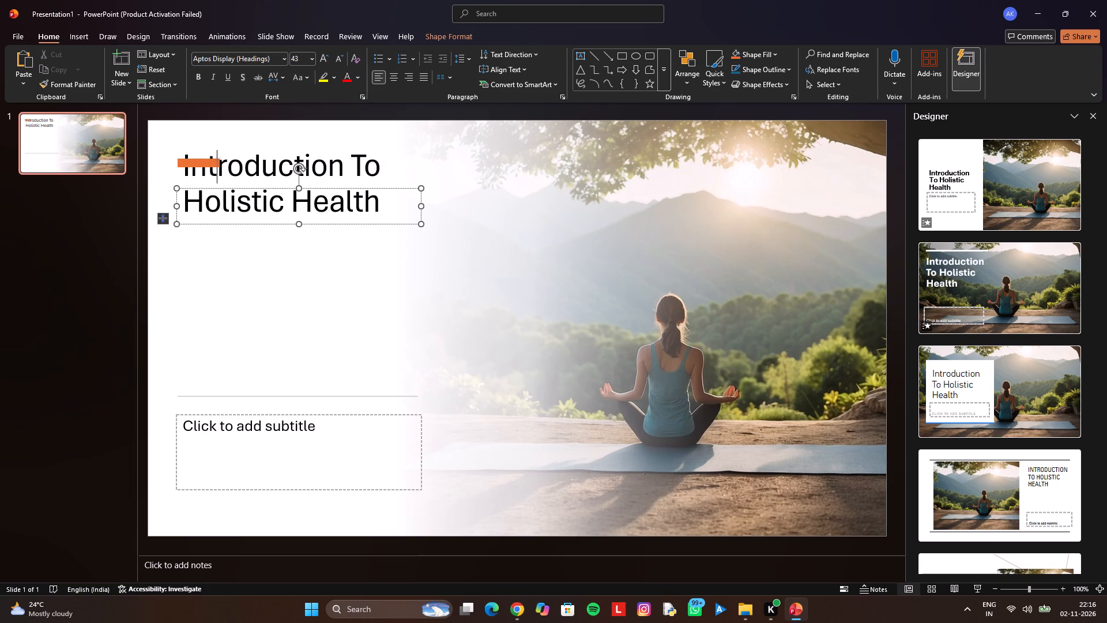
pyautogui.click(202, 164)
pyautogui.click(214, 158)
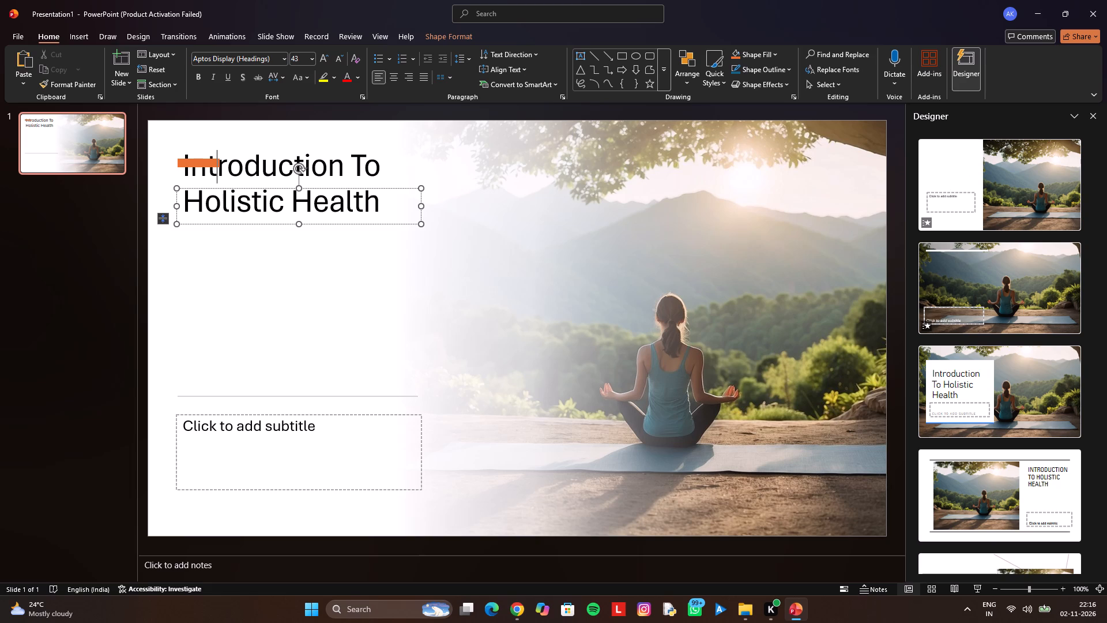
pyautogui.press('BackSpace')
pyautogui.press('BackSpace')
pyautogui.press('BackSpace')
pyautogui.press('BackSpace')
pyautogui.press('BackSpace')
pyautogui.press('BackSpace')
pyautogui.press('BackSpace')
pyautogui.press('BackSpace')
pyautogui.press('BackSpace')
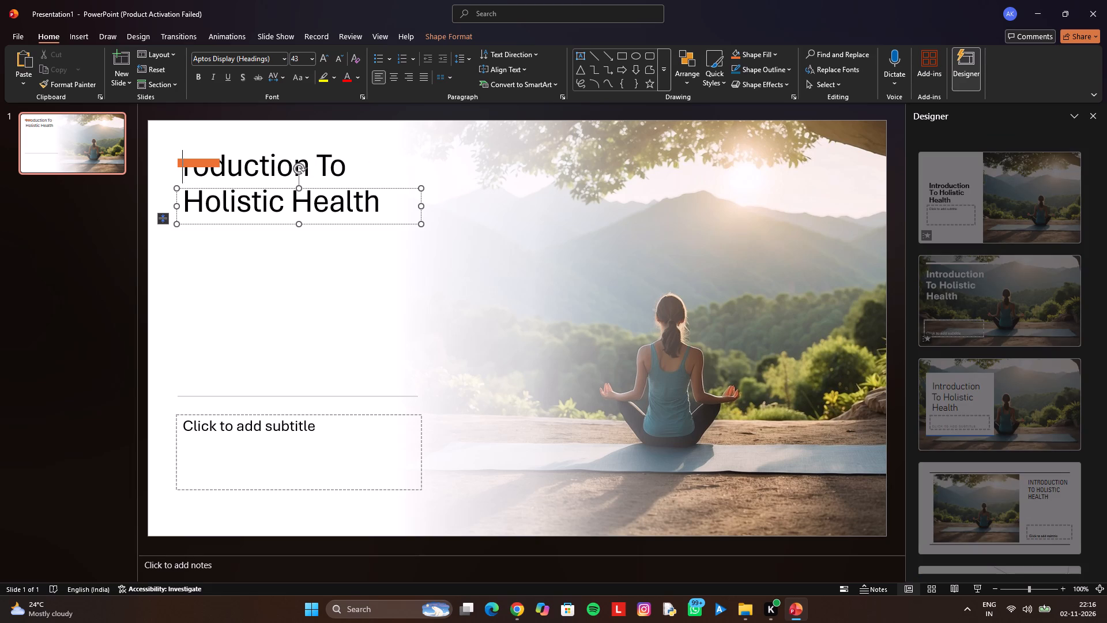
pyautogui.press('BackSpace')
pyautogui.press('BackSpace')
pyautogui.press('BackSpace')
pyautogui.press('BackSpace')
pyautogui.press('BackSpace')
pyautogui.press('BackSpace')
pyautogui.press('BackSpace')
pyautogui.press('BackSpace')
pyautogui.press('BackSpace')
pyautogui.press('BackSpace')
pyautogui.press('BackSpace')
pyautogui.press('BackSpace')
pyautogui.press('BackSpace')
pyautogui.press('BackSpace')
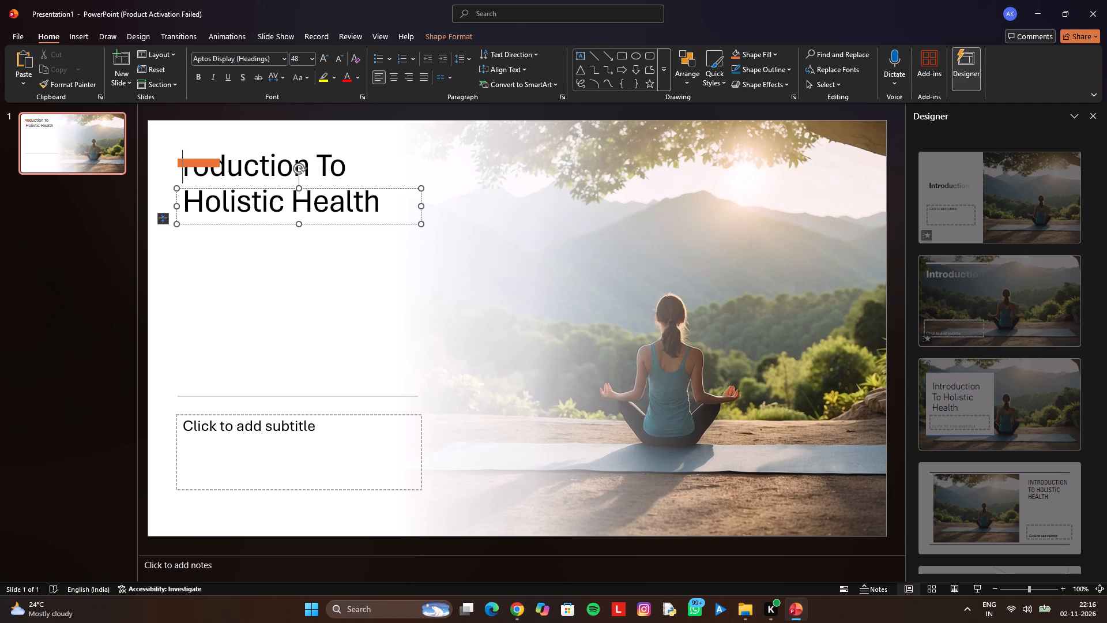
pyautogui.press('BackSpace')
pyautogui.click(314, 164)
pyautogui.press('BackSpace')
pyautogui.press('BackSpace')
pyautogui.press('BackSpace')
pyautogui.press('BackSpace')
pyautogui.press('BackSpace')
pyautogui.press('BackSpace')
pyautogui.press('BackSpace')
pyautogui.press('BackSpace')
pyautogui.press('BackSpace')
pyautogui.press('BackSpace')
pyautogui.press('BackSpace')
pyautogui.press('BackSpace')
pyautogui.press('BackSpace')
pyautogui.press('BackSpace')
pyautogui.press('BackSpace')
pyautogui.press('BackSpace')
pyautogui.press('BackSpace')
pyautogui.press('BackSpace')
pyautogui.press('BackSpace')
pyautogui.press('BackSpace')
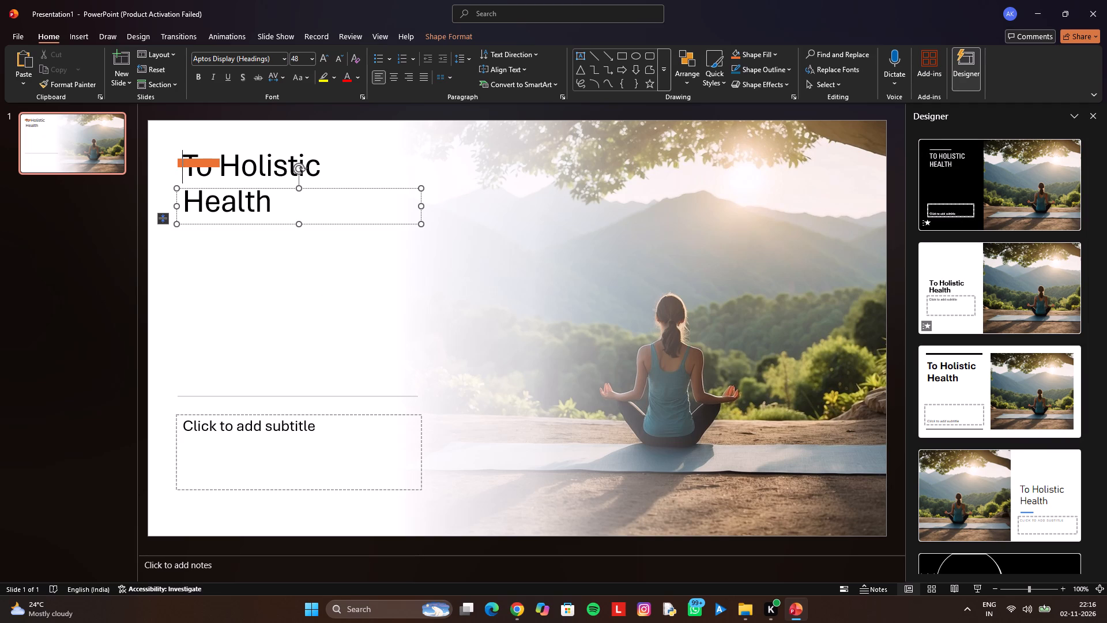
# Apply the Designer layout with a dark green background, a white curved shape and the meditation picture framed inside it.
pyautogui.scroll(-2, 993, 383)
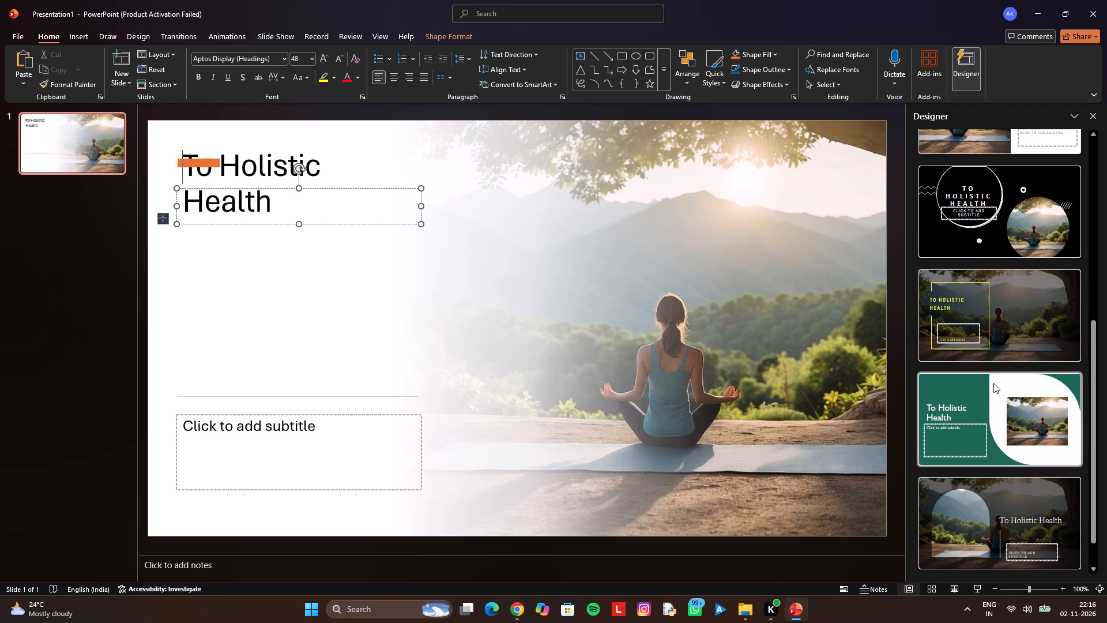
pyautogui.scroll(-2, 993, 383)
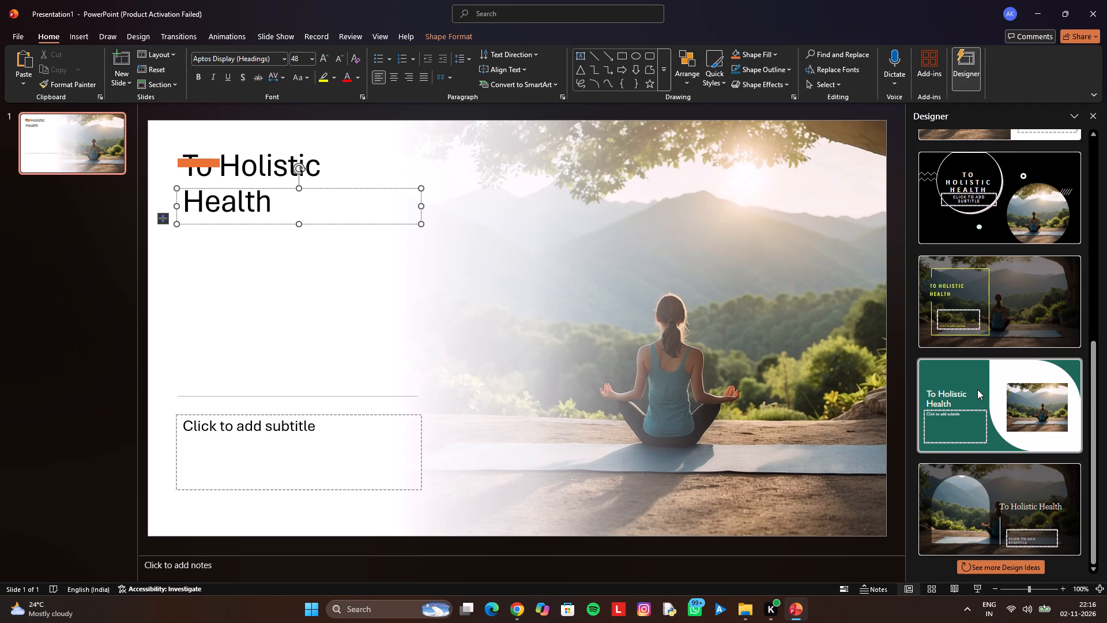
pyautogui.click(977, 389)
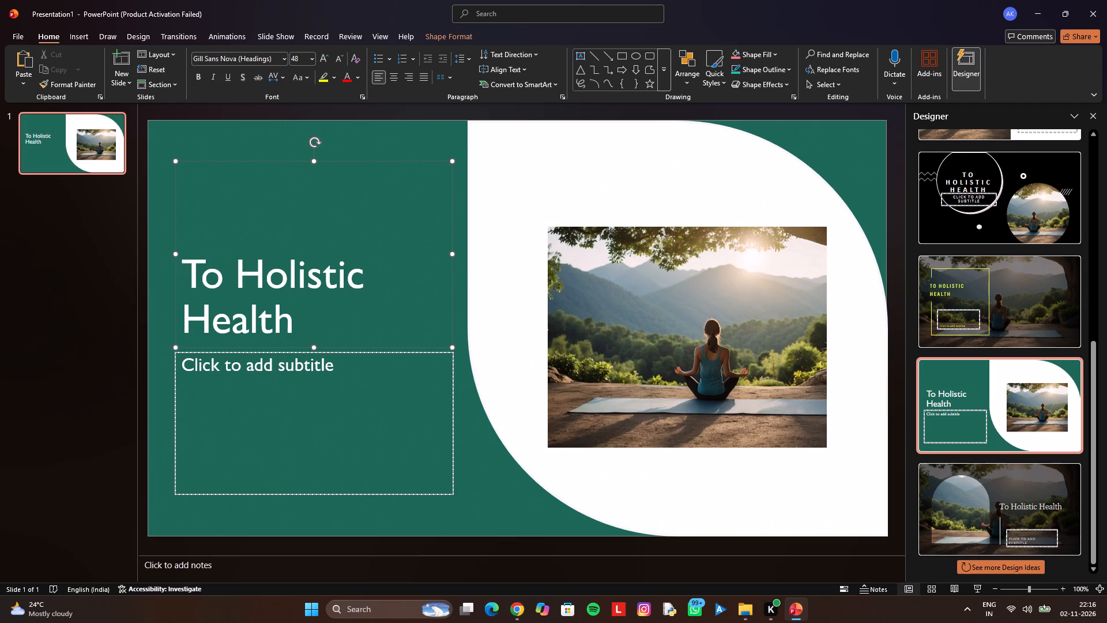
# Insert the word "Introduction" directly in front of "To Holistic Health" in the slide title.
pyautogui.click(184, 279)
pyautogui.press('i')
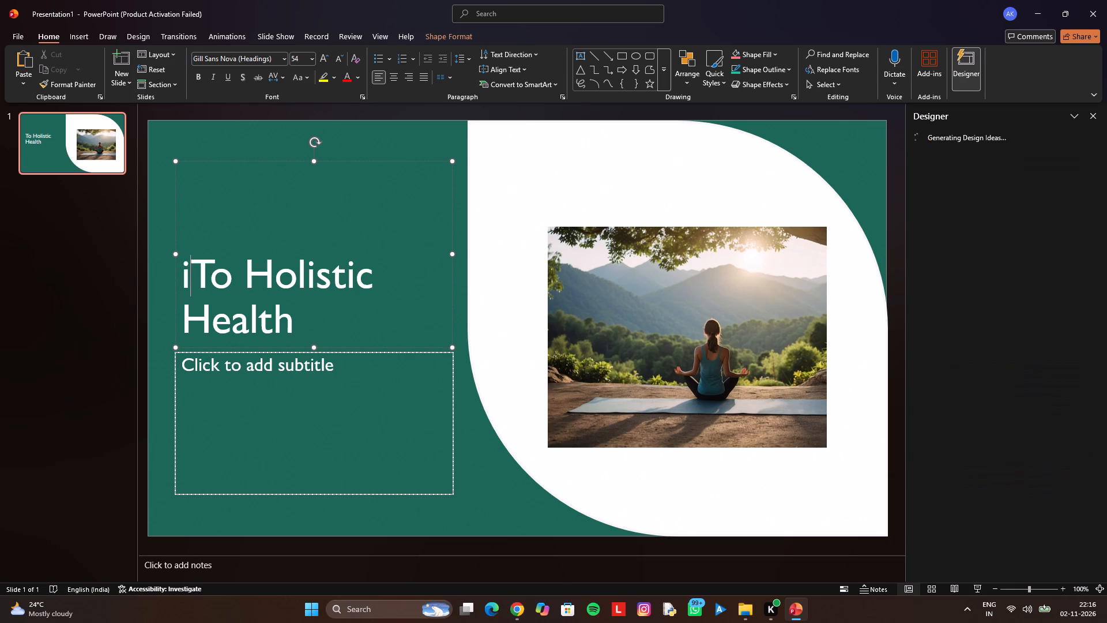
pyautogui.press('BackSpace')
pyautogui.write('IN')
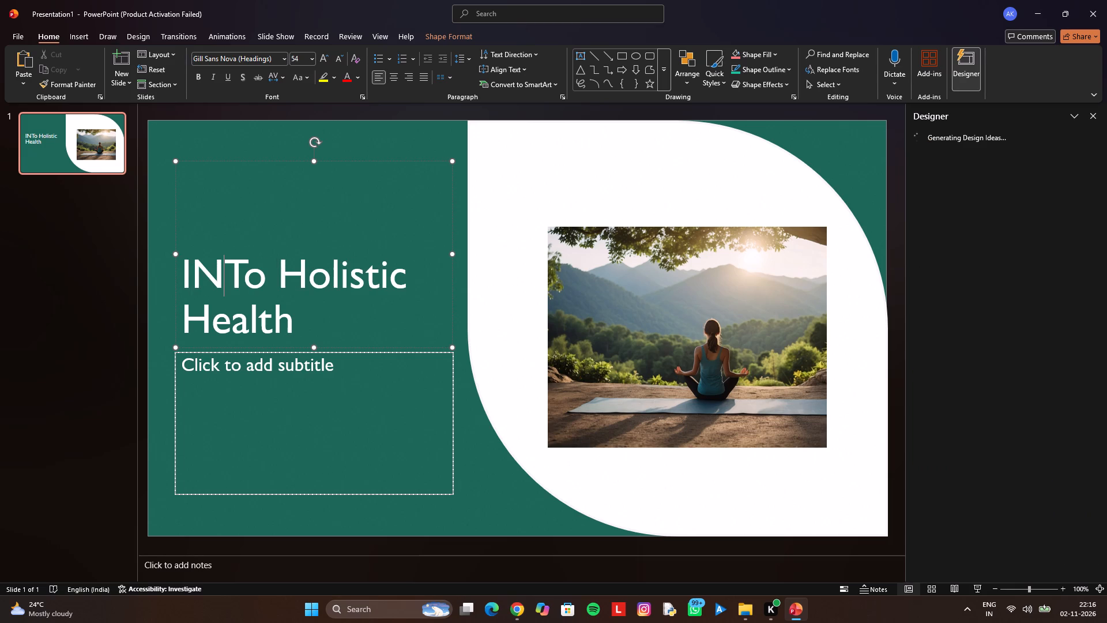
pyautogui.press('BackSpace')
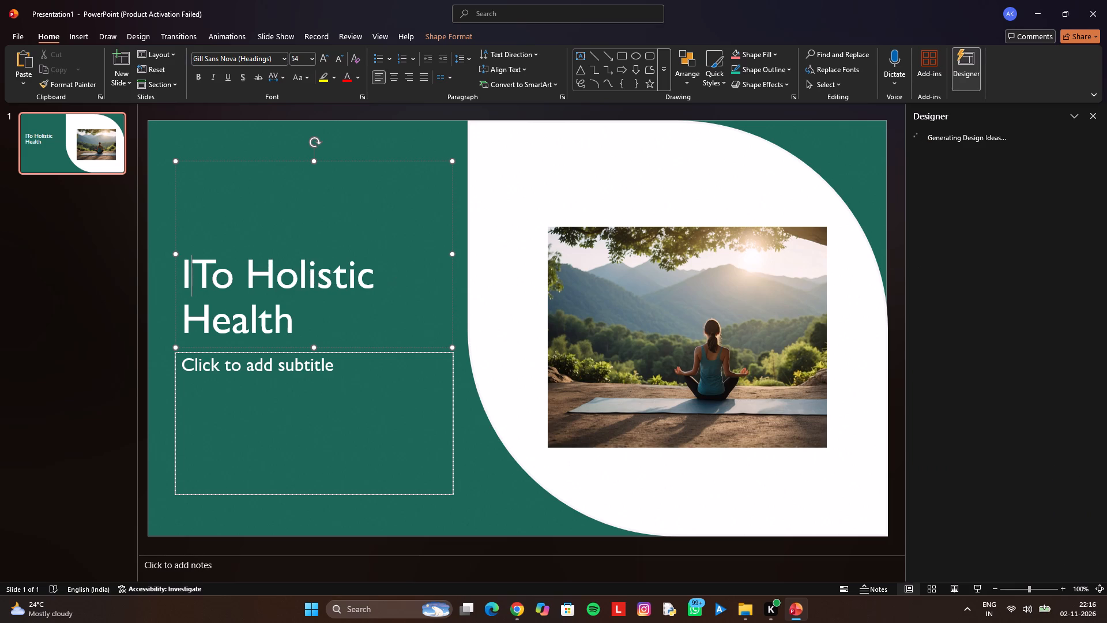
pyautogui.write('nt')
pyautogui.press('o')
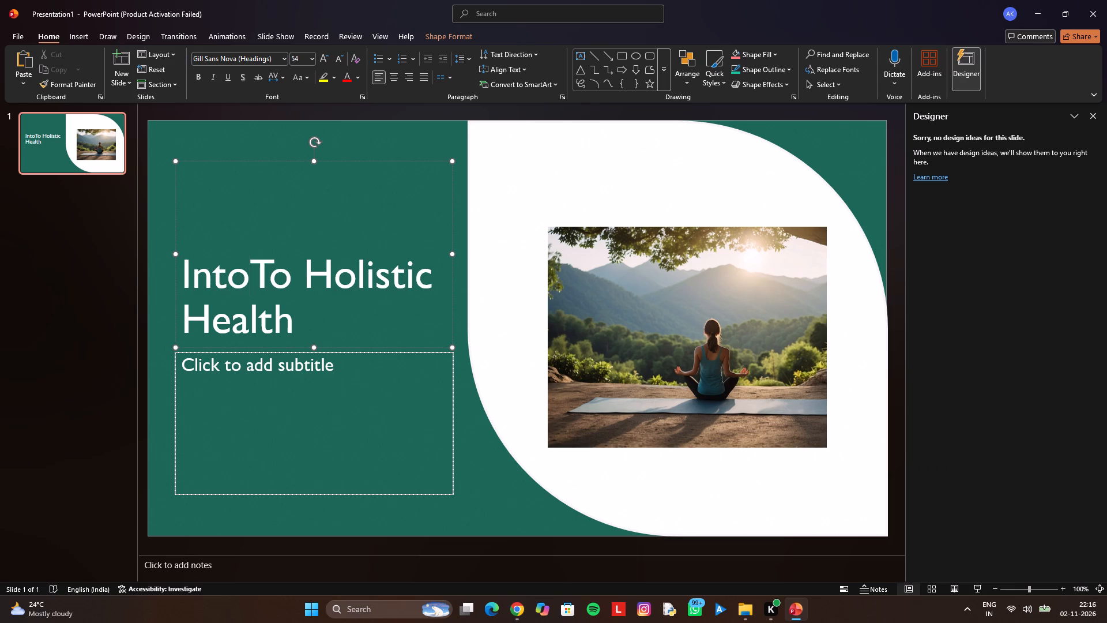
pyautogui.press('BackSpace')
pyautogui.write('roduc')
pyautogui.write('tion')
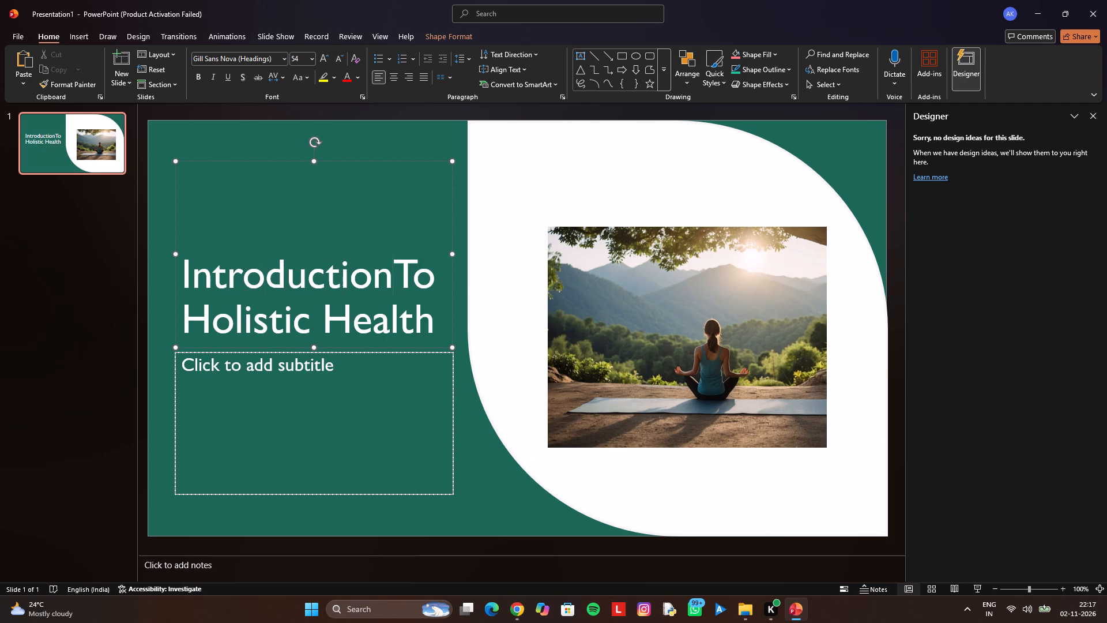
# Set the font size of the whole slide title to 28.
pyautogui.click(277, 332)
pyautogui.moveTo(184, 271); pyautogui.dragTo(496, 332)
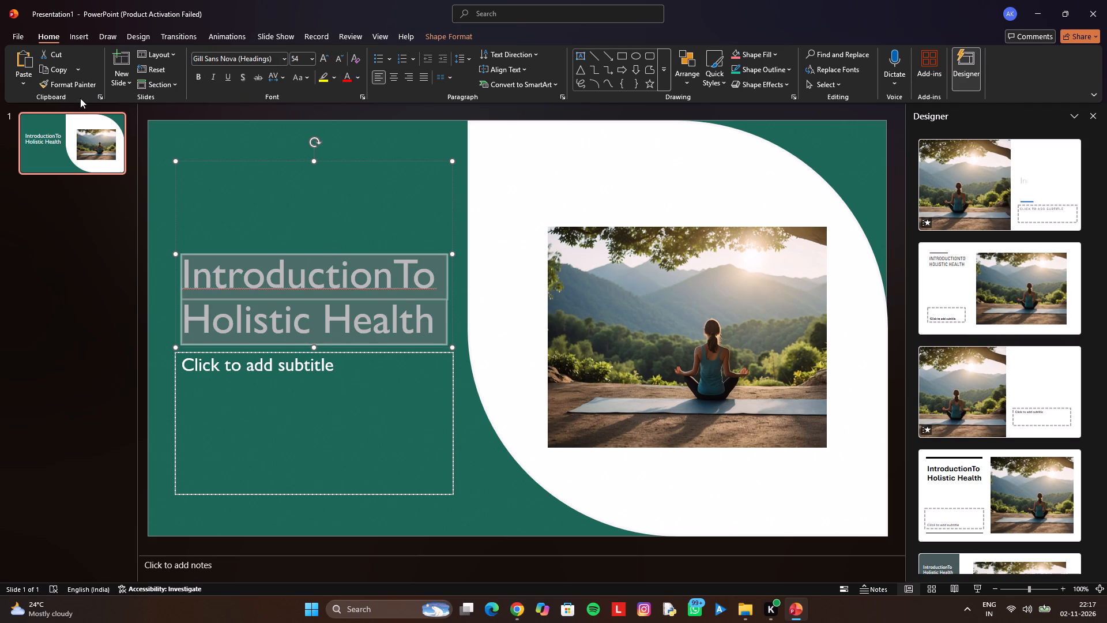
pyautogui.click(311, 61)
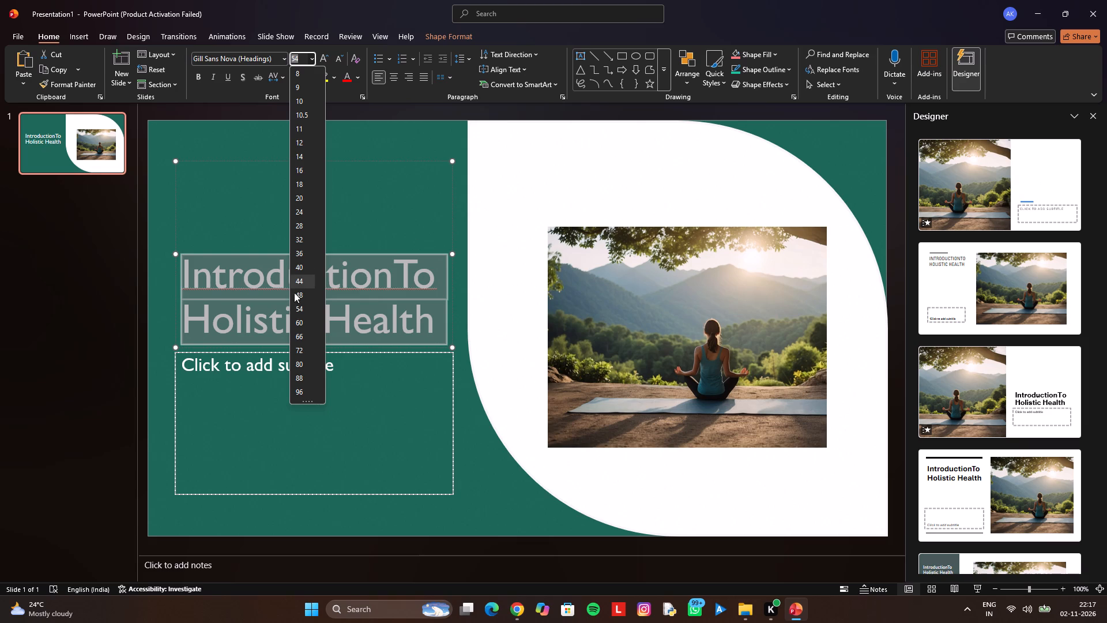
pyautogui.click(299, 222)
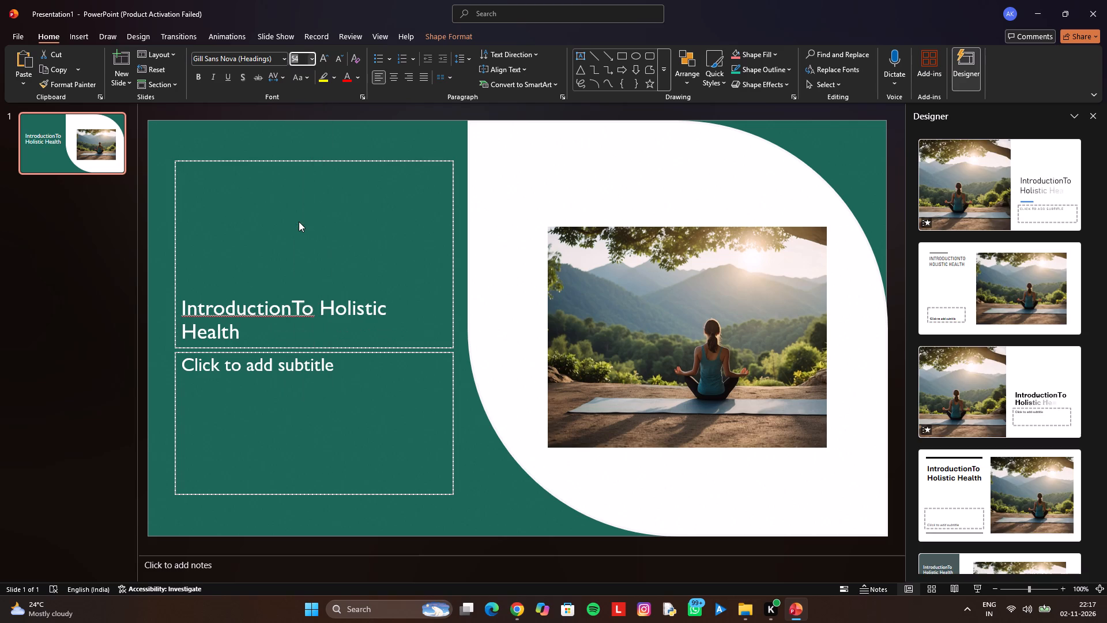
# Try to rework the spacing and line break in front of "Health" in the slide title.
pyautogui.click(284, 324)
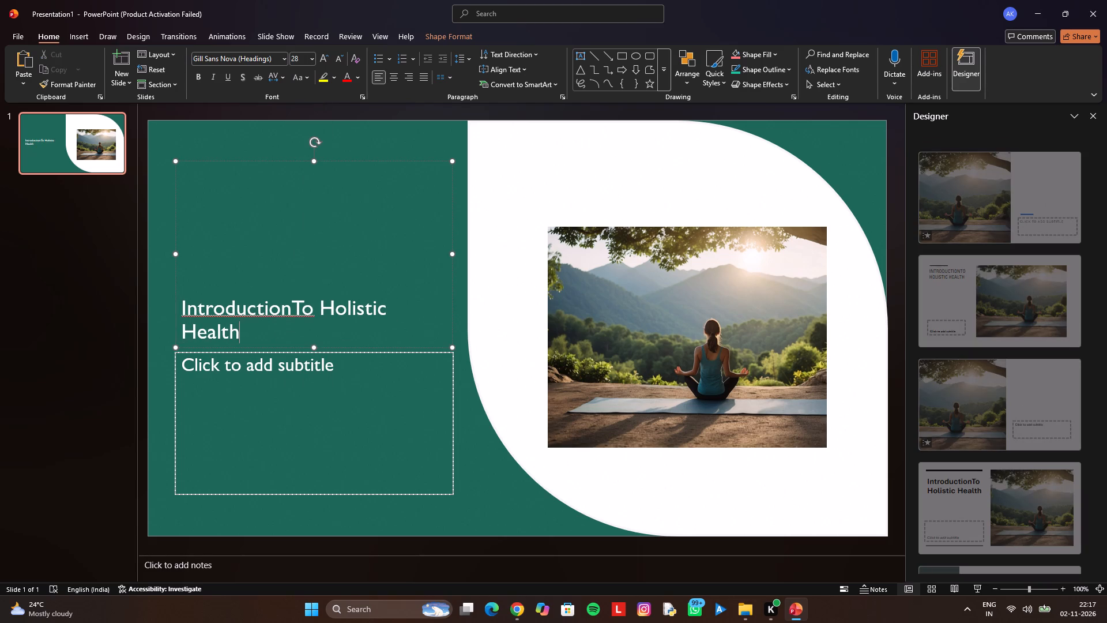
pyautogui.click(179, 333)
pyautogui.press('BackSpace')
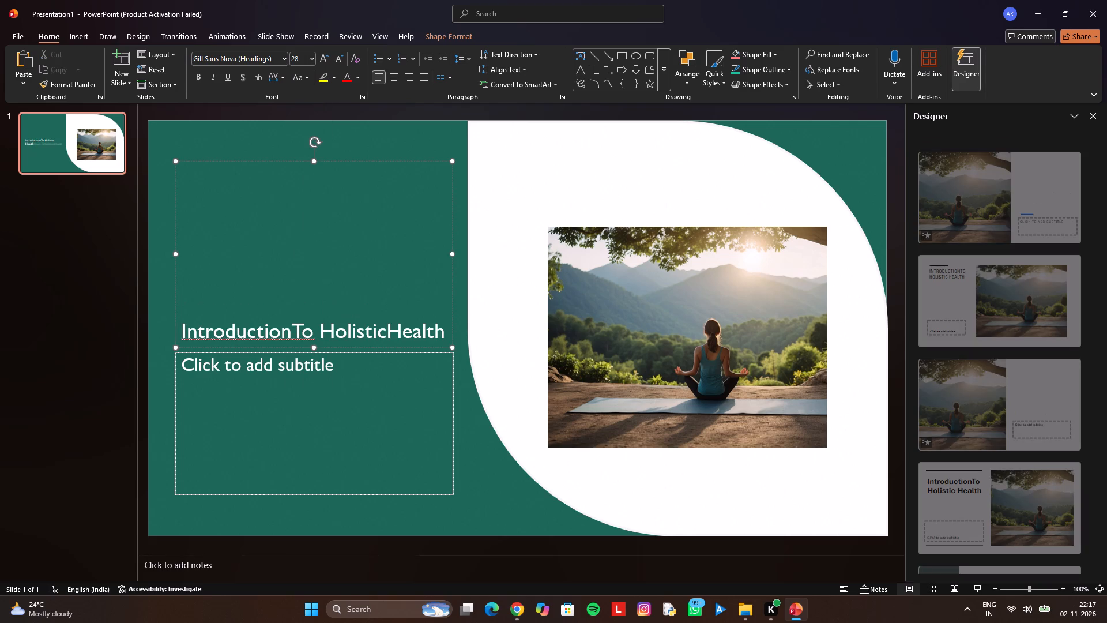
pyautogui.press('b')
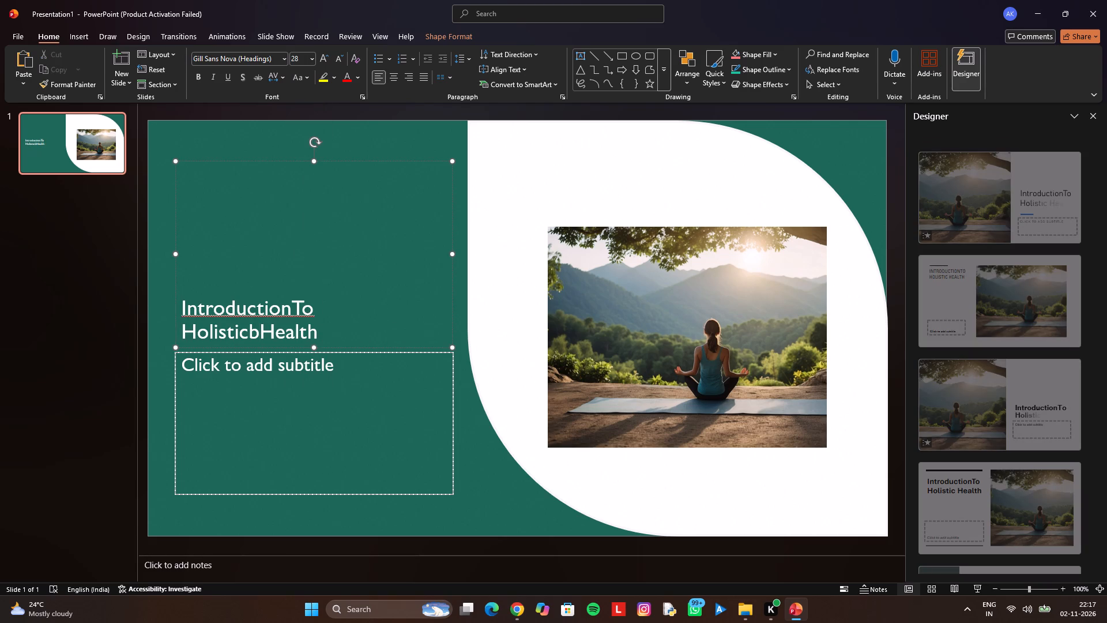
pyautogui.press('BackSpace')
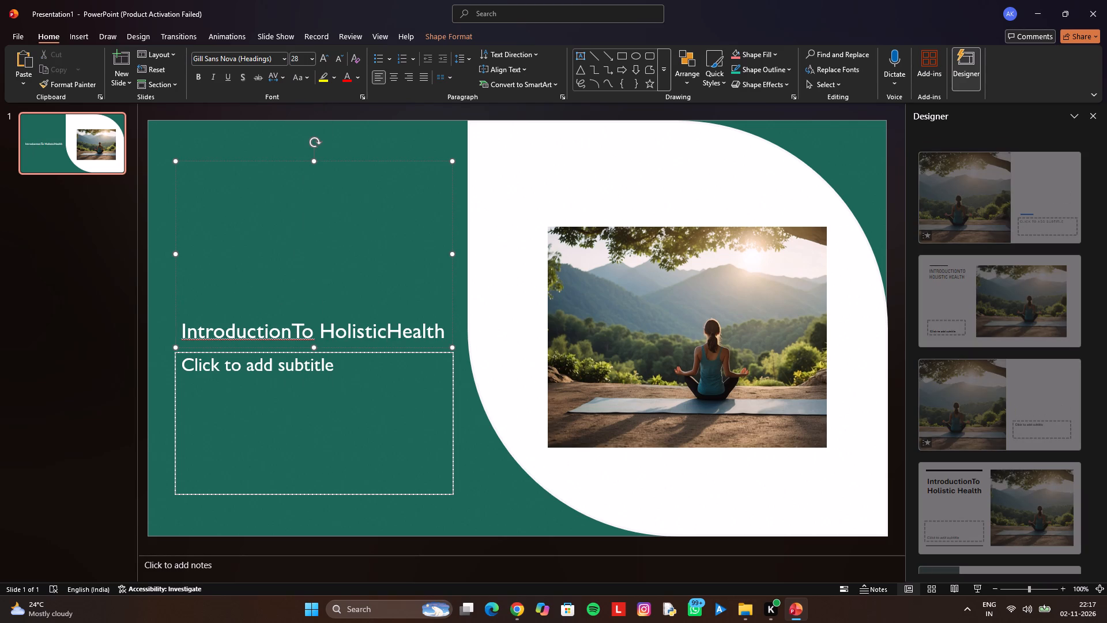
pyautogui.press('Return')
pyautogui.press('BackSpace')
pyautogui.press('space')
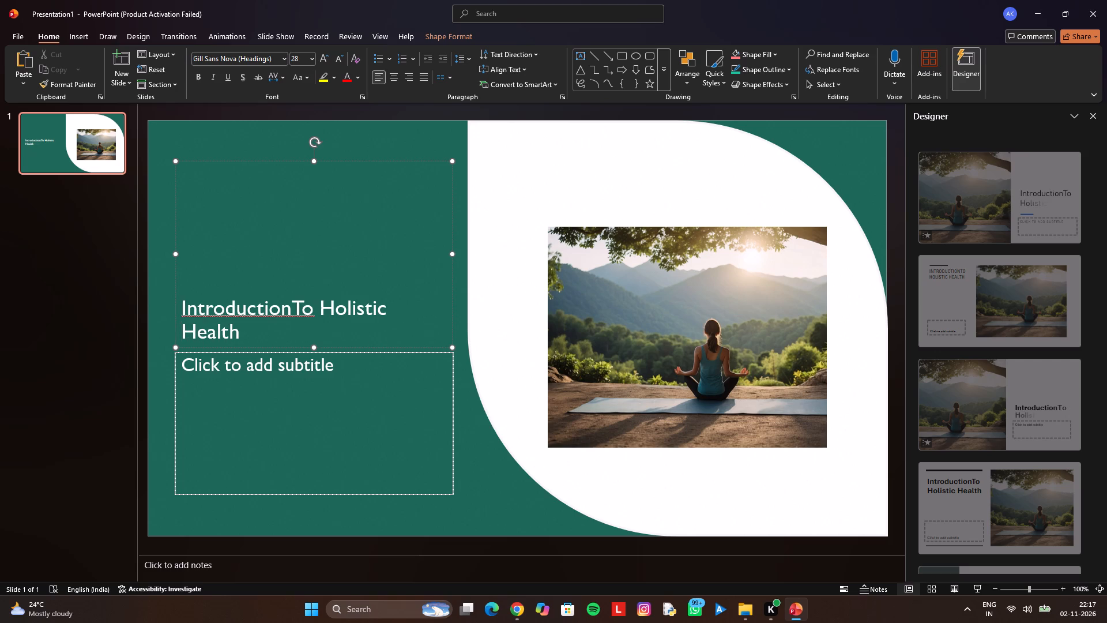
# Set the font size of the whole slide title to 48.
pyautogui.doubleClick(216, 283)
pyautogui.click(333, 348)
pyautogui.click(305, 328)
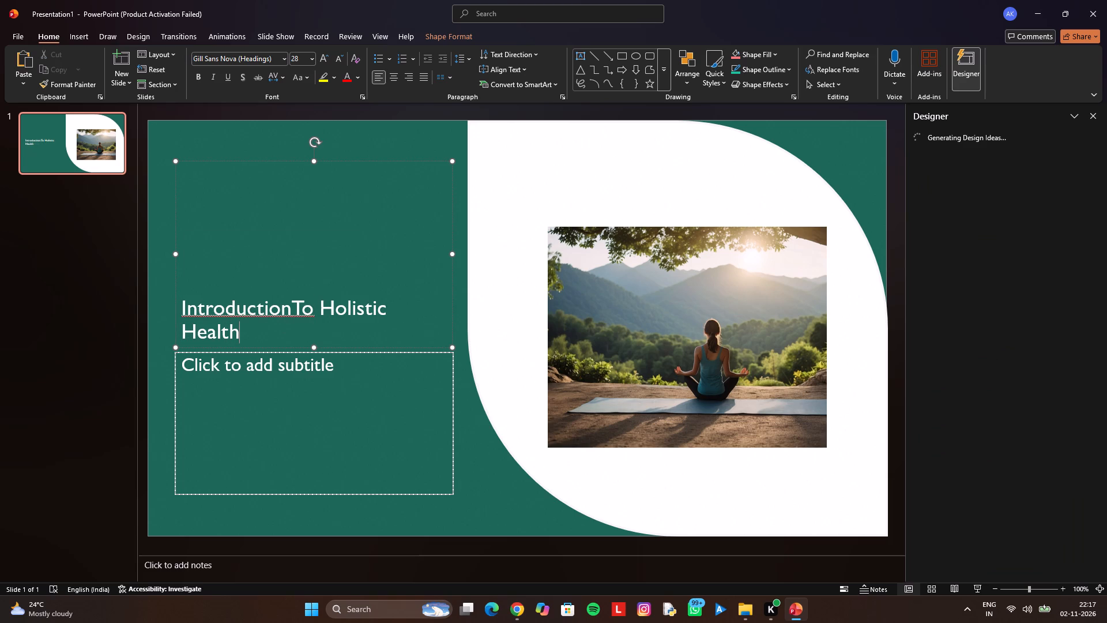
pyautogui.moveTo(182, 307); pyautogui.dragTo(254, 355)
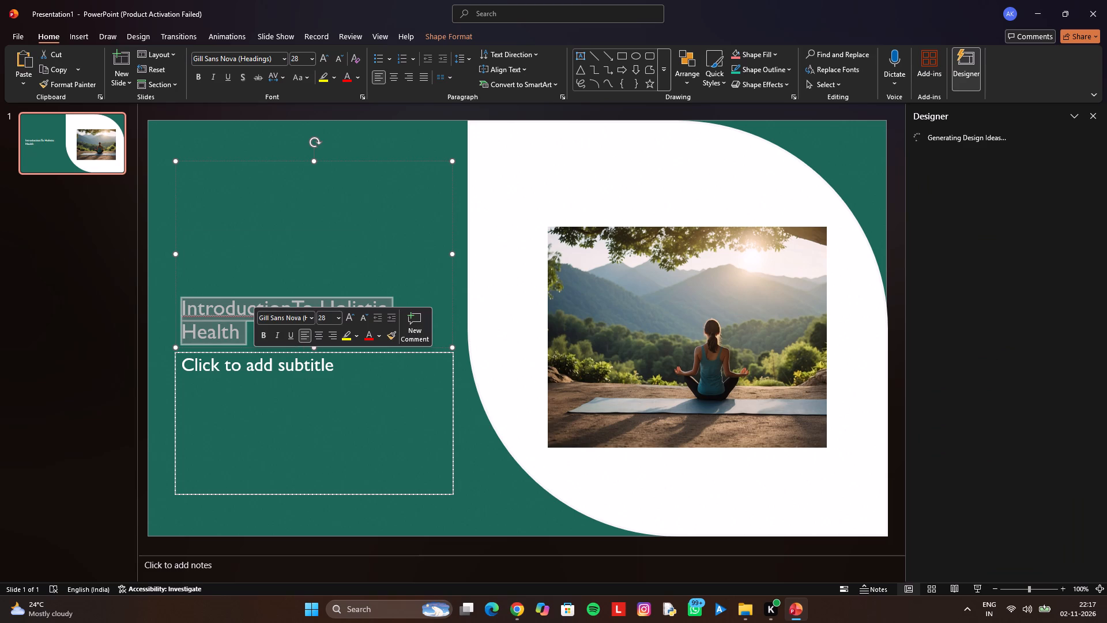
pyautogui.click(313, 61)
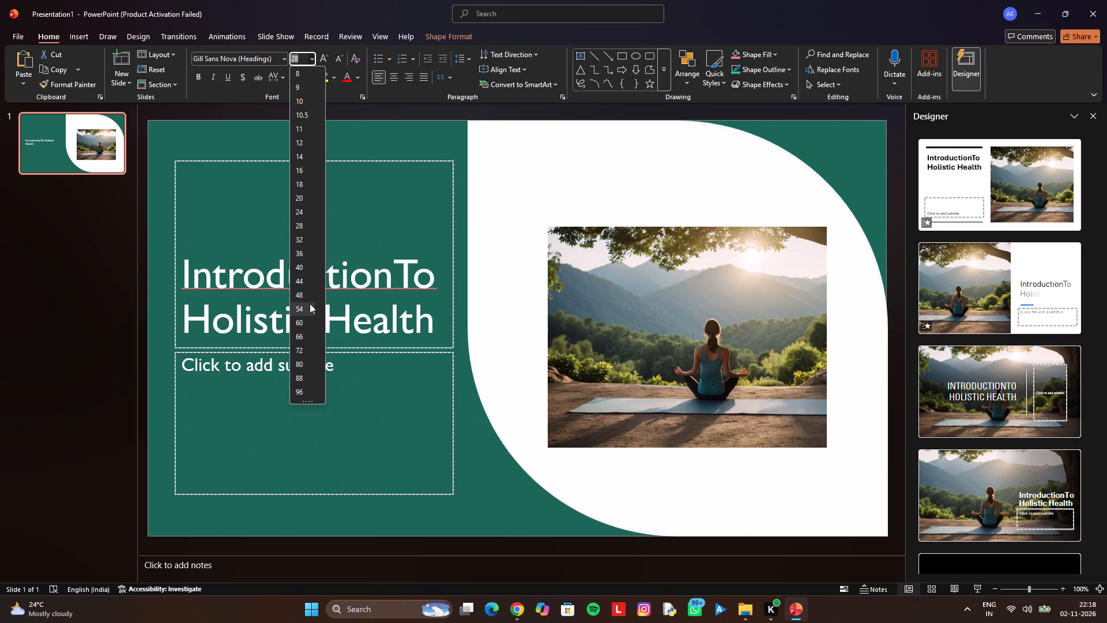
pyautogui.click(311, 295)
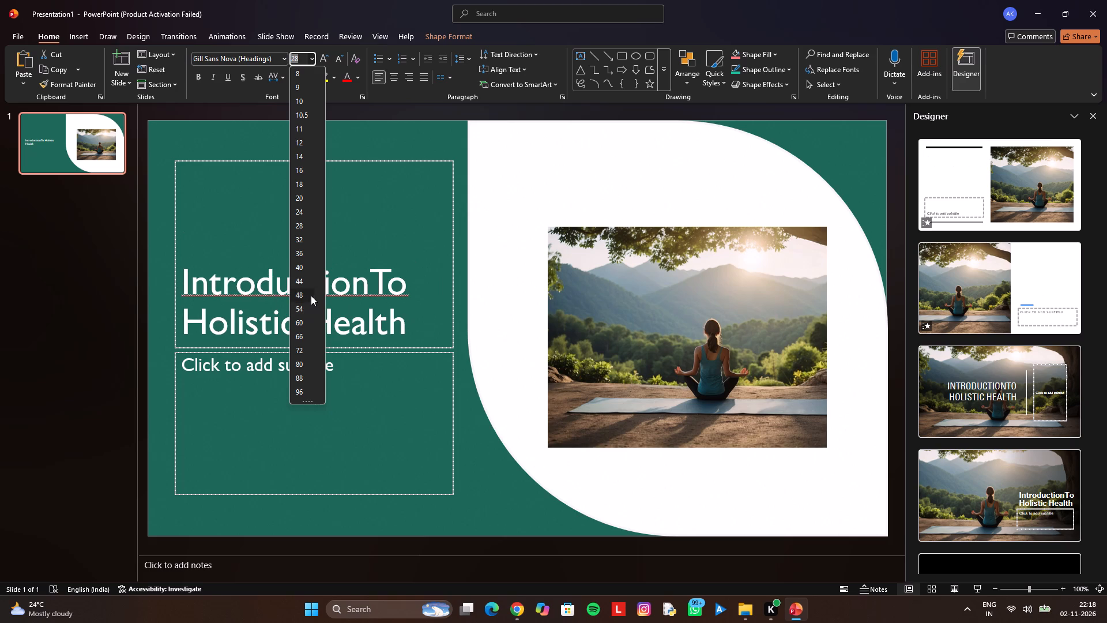
# Make both lines of the slide title, "IntroductionTo" and "Holistic Health", bold.
pyautogui.click(396, 271)
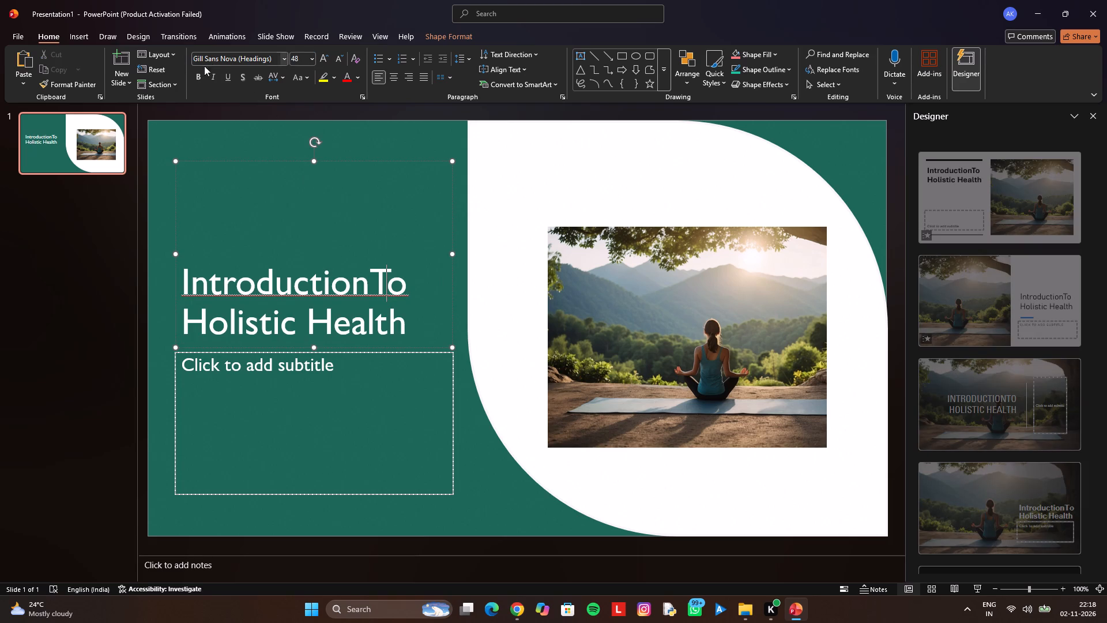
pyautogui.click(198, 80)
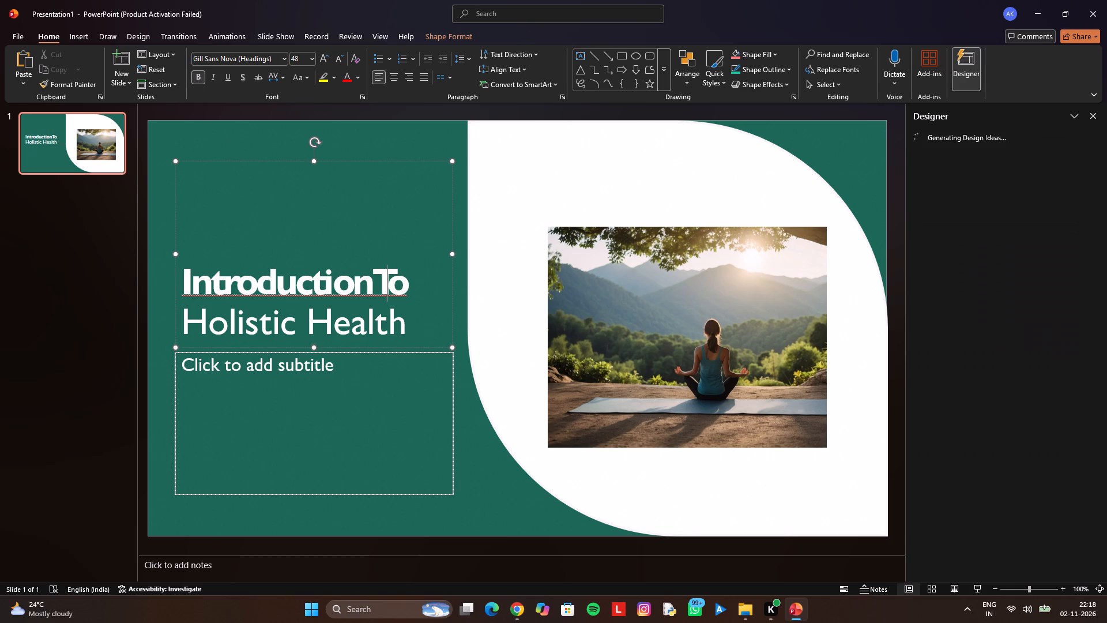
pyautogui.moveTo(184, 320); pyautogui.dragTo(434, 342)
pyautogui.click(198, 74)
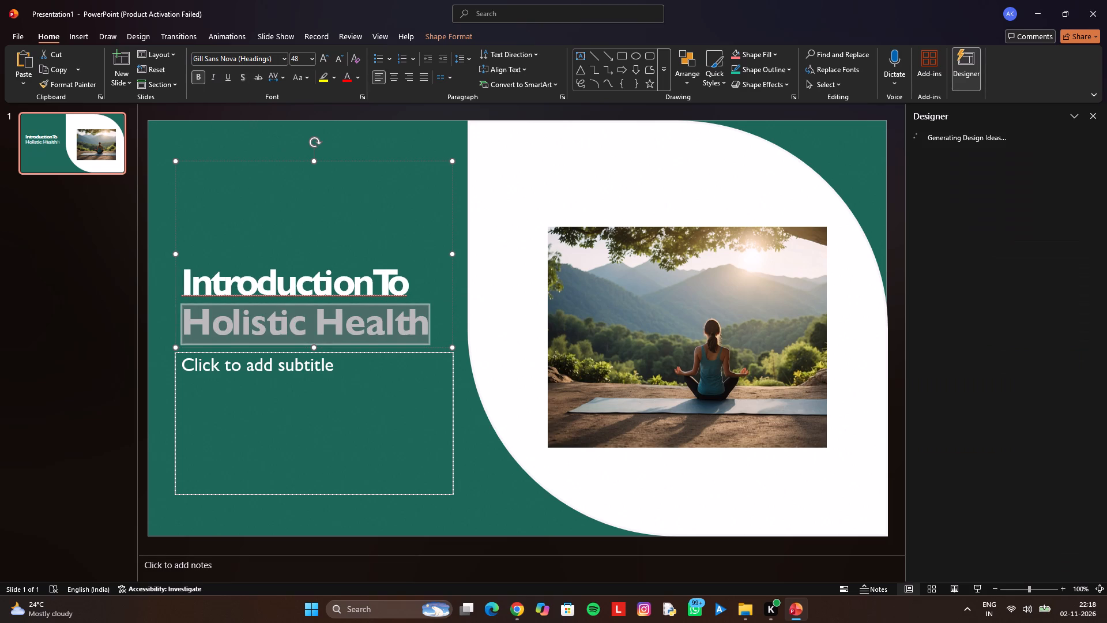
pyautogui.click(357, 246)
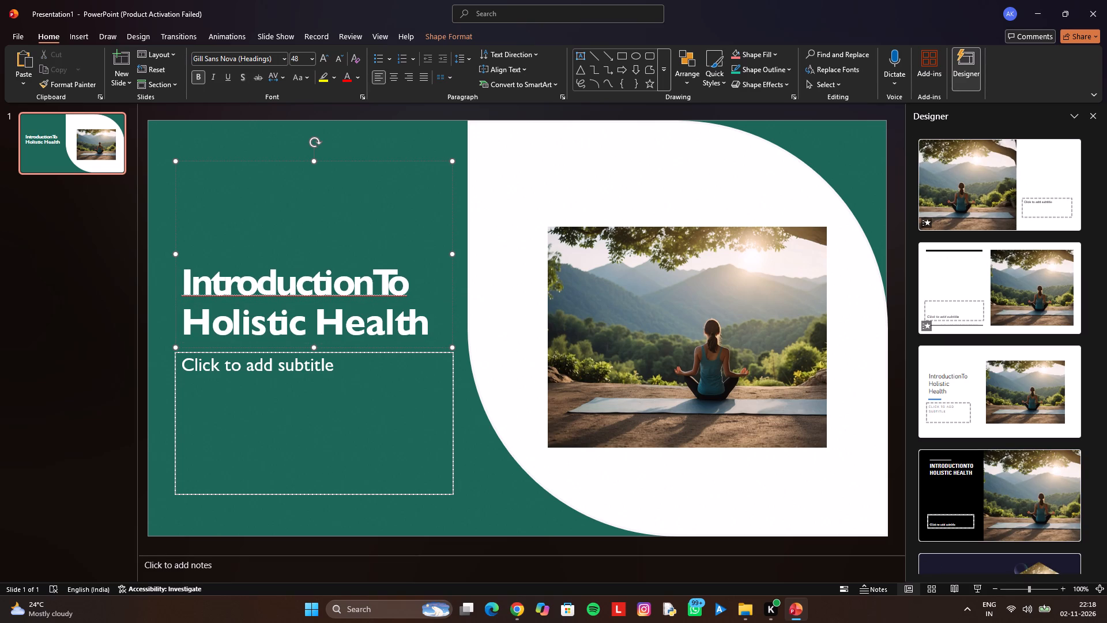
# Insert a space between "Introduction" and "To" in the slide title.
pyautogui.click(374, 286)
pyautogui.press('space')
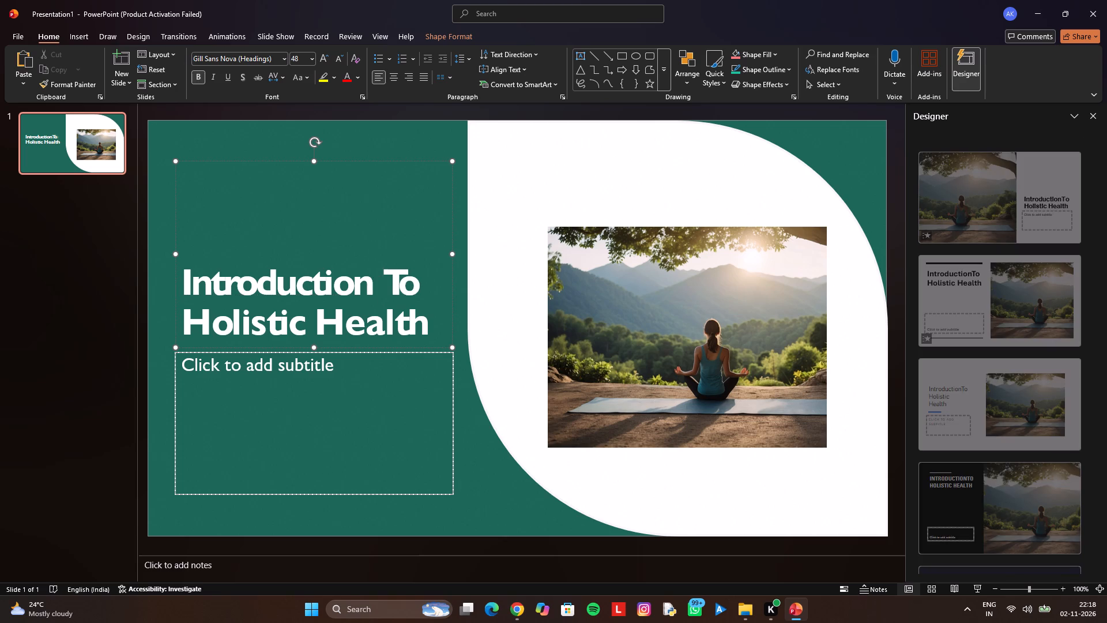
pyautogui.click(389, 215)
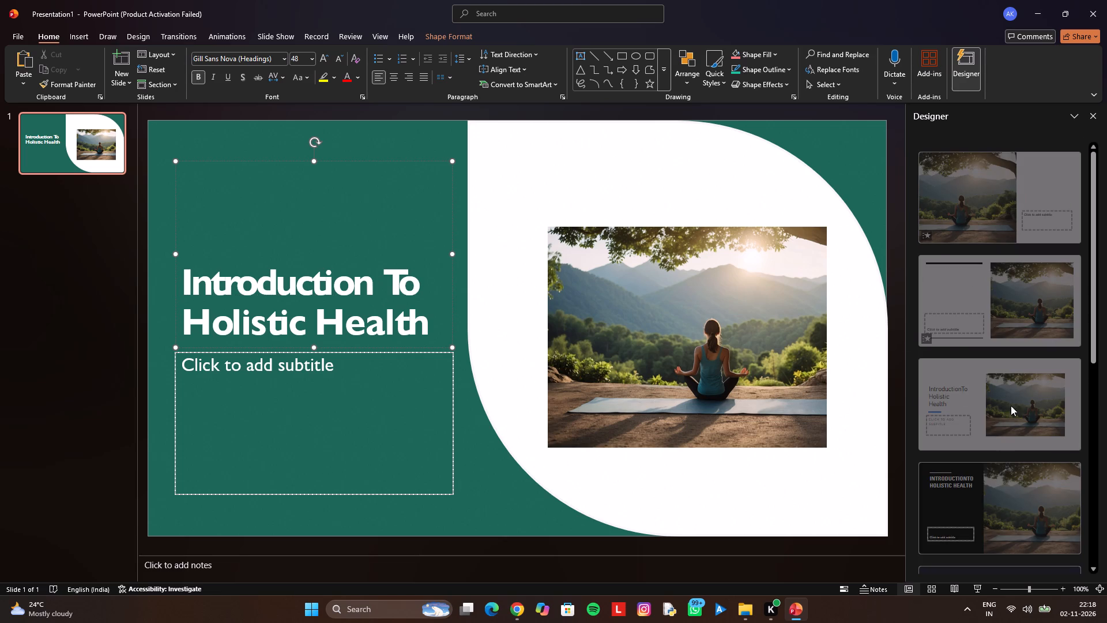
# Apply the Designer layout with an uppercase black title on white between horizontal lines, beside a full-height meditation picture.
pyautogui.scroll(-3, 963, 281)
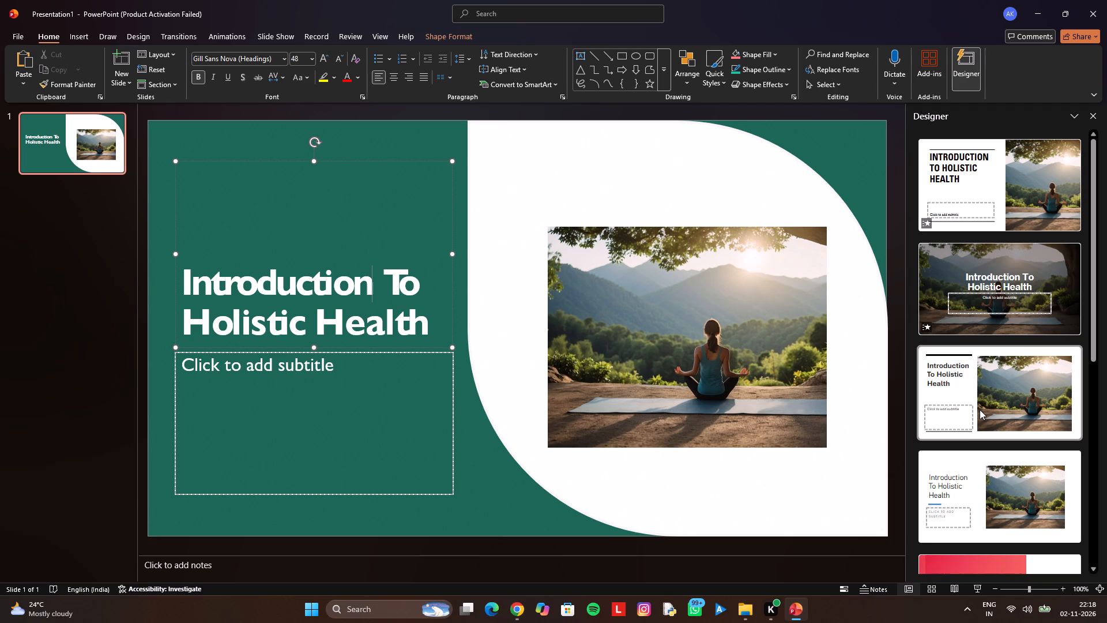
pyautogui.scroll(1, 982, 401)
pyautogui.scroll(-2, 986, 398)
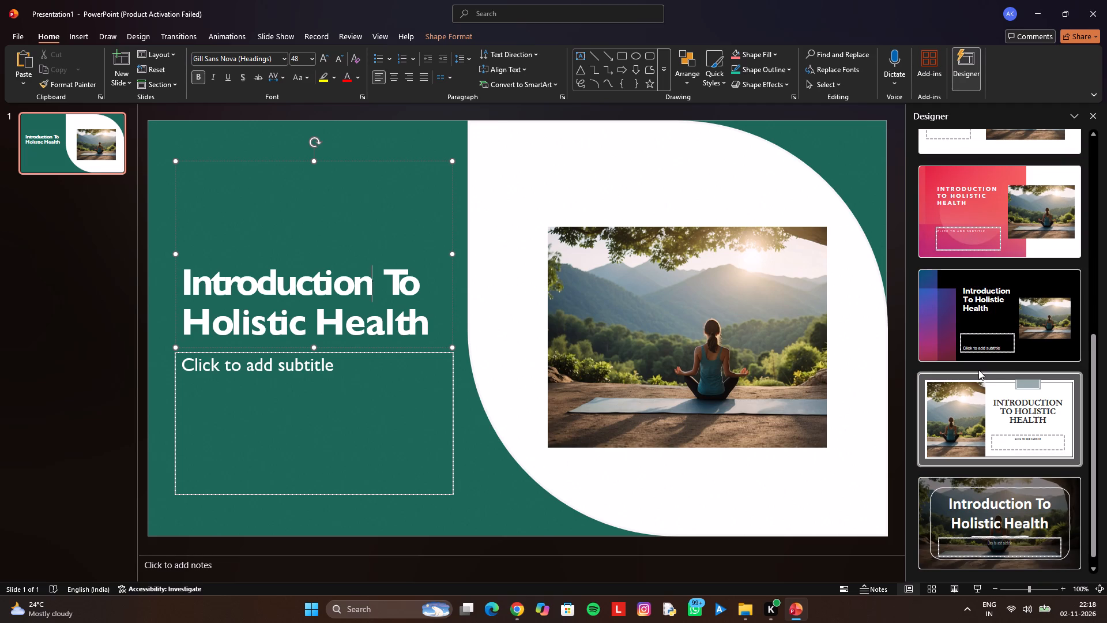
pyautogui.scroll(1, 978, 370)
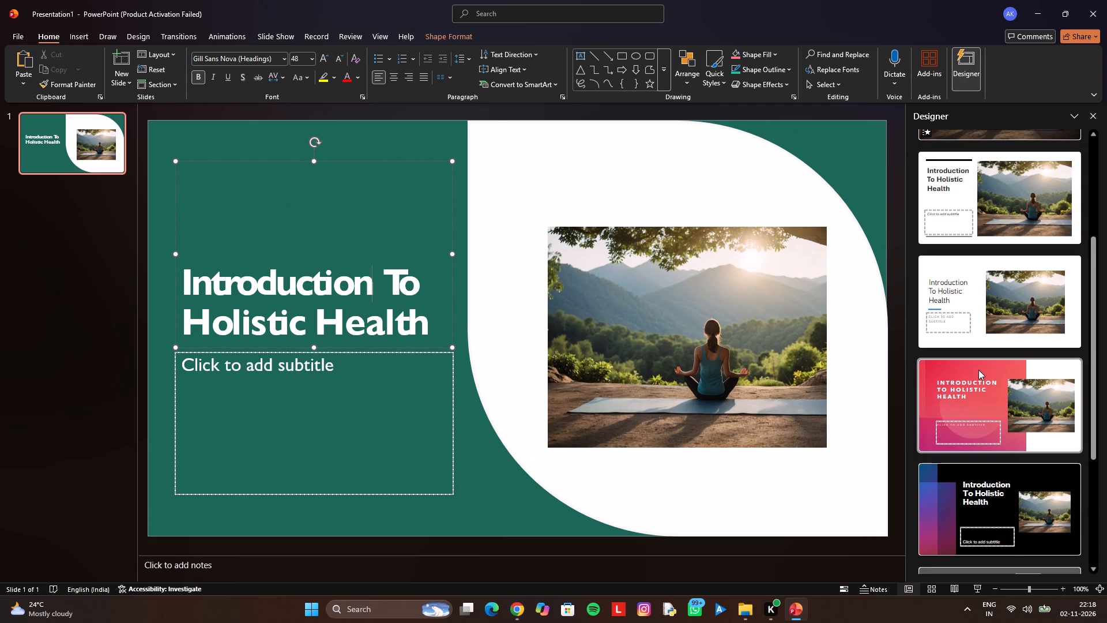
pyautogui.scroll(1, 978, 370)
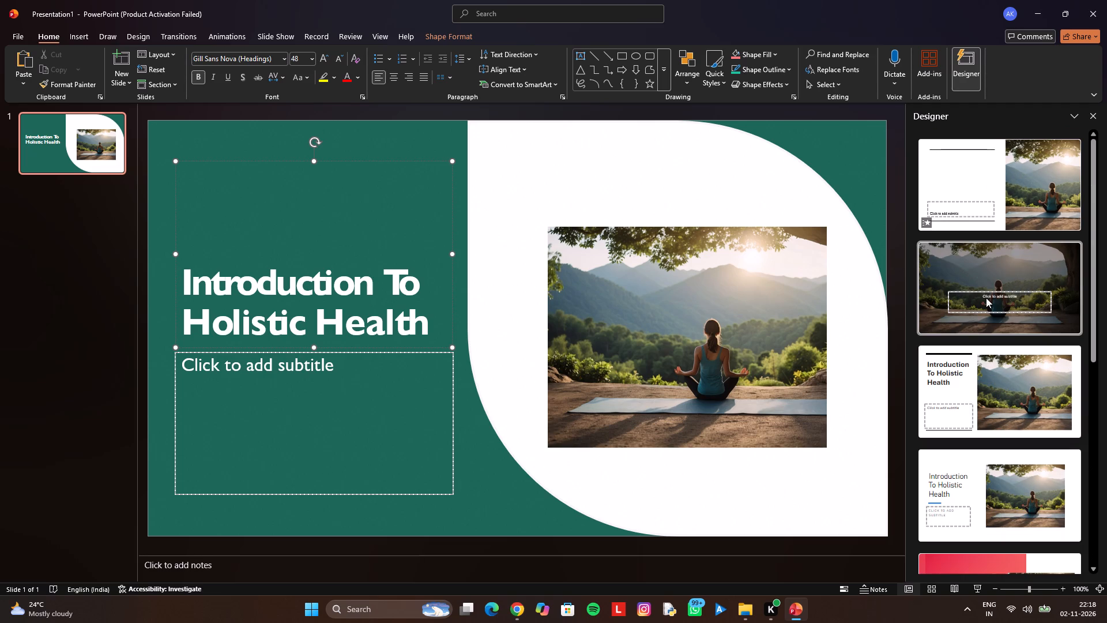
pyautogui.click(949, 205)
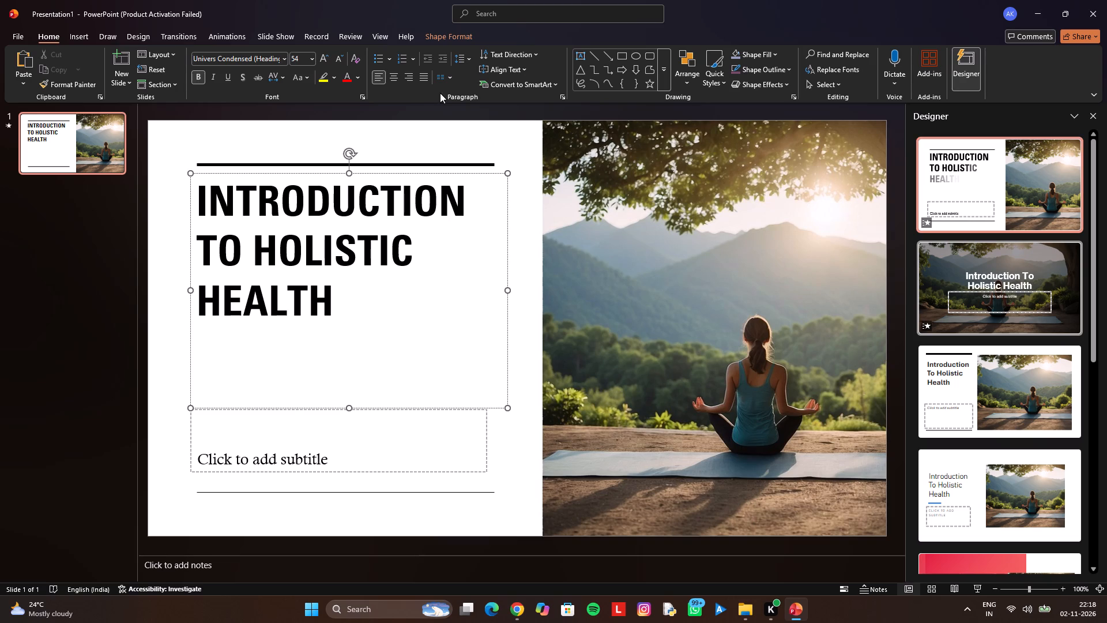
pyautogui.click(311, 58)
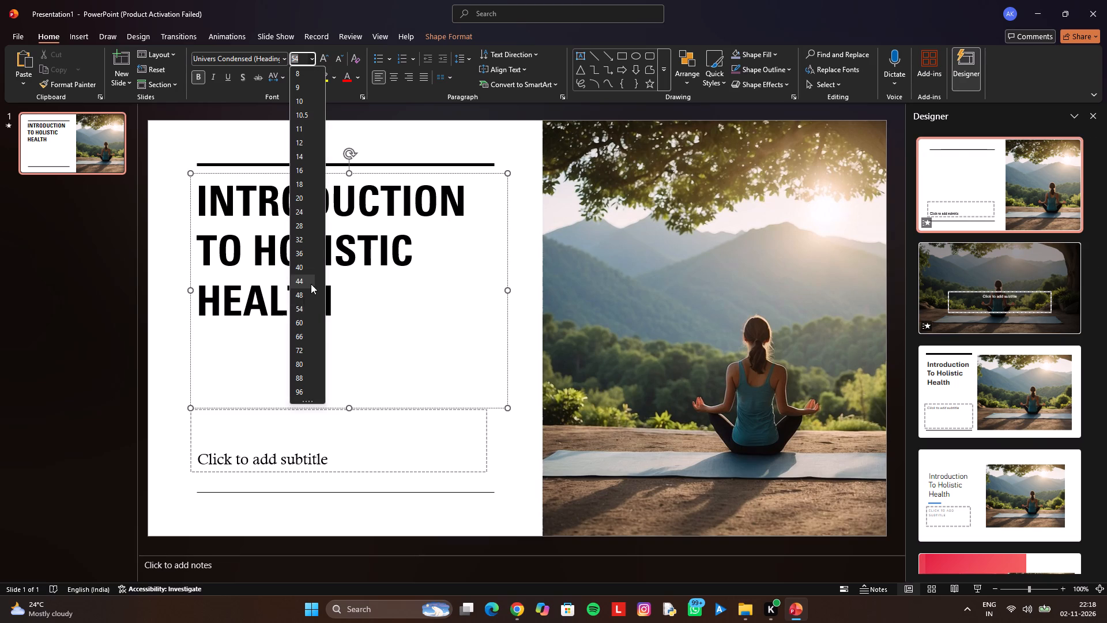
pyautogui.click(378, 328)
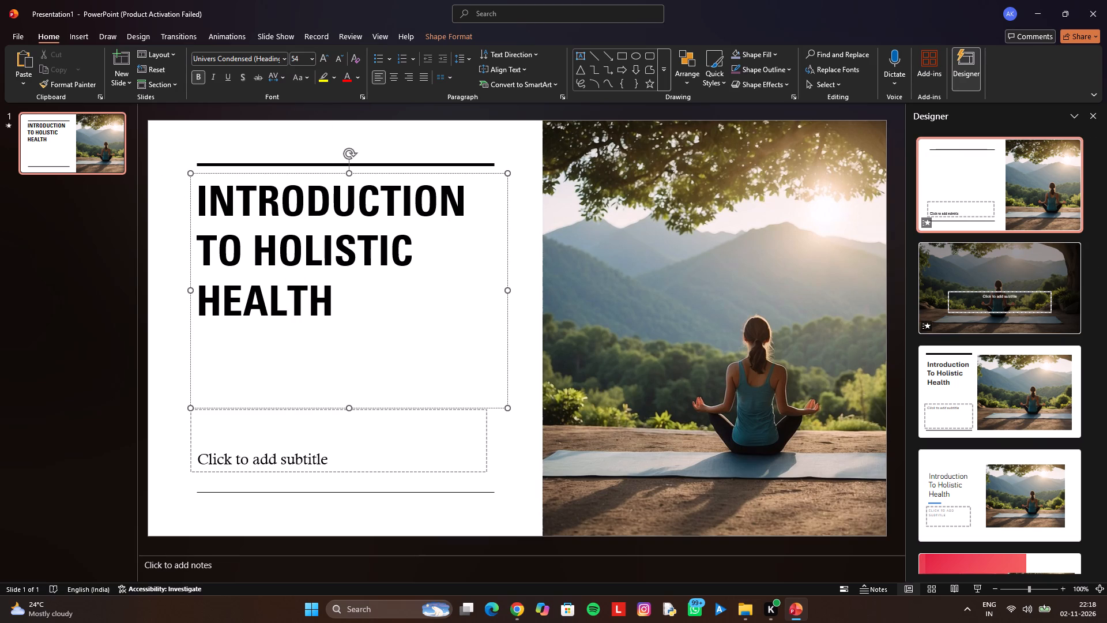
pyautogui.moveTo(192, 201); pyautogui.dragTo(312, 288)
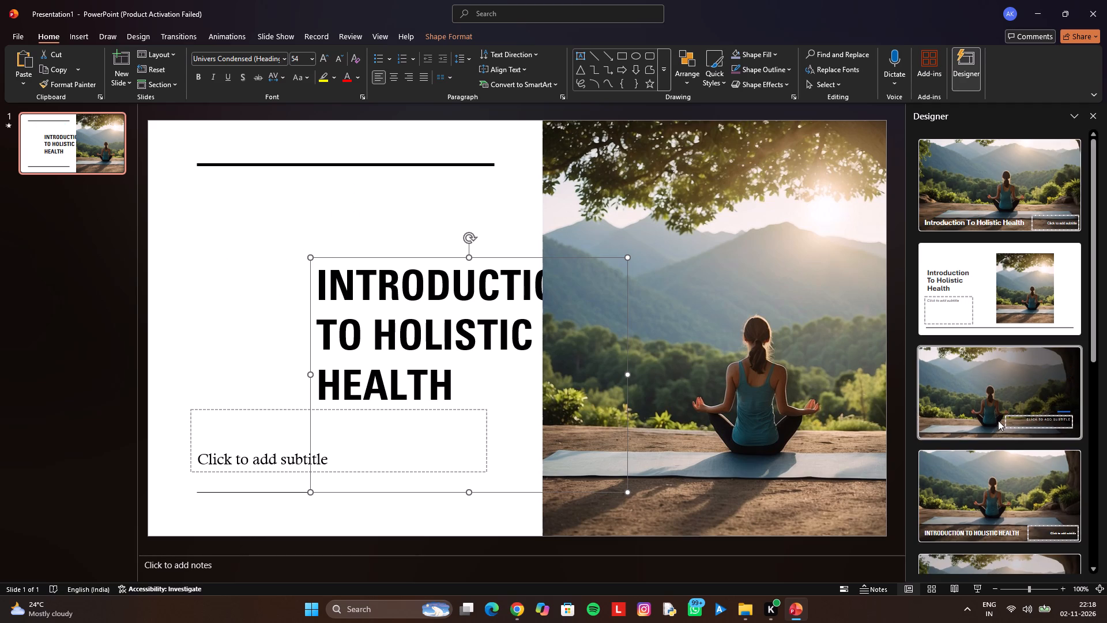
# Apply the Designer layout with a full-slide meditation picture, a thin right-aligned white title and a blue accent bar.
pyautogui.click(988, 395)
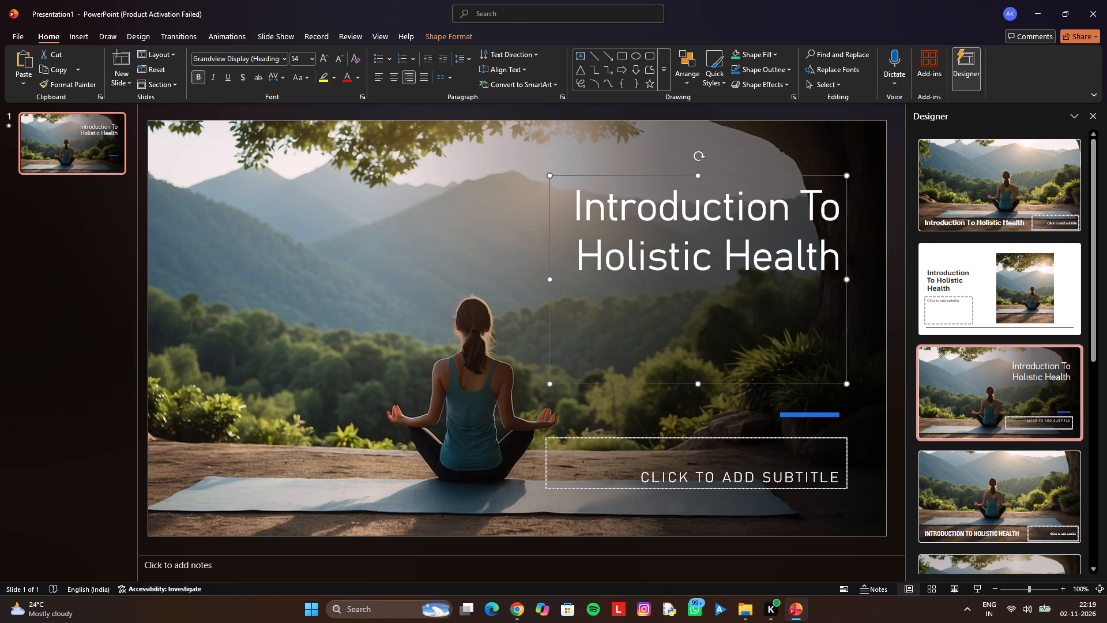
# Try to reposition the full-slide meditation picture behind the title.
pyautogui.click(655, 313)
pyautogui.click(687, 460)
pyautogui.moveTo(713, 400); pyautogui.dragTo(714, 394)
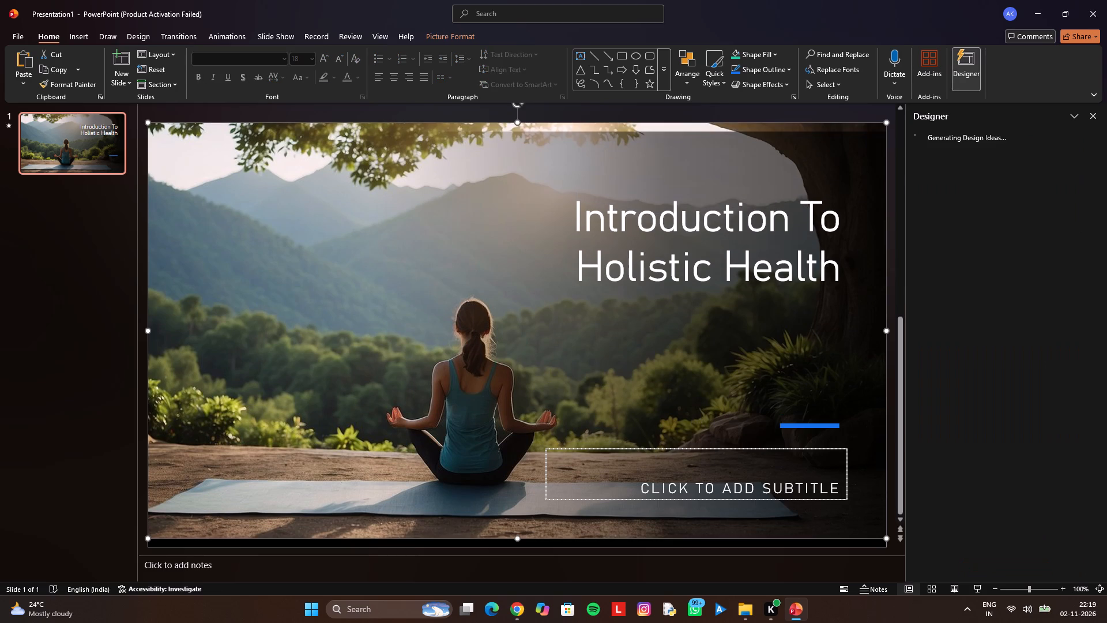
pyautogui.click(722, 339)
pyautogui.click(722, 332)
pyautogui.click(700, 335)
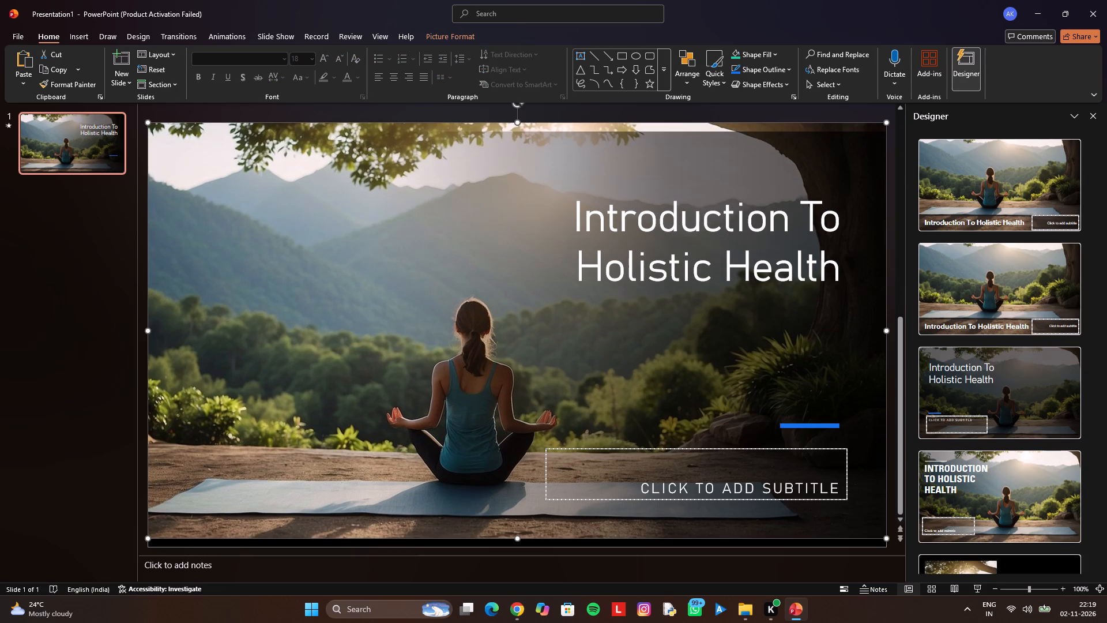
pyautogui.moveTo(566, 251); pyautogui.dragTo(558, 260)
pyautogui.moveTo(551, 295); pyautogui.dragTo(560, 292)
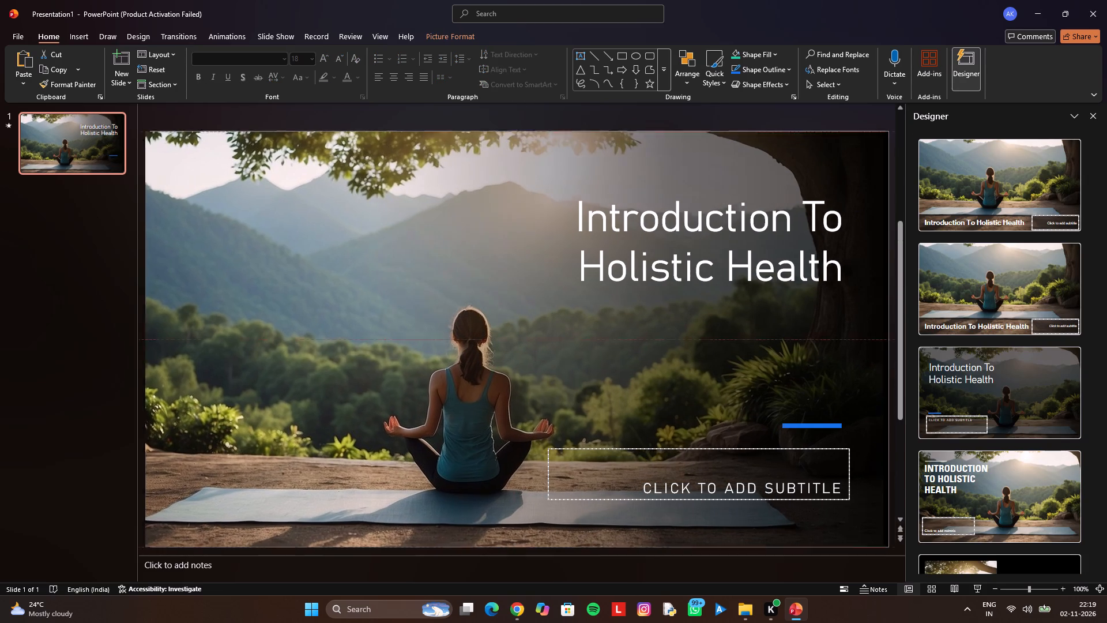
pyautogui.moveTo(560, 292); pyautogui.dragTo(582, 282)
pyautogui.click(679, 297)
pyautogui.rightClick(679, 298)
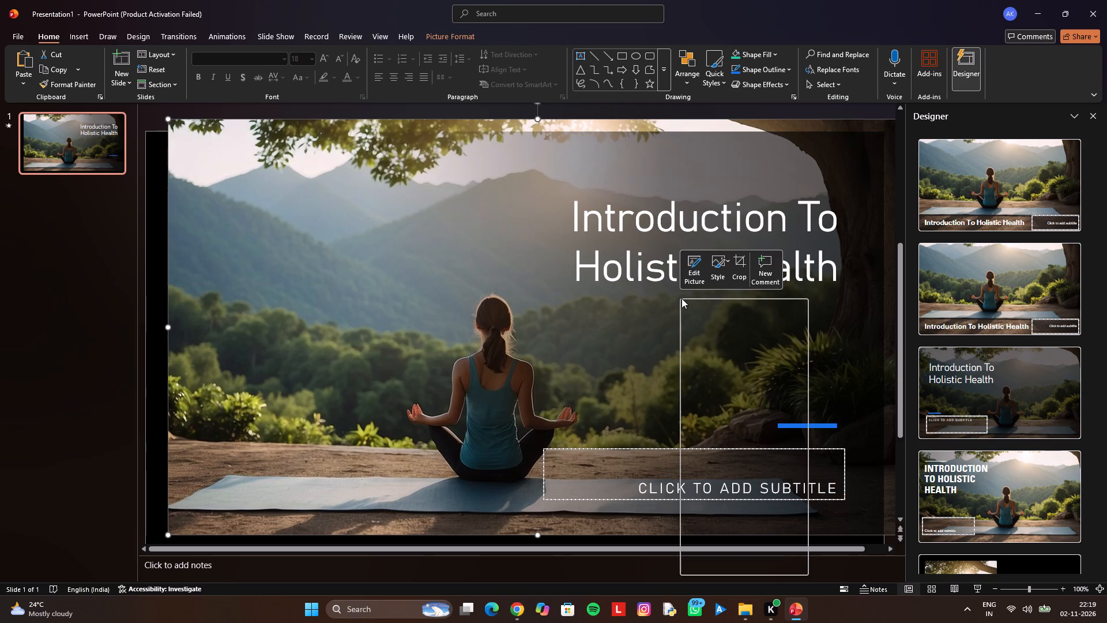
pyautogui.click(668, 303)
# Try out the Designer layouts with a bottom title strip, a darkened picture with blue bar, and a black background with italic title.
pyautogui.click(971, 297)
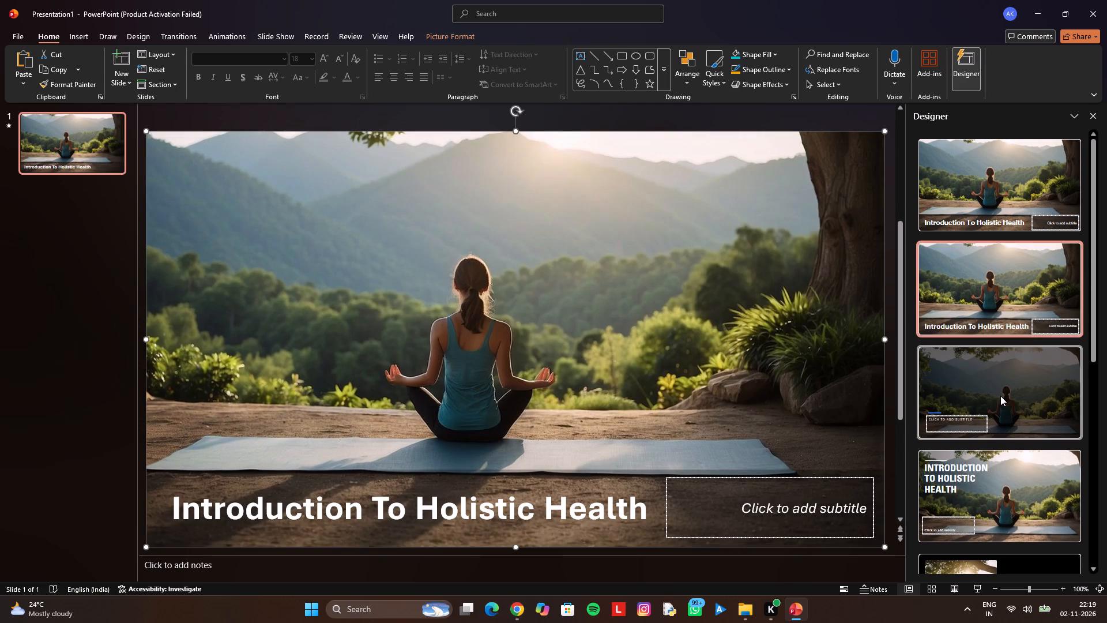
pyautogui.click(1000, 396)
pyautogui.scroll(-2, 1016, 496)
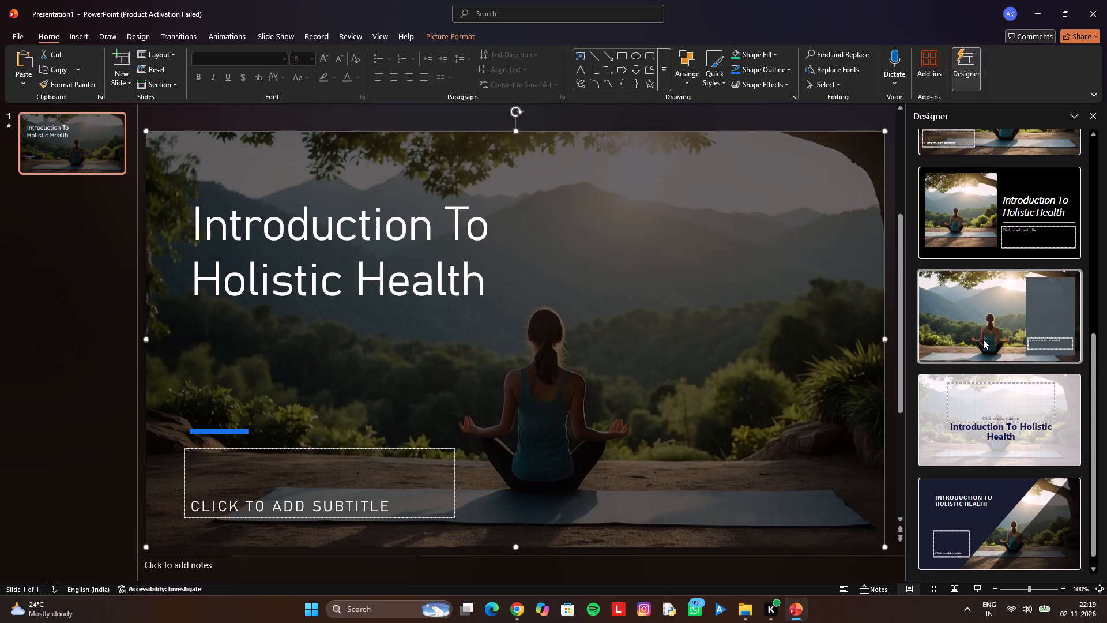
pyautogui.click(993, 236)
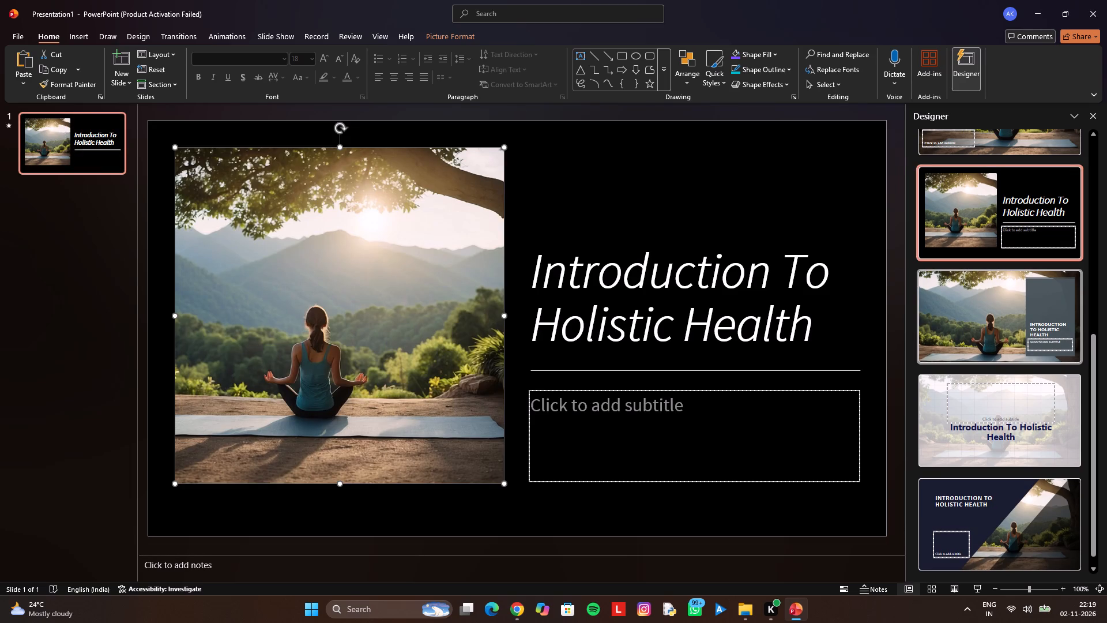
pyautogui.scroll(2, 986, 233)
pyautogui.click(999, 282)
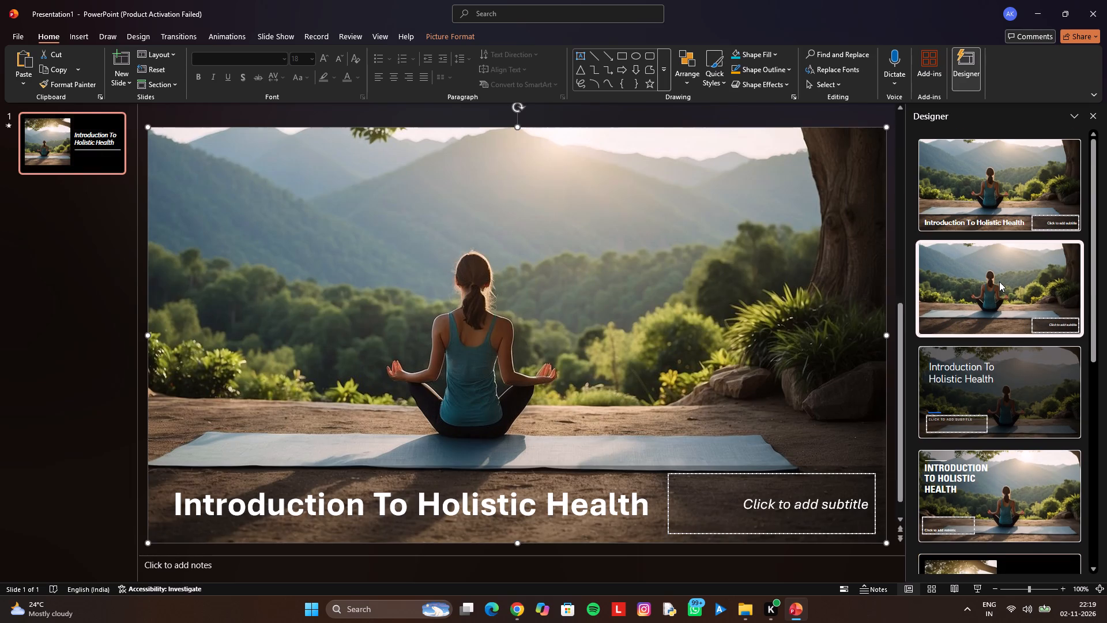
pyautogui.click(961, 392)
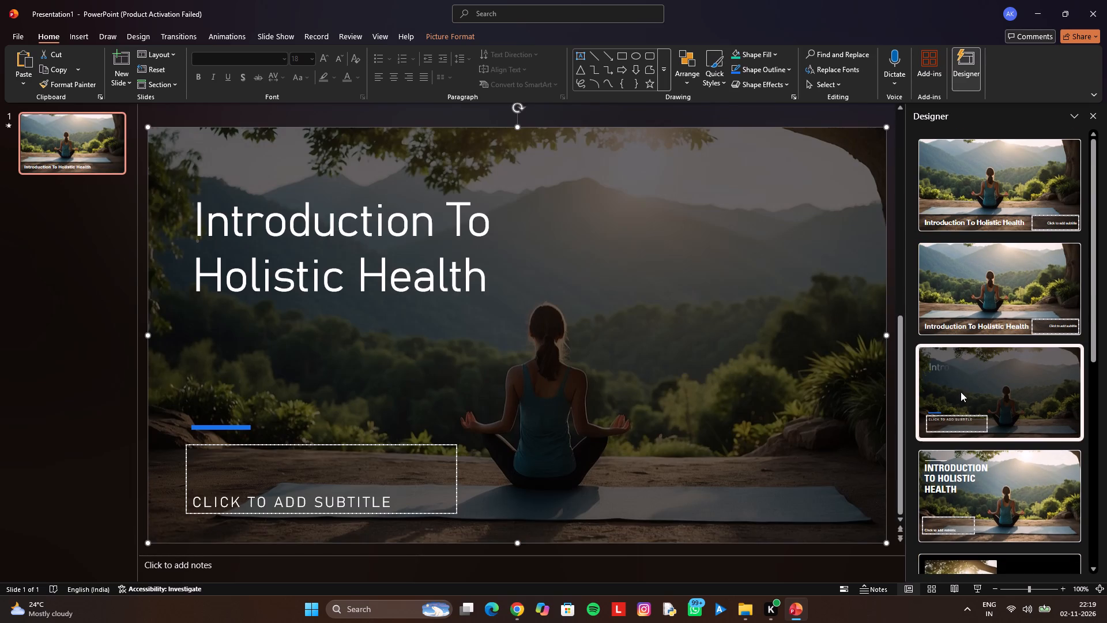
# Apply the Designer layout with a full-slide meditation picture, a bold uppercase white title and a short white line above it.
pyautogui.click(976, 479)
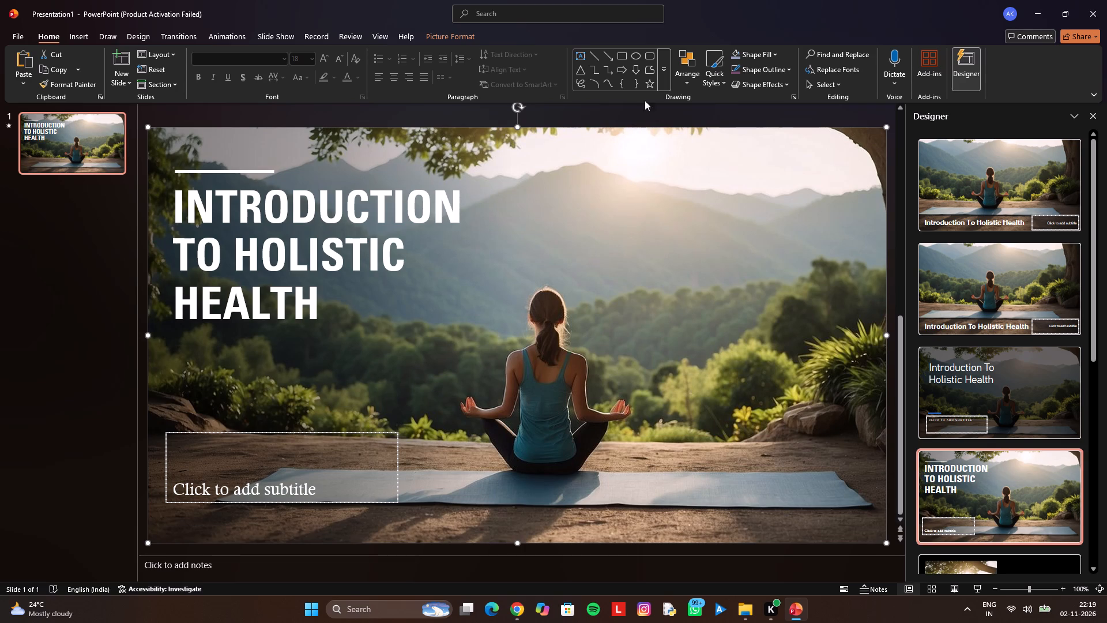
# Apply the Designer layout with a black background, a framed meditation picture and a thin italic title above a divider line.
pyautogui.scroll(2, 1047, 323)
pyautogui.scroll(-2, 1048, 323)
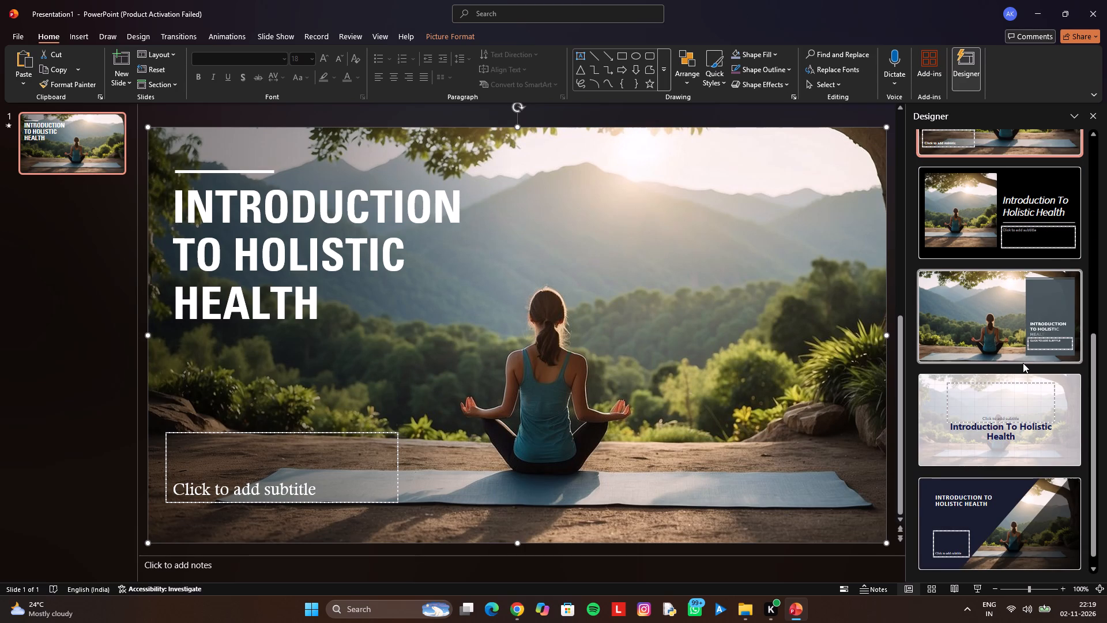
pyautogui.scroll(1, 1023, 363)
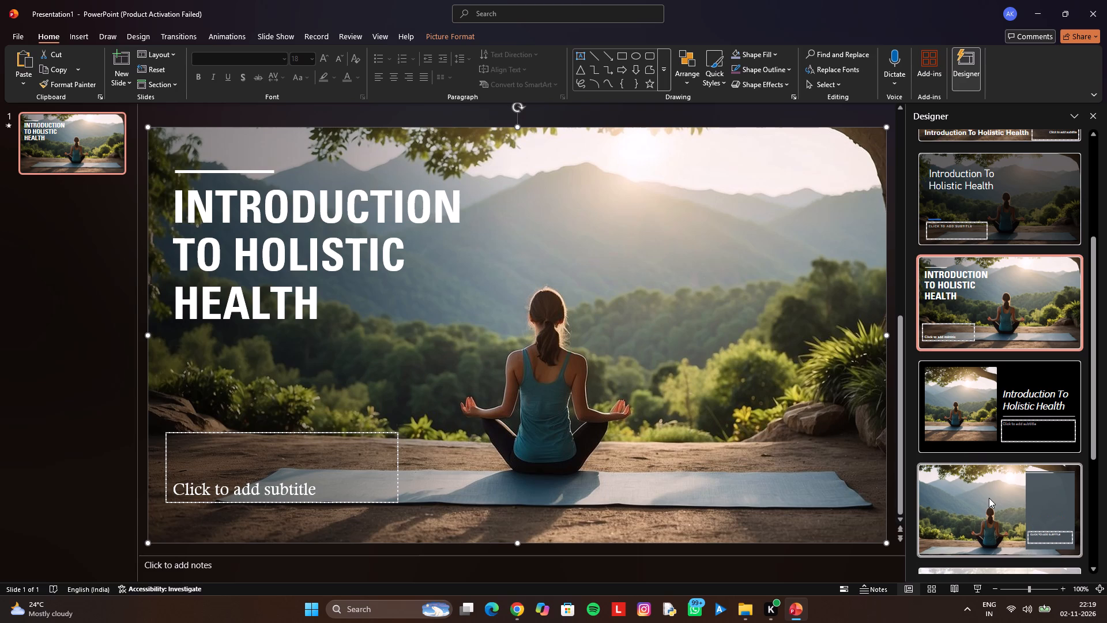
pyautogui.click(998, 408)
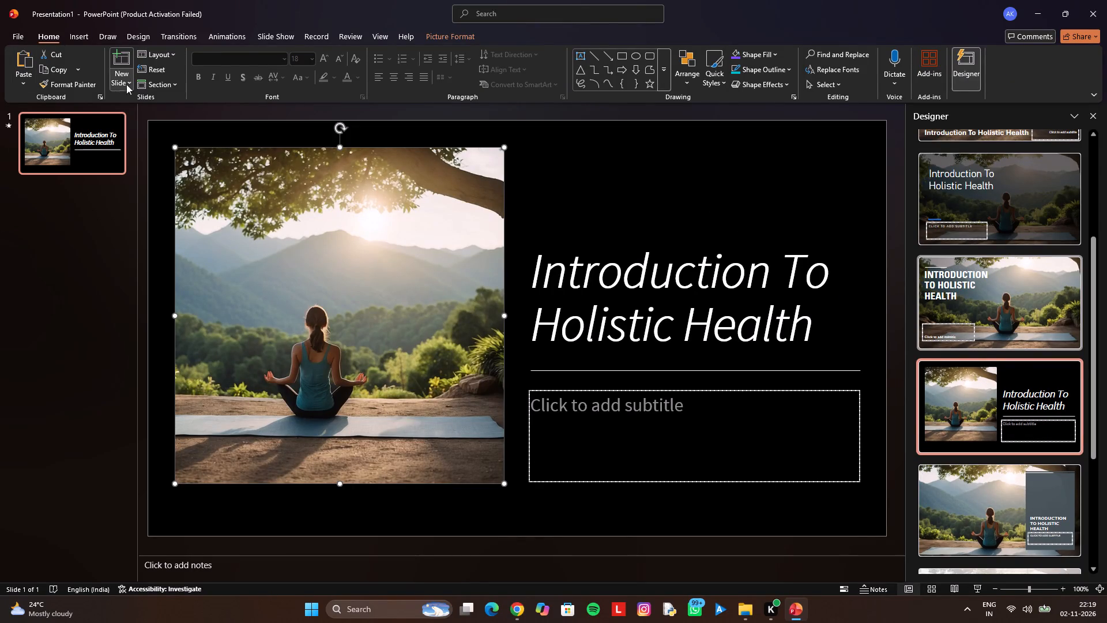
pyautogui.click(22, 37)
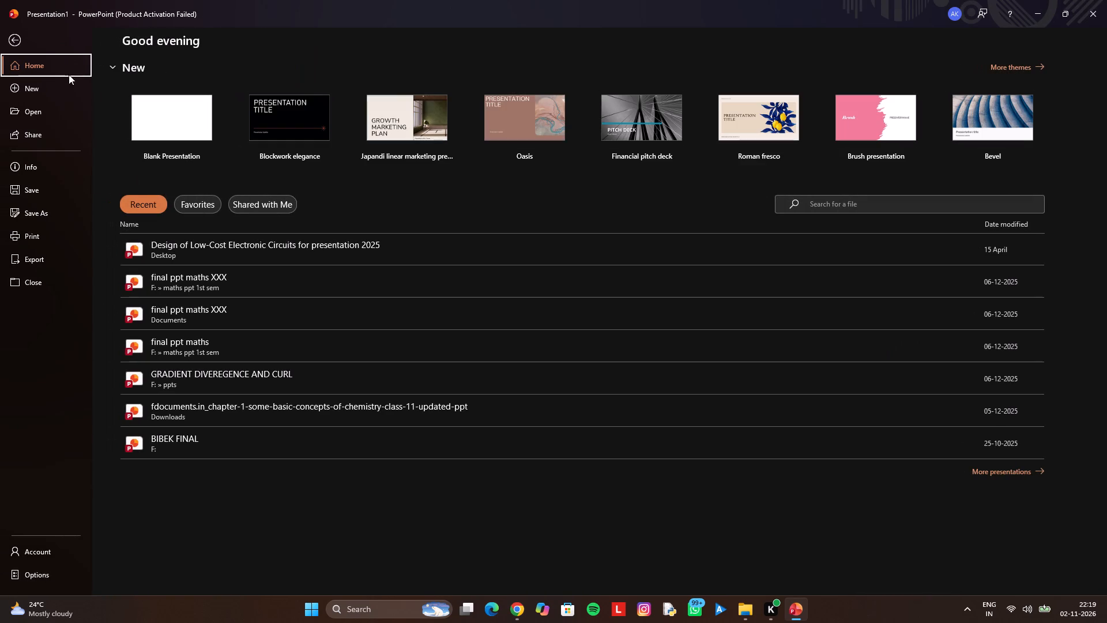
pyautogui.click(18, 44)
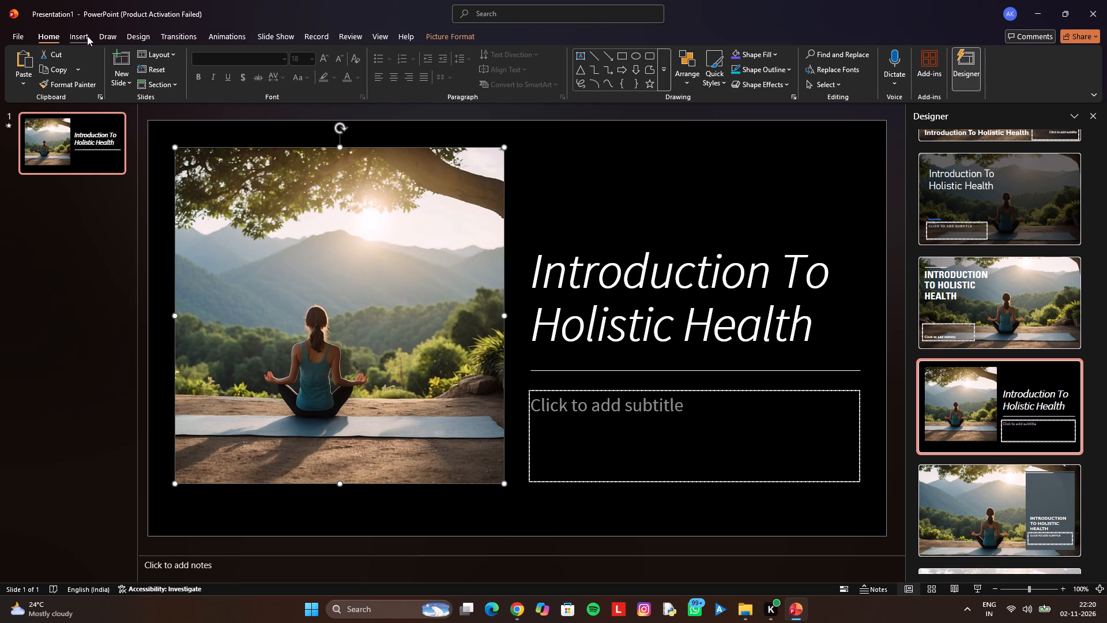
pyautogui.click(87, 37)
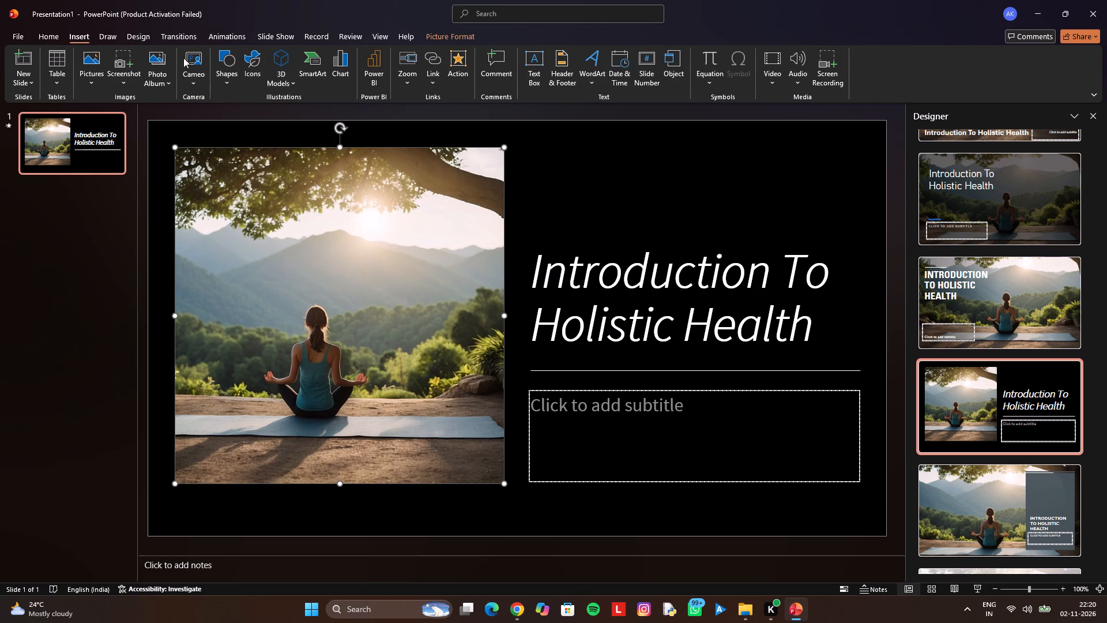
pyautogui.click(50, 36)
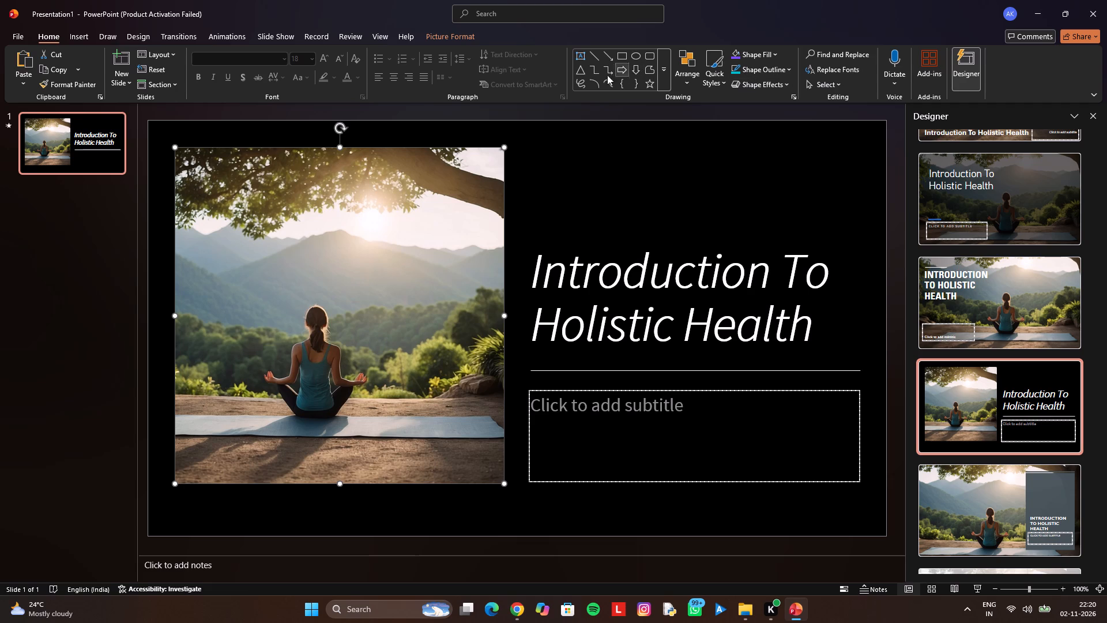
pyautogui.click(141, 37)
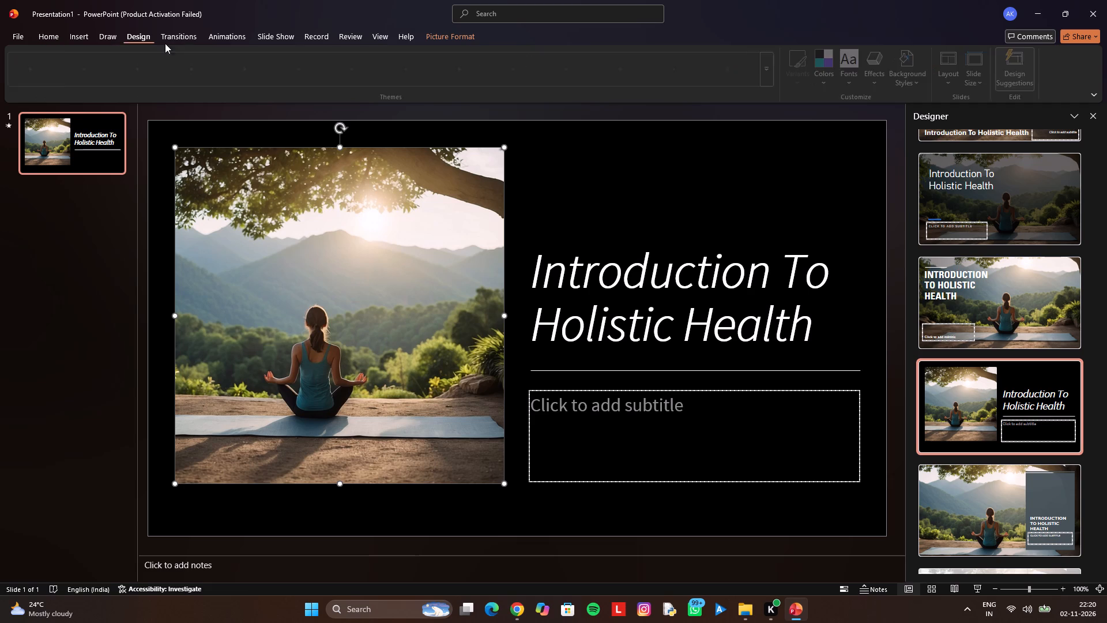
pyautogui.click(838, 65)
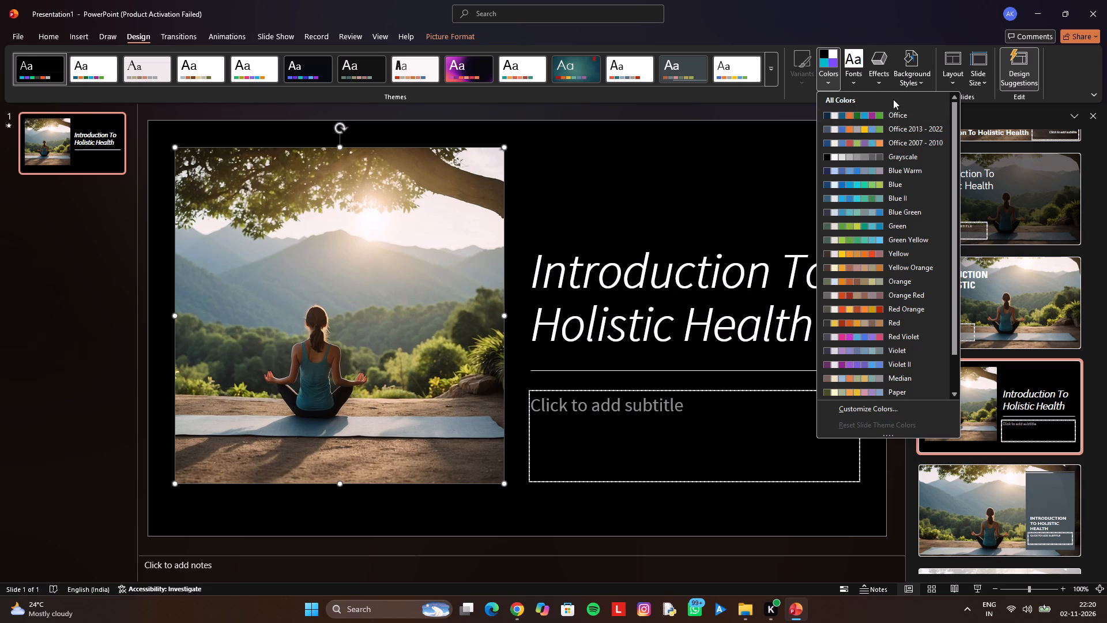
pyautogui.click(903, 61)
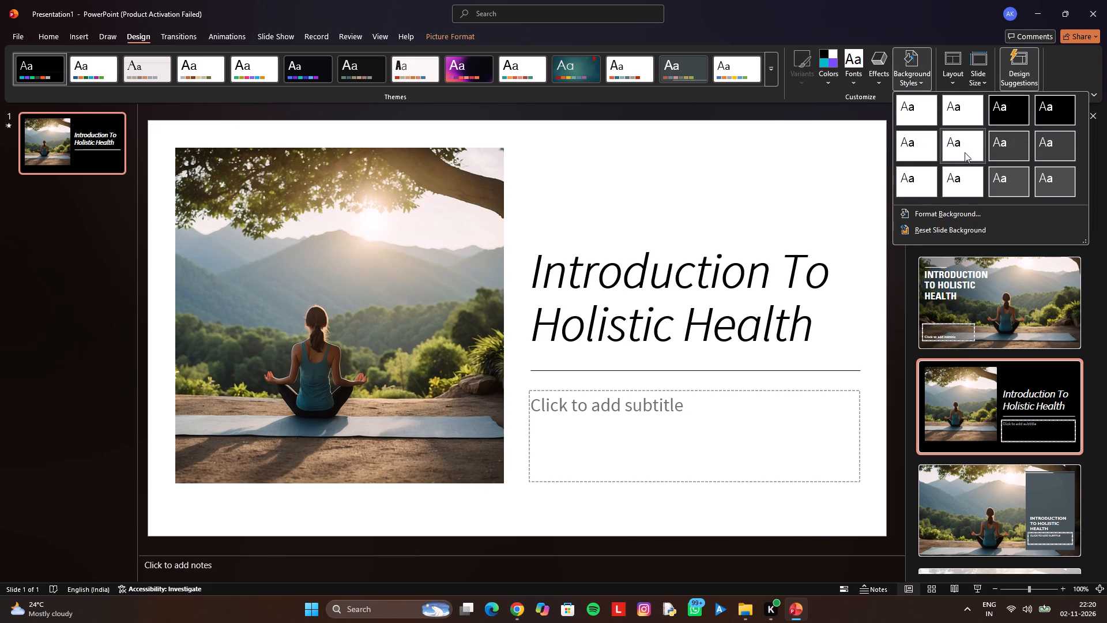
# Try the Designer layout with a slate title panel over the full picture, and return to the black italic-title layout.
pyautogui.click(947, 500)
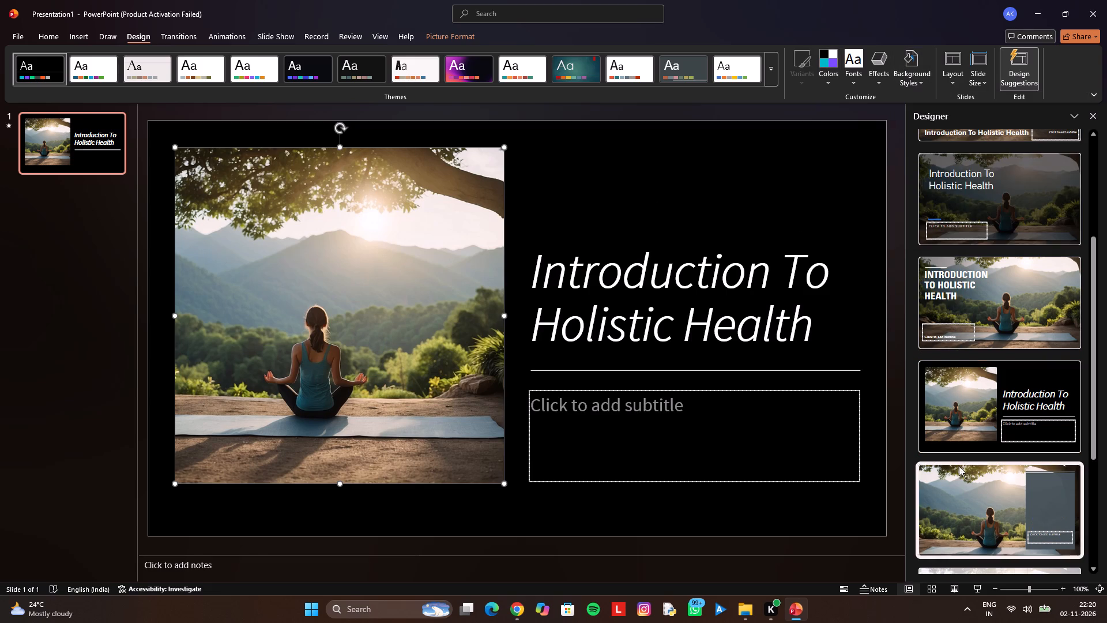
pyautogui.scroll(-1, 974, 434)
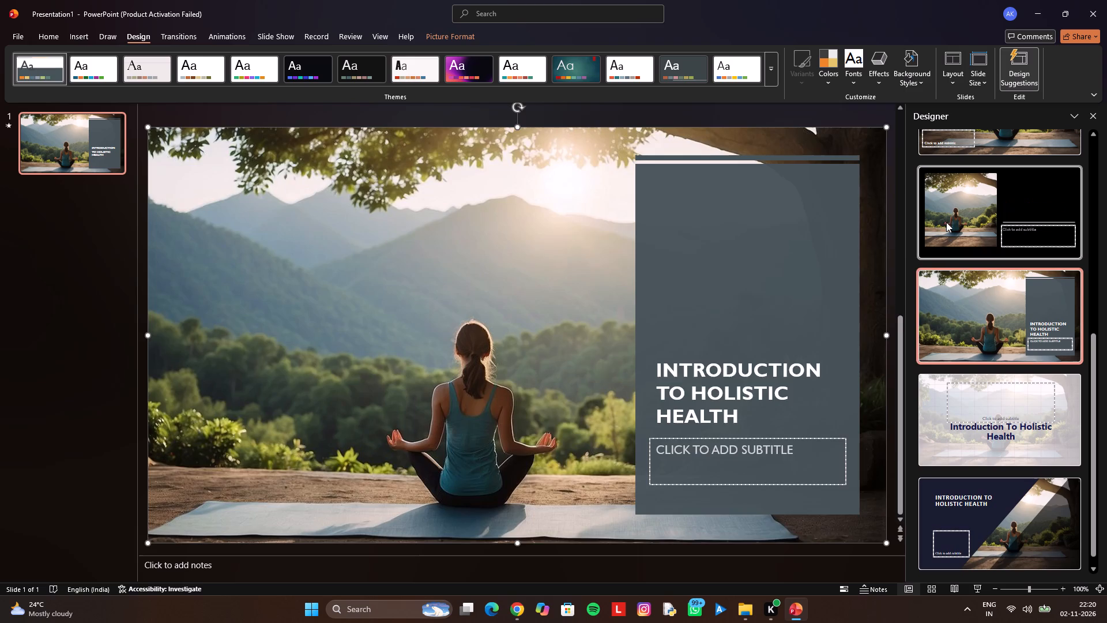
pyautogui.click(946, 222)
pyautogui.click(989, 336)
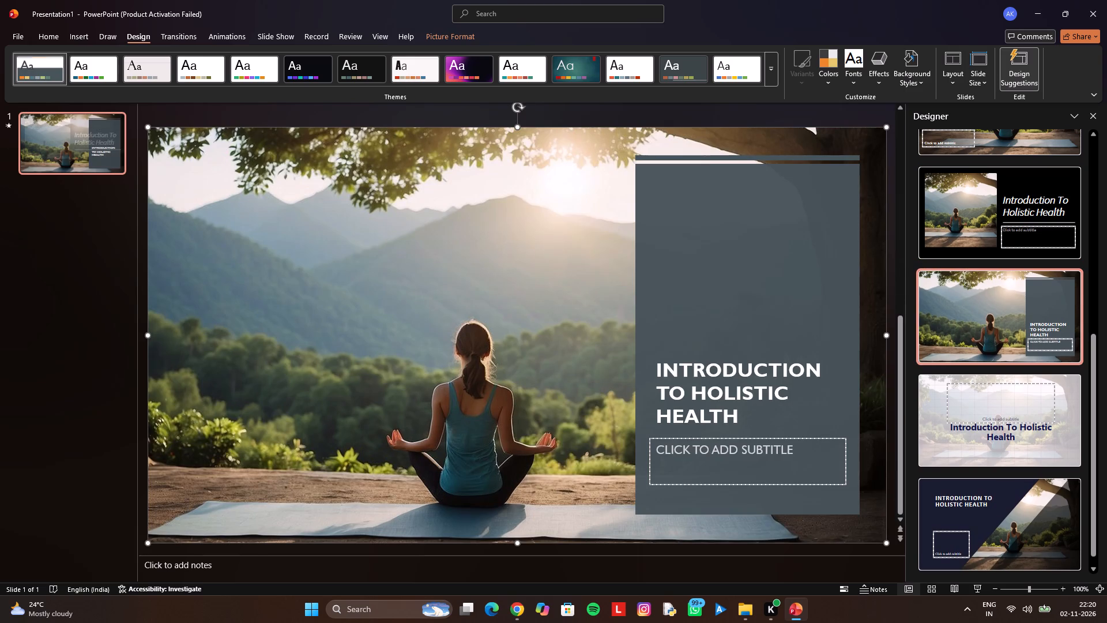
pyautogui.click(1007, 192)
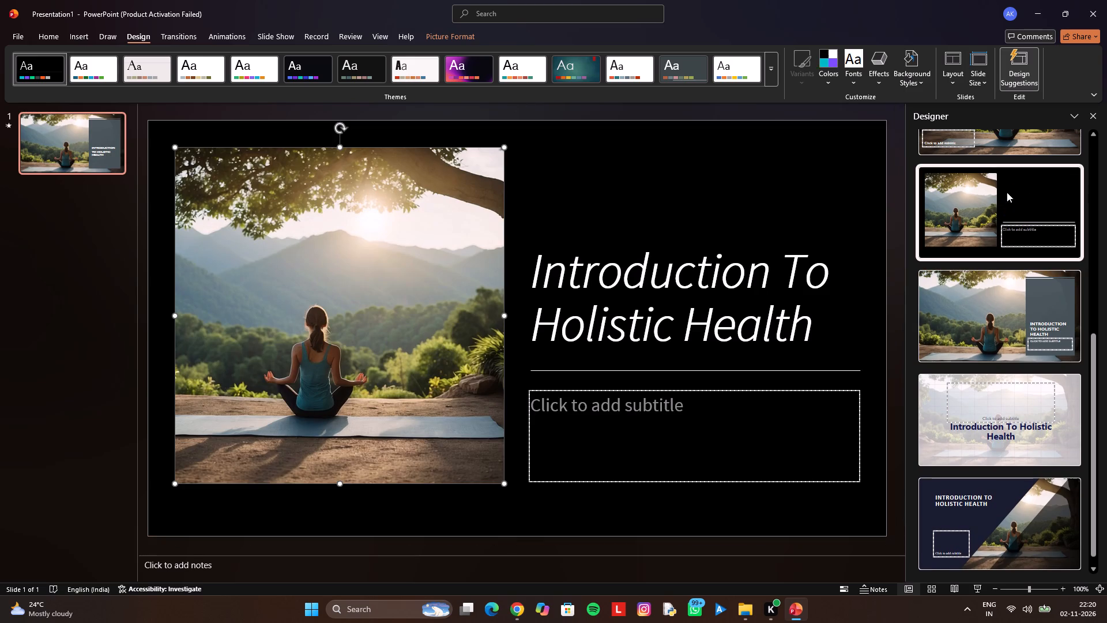
# Shorten the title box from its bottom edge so the title sits well above the divider line.
pyautogui.click(579, 405)
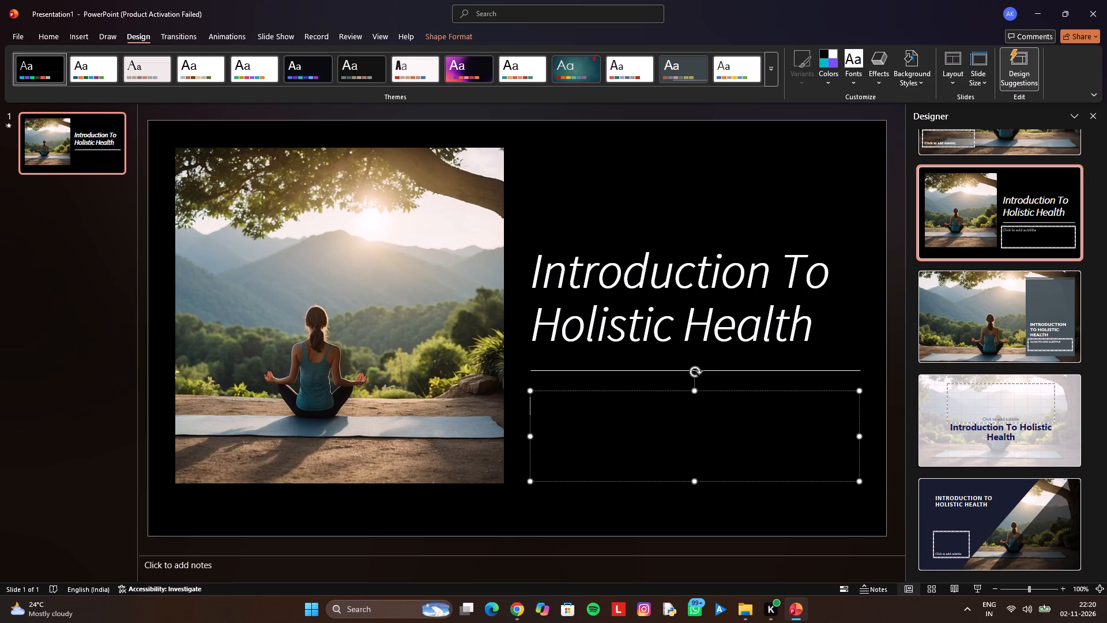
pyautogui.click(615, 310)
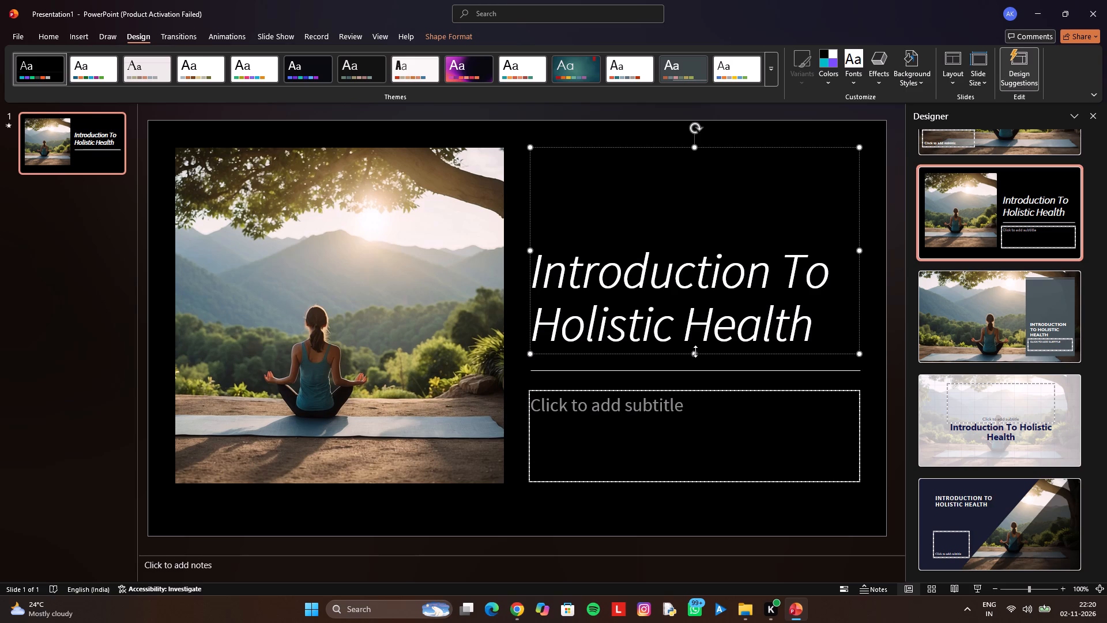
pyautogui.moveTo(695, 351); pyautogui.dragTo(679, 270)
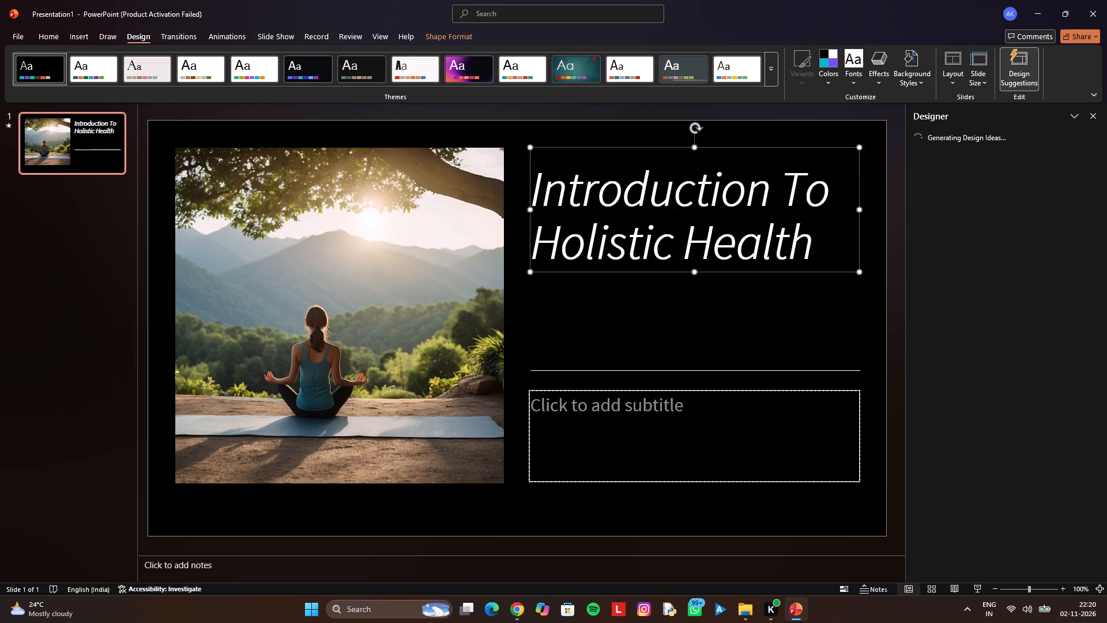
pyautogui.click(687, 305)
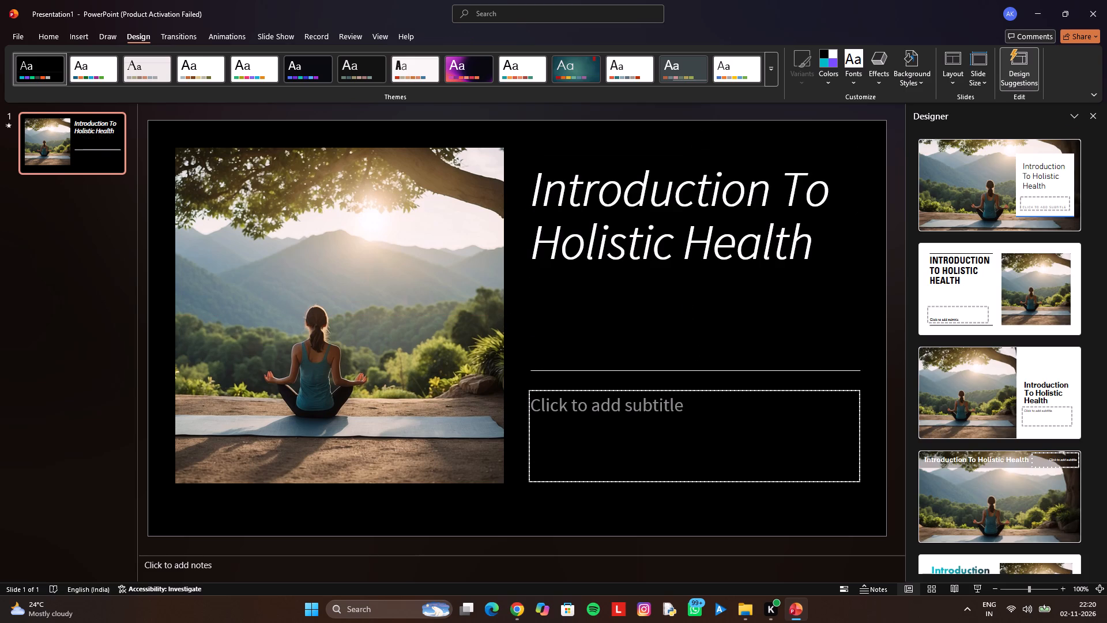
# Nudge the title box slightly downward and centre-align the title text.
pyautogui.click(27, 32)
pyautogui.click(13, 37)
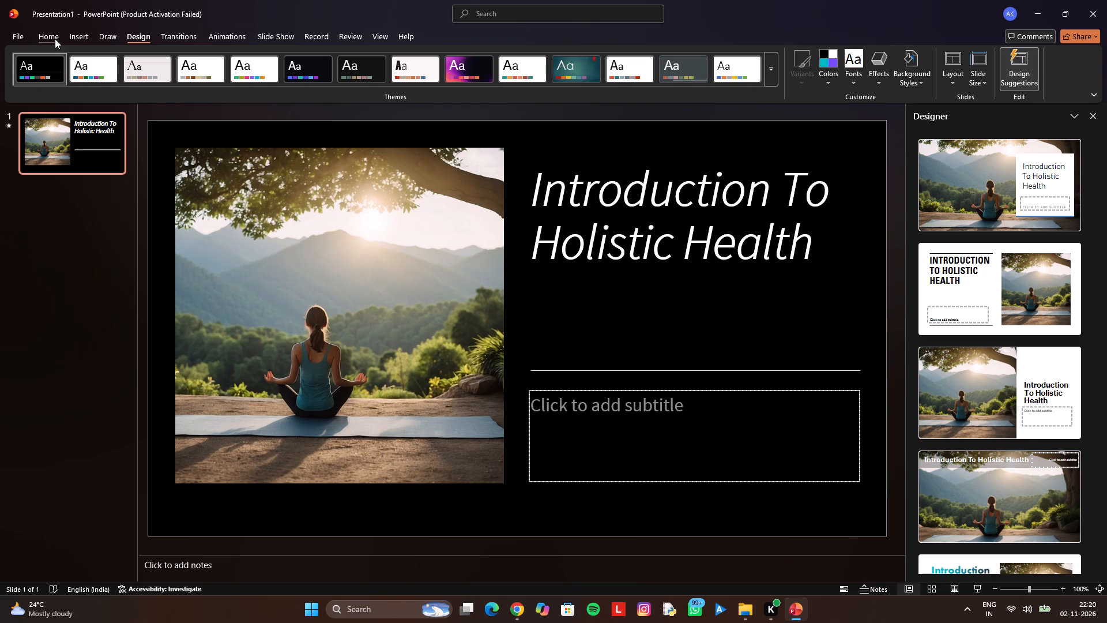
pyautogui.click(54, 39)
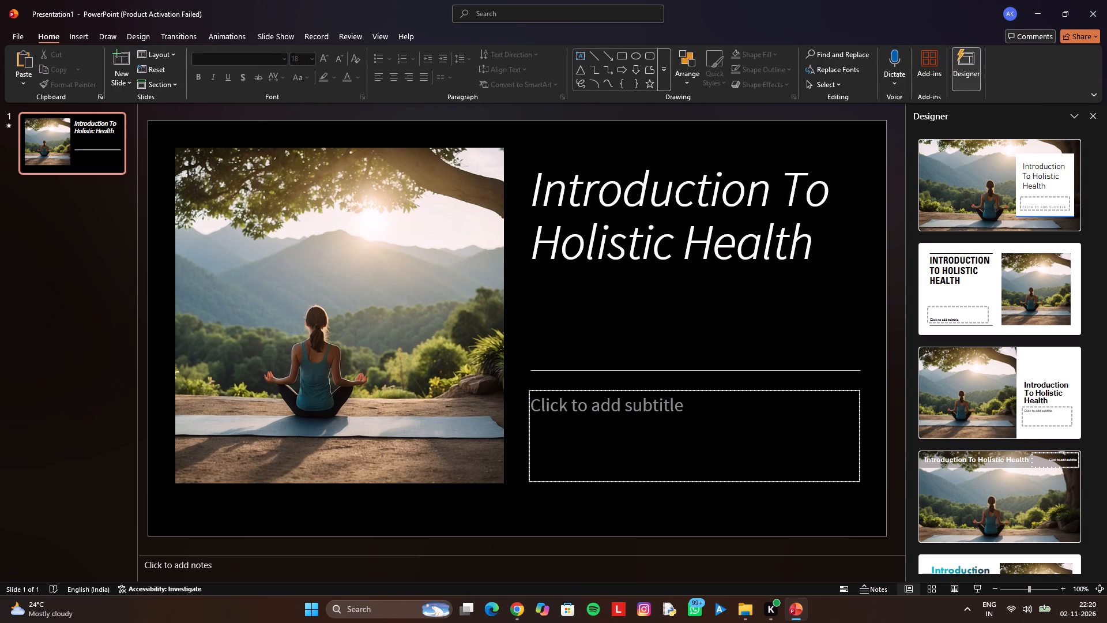
pyautogui.moveTo(529, 193); pyautogui.dragTo(531, 202)
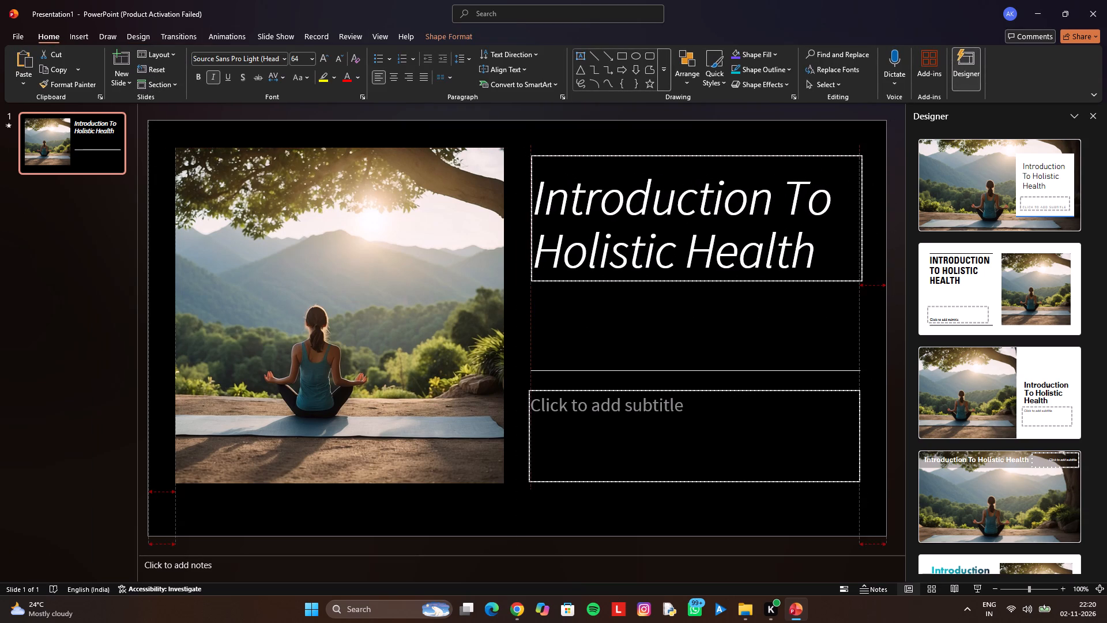
pyautogui.moveTo(531, 202); pyautogui.dragTo(534, 205)
pyautogui.click(398, 76)
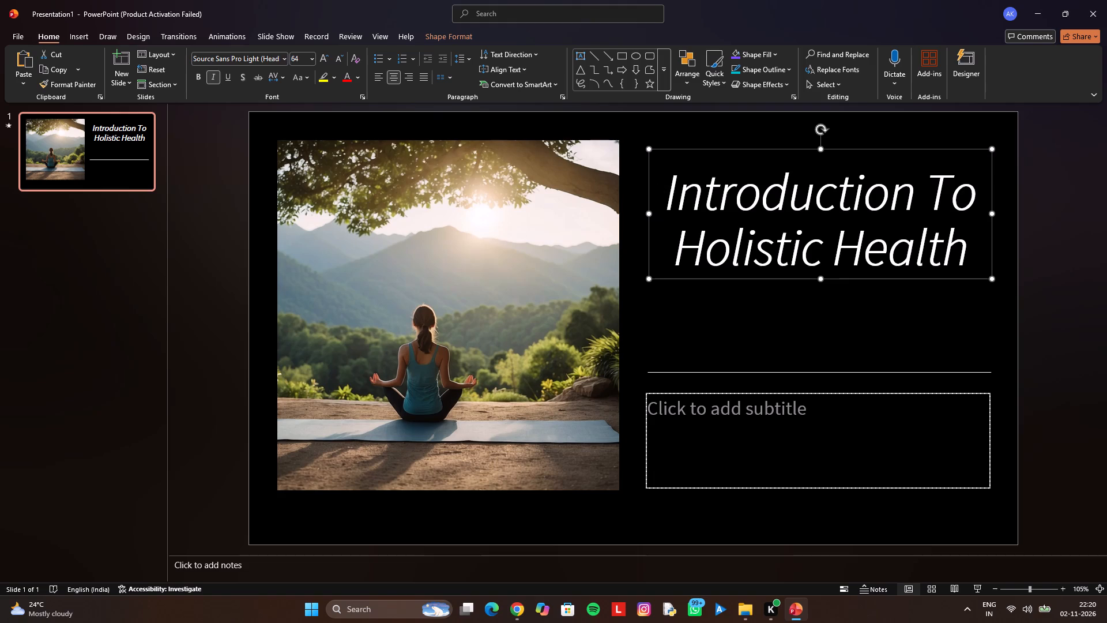
# Remove the italics from the title "Introduction To Holistic Health" and make it bold.
pyautogui.click(209, 80)
pyautogui.click(198, 78)
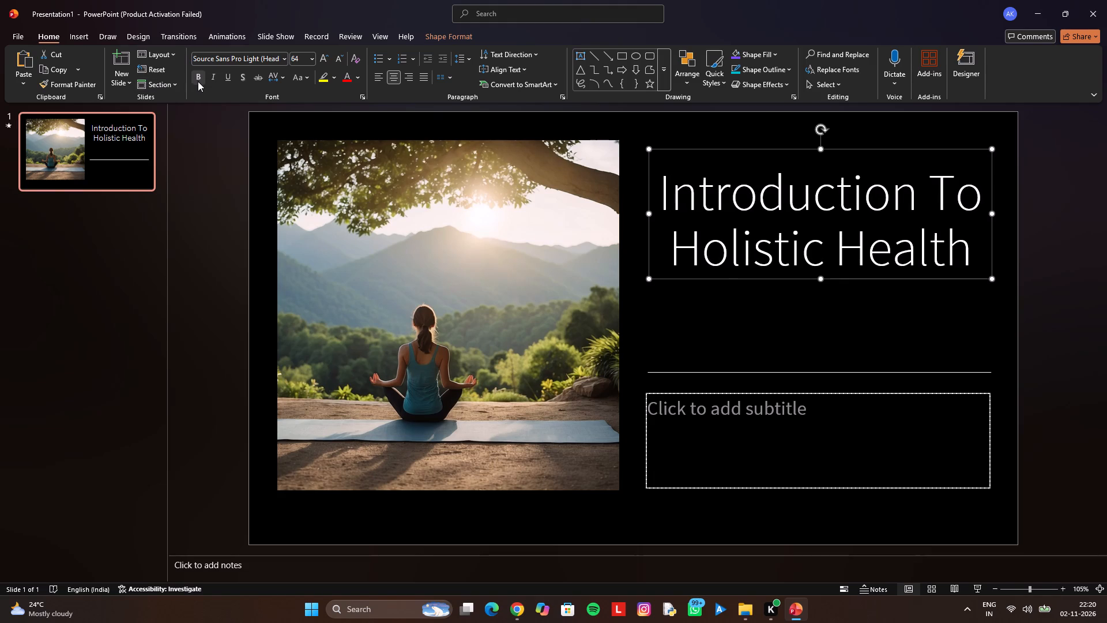
pyautogui.click(197, 72)
pyautogui.click(199, 77)
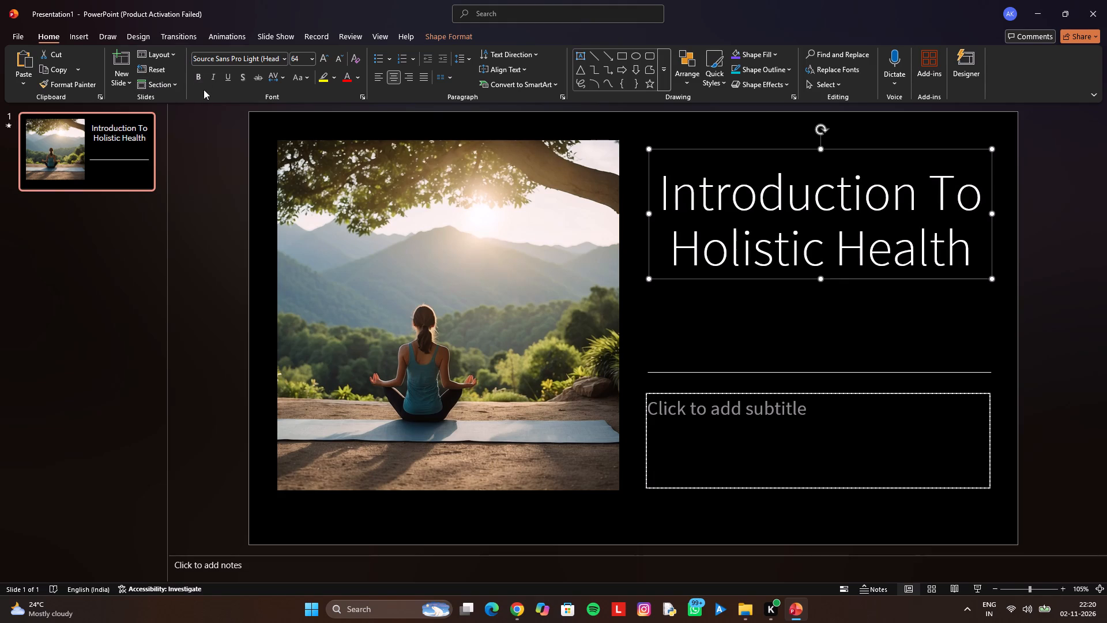
pyautogui.click(199, 80)
pyautogui.click(209, 78)
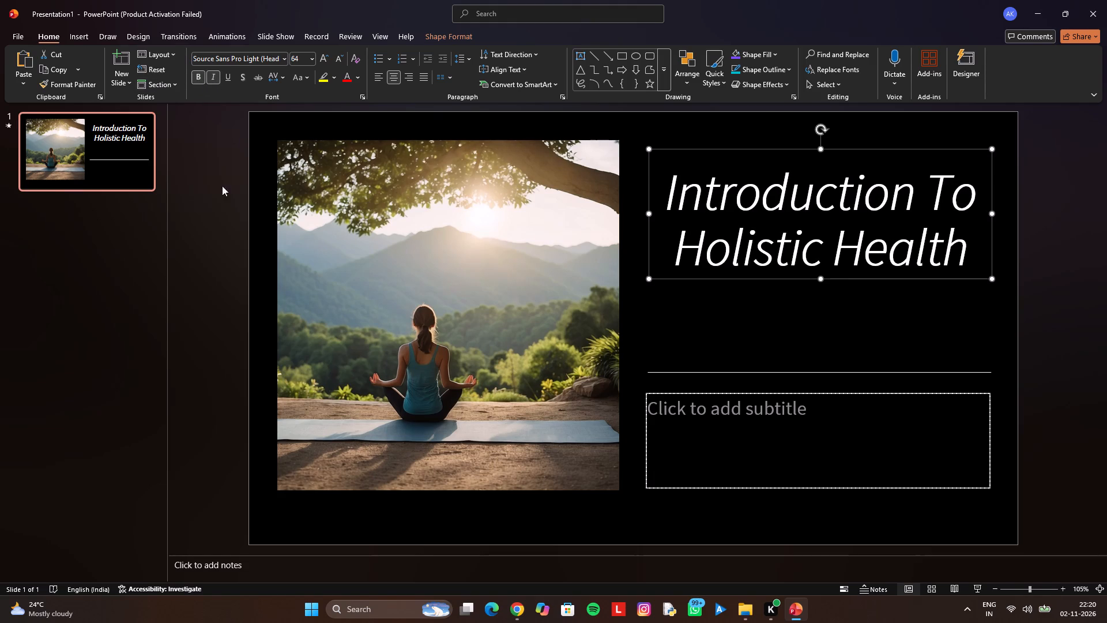
pyautogui.click(214, 77)
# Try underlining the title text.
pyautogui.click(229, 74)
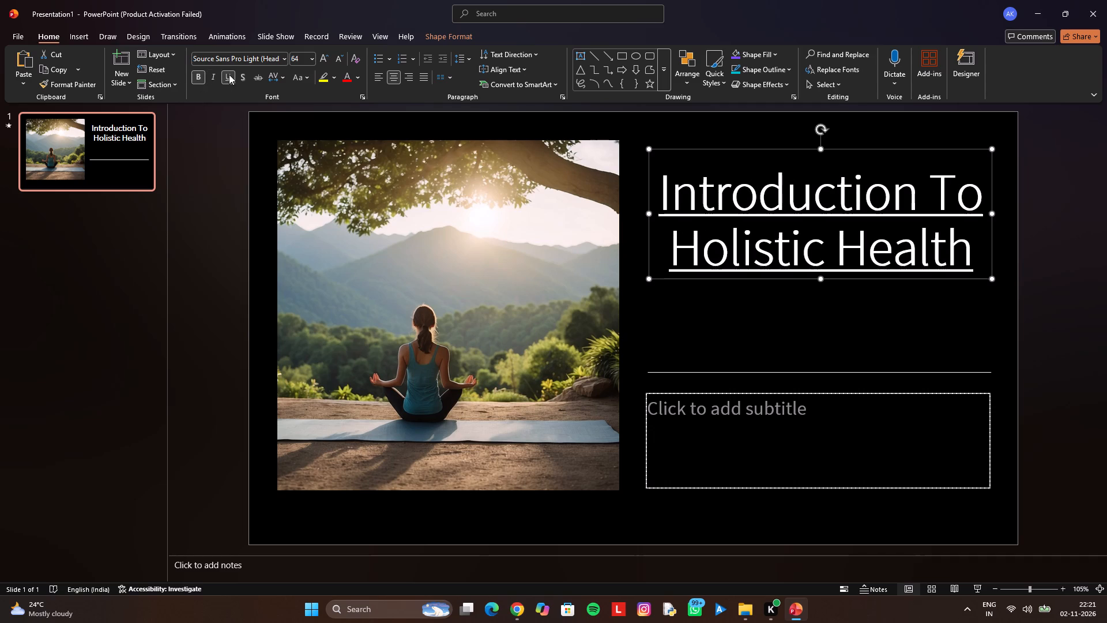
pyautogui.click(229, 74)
# Apply the text shadow effect to the title.
pyautogui.click(242, 79)
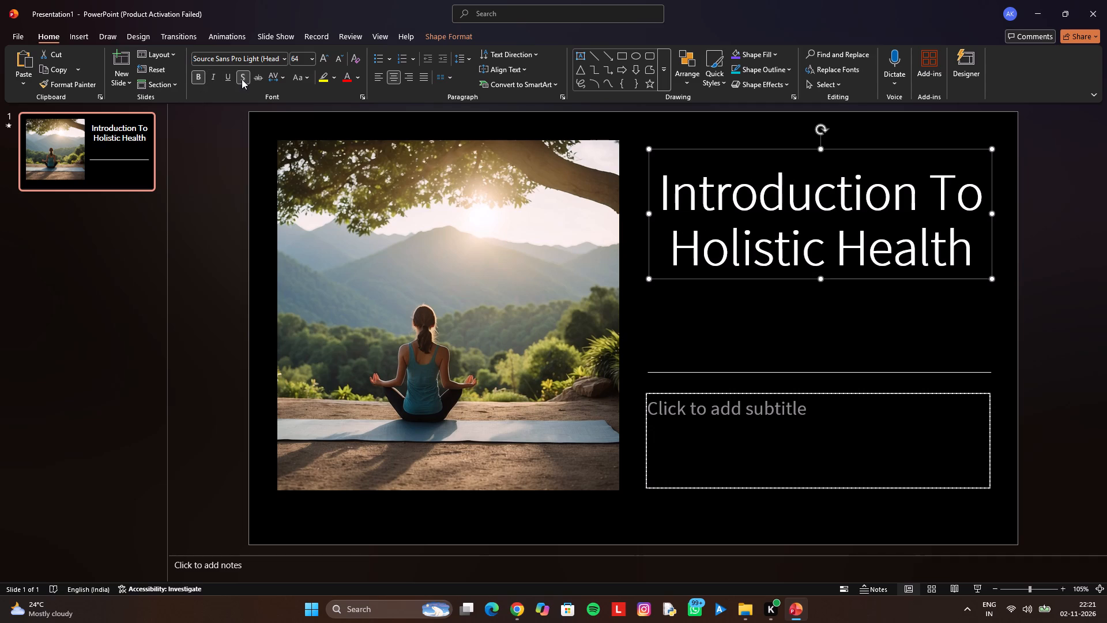
pyautogui.click(242, 79)
pyautogui.click(241, 83)
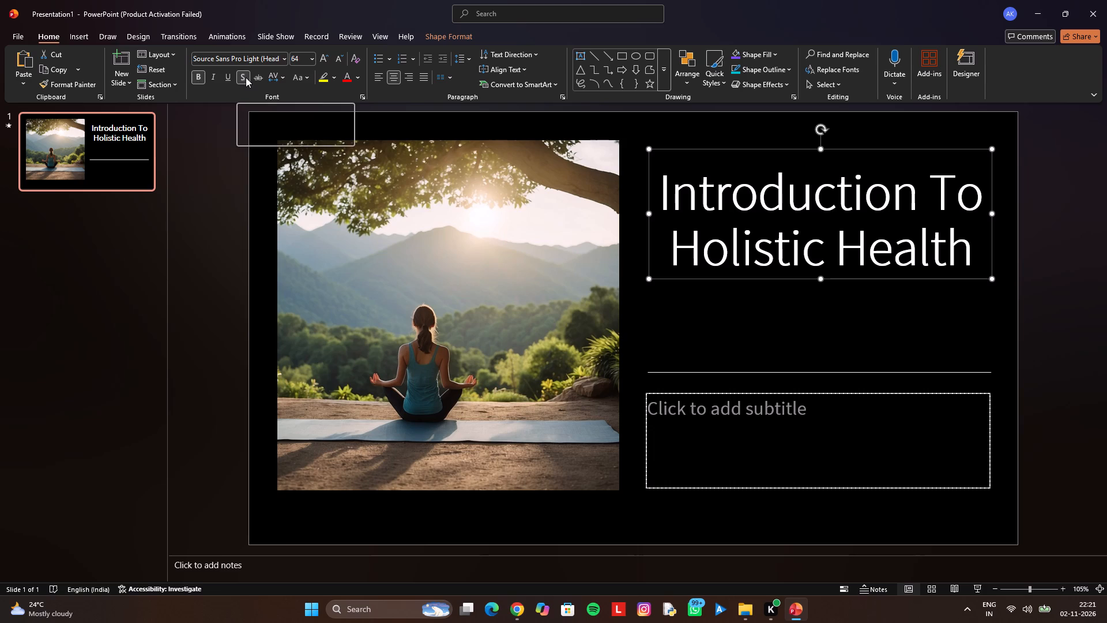
pyautogui.click(247, 79)
pyautogui.click(247, 79)
# Start the subtitle in the placeholder below the title with the text "Holistic health focuses".
pyautogui.click(701, 412)
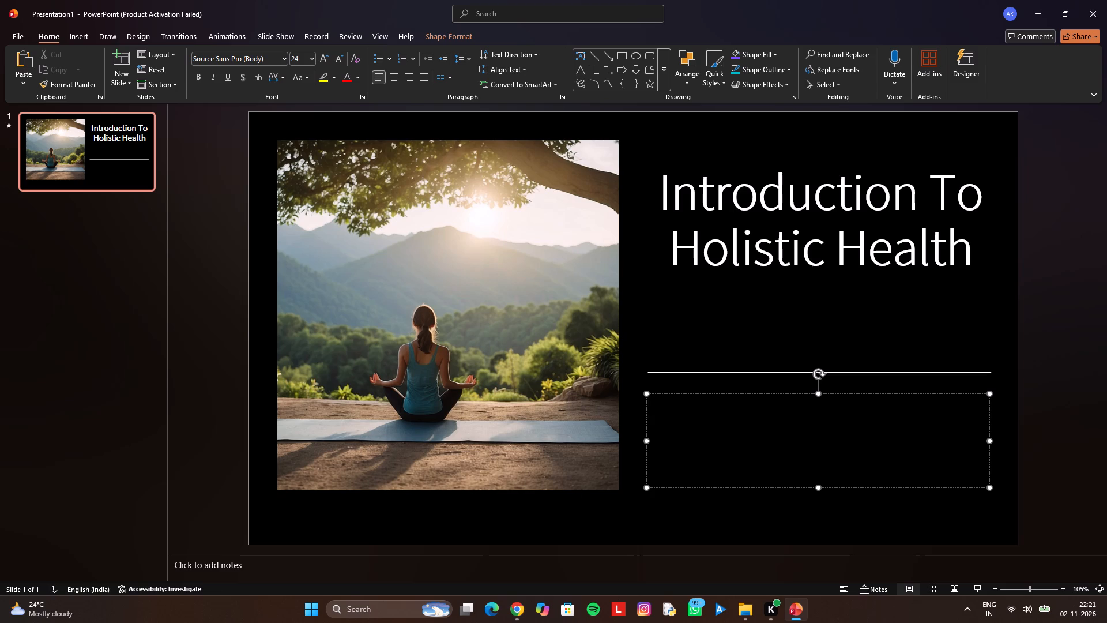
pyautogui.click(679, 396)
pyautogui.hotkey('shift', 'h')
pyautogui.write('olistic')
pyautogui.press('space')
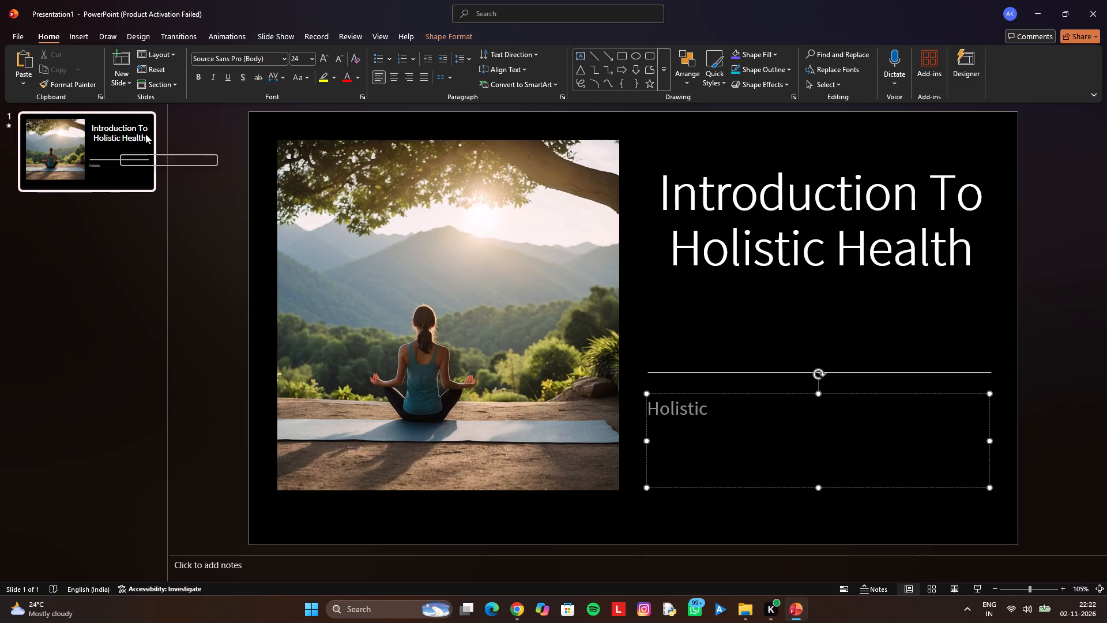
pyautogui.click(172, 31)
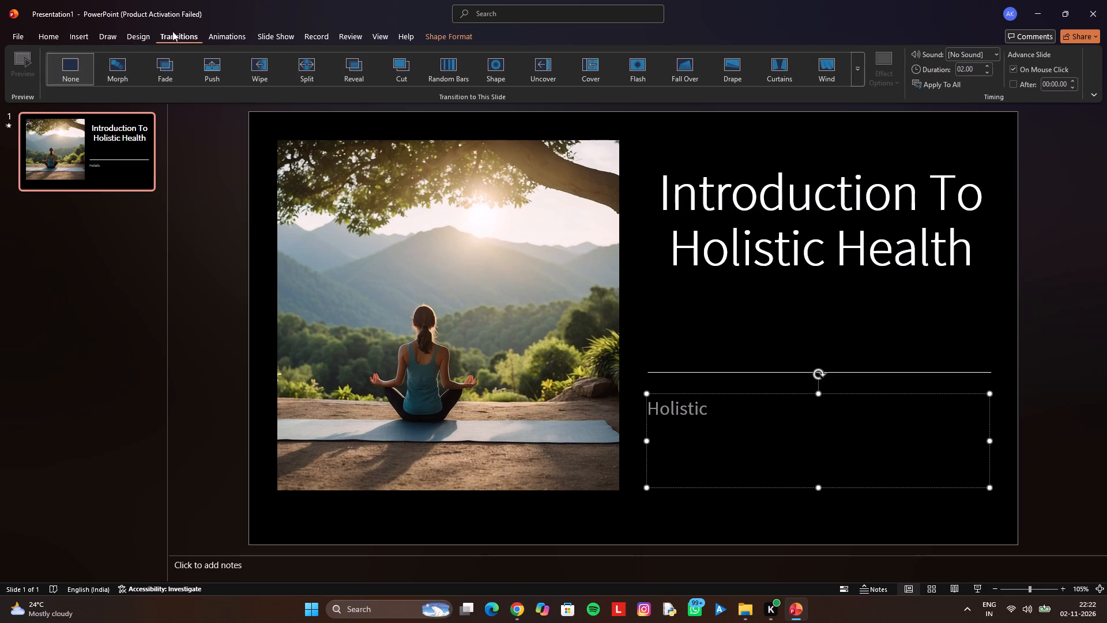
pyautogui.click(43, 41)
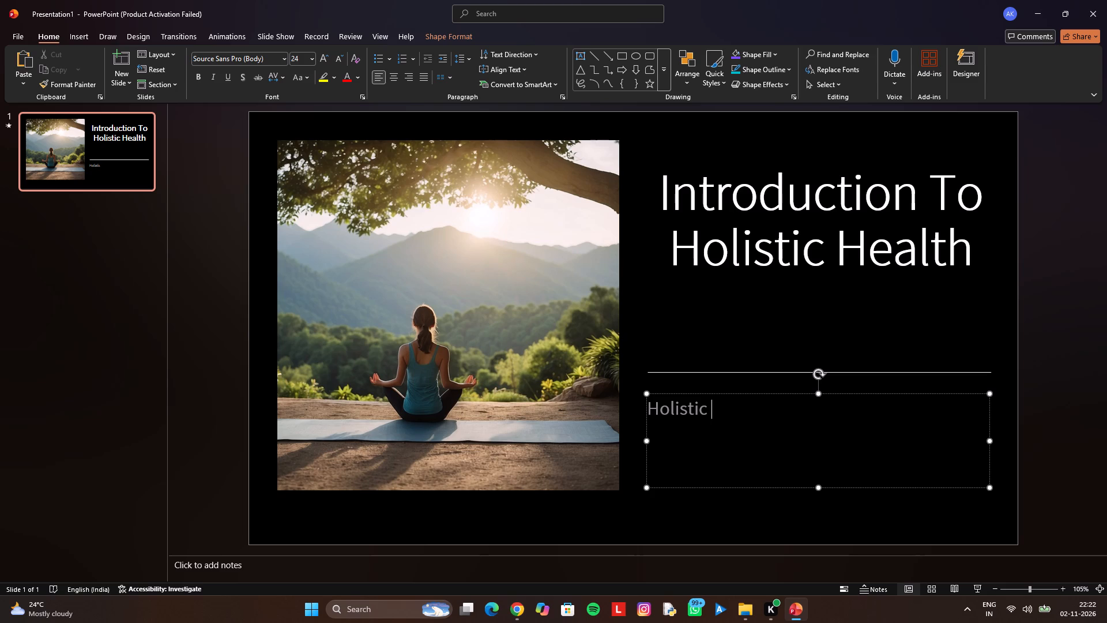
pyautogui.press('h')
pyautogui.write('ealth')
pyautogui.press('space')
pyautogui.press('f')
pyautogui.write('ocuss')
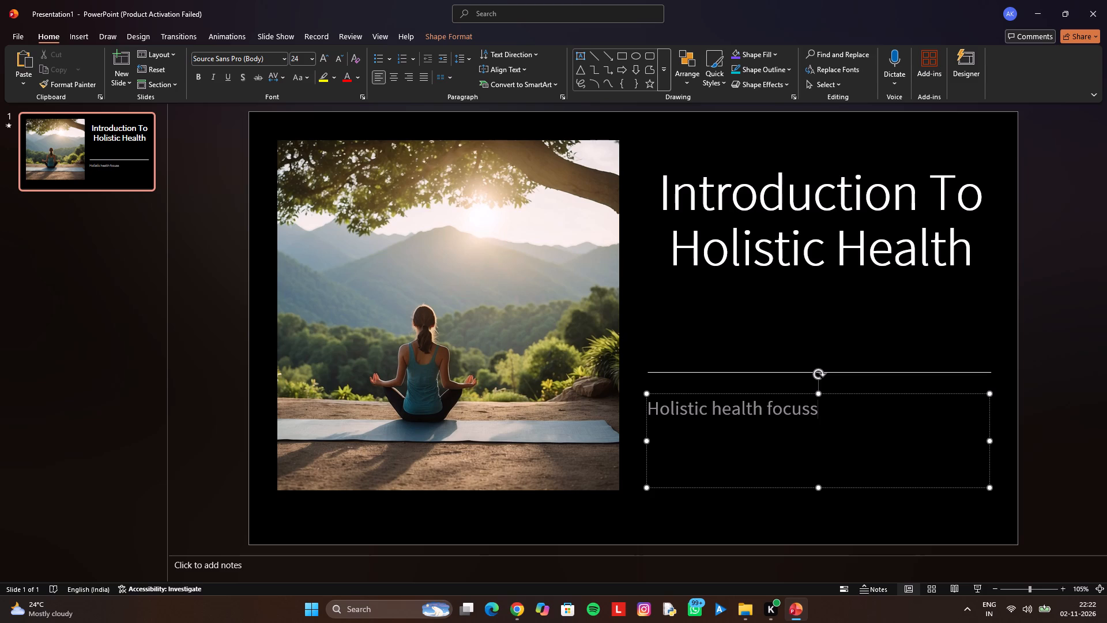
pyautogui.press('BackSpace')
pyautogui.write('es')
pyautogui.press('space')
# Continue the subtitle sentence with "on the overall well-being of a person".
pyautogui.write('on thr')
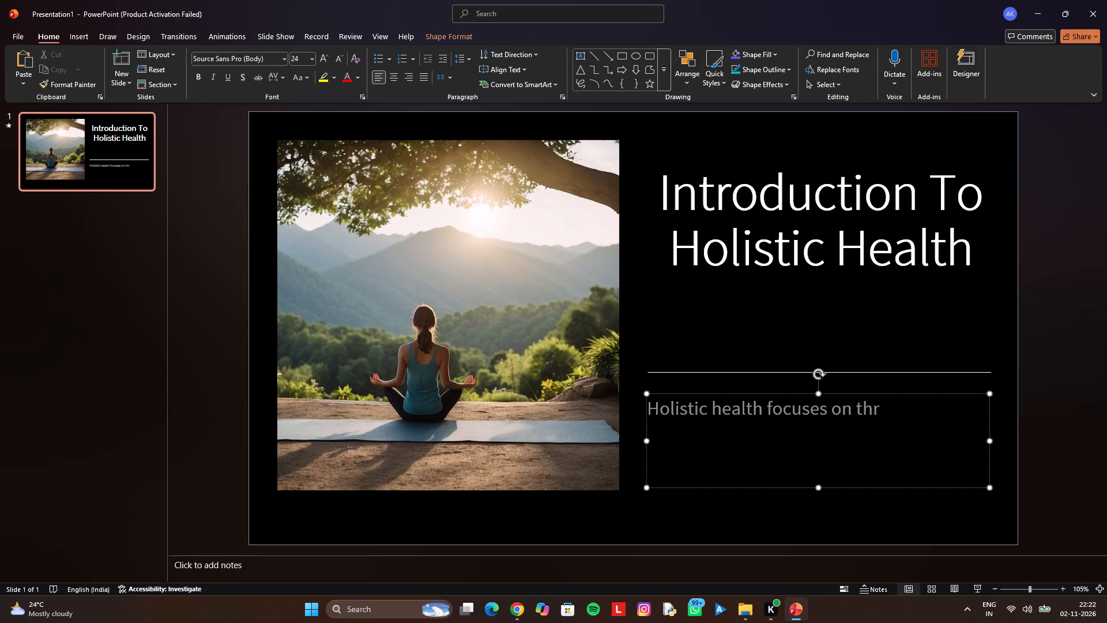
pyautogui.press('BackSpace')
pyautogui.write('e')
pyautogui.press('space')
pyautogui.write('overalll')
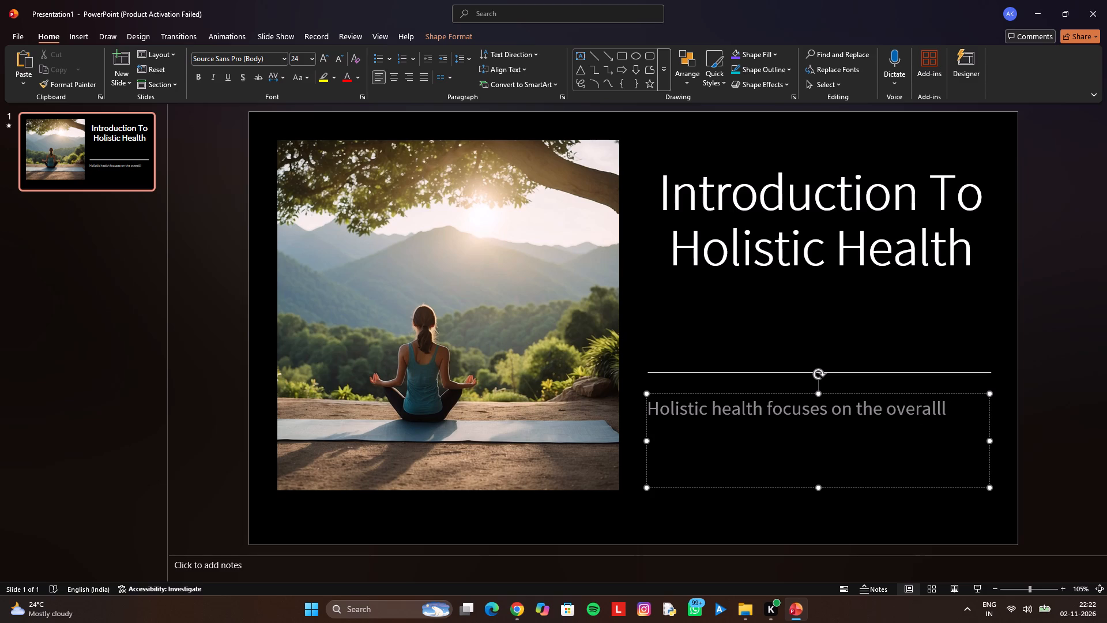
pyautogui.press('BackSpace')
pyautogui.press('space')
pyautogui.write('well')
pyautogui.press('-')
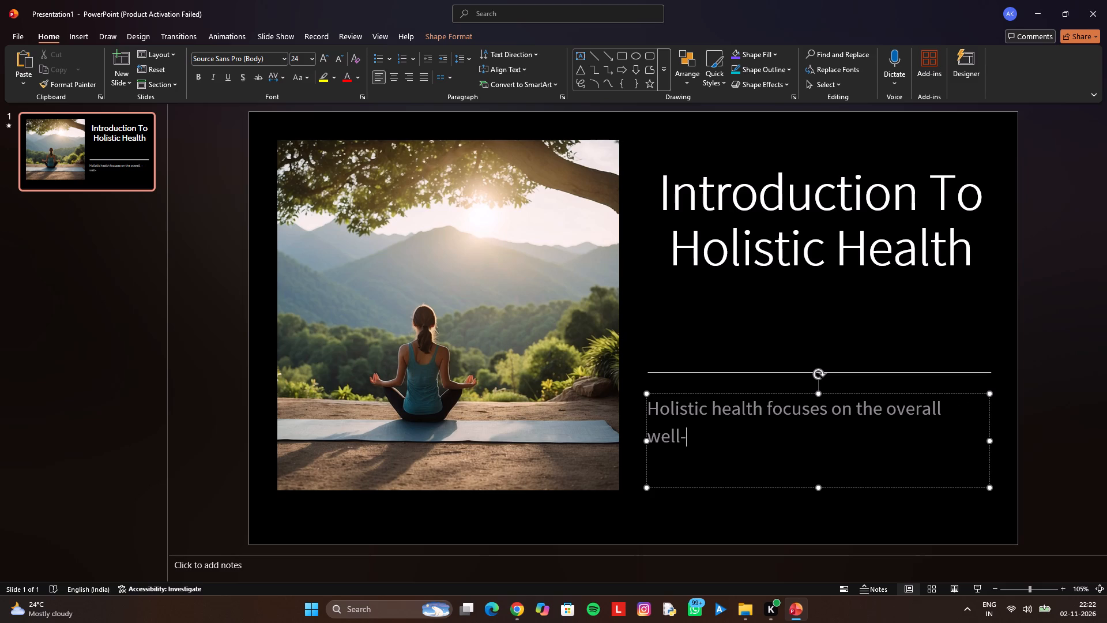
pyautogui.write('being')
pyautogui.press('space')
pyautogui.write('of')
pyautogui.press('space')
pyautogui.write('a o')
pyautogui.press('BackSpace')
pyautogui.write('persom')
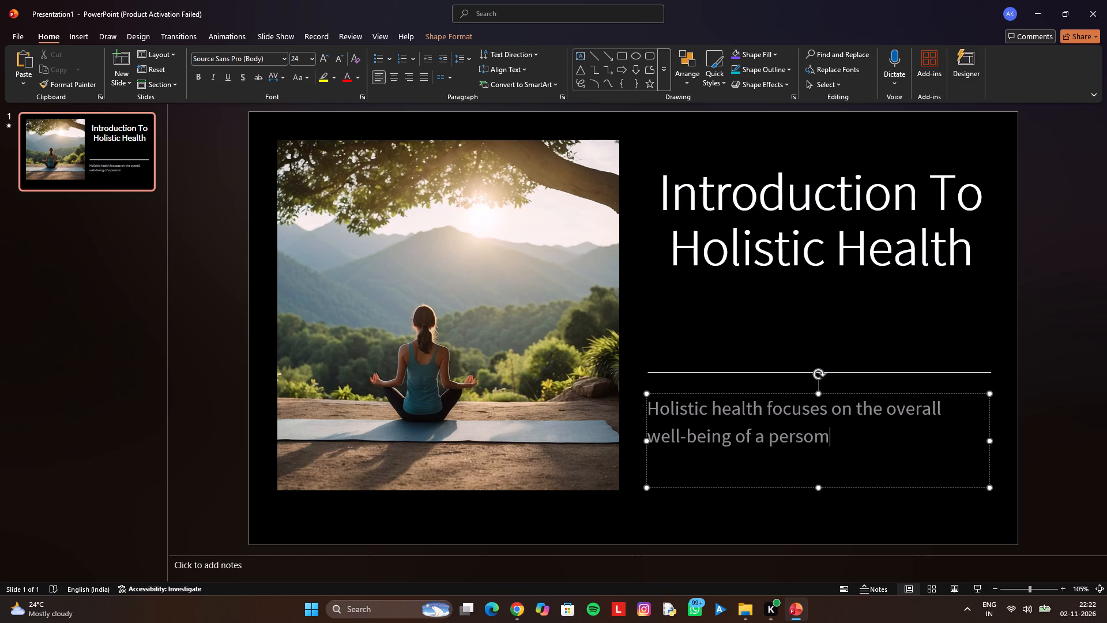
pyautogui.press('BackSpace')
pyautogui.write('n')
pyautogui.press('space')
# Extend the subtitle sentence with "by maintaining a balance between".
pyautogui.write('by mainta')
pyautogui.write('in')
pyautogui.write('ing')
pyautogui.press('space')
pyautogui.write('a ba')
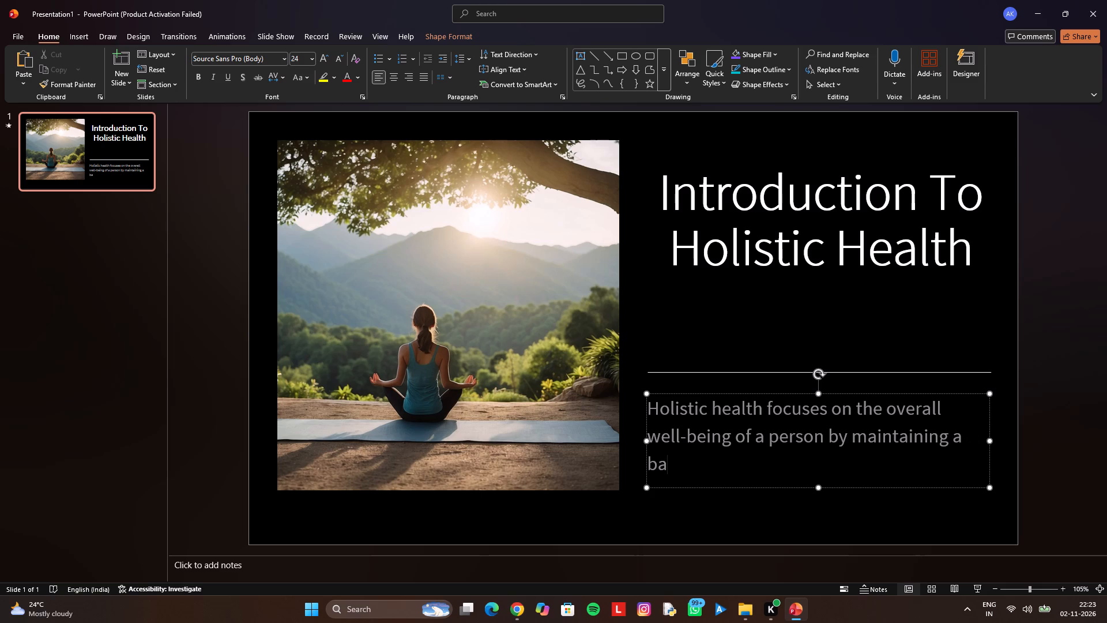
pyautogui.write('lance')
pyautogui.press('space')
pyautogui.write('between')
pyautogui.press('space')
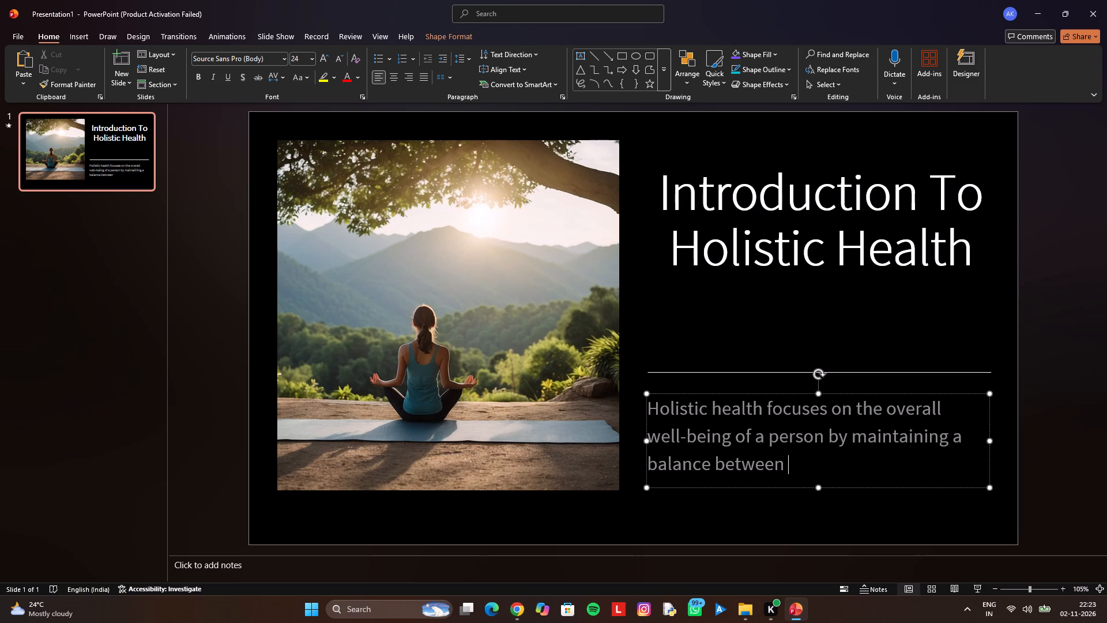
# Complete the subtitle's first sentence with "the body,mind and spirit.".
pyautogui.write('the bo')
pyautogui.write('dy')
pyautogui.press('space')
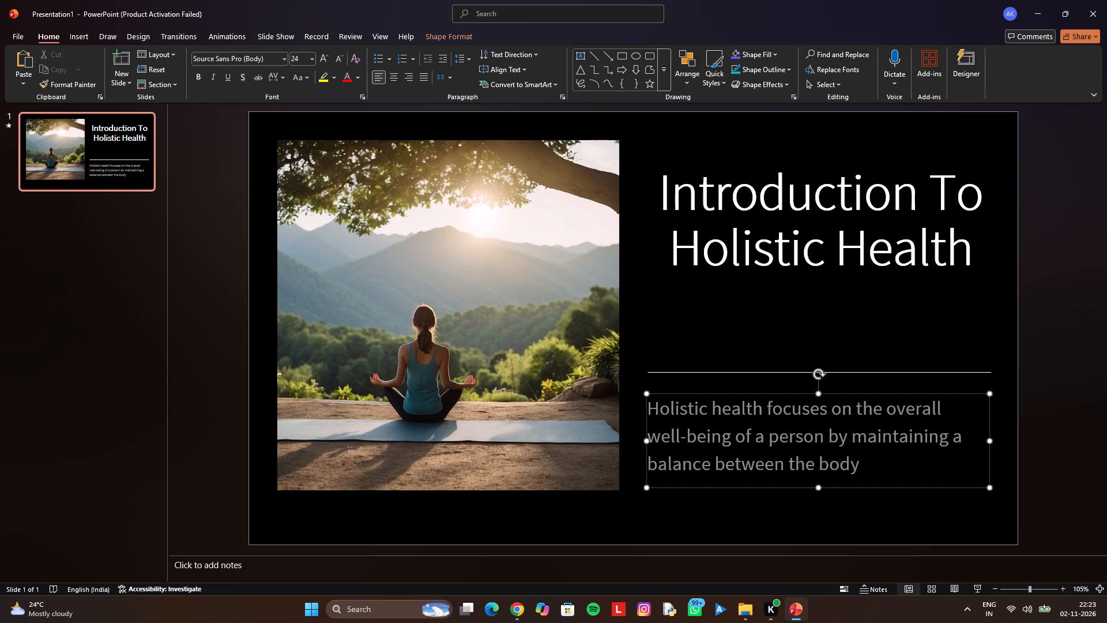
pyautogui.press('BackSpace')
pyautogui.press(',')
pyautogui.write('min')
pyautogui.press('d')
pyautogui.press('space')
pyautogui.write('an')
pyautogui.write('d')
pyautogui.press('space')
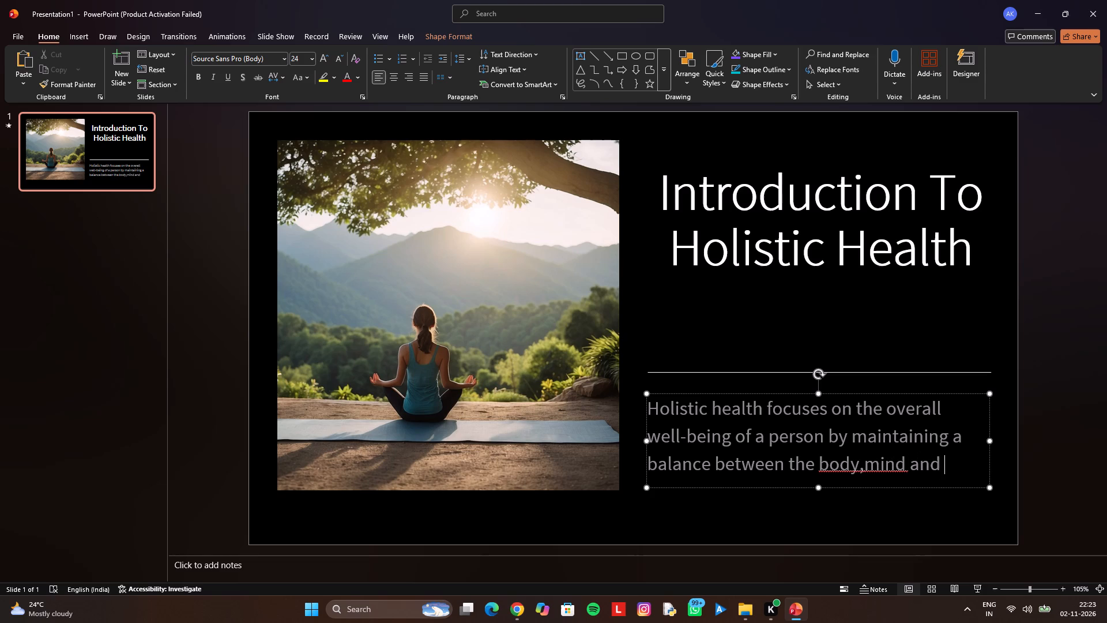
pyautogui.write('sp')
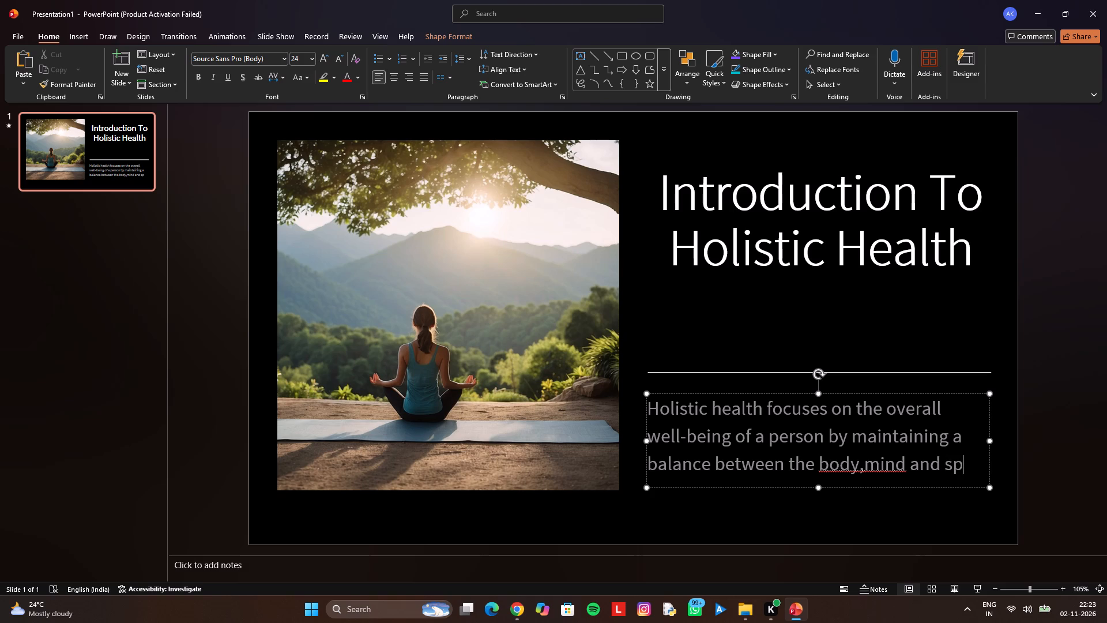
pyautogui.write('rit')
pyautogui.press('space')
pyautogui.press('BackSpace')
pyautogui.press('BackSpace')
pyautogui.press('BackSpace')
pyautogui.press('BackSpace')
pyautogui.write('irit')
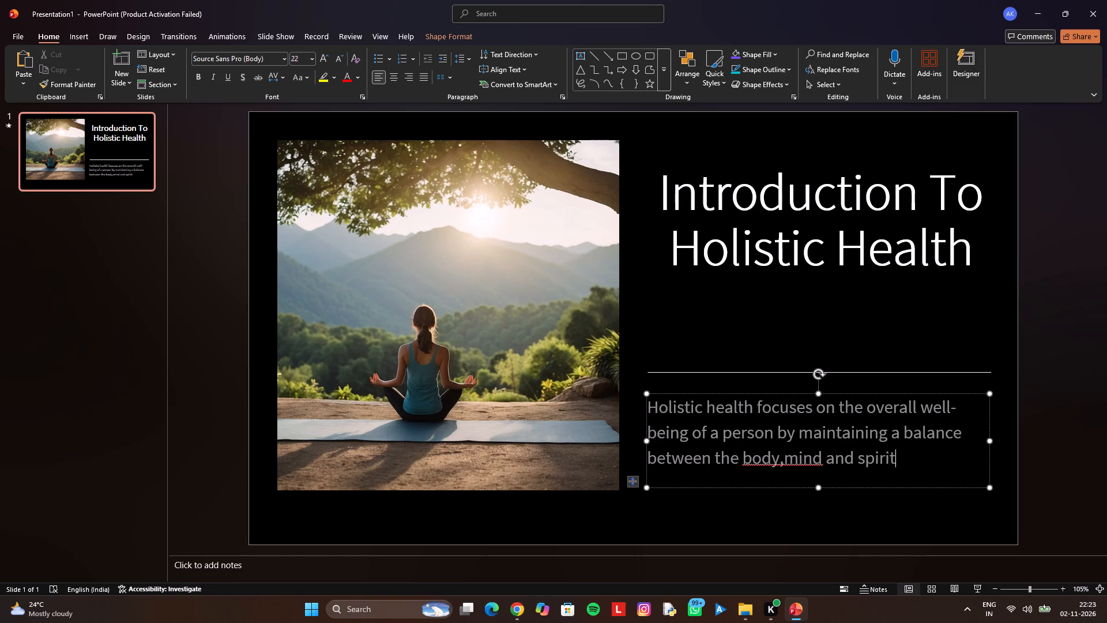
pyautogui.press('.')
# Start the subtitle's second sentence after "spirit." with the words "It promotes".
pyautogui.press('i')
pyautogui.press('BackSpace')
pyautogui.press('space')
pyautogui.hotkey('shift', 'i')
pyautogui.write('t')
pyautogui.press('space')
pyautogui.press('space')
pyautogui.press('BackSpace')
pyautogui.press('space')
pyautogui.write('pro')
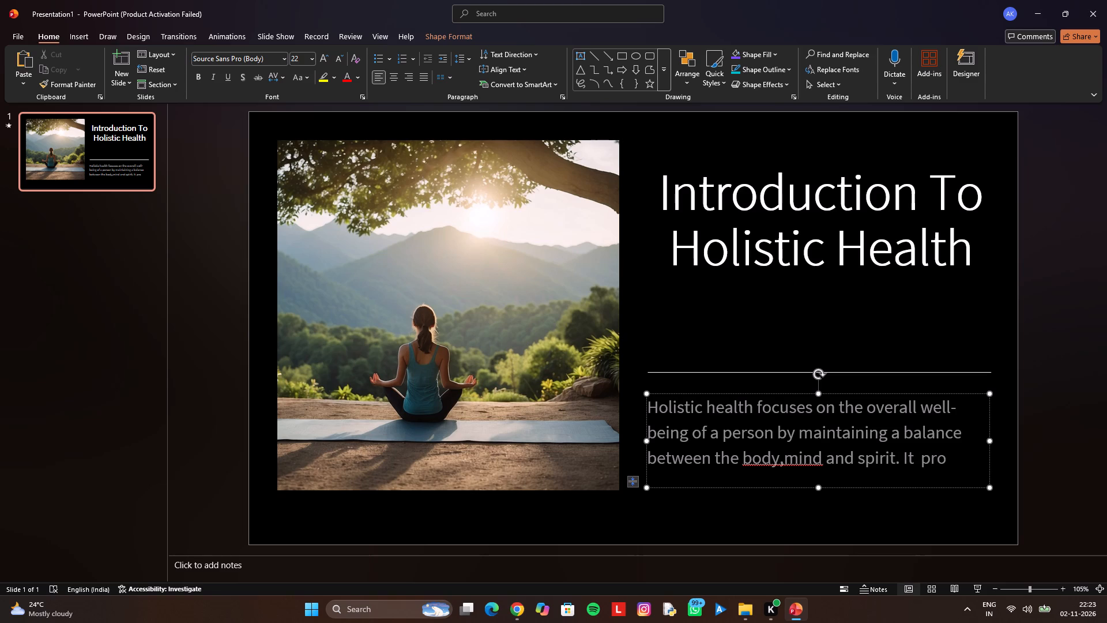
pyautogui.write('motes')
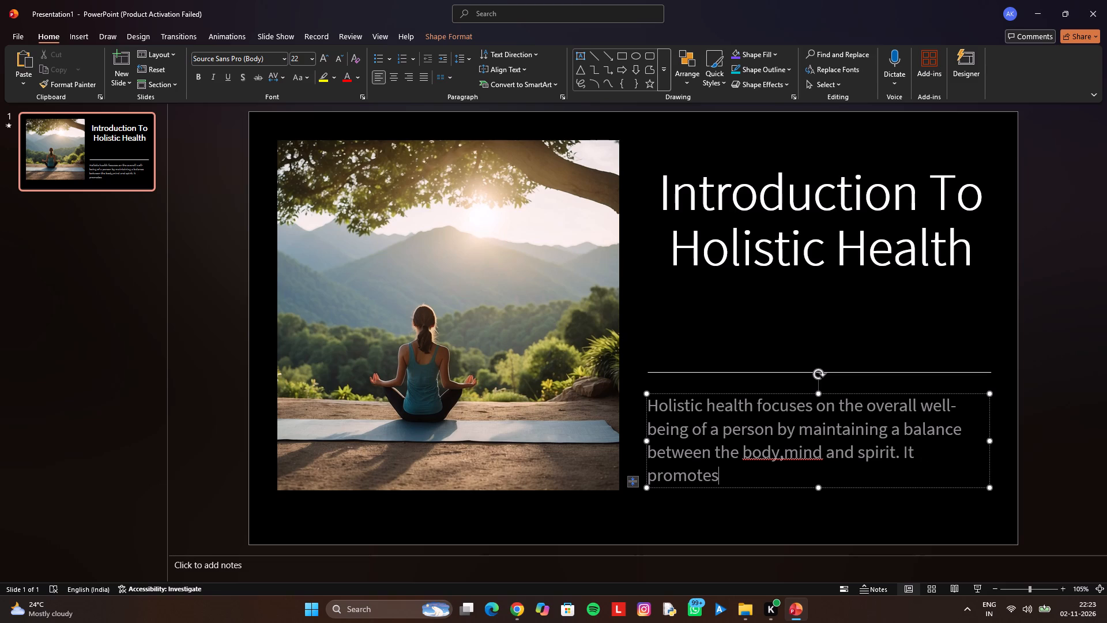
# Continue the subtitle's second sentence with "a healthy lifestyle through".
pyautogui.press('space')
pyautogui.write('a healthy')
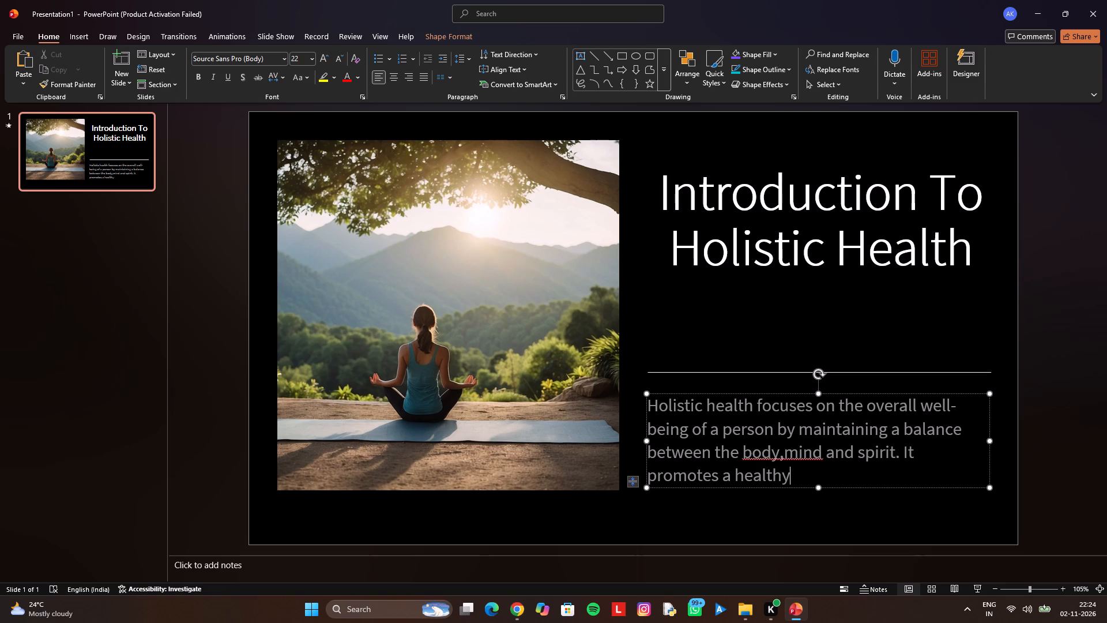
pyautogui.press('space')
pyautogui.write('li')
pyautogui.press('f')
pyautogui.write('estyle')
pyautogui.press('space')
pyautogui.write('through')
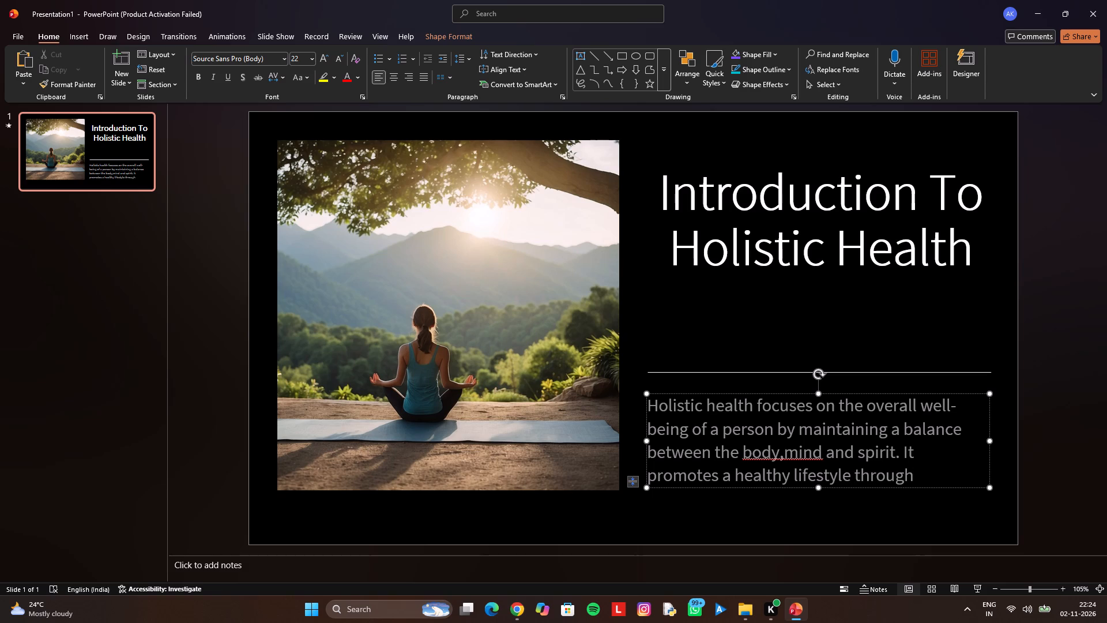
# Extend the subtitle sentence with "proper nutrition," leaving no space before the comma.
pyautogui.press('space')
pyautogui.write('pr')
pyautogui.write('oper')
pyautogui.press('space')
pyautogui.write('nutritio')
pyautogui.press('space')
pyautogui.press('space')
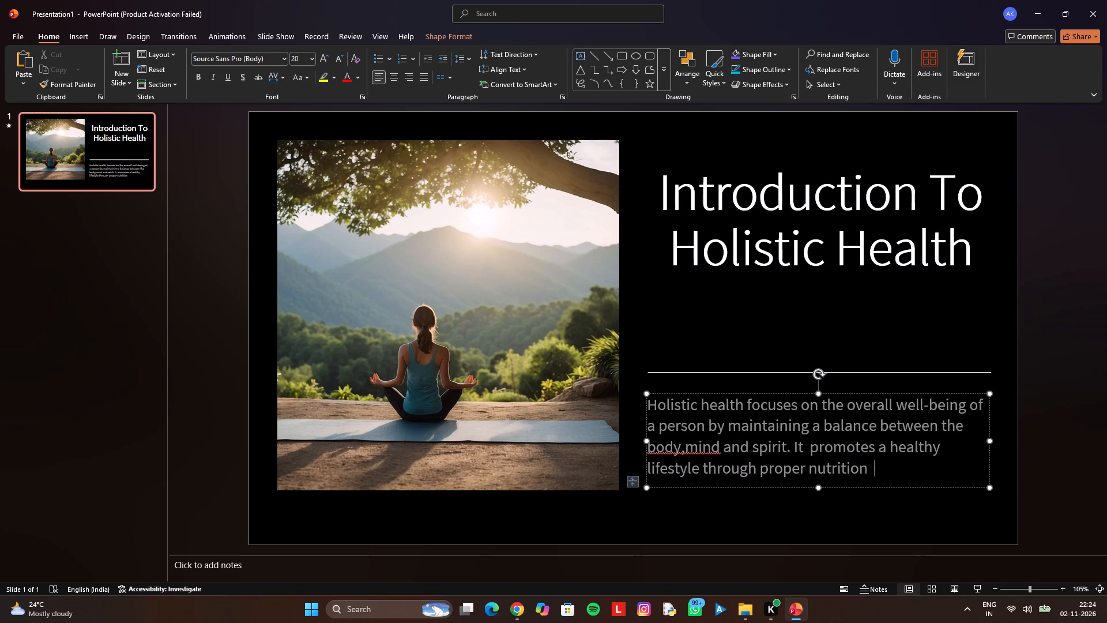
pyautogui.press('BackSpace')
pyautogui.press(',')
pyautogui.press('BackSpace')
pyautogui.press('BackSpace')
pyautogui.press(',')
# Add "regular exercise," directly after the comma in the subtitle's list of practices.
pyautogui.write('re')
pyautogui.write('gu')
pyautogui.write('la')
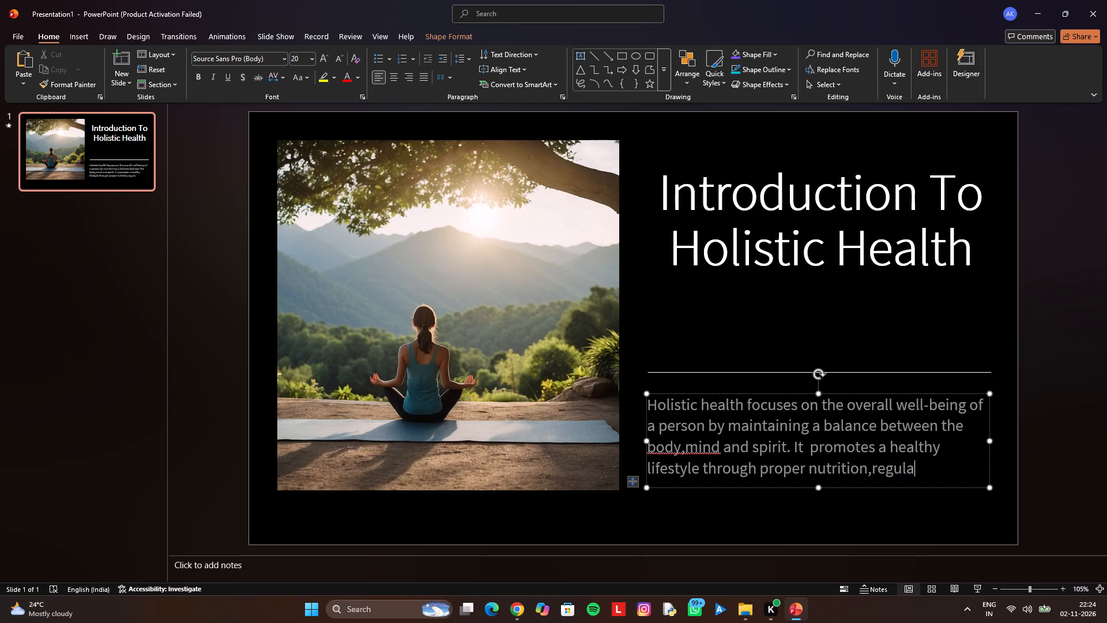
pyautogui.write('r')
pyautogui.press('space')
pyautogui.write('exercise')
pyautogui.press('space')
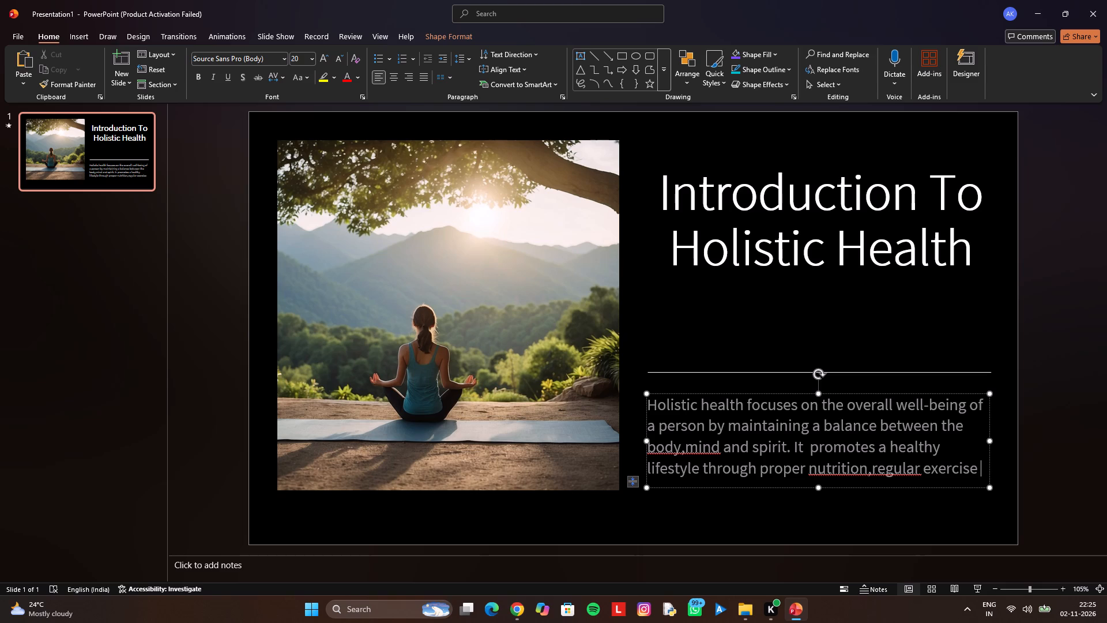
pyautogui.press('BackSpace')
pyautogui.press(',')
# Complete the subtitle's list of practices with "yoga,meditation and positive thinking".
pyautogui.write('yoga')
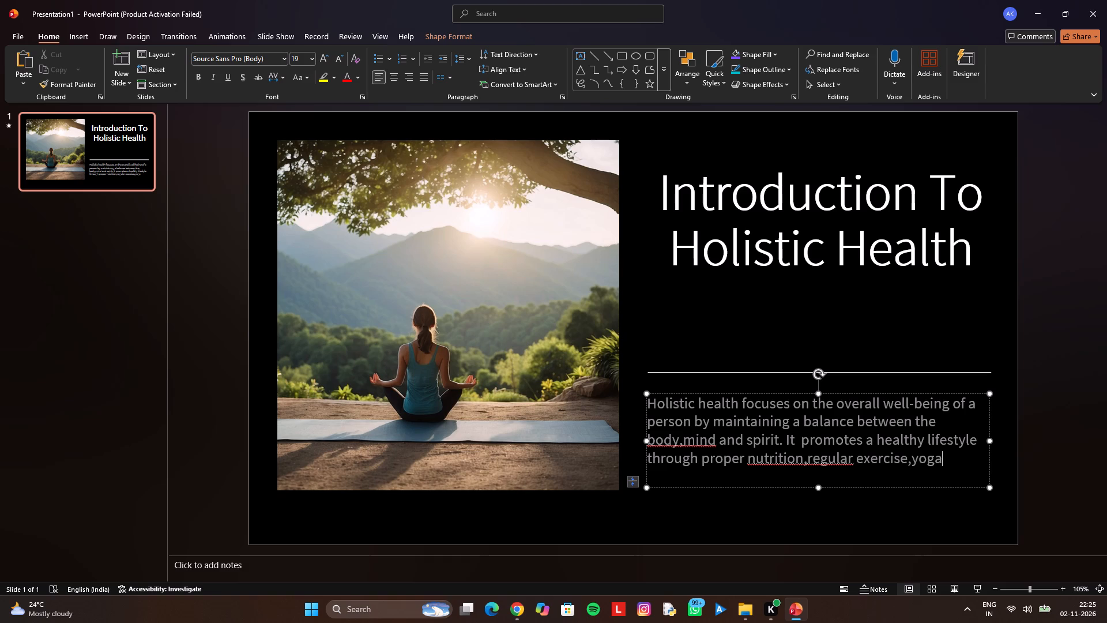
pyautogui.press(',')
pyautogui.write('medi')
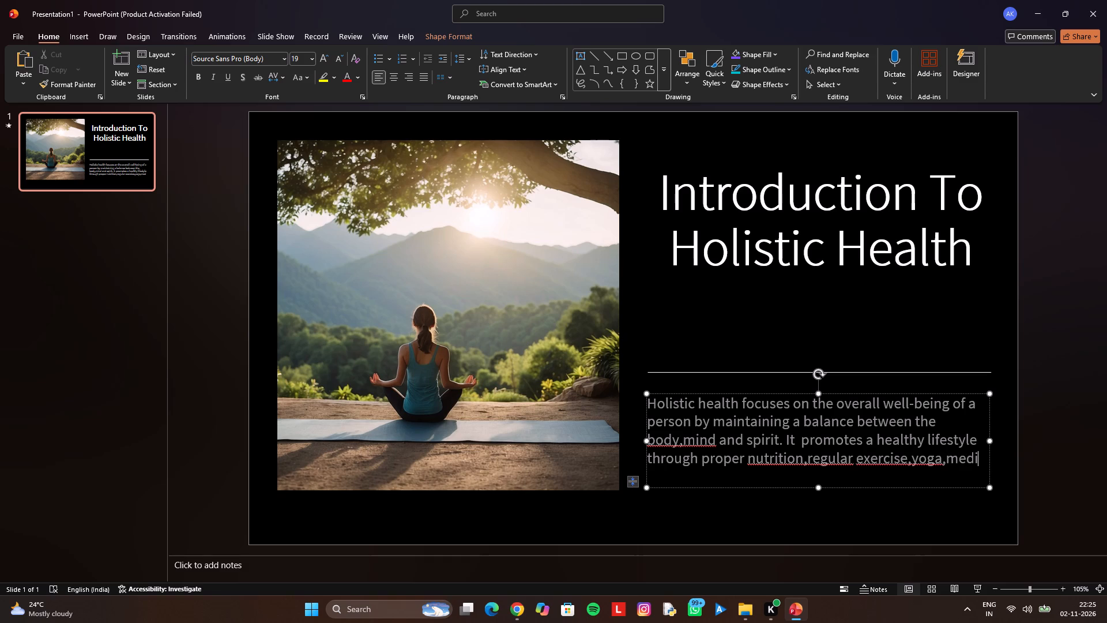
pyautogui.write('tation')
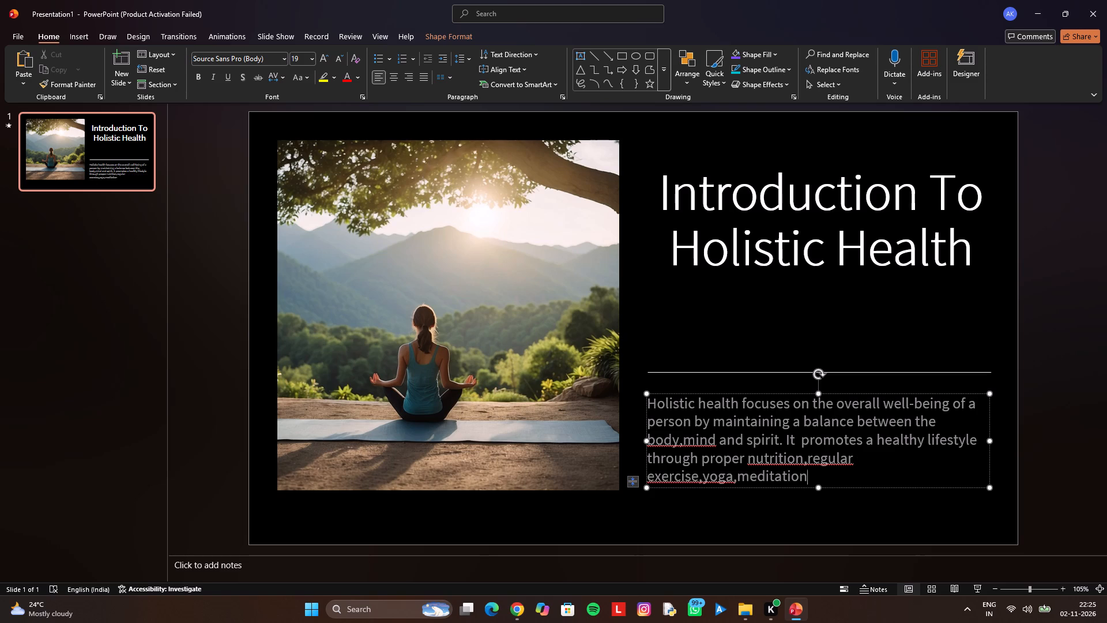
pyautogui.press('space')
pyautogui.write('and')
pyautogui.press('space')
pyautogui.write('positive')
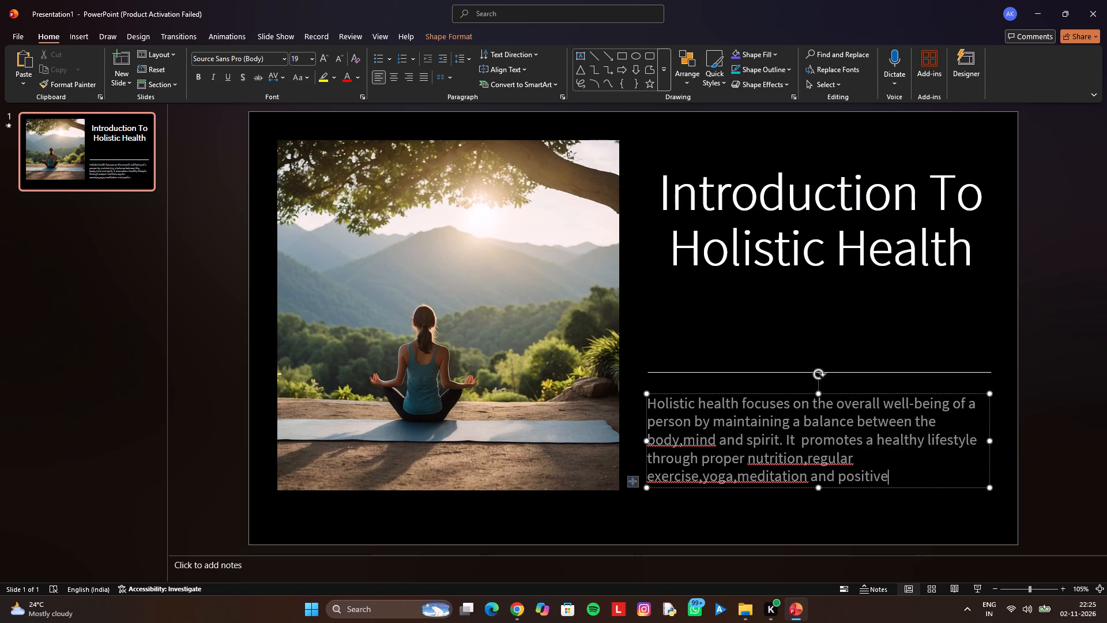
pyautogui.press('space')
pyautogui.write('th')
pyautogui.write('in')
pyautogui.write('king')
pyautogui.press('space')
# Center-align the whole subtitle description below the title.
pyautogui.hotkey('ctrl', 'a')
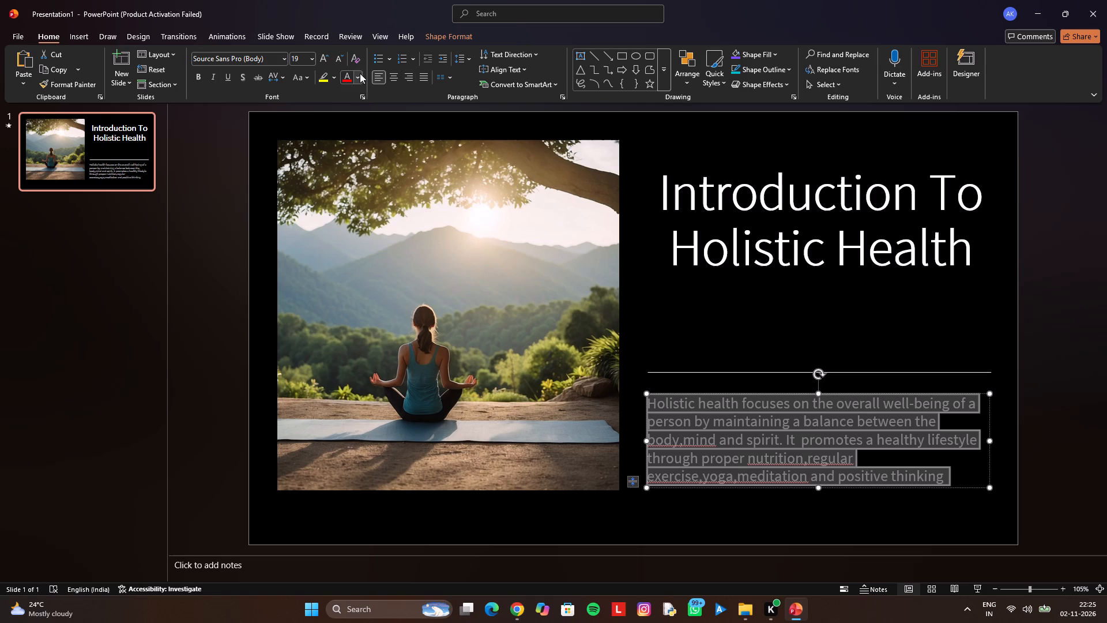
pyautogui.click(388, 74)
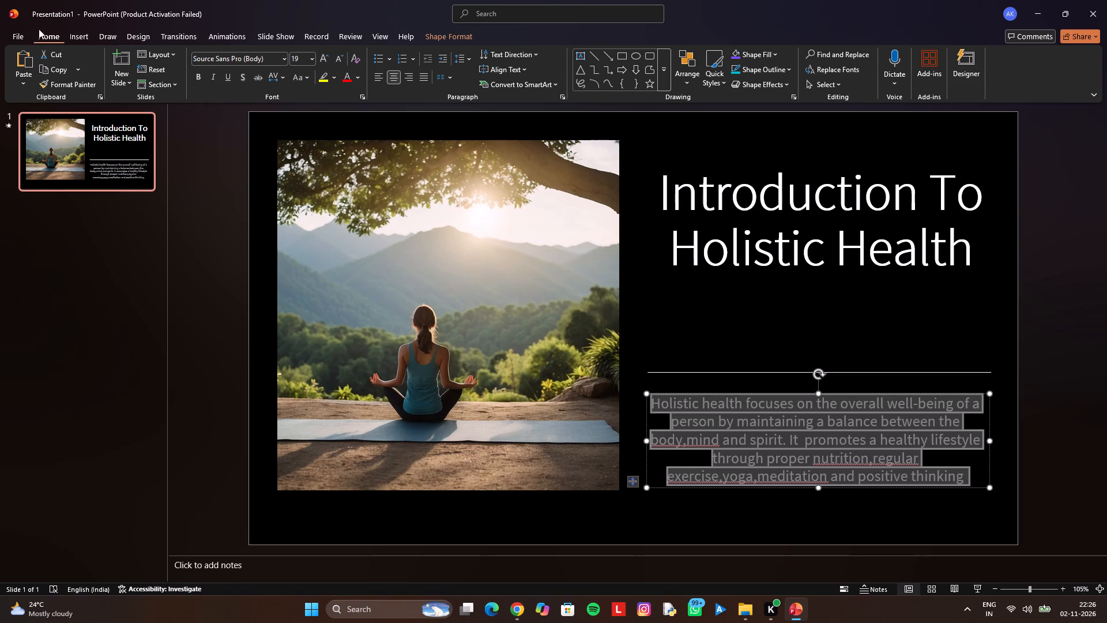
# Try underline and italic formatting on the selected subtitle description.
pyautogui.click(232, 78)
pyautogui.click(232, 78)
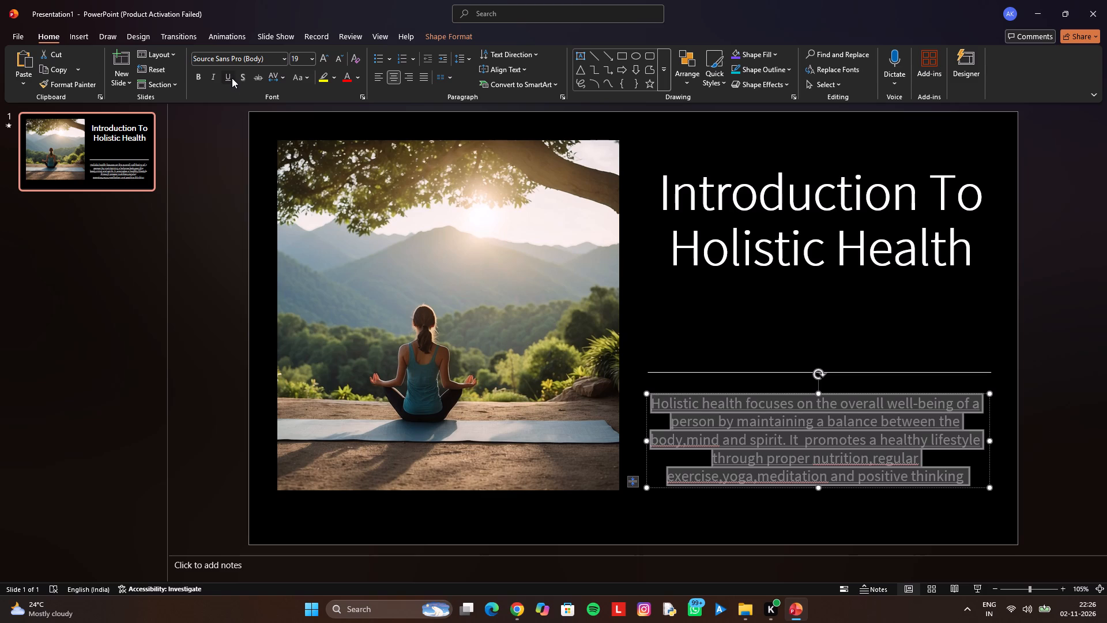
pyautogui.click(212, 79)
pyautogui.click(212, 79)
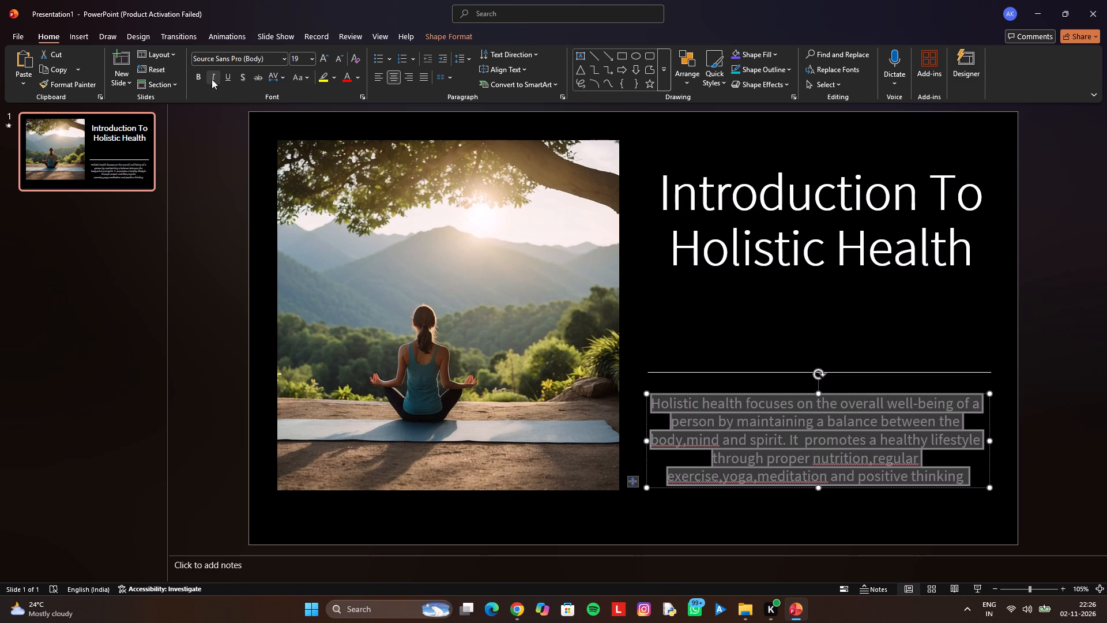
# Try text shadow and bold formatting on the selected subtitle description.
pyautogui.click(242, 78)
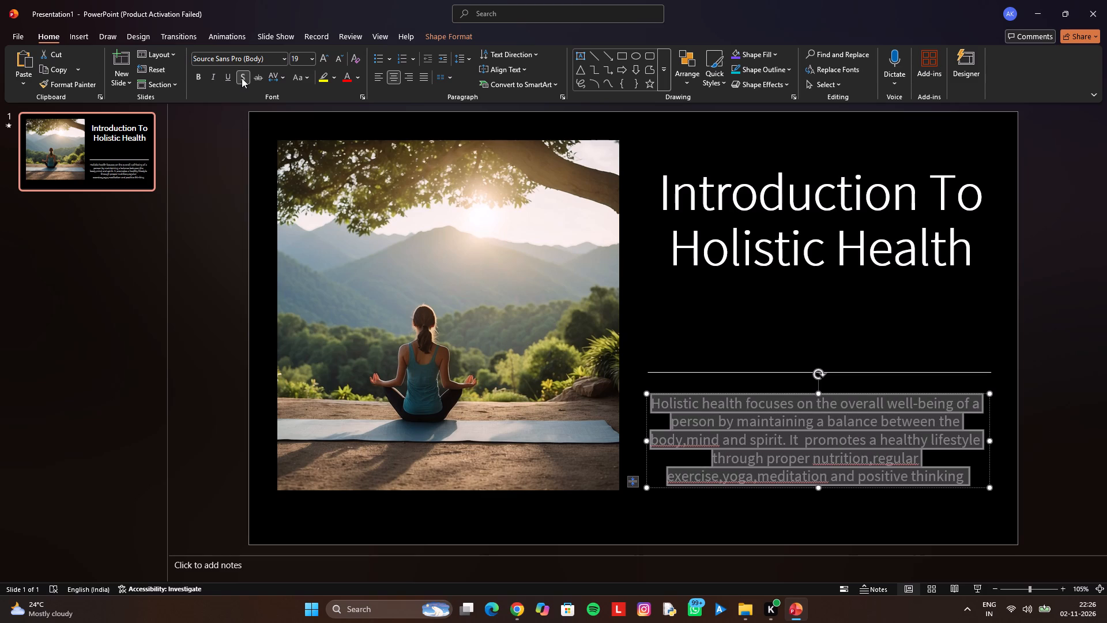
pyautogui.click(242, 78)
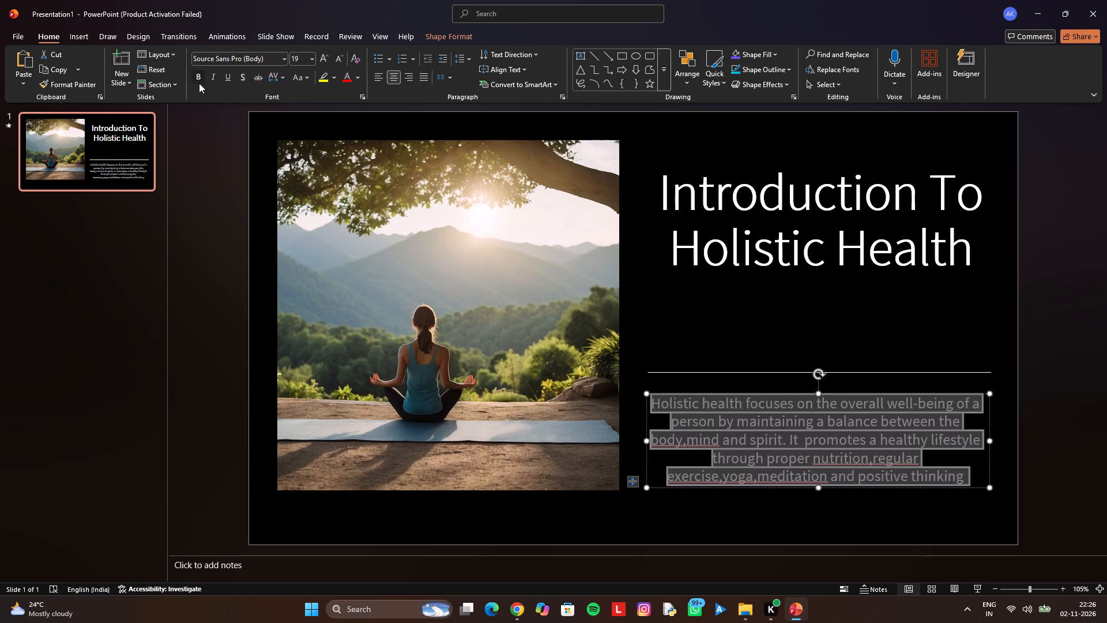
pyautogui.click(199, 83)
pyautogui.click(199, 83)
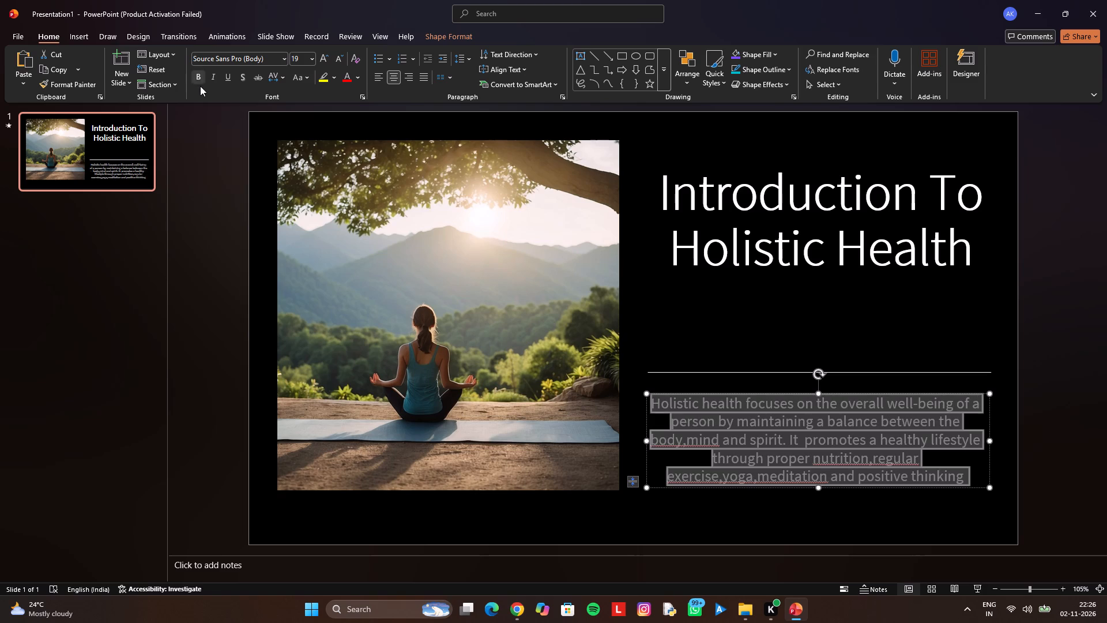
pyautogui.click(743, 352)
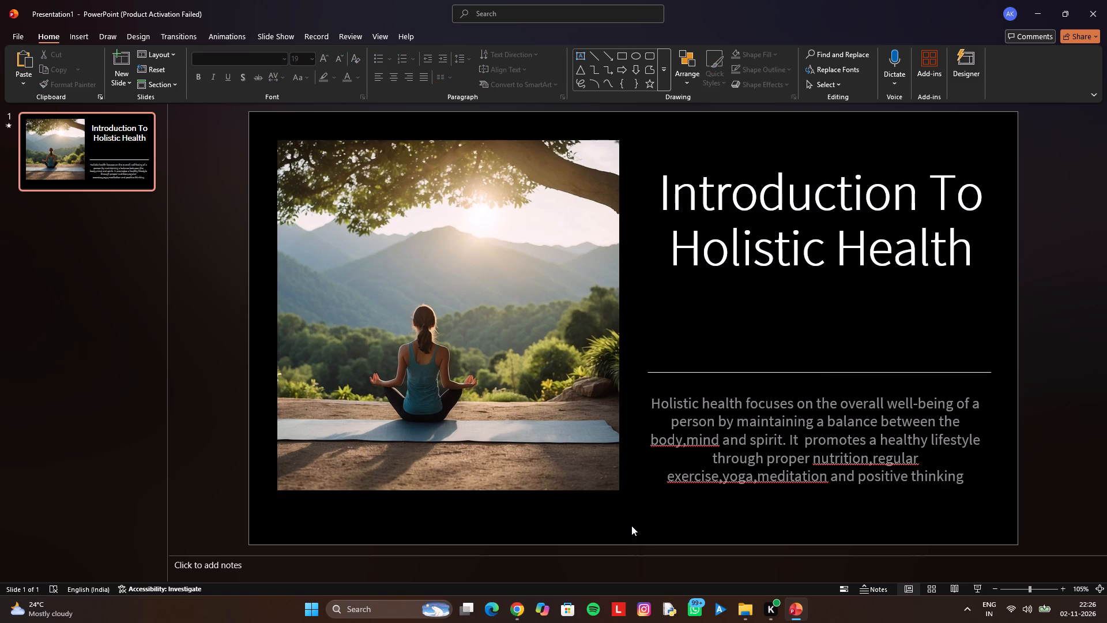
# Add a space on both sides of the comma between "body" and "mind" in the subtitle description.
pyautogui.click(685, 440)
pyautogui.click(685, 440)
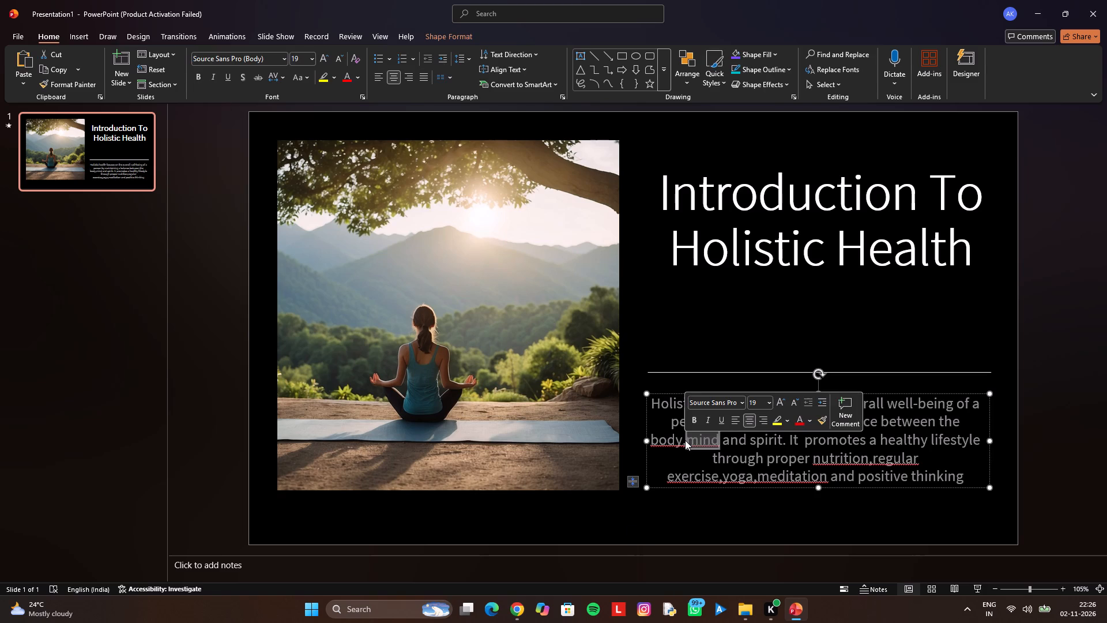
pyautogui.click(683, 450)
pyautogui.click(687, 438)
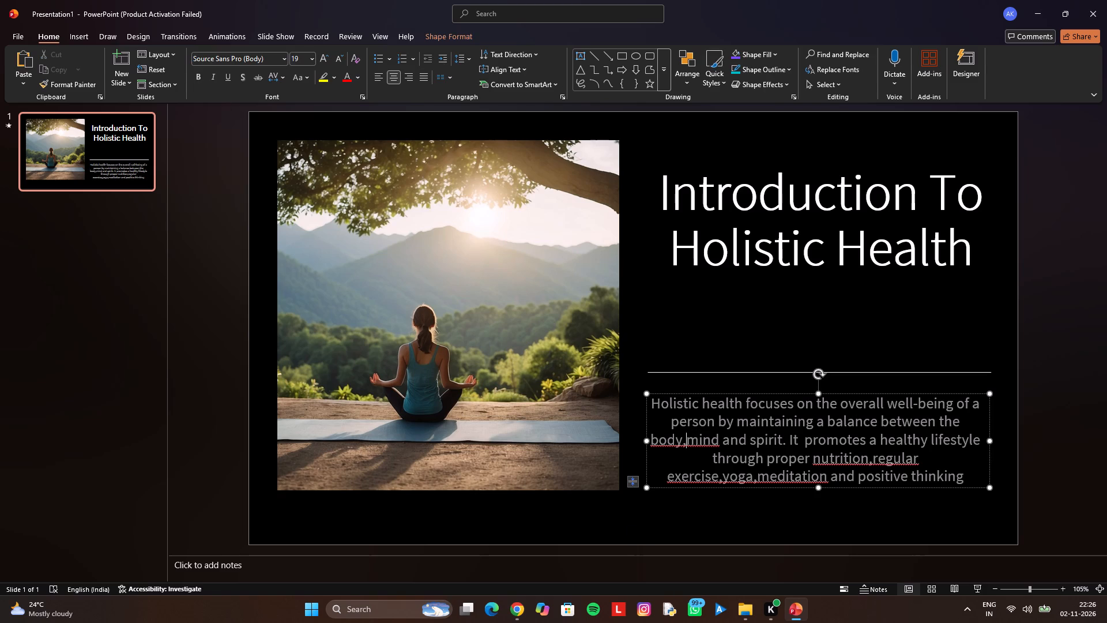
pyautogui.press('space')
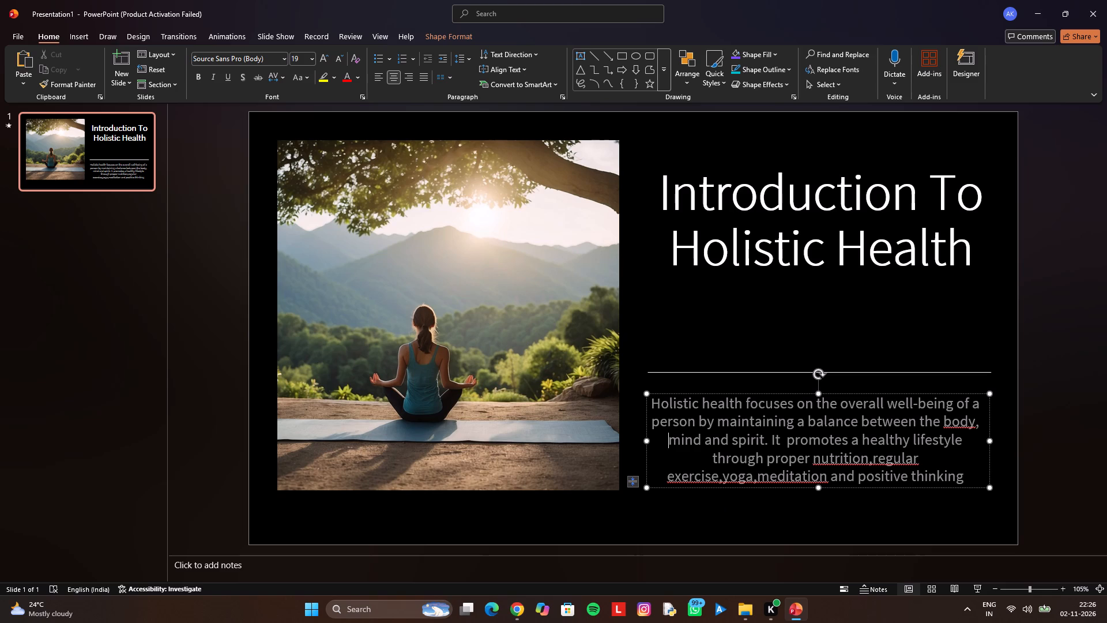
pyautogui.moveTo(964, 417); pyautogui.dragTo(985, 415, button='right')
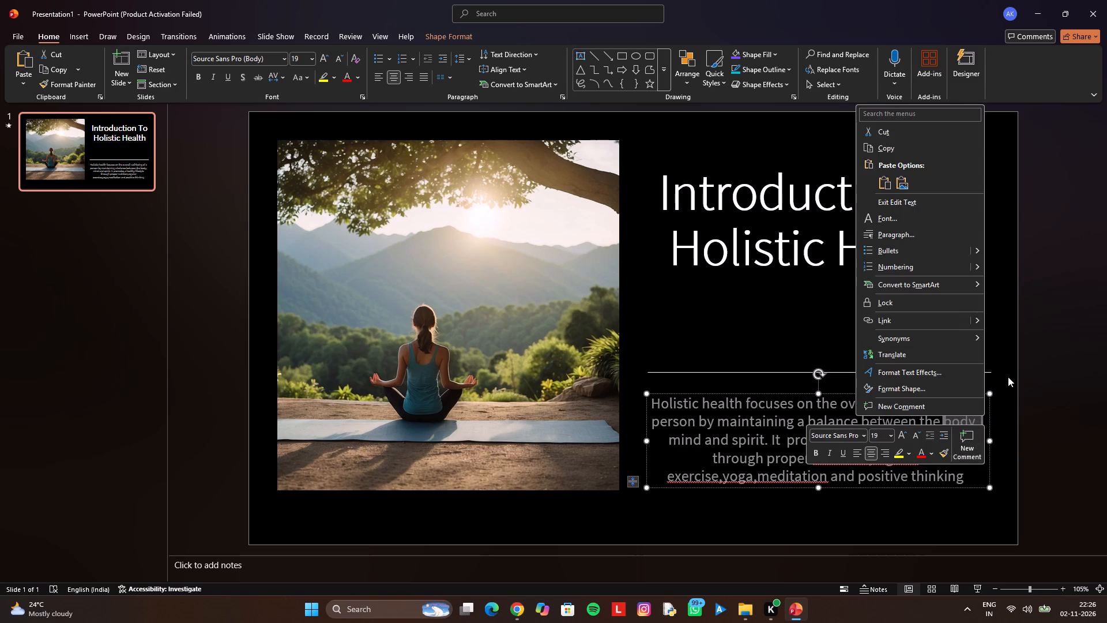
pyautogui.click(1007, 377)
pyautogui.click(976, 443)
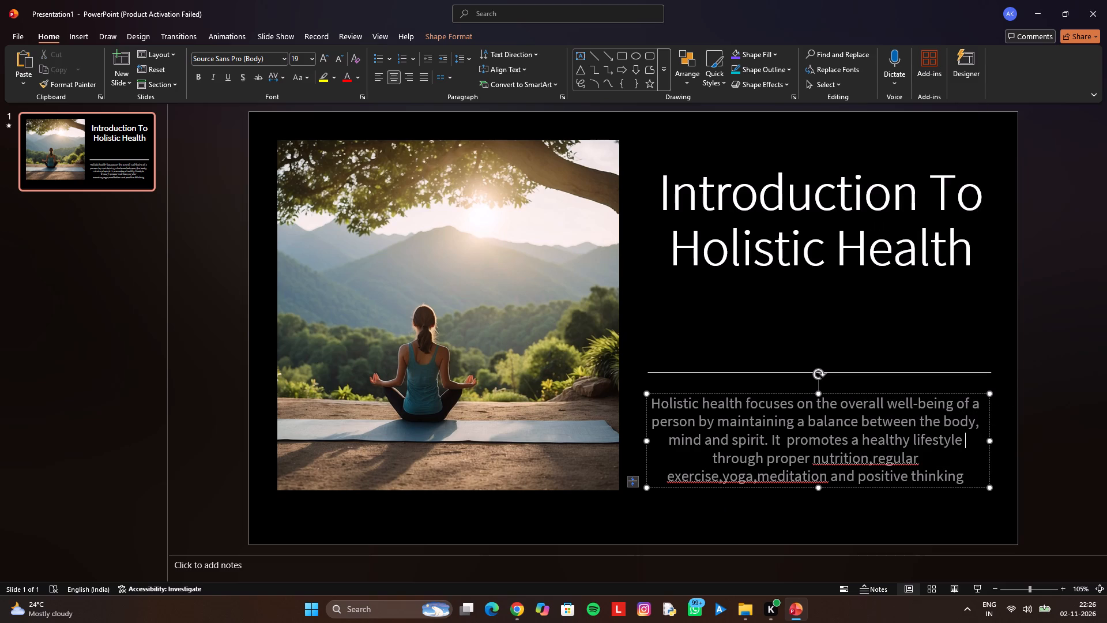
pyautogui.click(973, 426)
pyautogui.press('space')
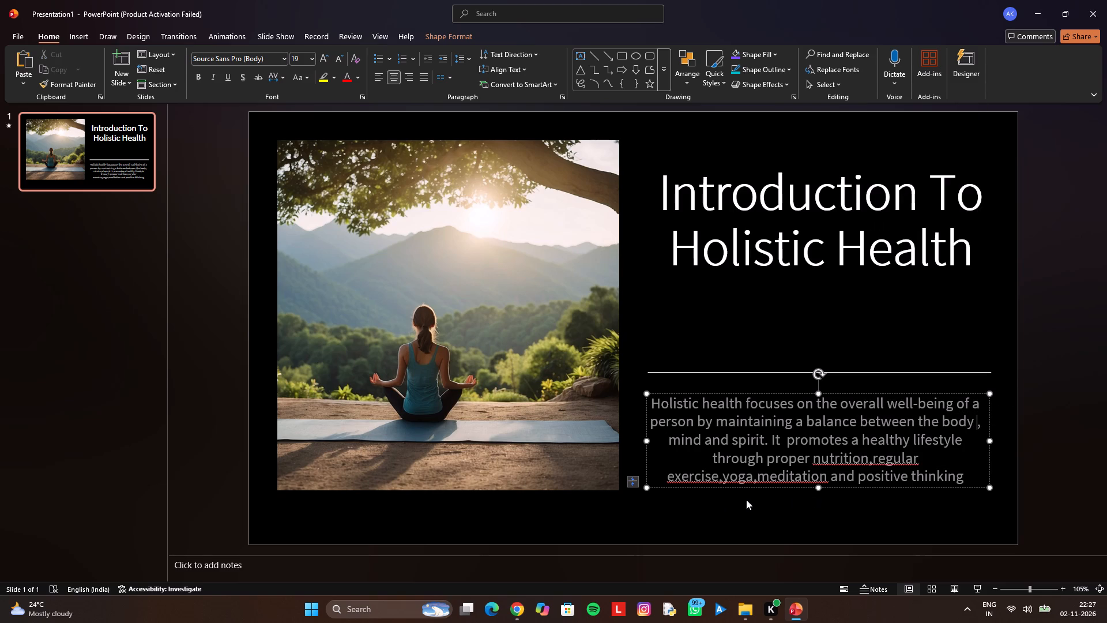
# Add a space before and after each comma separating nutrition, regular exercise, yoga and meditation in the subtitle description.
pyautogui.click(872, 463)
pyautogui.press('space')
pyautogui.click(865, 462)
pyautogui.press('space')
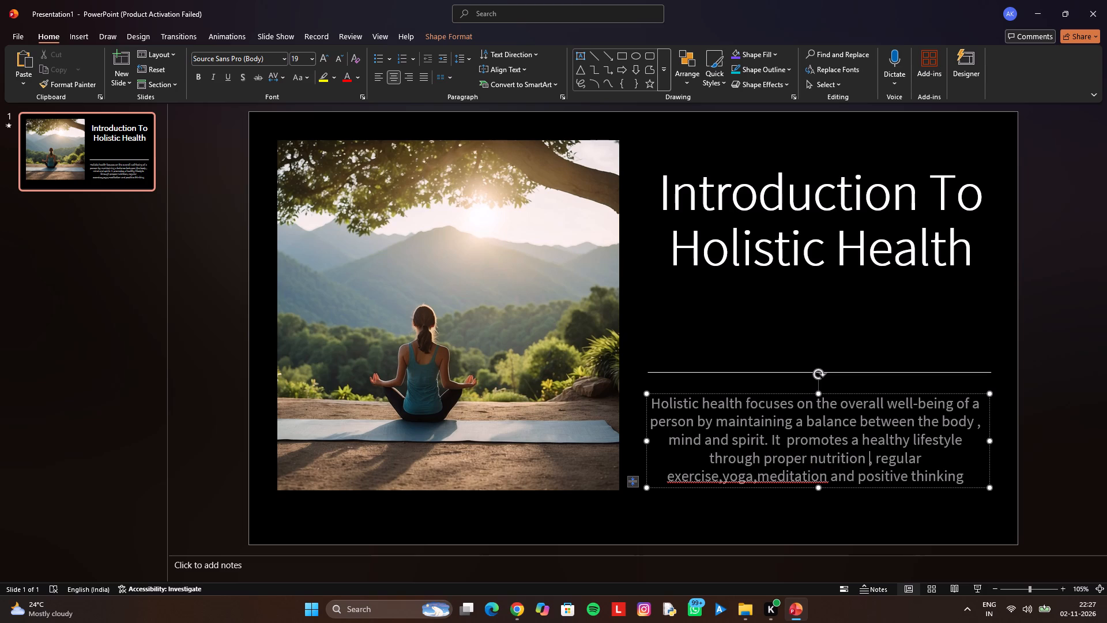
pyautogui.click(718, 481)
pyautogui.press('space')
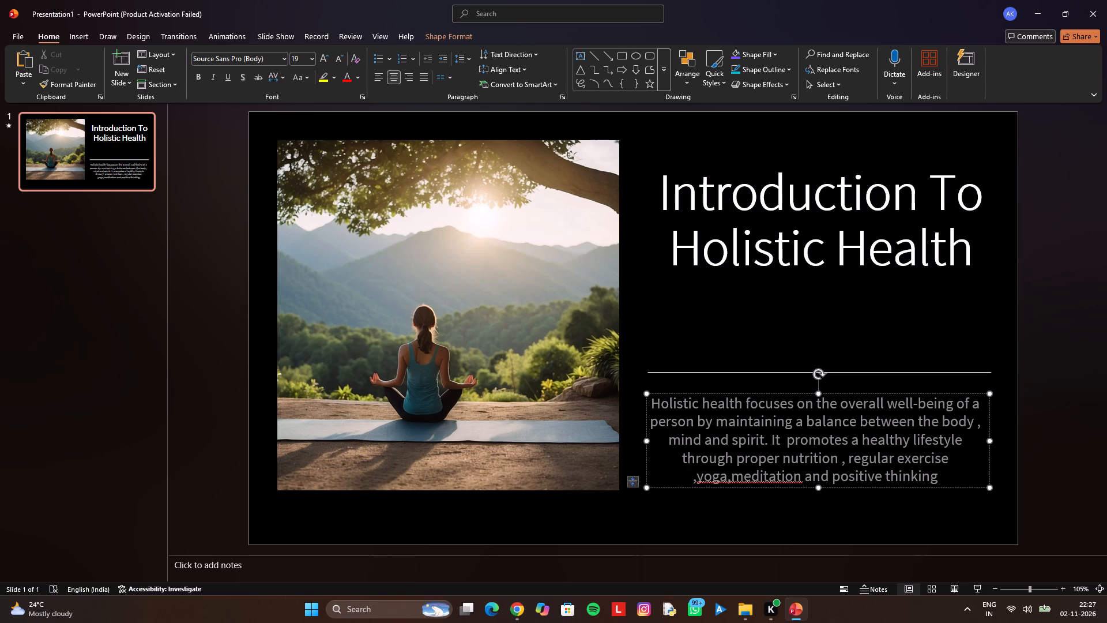
pyautogui.click(726, 479)
pyautogui.press('space')
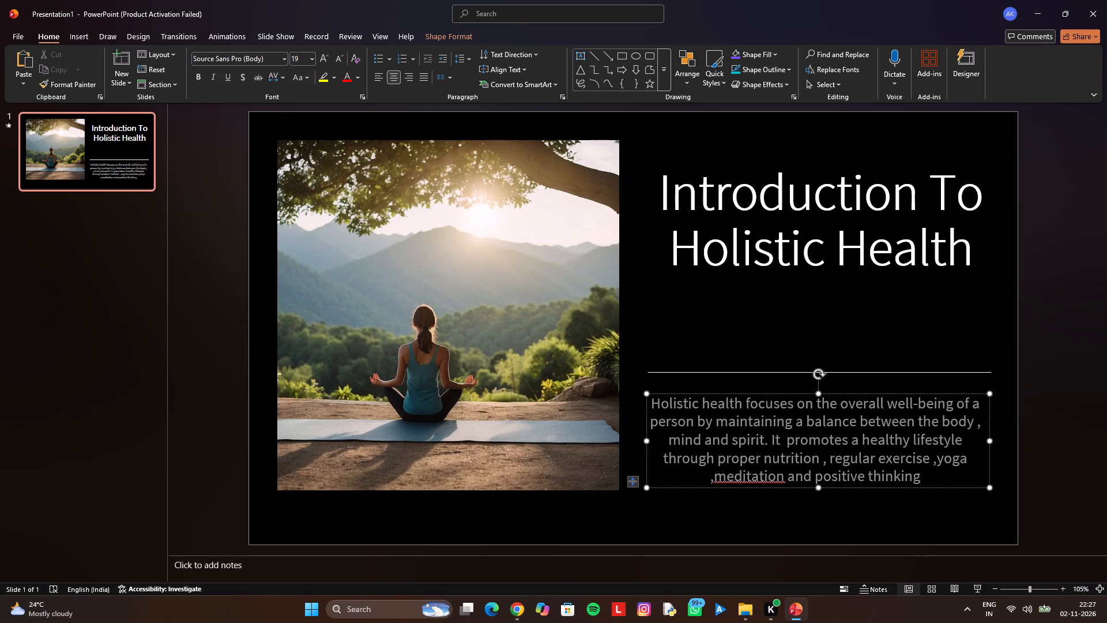
pyautogui.click(713, 480)
pyautogui.press('space')
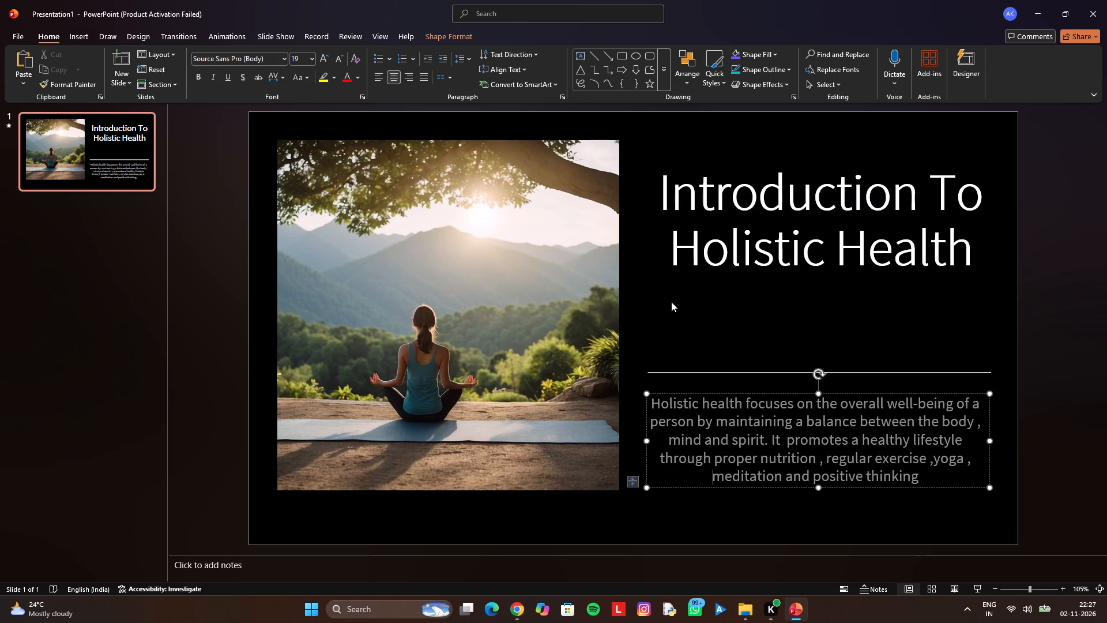
pyautogui.click(934, 458)
pyautogui.press('space')
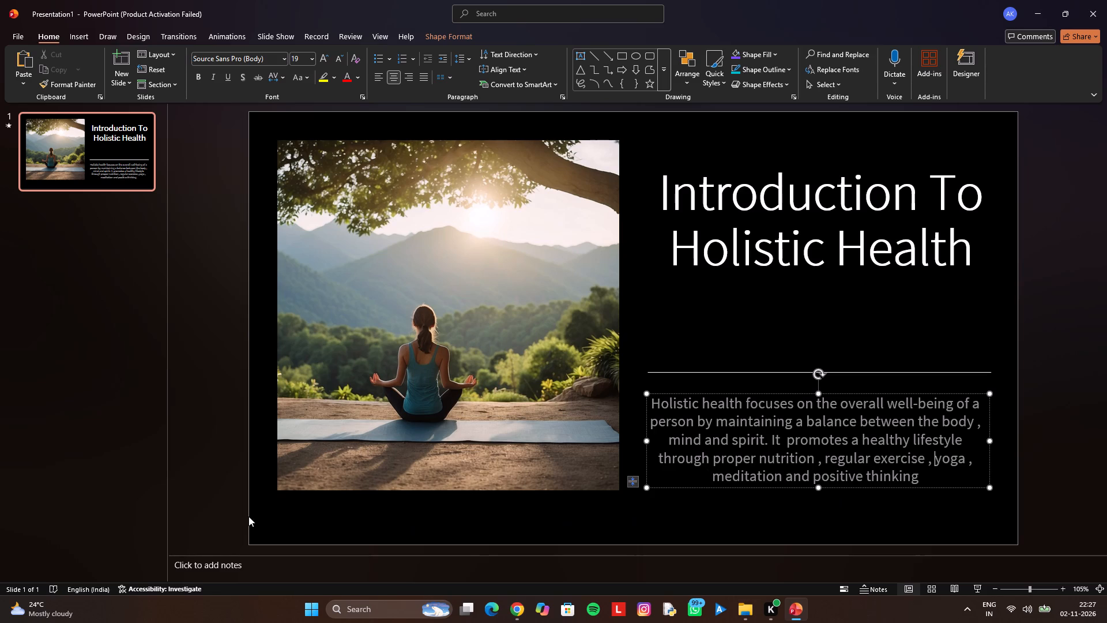
pyautogui.click(737, 264)
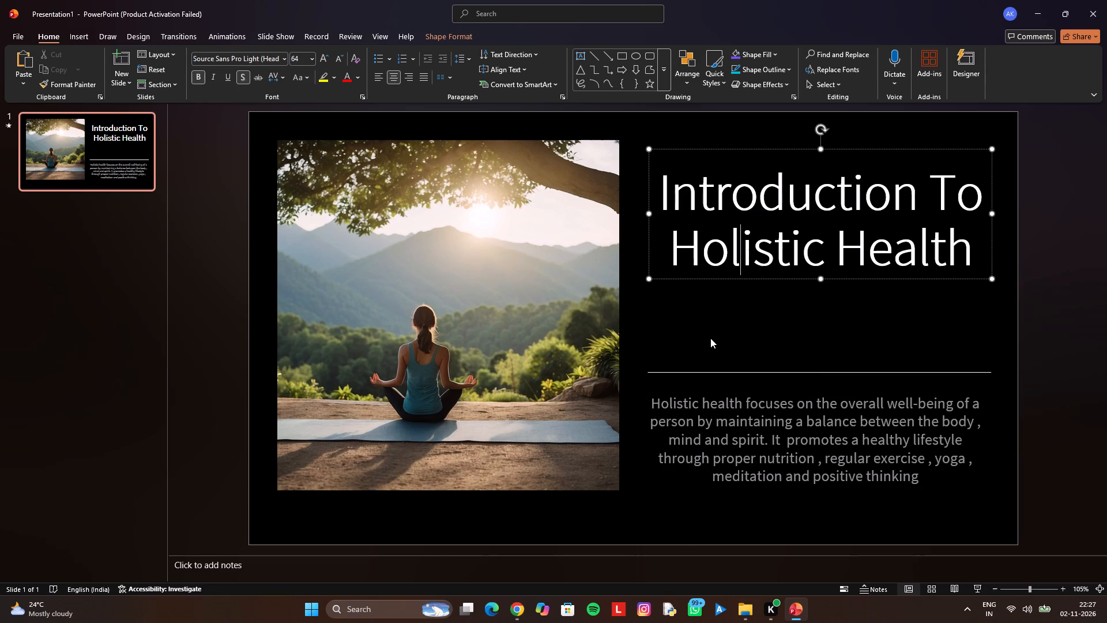
pyautogui.click(710, 338)
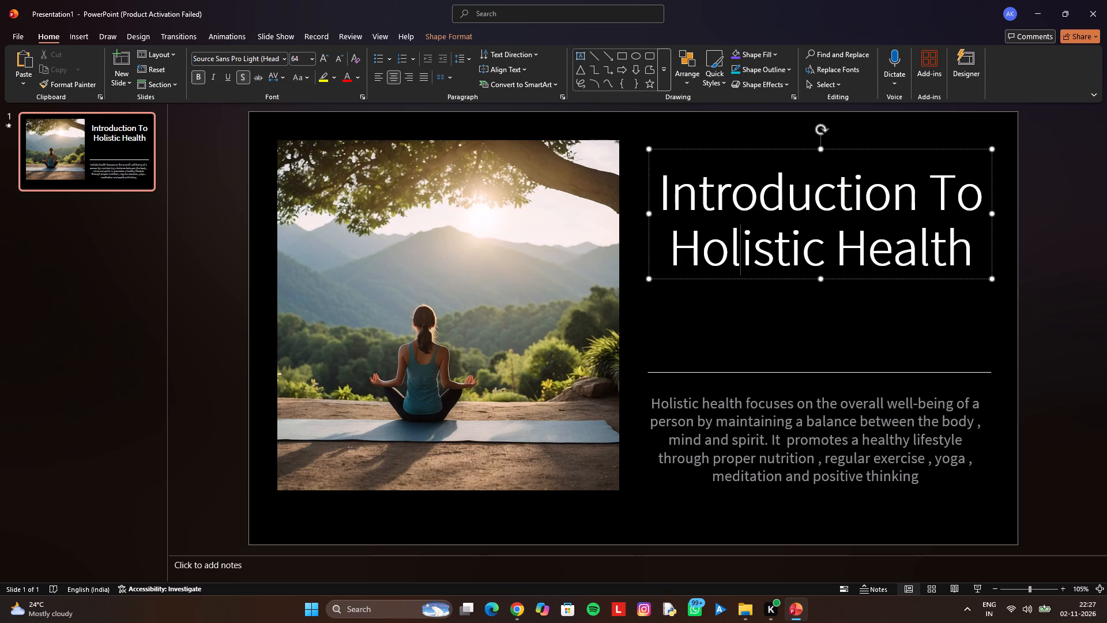
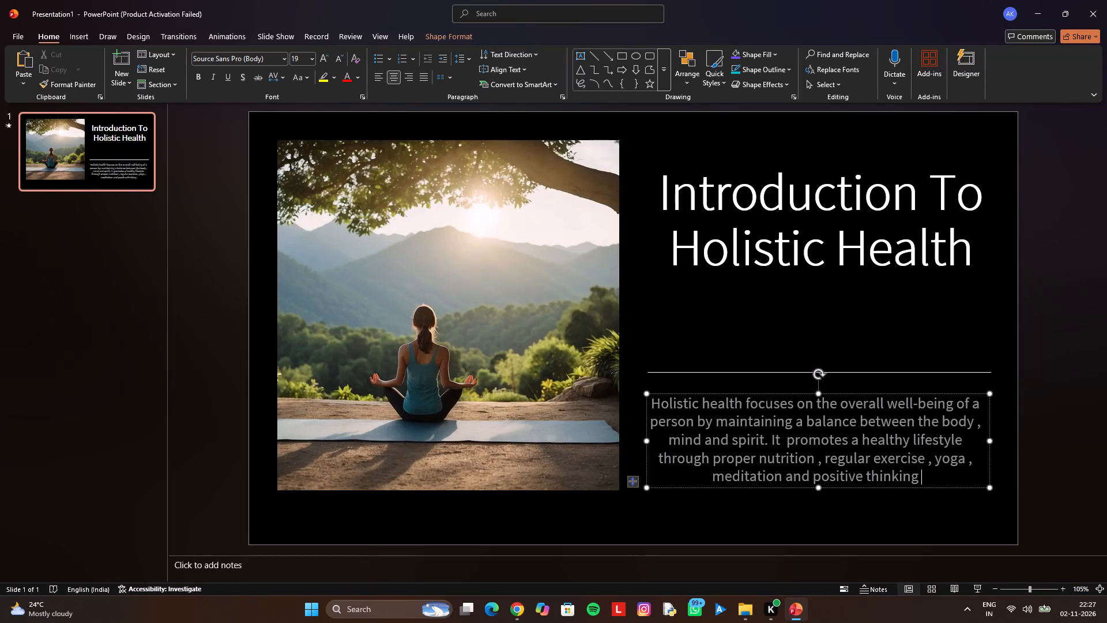
# Finish editing the subtitle description and deselect its text box.
pyautogui.click(886, 317)
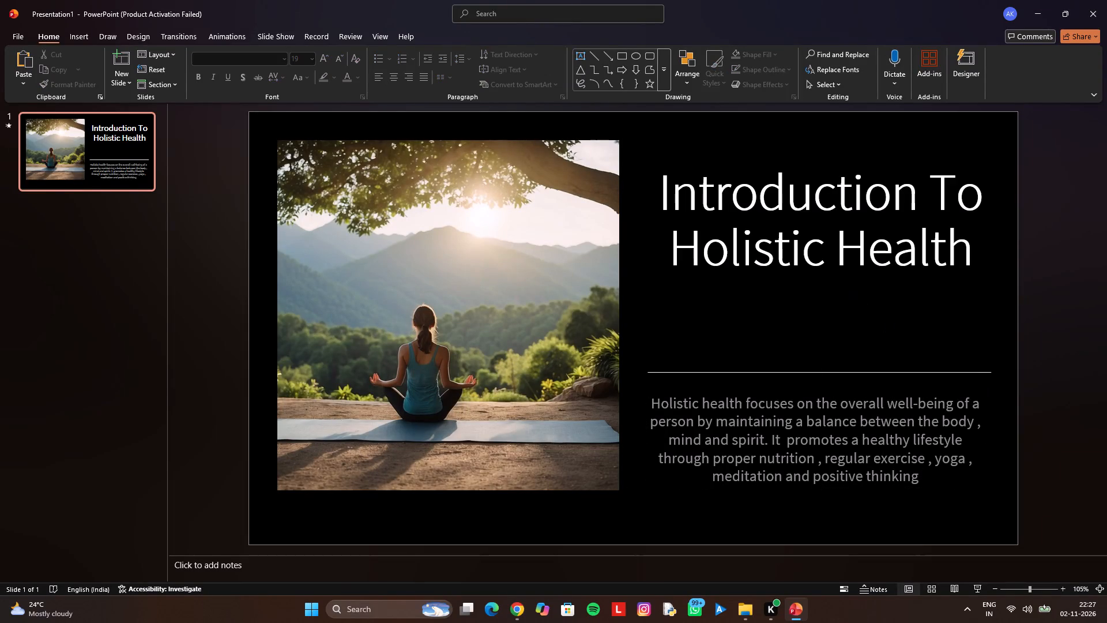
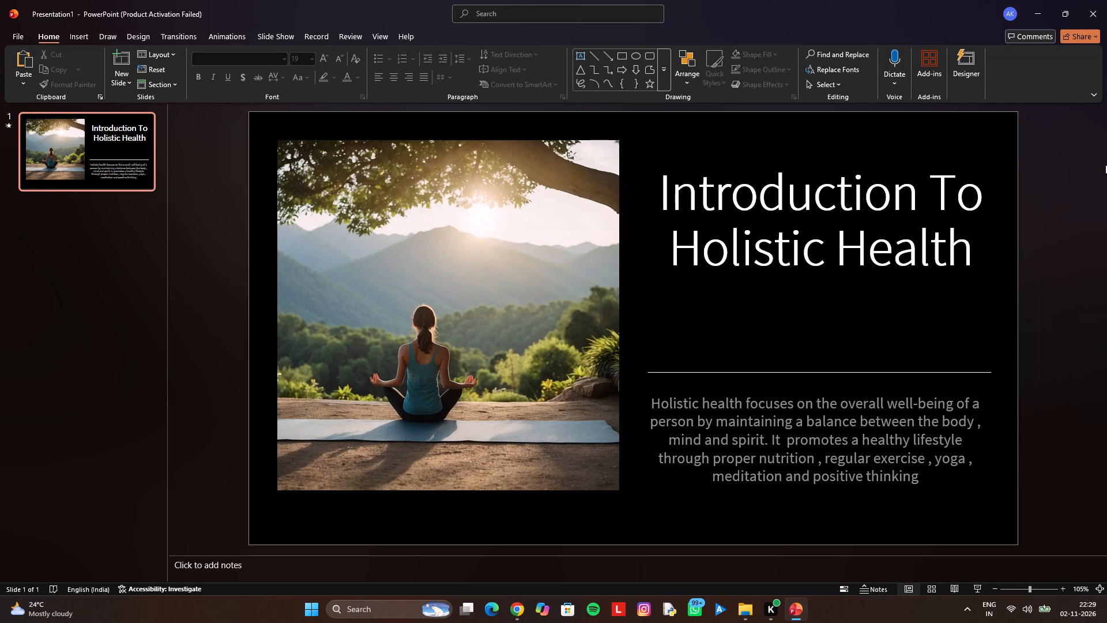
# Add a new slide with the Title Slide layout after the Introduction To Holistic Health slide.
pyautogui.click(125, 76)
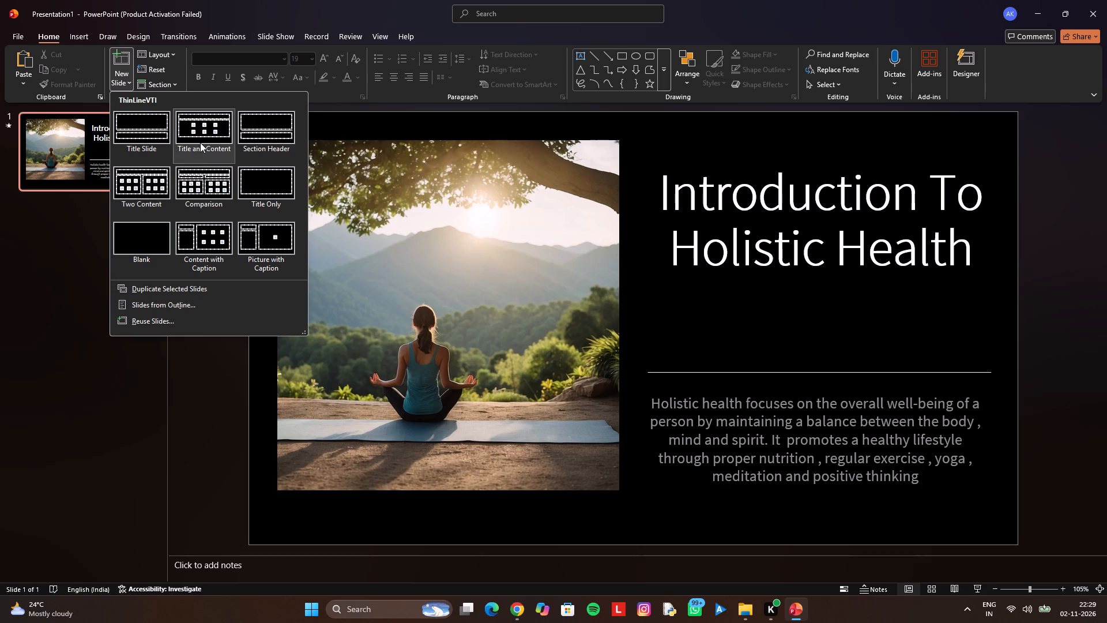
pyautogui.click(150, 132)
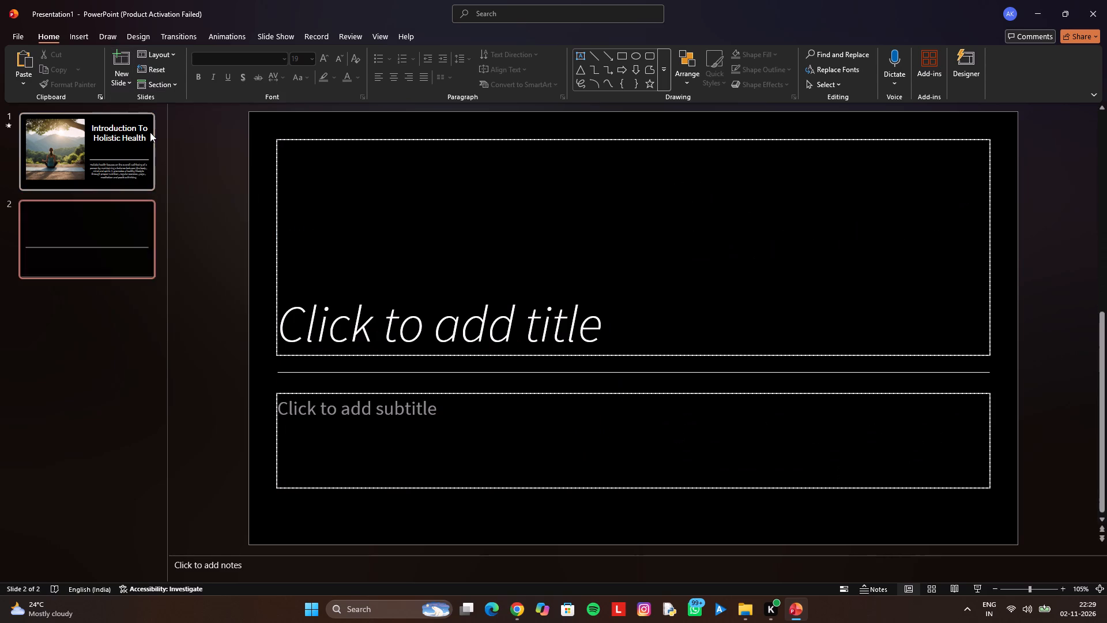
# Return to the Introduction To Holistic Health slide.
pyautogui.click(84, 171)
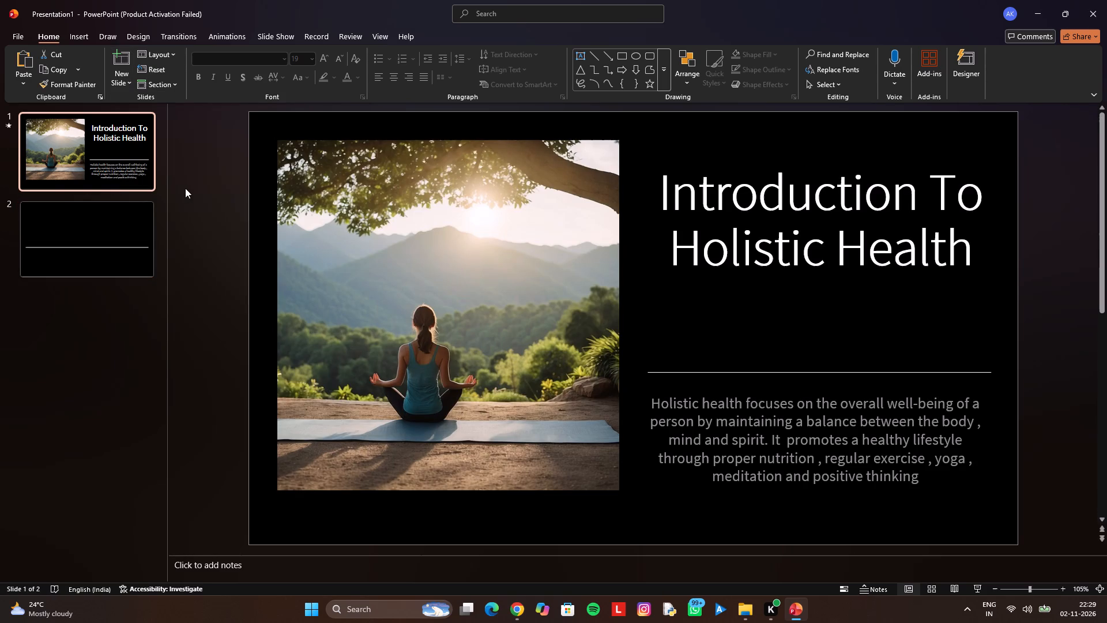
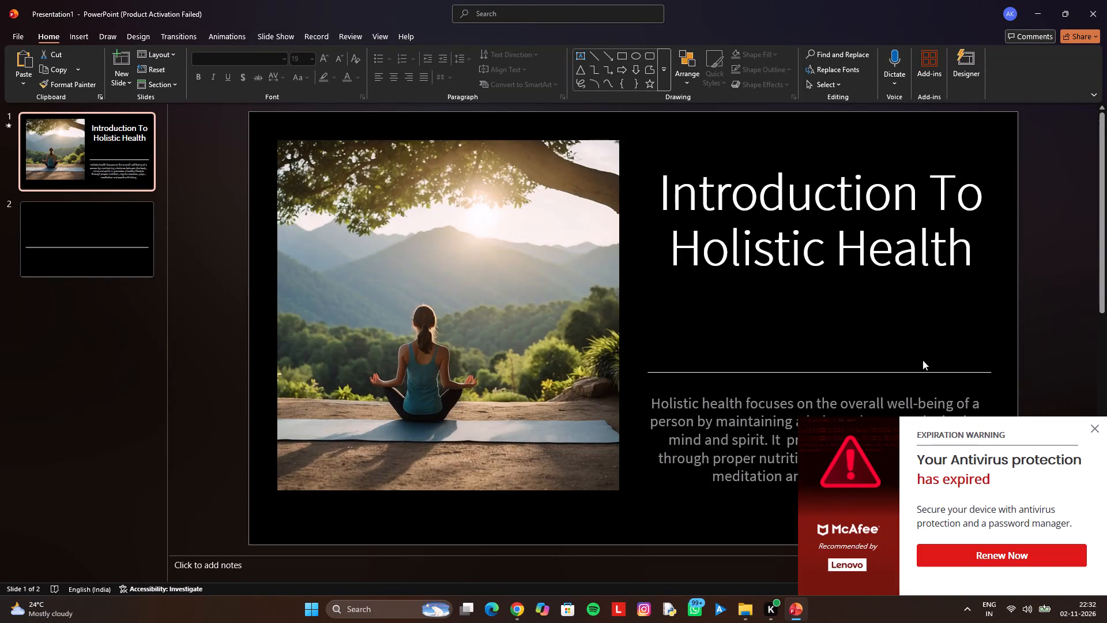
# Dismiss the antivirus expiration pop-up and open the blank second slide for editing.
pyautogui.click(1097, 427)
pyautogui.click(55, 225)
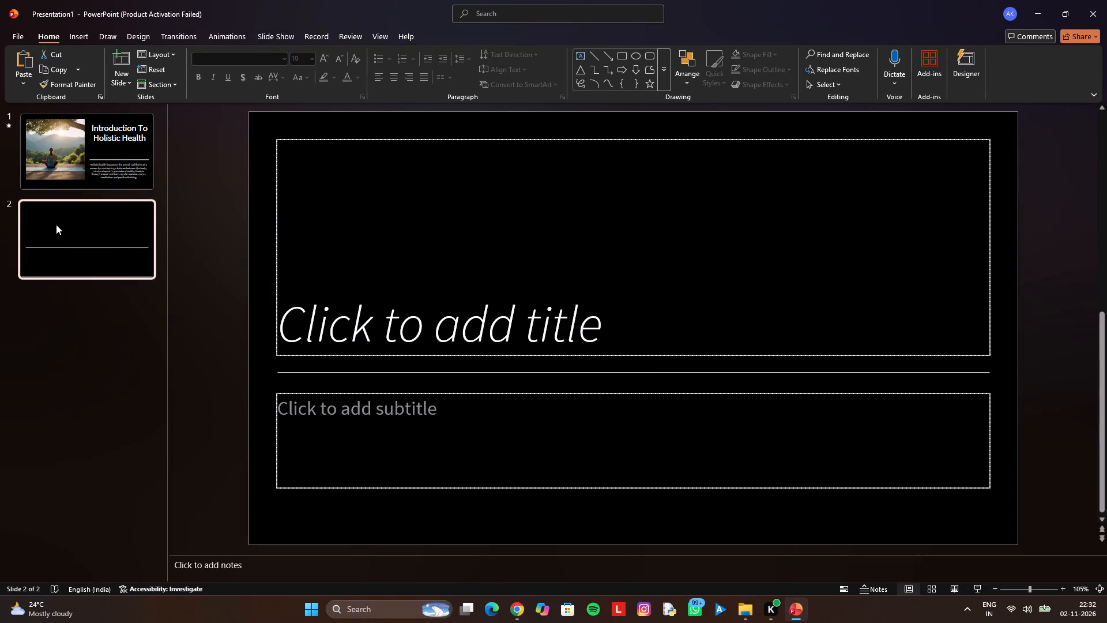
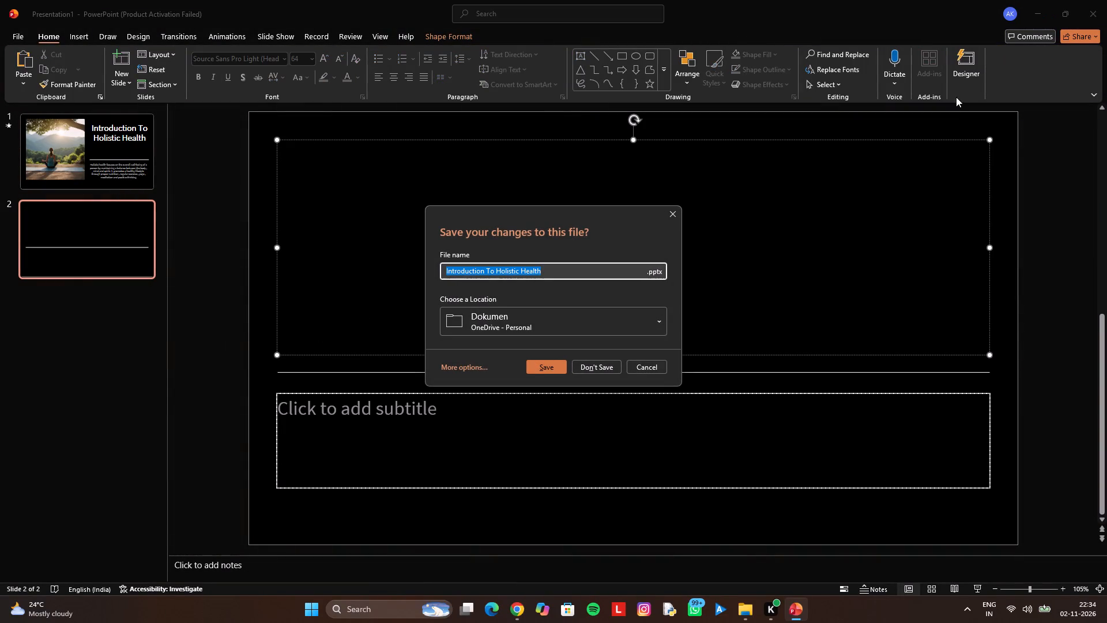
# Save the presentation as Introduction To Holistic Health in the OneDrive Dokumen folder while closing it.
pyautogui.click(545, 367)
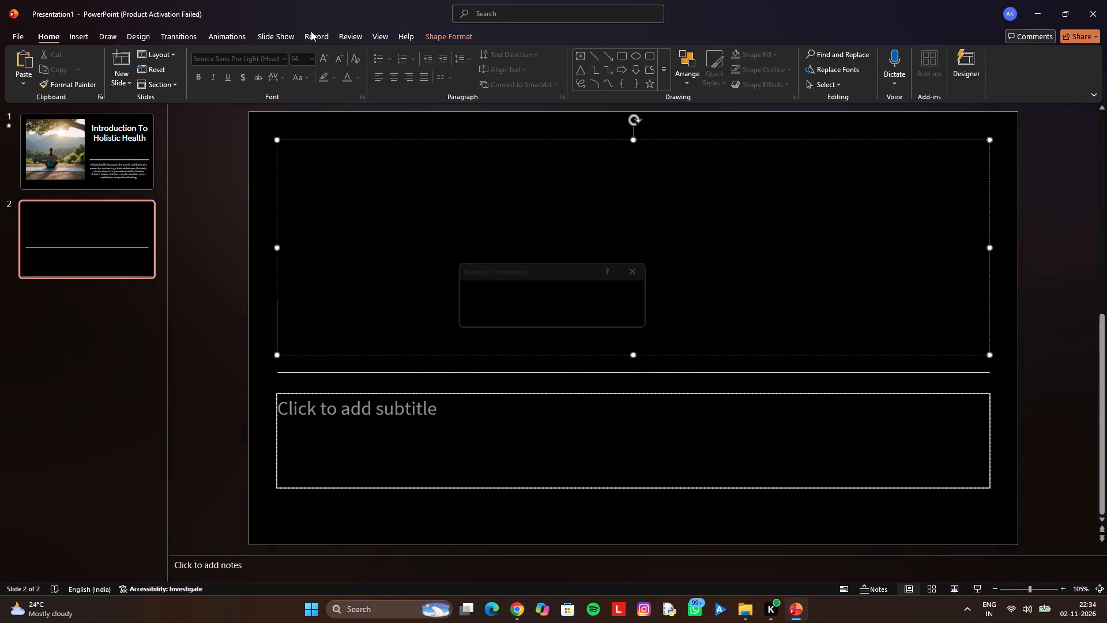
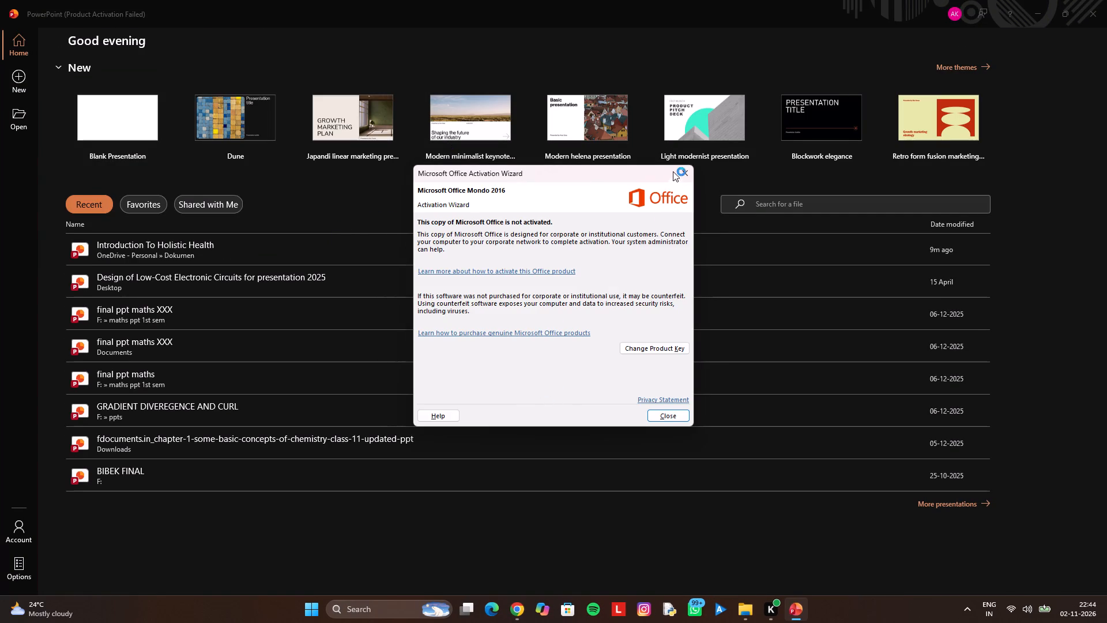
pyautogui.click(682, 177)
pyautogui.doubleClick(311, 243)
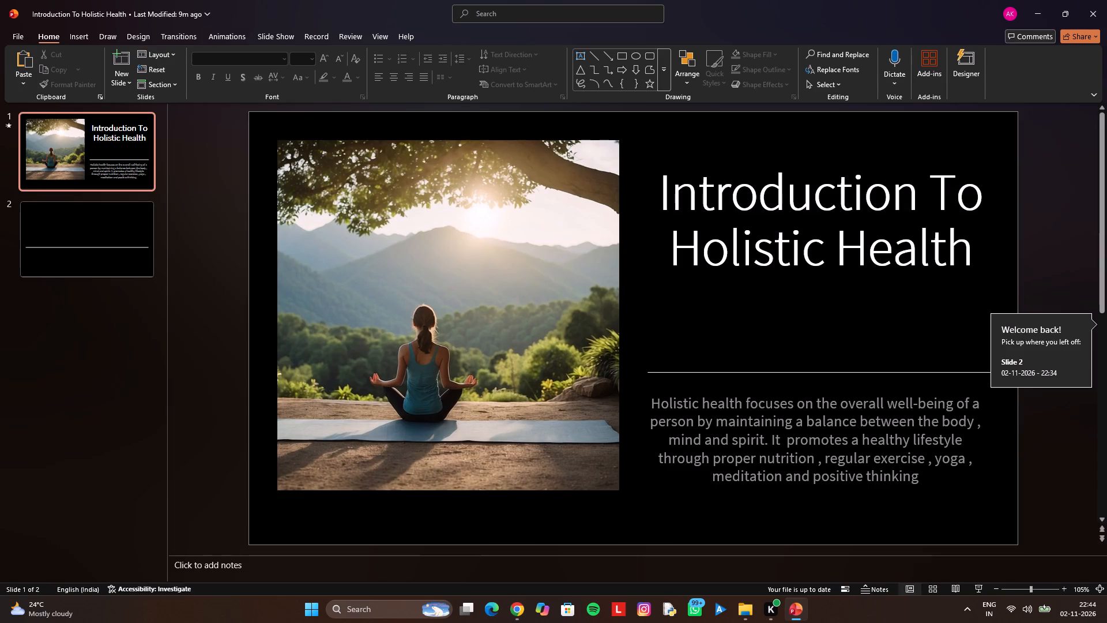
# Open the empty slide 2 of the presentation for editing.
pyautogui.click(44, 249)
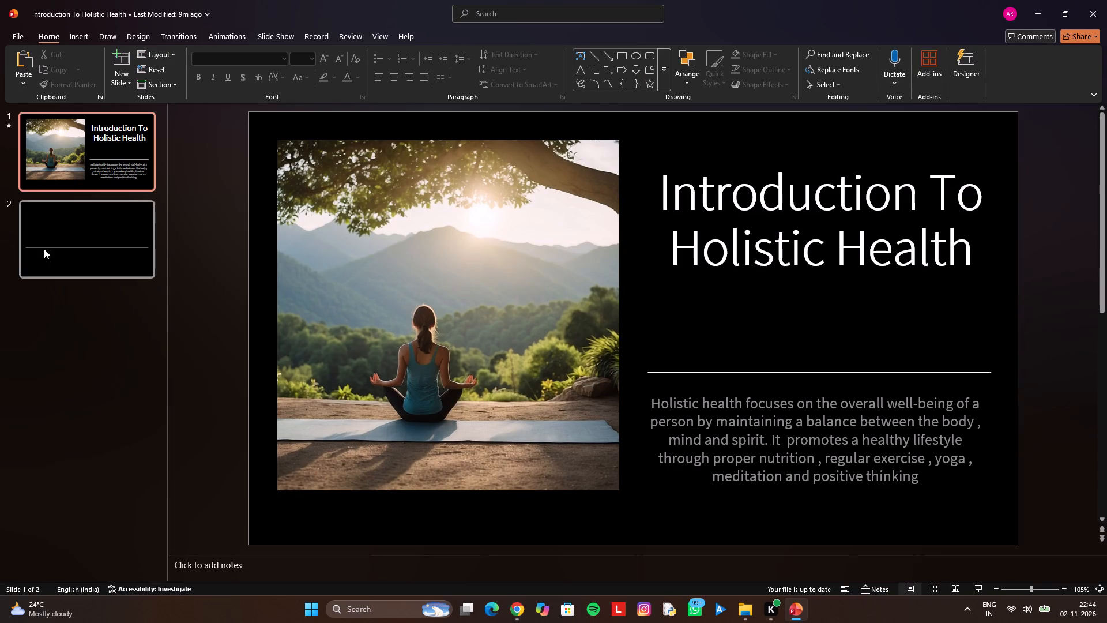
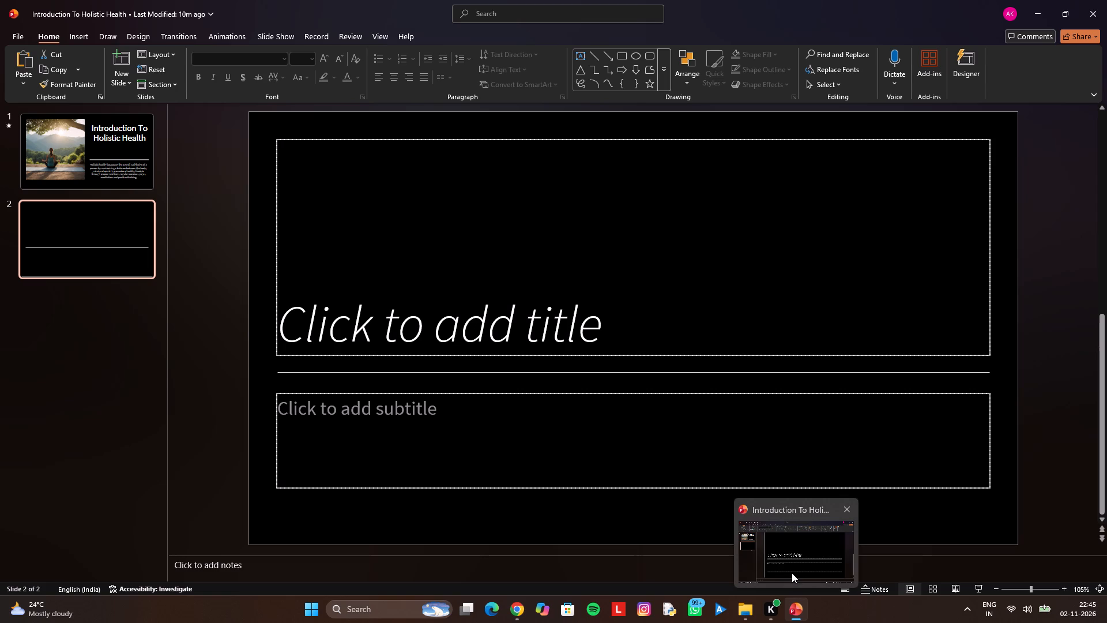
# Enter "Dimensions of Holistic Health" as the title of slide 2.
pyautogui.click(549, 245)
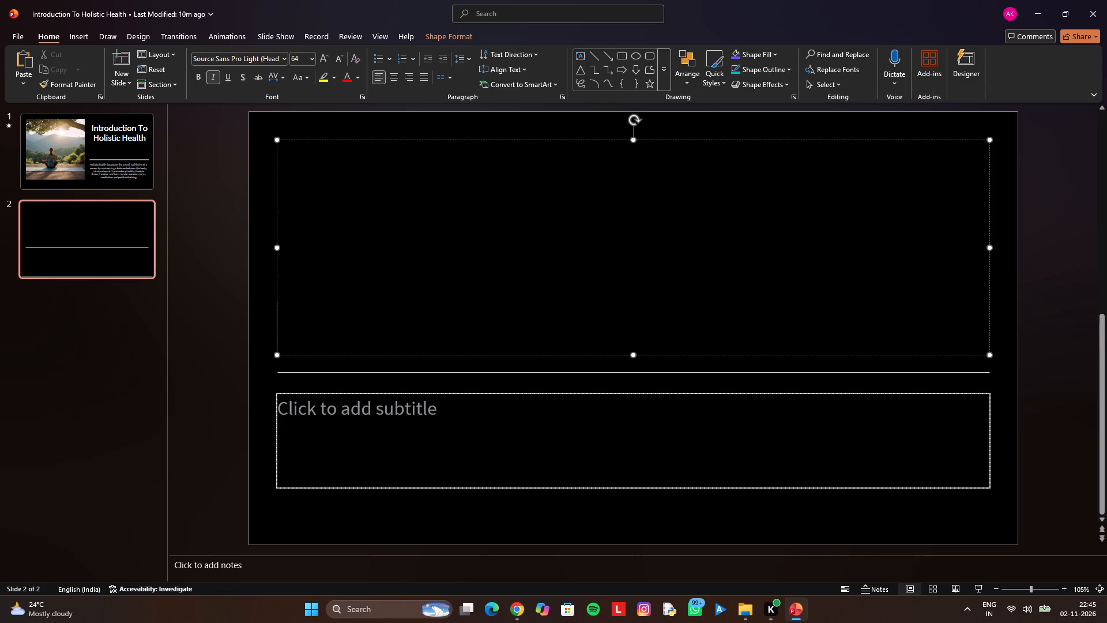
pyautogui.hotkey('shift', 'd')
pyautogui.write('imen')
pyautogui.write('sions')
pyautogui.press('space')
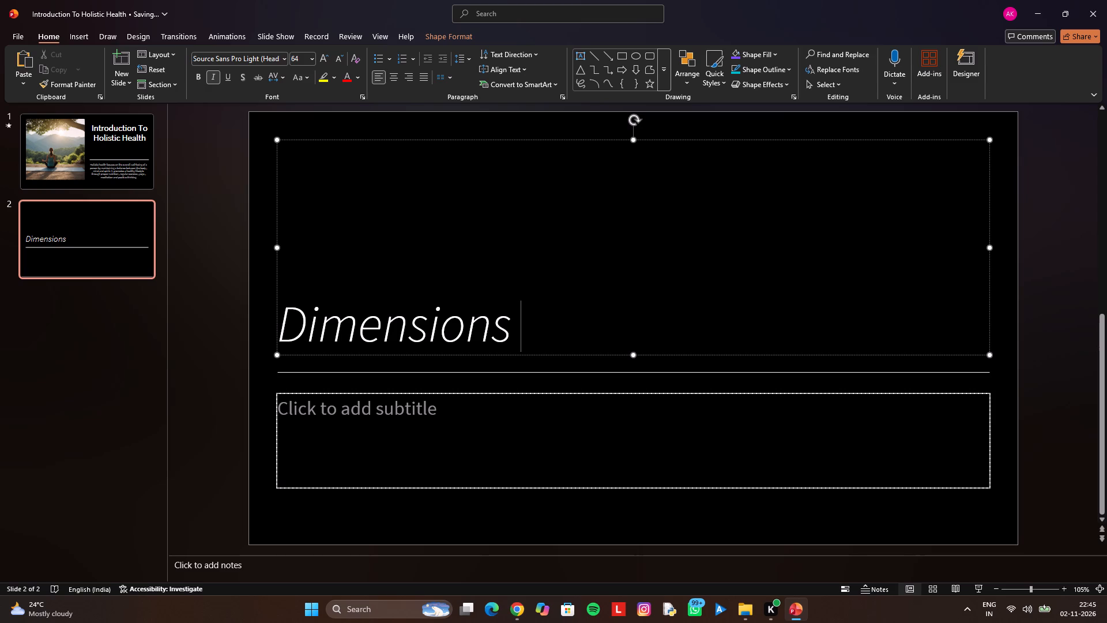
pyautogui.write('of')
pyautogui.press('space')
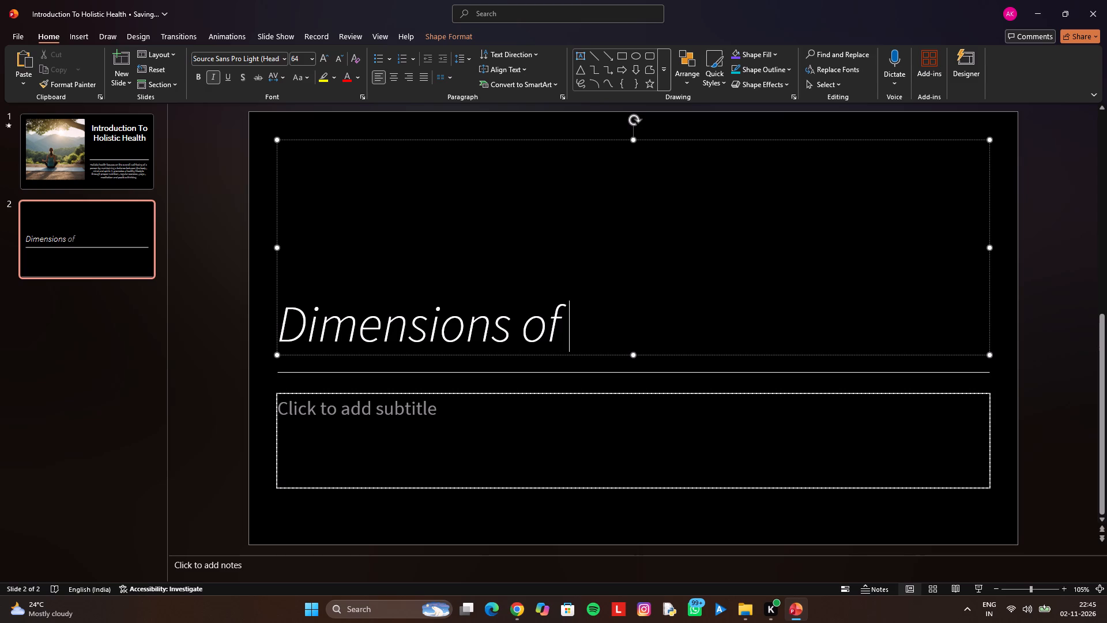
pyautogui.press('BackSpace')
pyautogui.press('BackSpace')
pyautogui.press('BackSpace')
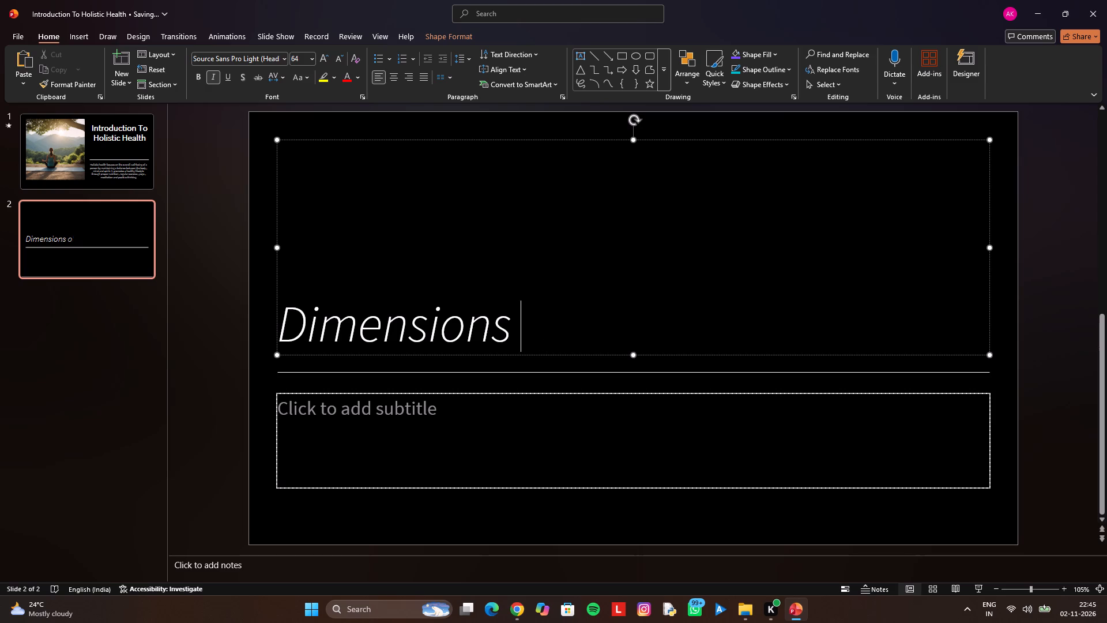
pyautogui.write('of')
pyautogui.press('space')
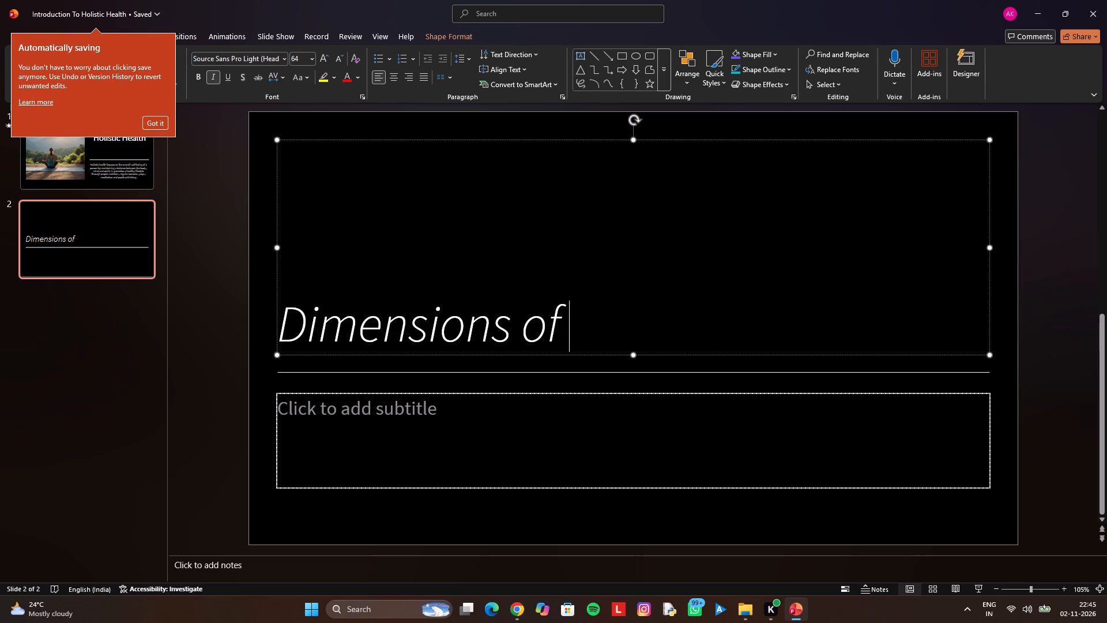
pyautogui.press('space')
pyautogui.write('Holi')
pyautogui.write('stic')
pyautogui.press('space')
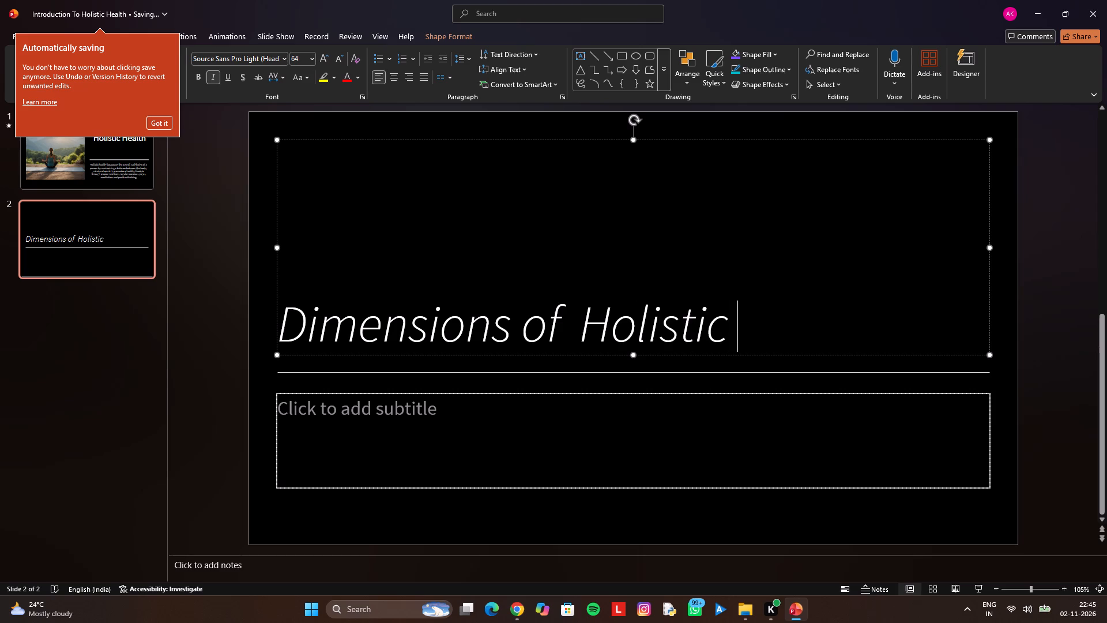
pyautogui.write('Hee')
pyautogui.press('BackSpace')
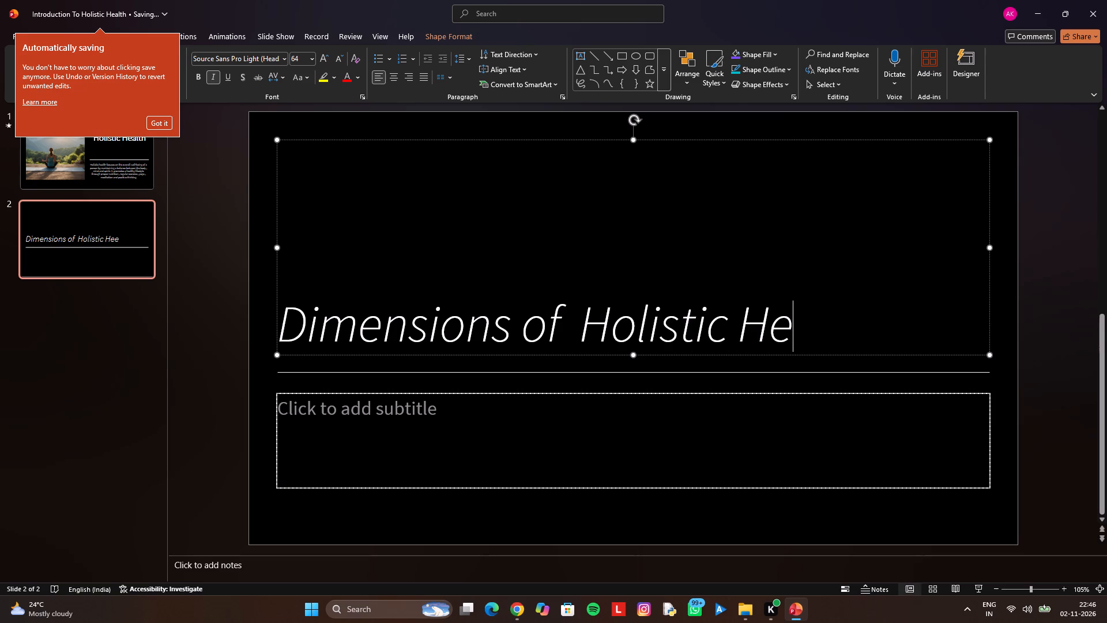
pyautogui.write('alth')
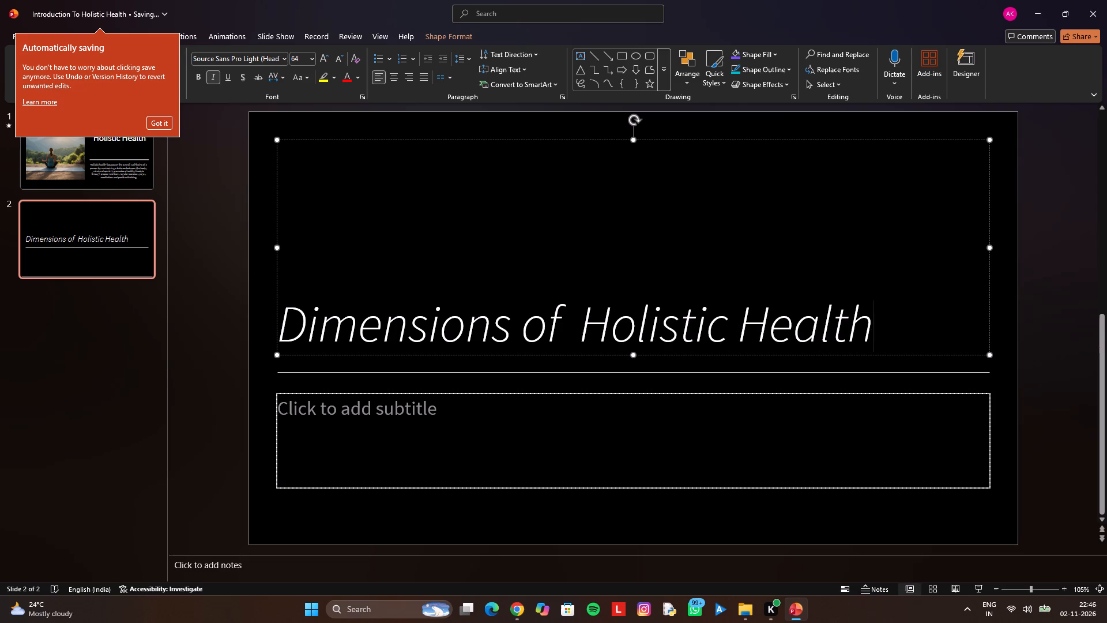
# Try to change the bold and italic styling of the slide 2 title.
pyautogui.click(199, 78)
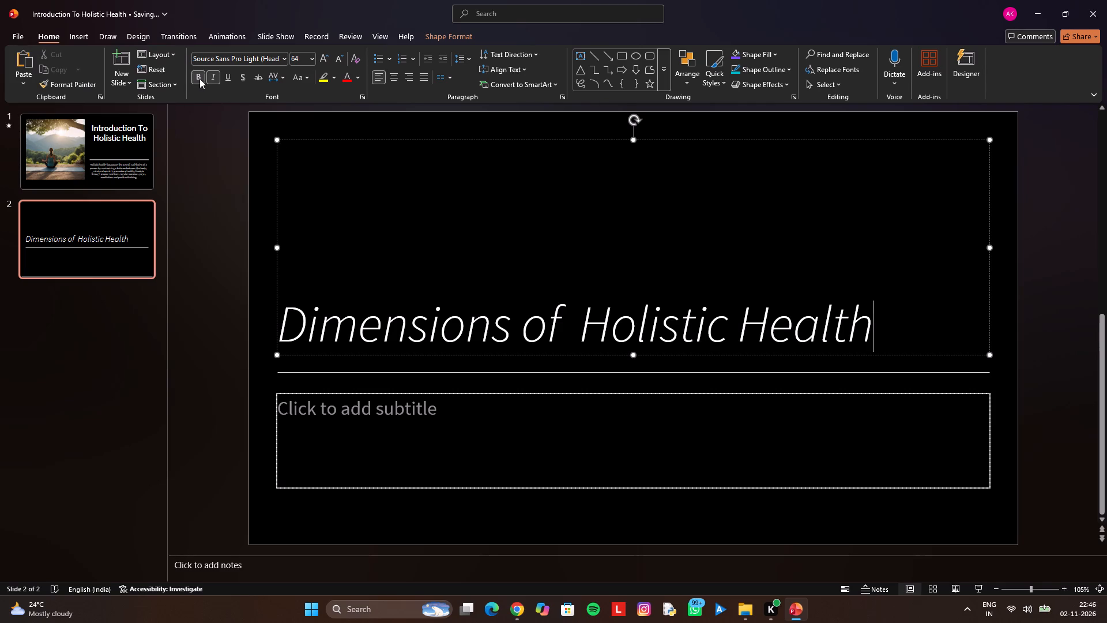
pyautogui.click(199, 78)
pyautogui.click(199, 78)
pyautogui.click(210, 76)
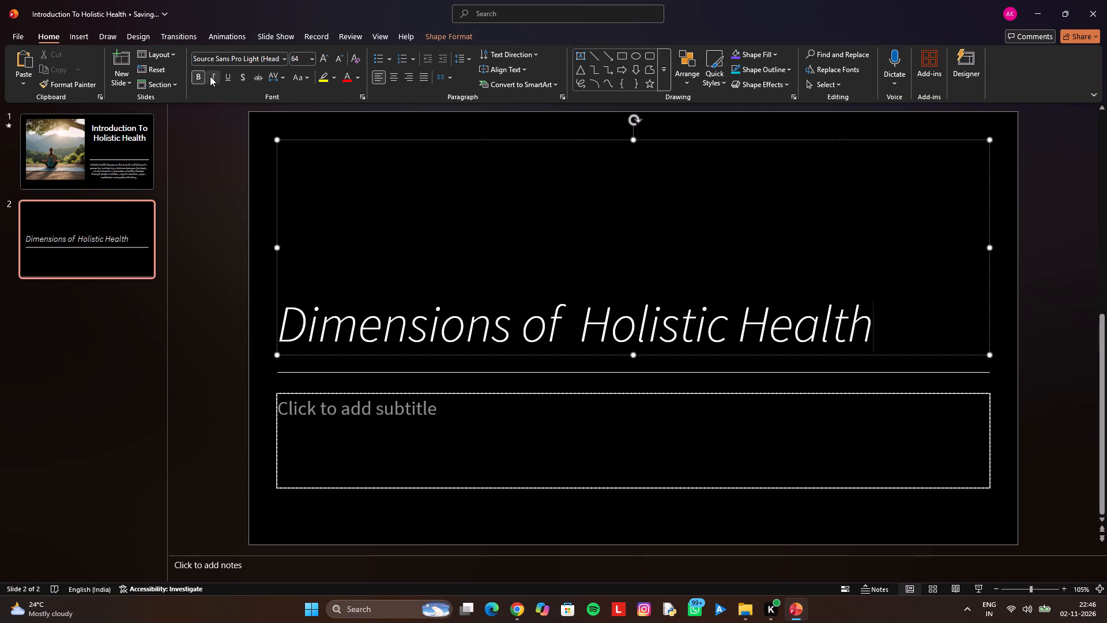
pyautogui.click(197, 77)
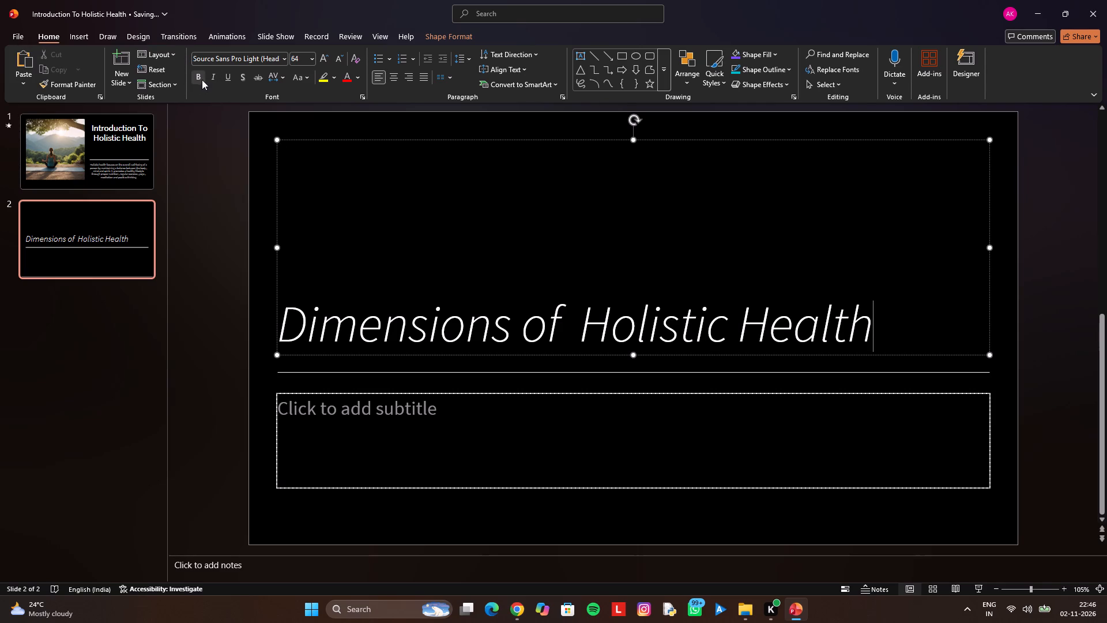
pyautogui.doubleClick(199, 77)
# Apply bold and text shadow to the entire slide 2 title, keeping its italic style.
pyautogui.hotkey('ctrl', 'a')
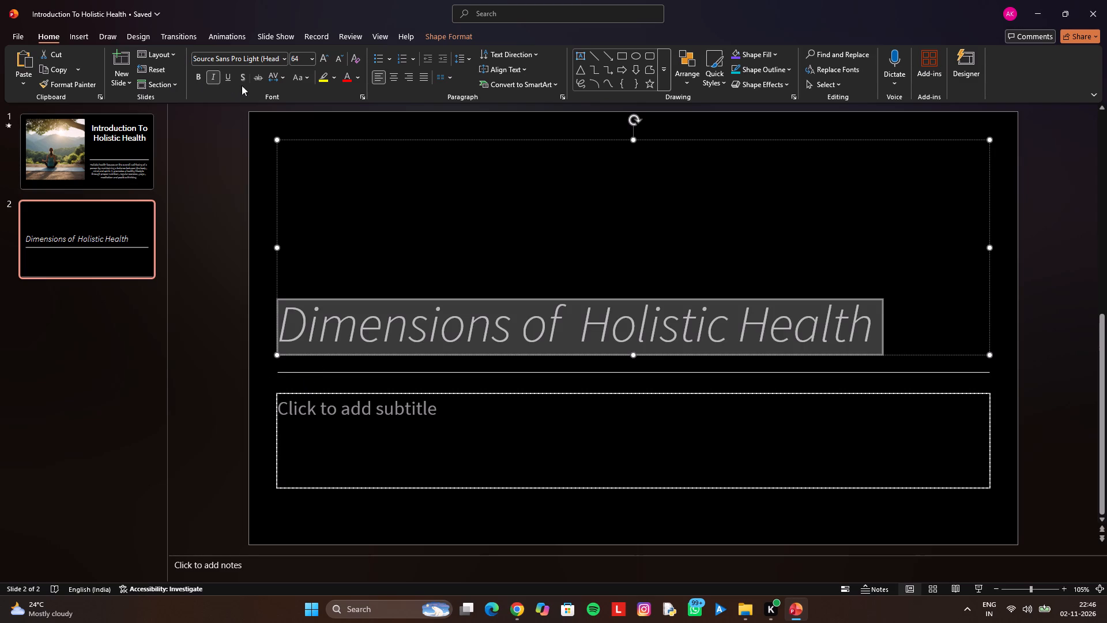
pyautogui.click(198, 75)
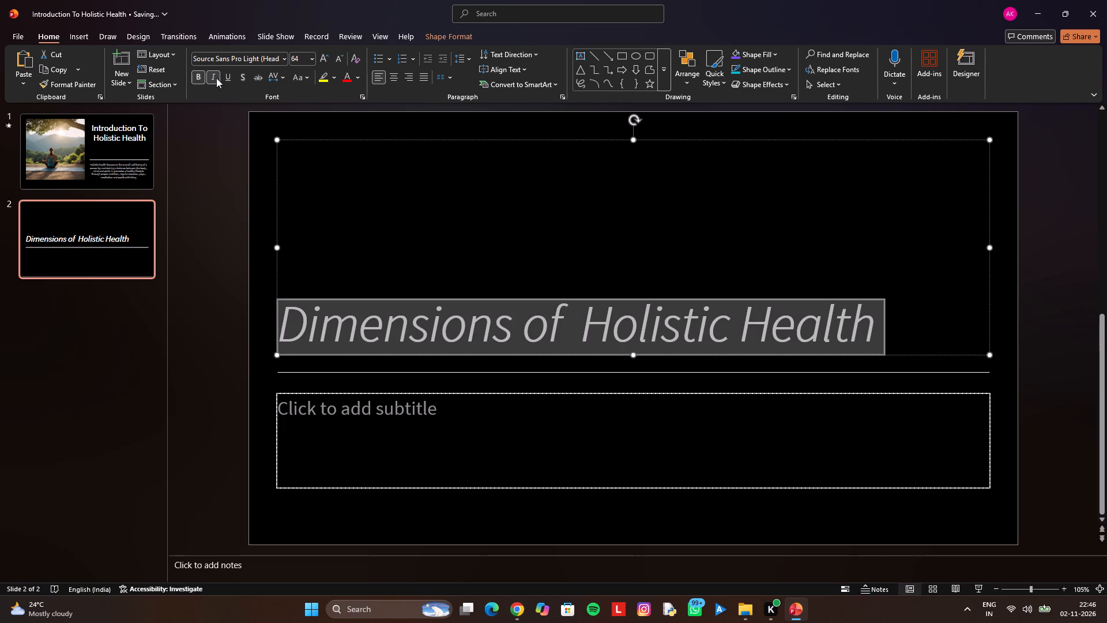
pyautogui.click(215, 77)
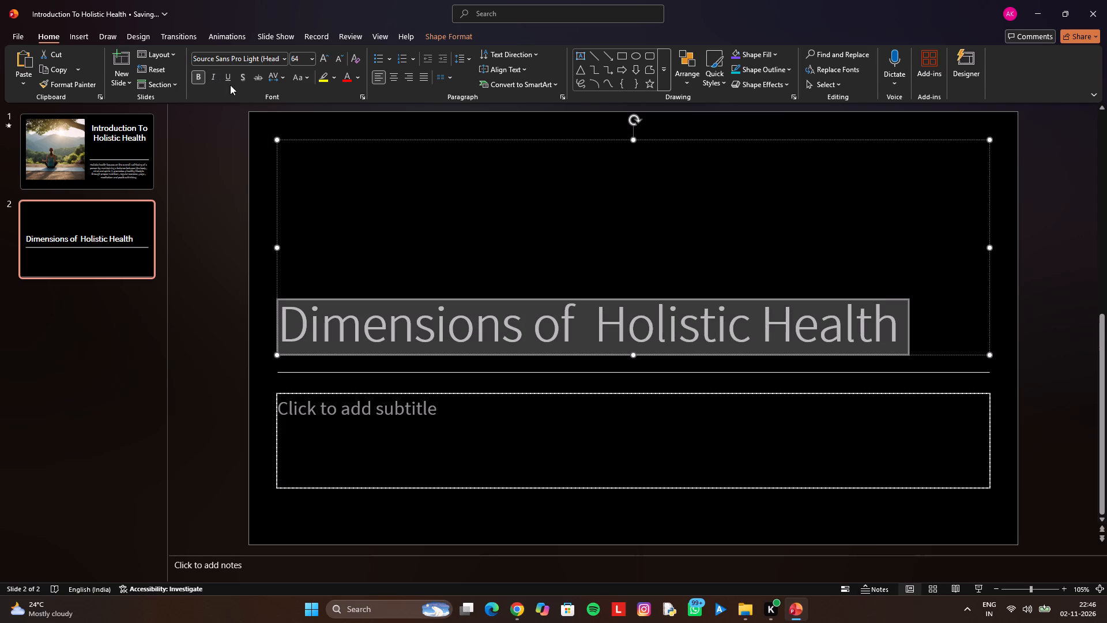
pyautogui.click(242, 78)
pyautogui.click(215, 81)
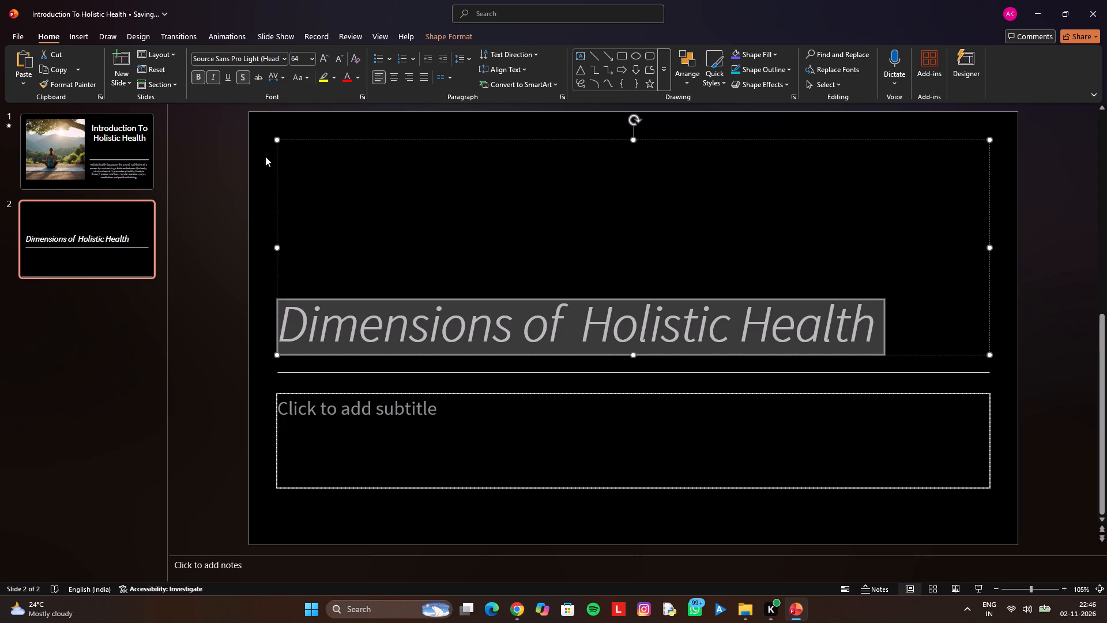
# Set the font size of the slide 2 title to 80 and deselect it.
pyautogui.click(308, 57)
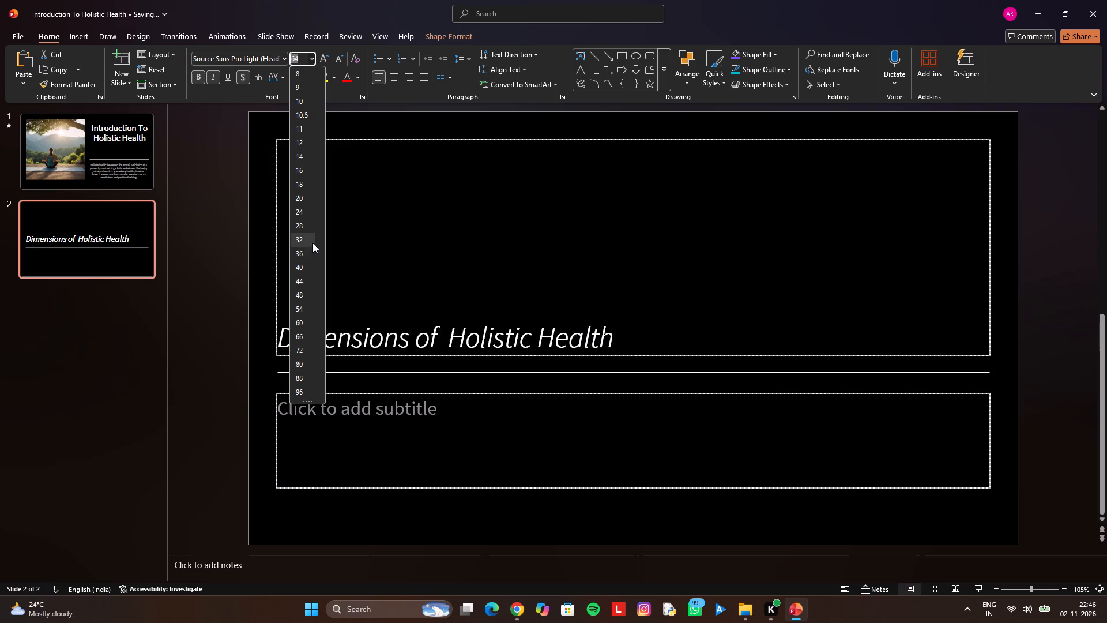
pyautogui.click(312, 362)
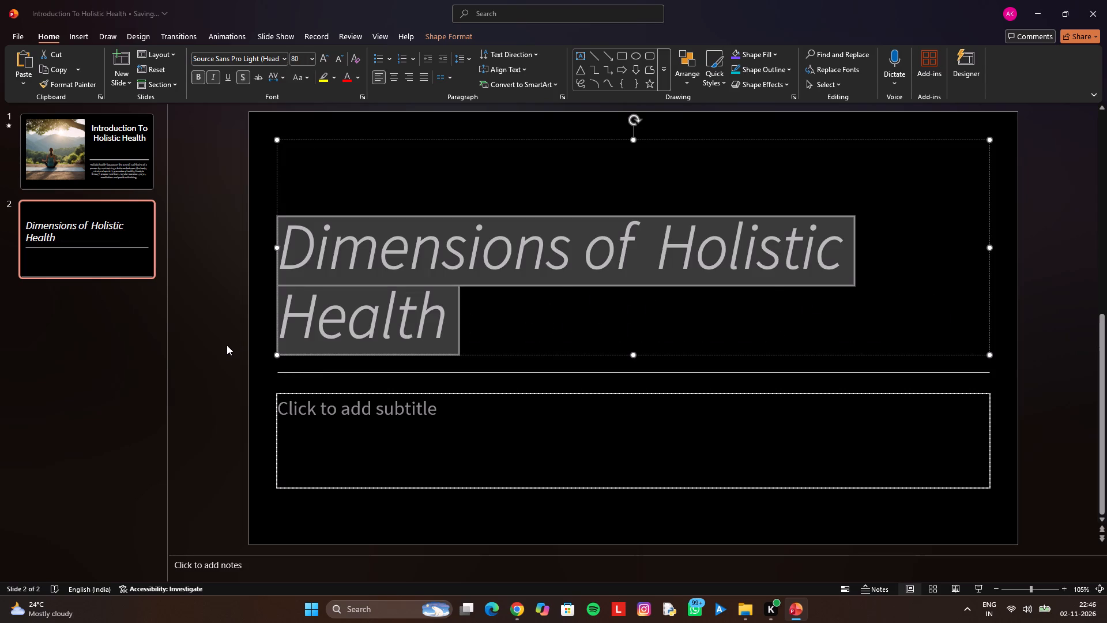
pyautogui.click(226, 347)
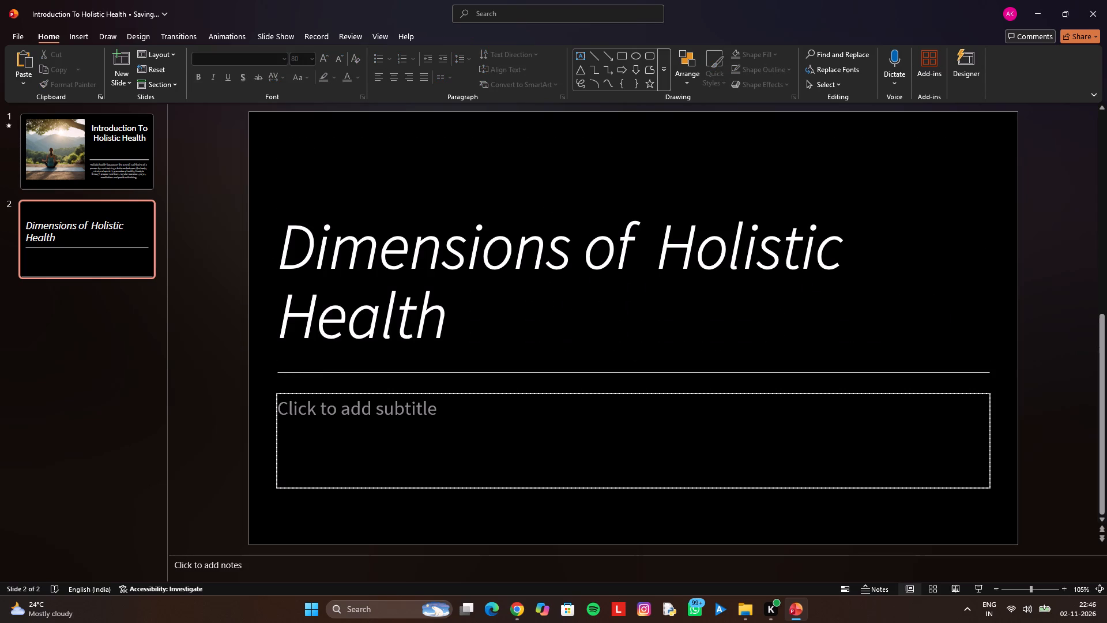
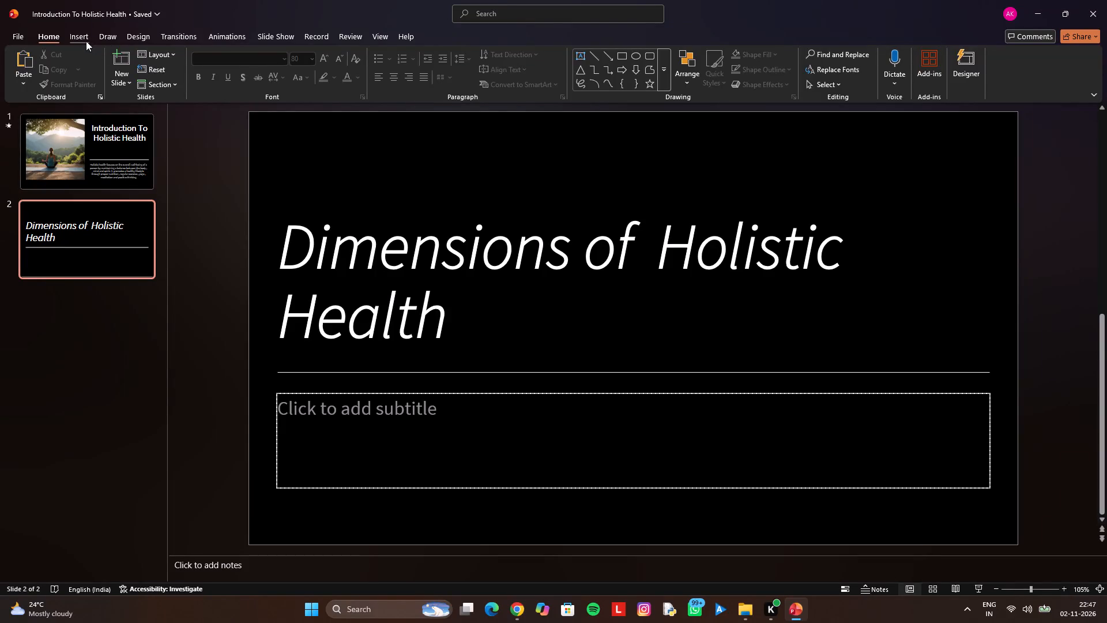
# Insert the saved five dimensions diagram from the Downloads folder onto the Dimensions of Holistic Health slide.
pyautogui.click(86, 41)
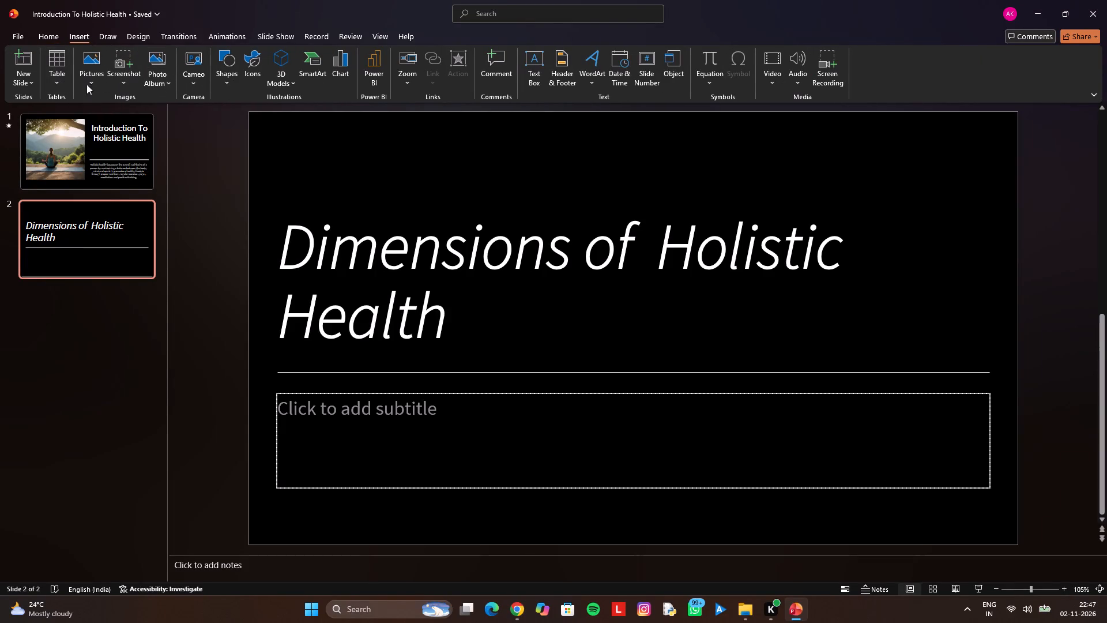
pyautogui.click(95, 74)
pyautogui.click(116, 119)
pyautogui.click(60, 147)
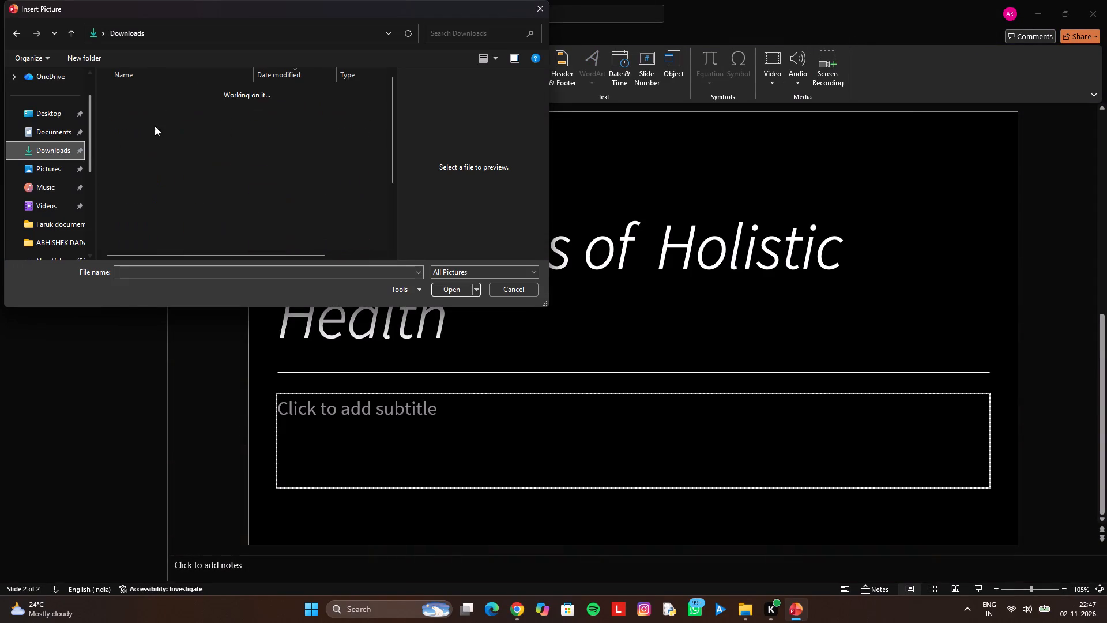
pyautogui.click(167, 104)
pyautogui.click(465, 292)
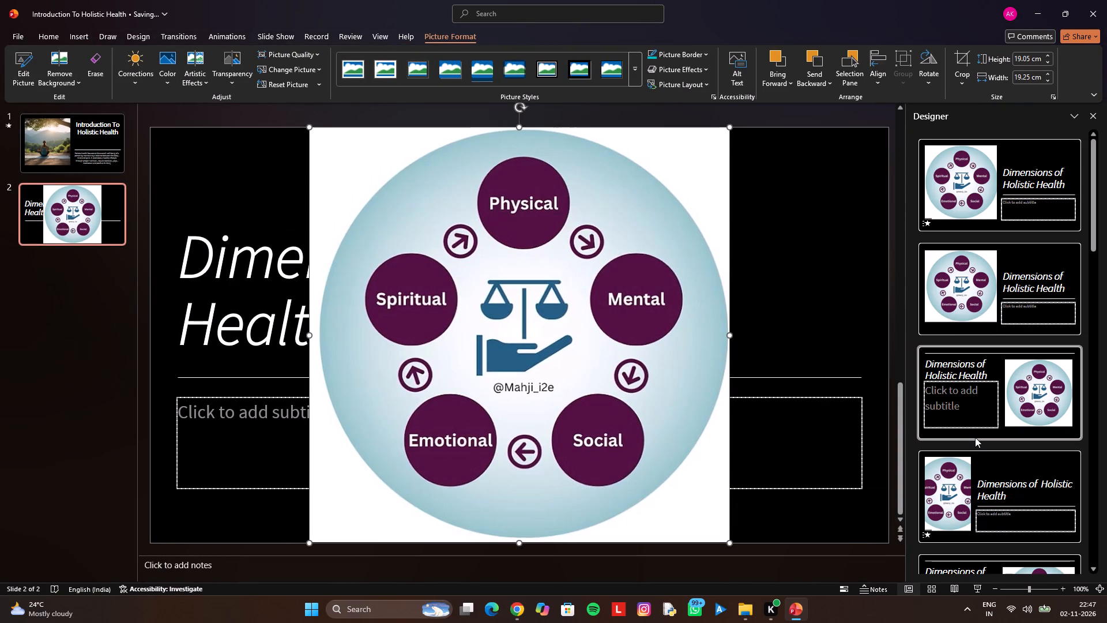
# Try the full-background Designer layout on slide 2, then apply the one with a small diagram left of the title on black.
pyautogui.scroll(-2, 973, 441)
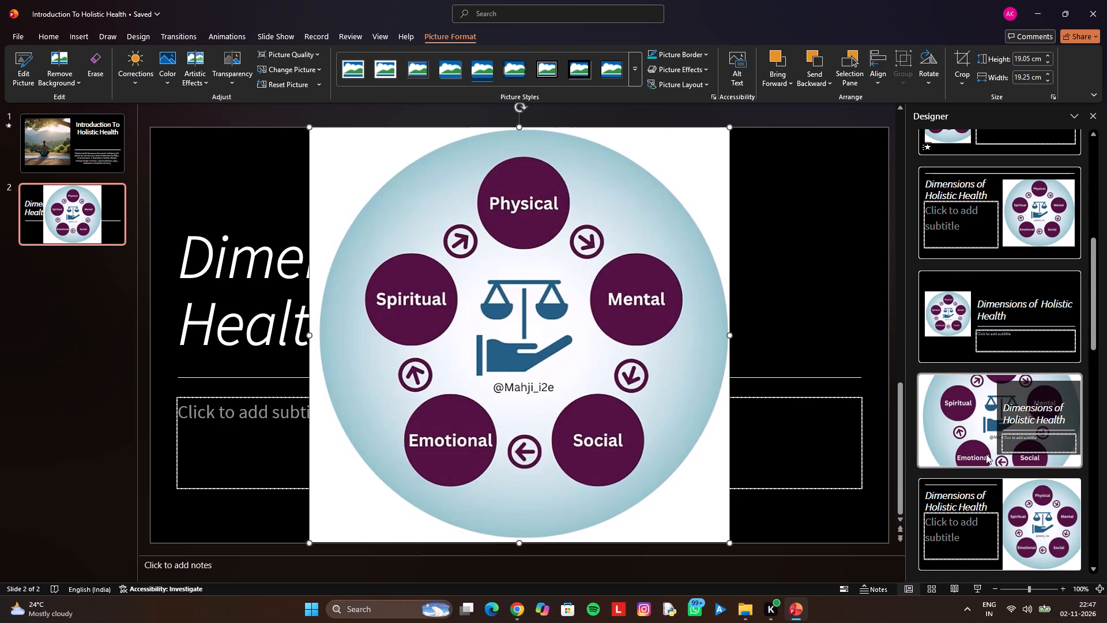
pyautogui.click(971, 451)
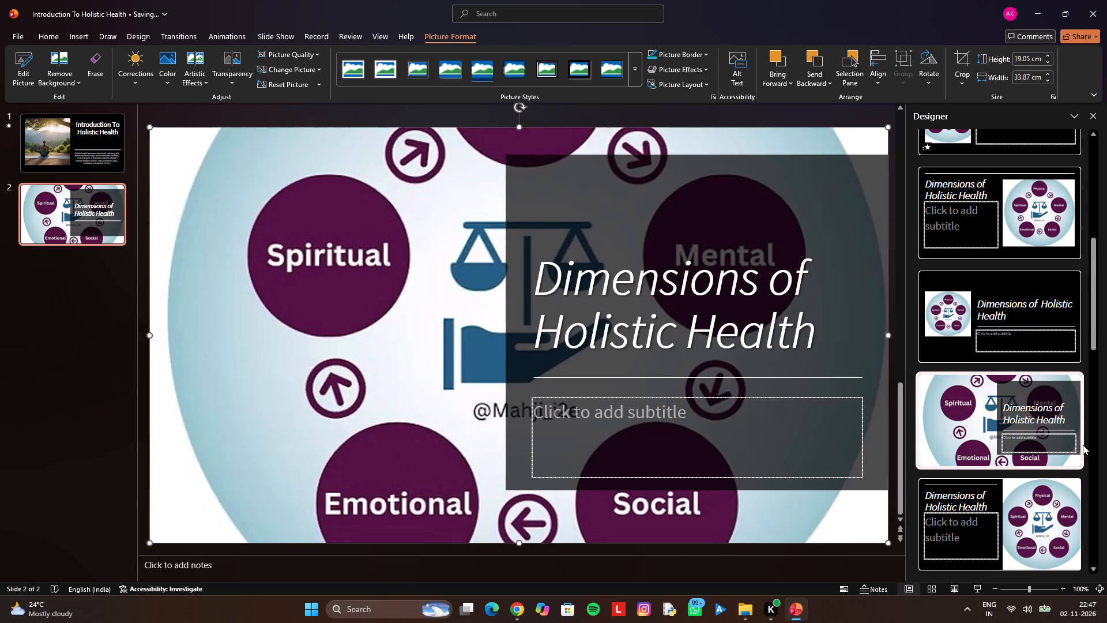
pyautogui.click(968, 276)
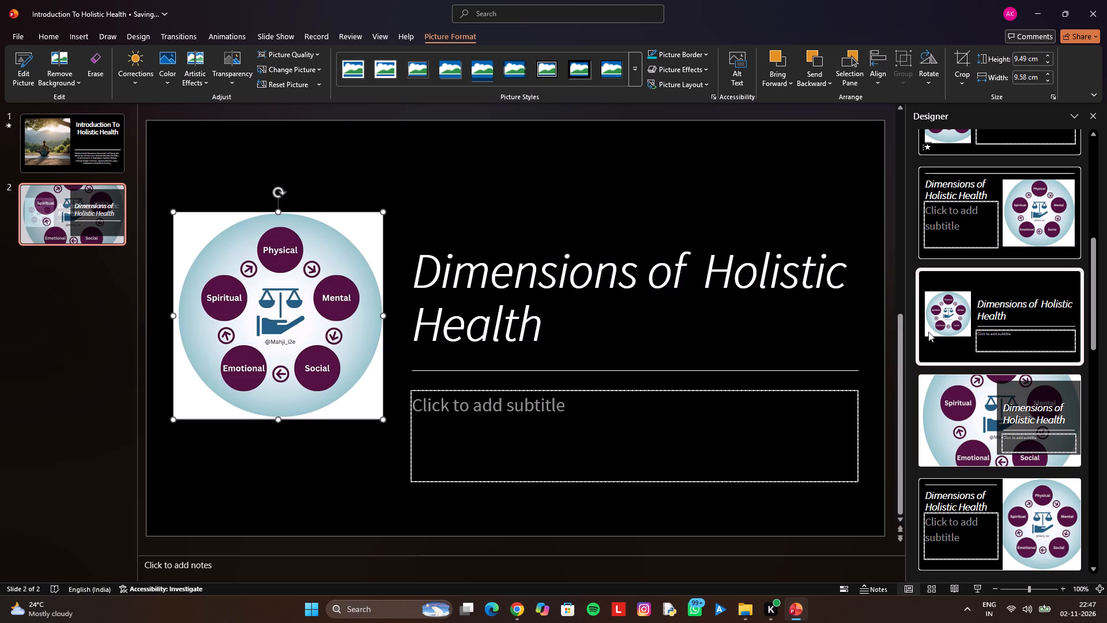
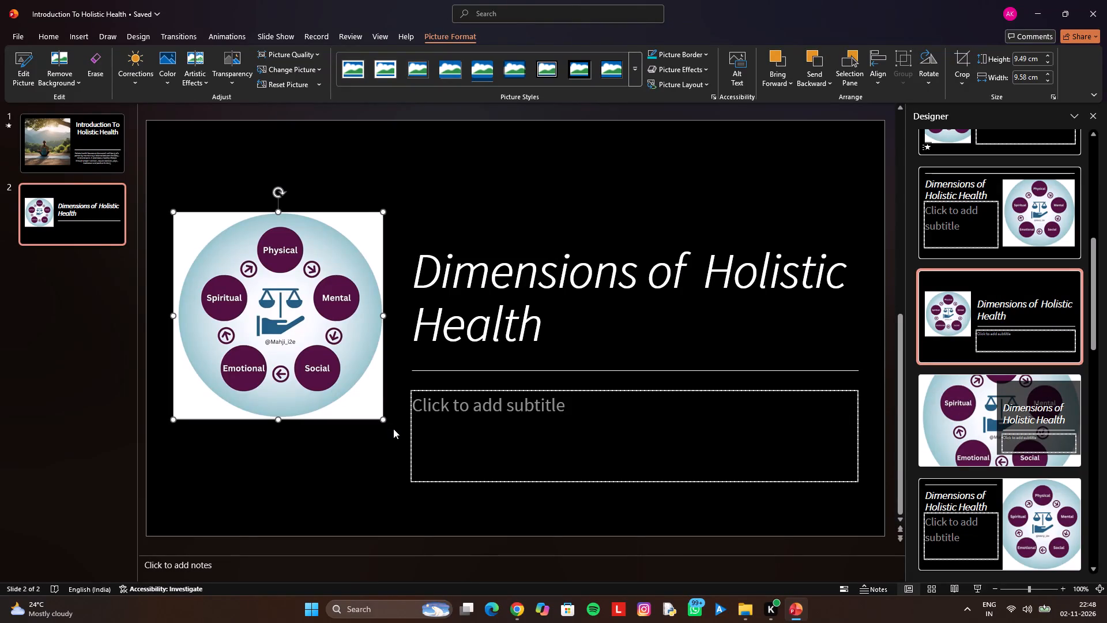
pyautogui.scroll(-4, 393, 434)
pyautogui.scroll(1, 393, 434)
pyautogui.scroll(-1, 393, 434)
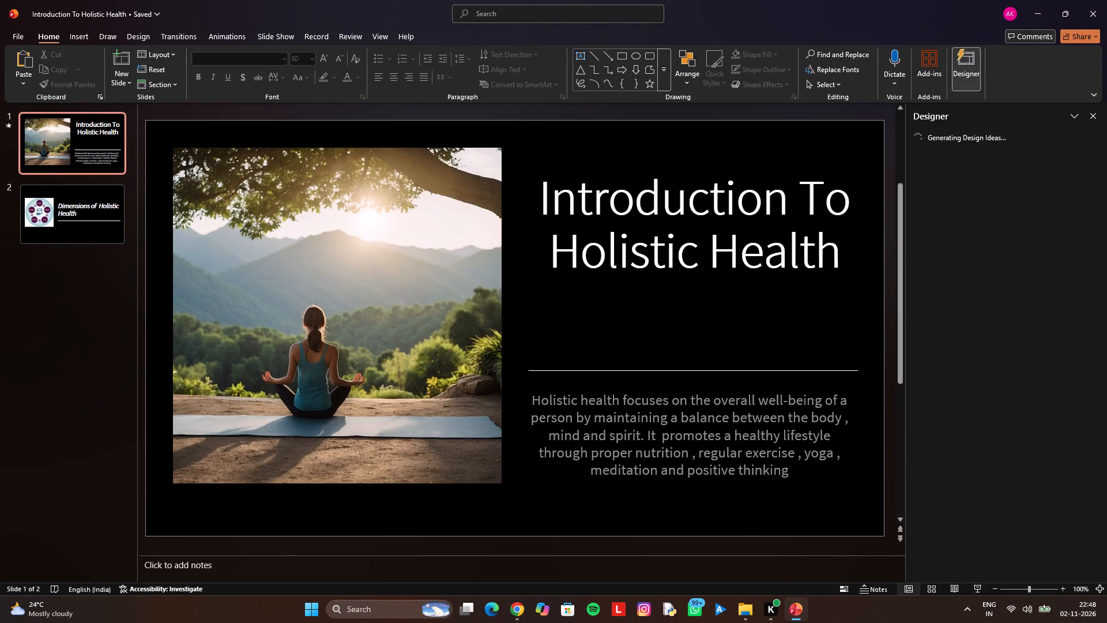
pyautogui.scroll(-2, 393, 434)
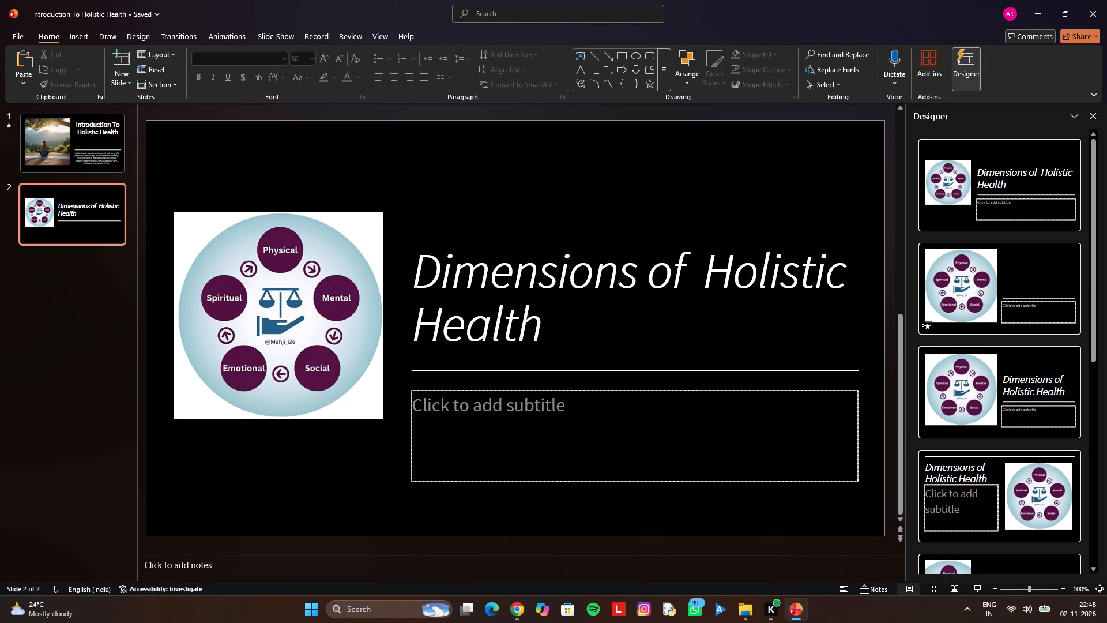
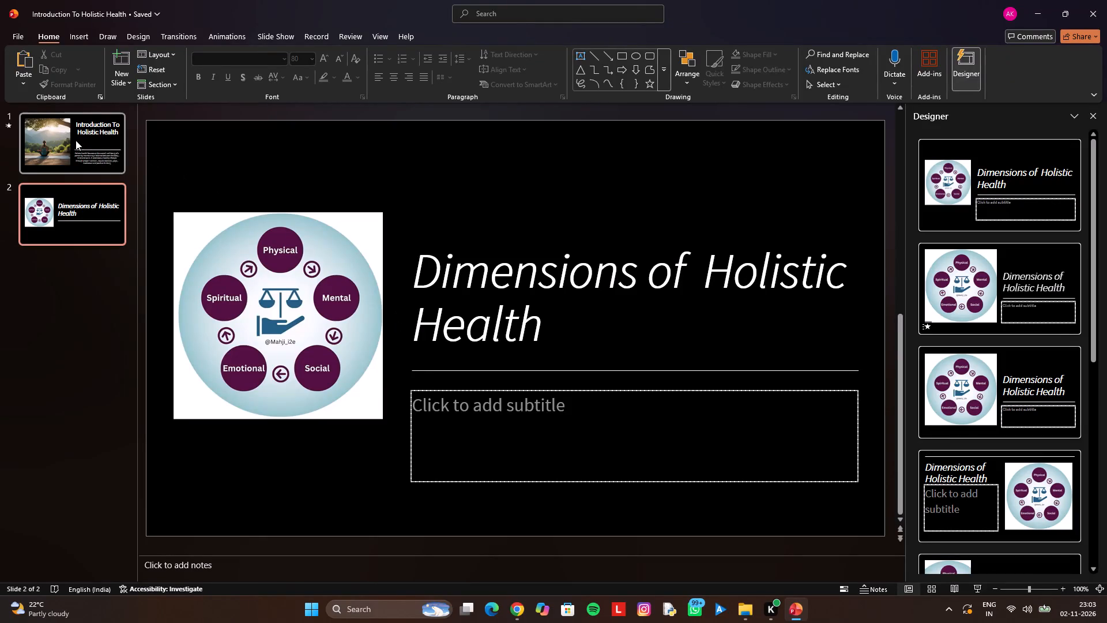
# Apply the design idea with the title and description beside a framed meditation photo on the right to the Introduction To Holistic Health slide.
pyautogui.click(74, 140)
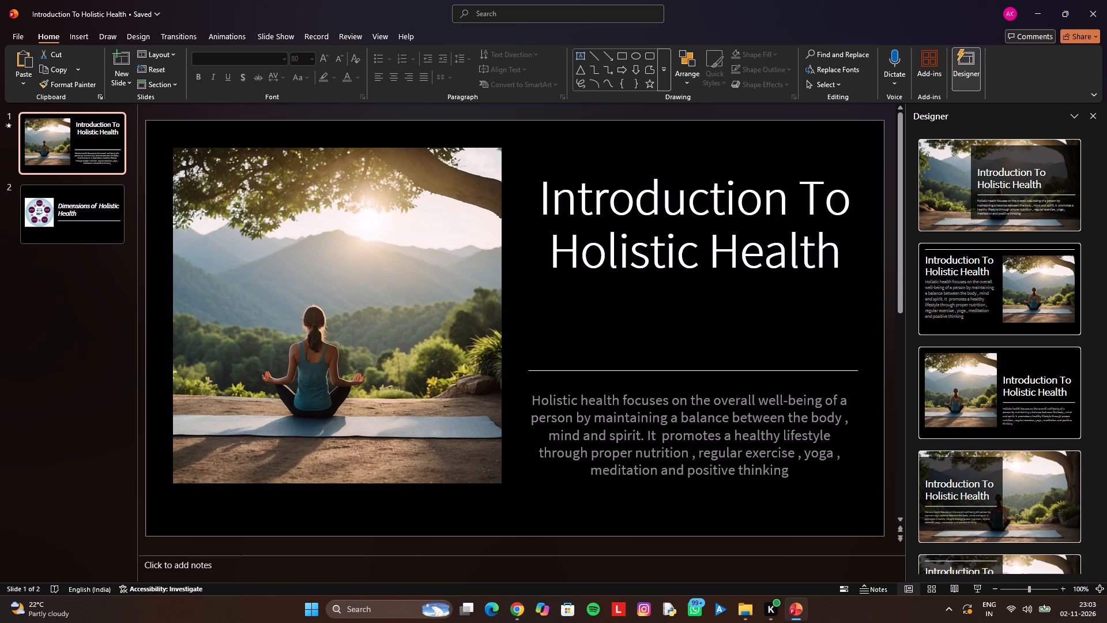
pyautogui.click(1011, 292)
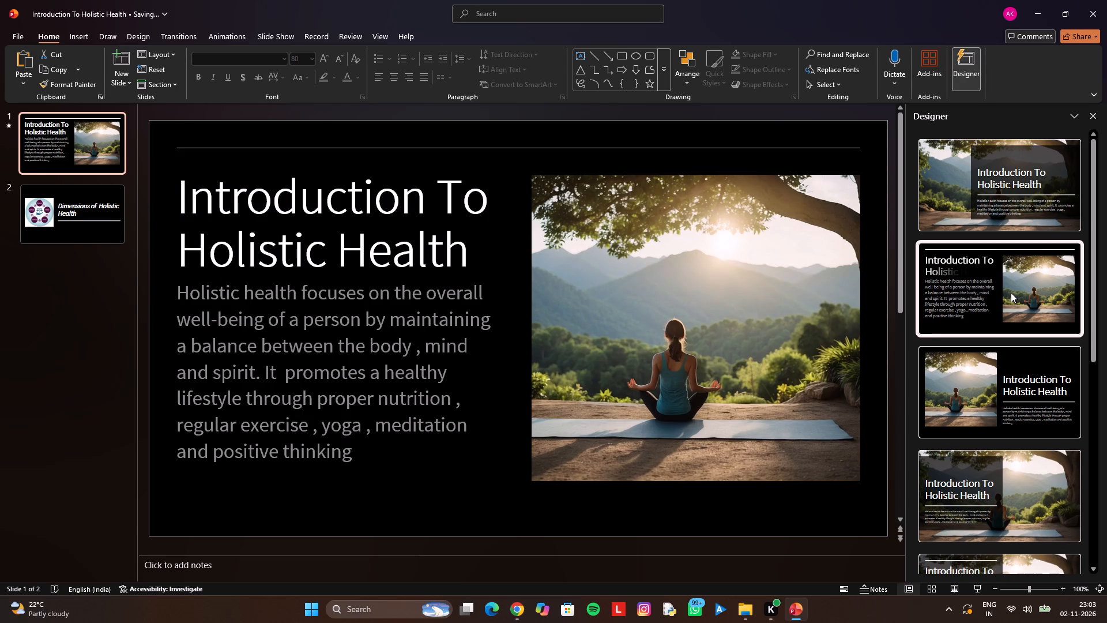
pyautogui.press('Left')
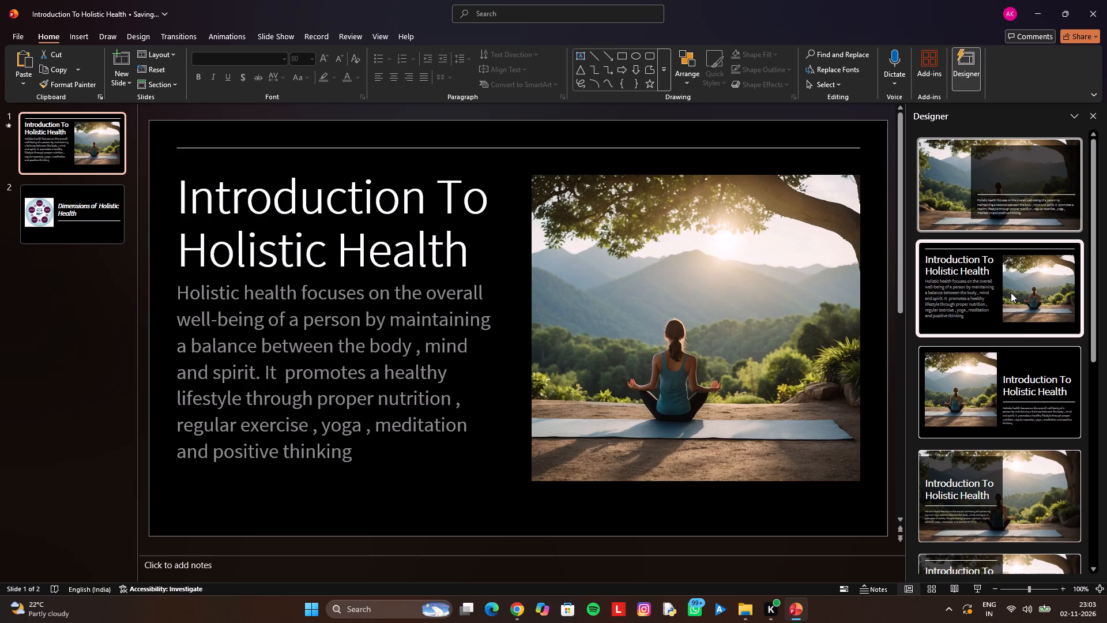
pyautogui.scroll(-4, 996, 452)
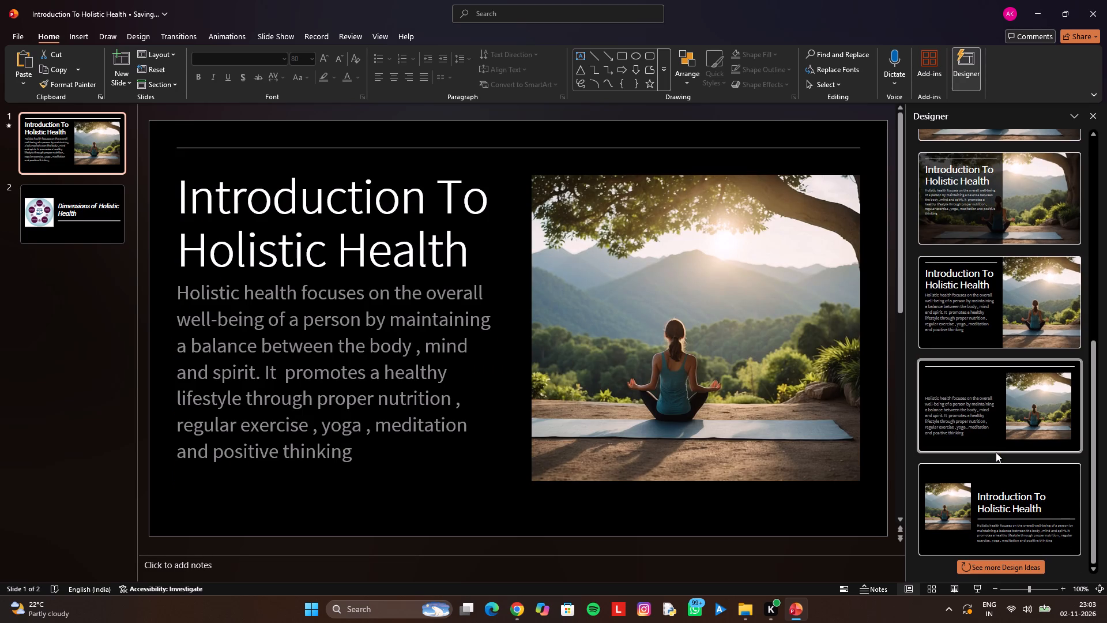
pyautogui.scroll(3, 996, 452)
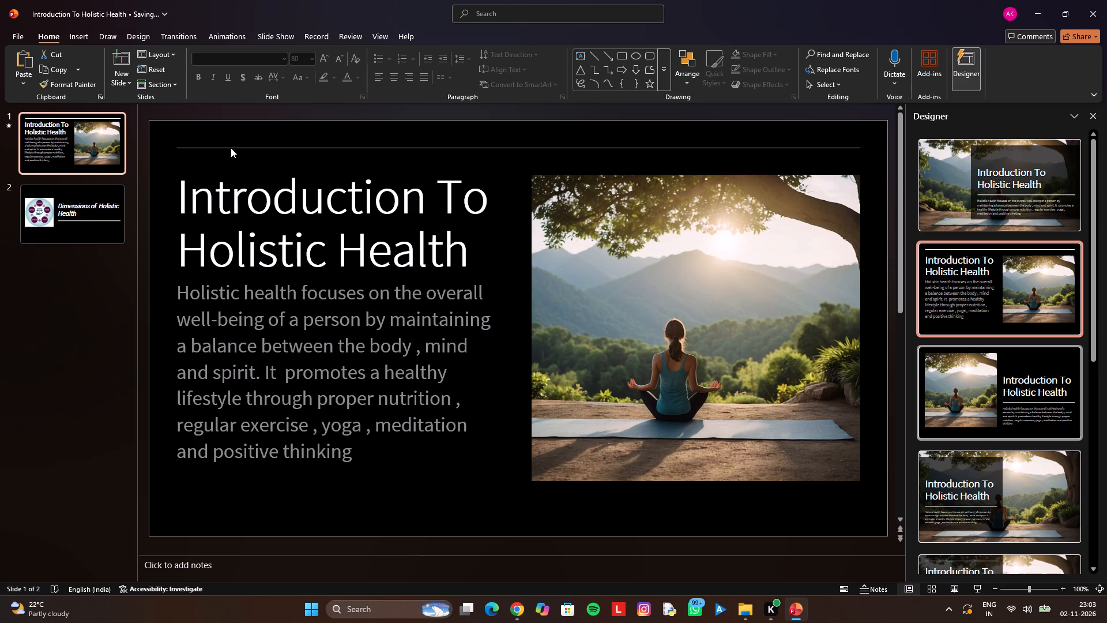
# Preview both slides in reading view, moving between Dimensions of Holistic Health and Introduction To Holistic Health, and return to editing slide 2.
pyautogui.click(58, 198)
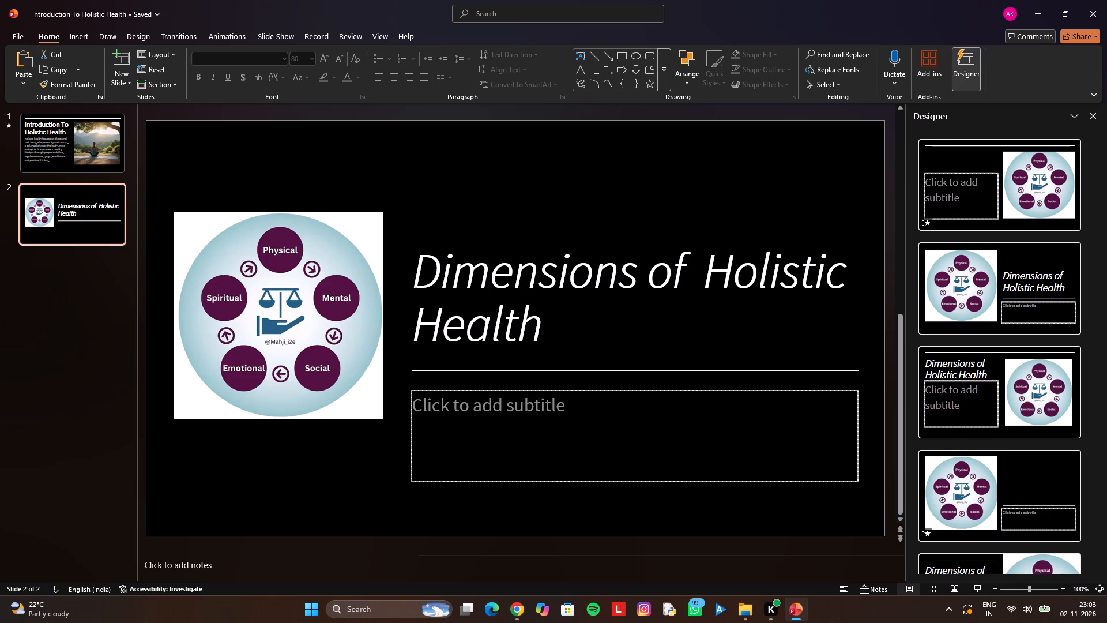
pyautogui.click(957, 587)
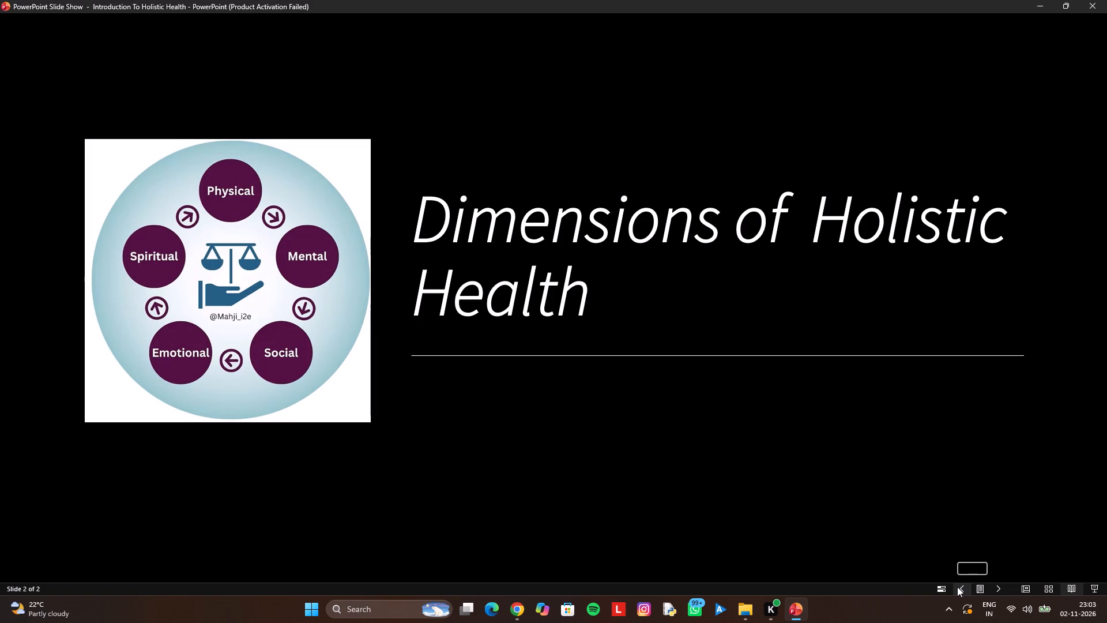
pyautogui.press('Right')
pyautogui.press('Left')
pyautogui.press('Left')
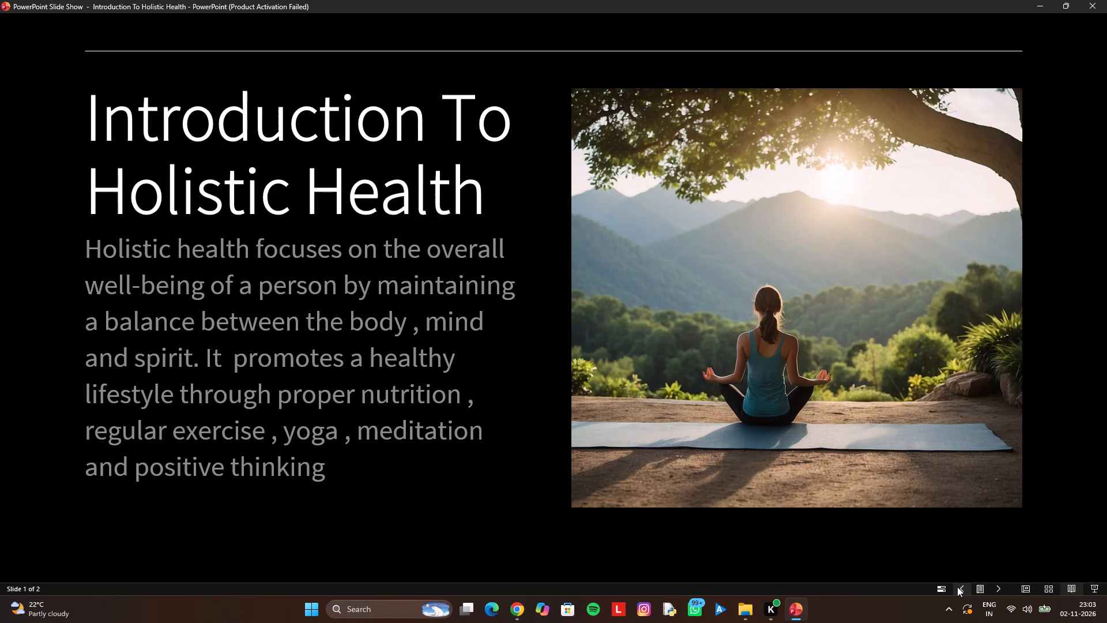
pyautogui.press('Right')
pyautogui.press('Left')
pyautogui.press('Left')
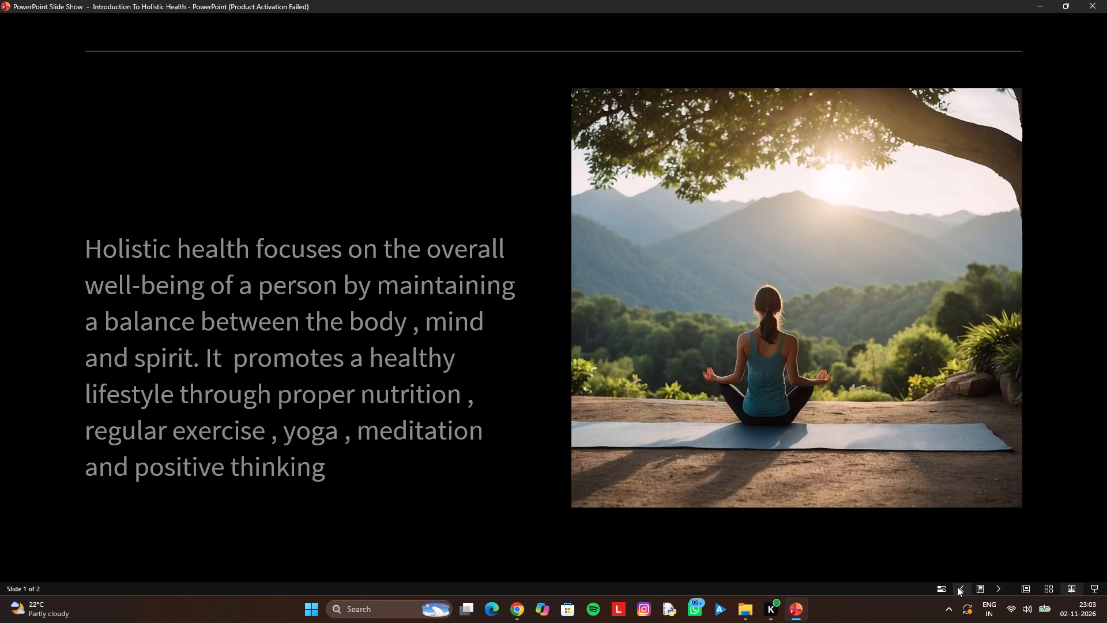
pyautogui.press('Right')
pyautogui.press('Right')
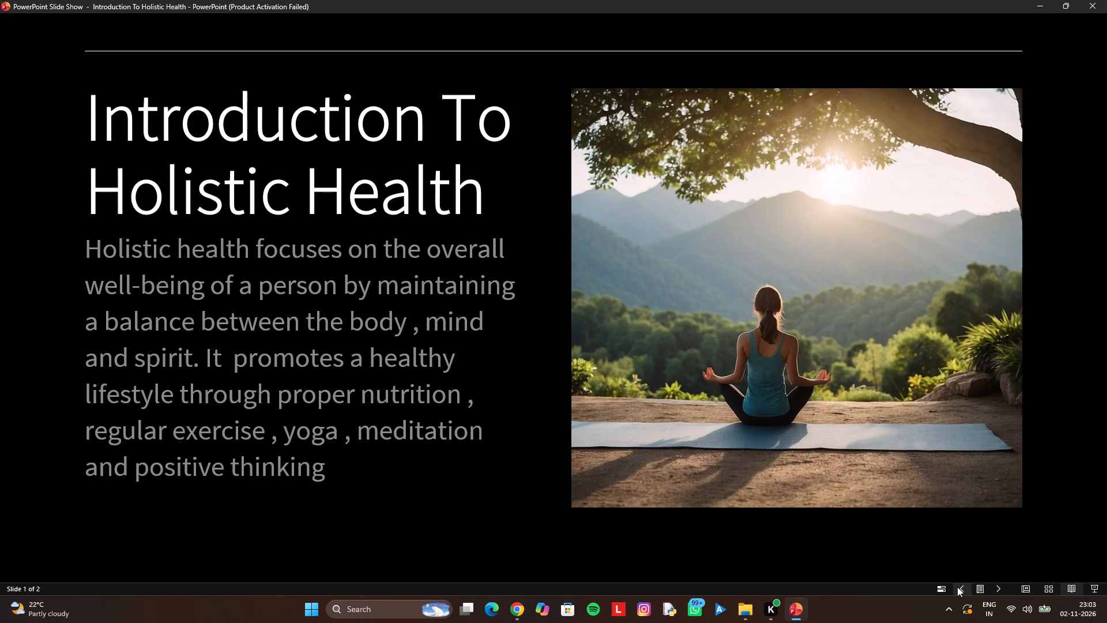
pyautogui.press('Escape')
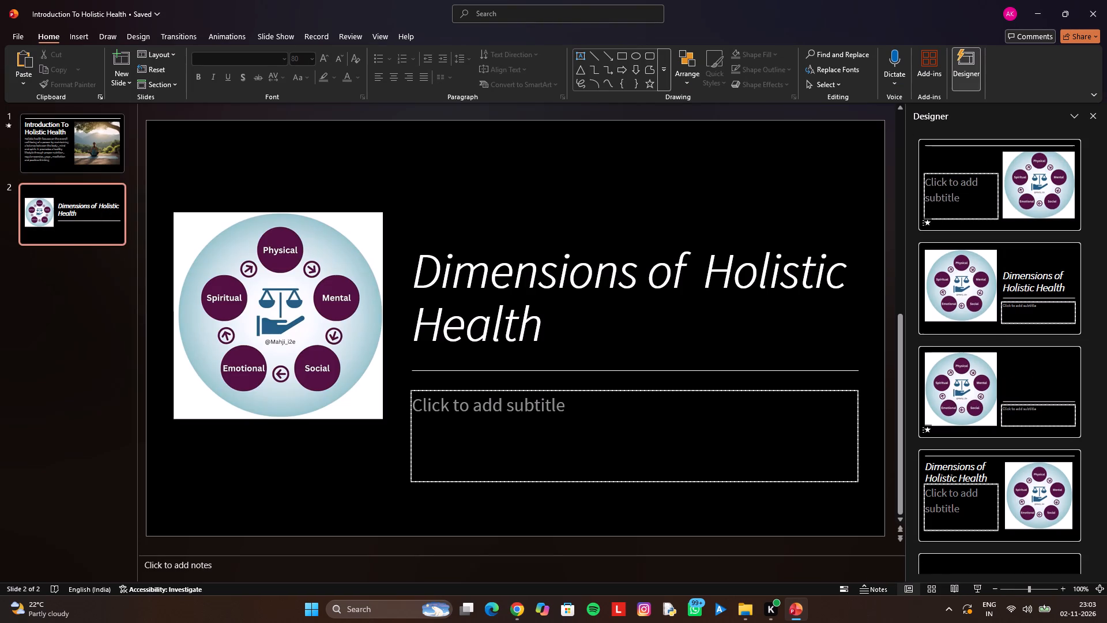
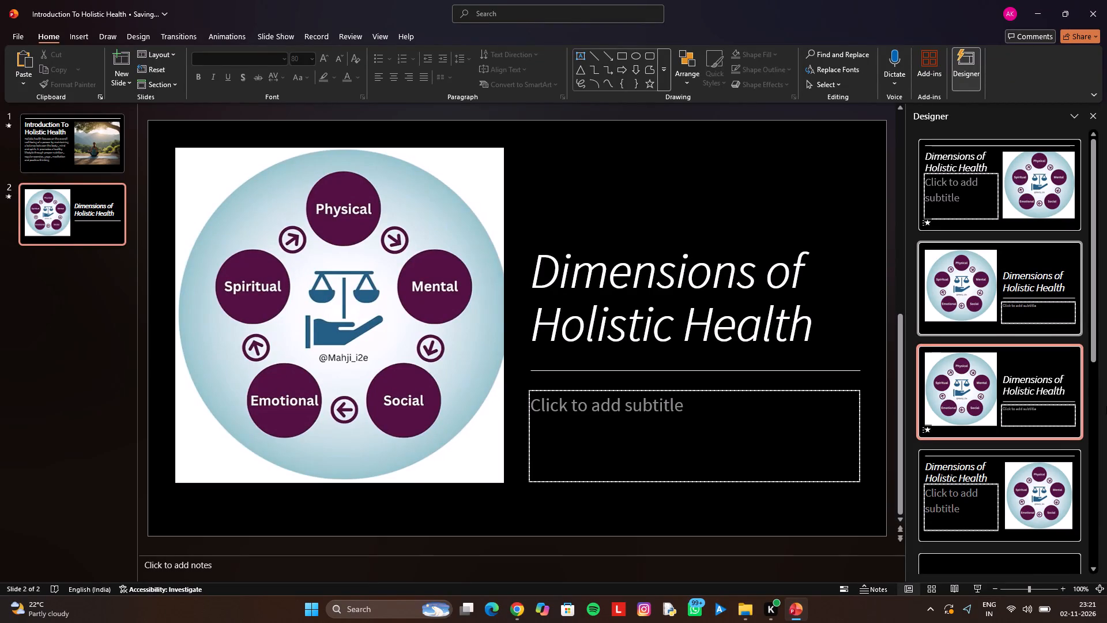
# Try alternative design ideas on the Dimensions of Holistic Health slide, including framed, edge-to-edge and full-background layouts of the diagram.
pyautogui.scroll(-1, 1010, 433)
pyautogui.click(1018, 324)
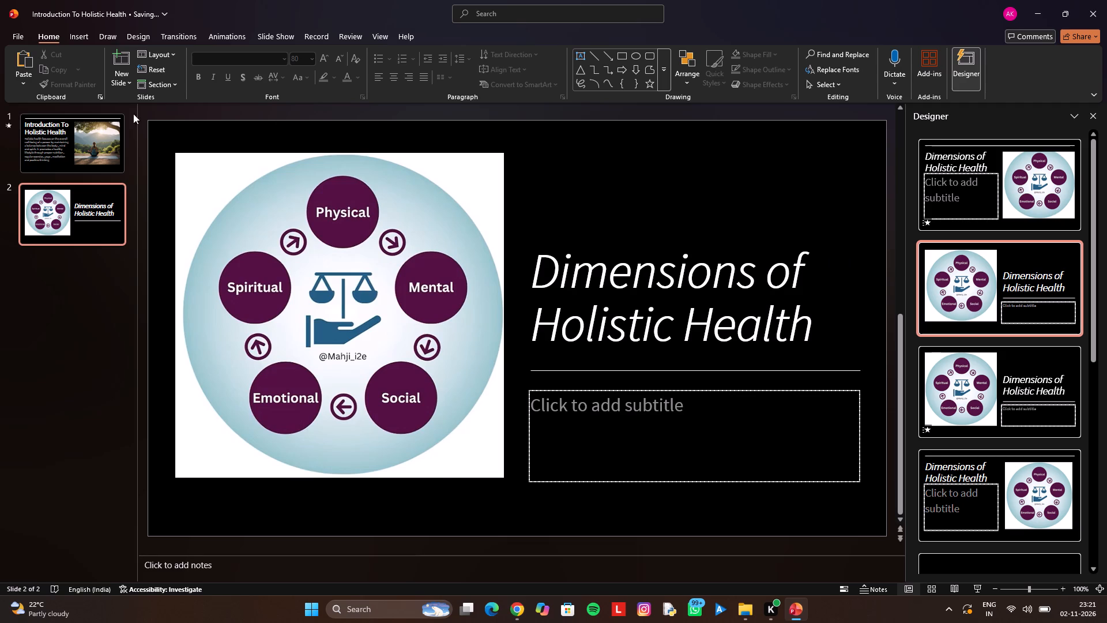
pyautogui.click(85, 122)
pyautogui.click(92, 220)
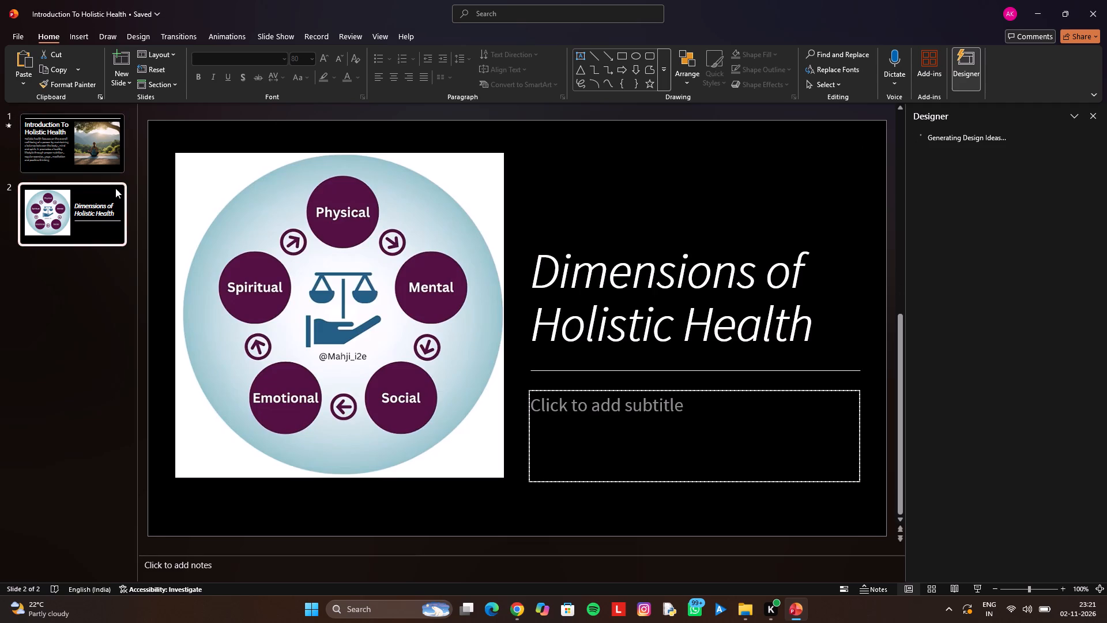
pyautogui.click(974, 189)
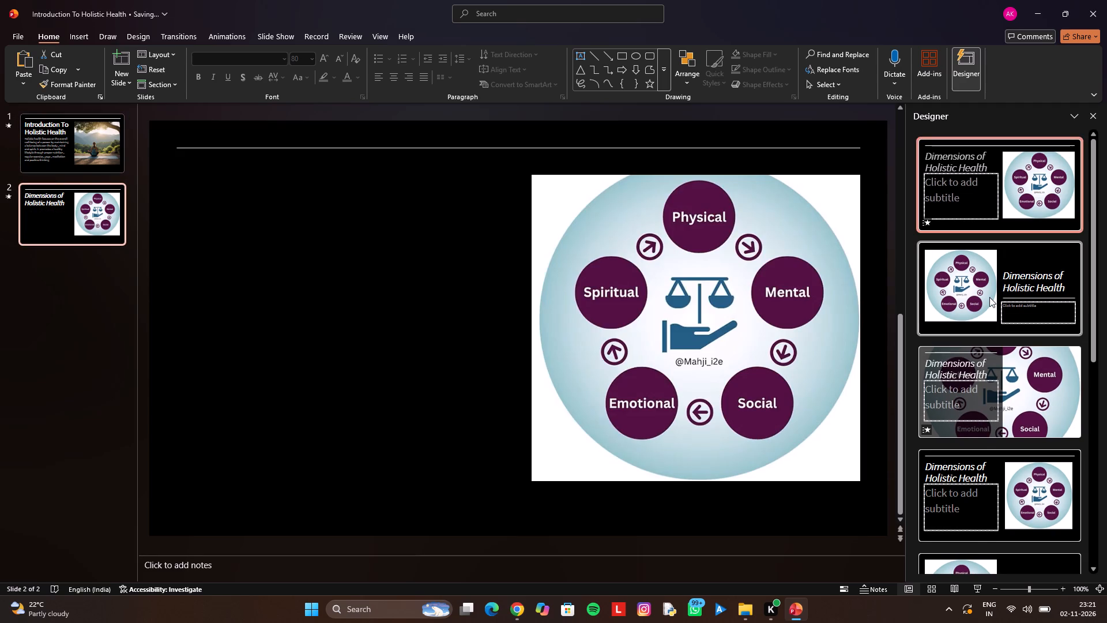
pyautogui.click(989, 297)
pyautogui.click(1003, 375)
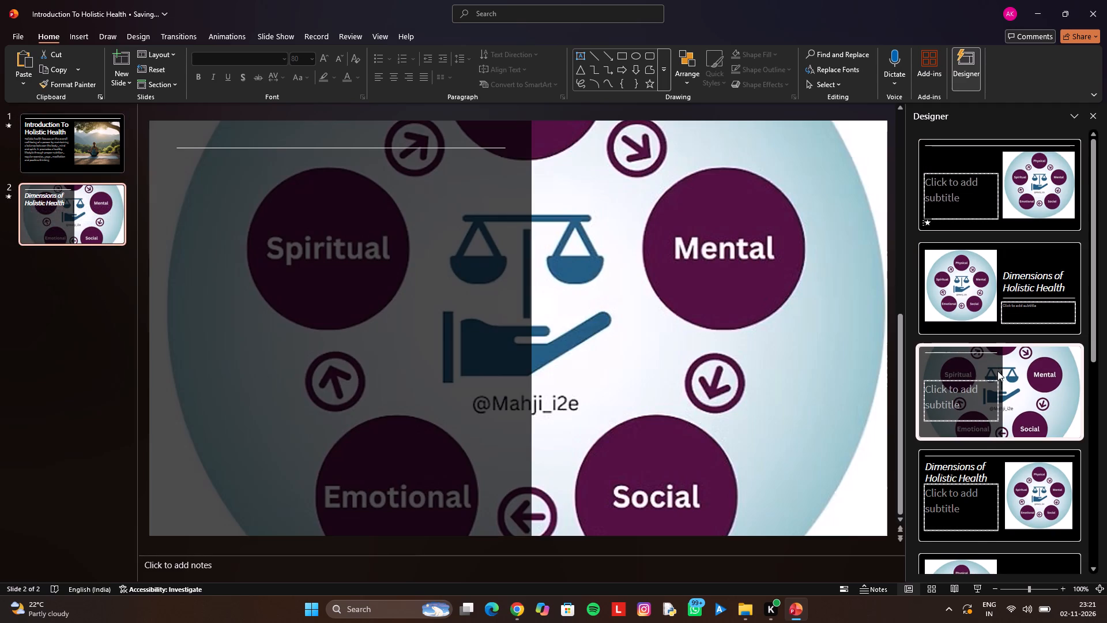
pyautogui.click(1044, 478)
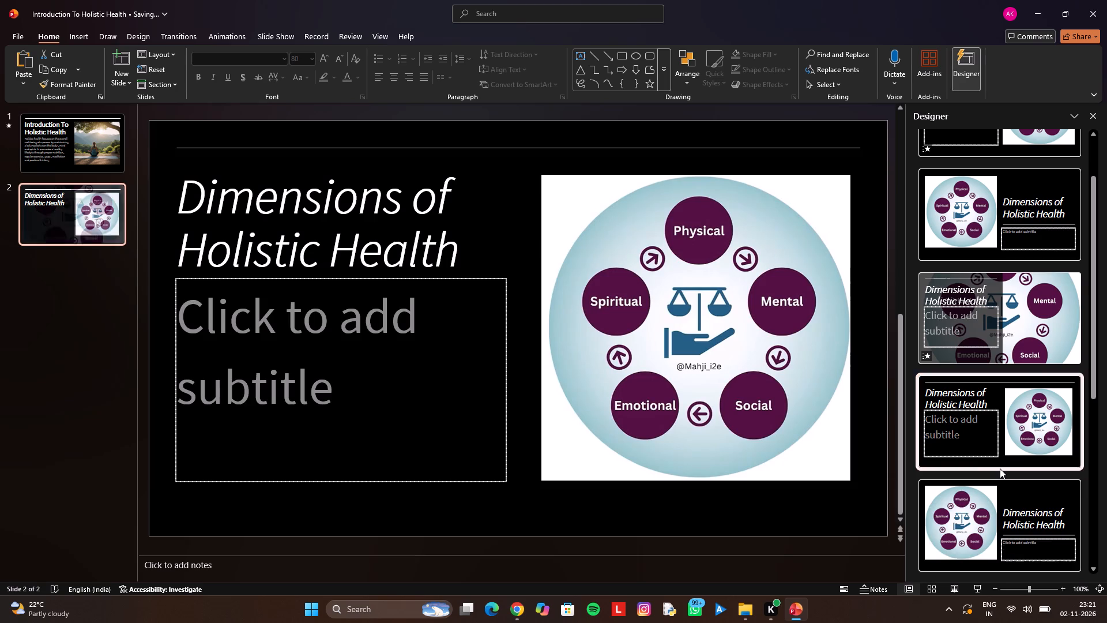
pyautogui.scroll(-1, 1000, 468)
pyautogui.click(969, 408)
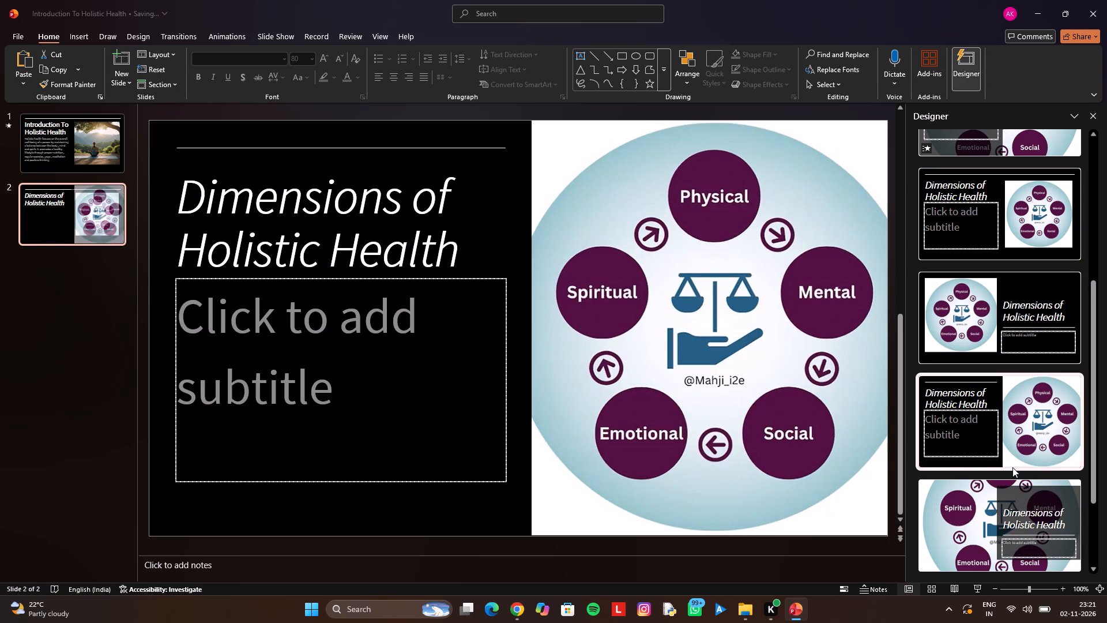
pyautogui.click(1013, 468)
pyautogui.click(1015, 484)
# Apply the design idea with the framed diagram on the slide's left and the title and subtitle on its right.
pyautogui.click(1000, 295)
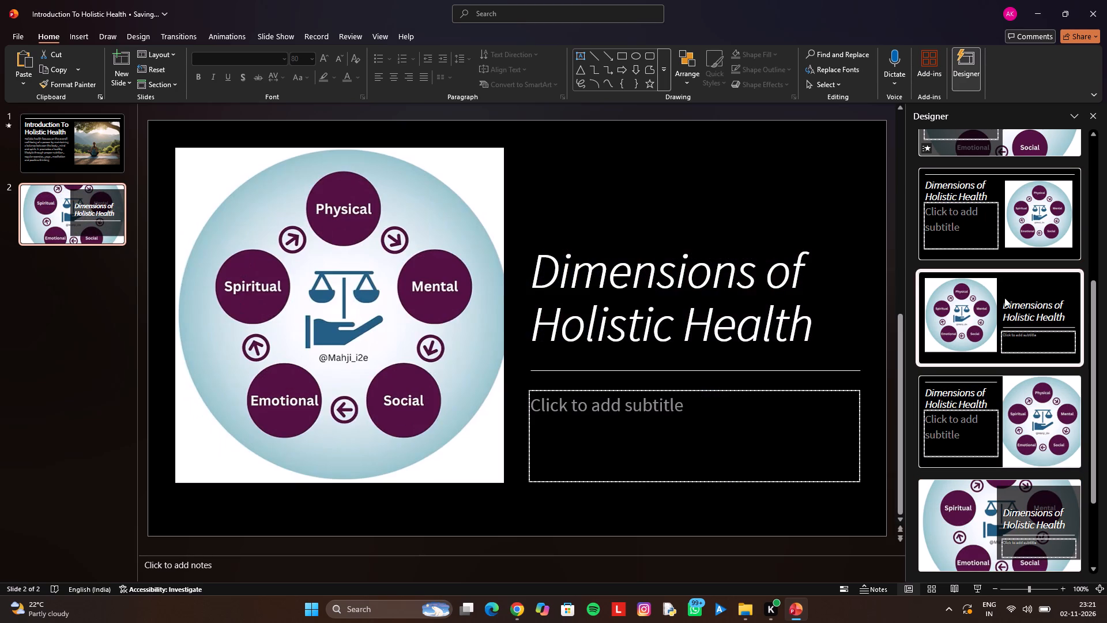
# Open the subtitle placeholder below the Dimensions of Holistic Health title for text entry.
pyautogui.click(627, 423)
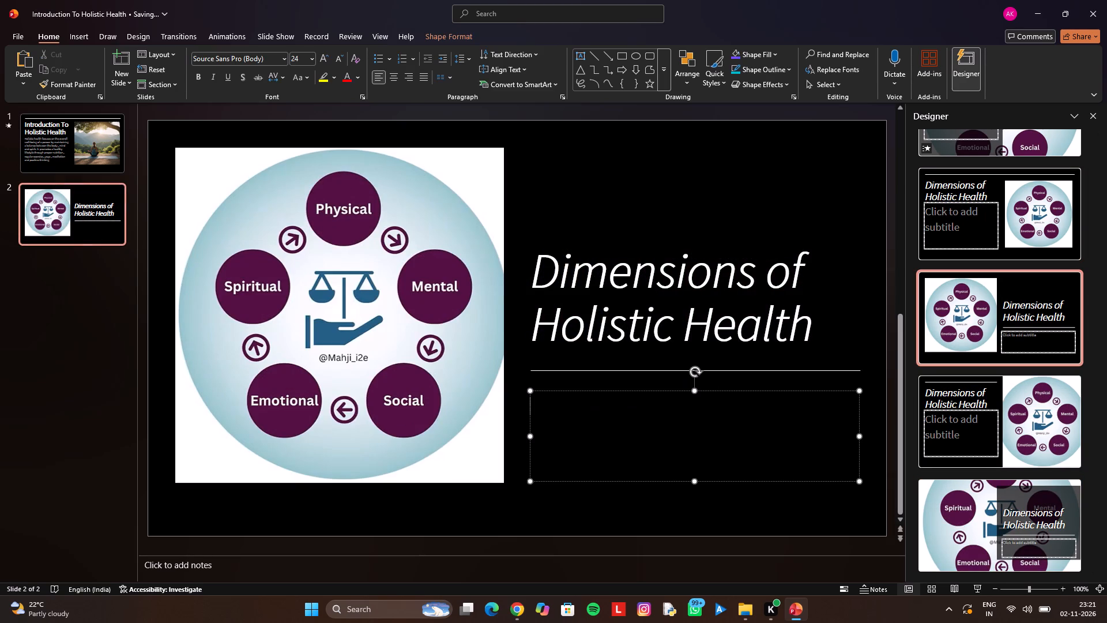
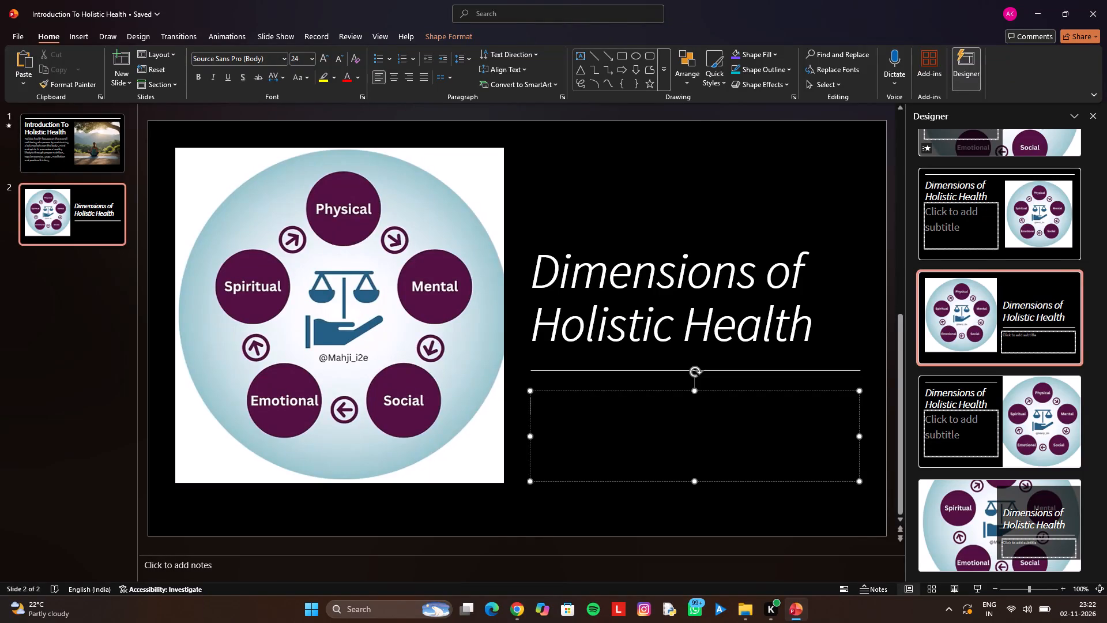
# Shrink the Dimensions of Holistic Health title box to fit its two lines and move it up level with the diagram's top edge.
pyautogui.doubleClick(736, 276)
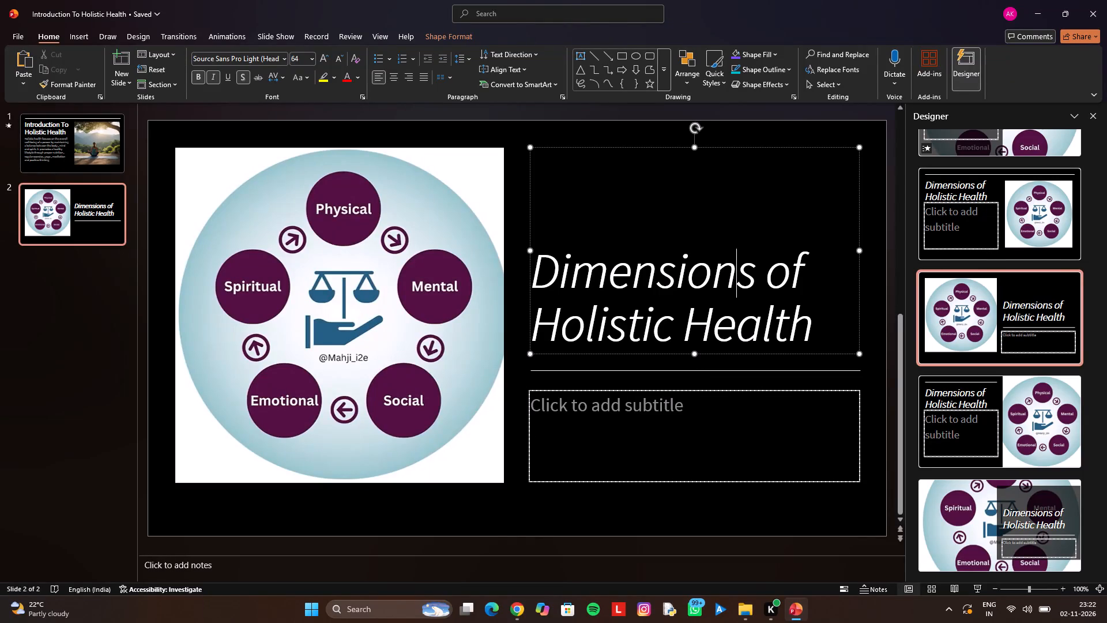
pyautogui.moveTo(691, 149); pyautogui.dragTo(695, 183)
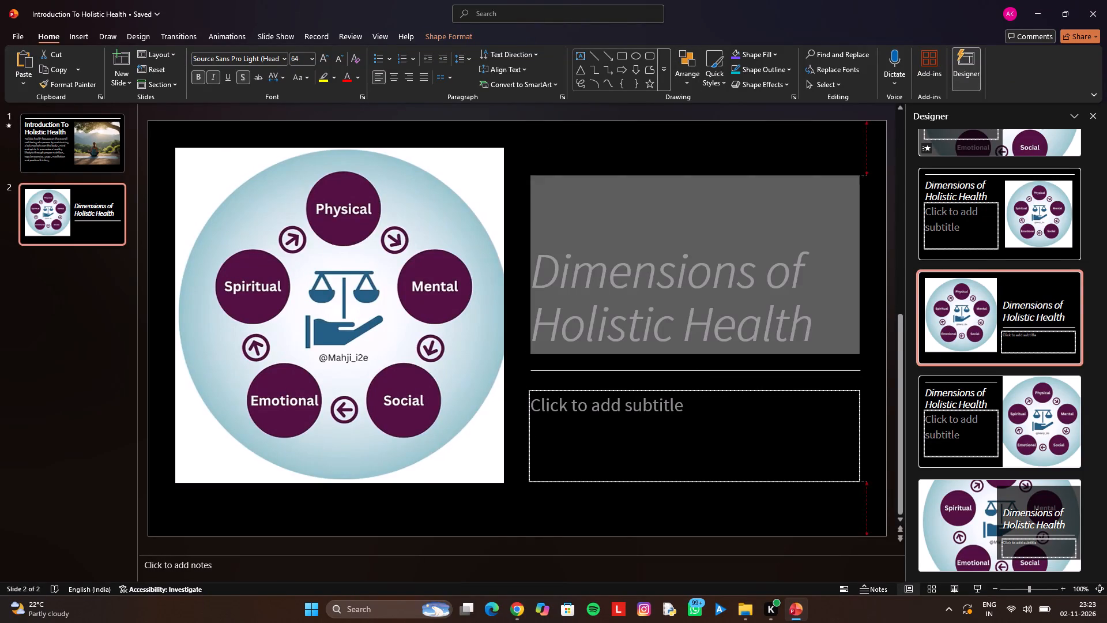
pyautogui.moveTo(695, 183); pyautogui.dragTo(695, 202)
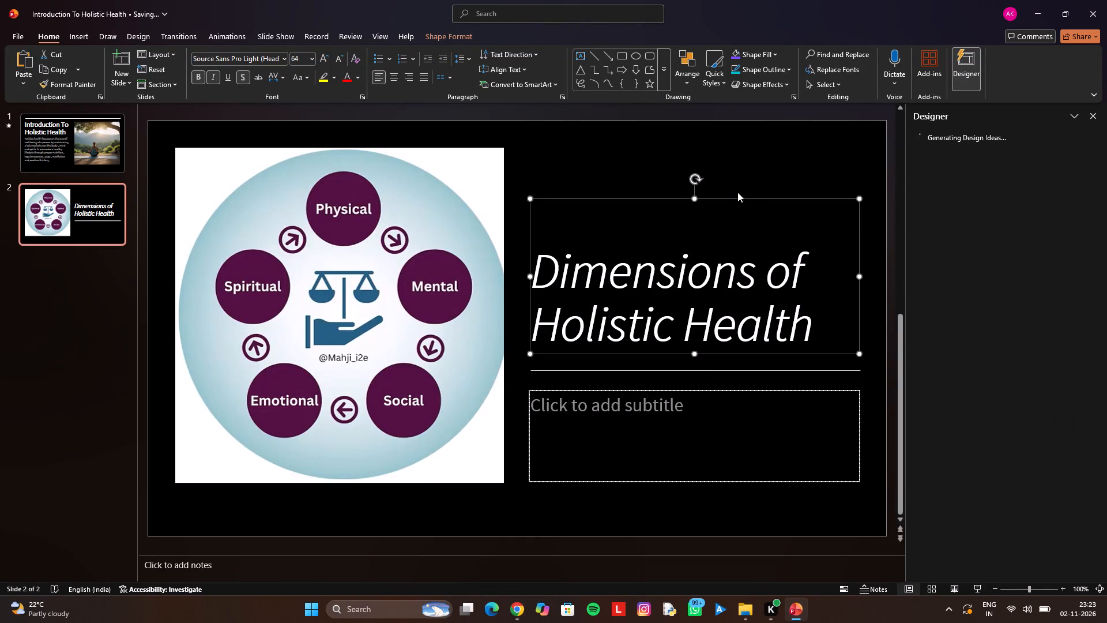
pyautogui.moveTo(733, 196); pyautogui.dragTo(732, 140)
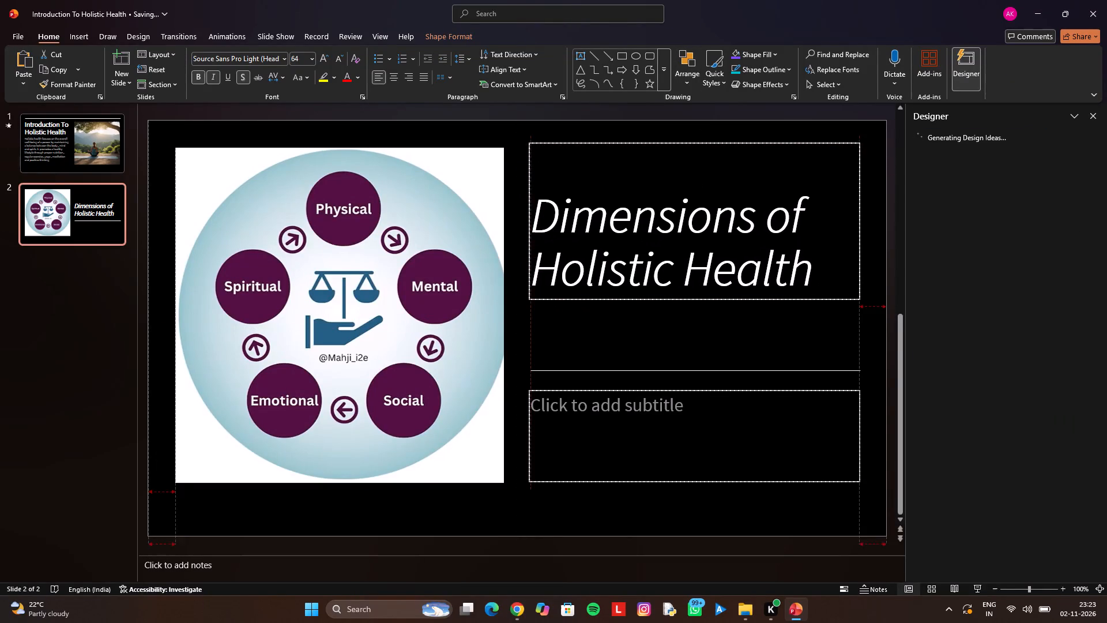
pyautogui.moveTo(732, 140); pyautogui.dragTo(733, 138)
pyautogui.moveTo(695, 292); pyautogui.dragTo(694, 281)
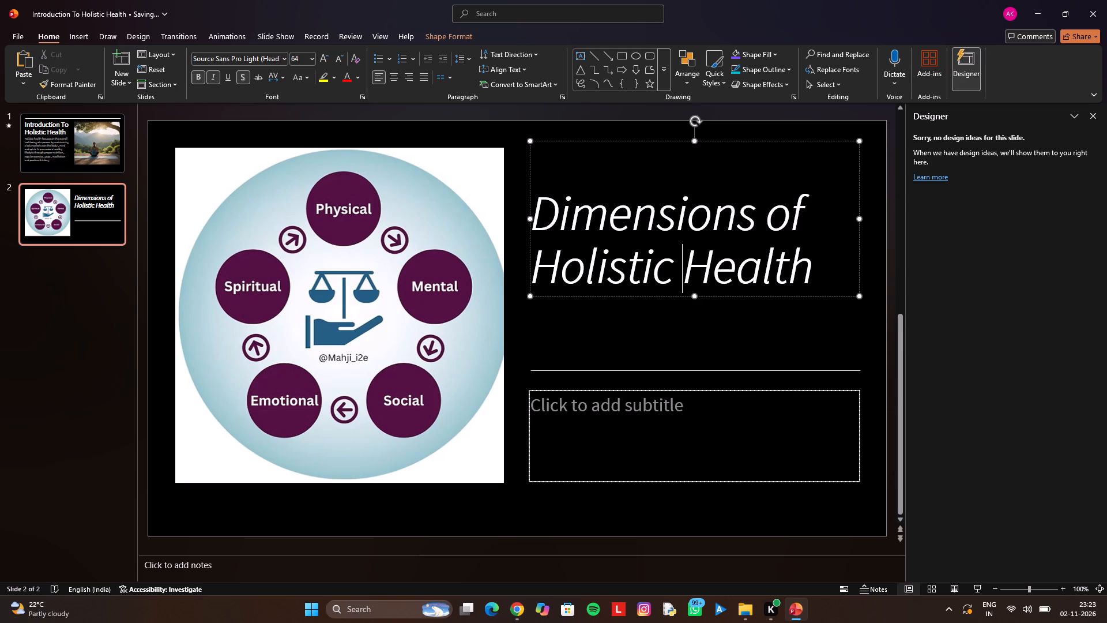
pyautogui.moveTo(694, 281); pyautogui.dragTo(687, 237)
pyautogui.click(701, 317)
pyautogui.click(696, 296)
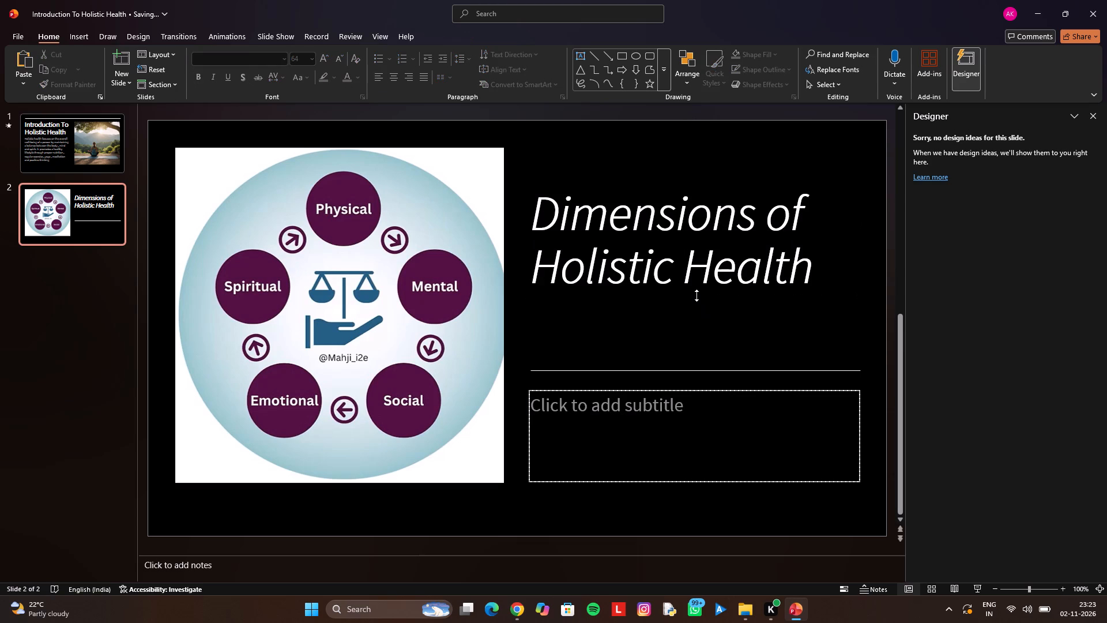
pyautogui.moveTo(695, 295); pyautogui.dragTo(689, 250)
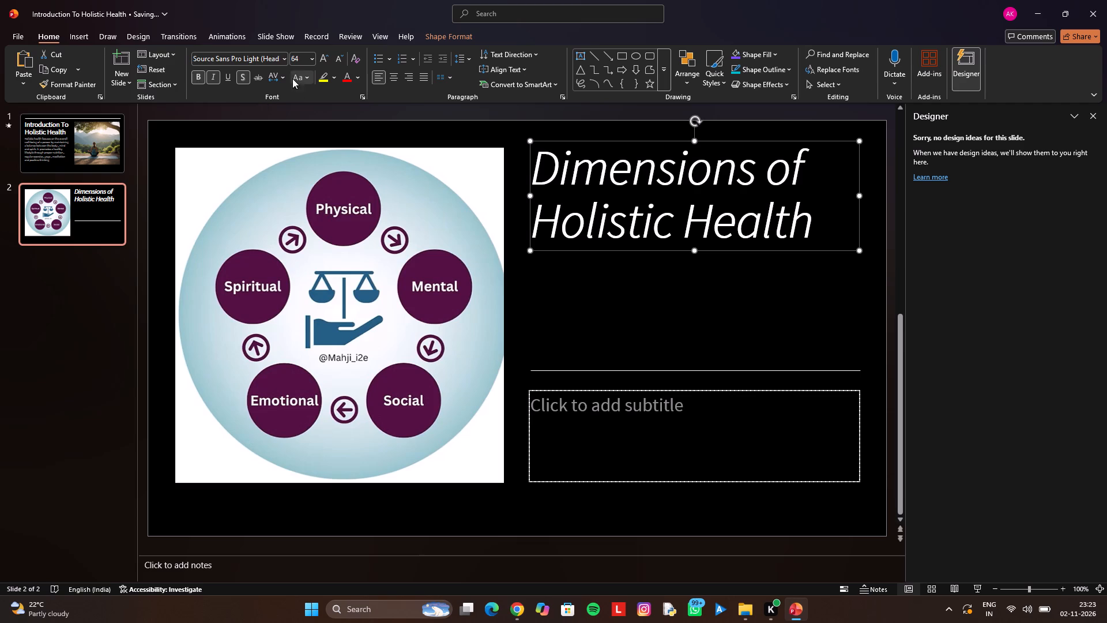
# Set the Dimensions of Holistic Health title's font size to 36.
pyautogui.click(308, 63)
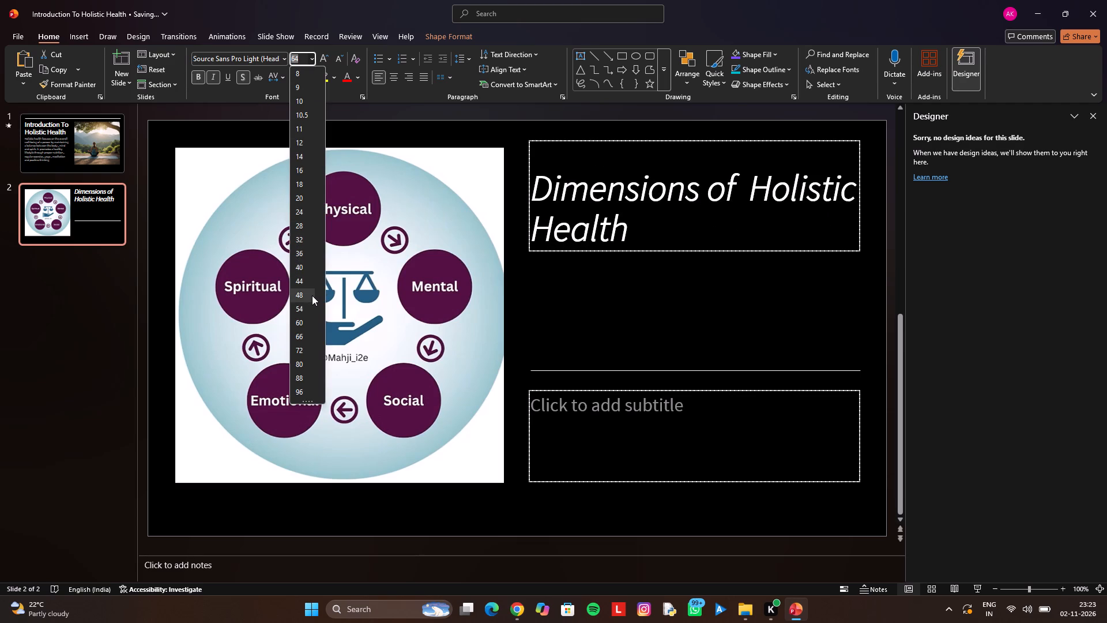
pyautogui.click(309, 252)
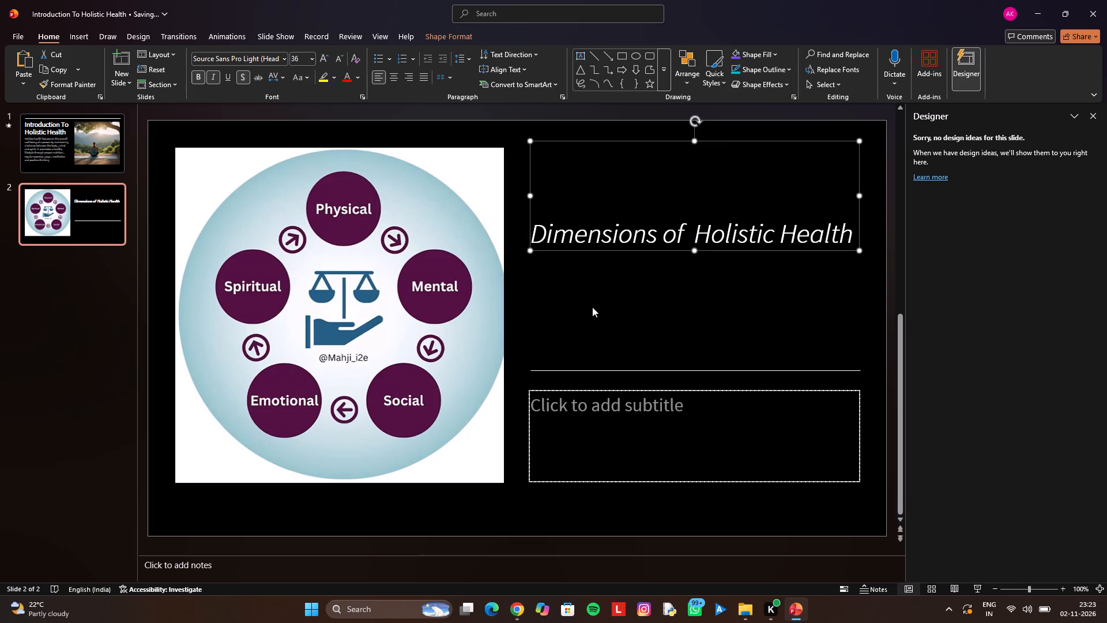
pyautogui.click(592, 307)
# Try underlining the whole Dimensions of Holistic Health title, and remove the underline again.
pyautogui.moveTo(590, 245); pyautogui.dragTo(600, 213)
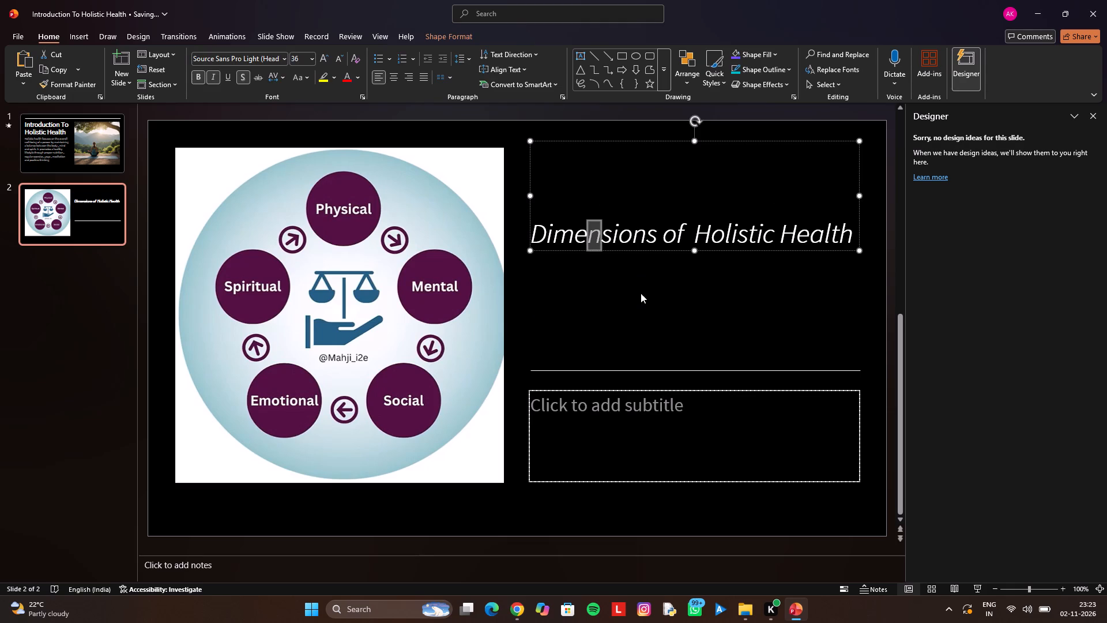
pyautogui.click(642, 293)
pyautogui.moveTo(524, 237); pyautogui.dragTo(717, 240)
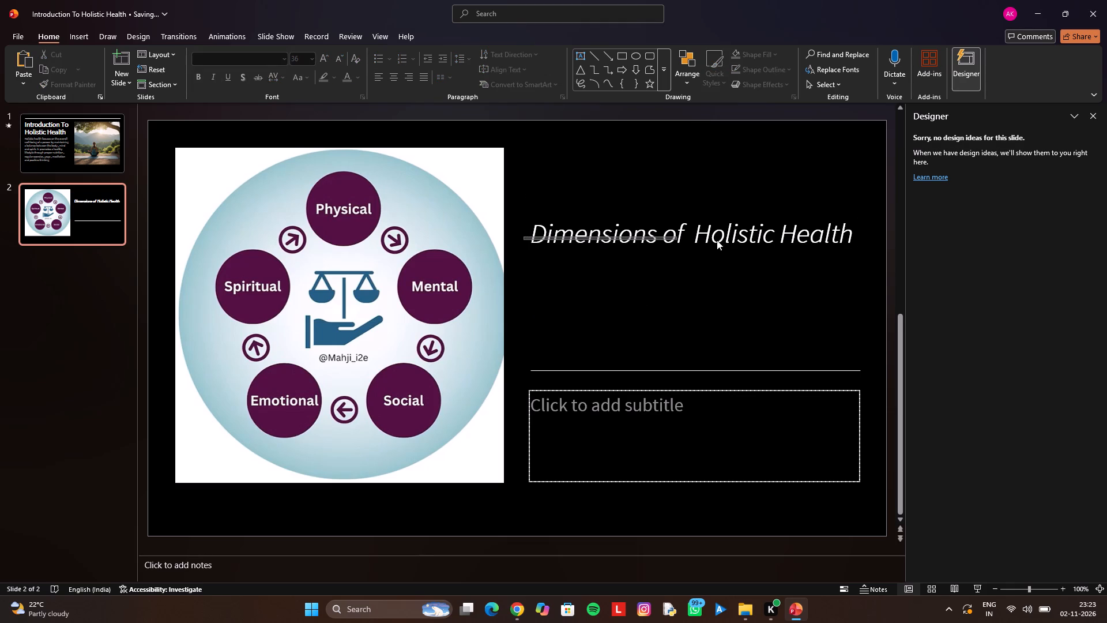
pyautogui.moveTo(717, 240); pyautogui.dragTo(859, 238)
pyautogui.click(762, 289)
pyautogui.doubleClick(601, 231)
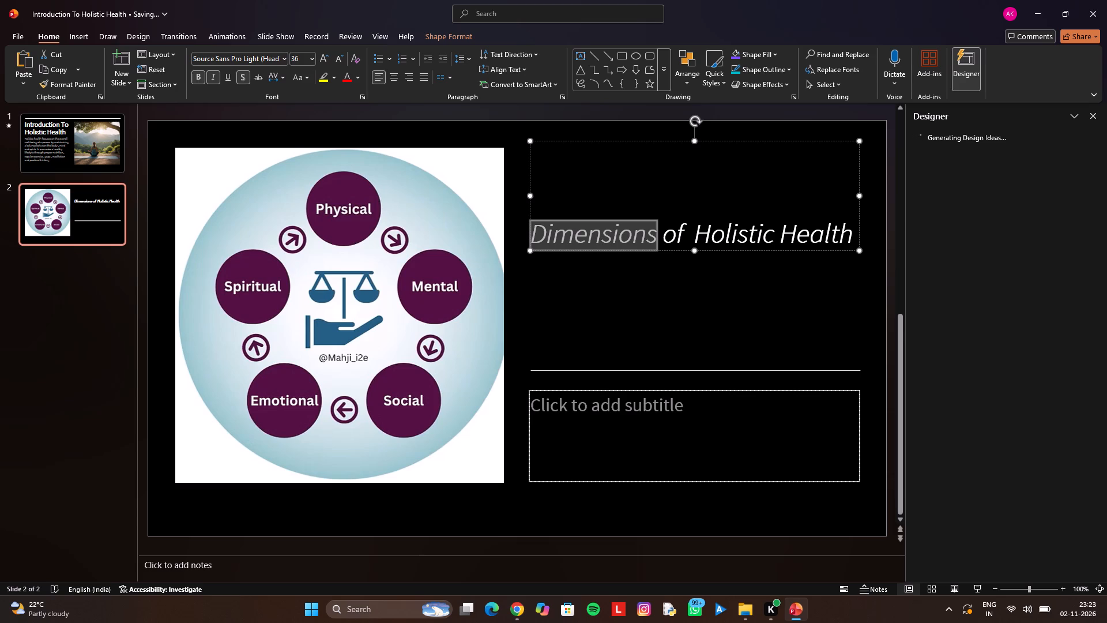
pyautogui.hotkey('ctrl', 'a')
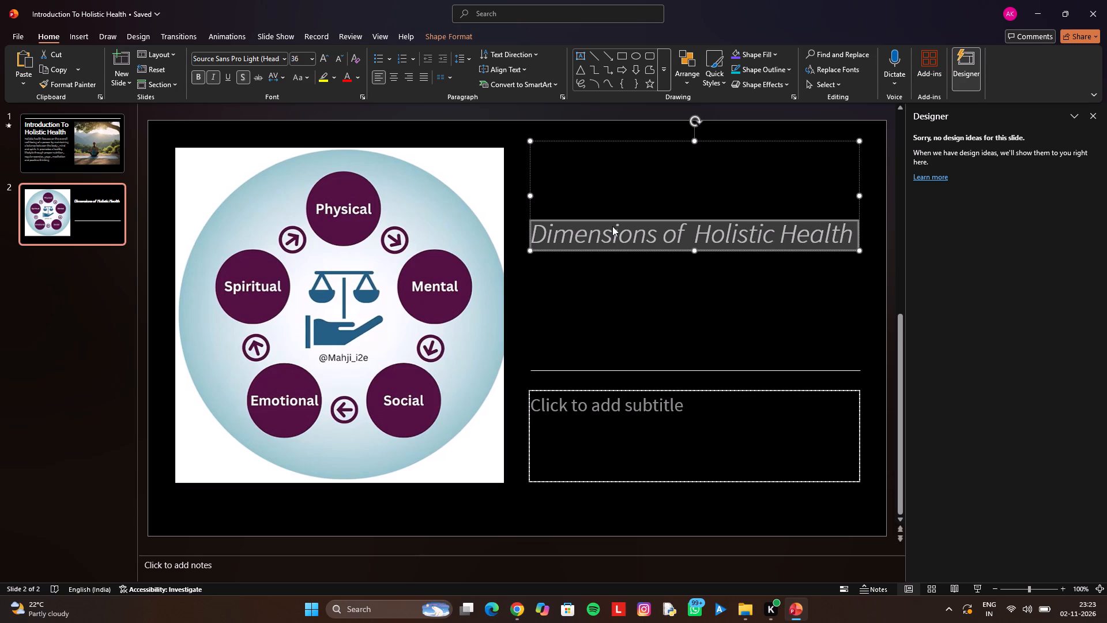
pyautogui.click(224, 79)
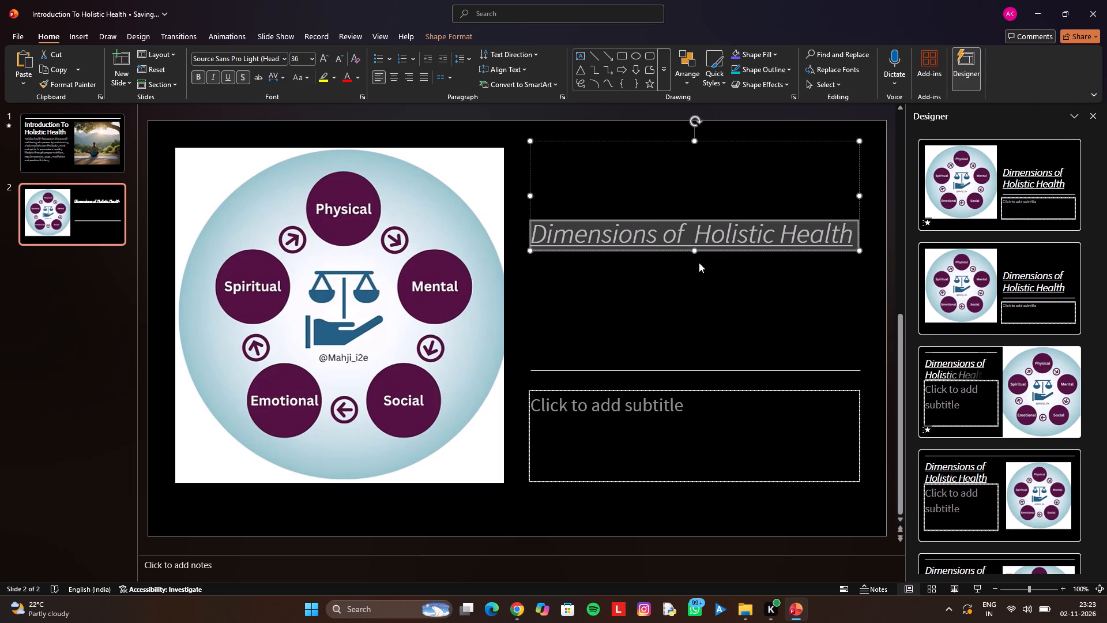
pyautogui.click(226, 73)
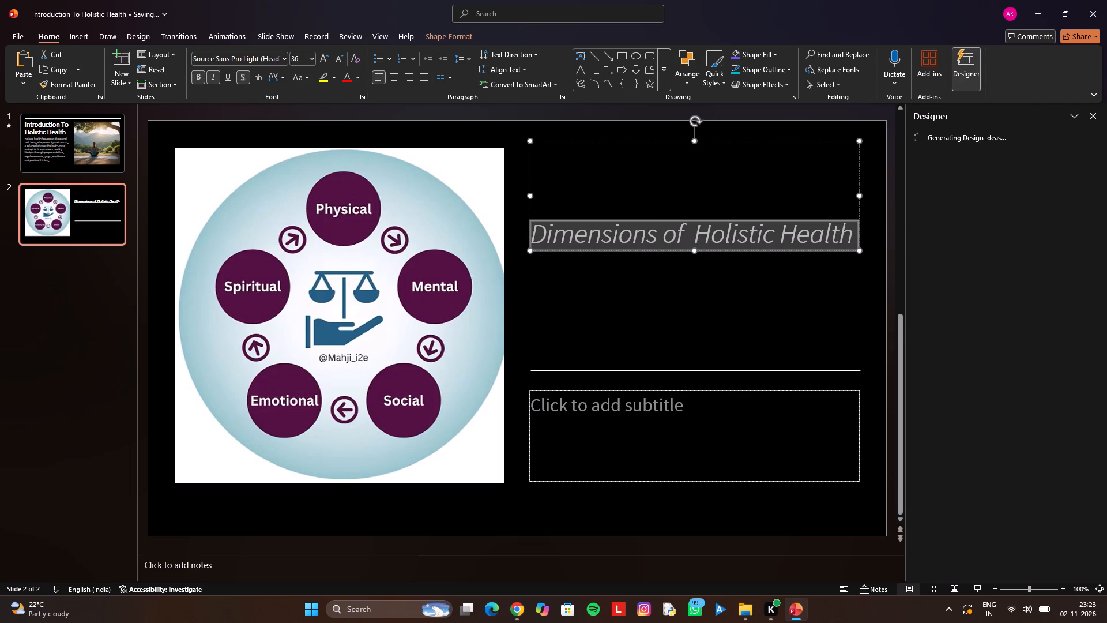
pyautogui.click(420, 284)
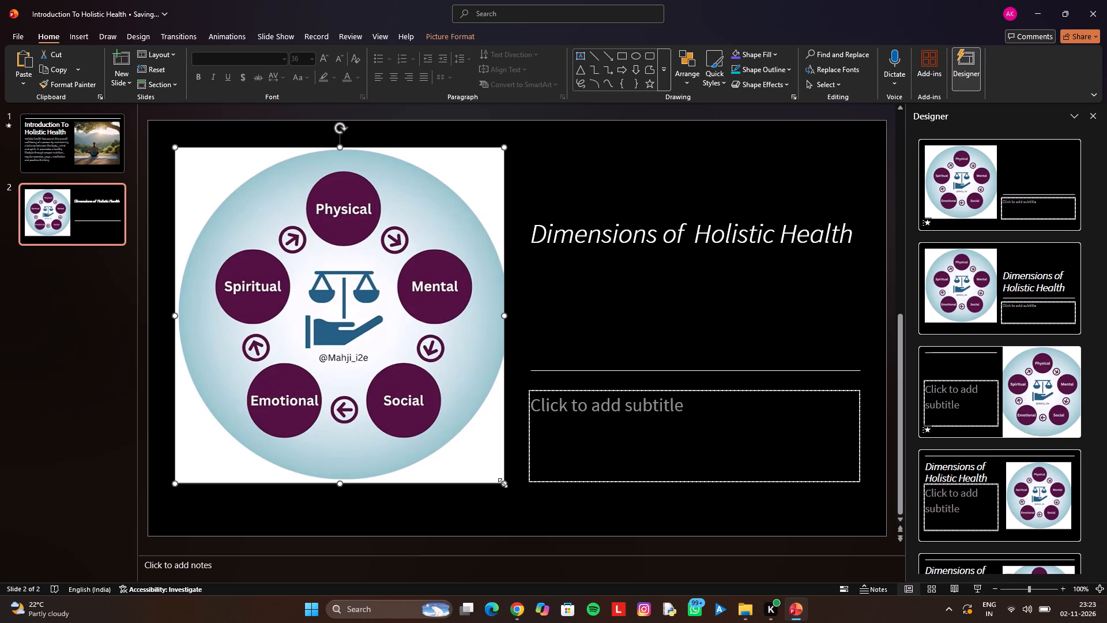
# Resize the title box to a single line's height, slightly wider on its right, so the title sits level with the diagram's top.
pyautogui.click(631, 243)
pyautogui.click(631, 245)
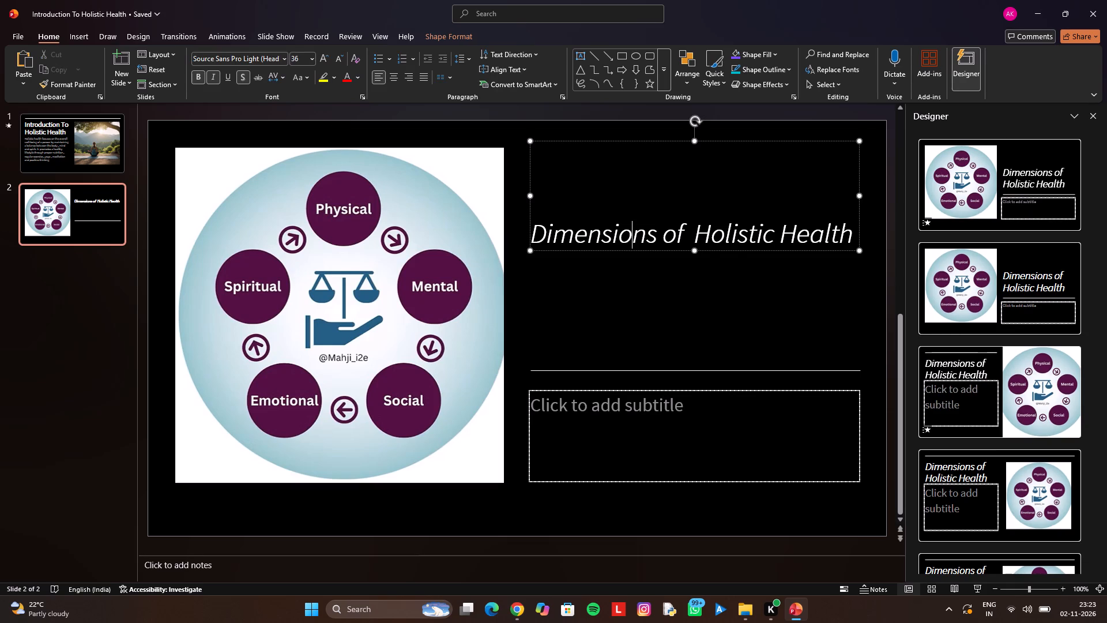
pyautogui.moveTo(692, 196); pyautogui.dragTo(688, 160)
pyautogui.click(728, 300)
pyautogui.click(812, 261)
pyautogui.doubleClick(842, 223)
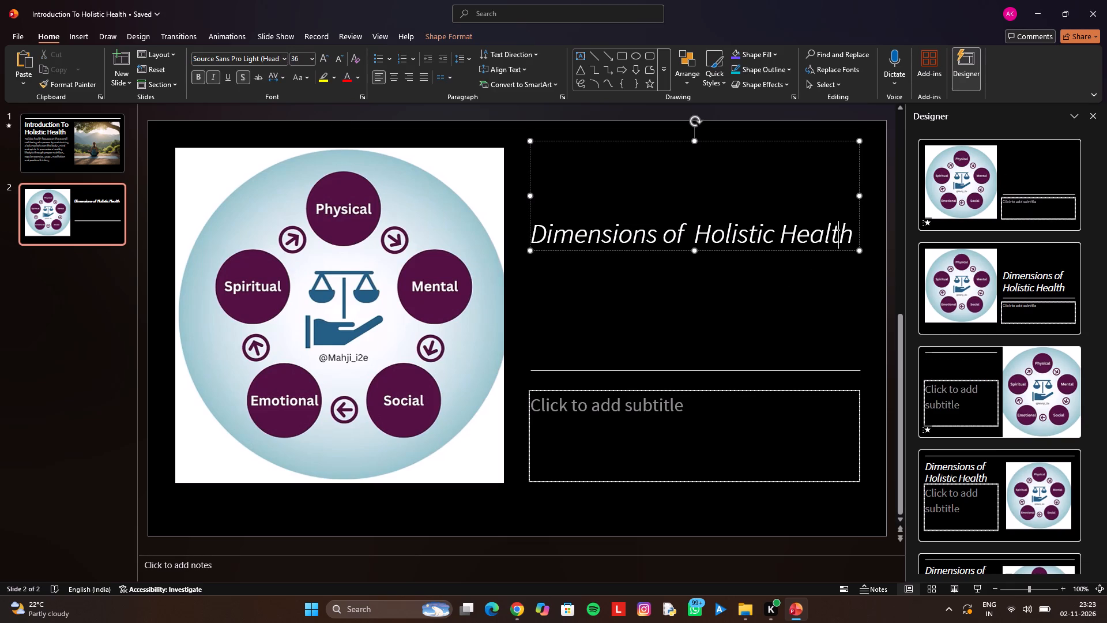
pyautogui.moveTo(858, 250); pyautogui.dragTo(863, 219)
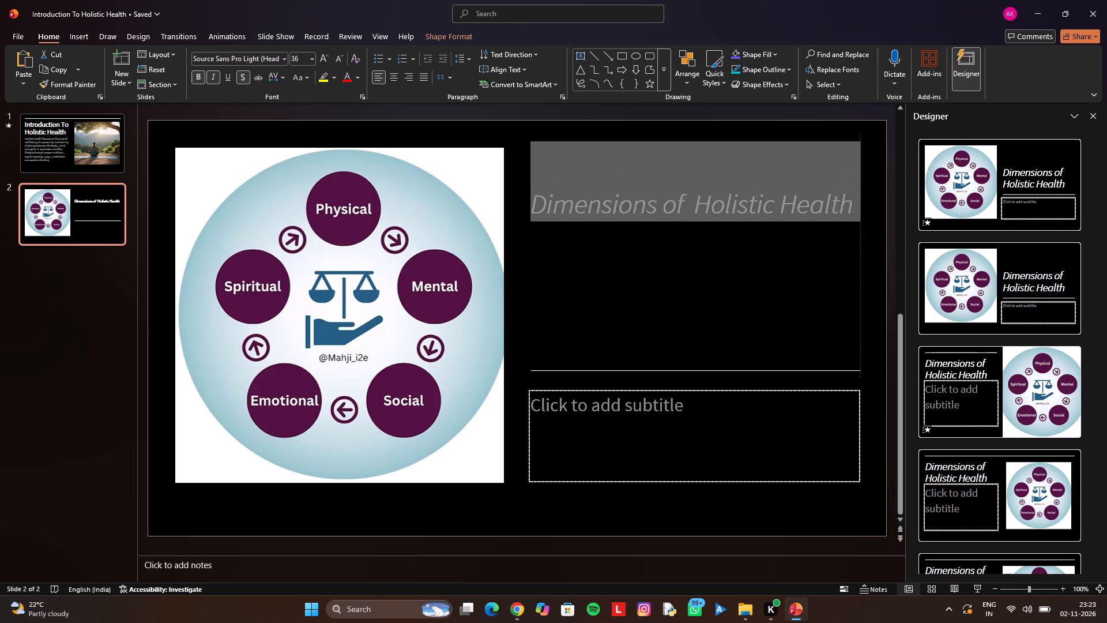
pyautogui.moveTo(863, 219); pyautogui.dragTo(878, 175)
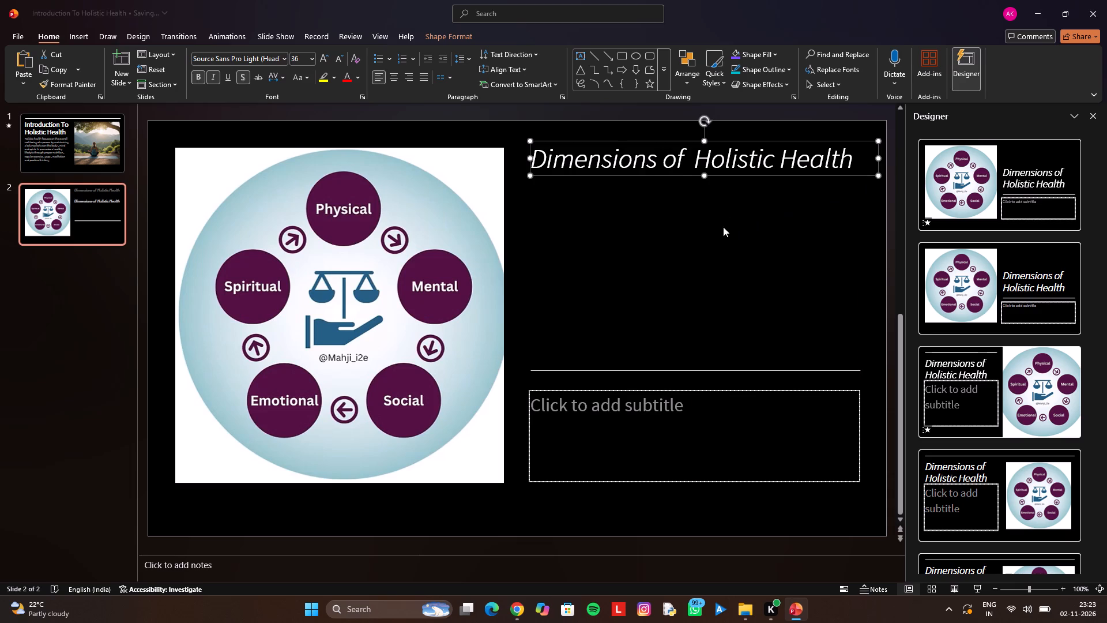
pyautogui.click(722, 210)
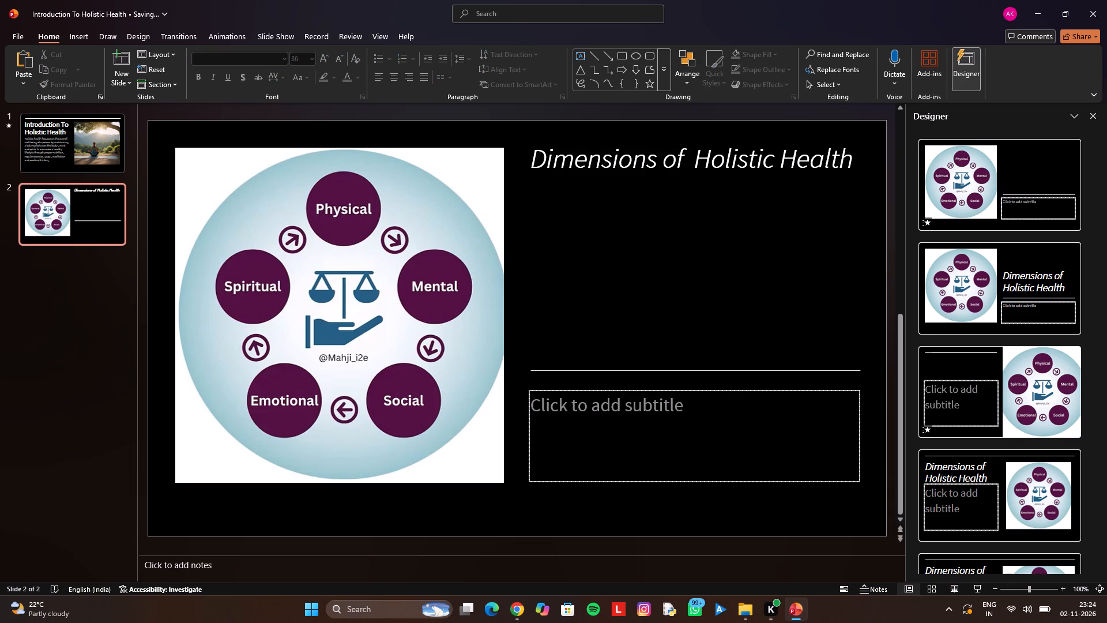
# Extend the title box's left edge slightly toward the diagram, keeping the title on one line and a small gap between them.
pyautogui.click(556, 184)
pyautogui.click(519, 189)
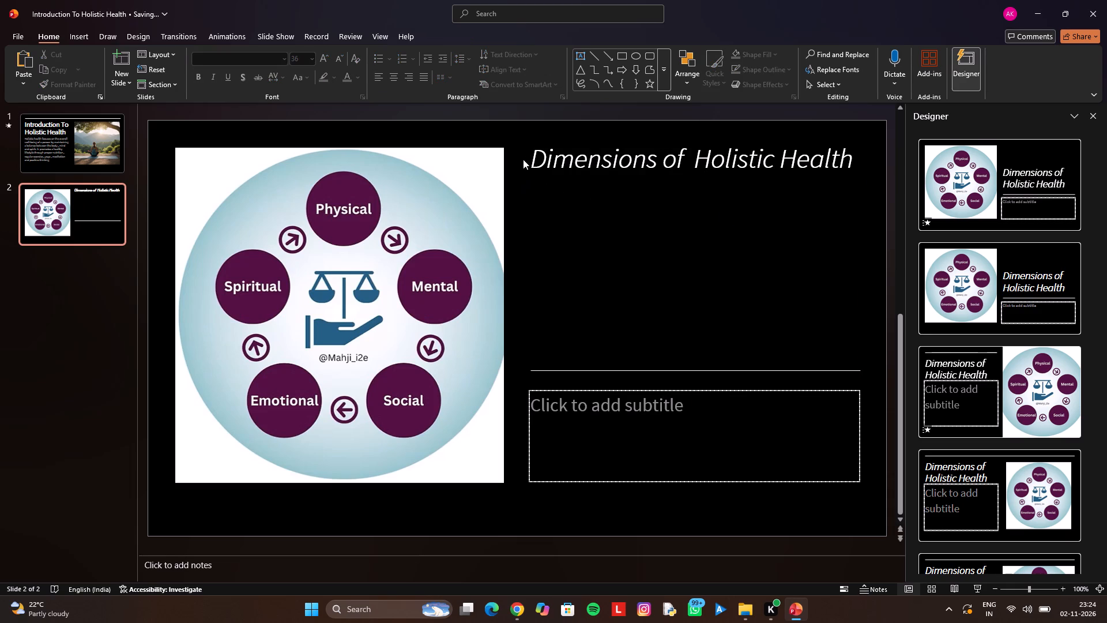
pyautogui.doubleClick(558, 162)
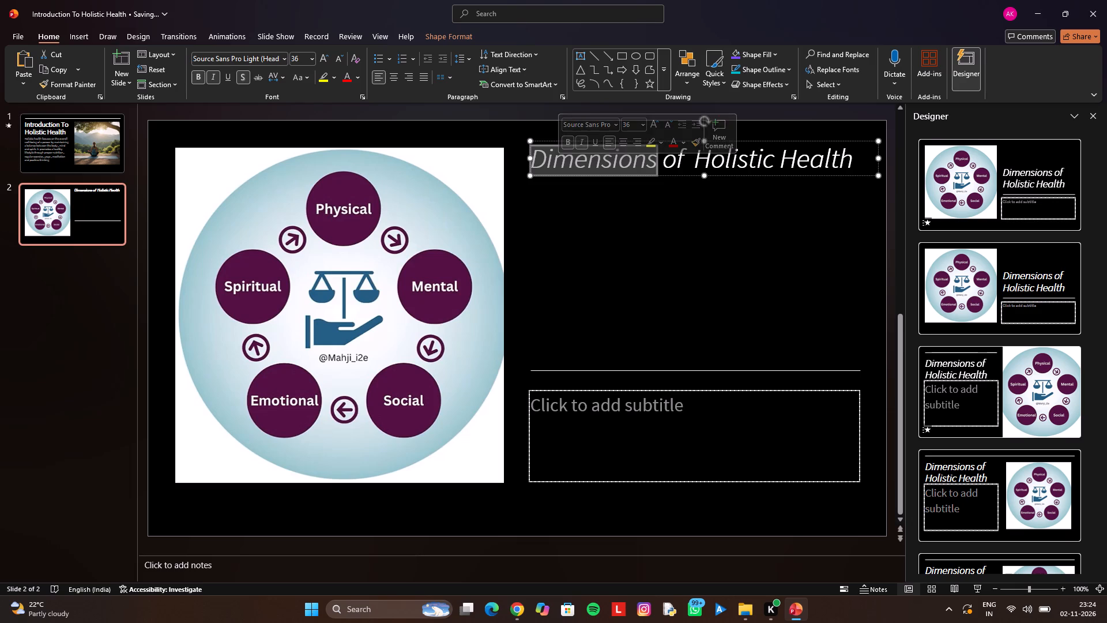
pyautogui.moveTo(526, 158); pyautogui.dragTo(559, 171)
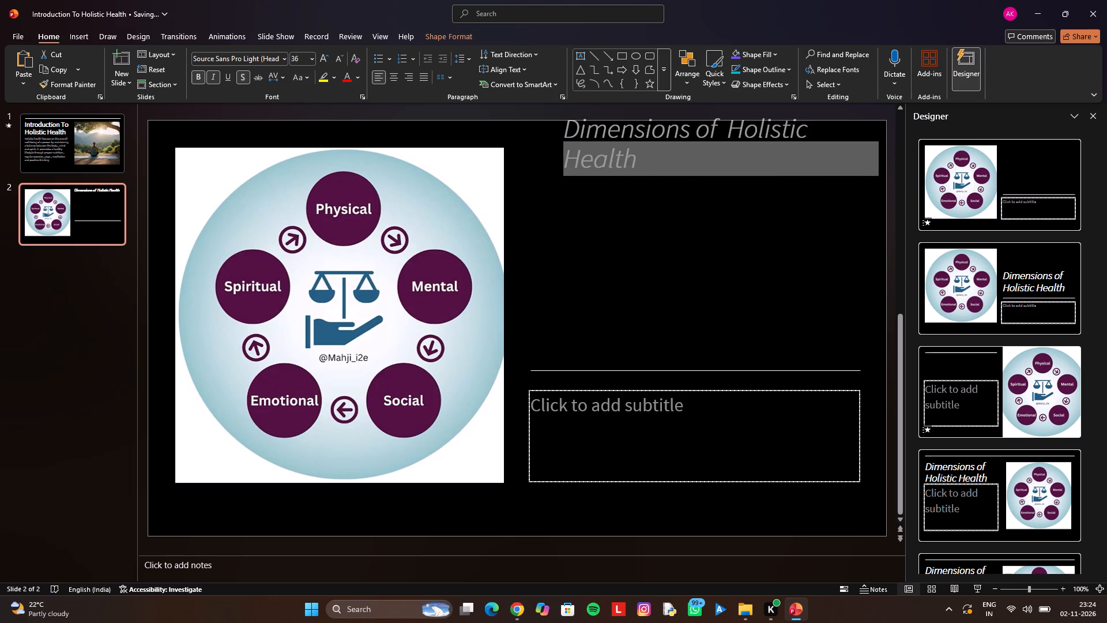
pyautogui.moveTo(559, 171); pyautogui.dragTo(516, 201)
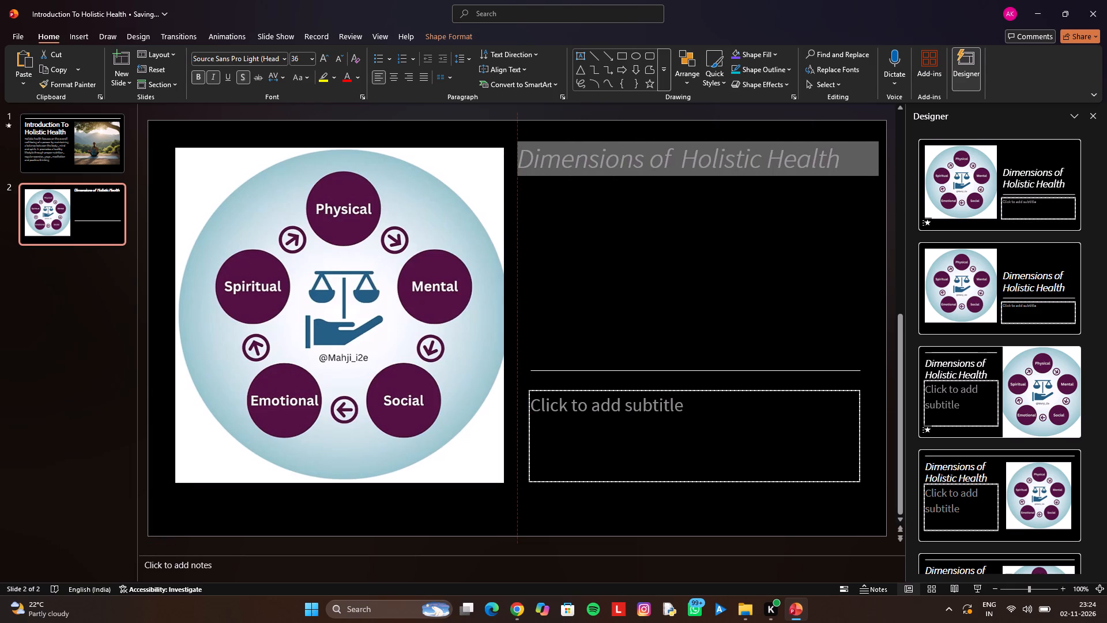
pyautogui.moveTo(516, 201); pyautogui.dragTo(517, 201)
pyautogui.click(623, 226)
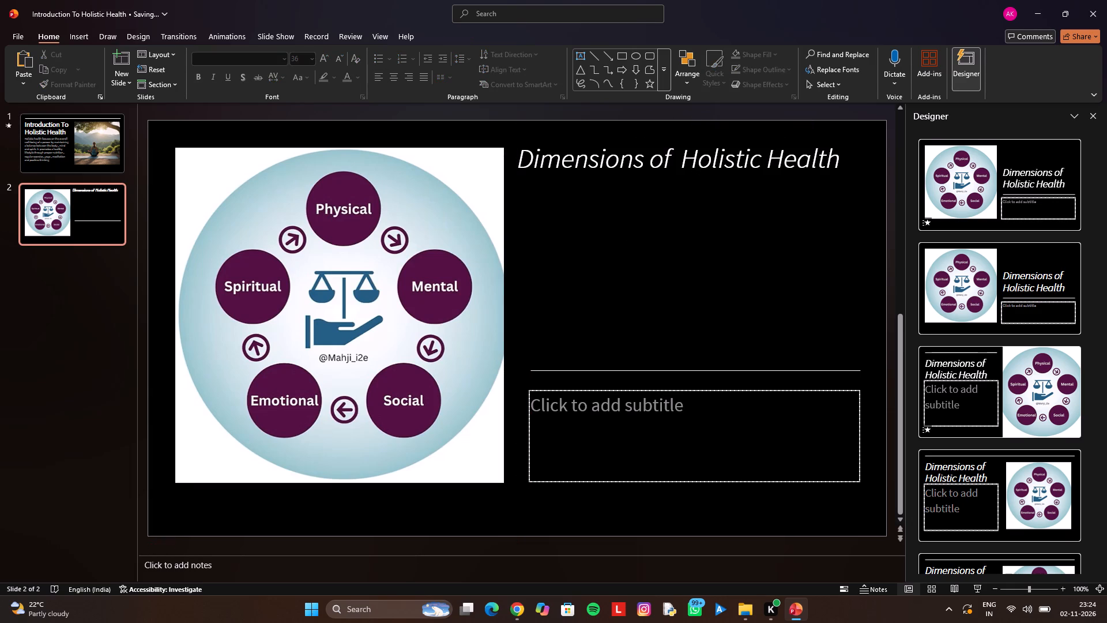
pyautogui.doubleClick(592, 168)
pyautogui.tripleClick(603, 160)
pyautogui.doubleClick(603, 160)
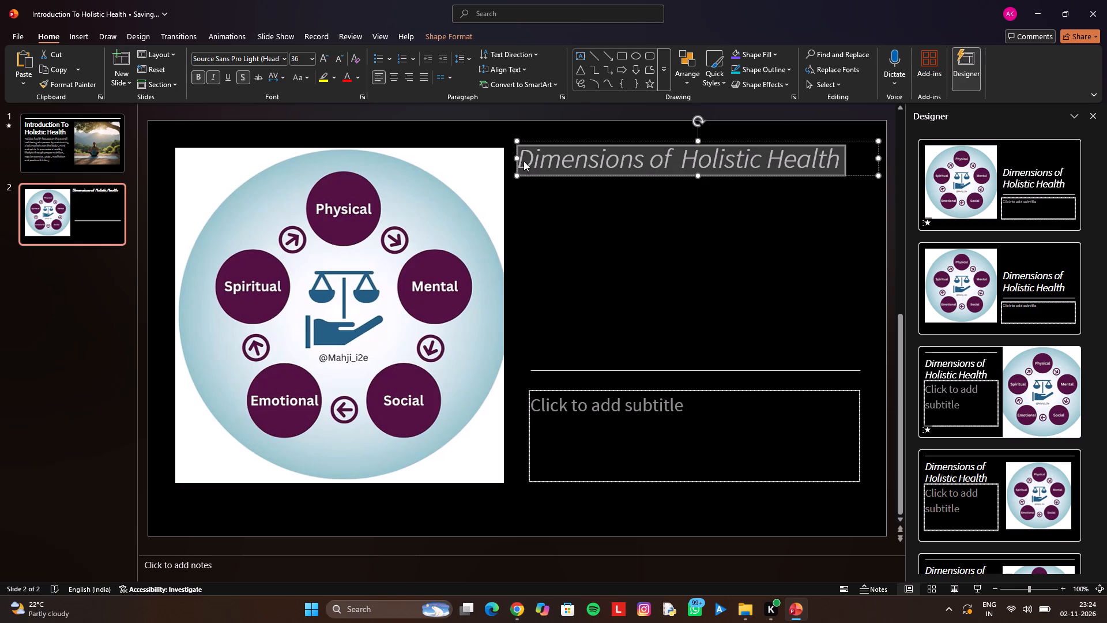
pyautogui.moveTo(518, 160); pyautogui.dragTo(525, 160)
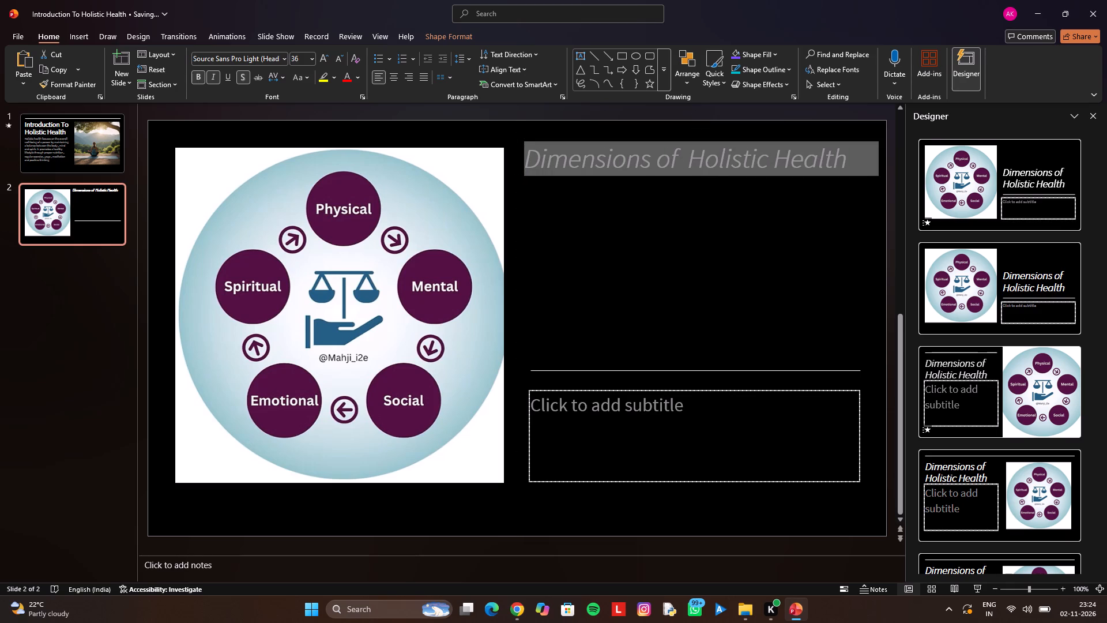
pyautogui.moveTo(525, 160); pyautogui.dragTo(525, 160)
pyautogui.click(551, 254)
pyautogui.click(562, 252)
pyautogui.click(555, 181)
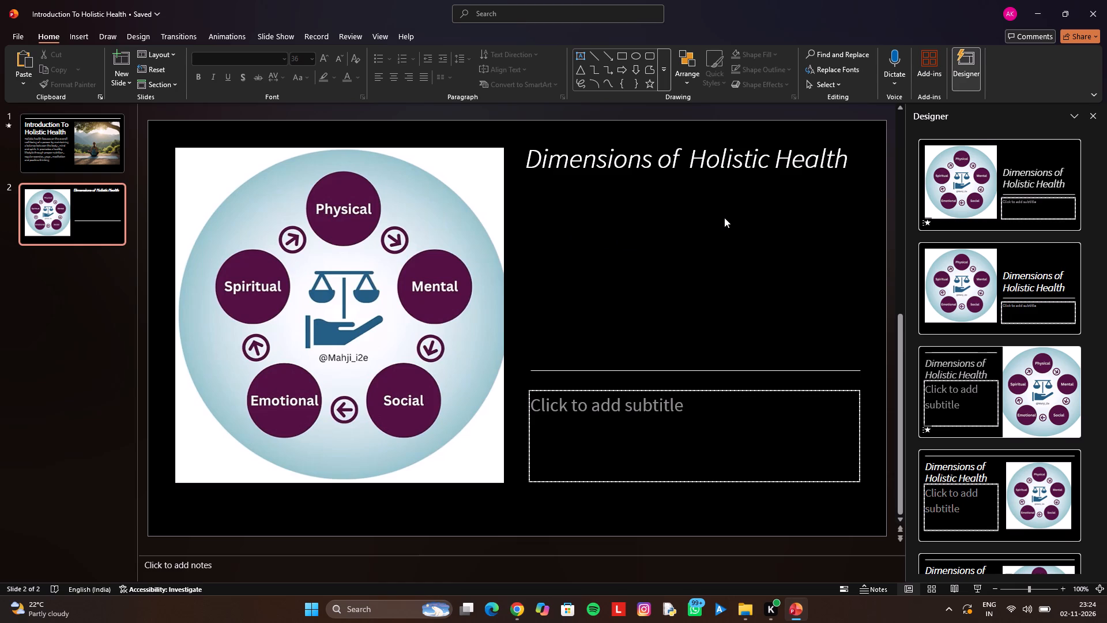
pyautogui.click(669, 213)
pyautogui.click(620, 203)
# Enter the subtitle "Holistic health consists of five major dimensions that work together to maintain overall well being" below the divider line.
pyautogui.click(703, 425)
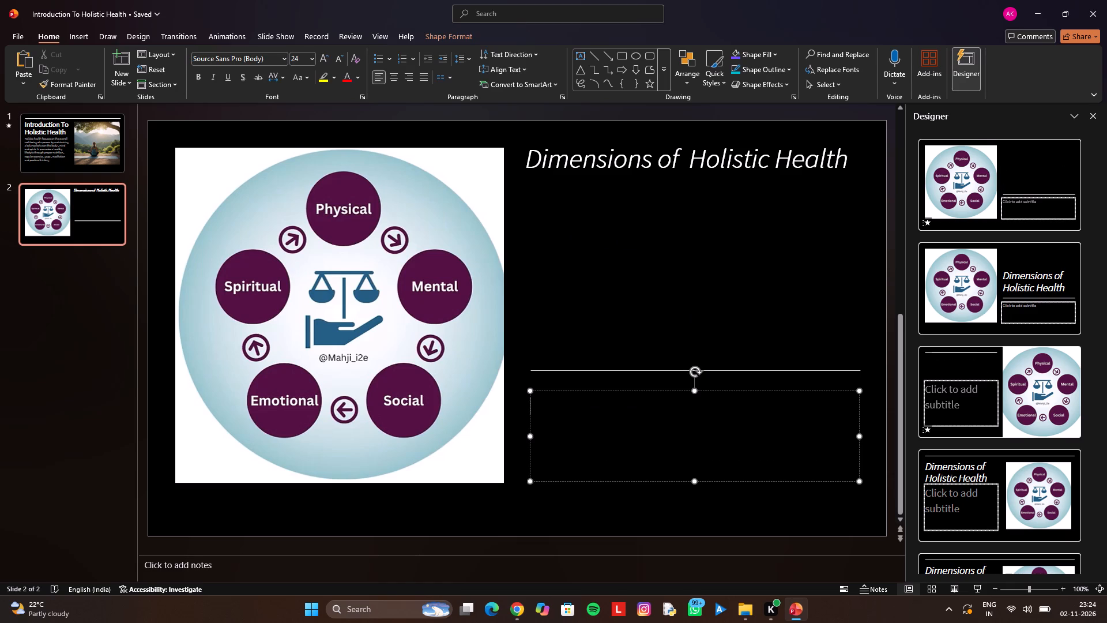
pyautogui.press('h')
pyautogui.press('o')
pyautogui.press('l')
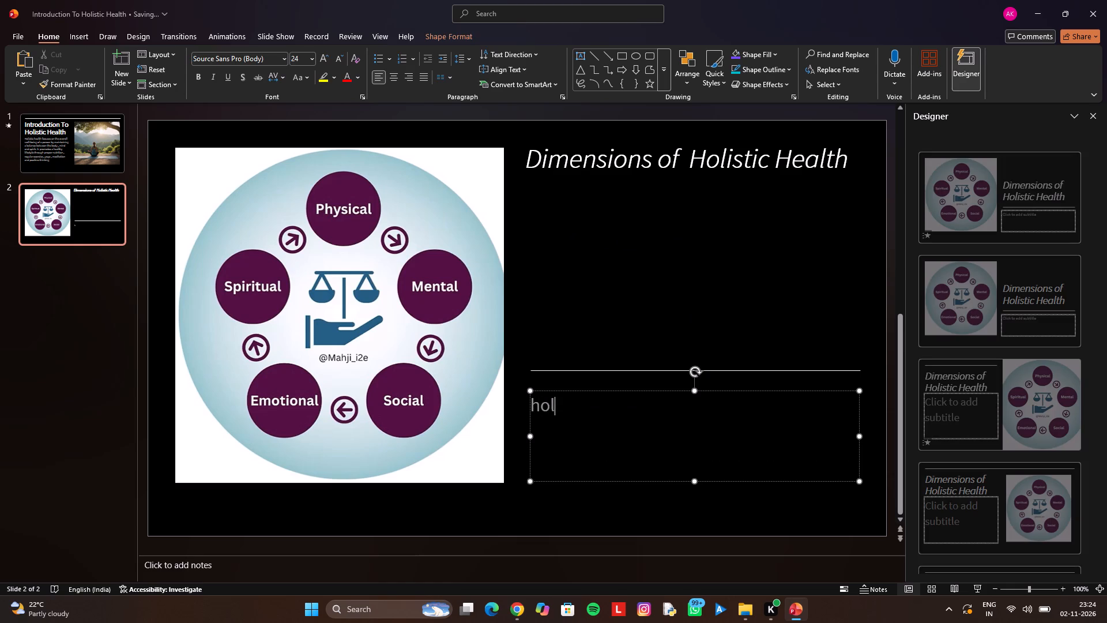
pyautogui.press('i')
pyautogui.press('BackSpace')
pyautogui.press('BackSpace')
pyautogui.press('BackSpace')
pyautogui.press('BackSpace')
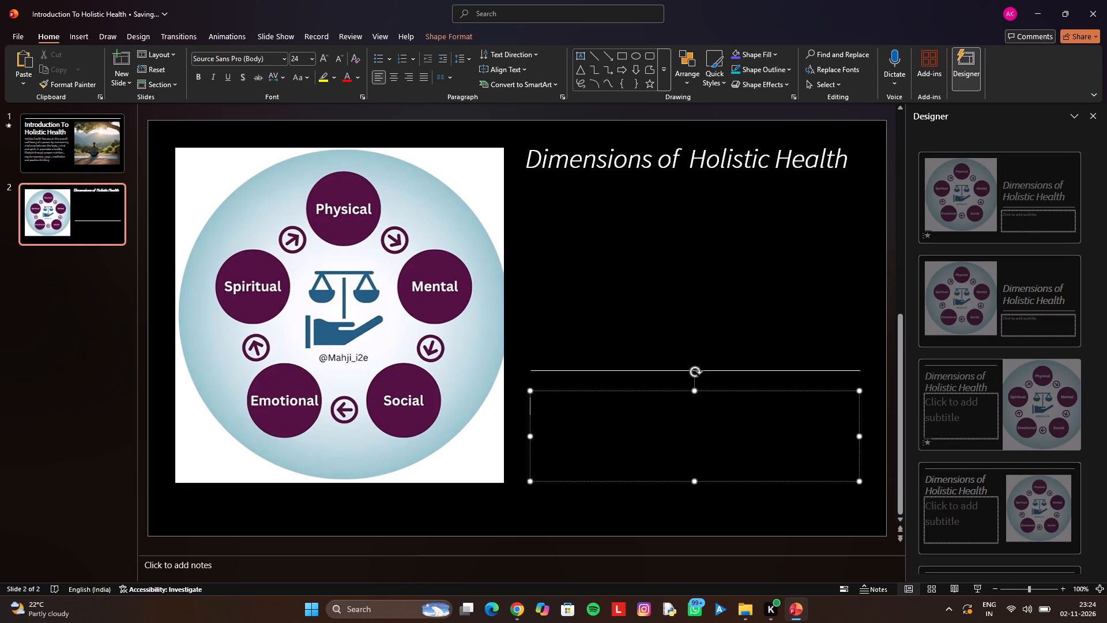
pyautogui.hotkey('shift', 'h')
pyautogui.press('o')
pyautogui.press('l')
pyautogui.press('i')
pyautogui.press('d')
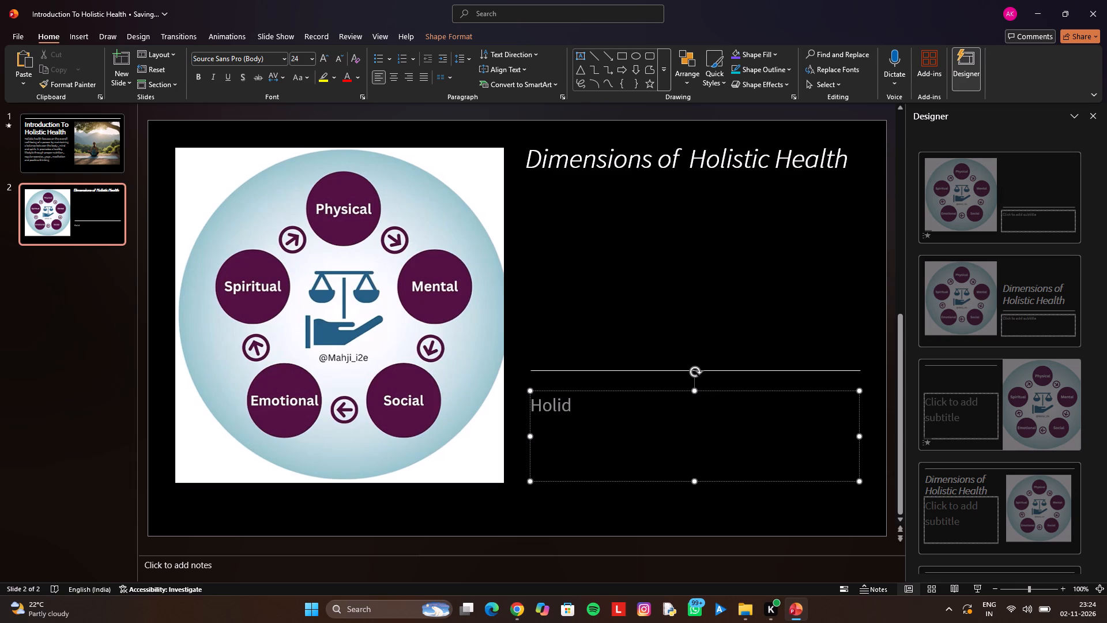
pyautogui.press('BackSpace')
pyautogui.press('s')
pyautogui.write('ti')
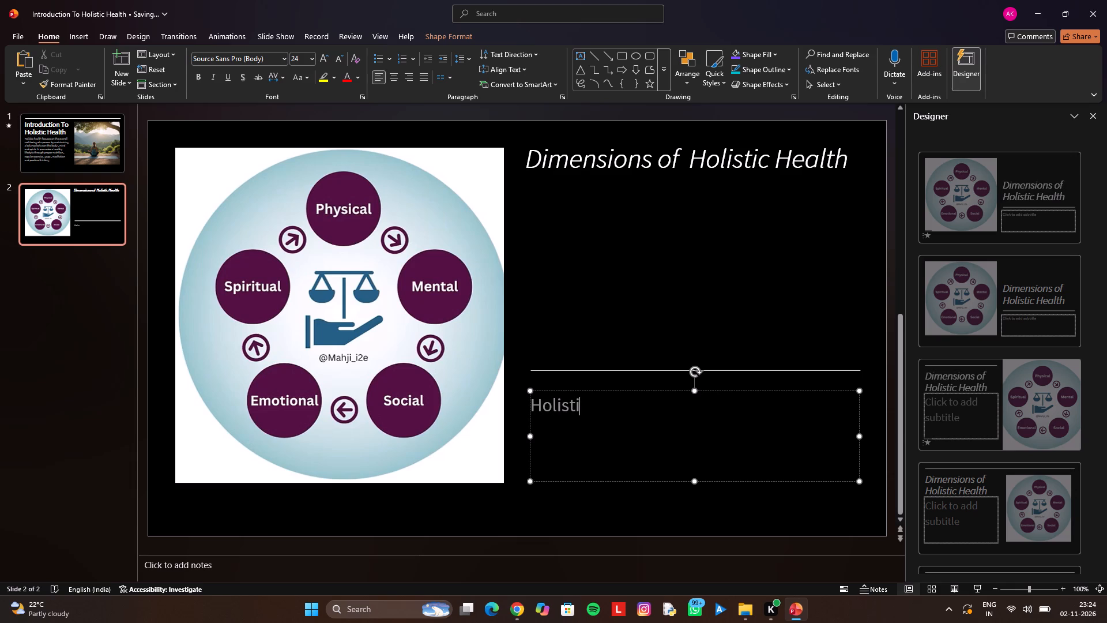
pyautogui.press('c')
pyautogui.press('space')
pyautogui.write('hea')
pyautogui.write('lth')
pyautogui.press('space')
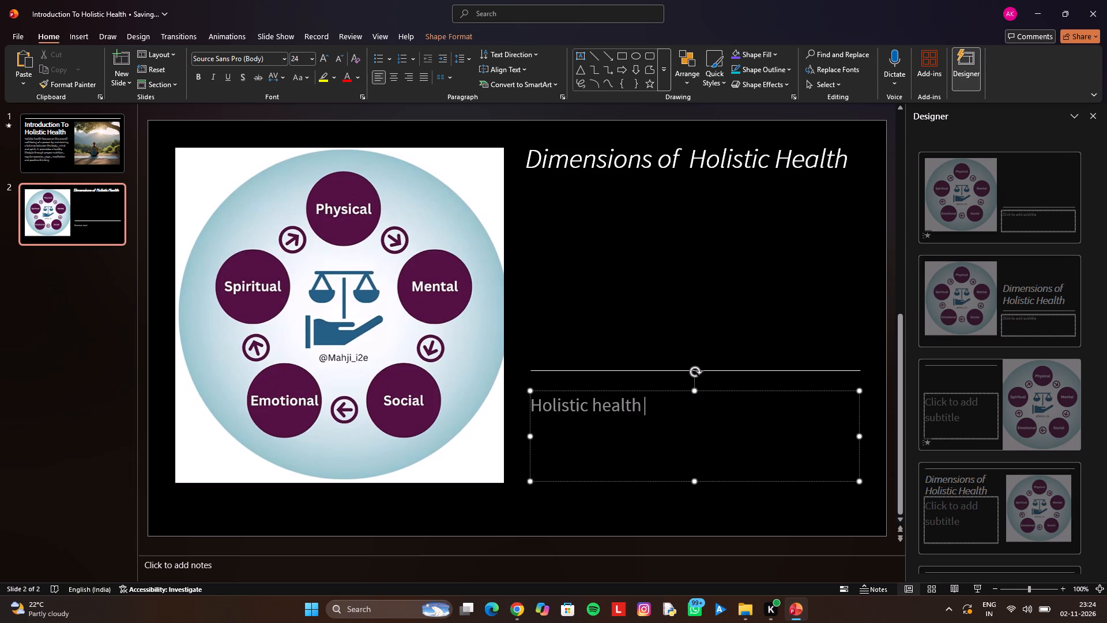
pyautogui.write('co')
pyautogui.press('n')
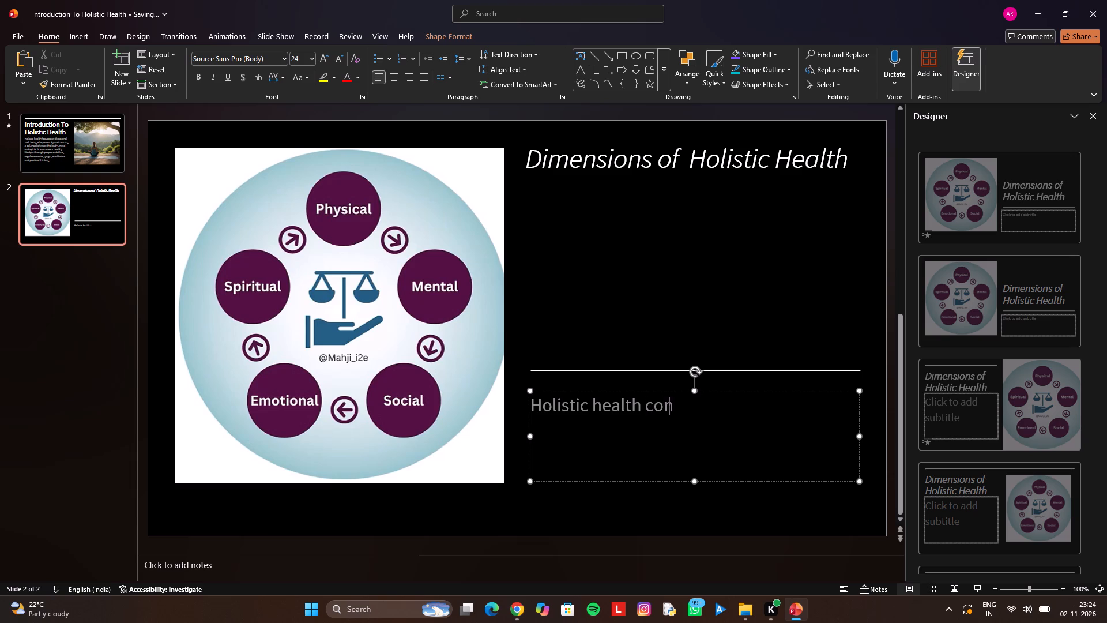
pyautogui.press('s')
pyautogui.press('i')
pyautogui.press('s')
pyautogui.write('ts')
pyautogui.press('space')
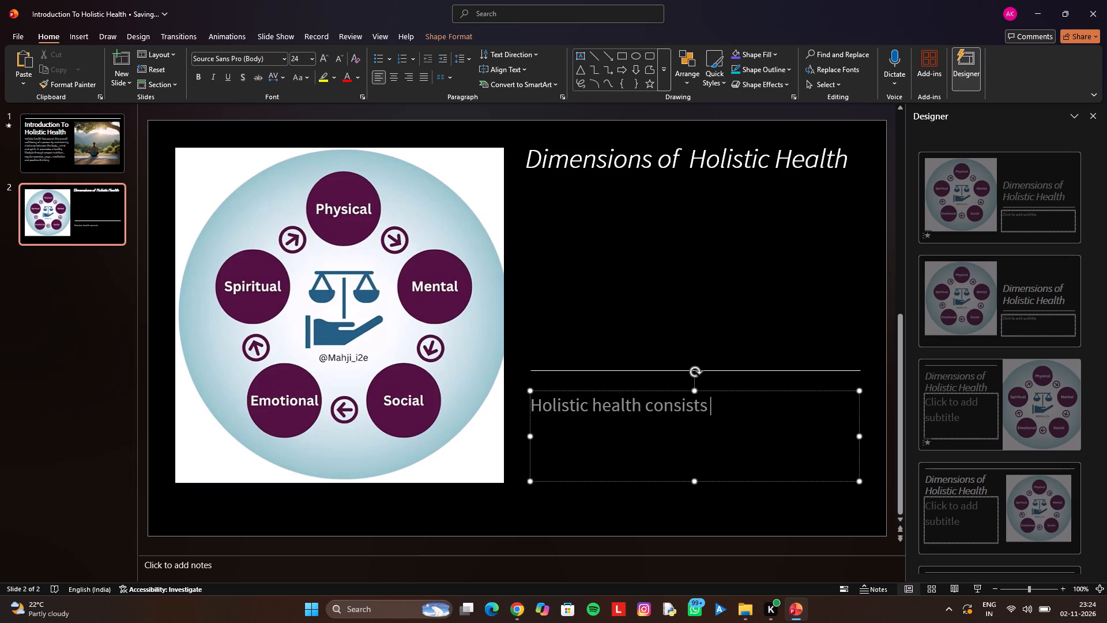
pyautogui.write('of')
pyautogui.press('space')
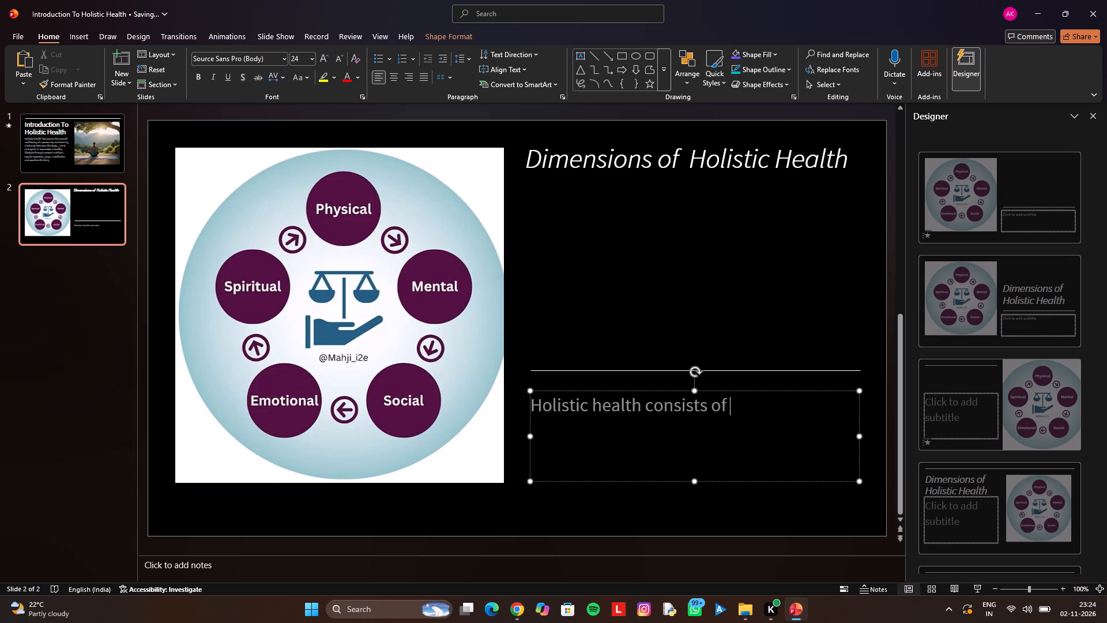
pyautogui.press('f')
pyautogui.press('i')
pyautogui.press('v')
pyautogui.write('e')
pyautogui.press('space')
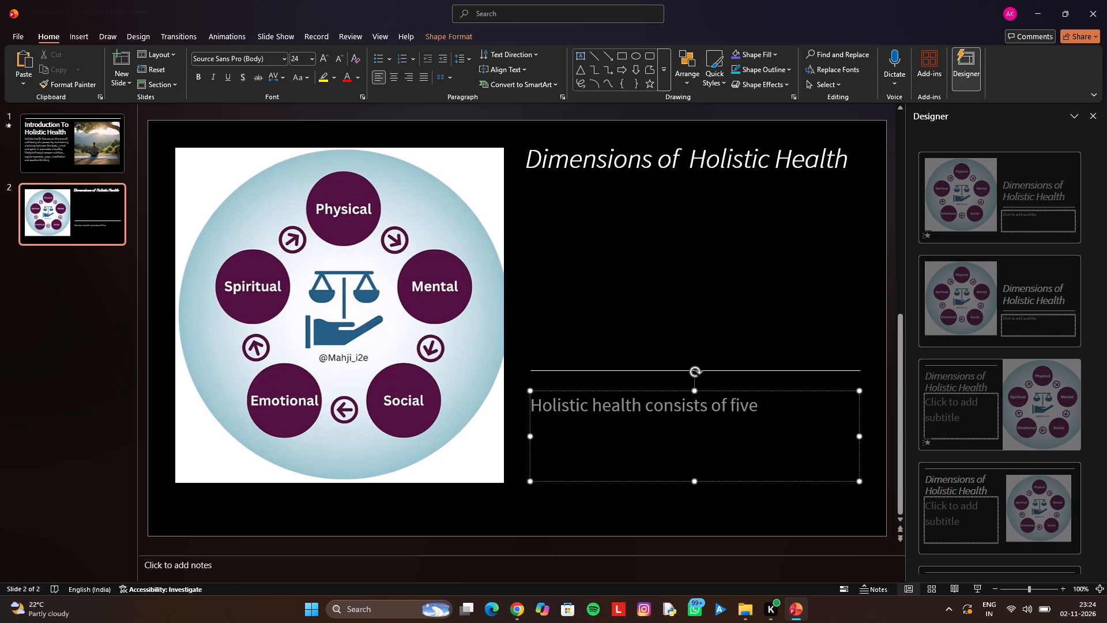
pyautogui.write('major')
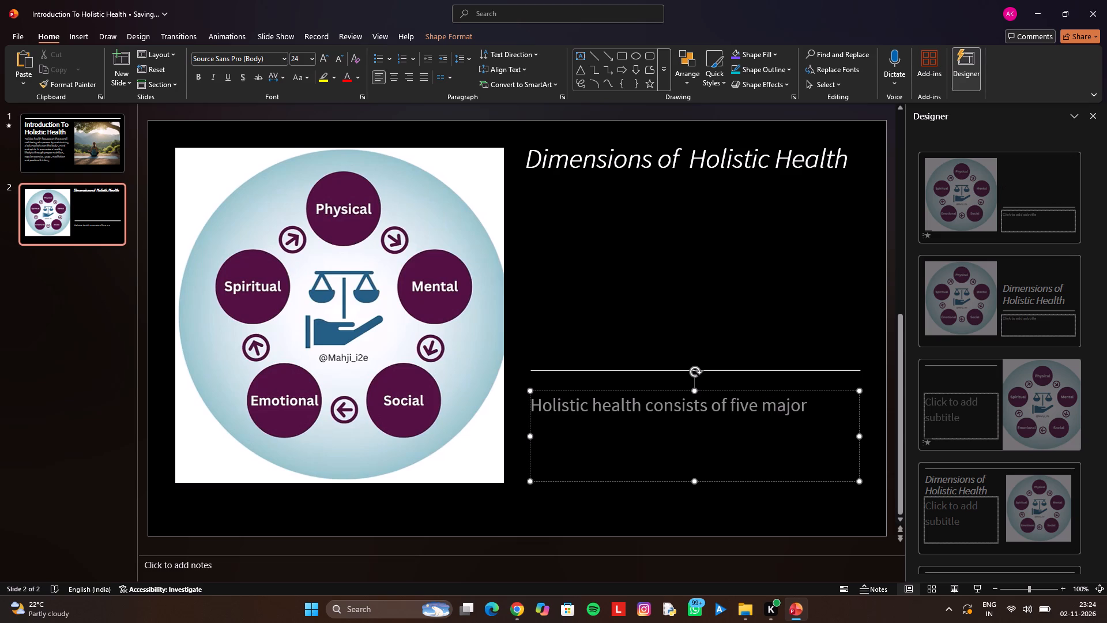
pyautogui.press('space')
pyautogui.write('dimensions')
pyautogui.press('space')
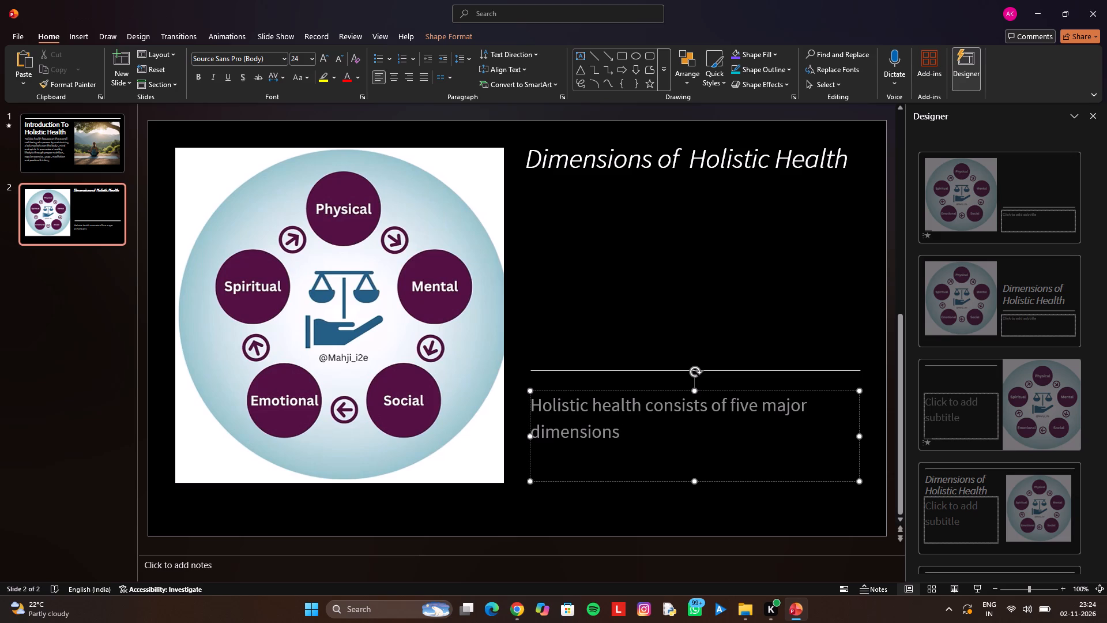
pyautogui.write('th')
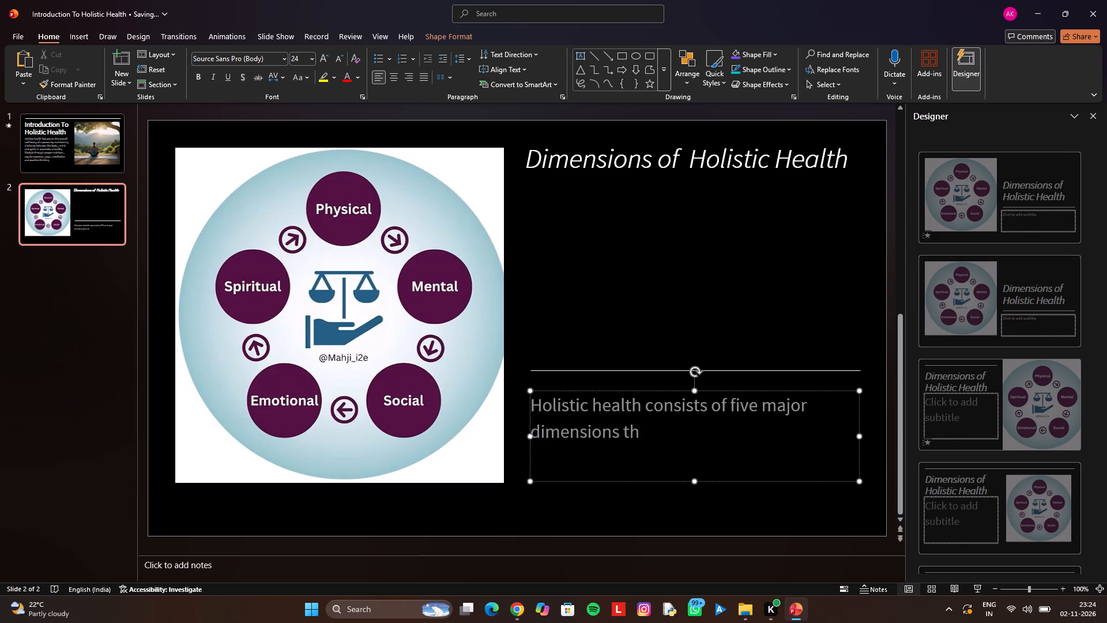
pyautogui.press('a')
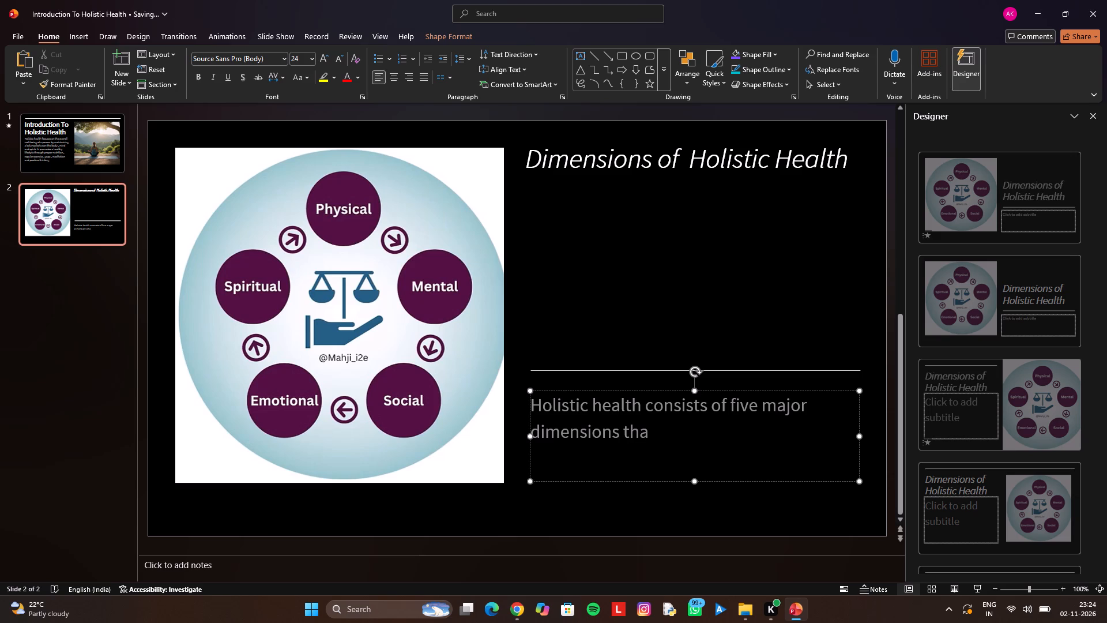
pyautogui.press('t')
pyautogui.press('space')
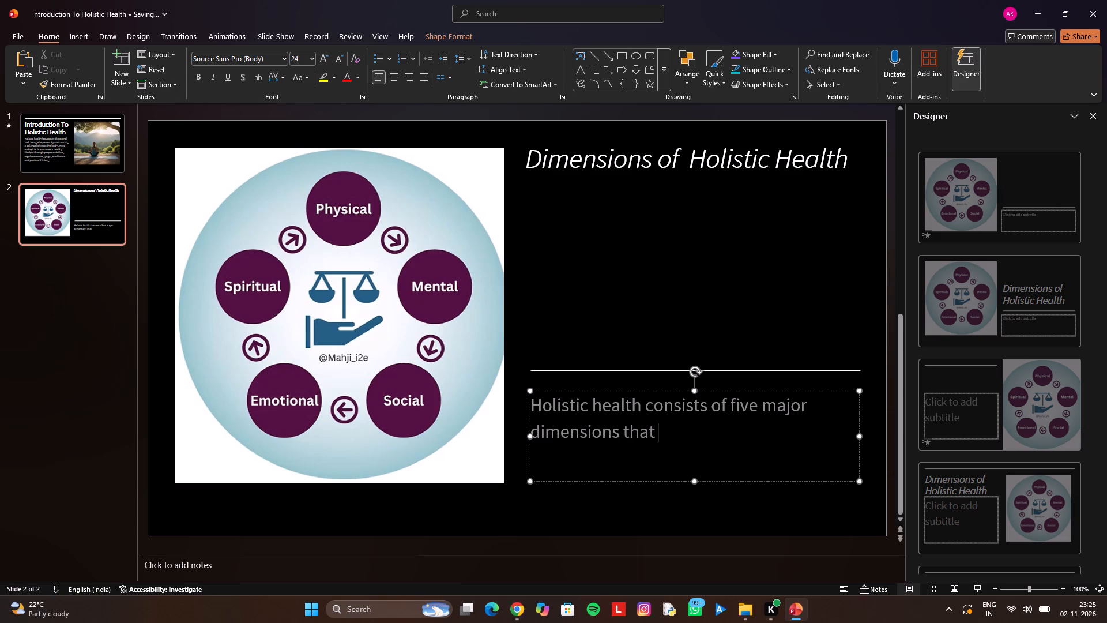
pyautogui.write('wor')
pyautogui.write('k')
pyautogui.press('space')
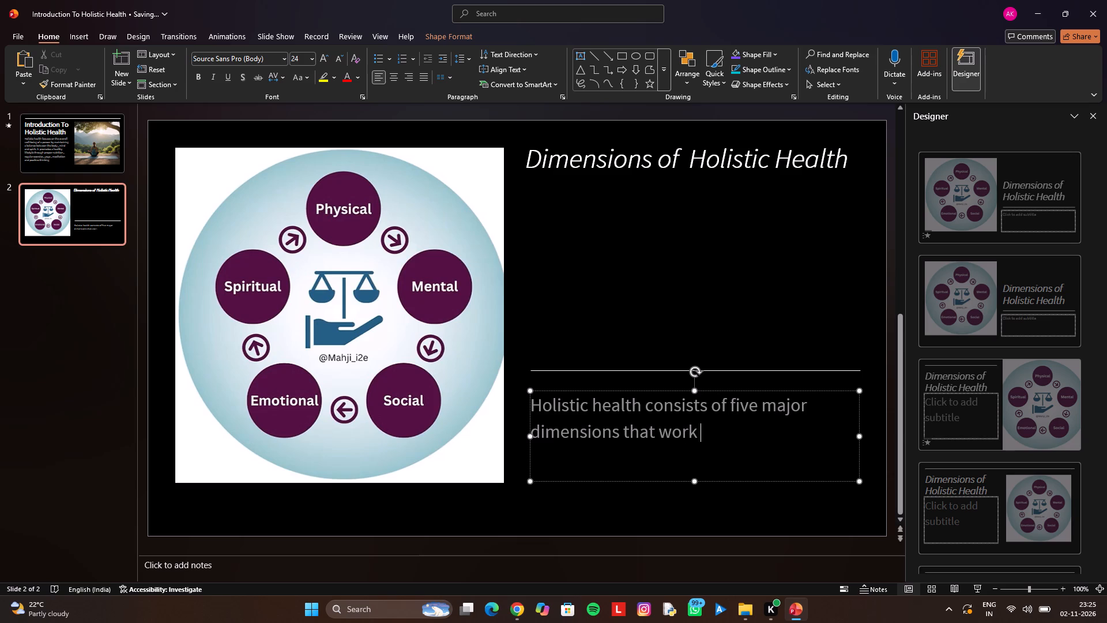
pyautogui.press('t')
pyautogui.press('o')
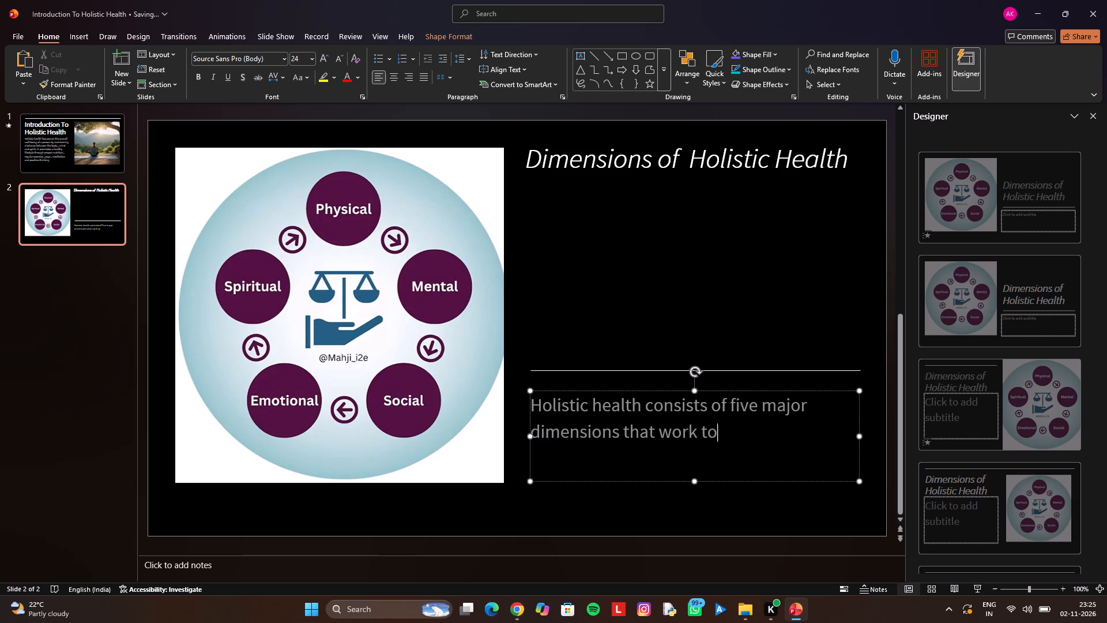
pyautogui.press('g')
pyautogui.press('t')
pyautogui.press('h')
pyautogui.press('e')
pyautogui.press('r')
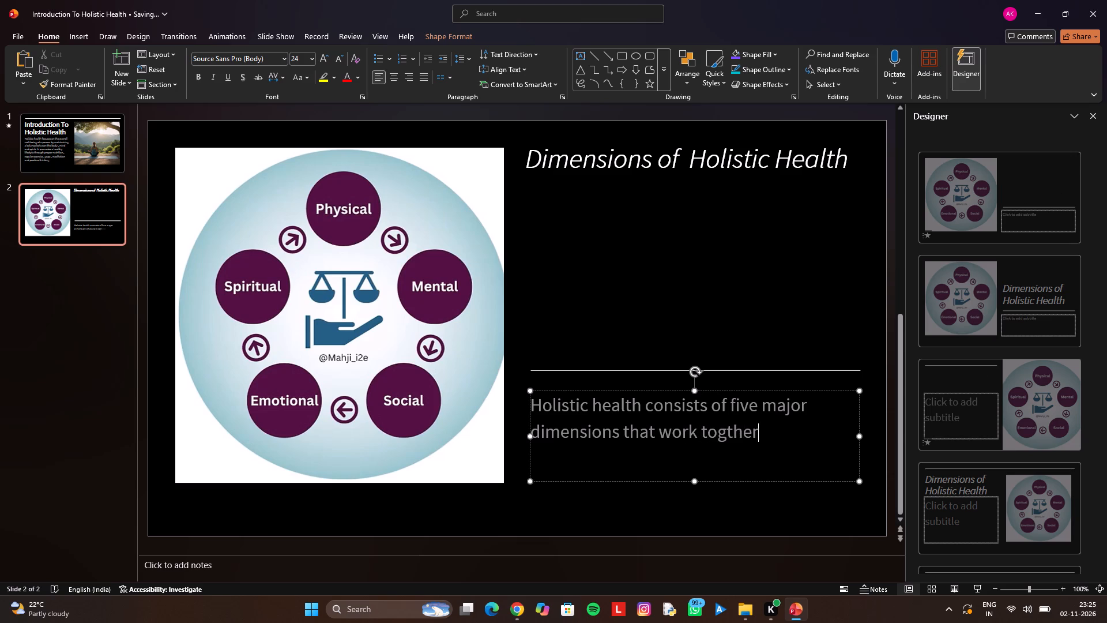
pyautogui.press('space')
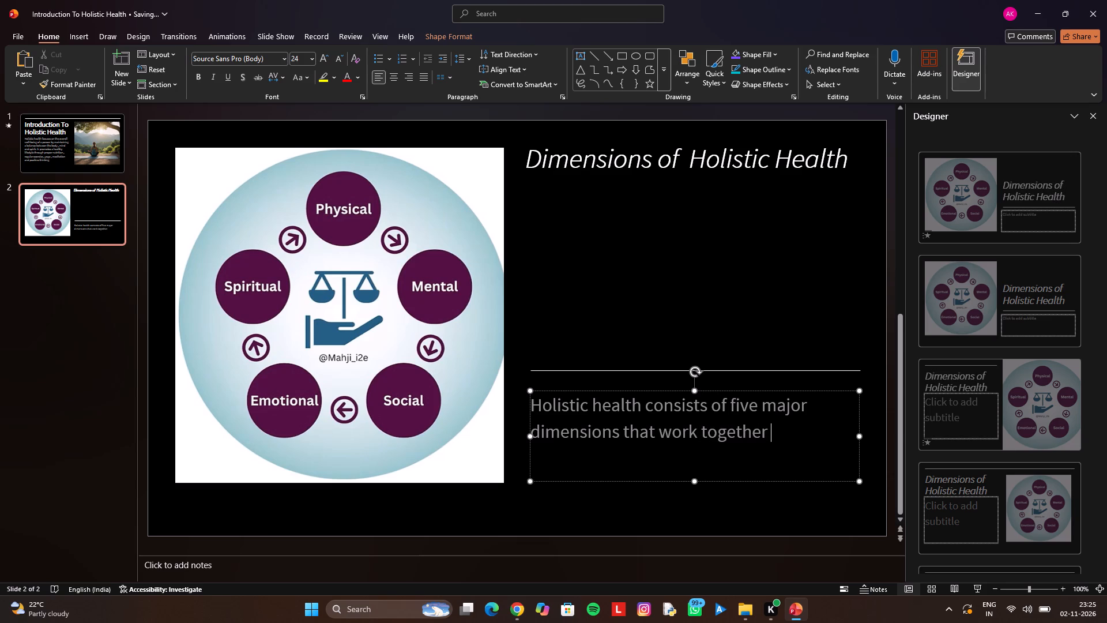
pyautogui.write('to')
pyautogui.press('space')
pyautogui.press('m')
pyautogui.press('a')
pyautogui.write('in')
pyautogui.press('t')
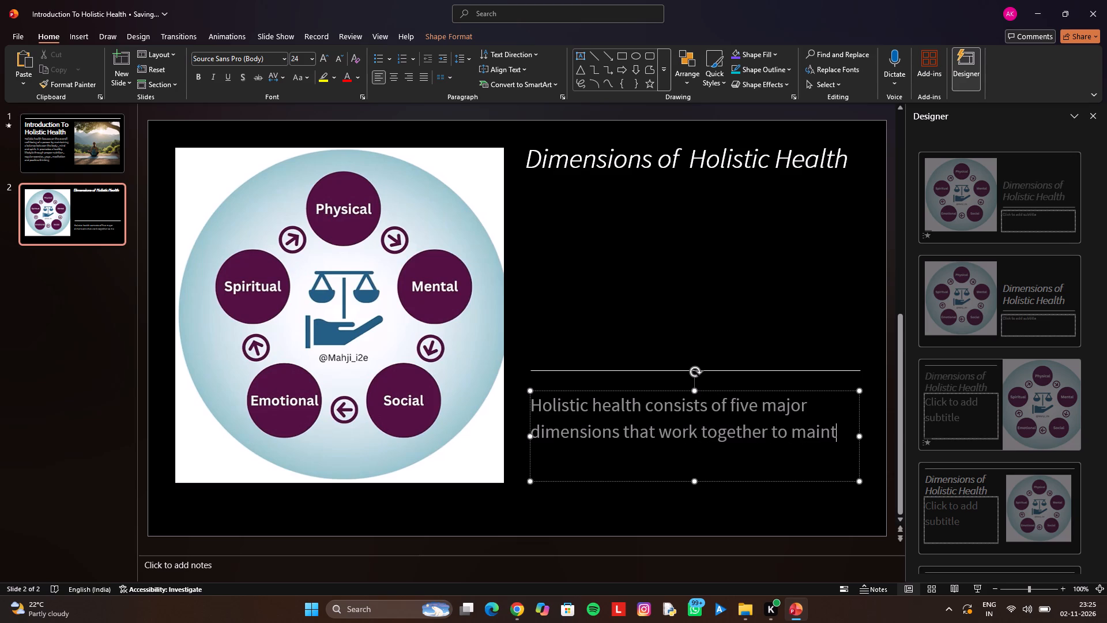
pyautogui.write('ai')
pyautogui.press('n')
pyautogui.press('space')
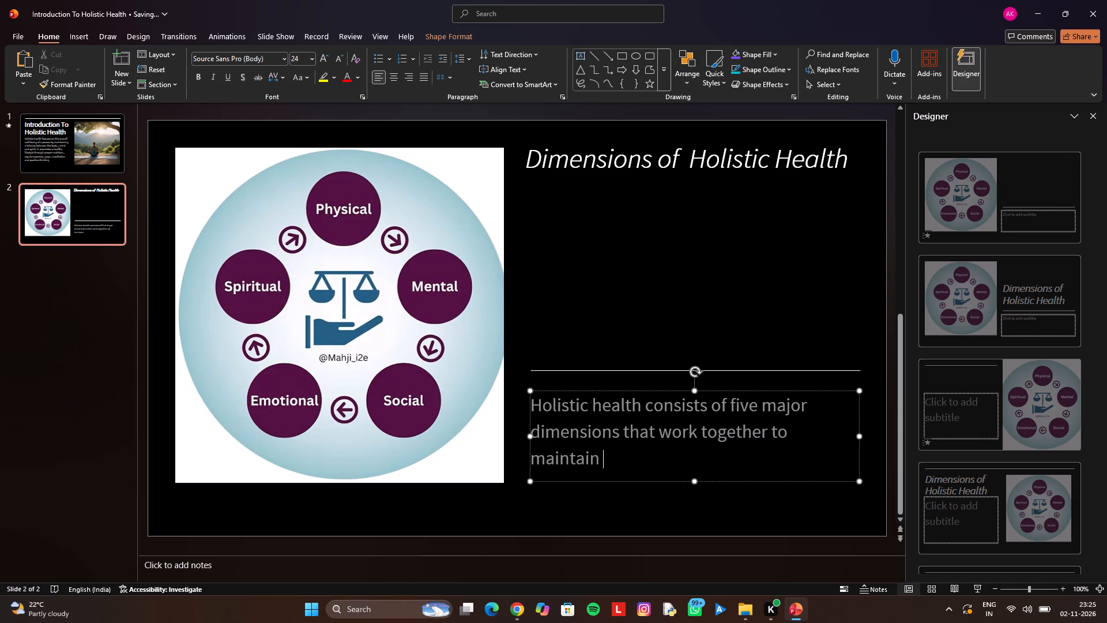
pyautogui.write('ov')
pyautogui.write('era')
pyautogui.press('l')
pyautogui.press('l')
pyautogui.press('space')
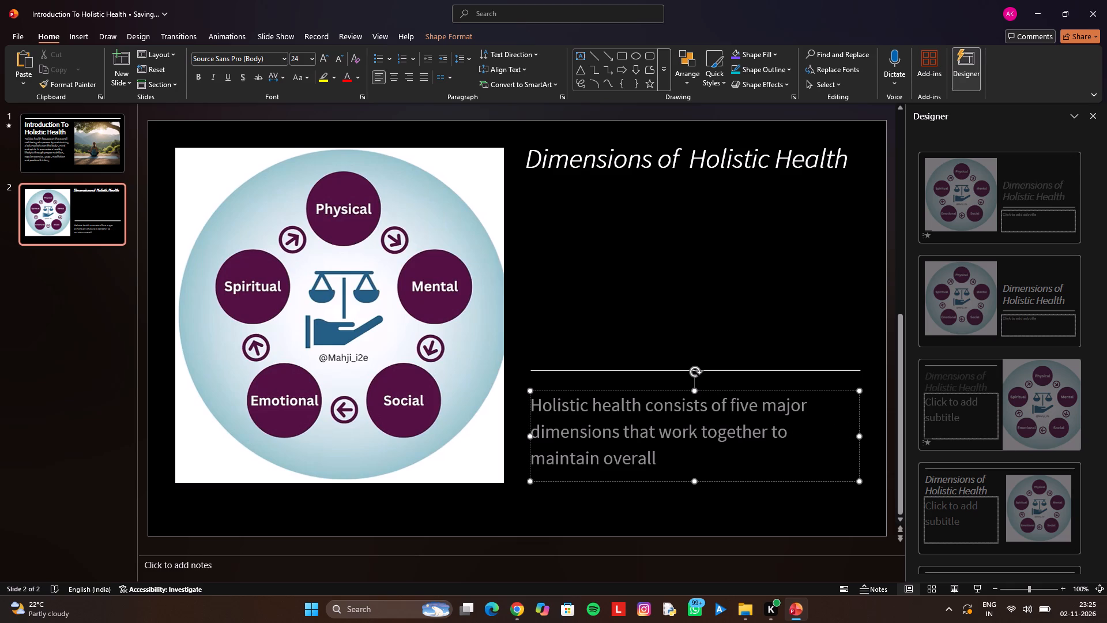
pyautogui.press('w')
pyautogui.press('e')
pyautogui.write('ll')
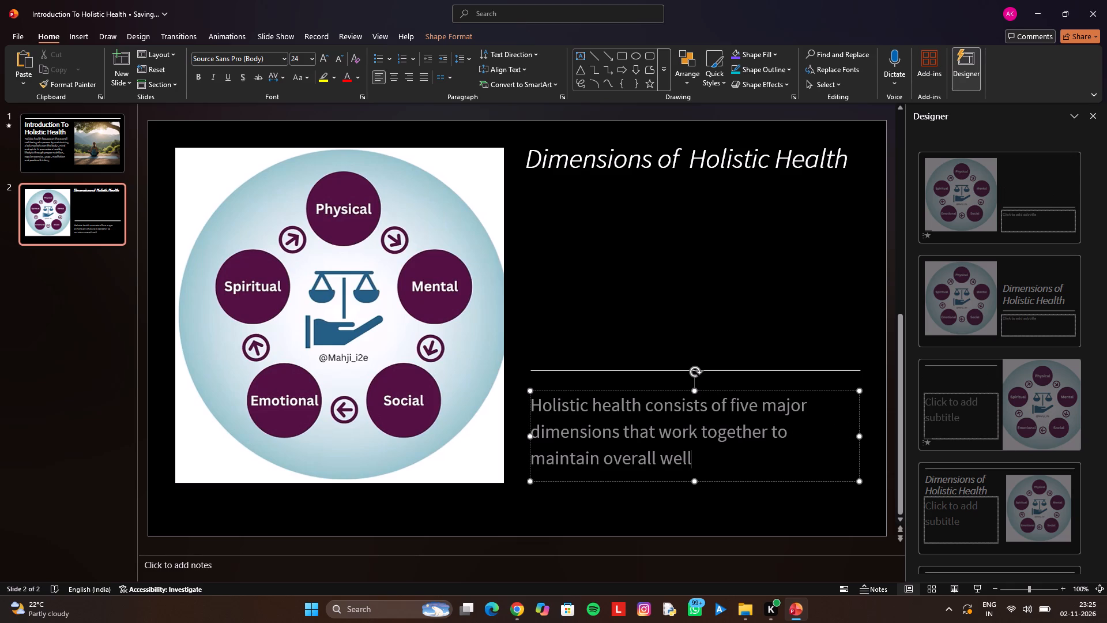
pyautogui.press('space')
pyautogui.write('be')
pyautogui.write('ing')
# Set the font size of the whole subtitle to 20.
pyautogui.click(310, 58)
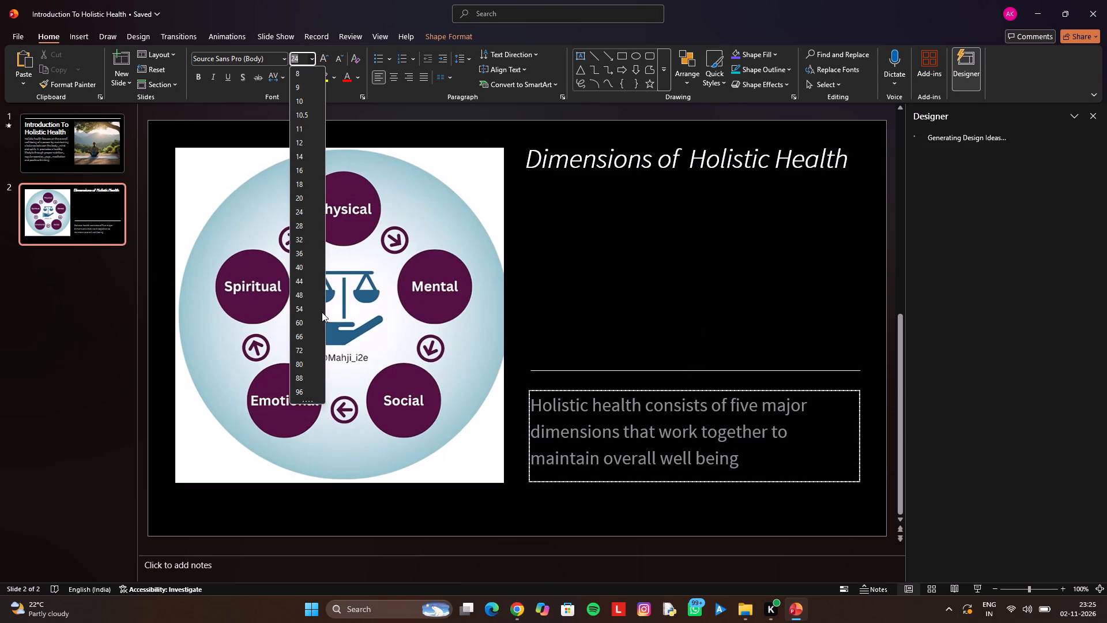
pyautogui.click(698, 317)
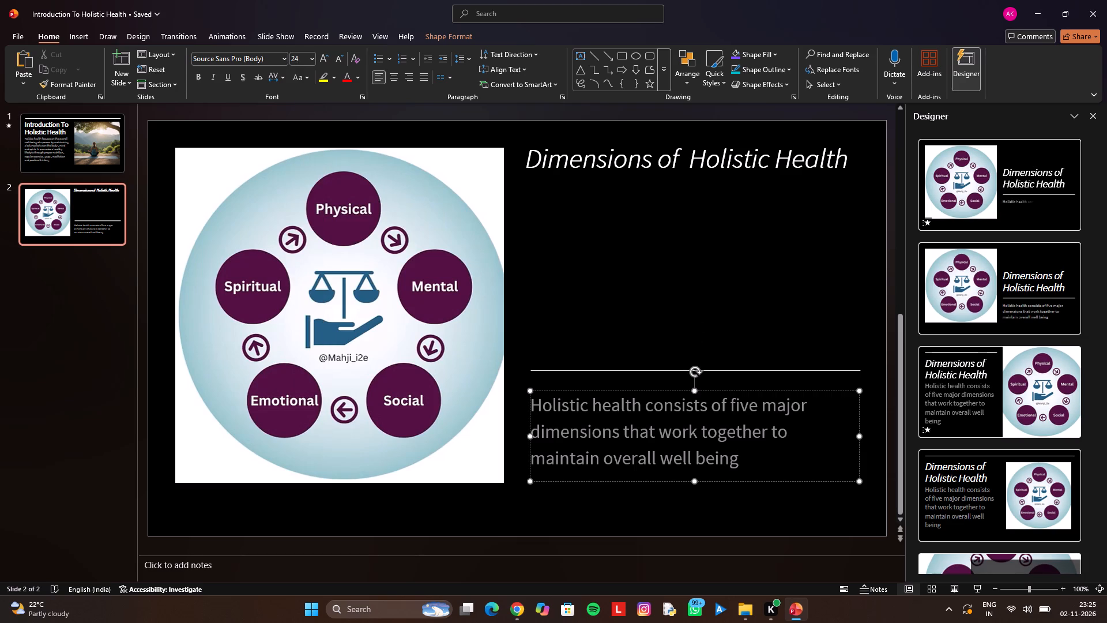
pyautogui.hotkey('ctrl', 'a')
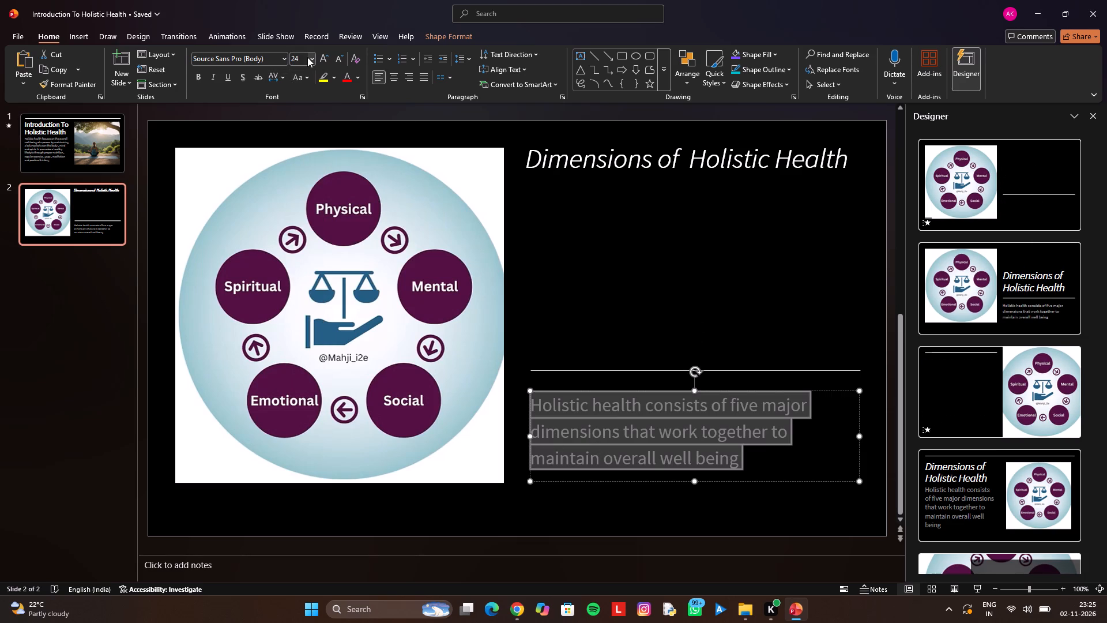
pyautogui.click(307, 57)
pyautogui.click(309, 58)
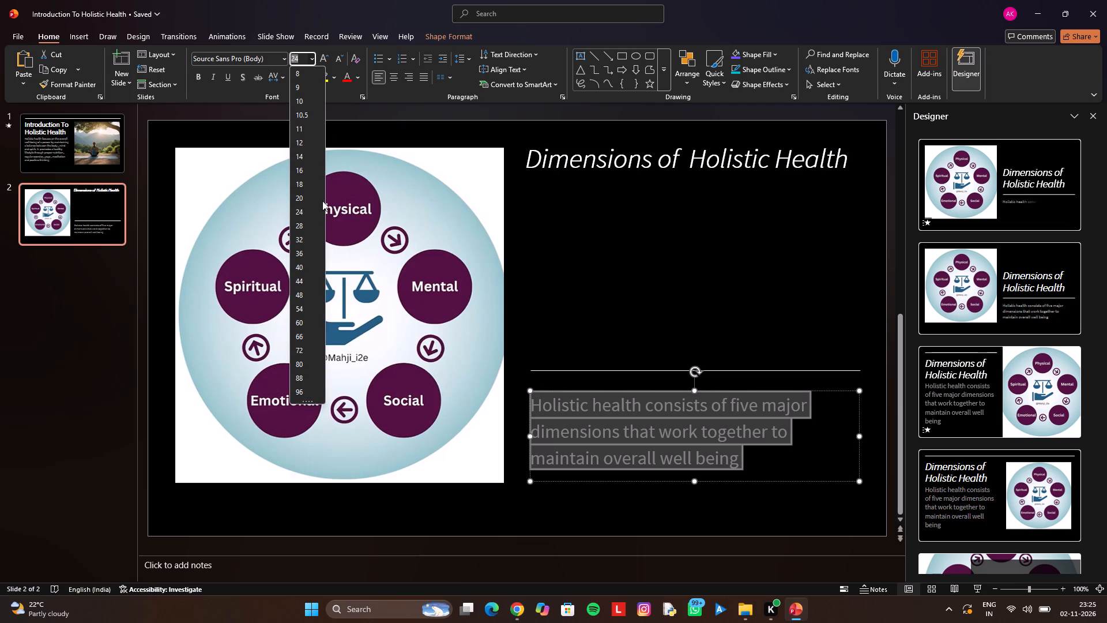
pyautogui.click(310, 194)
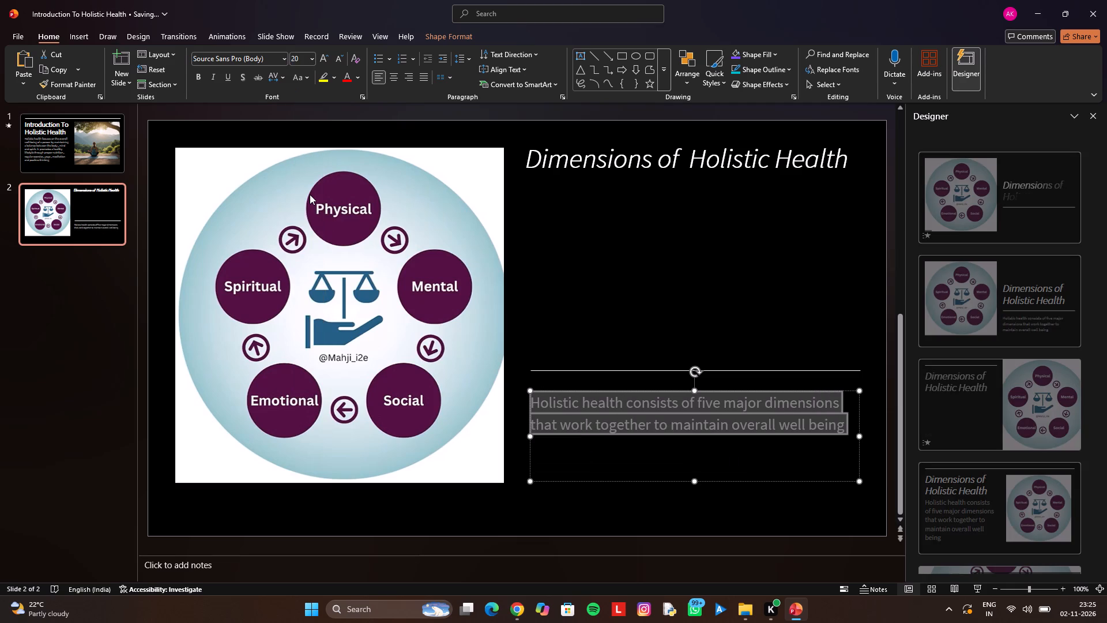
pyautogui.click(663, 295)
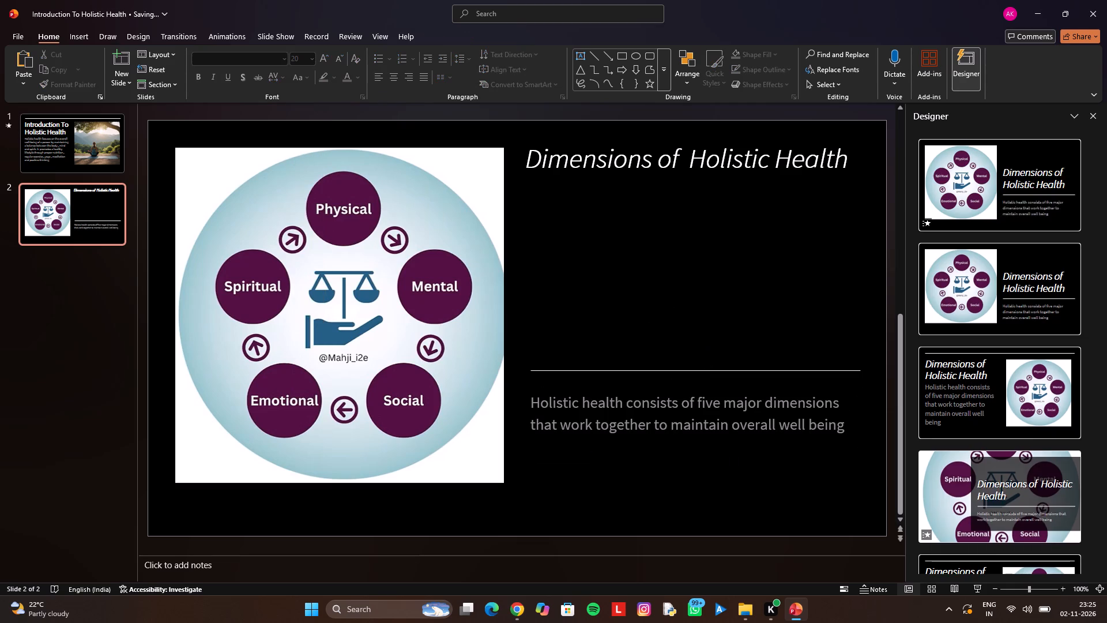
# Move the subtitle text box above the divider line, directly beneath the title on the Dimensions slide.
pyautogui.doubleClick(549, 404)
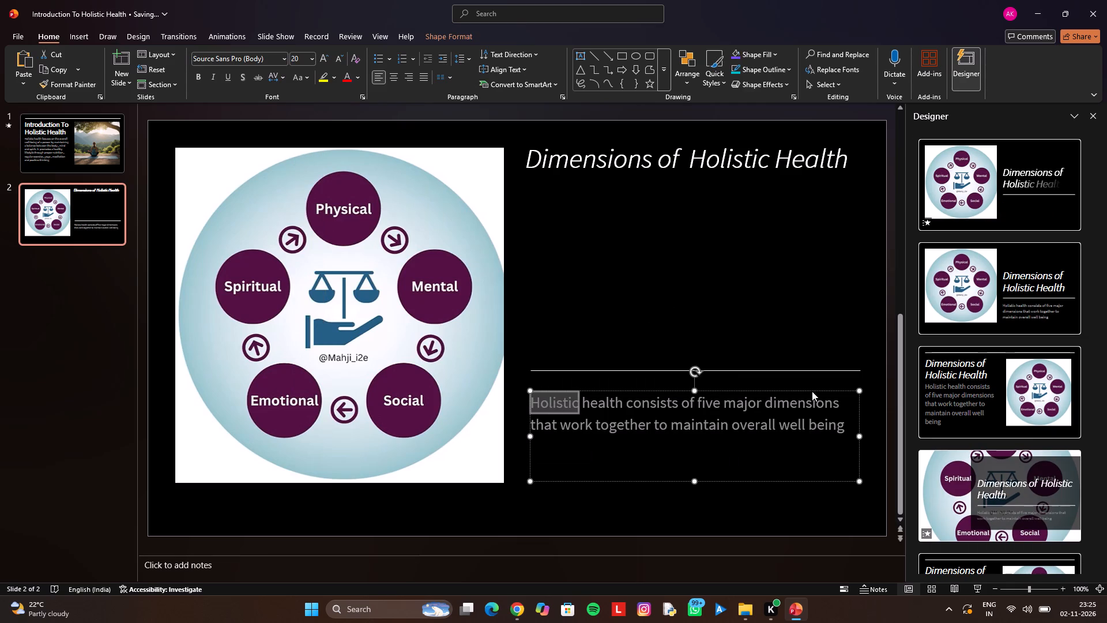
pyautogui.click(853, 344)
pyautogui.click(663, 404)
pyautogui.click(656, 414)
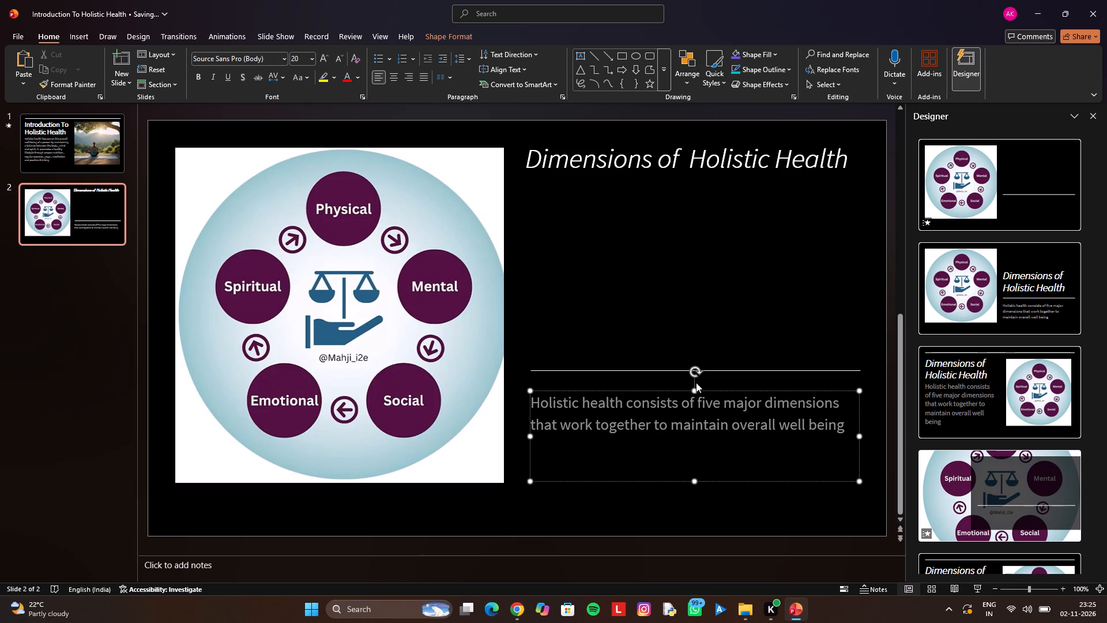
pyautogui.moveTo(693, 383); pyautogui.dragTo(692, 350)
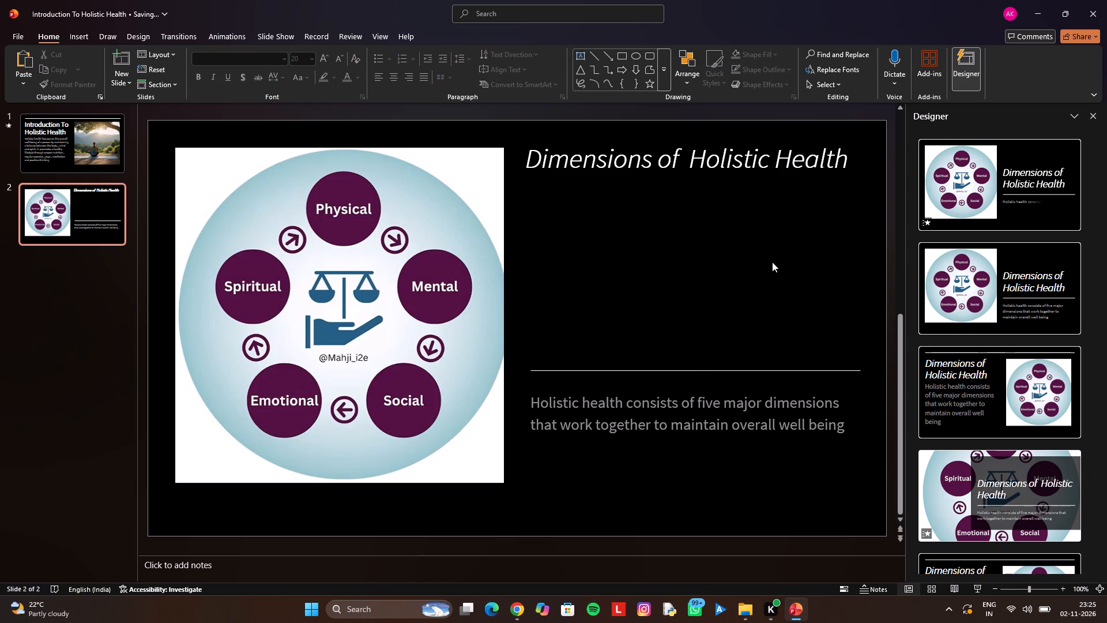
pyautogui.click(772, 262)
pyautogui.click(683, 439)
pyautogui.click(688, 426)
pyautogui.click(692, 415)
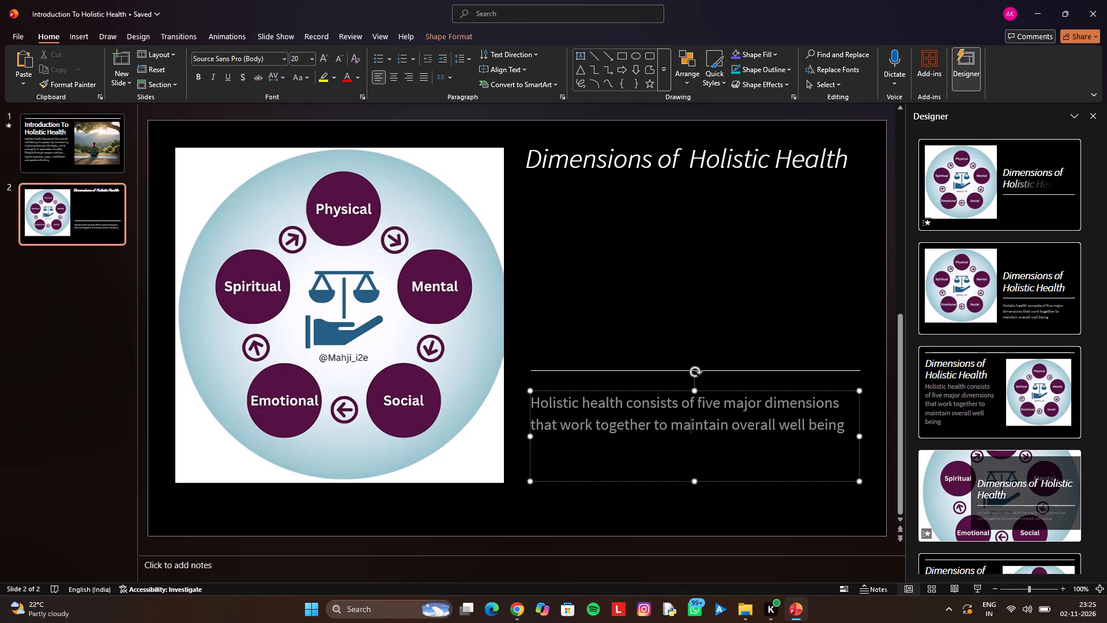
pyautogui.moveTo(826, 479); pyautogui.dragTo(810, 444)
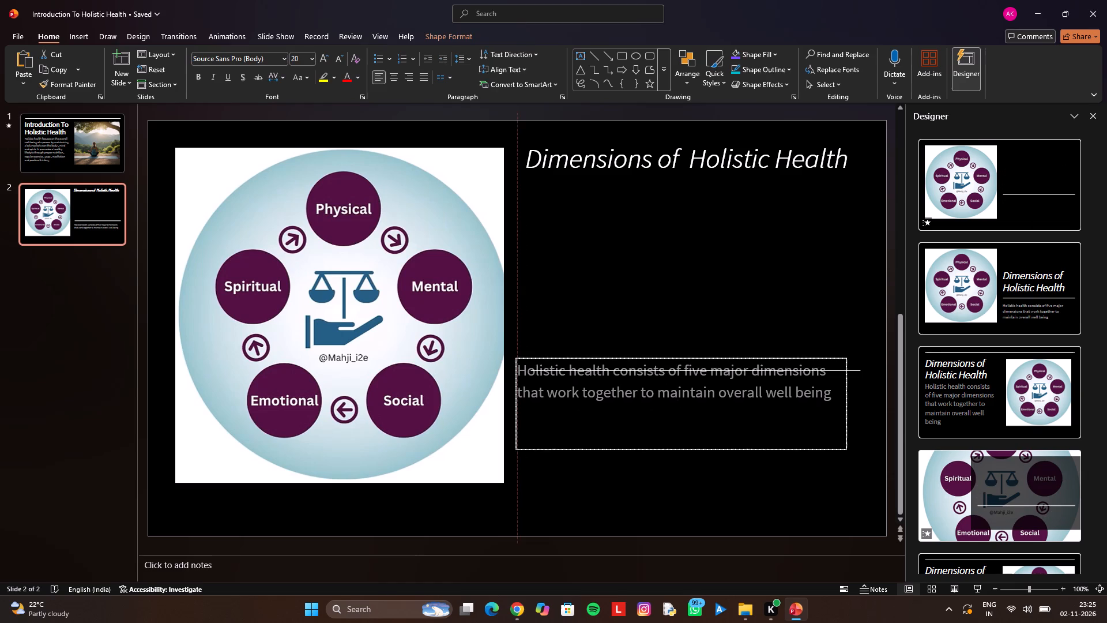
pyautogui.moveTo(810, 444); pyautogui.dragTo(819, 283)
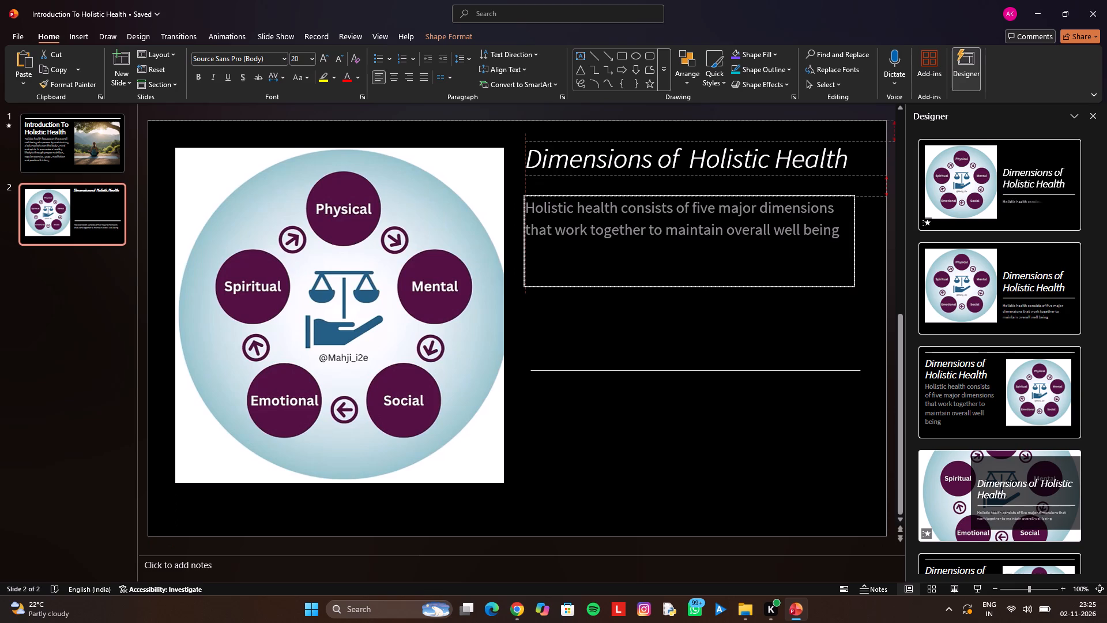
pyautogui.moveTo(819, 283); pyautogui.dragTo(826, 280)
pyautogui.click(770, 350)
pyautogui.click(773, 345)
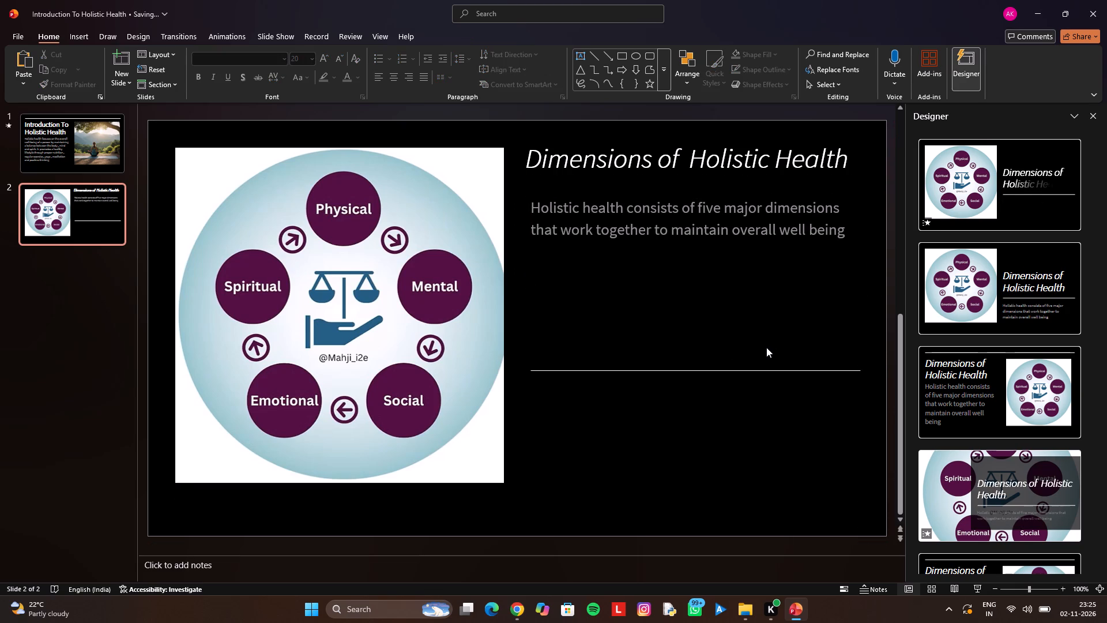
# Underline the whole title "Dimensions of Holistic Health".
pyautogui.click(668, 173)
pyautogui.doubleClick(664, 167)
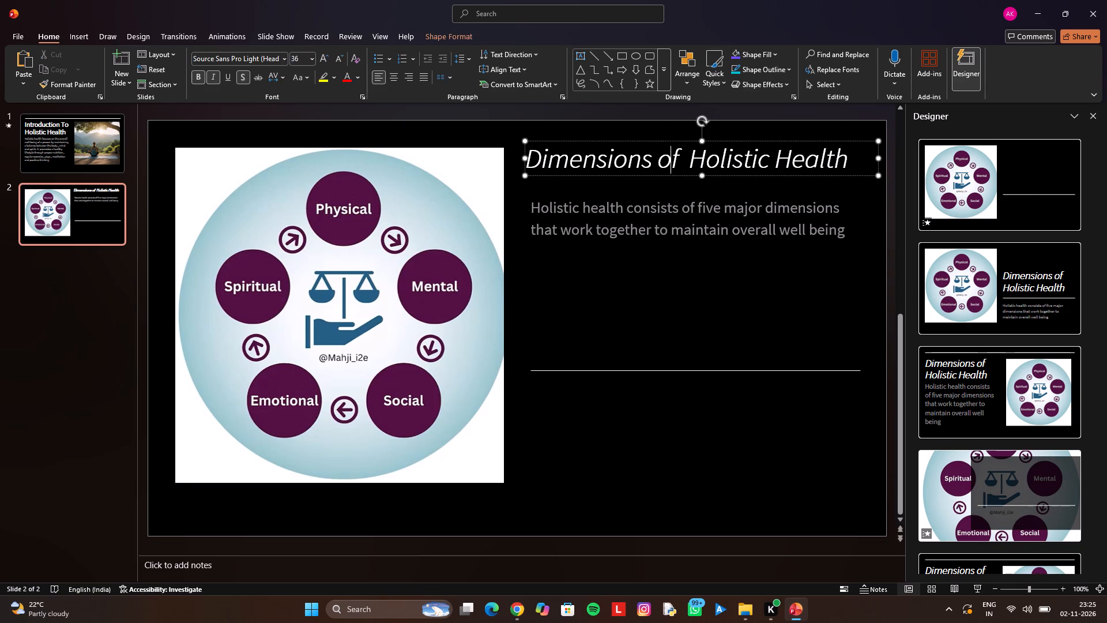
pyautogui.click(739, 277)
pyautogui.click(603, 164)
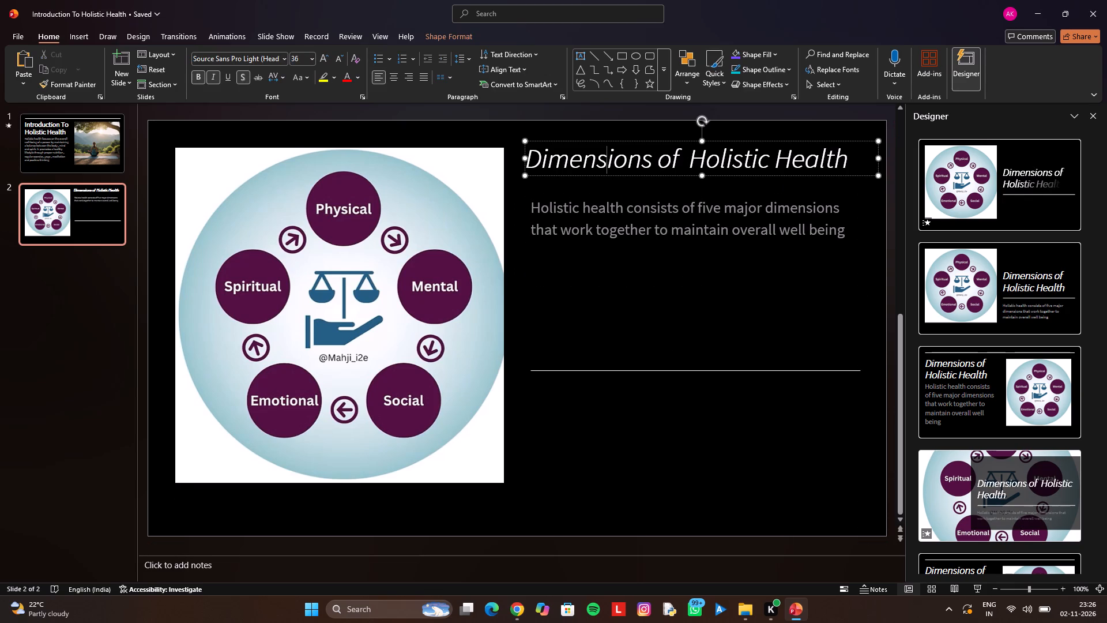
pyautogui.hotkey('ctrl', 'a')
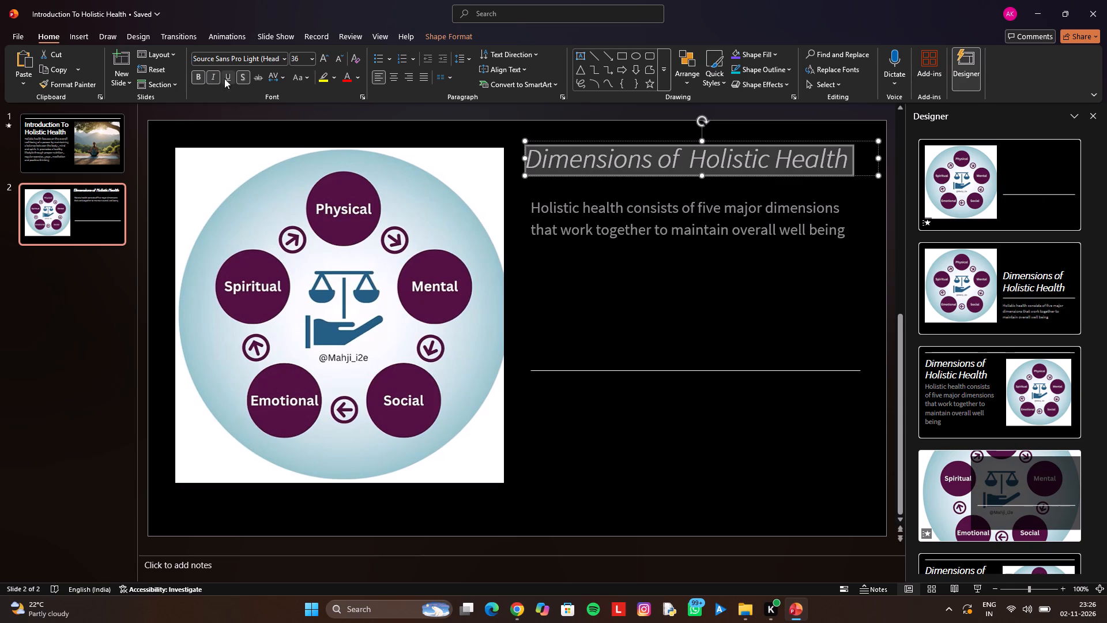
pyautogui.click(229, 77)
pyautogui.click(591, 312)
# Set the whole subtitle's paragraph alignment to justified.
pyautogui.doubleClick(575, 232)
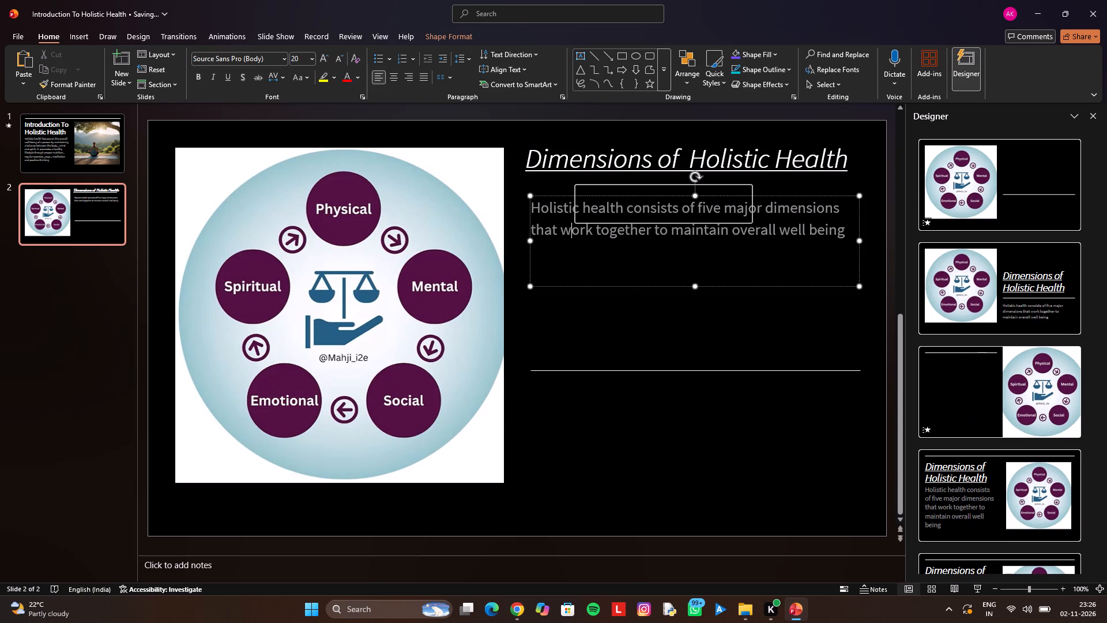
pyautogui.click(609, 305)
pyautogui.moveTo(534, 208); pyautogui.dragTo(592, 226)
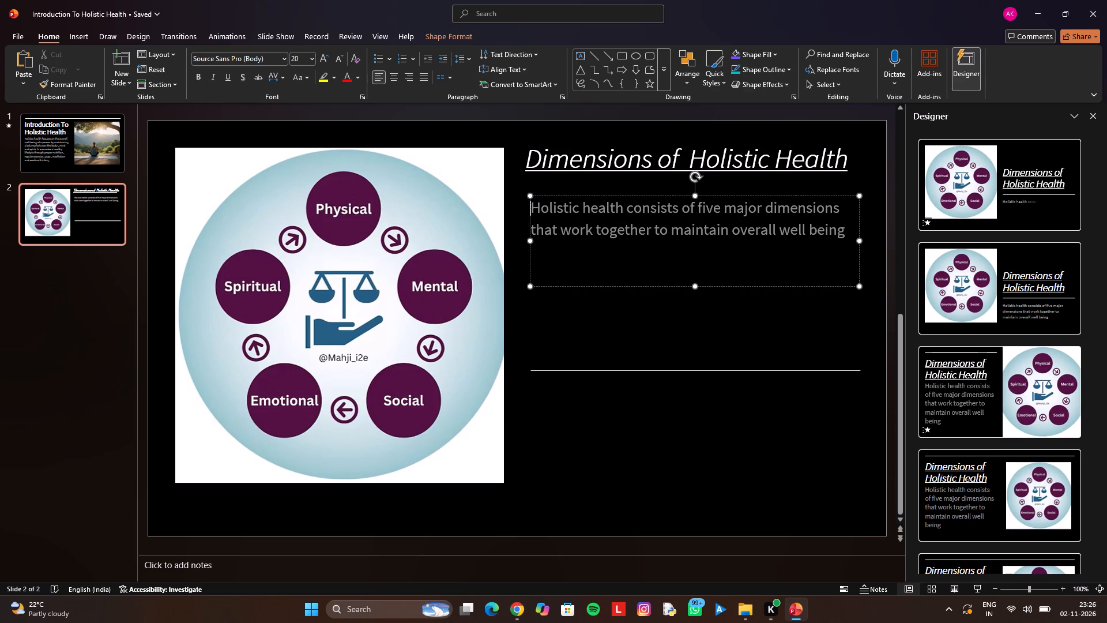
pyautogui.moveTo(592, 226); pyautogui.dragTo(842, 243)
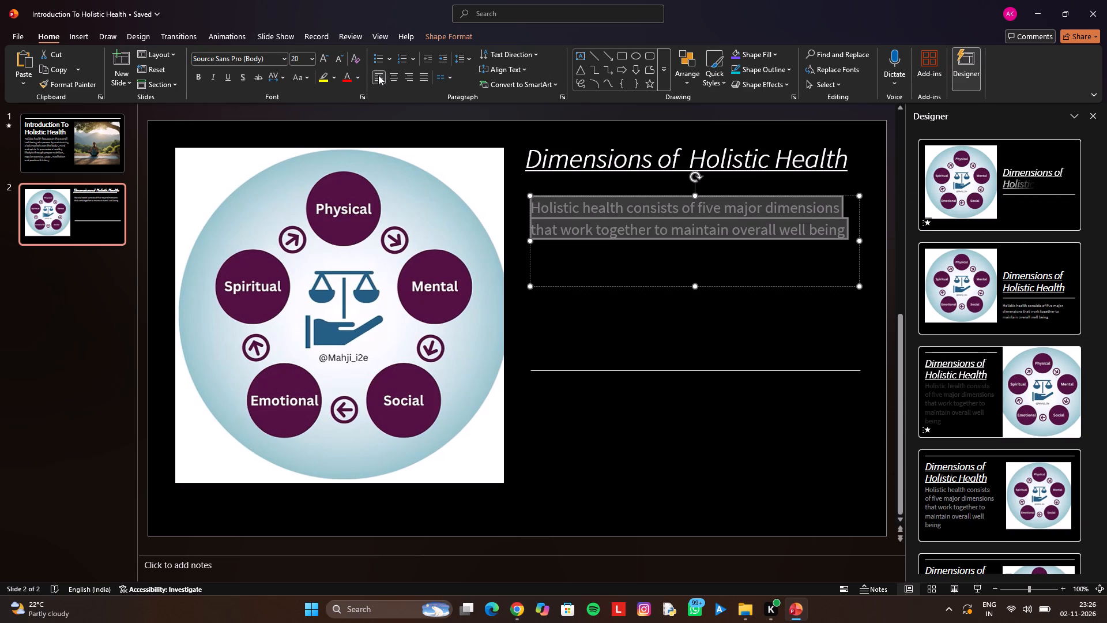
pyautogui.click(378, 74)
pyautogui.click(386, 77)
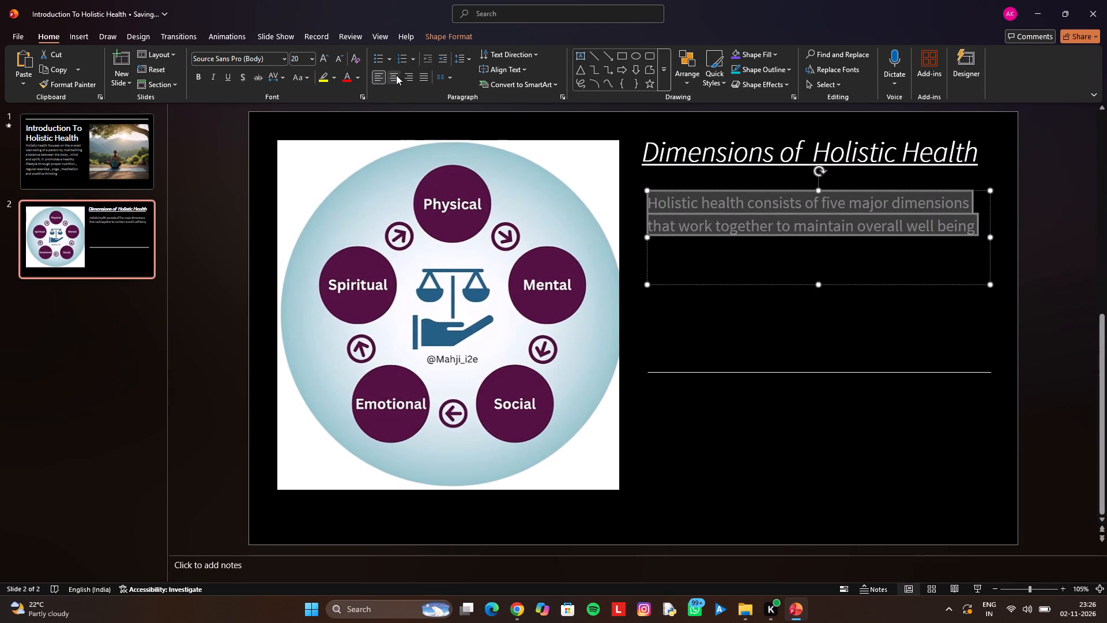
pyautogui.click(400, 74)
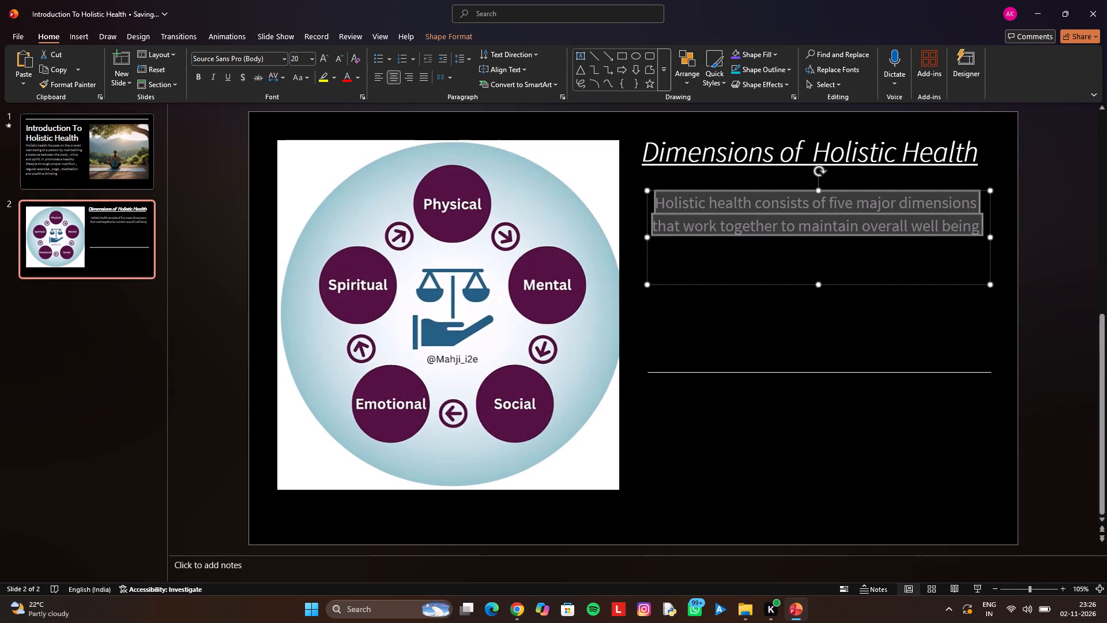
pyautogui.click(422, 75)
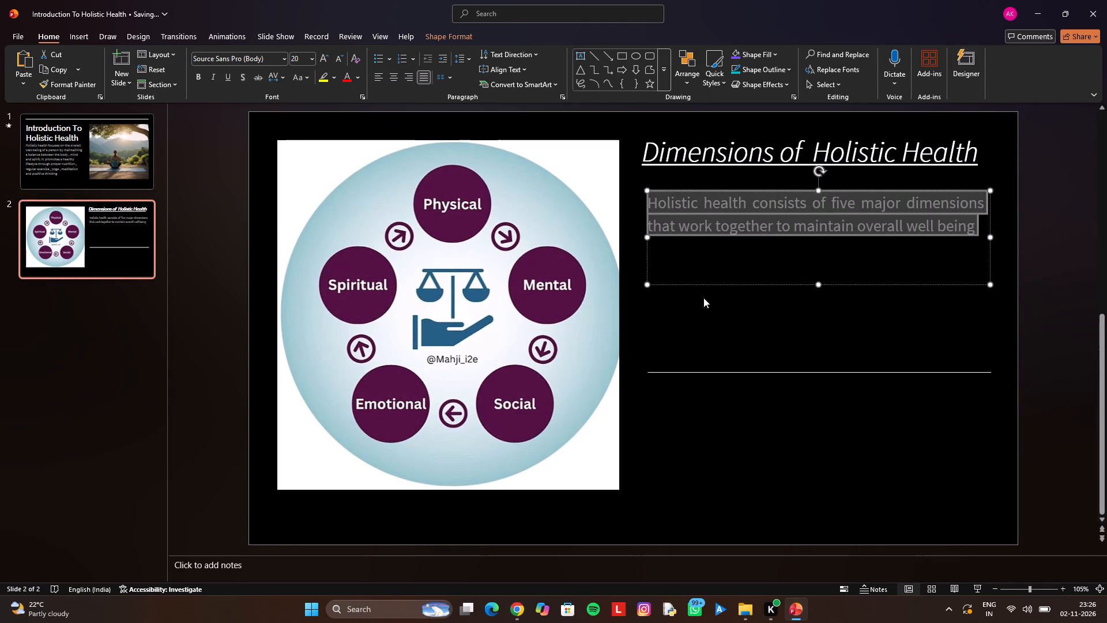
pyautogui.click(717, 334)
# Move the subtitle box slightly up and toward the diagram, aligning its left edge with the title's.
pyautogui.moveTo(639, 197); pyautogui.dragTo(948, 226)
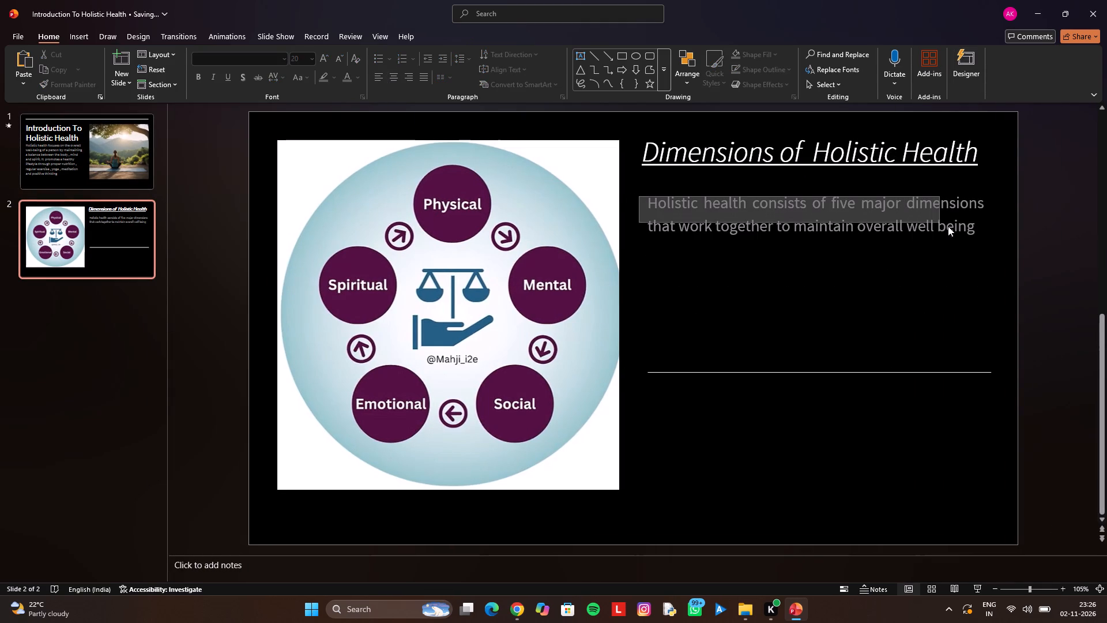
pyautogui.moveTo(948, 226); pyautogui.dragTo(985, 237)
pyautogui.moveTo(647, 208); pyautogui.dragTo(647, 208)
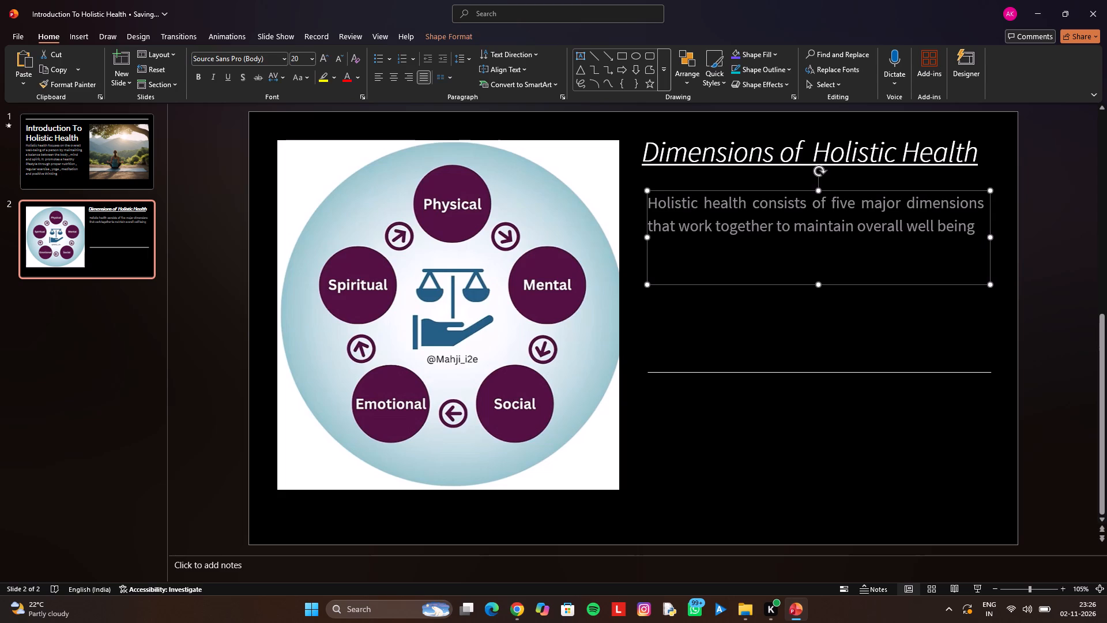
pyautogui.moveTo(647, 208); pyautogui.dragTo(642, 197)
pyautogui.doubleClick(766, 323)
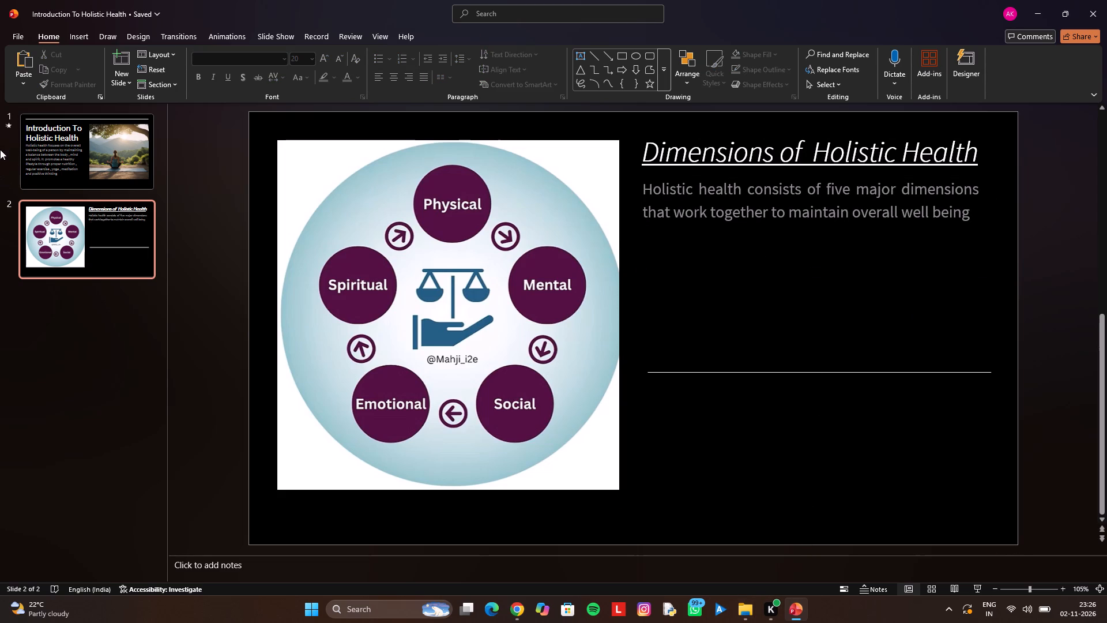
# Add a full stop after "positive thinking" at the end of the introduction slide's body text.
pyautogui.click(43, 163)
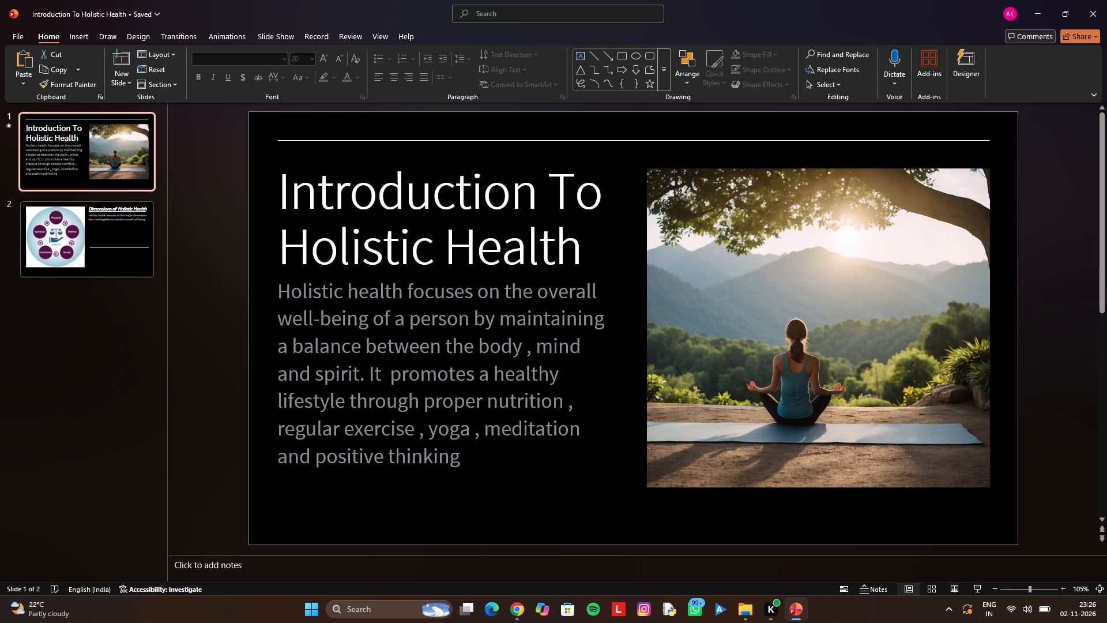
pyautogui.click(483, 456)
pyautogui.press('.')
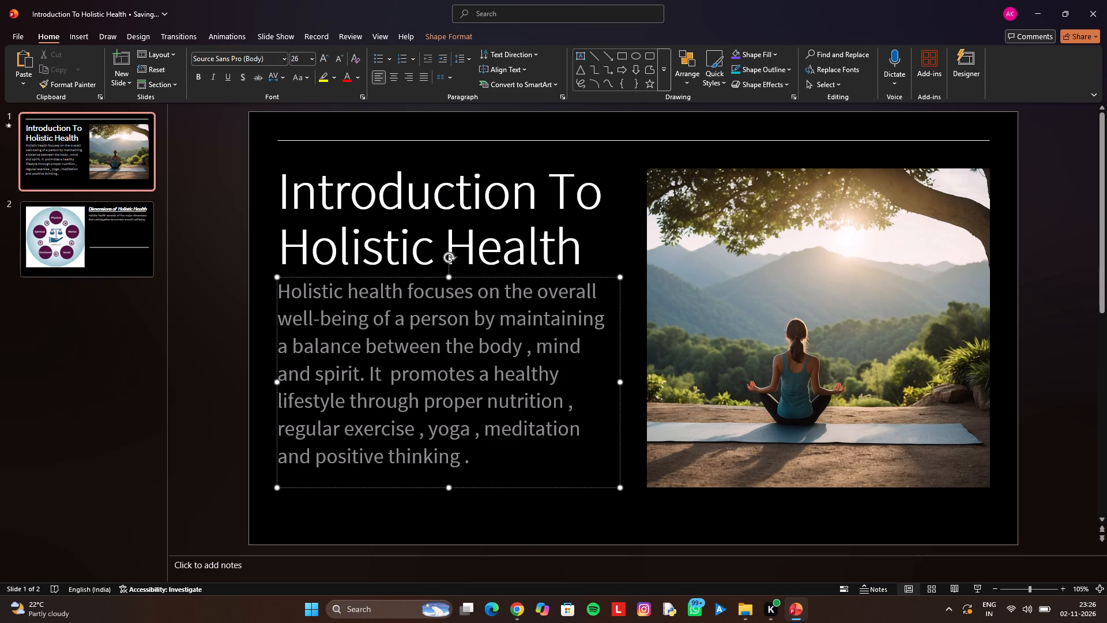
# On the Dimensions slide, move the diagram picture slightly down and left so it is vertically centred on the slide.
pyautogui.click(91, 246)
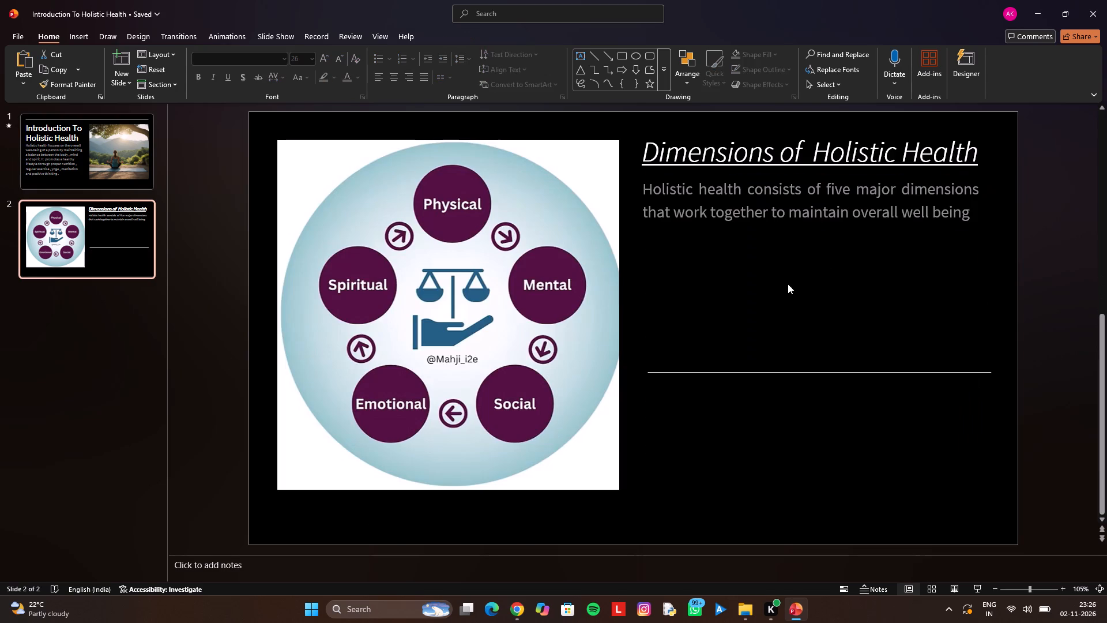
pyautogui.click(788, 284)
pyautogui.click(1086, 279)
pyautogui.click(91, 417)
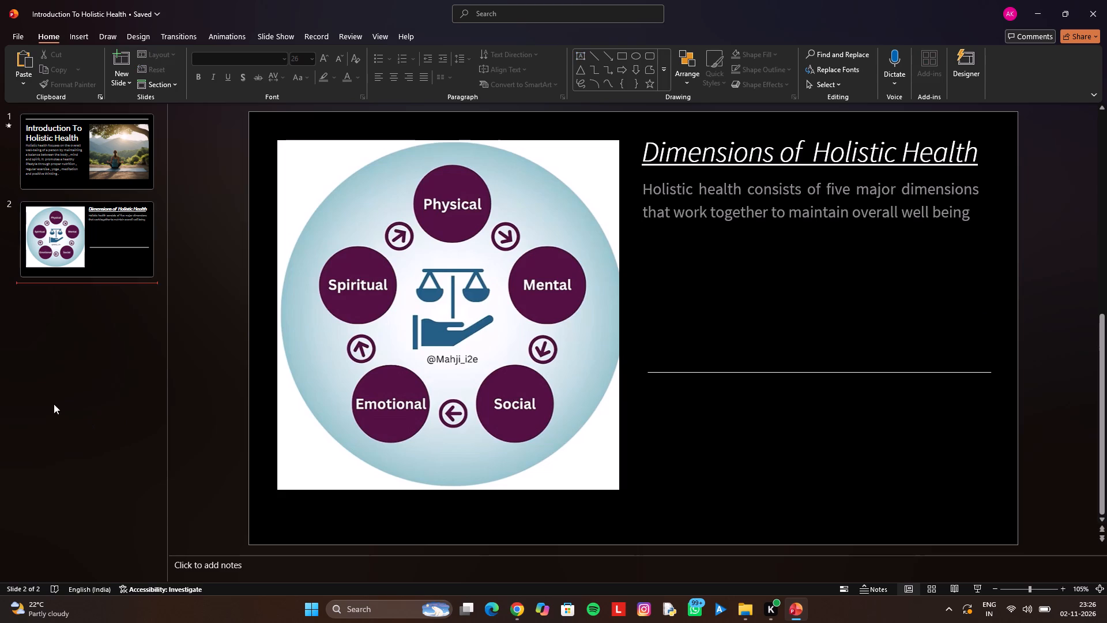
pyautogui.click(274, 340)
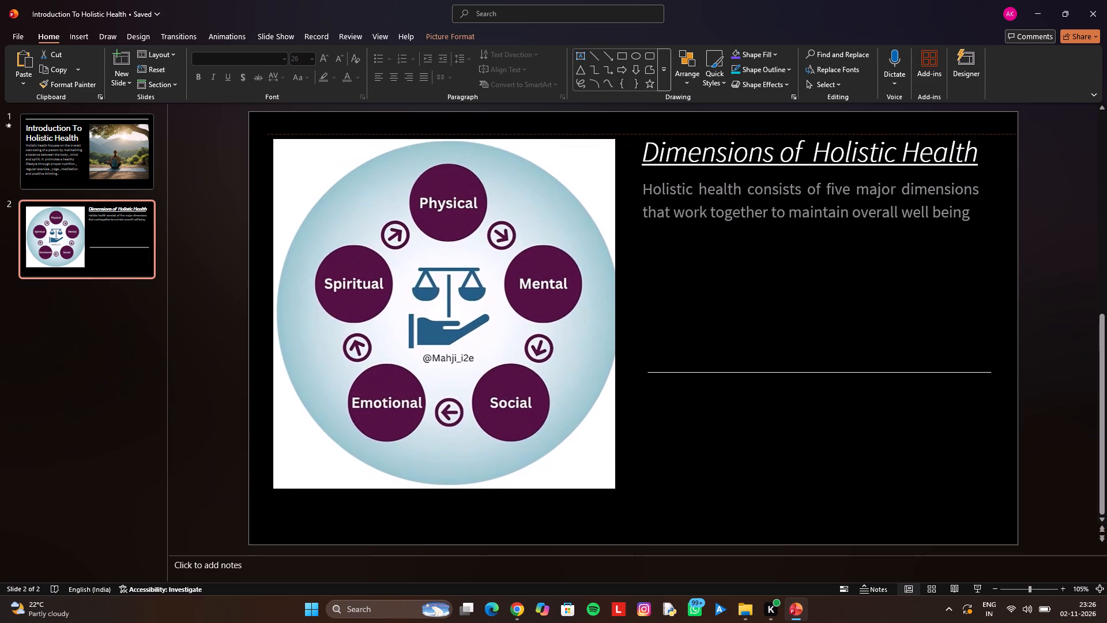
pyautogui.moveTo(378, 333); pyautogui.dragTo(376, 352)
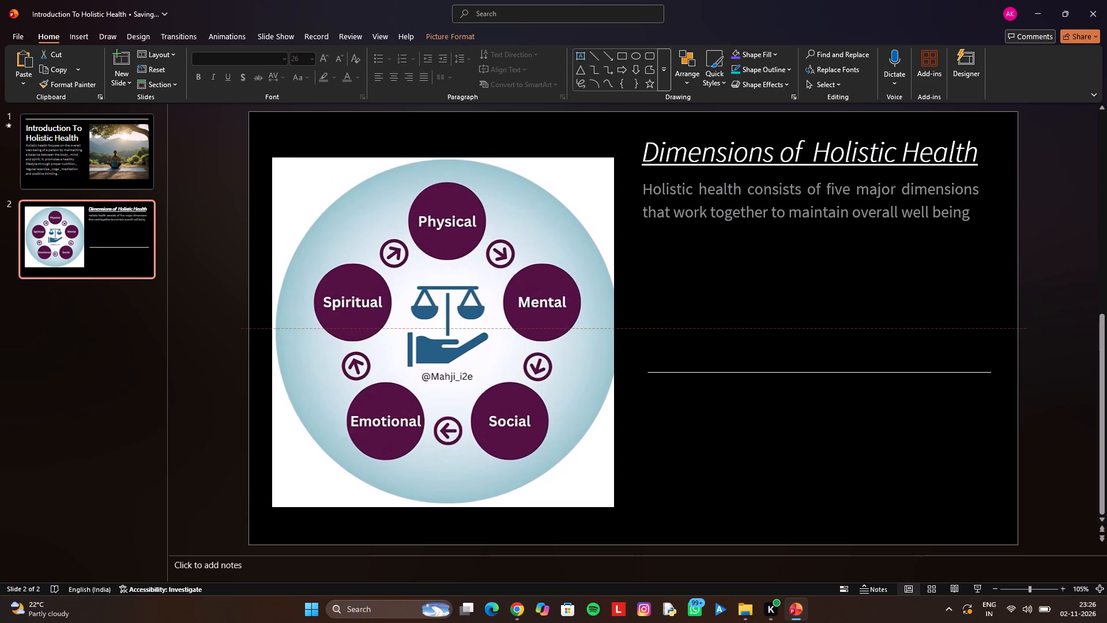
pyautogui.moveTo(376, 352); pyautogui.dragTo(376, 351)
pyautogui.doubleClick(376, 351)
pyautogui.click(380, 350)
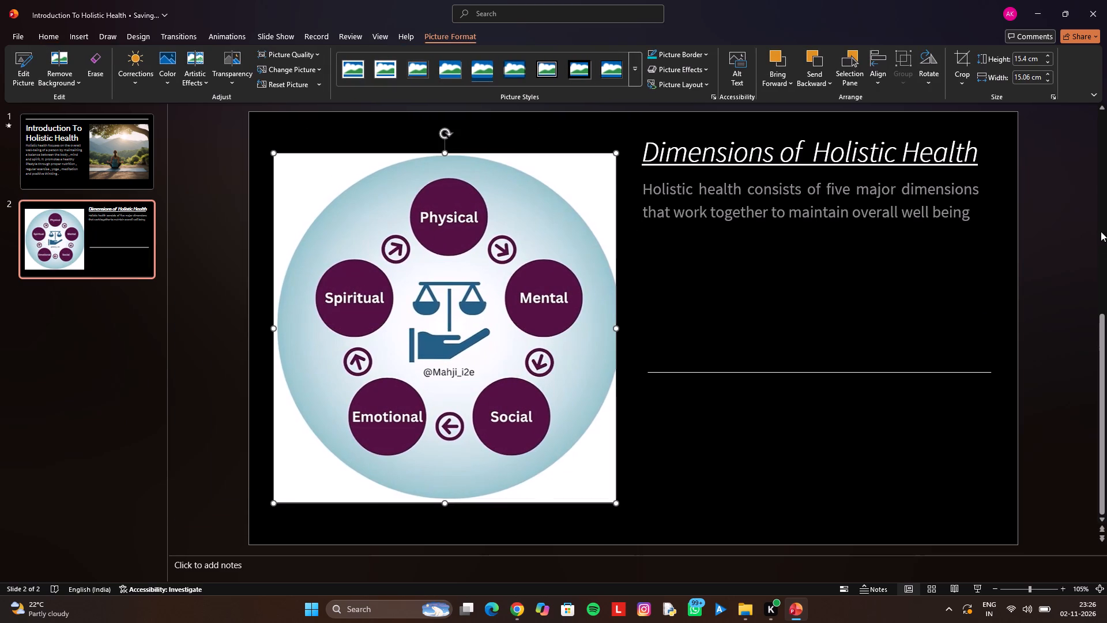
pyautogui.moveTo(1101, 232); pyautogui.dragTo(1097, 239)
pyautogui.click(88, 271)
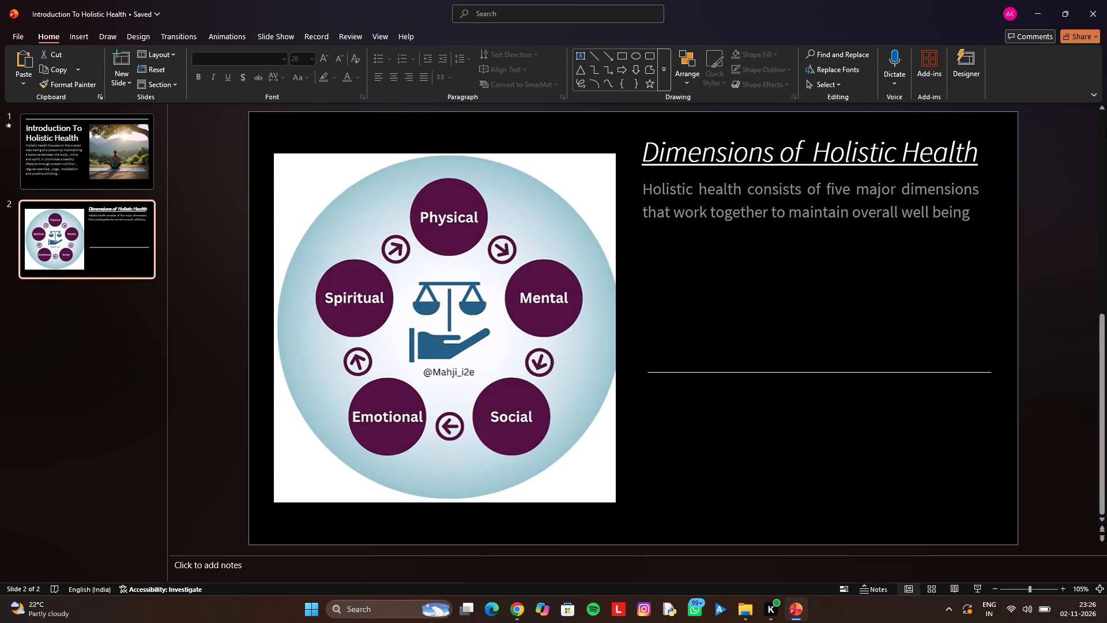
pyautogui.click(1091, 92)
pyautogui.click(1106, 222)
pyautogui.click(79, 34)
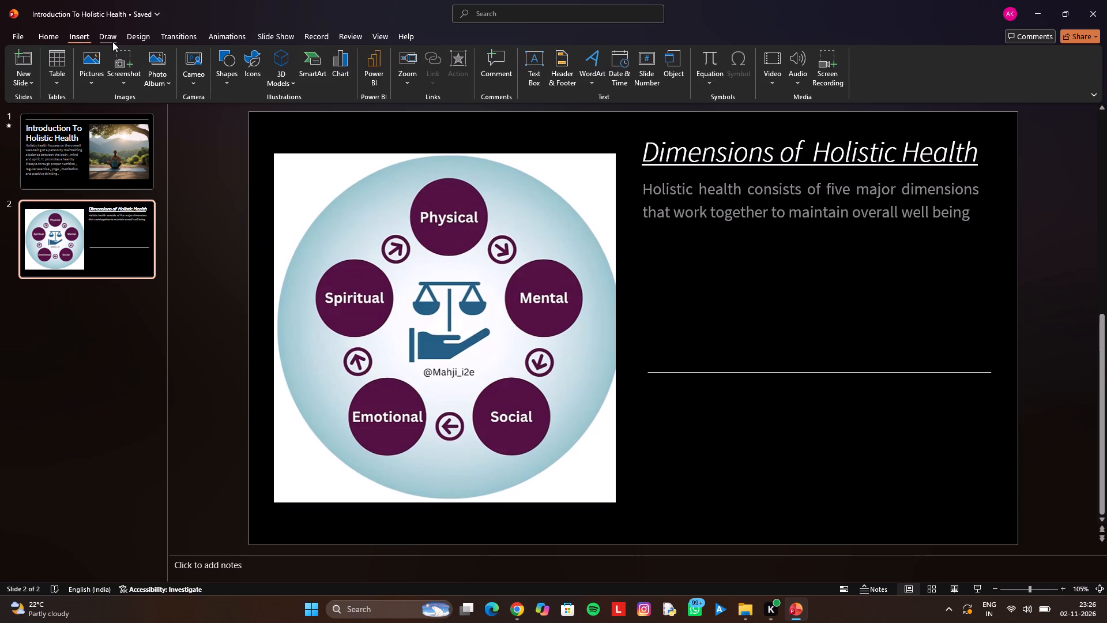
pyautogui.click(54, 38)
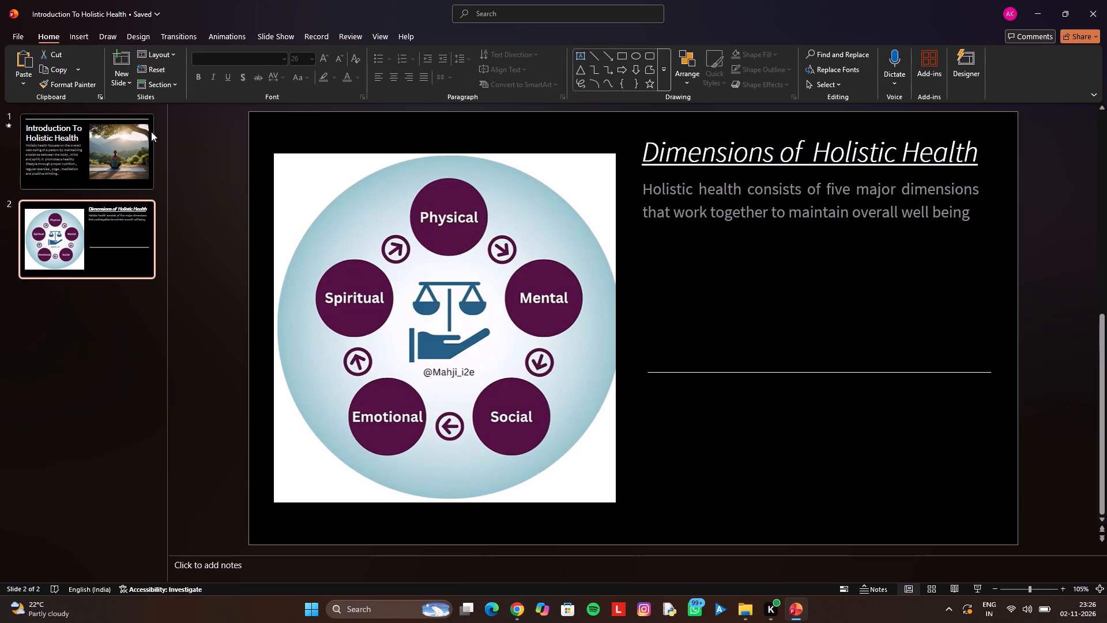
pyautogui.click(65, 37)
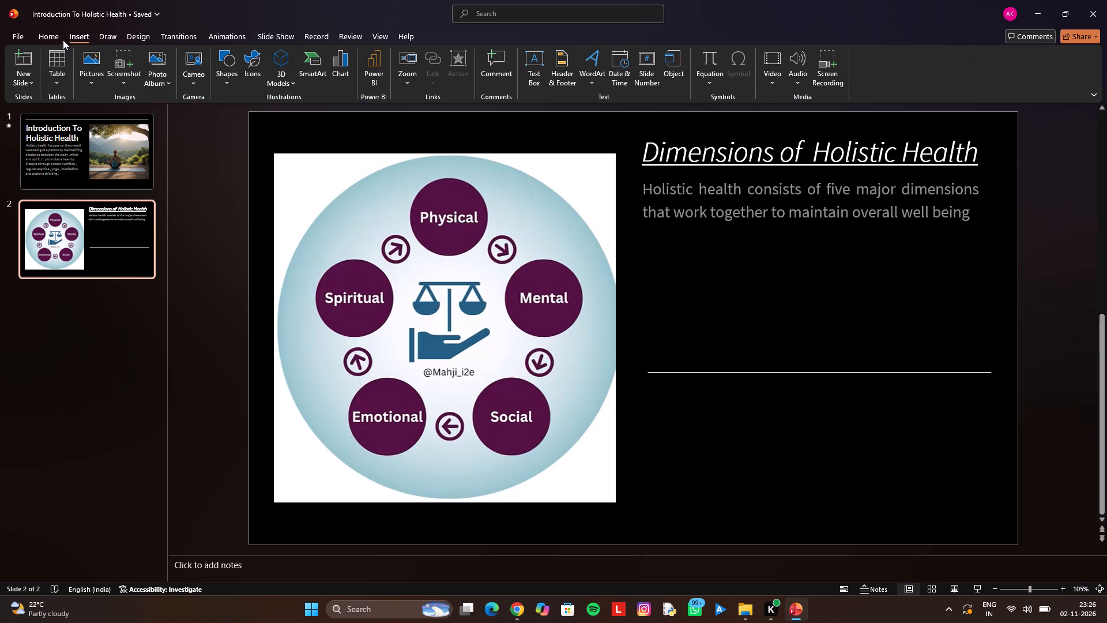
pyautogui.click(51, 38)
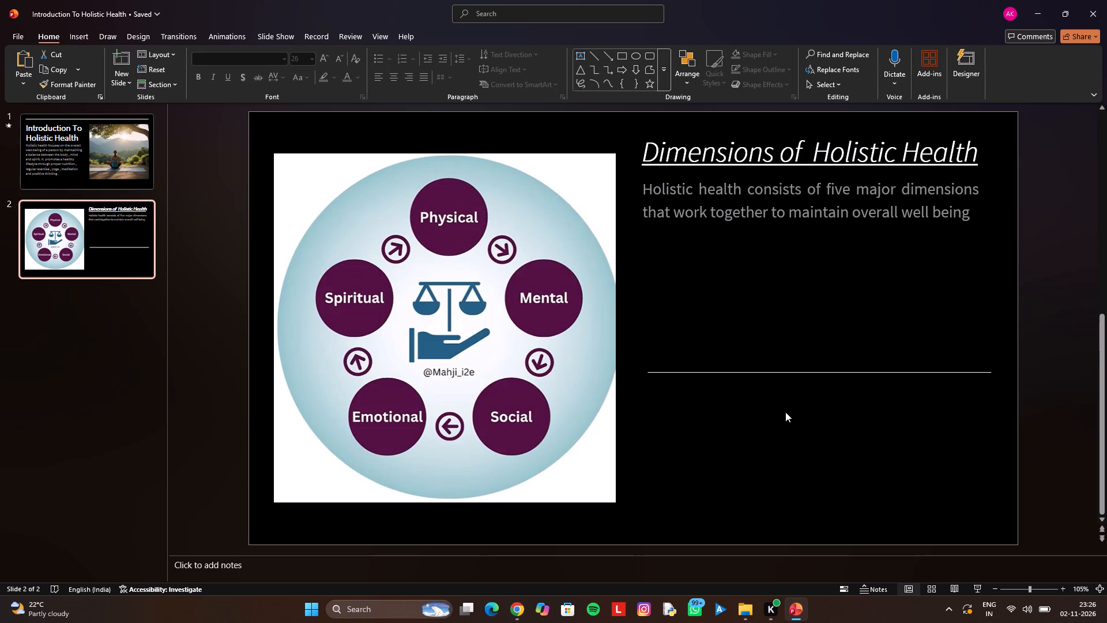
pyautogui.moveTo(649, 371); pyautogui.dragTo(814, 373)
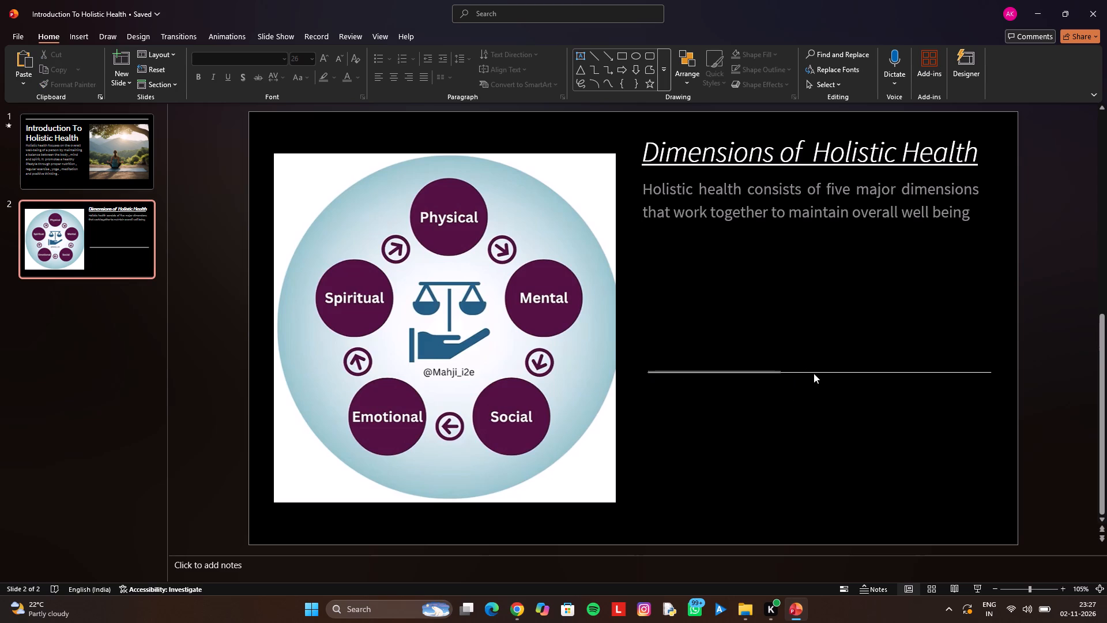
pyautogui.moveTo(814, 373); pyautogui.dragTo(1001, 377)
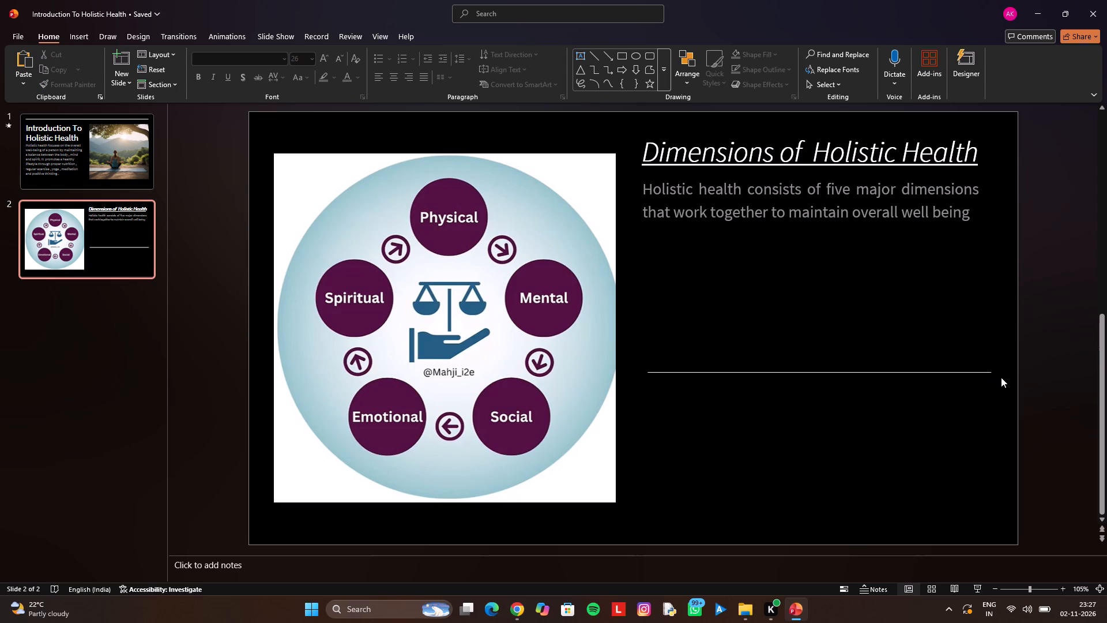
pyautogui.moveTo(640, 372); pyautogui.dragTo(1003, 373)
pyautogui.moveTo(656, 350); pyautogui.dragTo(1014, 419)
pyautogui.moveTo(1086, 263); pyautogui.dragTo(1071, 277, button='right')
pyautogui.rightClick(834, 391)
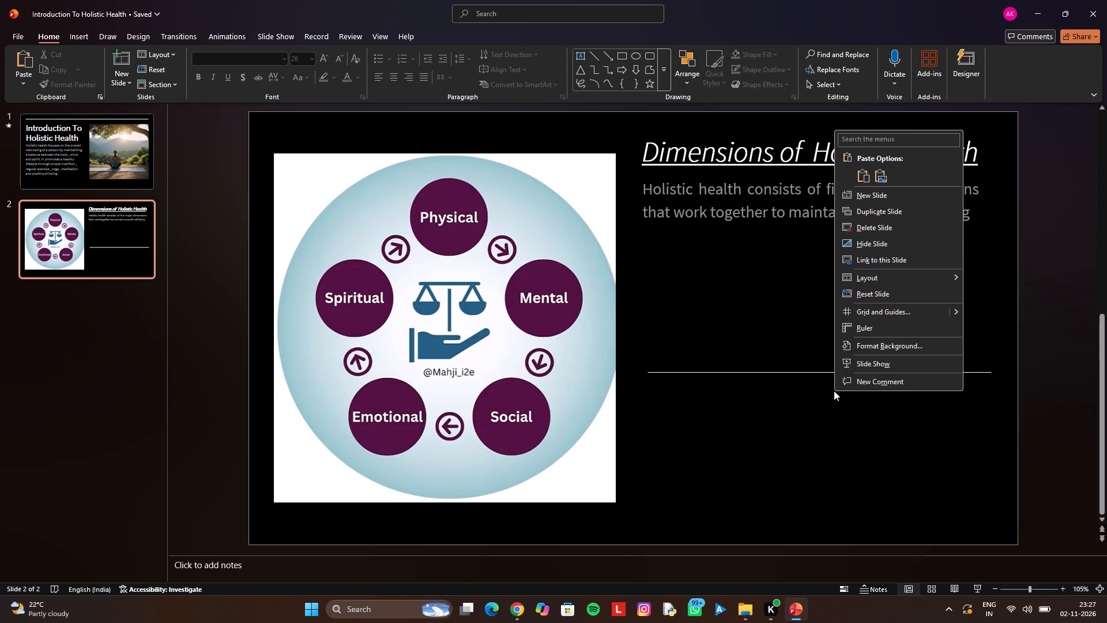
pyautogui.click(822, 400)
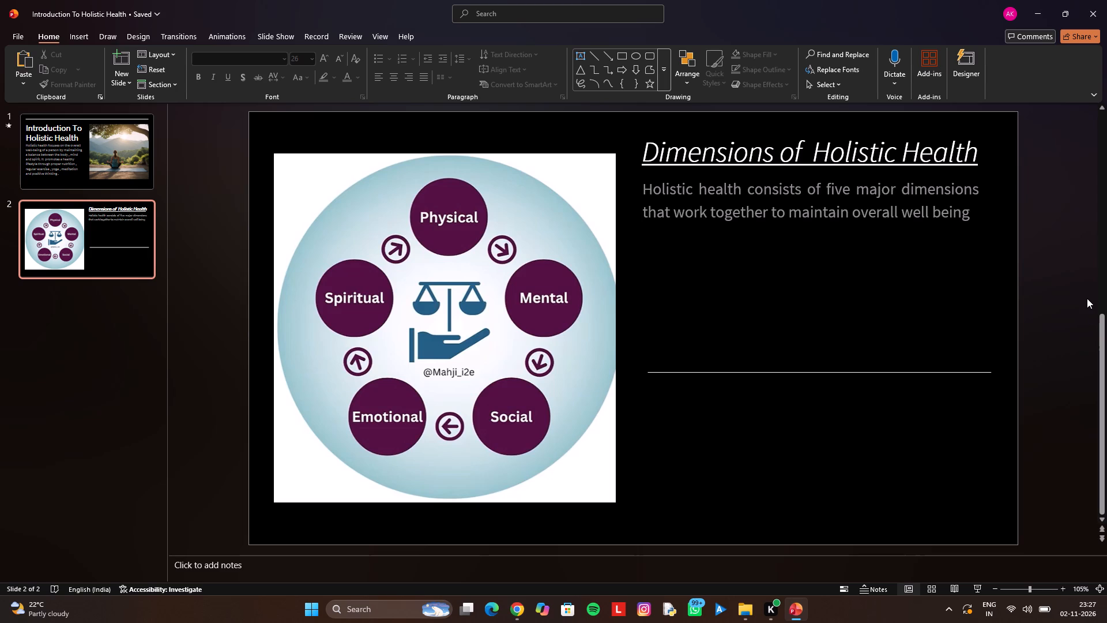
# Add a full stop after "overall well being" at the end of the Dimensions slide's subtitle.
pyautogui.click(977, 213)
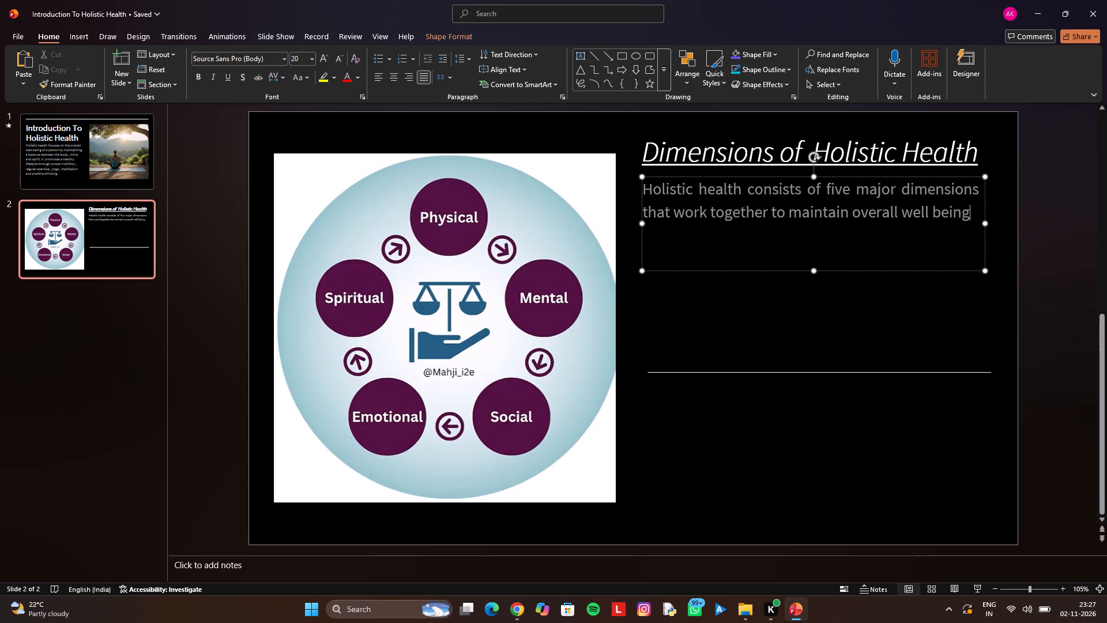
pyautogui.press('.')
pyautogui.click(857, 444)
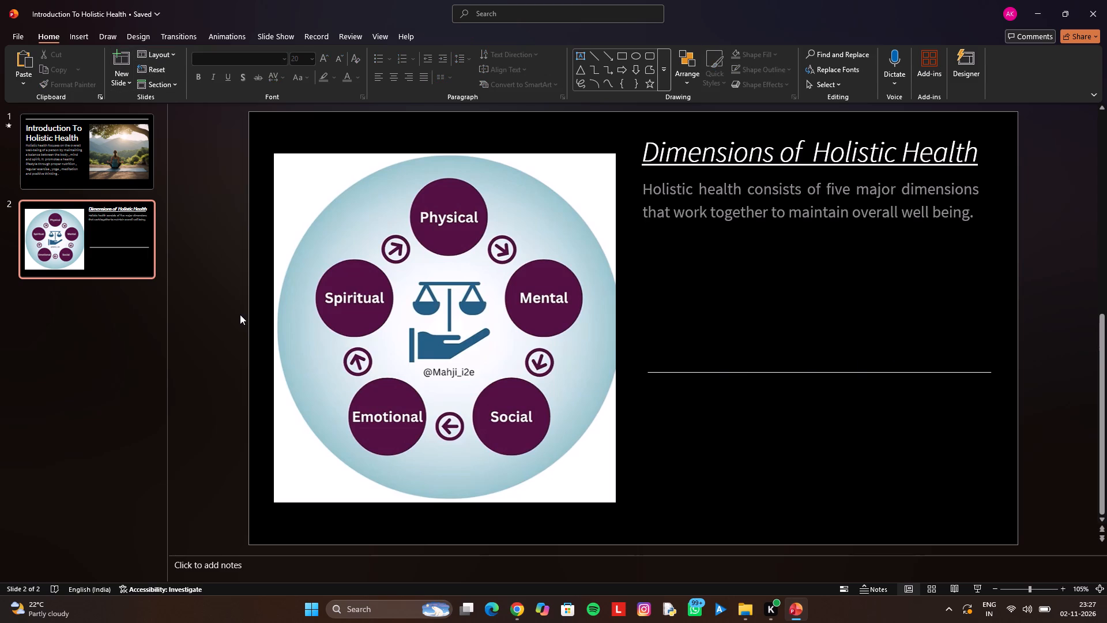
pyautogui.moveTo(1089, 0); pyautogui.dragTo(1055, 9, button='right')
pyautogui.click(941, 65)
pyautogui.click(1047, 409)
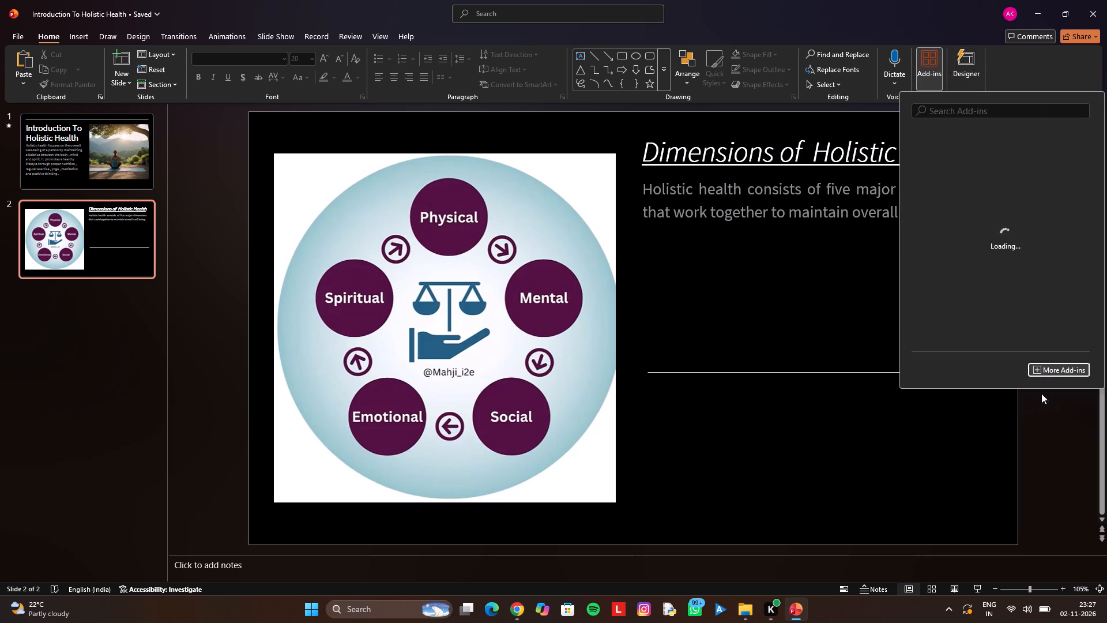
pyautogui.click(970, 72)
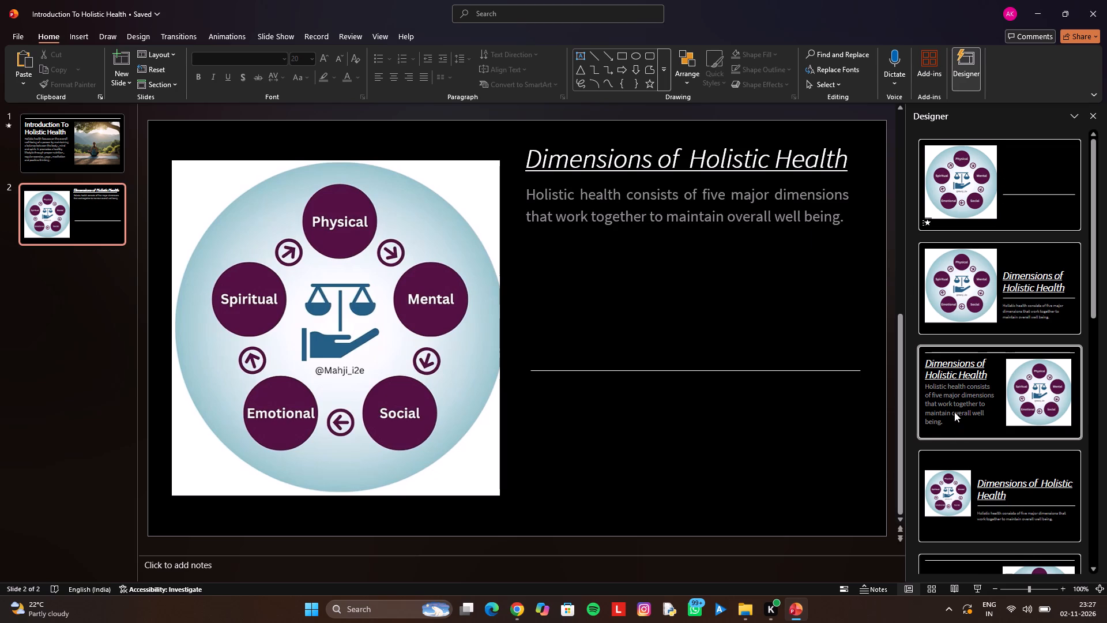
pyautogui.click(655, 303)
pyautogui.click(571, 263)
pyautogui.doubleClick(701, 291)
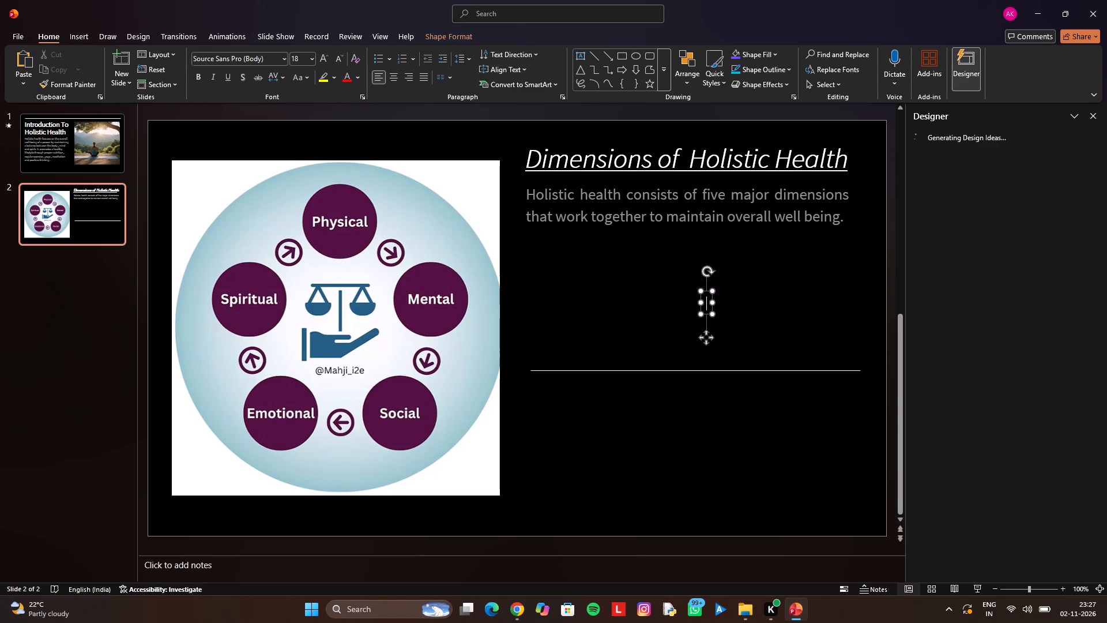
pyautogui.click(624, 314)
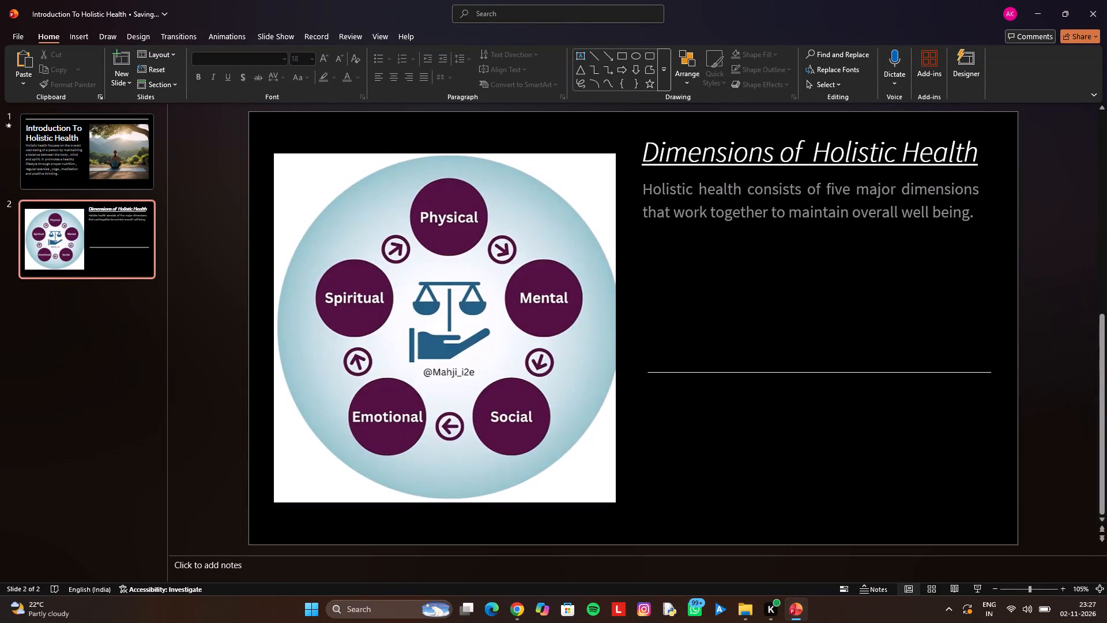
# Show the Designer's layout ideas for the Dimensions slide.
pyautogui.click(962, 63)
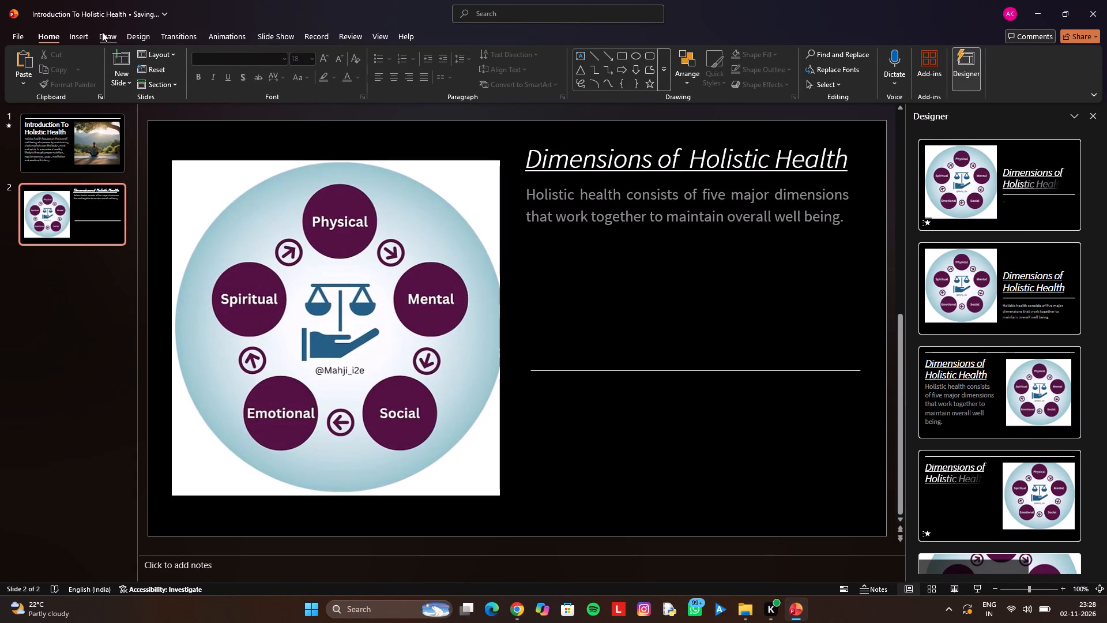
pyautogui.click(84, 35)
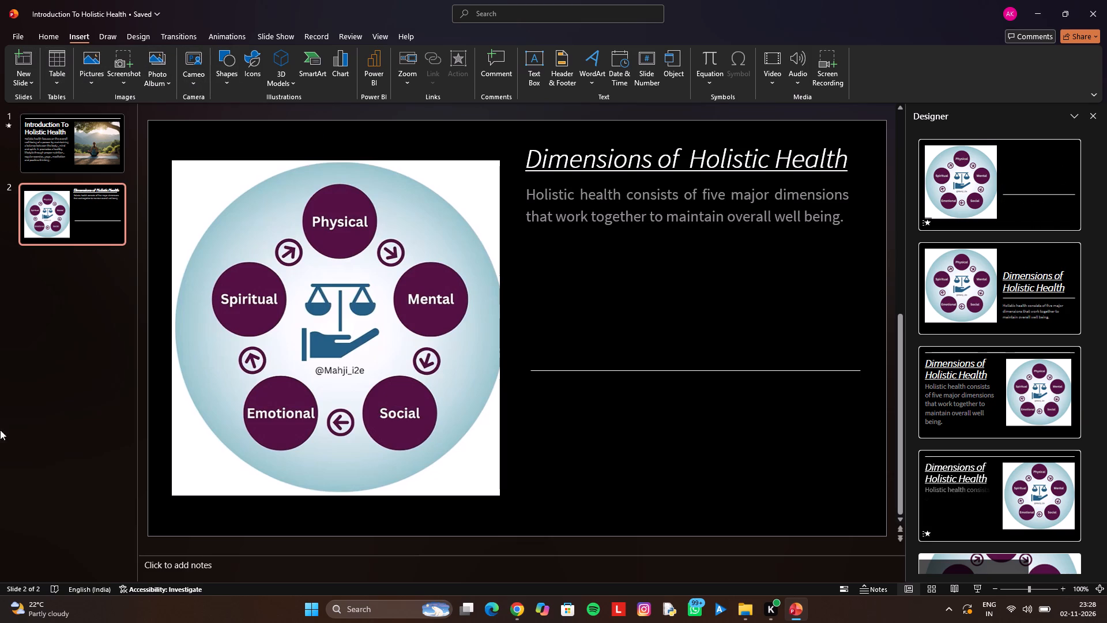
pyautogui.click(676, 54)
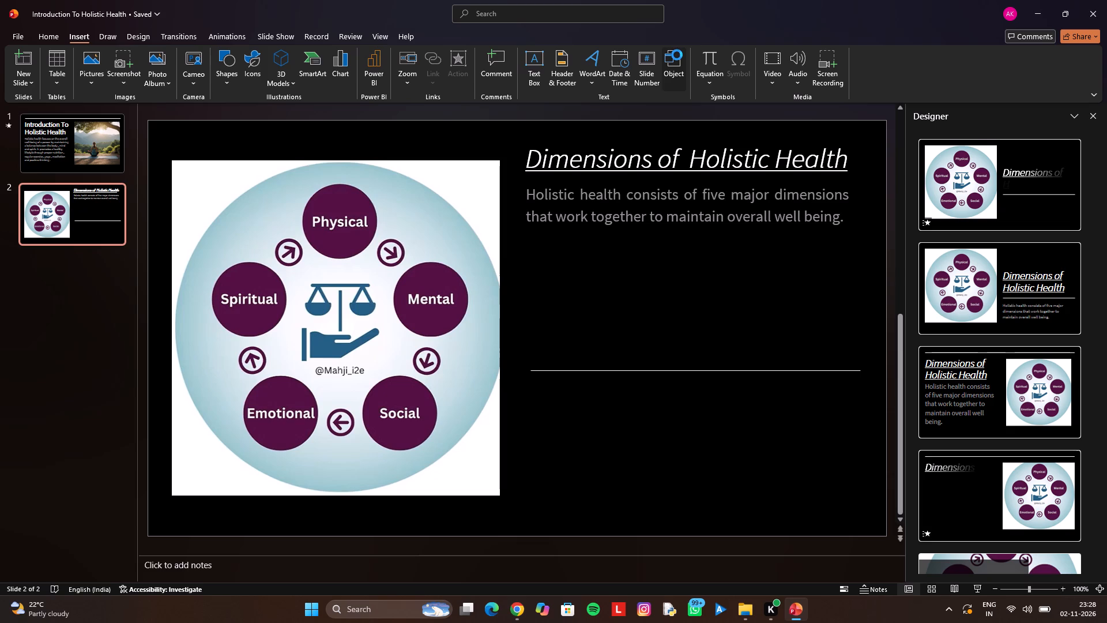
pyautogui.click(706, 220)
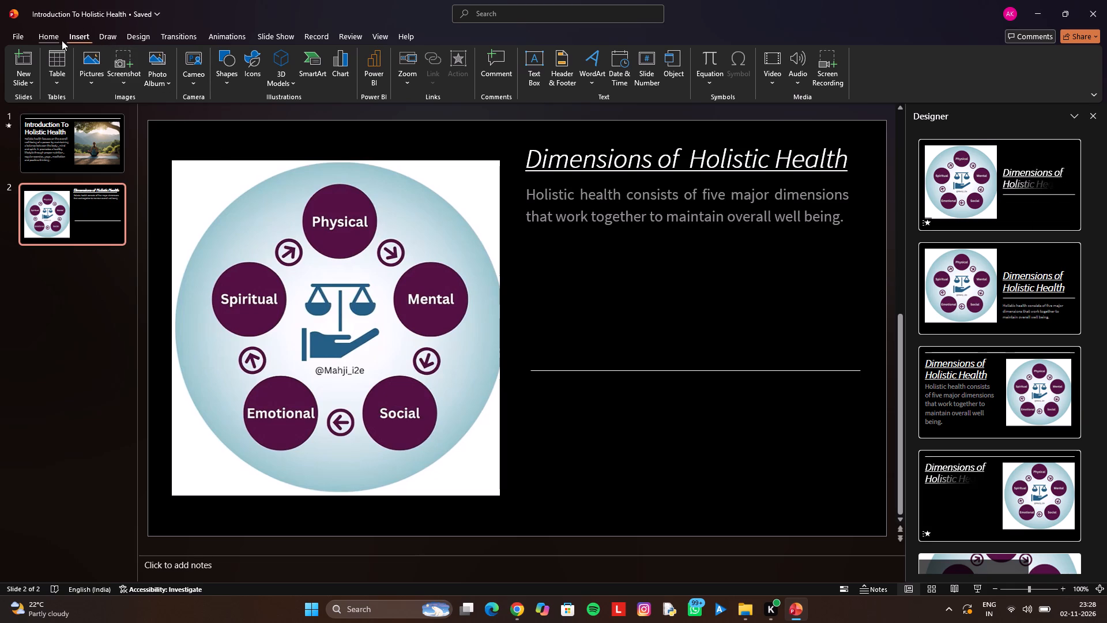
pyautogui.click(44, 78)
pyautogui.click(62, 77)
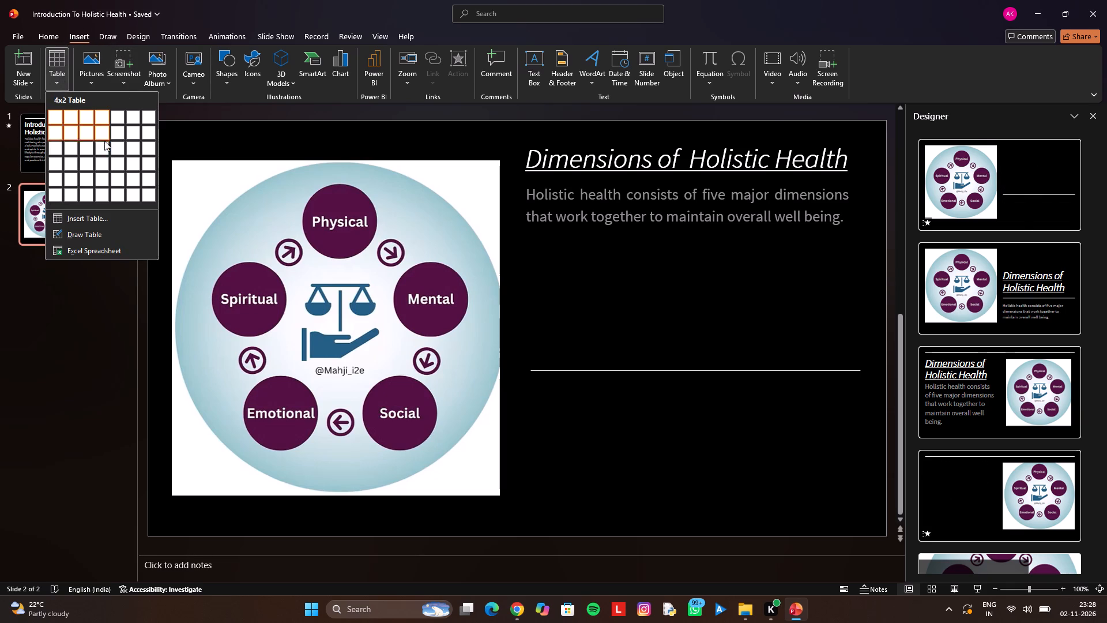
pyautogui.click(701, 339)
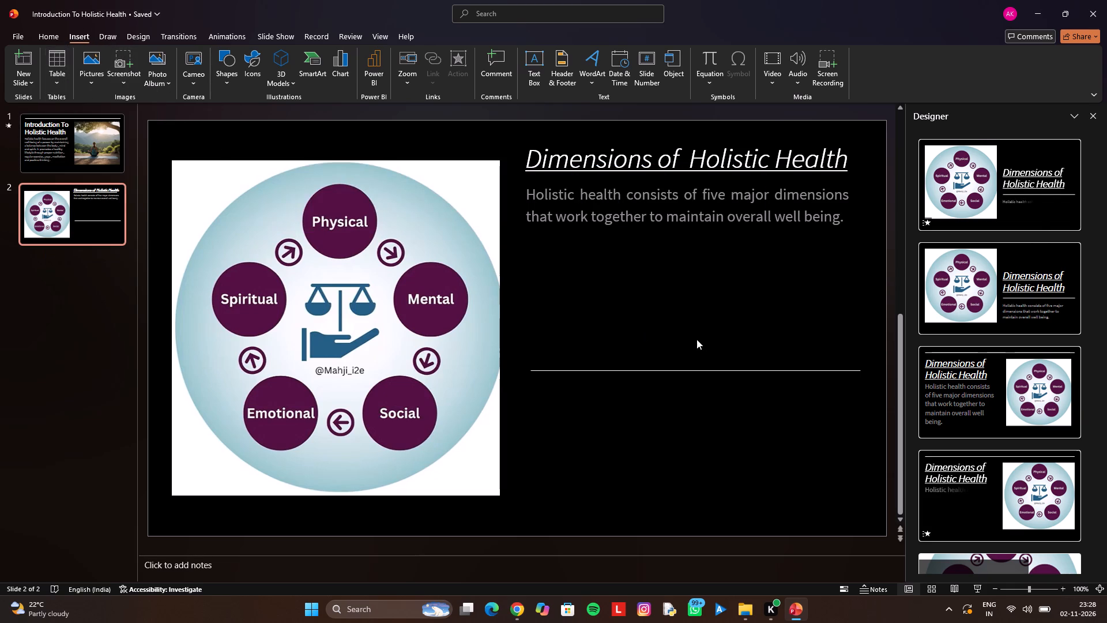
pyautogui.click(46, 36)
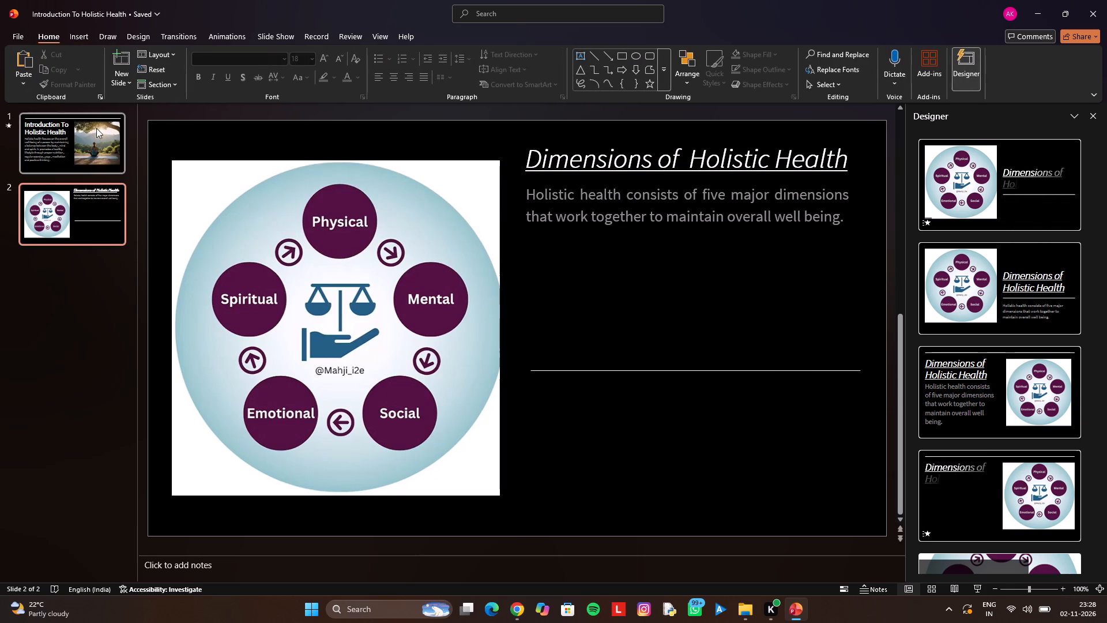
# Change the Dimensions slide's layout to Picture with Caption.
pyautogui.click(165, 54)
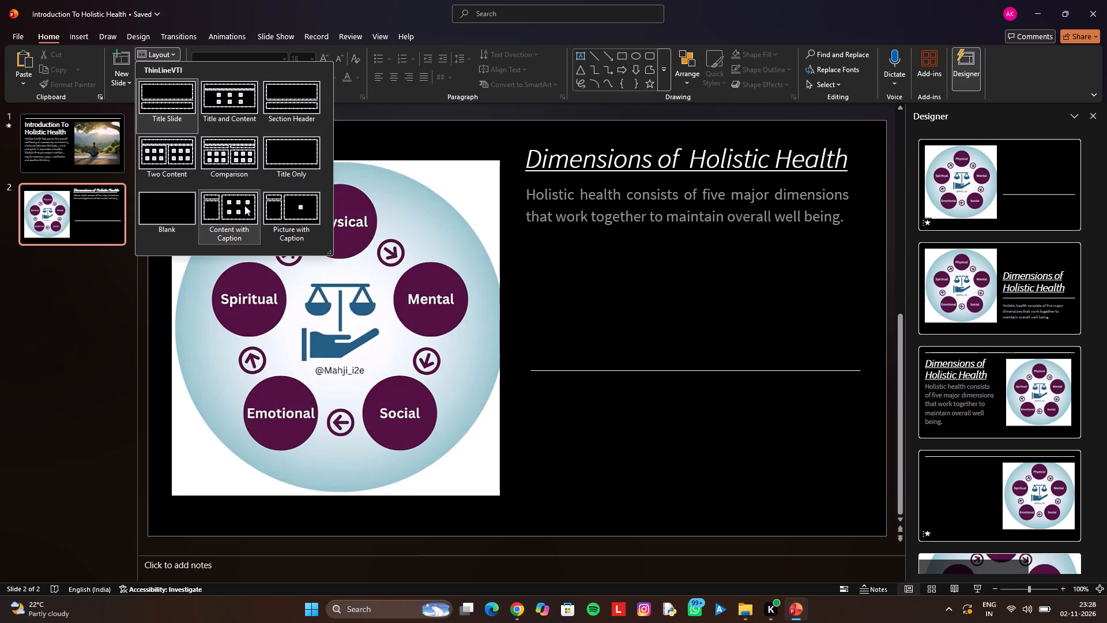
pyautogui.click(294, 208)
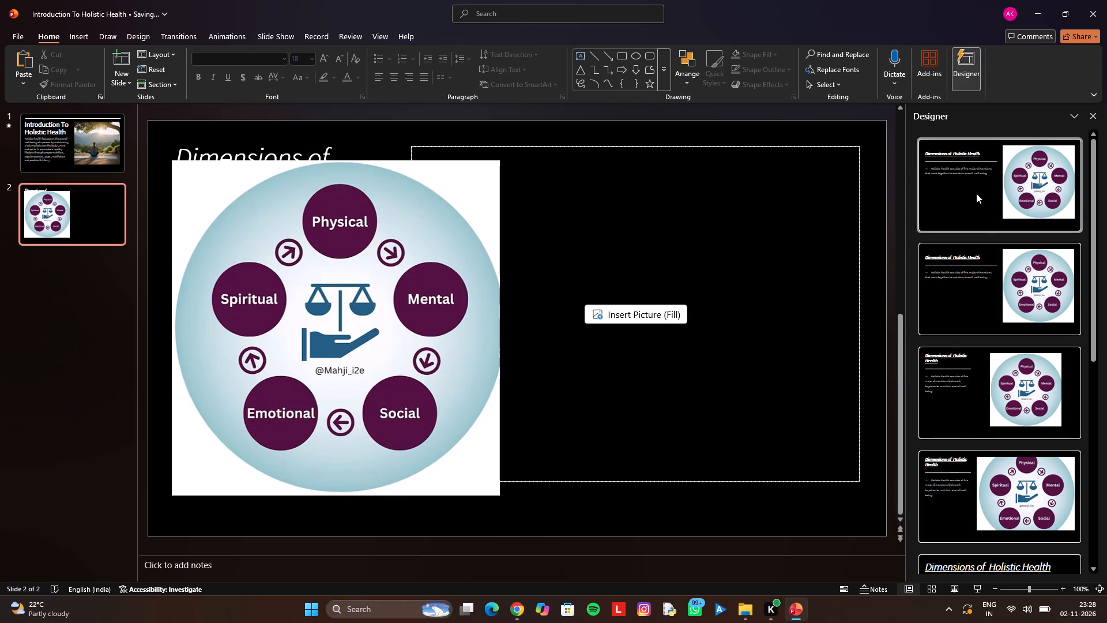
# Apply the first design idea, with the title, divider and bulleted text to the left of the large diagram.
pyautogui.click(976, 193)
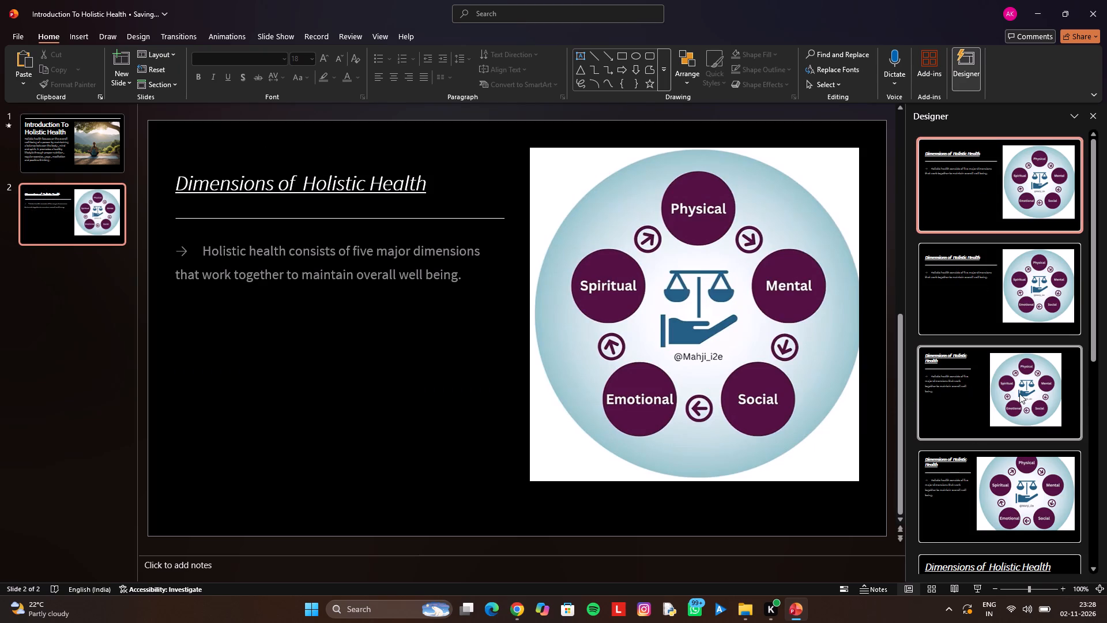
# Apply the design idea with a large title above a full-width divider and a small diagram left of the bulleted text.
pyautogui.scroll(-1, 1016, 281)
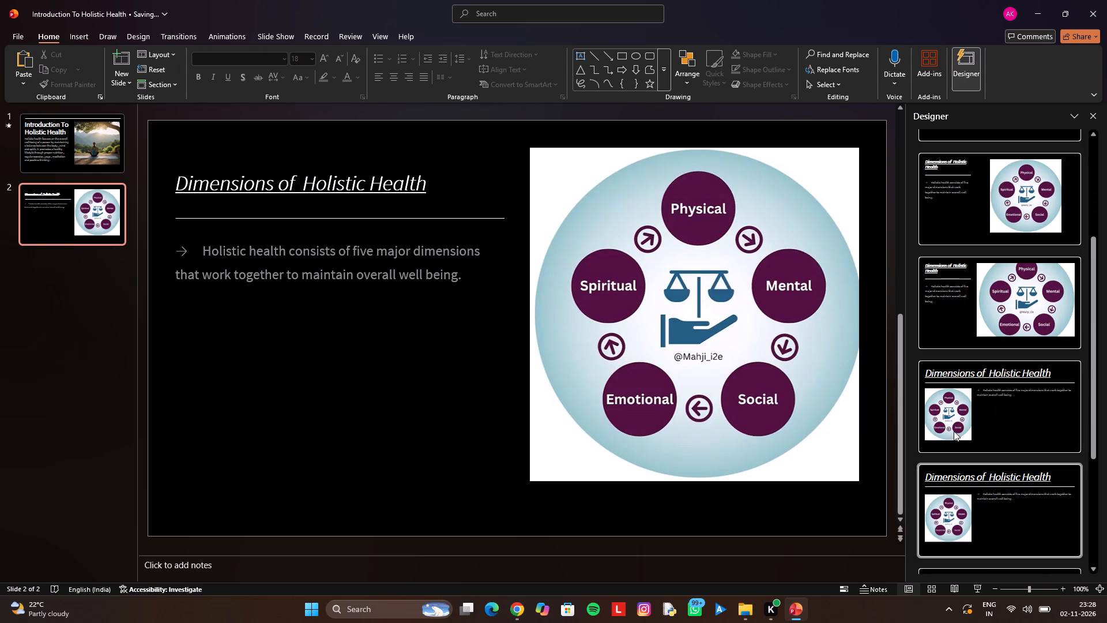
pyautogui.click(957, 397)
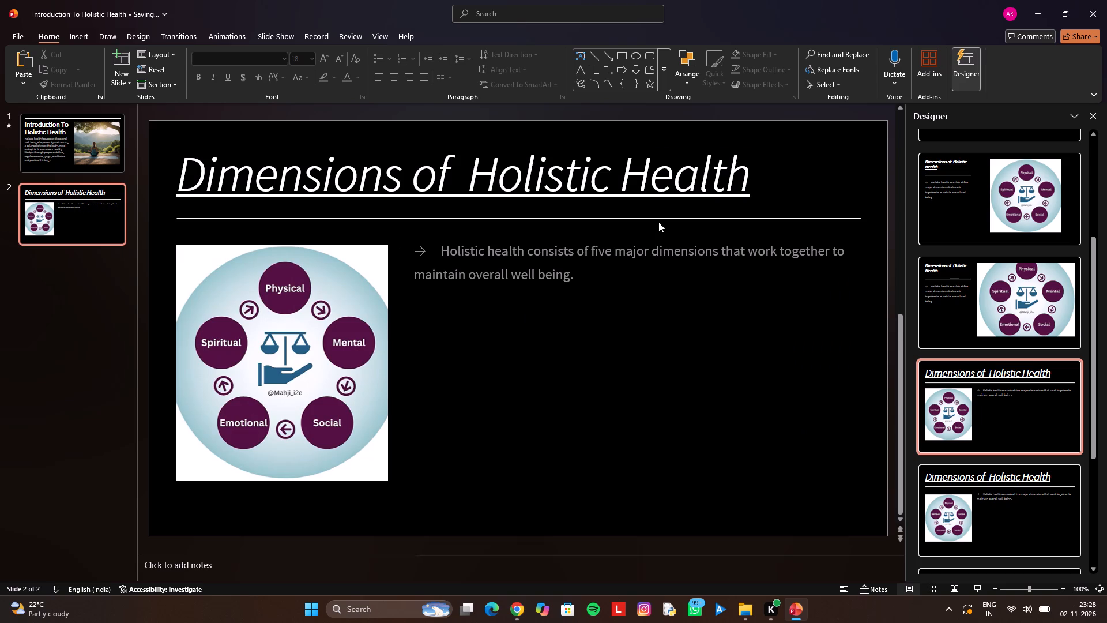
# Remove the underline and italic formatting from the whole "Dimensions of Holistic Health" title.
pyautogui.moveTo(177, 174); pyautogui.dragTo(616, 156)
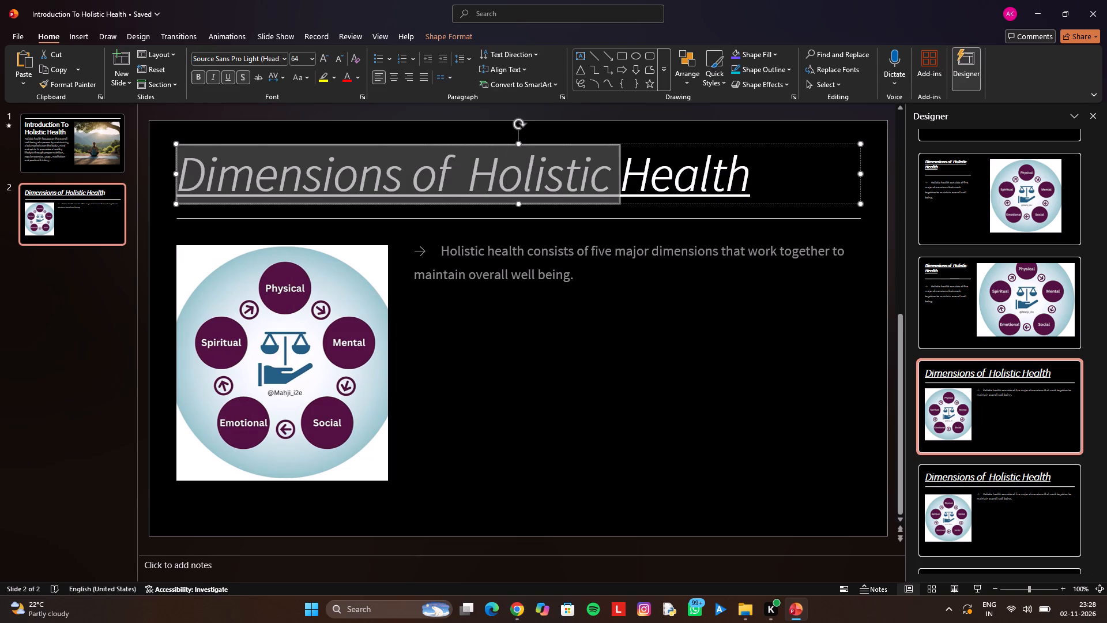
pyautogui.moveTo(616, 156); pyautogui.dragTo(726, 152)
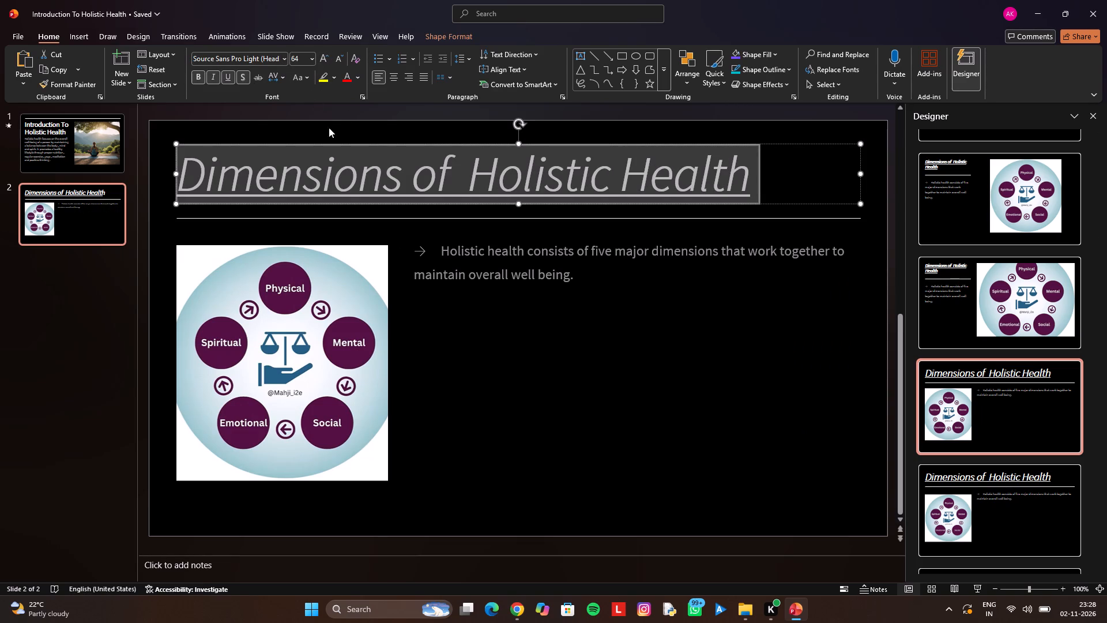
pyautogui.click(228, 74)
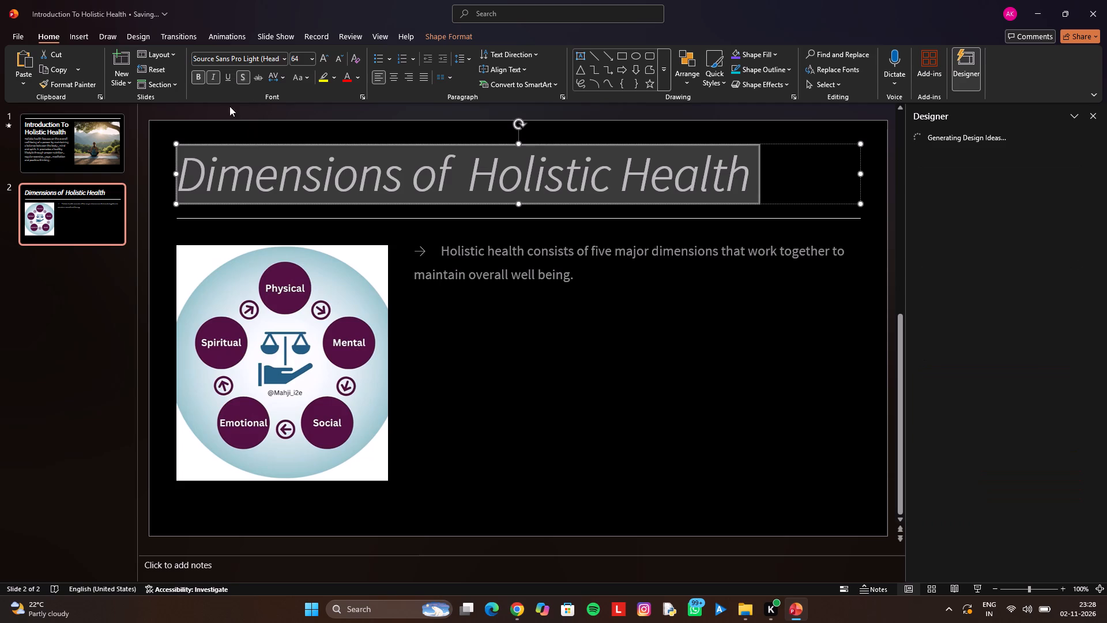
pyautogui.click(211, 77)
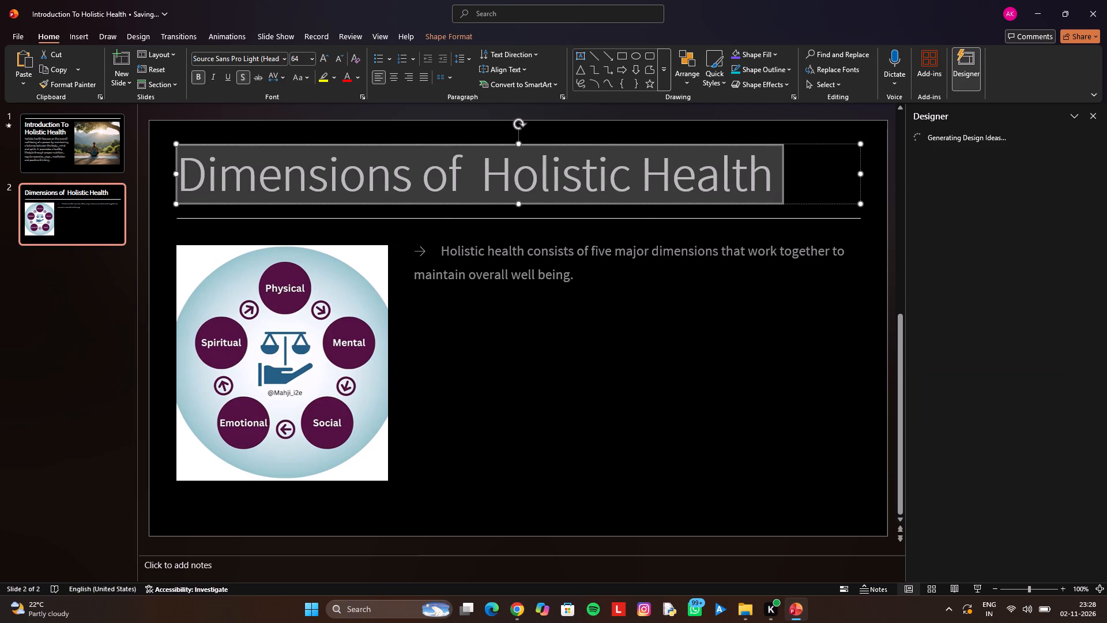
# Move the body text box slightly up toward the divider and shorten it to just fit its two lines, keeping about its full width.
pyautogui.click(454, 319)
pyautogui.click(608, 458)
pyautogui.click(593, 337)
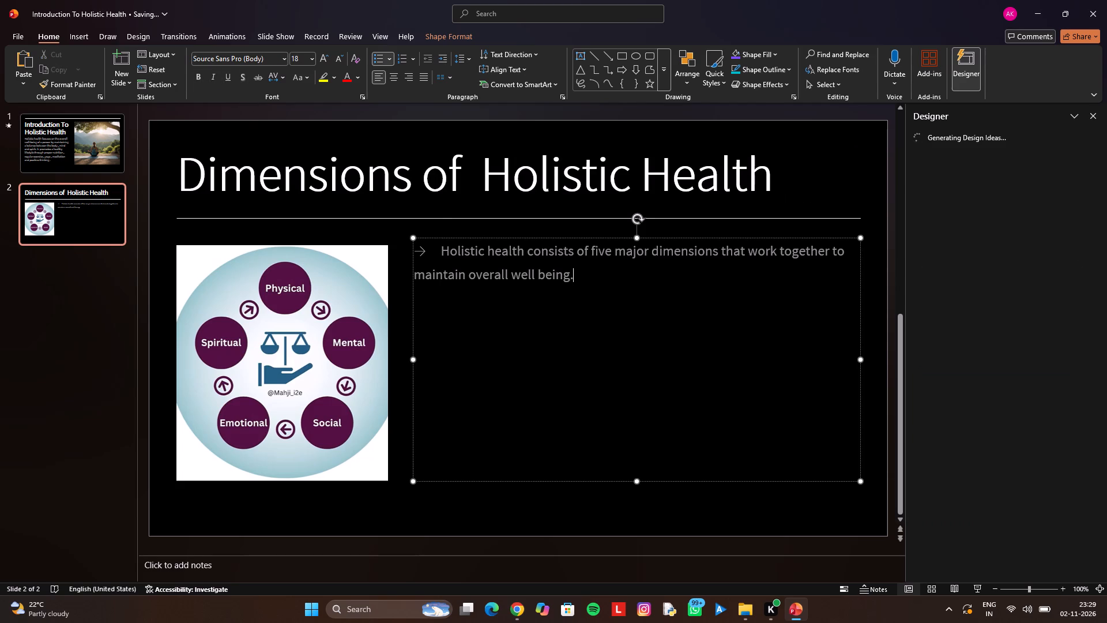
pyautogui.click(427, 257)
pyautogui.click(426, 249)
pyautogui.click(484, 363)
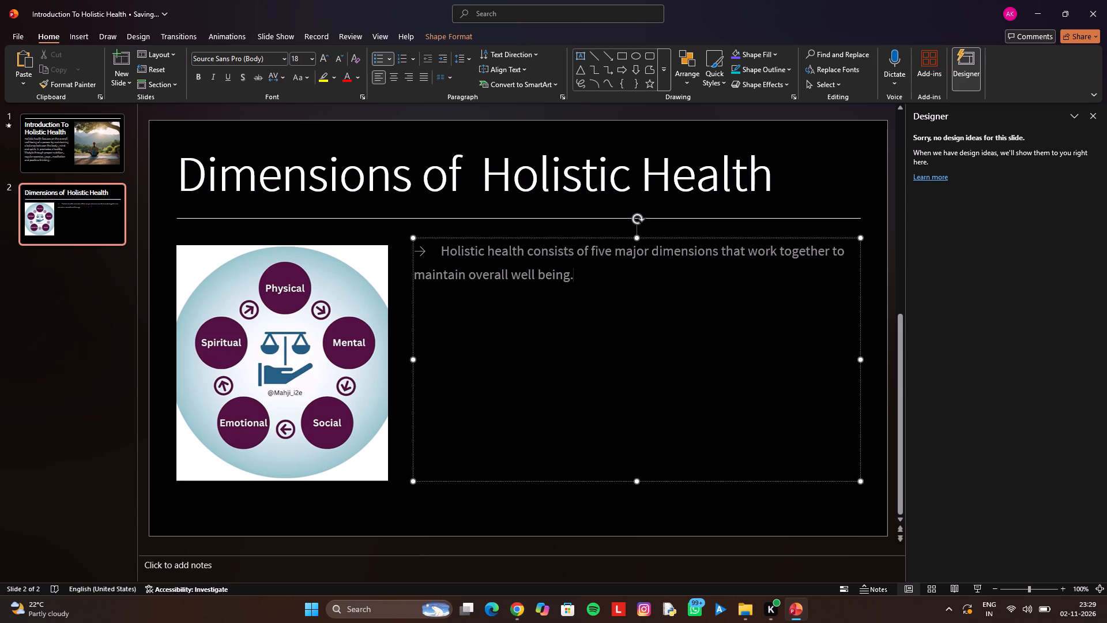
pyautogui.moveTo(864, 486); pyautogui.dragTo(864, 481)
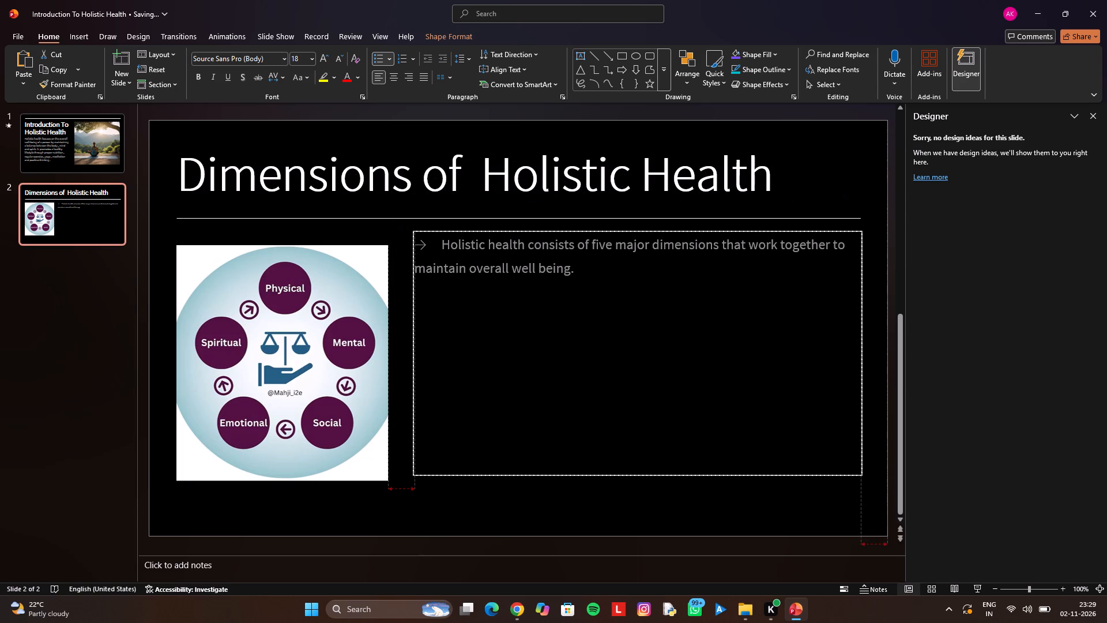
pyautogui.moveTo(864, 481); pyautogui.dragTo(863, 481)
pyautogui.click(859, 478)
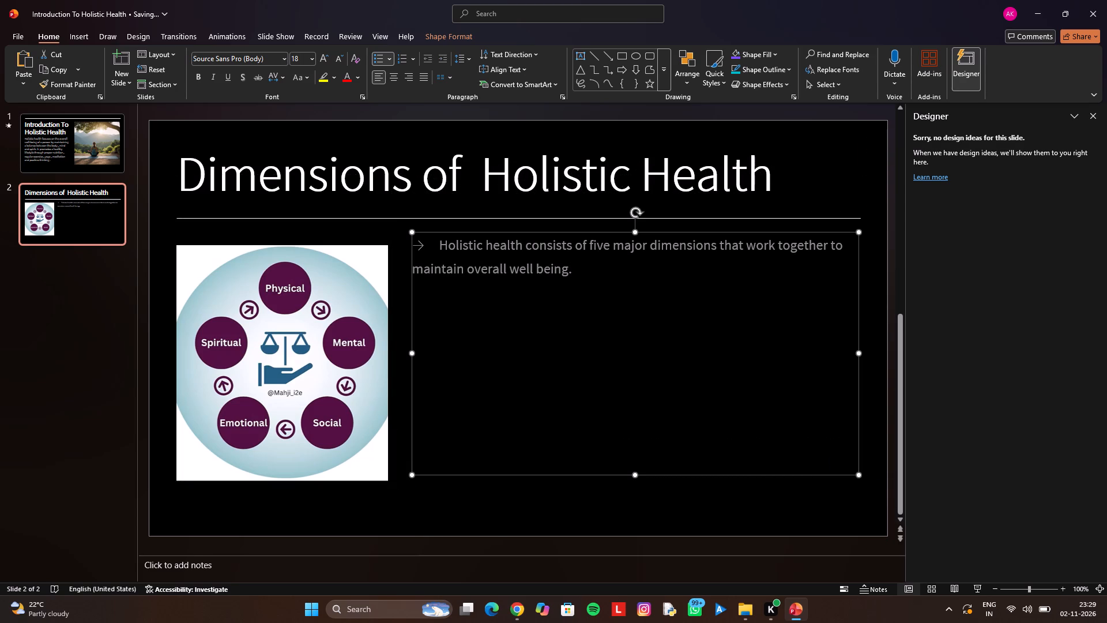
pyautogui.moveTo(857, 476); pyautogui.dragTo(790, 376)
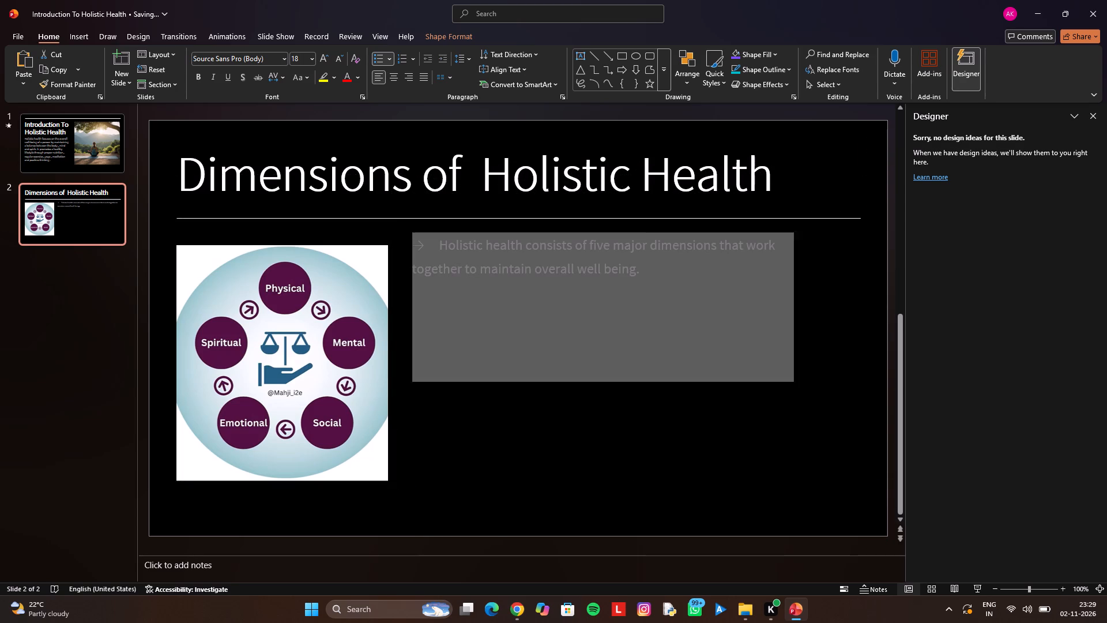
pyautogui.moveTo(790, 376); pyautogui.dragTo(864, 292)
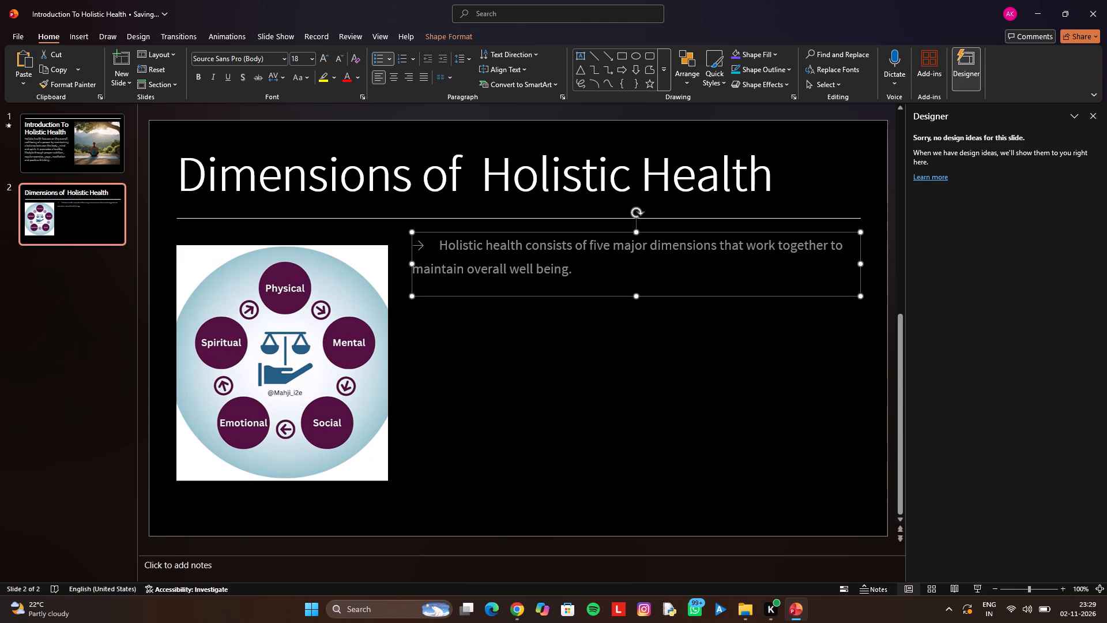
# Remove the arrow bullet and its indent from the body text beside the diagram.
pyautogui.click(819, 378)
pyautogui.click(431, 247)
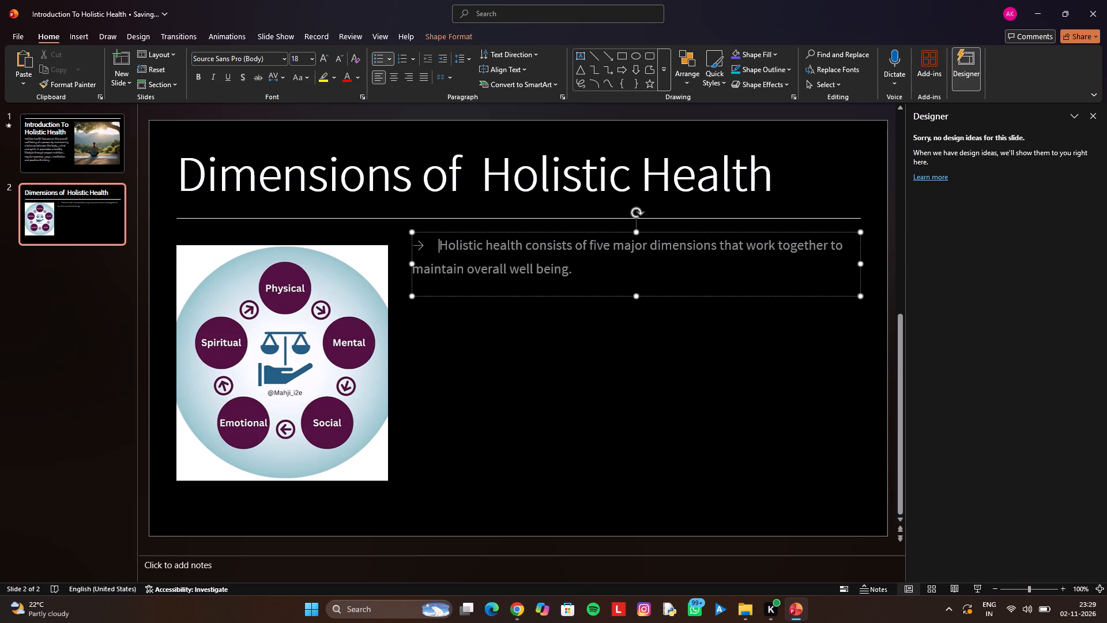
pyautogui.press('BackSpace')
pyautogui.press('BackSpace')
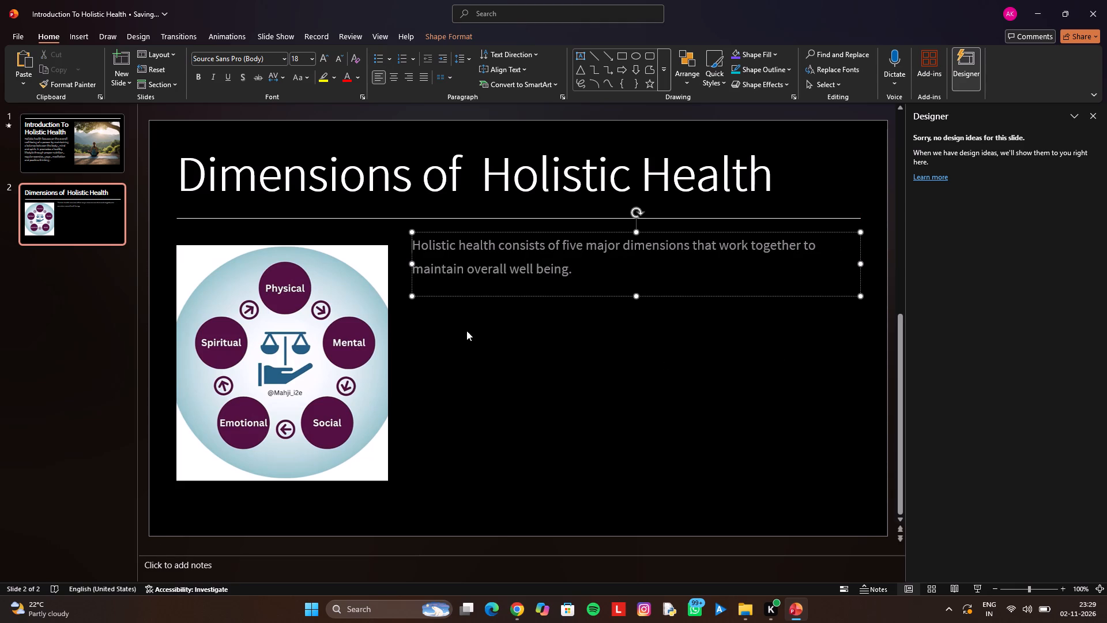
pyautogui.click(466, 331)
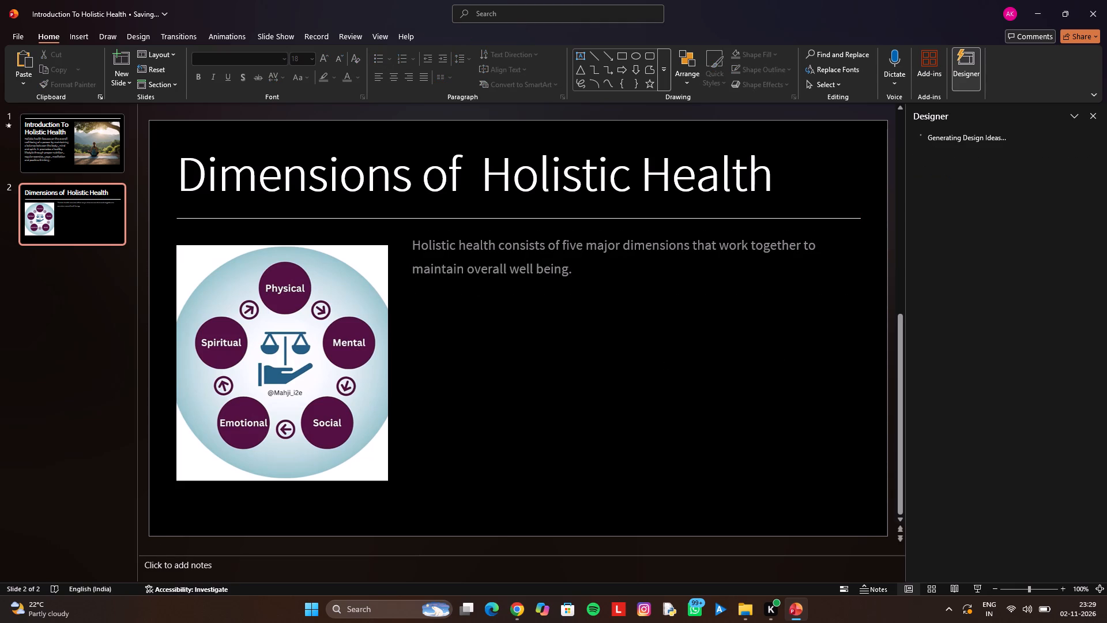
# Justify the "Holistic health consists of five major dimensions" body text.
pyautogui.moveTo(414, 245); pyautogui.dragTo(581, 275)
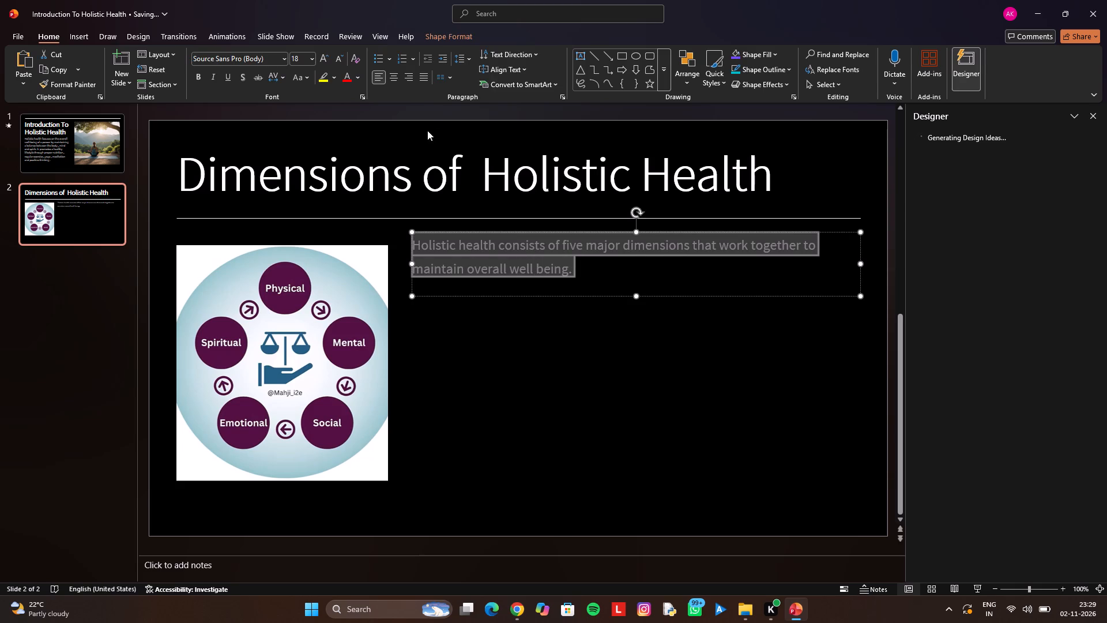
pyautogui.click(429, 74)
pyautogui.click(528, 387)
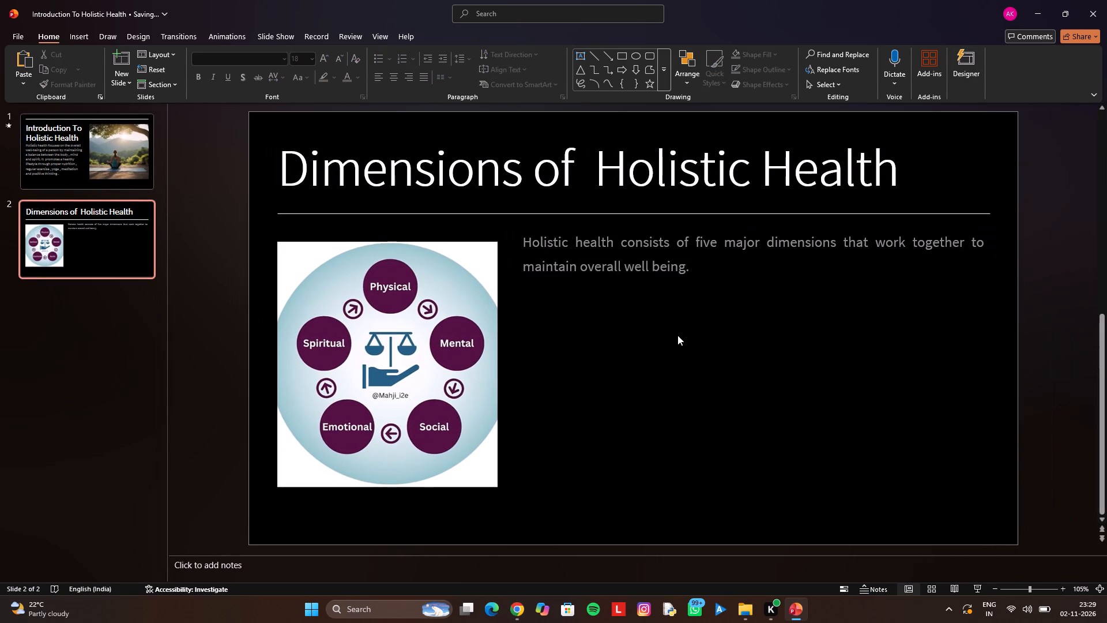
pyautogui.click(704, 298)
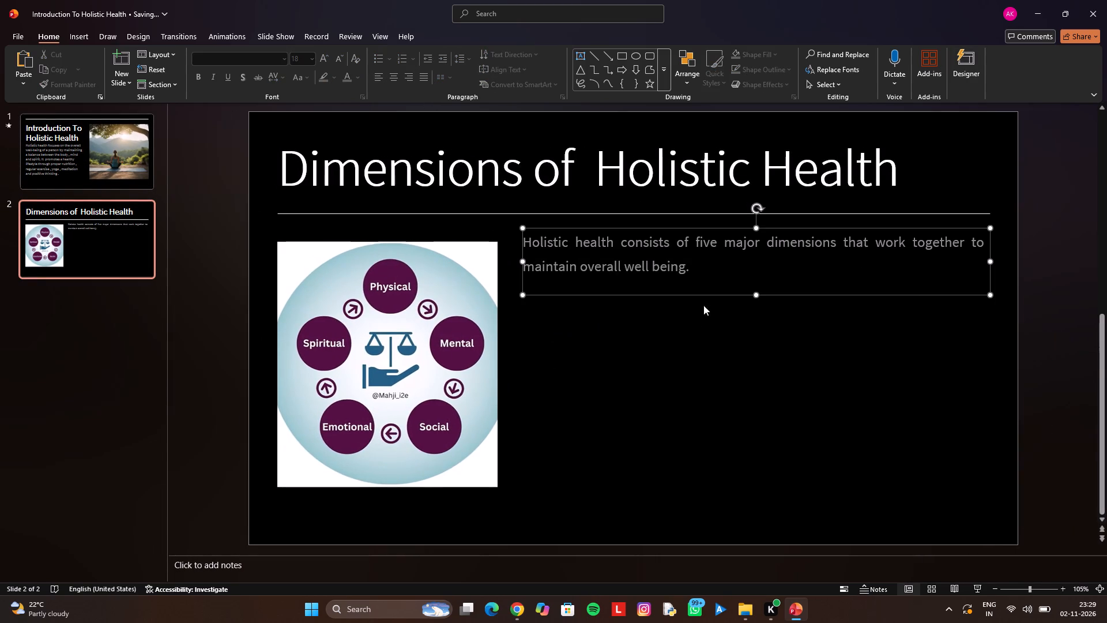
pyautogui.click(705, 377)
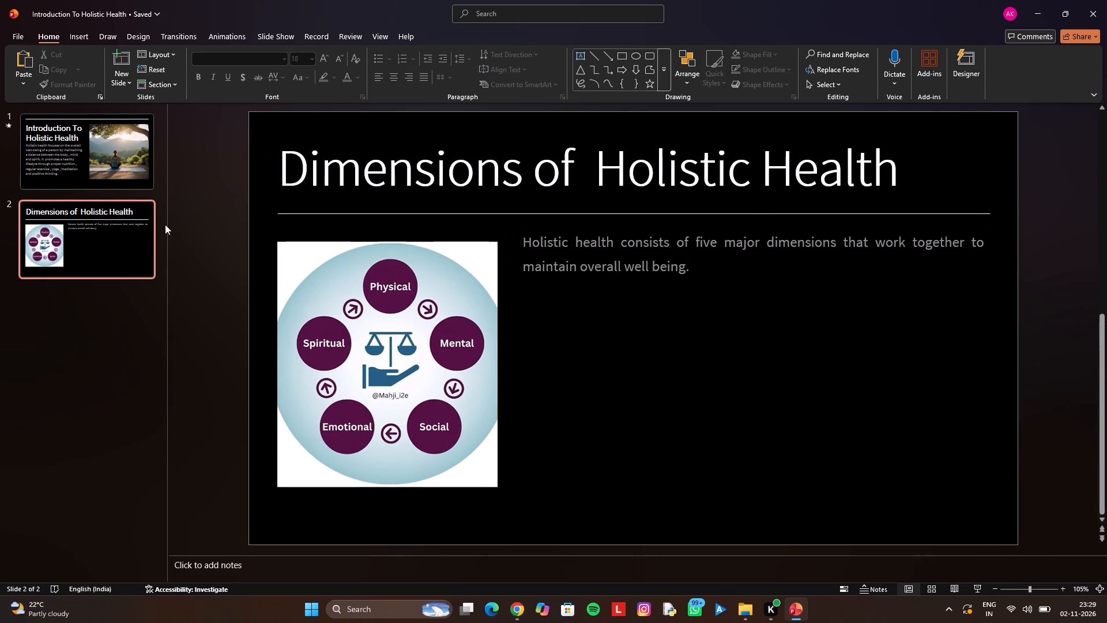
# Add a new section starting at the Dimensions slide, keeping its default name.
pyautogui.click(150, 84)
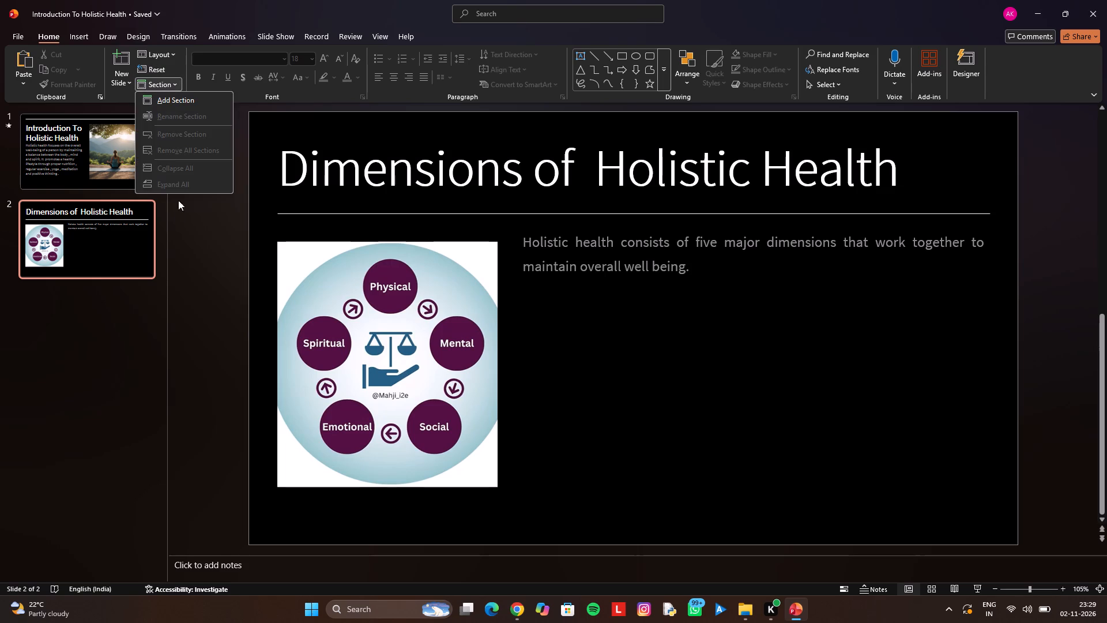
pyautogui.click(176, 100)
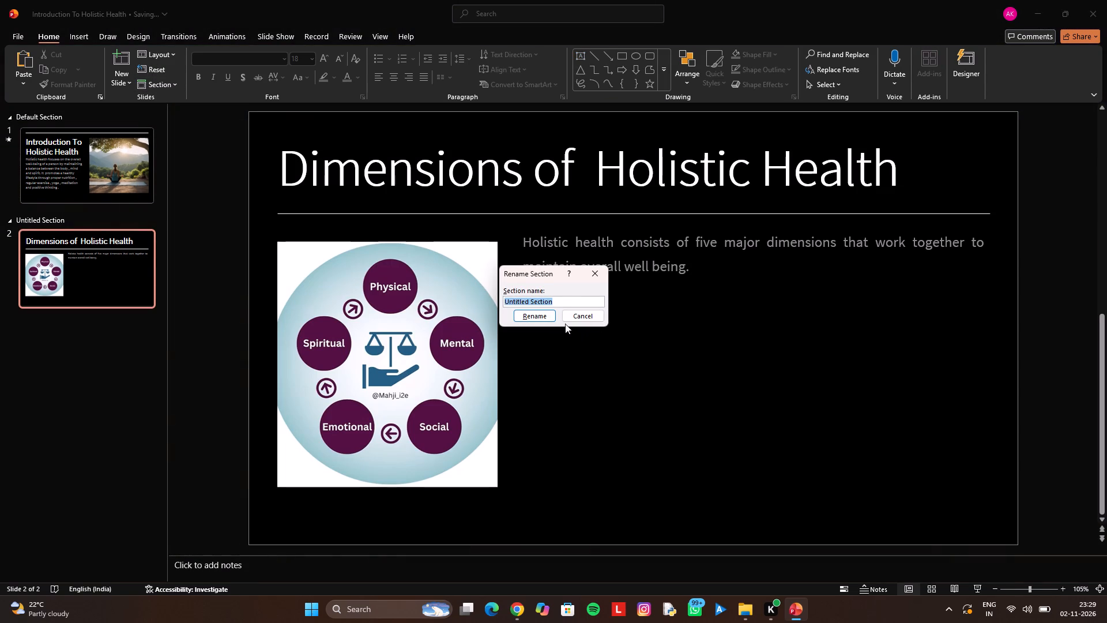
pyautogui.click(602, 268)
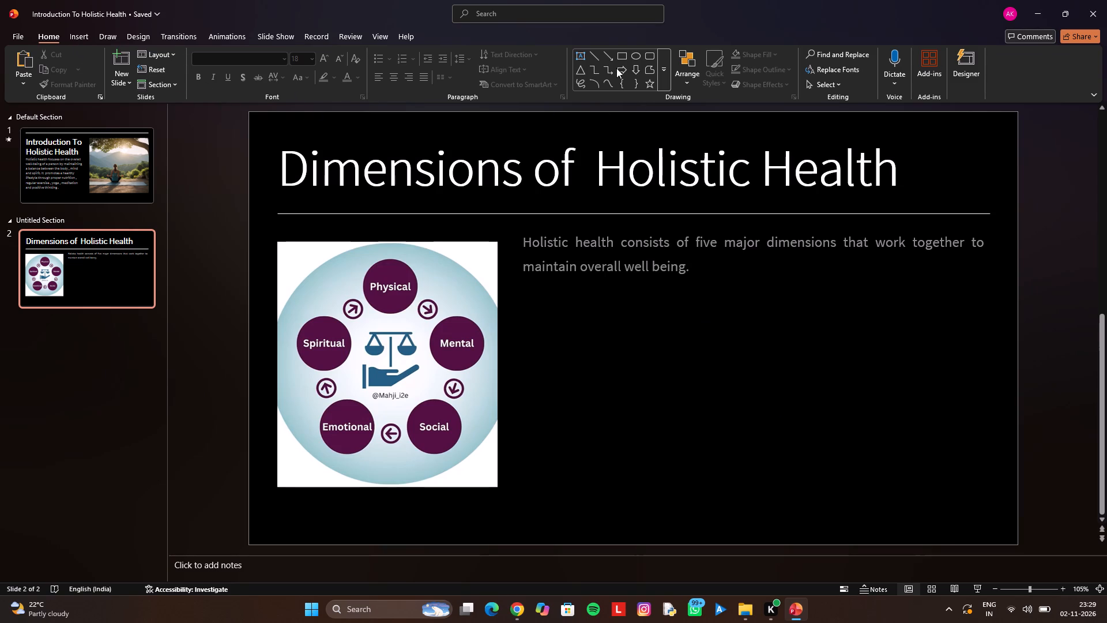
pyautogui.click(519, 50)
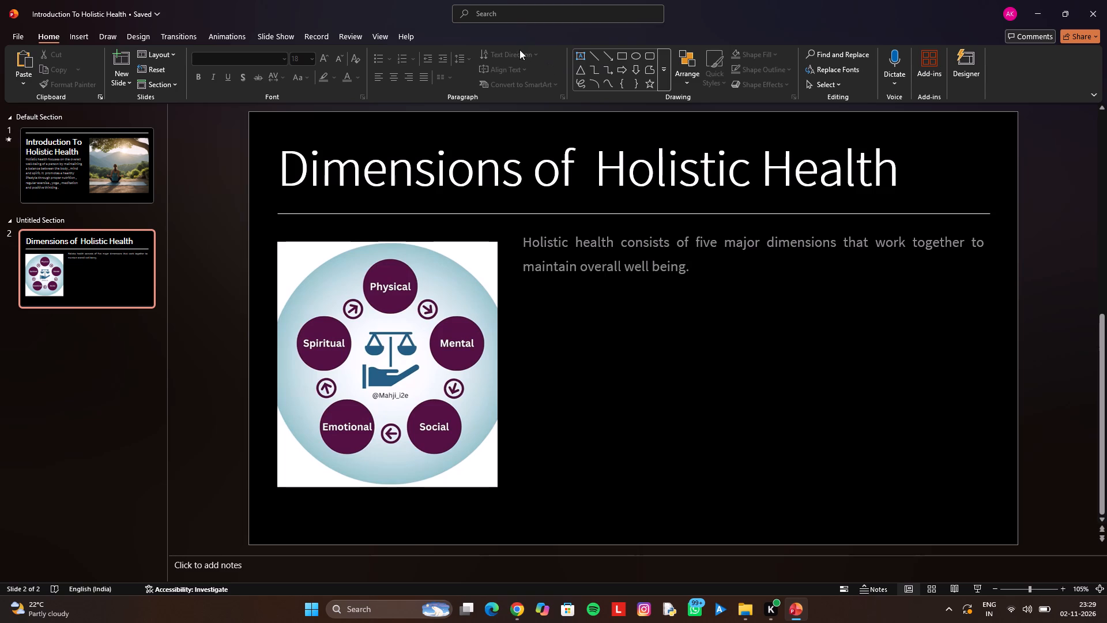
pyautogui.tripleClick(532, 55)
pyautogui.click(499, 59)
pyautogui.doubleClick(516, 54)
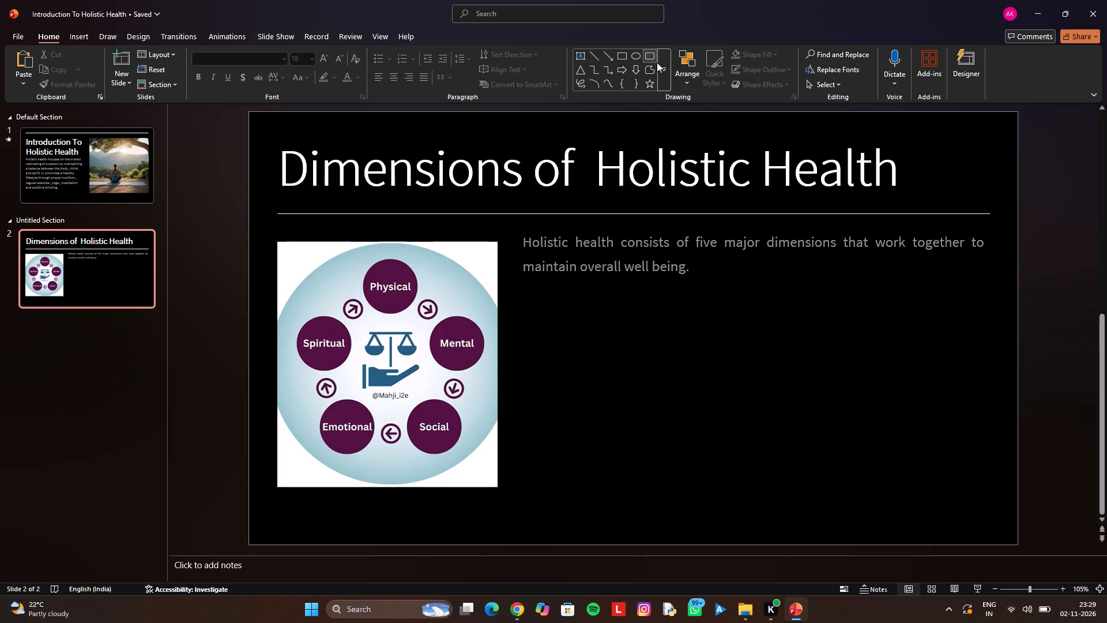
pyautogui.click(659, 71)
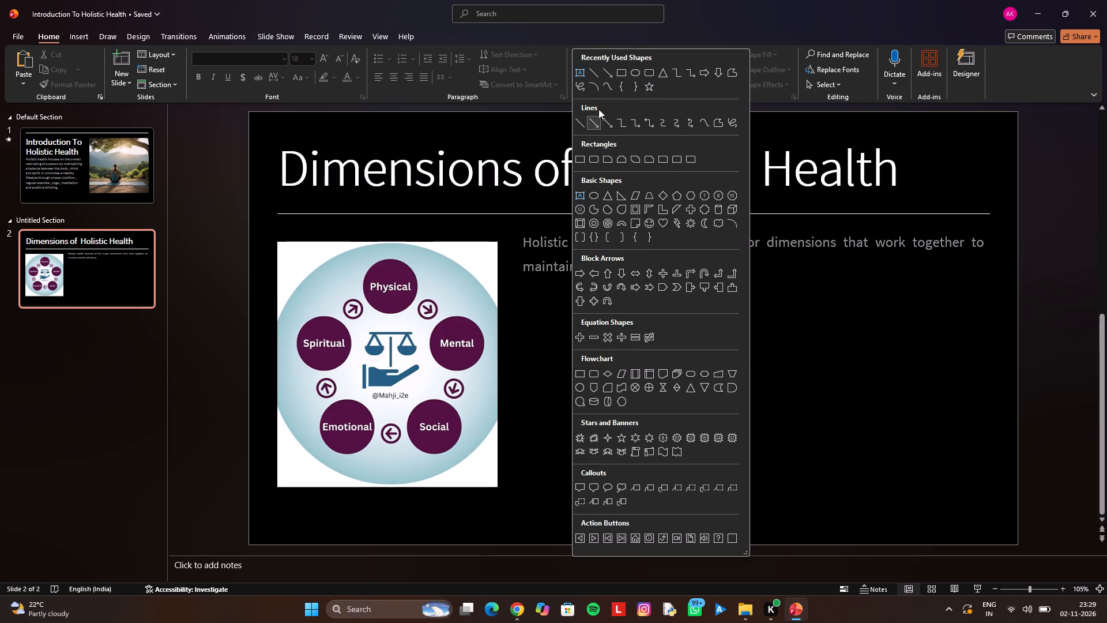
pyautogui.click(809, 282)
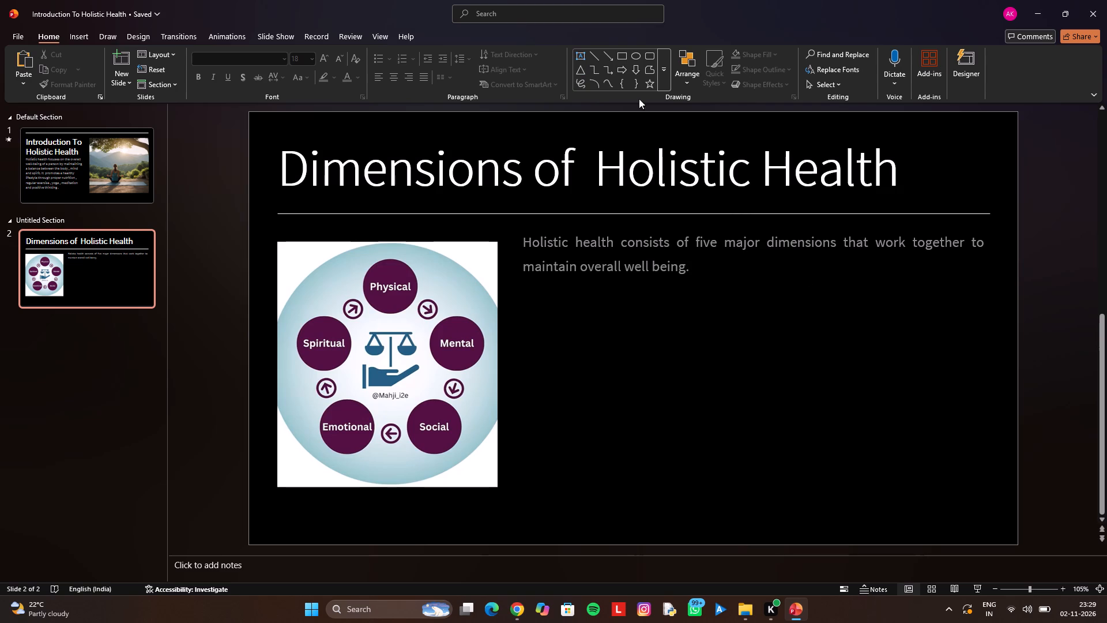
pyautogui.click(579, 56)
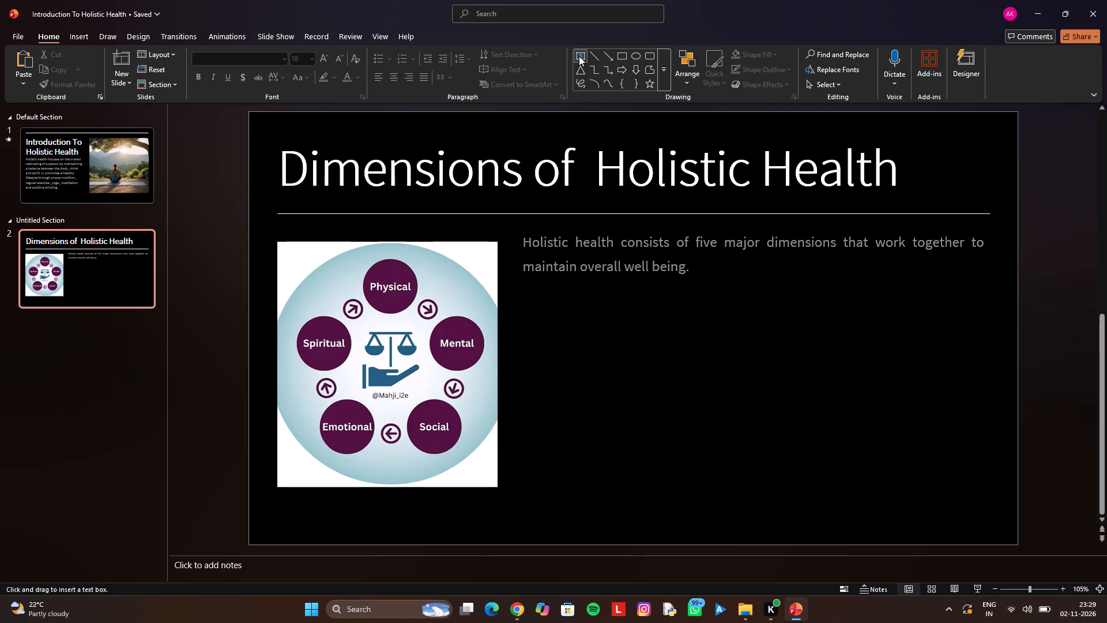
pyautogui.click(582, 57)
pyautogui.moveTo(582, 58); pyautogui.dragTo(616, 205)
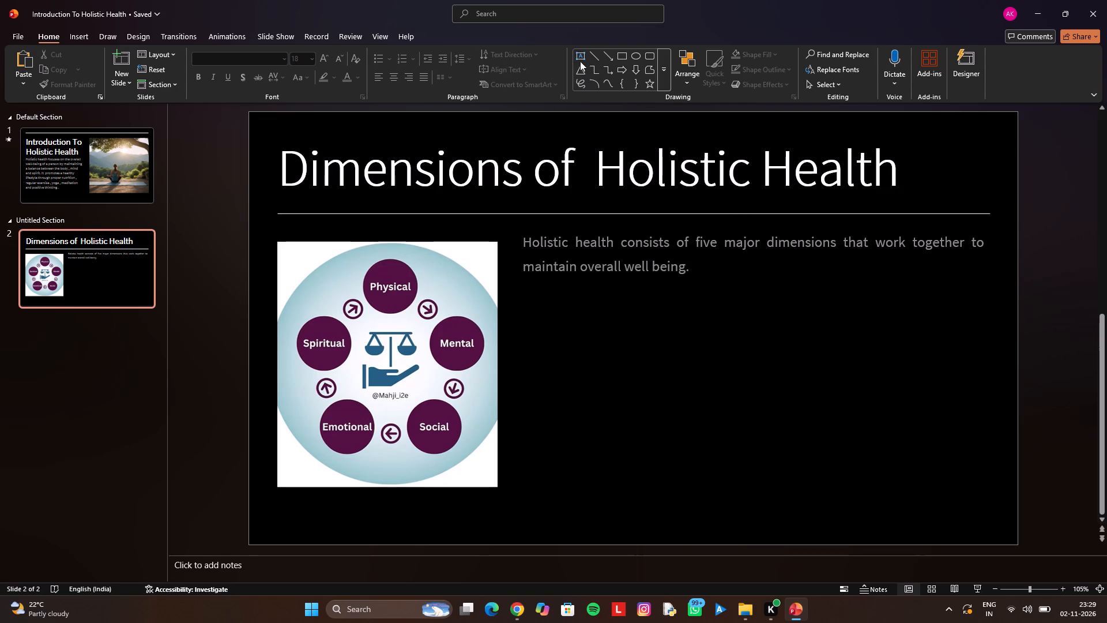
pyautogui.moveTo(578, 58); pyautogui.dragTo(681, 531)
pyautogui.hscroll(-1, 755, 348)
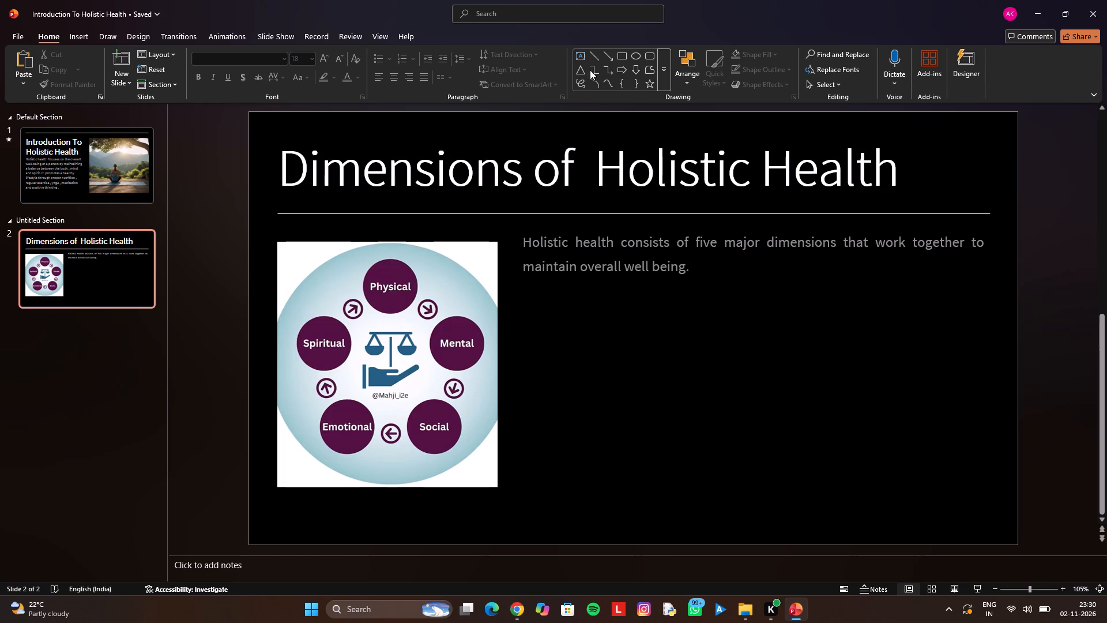
# Insert a wide text box below the body text, its left edge near the paragraph's and its bottom slightly below the diagram.
pyautogui.doubleClick(580, 60)
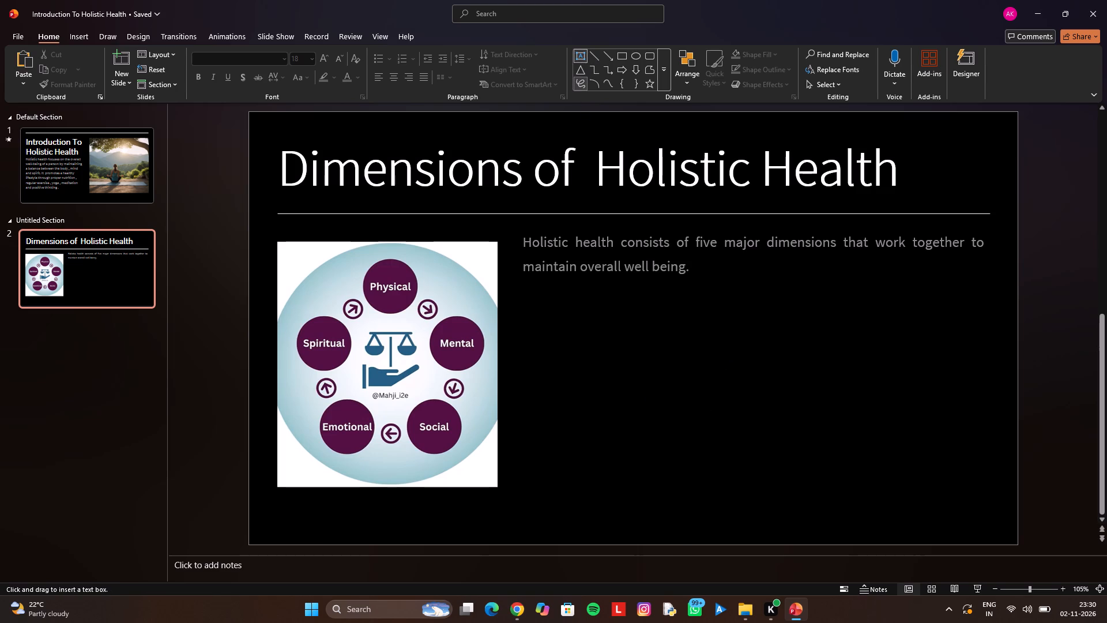
pyautogui.moveTo(573, 324); pyautogui.dragTo(677, 369)
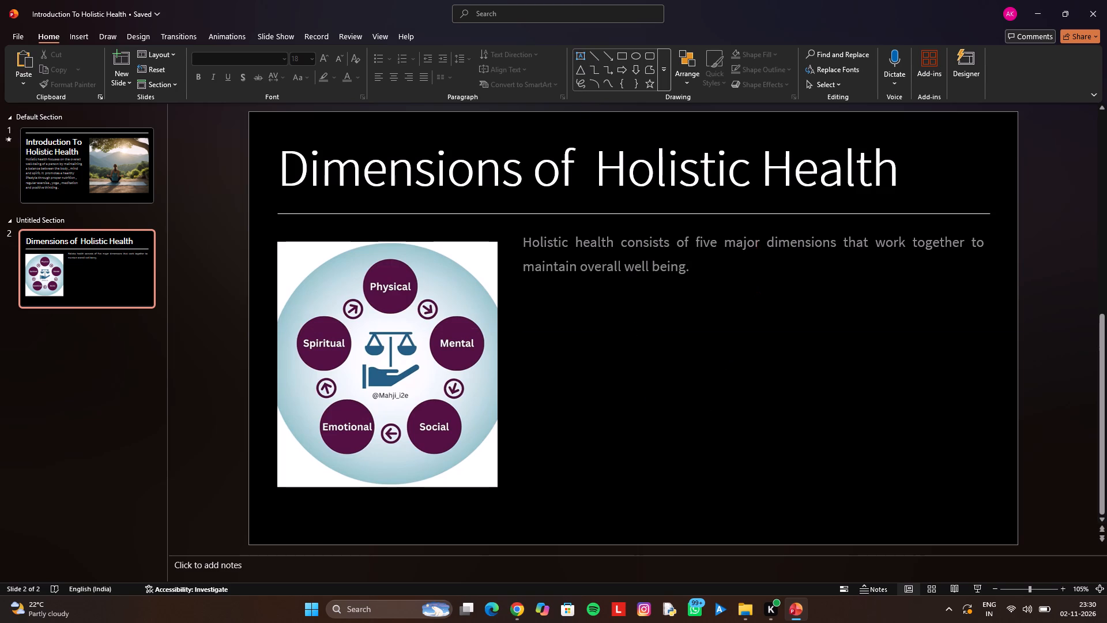
pyautogui.moveTo(677, 369); pyautogui.dragTo(607, 347)
pyautogui.moveTo(607, 347); pyautogui.dragTo(772, 567)
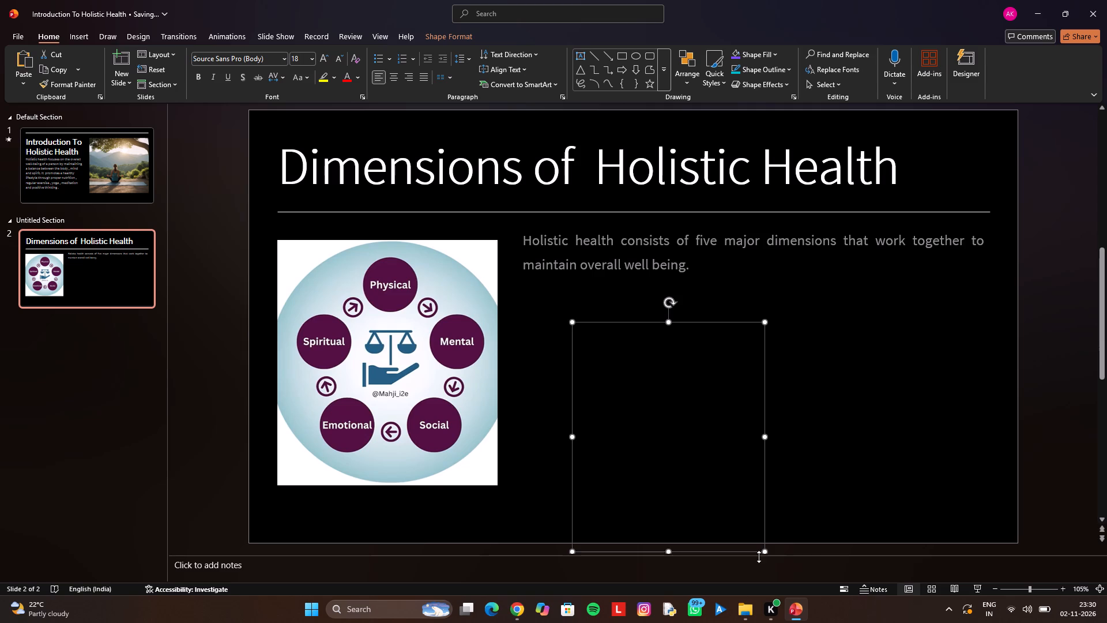
pyautogui.moveTo(764, 549); pyautogui.dragTo(951, 500)
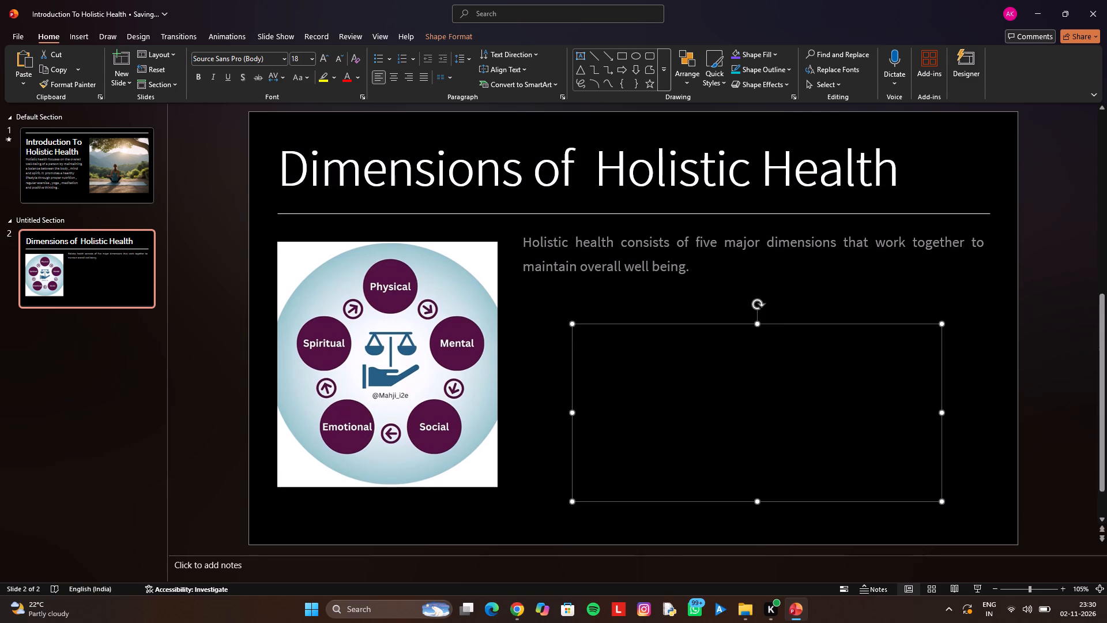
pyautogui.moveTo(573, 326); pyautogui.dragTo(555, 331)
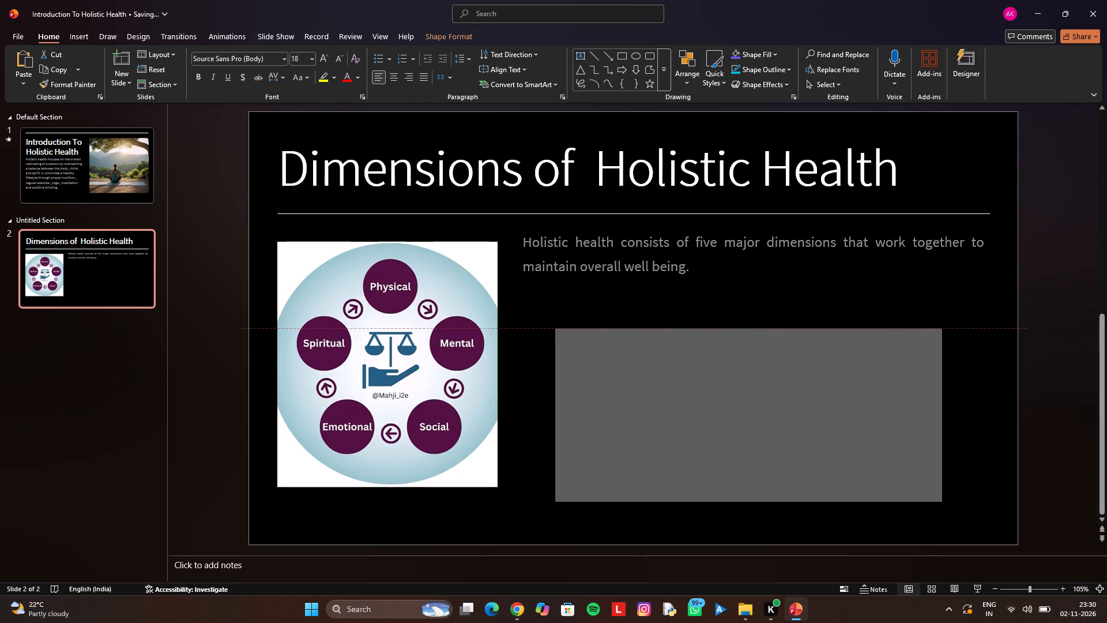
pyautogui.moveTo(555, 331); pyautogui.dragTo(529, 333)
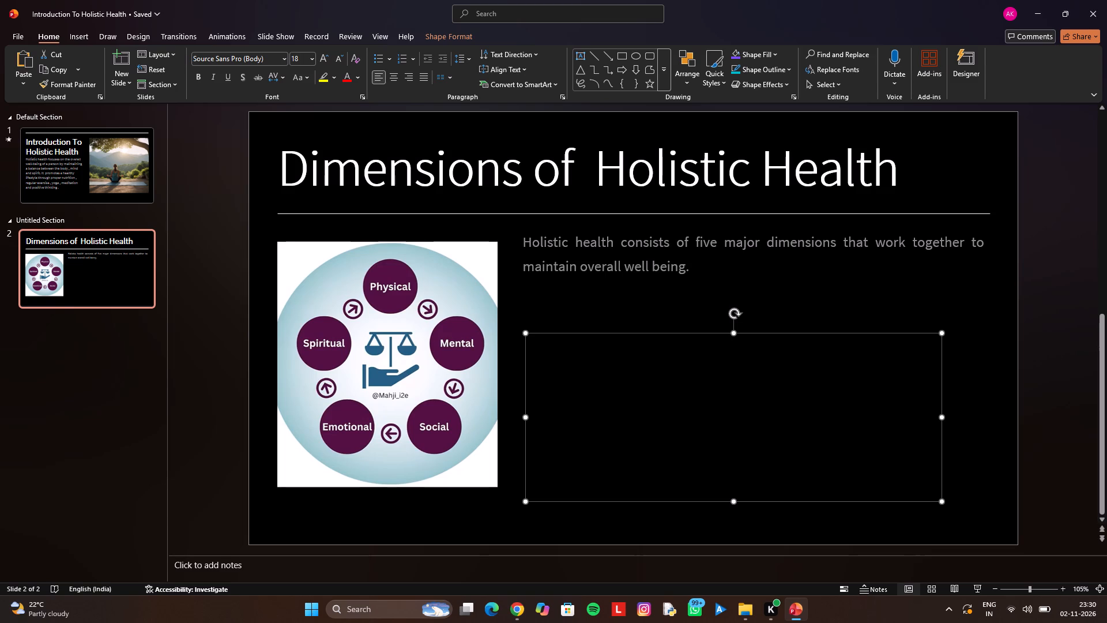
# Enter the label "Physical Health:" in the new text box below the body text.
pyautogui.press('Tab')
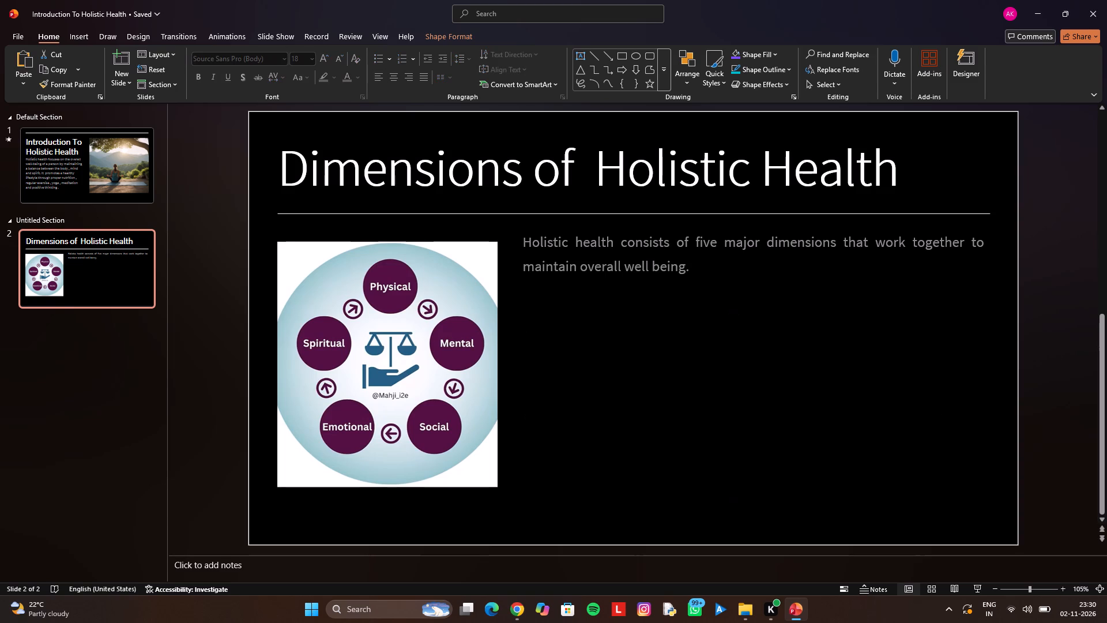
pyautogui.click(577, 340)
pyautogui.click(577, 382)
pyautogui.click(544, 355)
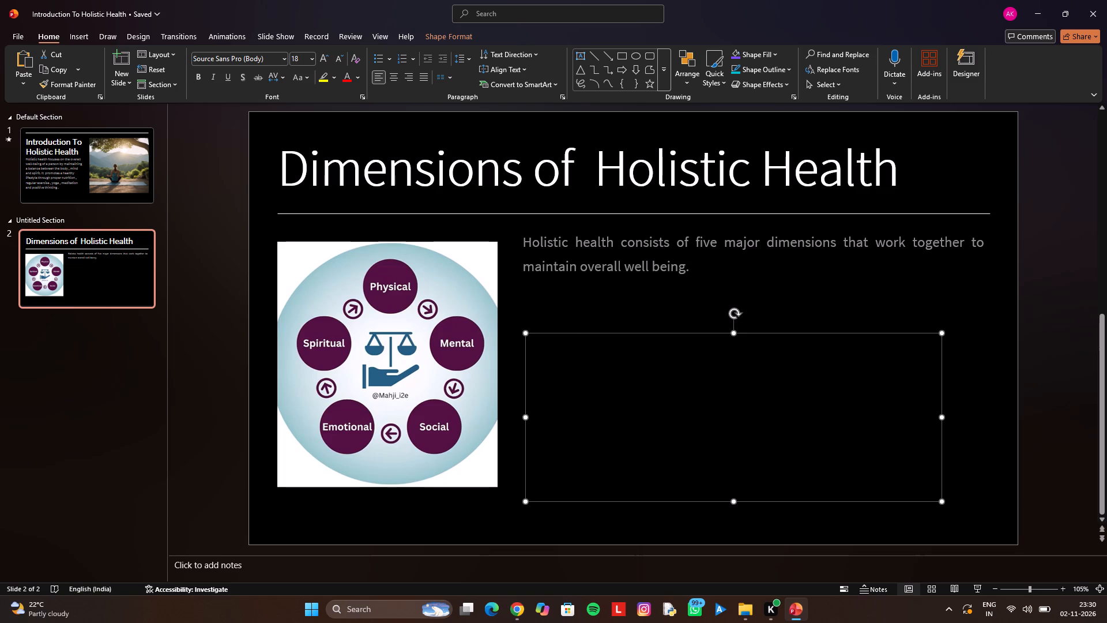
pyautogui.write('PH')
pyautogui.press('BackSpace')
pyautogui.write('hysical')
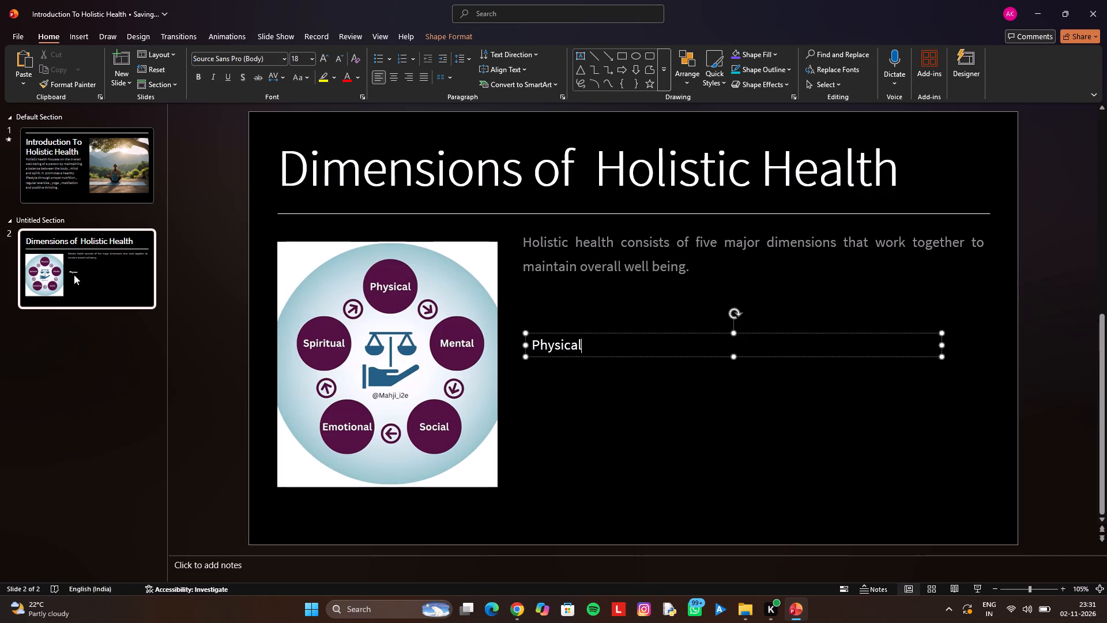
pyautogui.press('space')
pyautogui.write('Health')
pyautogui.press('space')
pyautogui.press('BackSpace')
pyautogui.hotkey('shift', ':')
# Complete the "Physical Health:" line in the text box with the description "Keeping the body fit and healthy.".
pyautogui.press('space')
pyautogui.write('Keeping')
pyautogui.press('space')
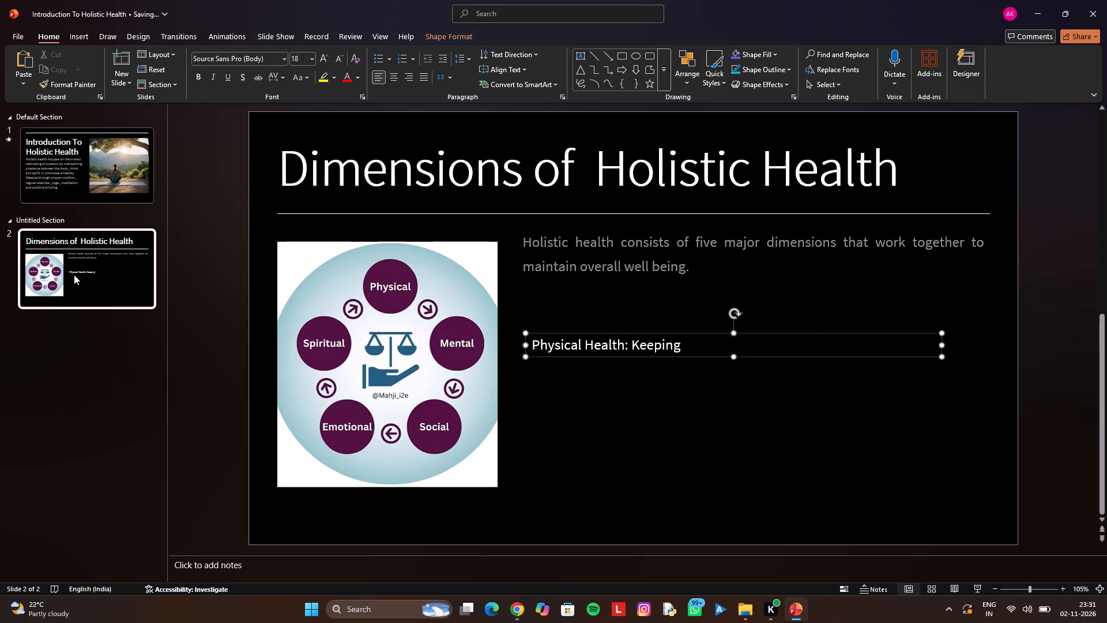
pyautogui.press('space')
pyautogui.write('the body')
pyautogui.press('space')
pyautogui.write('fit')
pyautogui.press('space')
pyautogui.write('and')
pyautogui.press('space')
pyautogui.write('healthy')
pyautogui.press('space')
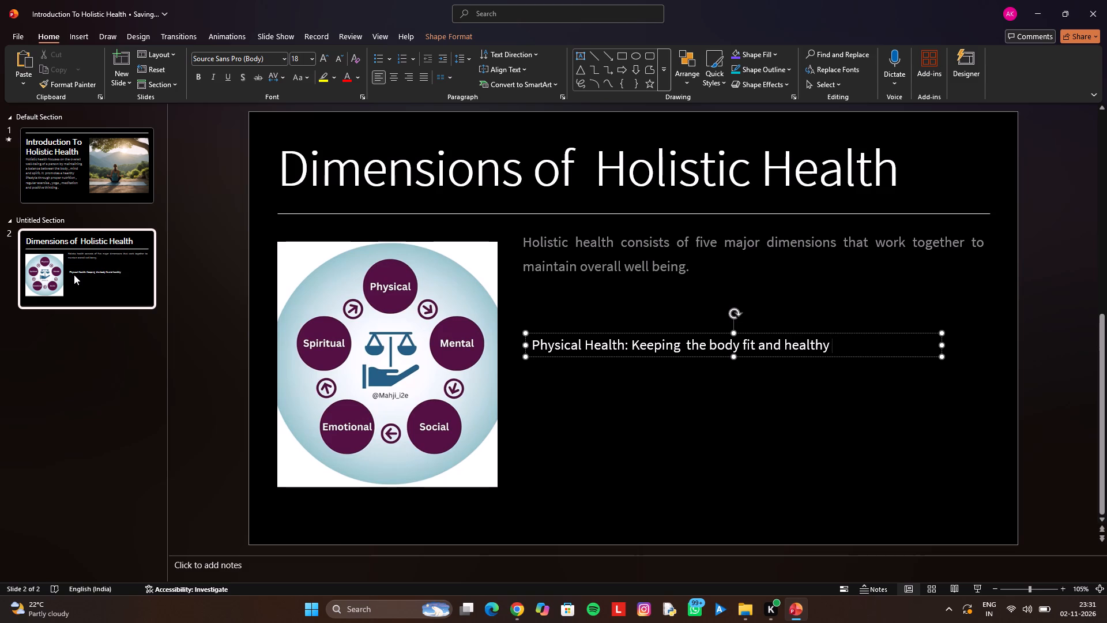
pyautogui.press('BackSpace')
pyautogui.press('.')
# Add a second line to the text box with the label "Mental Health:".
pyautogui.press('Return')
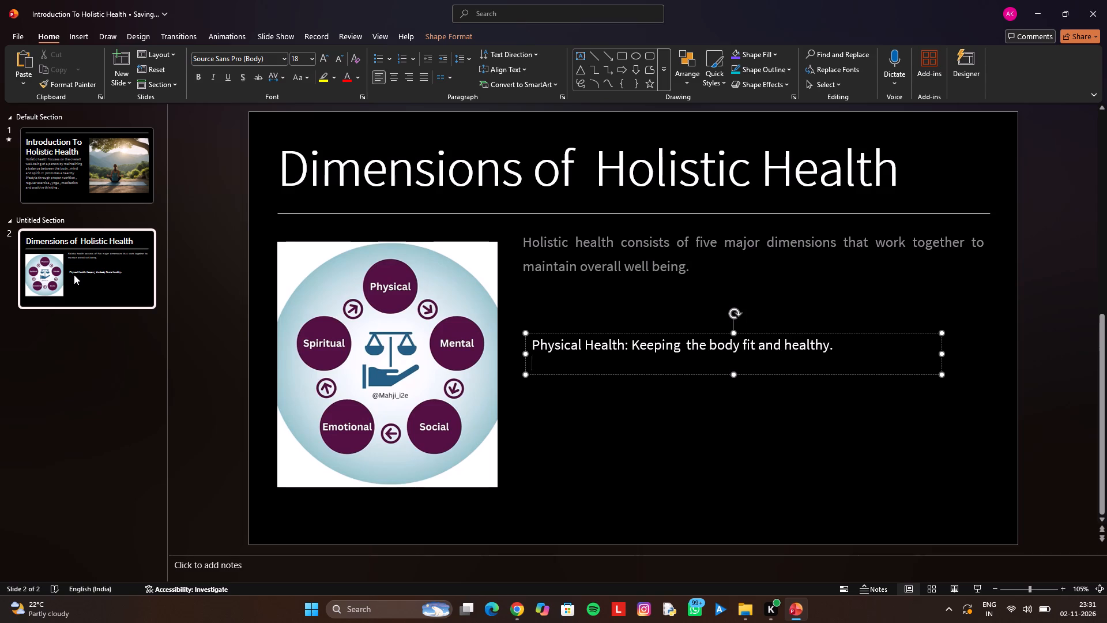
pyautogui.write('MEn')
pyautogui.press('BackSpace')
pyautogui.press('BackSpace')
pyautogui.write('ental')
pyautogui.press('space')
pyautogui.write('Heal')
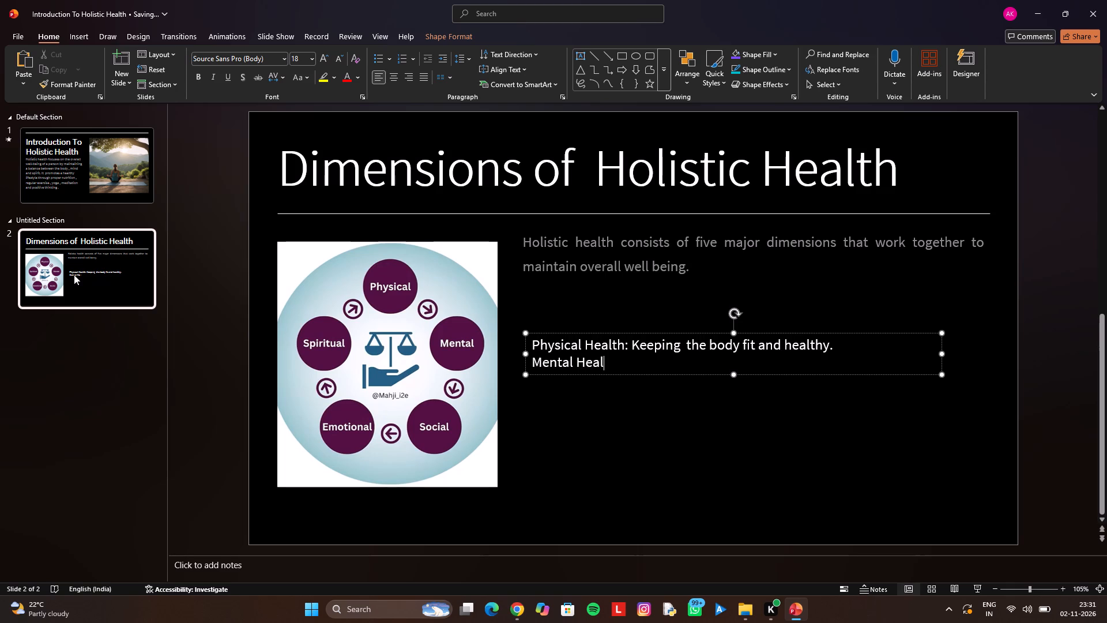
pyautogui.write('th')
pyautogui.press('space')
pyautogui.press('BackSpace')
pyautogui.press(';')
pyautogui.press('BackSpace')
pyautogui.press(';')
pyautogui.press('BackSpace')
pyautogui.hotkey('shift', ':')
# Complete the "Mental Health:" line with the description "Maintaining a healthy and positive mind.".
pyautogui.press('space')
pyautogui.write('Maintaining')
pyautogui.press('space')
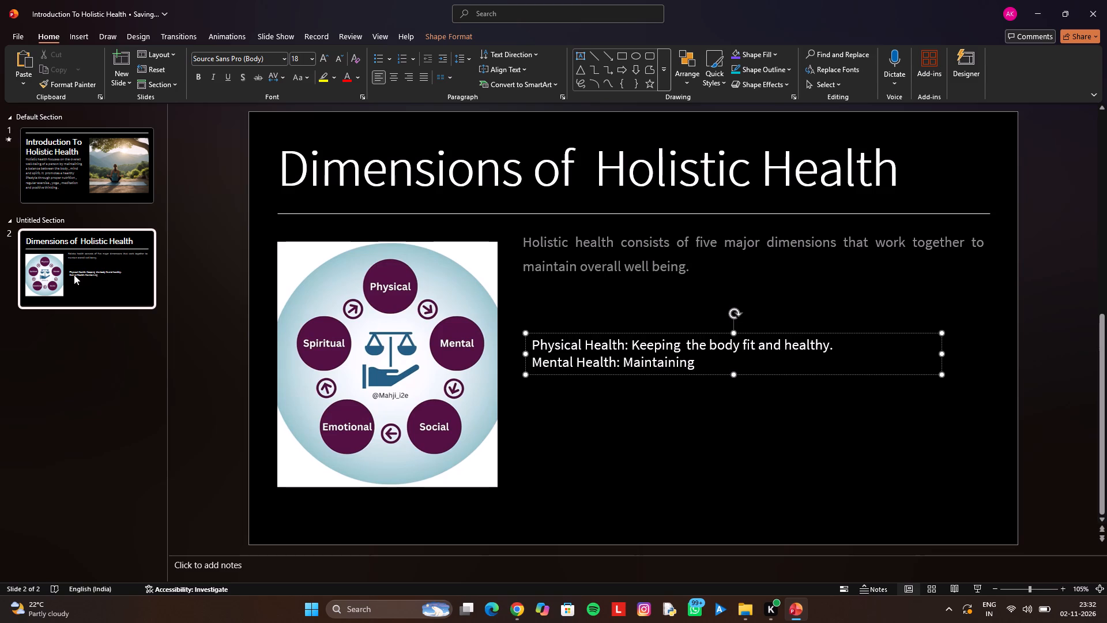
pyautogui.write('a healthy')
pyautogui.press('space')
pyautogui.write('and positive')
pyautogui.press('space')
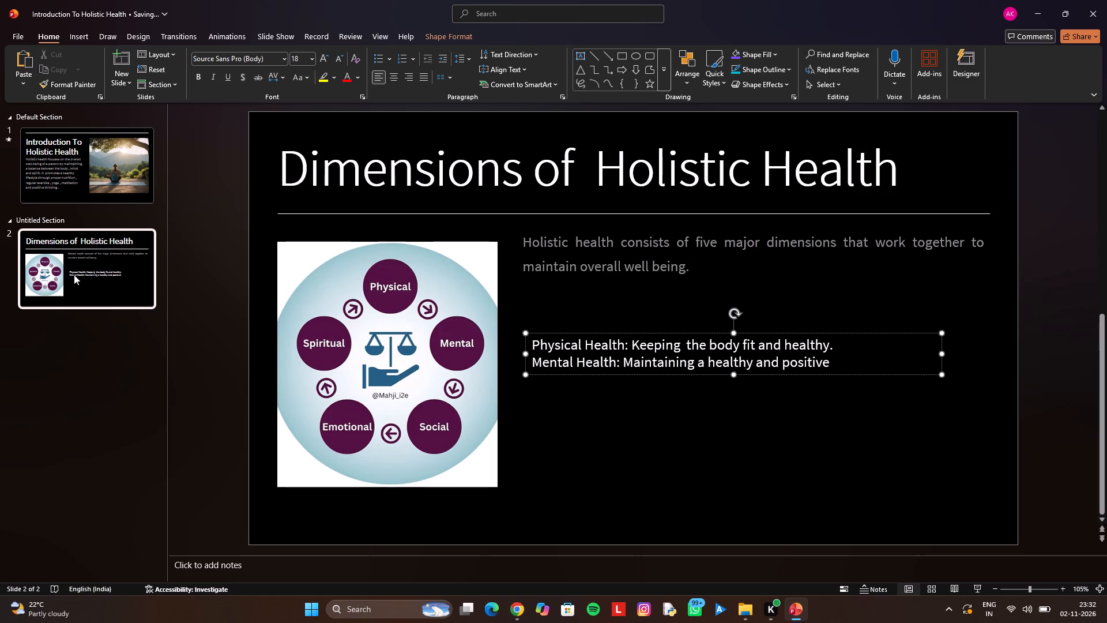
pyautogui.write('mind')
pyautogui.press('space')
pyautogui.press('BackSpace')
pyautogui.write('.')
pyautogui.press('space')
# Start a third line in the text box reading "Emotional Health; Understanding".
pyautogui.press('Return')
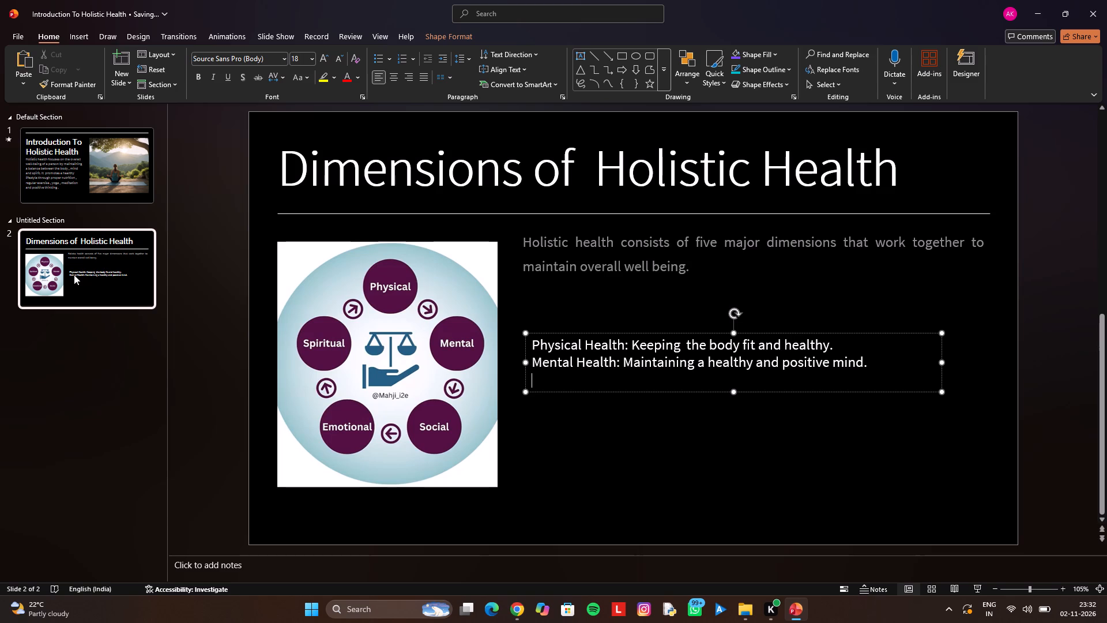
pyautogui.write('emotiona')
pyautogui.press('BackSpace')
pyautogui.press('BackSpace')
pyautogui.press('BackSpace')
pyautogui.press('BackSpace')
pyautogui.press('BackSpace')
pyautogui.press('BackSpace')
pyautogui.press('BackSpace')
pyautogui.press('BackSpace')
pyautogui.write('Emontion')
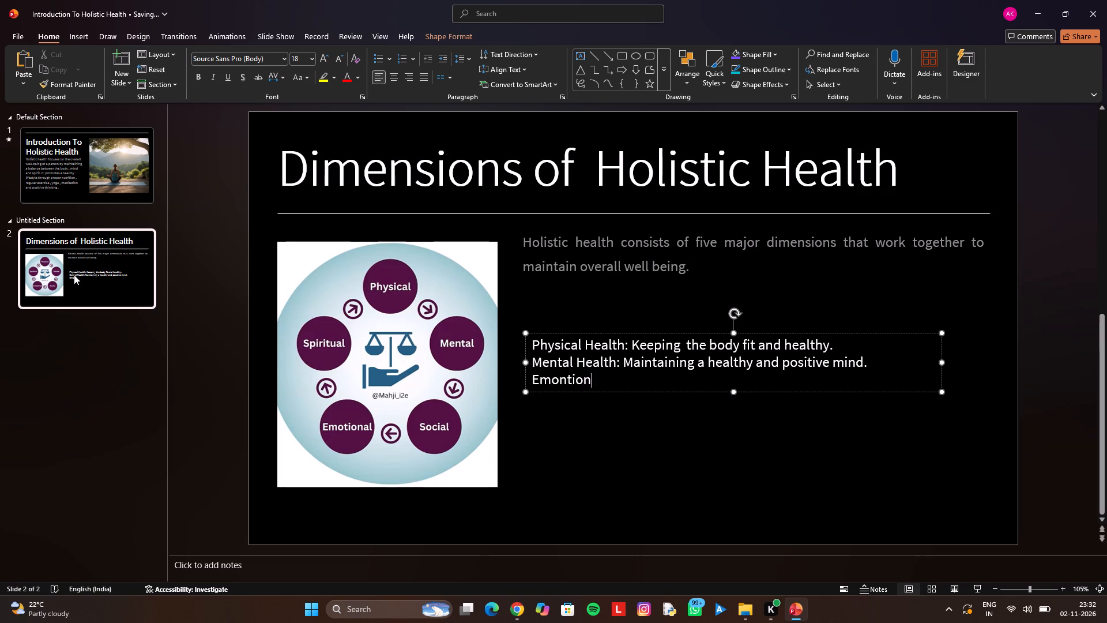
pyautogui.press('BackSpace')
pyautogui.press('BackSpace')
pyautogui.press('BackSpace')
pyautogui.press('BackSpace')
pyautogui.press('BackSpace')
pyautogui.write('tional')
pyautogui.press('space')
pyautogui.write('Health')
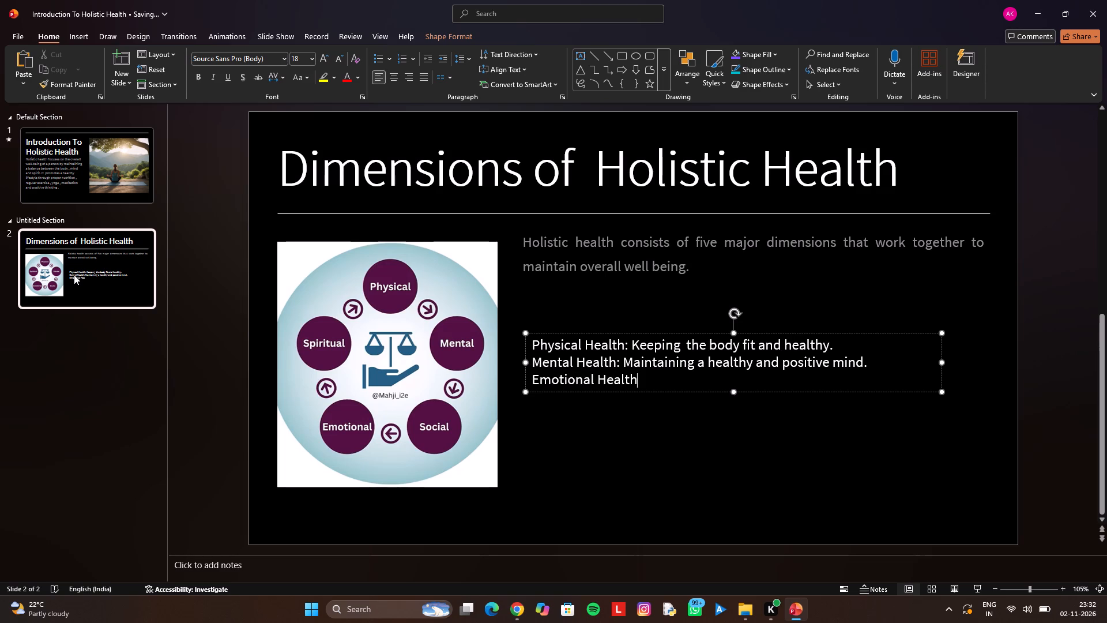
pyautogui.hotkey('shift', ':')
pyautogui.press('BackSpace')
pyautogui.press(';')
pyautogui.press('space')
pyautogui.write('Understanding')
pyautogui.press('space')
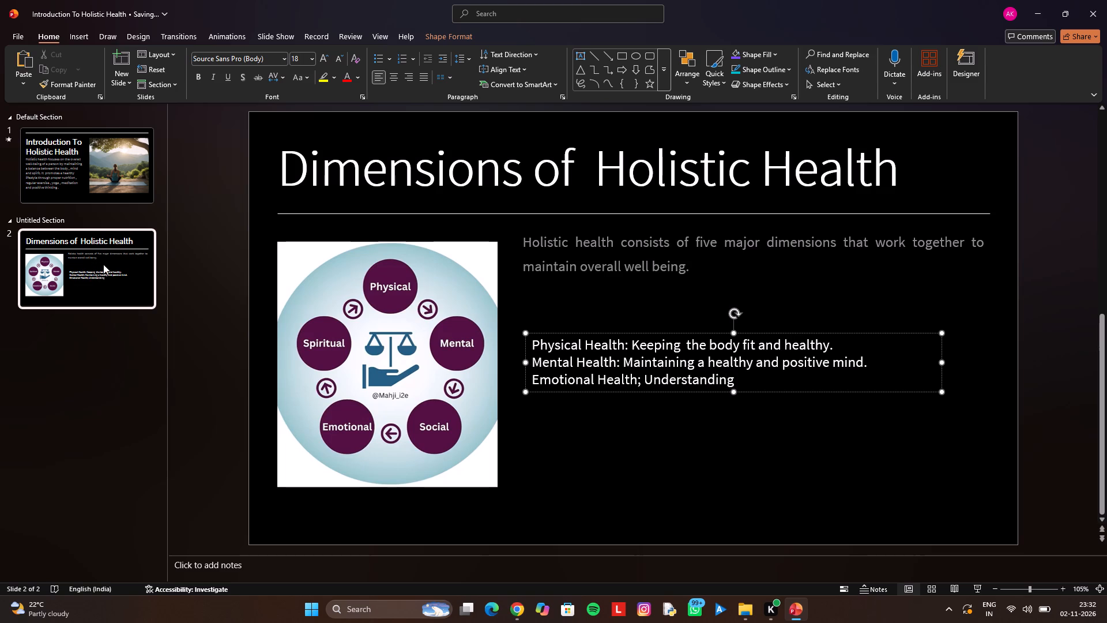
# Move the insertion point back to just before "Understanding" in the Emotional Health line.
pyautogui.press('Left')
pyautogui.press('Left')
pyautogui.press('Left')
pyautogui.press('Left')
pyautogui.press('Left')
pyautogui.press('Left')
pyautogui.press('Left')
pyautogui.press('Left')
pyautogui.press('Left')
pyautogui.press('Left')
pyautogui.press('Left')
pyautogui.press('Left')
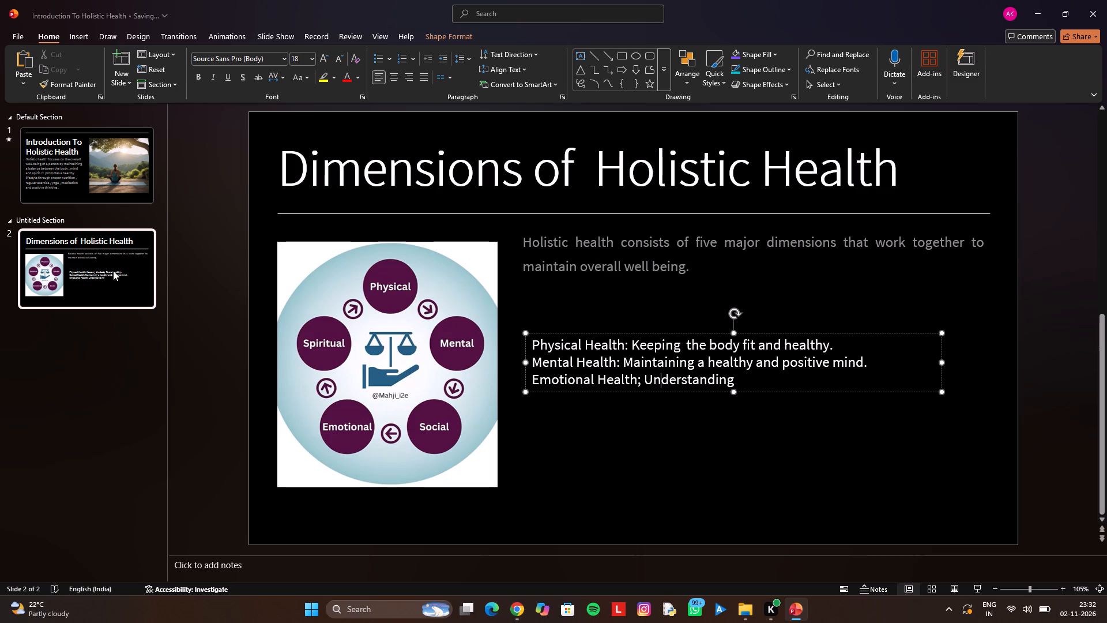
pyautogui.press('Left')
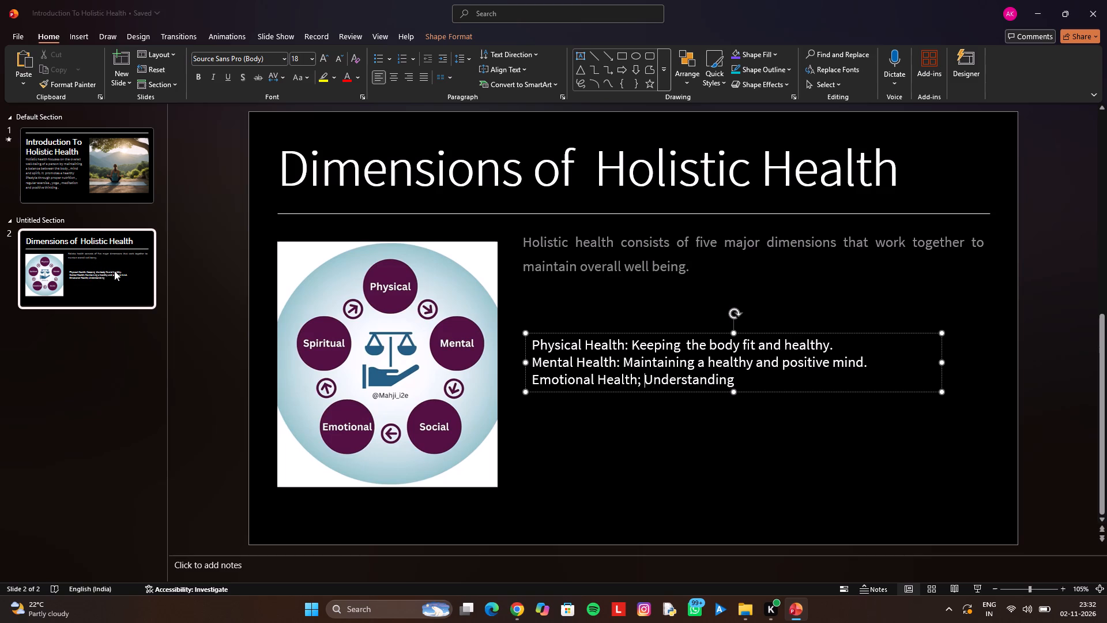
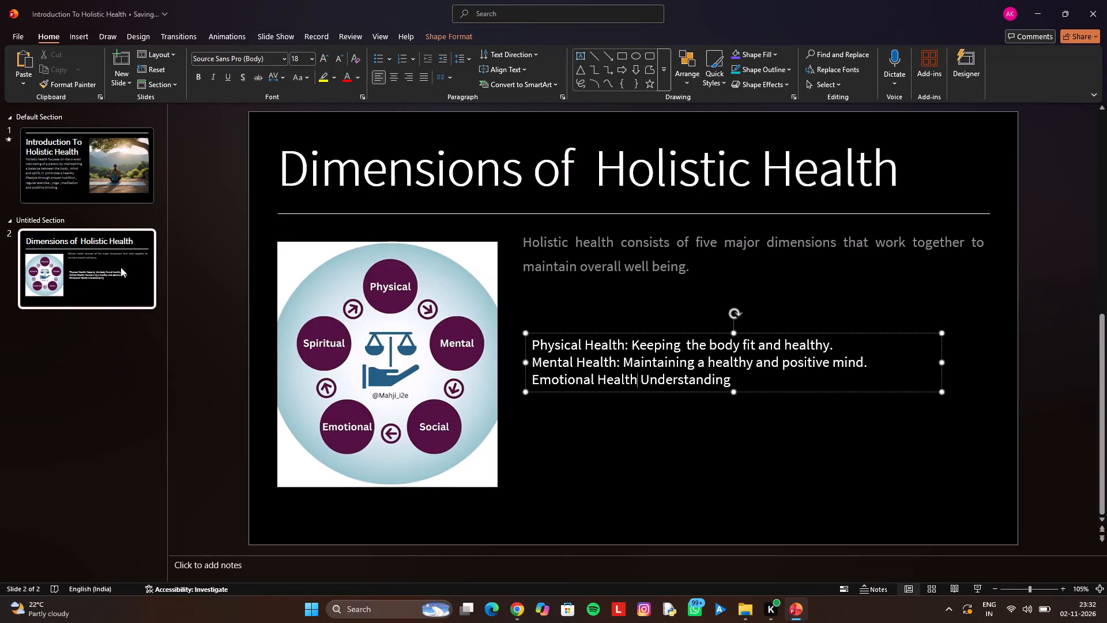
# Put a colon after "Emotional Health" in the third line of the text box.
pyautogui.press(';')
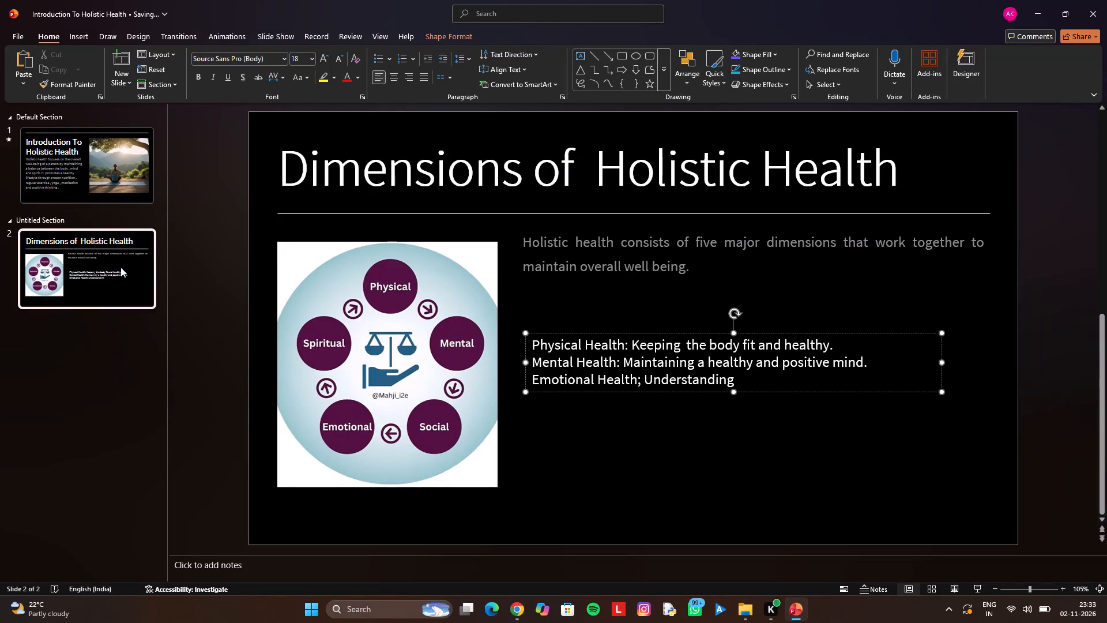
pyautogui.press('BackSpace')
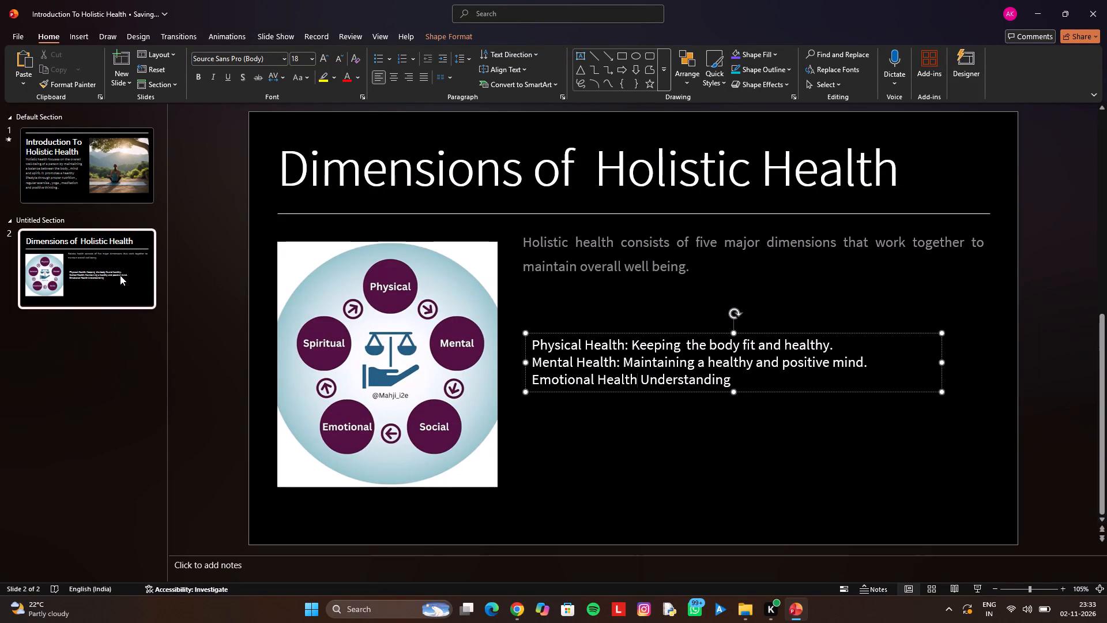
pyautogui.hotkey('shift', ':')
# Complete the Emotional Health line after "Understanding" with the words "and managing emotions.".
pyautogui.press('Right')
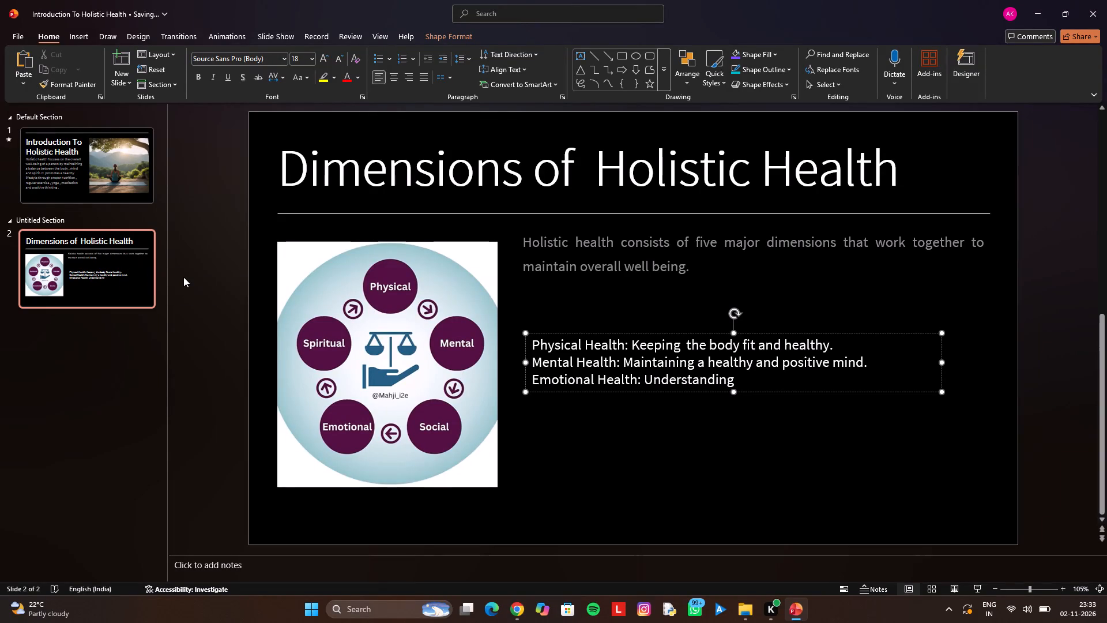
pyautogui.press('Right')
pyautogui.press('Right')
pyautogui.press('Right')
pyautogui.press('Right')
pyautogui.press('Right')
pyautogui.press('Right')
pyautogui.press('Right')
pyautogui.press('Right')
pyautogui.press('Right')
pyautogui.press('Right')
pyautogui.press('Right')
pyautogui.press('Right')
pyautogui.press('Right')
pyautogui.press('Right')
pyautogui.press('space')
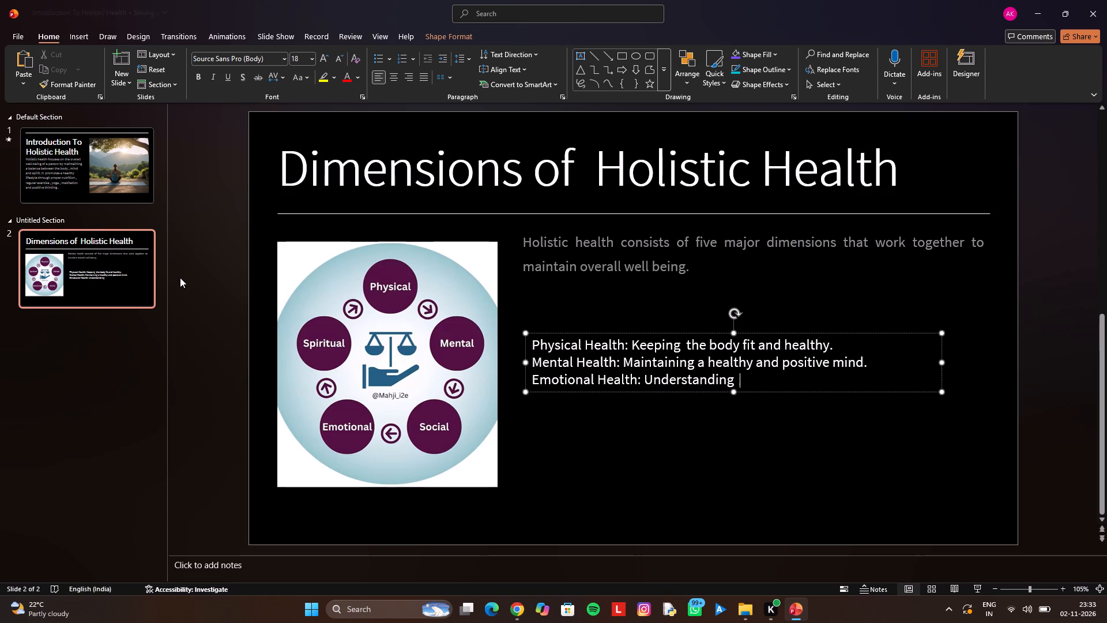
pyautogui.press('BackSpace')
pyautogui.press('space')
pyautogui.write('and')
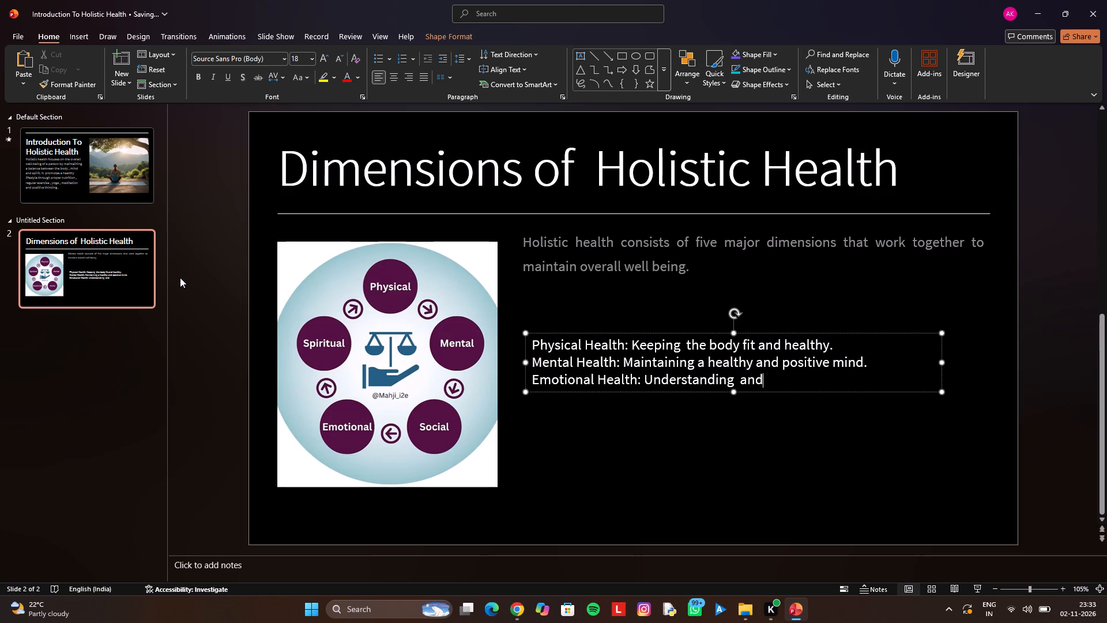
pyautogui.press('space')
pyautogui.write('man')
pyautogui.press('a')
pyautogui.write('ging')
pyautogui.press('space')
pyautogui.press('space')
pyautogui.write('emo')
pyautogui.write('tion')
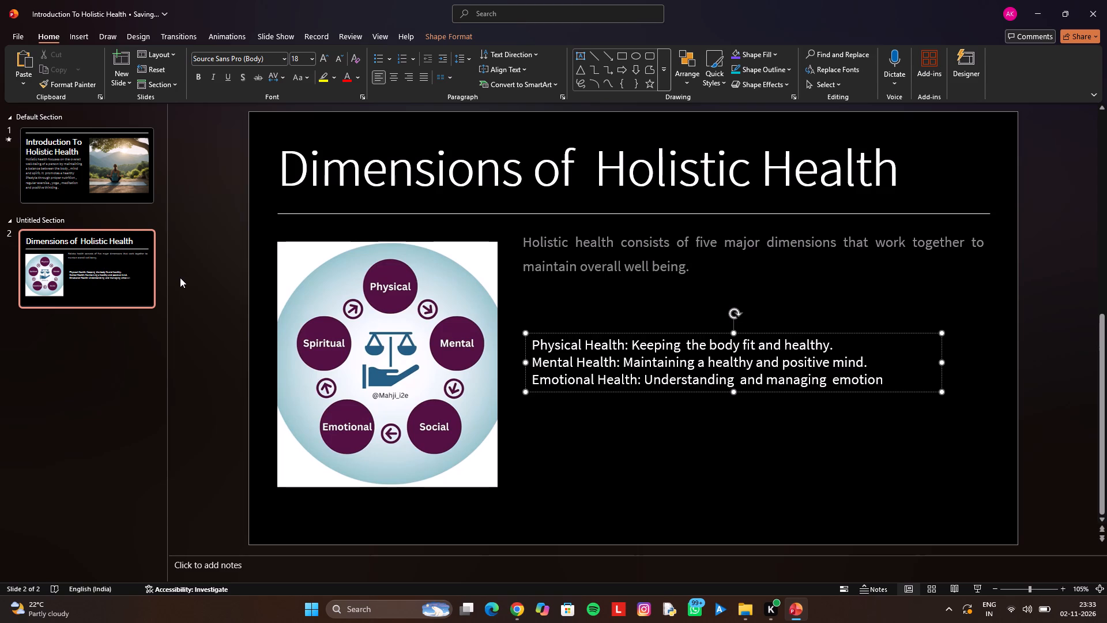
pyautogui.press('s')
pyautogui.press('.')
# Add a fourth line to the text box with the label "Social Health:".
pyautogui.press('Return')
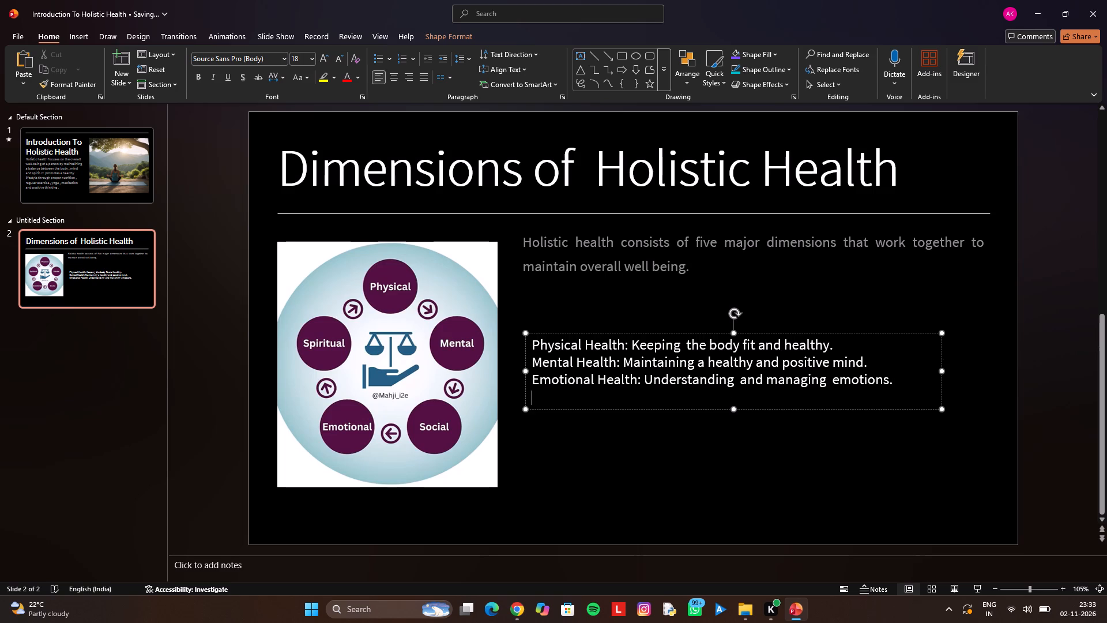
pyautogui.write('Social')
pyautogui.press('space')
pyautogui.write('HEalth')
pyautogui.press('space')
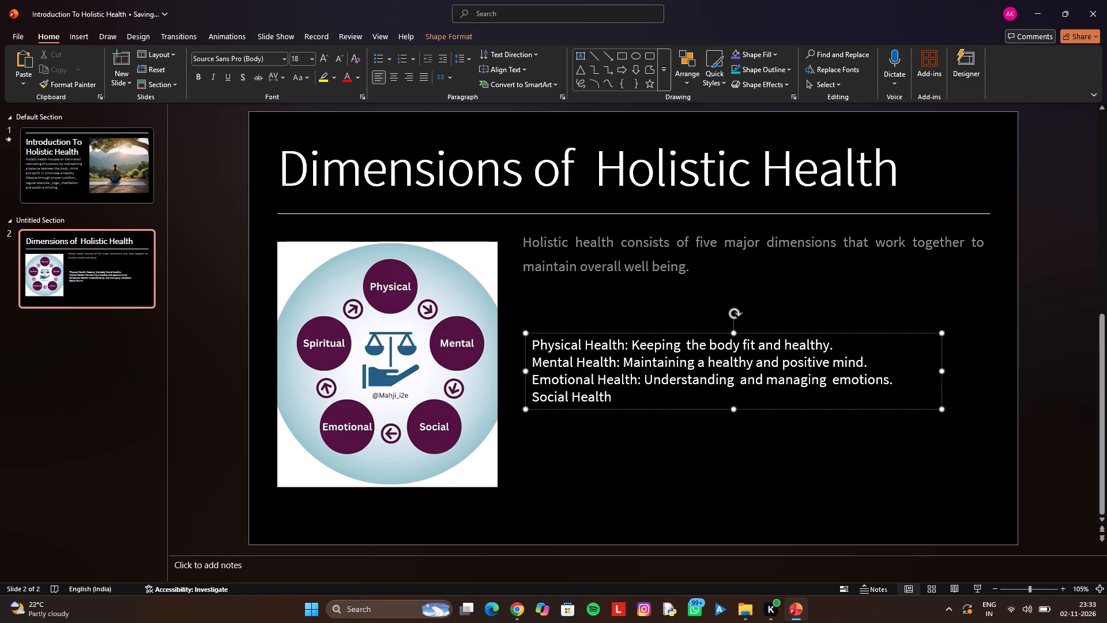
pyautogui.press('BackSpace')
pyautogui.write(':')
pyautogui.press('space')
# Complete the "Social Health:" line with the description "Building healthy relationships.".
pyautogui.press('b')
pyautogui.press('BackSpace')
pyautogui.write('Building')
pyautogui.press('space')
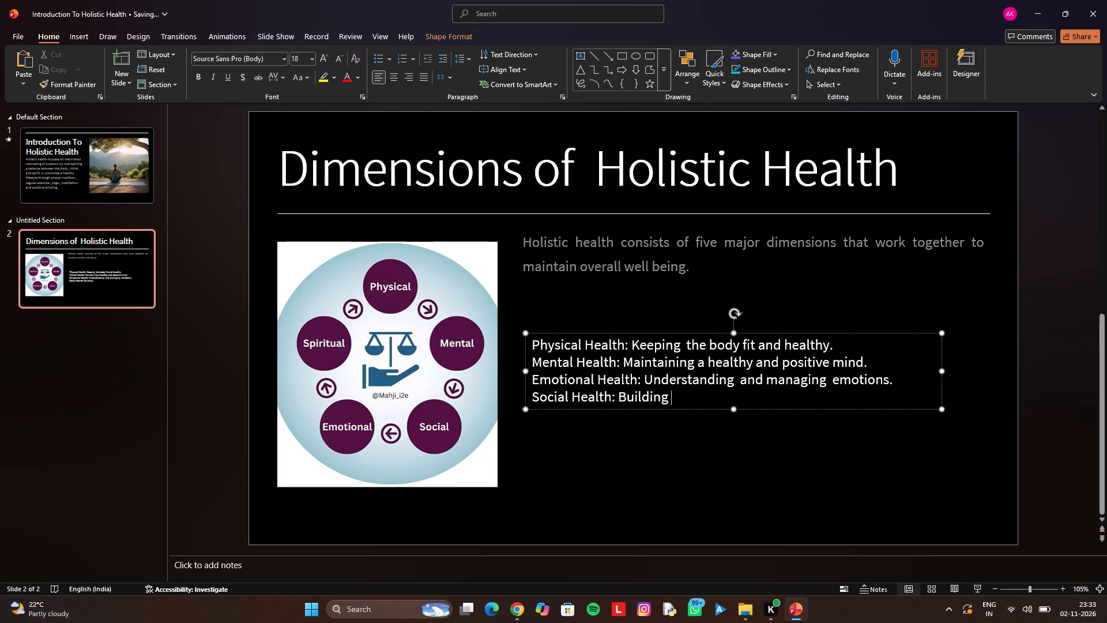
pyautogui.write('healthy')
pyautogui.press('space')
pyautogui.write('relaa')
pyautogui.press('BackSpace')
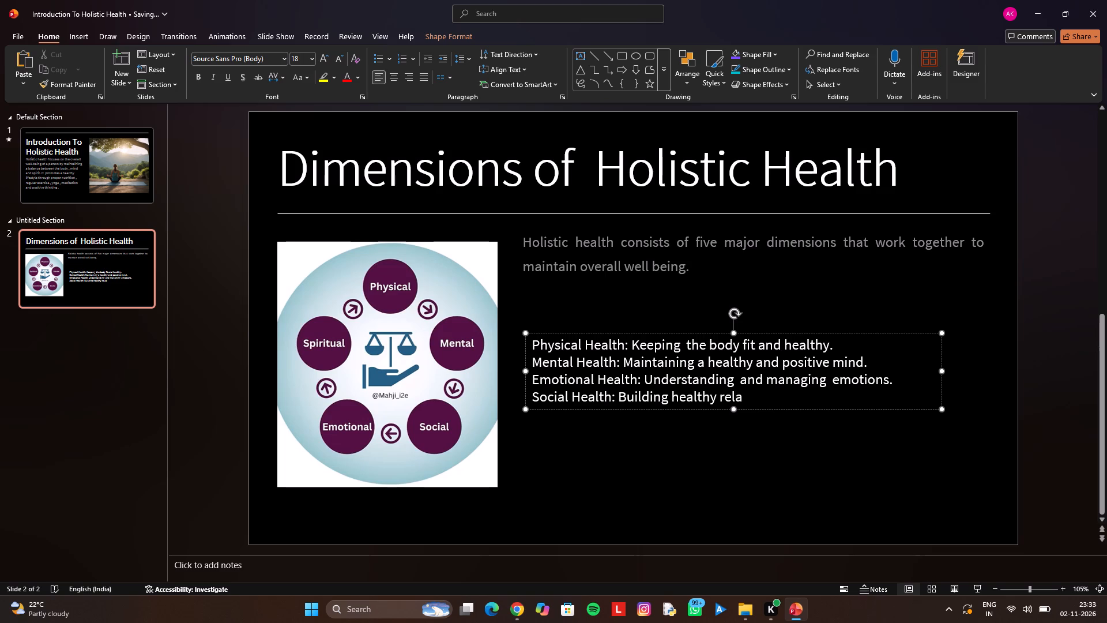
pyautogui.write('tionship')
pyautogui.press('s')
pyautogui.press('.')
# Add a fifth line to the text box with the label "Spritual Health:".
pyautogui.press('Return')
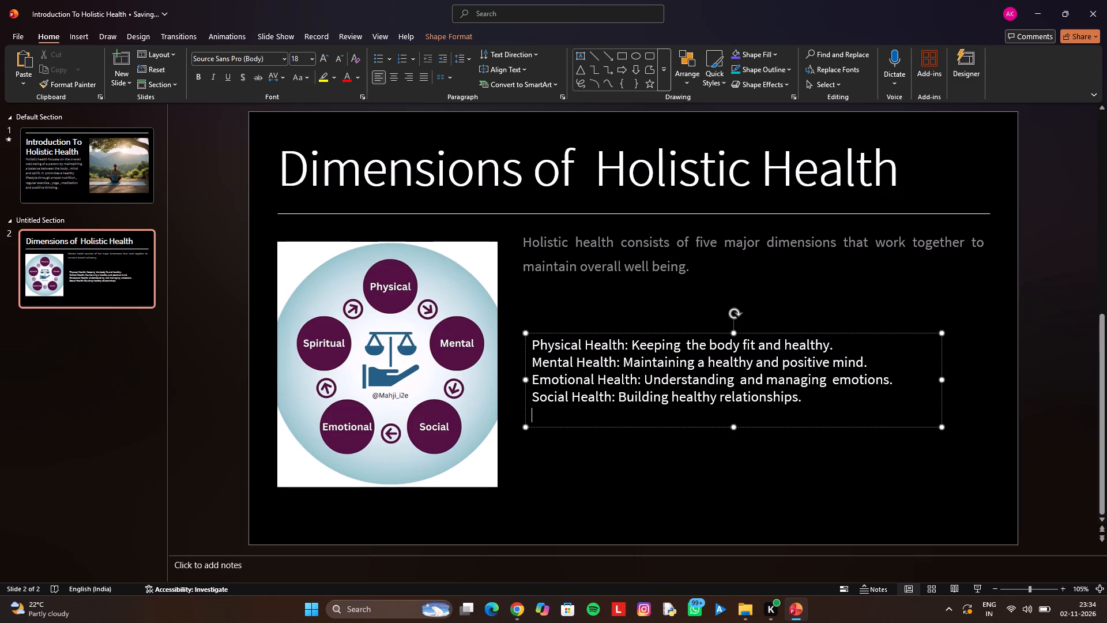
pyautogui.write('Spritual')
pyautogui.press('space')
pyautogui.write('HEal')
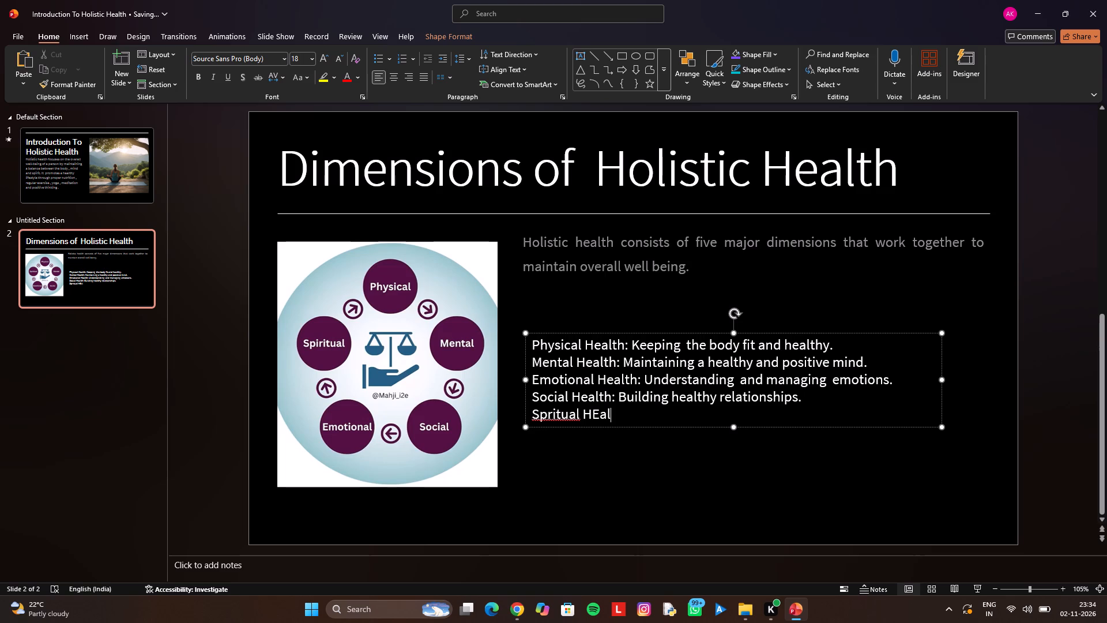
pyautogui.press('BackSpace')
pyautogui.press('BackSpace')
pyautogui.press('BackSpace')
pyautogui.write('ealth')
pyautogui.hotkey('shift', ':')
pyautogui.press('space')
# Complete the fifth line, after its label, with the description "Finding inner peace and purpose in life.".
pyautogui.write('Fin')
pyautogui.write('ding')
pyautogui.press('space')
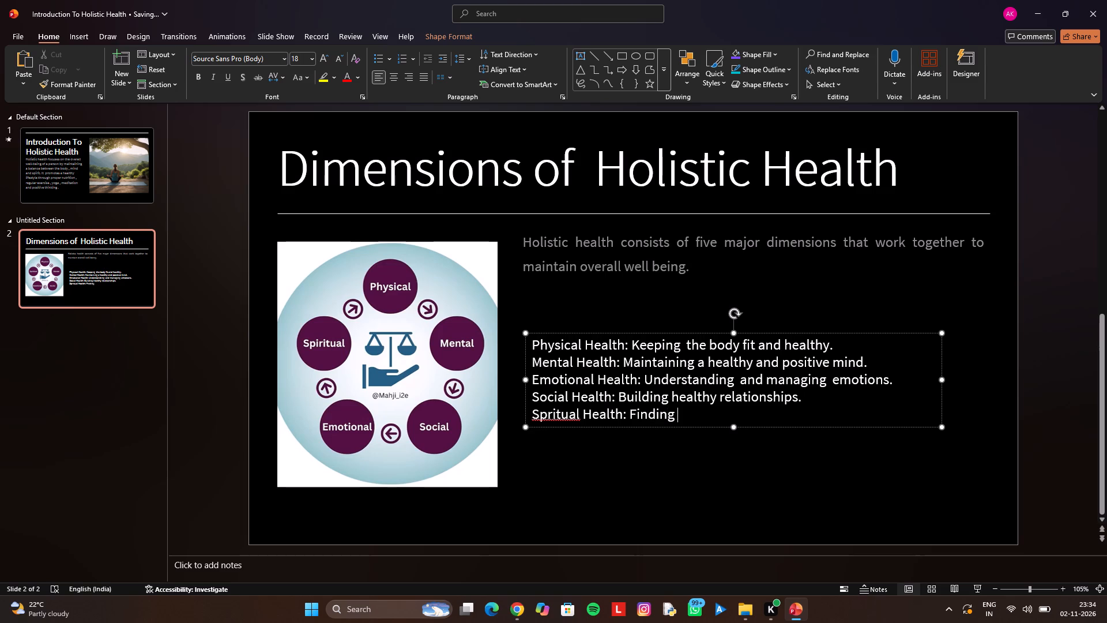
pyautogui.write('inner peace')
pyautogui.press('space')
pyautogui.write('an')
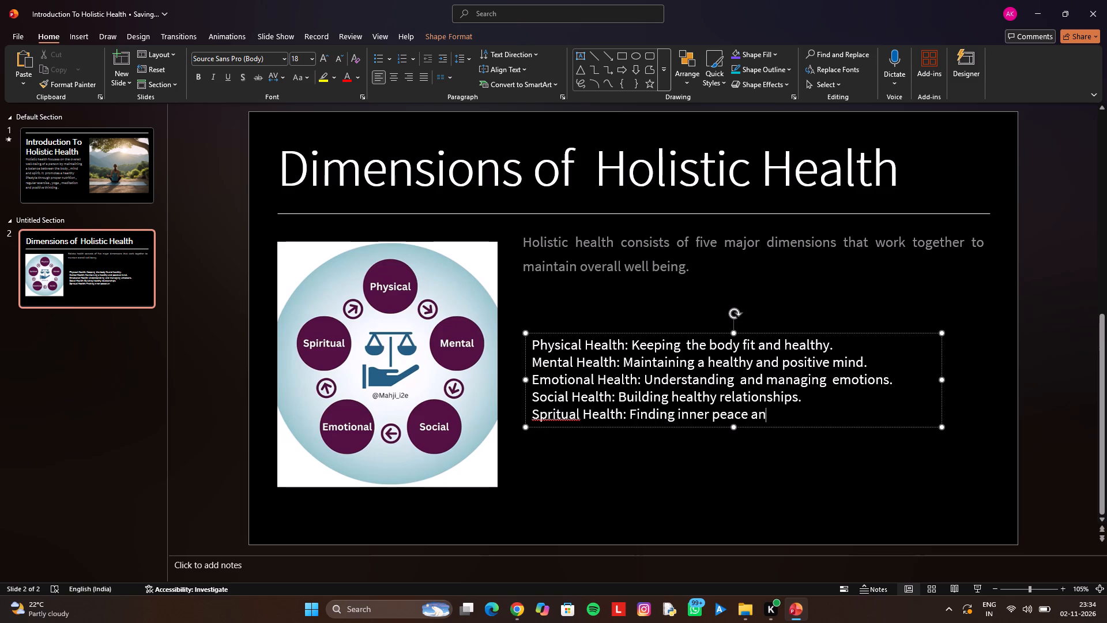
pyautogui.write('d')
pyautogui.press('space')
pyautogui.write('purpose')
pyautogui.press('space')
pyautogui.write('in life3')
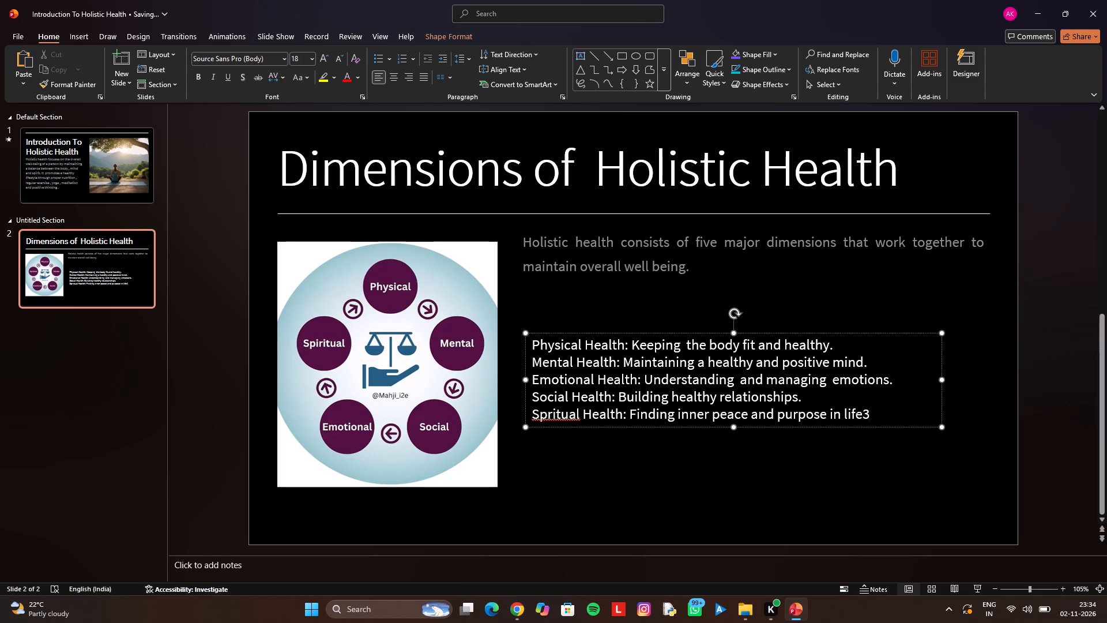
pyautogui.press('BackSpace')
pyautogui.press('.')
# Check Designer for layout ideas for the Dimensions slide.
pyautogui.click(973, 69)
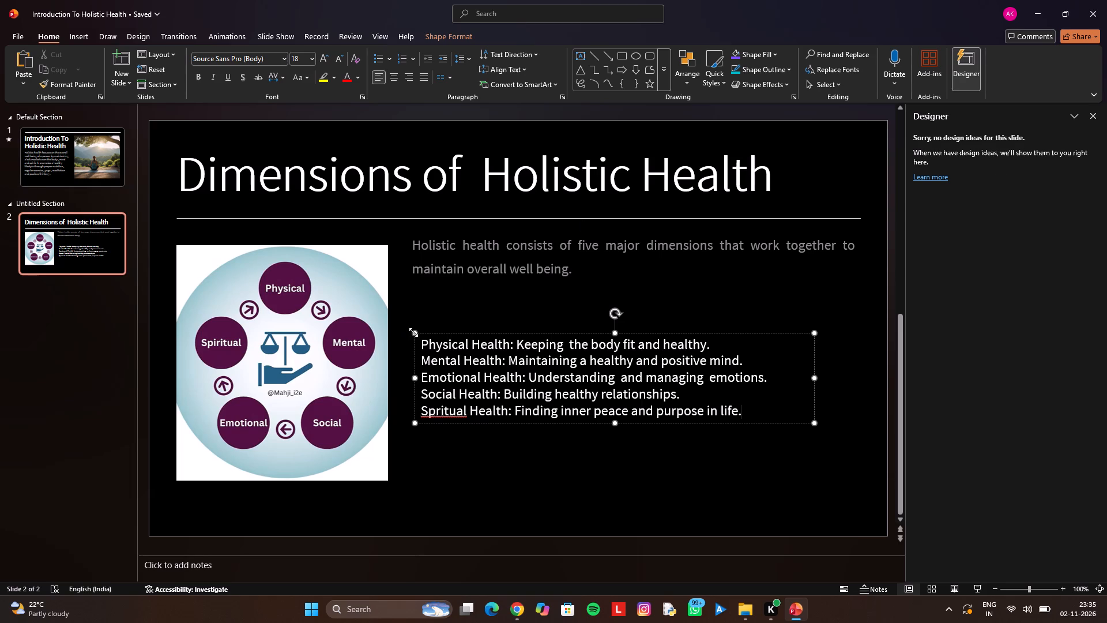
# Move the five-dimension text box up directly beneath the intro paragraph and extend its right edge slightly.
pyautogui.moveTo(416, 333); pyautogui.dragTo(415, 302)
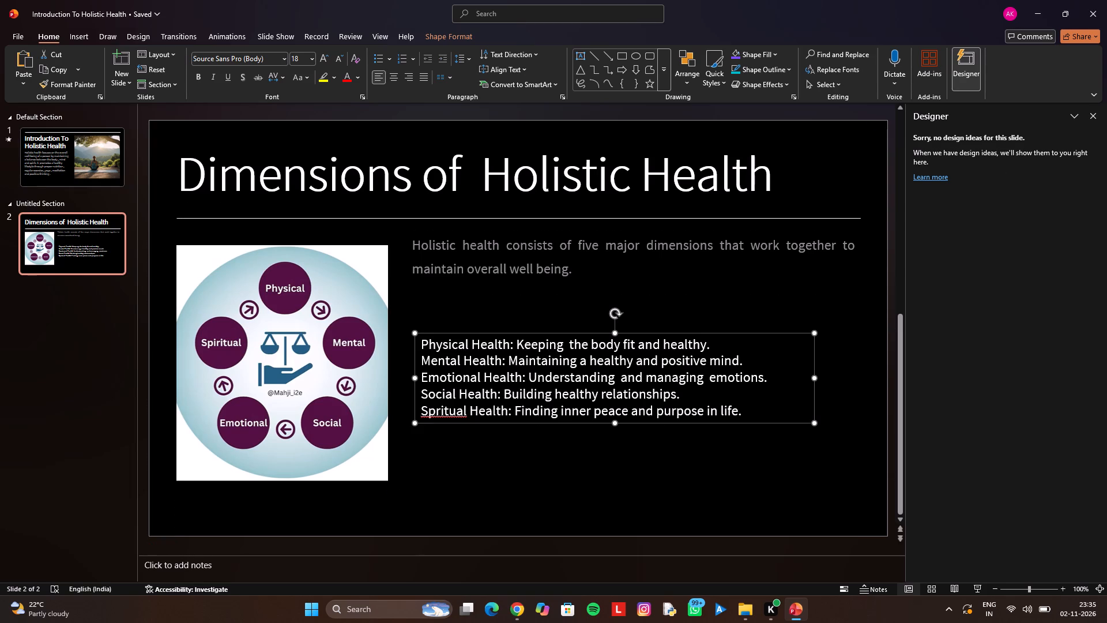
pyautogui.moveTo(789, 372); pyautogui.dragTo(789, 362)
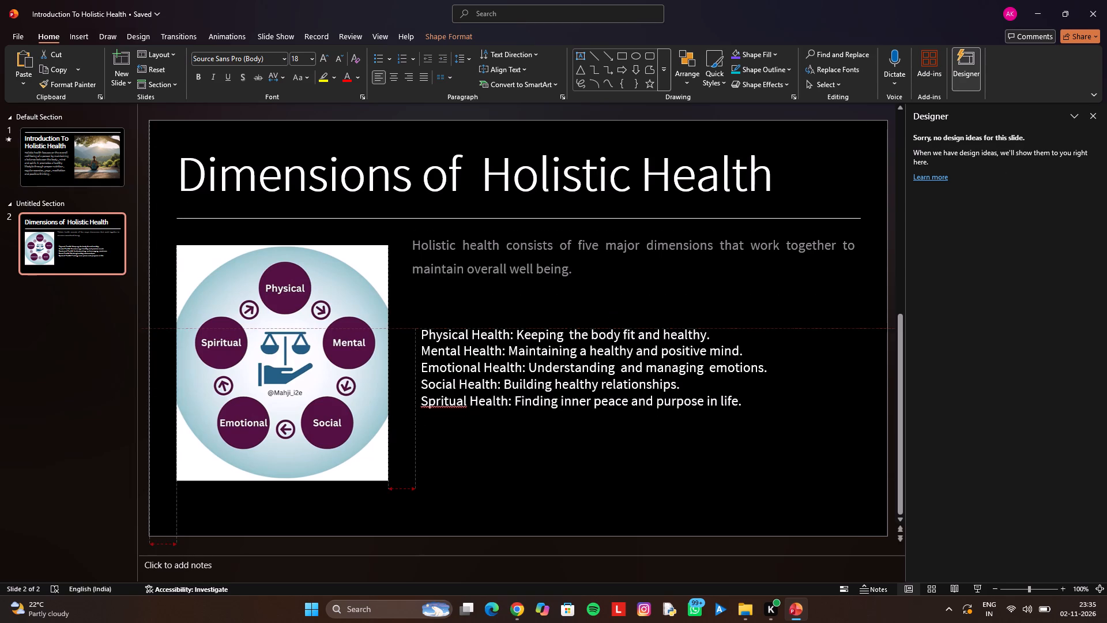
pyautogui.moveTo(789, 362); pyautogui.dragTo(778, 328)
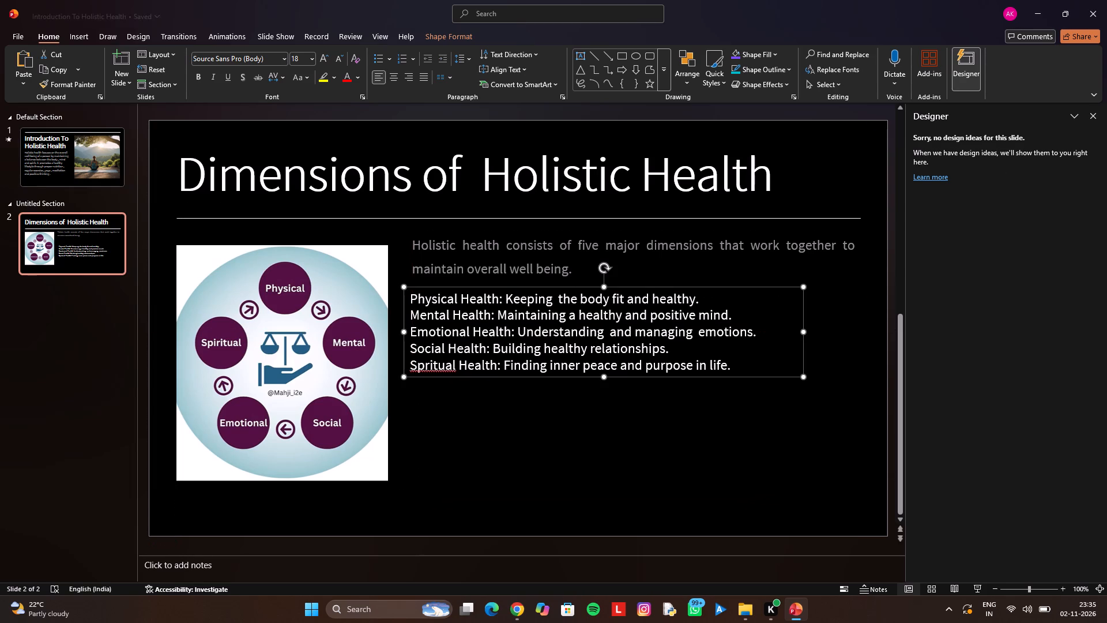
pyautogui.moveTo(801, 375); pyautogui.dragTo(828, 393)
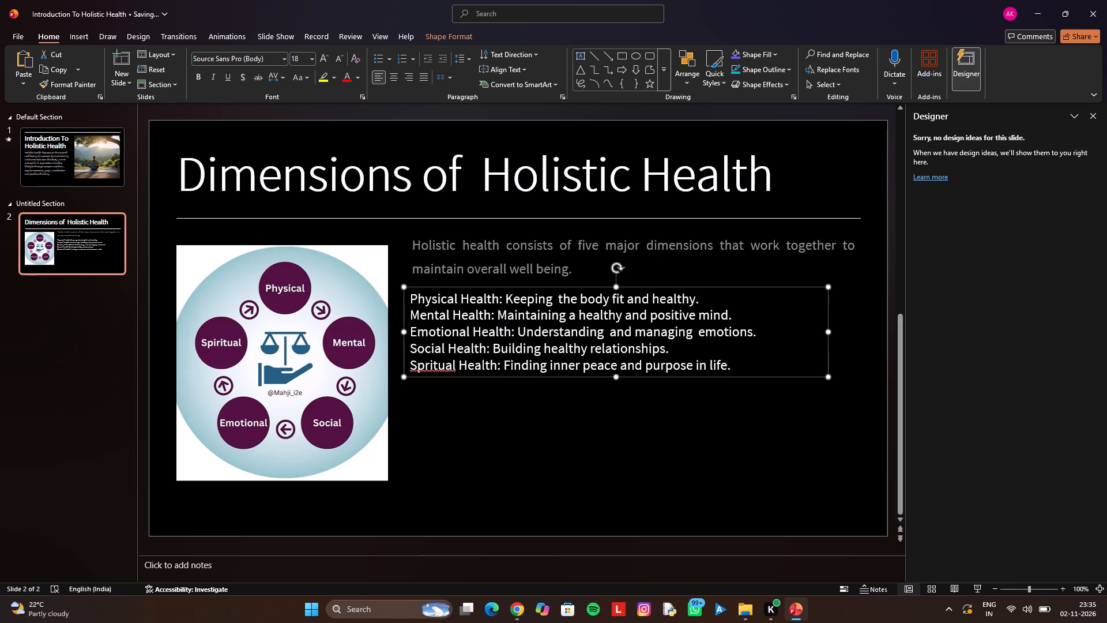
# Justify the text in the five-dimension text box.
pyautogui.click(418, 78)
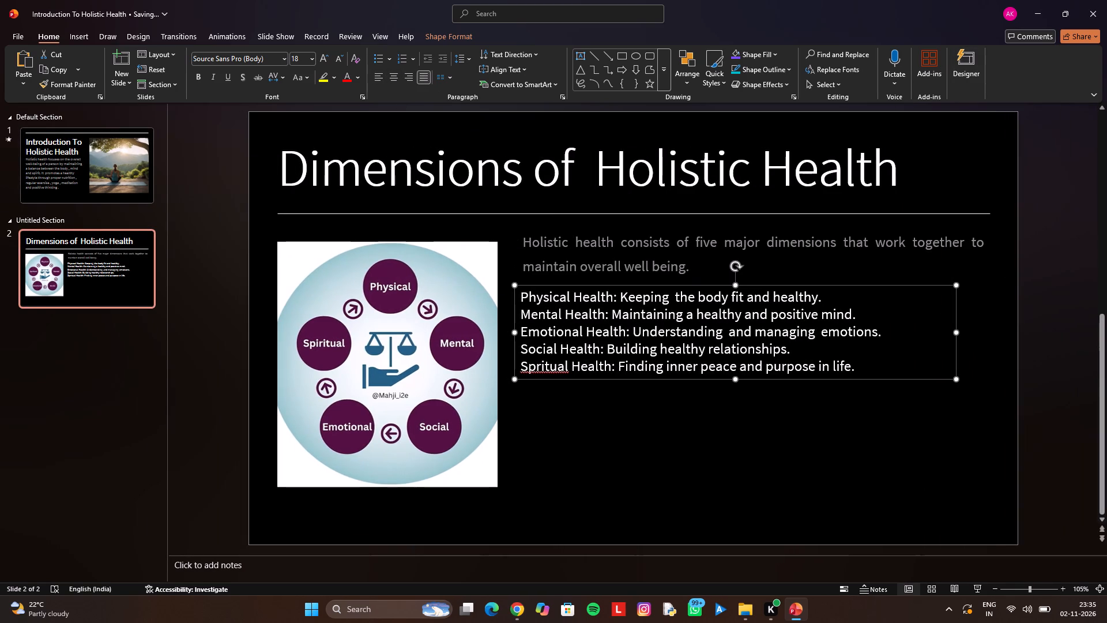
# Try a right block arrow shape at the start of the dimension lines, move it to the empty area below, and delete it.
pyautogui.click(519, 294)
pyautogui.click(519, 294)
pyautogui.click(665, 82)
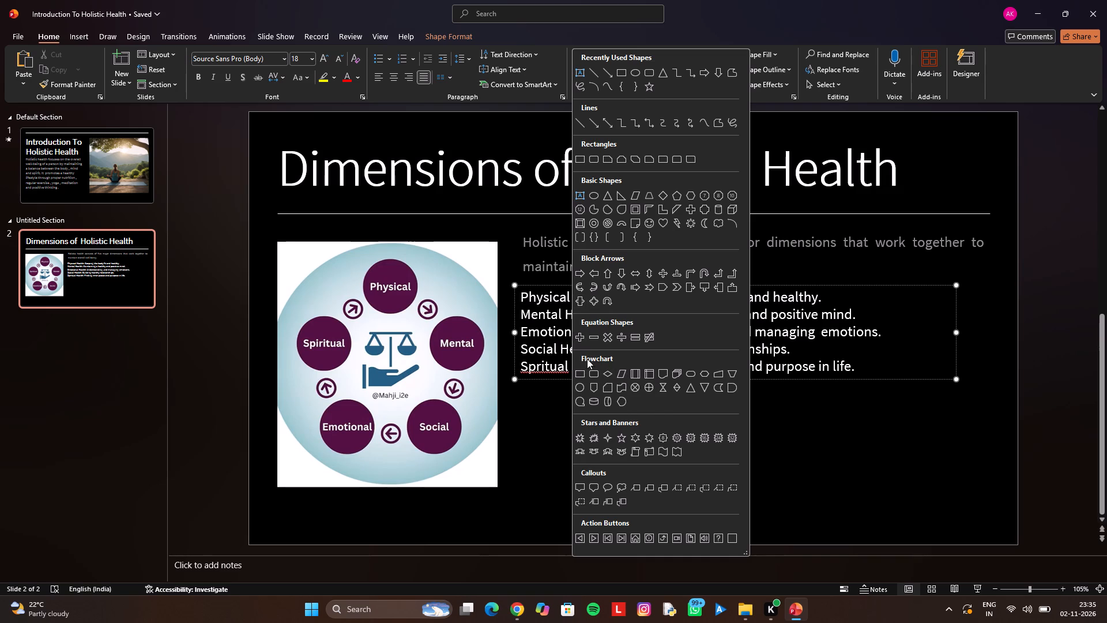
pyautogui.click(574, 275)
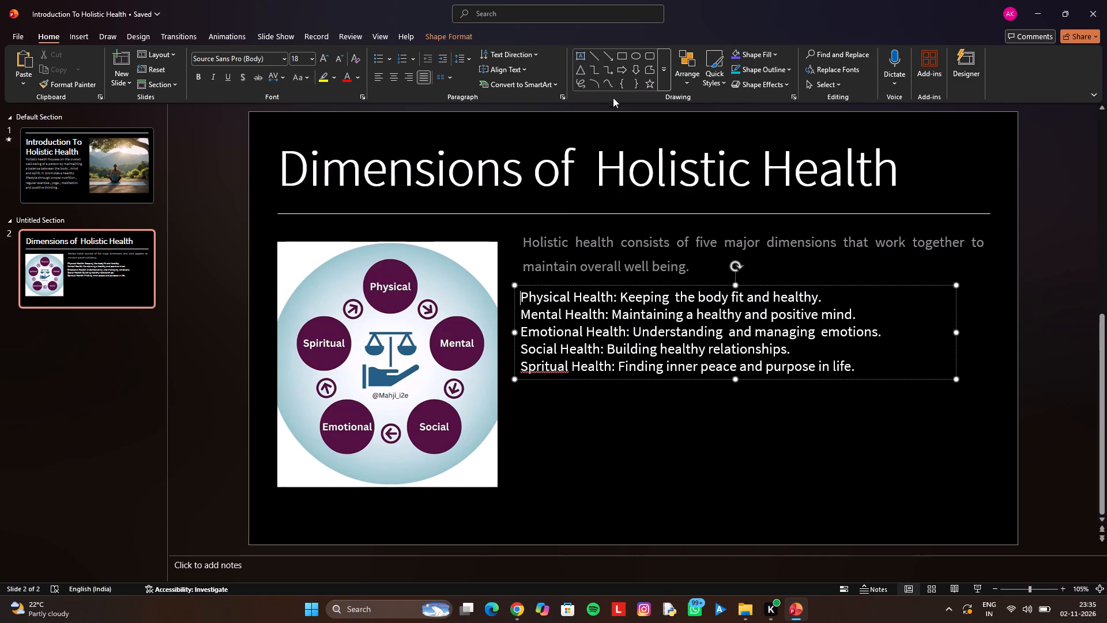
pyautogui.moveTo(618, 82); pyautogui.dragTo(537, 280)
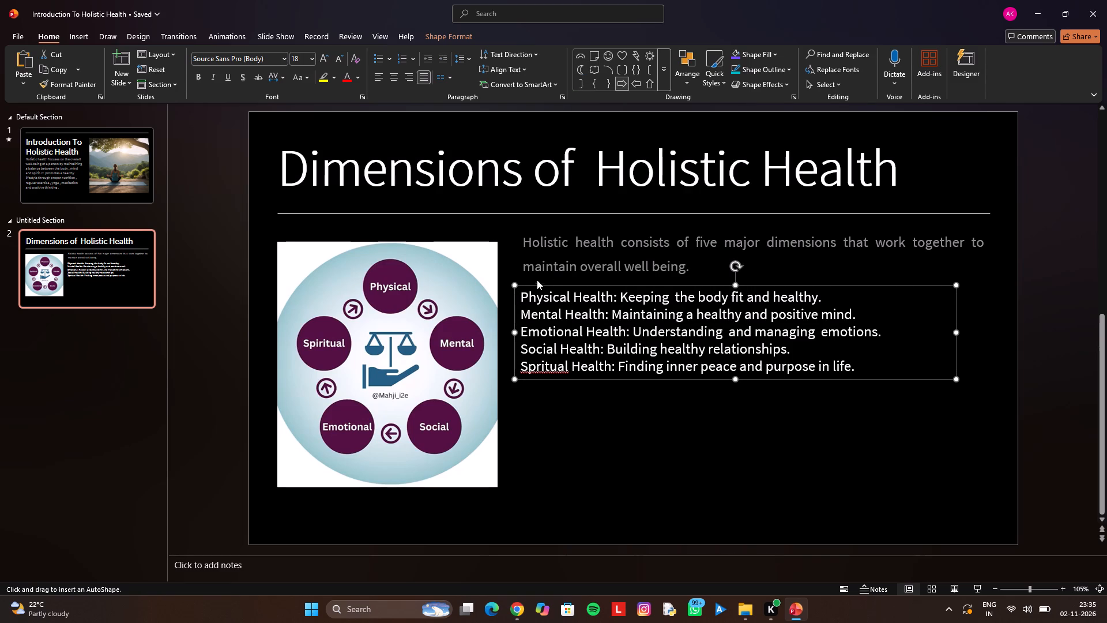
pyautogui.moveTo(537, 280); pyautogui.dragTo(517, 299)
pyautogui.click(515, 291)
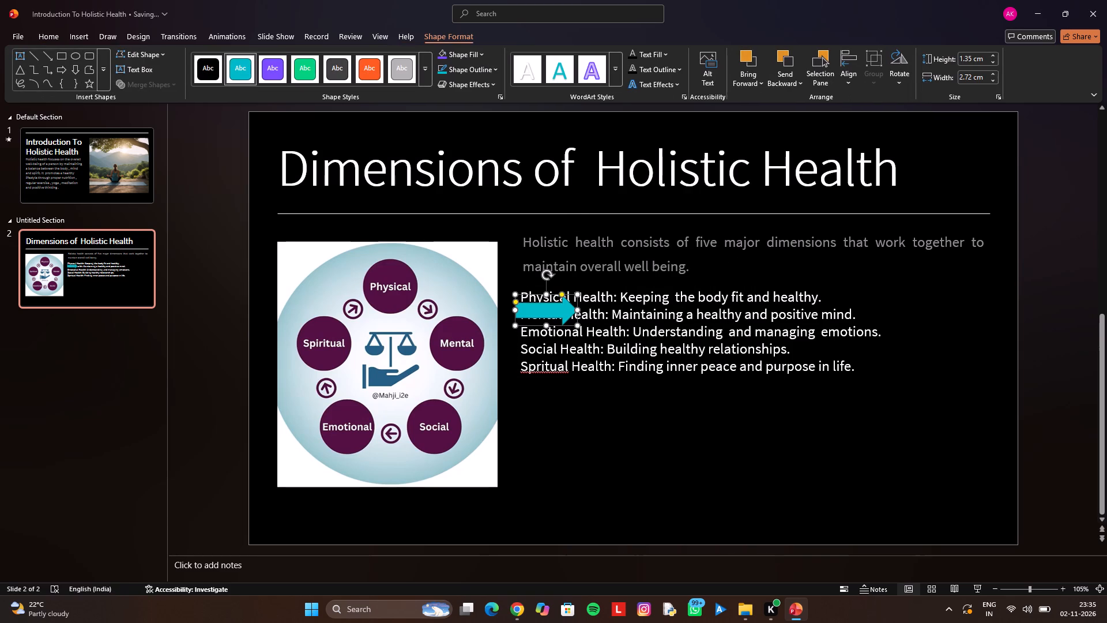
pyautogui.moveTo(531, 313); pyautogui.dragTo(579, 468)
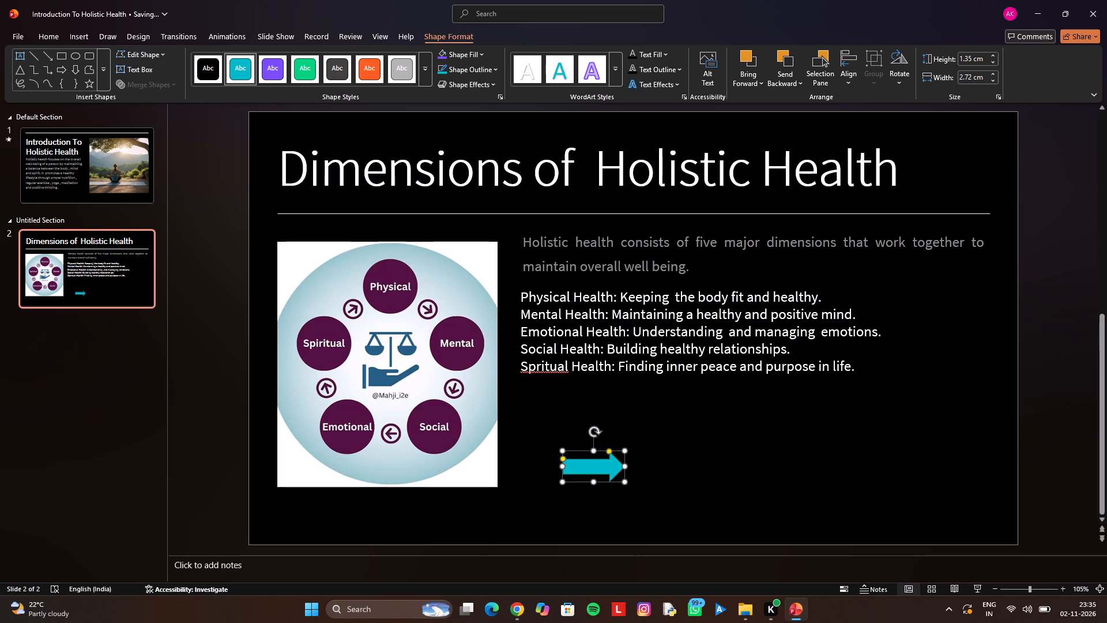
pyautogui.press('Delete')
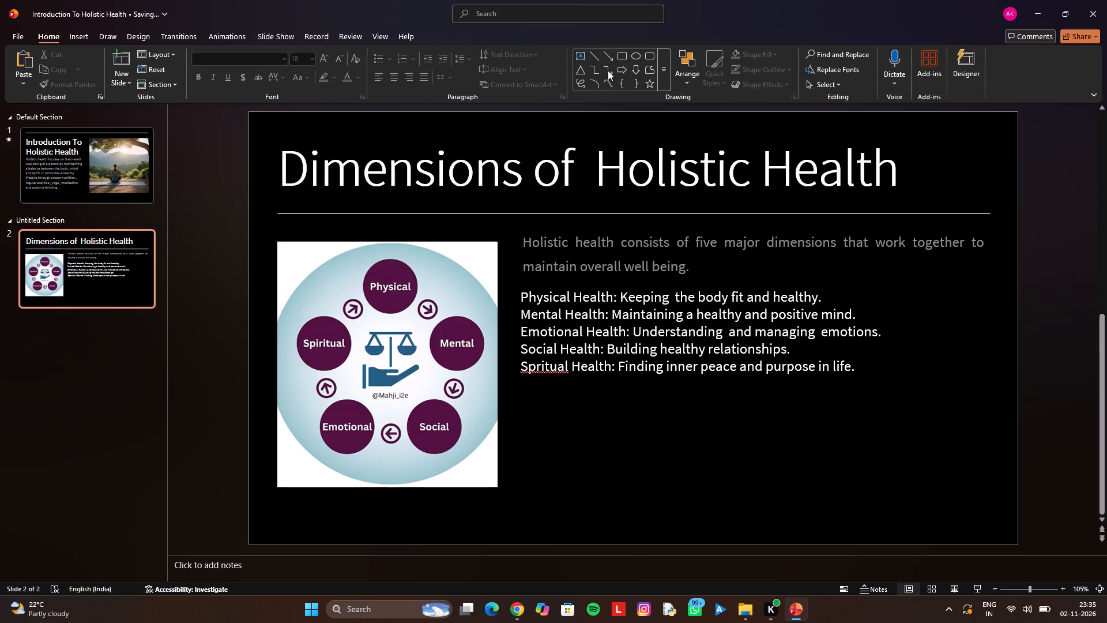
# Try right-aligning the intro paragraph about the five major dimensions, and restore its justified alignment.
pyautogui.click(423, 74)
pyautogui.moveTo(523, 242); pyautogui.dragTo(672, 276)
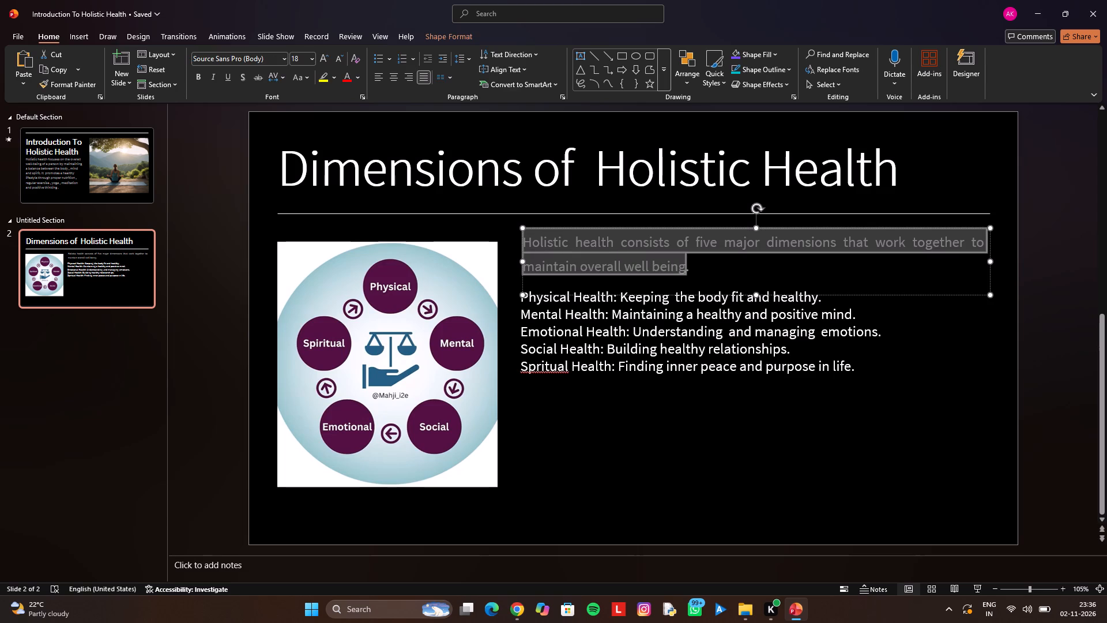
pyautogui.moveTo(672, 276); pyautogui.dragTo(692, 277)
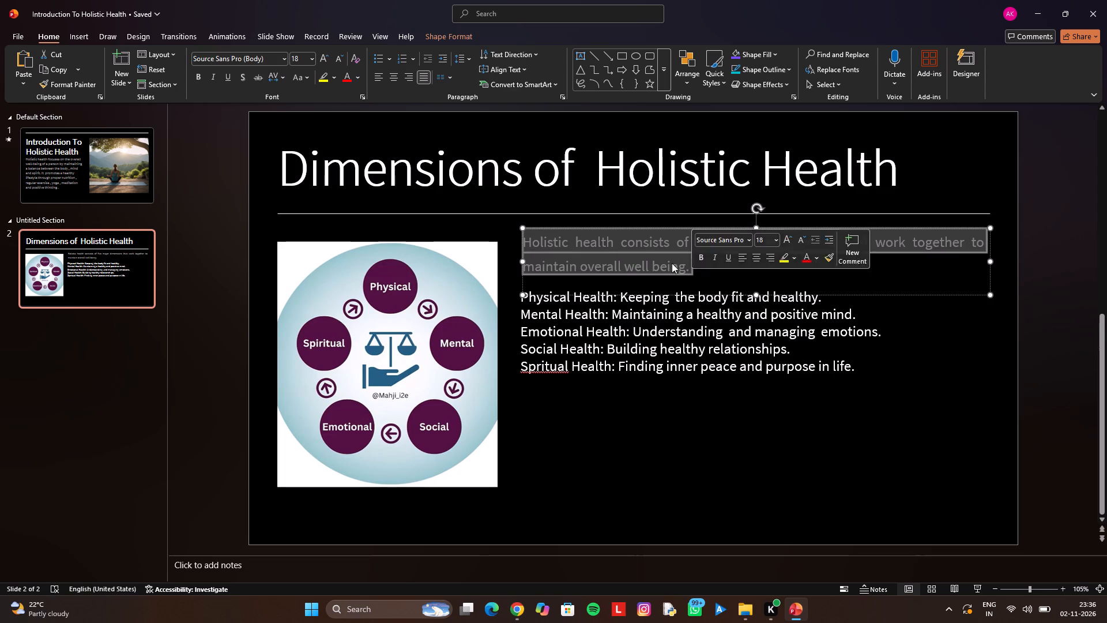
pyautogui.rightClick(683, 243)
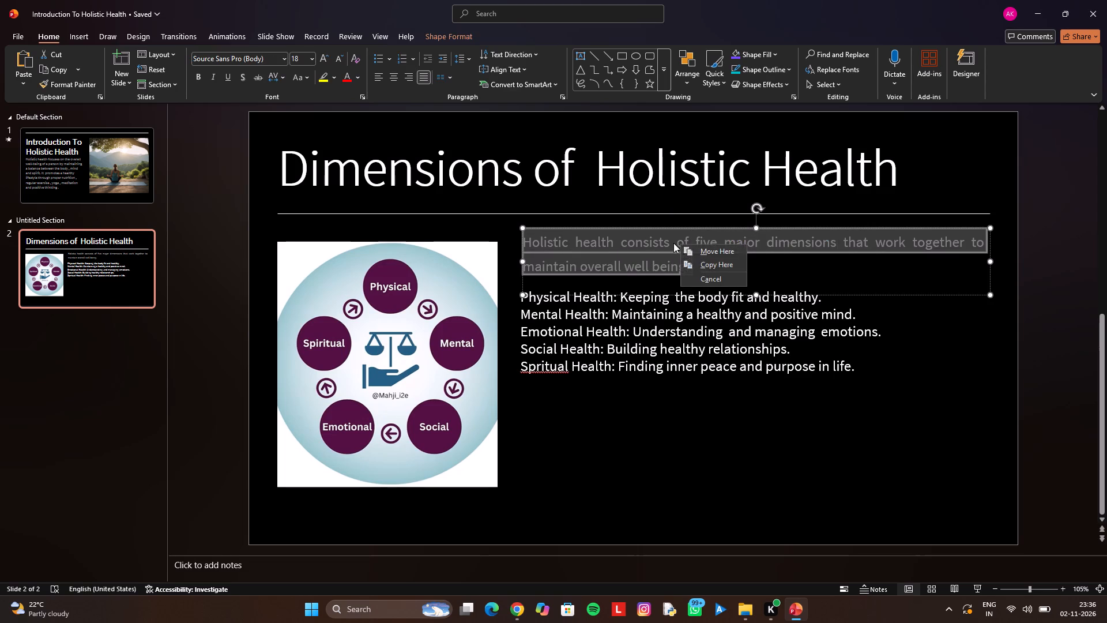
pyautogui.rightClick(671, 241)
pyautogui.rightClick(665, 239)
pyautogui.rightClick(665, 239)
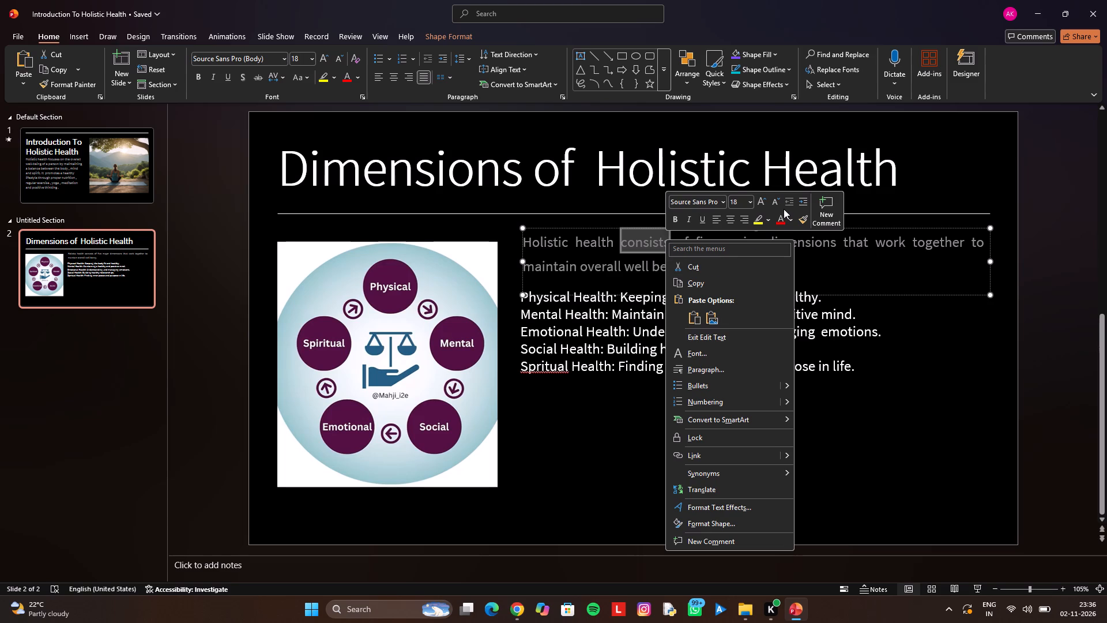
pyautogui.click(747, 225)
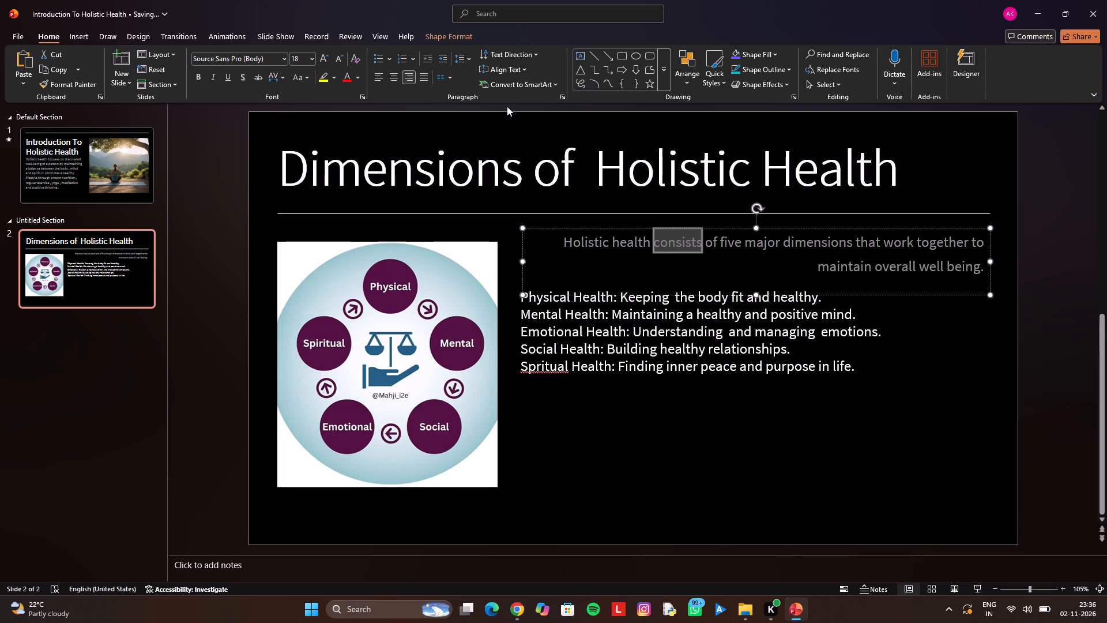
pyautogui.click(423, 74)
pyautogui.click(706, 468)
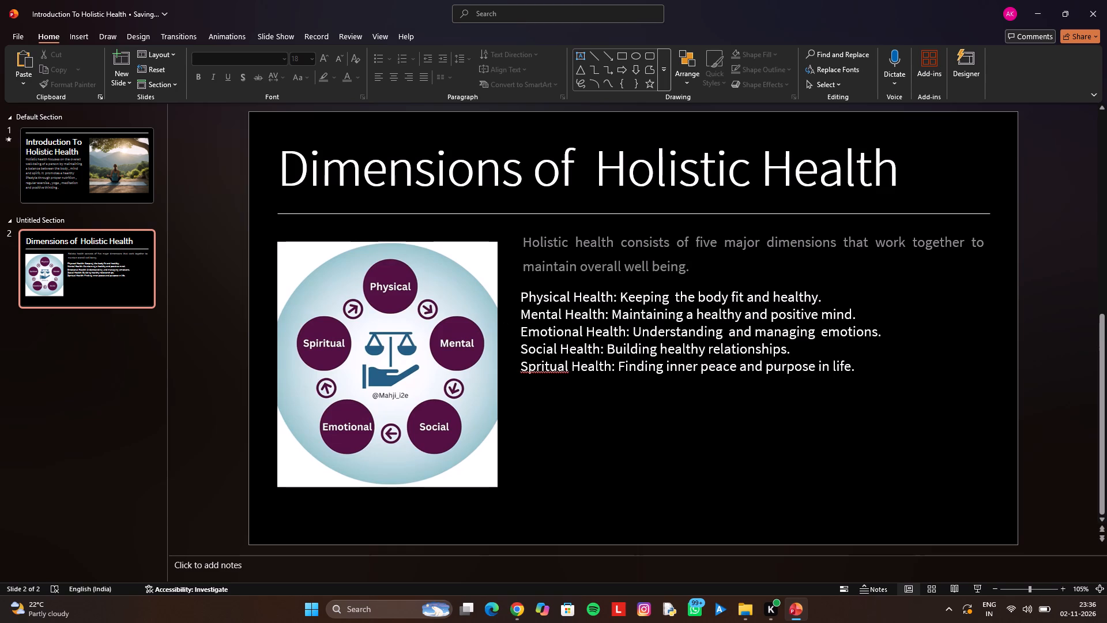
# Set the font size of the whole intro paragraph to 24.
pyautogui.moveTo(525, 243); pyautogui.dragTo(694, 279)
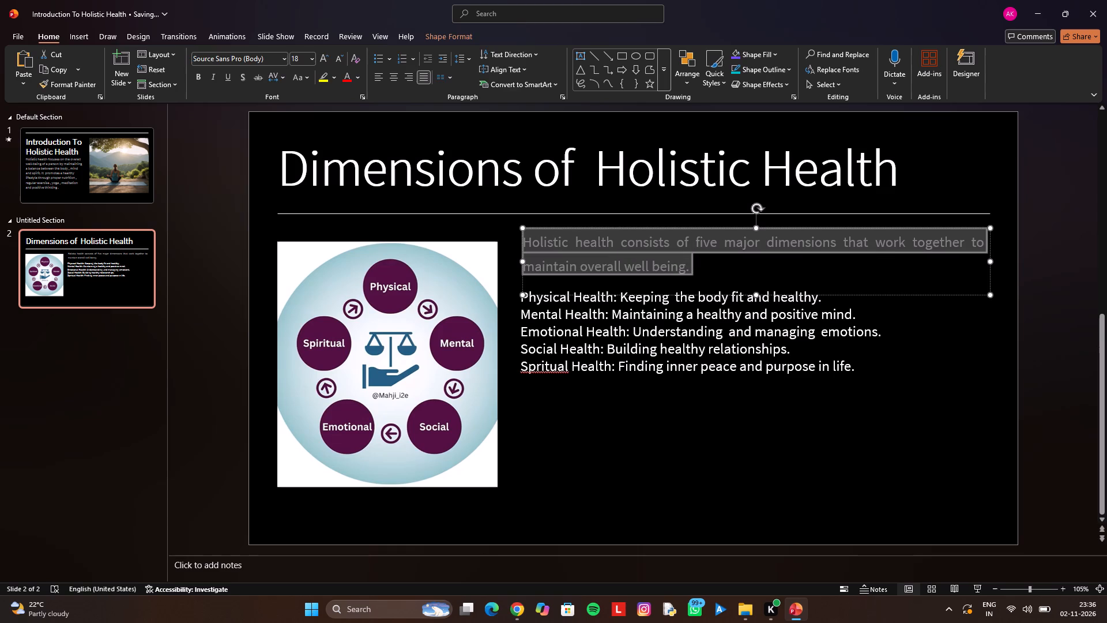
pyautogui.click(308, 59)
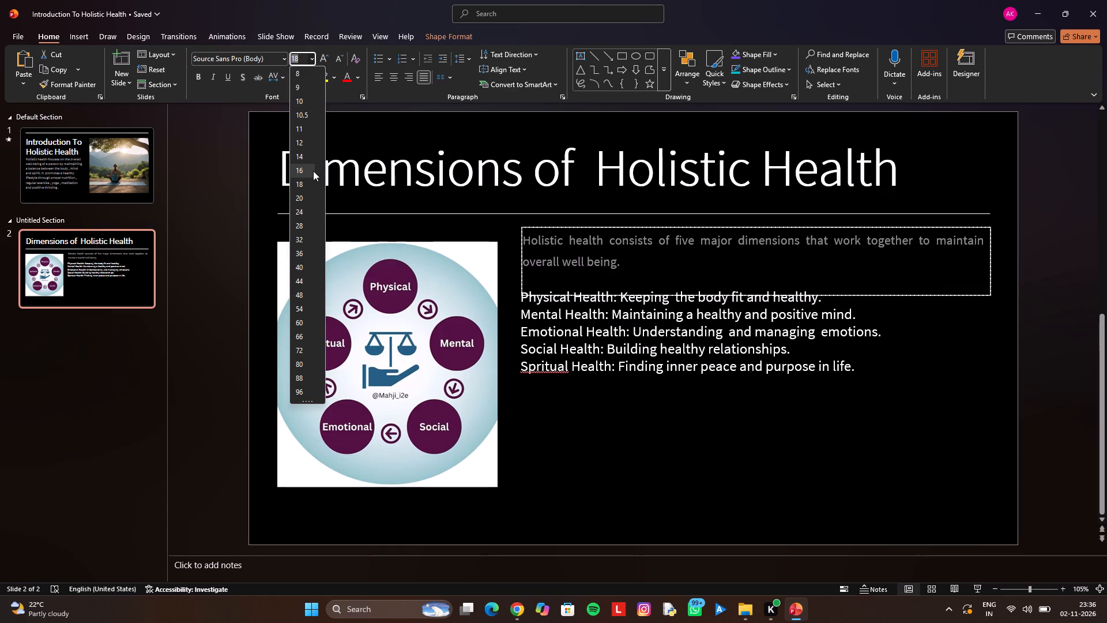
pyautogui.click(308, 211)
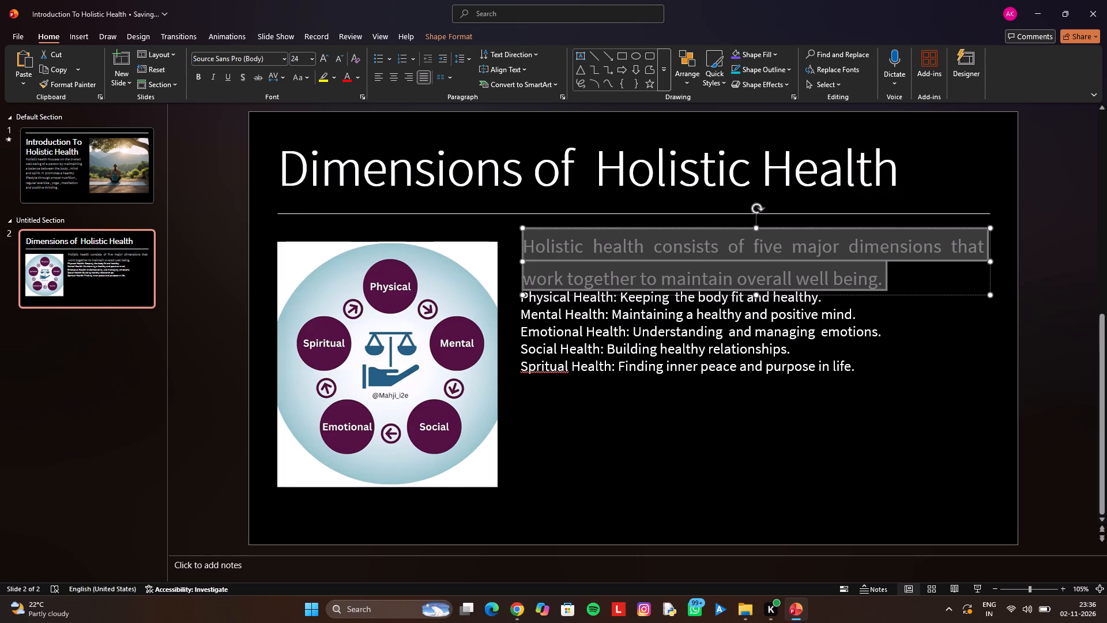
# Move the five-dimension text box down clear of the intro paragraph and extend its left edge to line up with that paragraph.
pyautogui.moveTo(517, 301); pyautogui.dragTo(544, 350)
pyautogui.click(533, 346)
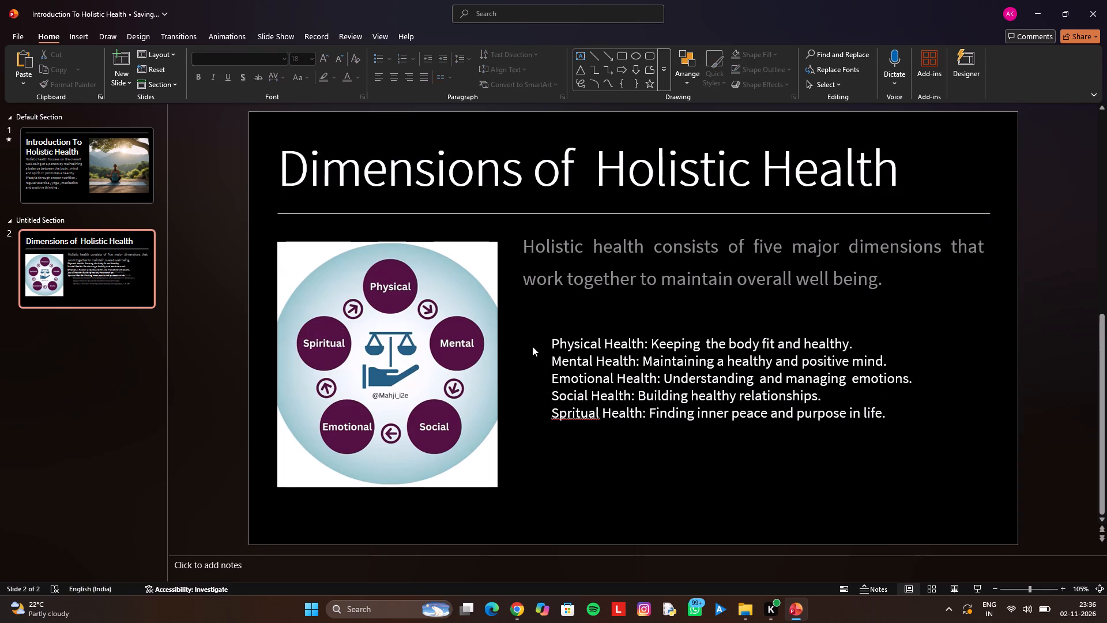
pyautogui.moveTo(552, 343); pyautogui.dragTo(539, 347)
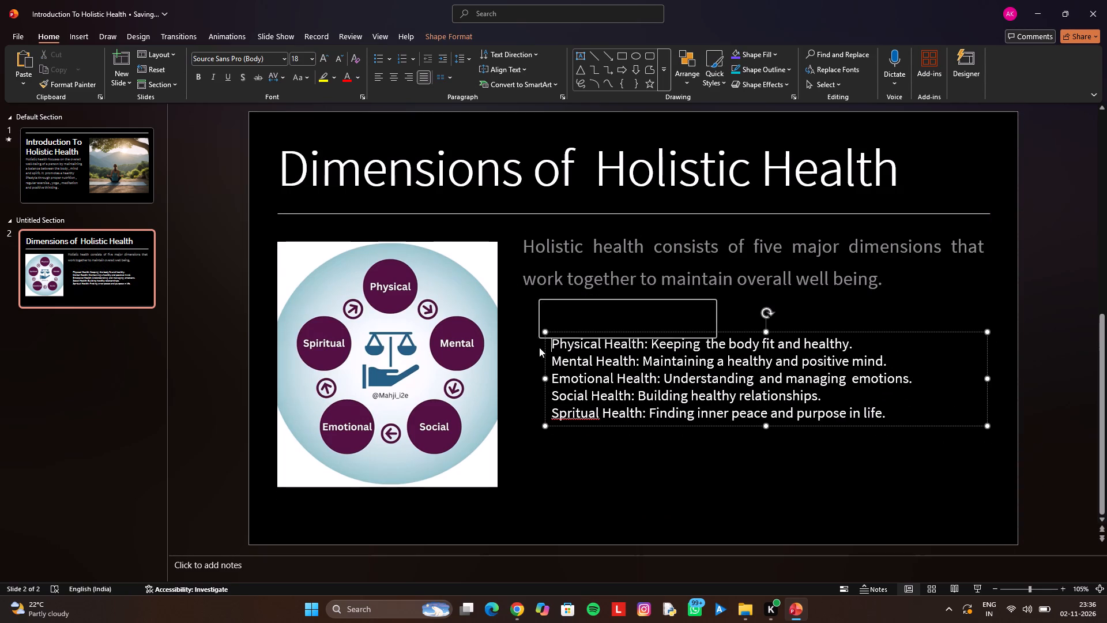
pyautogui.click(420, 80)
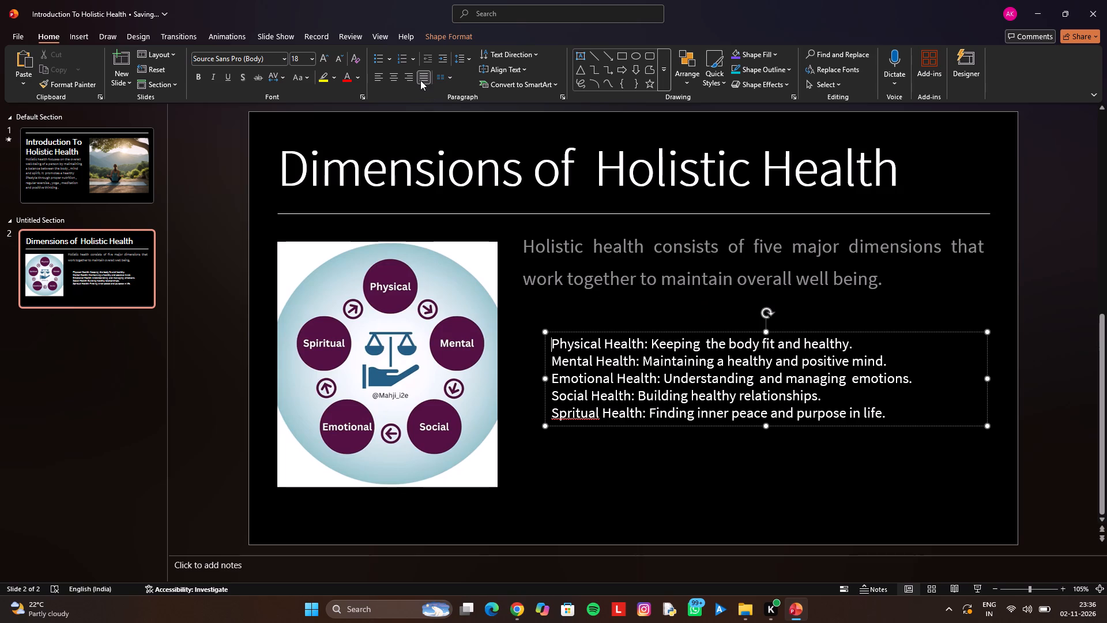
pyautogui.moveTo(579, 388); pyautogui.dragTo(559, 388)
pyautogui.moveTo(546, 378); pyautogui.dragTo(534, 379)
pyautogui.moveTo(534, 379); pyautogui.dragTo(521, 376)
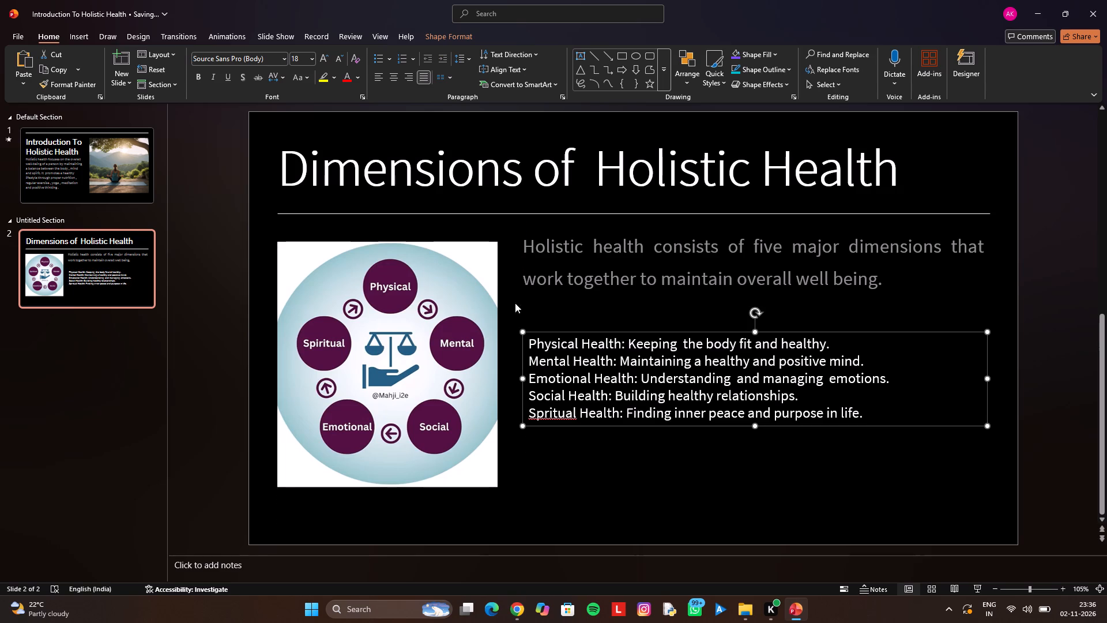
# Set the font size of the five-dimension text box to 24.
pyautogui.click(312, 59)
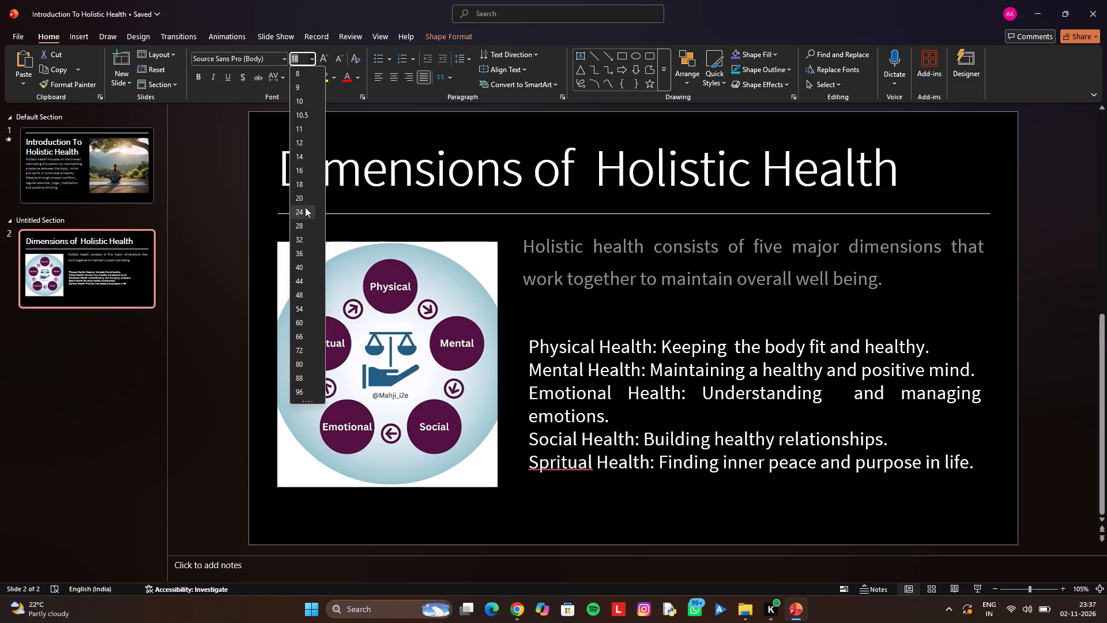
pyautogui.click(306, 210)
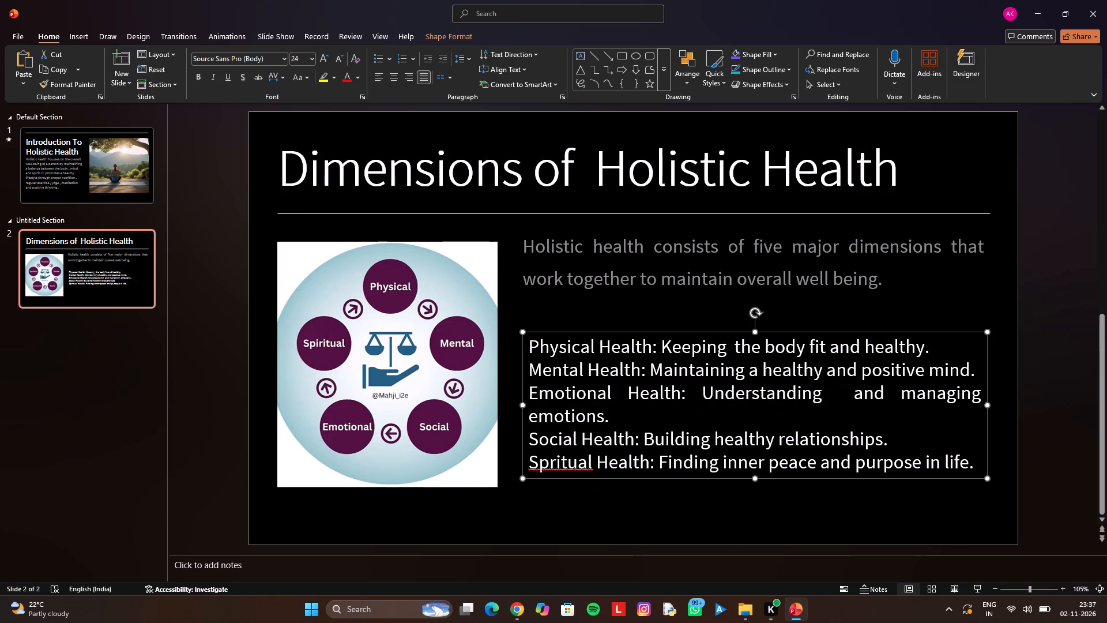
pyautogui.click(568, 507)
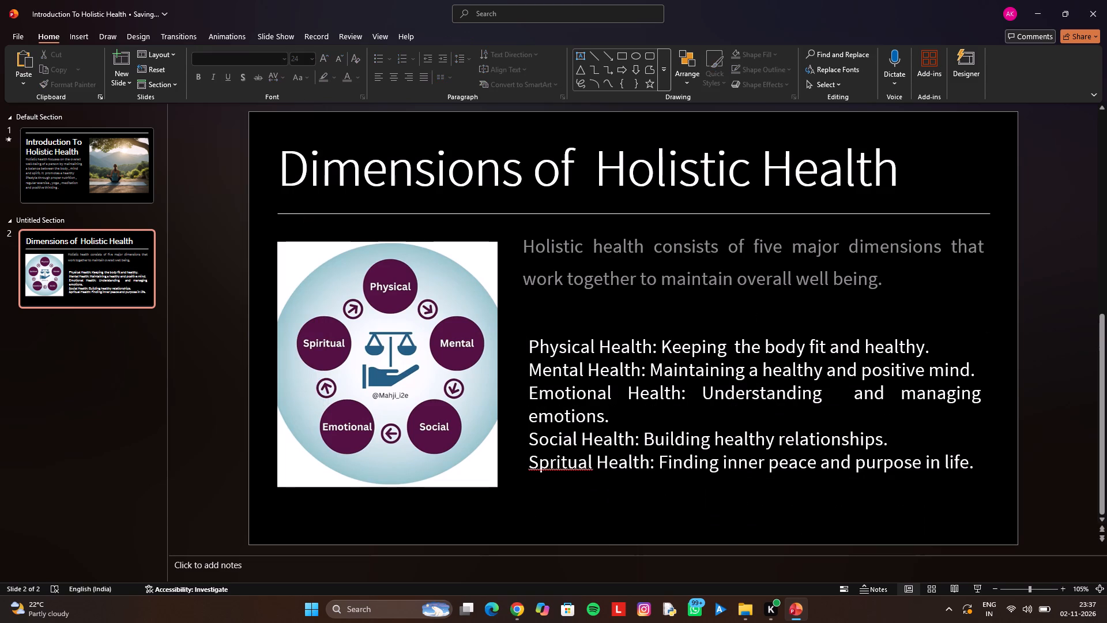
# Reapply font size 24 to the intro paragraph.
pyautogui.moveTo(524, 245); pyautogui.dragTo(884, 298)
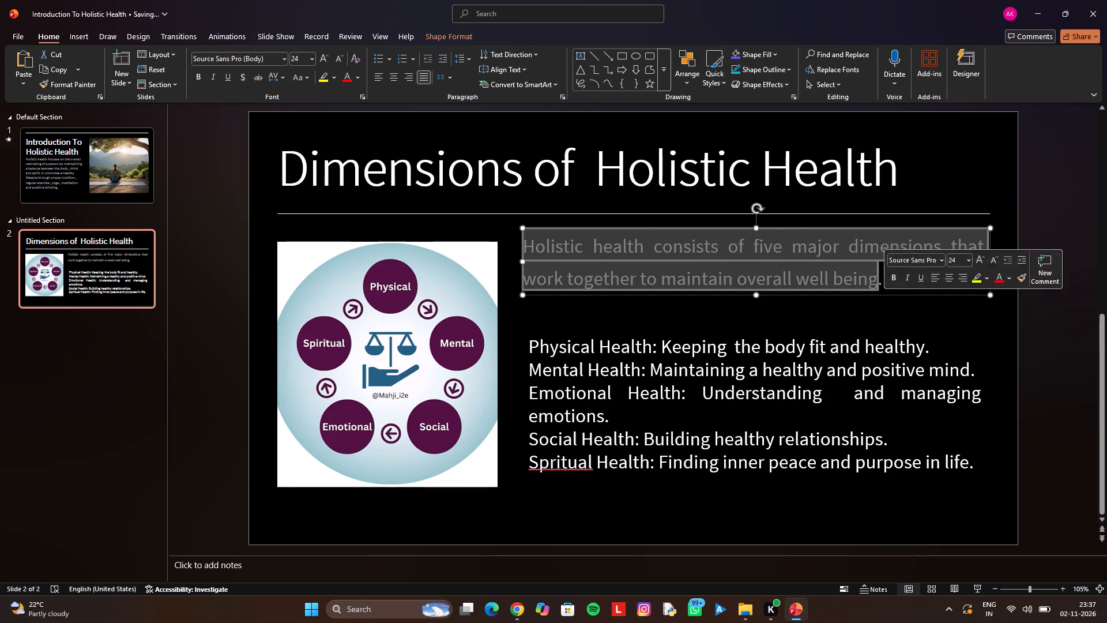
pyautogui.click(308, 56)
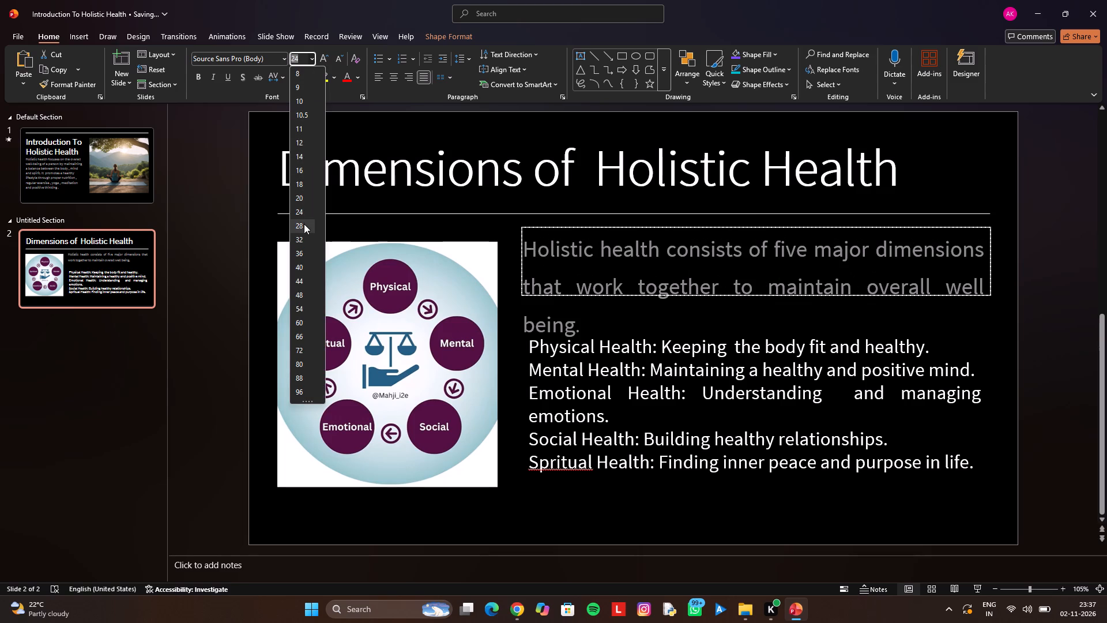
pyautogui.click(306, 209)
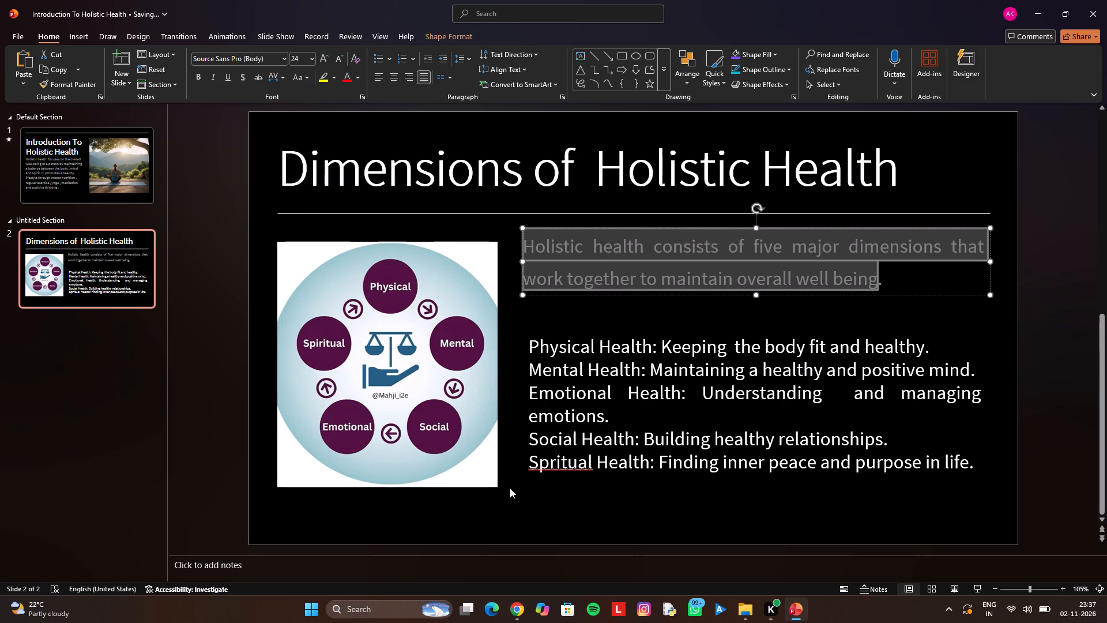
# Move the five-dimension text box up to sit directly beneath the intro paragraph on the Dimensions slide.
pyautogui.click(589, 487)
pyautogui.click(526, 340)
pyautogui.doubleClick(540, 352)
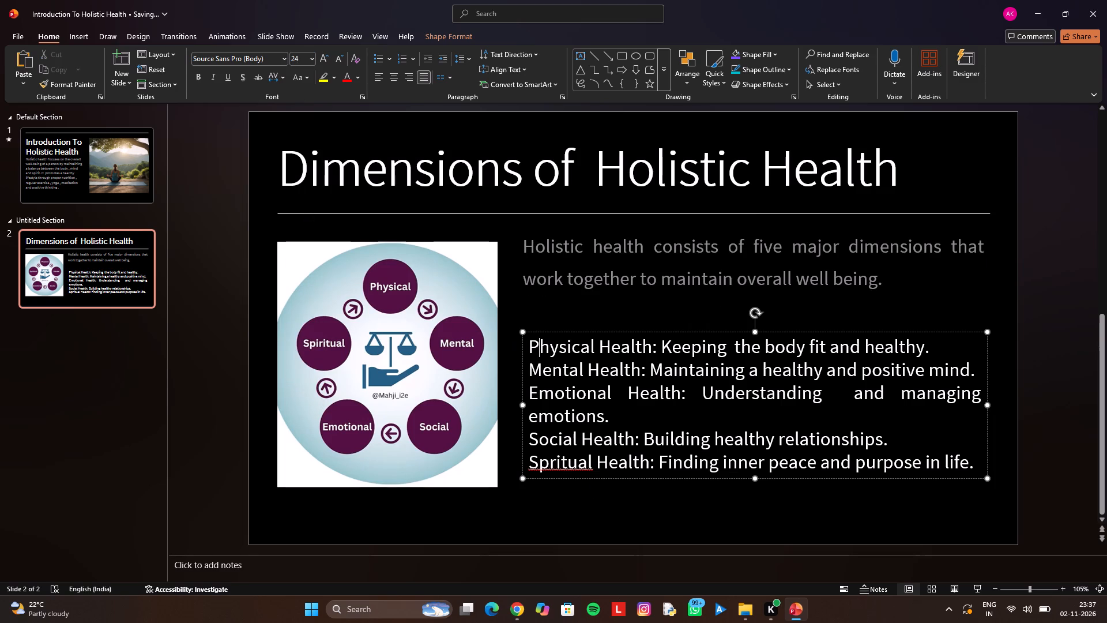
pyautogui.hotkey('ctrl', 'a')
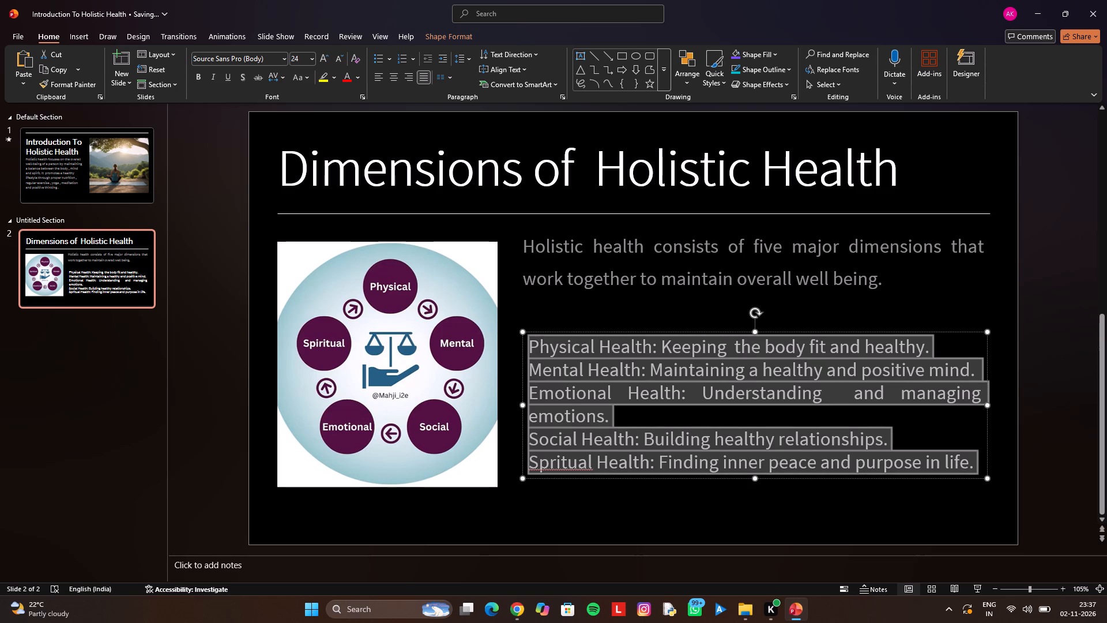
pyautogui.moveTo(774, 331); pyautogui.dragTo(769, 297)
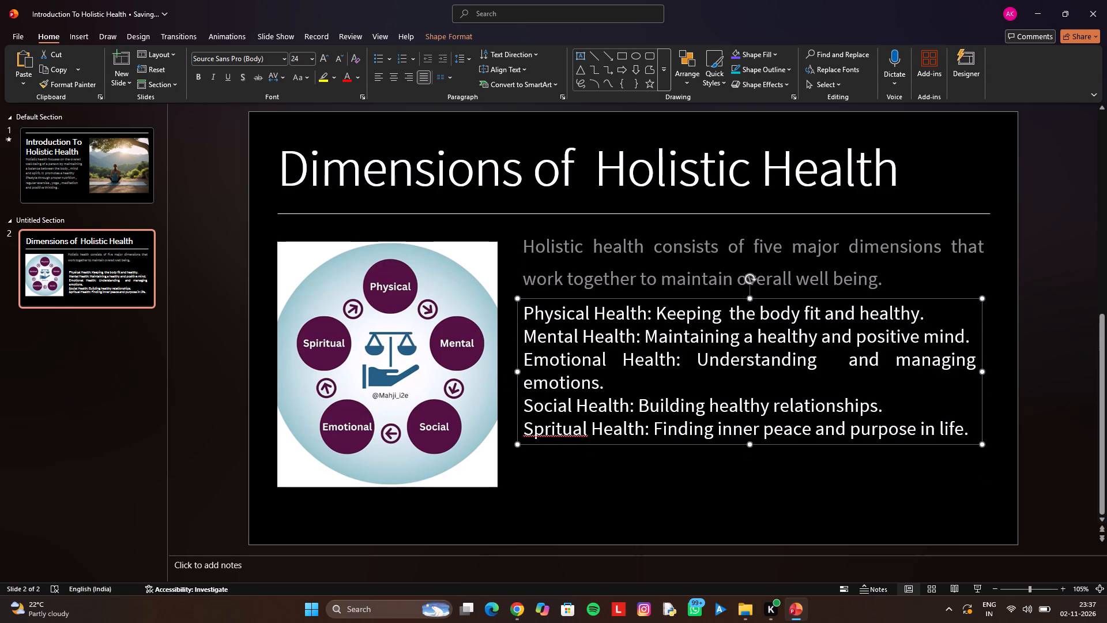
pyautogui.click(642, 469)
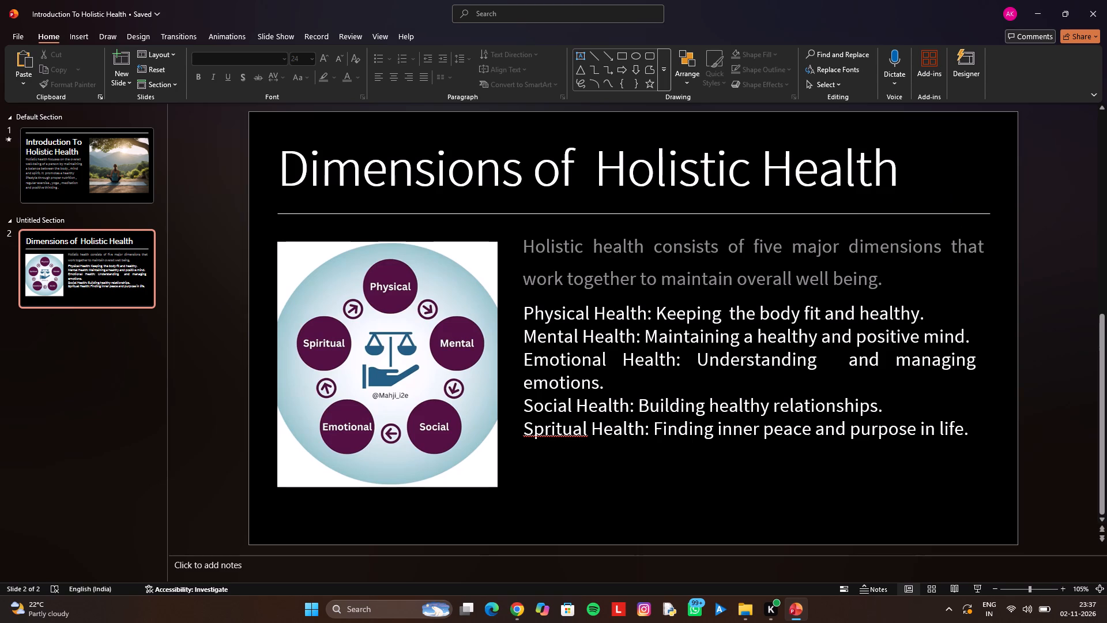
# Preview both slides in the slide show, going back and forth between them, and return to editing the Dimensions slide.
pyautogui.rightClick(256, 122)
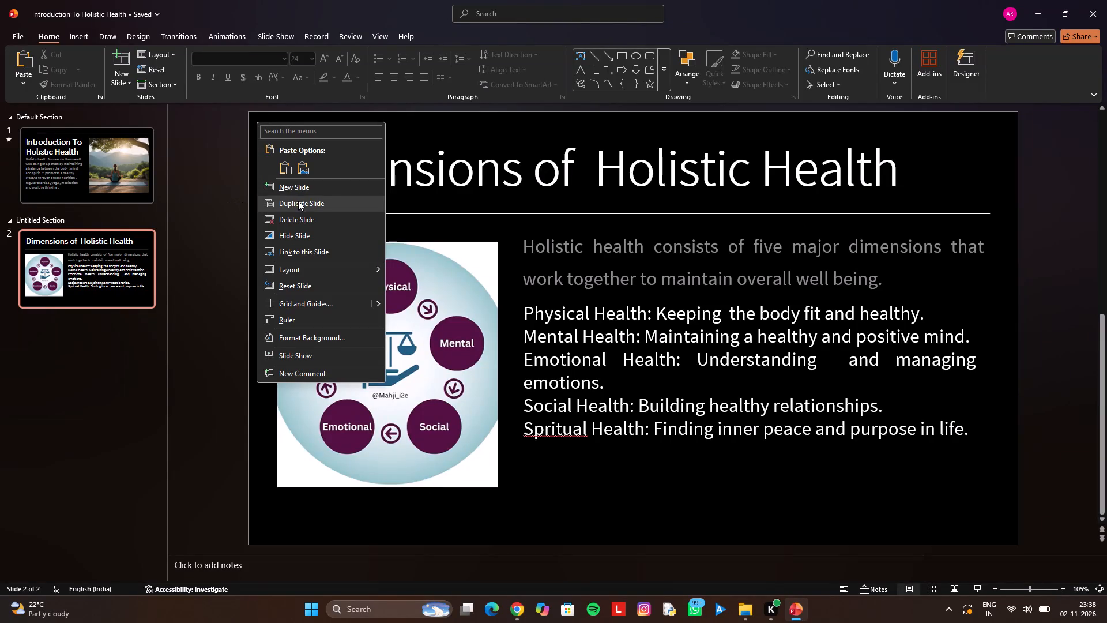
pyautogui.click(296, 356)
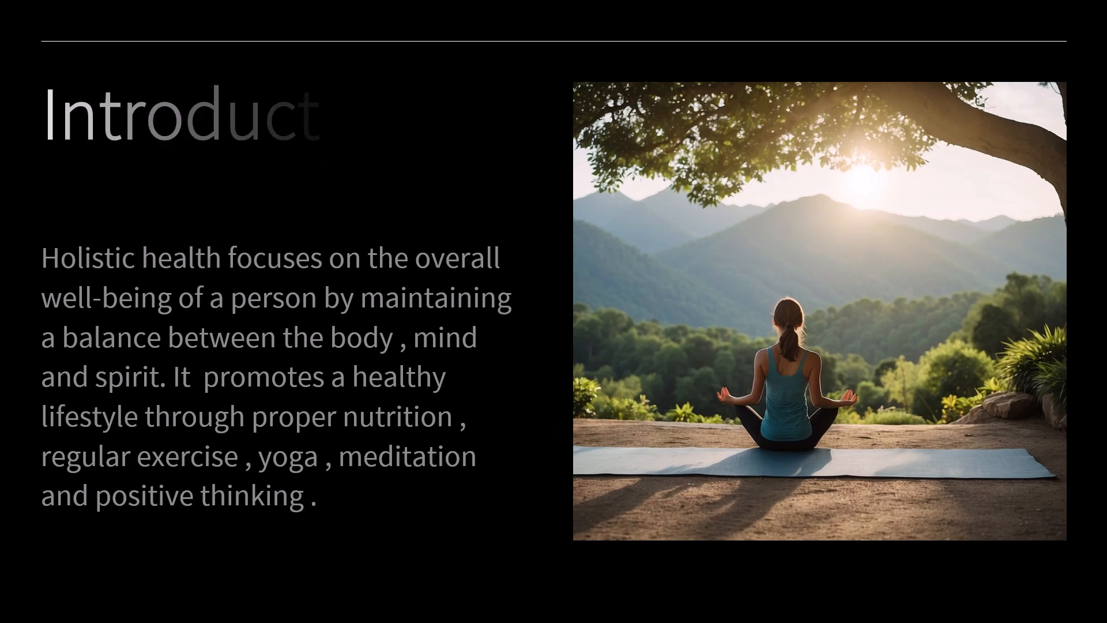
pyautogui.press('Right')
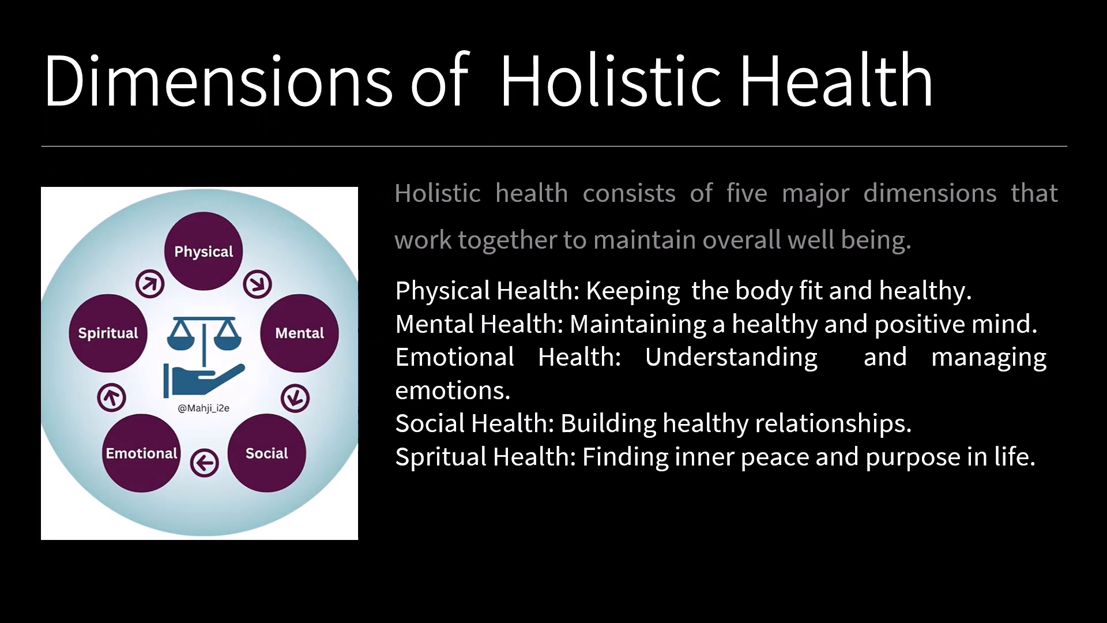
pyautogui.press('Left')
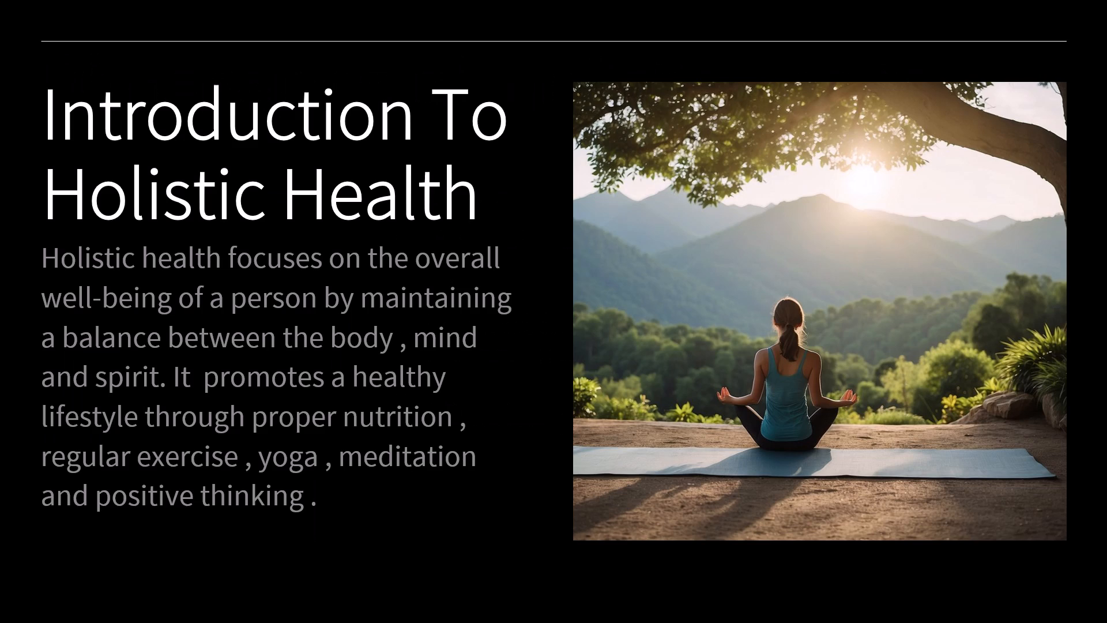
pyautogui.press('Right')
pyautogui.press('Left')
pyautogui.press('Escape')
pyautogui.click(127, 246)
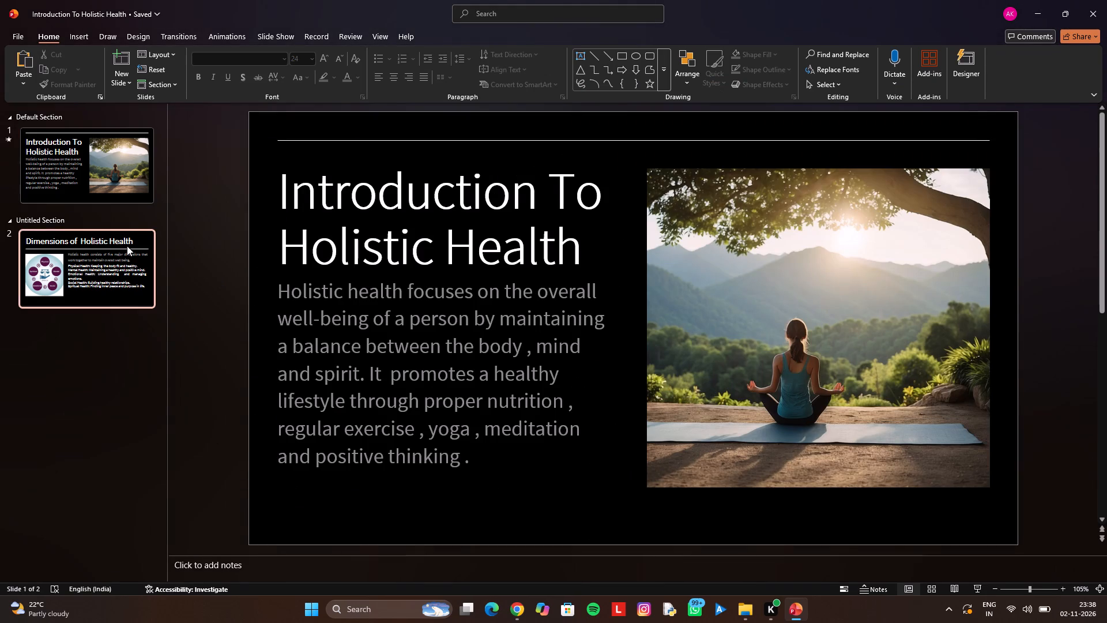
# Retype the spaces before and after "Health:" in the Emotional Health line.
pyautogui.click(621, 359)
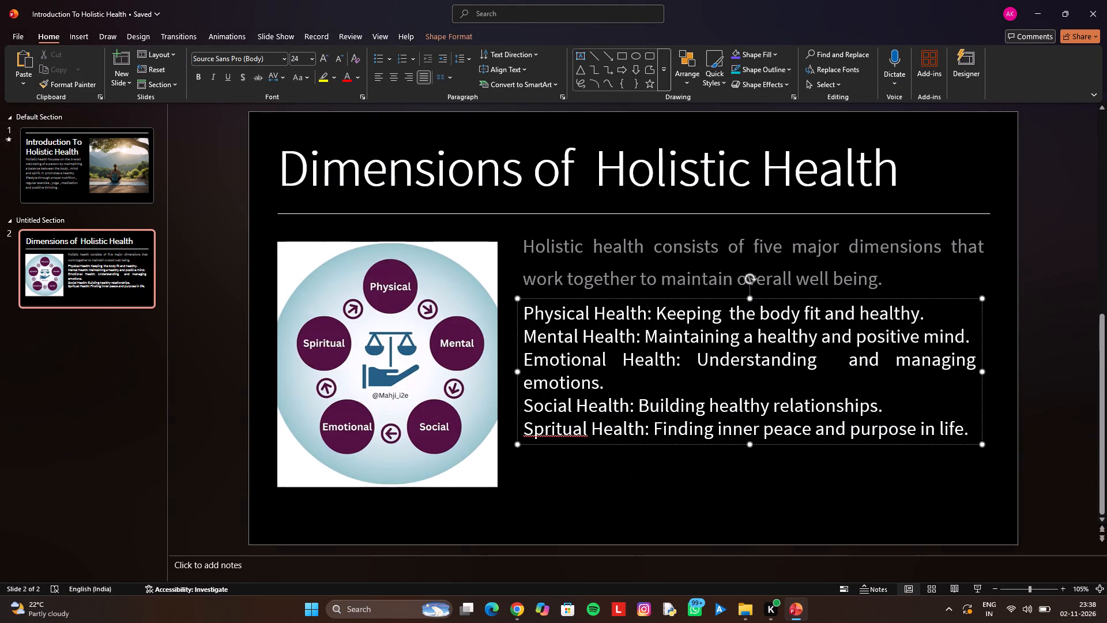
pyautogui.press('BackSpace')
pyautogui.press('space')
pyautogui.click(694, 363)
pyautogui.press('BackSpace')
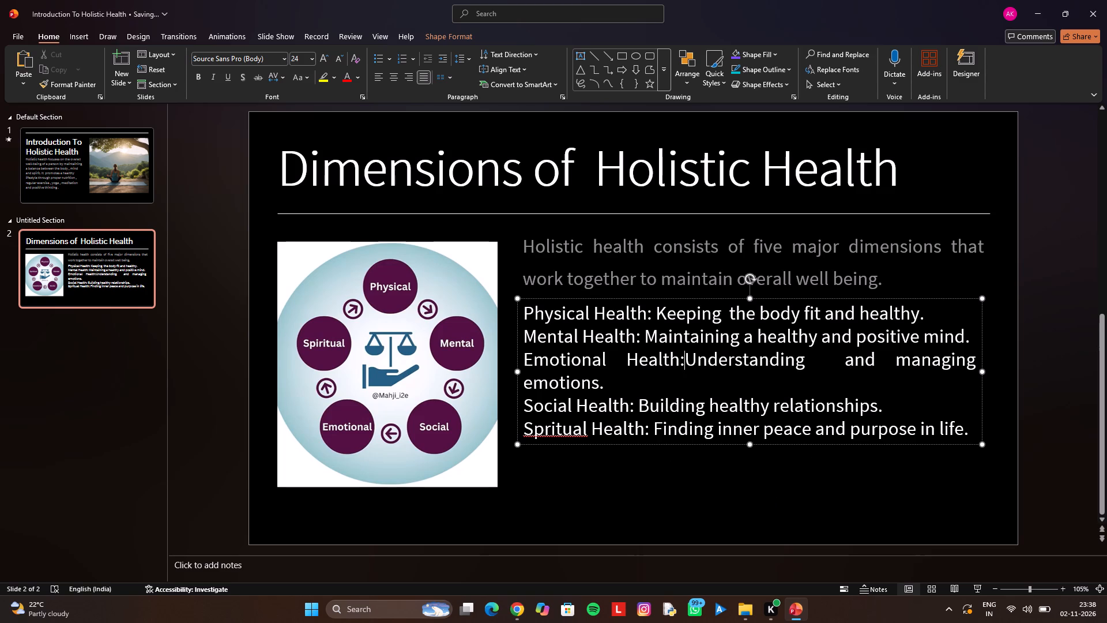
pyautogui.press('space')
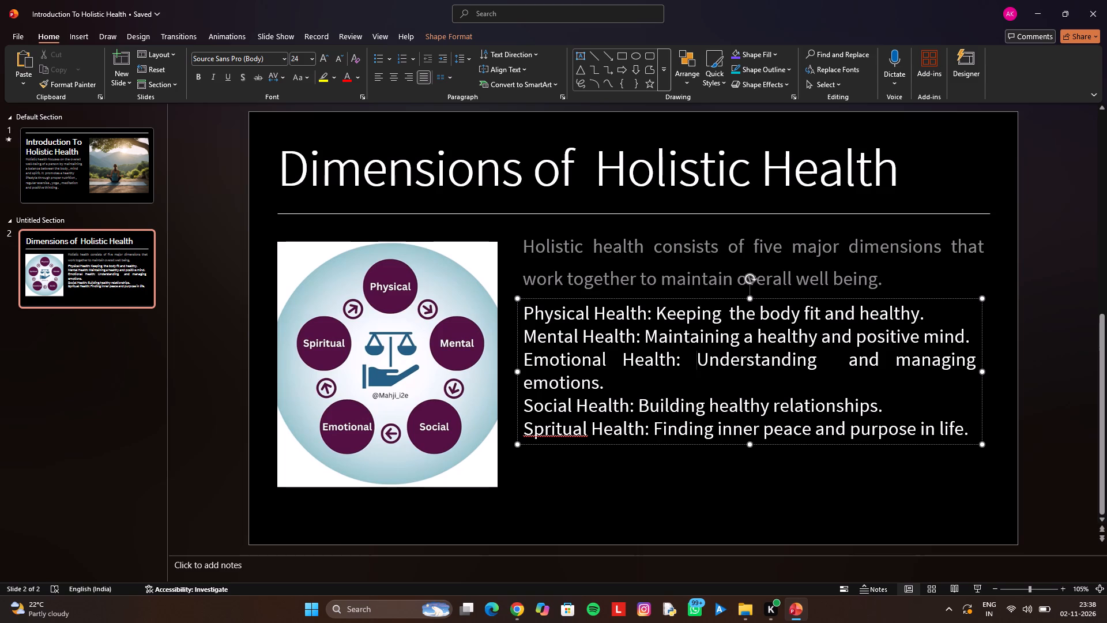
# Move the five-dimension text box slightly down to leave a small gap below the intro paragraph.
pyautogui.moveTo(591, 296); pyautogui.dragTo(590, 313)
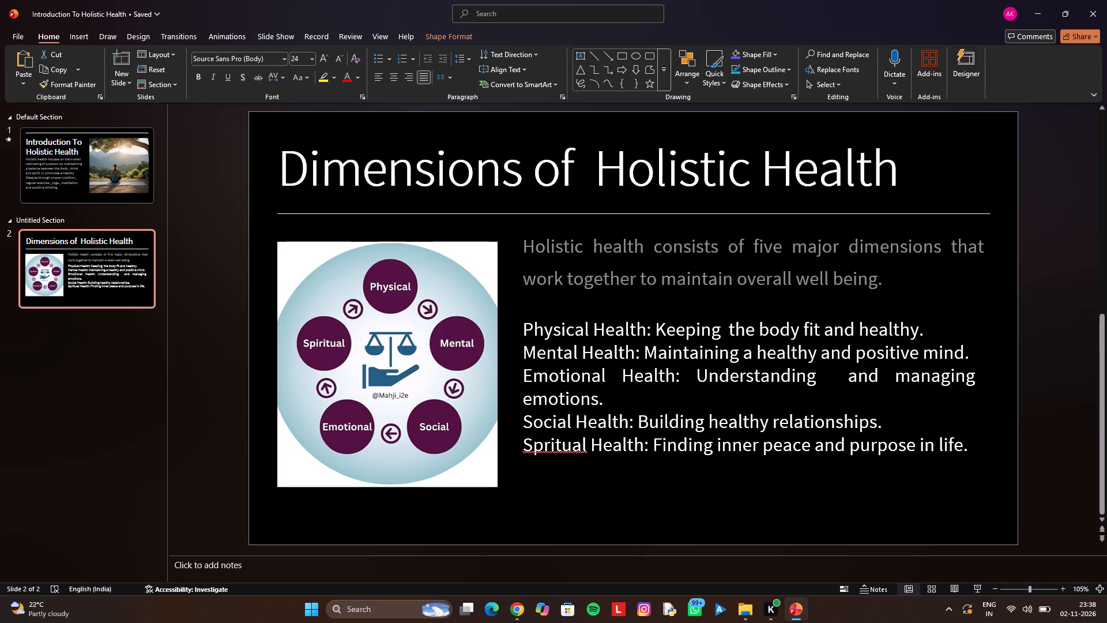
pyautogui.moveTo(590, 313); pyautogui.dragTo(589, 308)
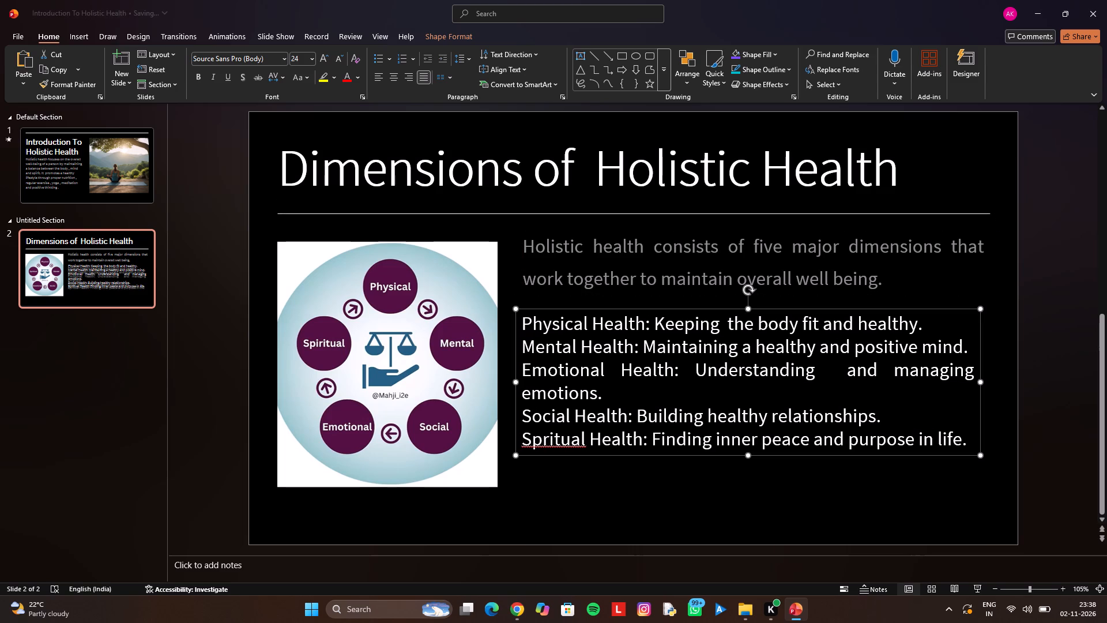
pyautogui.click(691, 489)
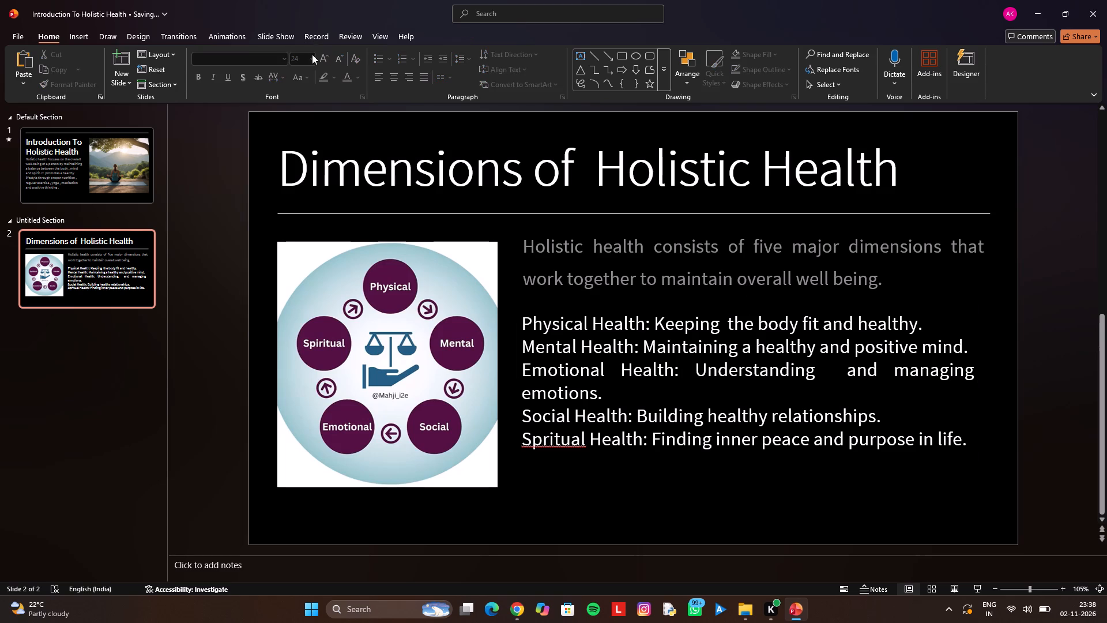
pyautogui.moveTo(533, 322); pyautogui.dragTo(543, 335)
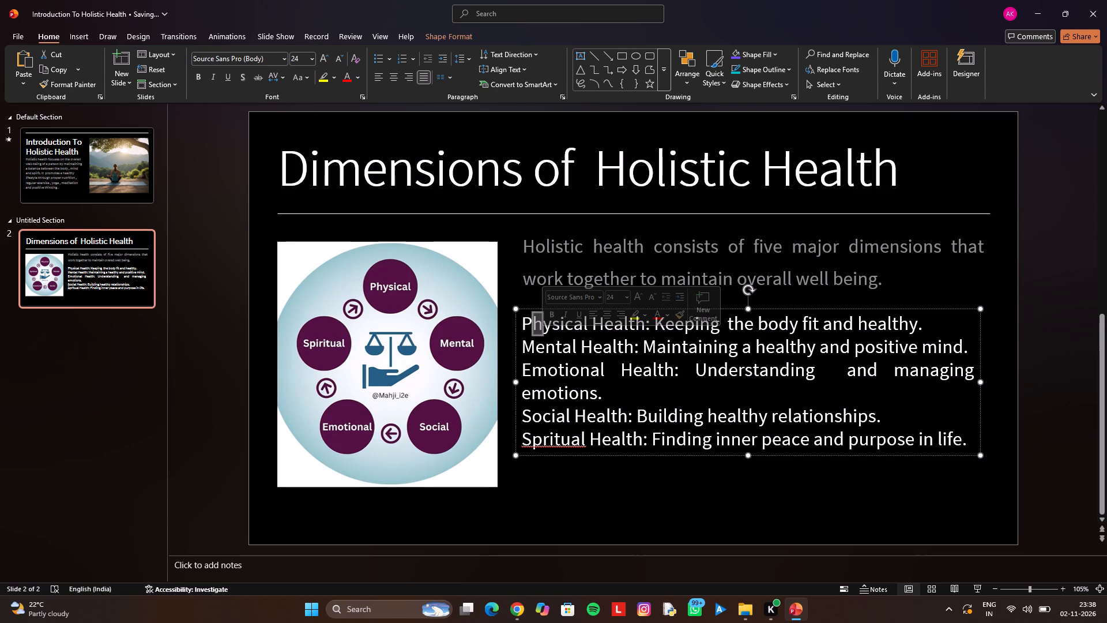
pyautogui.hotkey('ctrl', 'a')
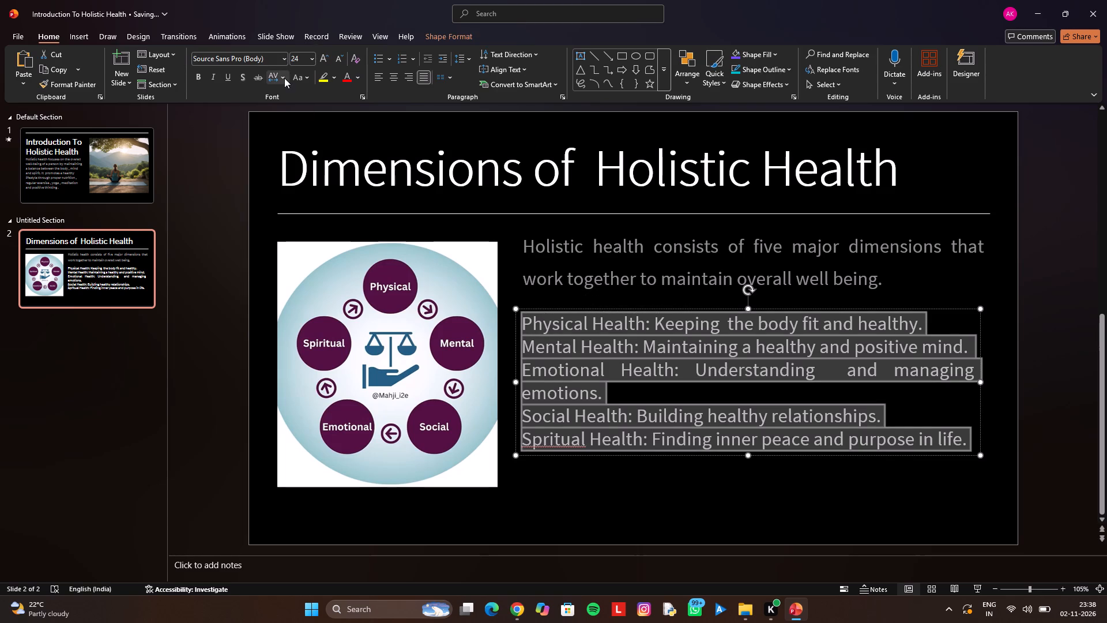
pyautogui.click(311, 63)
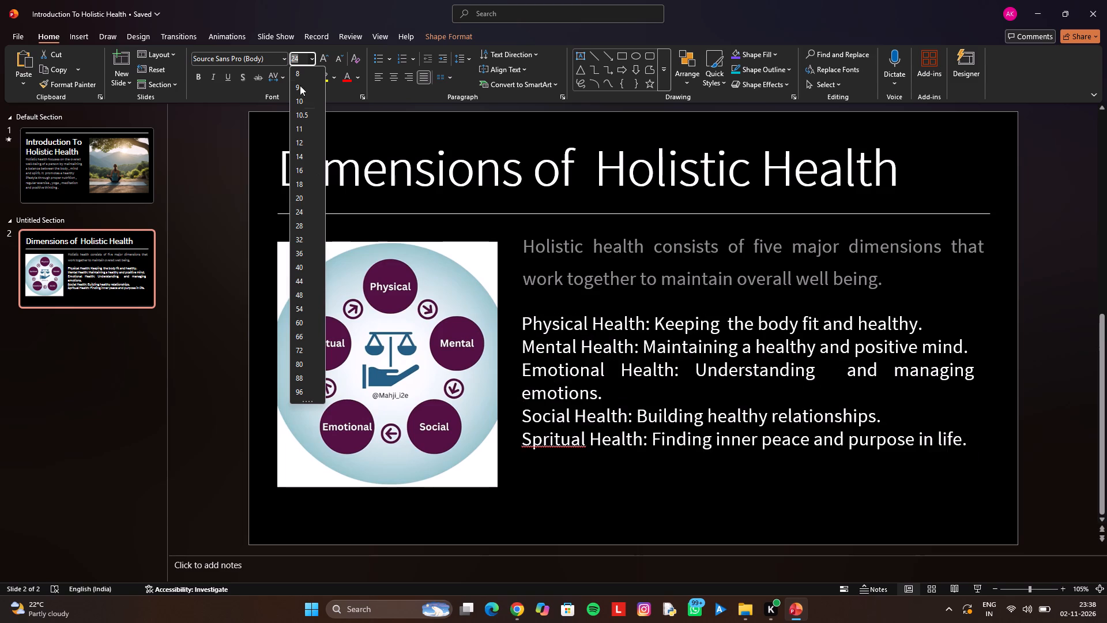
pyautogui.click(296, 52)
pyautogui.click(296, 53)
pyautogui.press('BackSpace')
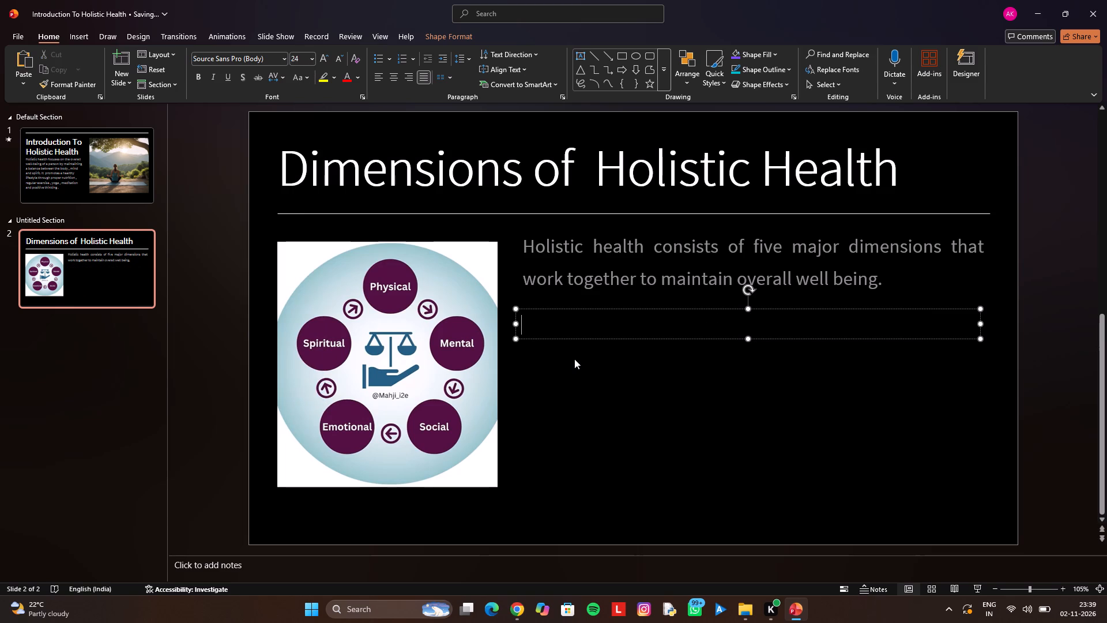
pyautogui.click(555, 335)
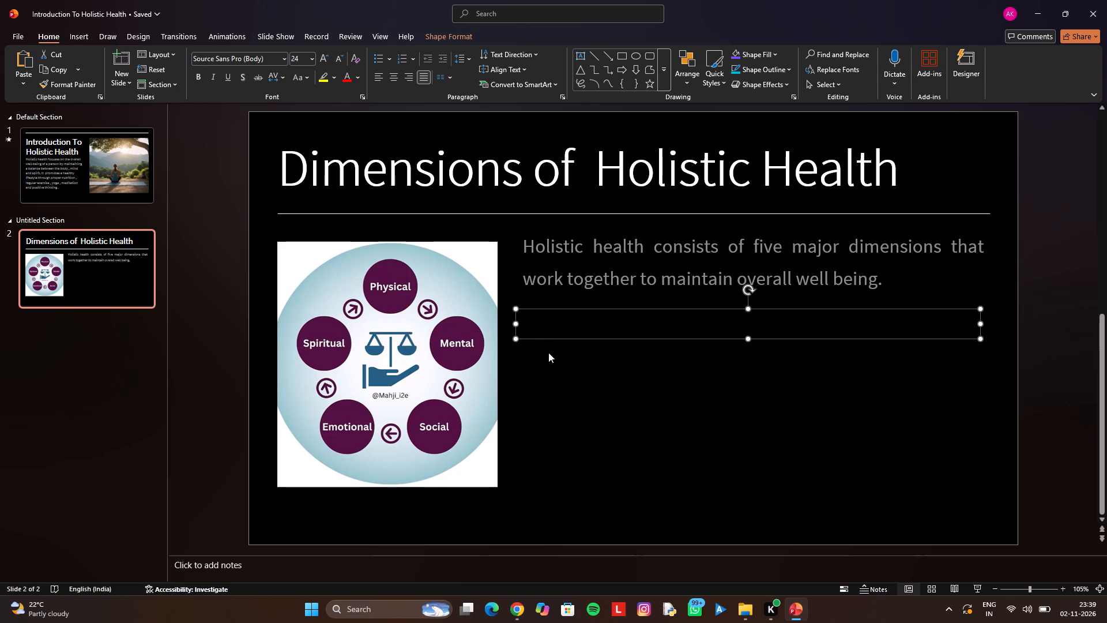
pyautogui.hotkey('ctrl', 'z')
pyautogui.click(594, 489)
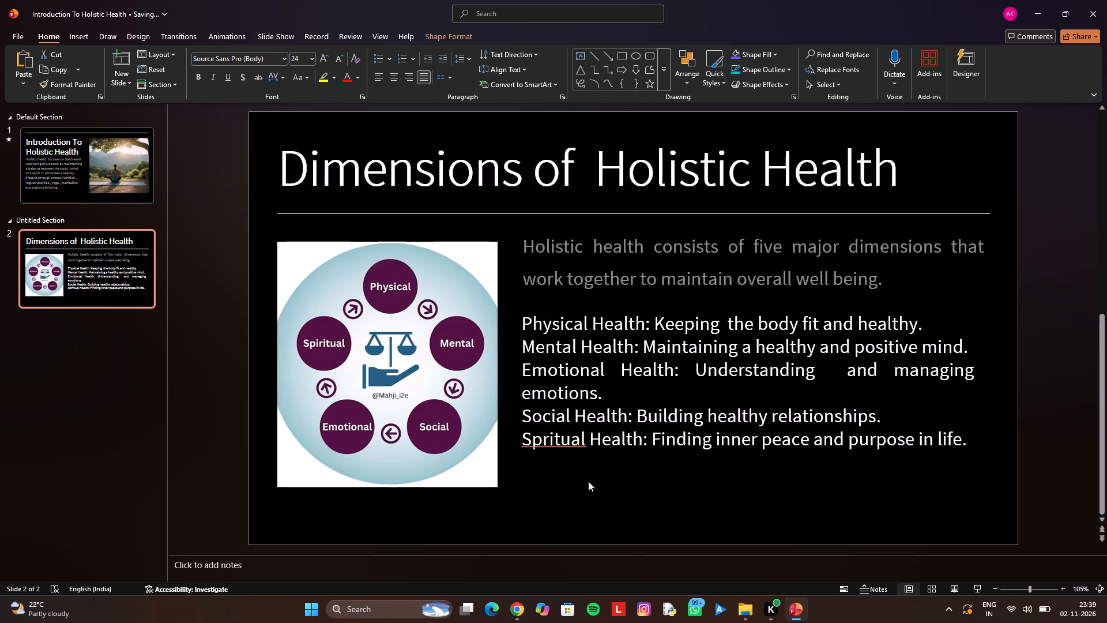
# Set the font size of all the text in the five-dimension text box to 22.
pyautogui.click(571, 386)
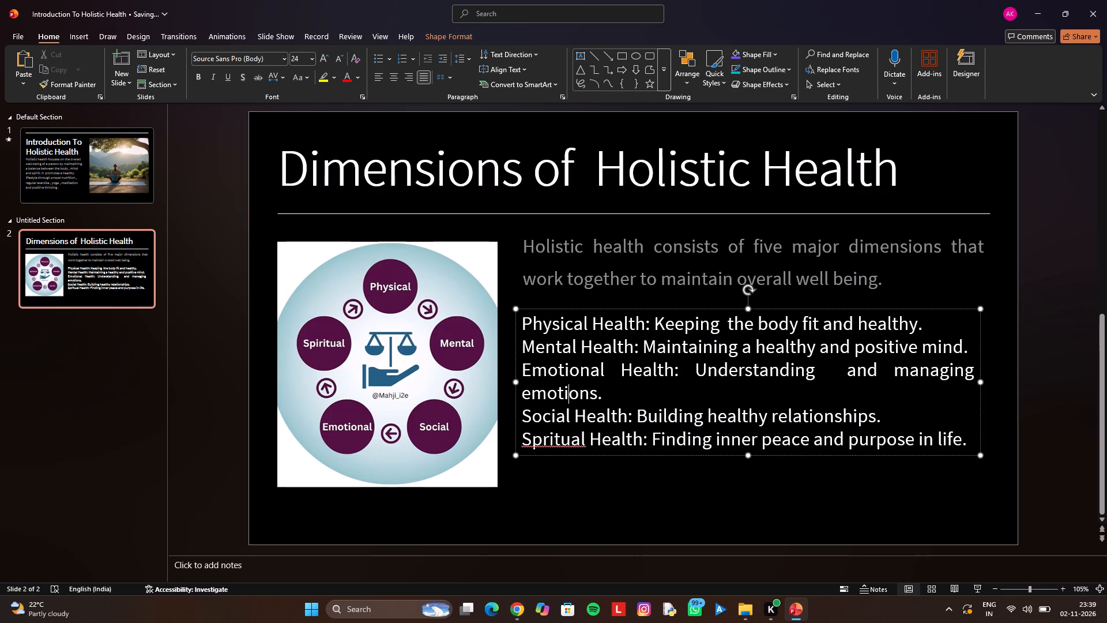
pyautogui.hotkey('ctrl', 'a')
pyautogui.click(419, 74)
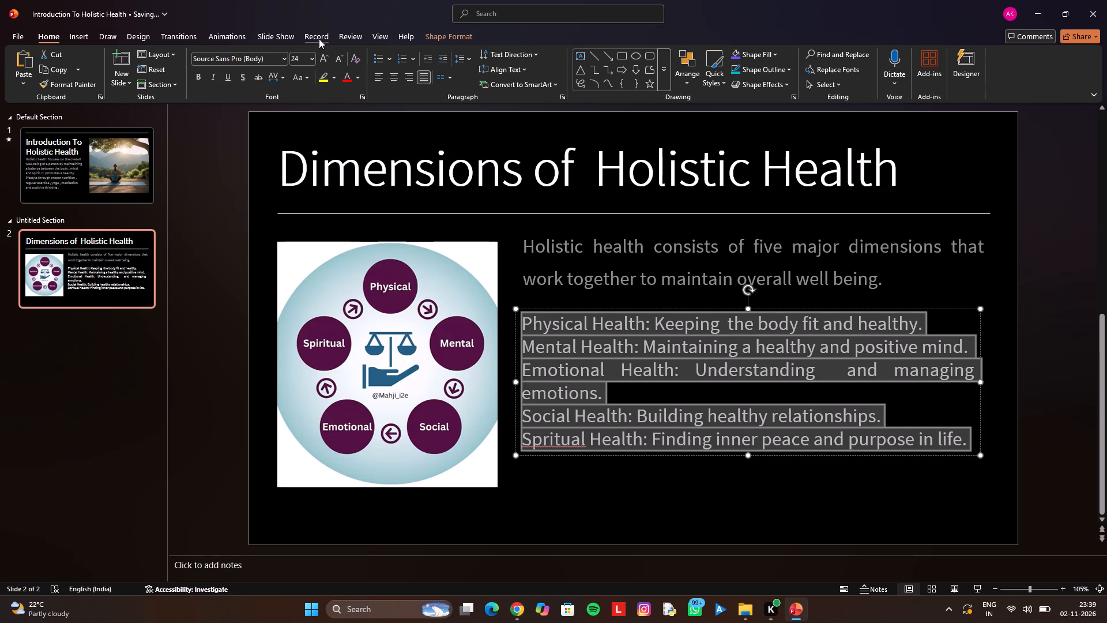
pyautogui.click(303, 58)
pyautogui.press('BackSpace')
pyautogui.write('23')
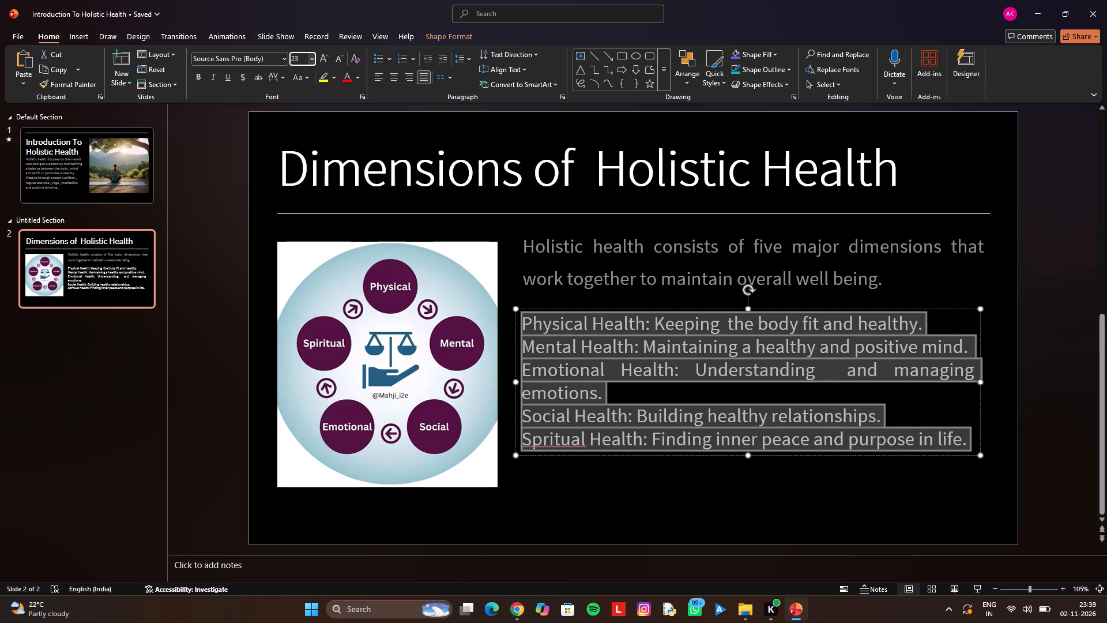
pyautogui.press('BackSpace')
pyautogui.press('2')
pyautogui.click(213, 138)
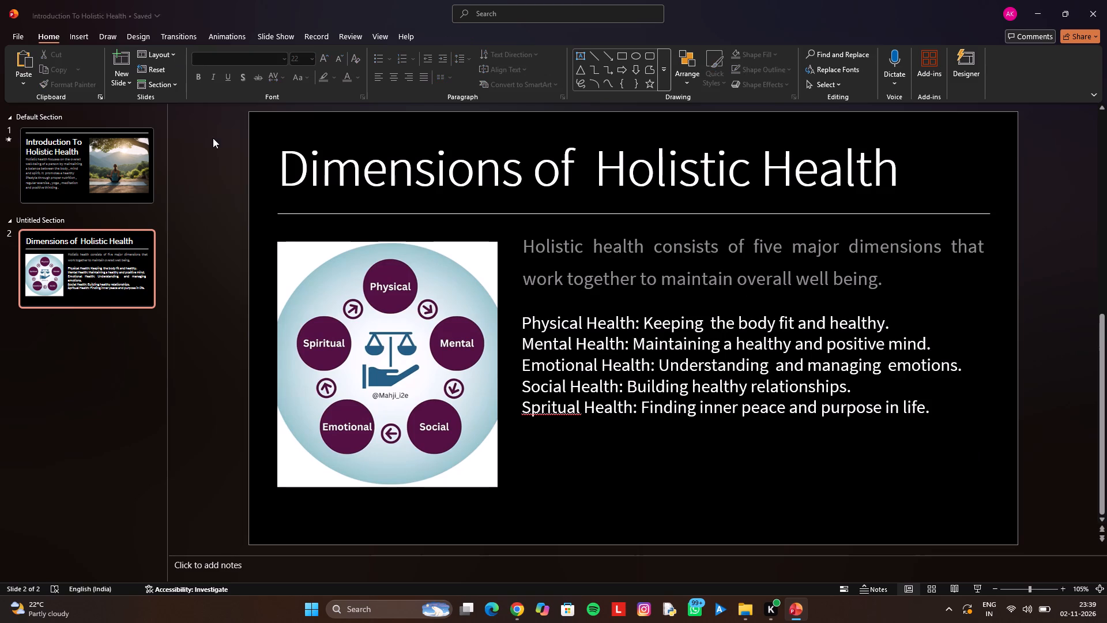
# Set the font size of all the text in the five-dimension text box to 23.
pyautogui.click(309, 51)
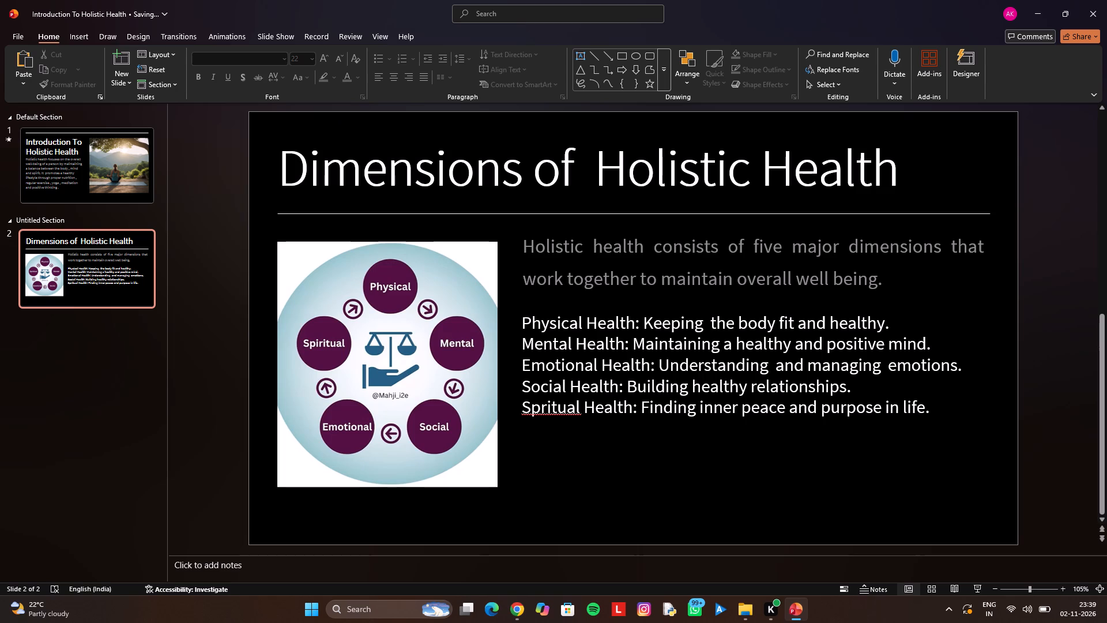
pyautogui.click(566, 375)
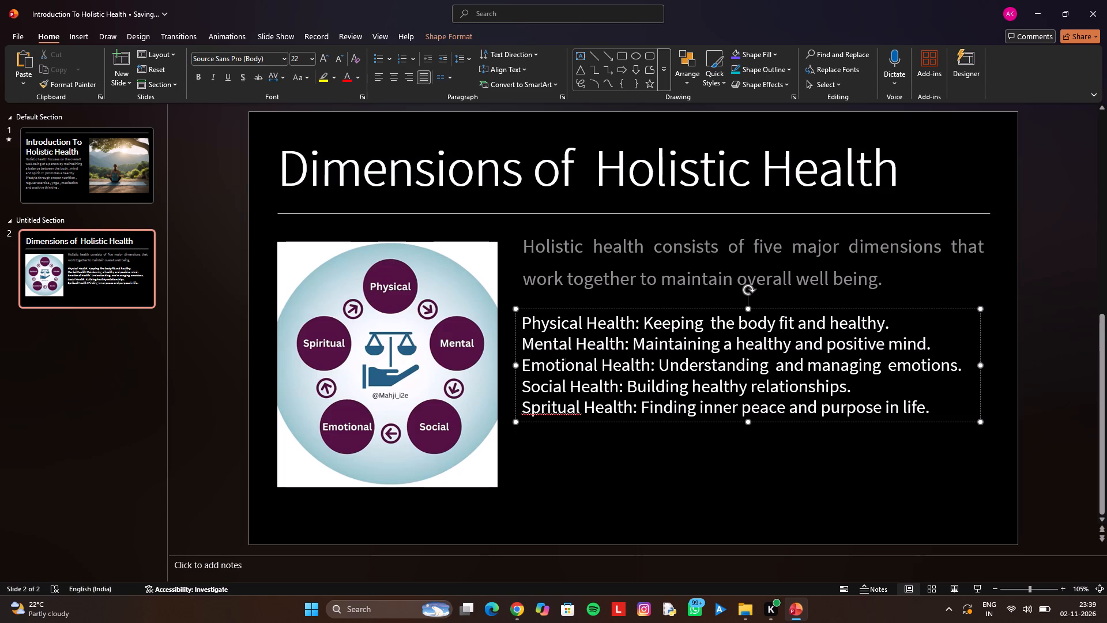
pyautogui.hotkey('ctrl', 'a')
pyautogui.click(298, 58)
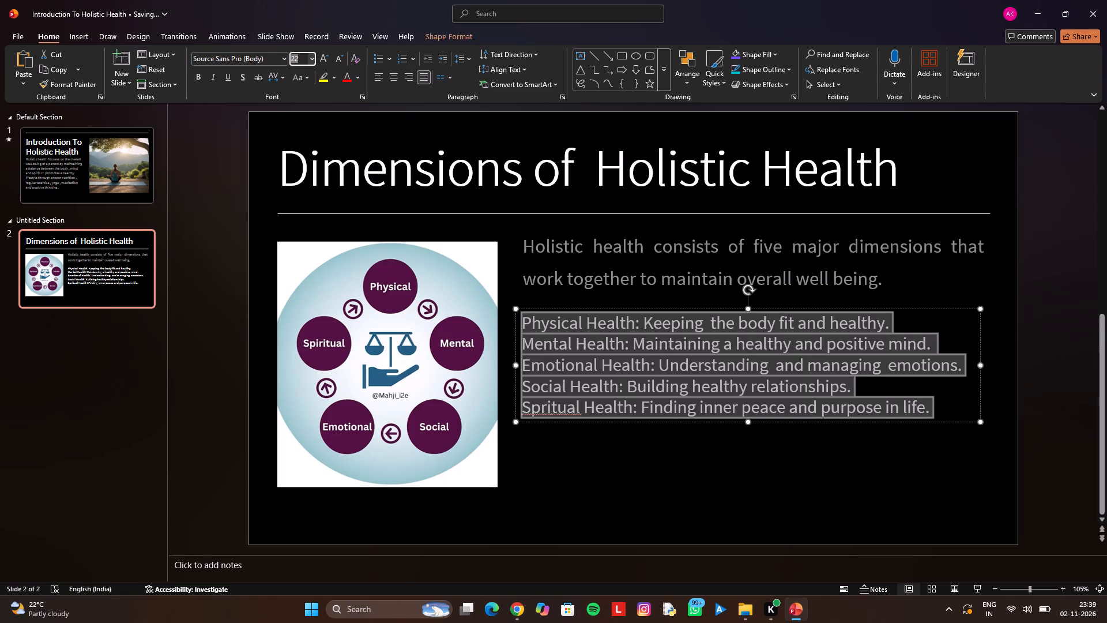
pyautogui.press('BackSpace')
pyautogui.press('2')
pyautogui.press('3')
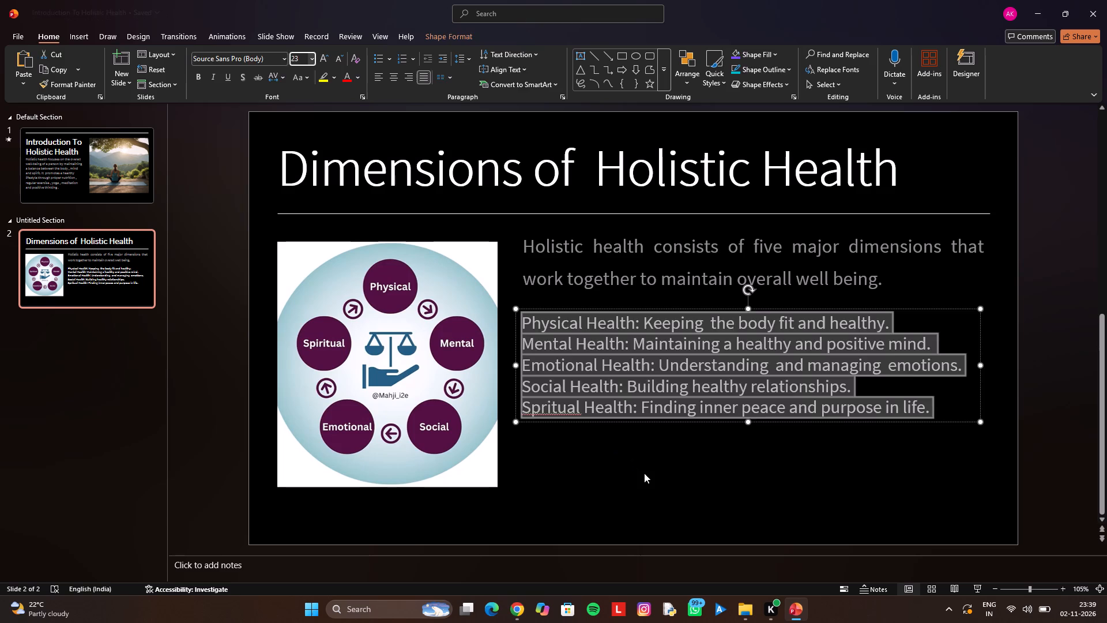
pyautogui.click(644, 473)
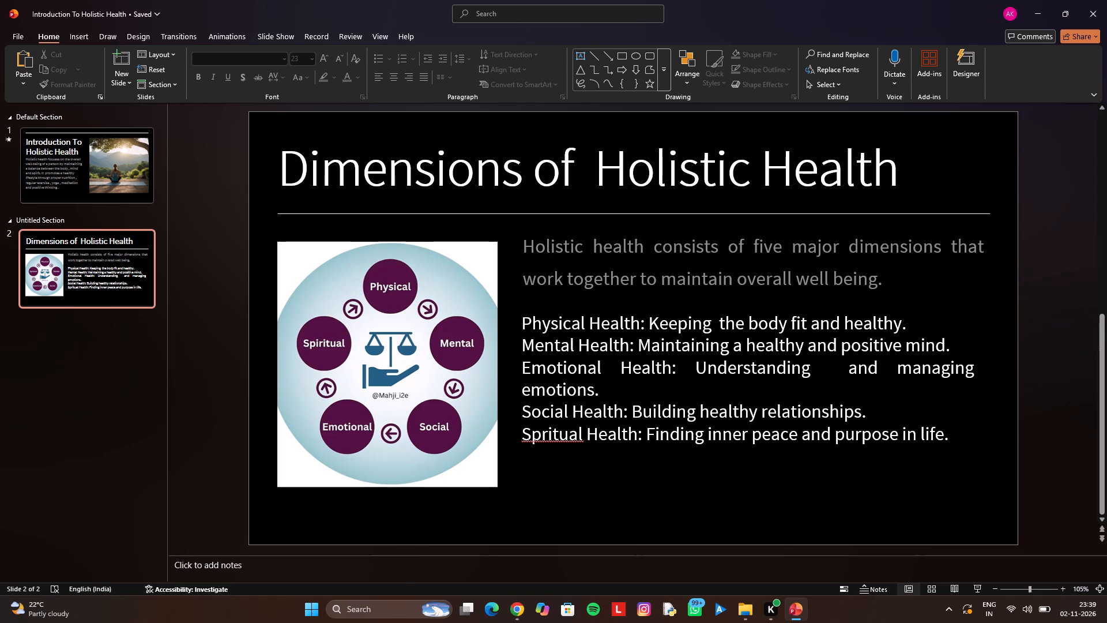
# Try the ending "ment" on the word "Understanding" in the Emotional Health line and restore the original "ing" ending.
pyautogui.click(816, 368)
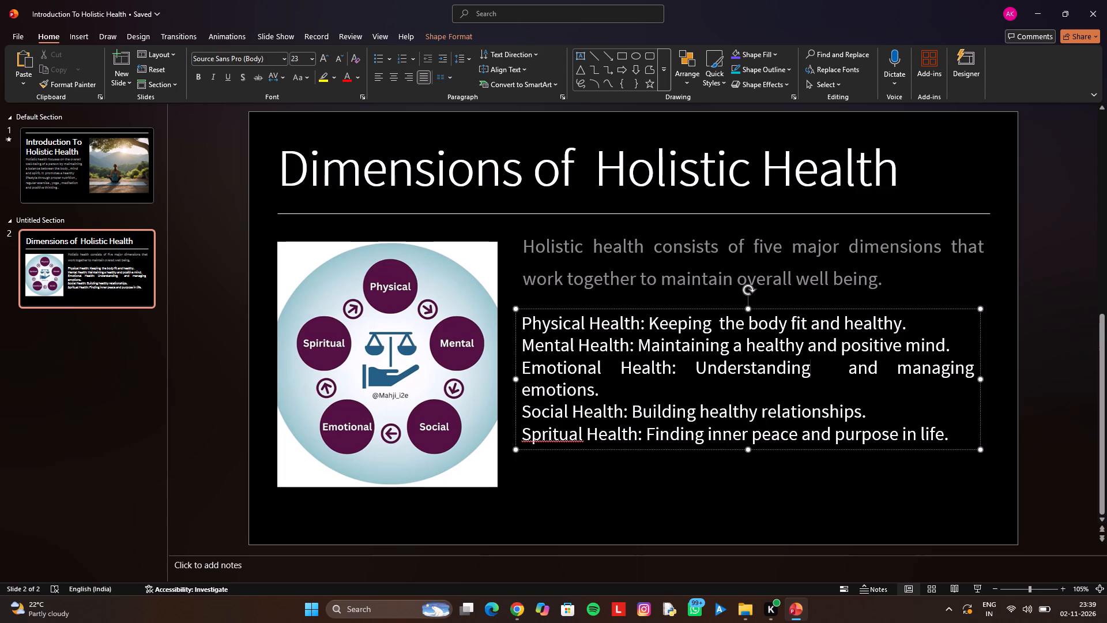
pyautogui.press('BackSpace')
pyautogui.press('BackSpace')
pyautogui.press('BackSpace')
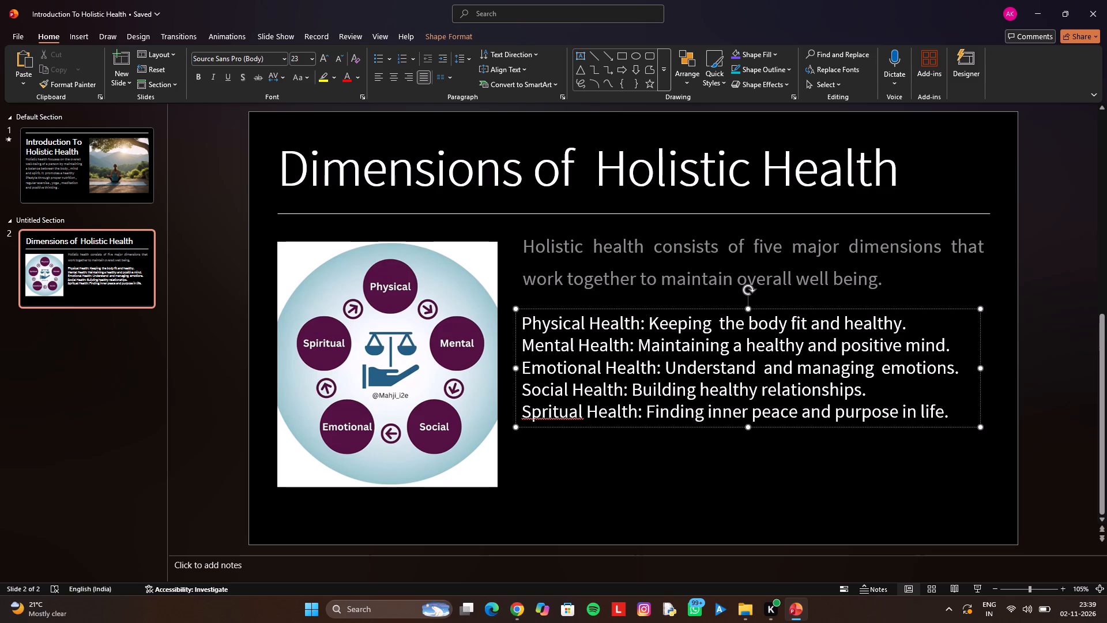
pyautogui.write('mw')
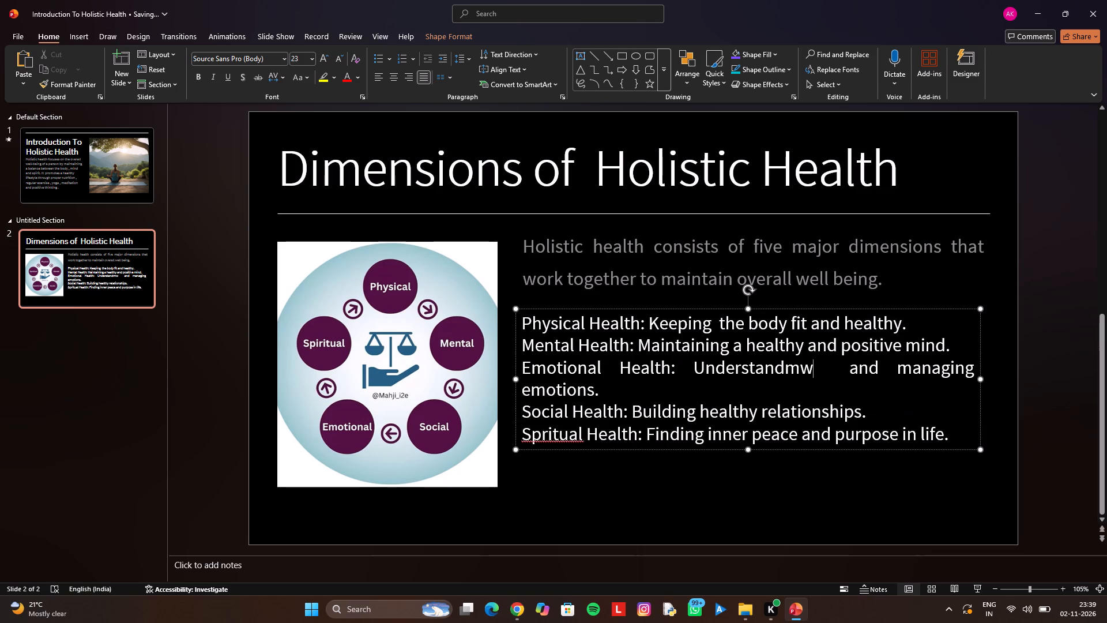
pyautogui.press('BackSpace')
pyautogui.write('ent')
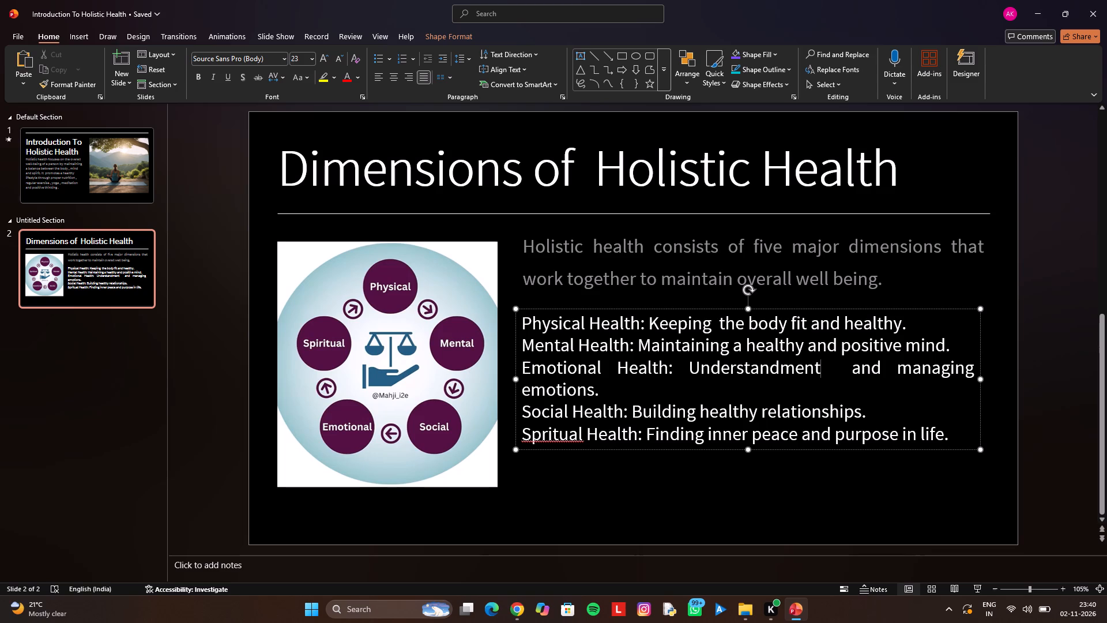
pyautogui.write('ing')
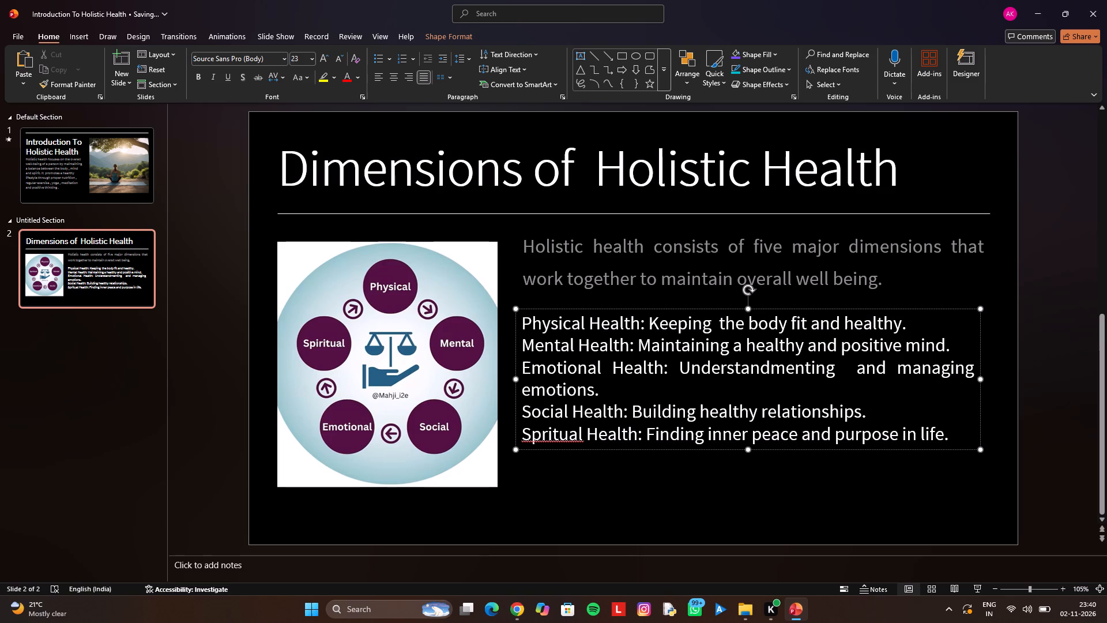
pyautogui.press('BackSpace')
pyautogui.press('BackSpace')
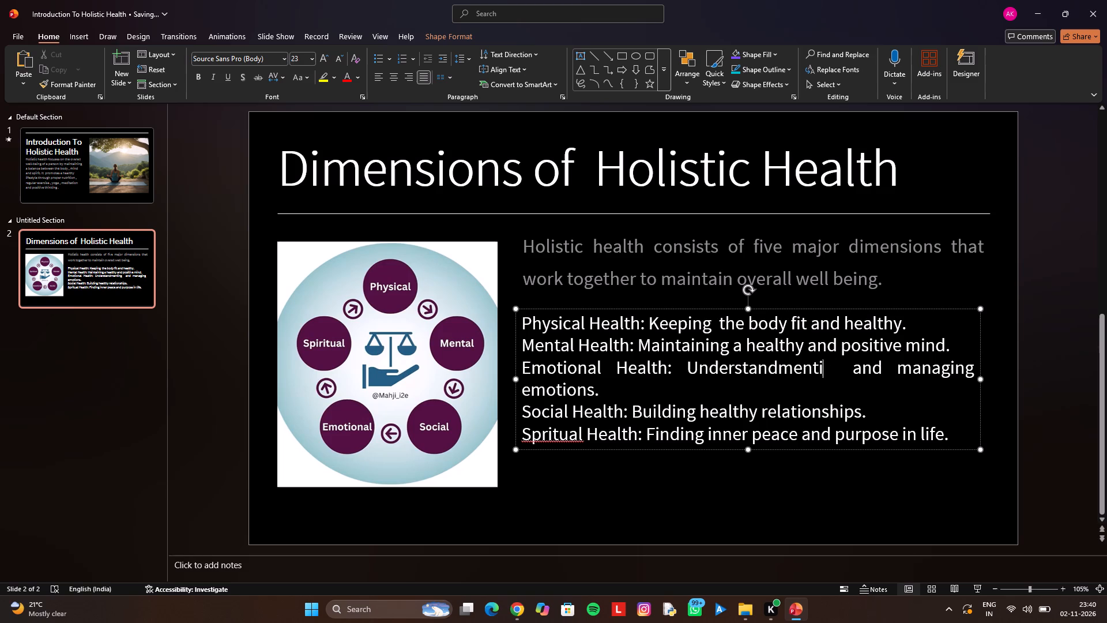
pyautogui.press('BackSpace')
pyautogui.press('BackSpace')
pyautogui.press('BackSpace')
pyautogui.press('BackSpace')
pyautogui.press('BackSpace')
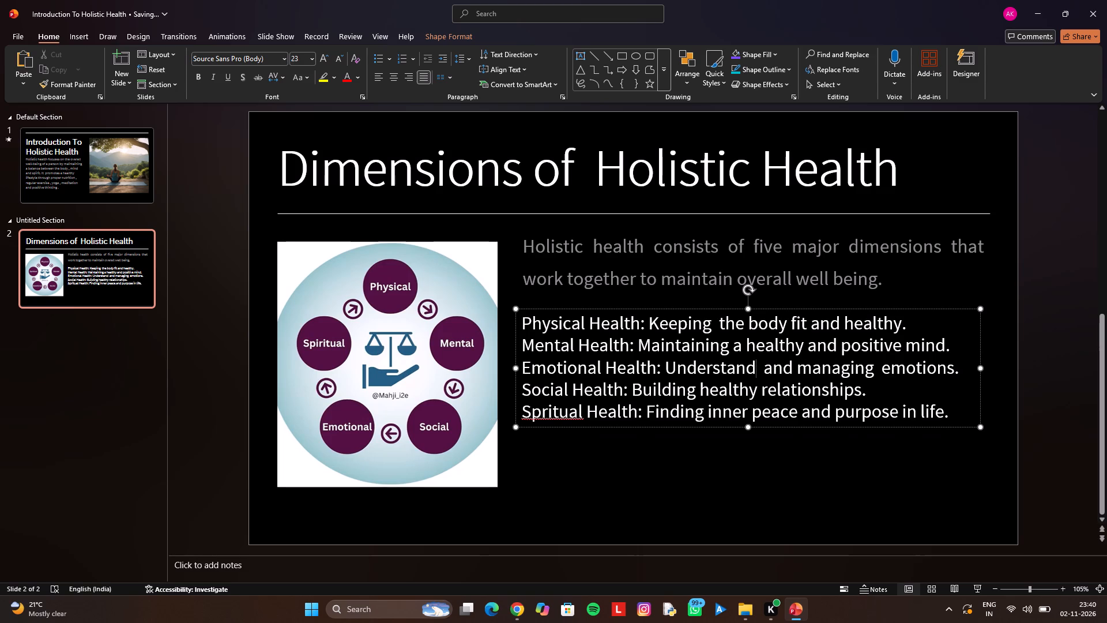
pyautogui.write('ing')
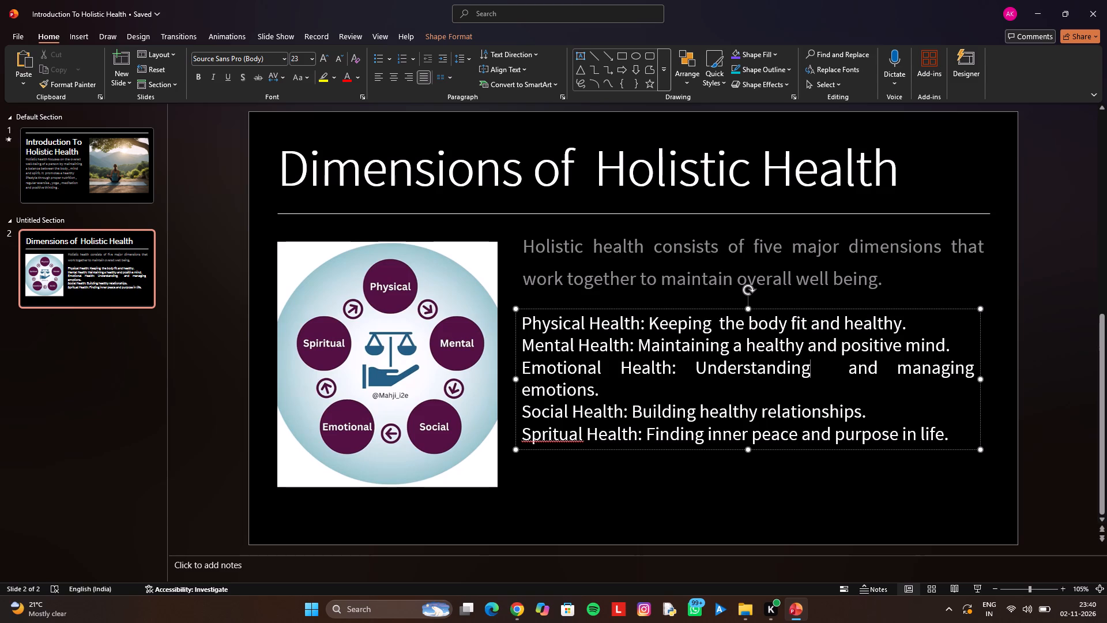
# Reword the Emotional Health line by adding "emotions" after "Understanding" and replacing the final "emotions" with "them".
pyautogui.click(838, 365)
pyautogui.write('emotions')
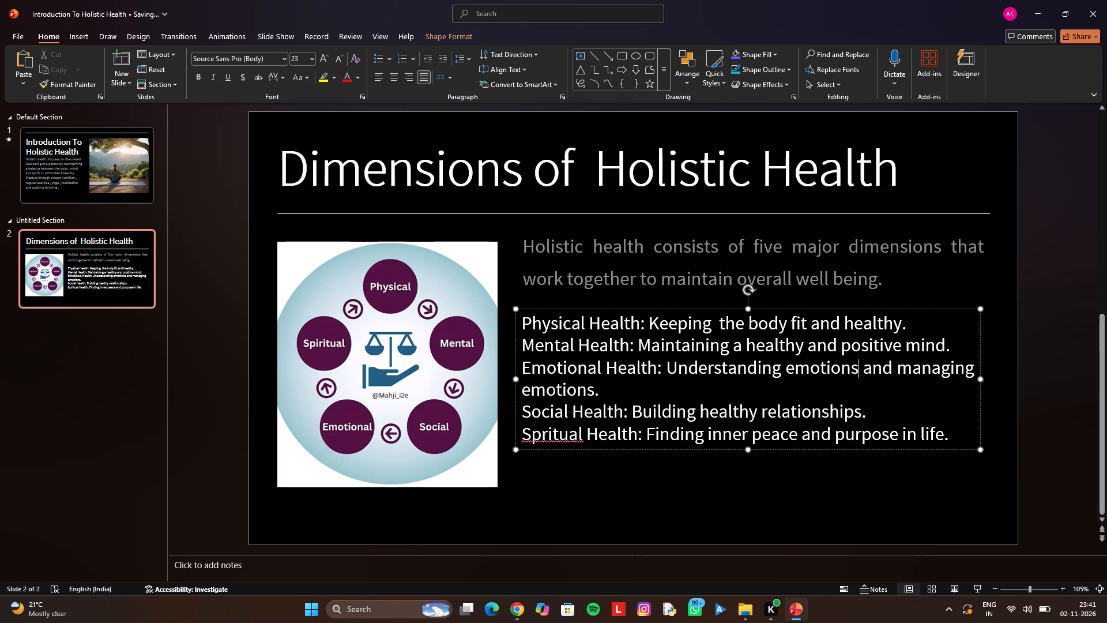
pyautogui.doubleClick(523, 391)
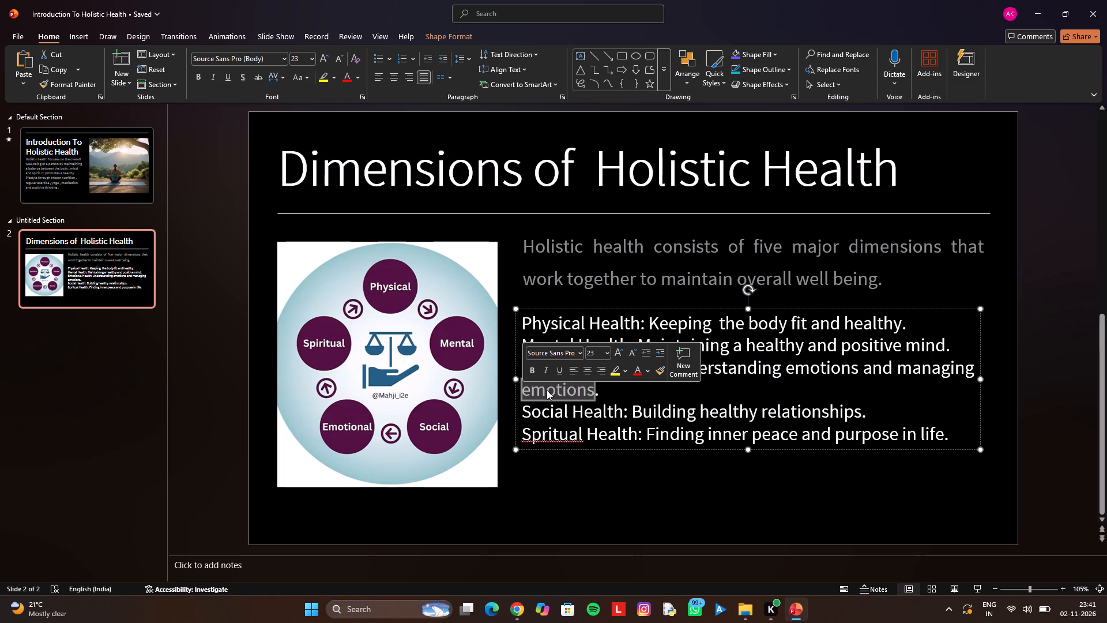
pyautogui.write('th')
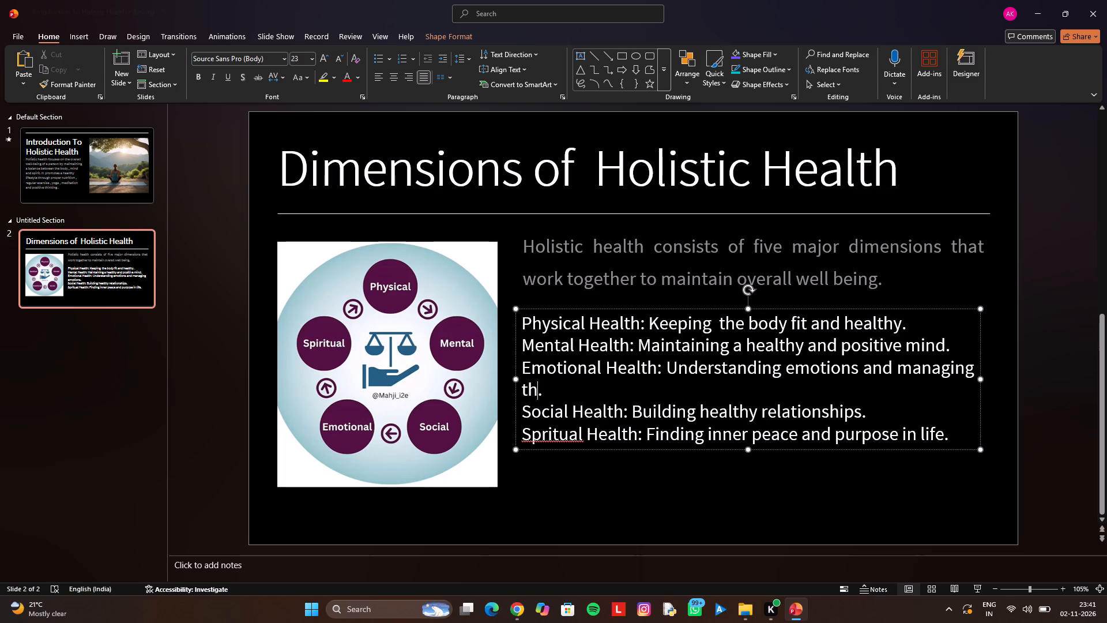
pyautogui.press('m')
pyautogui.press('BackSpace')
pyautogui.write('em')
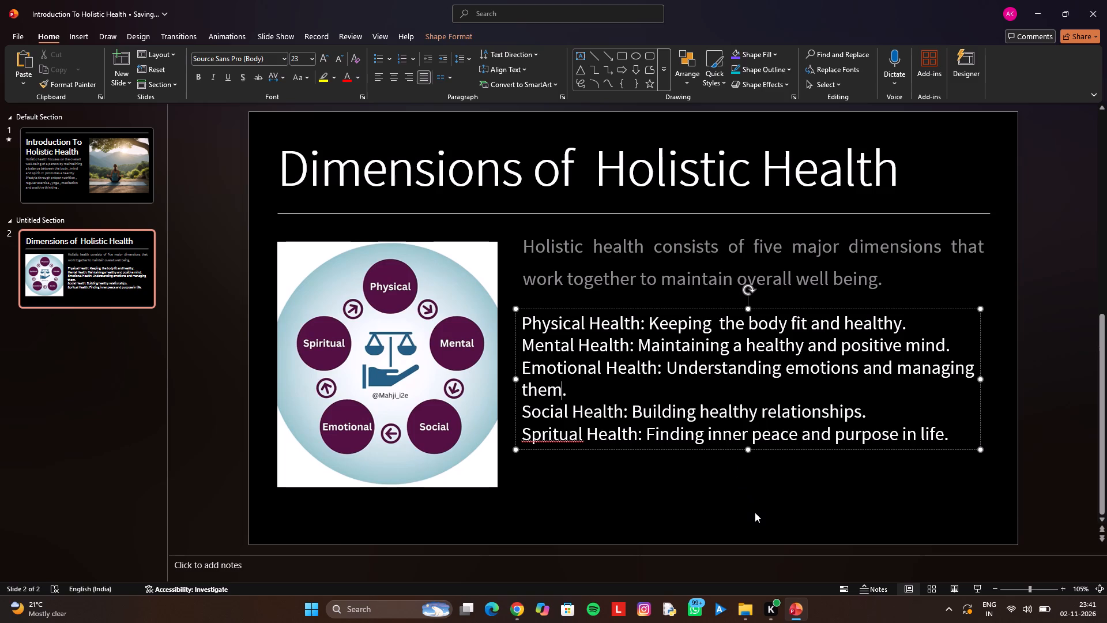
pyautogui.click(755, 512)
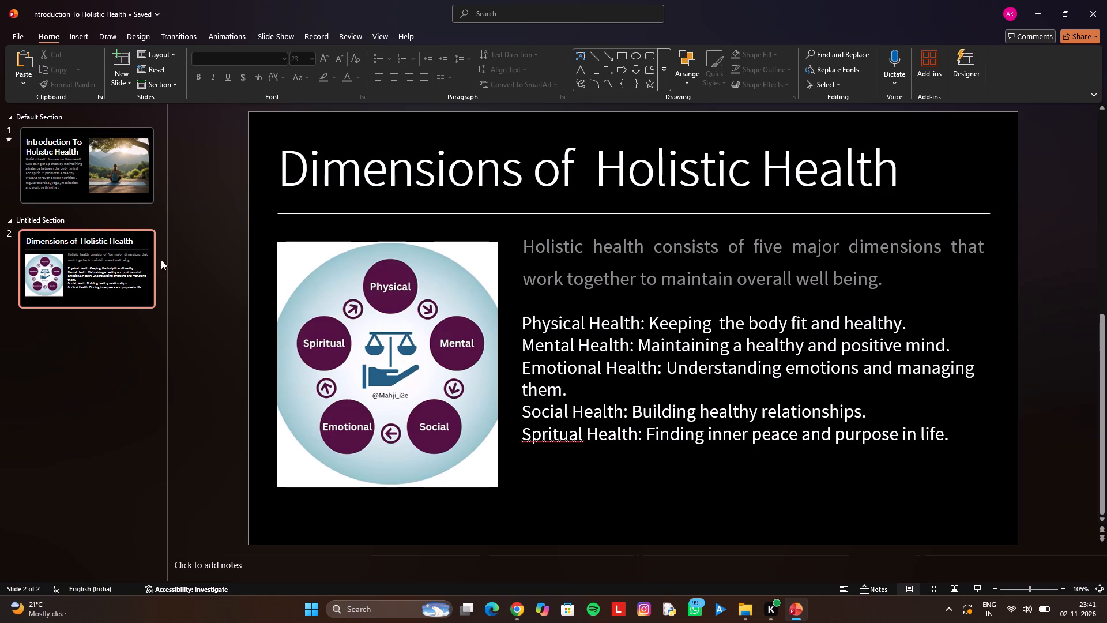
# Start adding a new slide after the Dimensions slide by opening the slide layout choices.
pyautogui.click(125, 70)
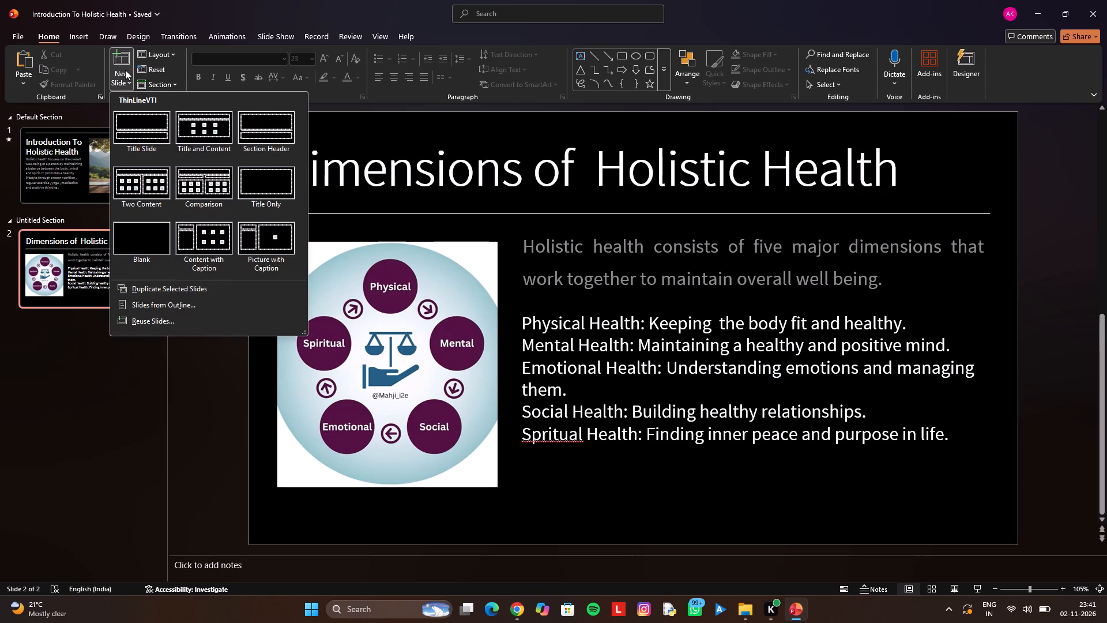
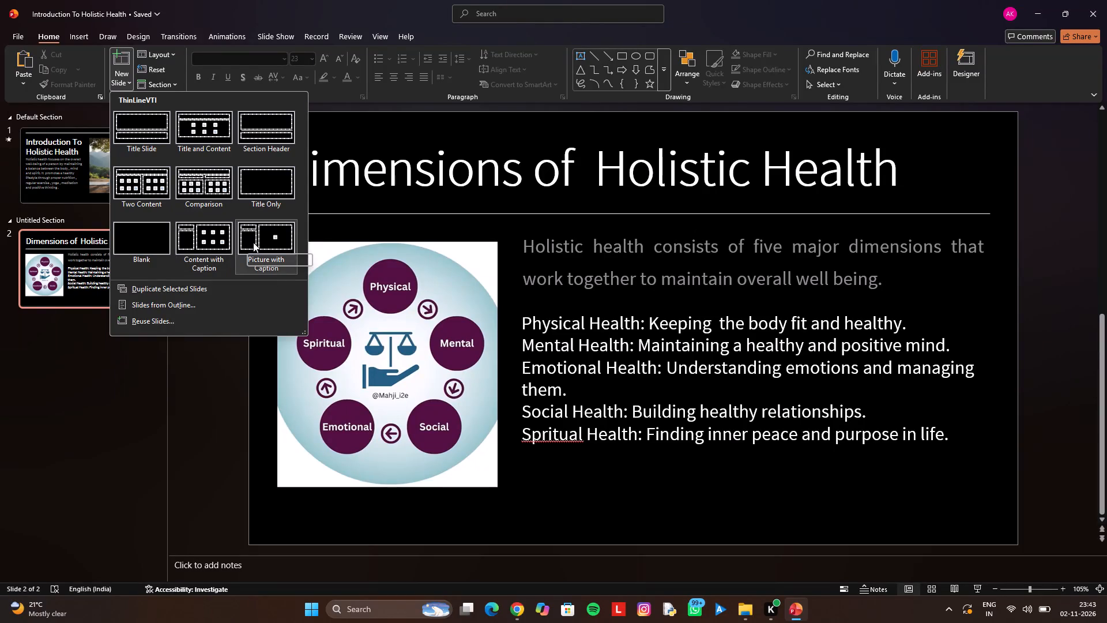
# Add a third slide using the Picture with Caption layout and select its large picture placeholder.
pyautogui.click(254, 243)
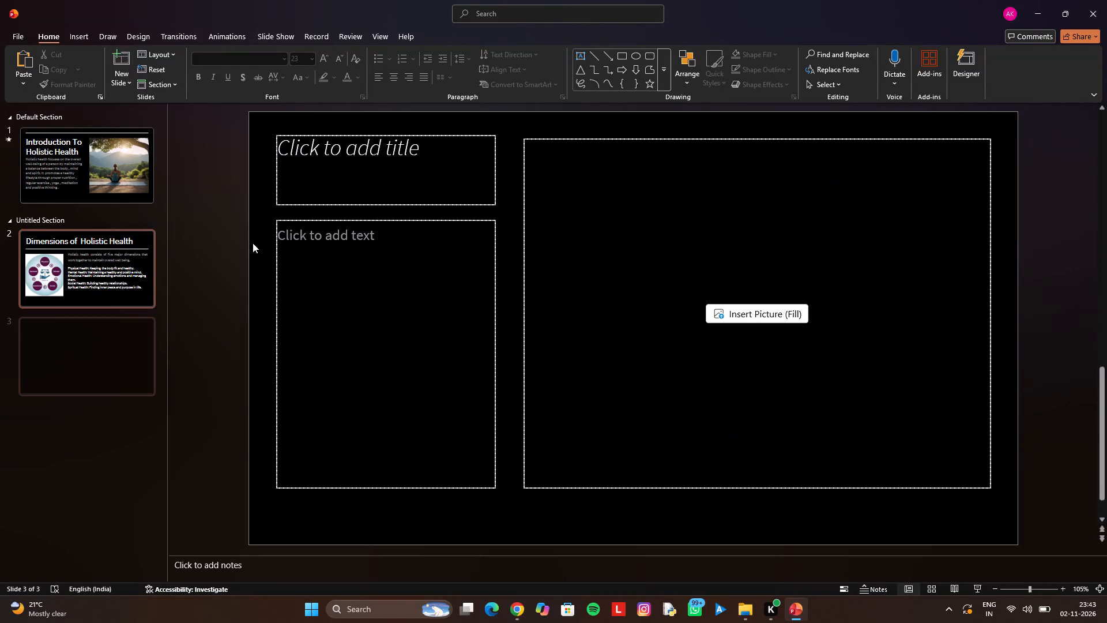
pyautogui.click(699, 161)
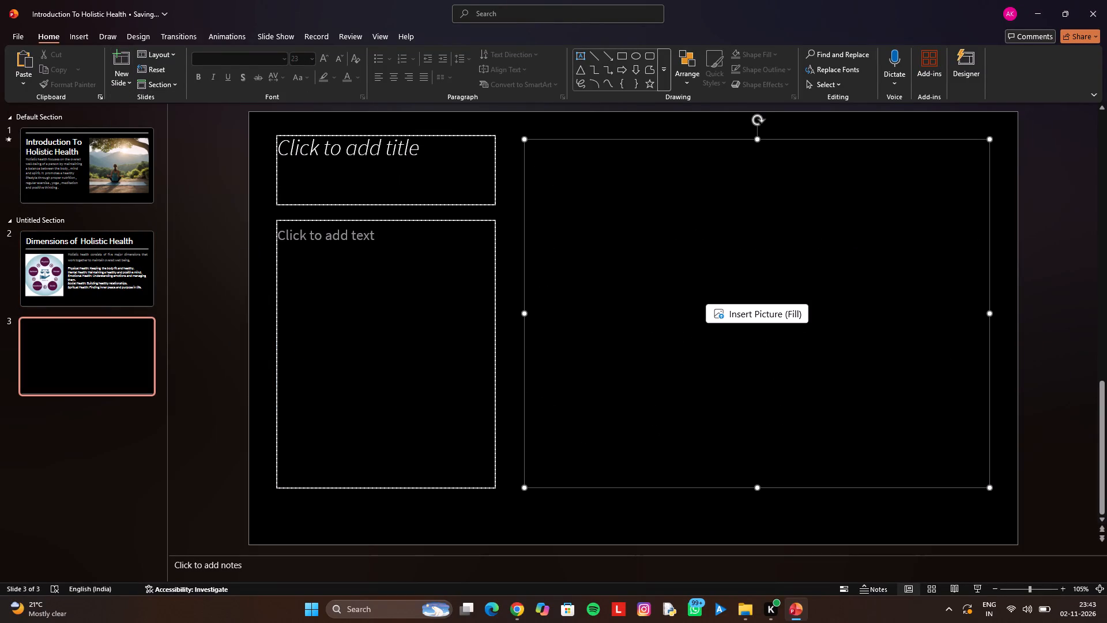
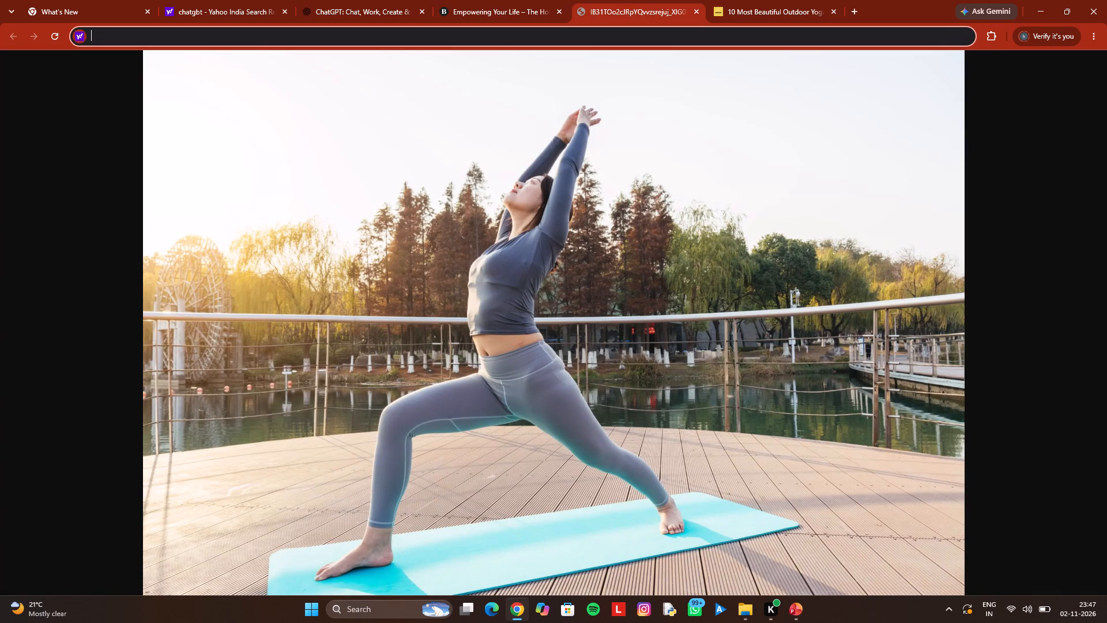
pyautogui.hotkey('ctrl', 'v')
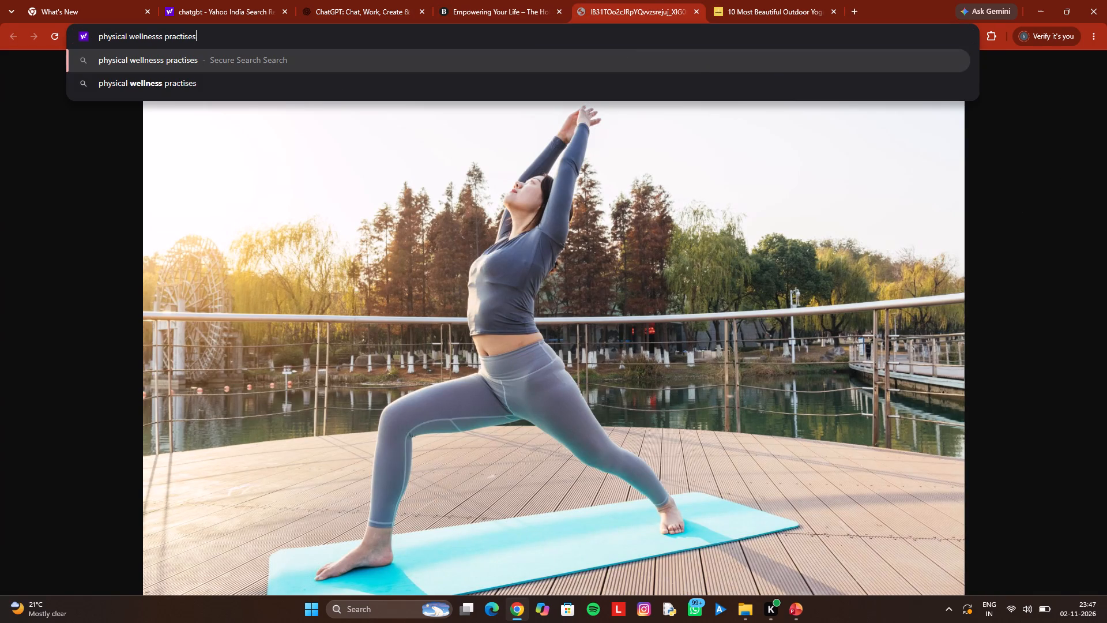
pyautogui.press('Return')
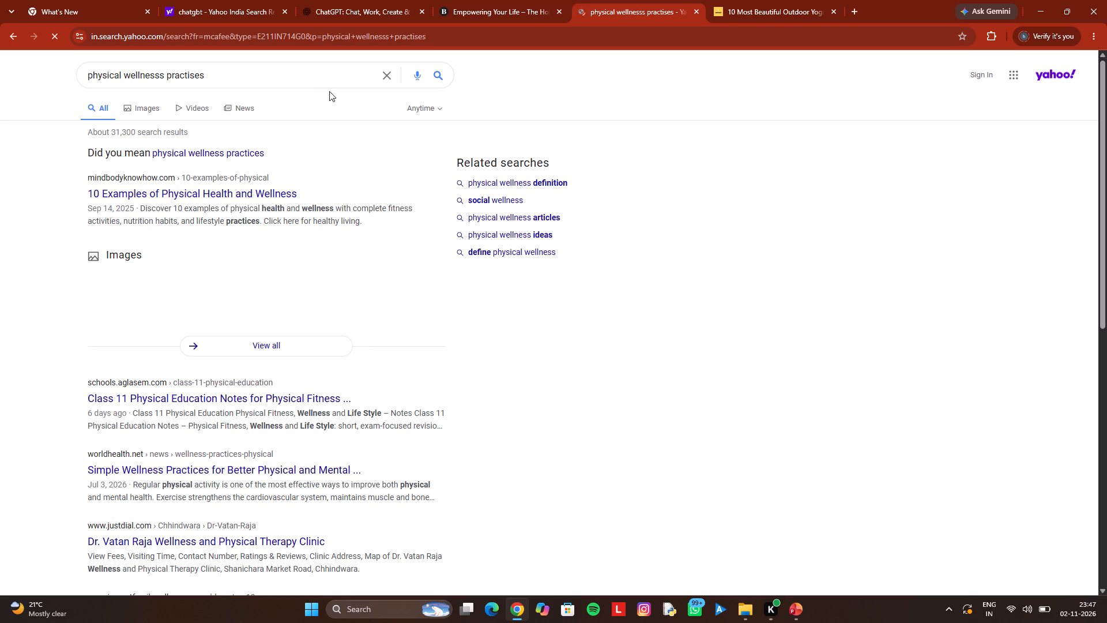
pyautogui.click(147, 111)
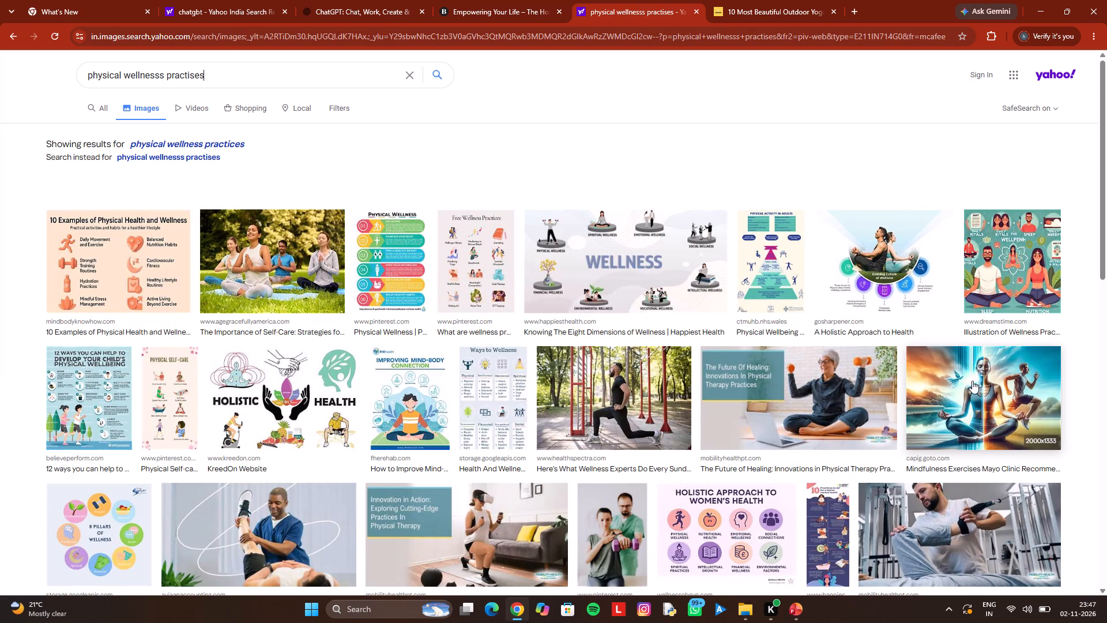
# Browse the physical wellness image results for a picture suited to the slide.
pyautogui.scroll(-2, 634, 405)
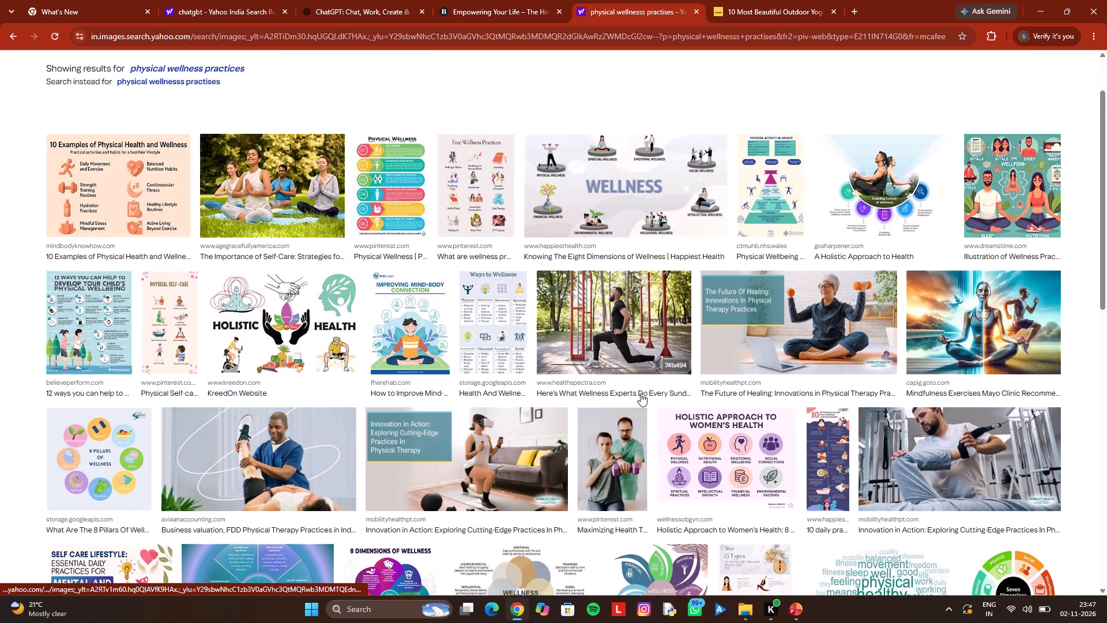
pyautogui.scroll(-8, 641, 393)
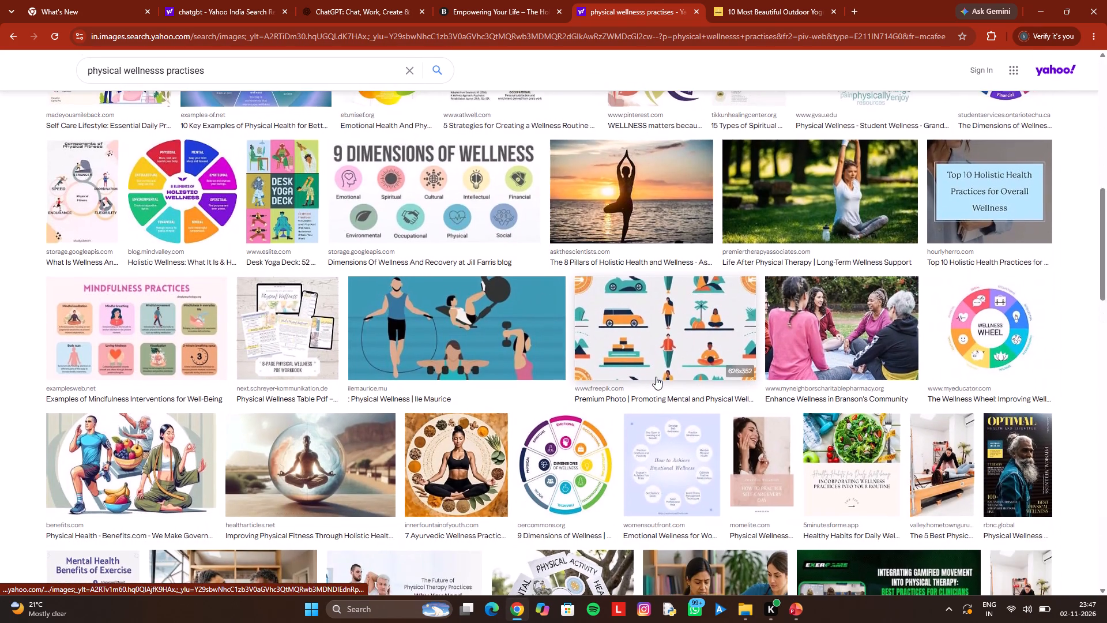
pyautogui.scroll(-4, 656, 377)
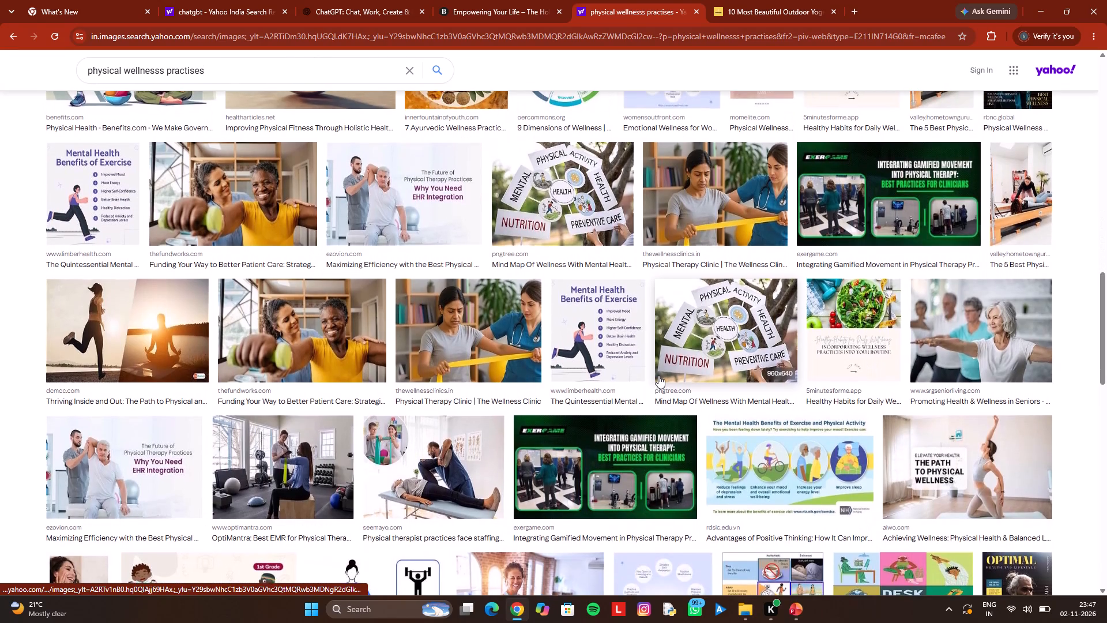
pyautogui.scroll(-2, 658, 376)
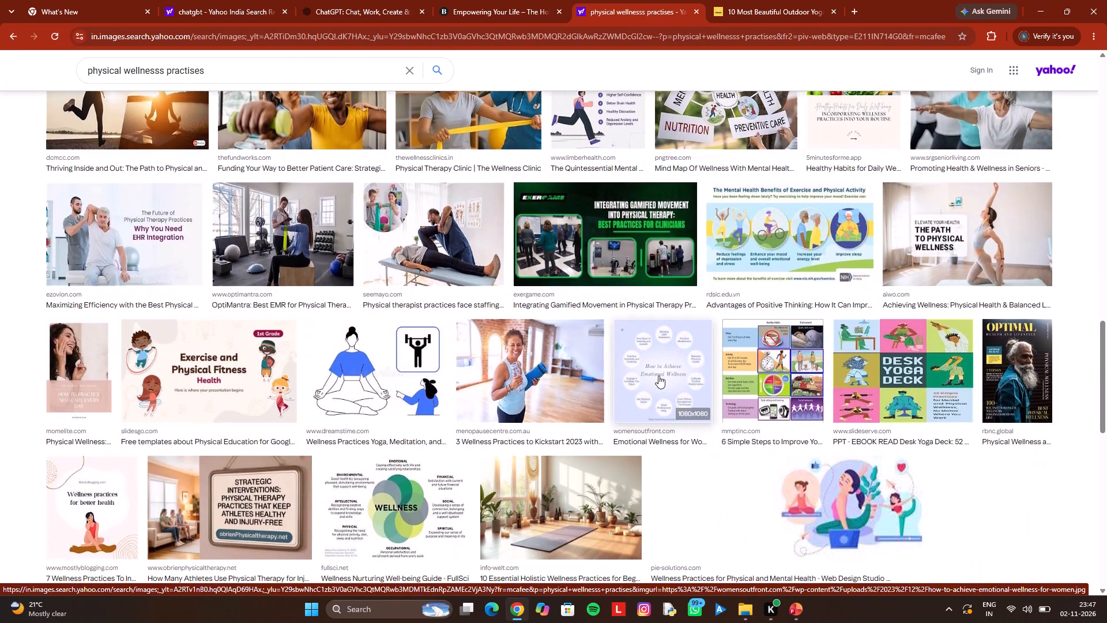
pyautogui.scroll(3, 658, 376)
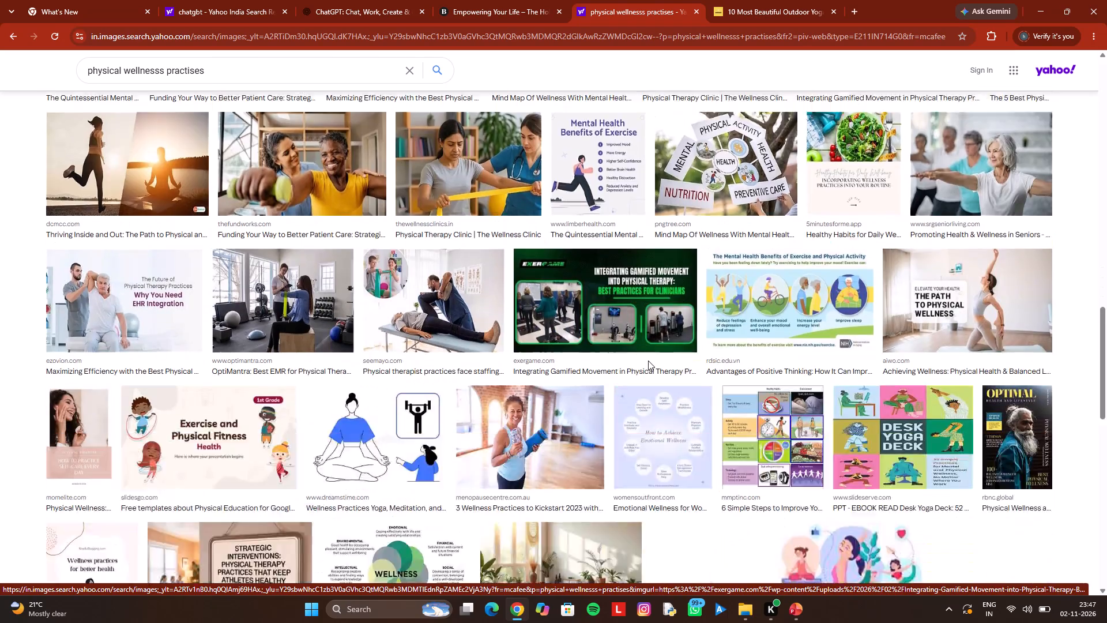
pyautogui.scroll(9, 648, 361)
pyautogui.scroll(1, 616, 320)
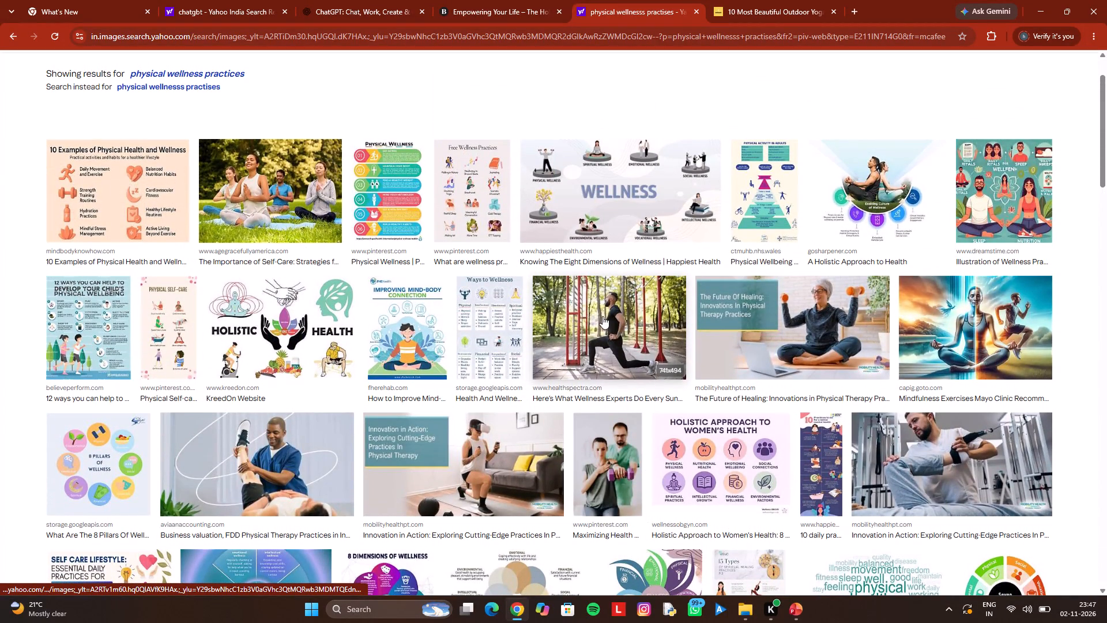
# Save the healthspectra.com picture of the man lunging in a park to Downloads as a JPEG named 3.
pyautogui.scroll(1, 603, 316)
pyautogui.rightClick(601, 316)
pyautogui.scroll(1, 641, 356)
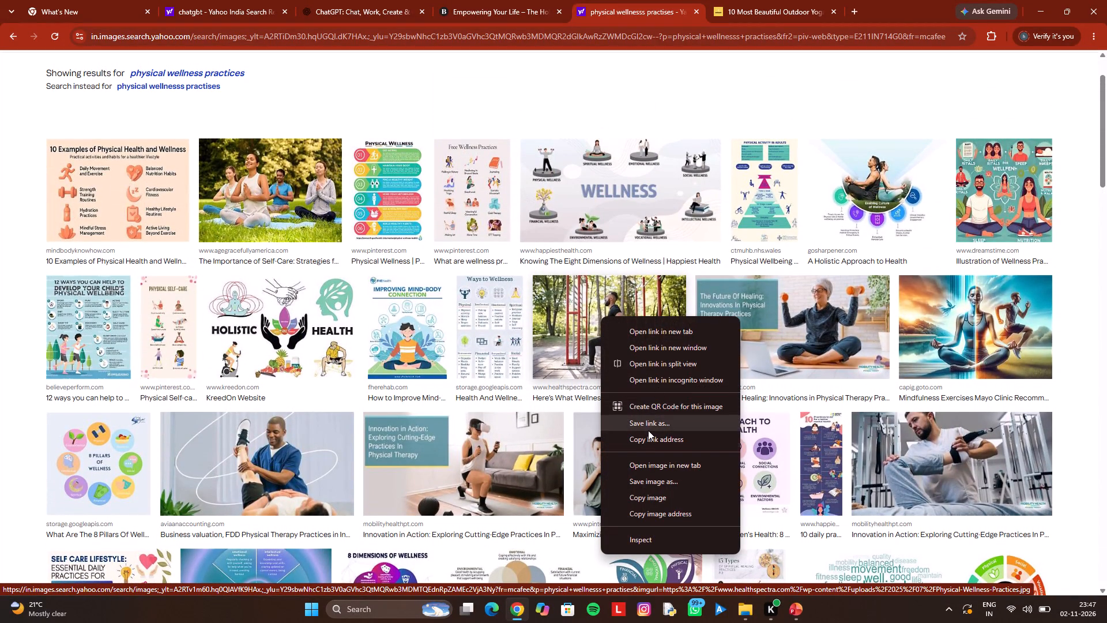
pyautogui.scroll(1, 638, 437)
pyautogui.scroll(1, 643, 487)
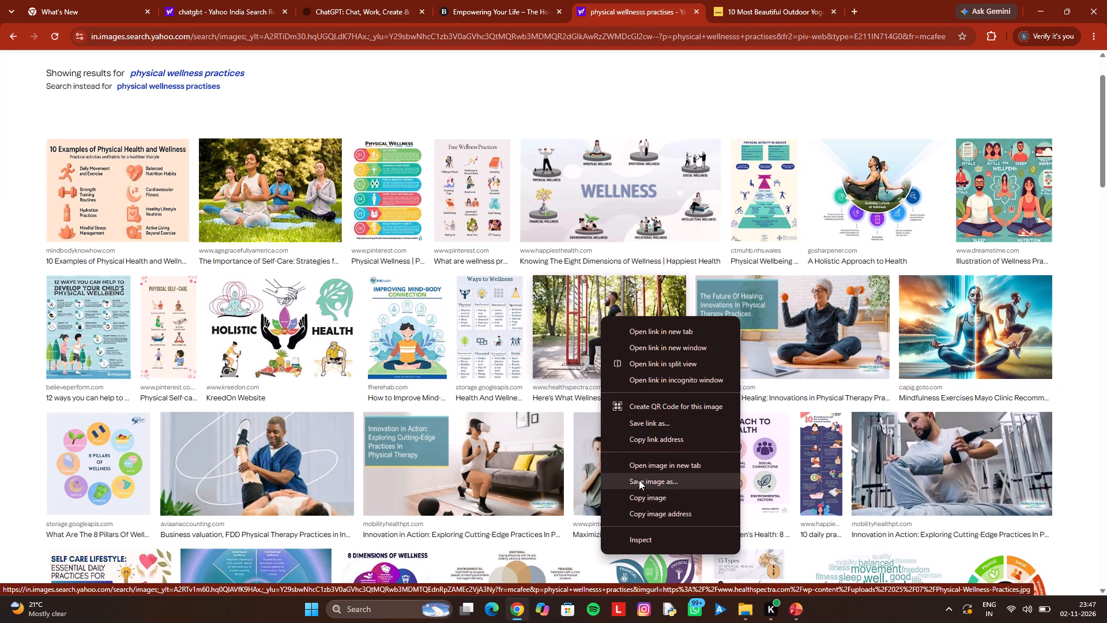
pyautogui.click(639, 476)
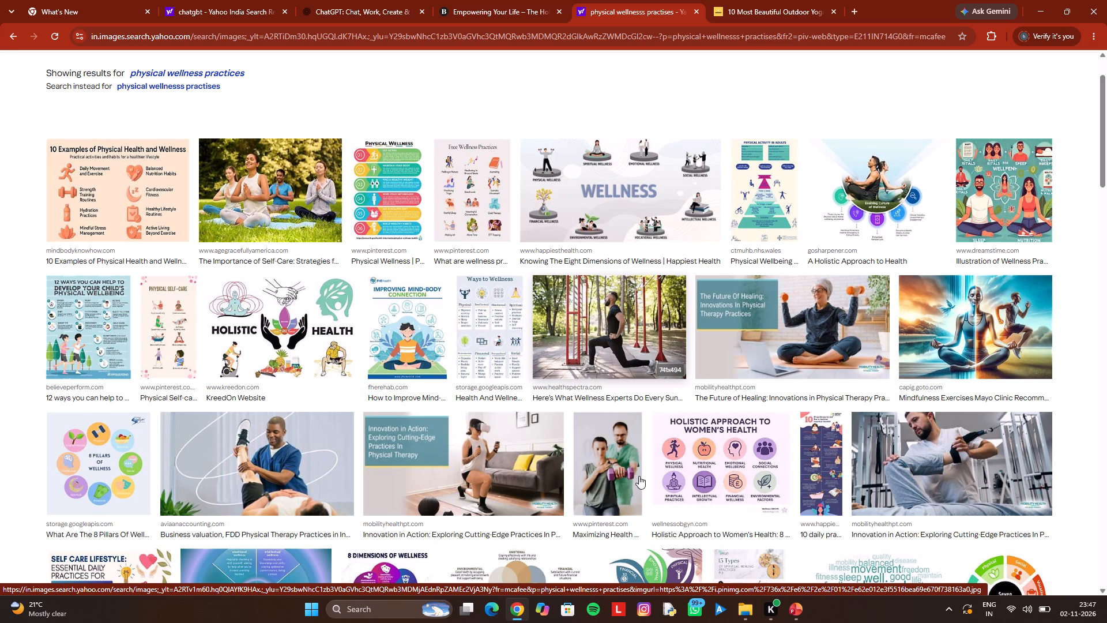
pyautogui.scroll(1, 639, 476)
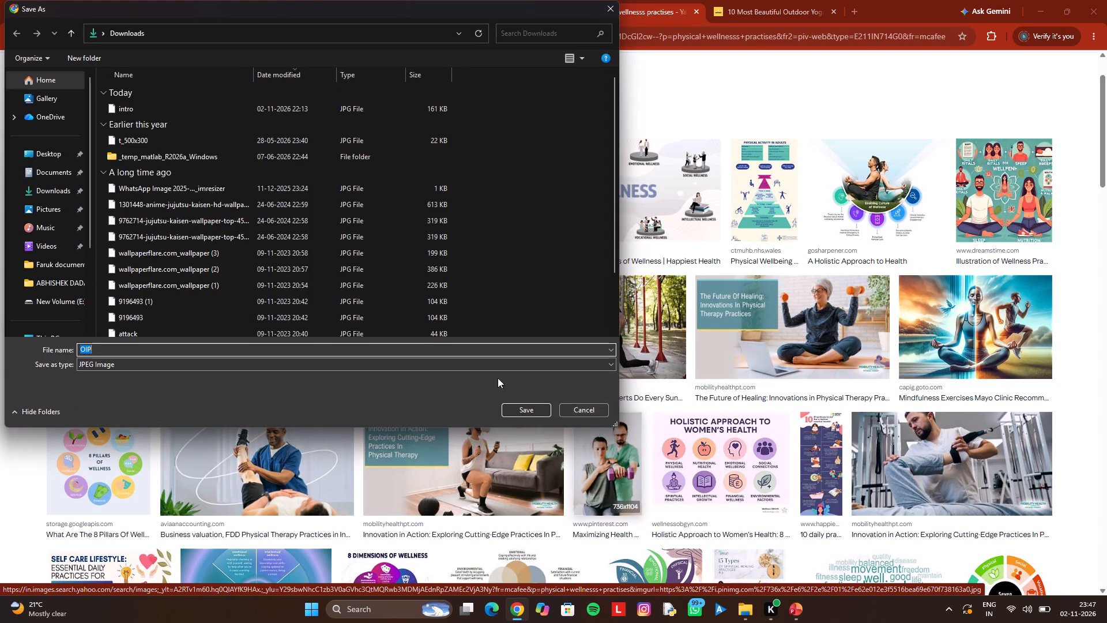
pyautogui.press('BackSpace')
pyautogui.press('3')
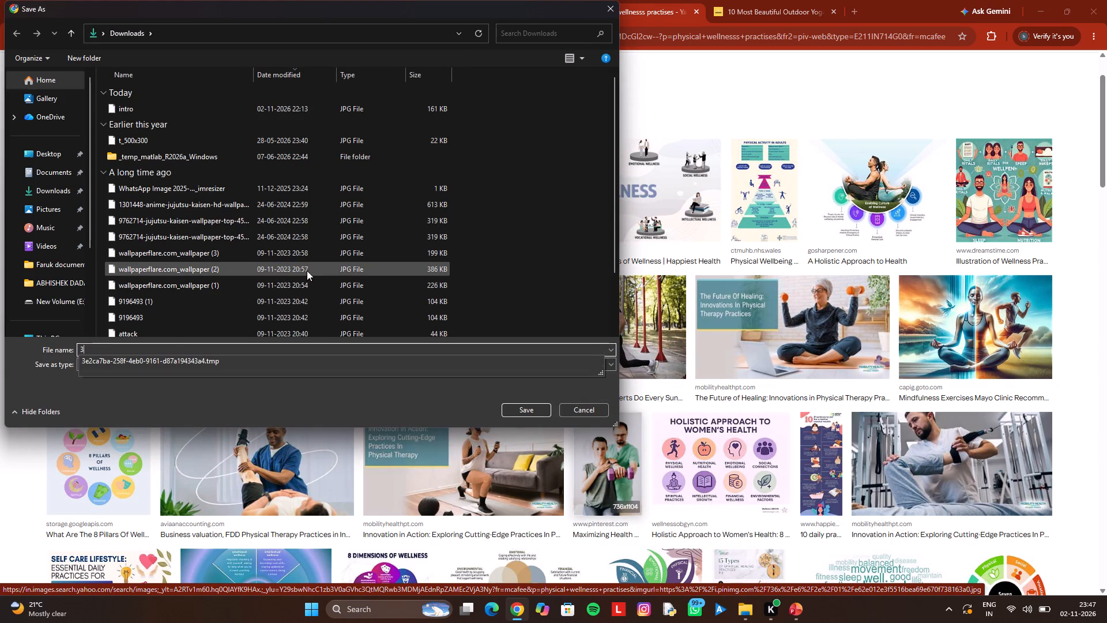
pyautogui.press('Return')
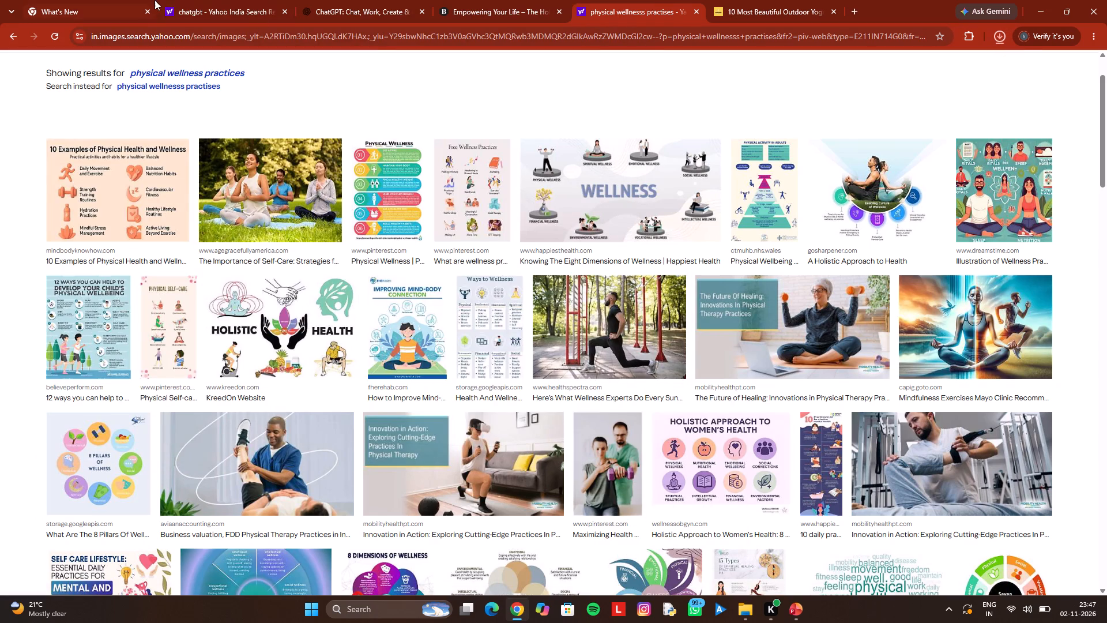
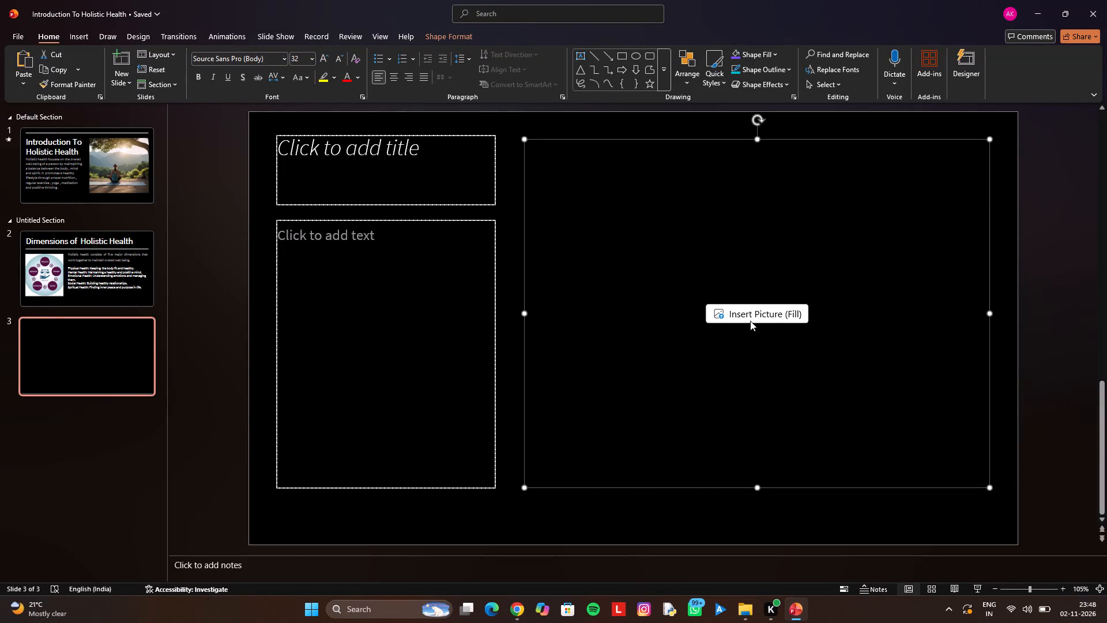
# Fill the picture placeholder on slide 3 with the picture file 3 from the Downloads folder.
pyautogui.moveTo(725, 303); pyautogui.dragTo(720, 307)
pyautogui.click(717, 316)
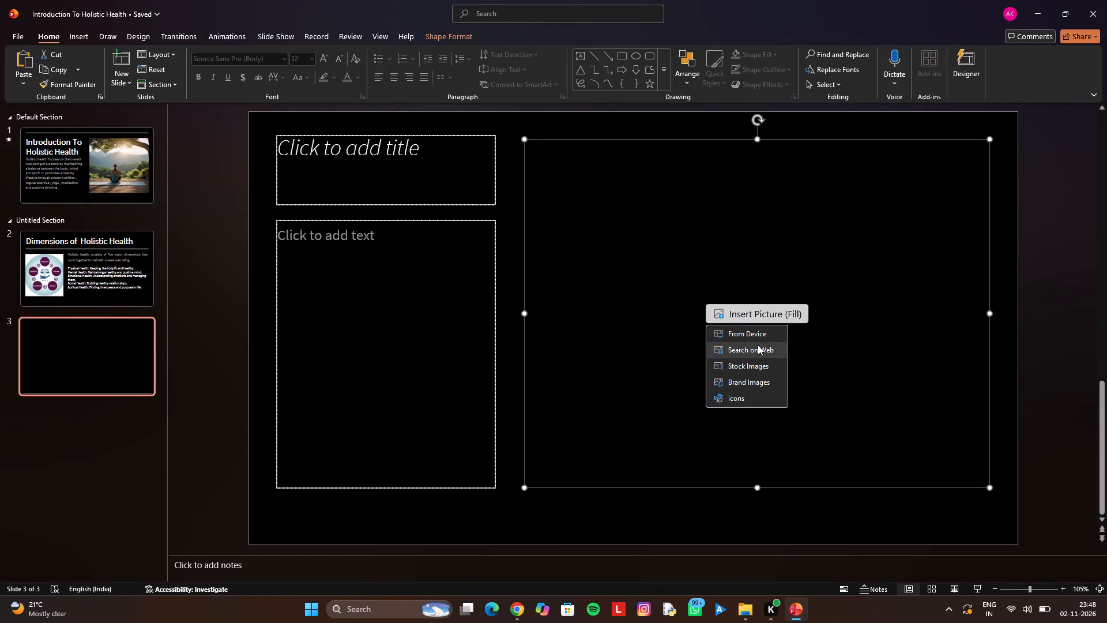
pyautogui.click(763, 326)
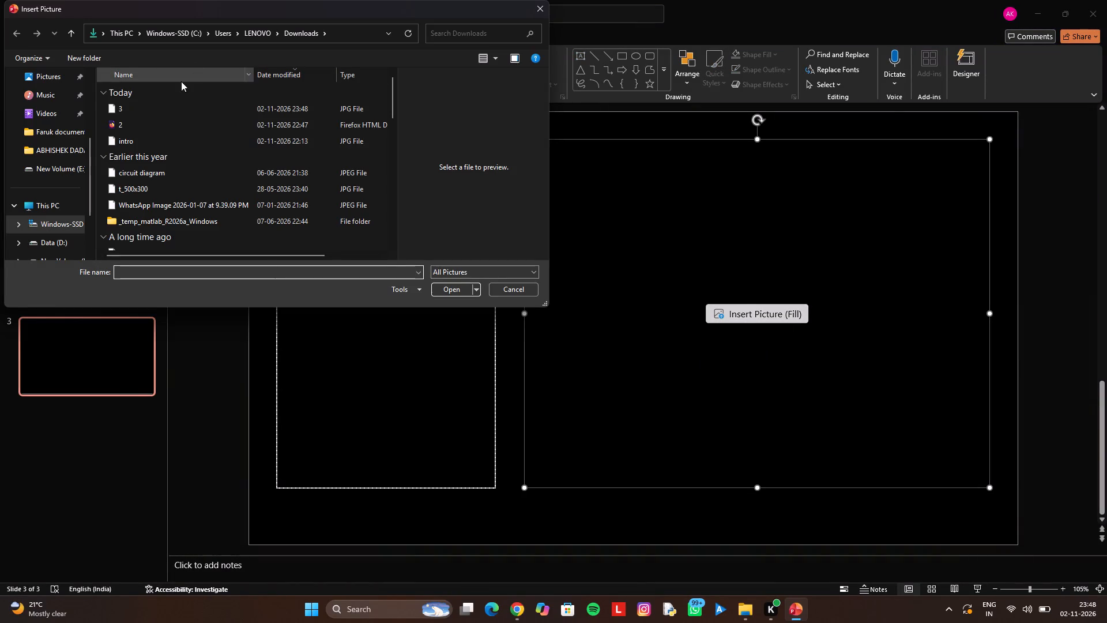
pyautogui.moveTo(146, 106); pyautogui.dragTo(146, 111)
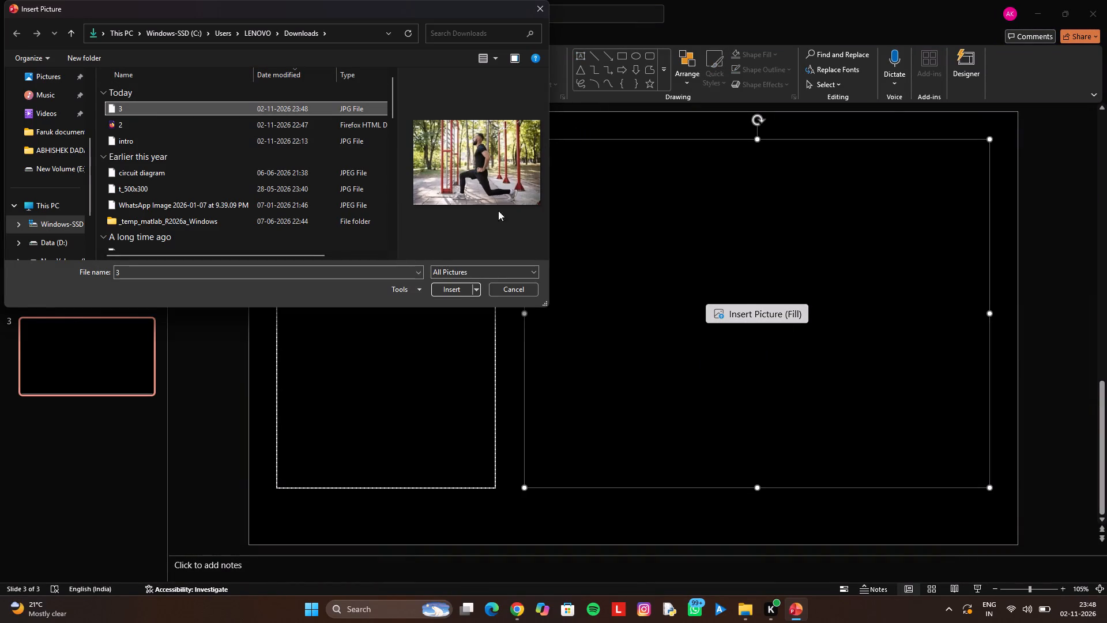
pyautogui.click(463, 286)
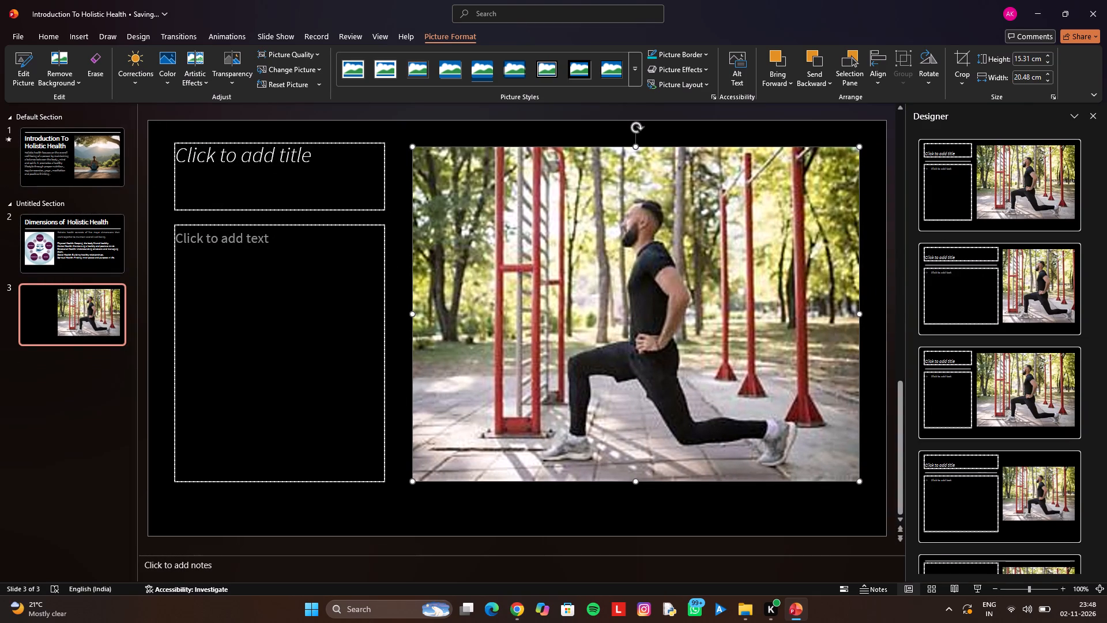
# Compare the Designer layouts for slide 3 and apply the second one, with the near-square picture beside wider title and text boxes.
pyautogui.click(997, 177)
pyautogui.click(1031, 314)
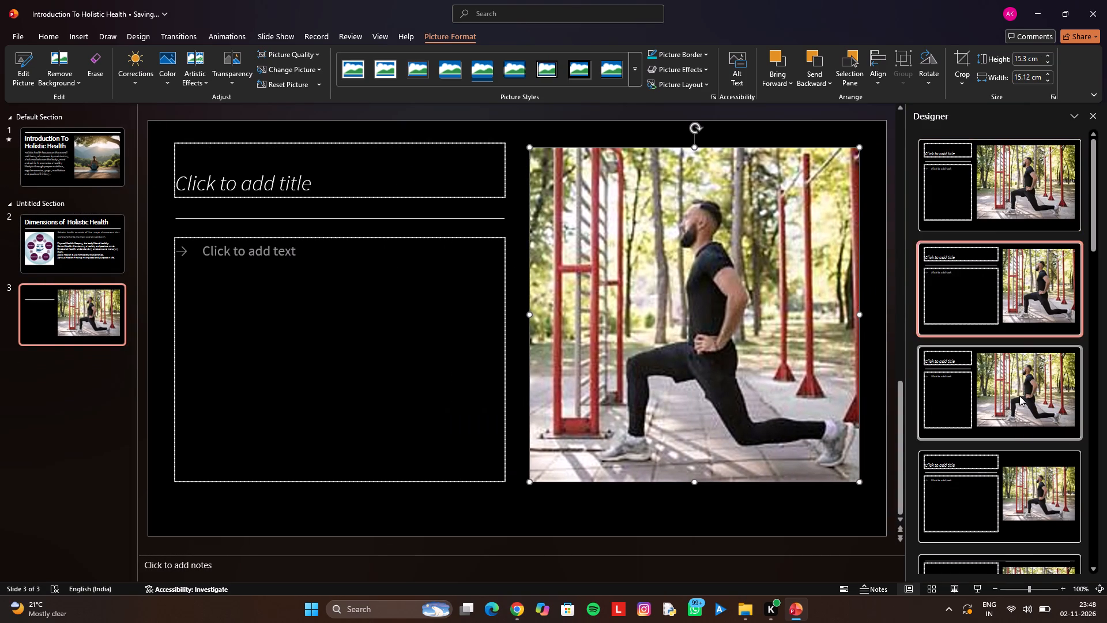
pyautogui.click(1025, 428)
pyautogui.moveTo(1022, 242); pyautogui.dragTo(1020, 260)
pyautogui.click(1017, 485)
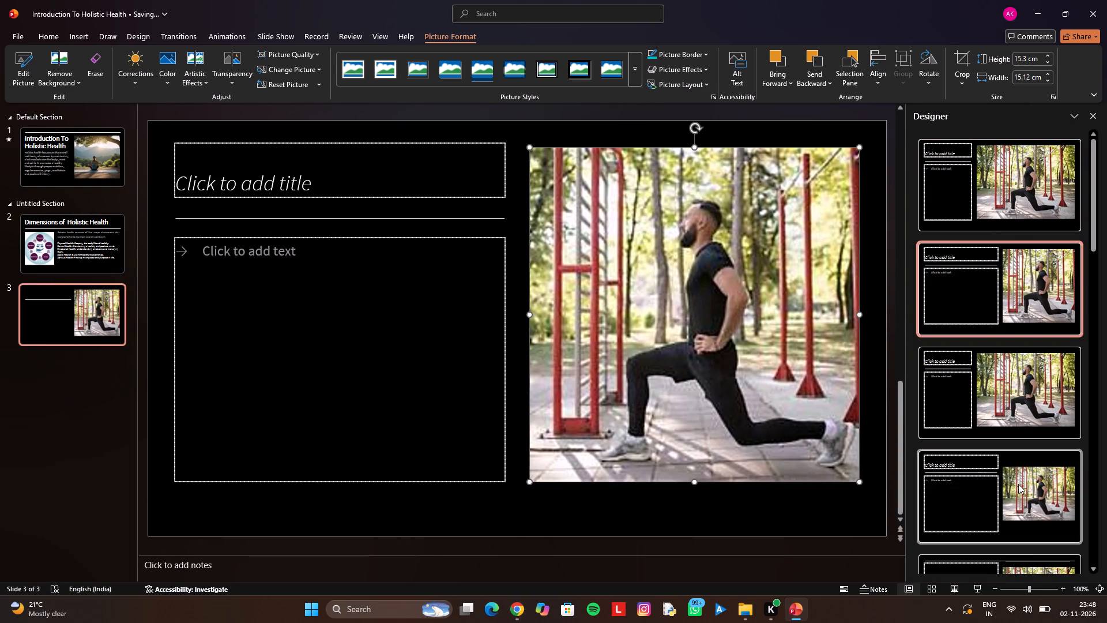
pyautogui.click(1007, 367)
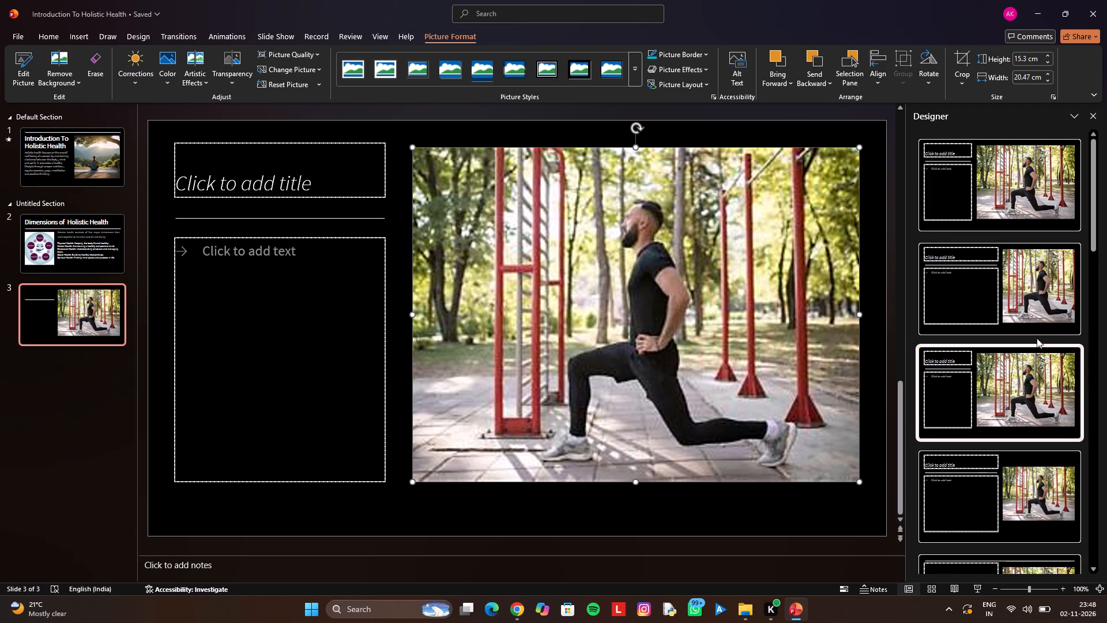
pyautogui.click(1050, 290)
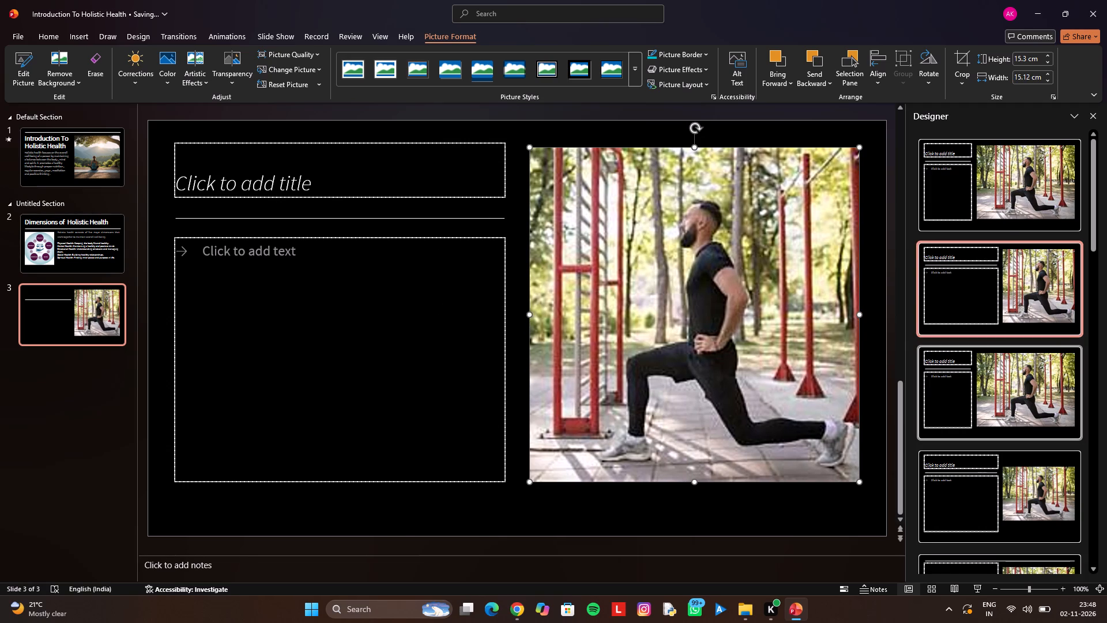
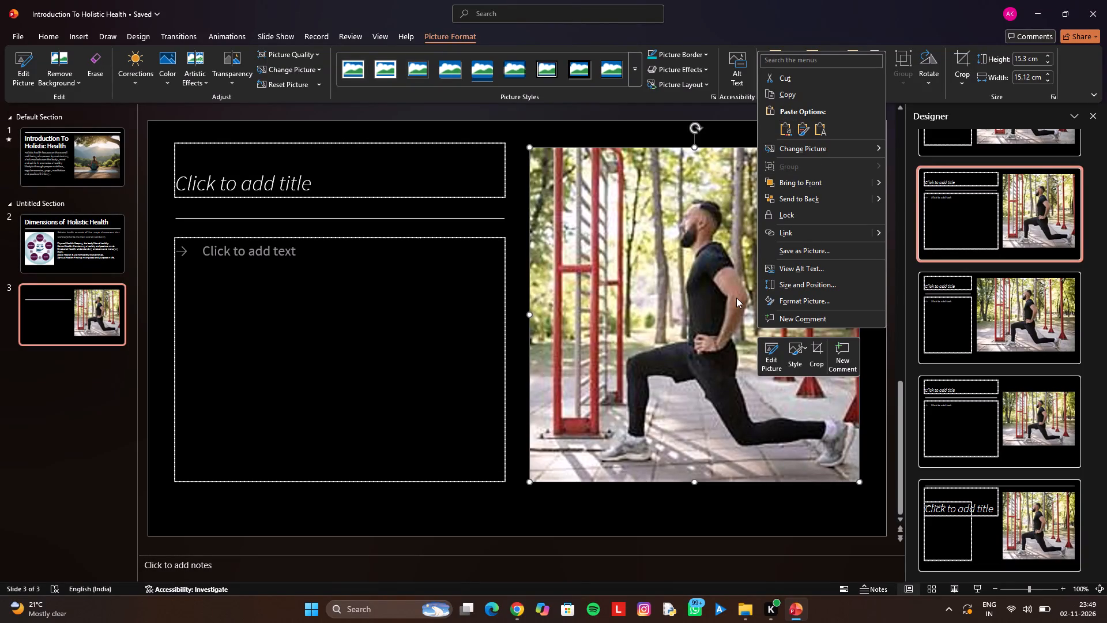
# Delete the lunge picture, divider line and title and text placeholders from slide 3.
pyautogui.hotkey('ctrl', 'a')
pyautogui.moveTo(625, 380); pyautogui.dragTo(636, 376)
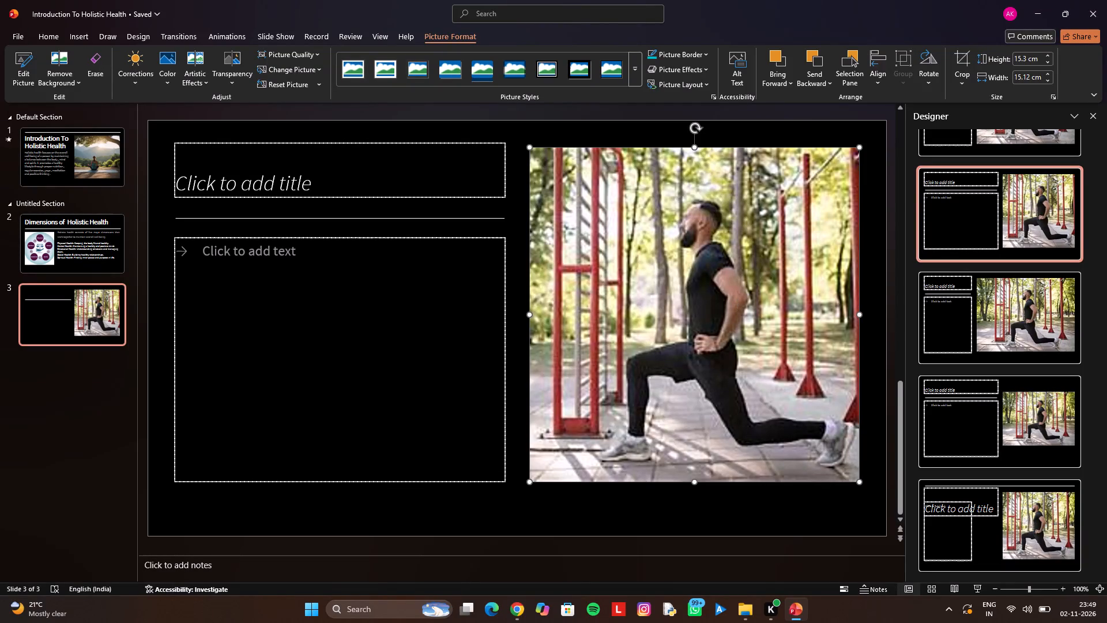
pyautogui.hotkey('ctrl', 'a')
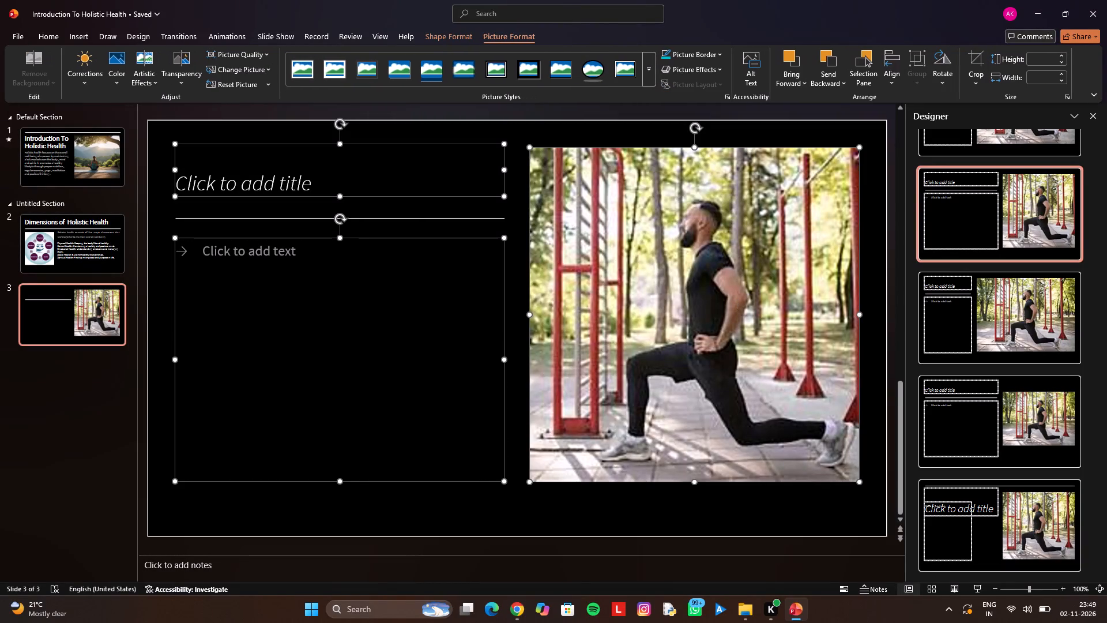
pyautogui.click(54, 41)
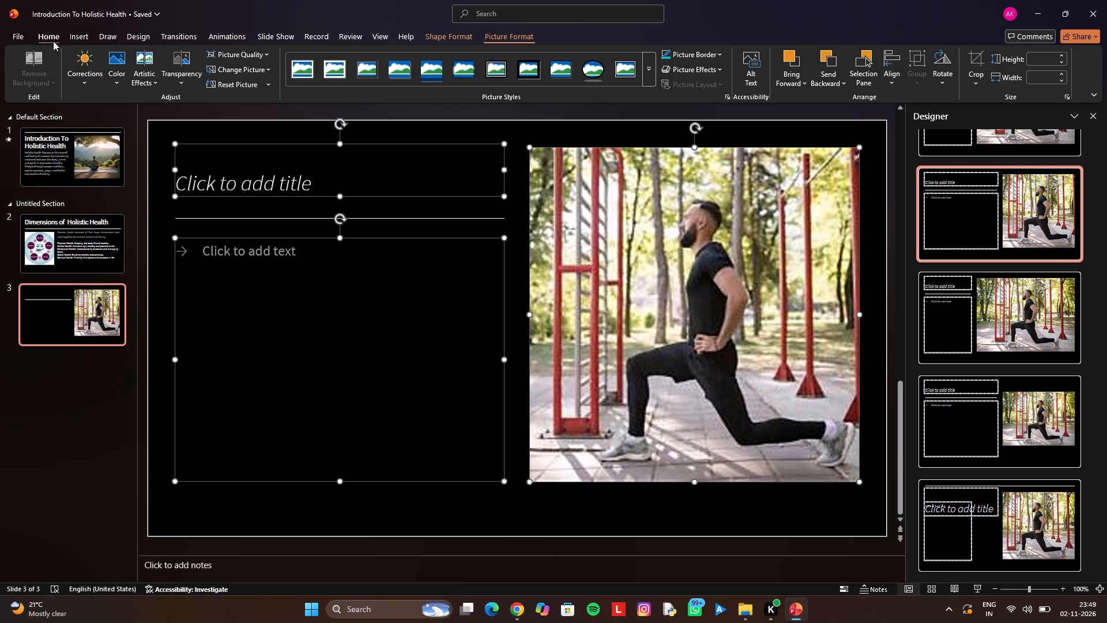
pyautogui.click(627, 290)
pyautogui.rightClick(630, 290)
pyautogui.click(629, 291)
pyautogui.click(629, 291)
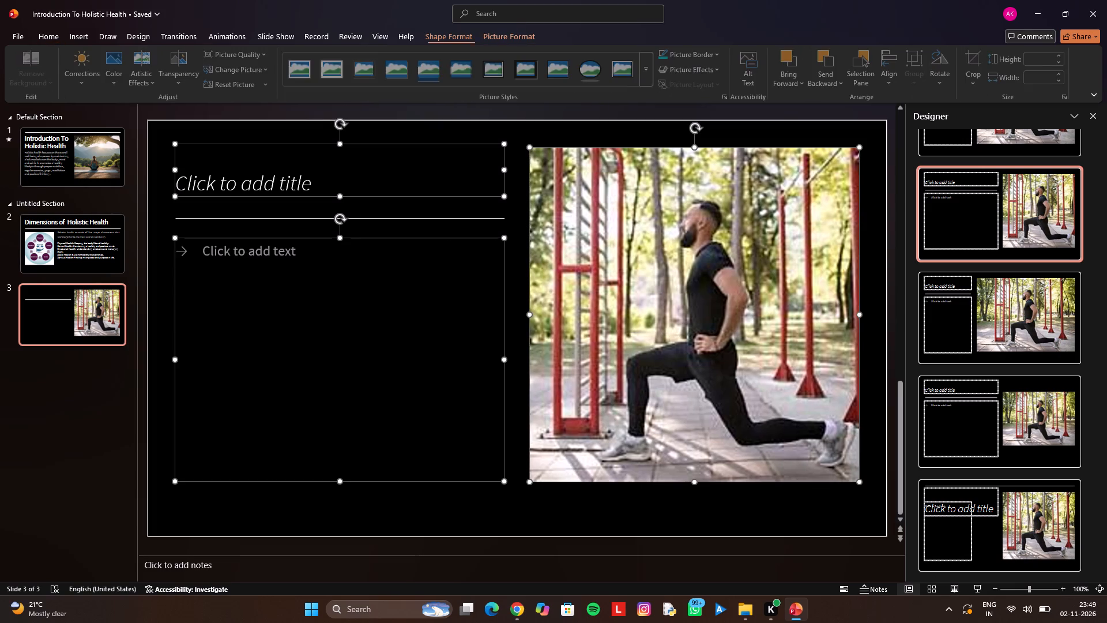
pyautogui.click(629, 291)
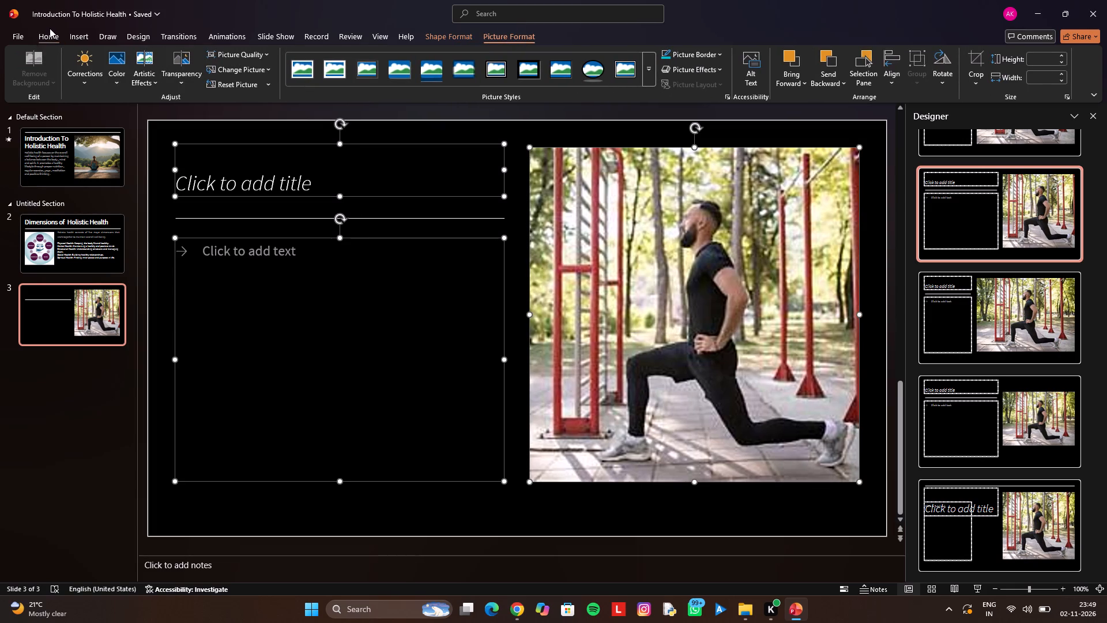
pyautogui.click(50, 28)
pyautogui.click(619, 273)
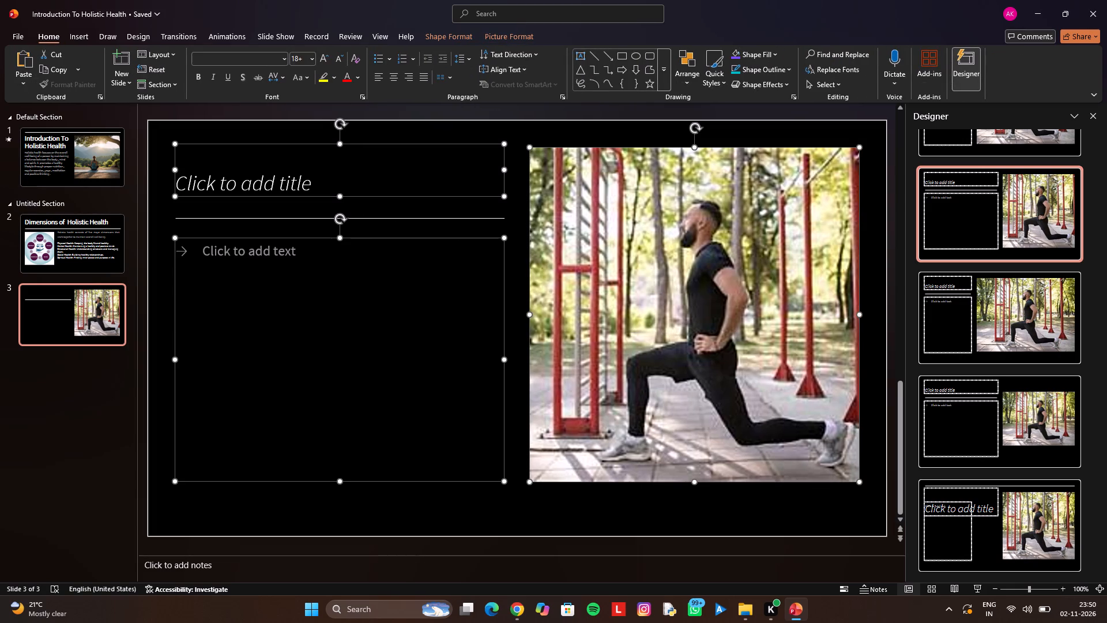
pyautogui.press('Delete')
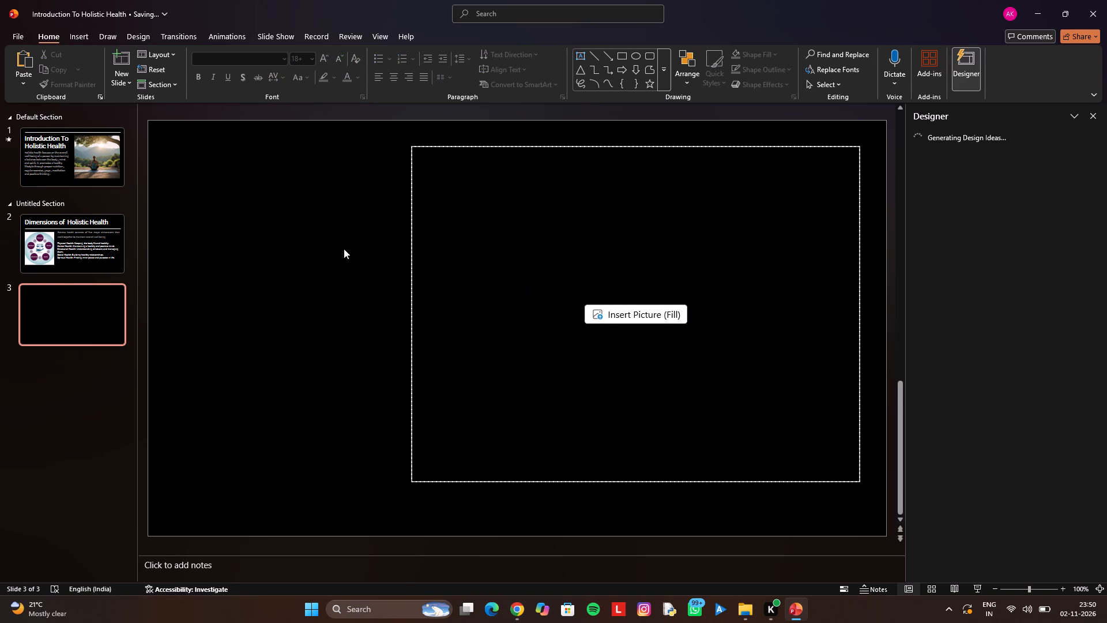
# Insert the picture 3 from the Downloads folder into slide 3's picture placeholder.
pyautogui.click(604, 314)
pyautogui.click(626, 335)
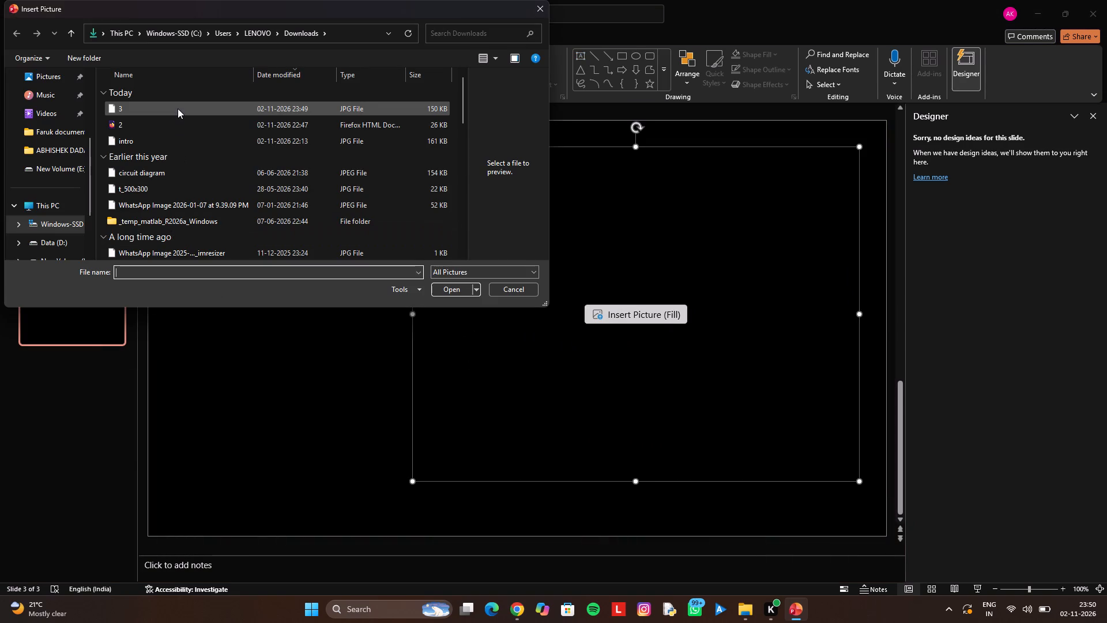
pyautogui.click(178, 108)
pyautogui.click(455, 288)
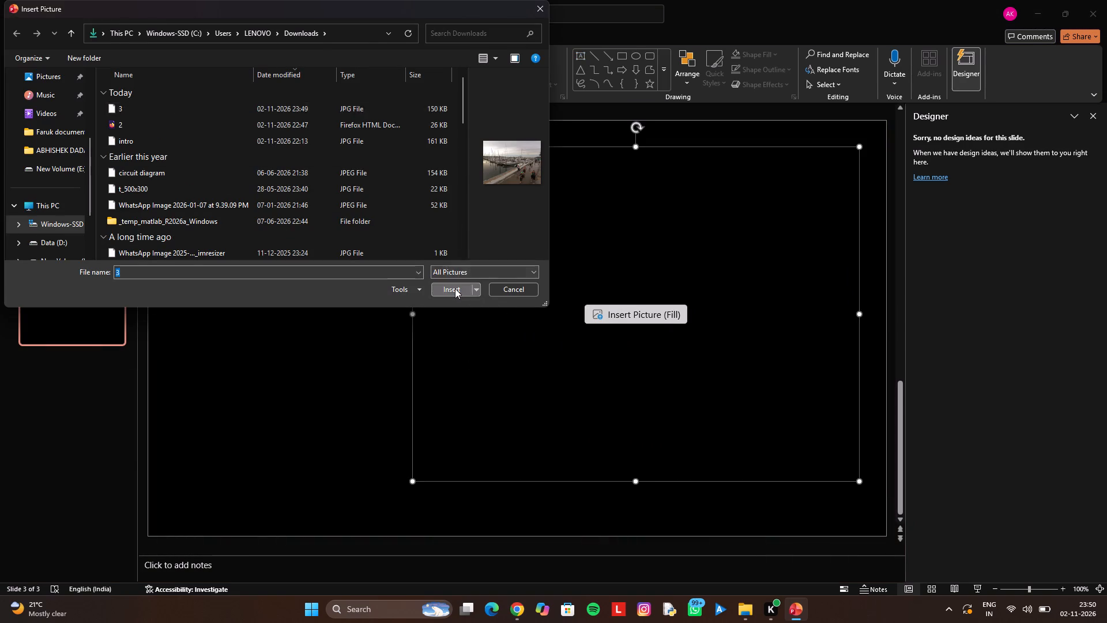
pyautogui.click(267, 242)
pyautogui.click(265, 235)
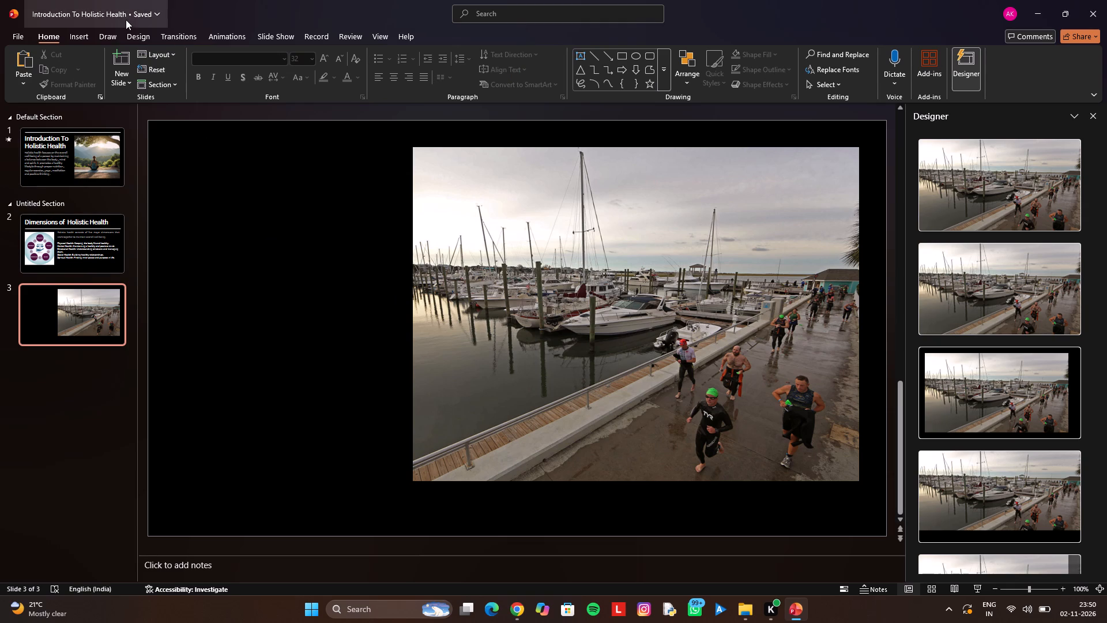
# Add a new slide with the Picture with Caption layout after slide 3.
pyautogui.click(127, 73)
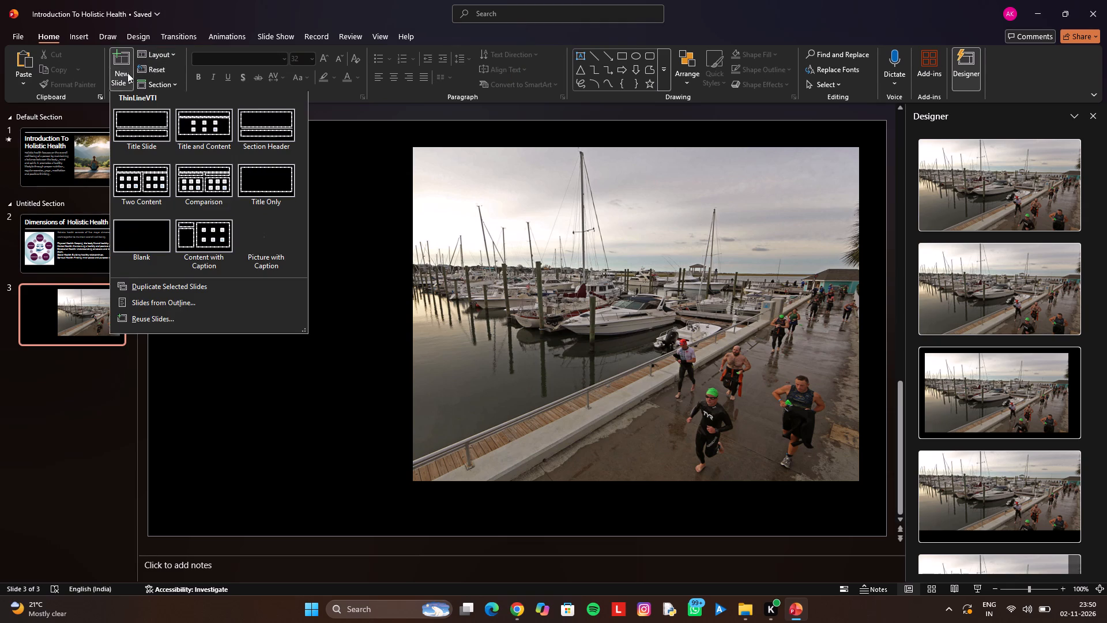
pyautogui.click(275, 236)
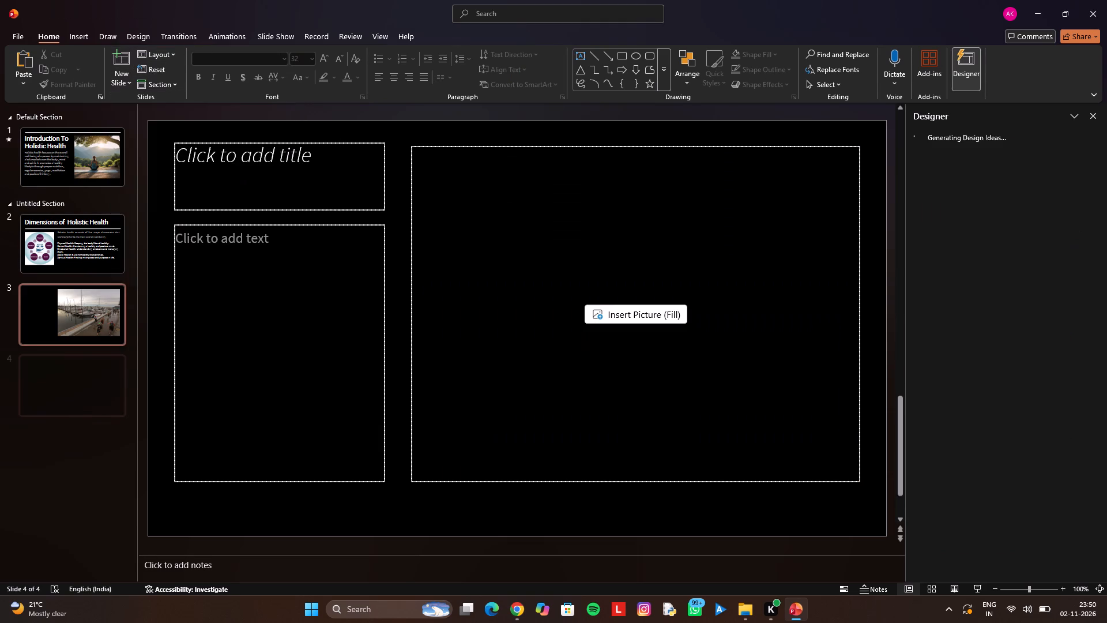
pyautogui.click(606, 323)
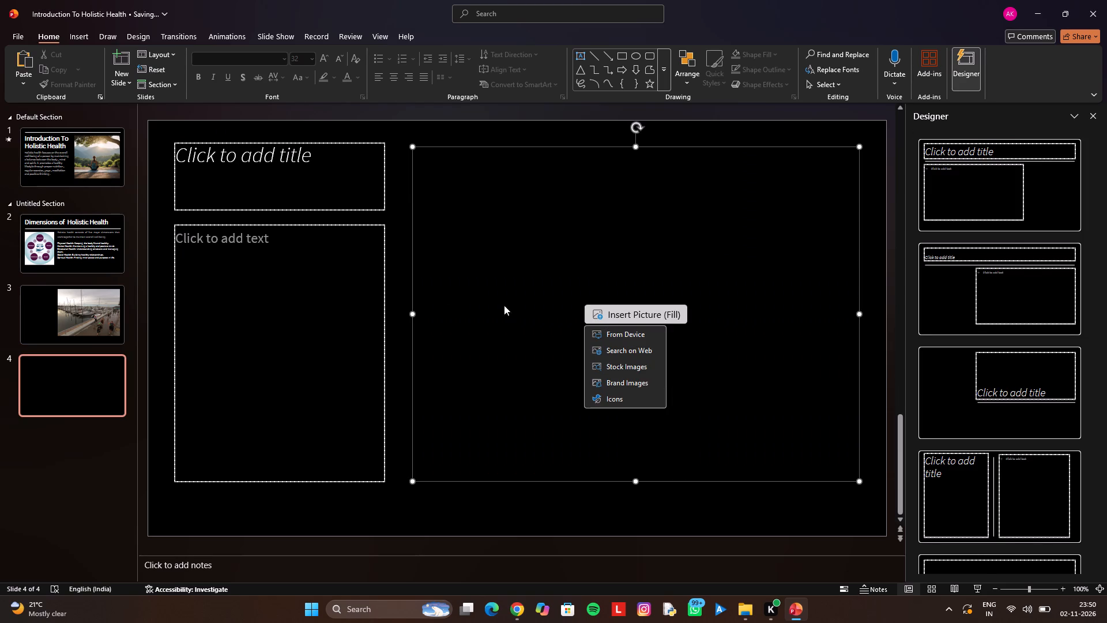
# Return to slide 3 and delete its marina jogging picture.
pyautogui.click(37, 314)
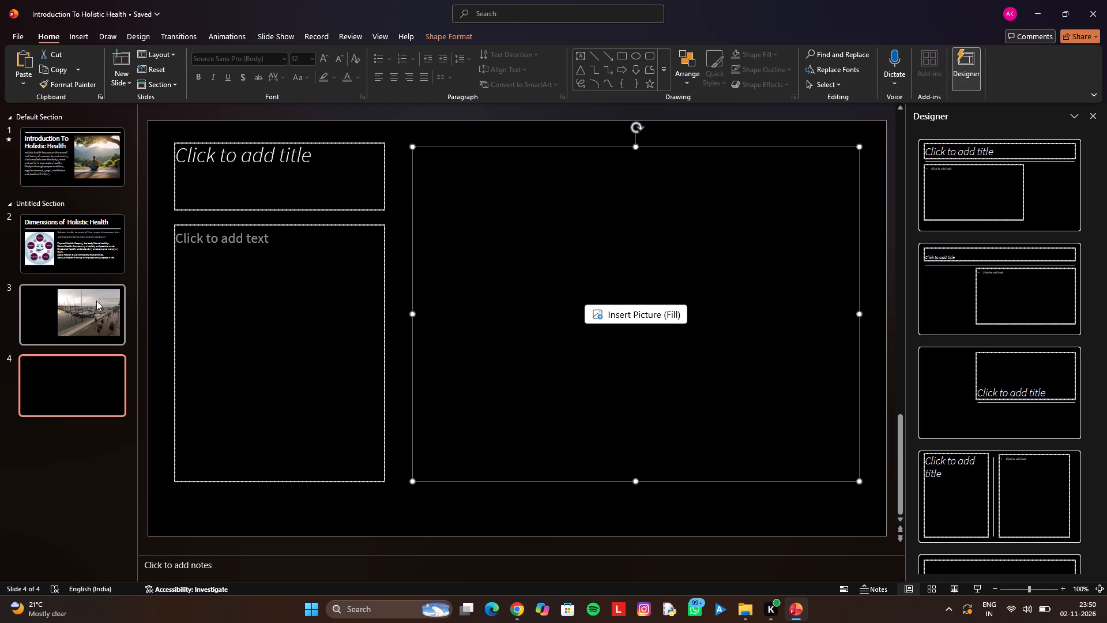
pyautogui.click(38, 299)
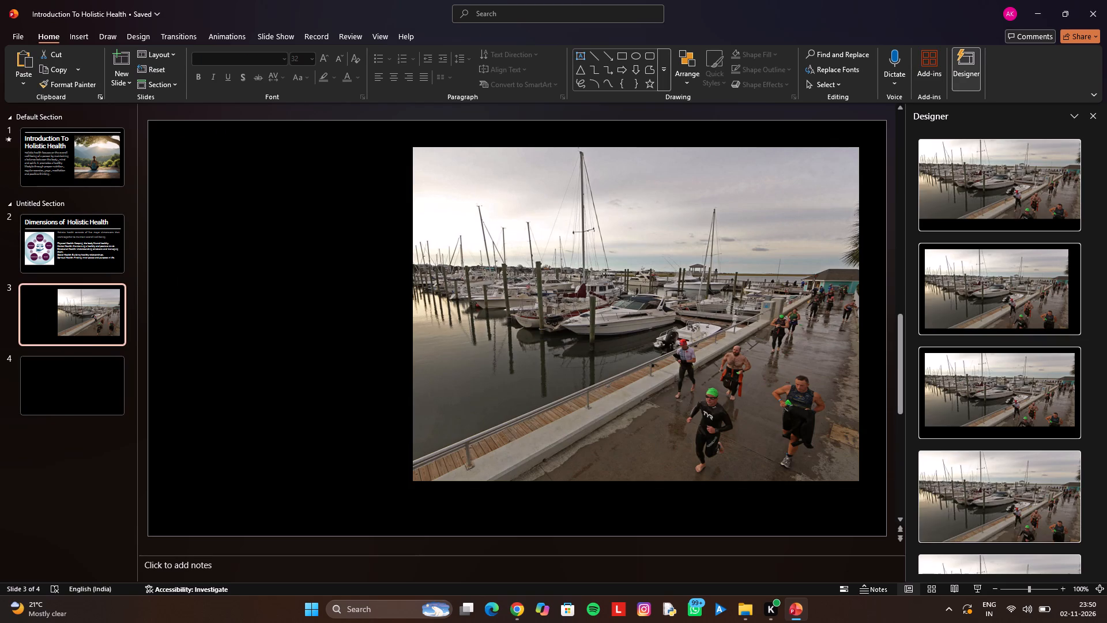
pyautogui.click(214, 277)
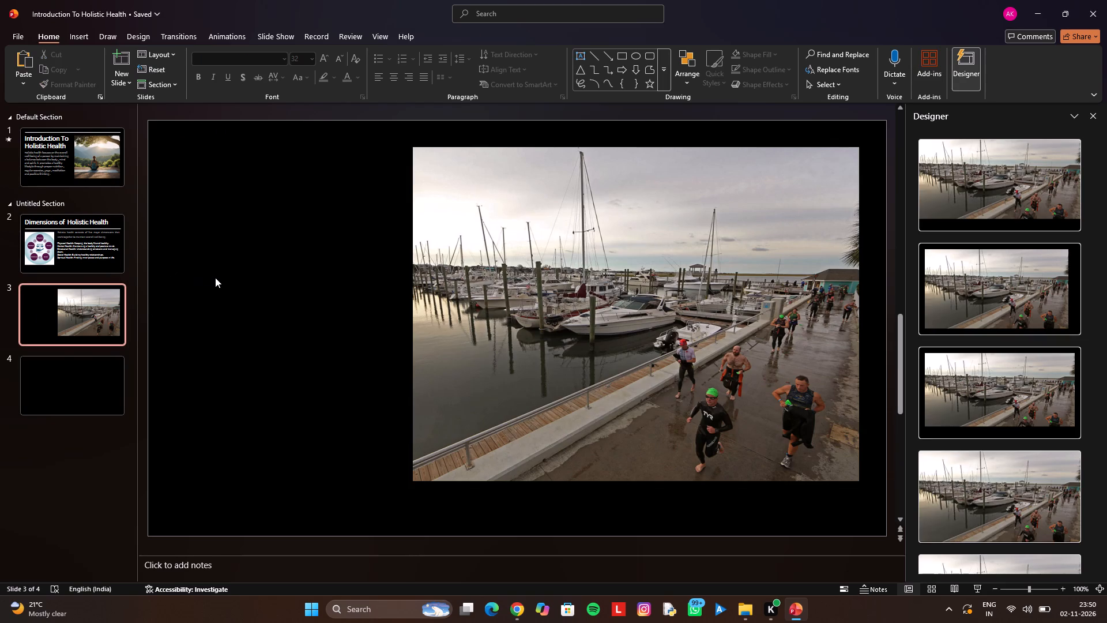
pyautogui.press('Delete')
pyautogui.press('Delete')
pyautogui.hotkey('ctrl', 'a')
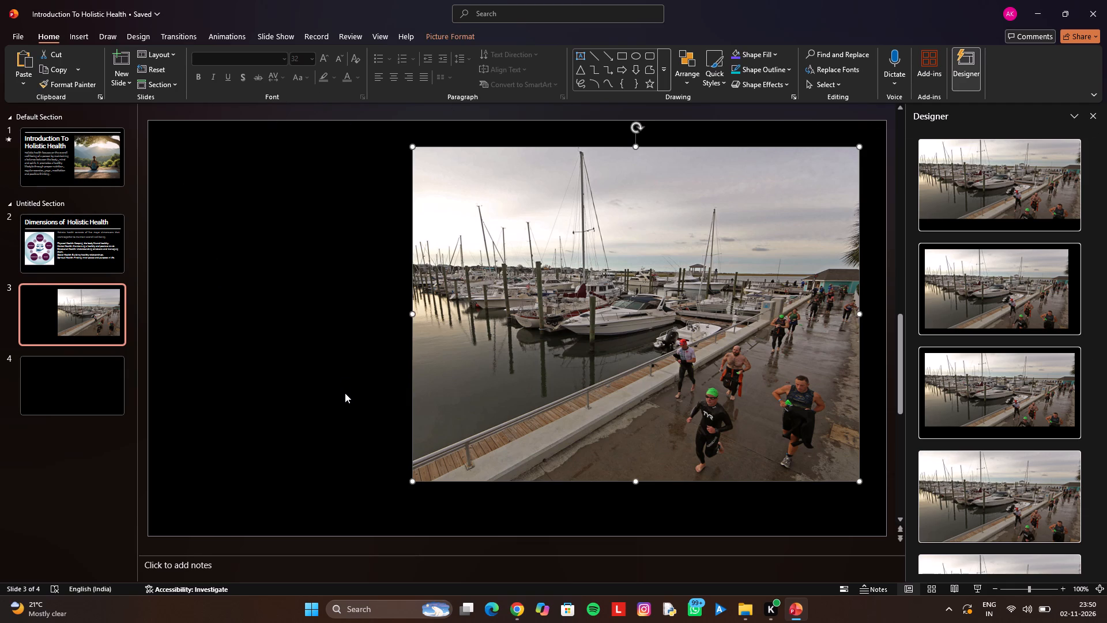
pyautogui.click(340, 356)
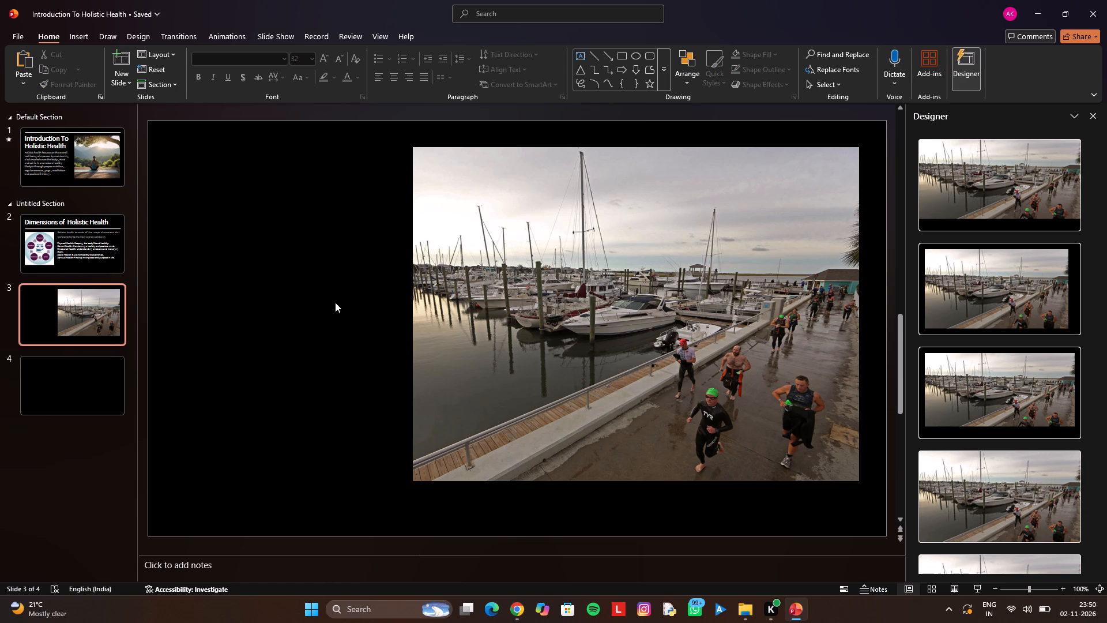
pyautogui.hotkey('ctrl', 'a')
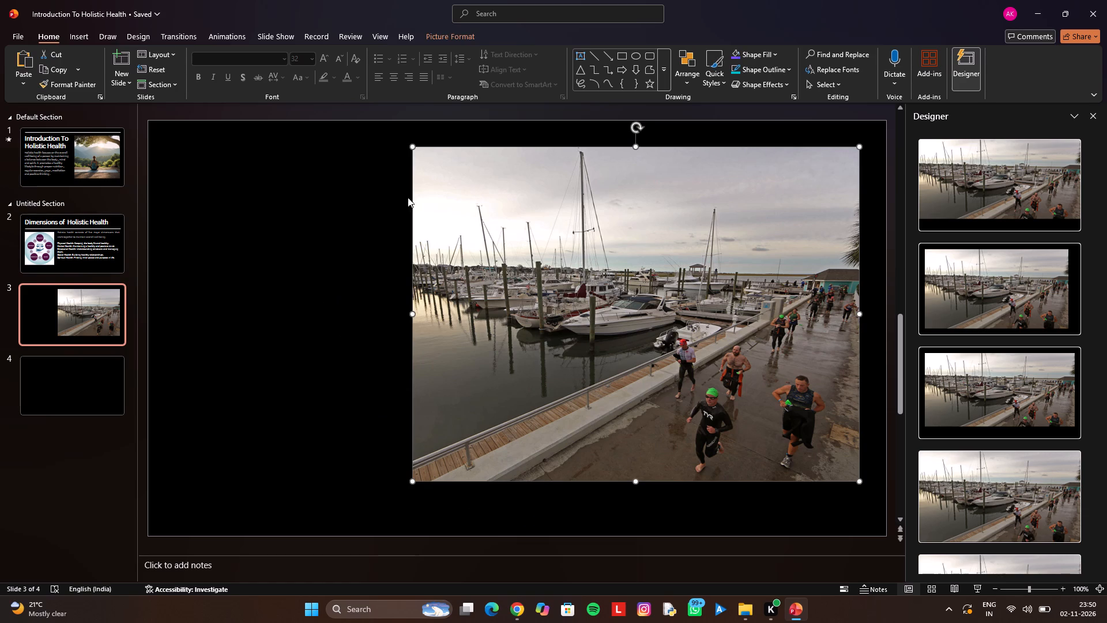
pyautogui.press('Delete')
# Apply the Picture with Caption layout to slide 3 to restore its title and text placeholders.
pyautogui.click(176, 51)
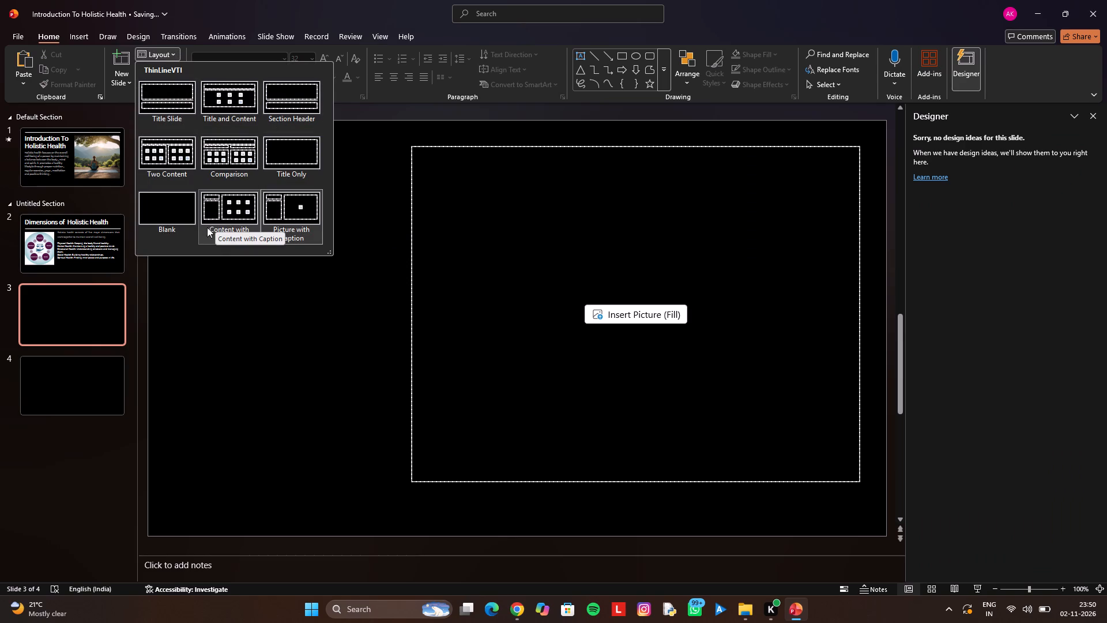
pyautogui.click(298, 208)
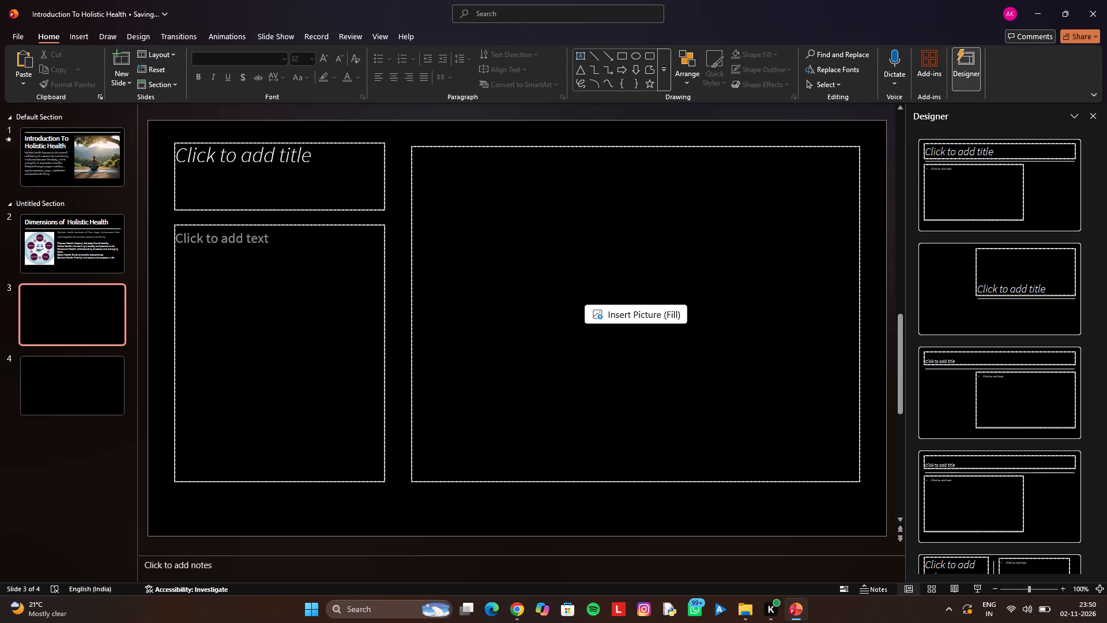
# Insert the picture 3 from the Downloads folder into slide 3's picture placeholder.
pyautogui.click(645, 313)
pyautogui.click(621, 337)
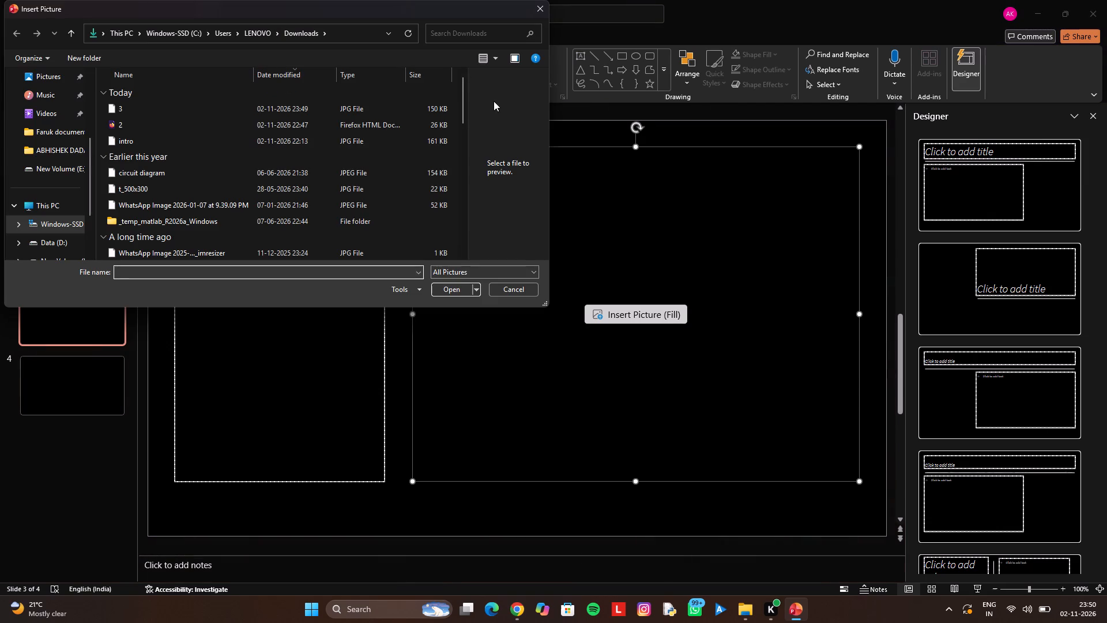
pyautogui.click(150, 110)
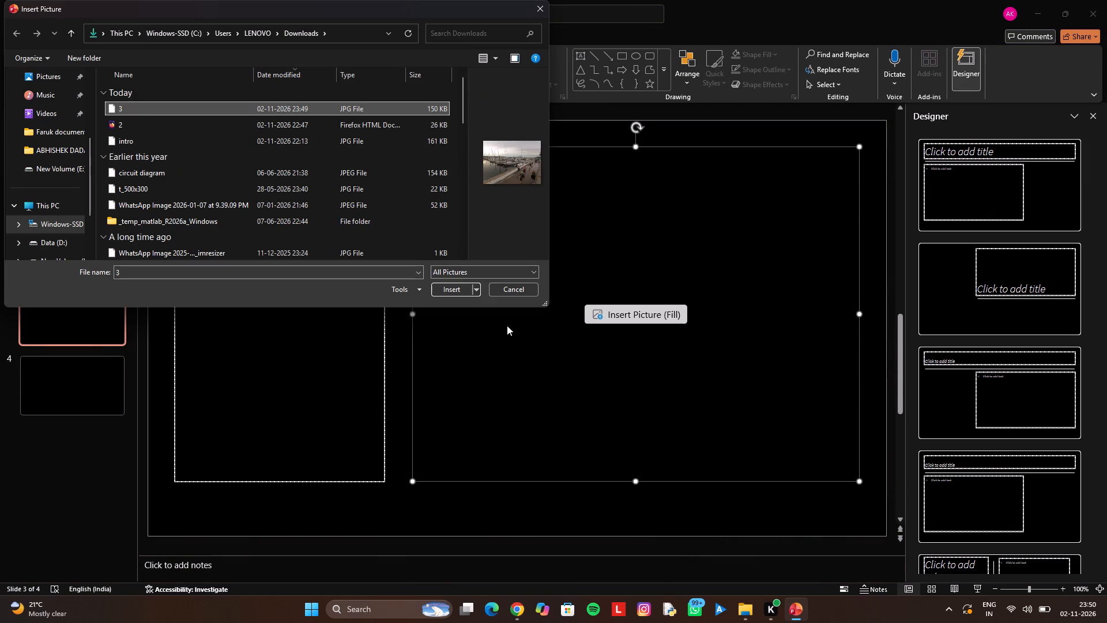
pyautogui.click(453, 290)
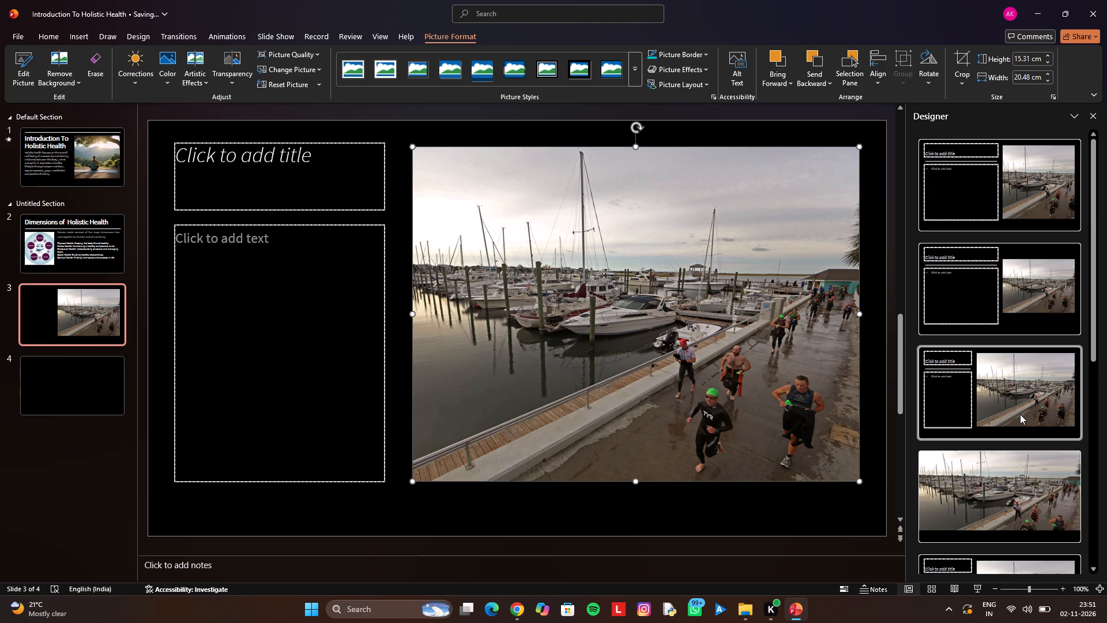
# Apply the design idea with a small title above a large picture and a text column beyond a vertical line.
pyautogui.scroll(-2, 1020, 414)
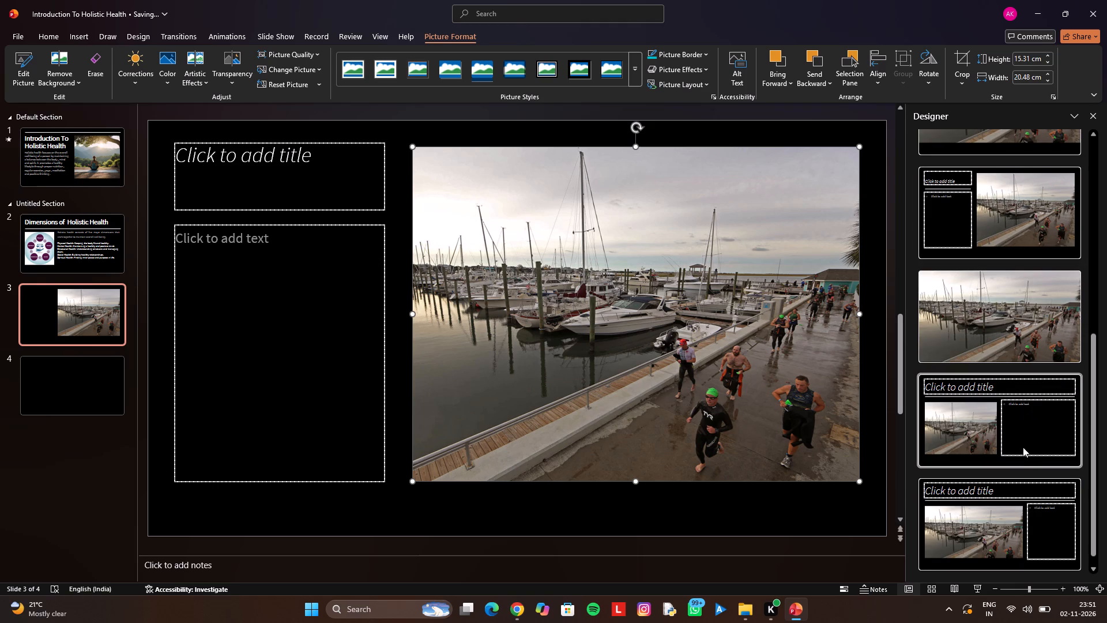
pyautogui.scroll(-1, 1022, 442)
pyautogui.scroll(2, 1023, 442)
pyautogui.scroll(-2, 1023, 442)
pyautogui.click(978, 569)
pyautogui.scroll(-3, 1019, 427)
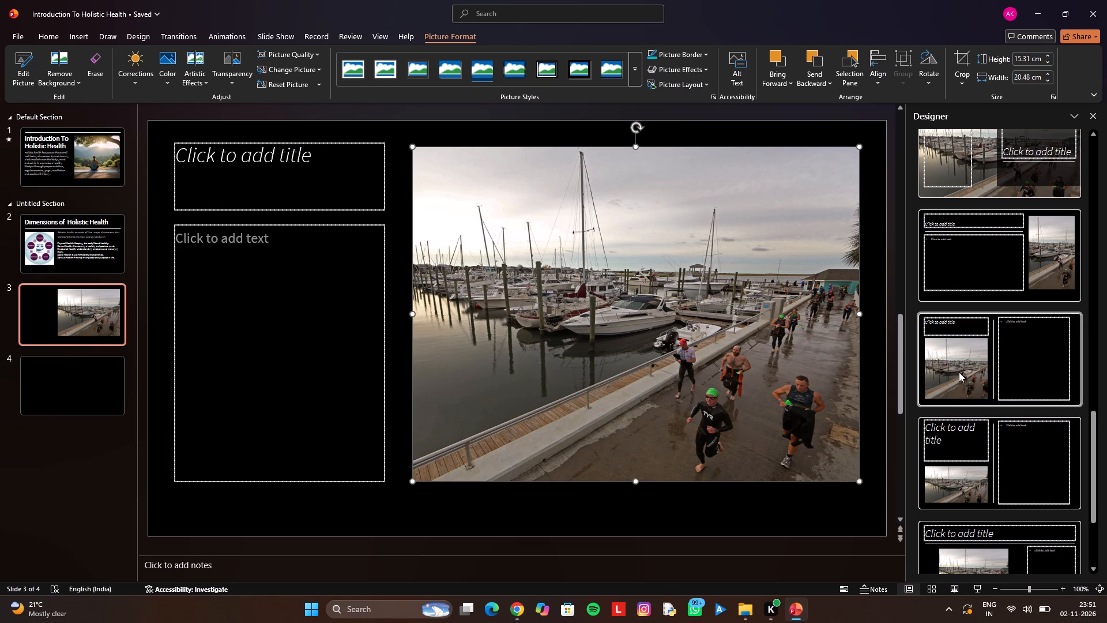
pyautogui.click(951, 339)
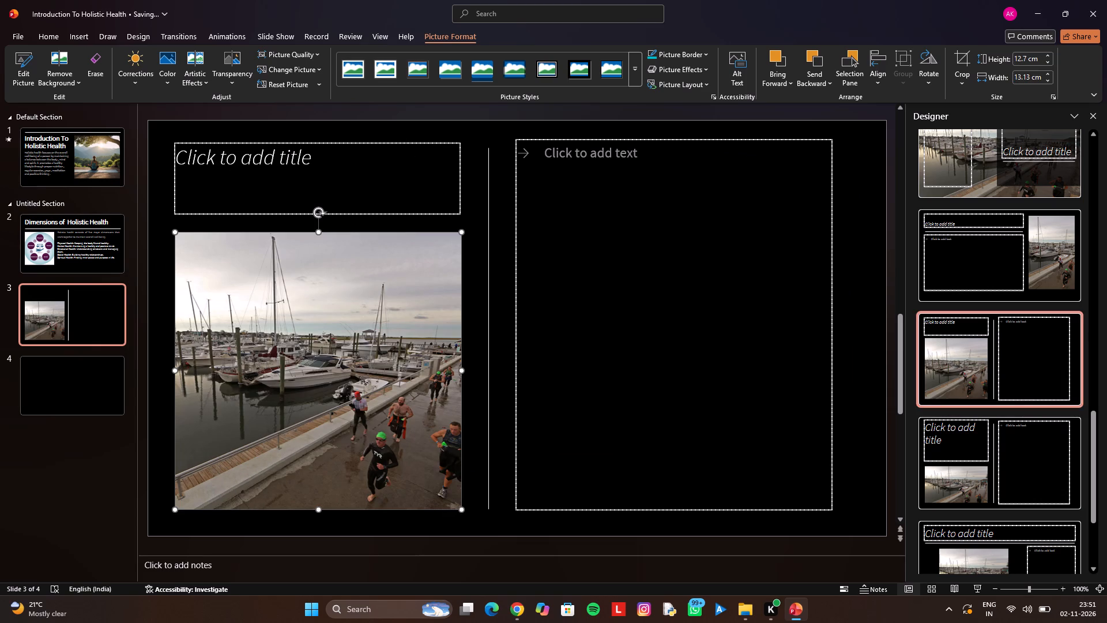
# Enter "Physical Wellness Practises" as the title of slide 3.
pyautogui.moveTo(250, 140); pyautogui.dragTo(257, 145)
pyautogui.click(292, 172)
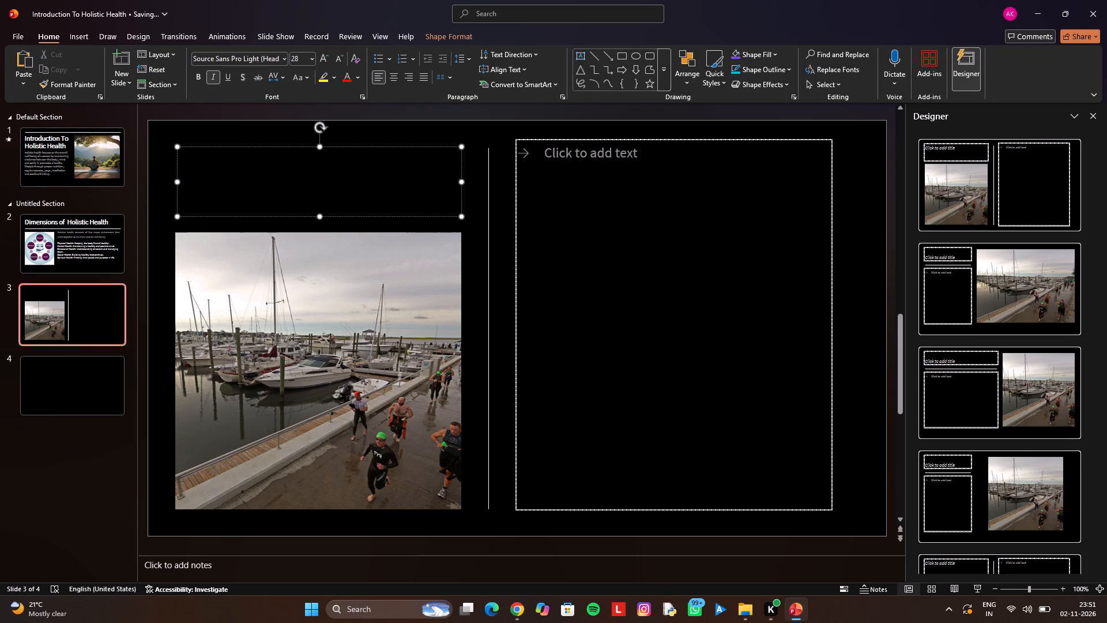
pyautogui.click(460, 199)
pyautogui.click(304, 183)
pyautogui.hotkey('shift', 'p')
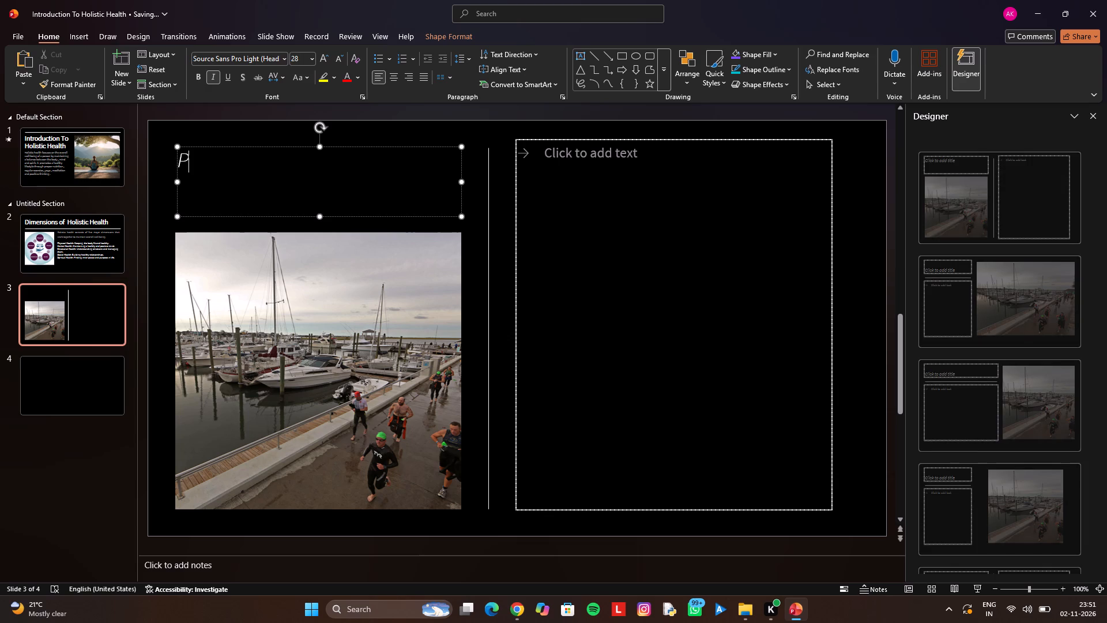
pyautogui.write('hy')
pyautogui.write('sical')
pyautogui.press('space')
pyautogui.write('Wellness')
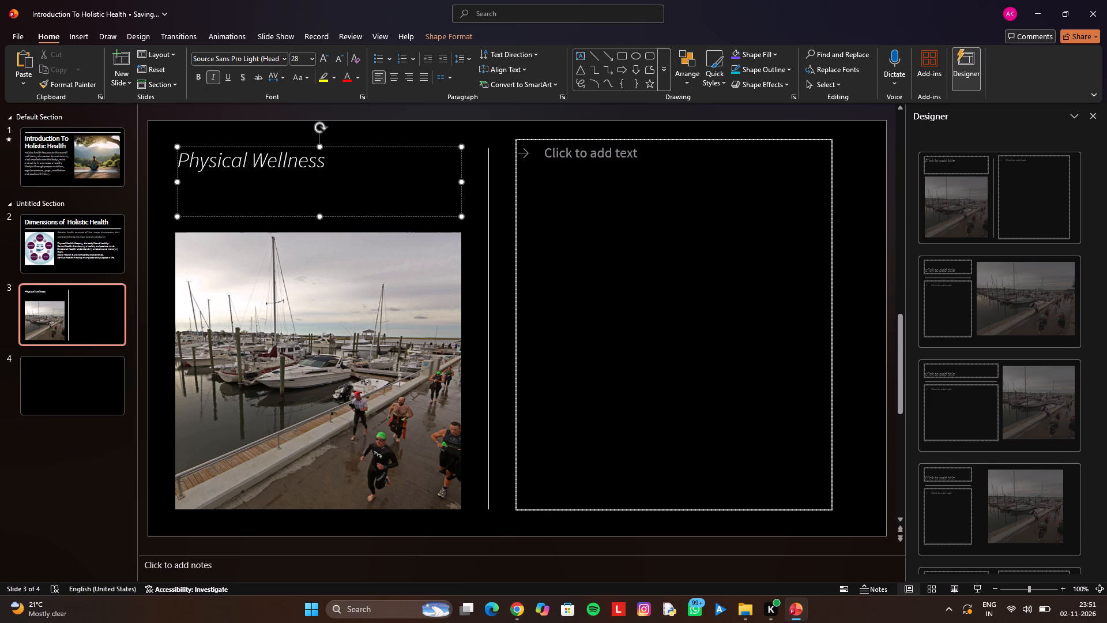
pyautogui.press('space')
pyautogui.write('Pracr')
pyautogui.press('BackSpace')
pyautogui.write('tises')
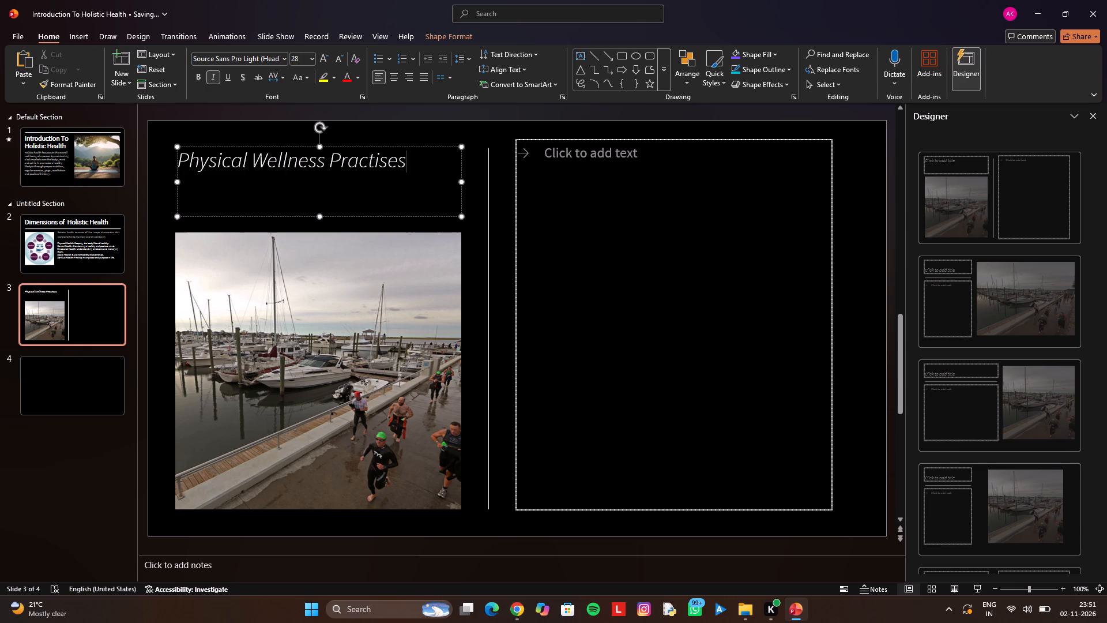
# Make the whole slide 3 title bold and remove its italic formatting.
pyautogui.click(347, 193)
pyautogui.hotkey('ctrl', 'a')
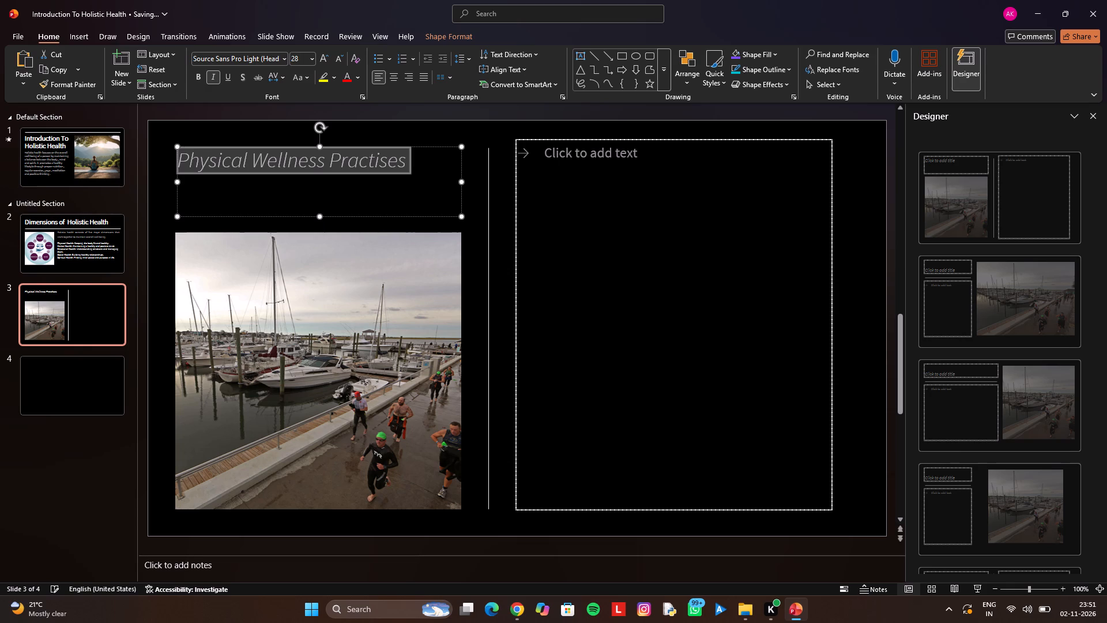
pyautogui.click(202, 76)
pyautogui.click(212, 72)
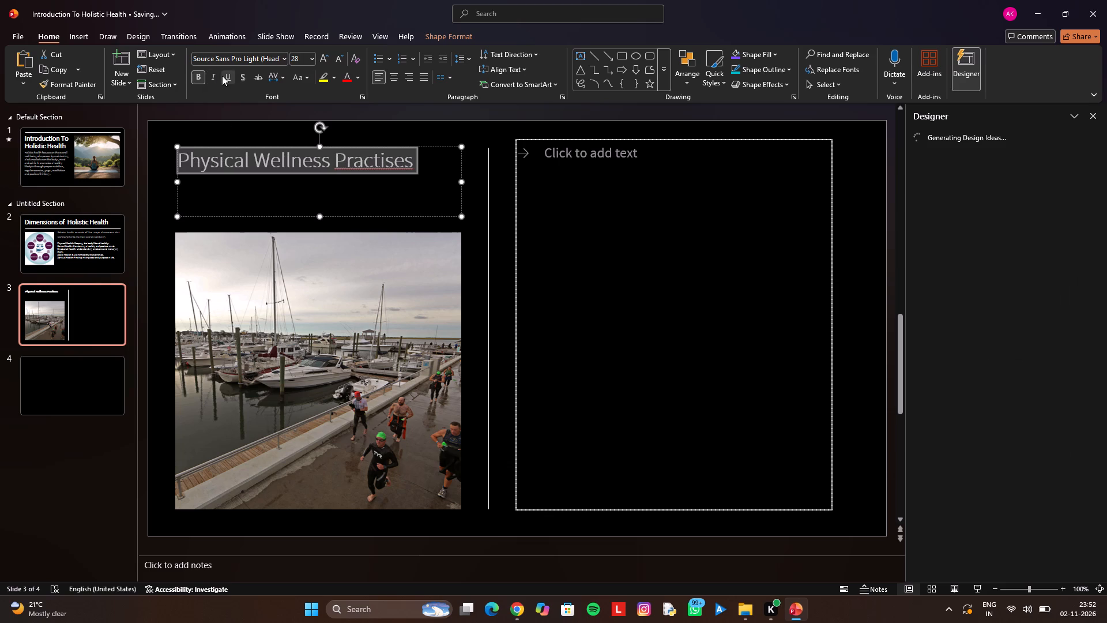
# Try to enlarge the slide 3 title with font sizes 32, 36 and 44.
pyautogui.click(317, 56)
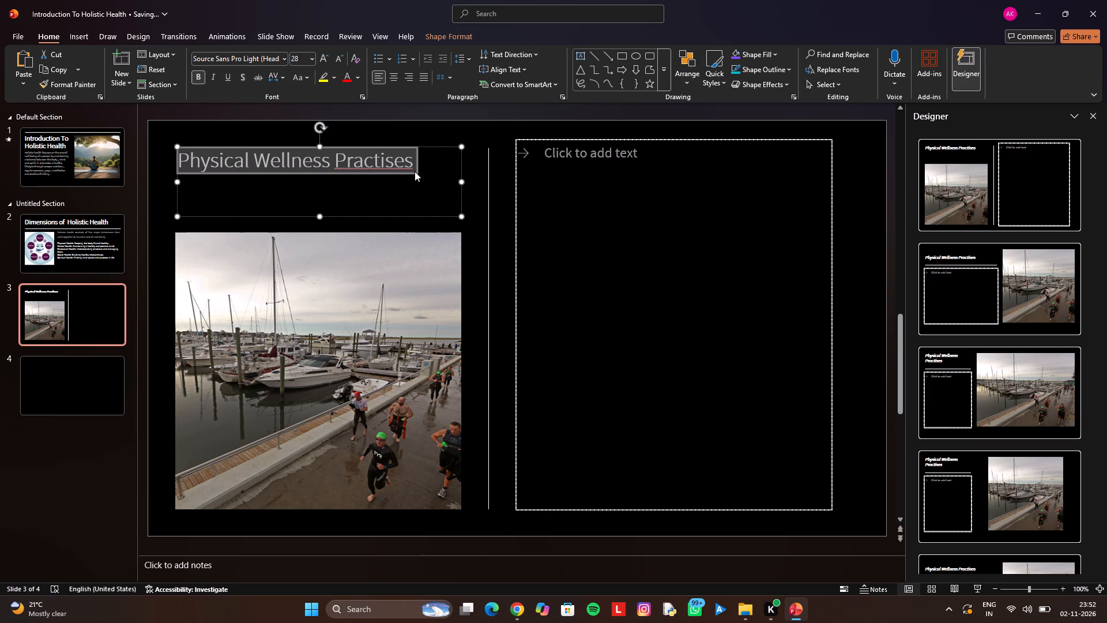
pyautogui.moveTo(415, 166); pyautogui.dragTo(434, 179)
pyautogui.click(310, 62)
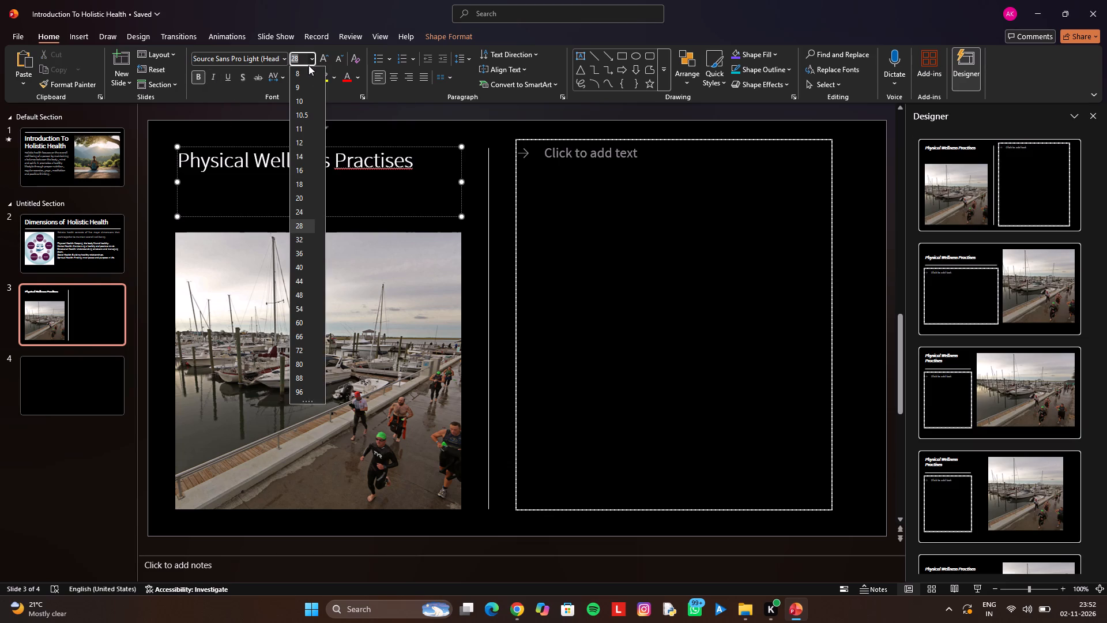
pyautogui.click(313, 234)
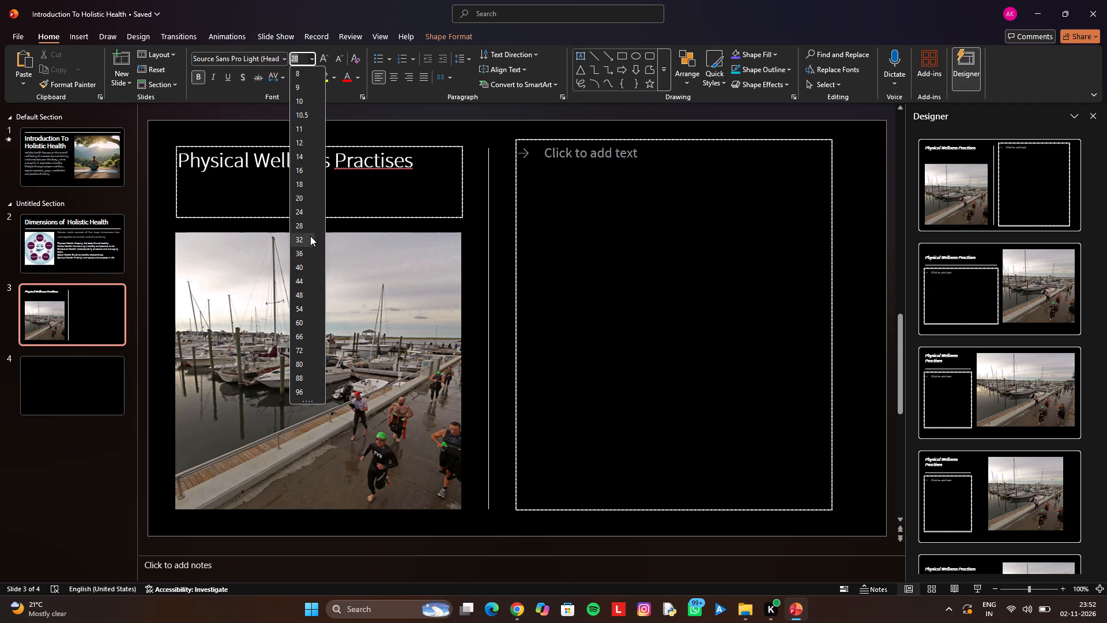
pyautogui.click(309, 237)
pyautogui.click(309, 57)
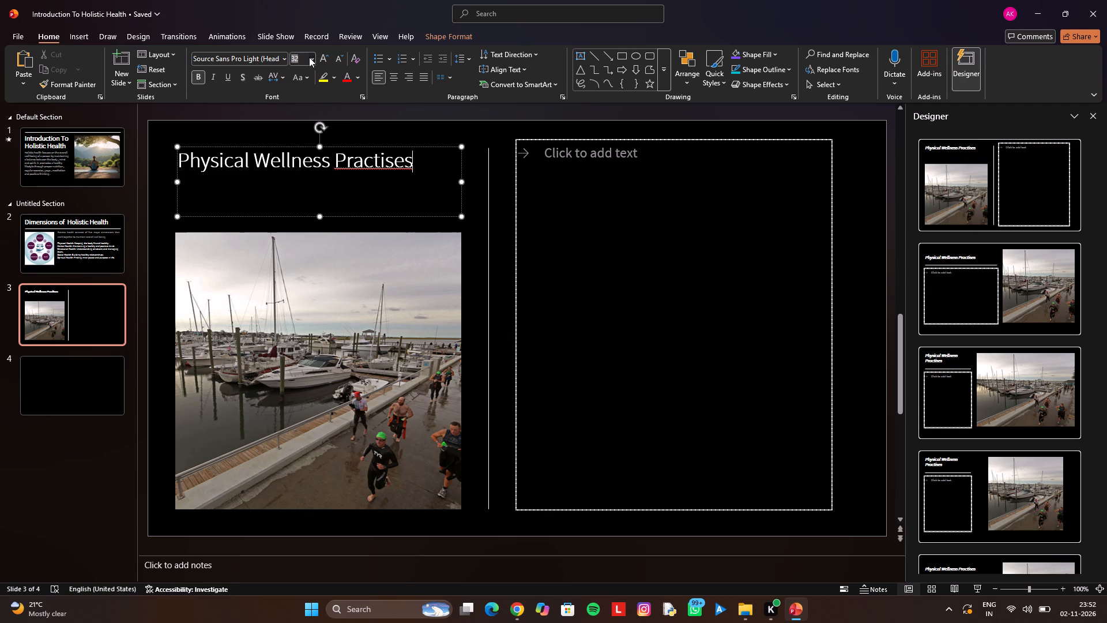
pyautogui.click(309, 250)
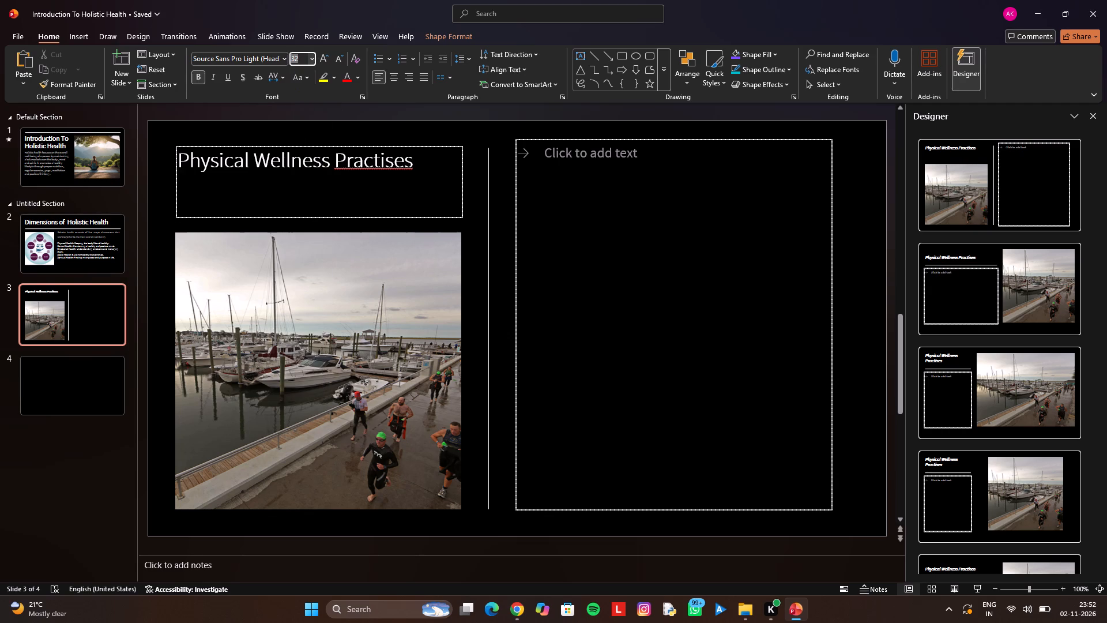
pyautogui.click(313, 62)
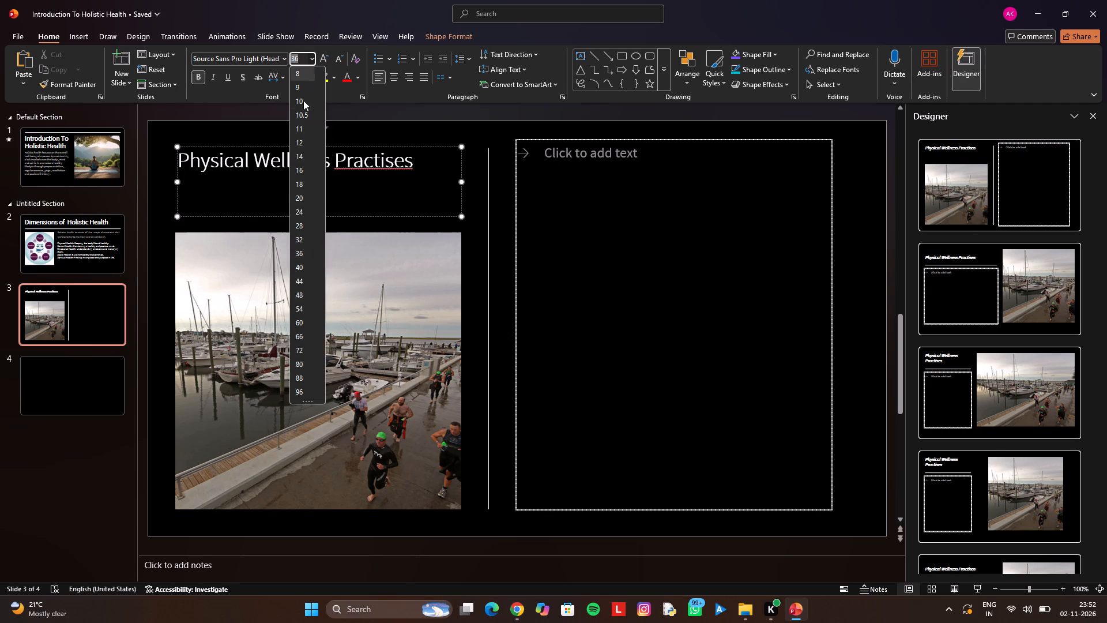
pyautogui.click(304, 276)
# Select the entire title text on slide 3 and set its font size to 32.
pyautogui.rightClick(261, 179)
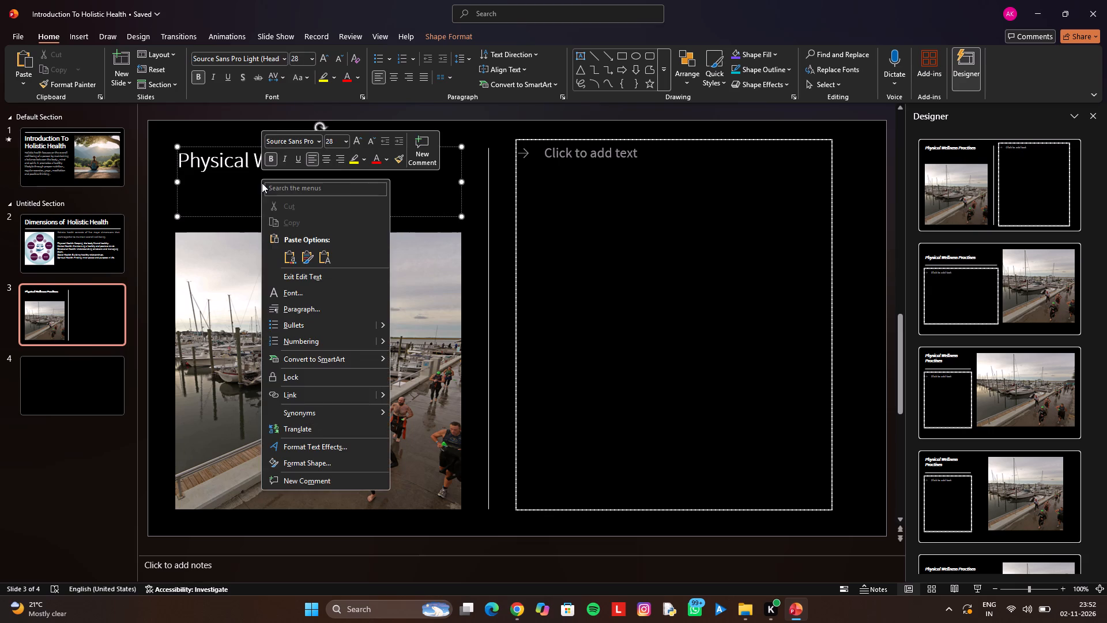
pyautogui.click(255, 194)
pyautogui.click(175, 154)
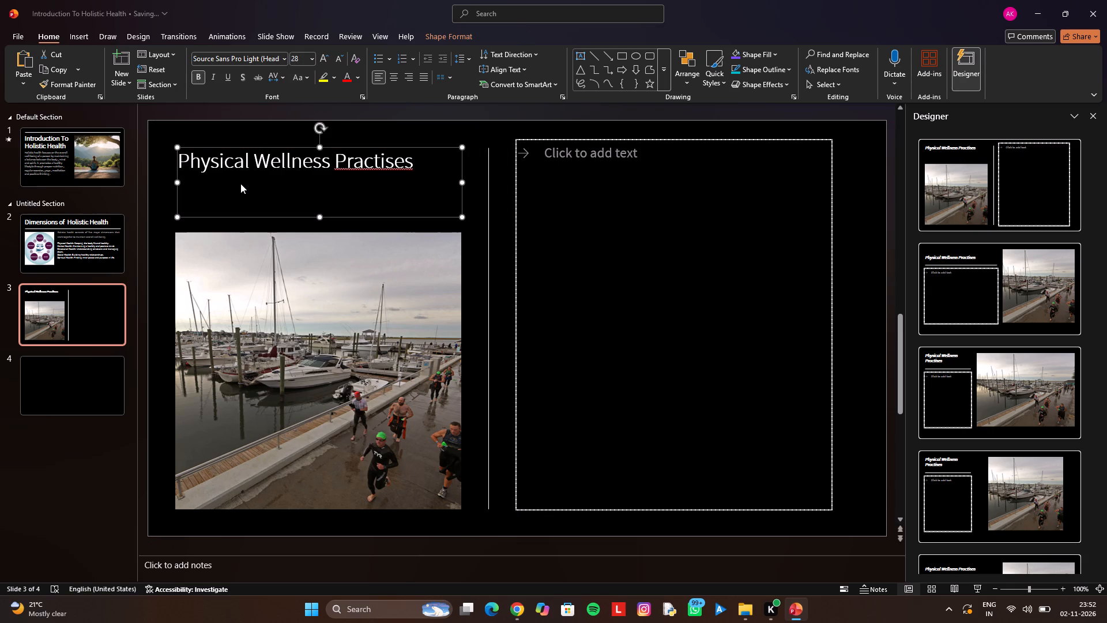
pyautogui.hotkey('ctrl', 'a')
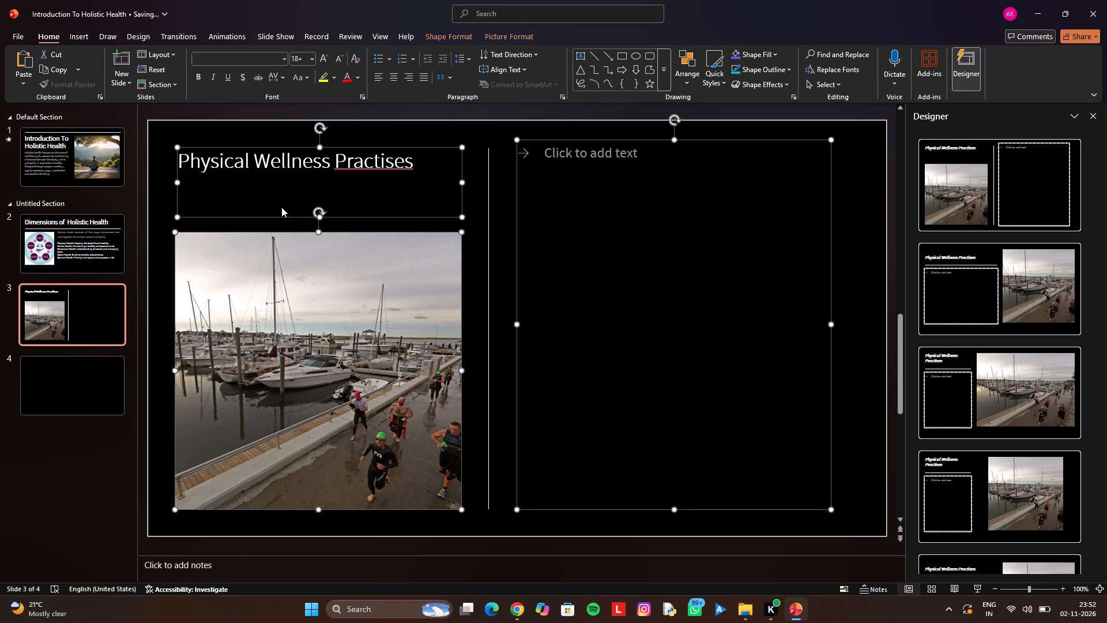
pyautogui.click(281, 207)
pyautogui.hotkey('ctrl', 'a')
pyautogui.click(248, 183)
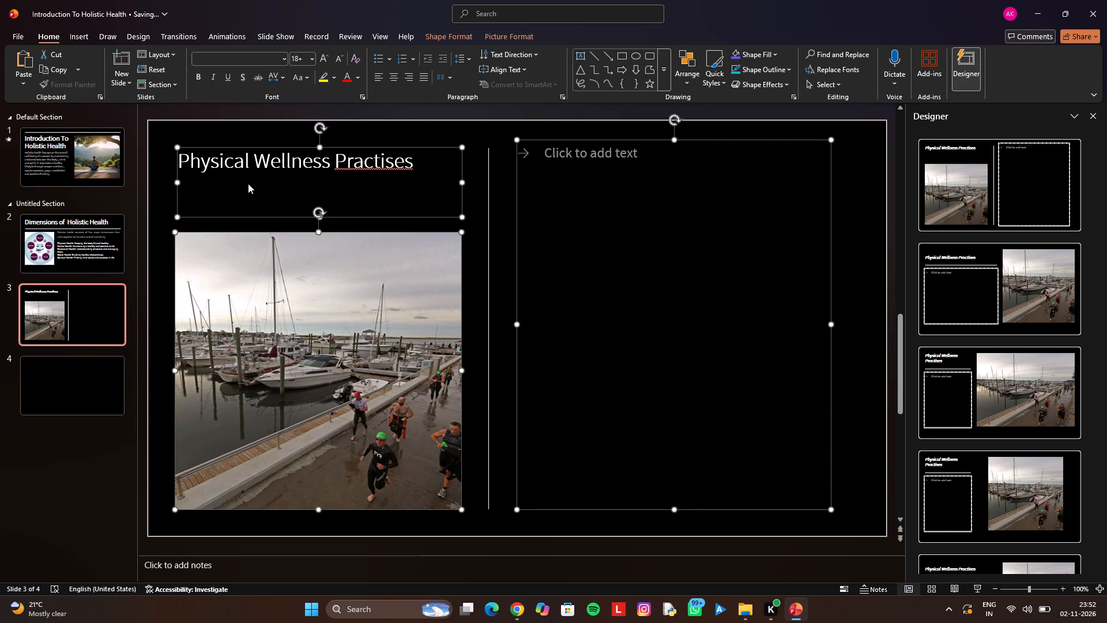
pyautogui.click(236, 190)
pyautogui.moveTo(219, 174); pyautogui.dragTo(206, 167)
pyautogui.click(186, 159)
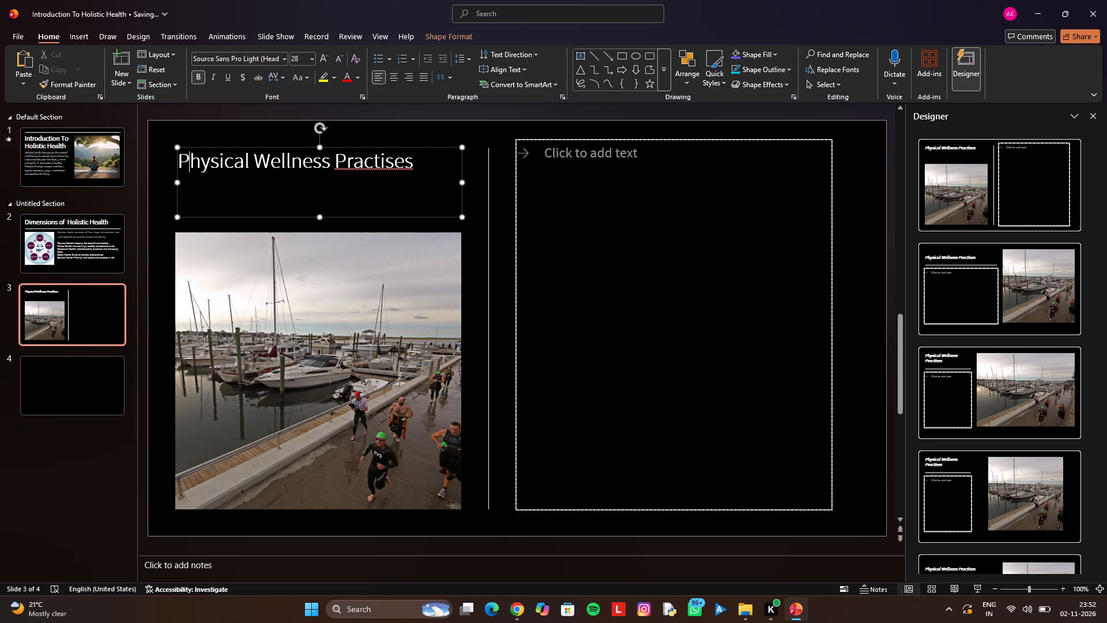
pyautogui.hotkey('ctrl', 'a')
pyautogui.click(308, 58)
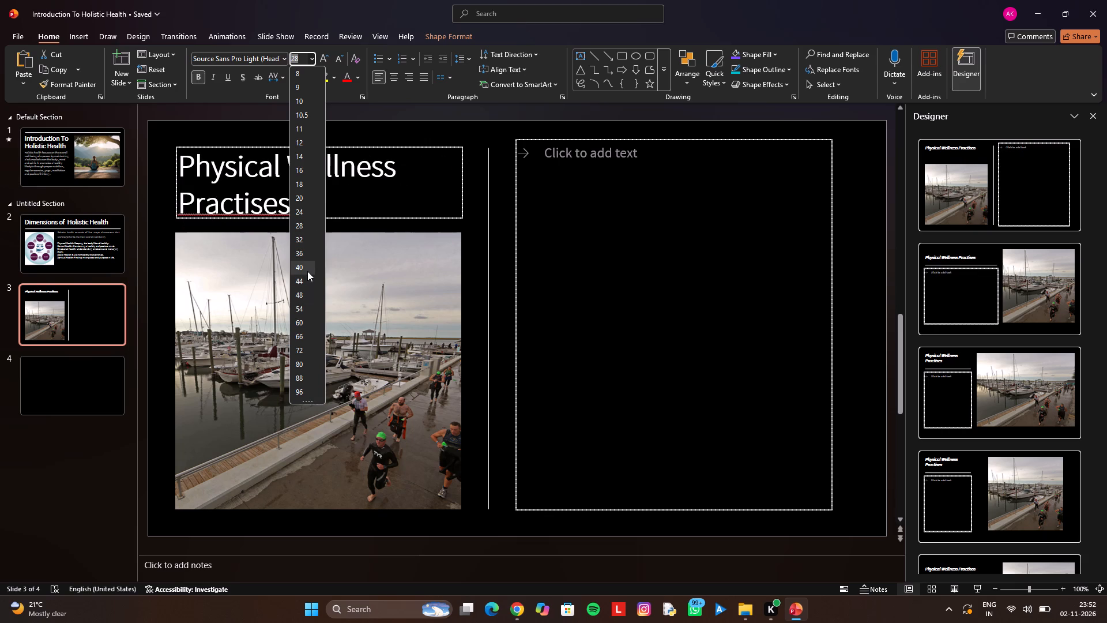
pyautogui.click(309, 239)
# Shorten the title placeholder from its lower edge so it fits closely around the single line of text.
pyautogui.click(344, 219)
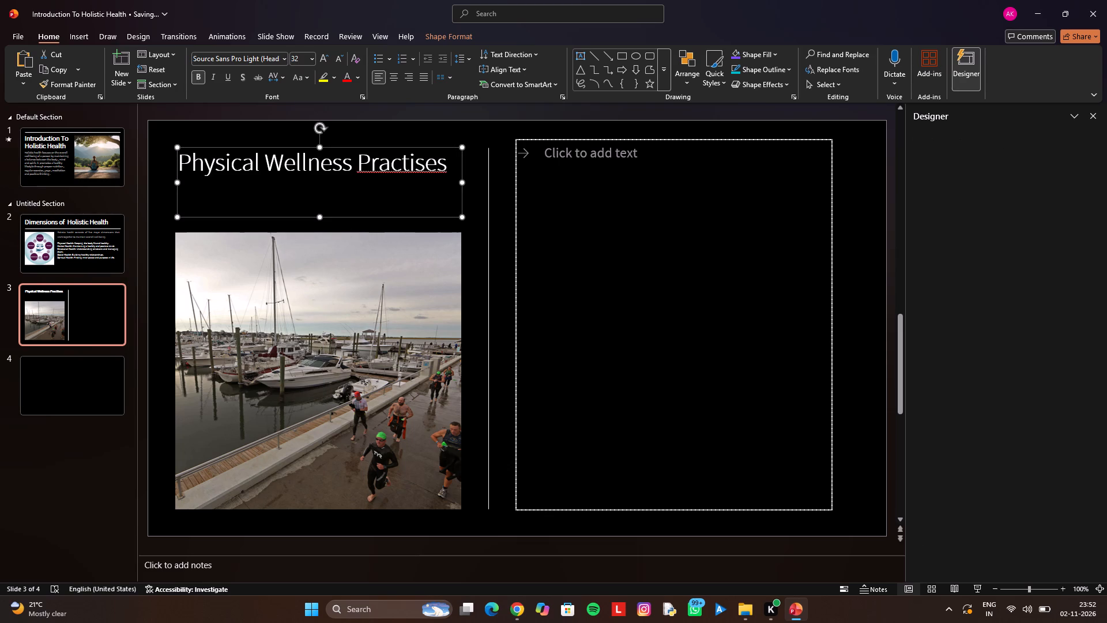
pyautogui.moveTo(318, 216); pyautogui.dragTo(326, 175)
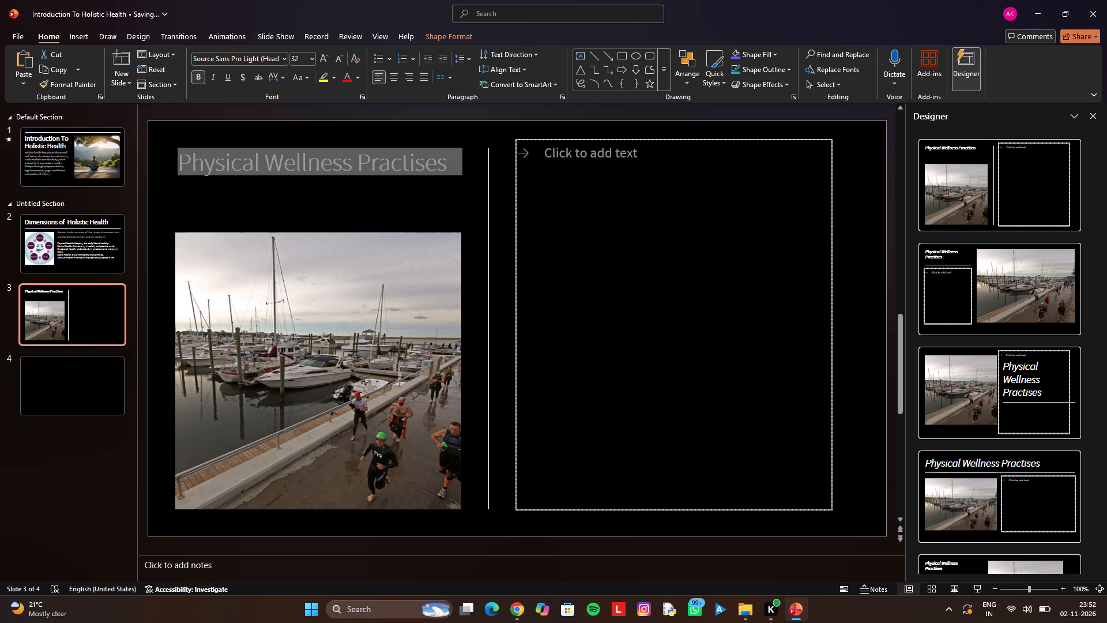
pyautogui.moveTo(326, 175); pyautogui.dragTo(327, 184)
pyautogui.click(326, 186)
pyautogui.click(318, 204)
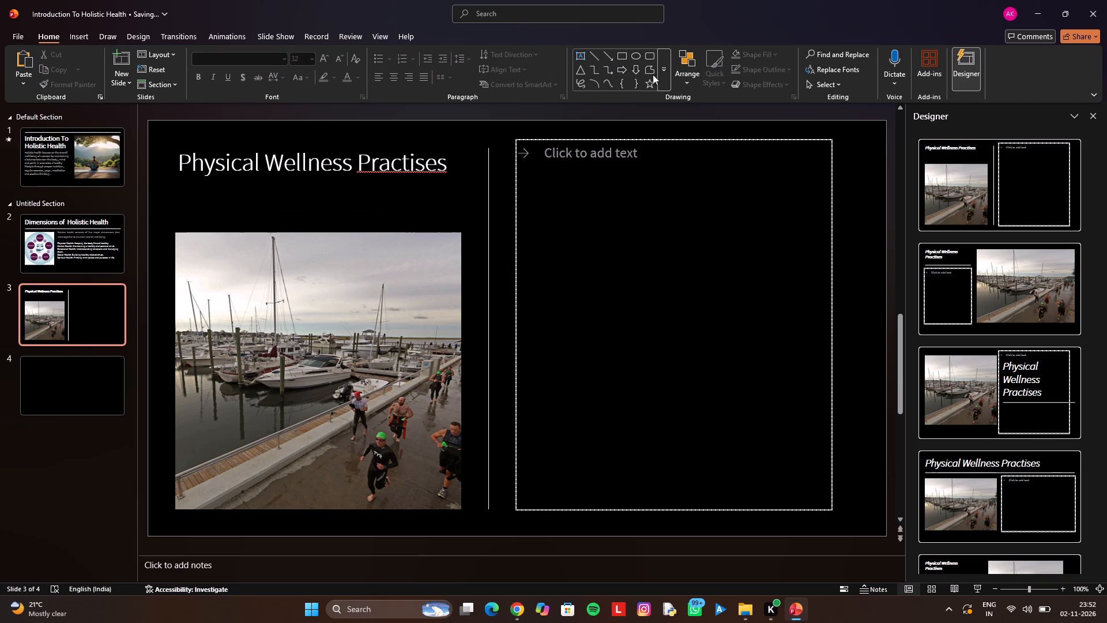
pyautogui.click(666, 72)
pyautogui.click(370, 186)
# Move the marina jogging picture up so it sits closer beneath the slide title.
pyautogui.click(315, 249)
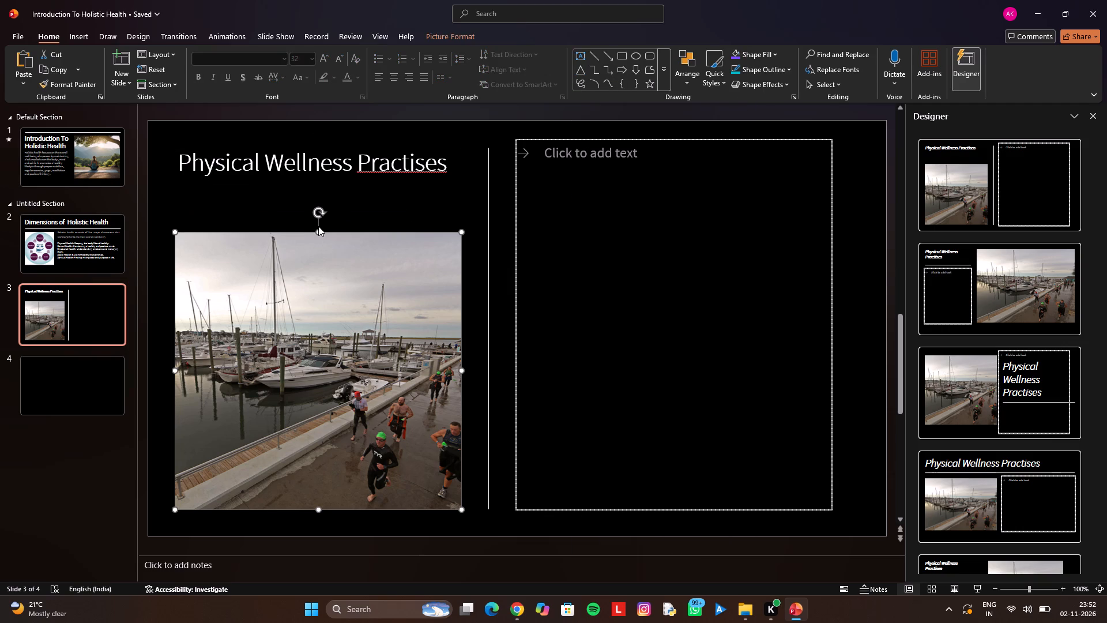
pyautogui.moveTo(287, 230); pyautogui.dragTo(286, 203)
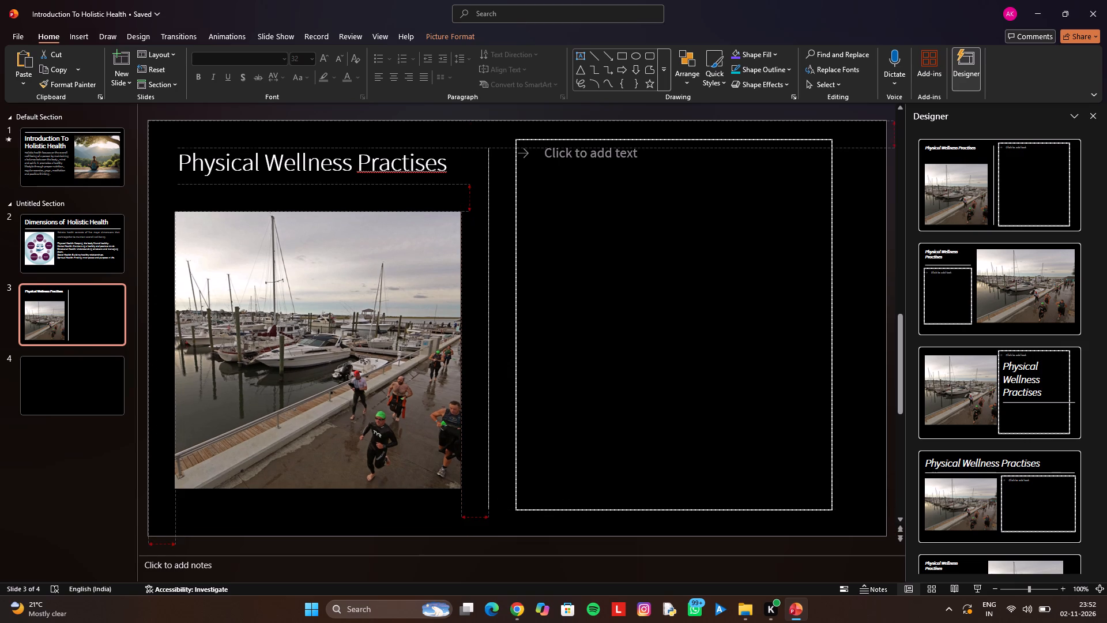
pyautogui.moveTo(286, 203); pyautogui.dragTo(285, 197)
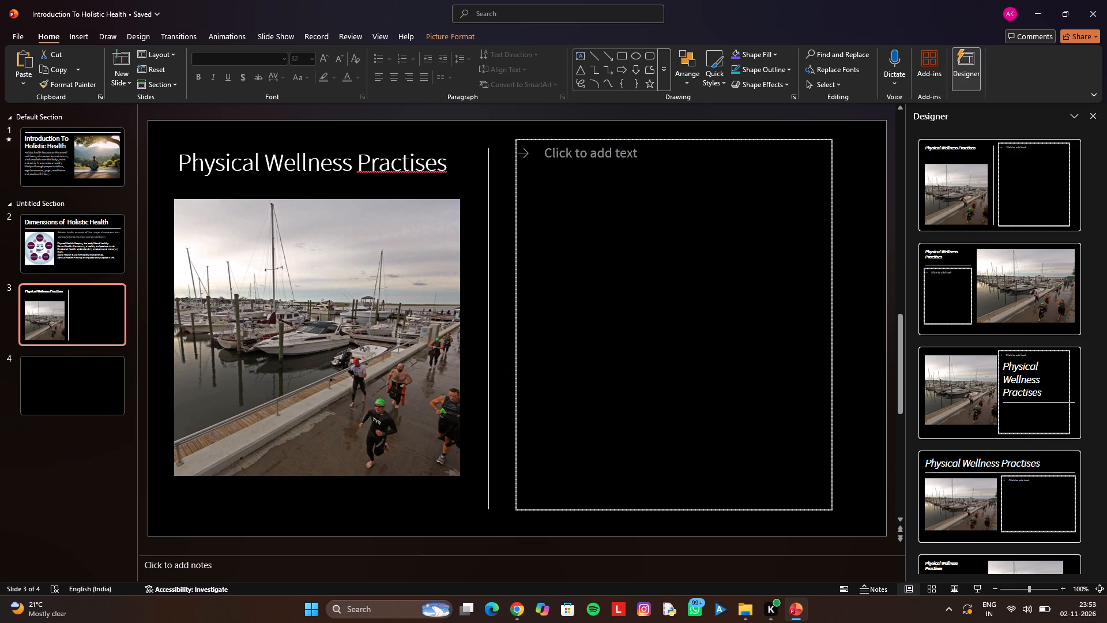
# Remove the arrow bullet from the empty text placeholder beside the picture.
pyautogui.rightClick(546, 318)
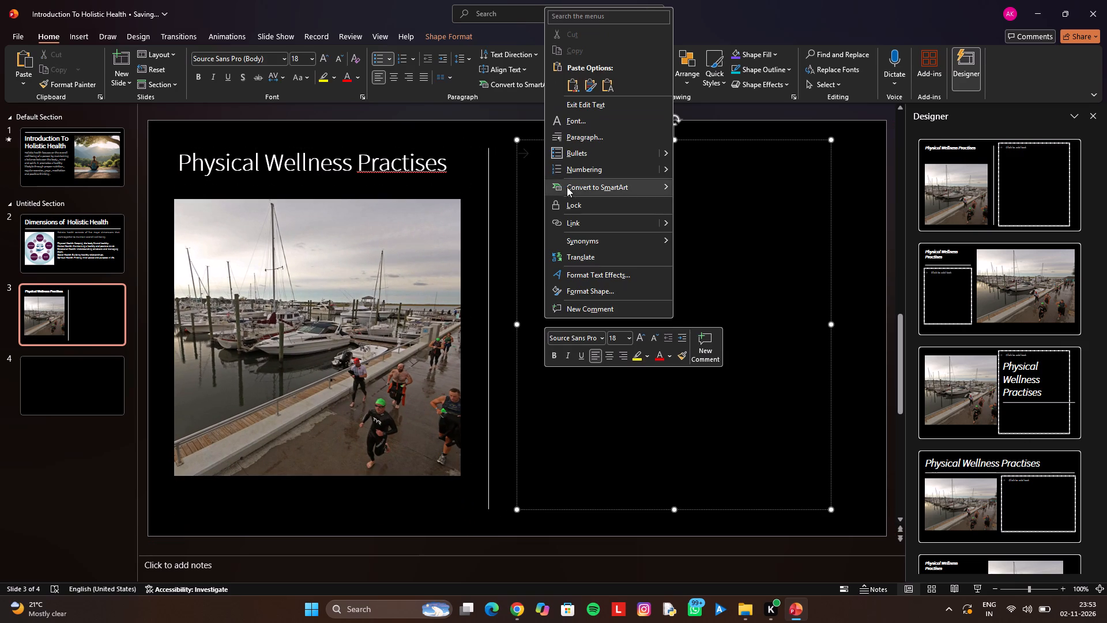
pyautogui.click(524, 232)
pyautogui.click(570, 144)
pyautogui.click(532, 155)
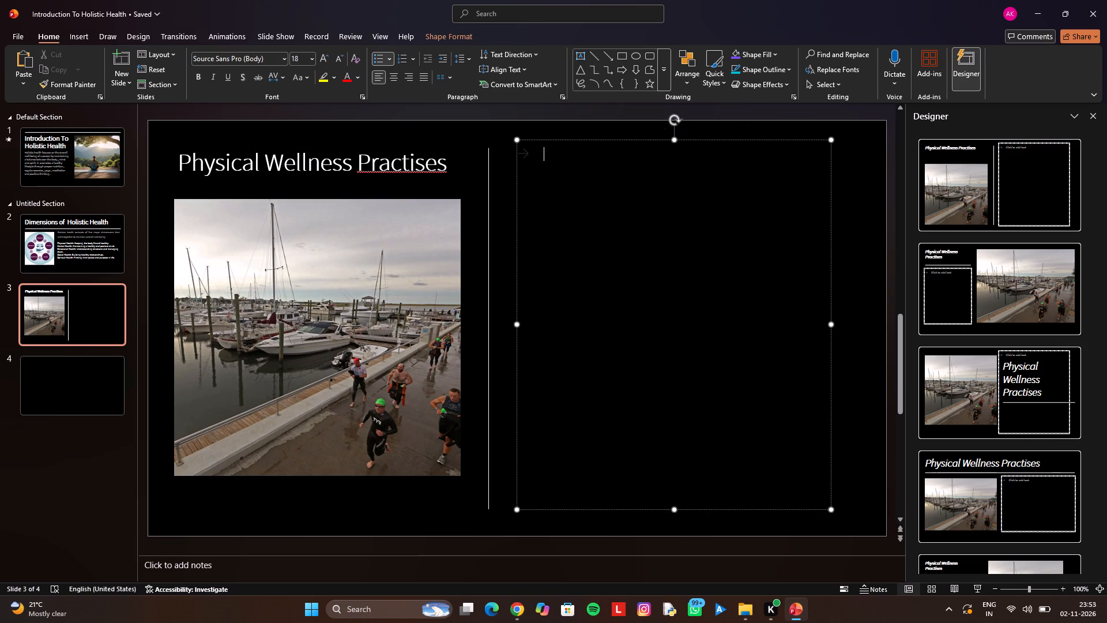
pyautogui.press('BackSpace')
pyautogui.moveTo(537, 152); pyautogui.dragTo(530, 150)
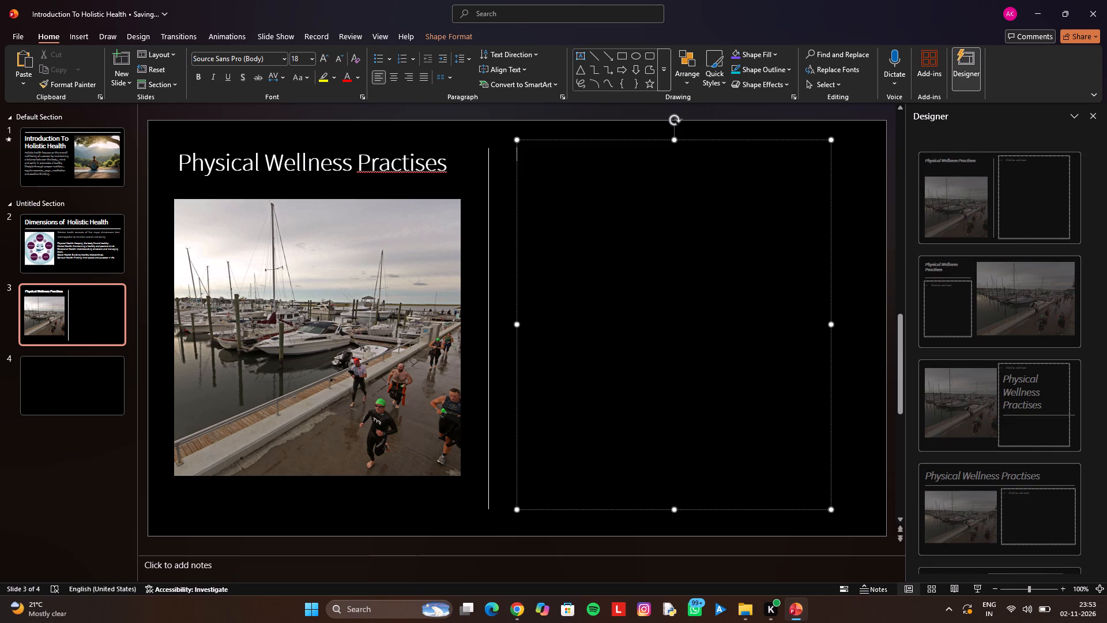
pyautogui.click(1020, 505)
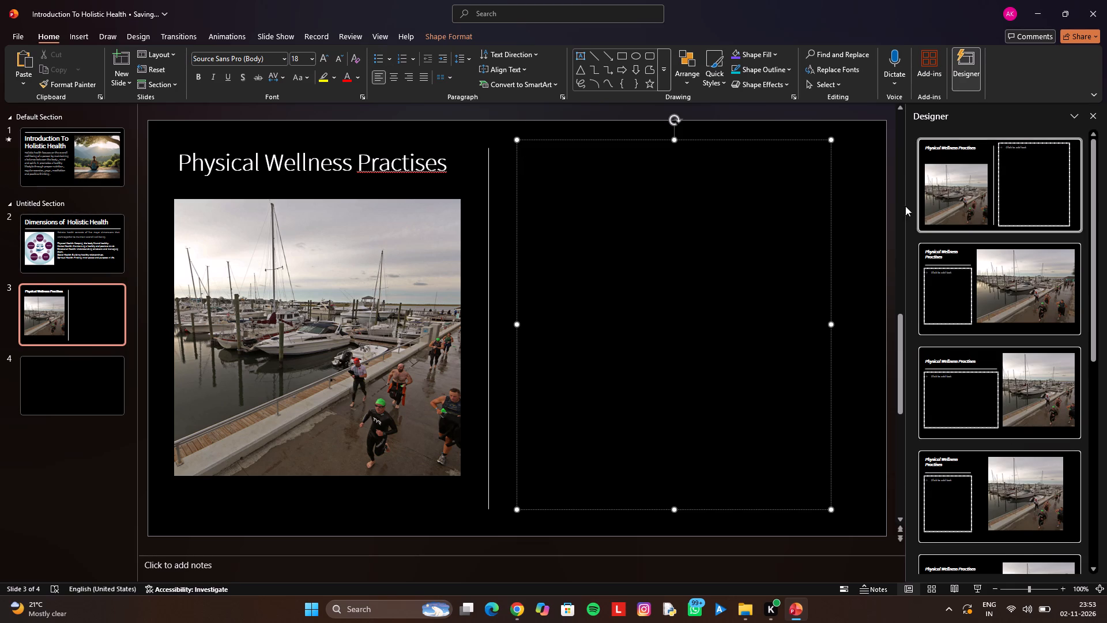
# Apply the first suggested Designer layout to slide 3, with title and picture beside a tall text placeholder.
pyautogui.click(1024, 201)
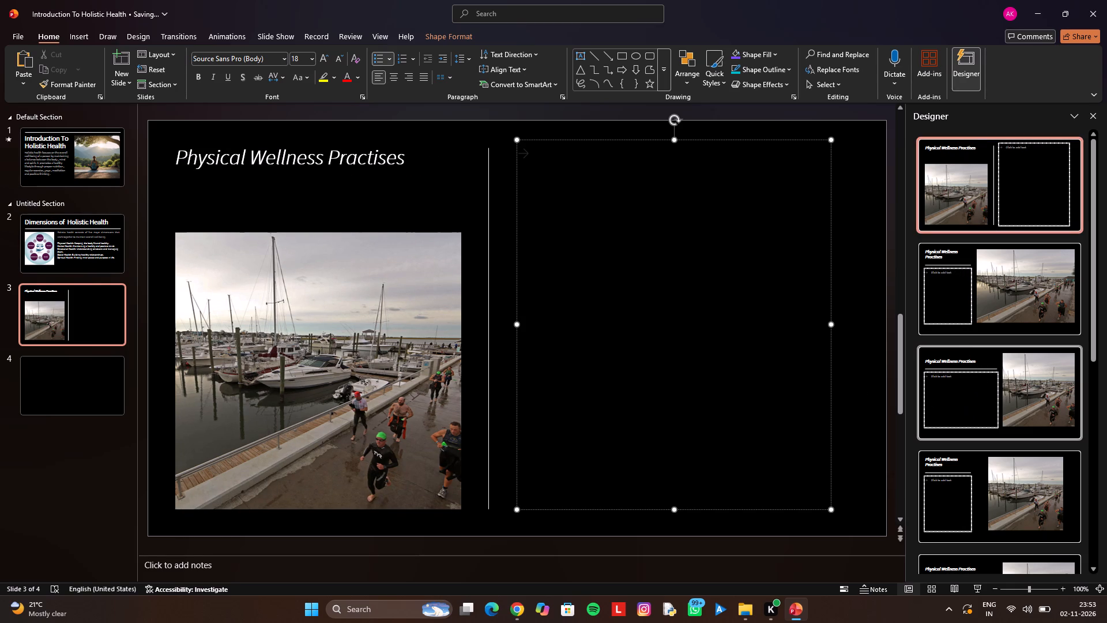
# Move the marina jogging picture on slide 3 up, closer to the slide title.
pyautogui.moveTo(276, 316); pyautogui.dragTo(271, 285)
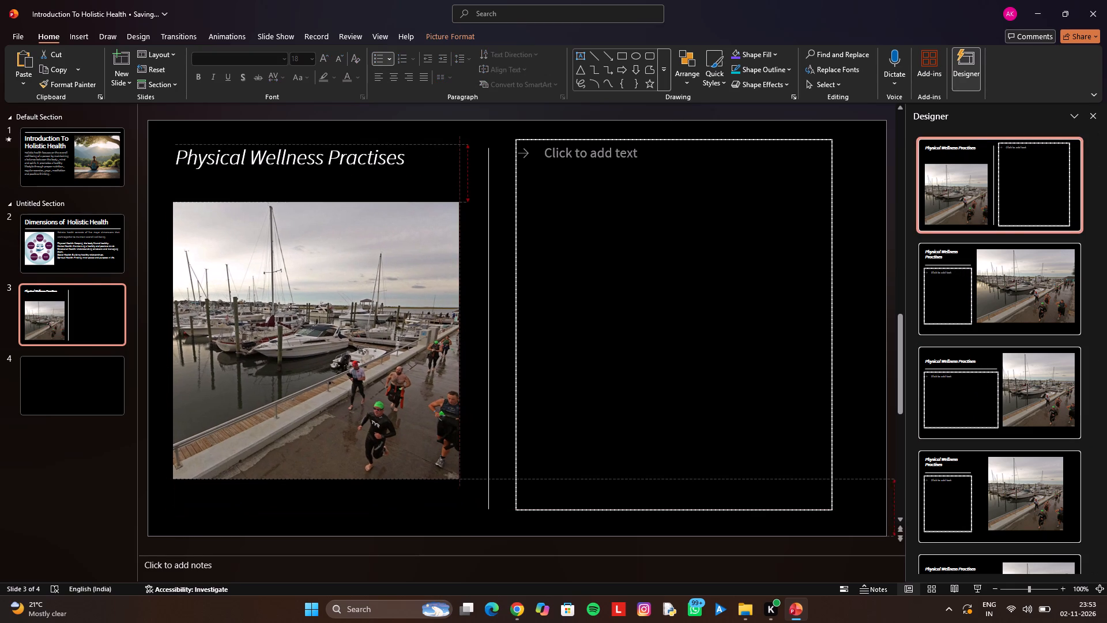
pyautogui.moveTo(271, 285); pyautogui.dragTo(274, 283)
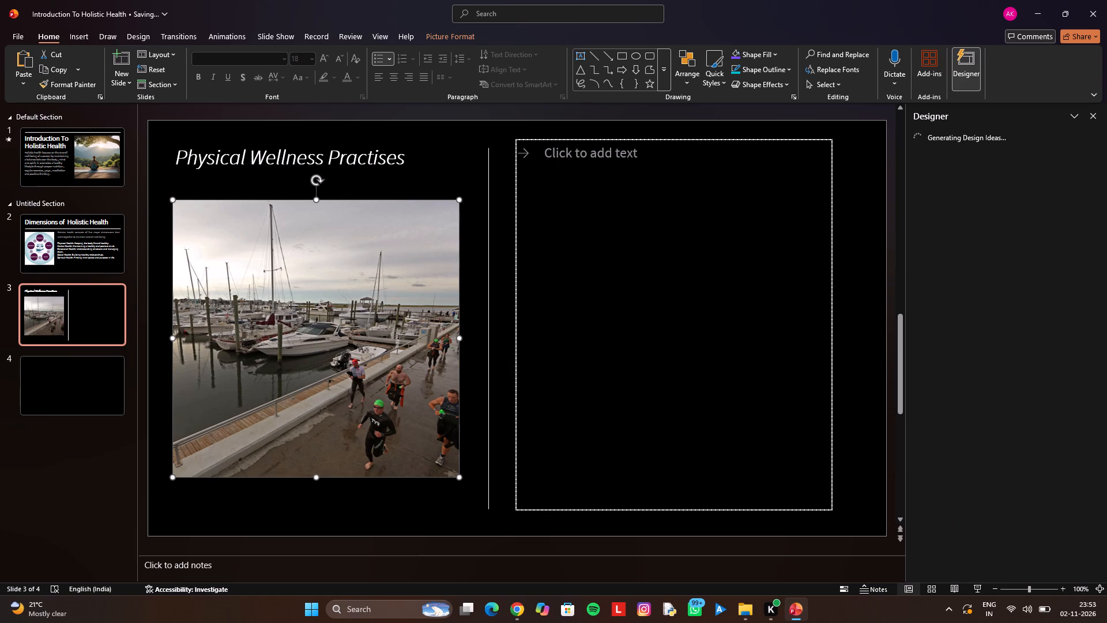
# Set the font size of the whole Physical Wellness Practises title to 32.
pyautogui.click(197, 159)
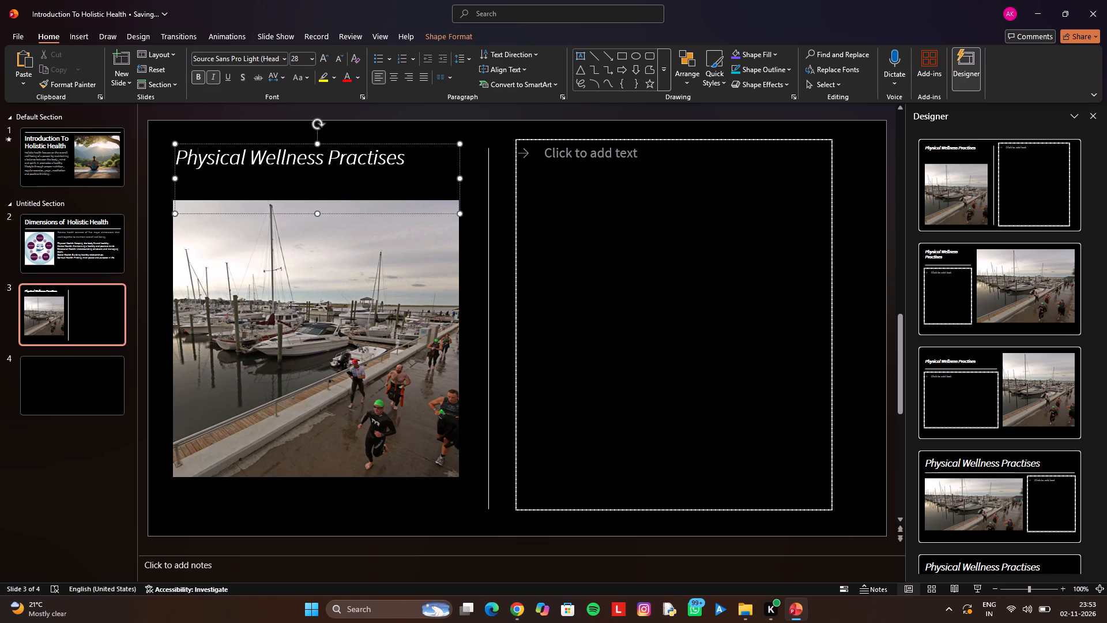
pyautogui.hotkey('ctrl', 'a')
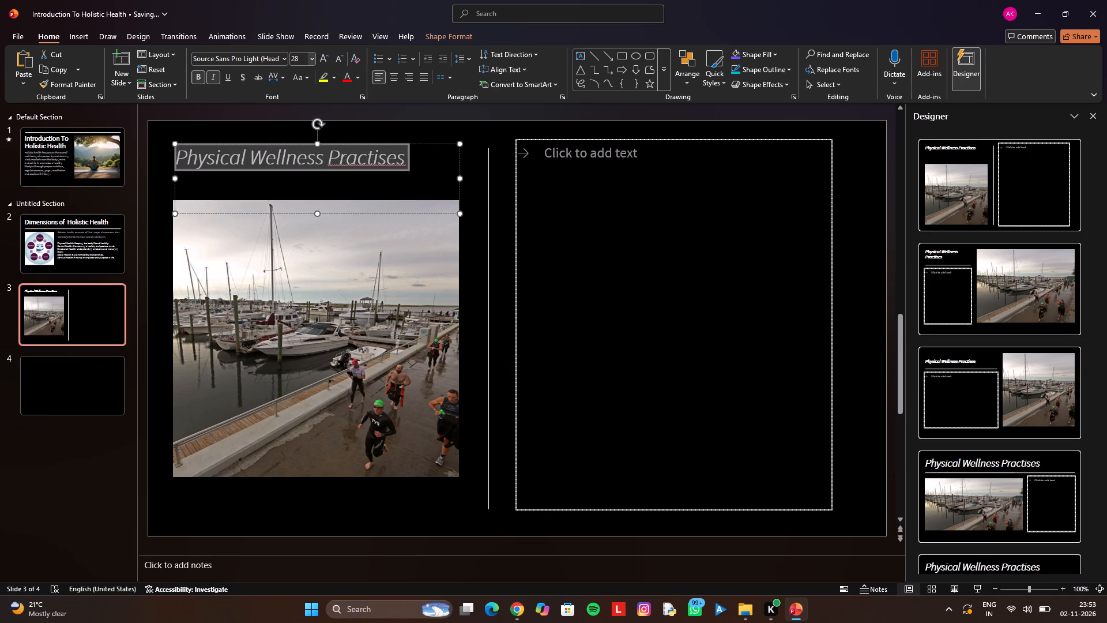
pyautogui.click(314, 58)
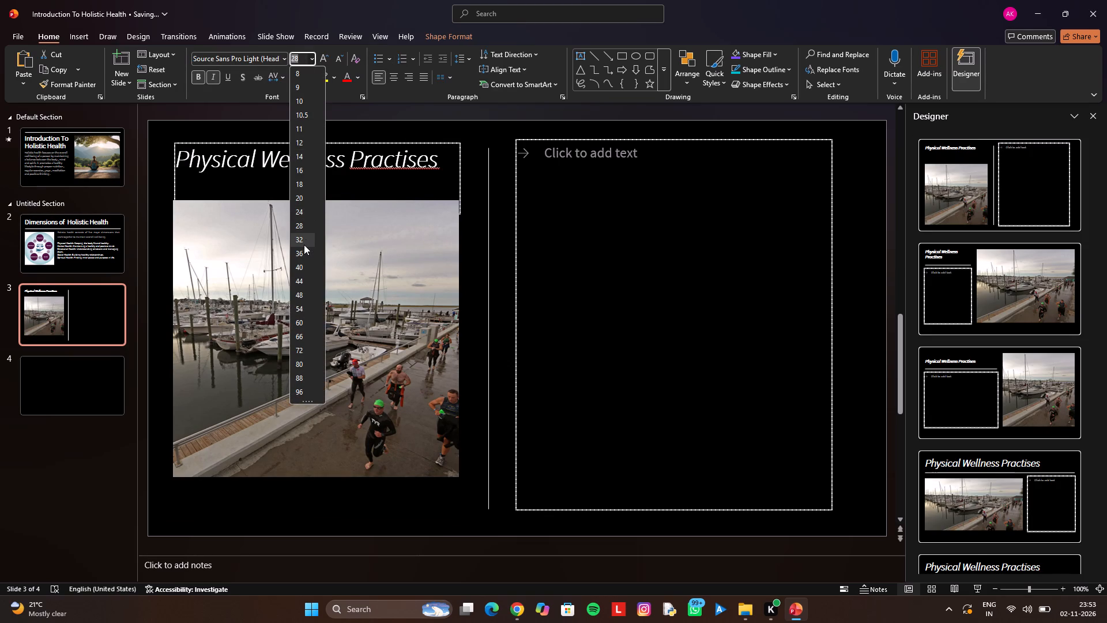
pyautogui.click(304, 244)
pyautogui.click(600, 318)
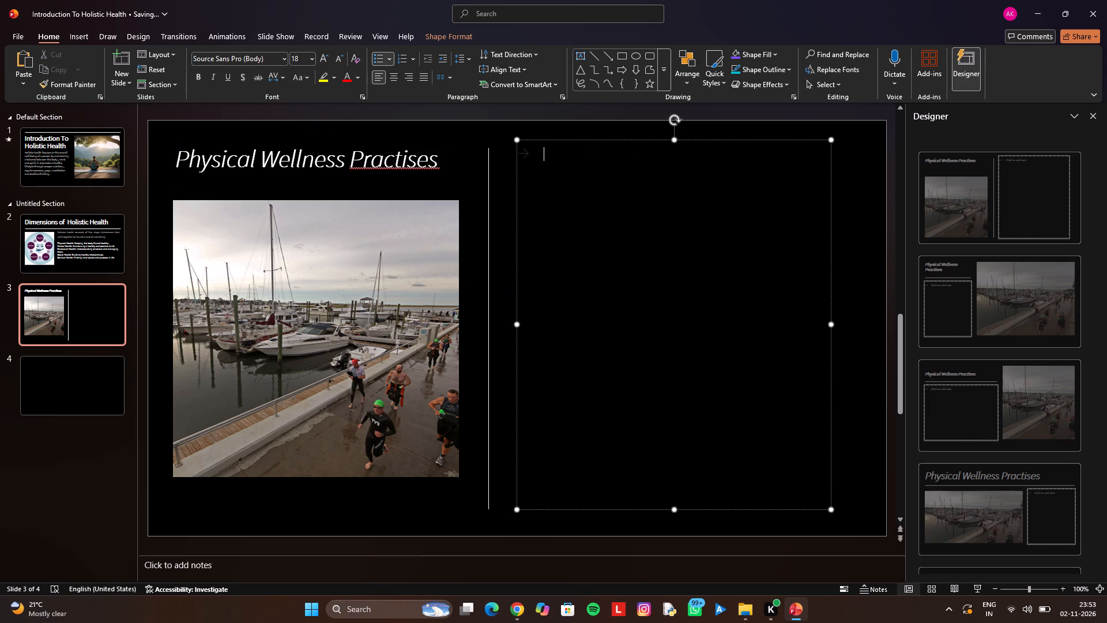
# Shorten the title placeholder to fit its single line of text and position it just above the picture.
pyautogui.moveTo(246, 156); pyautogui.dragTo(274, 171)
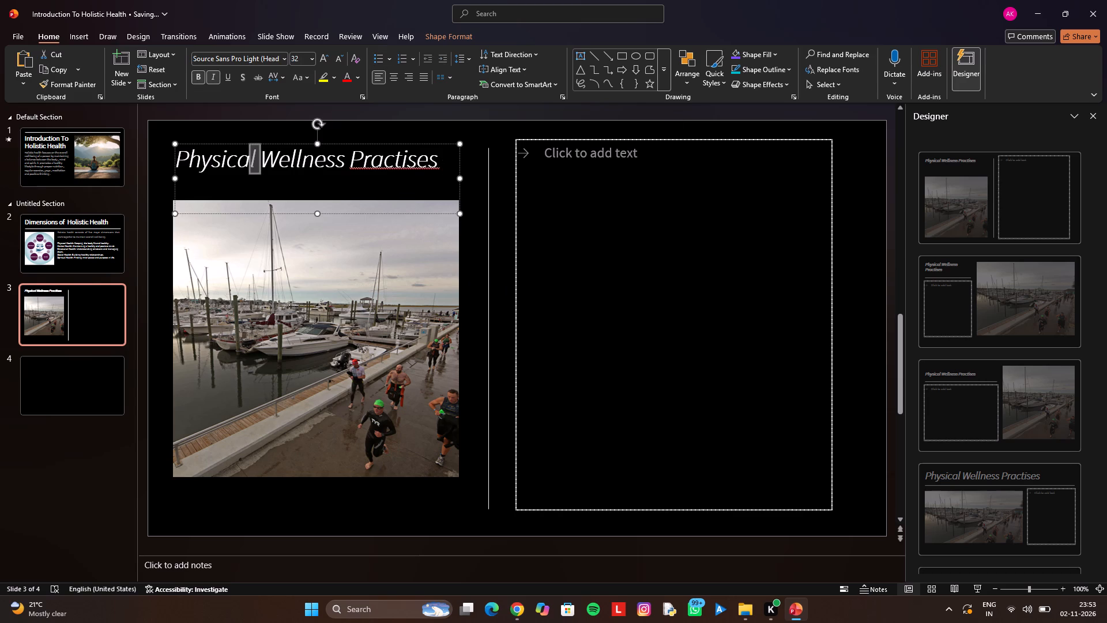
pyautogui.moveTo(274, 171); pyautogui.dragTo(362, 198)
pyautogui.click(313, 213)
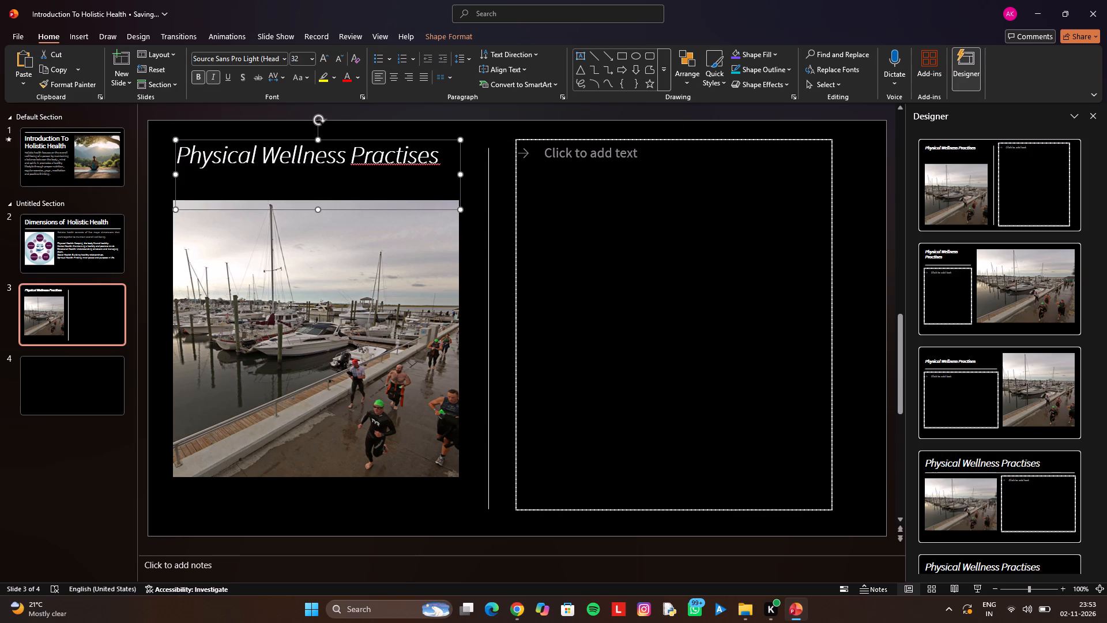
pyautogui.moveTo(303, 208); pyautogui.dragTo(303, 189)
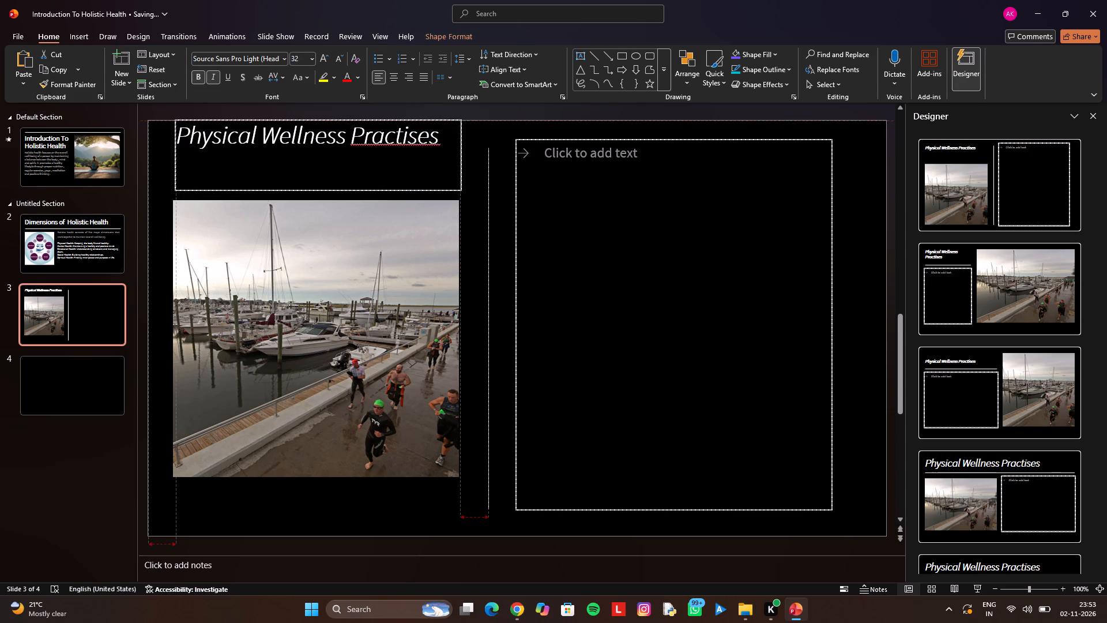
pyautogui.moveTo(303, 189); pyautogui.dragTo(302, 188)
pyautogui.moveTo(316, 203); pyautogui.dragTo(317, 197)
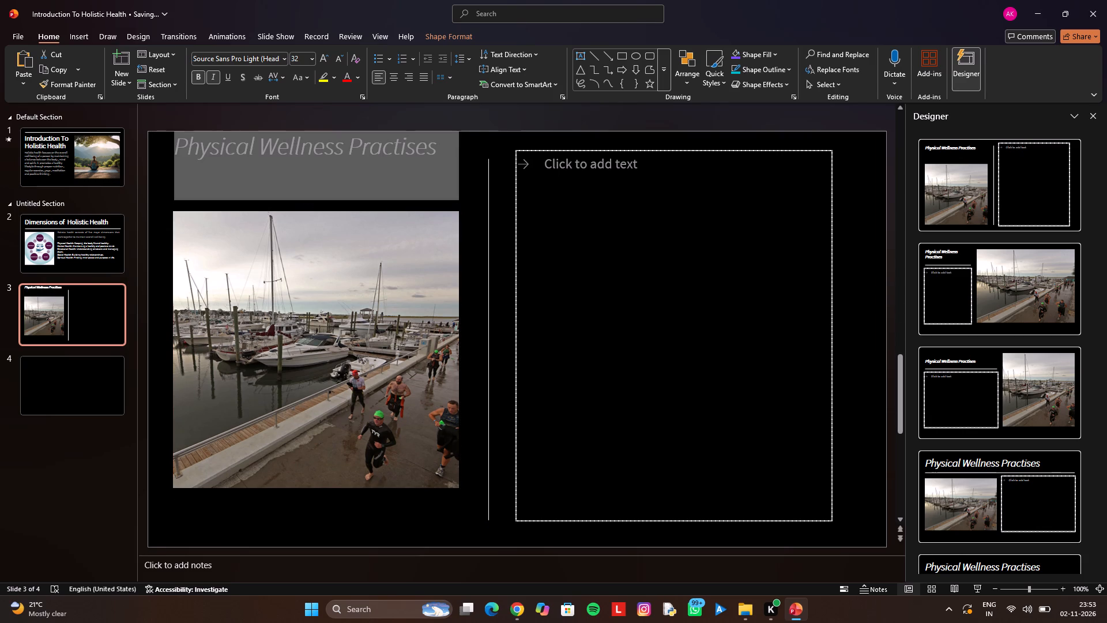
pyautogui.moveTo(317, 197); pyautogui.dragTo(319, 175)
pyautogui.moveTo(320, 159); pyautogui.dragTo(328, 181)
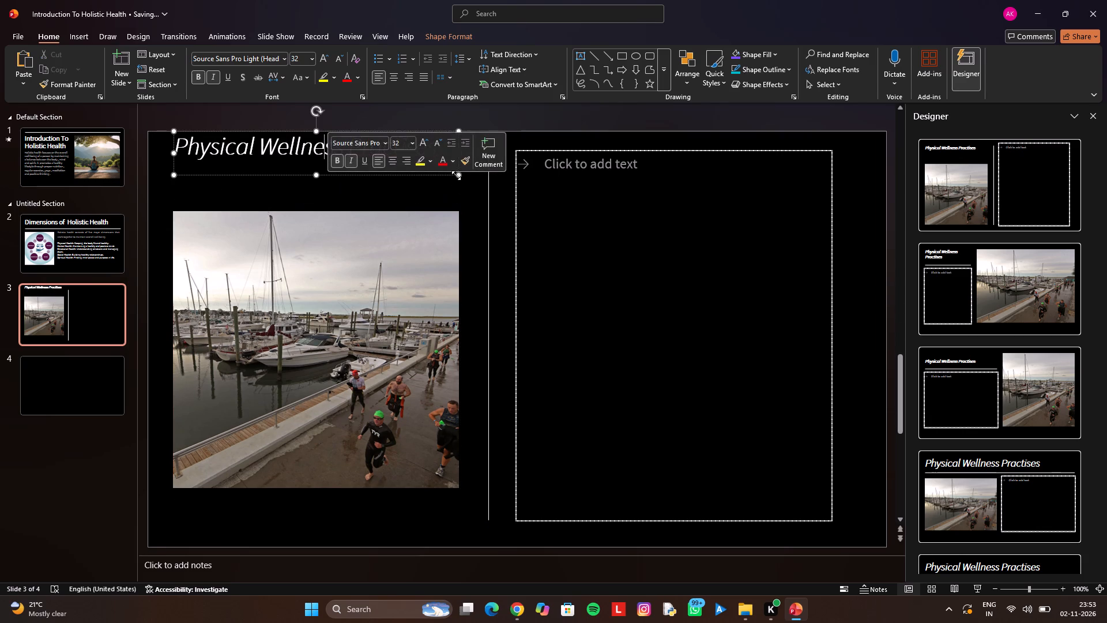
pyautogui.moveTo(456, 179); pyautogui.dragTo(456, 204)
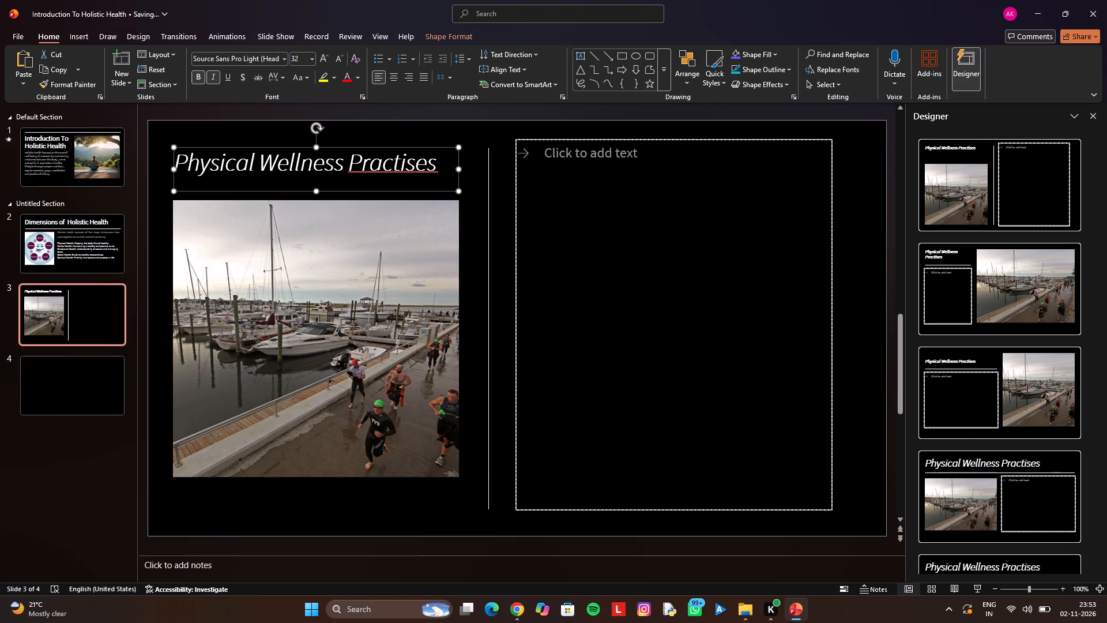
pyautogui.click(327, 193)
pyautogui.click(318, 189)
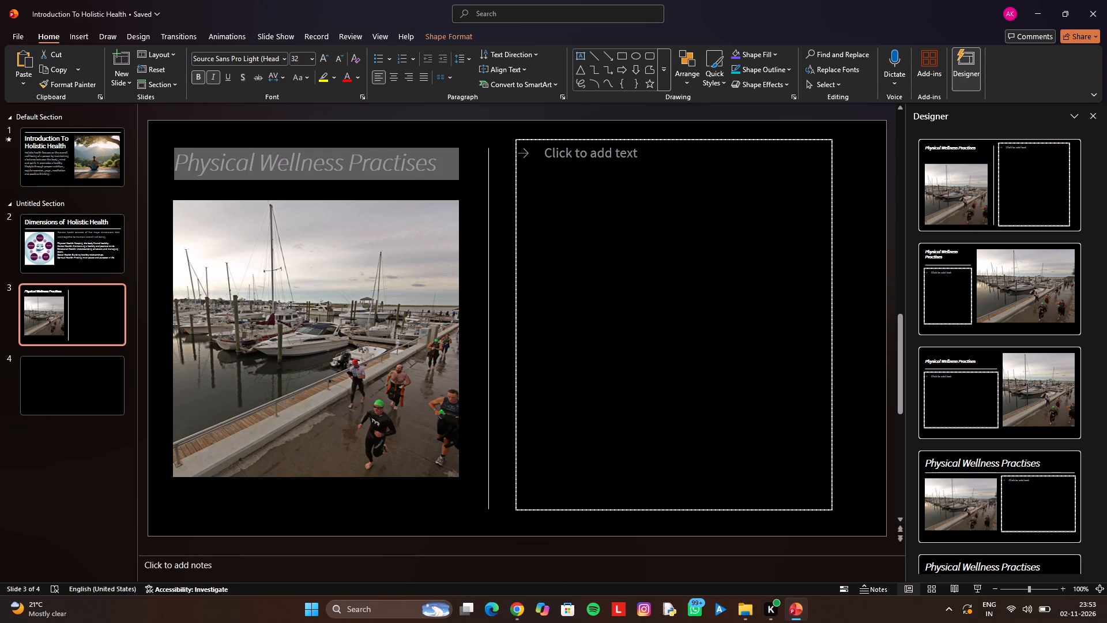
pyautogui.click(476, 173)
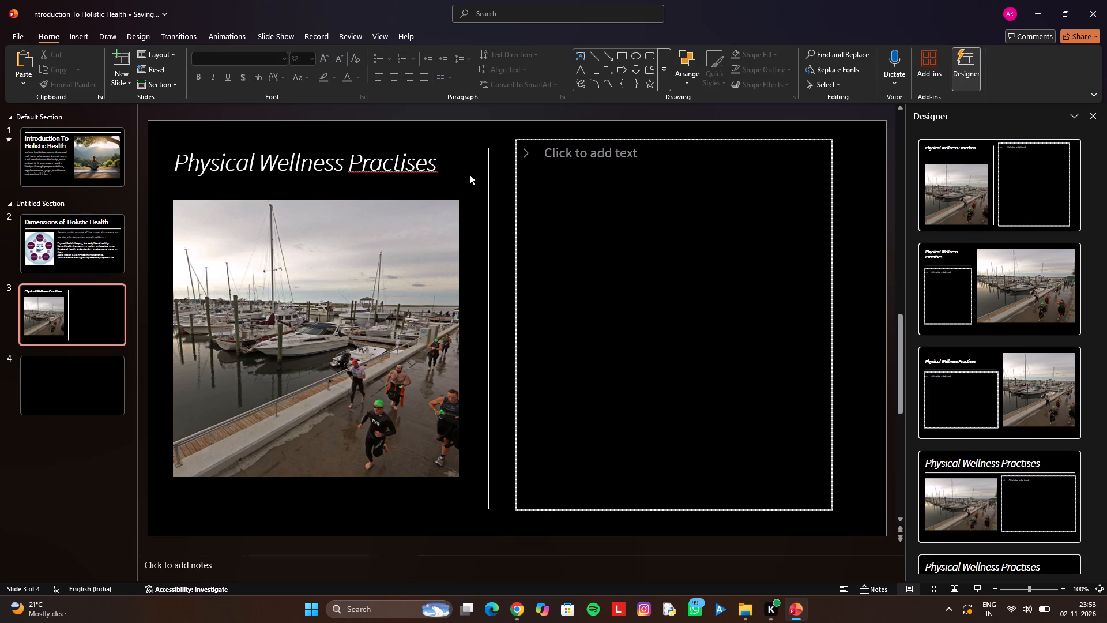
# Correct the spelling of "Practises" to "Practices" in the slide 3 title.
pyautogui.moveTo(425, 165); pyautogui.dragTo(408, 160)
pyautogui.click(408, 159)
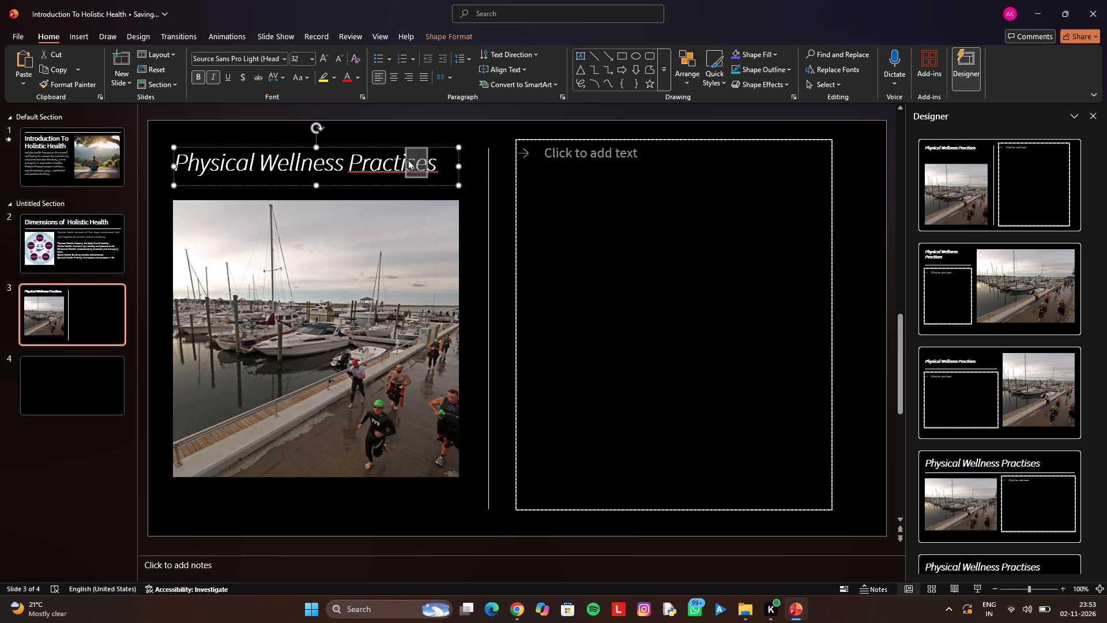
pyautogui.click(381, 159)
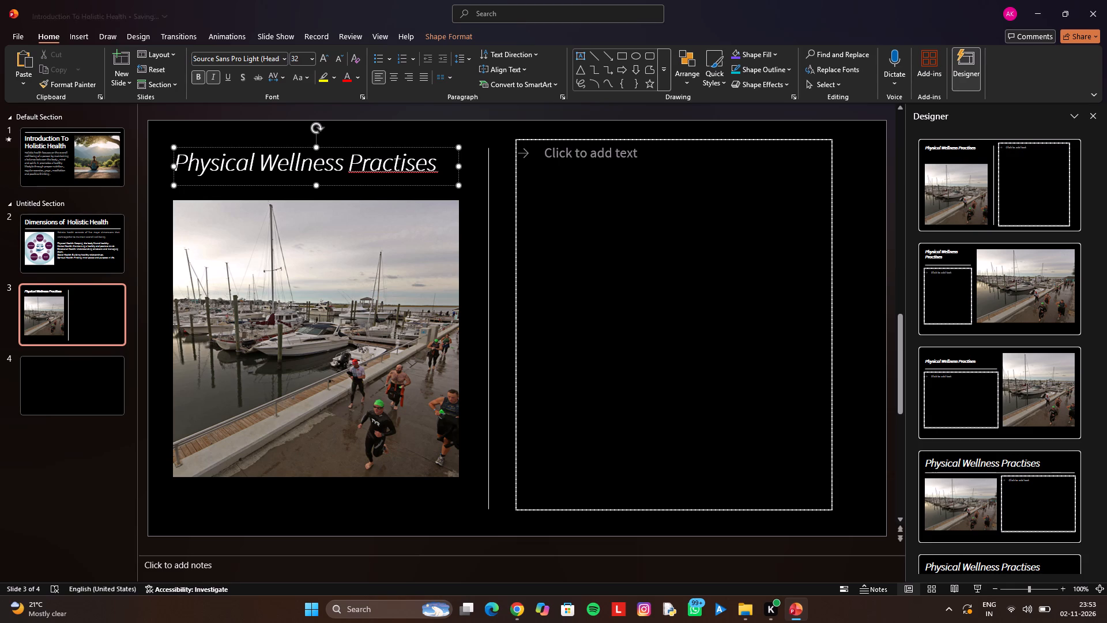
pyautogui.click(411, 166)
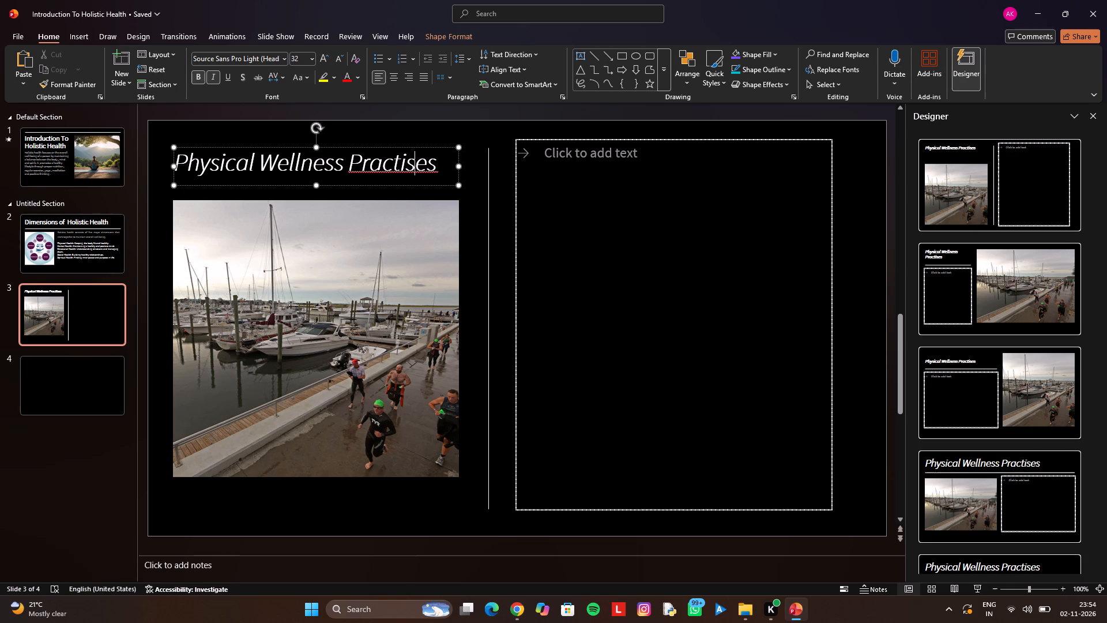
pyautogui.press('BackSpace')
pyautogui.press('c')
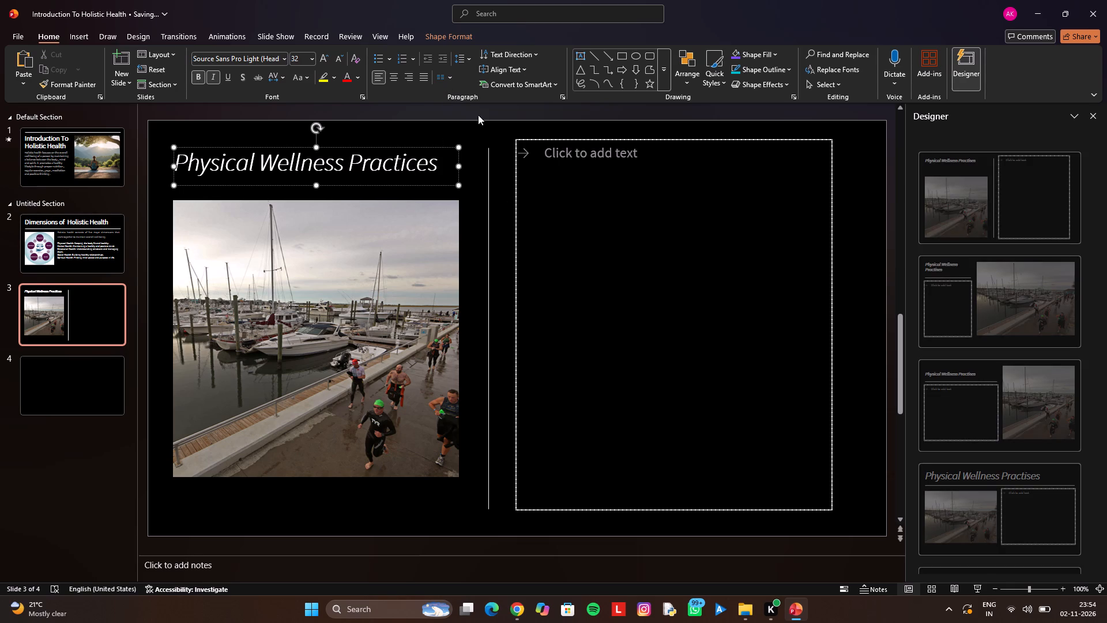
# Start the body text in the placeholder beside the picture with the letter "p".
pyautogui.click(619, 147)
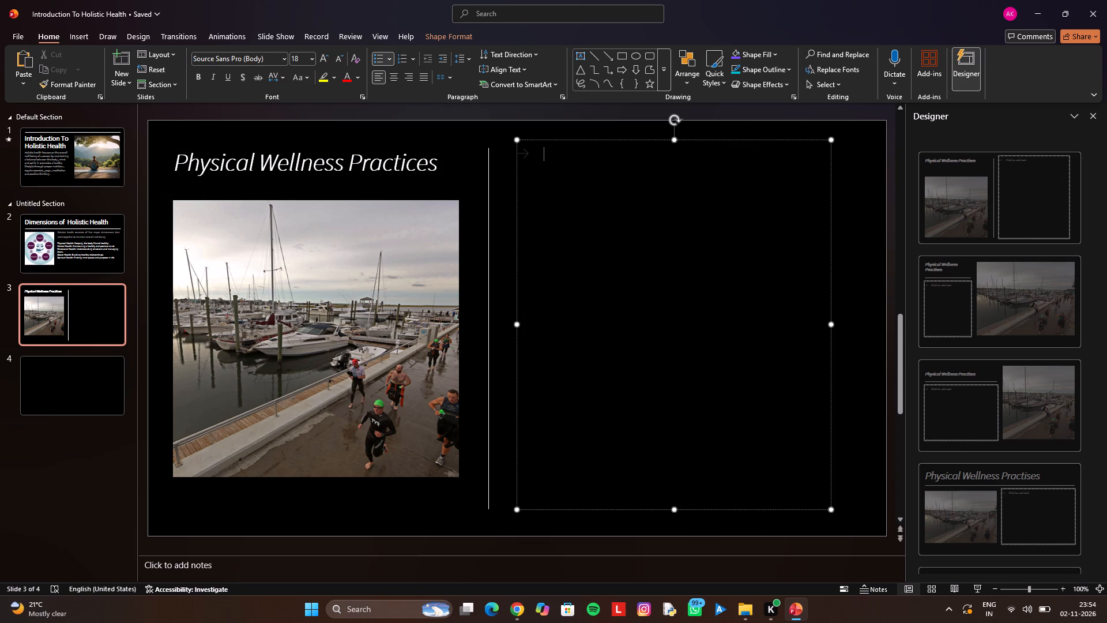
pyautogui.press('p')
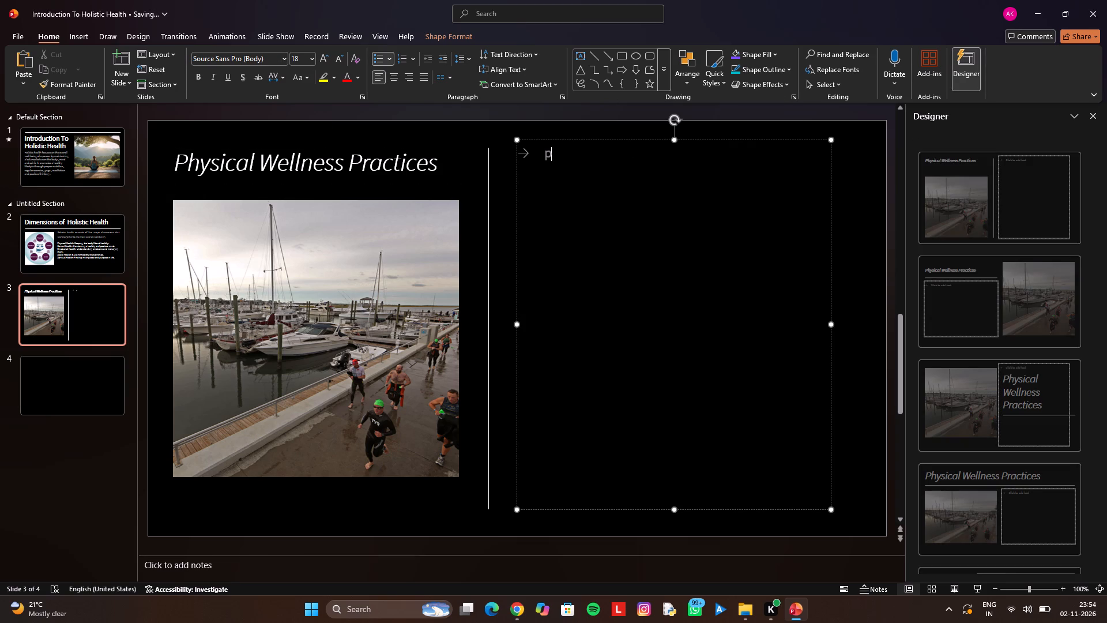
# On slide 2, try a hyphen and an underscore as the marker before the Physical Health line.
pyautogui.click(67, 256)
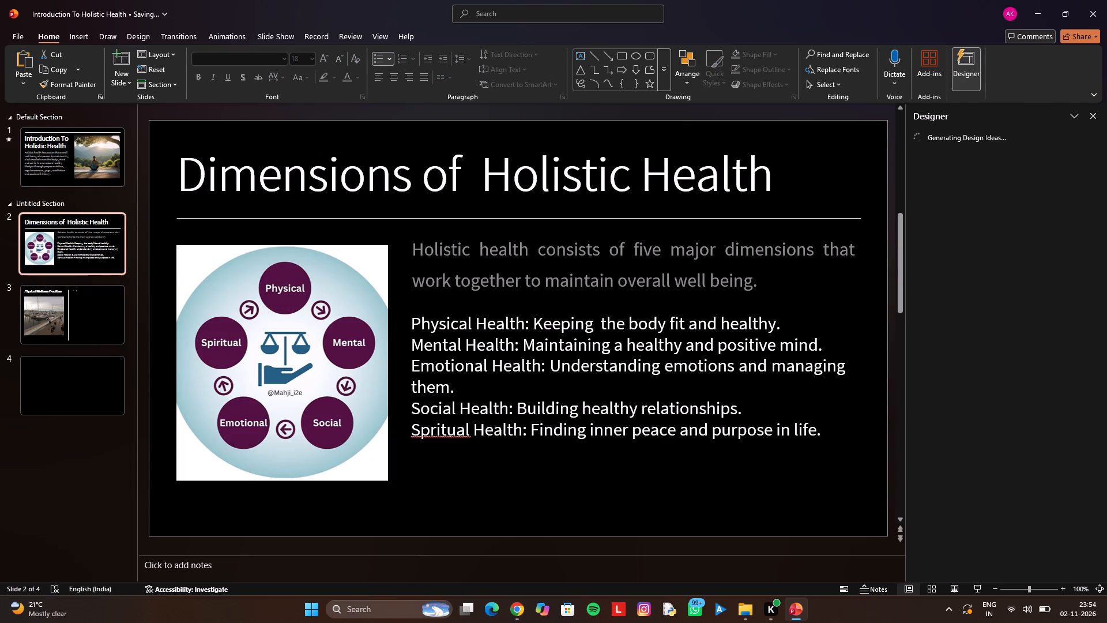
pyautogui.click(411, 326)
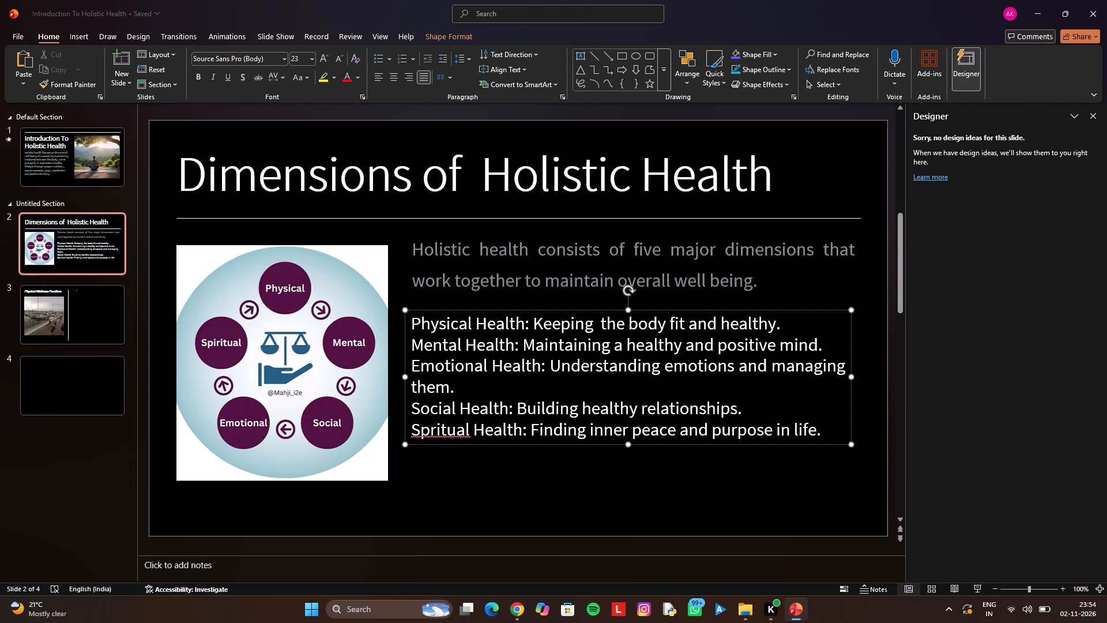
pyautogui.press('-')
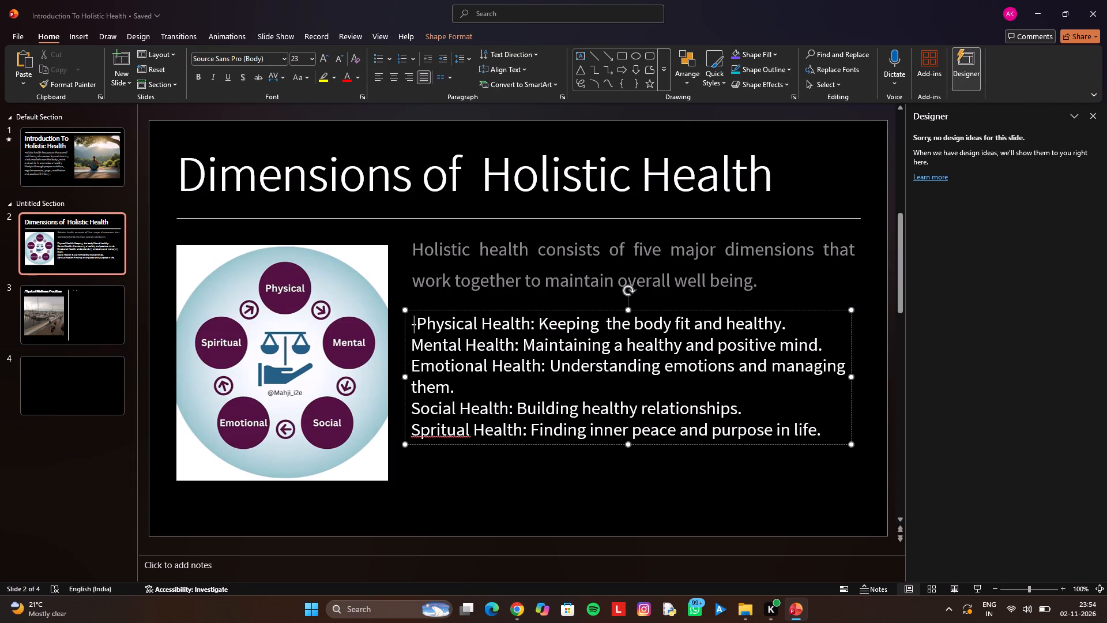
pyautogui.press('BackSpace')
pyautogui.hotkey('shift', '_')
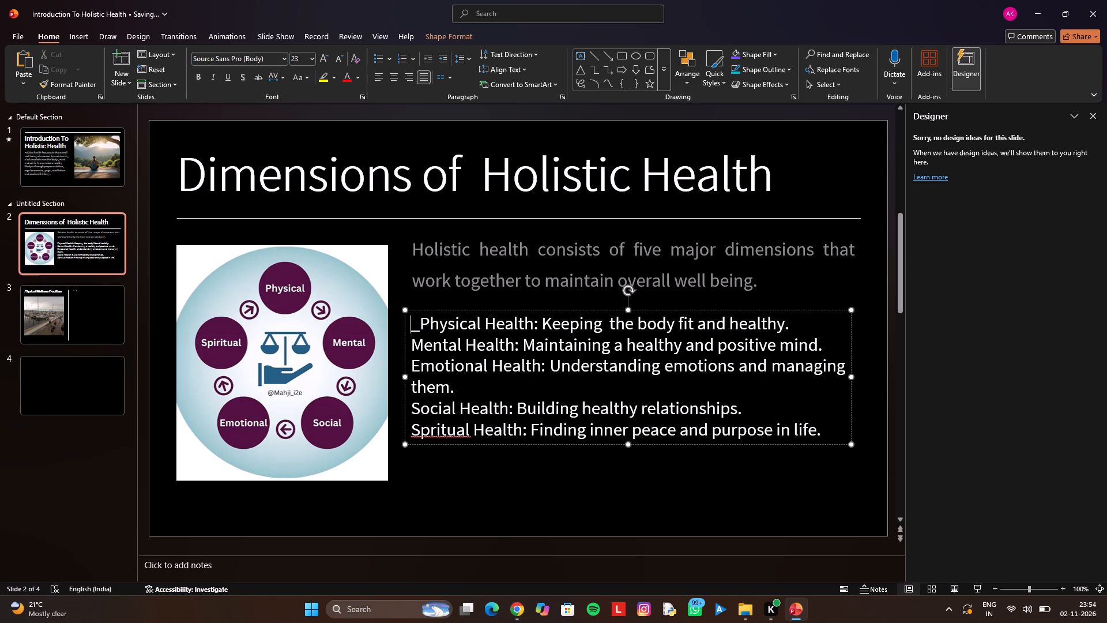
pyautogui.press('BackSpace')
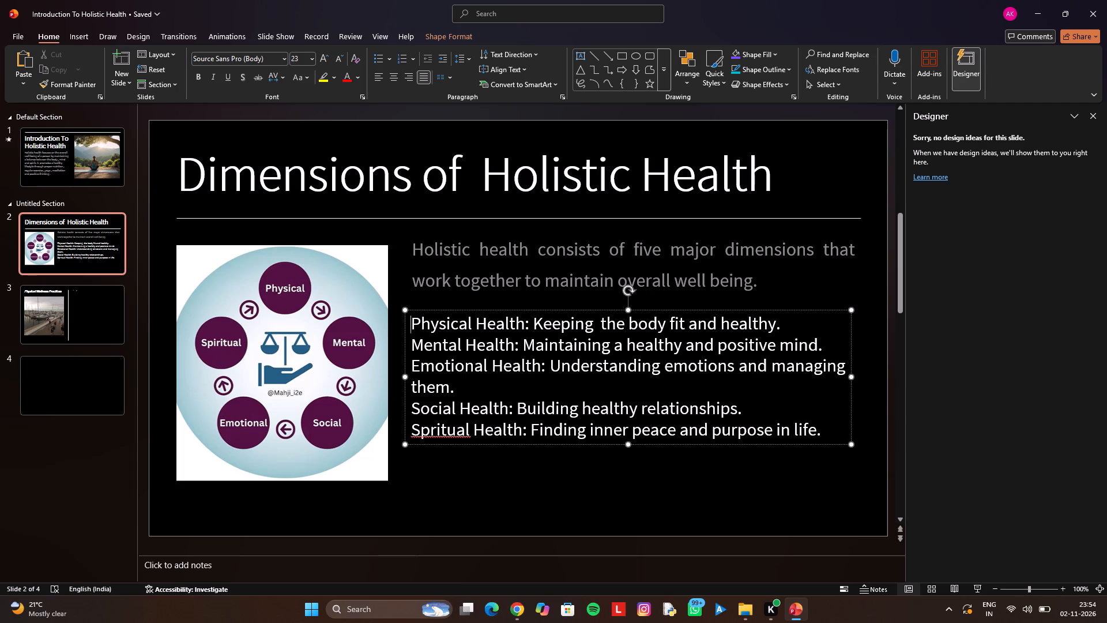
# Number the five health dimension lines on slide 2 from "1." for Physical Health to "5." for the last line.
pyautogui.press('1')
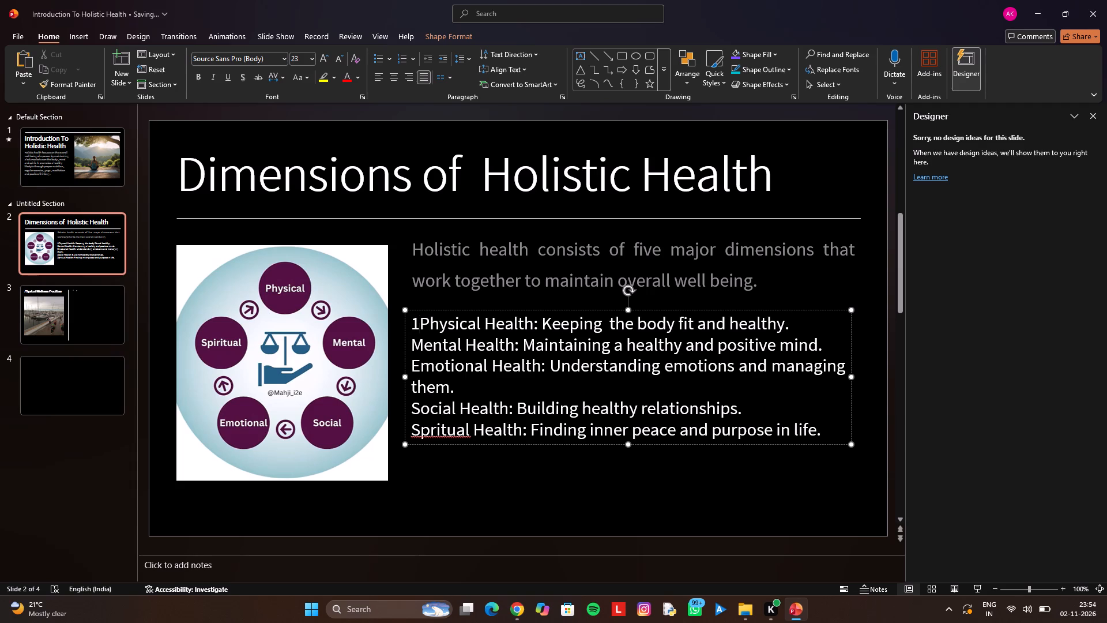
pyautogui.press('.')
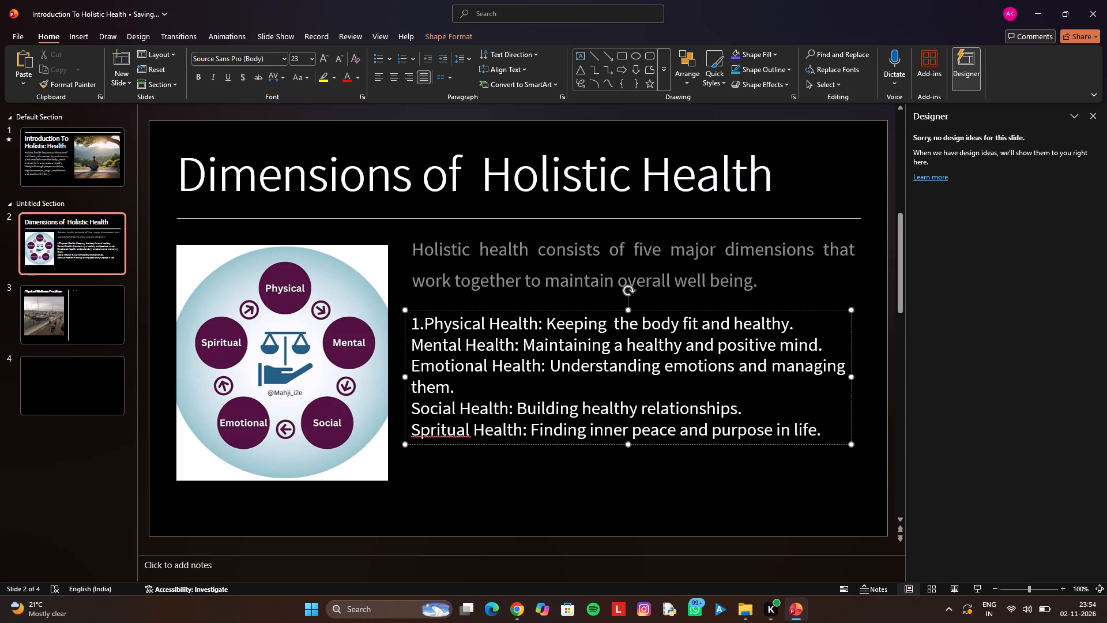
pyautogui.press('Down')
pyautogui.press('Left')
pyautogui.write('2.')
pyautogui.press('Down')
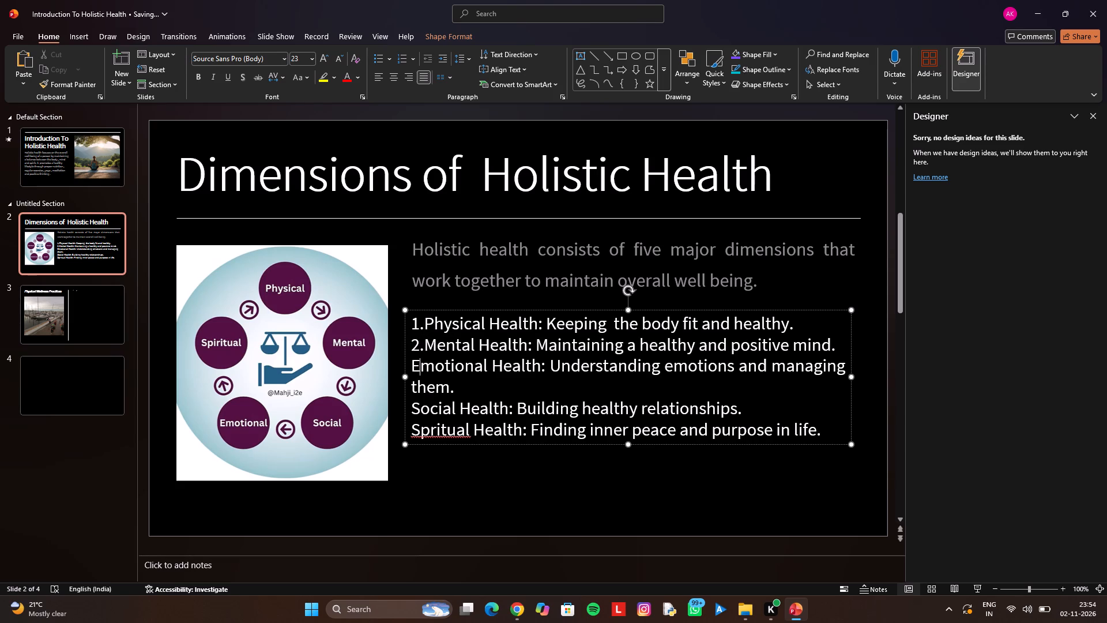
pyautogui.press('Left')
pyautogui.press('3')
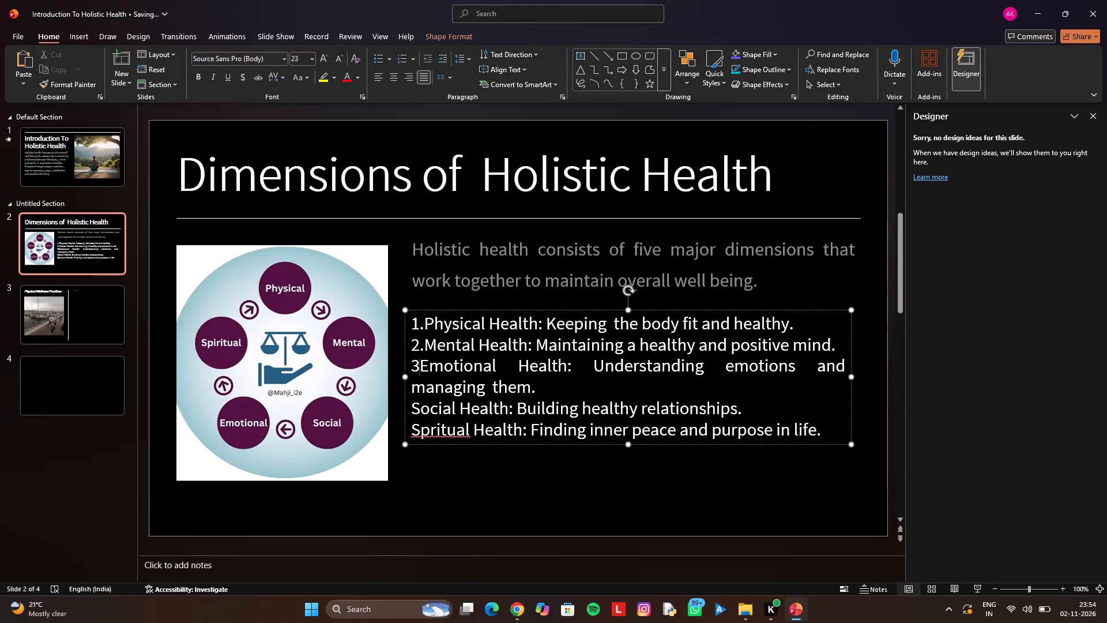
pyautogui.press('.')
pyautogui.press('Down')
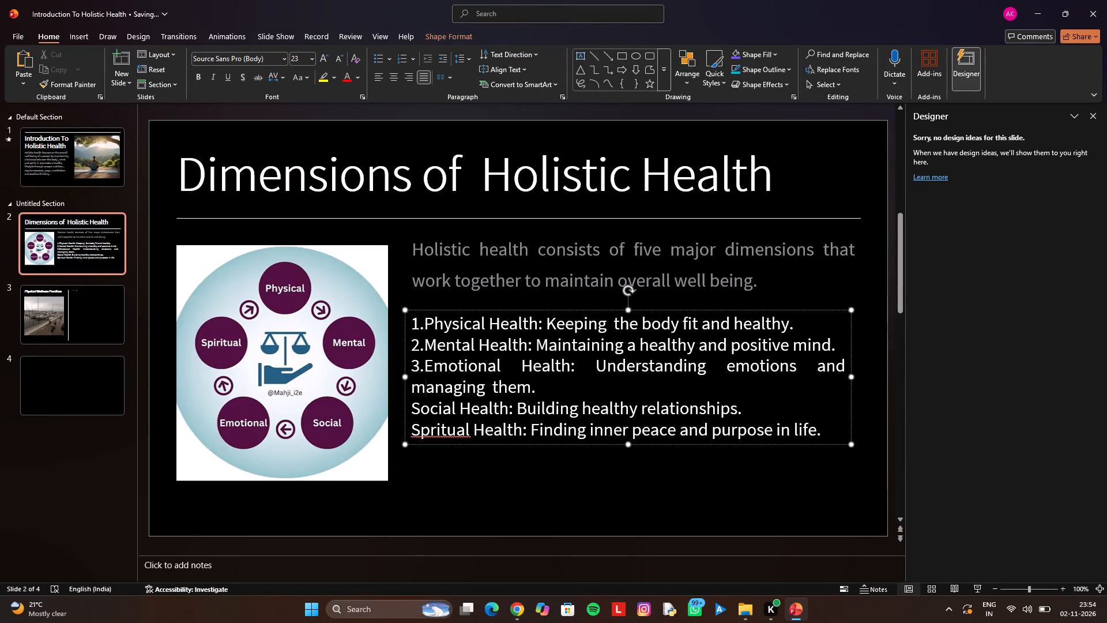
pyautogui.press('Down')
pyautogui.press('Left')
pyautogui.press('4')
pyautogui.press('.')
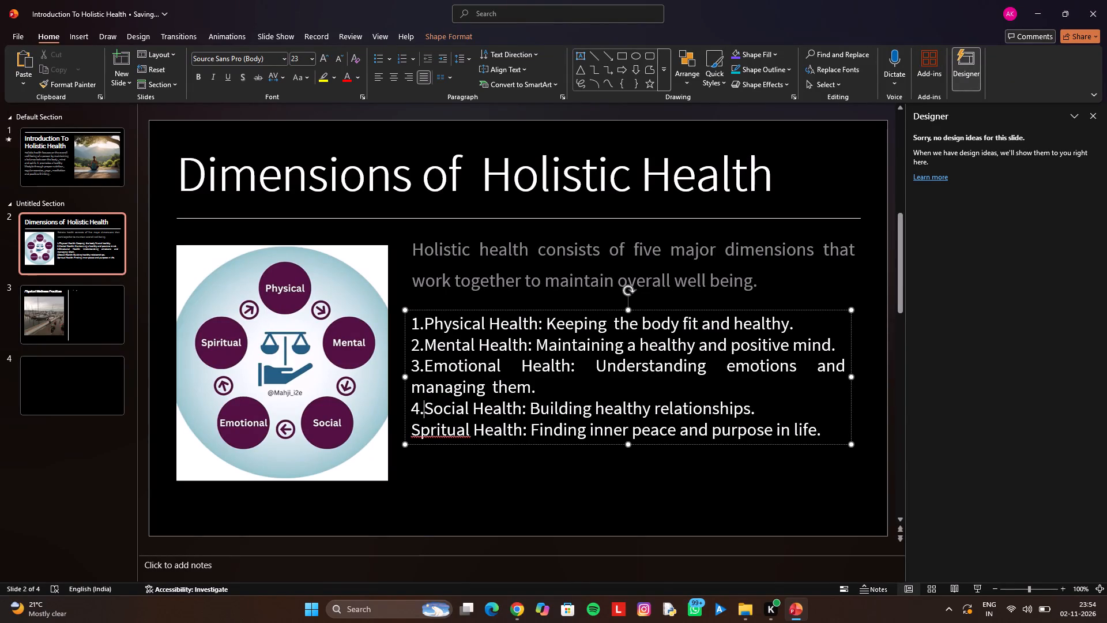
pyautogui.press('Down')
pyautogui.press('Left')
pyautogui.press('5')
pyautogui.press('.')
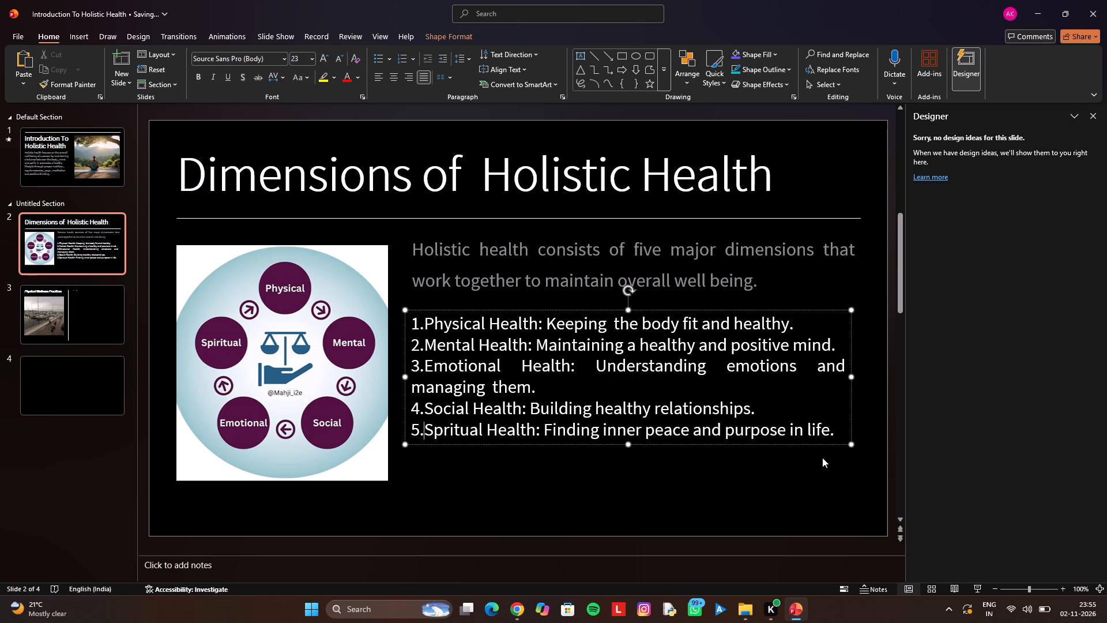
# Reword the Emotional Health description to "Understanding and managing emotions.".
pyautogui.click(790, 369)
pyautogui.moveTo(787, 367); pyautogui.dragTo(774, 362)
pyautogui.moveTo(770, 362); pyautogui.dragTo(763, 365)
pyautogui.click(753, 369)
pyautogui.moveTo(753, 369); pyautogui.dragTo(744, 370)
pyautogui.press('Delete')
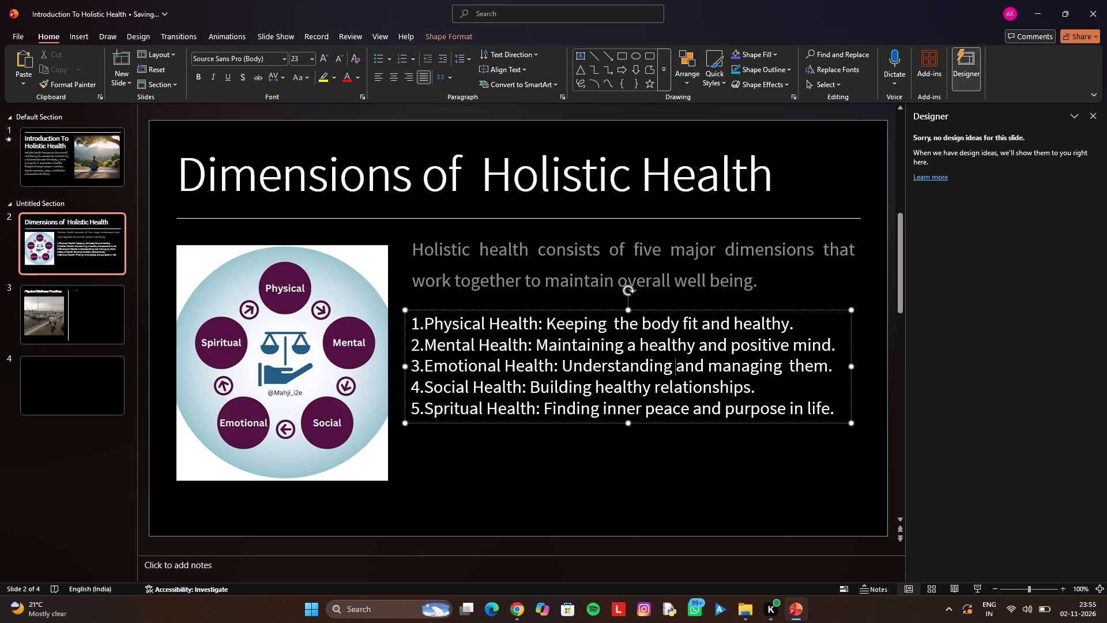
pyautogui.click(827, 366)
pyautogui.press('BackSpace')
pyautogui.press('BackSpace')
pyautogui.press('BackSpace')
pyautogui.press('BackSpace')
pyautogui.write('emo')
pyautogui.write('tio')
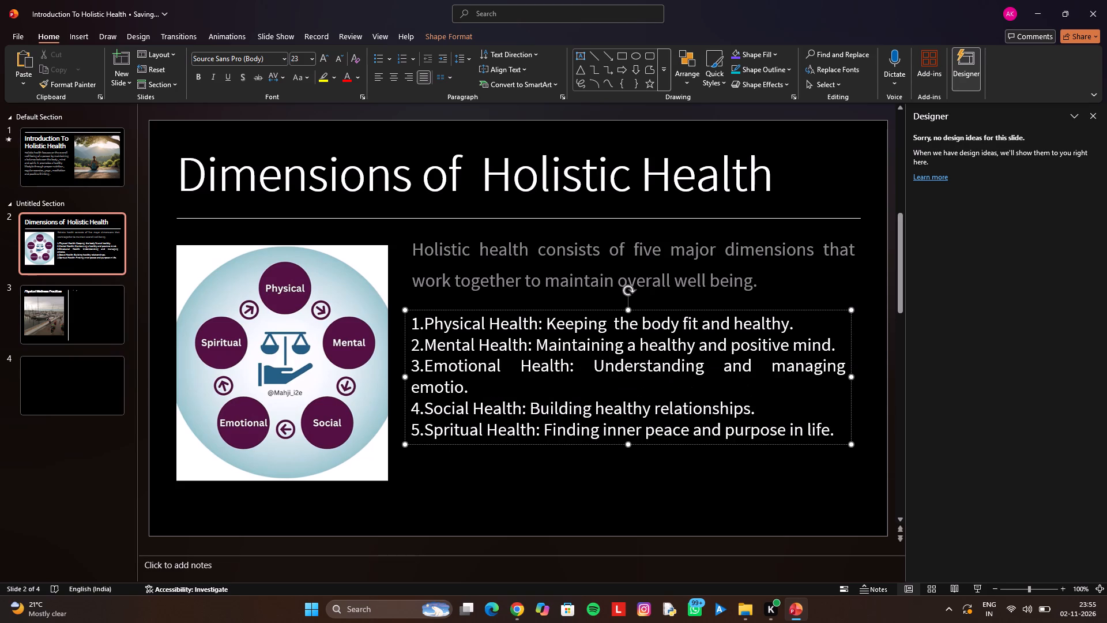
pyautogui.press('n')
pyautogui.press('s')
# Try to indent the wrapped word "emotions." with three spaces in the Emotional Health line.
pyautogui.click(409, 384)
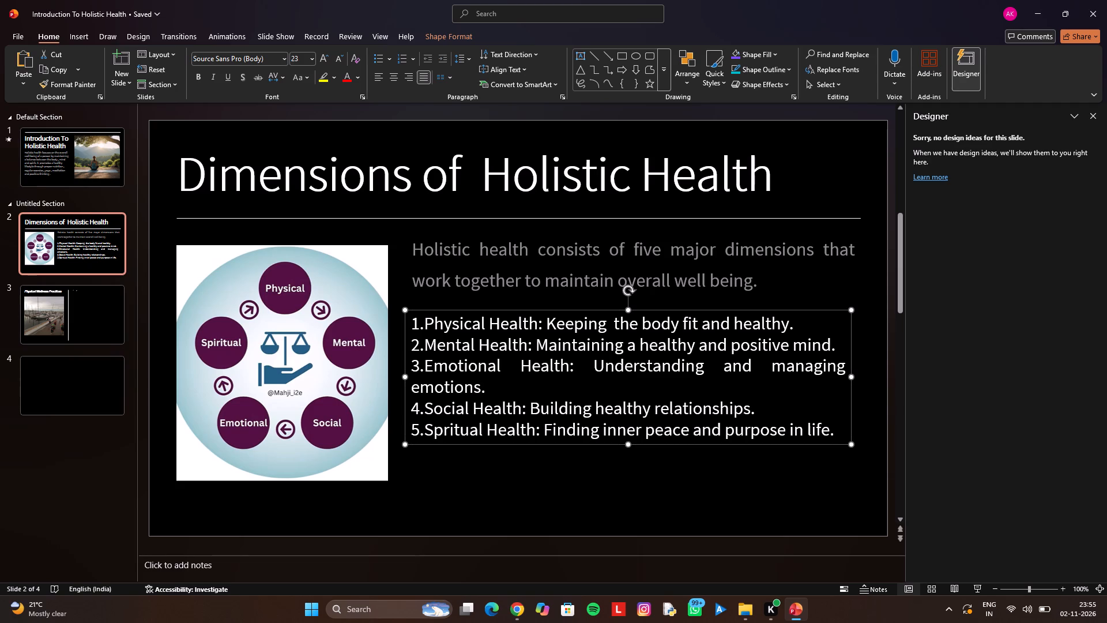
pyautogui.click(413, 388)
pyautogui.press('space')
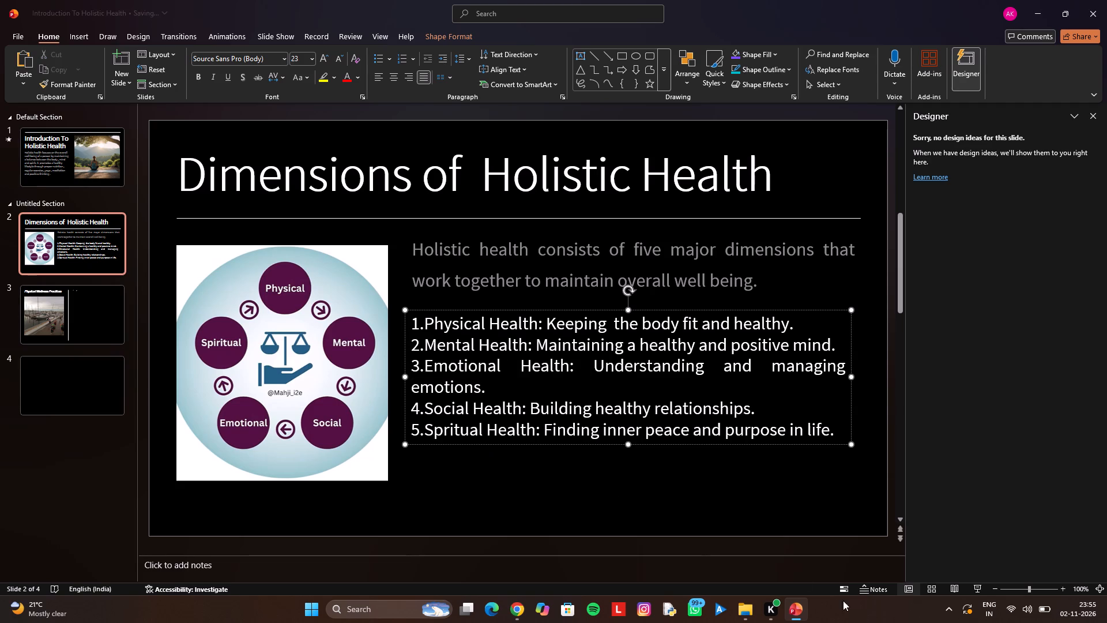
pyautogui.press('space')
pyautogui.press('space')
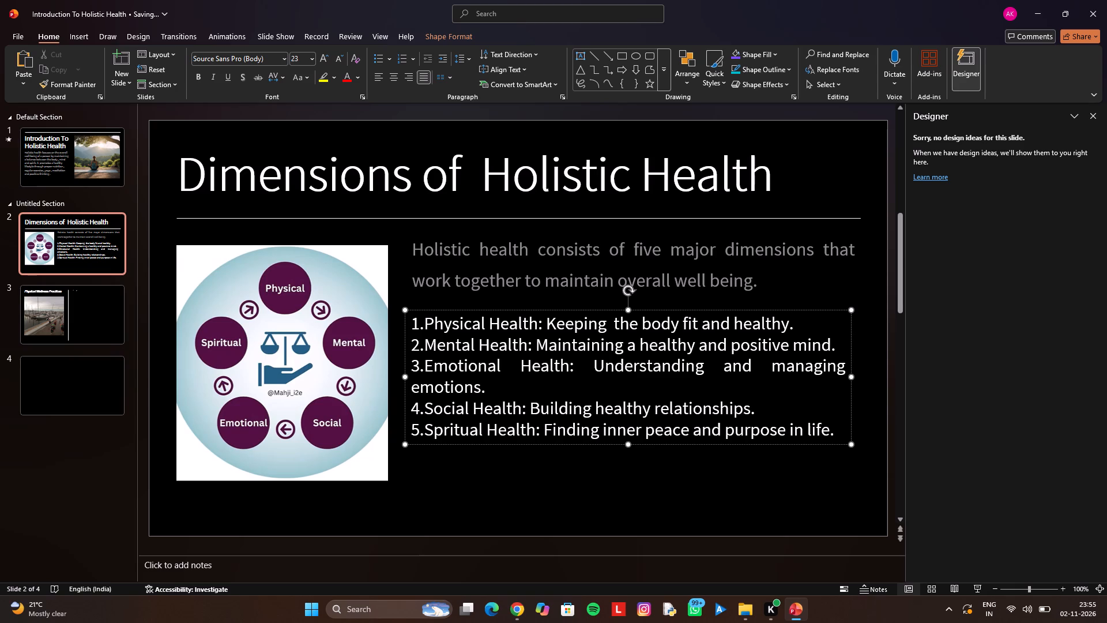
pyautogui.click(627, 573)
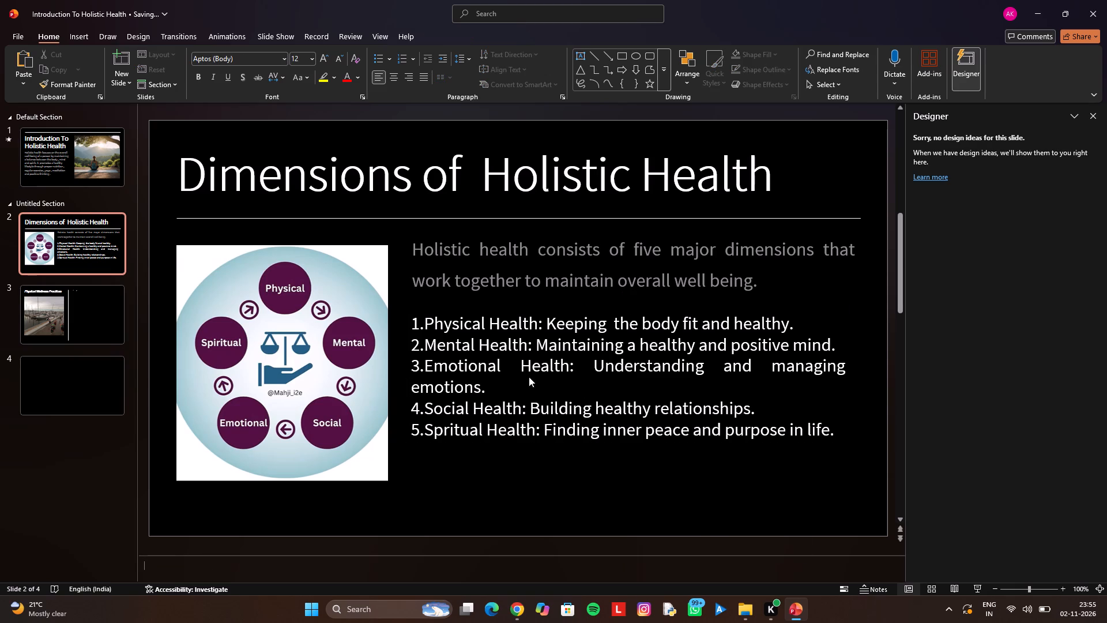
# On slide 3, delete the stray letter "p" from the body placeholder beside the picture.
pyautogui.click(69, 299)
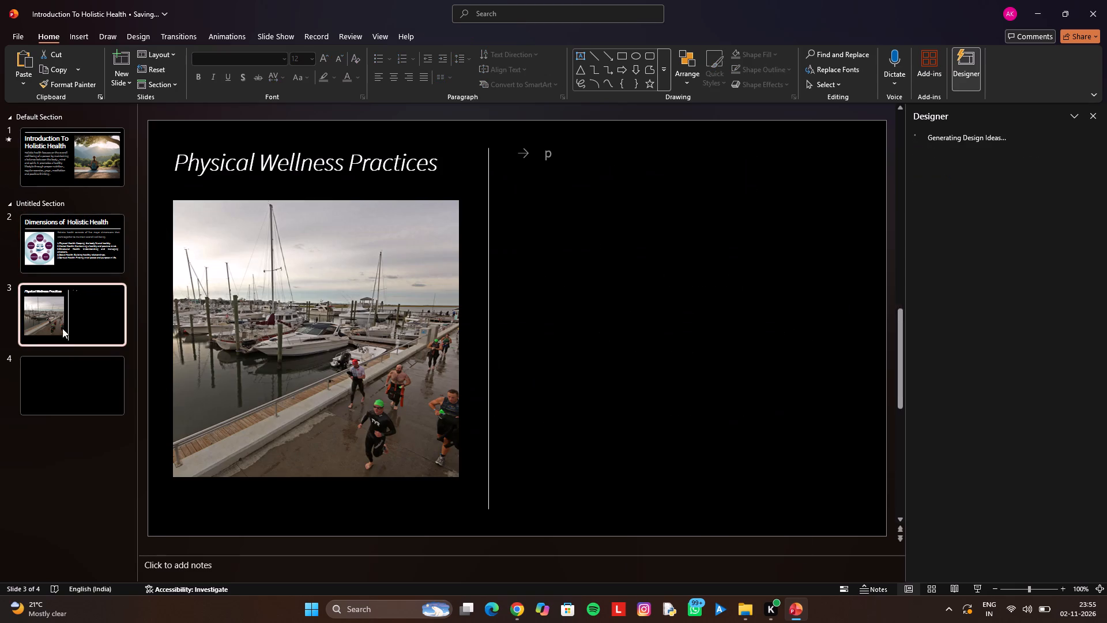
pyautogui.click(578, 151)
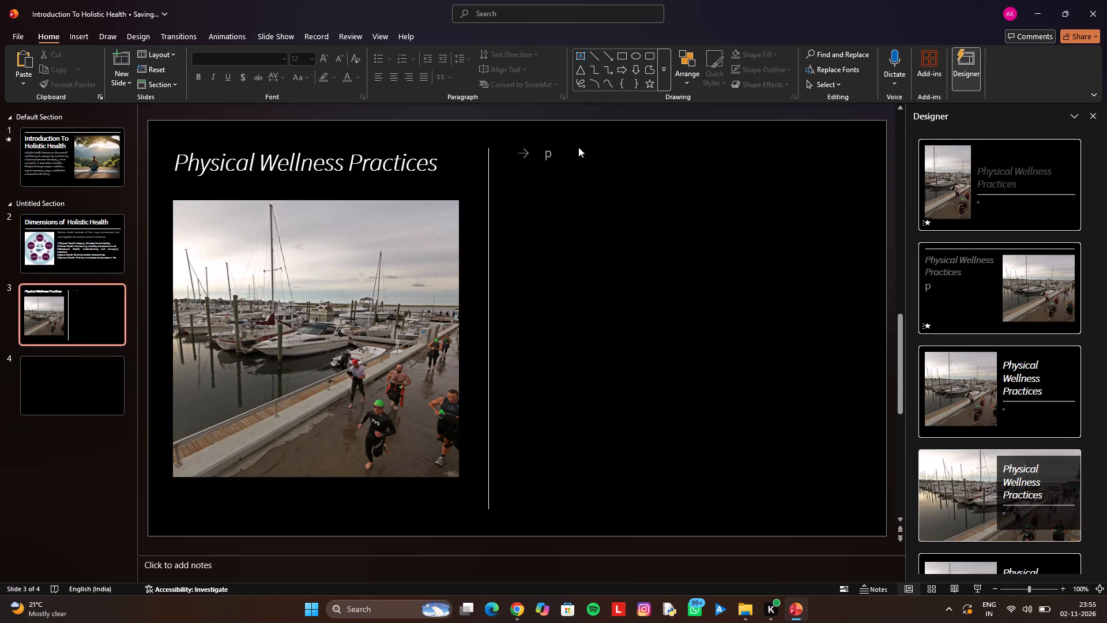
pyautogui.press('BackSpace')
pyautogui.click(559, 157)
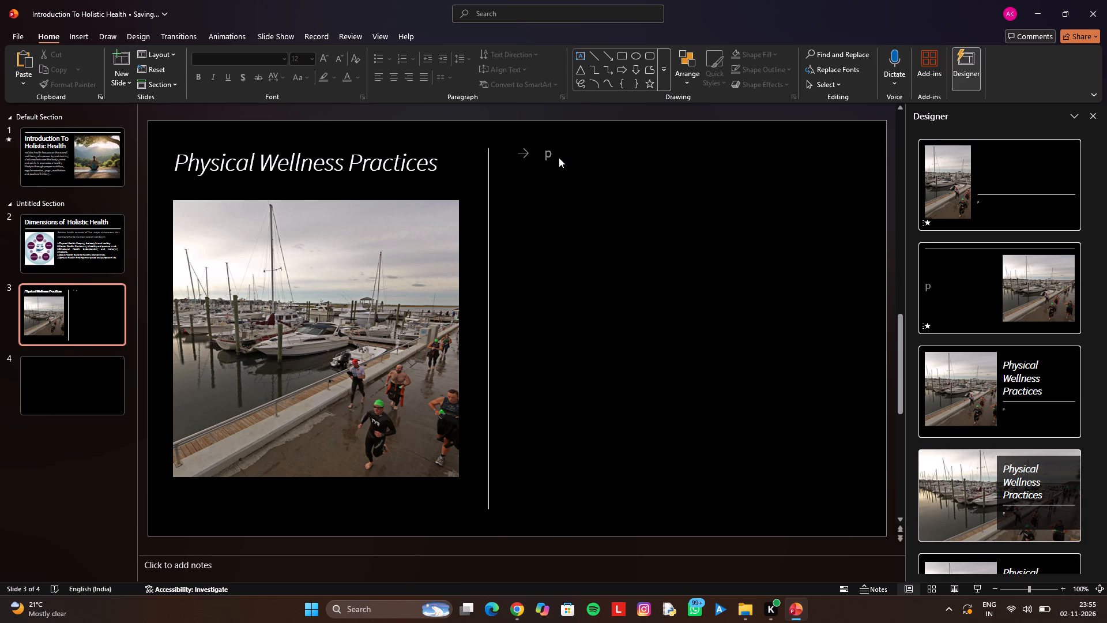
pyautogui.moveTo(588, 159); pyautogui.dragTo(611, 168)
pyautogui.click(611, 168)
pyautogui.moveTo(583, 364); pyautogui.dragTo(593, 407)
pyautogui.click(600, 413)
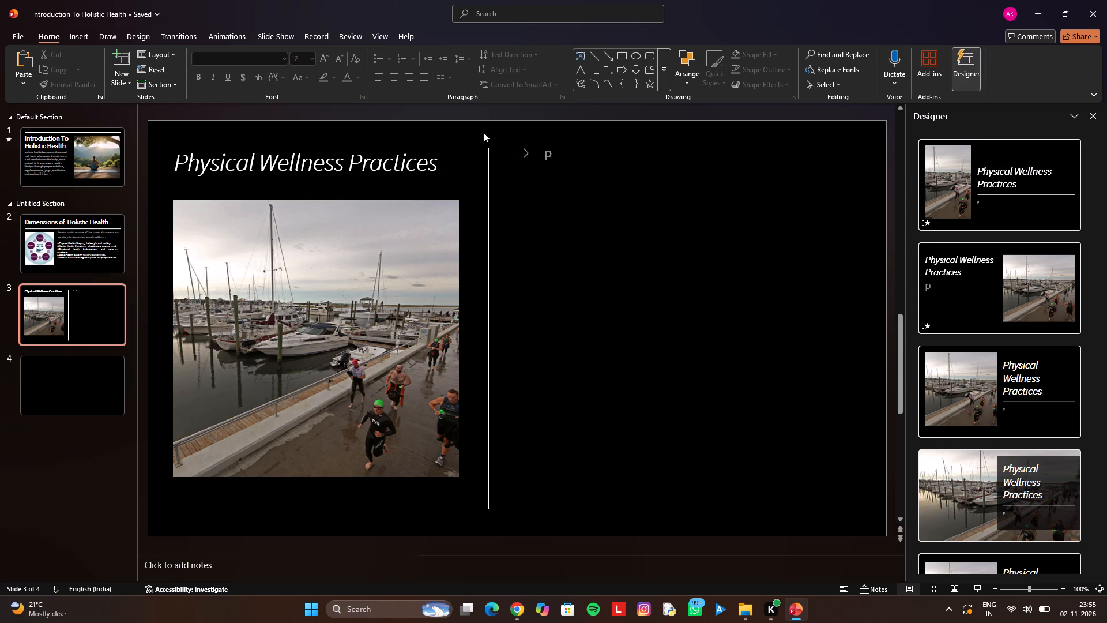
pyautogui.doubleClick(535, 156)
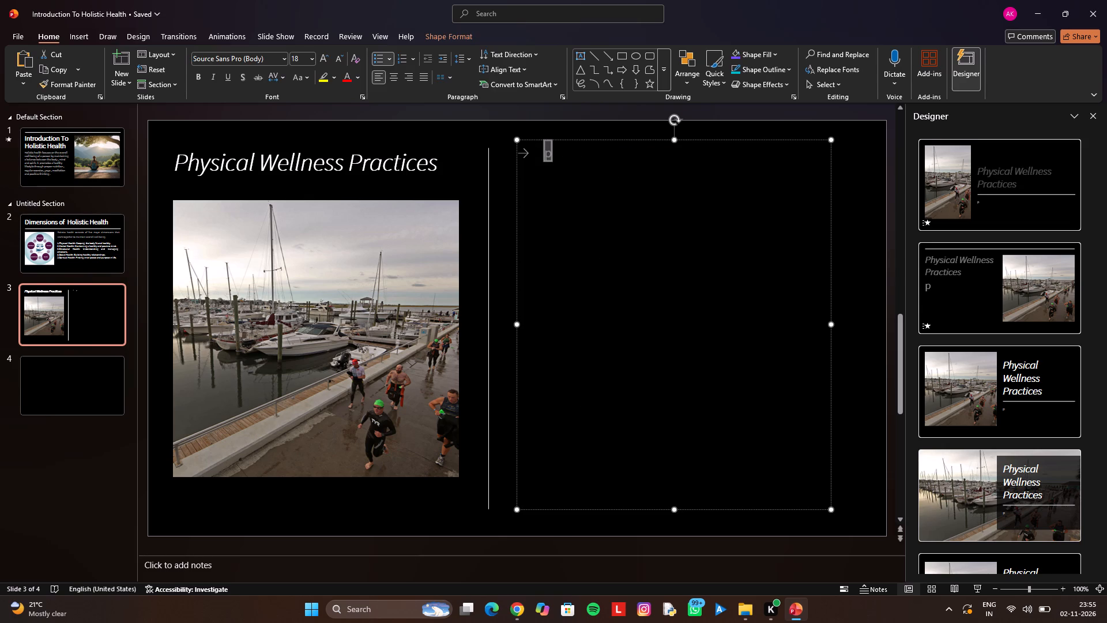
pyautogui.press('BackSpace')
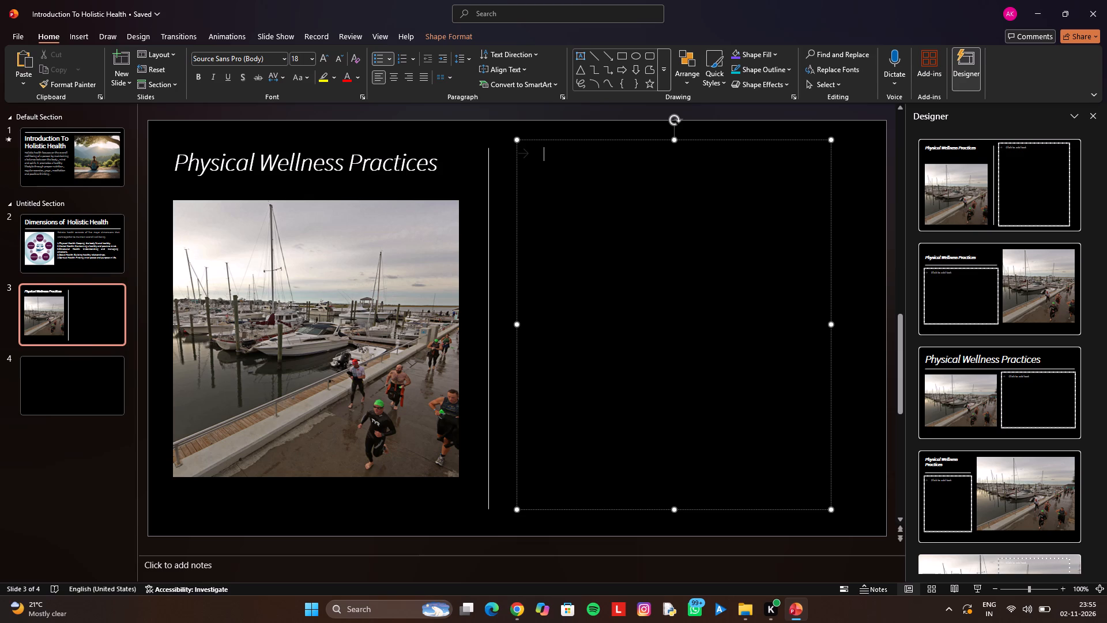
# Start slide 3's body text with "Physical wellness means keeping the body".
pyautogui.hotkey('shift', 'p')
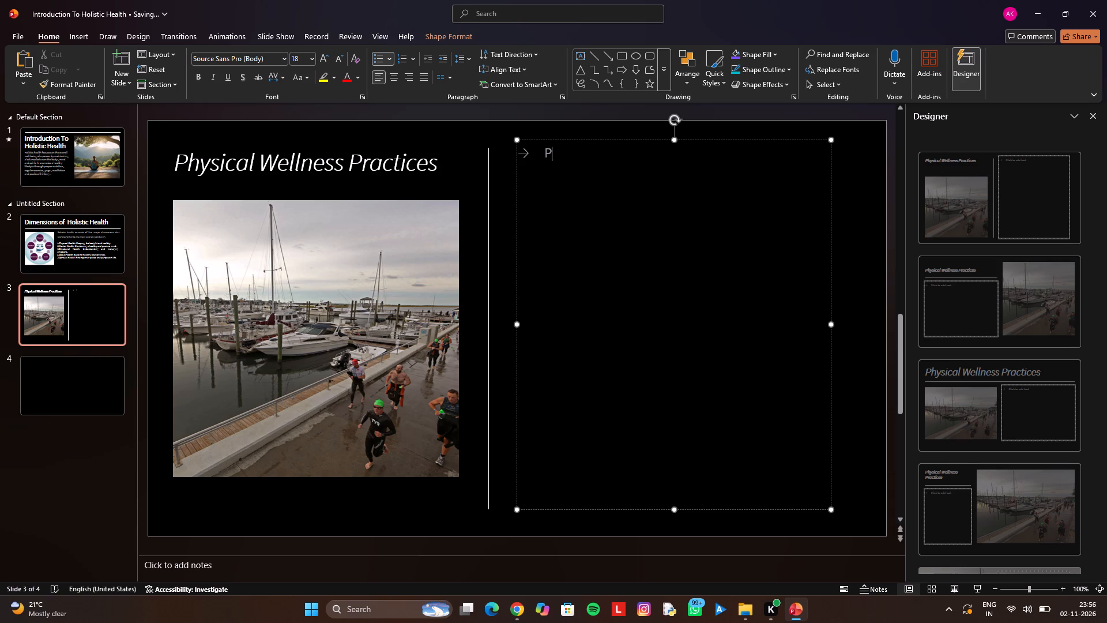
pyautogui.write('hy')
pyautogui.write('sicak')
pyautogui.press('BackSpace')
pyautogui.press('l')
pyautogui.press('space')
pyautogui.write('we')
pyautogui.write('llness')
pyautogui.press('space')
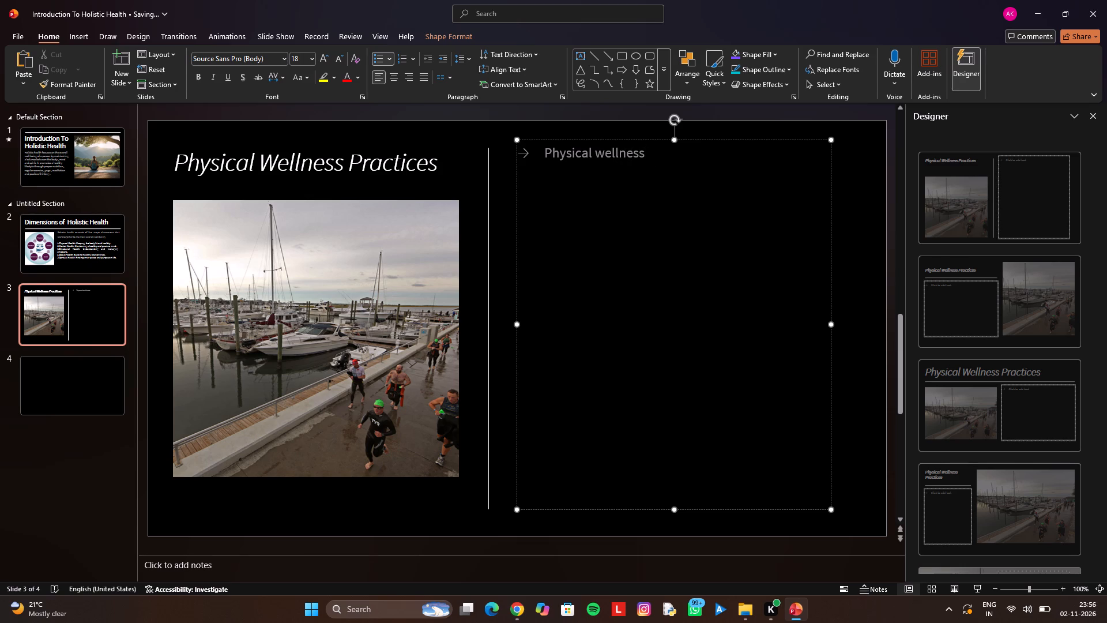
pyautogui.write('means keeping')
pyautogui.press('space')
pyautogui.write('the body')
pyautogui.press('space')
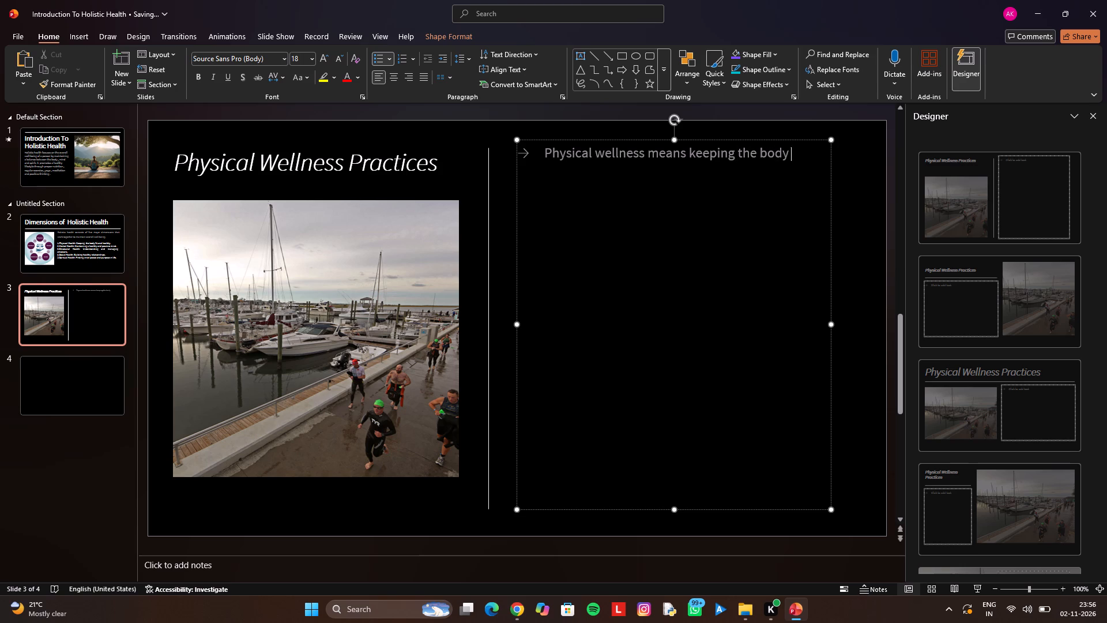
pyautogui.press('space')
pyautogui.press('BackSpace')
# Continue the body sentence with "healthy,active and fit through good daily habits.".
pyautogui.write('healthy')
pyautogui.press('space')
pyautogui.press('BackSpace')
pyautogui.press(',')
pyautogui.write('active')
pyautogui.press('space')
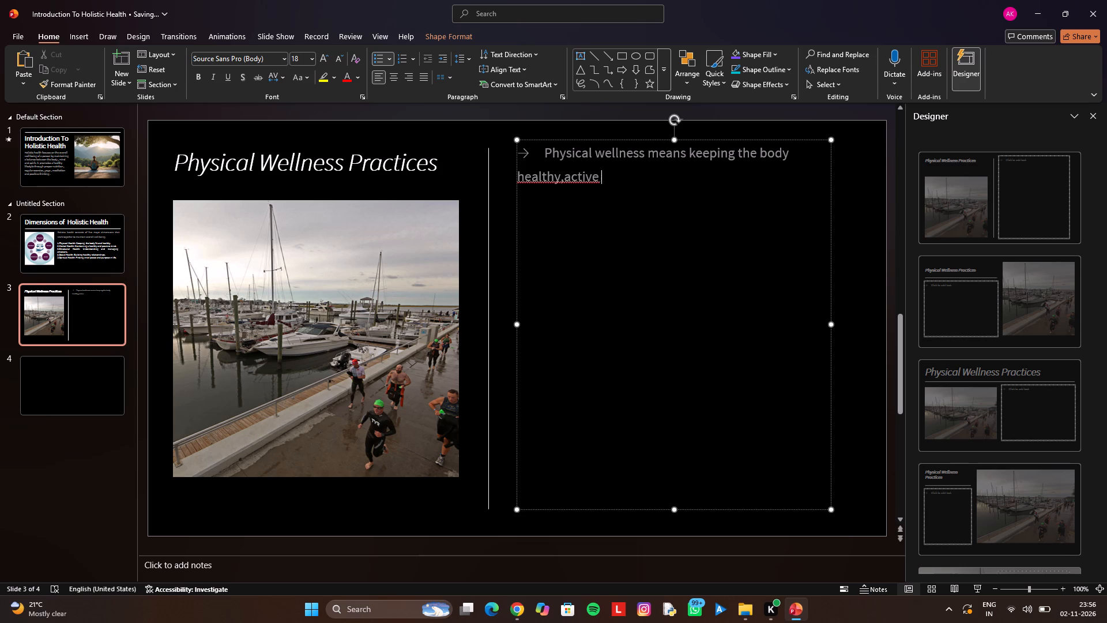
pyautogui.write('and fo')
pyautogui.press('BackSpace')
pyautogui.write('itt')
pyautogui.press('BackSpace')
pyautogui.press('space')
pyautogui.write('through')
pyautogui.press('space')
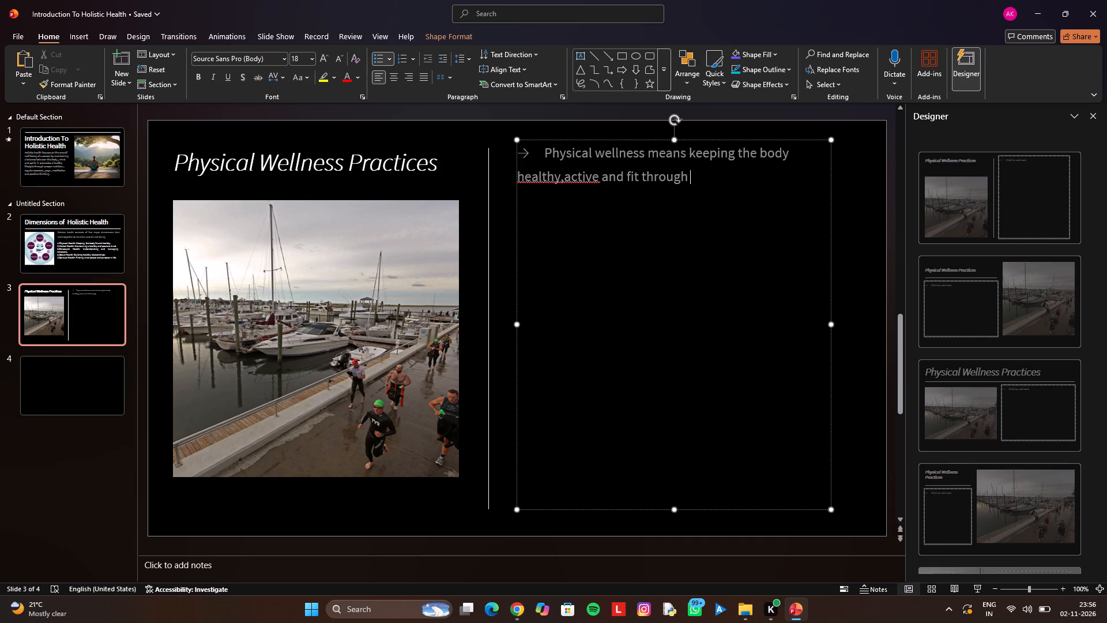
pyautogui.write('good')
pyautogui.press('space')
pyautogui.write('daily')
pyautogui.press('space')
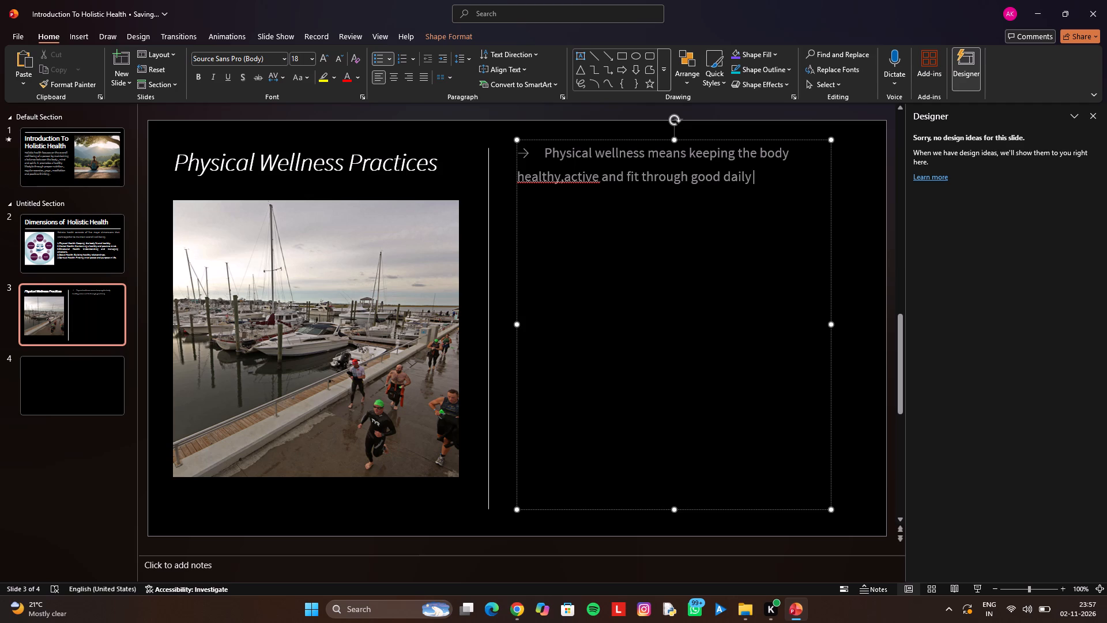
pyautogui.write('habits')
pyautogui.press('space')
pyautogui.press('BackSpace')
pyautogui.press('.')
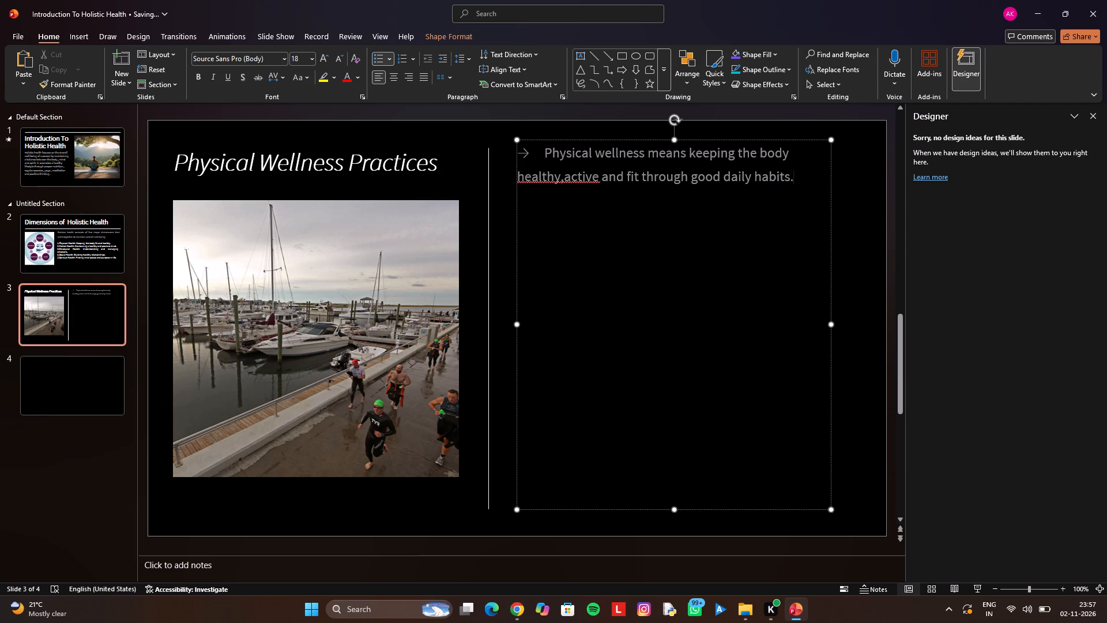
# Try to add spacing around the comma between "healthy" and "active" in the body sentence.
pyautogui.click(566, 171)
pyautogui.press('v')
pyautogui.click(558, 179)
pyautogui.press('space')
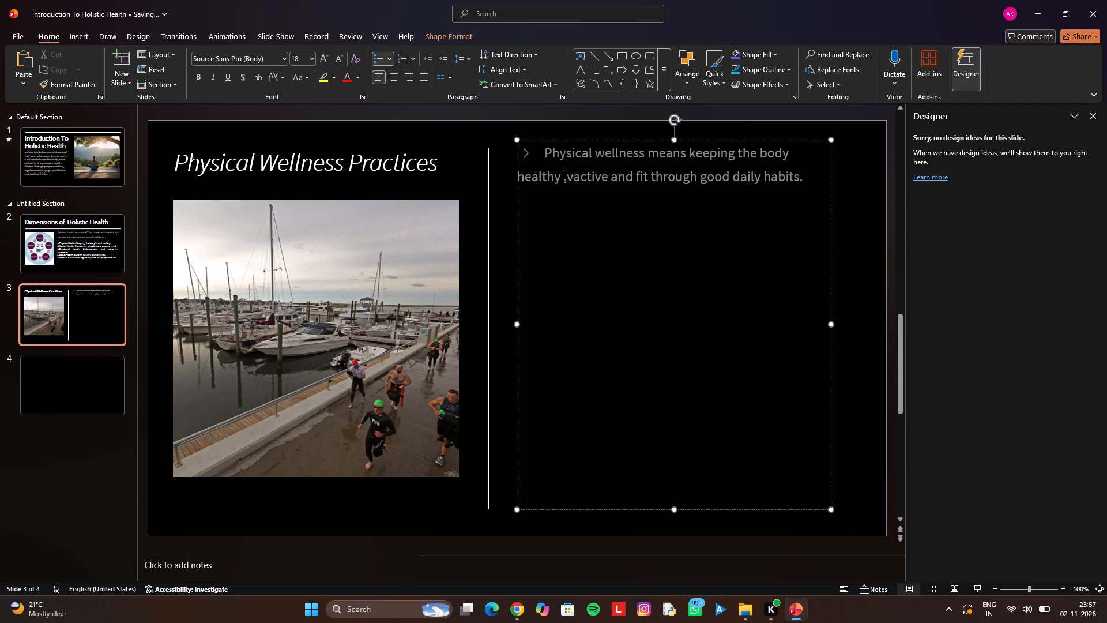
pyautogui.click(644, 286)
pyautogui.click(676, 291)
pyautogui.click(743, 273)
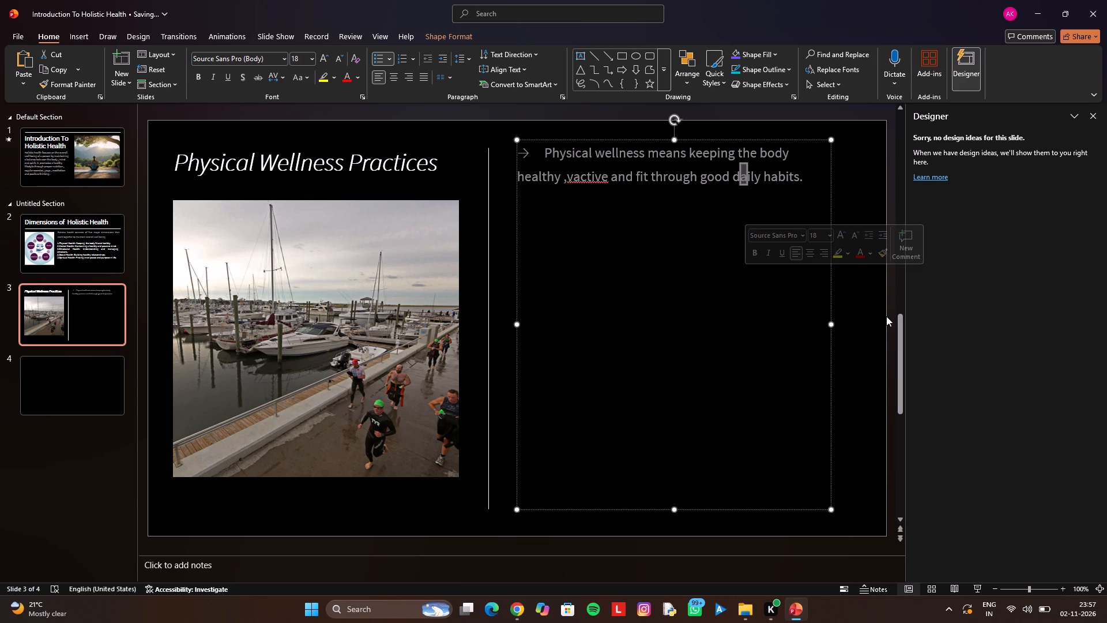
# Widen slide 3's body placeholder slightly toward the slide's outer edge and justify its paragraph.
pyautogui.moveTo(829, 326); pyautogui.dragTo(854, 325)
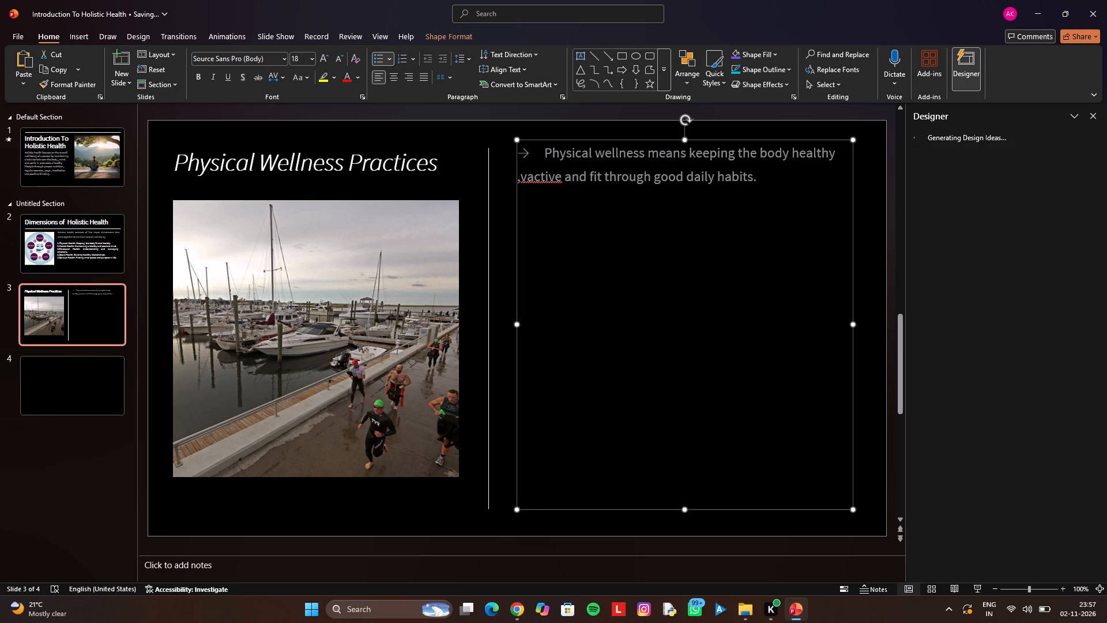
pyautogui.click(420, 79)
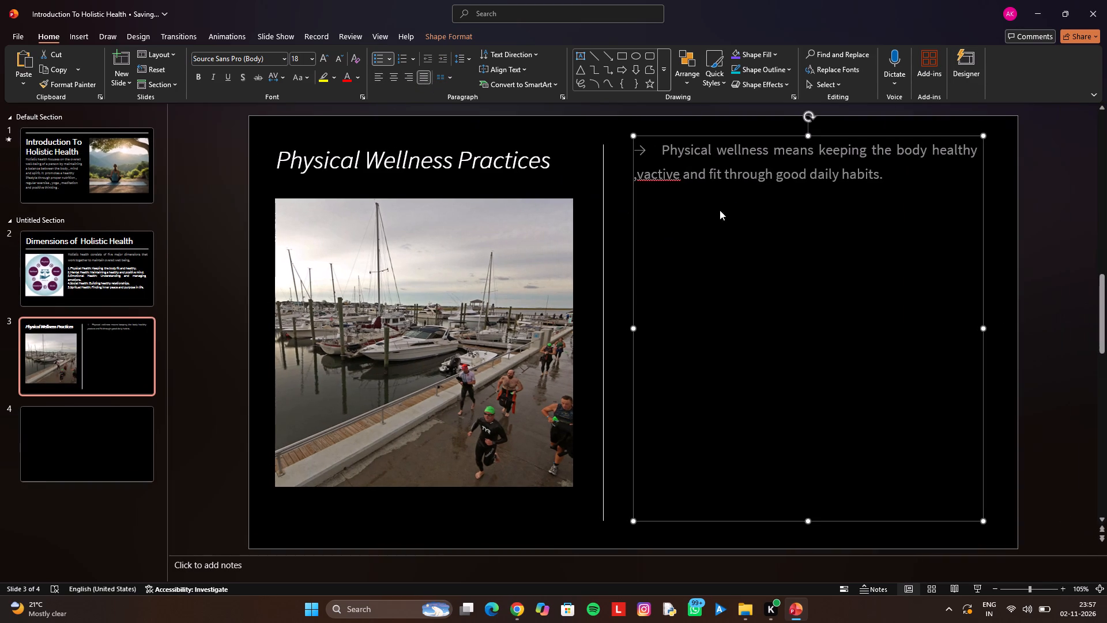
# Remove the arrow bullet from the start of the body paragraph on slide 3.
pyautogui.click(656, 151)
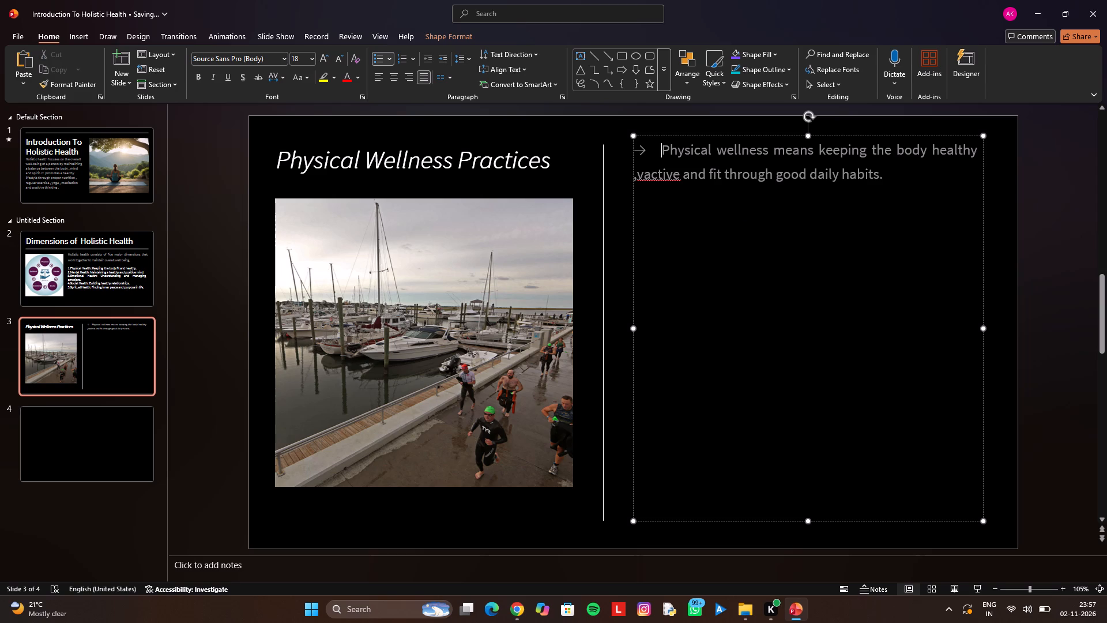
pyautogui.press('BackSpace')
pyautogui.click(709, 273)
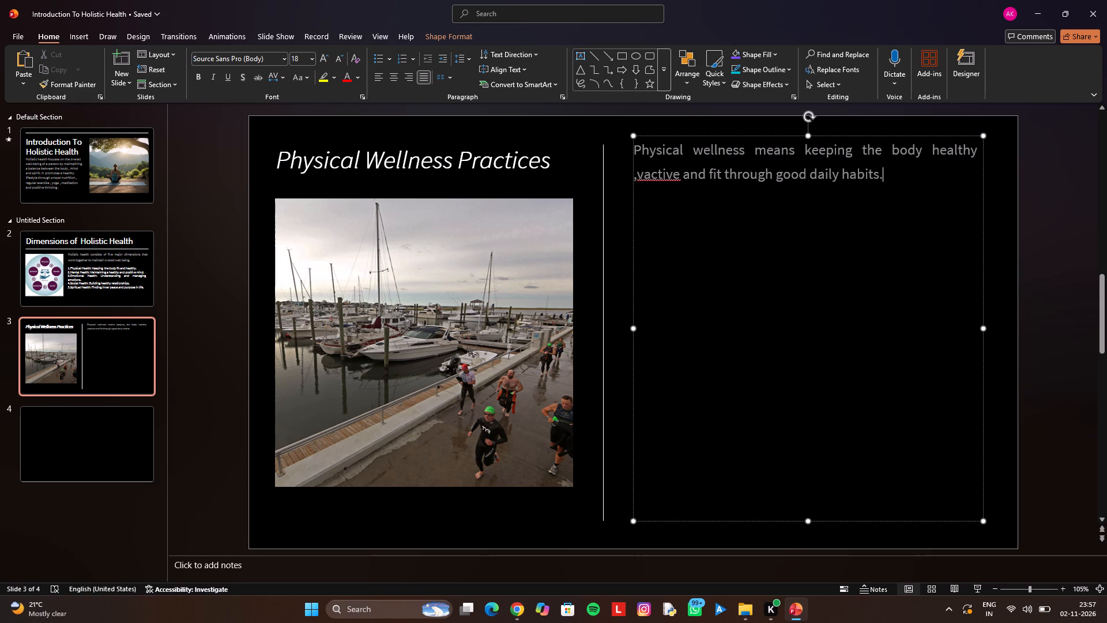
# Correct ",vactive" in the body sentence so the wording reads "healthy, active and fit".
pyautogui.click(646, 177)
pyautogui.press('BackSpace')
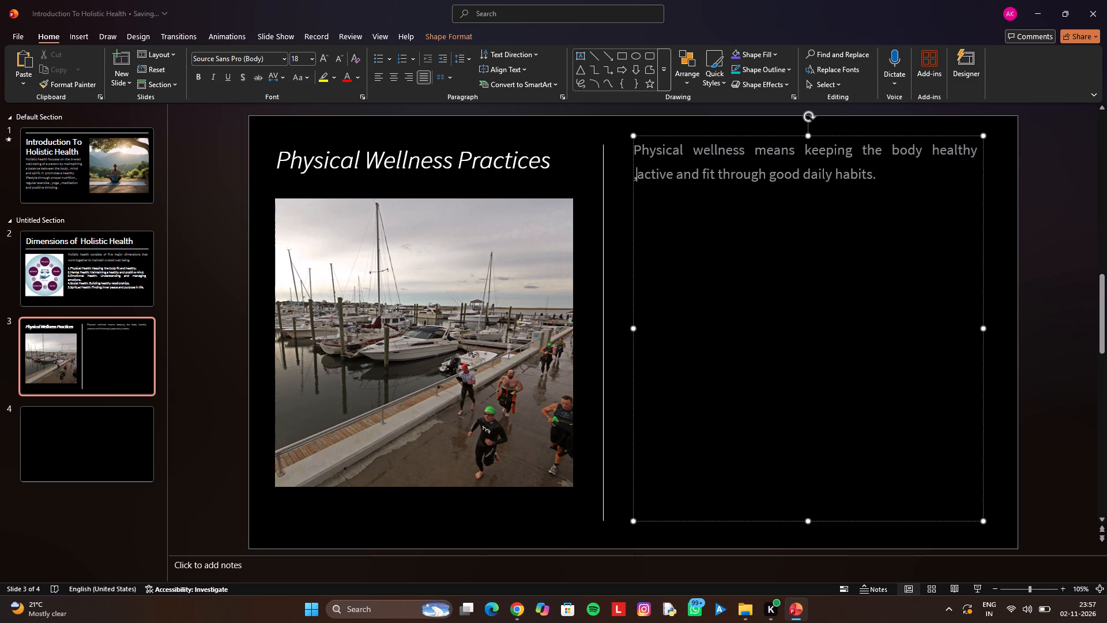
pyautogui.press('space')
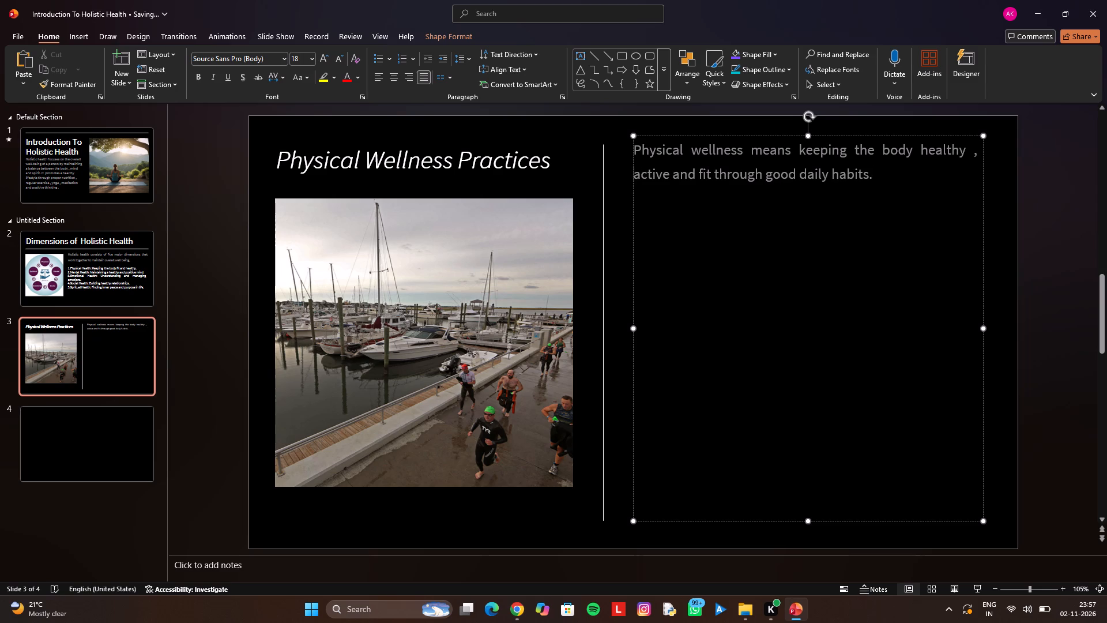
pyautogui.press('space')
pyautogui.click(783, 243)
pyautogui.click(975, 149)
pyautogui.press('BackSpace')
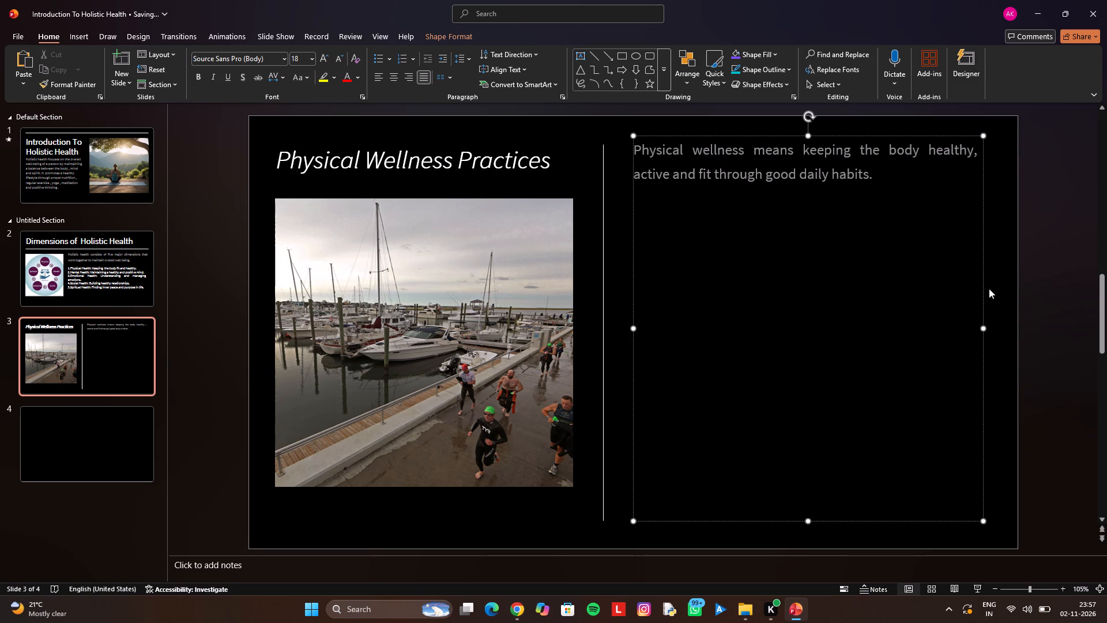
pyautogui.click(826, 249)
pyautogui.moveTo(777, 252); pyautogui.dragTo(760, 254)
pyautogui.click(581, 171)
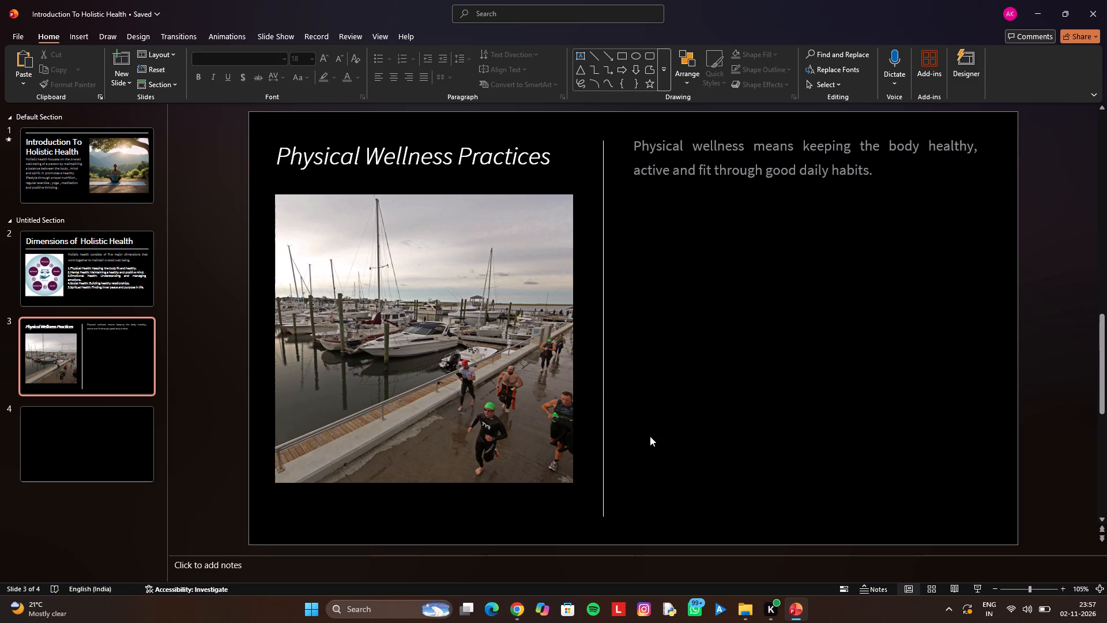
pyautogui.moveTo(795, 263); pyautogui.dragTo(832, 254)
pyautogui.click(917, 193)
# Add an empty text box below slide 3's body sentence, as wide as the paragraph and reaching nearly to the picture's lower edge.
pyautogui.moveTo(579, 54); pyautogui.dragTo(721, 311)
pyautogui.doubleClick(722, 305)
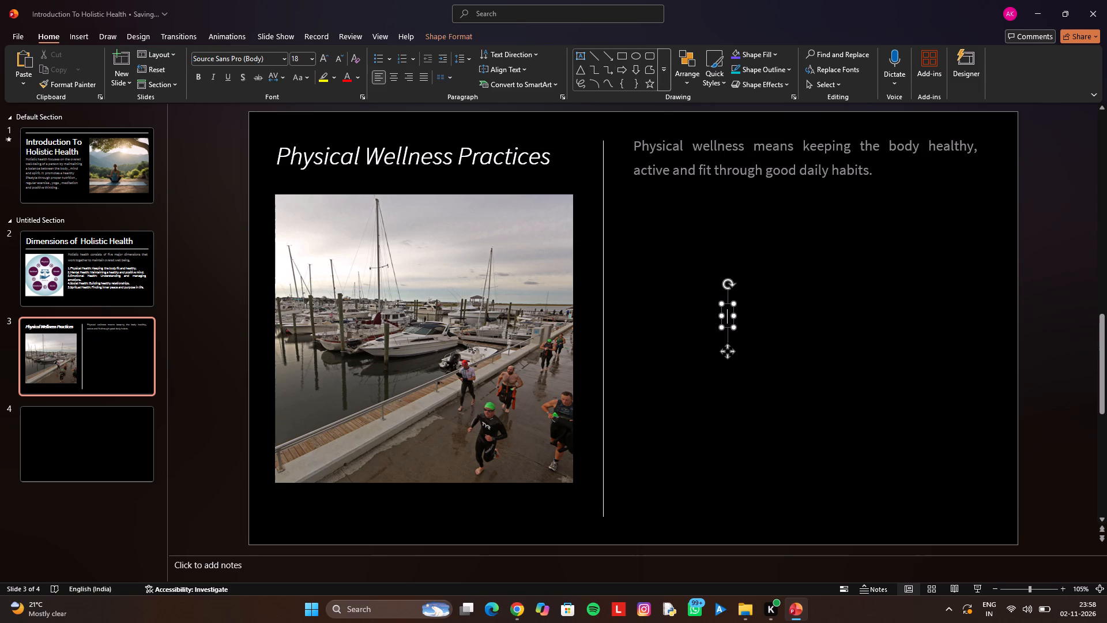
pyautogui.moveTo(720, 304); pyautogui.dragTo(622, 242)
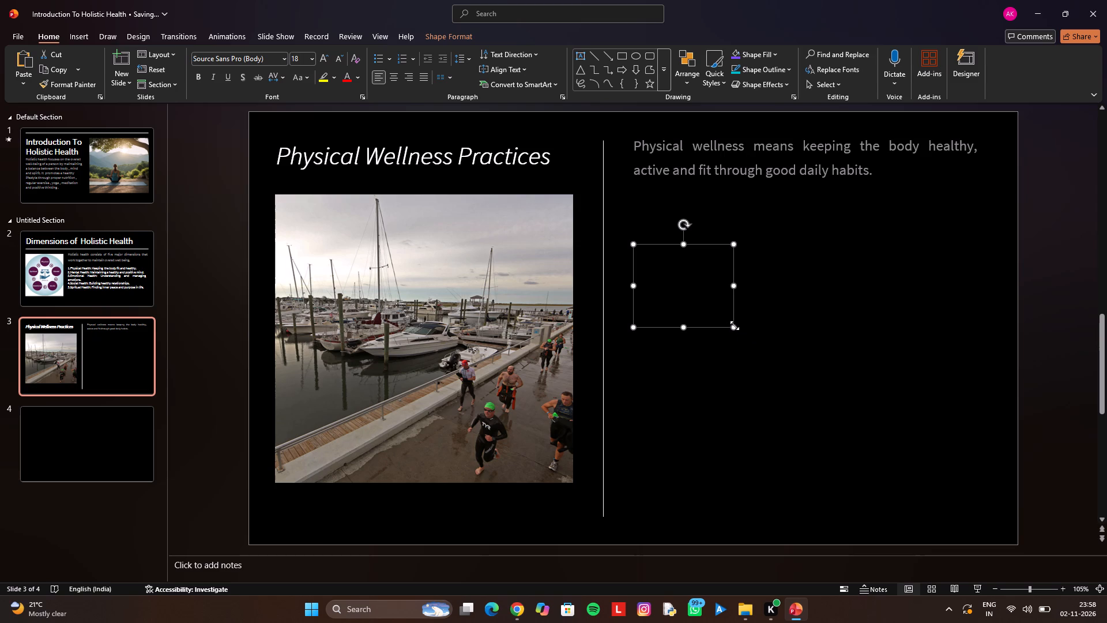
pyautogui.moveTo(735, 325); pyautogui.dragTo(982, 470)
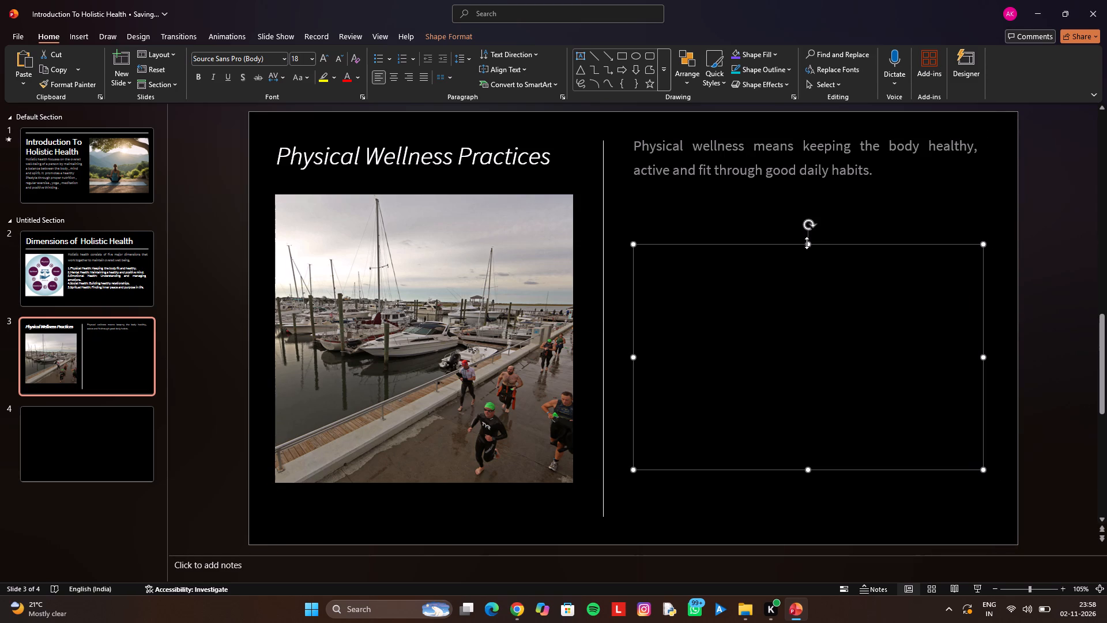
pyautogui.moveTo(805, 242); pyautogui.dragTo(807, 211)
# Move slide 3's empty text box up beneath the body sentence and enlarge it to the paragraph's width, reaching slightly below the picture.
pyautogui.click(808, 196)
pyautogui.click(790, 256)
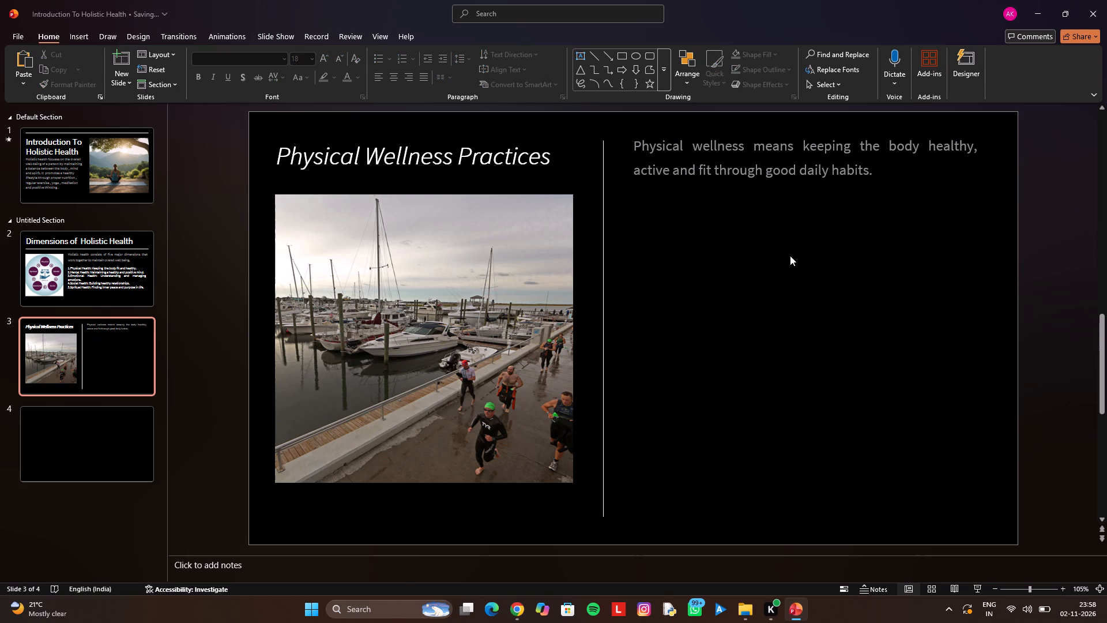
pyautogui.doubleClick(784, 299)
pyautogui.moveTo(787, 299); pyautogui.dragTo(781, 297)
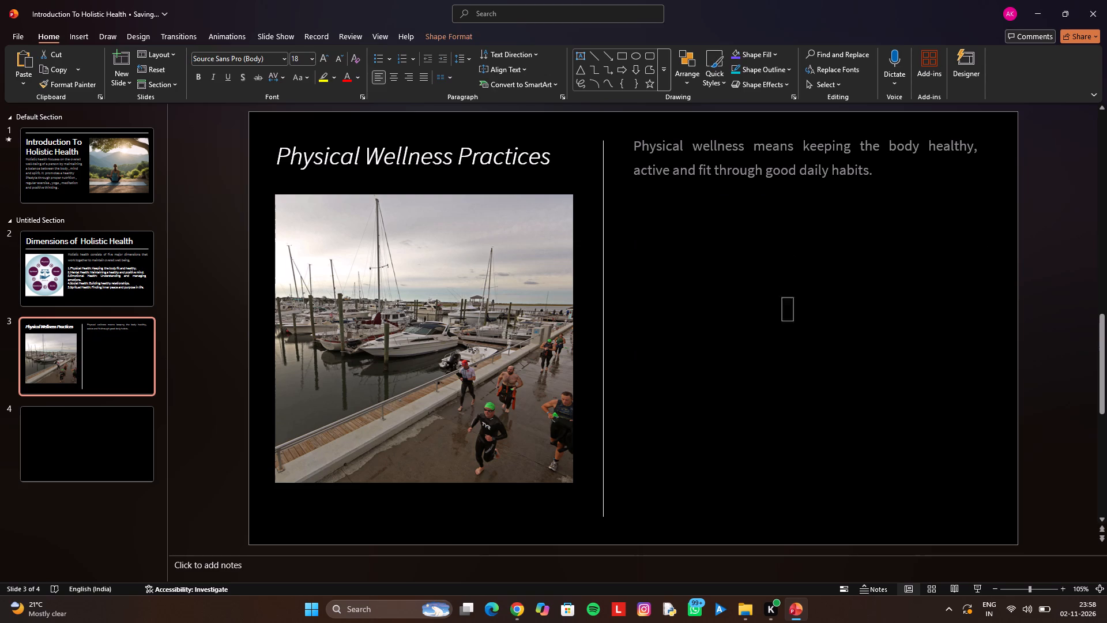
pyautogui.moveTo(781, 297); pyautogui.dragTo(642, 207)
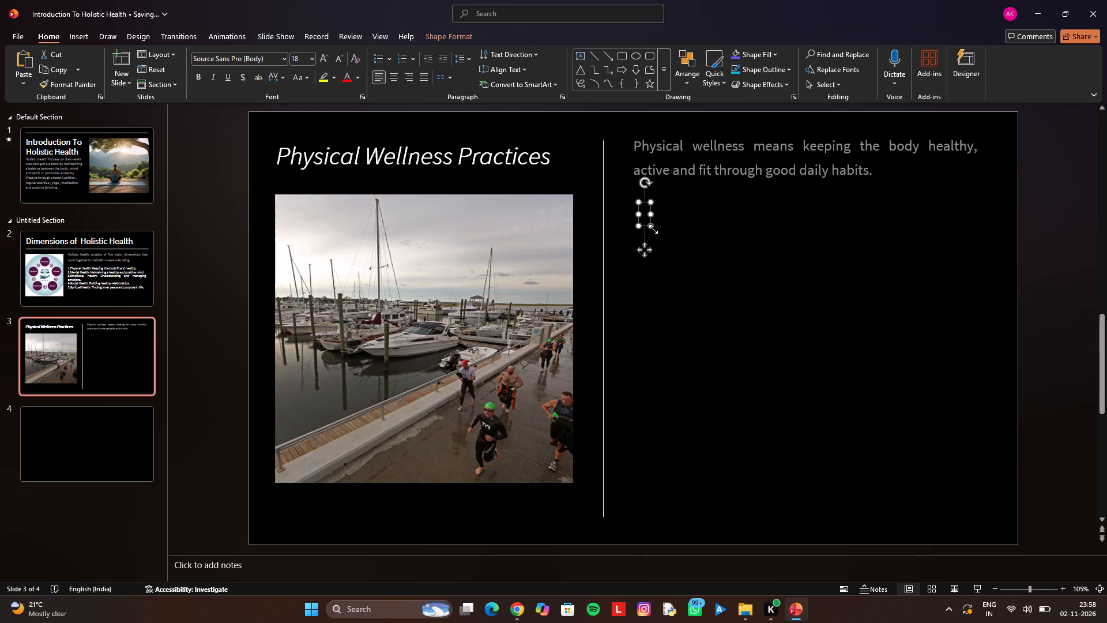
pyautogui.moveTo(652, 227); pyautogui.dragTo(999, 503)
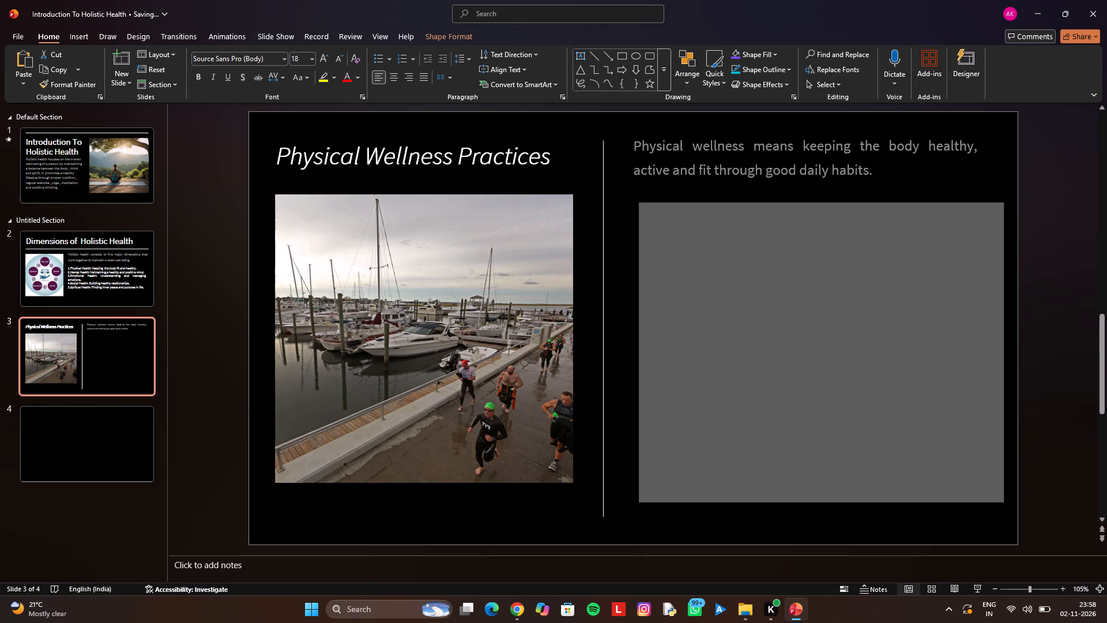
pyautogui.moveTo(999, 503); pyautogui.dragTo(984, 499)
# Start the practices list in slide 3's new text box with the label "1.Exercise:" in regular weight.
pyautogui.click(822, 325)
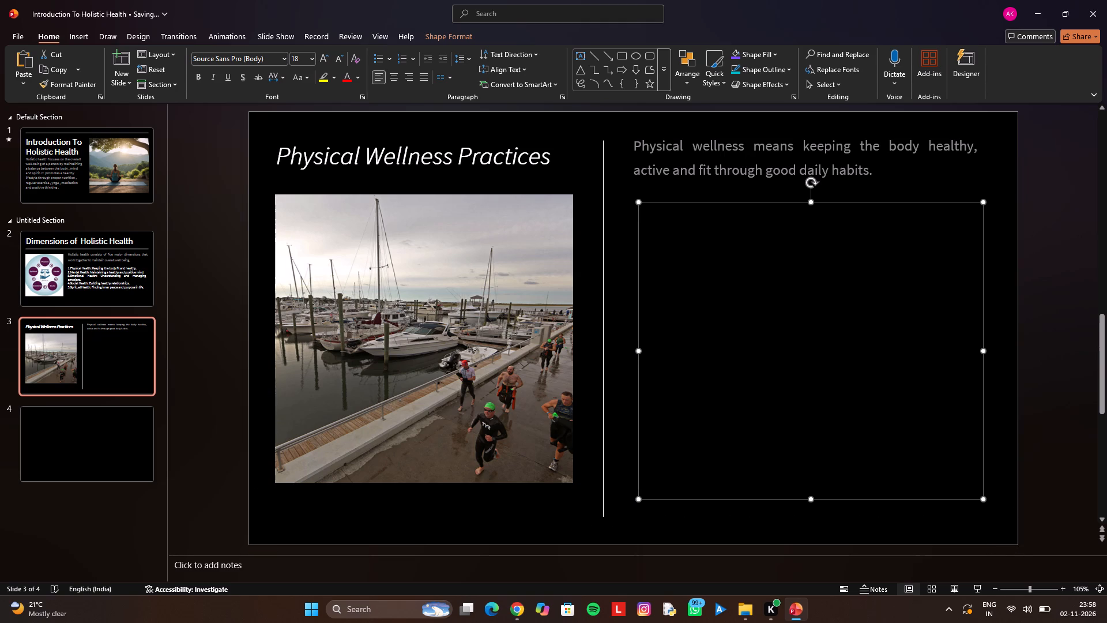
pyautogui.click(656, 216)
pyautogui.click(665, 235)
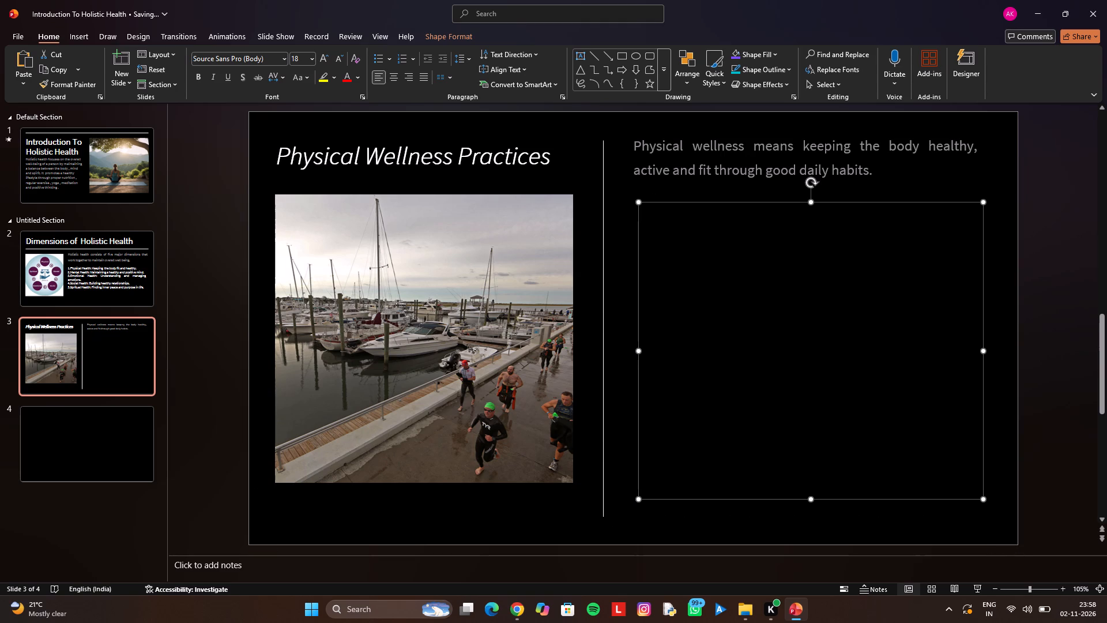
pyautogui.click(663, 226)
pyautogui.press('1')
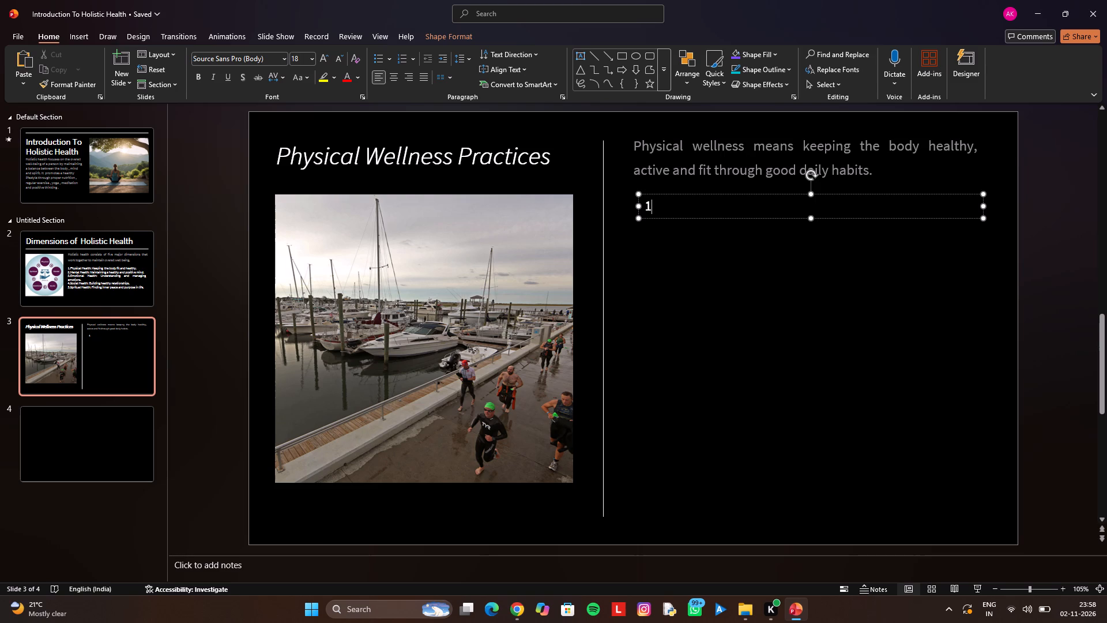
pyautogui.hotkey('shift', 'e')
pyautogui.press('BackSpace')
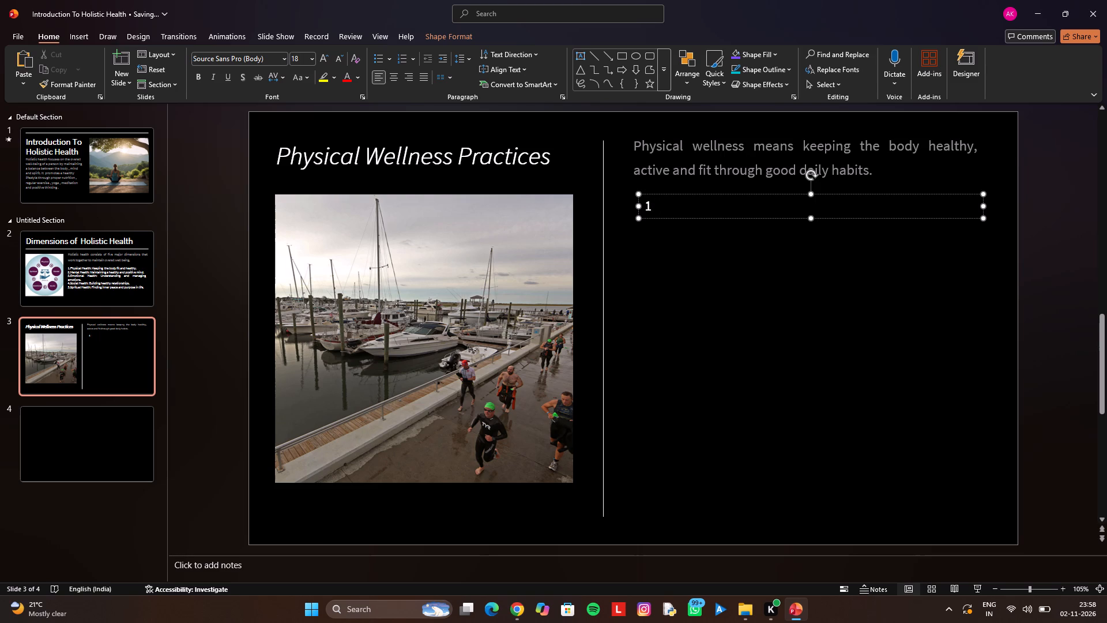
pyautogui.press('.')
pyautogui.write('Ex')
pyautogui.write('er')
pyautogui.write('cise')
pyautogui.press(';')
pyautogui.press('BackSpace')
pyautogui.hotkey('shift', ':')
pyautogui.press('space')
# Complete the Exercise item with the description "Walk , jog and stay active".
pyautogui.write('Wa')
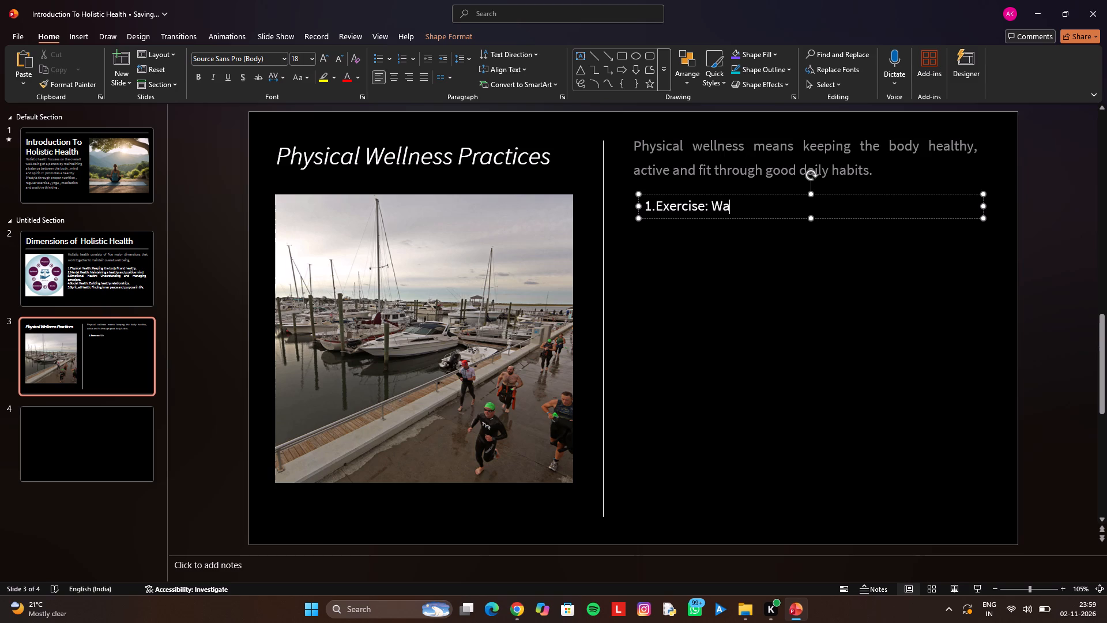
pyautogui.write('il')
pyautogui.press(',')
pyautogui.press('BackSpace')
pyautogui.press('BackSpace')
pyautogui.press('BackSpace')
pyautogui.write('il')
pyautogui.press('BackSpace')
pyautogui.press('BackSpace')
pyautogui.write('lk')
pyautogui.press('space')
pyautogui.write(',')
pyautogui.press('space')
pyautogui.write('jog and')
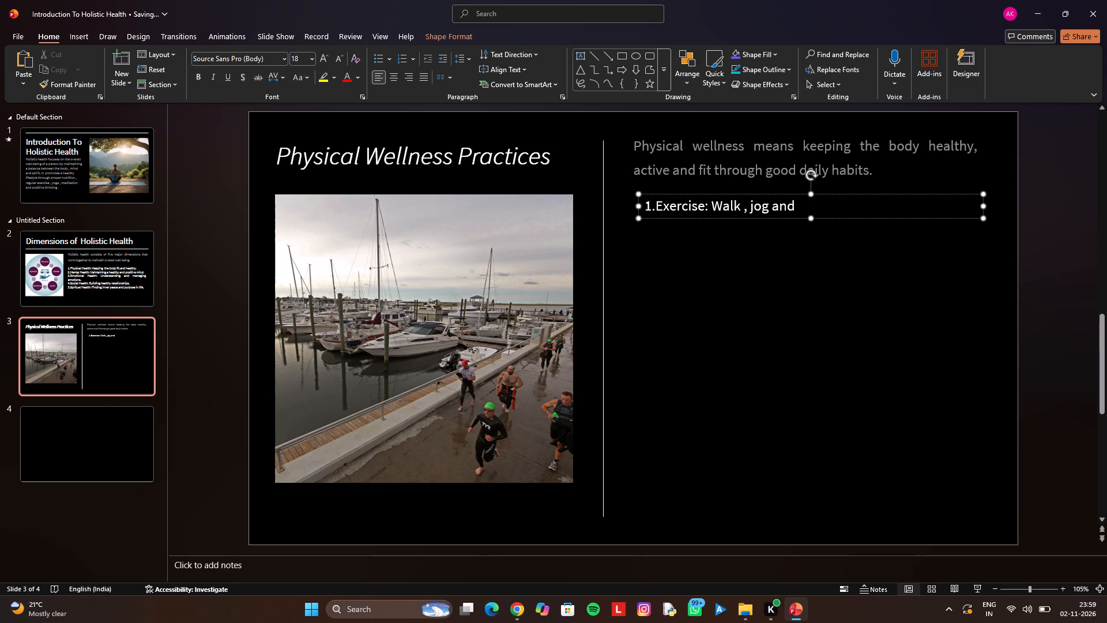
pyautogui.press('s')
pyautogui.press('BackSpace')
pyautogui.press('space')
pyautogui.write('stay active')
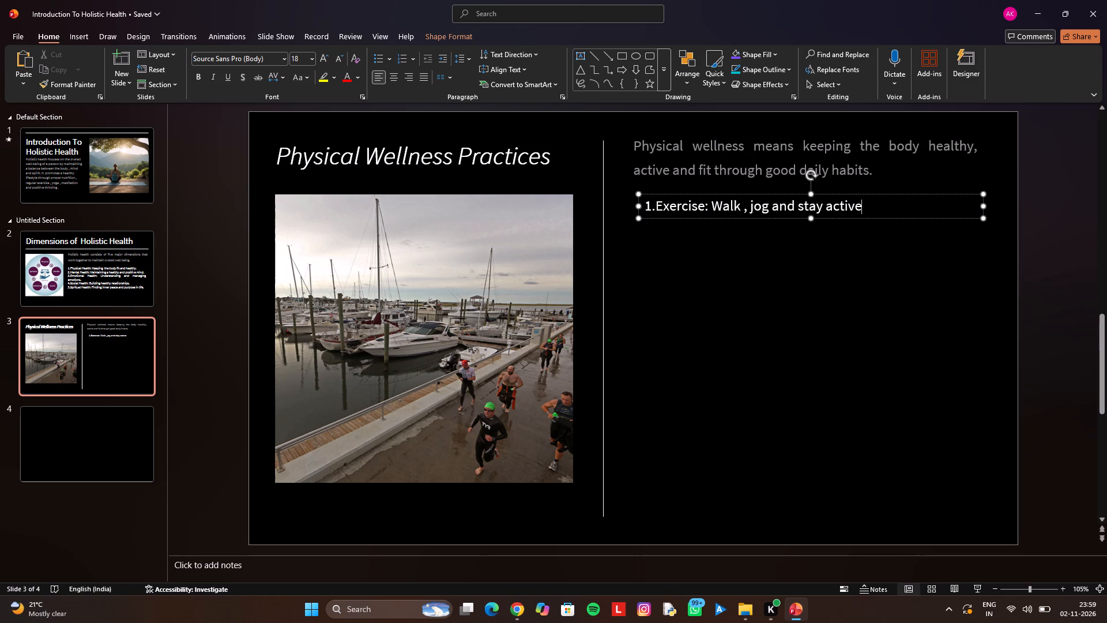
# Add a second list line labelled "2.Balanced Diet:", with only the word "Balanced" in bold.
pyautogui.press('Return')
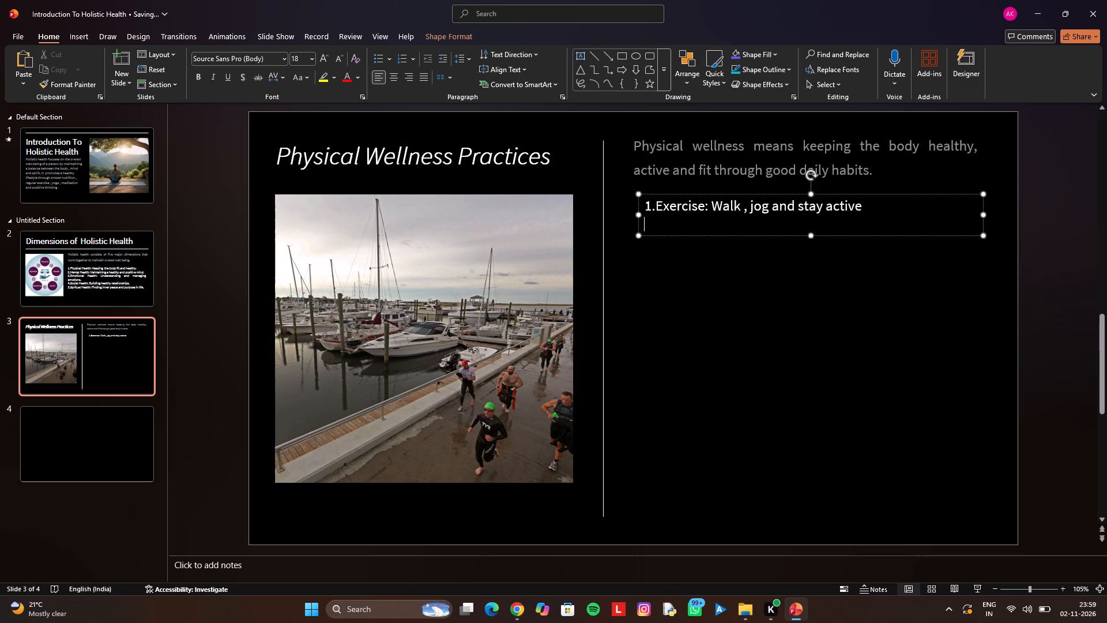
pyautogui.write('2.')
pyautogui.hotkey('ctrl', 'b')
pyautogui.press('b')
pyautogui.press('BackSpace')
pyautogui.hotkey('shift', 'b')
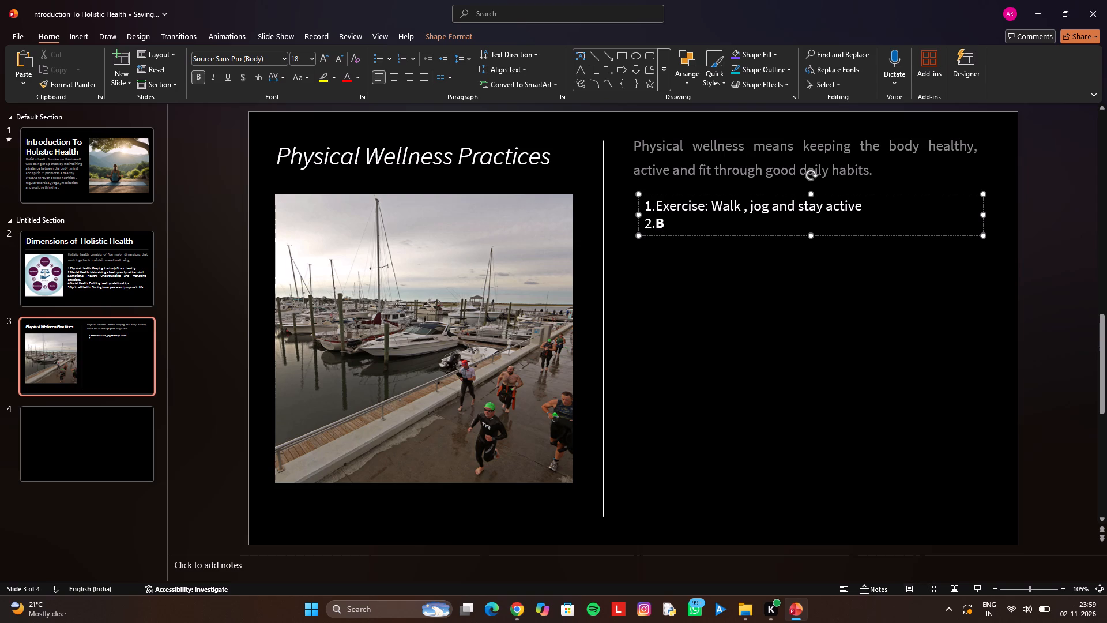
pyautogui.press('a')
pyautogui.write('la')
pyautogui.write('nced')
pyautogui.hotkey('ctrl', 'b')
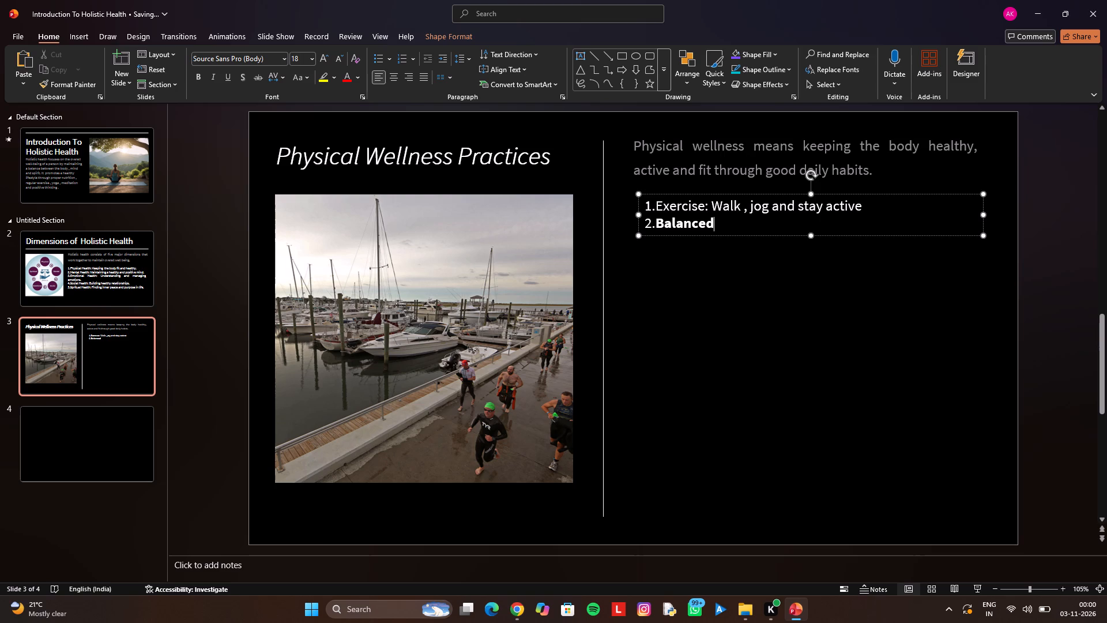
pyautogui.press('space')
pyautogui.write('Diet')
pyautogui.hotkey('shift', ':')
pyautogui.press('space')
# Complete the Balanced Diet item with the description "Eat healthy and nutritious food.".
pyautogui.write('Eat healthy')
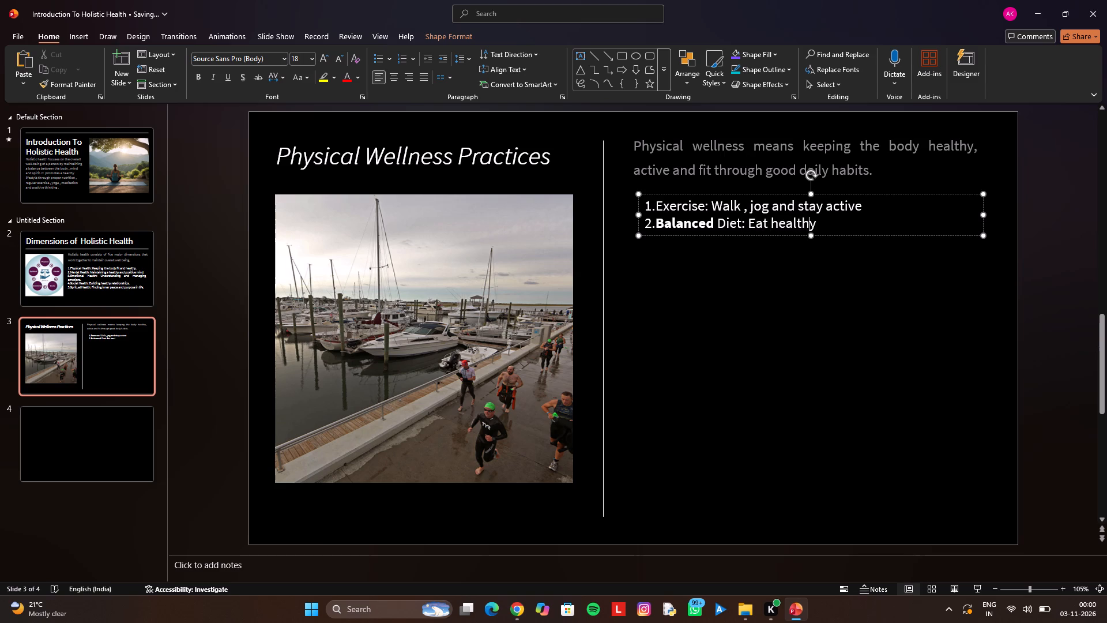
pyautogui.press('space')
pyautogui.write('ande')
pyautogui.press('BackSpace')
pyautogui.press('space')
pyautogui.write('nutri')
pyautogui.write('tioi')
pyautogui.press('BackSpace')
pyautogui.write('us')
pyautogui.press('space')
pyautogui.write('food')
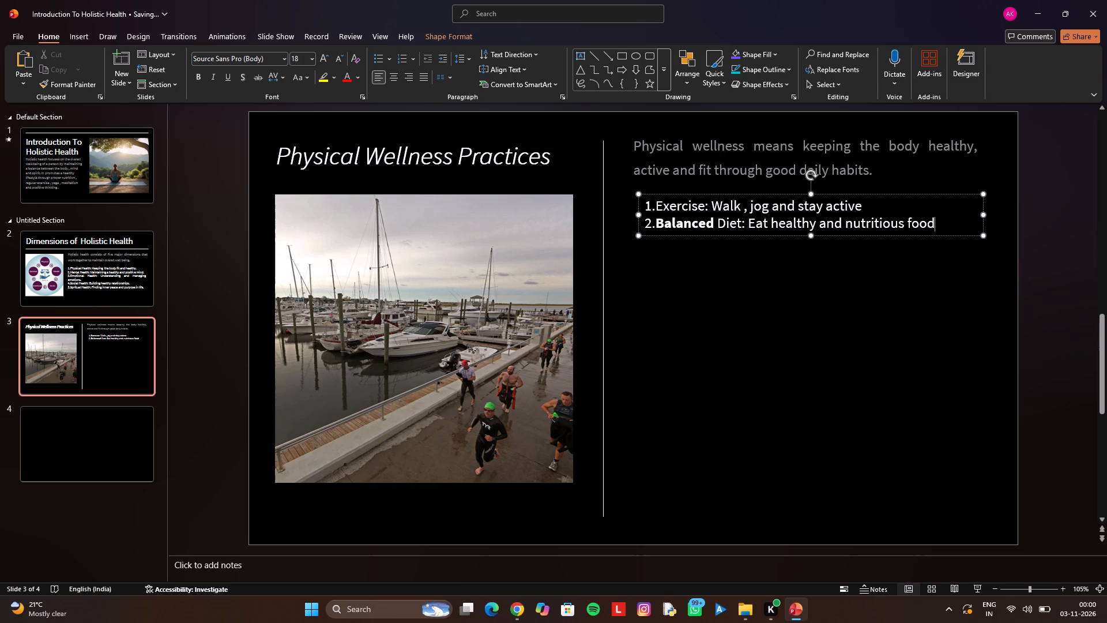
pyautogui.press('.')
# Add a third list line labelled "3.Proper Sleep:" in regular weight.
pyautogui.press('Return')
pyautogui.press('3')
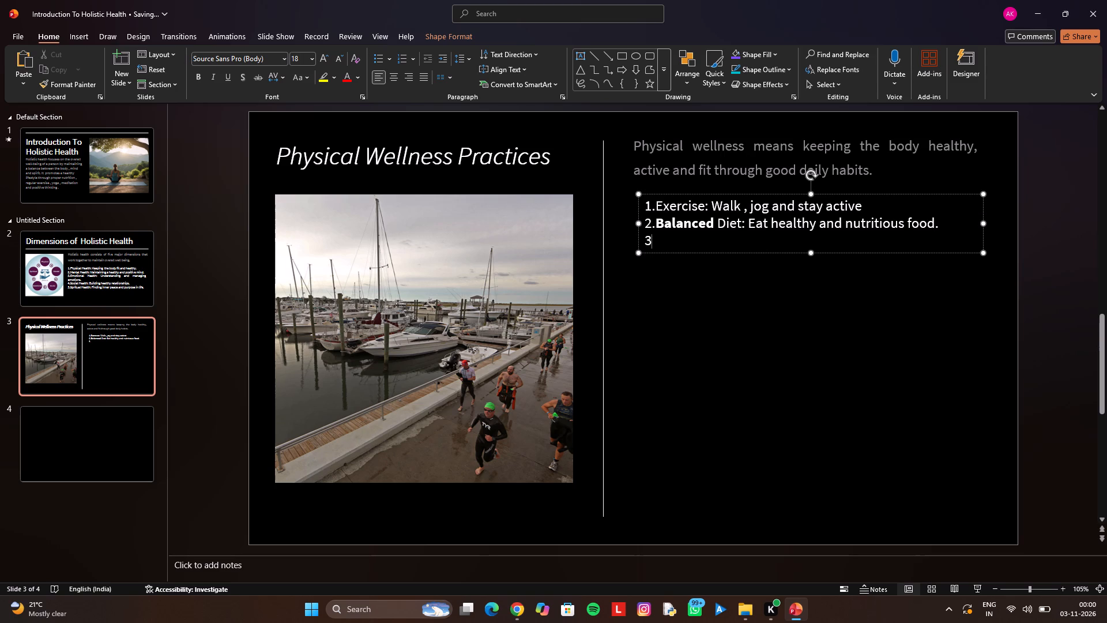
pyautogui.press('.')
pyautogui.write('Proper')
pyautogui.press('space')
pyautogui.hotkey('shift', 's')
pyautogui.write('leeo')
pyautogui.press('BackSpace')
pyautogui.write('p:')
pyautogui.press('space')
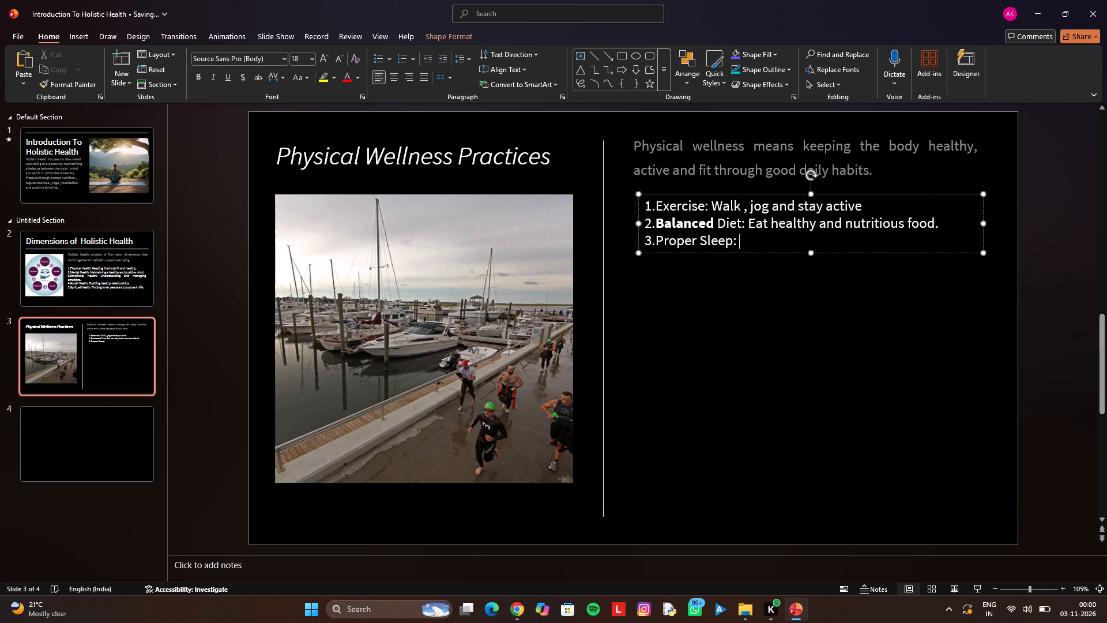
# Complete the Proper Sleep item with the description "Get 7-9 hours of sleep daily.".
pyautogui.write('Get')
pyautogui.press('space')
pyautogui.press('7')
pyautogui.press('-')
pyautogui.press('9')
pyautogui.press('space')
pyautogui.write('hours')
pyautogui.press('space')
pyautogui.write('of sleeo')
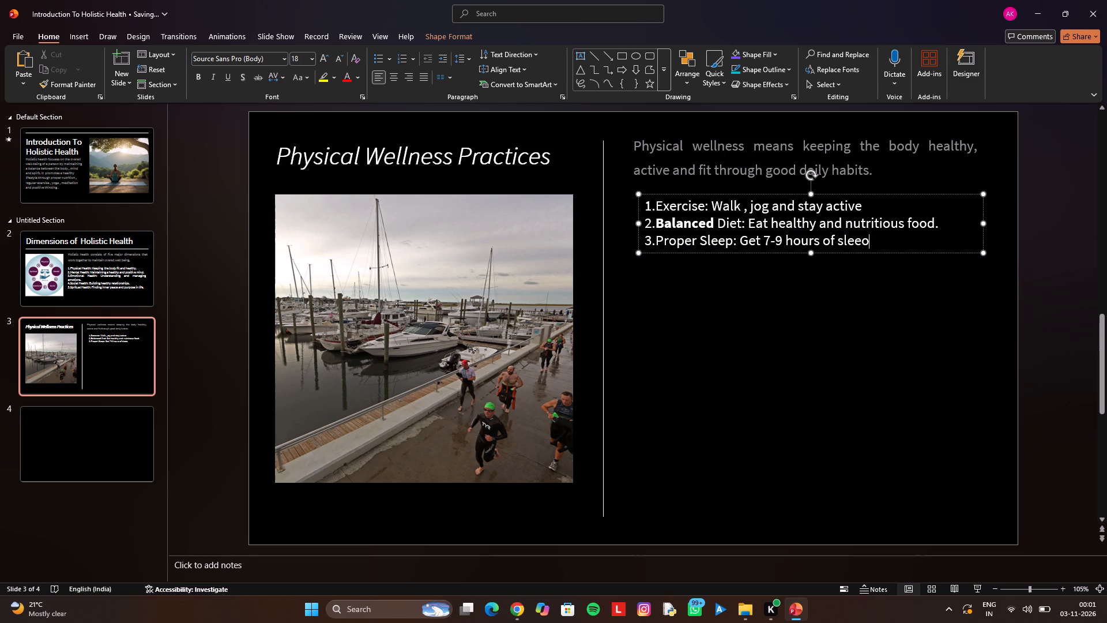
pyautogui.press('BackSpace')
pyautogui.press('p')
pyautogui.press('space')
pyautogui.write('daily')
pyautogui.press('.')
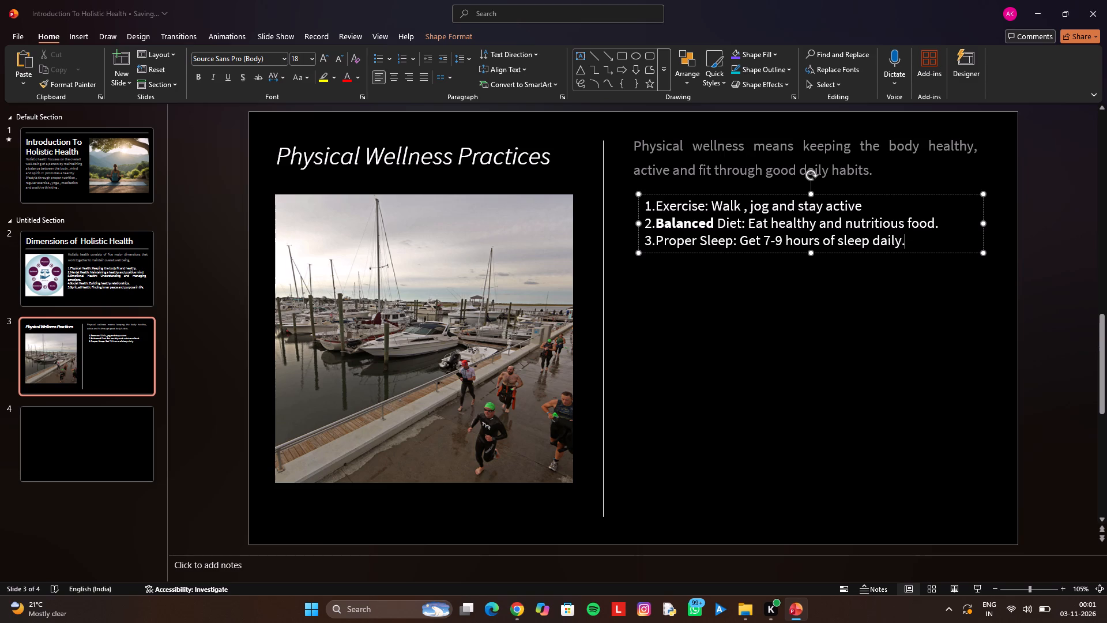
# Add a fourth list line labelled "4.Personal Hygiene:" in regular weight.
pyautogui.press('Return')
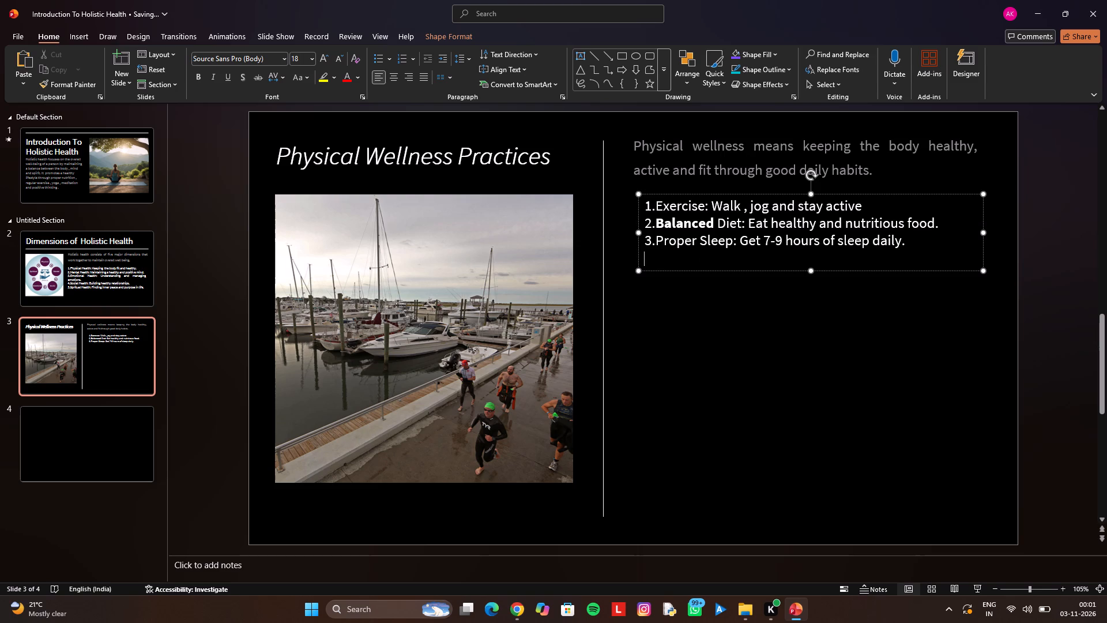
pyautogui.press('4')
pyautogui.press('.')
pyautogui.write('Persona')
pyautogui.press('l')
pyautogui.press('space')
pyautogui.write('Hy')
pyautogui.write('giene')
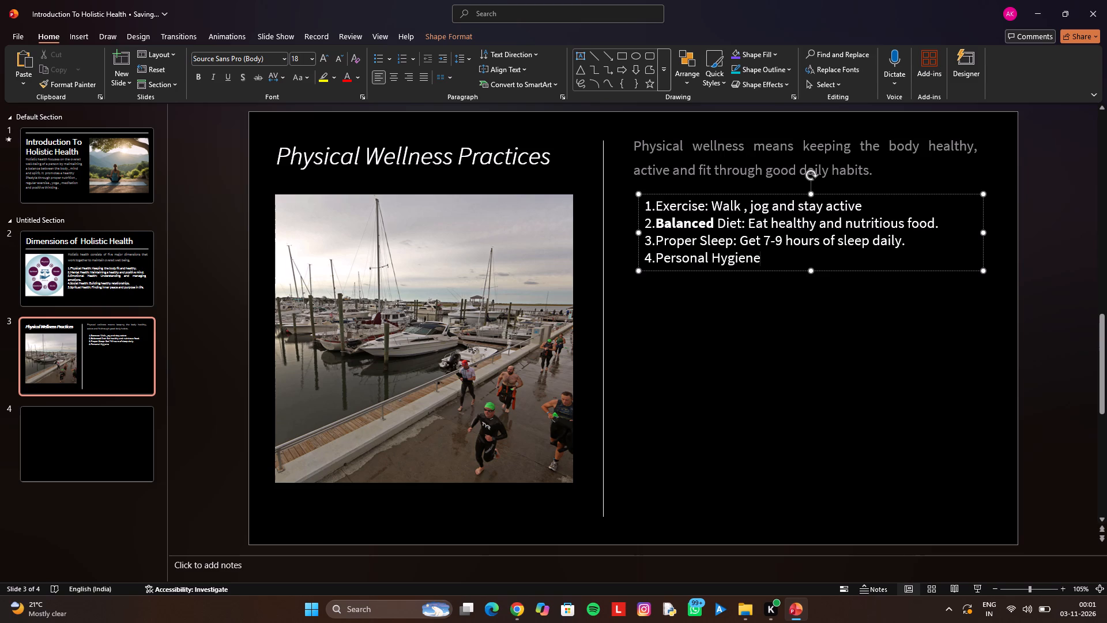
pyautogui.hotkey('shift', ':')
pyautogui.press('space')
# Complete the Personal Hygiene item with the description "Keeep your body clean.".
pyautogui.write('keeo')
pyautogui.press('BackSpace')
pyautogui.press('BackSpace')
pyautogui.press('BackSpace')
pyautogui.press('BackSpace')
pyautogui.write('Keee')
pyautogui.press('p')
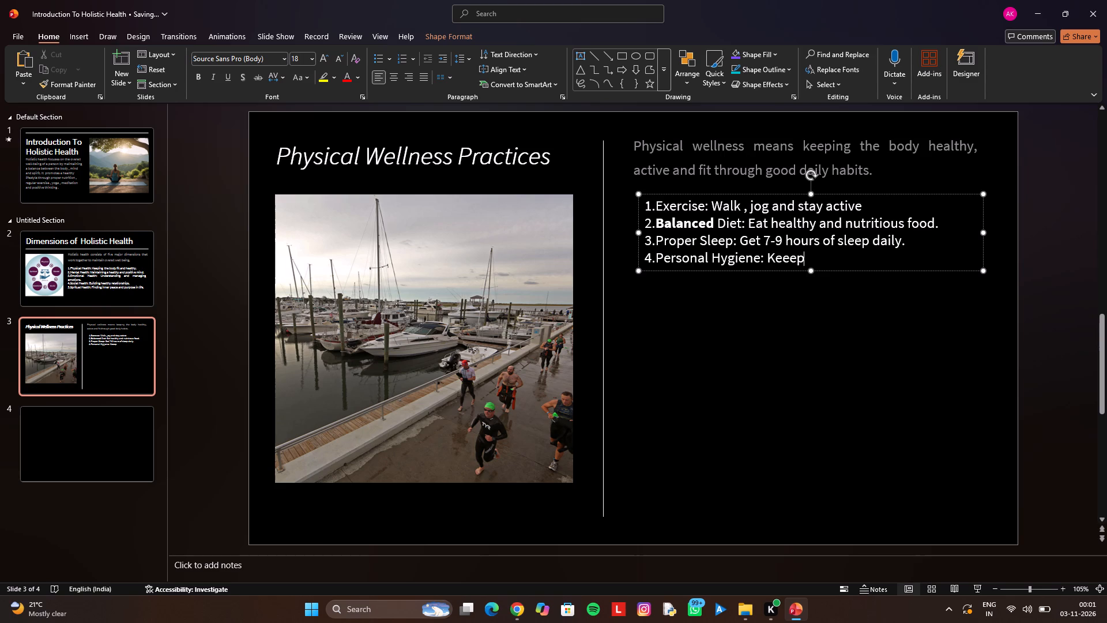
pyautogui.press('space')
pyautogui.write('your body clean')
pyautogui.press('space')
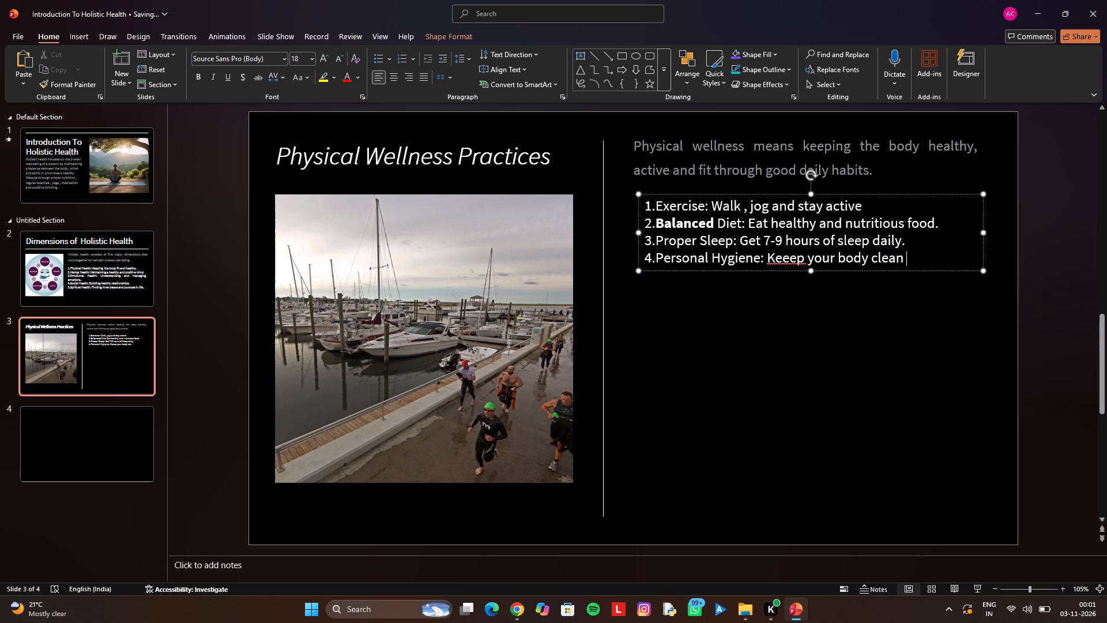
pyautogui.press('BackSpace')
pyautogui.press('.')
# Start a fifth line numbered "5." in slide 3's list of wellness practices.
pyautogui.press('Return')
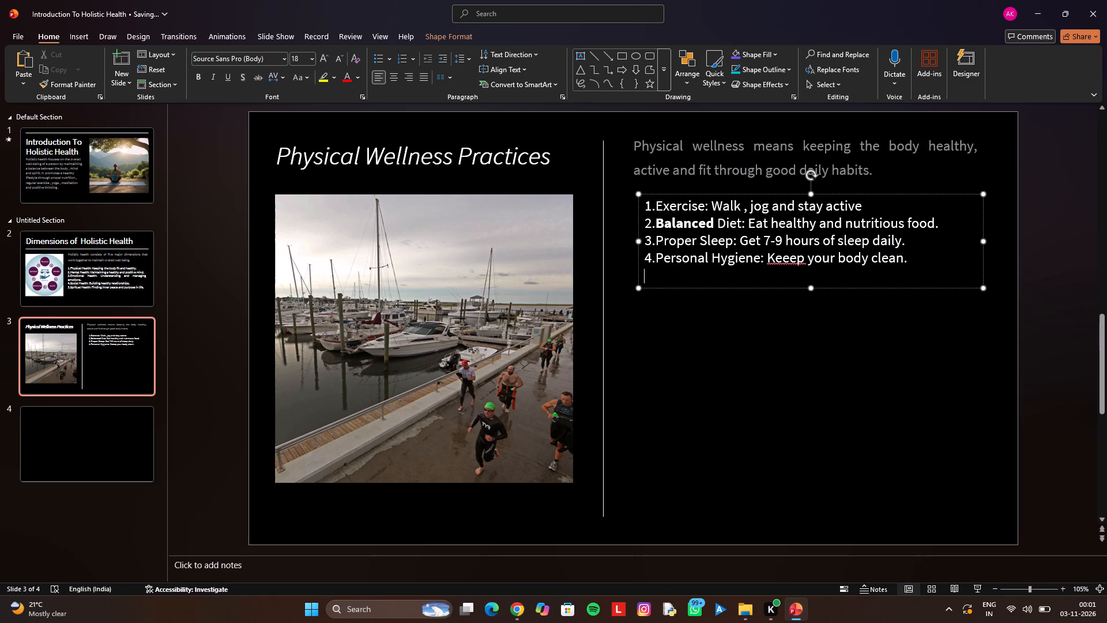
pyautogui.press('5')
pyautogui.write('Hy')
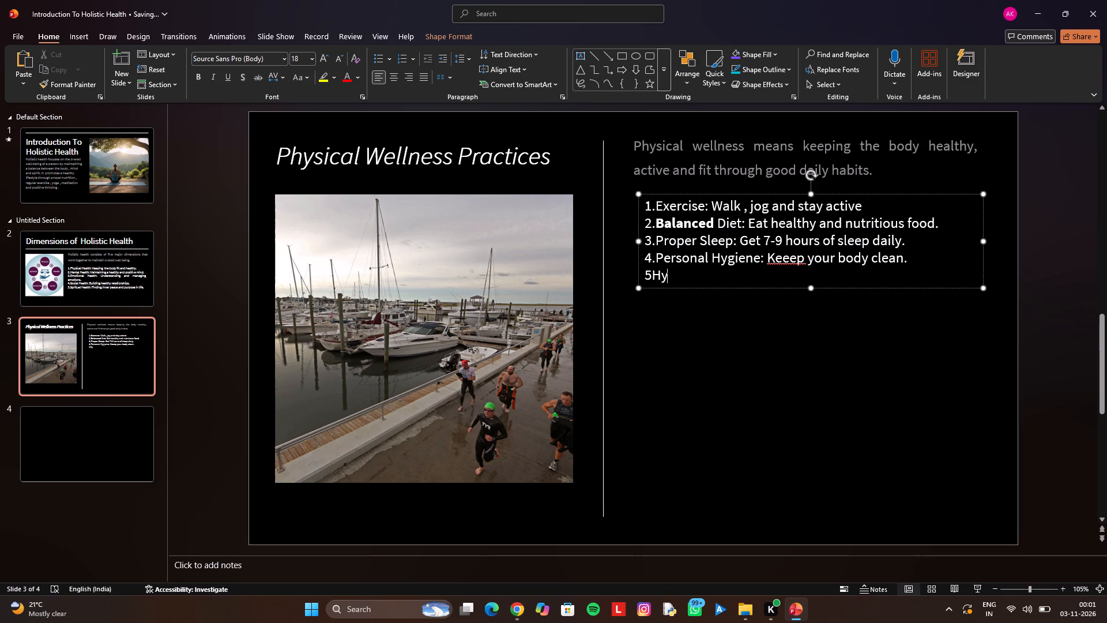
pyautogui.press('BackSpace')
pyautogui.press('BackSpace')
pyautogui.hotkey('shift', '>')
pyautogui.press('BackSpace')
pyautogui.press('.')
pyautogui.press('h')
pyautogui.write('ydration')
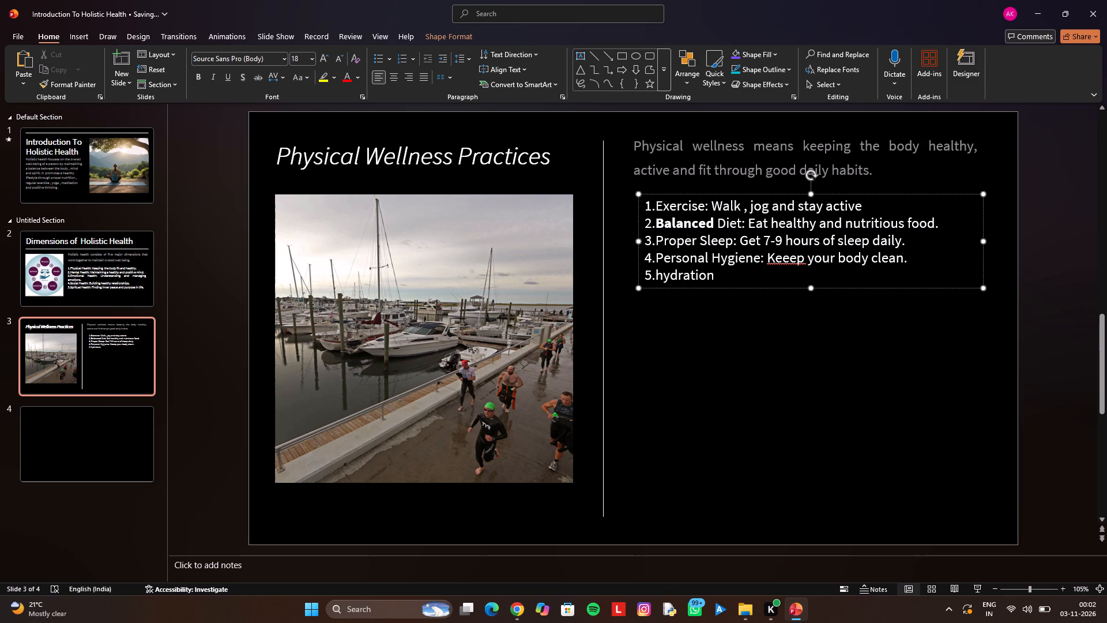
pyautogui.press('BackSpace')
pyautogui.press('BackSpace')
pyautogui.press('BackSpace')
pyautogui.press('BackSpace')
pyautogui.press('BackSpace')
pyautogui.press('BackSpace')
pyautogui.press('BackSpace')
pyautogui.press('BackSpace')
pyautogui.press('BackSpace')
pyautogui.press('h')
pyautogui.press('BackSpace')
# Label the fifth list line "Hydration:" with a capital H.
pyautogui.hotkey('shift', 'h')
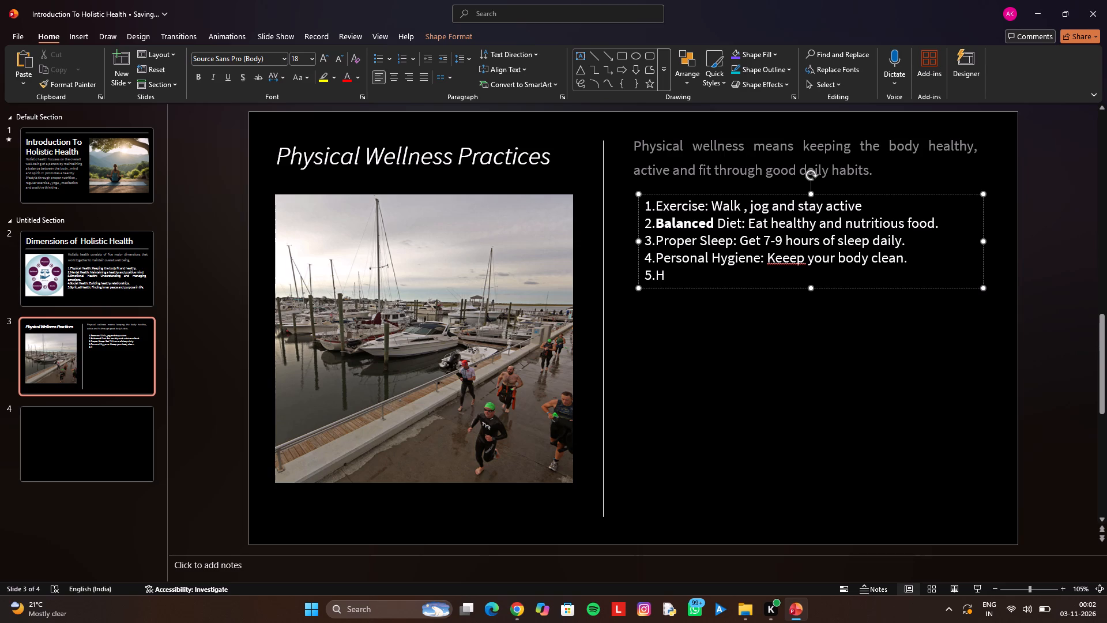
pyautogui.write('ydration')
pyautogui.write(';')
pyautogui.press('space')
pyautogui.write('Drink')
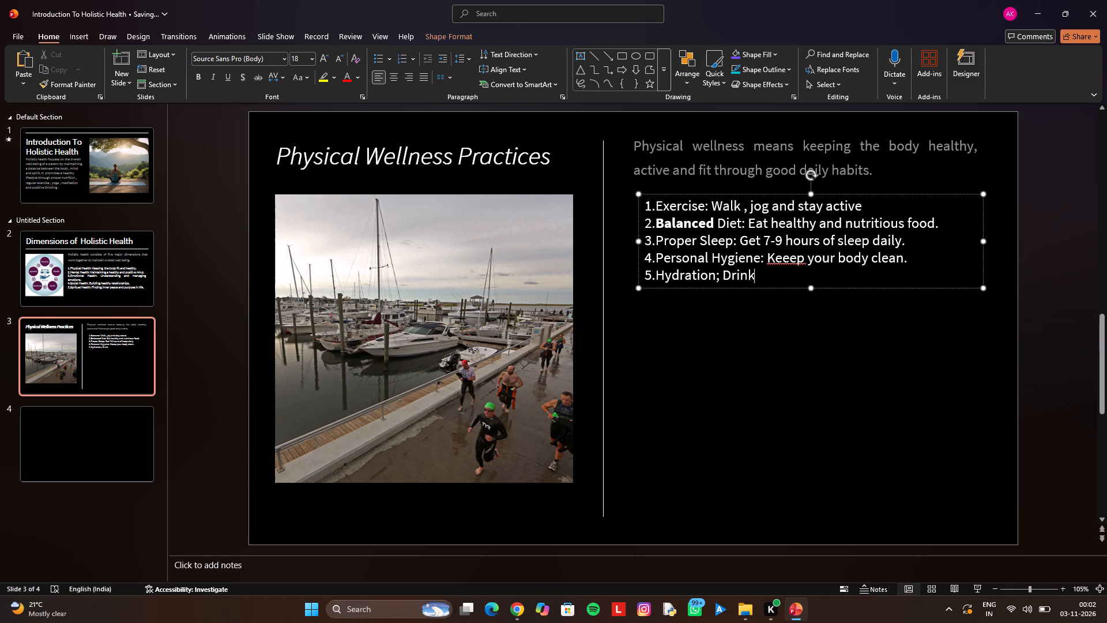
pyautogui.press('\\')
pyautogui.press('BackSpace')
pyautogui.press('BackSpace')
pyautogui.press('BackSpace')
pyautogui.press('BackSpace')
pyautogui.press('BackSpace')
pyautogui.press('BackSpace')
pyautogui.press('BackSpace')
pyautogui.press('BackSpace')
pyautogui.write(':')
pyautogui.press('space')
# Complete the Hydration item with the description "Drink enough water.".
pyautogui.hotkey('shift', 'd')
pyautogui.write('rink')
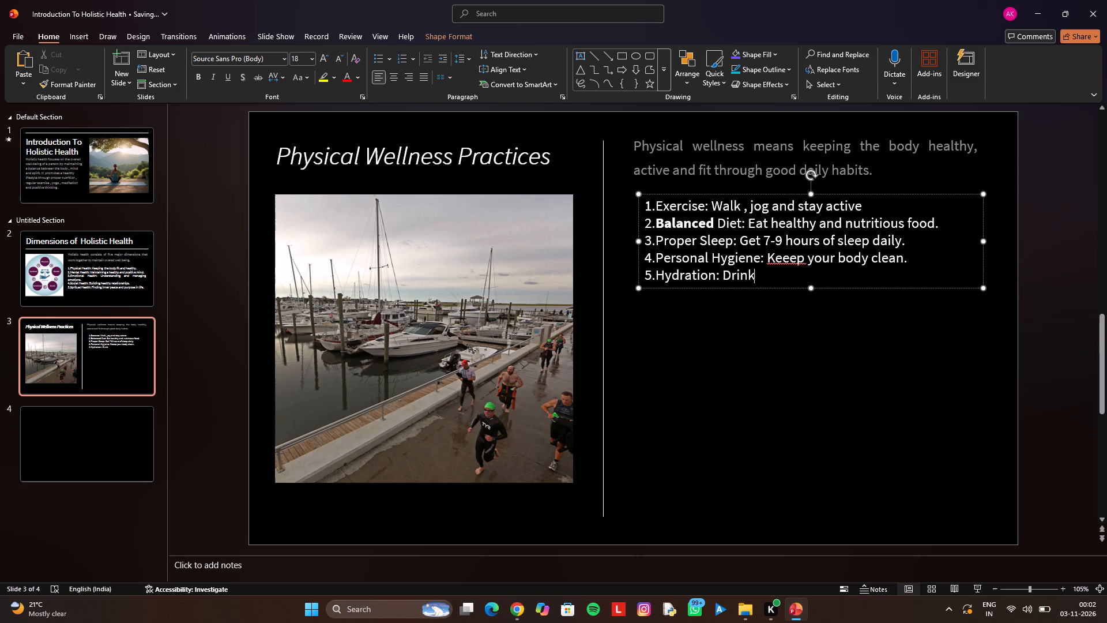
pyautogui.press('space')
pyautogui.write('enough')
pyautogui.press('space')
pyautogui.write('water')
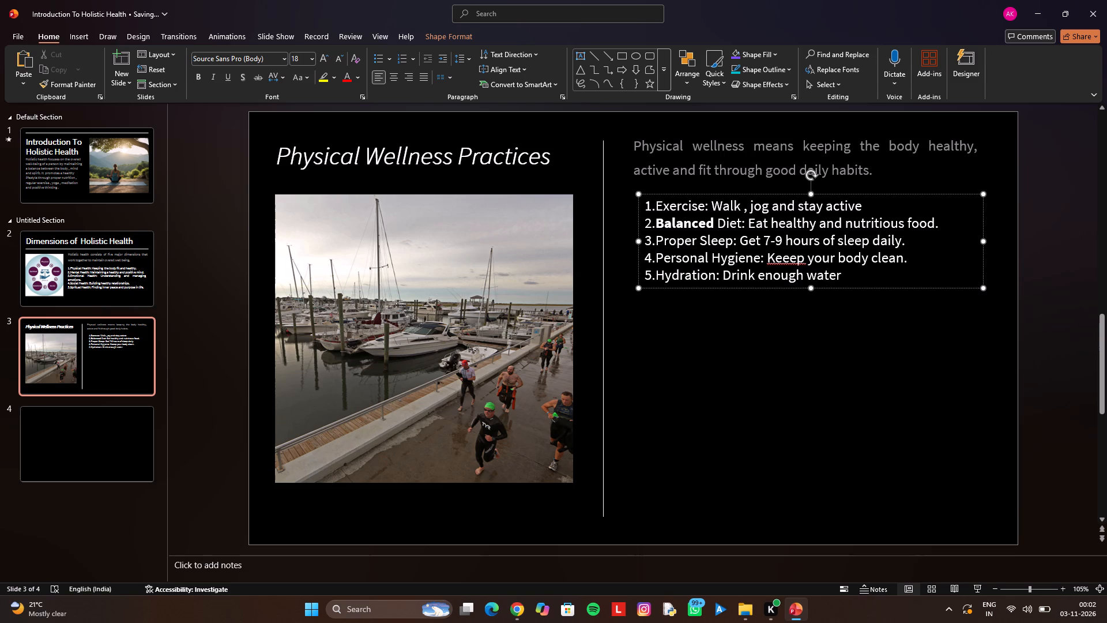
pyautogui.press('.')
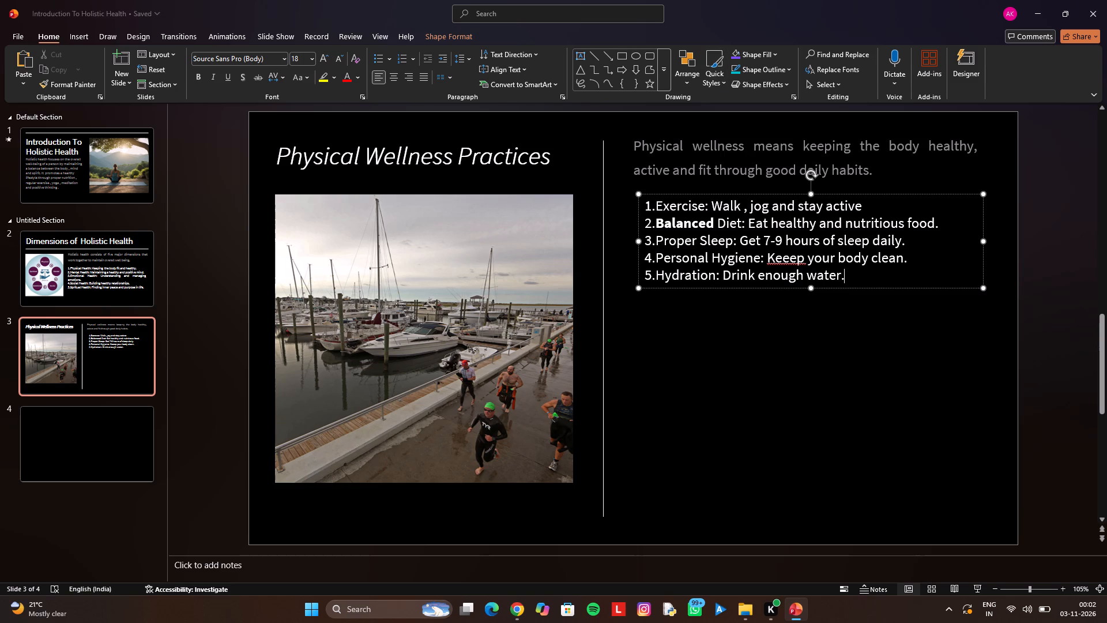
# Make the label "Exercise" and the word "Diet" bold in the first two list items.
pyautogui.doubleClick(671, 204)
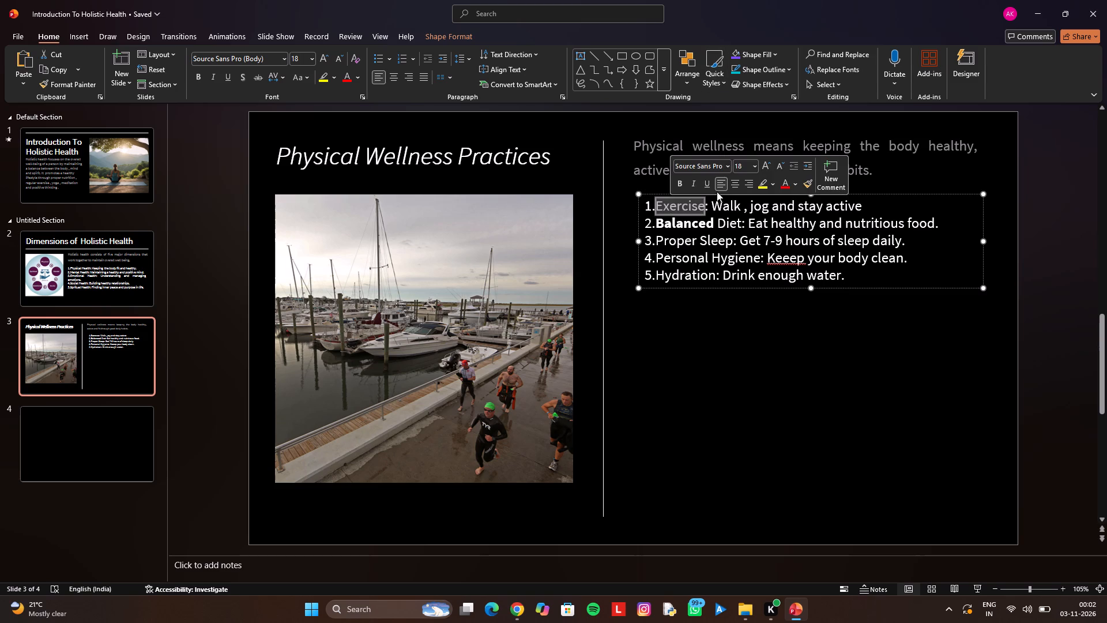
pyautogui.click(676, 178)
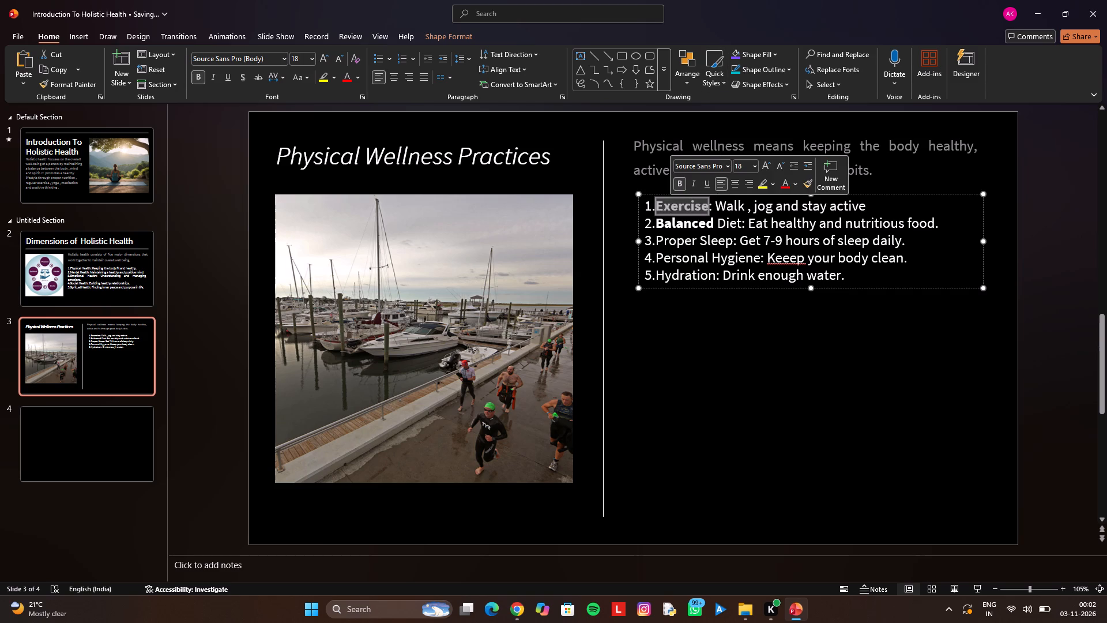
pyautogui.doubleClick(725, 228)
pyautogui.doubleClick(732, 222)
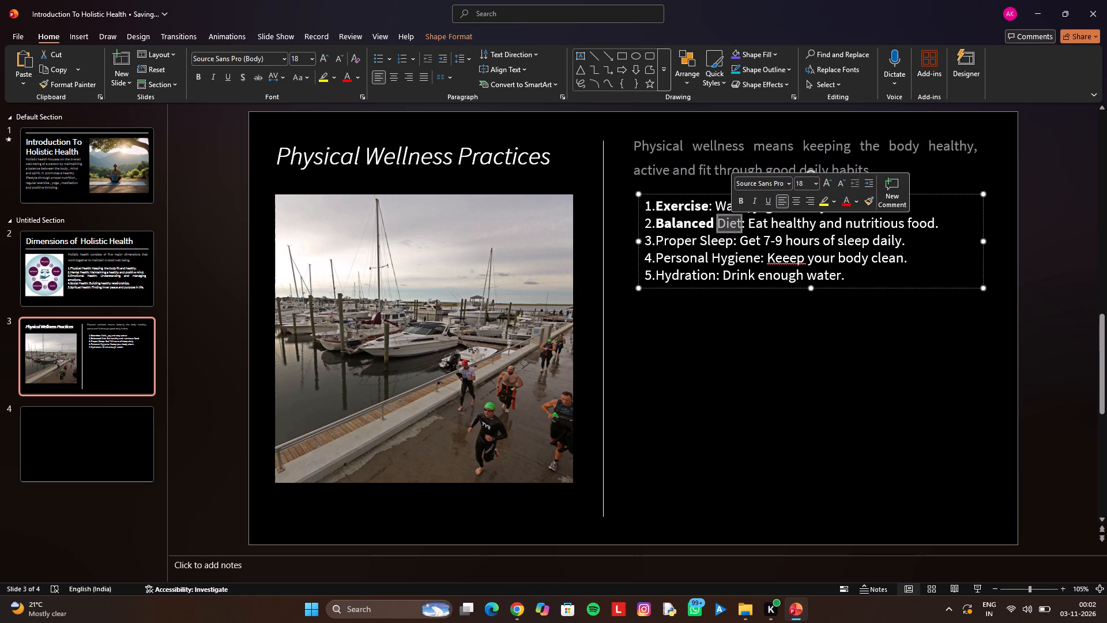
pyautogui.click(736, 200)
# Make the label "Proper Sleep" bold in the third list item.
pyautogui.click(679, 246)
pyautogui.click(679, 242)
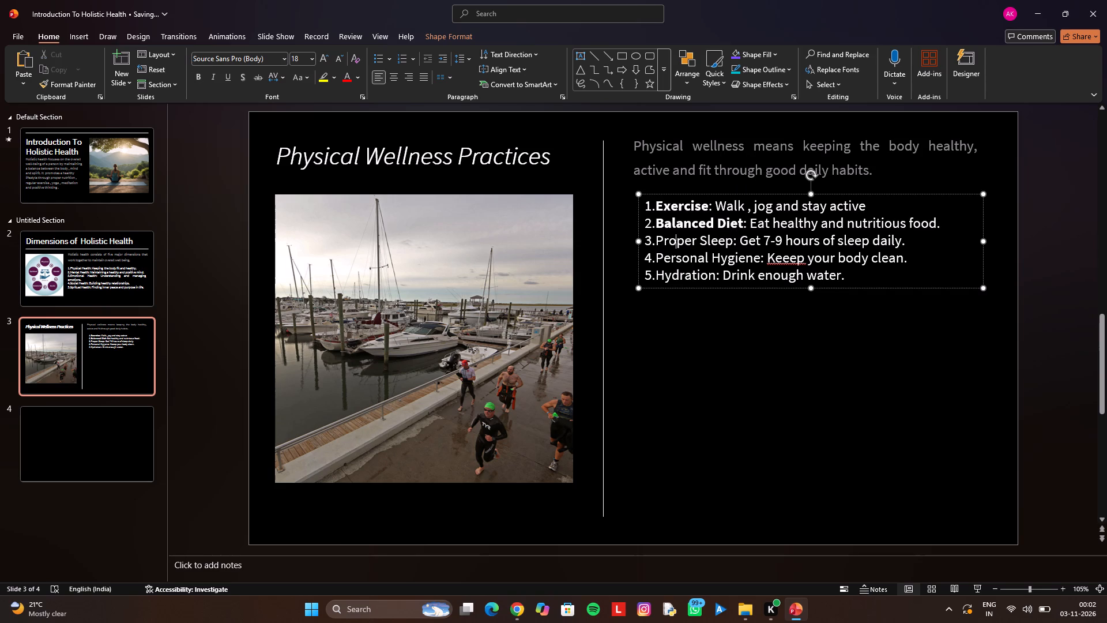
pyautogui.doubleClick(688, 242)
pyautogui.click(698, 220)
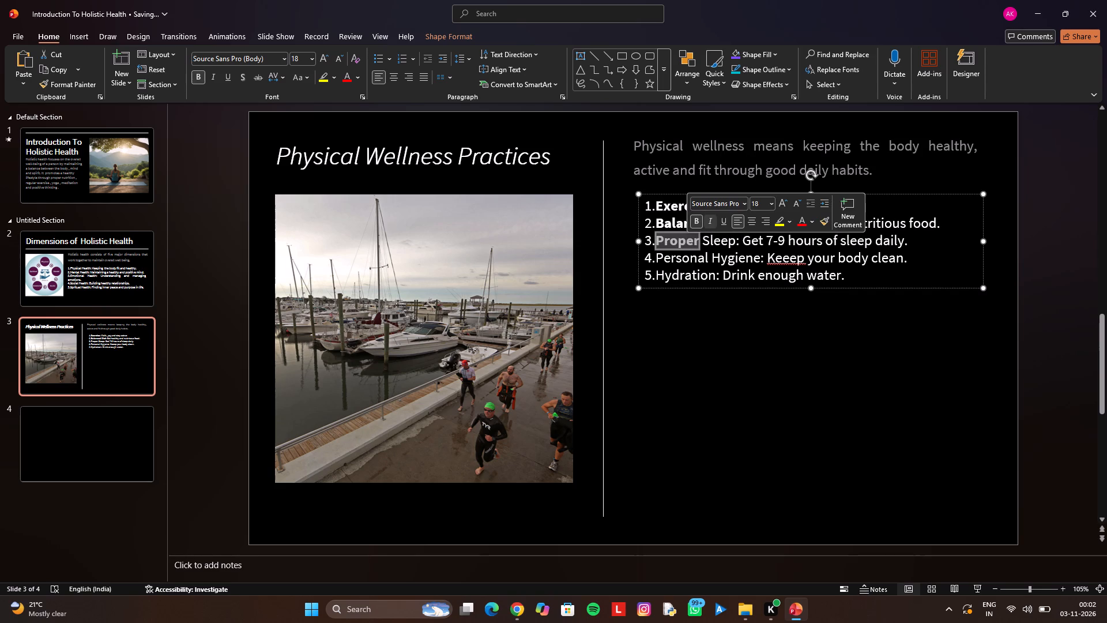
pyautogui.doubleClick(717, 245)
pyautogui.click(721, 224)
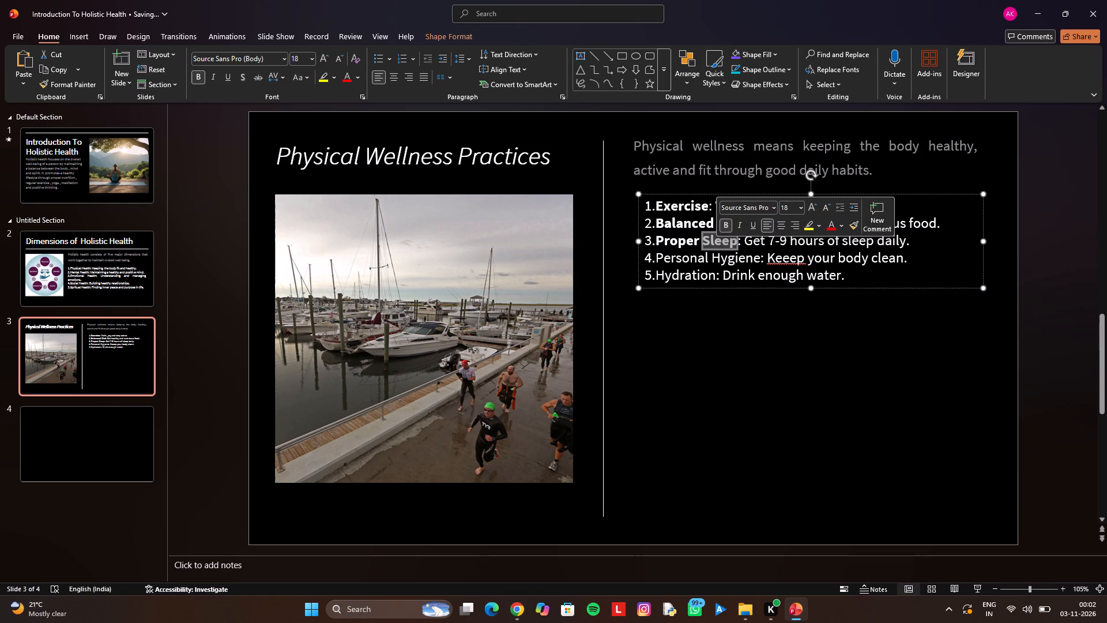
# Make the label "Personal Hygiene" bold and underline its word "Hygiene" in the fourth list item.
pyautogui.doubleClick(680, 263)
pyautogui.click(690, 242)
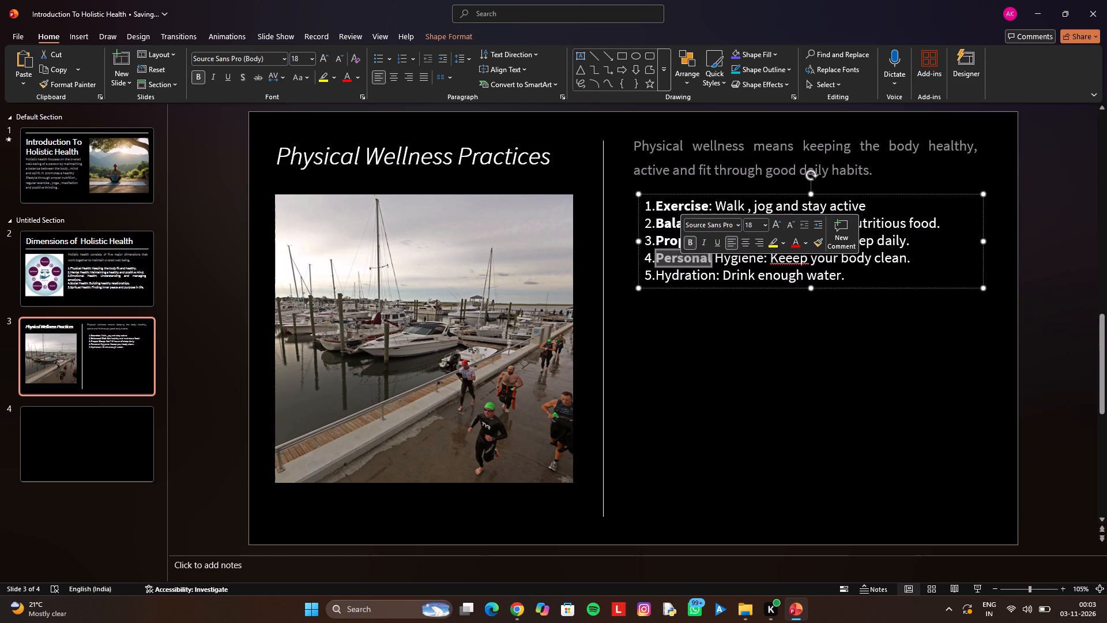
pyautogui.doubleClick(727, 261)
pyautogui.click(763, 242)
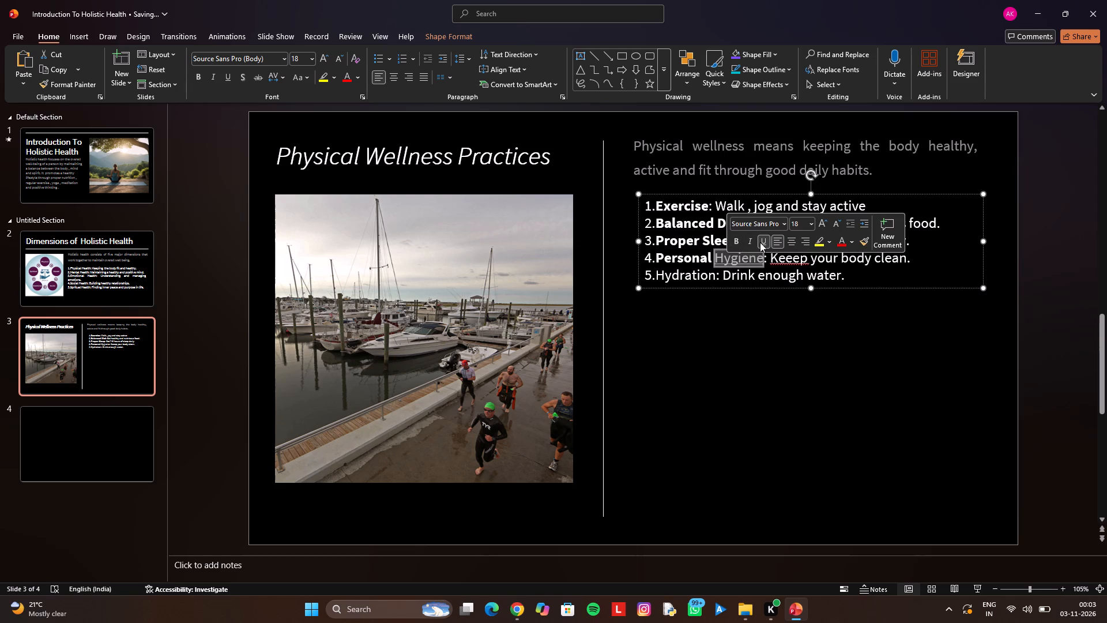
pyautogui.click(738, 244)
# Underline the word "Personal" in the fourth list item and both words of the "Proper Sleep" label.
pyautogui.doubleClick(686, 267)
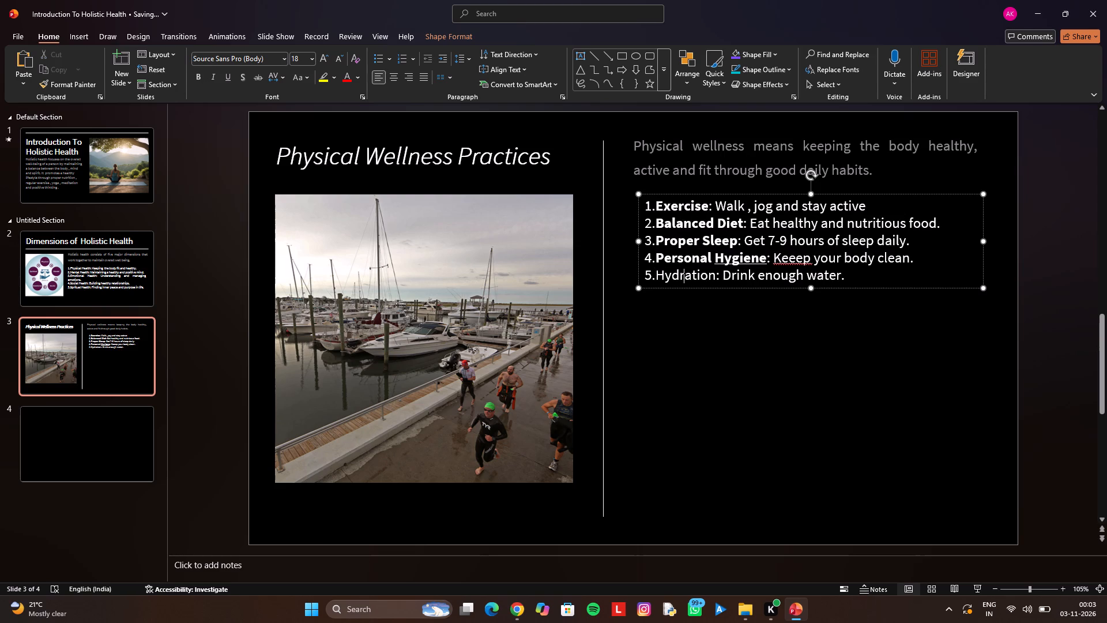
pyautogui.doubleClick(686, 264)
pyautogui.click(721, 244)
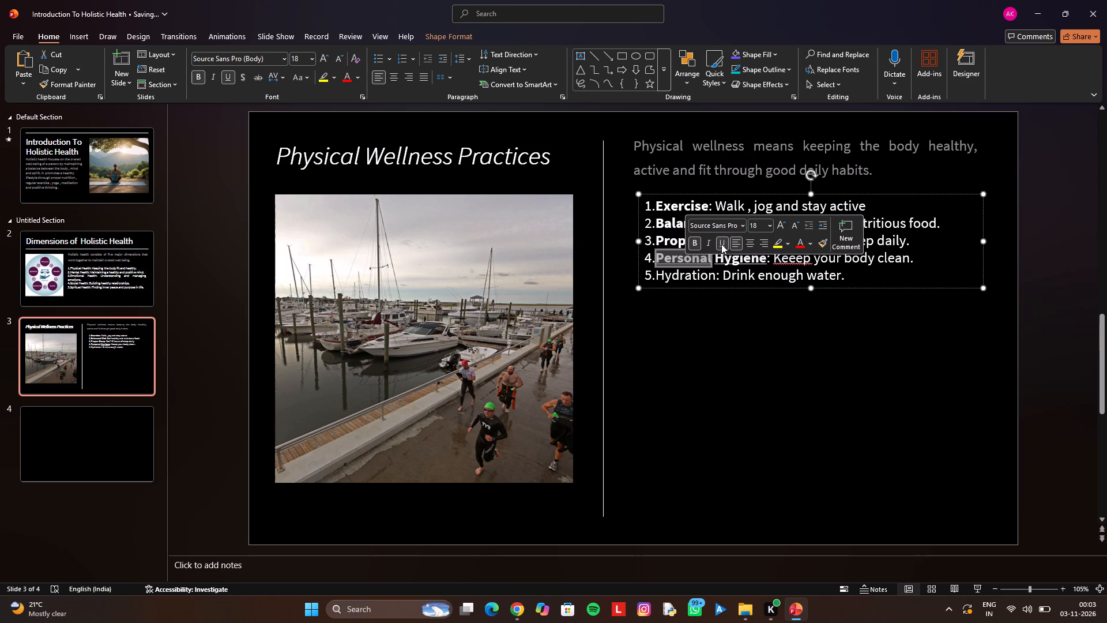
pyautogui.moveTo(698, 320); pyautogui.dragTo(696, 307)
pyautogui.click(691, 237)
pyautogui.doubleClick(692, 239)
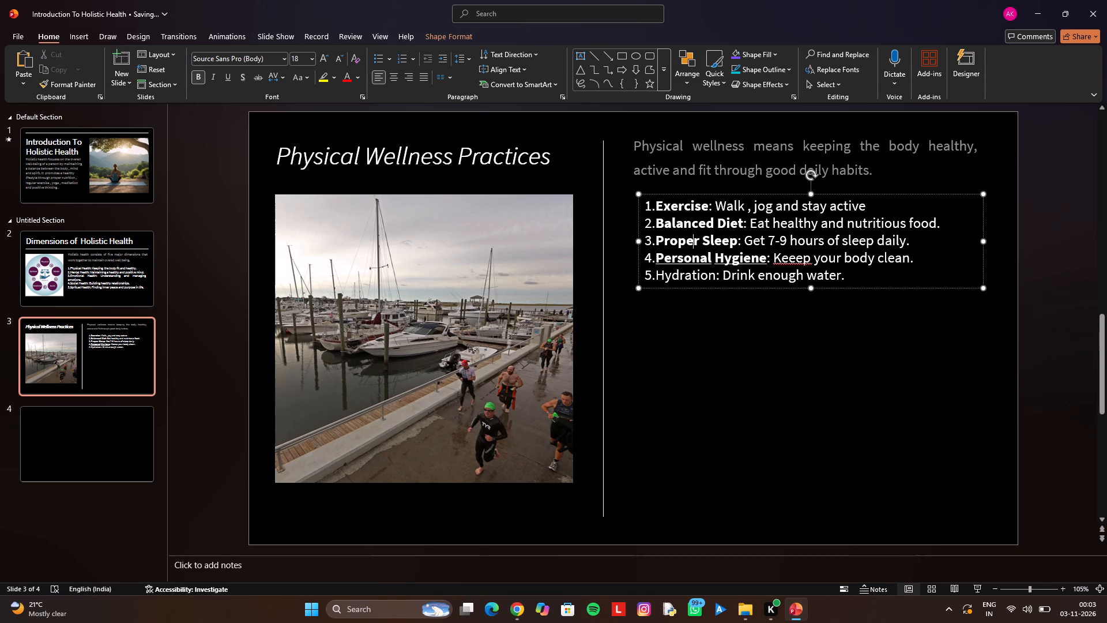
pyautogui.click(729, 220)
pyautogui.doubleClick(722, 237)
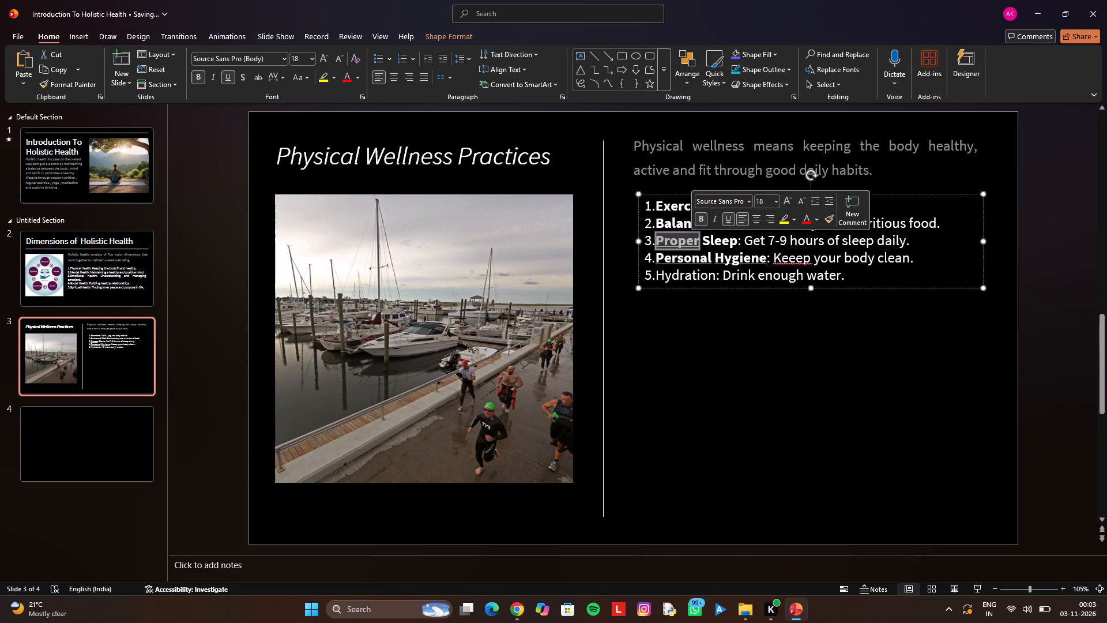
pyautogui.click(759, 212)
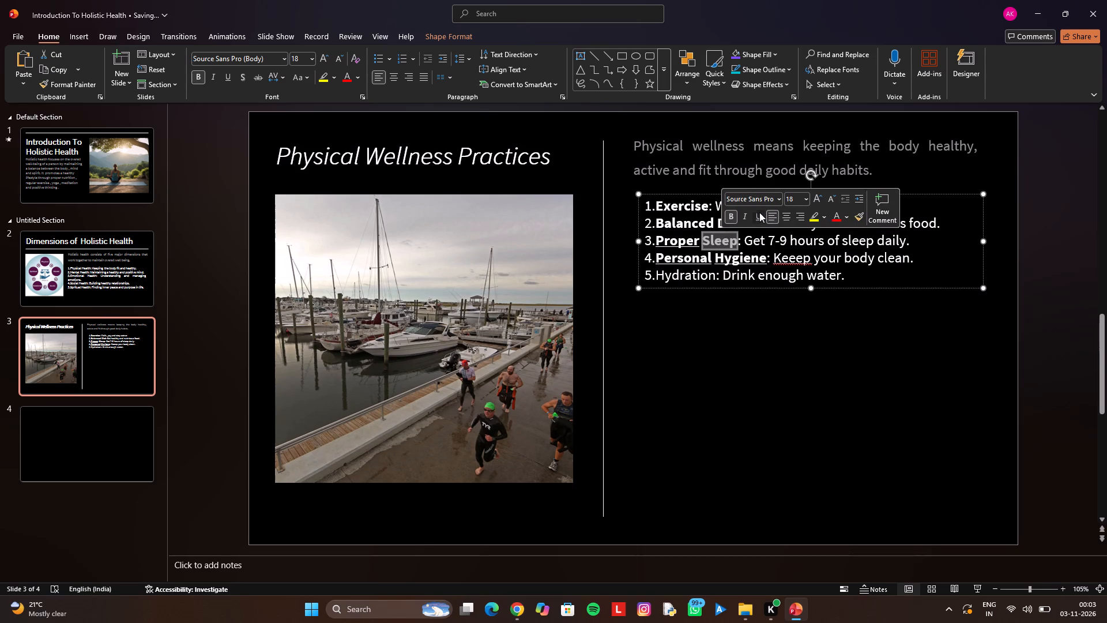
# Underline the words "Balanced" and "Diet" in the second list item and the label "Exercise" in the first.
pyautogui.doubleClick(693, 224)
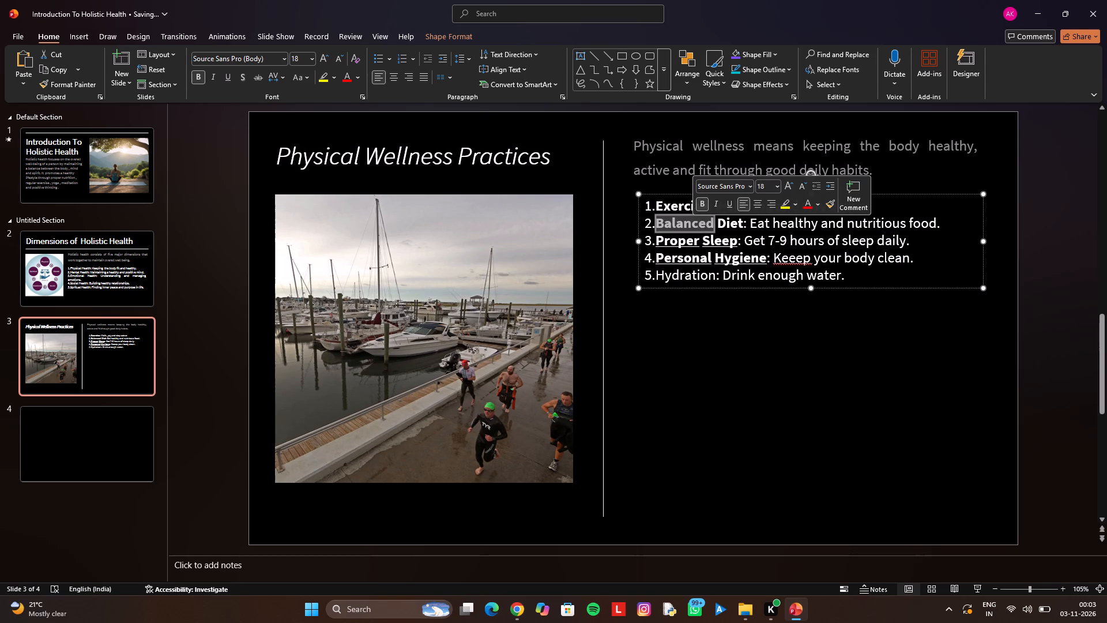
pyautogui.click(728, 209)
pyautogui.doubleClick(733, 230)
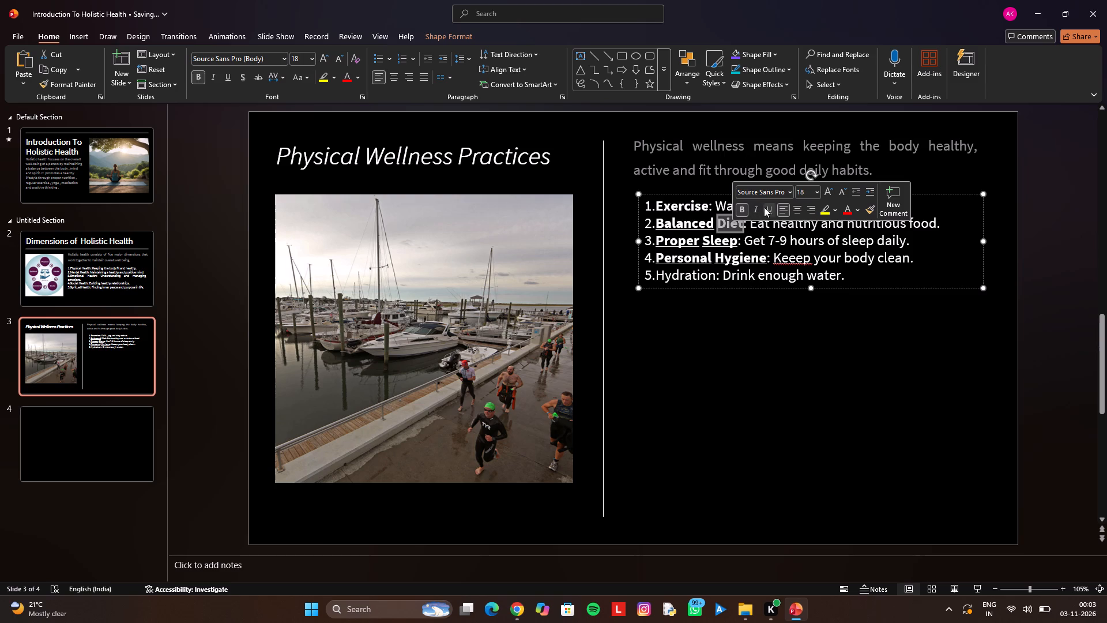
pyautogui.click(766, 207)
pyautogui.doubleClick(689, 209)
pyautogui.doubleClick(701, 211)
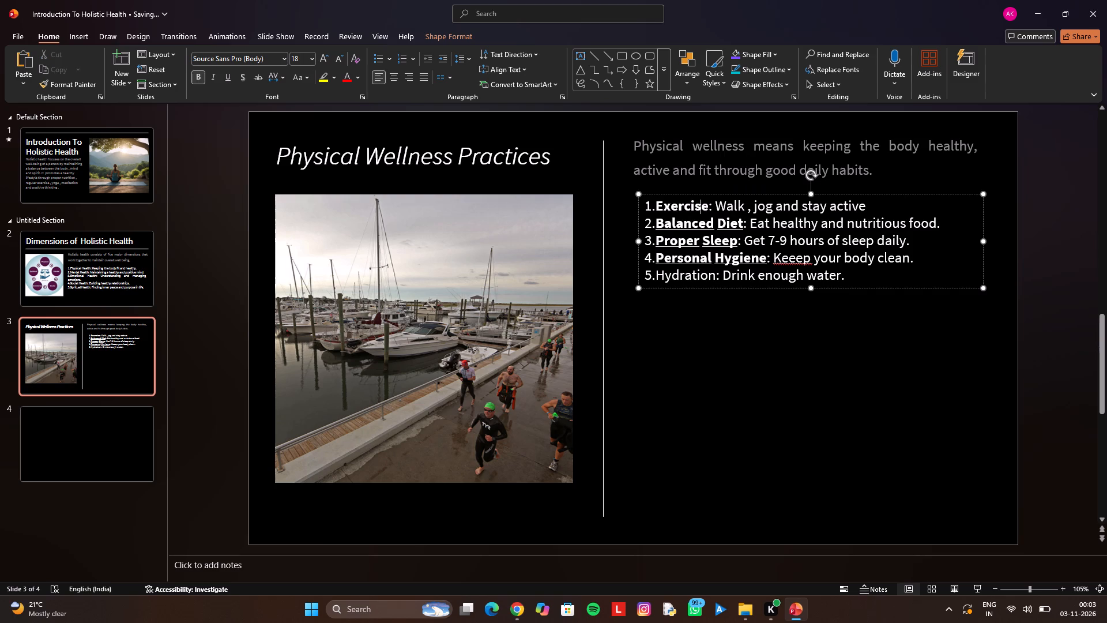
pyautogui.click(742, 190)
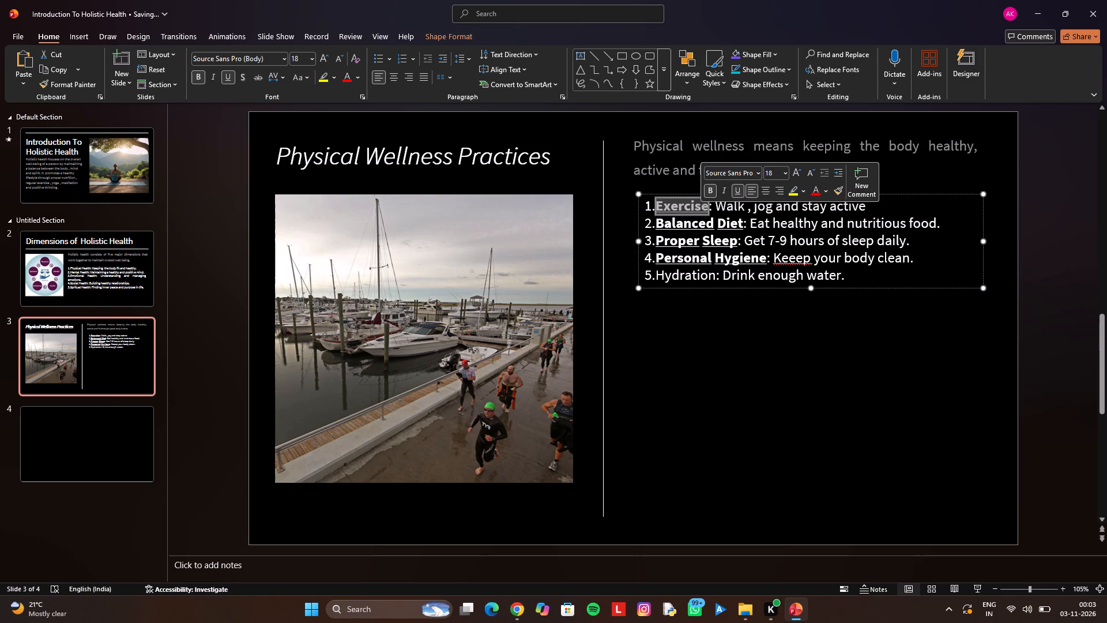
# Make the label "Hydration" bold and underlined in the fifth list item.
pyautogui.doubleClick(688, 276)
pyautogui.click(696, 247)
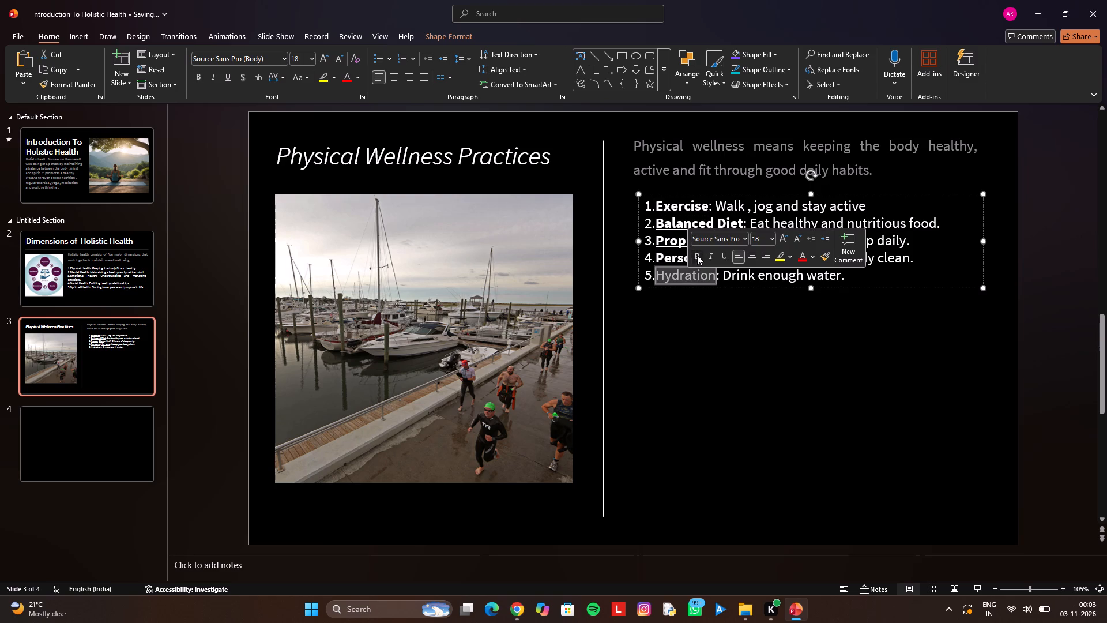
pyautogui.click(697, 256)
pyautogui.click(724, 262)
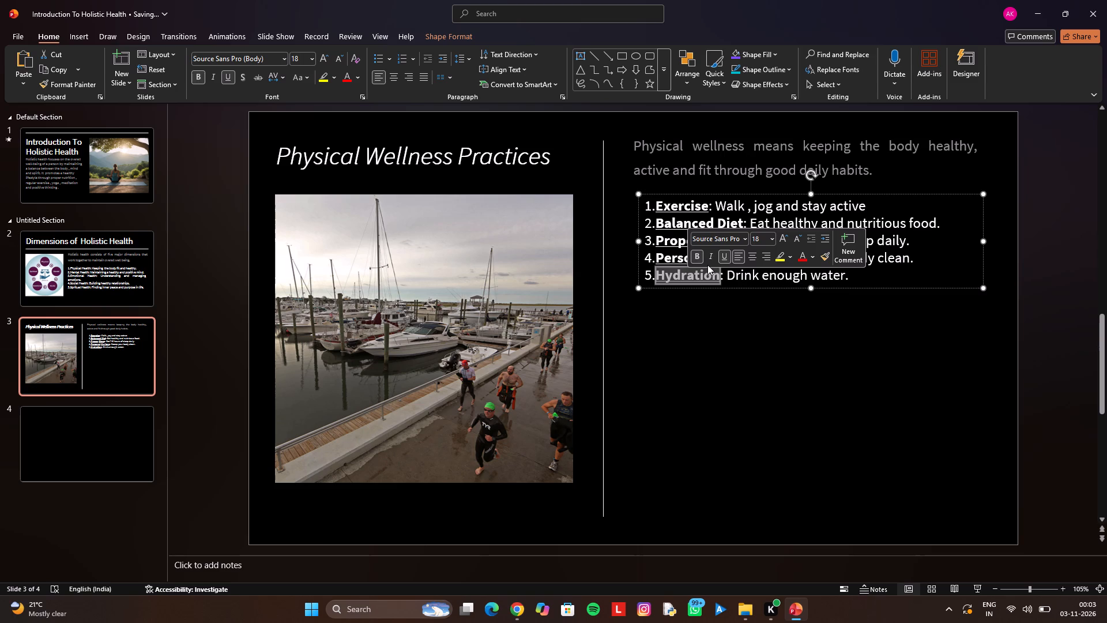
pyautogui.click(963, 284)
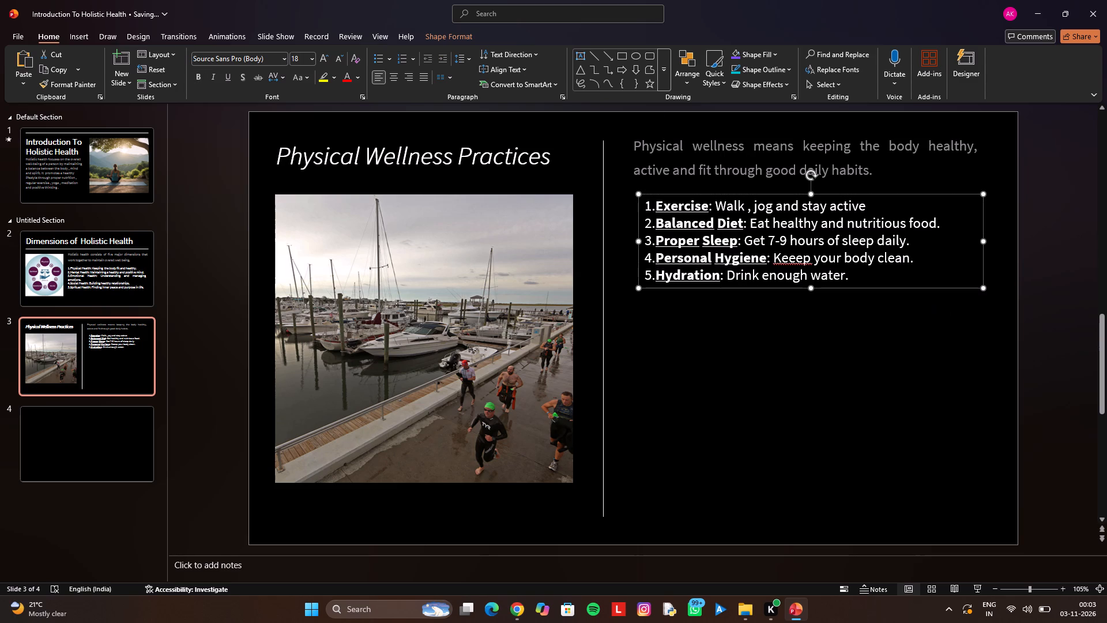
# Correct the misspelled word after the "Personal Hygiene" label so it reads "Keep".
pyautogui.click(804, 255)
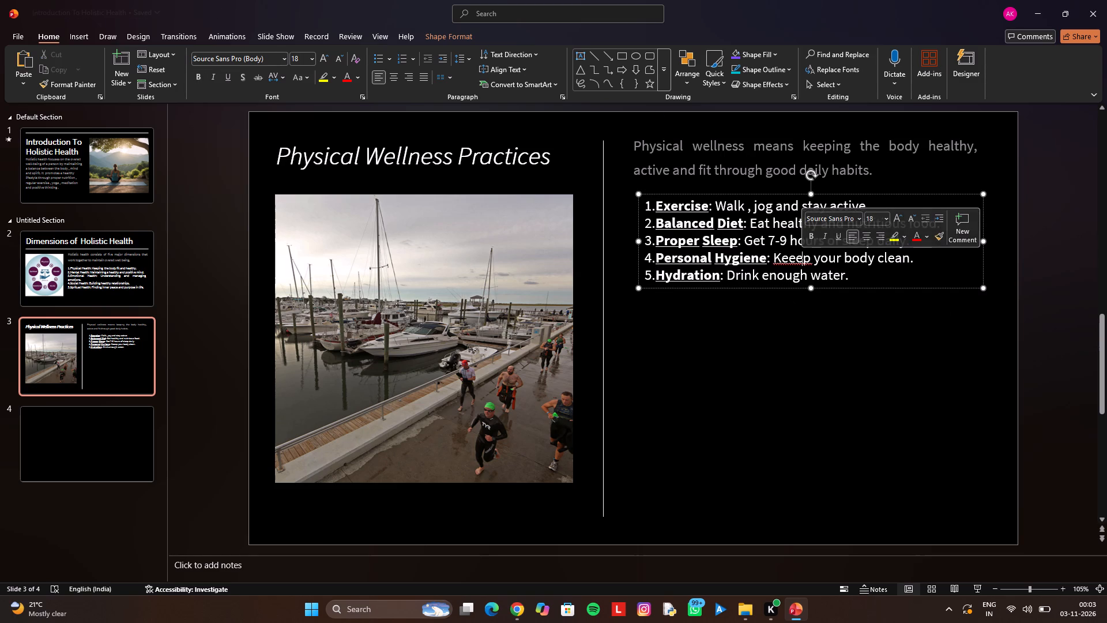
pyautogui.press('BackSpace')
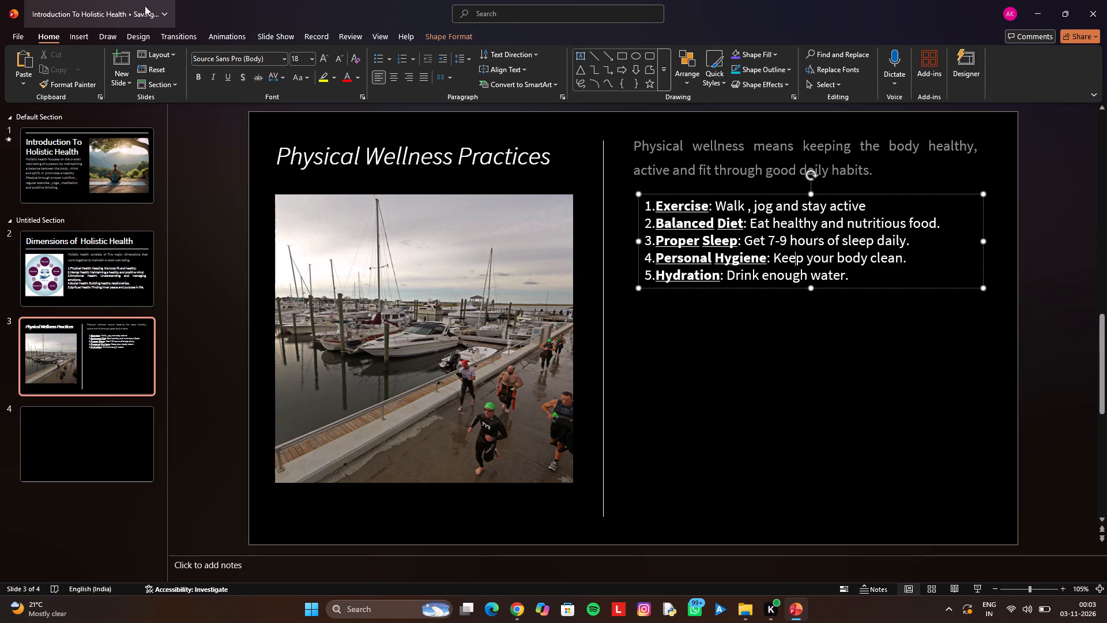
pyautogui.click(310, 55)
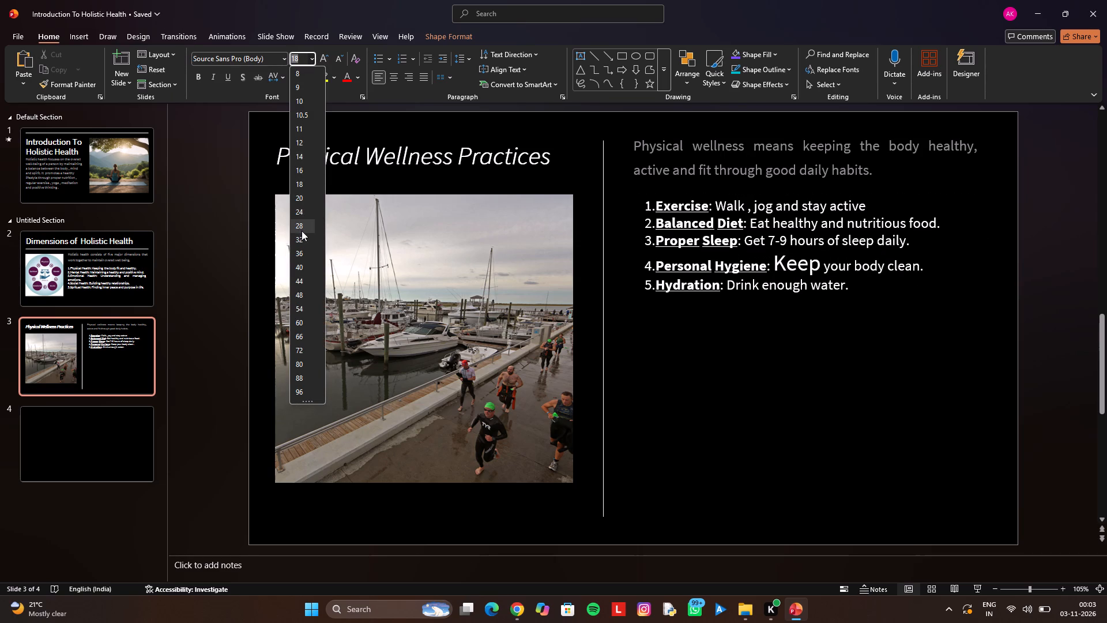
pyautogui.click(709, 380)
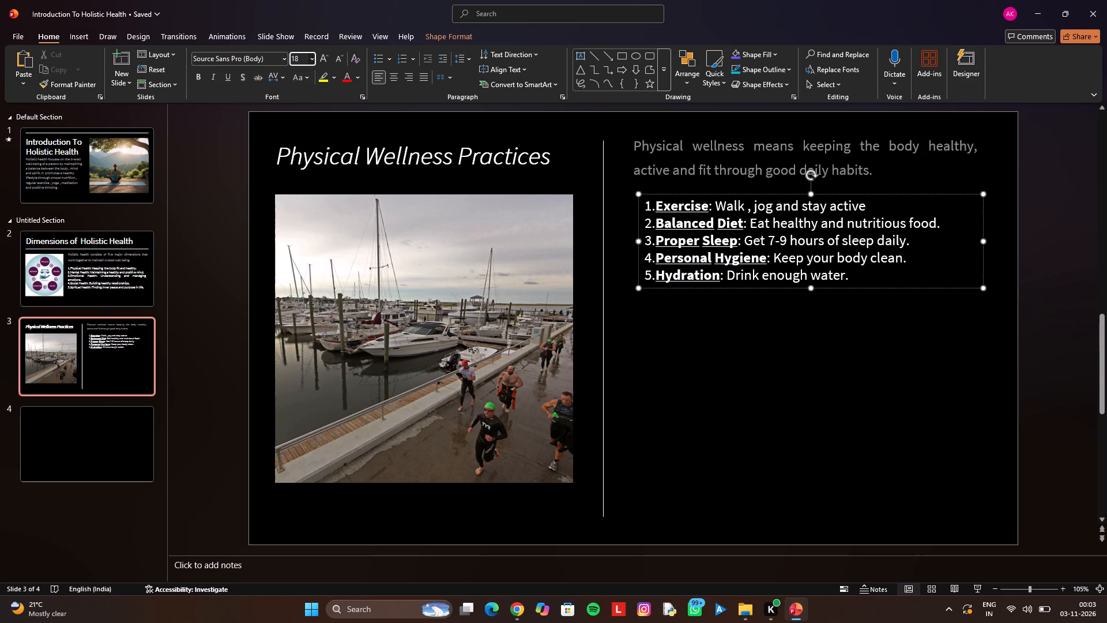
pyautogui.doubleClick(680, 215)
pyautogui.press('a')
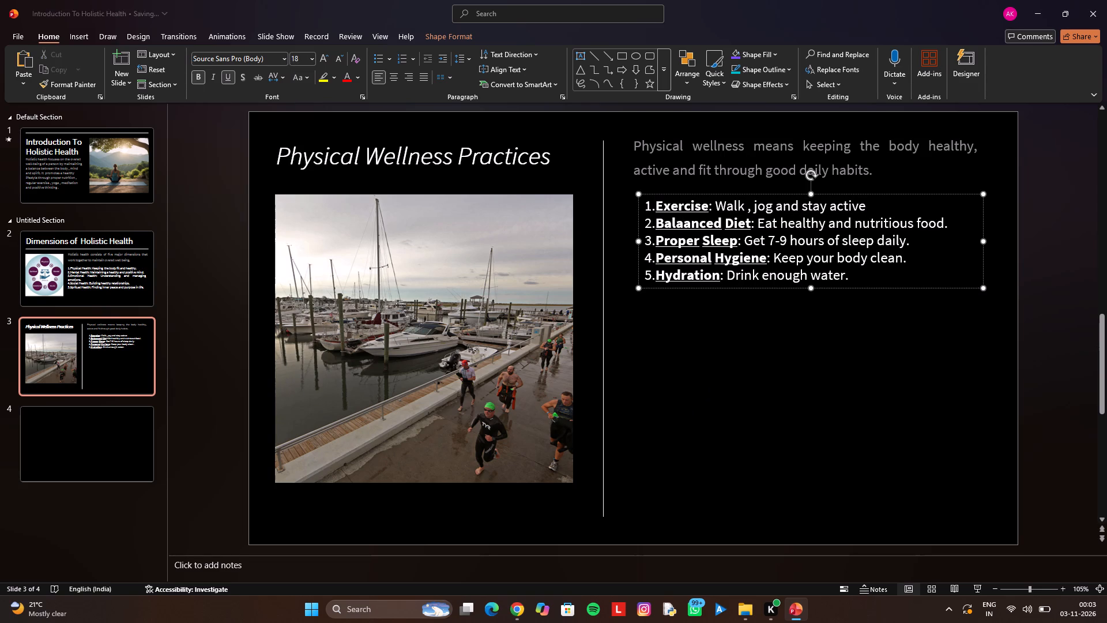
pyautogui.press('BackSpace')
# Justify the whole physical wellness list and set its font size to 24.
pyautogui.hotkey('ctrl', 'a')
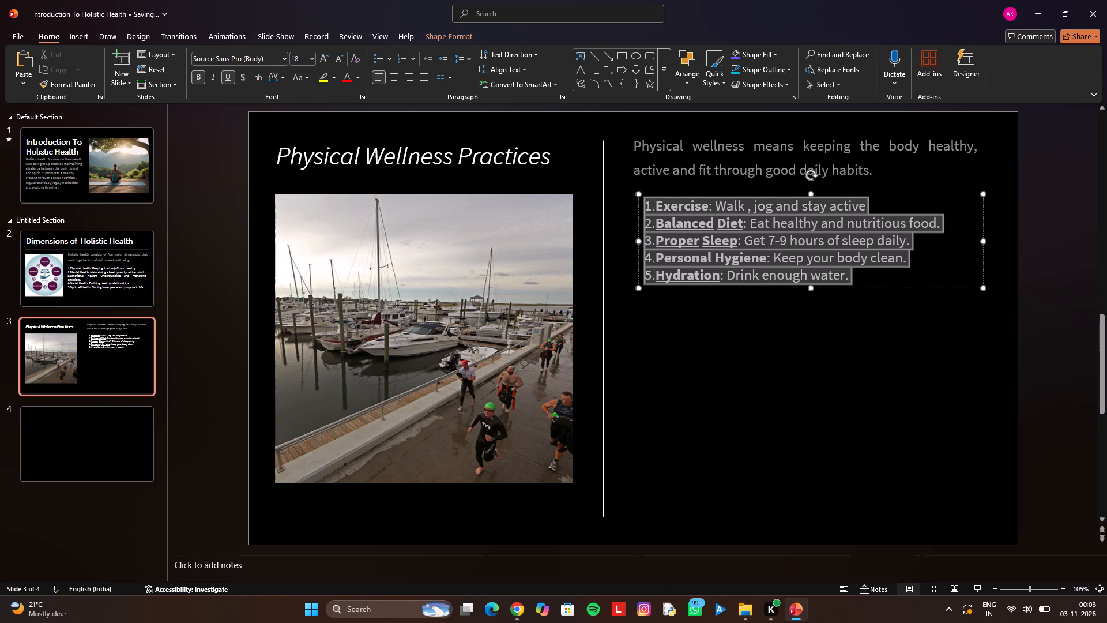
pyautogui.click(424, 81)
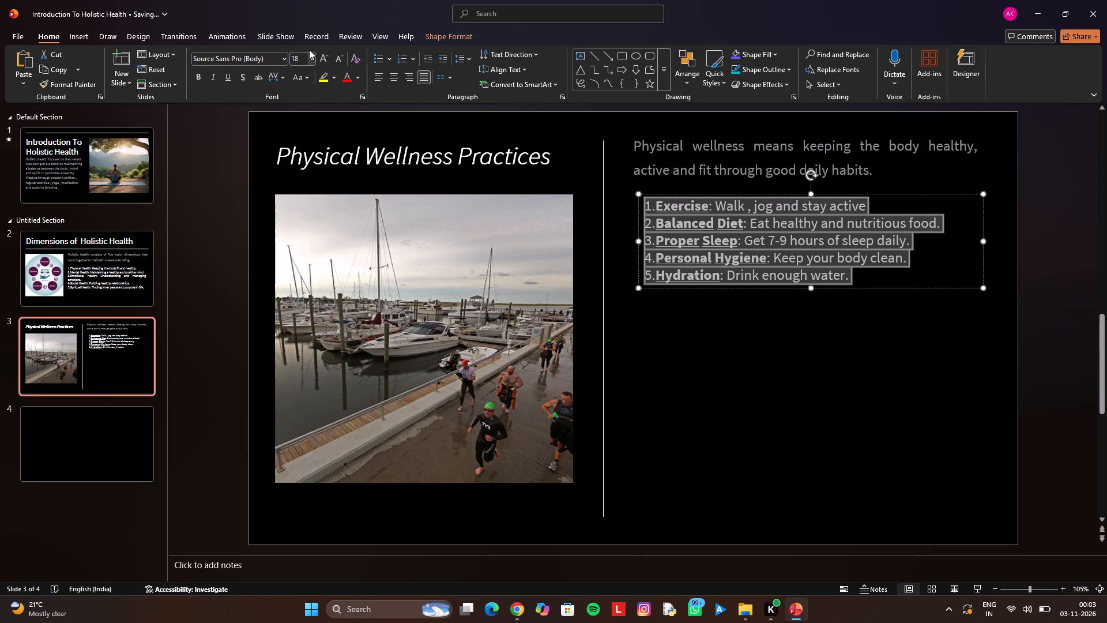
pyautogui.click(310, 58)
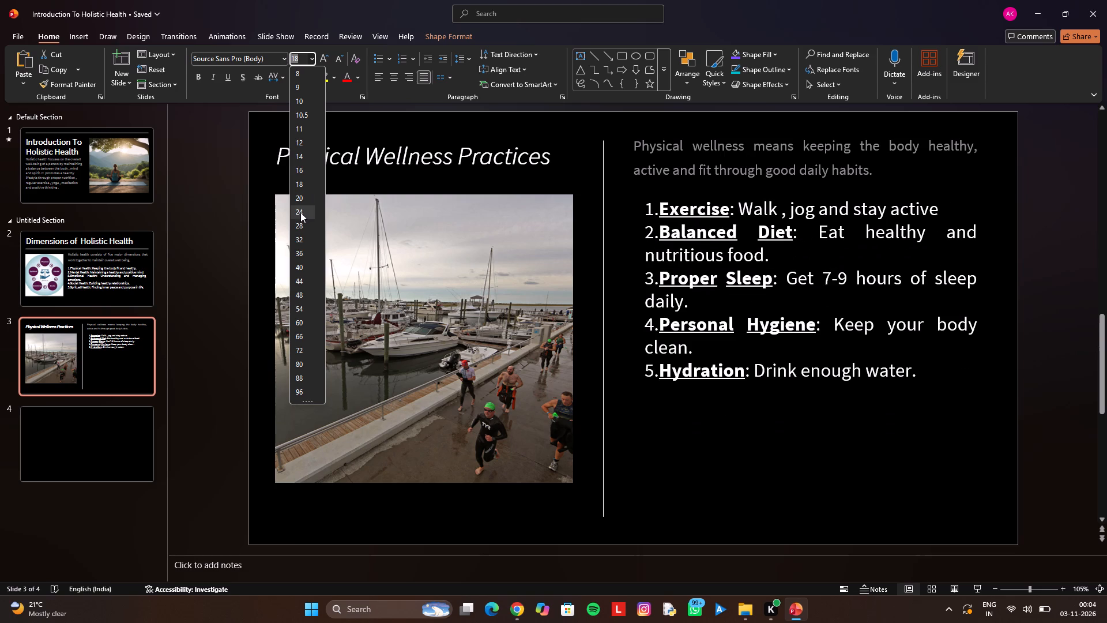
pyautogui.click(300, 212)
# Widen the list's text box slightly so its left edge lines up with the introductory paragraph's box.
pyautogui.moveTo(701, 478); pyautogui.dragTo(706, 472)
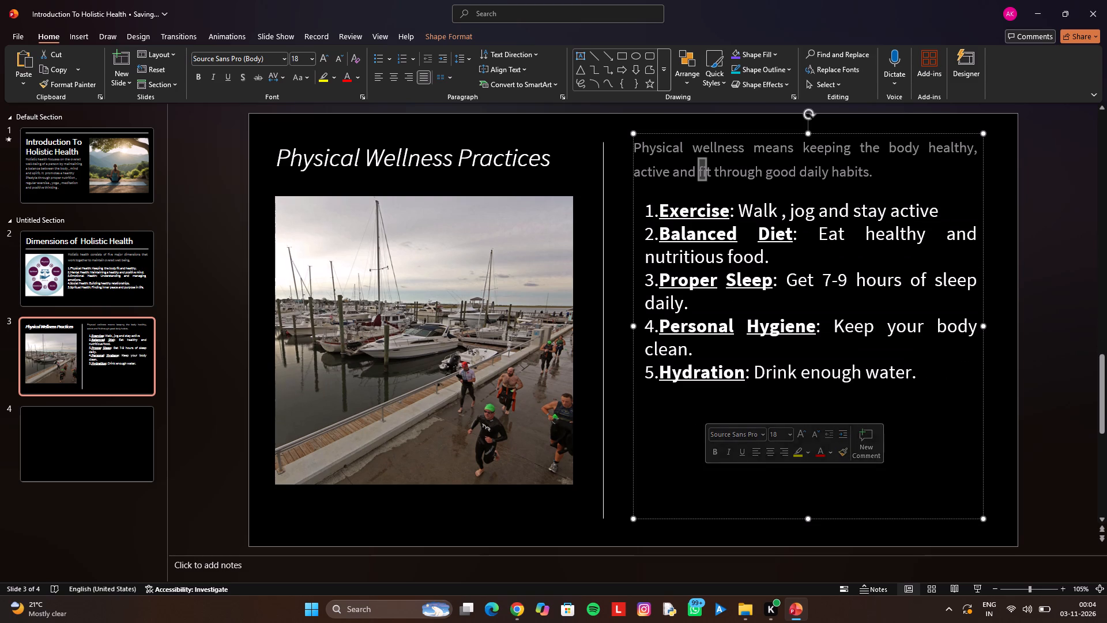
pyautogui.click(677, 438)
pyautogui.click(629, 322)
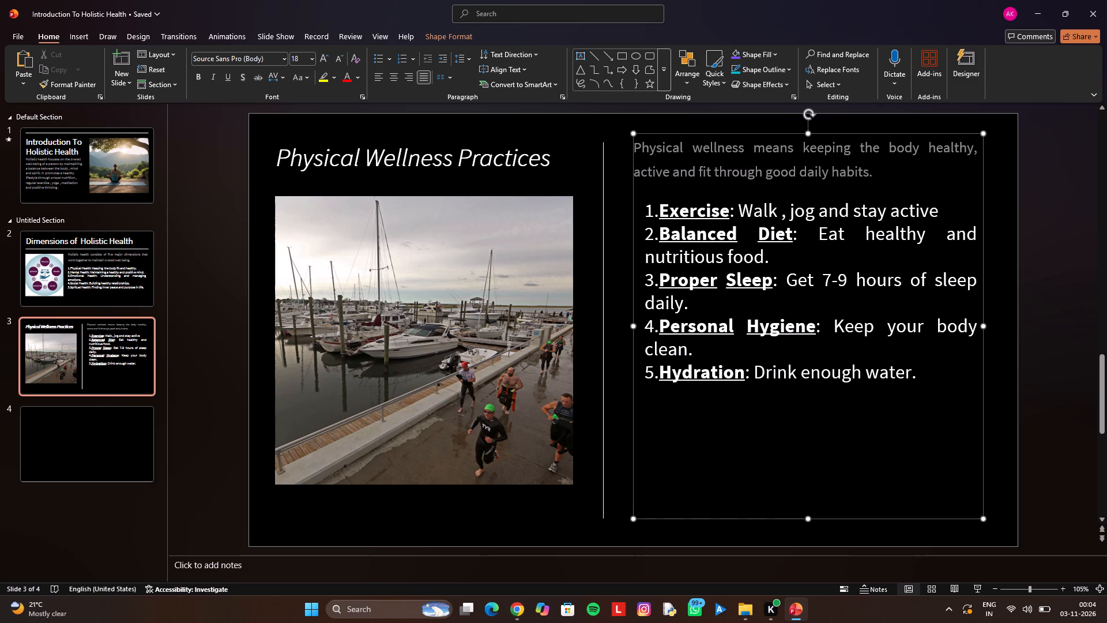
pyautogui.doubleClick(681, 324)
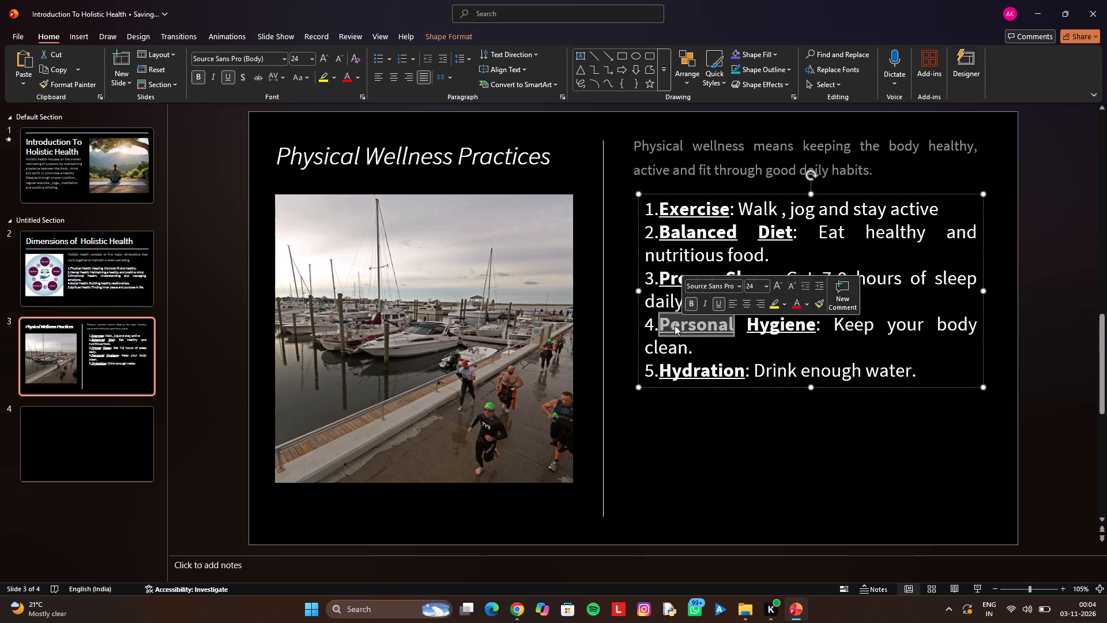
pyautogui.moveTo(637, 294); pyautogui.dragTo(627, 290)
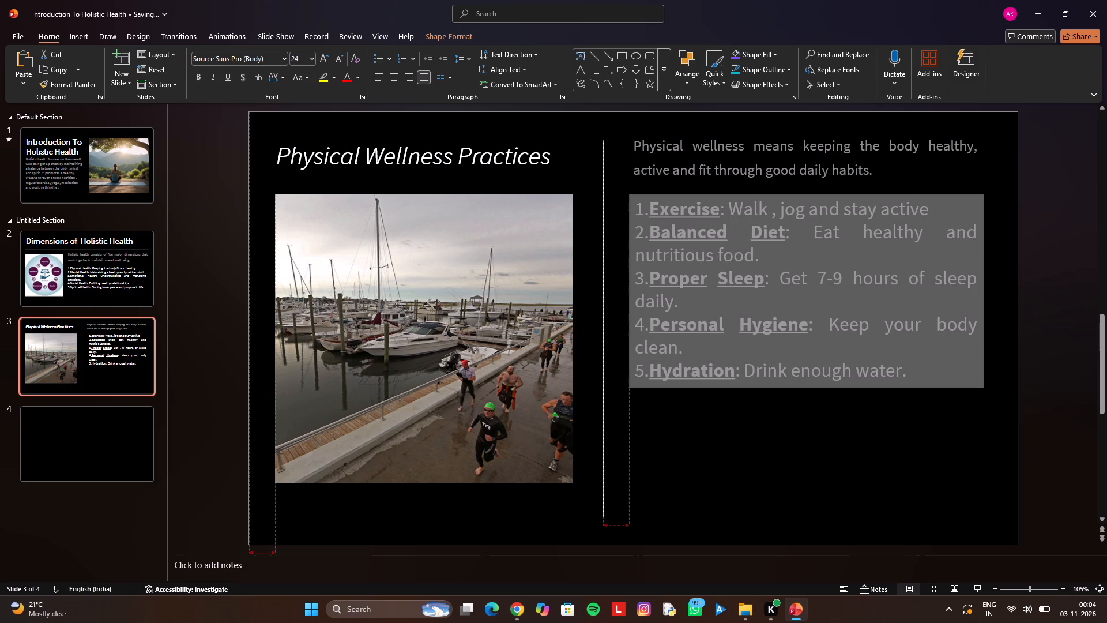
pyautogui.moveTo(627, 290); pyautogui.dragTo(632, 290)
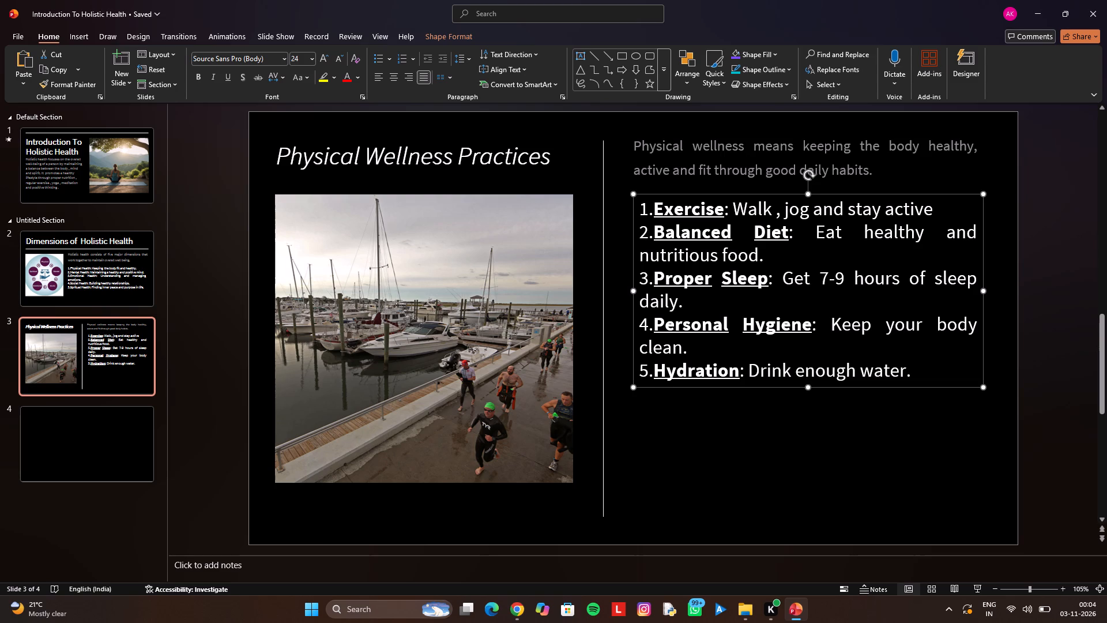
# Reword the "Balanced Diet" item's description to "Maintain healthy and nutritious diet.".
pyautogui.click(842, 232)
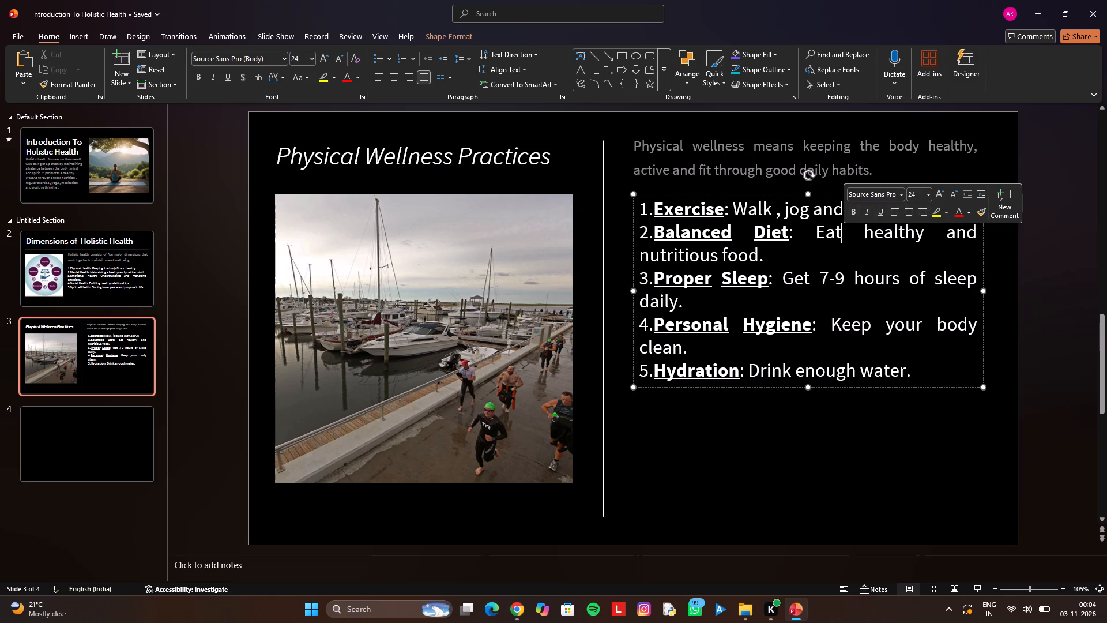
pyautogui.press('BackSpace')
pyautogui.press('BackSpace')
pyautogui.press('BackSpace')
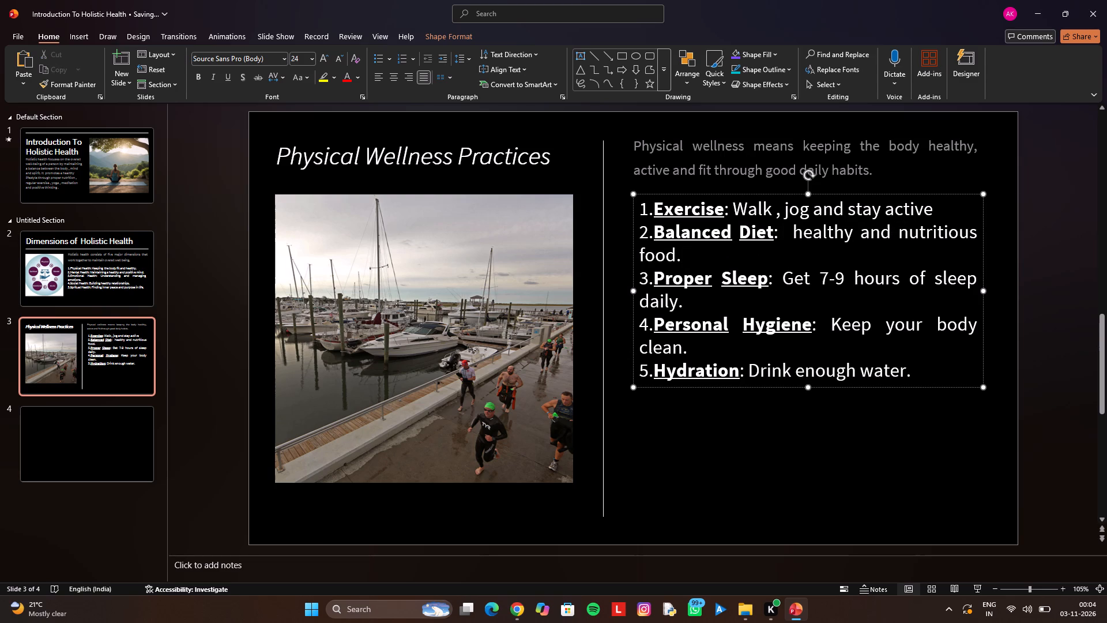
pyautogui.hotkey('shift', 'm')
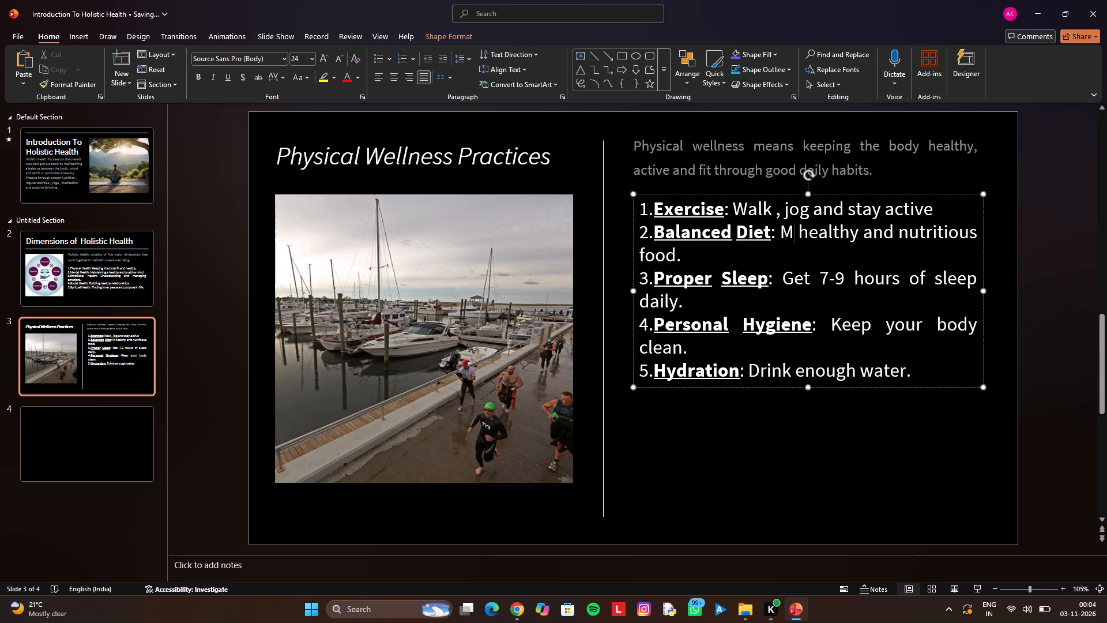
pyautogui.write('aintai')
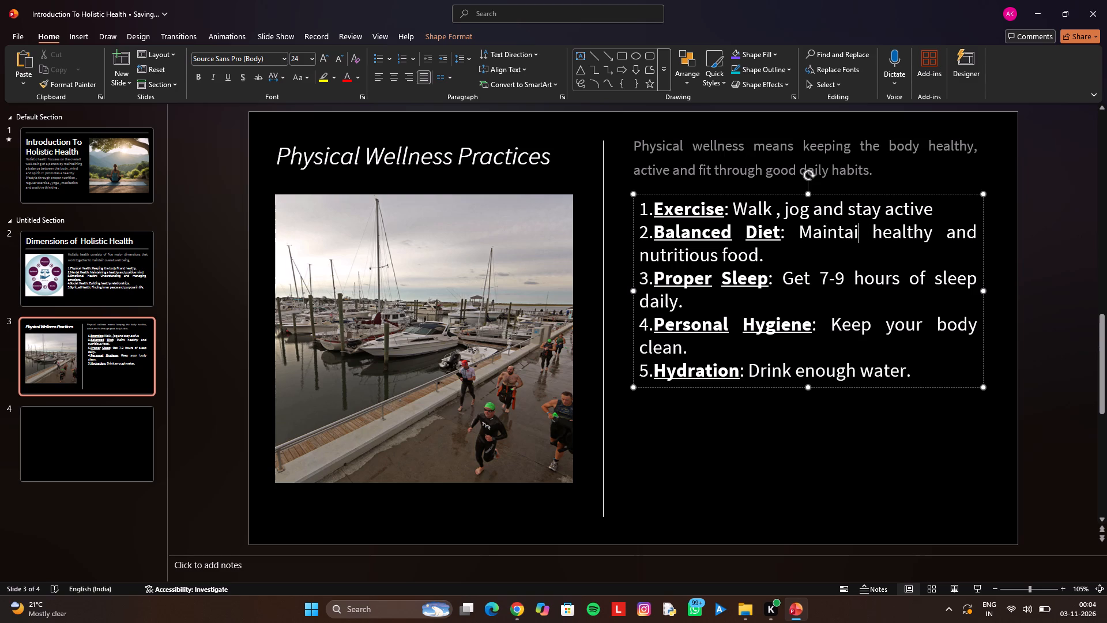
pyautogui.press('n')
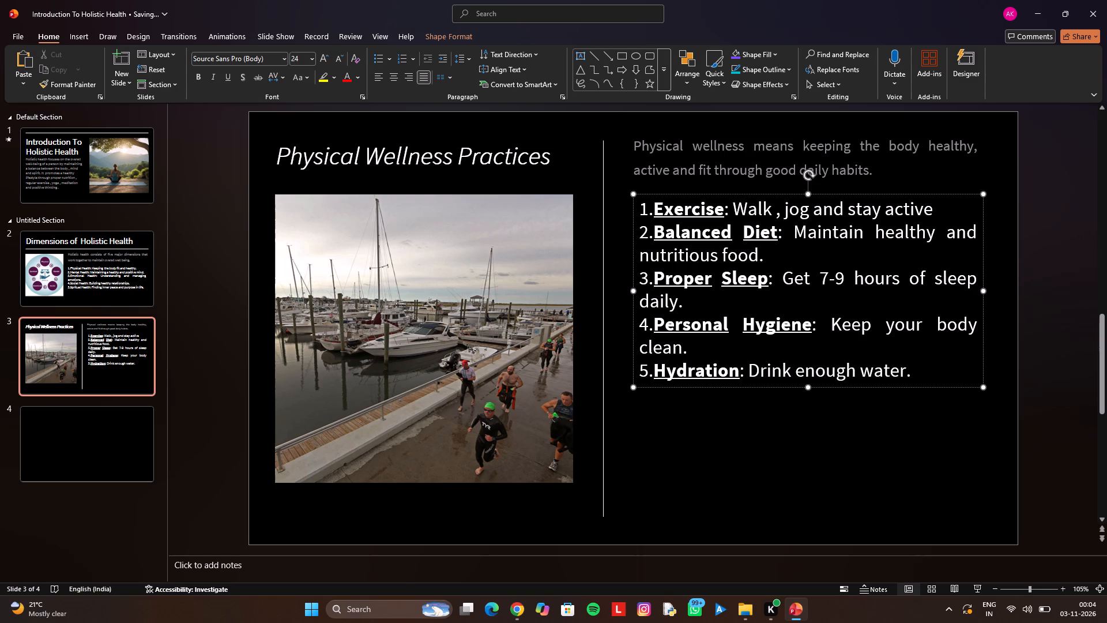
pyautogui.click(756, 256)
pyautogui.press('BackSpace')
pyautogui.press('BackSpace')
pyautogui.press('BackSpace')
pyautogui.press('BackSpace')
pyautogui.write('diet')
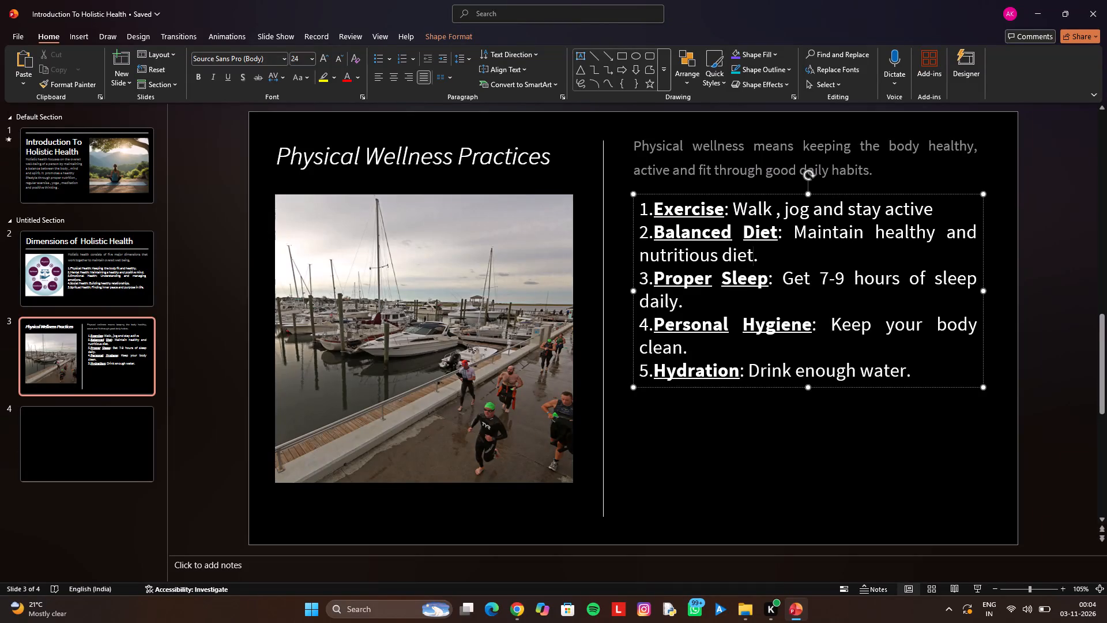
# Set the font size of the whole introductory paragraph above the list to 20.
pyautogui.click(814, 473)
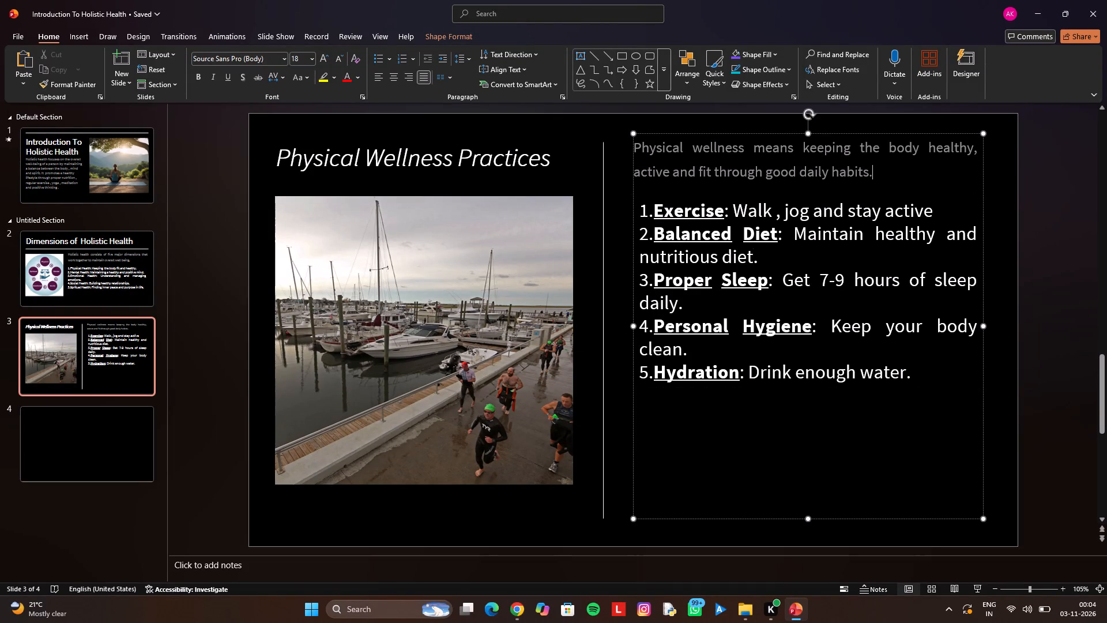
pyautogui.moveTo(646, 153); pyautogui.dragTo(786, 211)
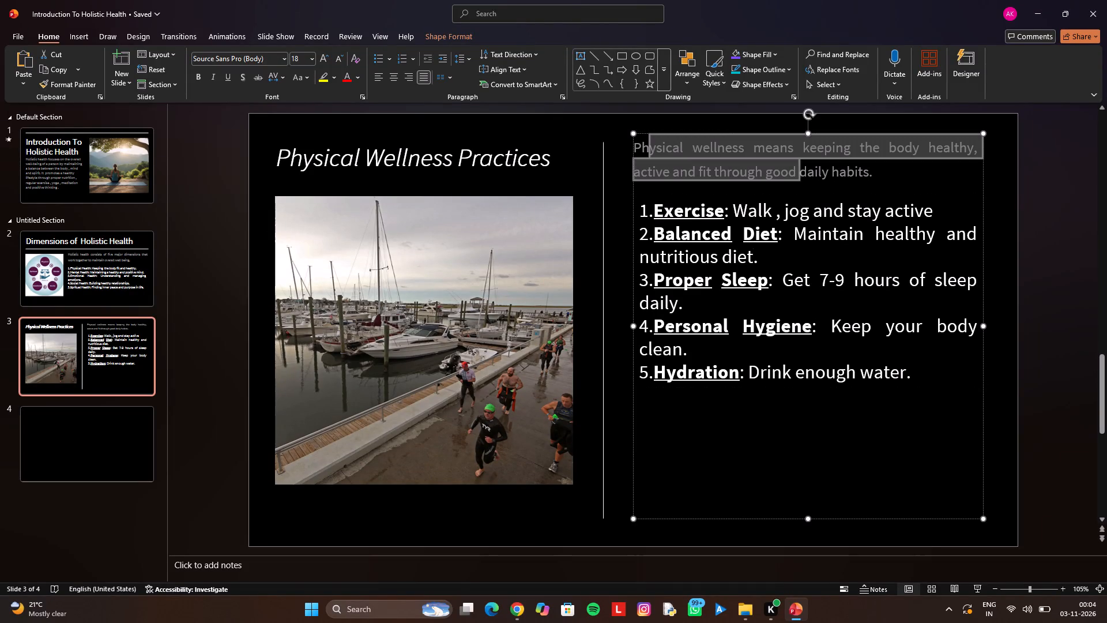
pyautogui.moveTo(786, 211); pyautogui.dragTo(886, 208)
pyautogui.click(744, 181)
pyautogui.click(745, 177)
pyautogui.click(710, 163)
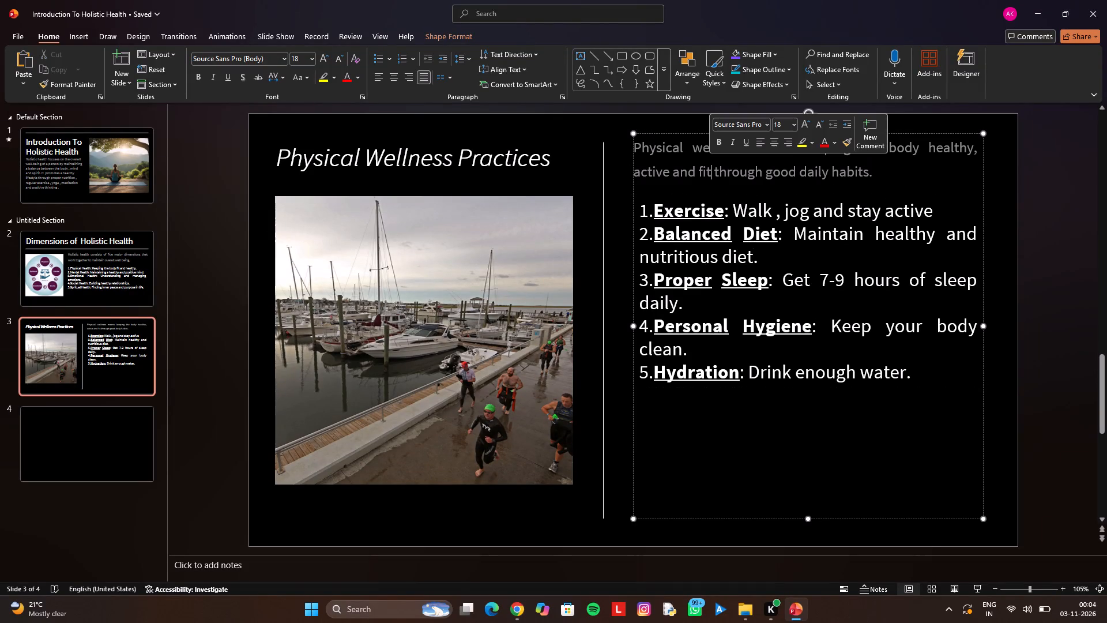
pyautogui.hotkey('ctrl', 'a')
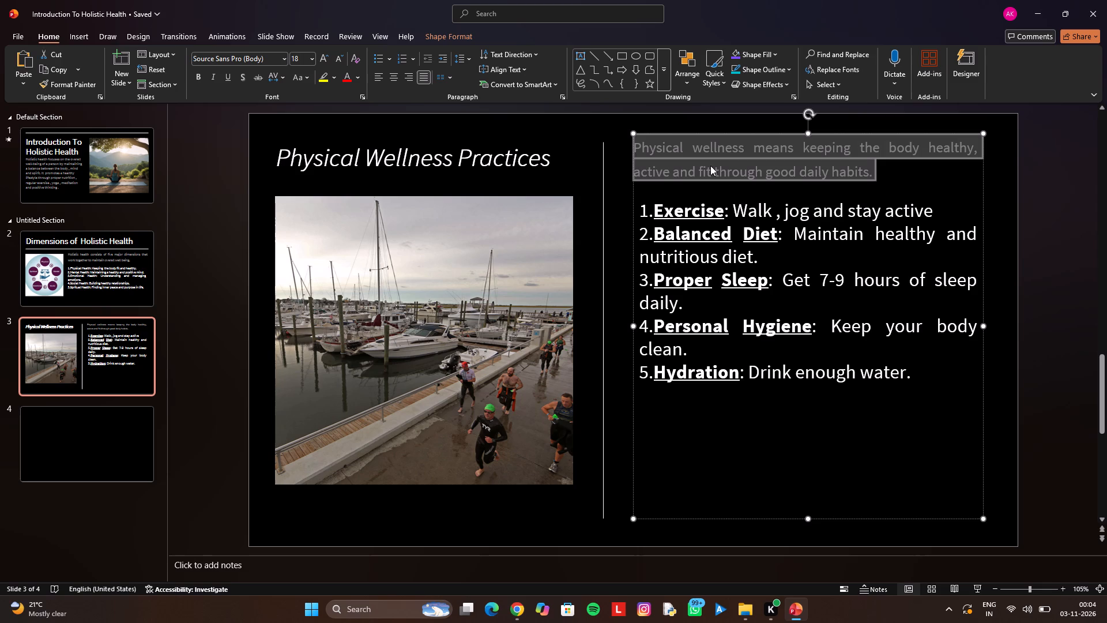
pyautogui.click(311, 59)
pyautogui.click(312, 196)
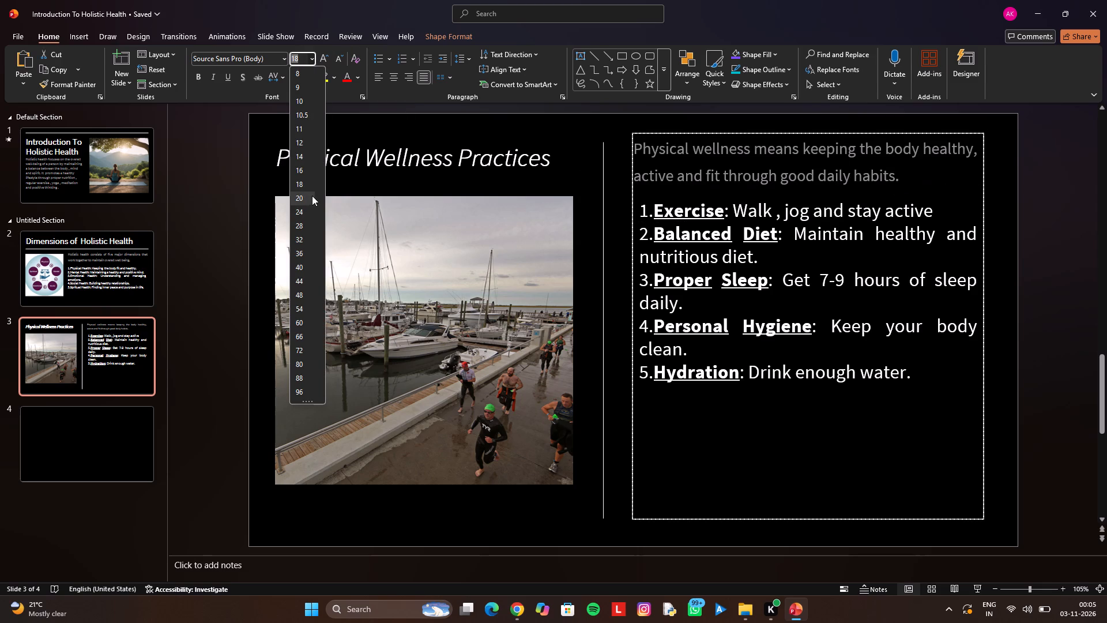
pyautogui.click(711, 430)
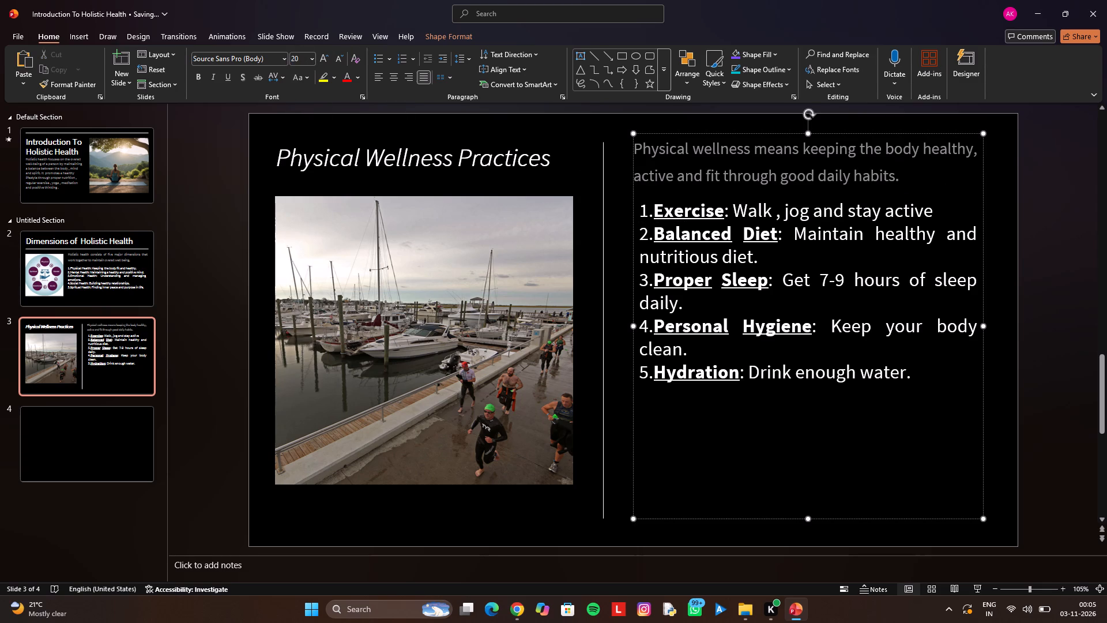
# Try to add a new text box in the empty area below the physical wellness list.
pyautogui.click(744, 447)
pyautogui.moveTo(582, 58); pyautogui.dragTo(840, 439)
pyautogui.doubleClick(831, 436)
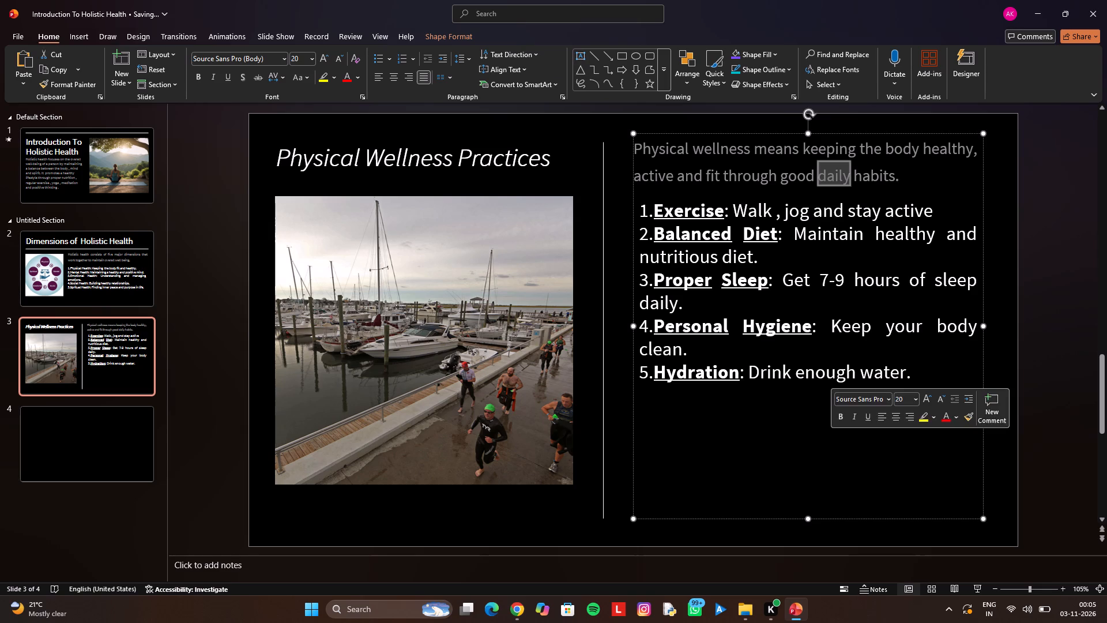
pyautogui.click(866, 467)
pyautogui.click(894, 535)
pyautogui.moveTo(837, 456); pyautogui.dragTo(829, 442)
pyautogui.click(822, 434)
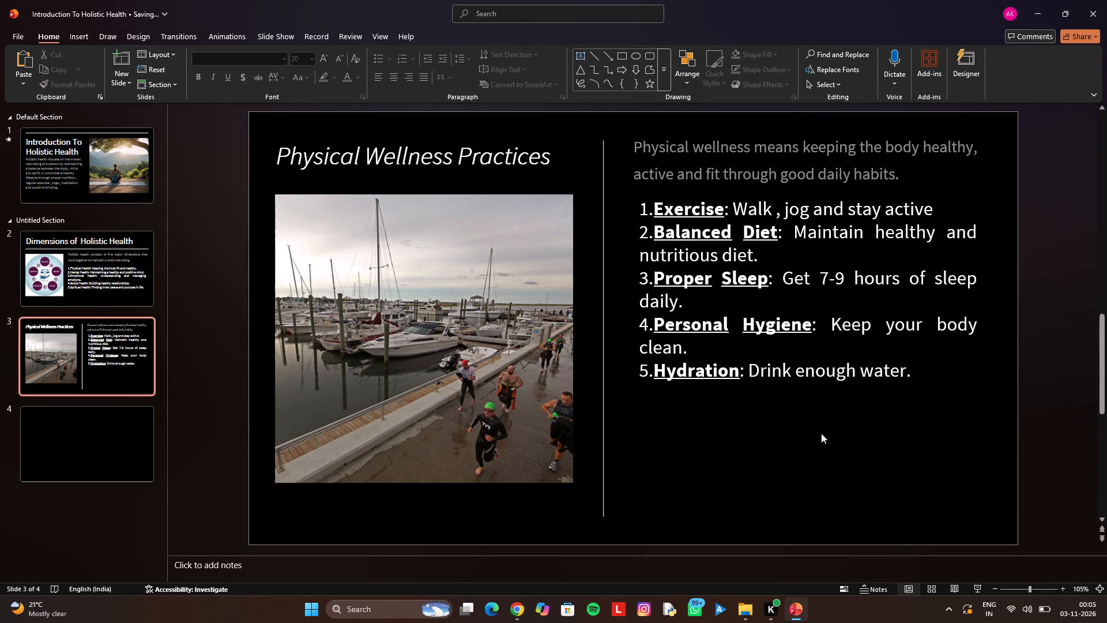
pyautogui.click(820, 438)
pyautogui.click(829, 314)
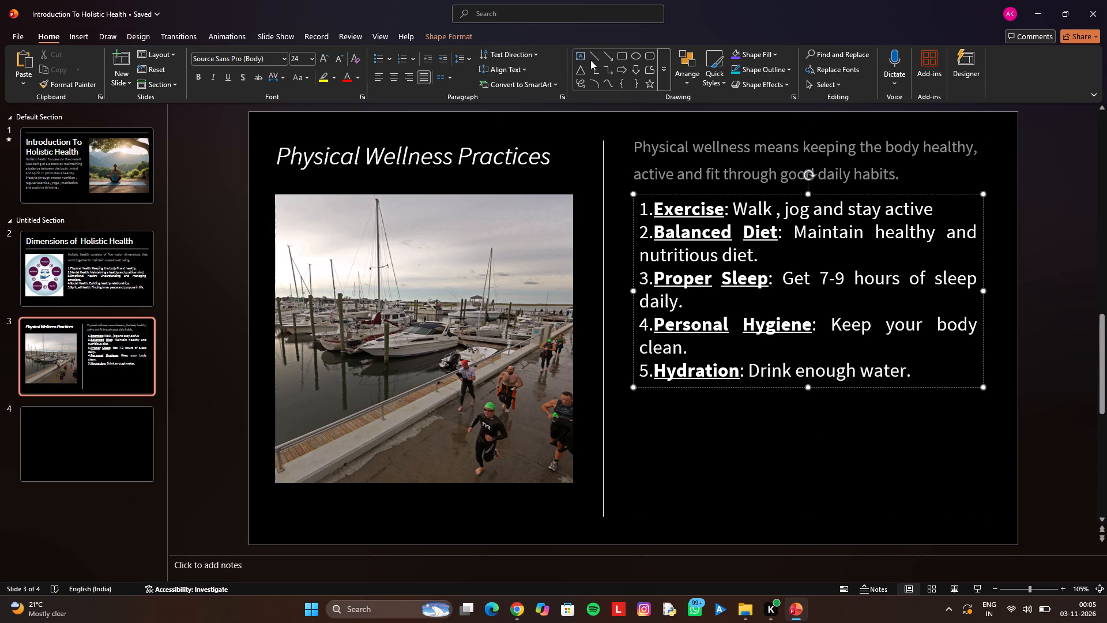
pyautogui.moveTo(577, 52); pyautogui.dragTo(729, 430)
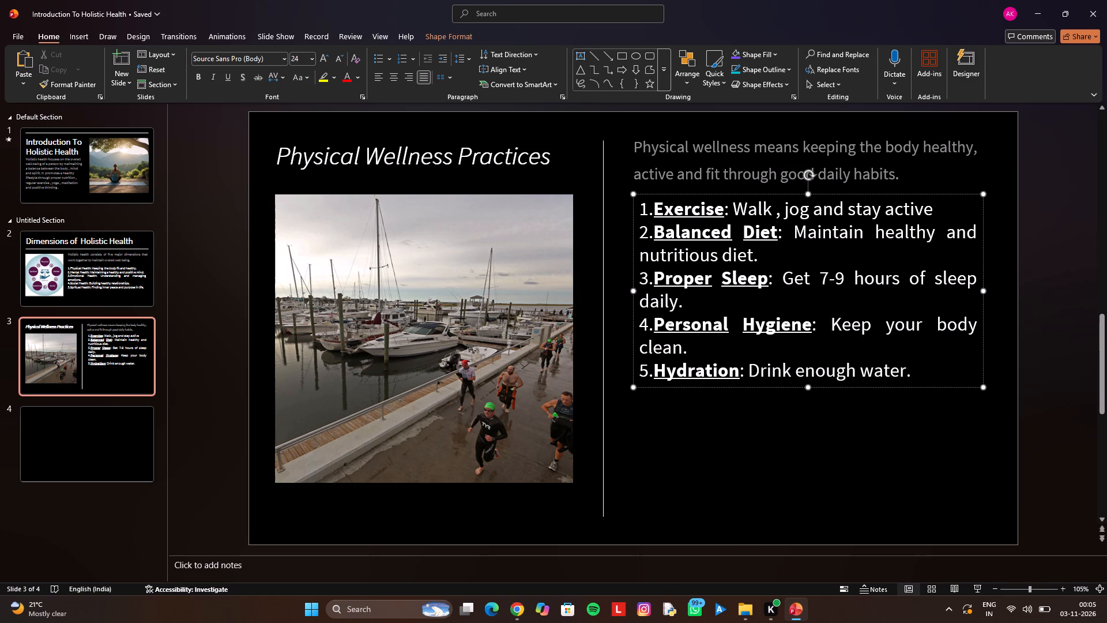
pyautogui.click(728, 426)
# Shorten the introductory paragraph's text box from below so its bottom edge meets the bottom of the numbered list.
pyautogui.click(765, 455)
pyautogui.moveTo(810, 514); pyautogui.dragTo(805, 464)
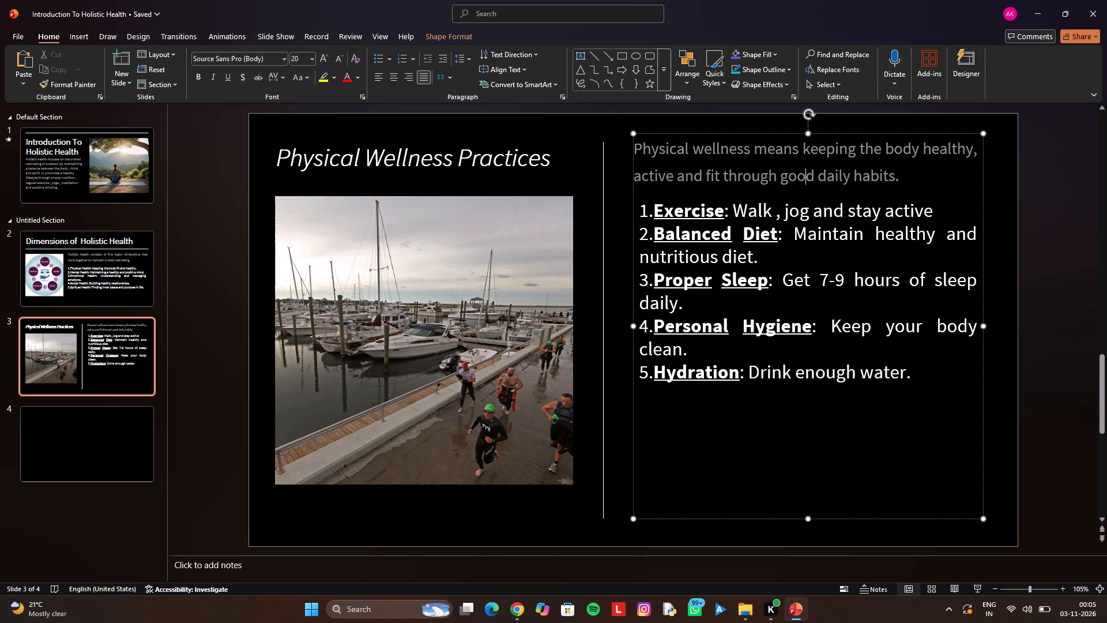
pyautogui.moveTo(805, 464); pyautogui.dragTo(803, 517)
pyautogui.click(807, 522)
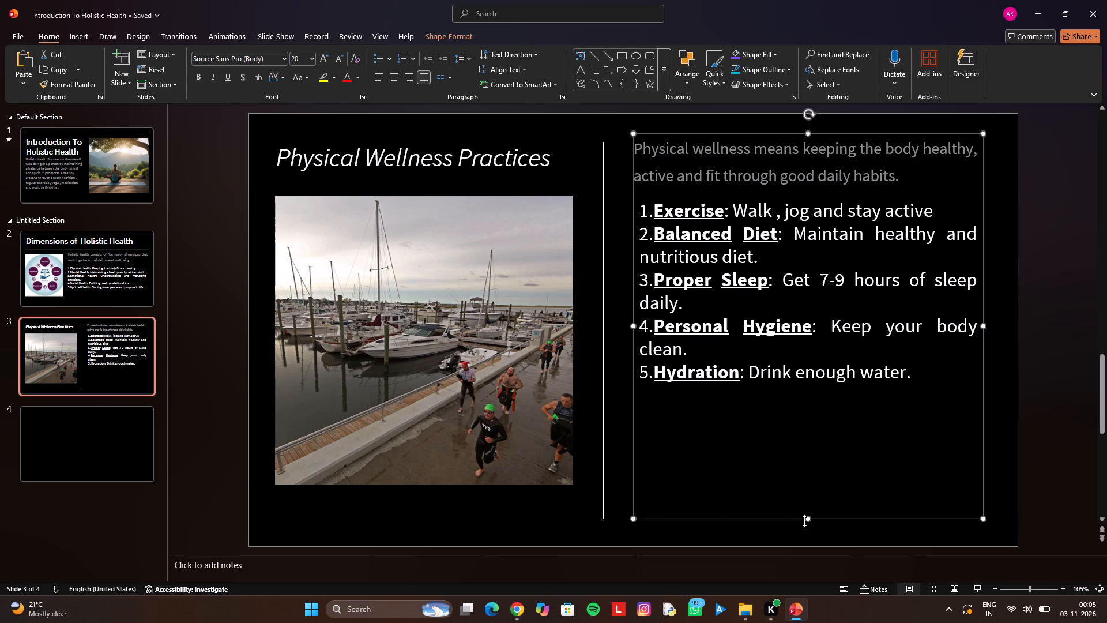
pyautogui.moveTo(804, 520); pyautogui.dragTo(778, 389)
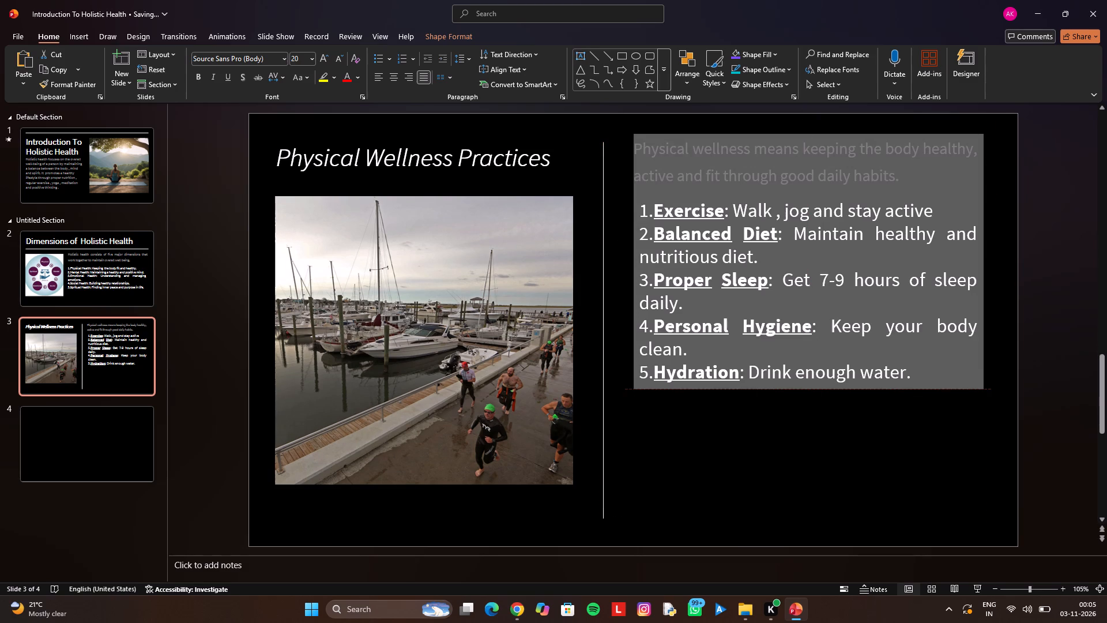
pyautogui.moveTo(778, 389); pyautogui.dragTo(777, 388)
pyautogui.click(740, 449)
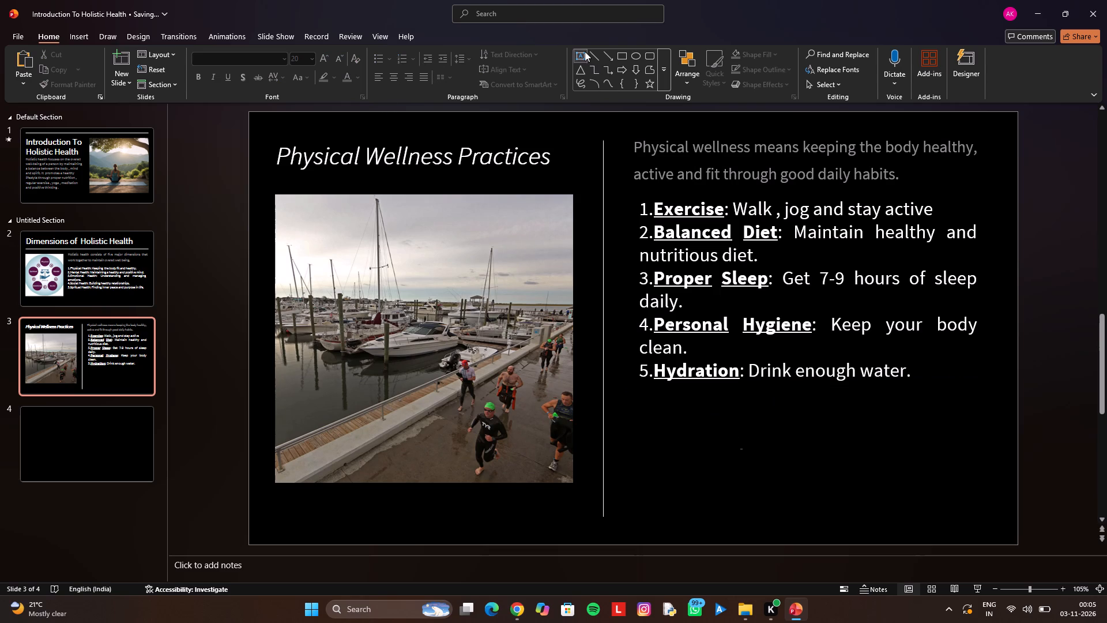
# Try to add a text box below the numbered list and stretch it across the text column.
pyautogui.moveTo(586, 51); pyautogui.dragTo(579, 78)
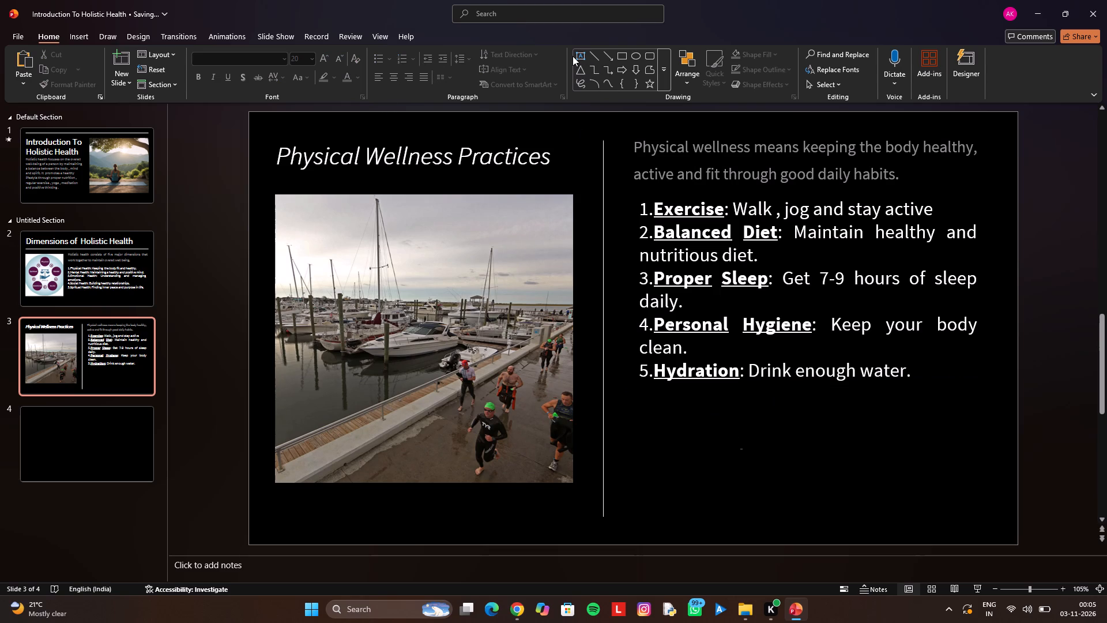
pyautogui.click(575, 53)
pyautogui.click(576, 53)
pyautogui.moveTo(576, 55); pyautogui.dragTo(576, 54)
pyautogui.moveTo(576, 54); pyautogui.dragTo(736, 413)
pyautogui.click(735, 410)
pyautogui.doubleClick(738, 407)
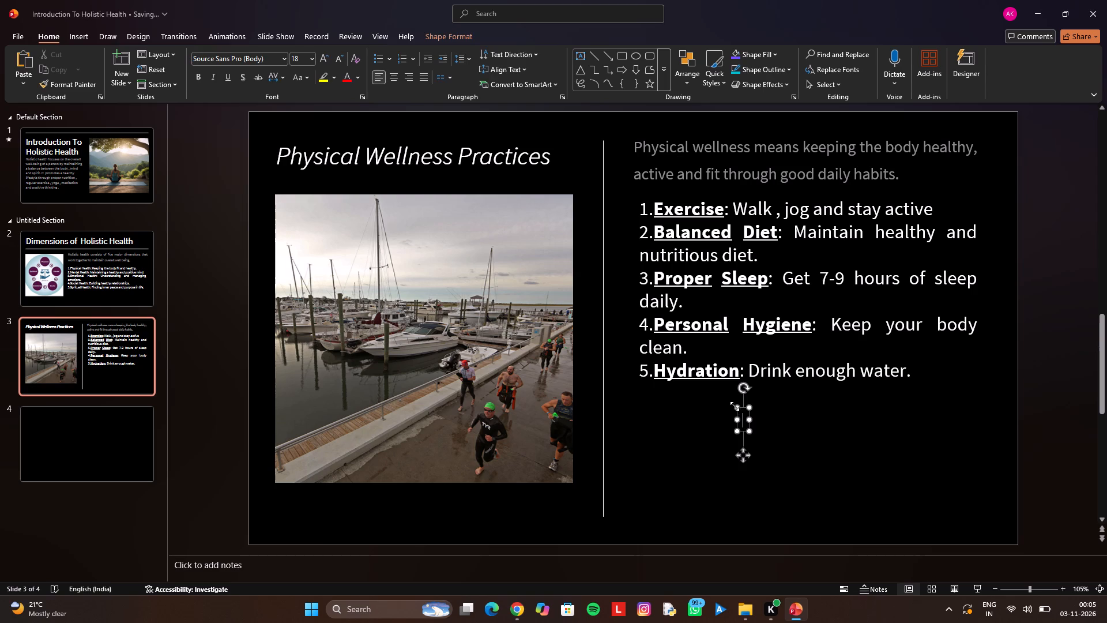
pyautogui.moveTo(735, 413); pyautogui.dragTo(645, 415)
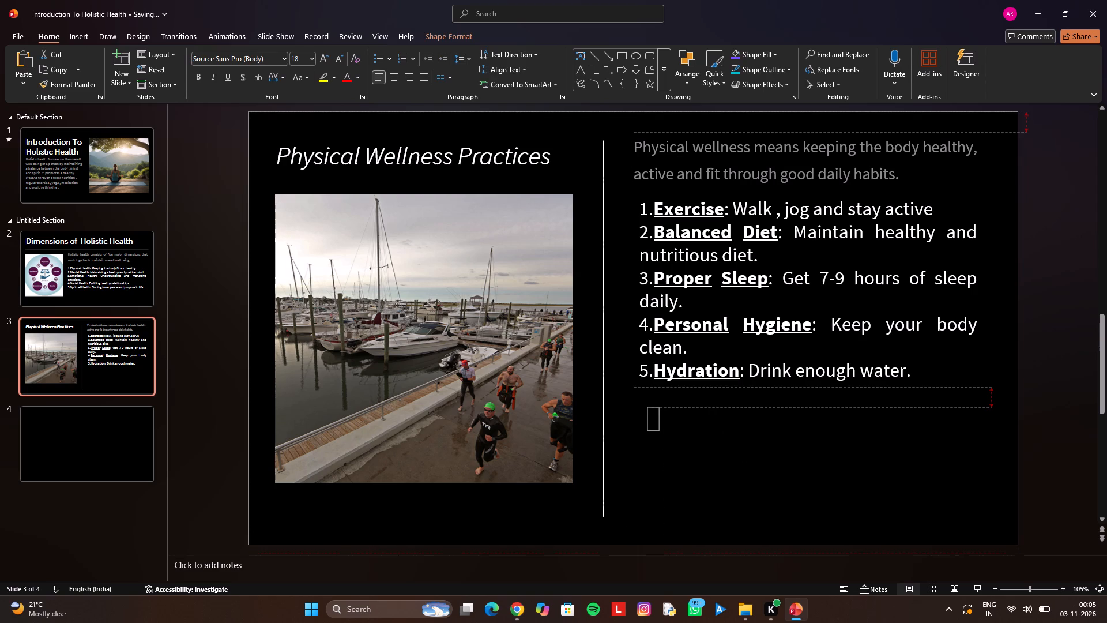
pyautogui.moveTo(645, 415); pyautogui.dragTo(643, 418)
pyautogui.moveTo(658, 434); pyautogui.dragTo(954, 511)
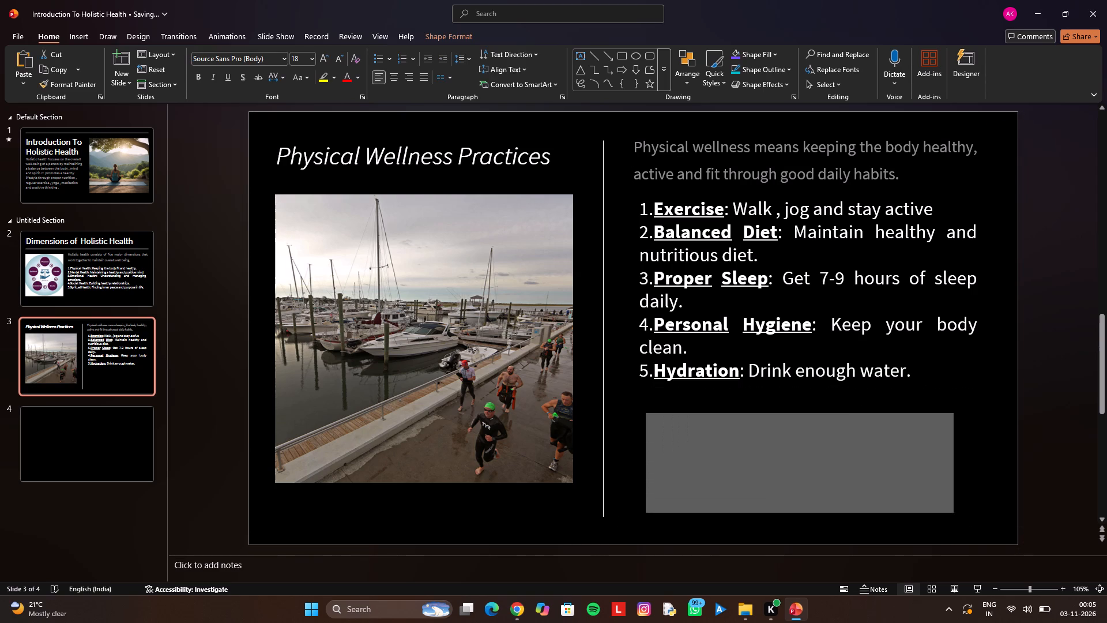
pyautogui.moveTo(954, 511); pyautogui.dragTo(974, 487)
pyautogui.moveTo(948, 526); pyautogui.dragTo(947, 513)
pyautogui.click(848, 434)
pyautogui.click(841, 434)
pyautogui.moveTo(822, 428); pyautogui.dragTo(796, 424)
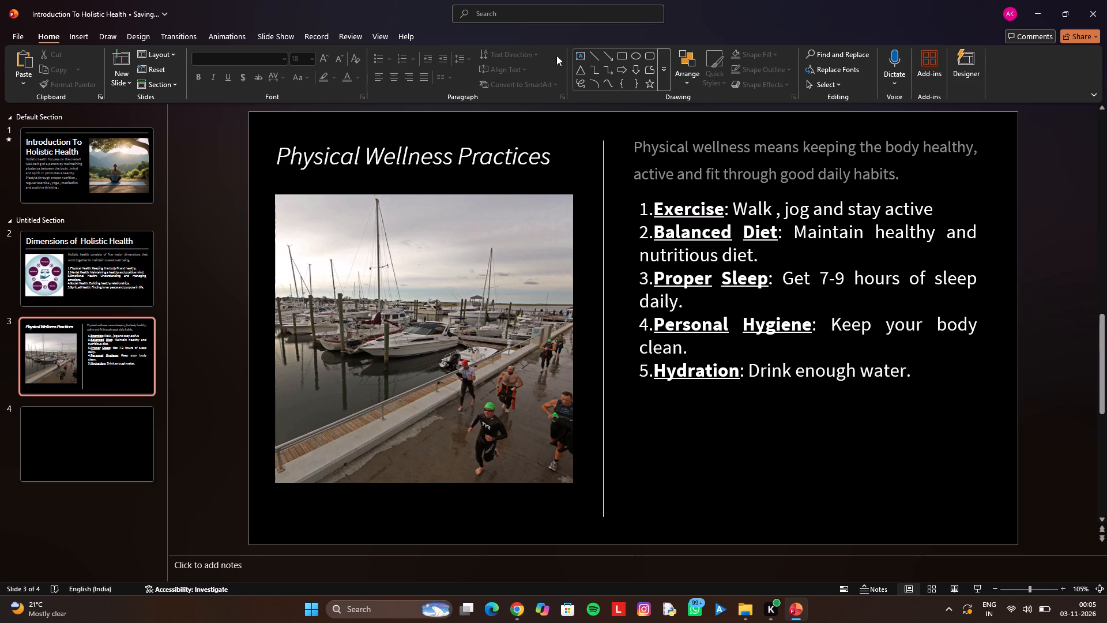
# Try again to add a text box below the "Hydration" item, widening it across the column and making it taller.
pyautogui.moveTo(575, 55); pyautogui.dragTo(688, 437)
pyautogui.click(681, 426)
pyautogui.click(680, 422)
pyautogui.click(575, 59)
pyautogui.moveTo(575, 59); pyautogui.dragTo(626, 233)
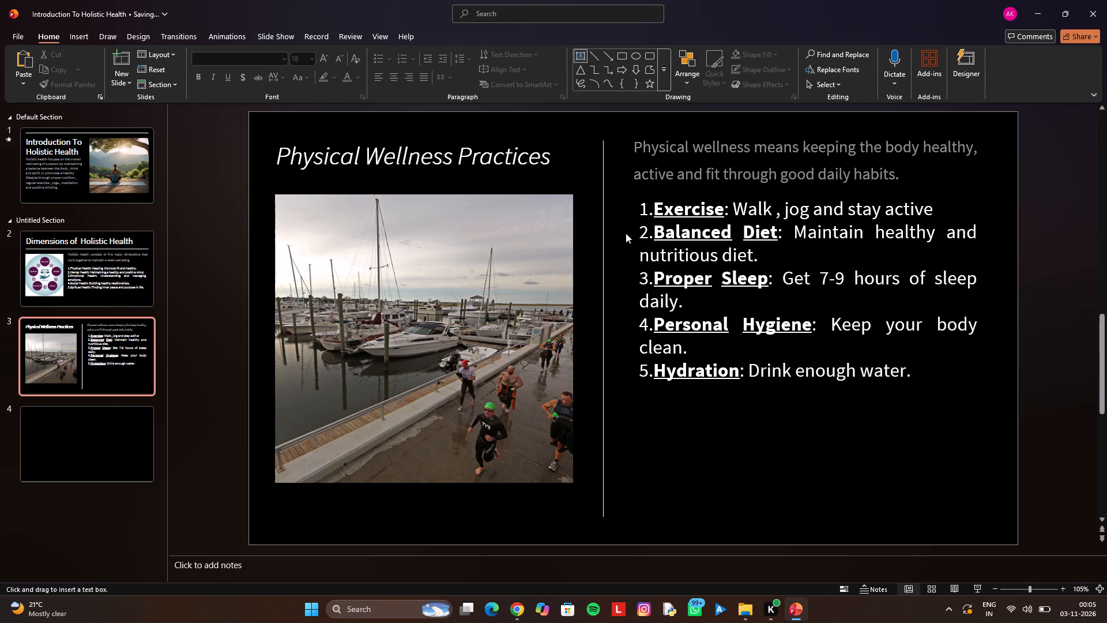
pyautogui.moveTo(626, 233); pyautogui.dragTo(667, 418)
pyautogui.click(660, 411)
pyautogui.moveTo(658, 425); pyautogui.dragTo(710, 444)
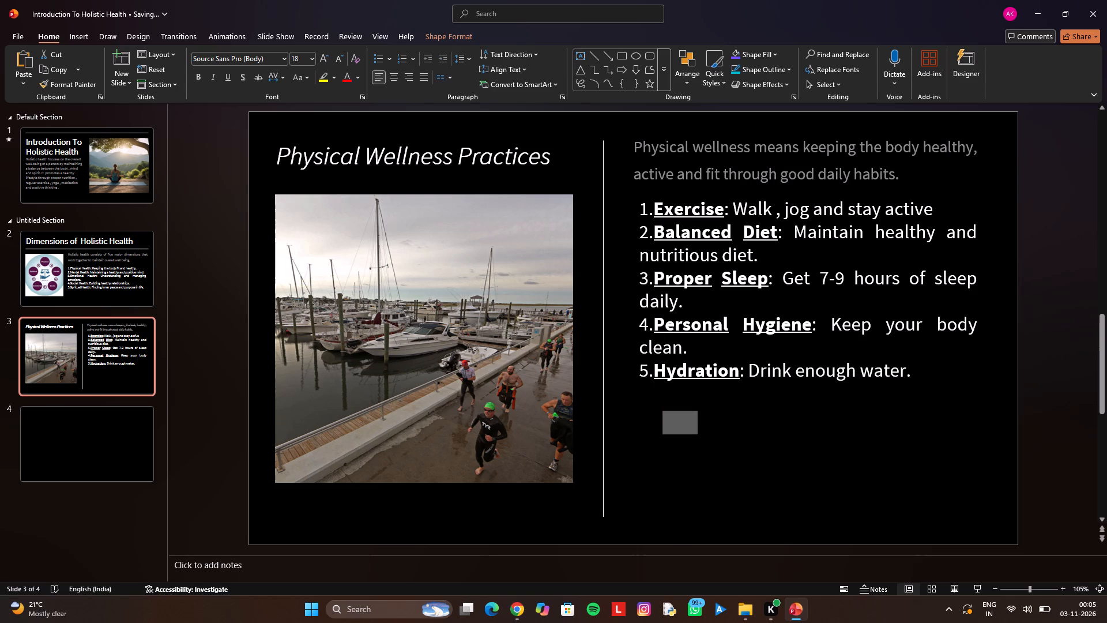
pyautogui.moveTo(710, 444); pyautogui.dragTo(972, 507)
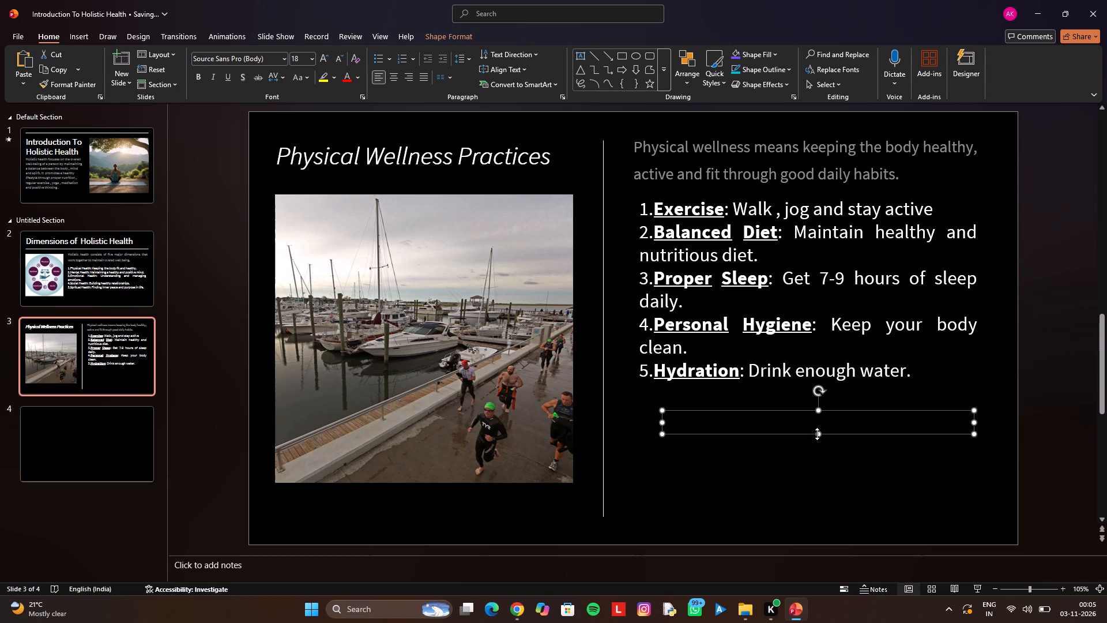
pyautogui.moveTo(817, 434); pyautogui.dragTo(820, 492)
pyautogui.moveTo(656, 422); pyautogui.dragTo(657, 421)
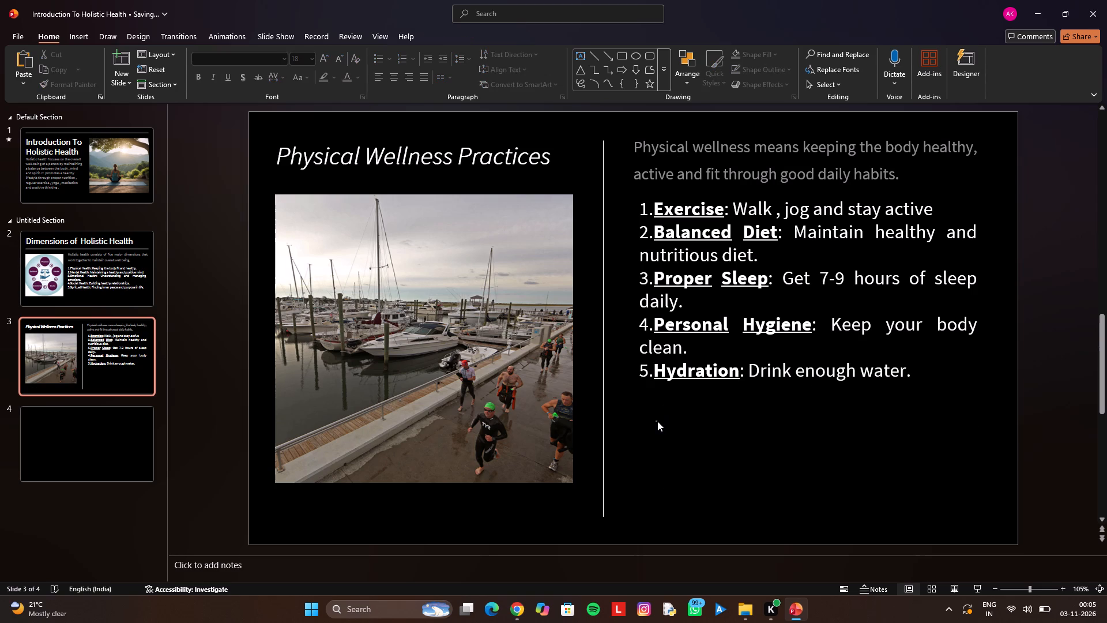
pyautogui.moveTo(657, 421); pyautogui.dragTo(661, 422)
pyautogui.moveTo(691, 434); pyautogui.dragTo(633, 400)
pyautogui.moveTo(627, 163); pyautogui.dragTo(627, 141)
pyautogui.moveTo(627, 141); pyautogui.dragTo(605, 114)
# Add a column-wide text box below the "Hydration" item, with its left edge aligned to the list's text box.
pyautogui.click(579, 57)
pyautogui.moveTo(579, 57); pyautogui.dragTo(697, 461)
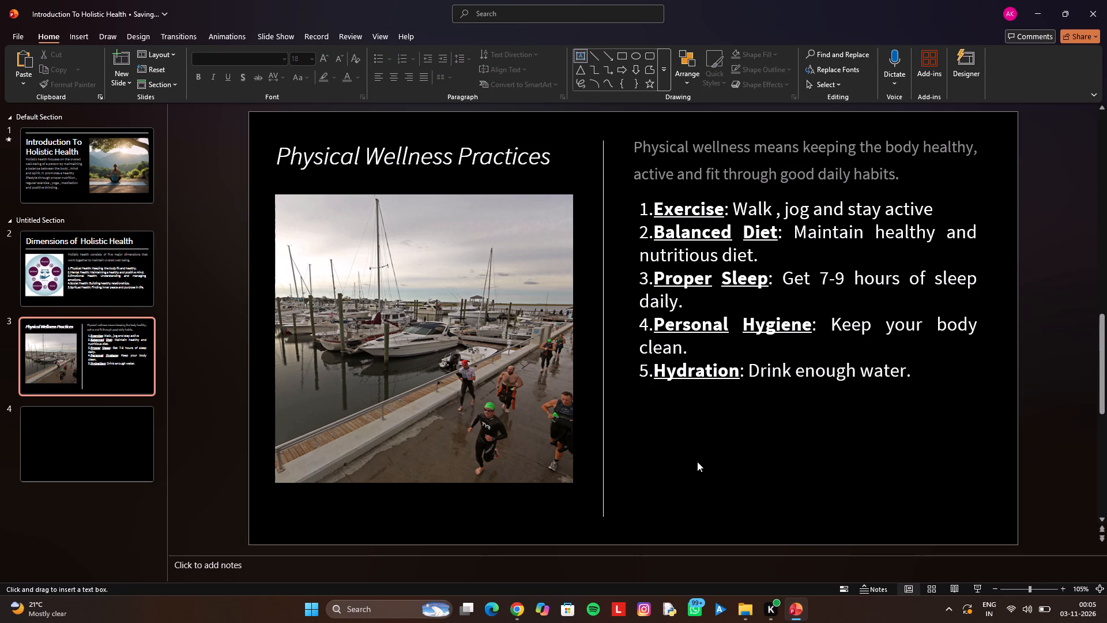
pyautogui.moveTo(697, 461); pyautogui.dragTo(651, 413)
pyautogui.click(643, 408)
pyautogui.moveTo(644, 408); pyautogui.dragTo(647, 418)
pyautogui.moveTo(652, 425); pyautogui.dragTo(991, 600)
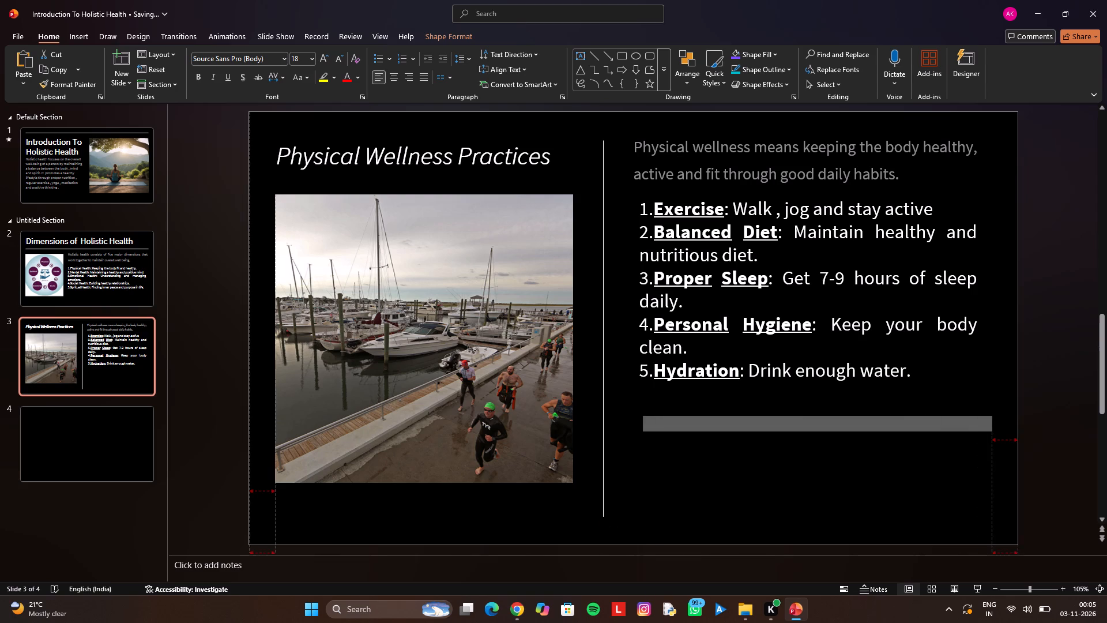
pyautogui.moveTo(991, 600); pyautogui.dragTo(983, 587)
pyautogui.moveTo(812, 430); pyautogui.dragTo(805, 448)
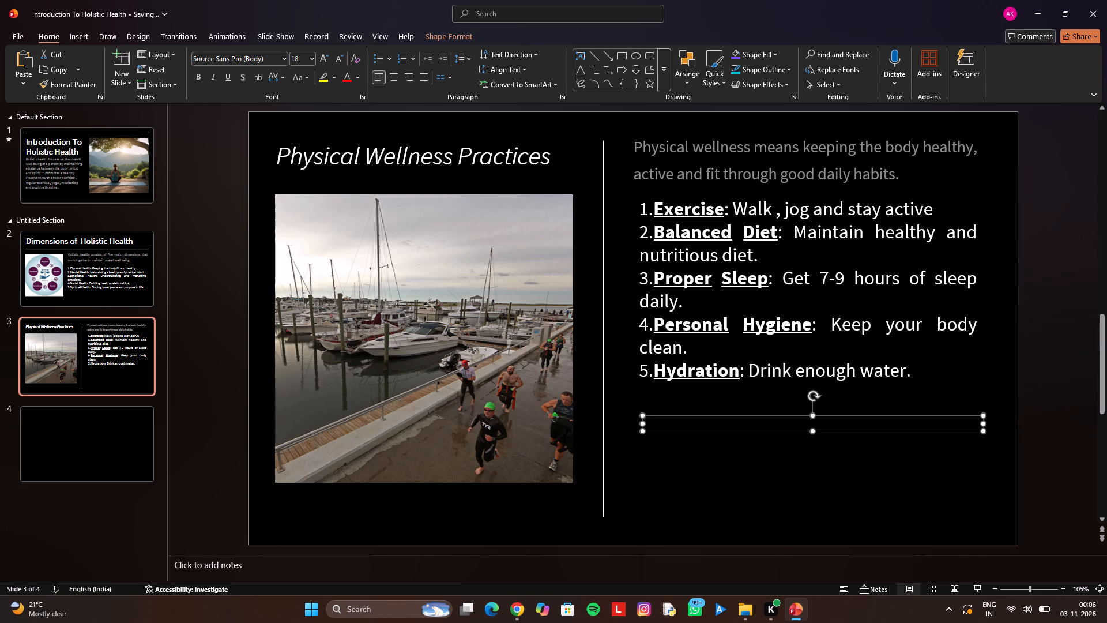
pyautogui.click(660, 421)
pyautogui.click(656, 416)
pyautogui.moveTo(804, 414); pyautogui.dragTo(799, 408)
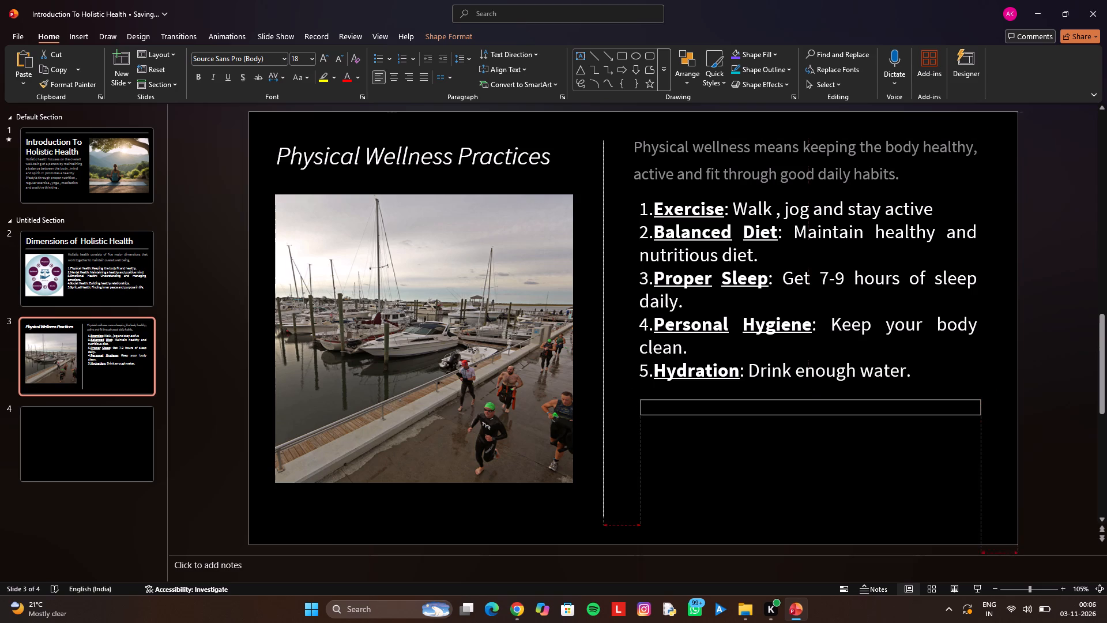
pyautogui.moveTo(799, 408); pyautogui.dragTo(797, 414)
# Put a placeholder "l" in the new text box and extend its right edge to line up with the list's box.
pyautogui.click(789, 417)
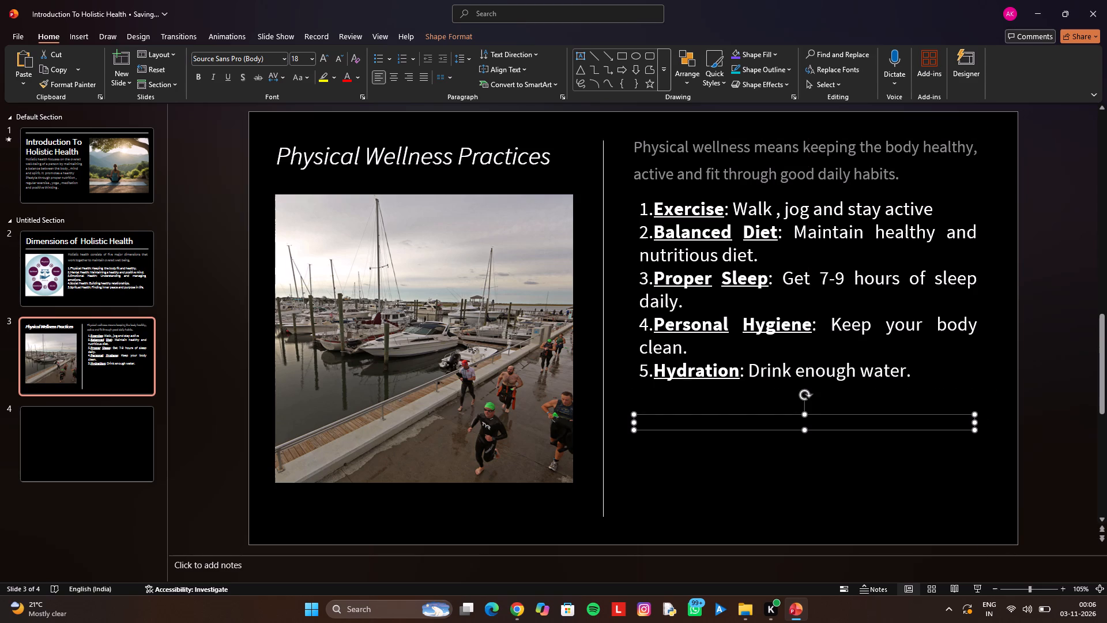
pyautogui.press('l')
pyautogui.moveTo(804, 436); pyautogui.dragTo(813, 490)
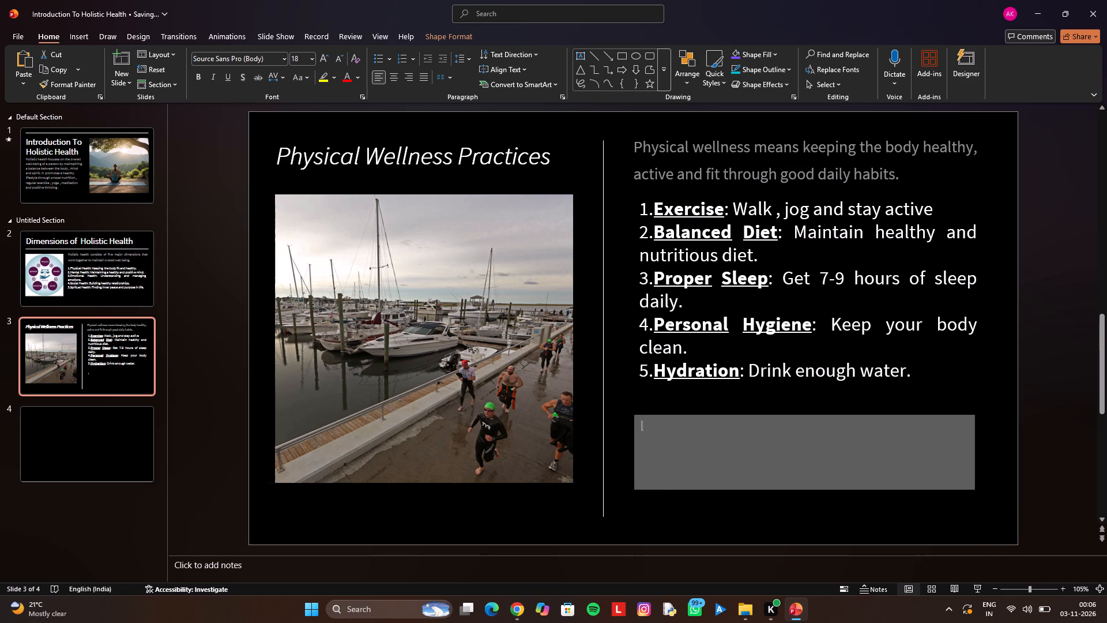
pyautogui.moveTo(813, 490); pyautogui.dragTo(816, 500)
pyautogui.moveTo(806, 414); pyautogui.dragTo(804, 401)
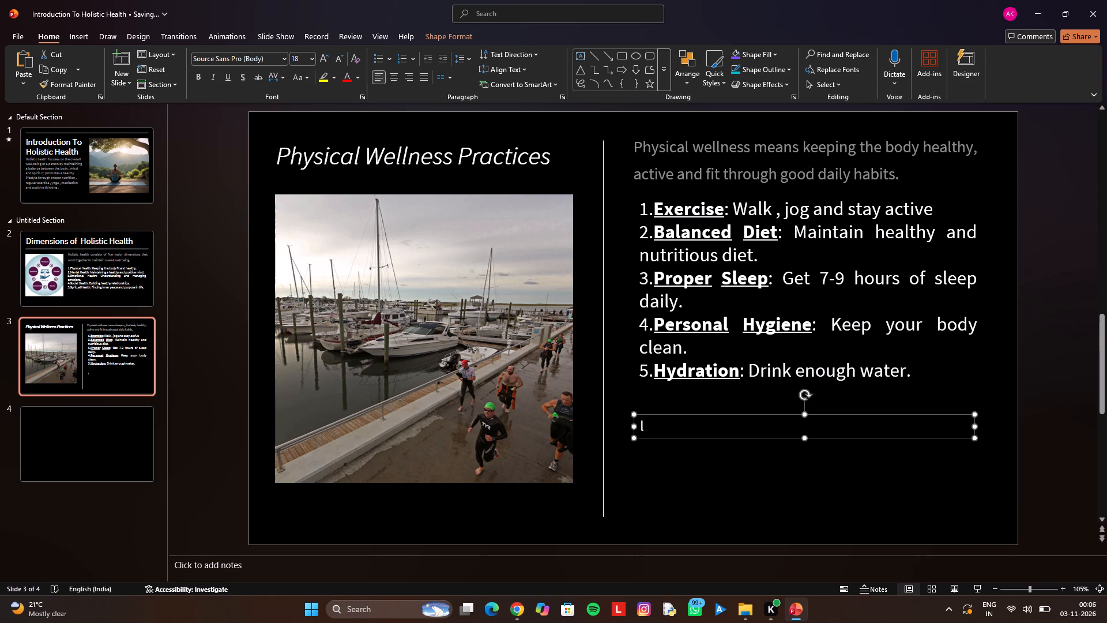
pyautogui.moveTo(973, 424); pyautogui.dragTo(976, 425)
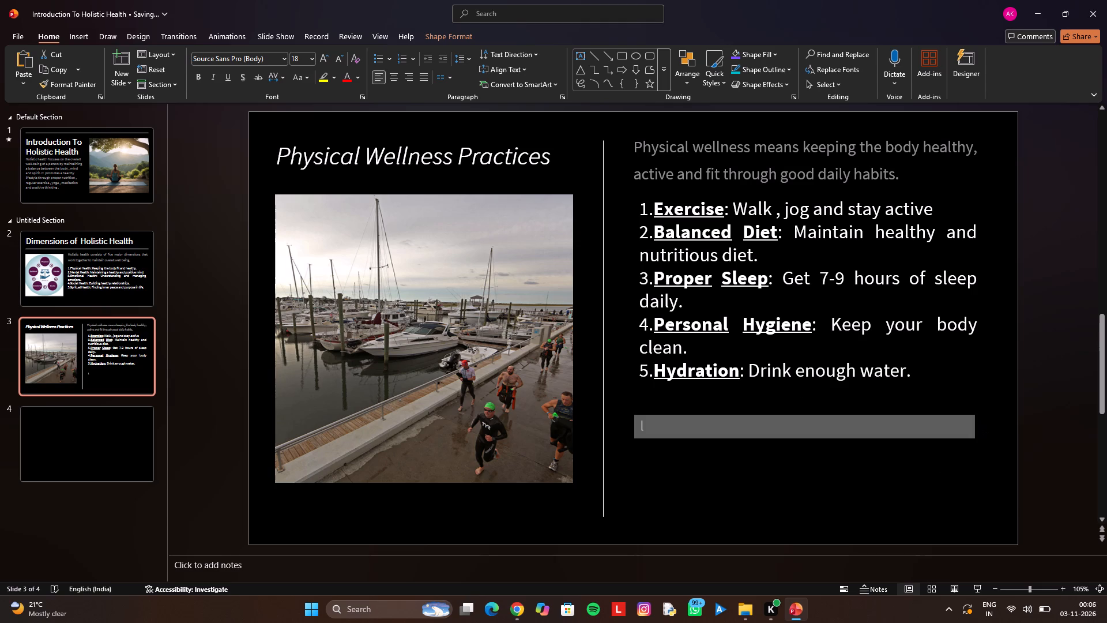
pyautogui.moveTo(976, 425); pyautogui.dragTo(981, 429)
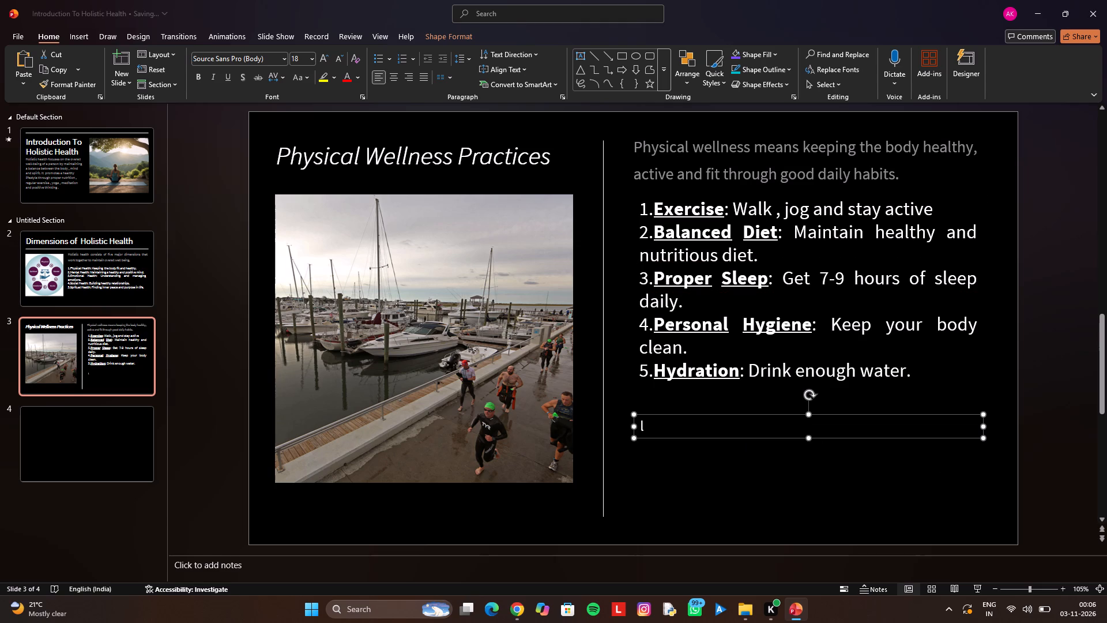
pyautogui.click(632, 425)
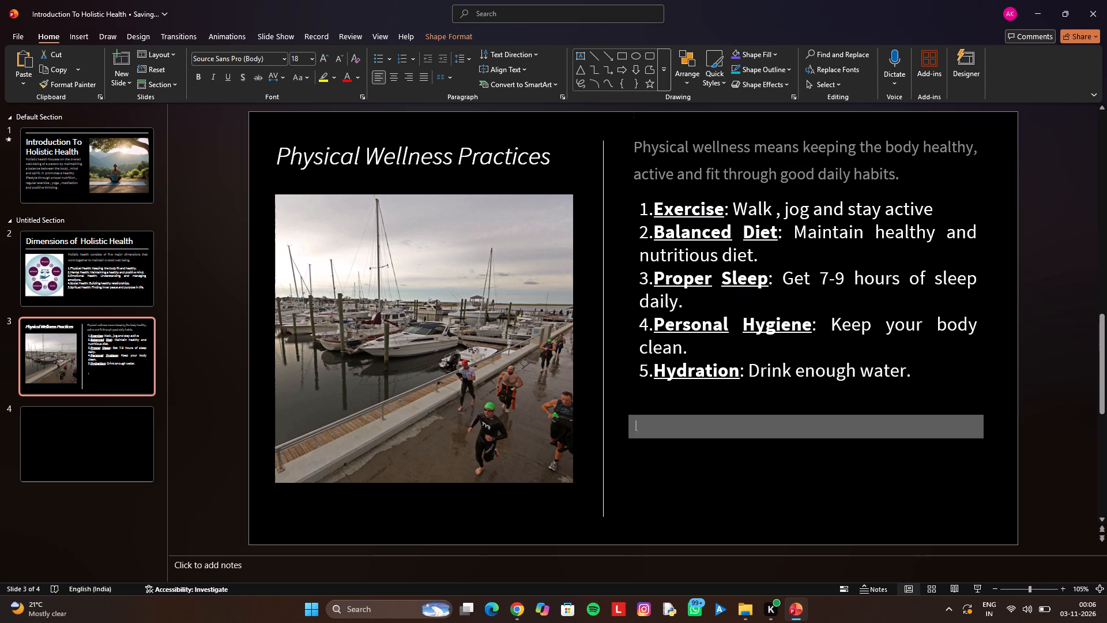
pyautogui.click(660, 464)
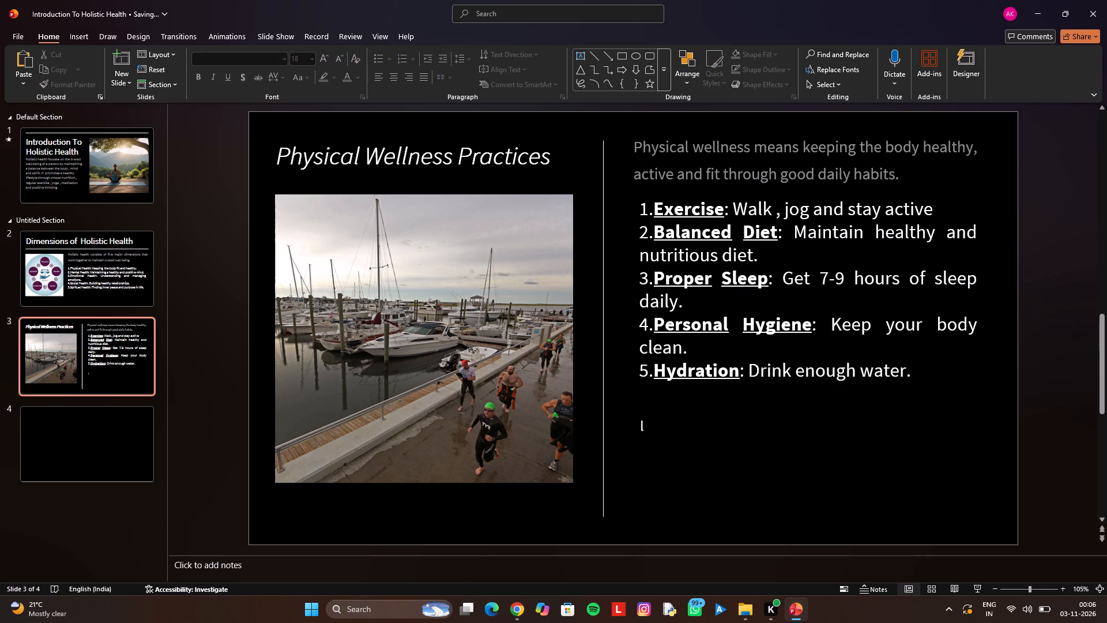
# Replace the placeholder in the text box below the numbered list with the label "Key Message:".
pyautogui.click(659, 422)
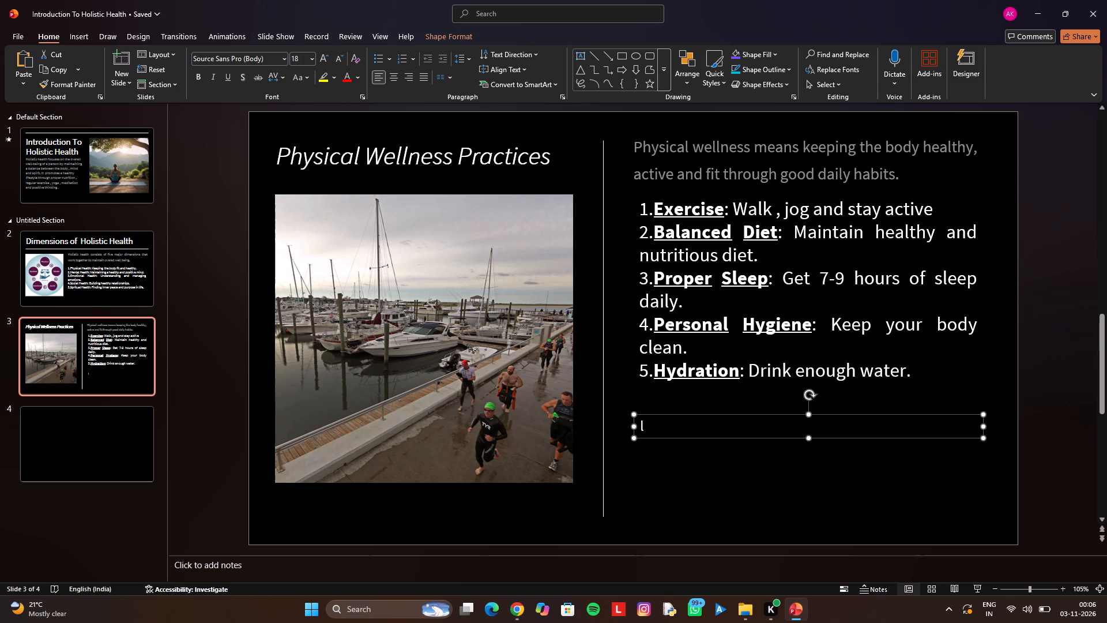
pyautogui.press('k')
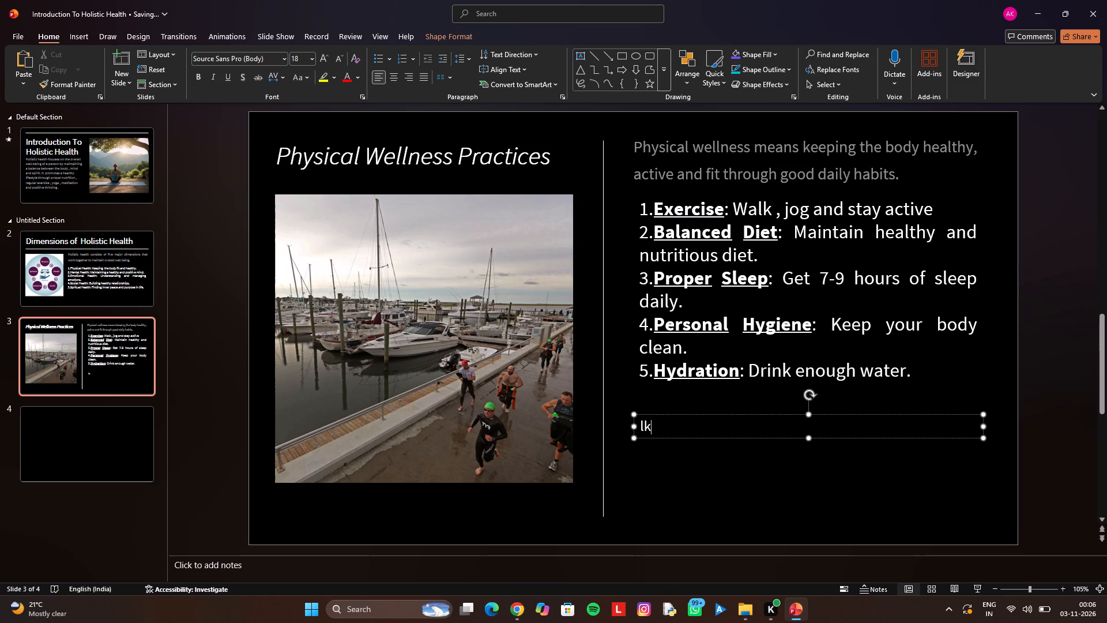
pyautogui.press('BackSpace')
pyautogui.press('BackSpace')
pyautogui.hotkey('shift', 'k')
pyautogui.write('ey')
pyautogui.press('space')
pyautogui.write('Message')
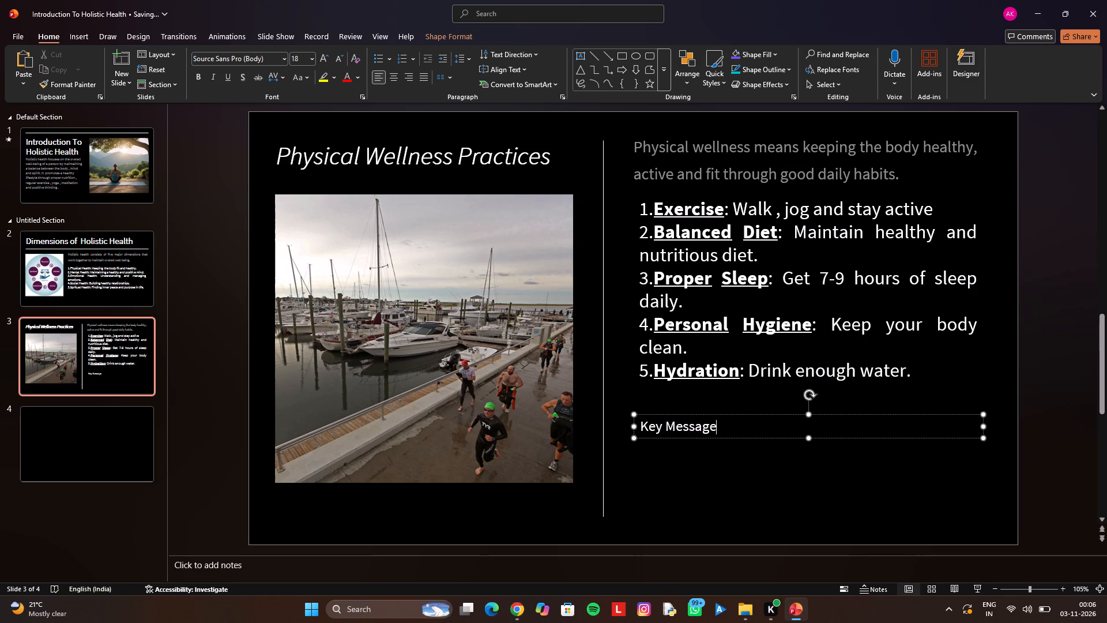
pyautogui.press(';')
pyautogui.press('BackSpace')
pyautogui.hotkey('shift', ':')
pyautogui.press('space')
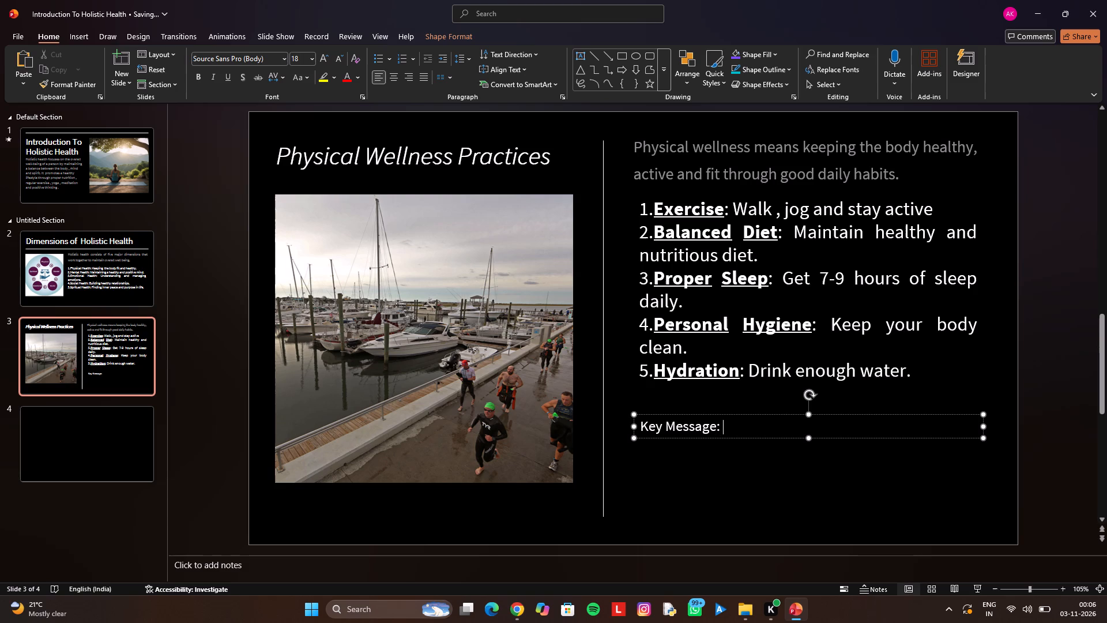
# Complete the key message after the label with "Stay active, eat healthy and maintain a healthy body.".
pyautogui.hotkey('shift', 's')
pyautogui.write('ts')
pyautogui.press('BackSpace')
pyautogui.write('ay')
pyautogui.press('space')
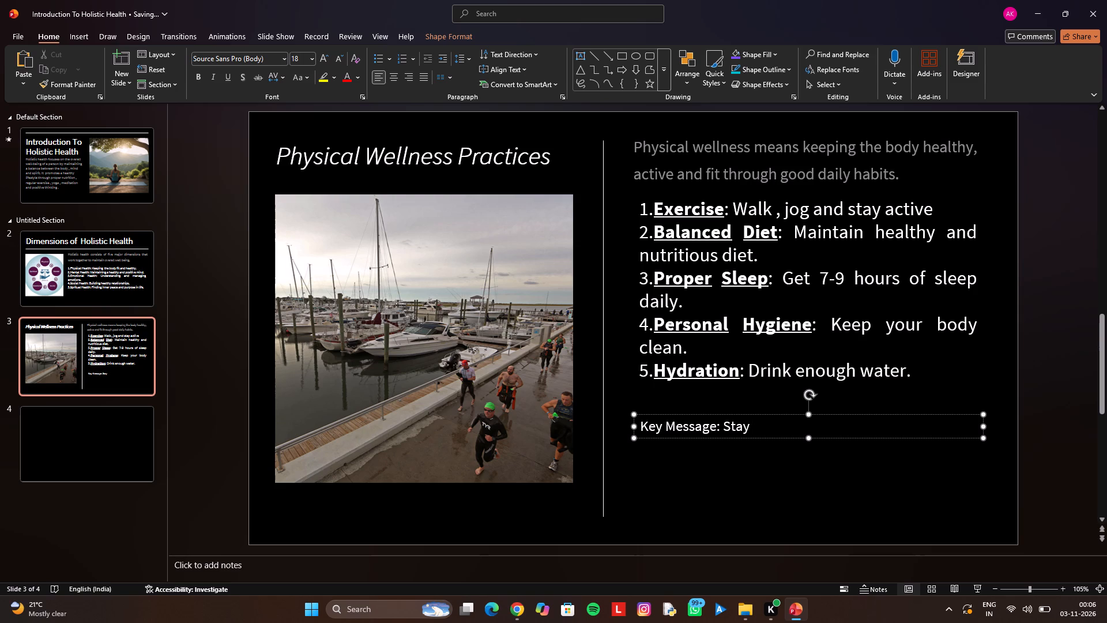
pyautogui.write('active')
pyautogui.press(',')
pyautogui.press('space')
pyautogui.write('eat')
pyautogui.press('space')
pyautogui.write('healthy')
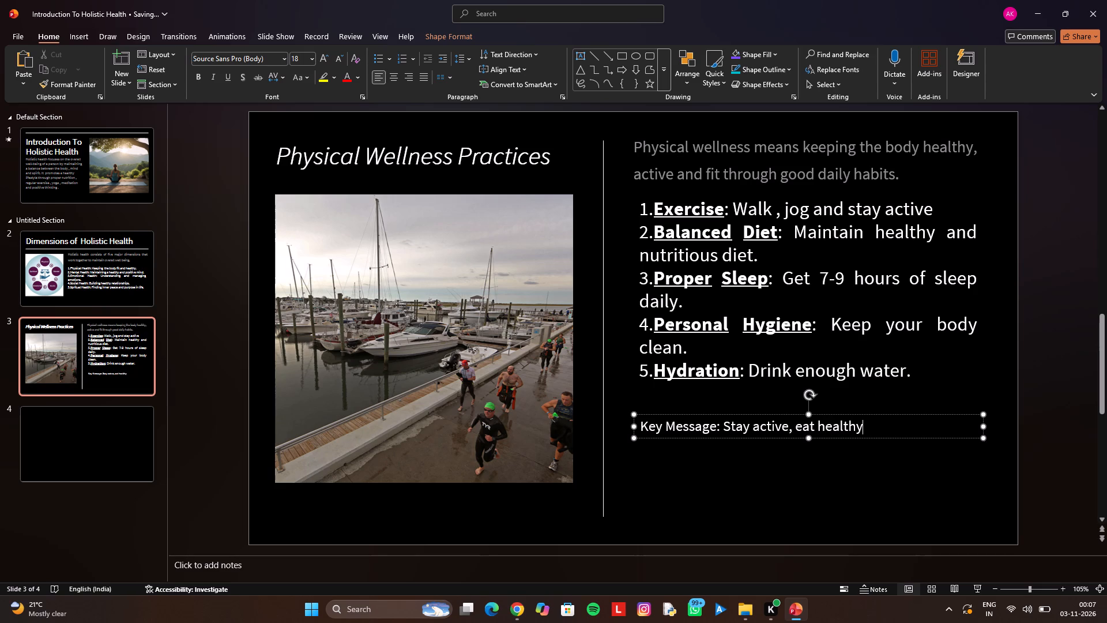
pyautogui.press('space')
pyautogui.write('and')
pyautogui.press('space')
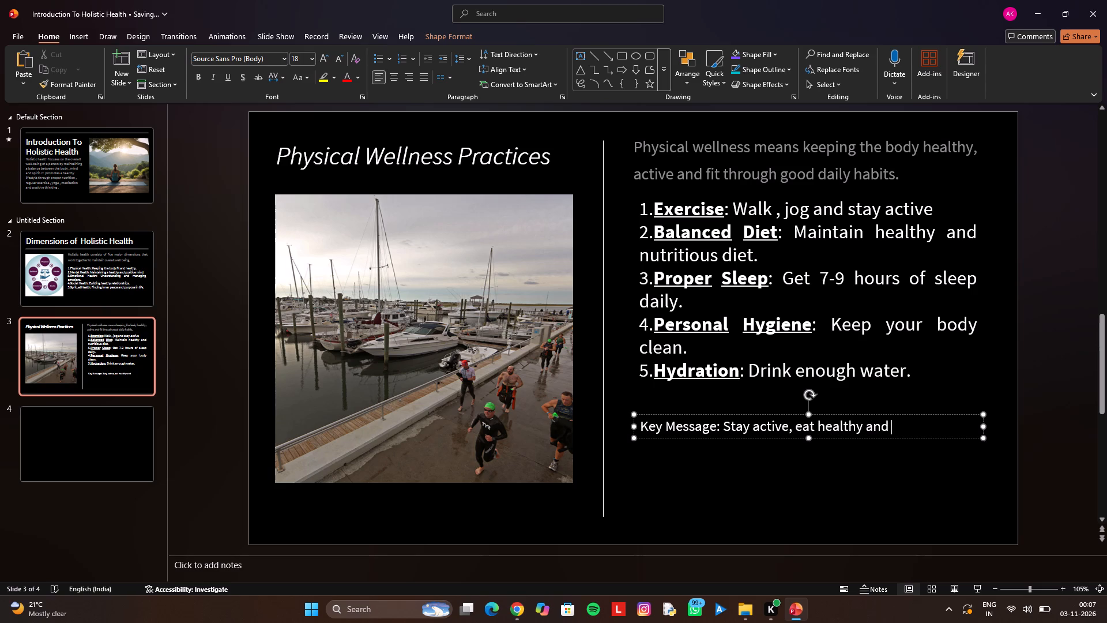
pyautogui.write('ma')
pyautogui.write('intain')
pyautogui.press('space')
pyautogui.write('a healthy')
pyautogui.press('space')
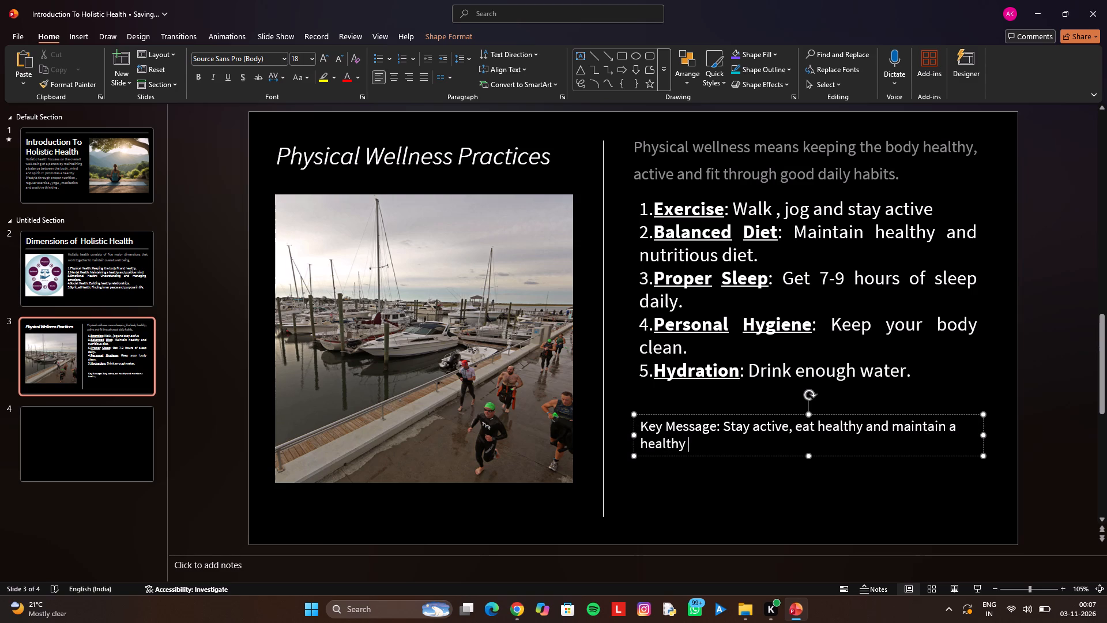
pyautogui.write('bo')
pyautogui.write('dy')
pyautogui.press('.')
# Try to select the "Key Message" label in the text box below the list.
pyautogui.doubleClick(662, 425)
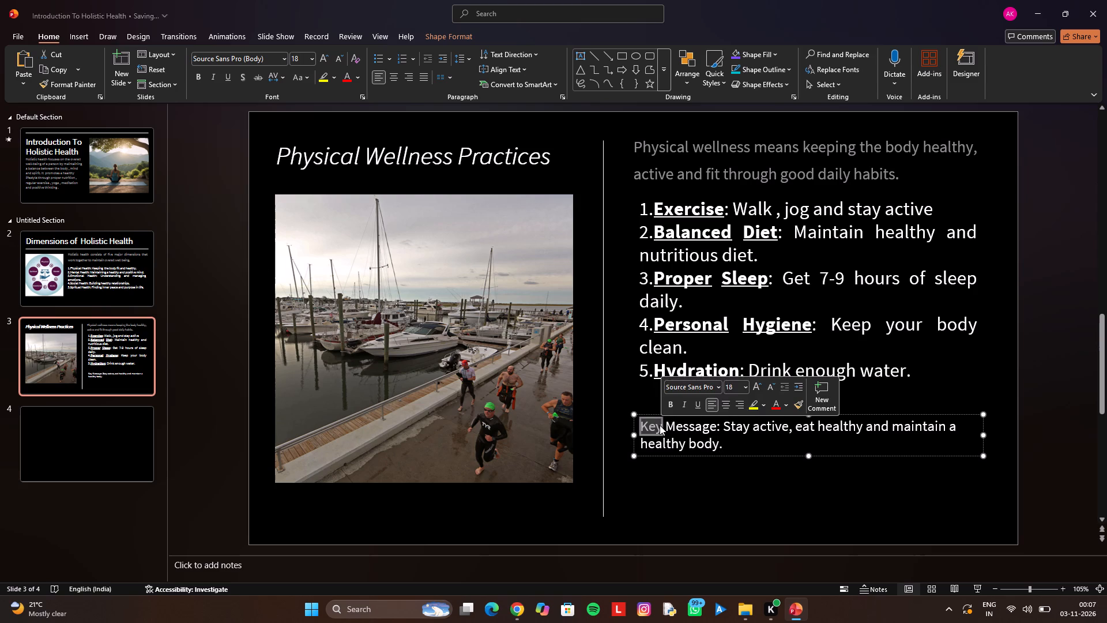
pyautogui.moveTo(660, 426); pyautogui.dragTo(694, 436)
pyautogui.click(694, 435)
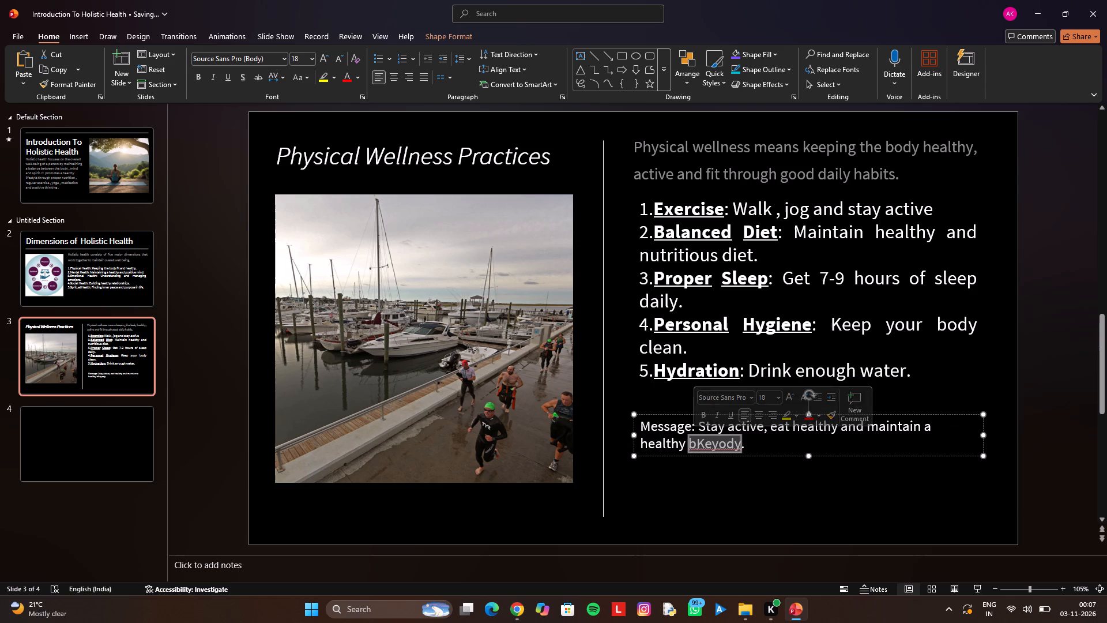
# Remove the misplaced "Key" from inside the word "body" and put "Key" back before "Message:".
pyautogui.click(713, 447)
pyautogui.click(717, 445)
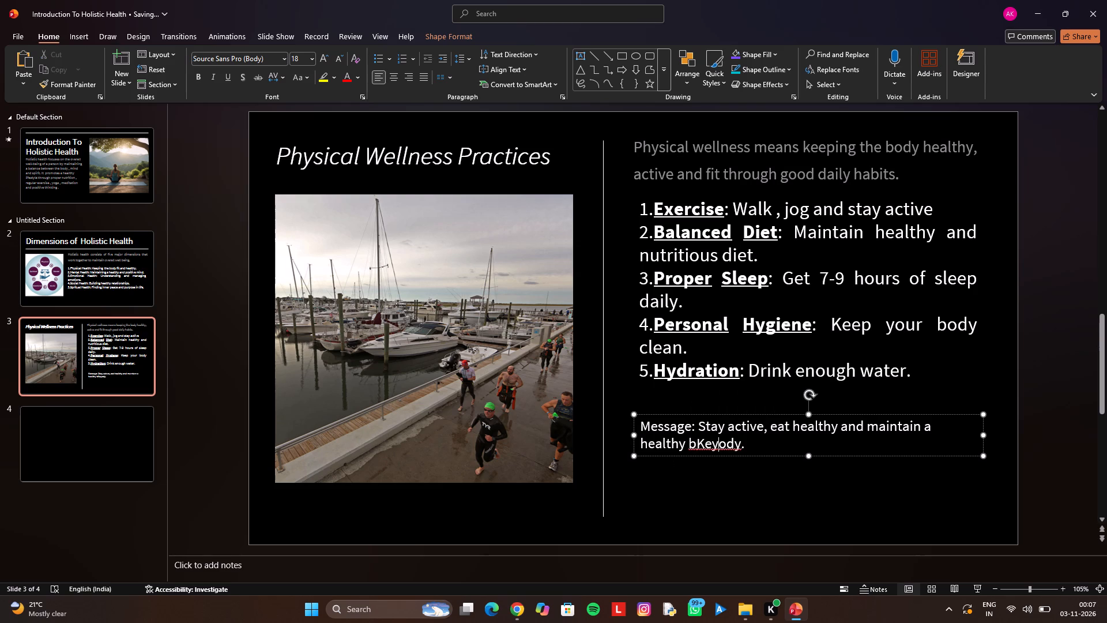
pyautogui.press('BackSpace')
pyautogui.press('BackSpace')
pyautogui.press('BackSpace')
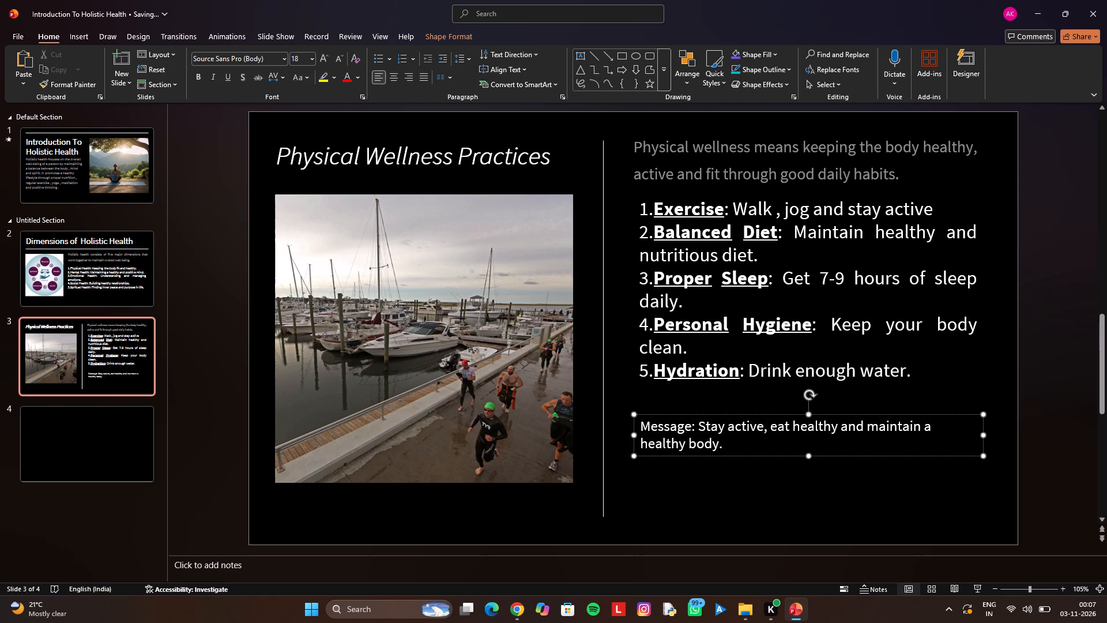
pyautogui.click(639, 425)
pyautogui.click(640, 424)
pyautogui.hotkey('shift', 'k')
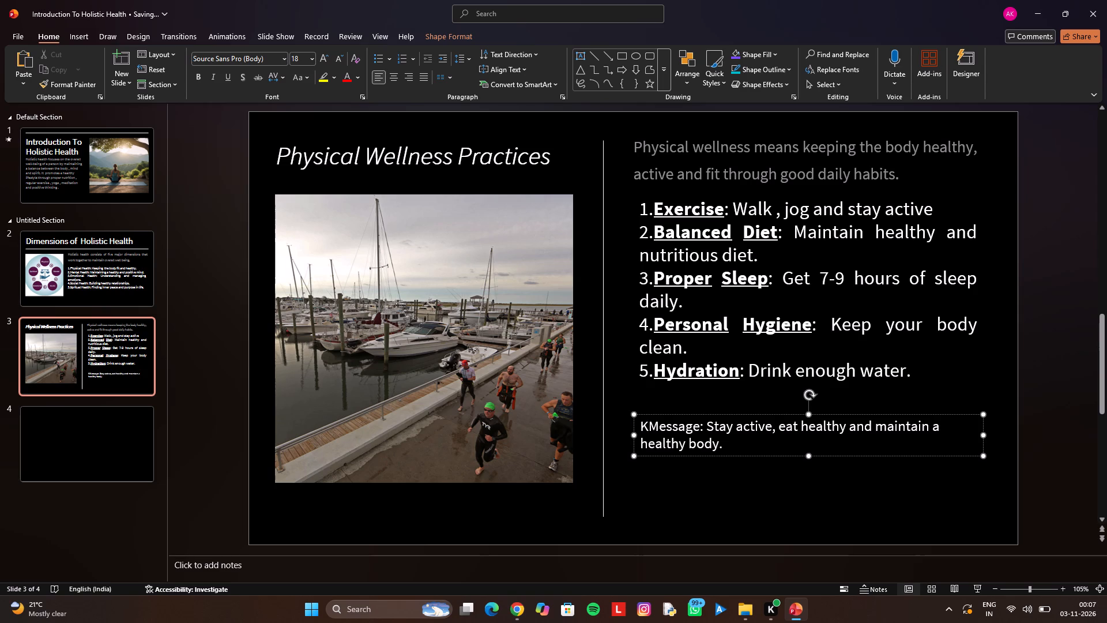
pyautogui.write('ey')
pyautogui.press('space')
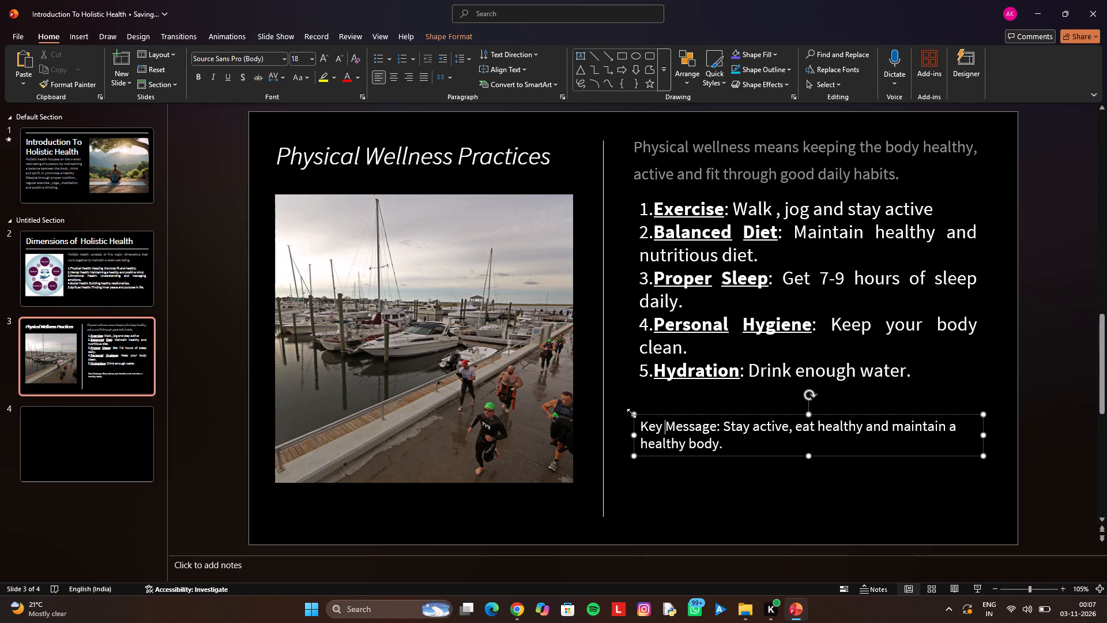
# Make the "Key Message" label in the text box below the list bold.
pyautogui.moveTo(638, 426); pyautogui.dragTo(662, 426)
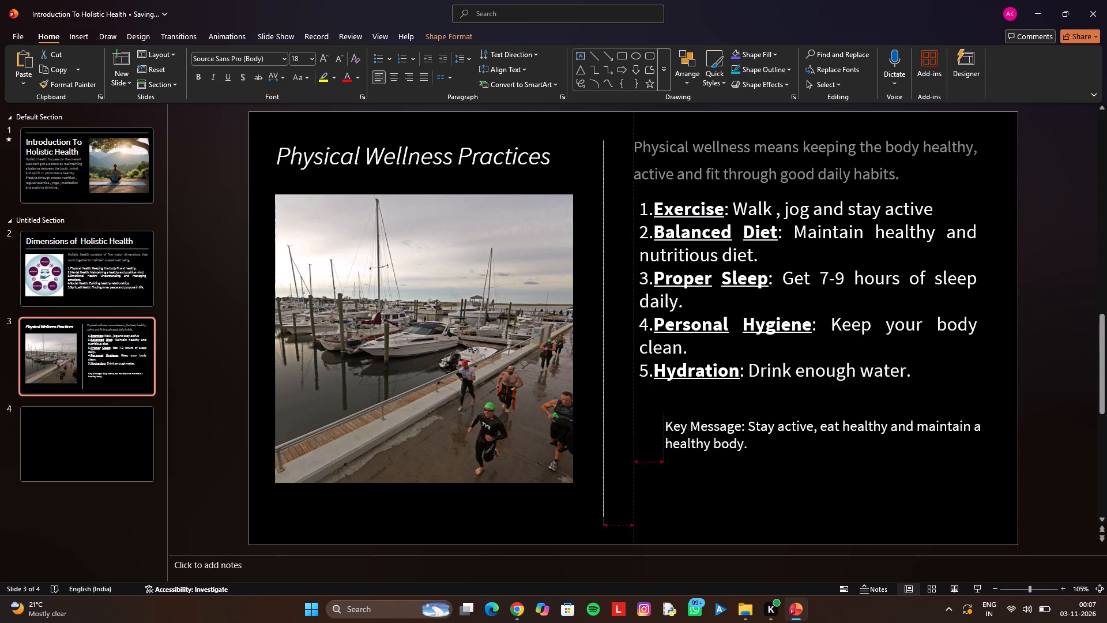
pyautogui.moveTo(662, 426); pyautogui.dragTo(645, 431)
pyautogui.click(644, 432)
pyautogui.moveTo(645, 431); pyautogui.dragTo(664, 434)
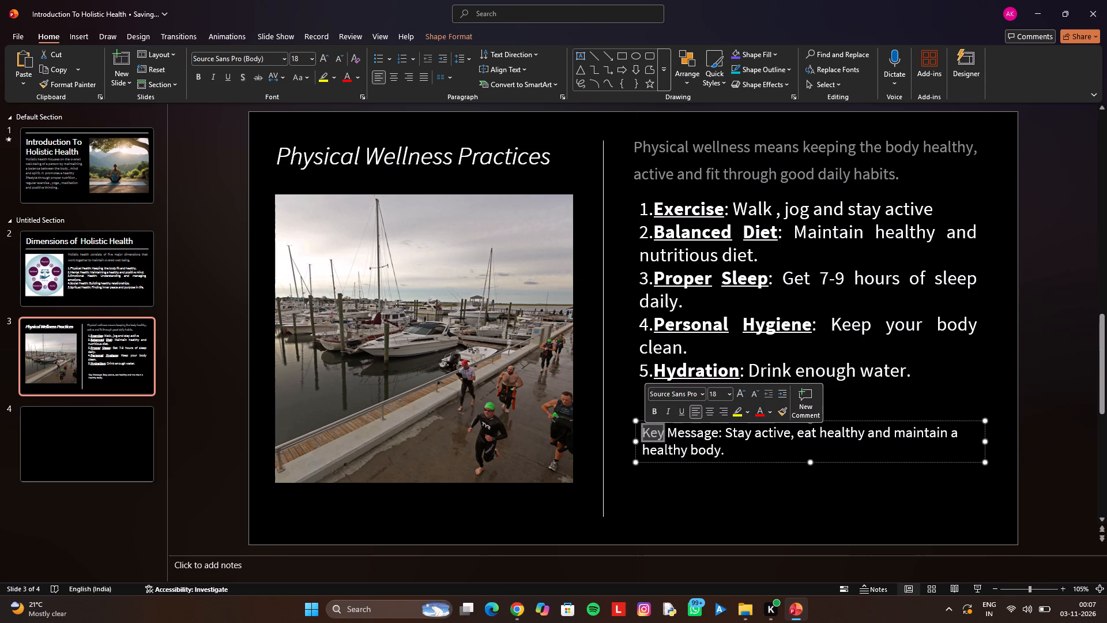
pyautogui.moveTo(664, 434); pyautogui.dragTo(715, 438)
pyautogui.click(724, 422)
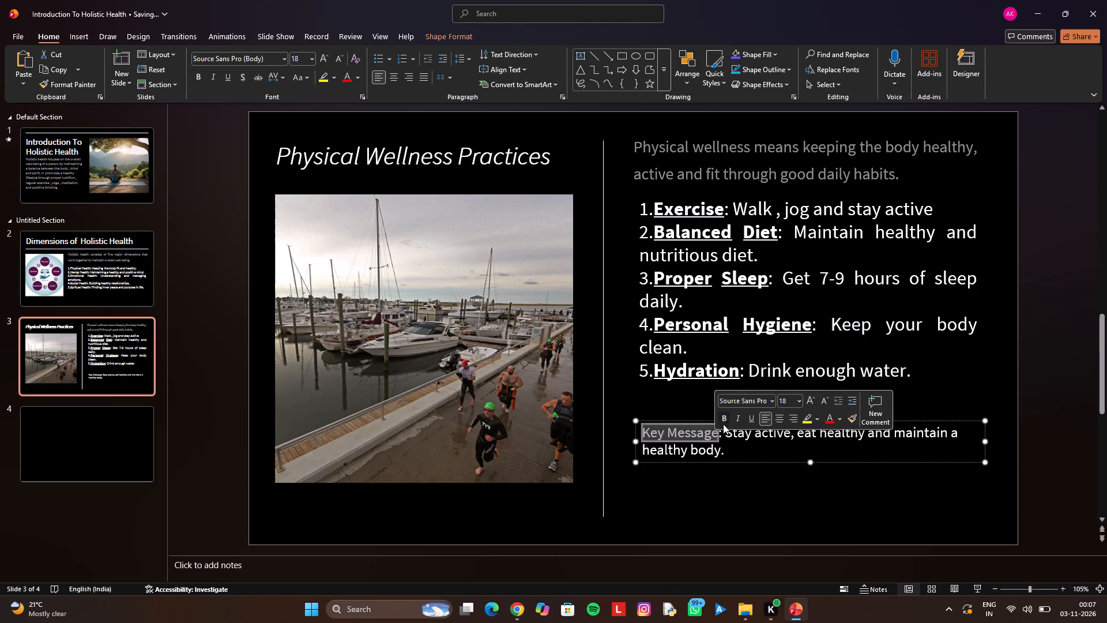
pyautogui.click(707, 493)
# Remove the bold formatting from the "Personal Hygiene" label in slide 3's numbered list.
pyautogui.doubleClick(698, 320)
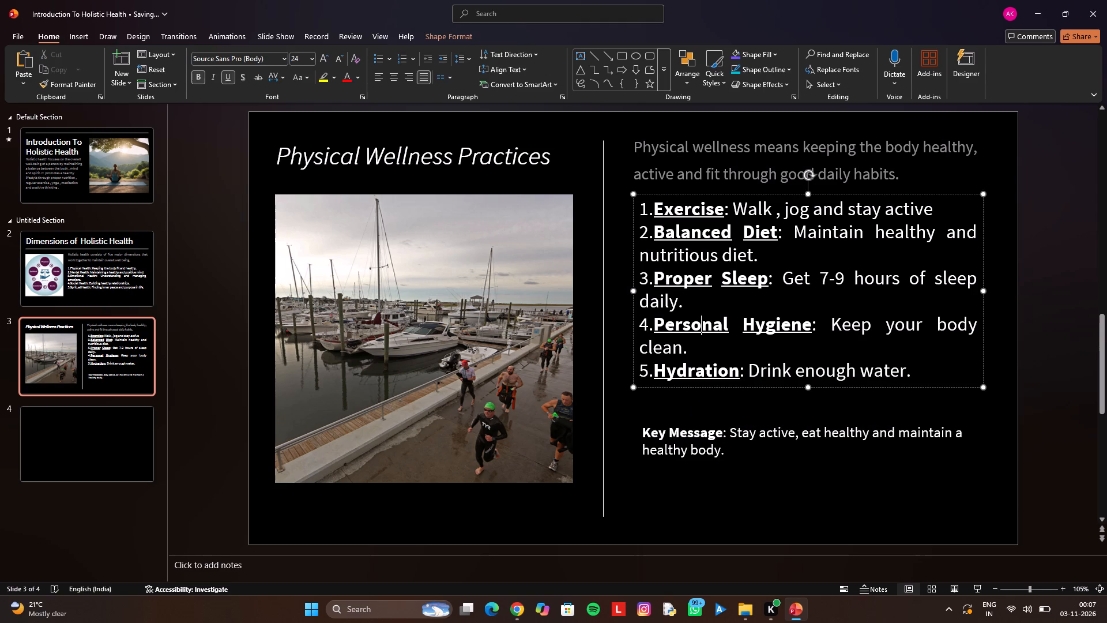
pyautogui.moveTo(647, 321); pyautogui.dragTo(660, 328)
pyautogui.click(658, 329)
pyautogui.moveTo(656, 327); pyautogui.dragTo(820, 335)
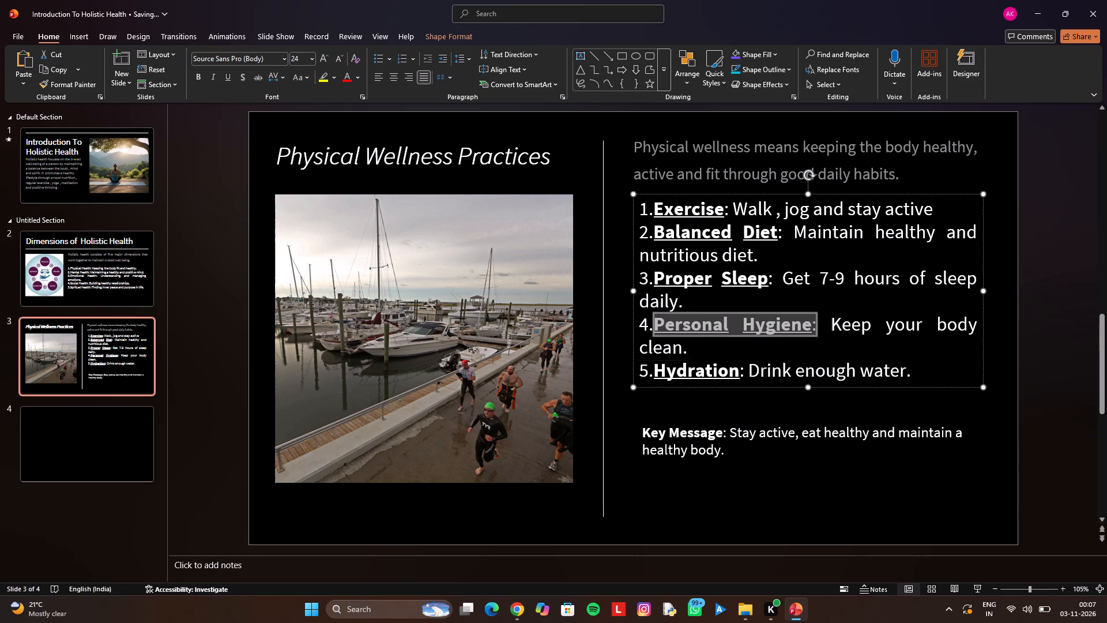
pyautogui.moveTo(820, 335); pyautogui.dragTo(806, 335)
pyautogui.moveTo(811, 324); pyautogui.dragTo(661, 329)
pyautogui.moveTo(661, 329); pyautogui.dragTo(657, 322)
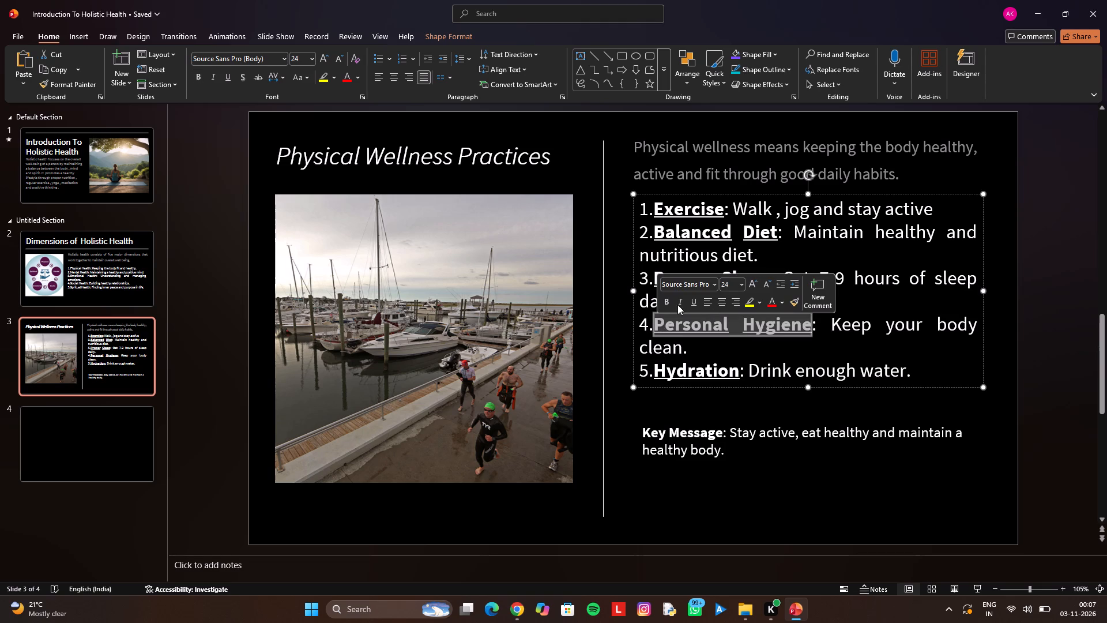
pyautogui.click(665, 303)
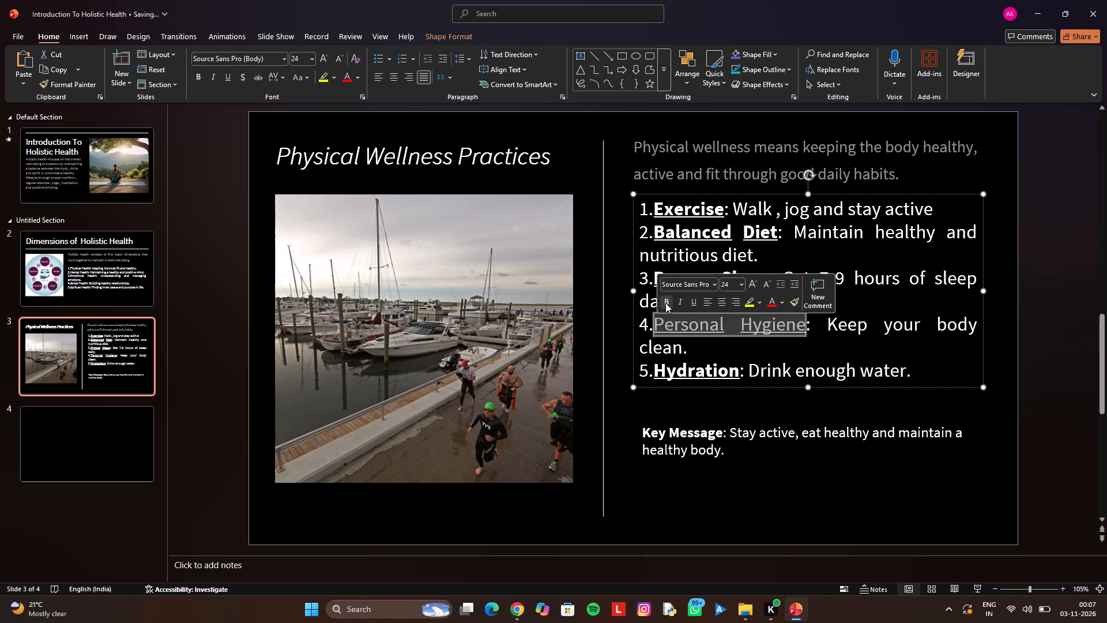
pyautogui.click(691, 424)
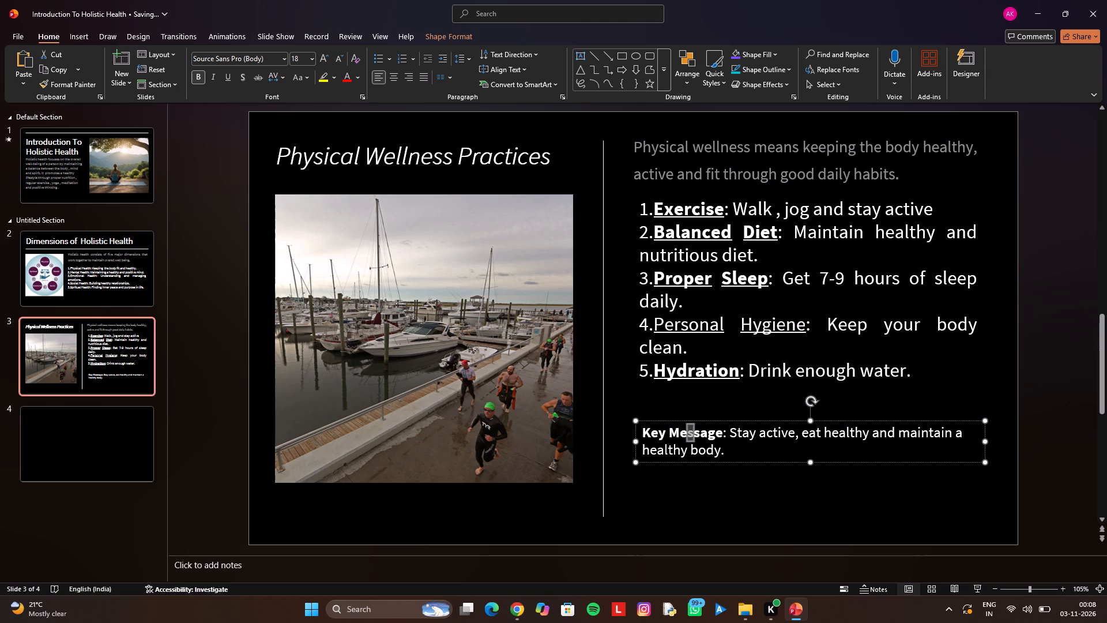
# Remove the bold formatting from all the text in slide 3's numbered list, keeping the label underlines.
pyautogui.click(709, 318)
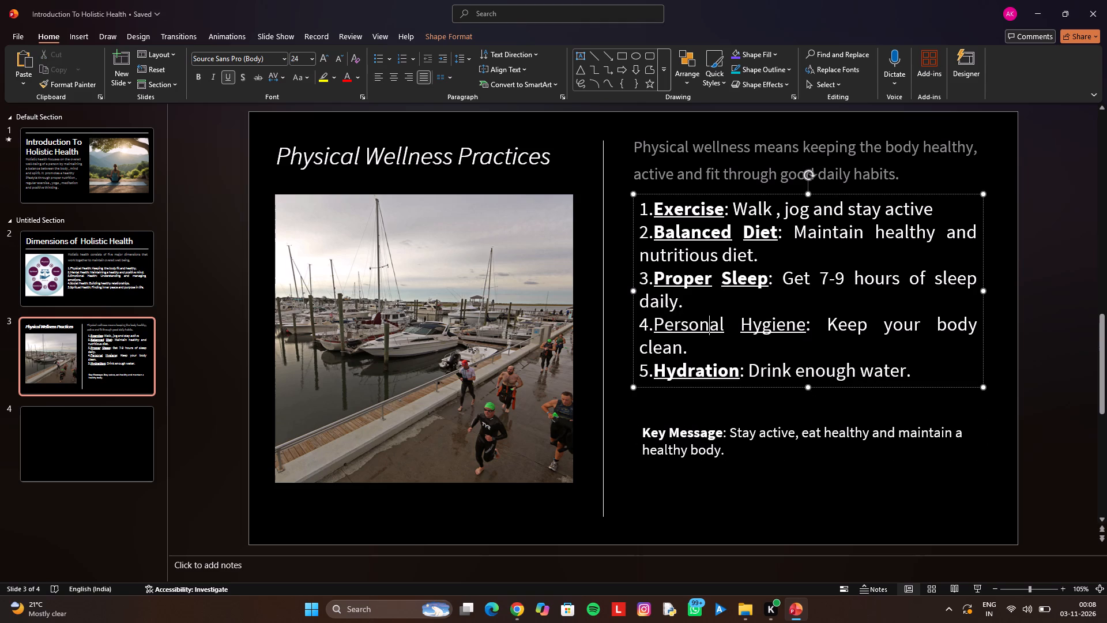
pyautogui.hotkey('ctrl', 'a')
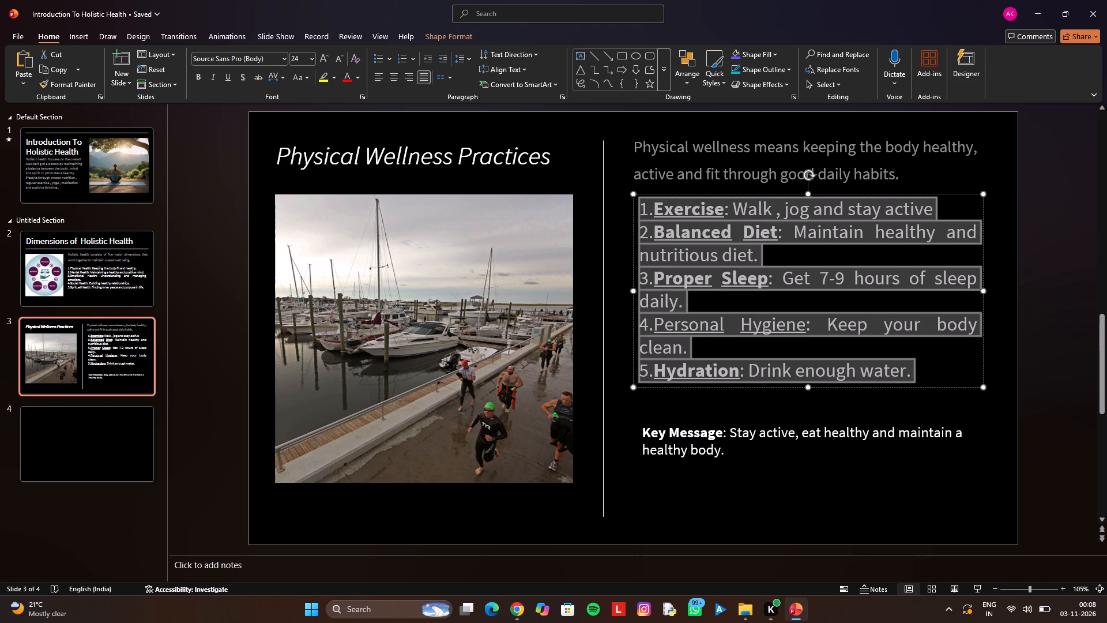
pyautogui.click(199, 69)
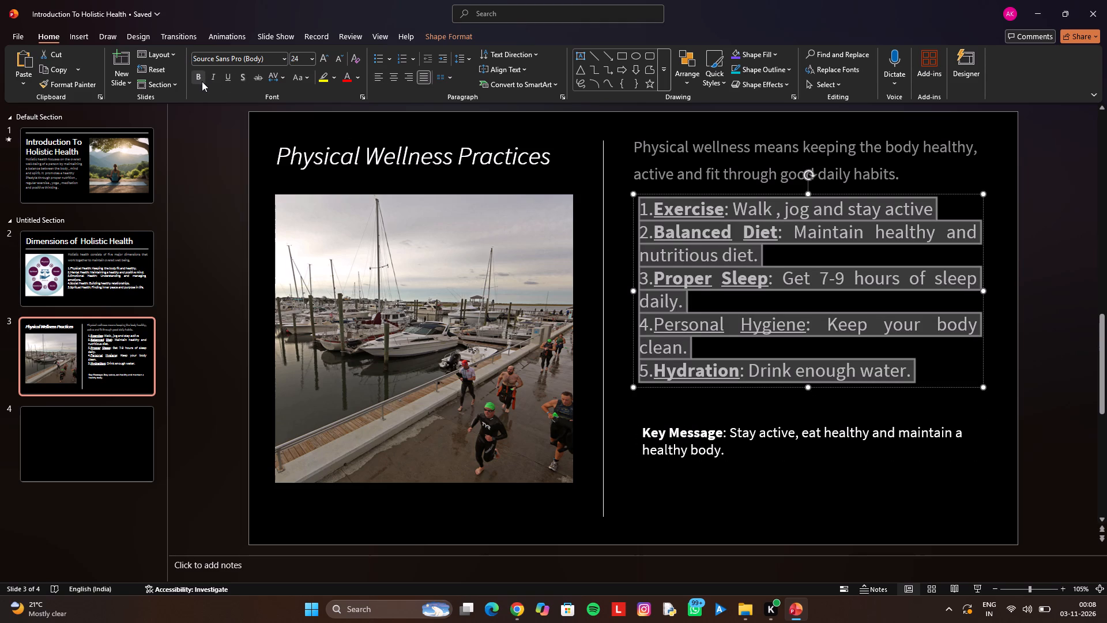
pyautogui.click(201, 80)
pyautogui.click(201, 80)
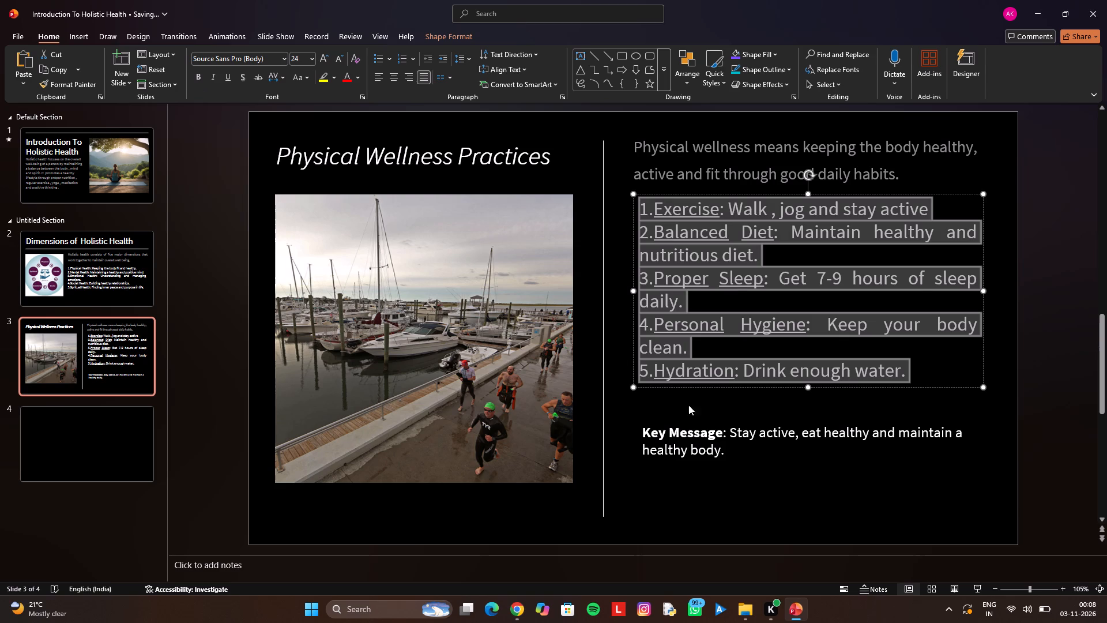
pyautogui.click(696, 406)
pyautogui.click(791, 446)
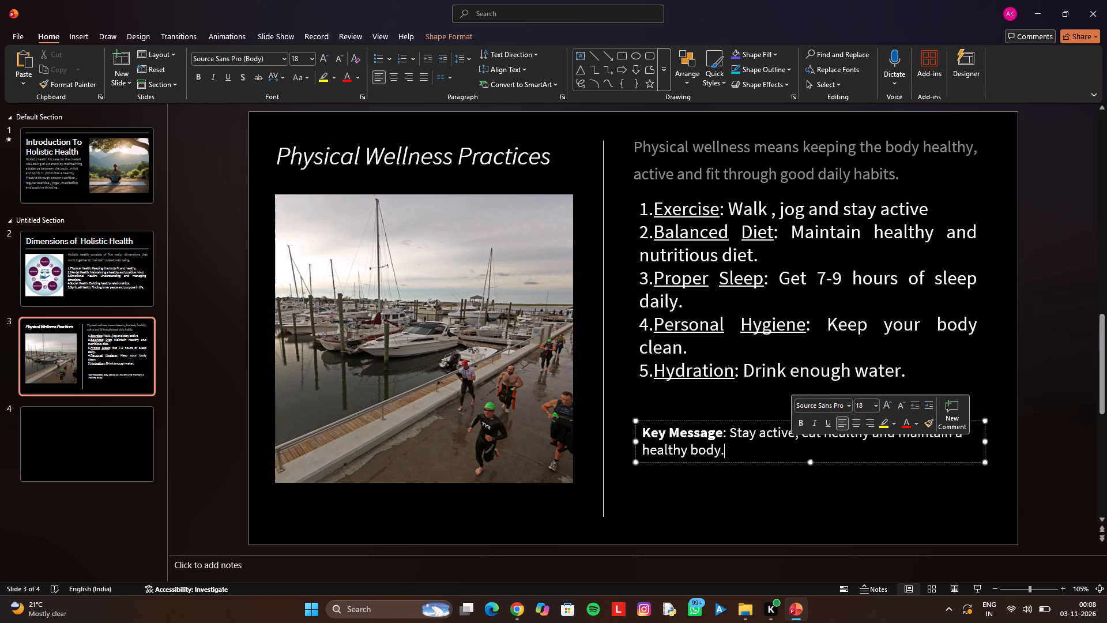
pyautogui.click(748, 415)
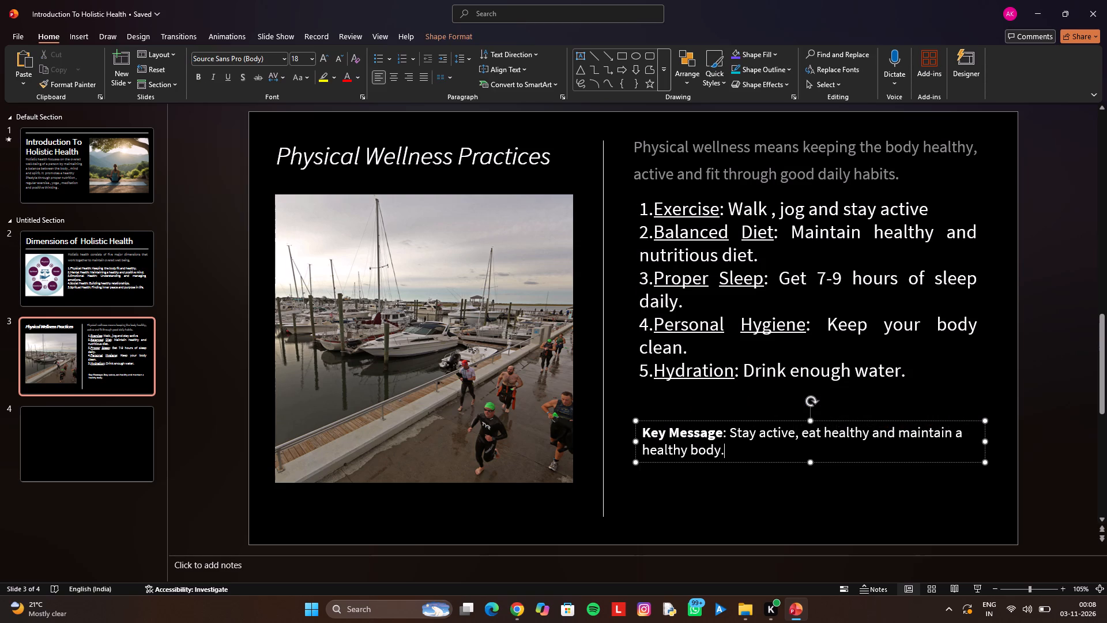
# Try the Designer ideas with light blue bars and square icons on slide 3, settling on the two-column layout with circular icons.
pyautogui.moveTo(953, 72); pyautogui.dragTo(958, 78)
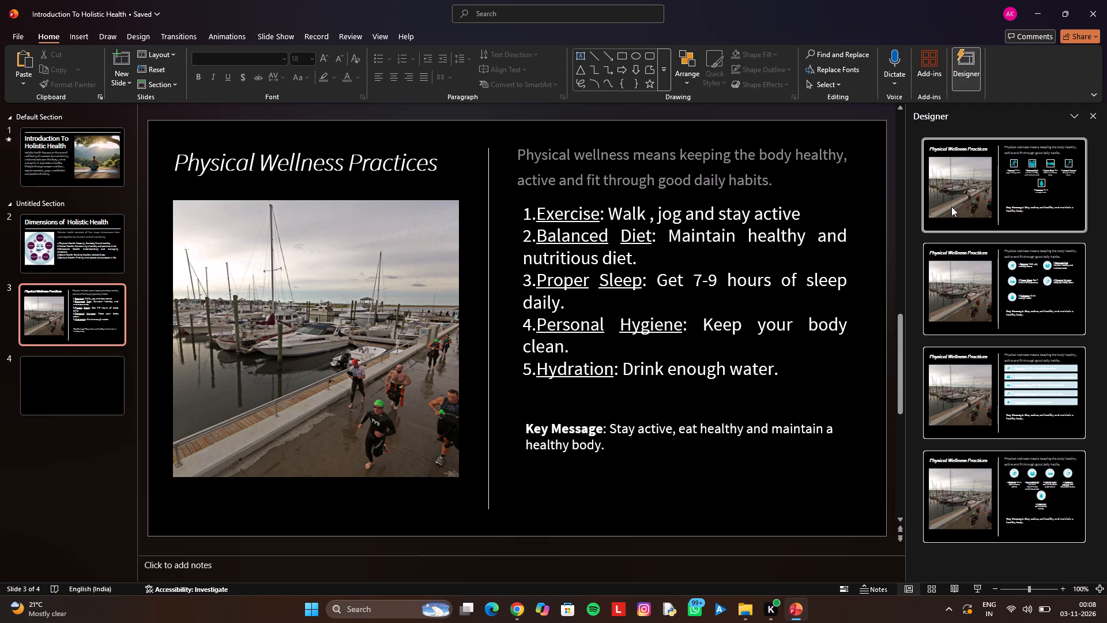
pyautogui.keyDown('ctrl'); pyautogui.scroll(7, 1074, 292); pyautogui.keyUp('ctrl')
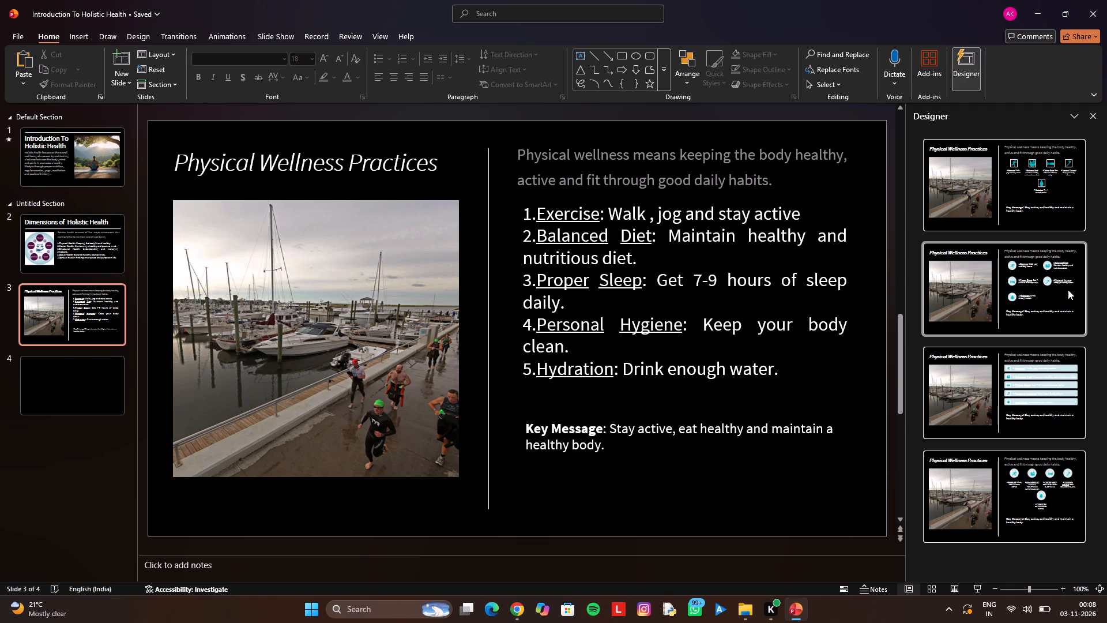
pyautogui.scroll(-1, 1036, 318)
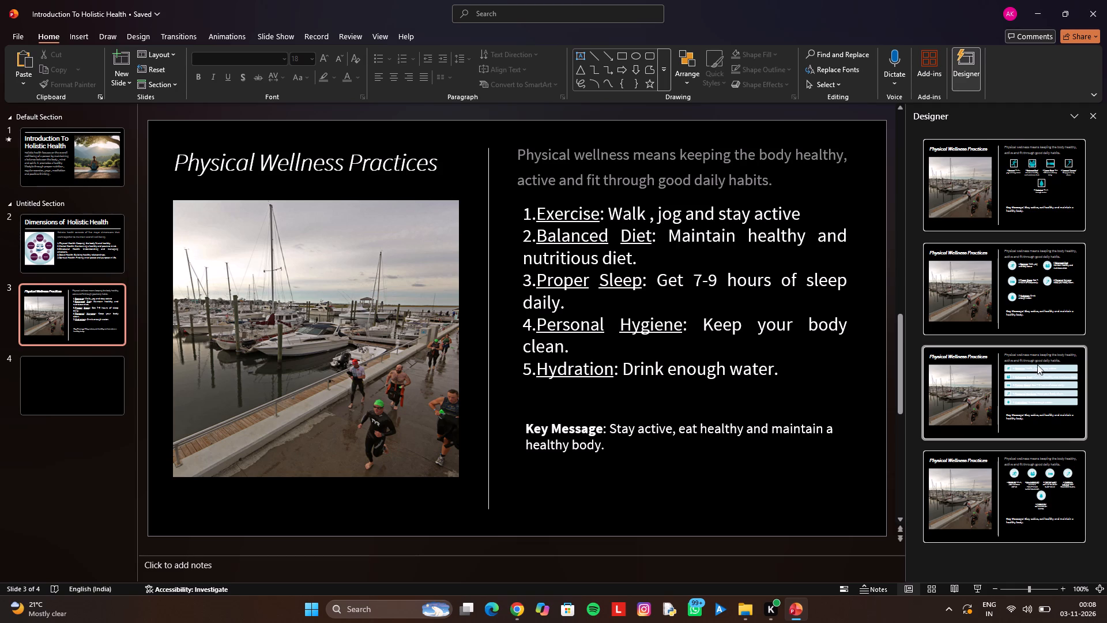
pyautogui.click(1037, 369)
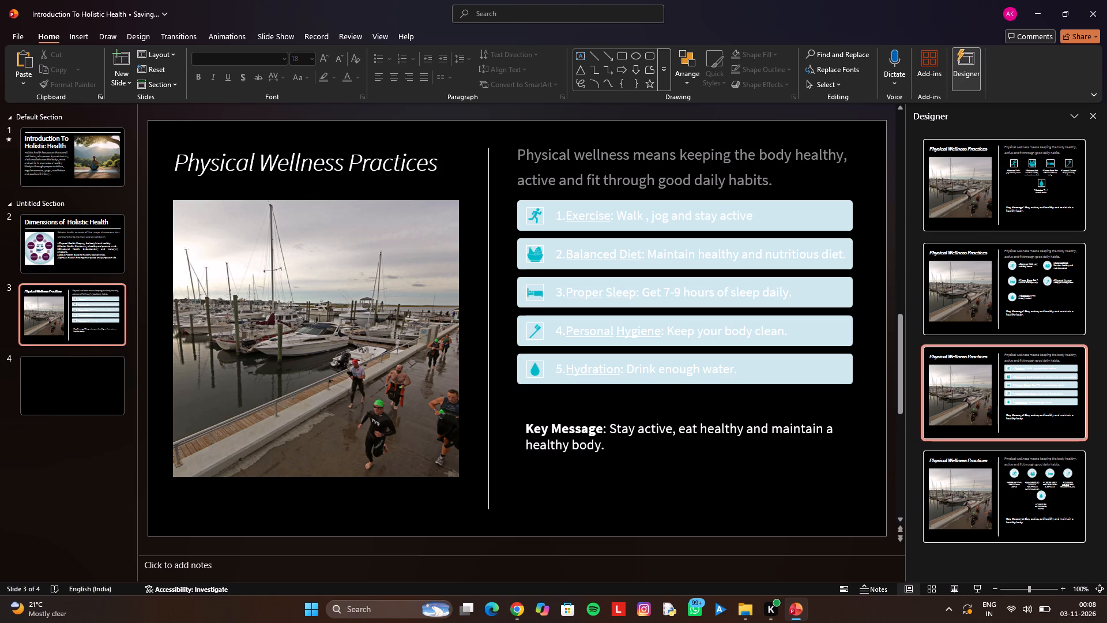
pyautogui.moveTo(1068, 159); pyautogui.dragTo(1061, 179)
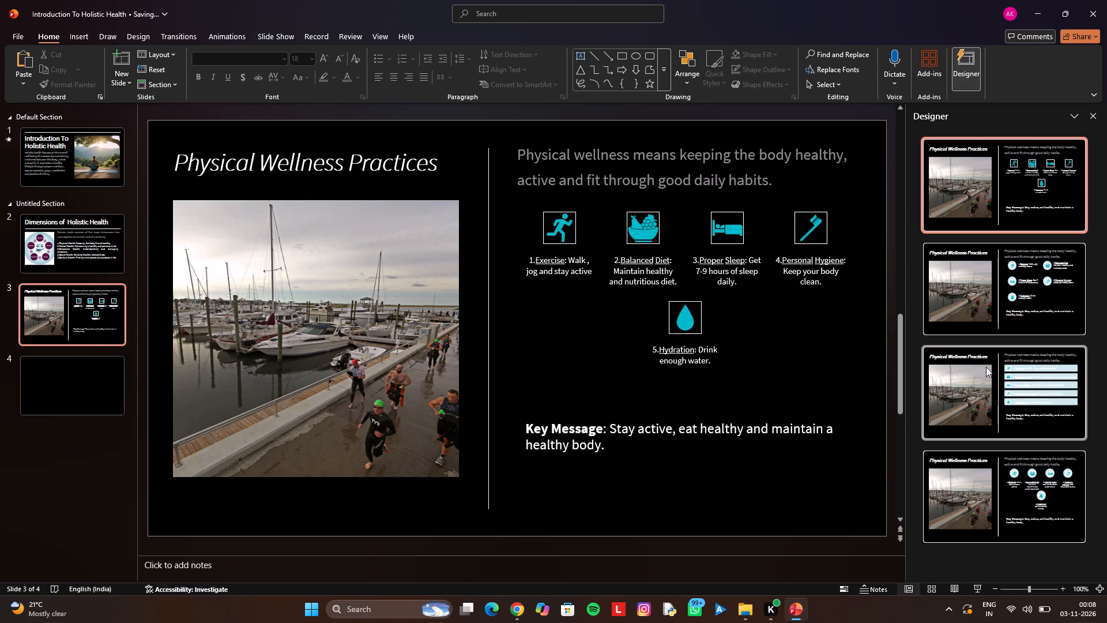
pyautogui.click(1035, 299)
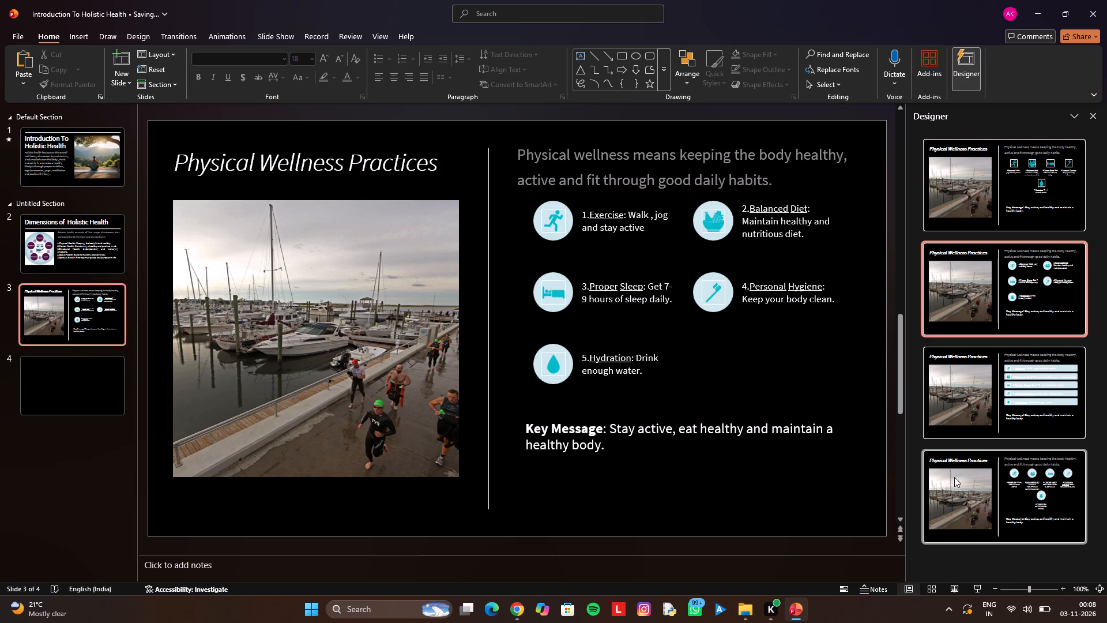
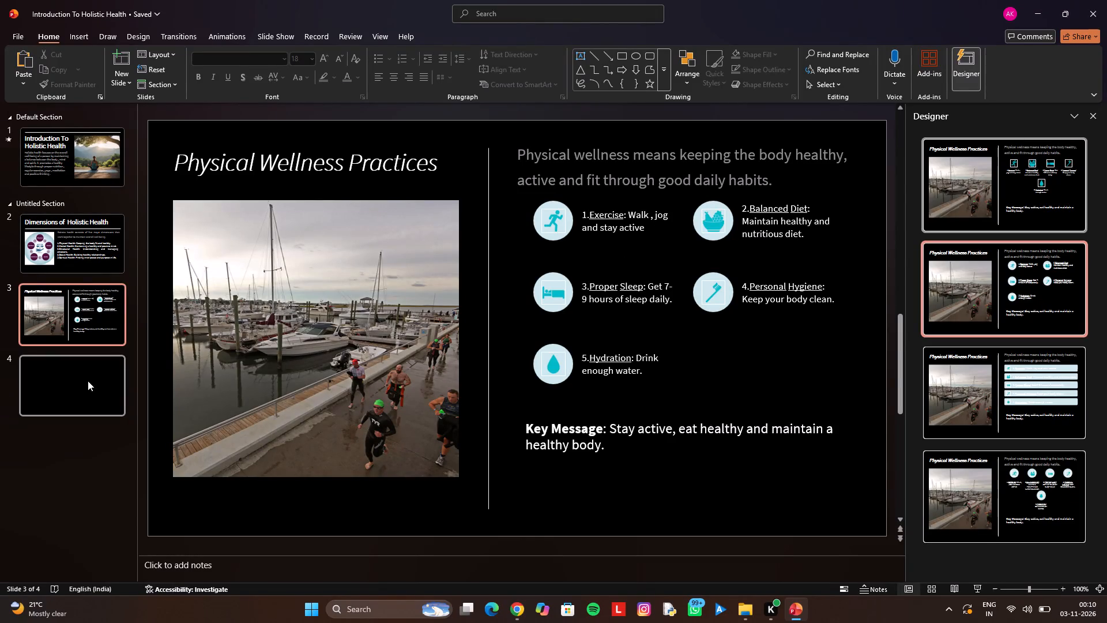
# Open the blank fourth slide, following the Physical Wellness Practices slide, for editing.
pyautogui.click(90, 398)
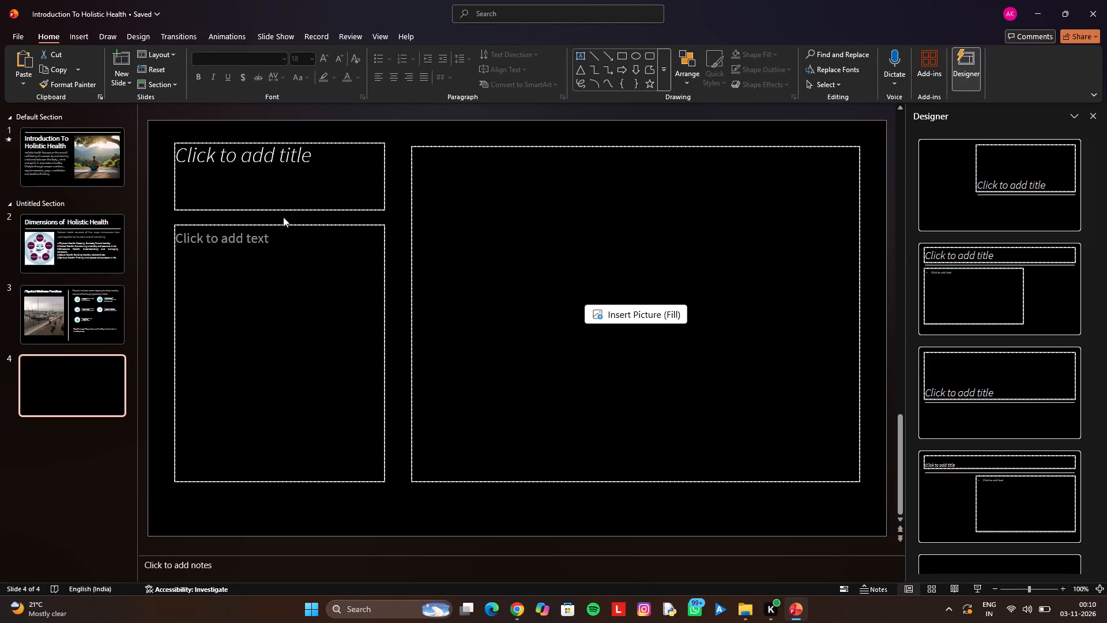
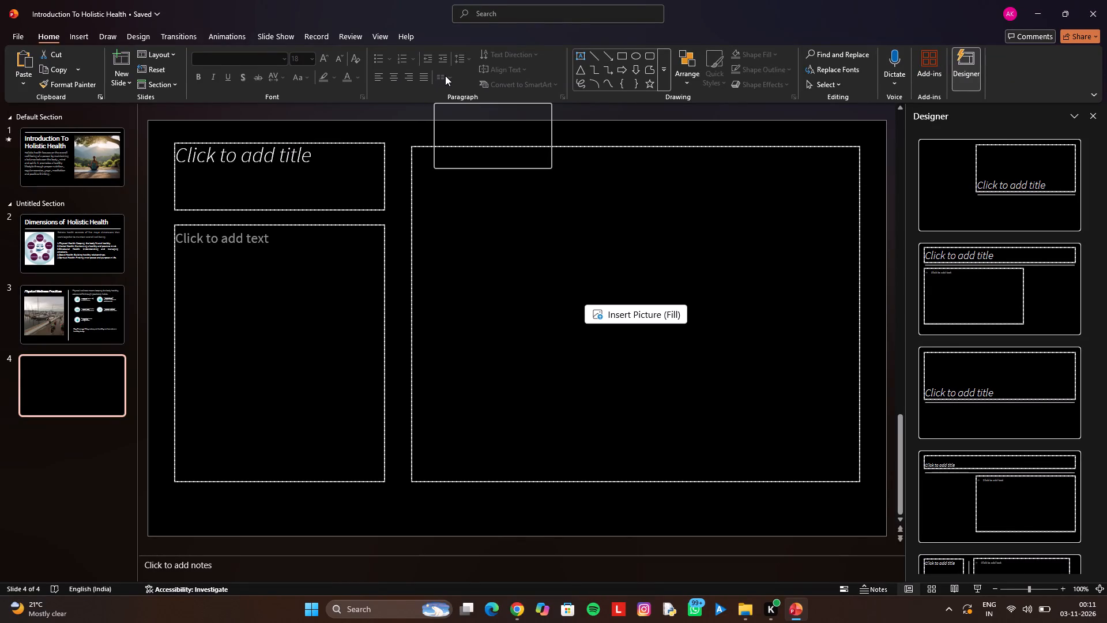
# Review the Dimensions of Holistic Health and Physical Wellness Practices slides, and return to the blank fourth slide.
pyautogui.click(60, 254)
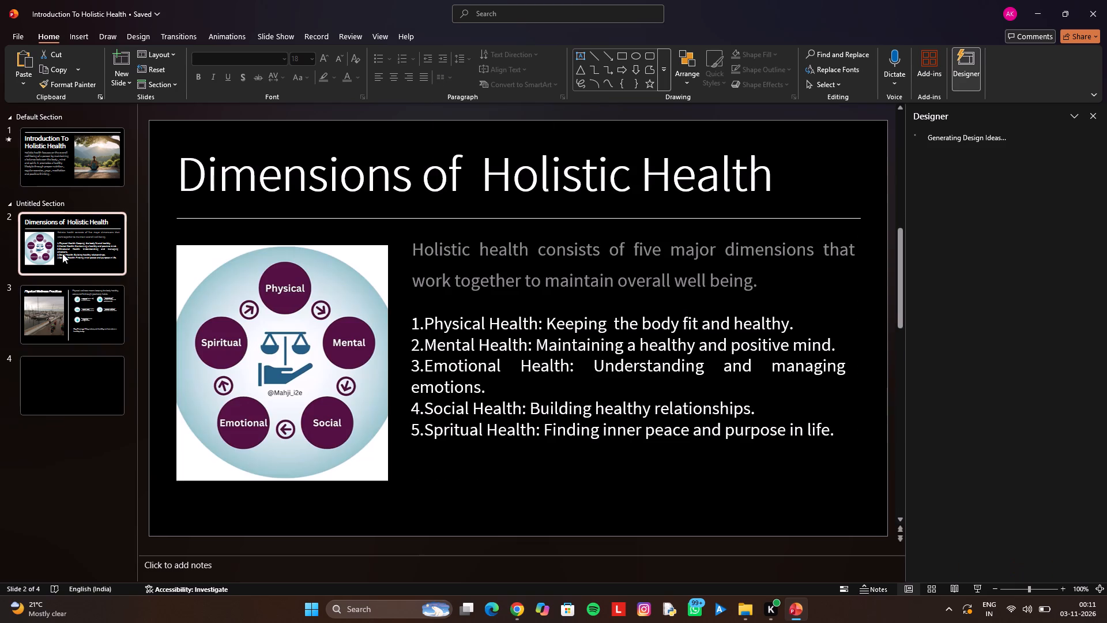
pyautogui.click(75, 294)
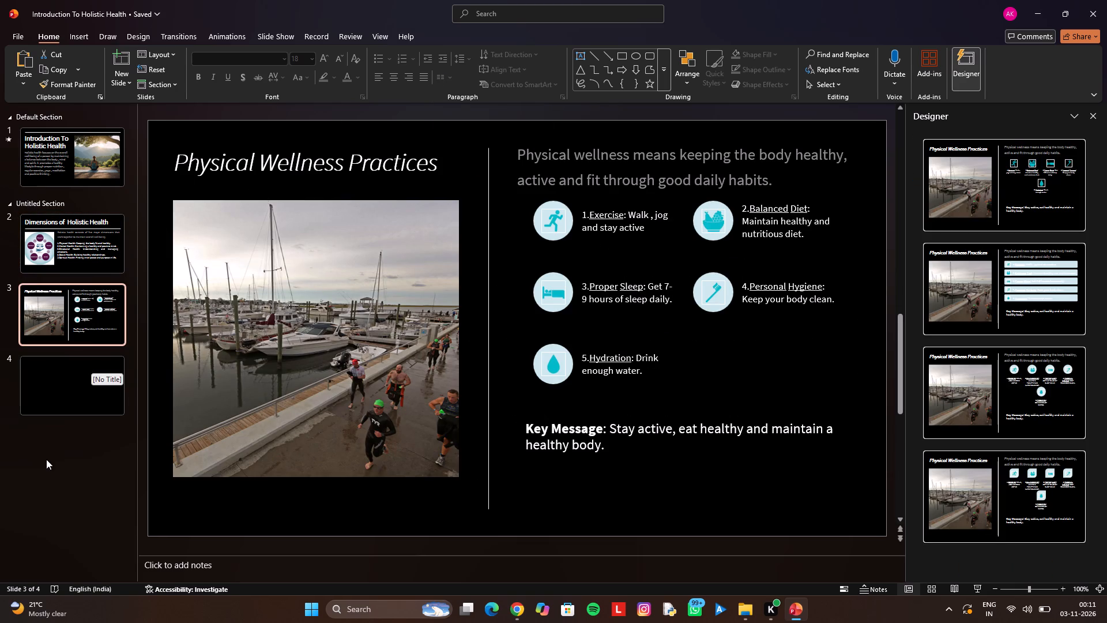
pyautogui.click(65, 392)
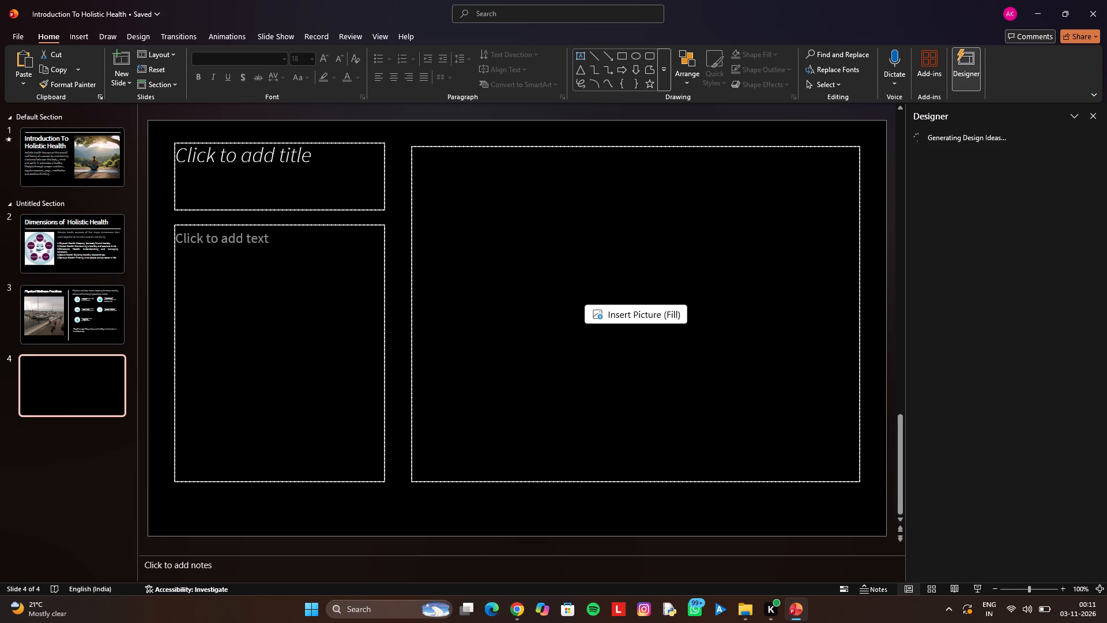
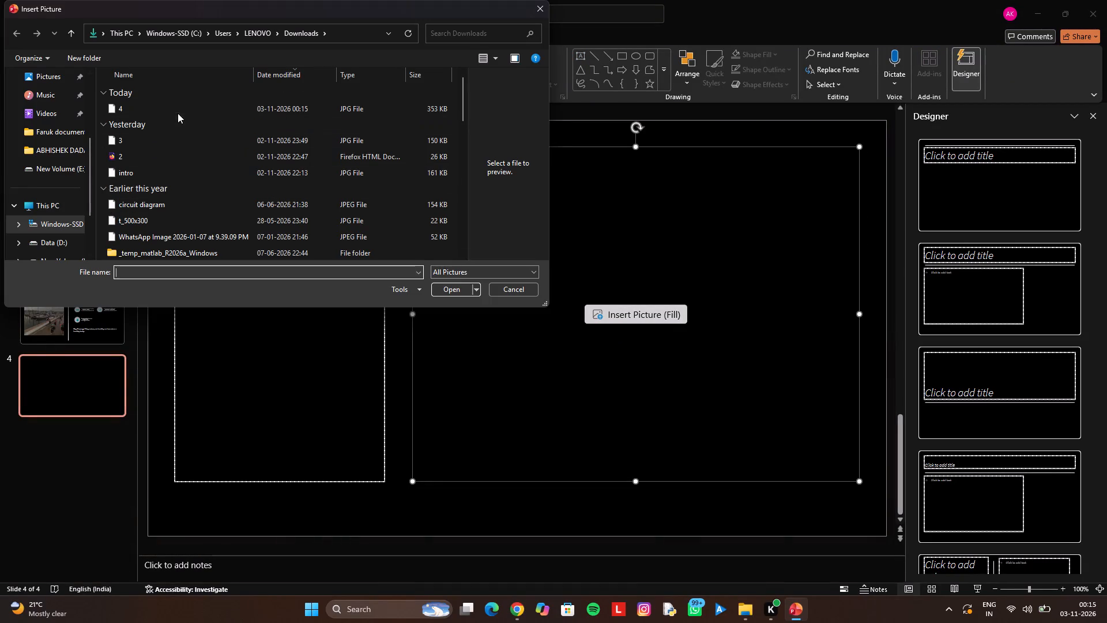
pyautogui.click(184, 106)
pyautogui.click(451, 284)
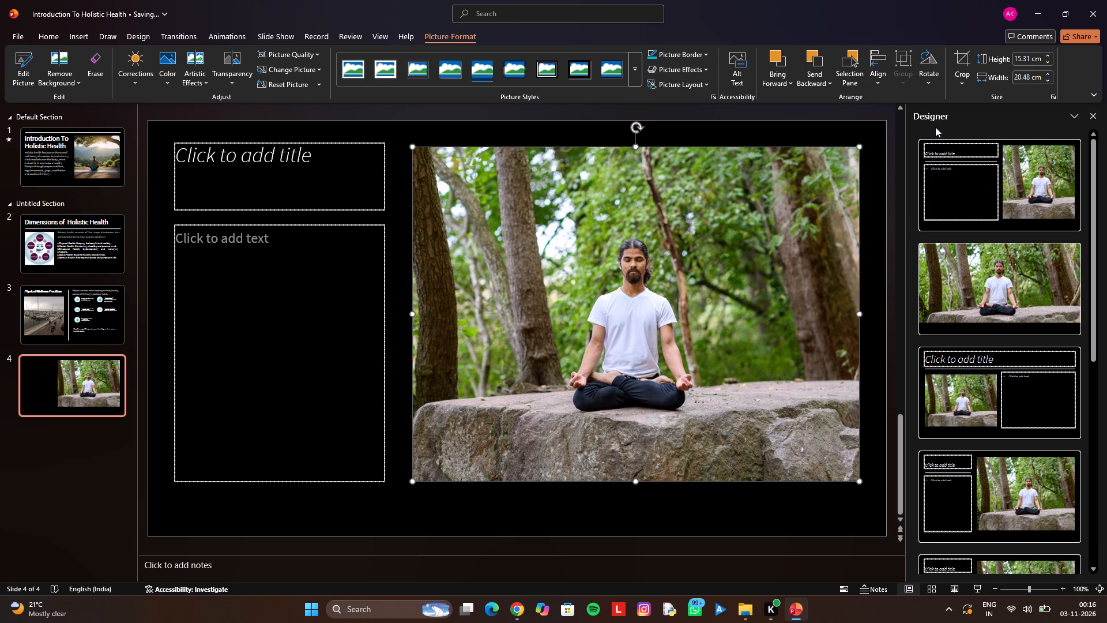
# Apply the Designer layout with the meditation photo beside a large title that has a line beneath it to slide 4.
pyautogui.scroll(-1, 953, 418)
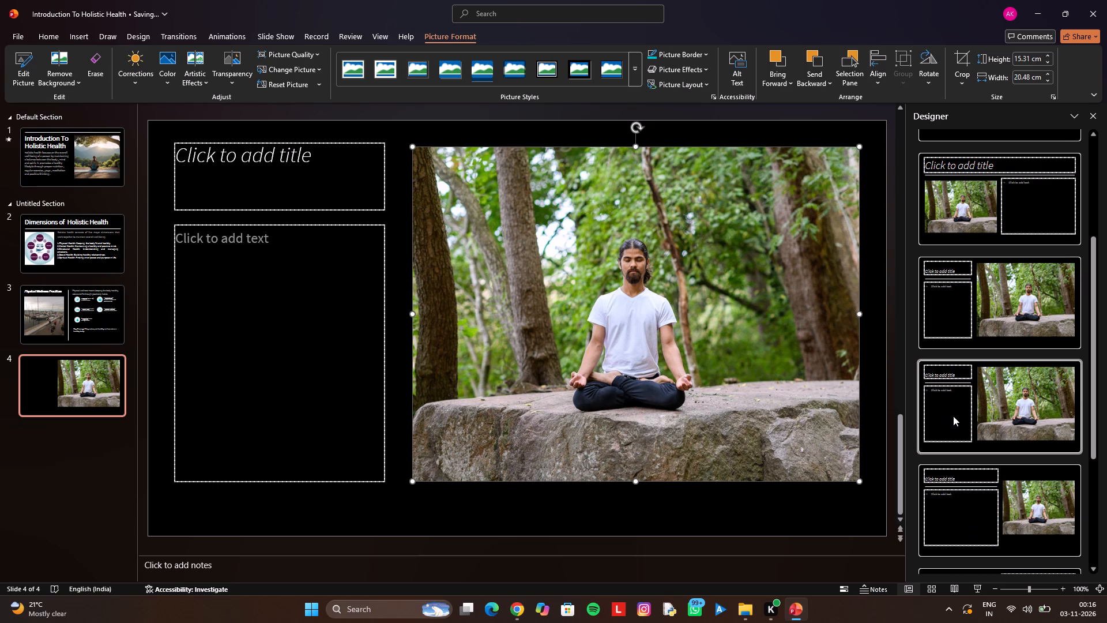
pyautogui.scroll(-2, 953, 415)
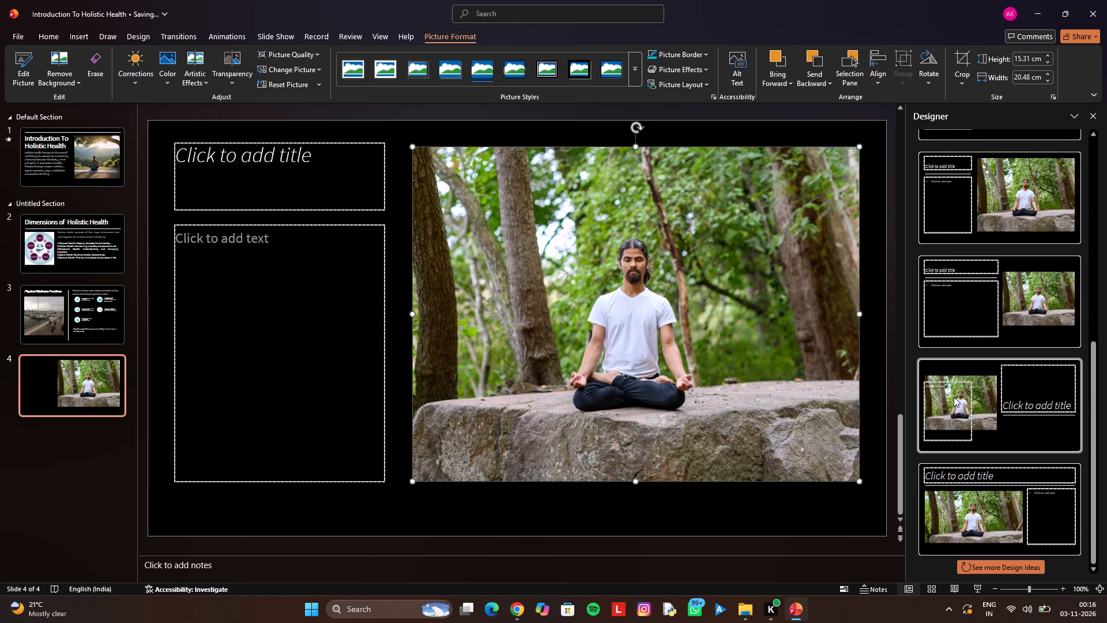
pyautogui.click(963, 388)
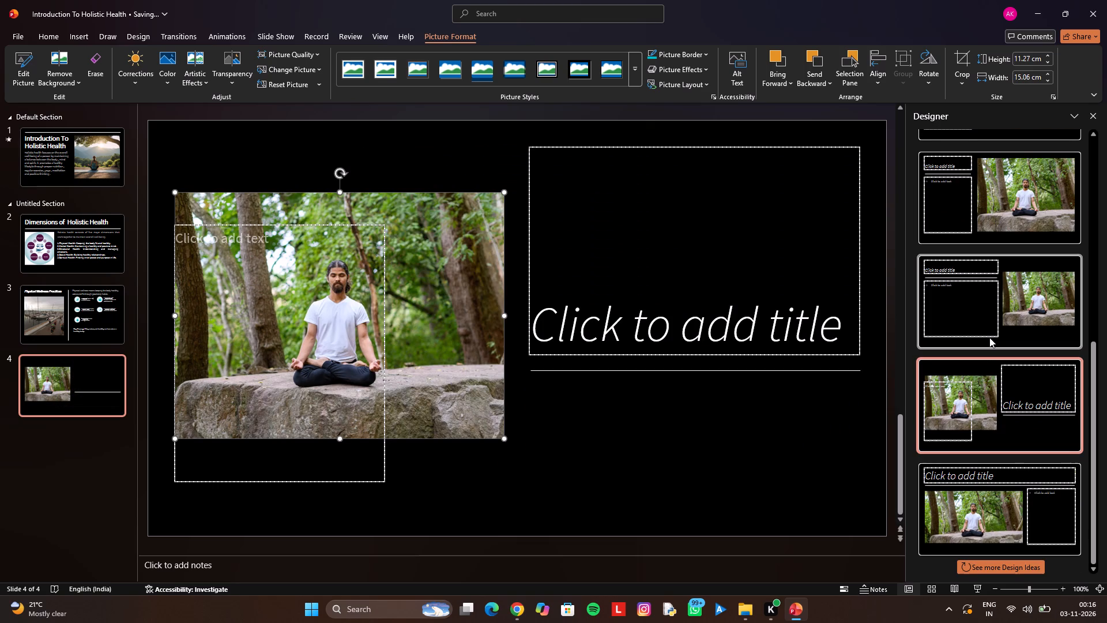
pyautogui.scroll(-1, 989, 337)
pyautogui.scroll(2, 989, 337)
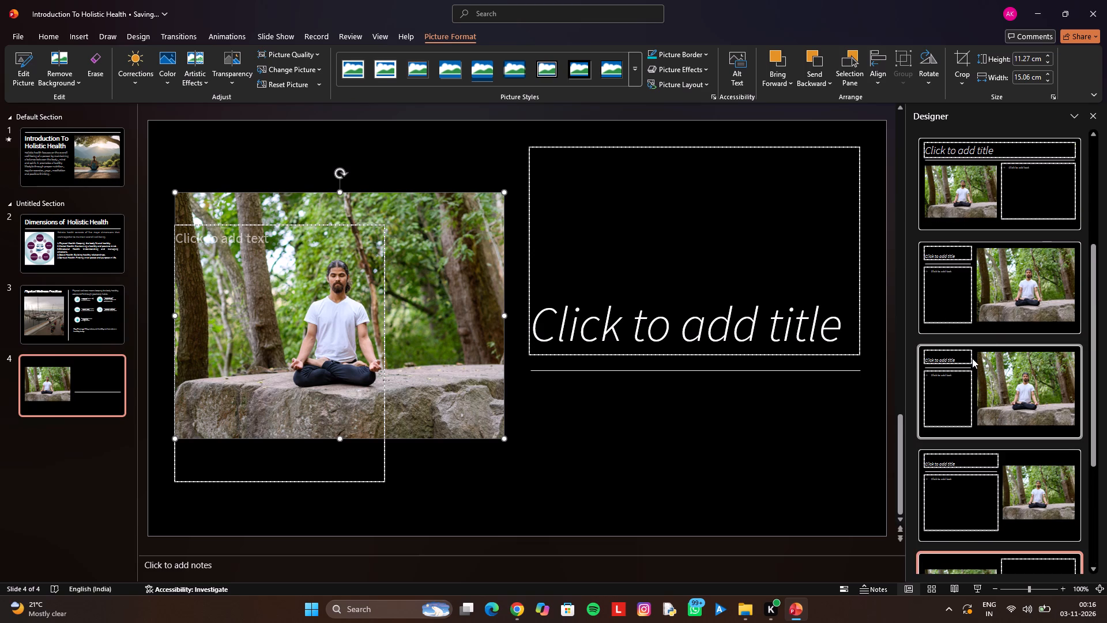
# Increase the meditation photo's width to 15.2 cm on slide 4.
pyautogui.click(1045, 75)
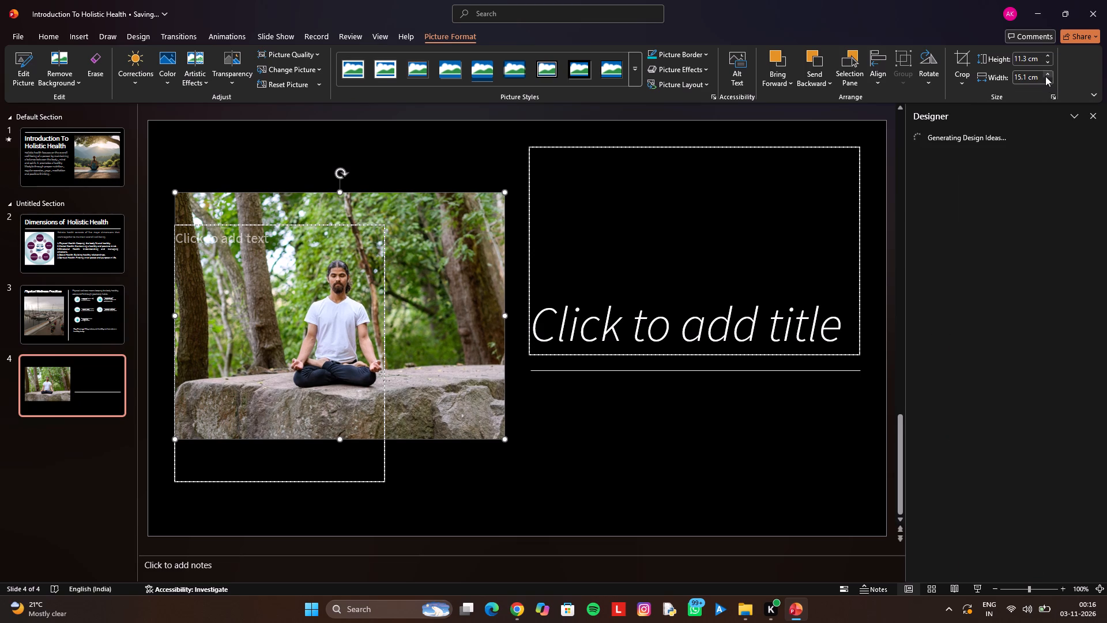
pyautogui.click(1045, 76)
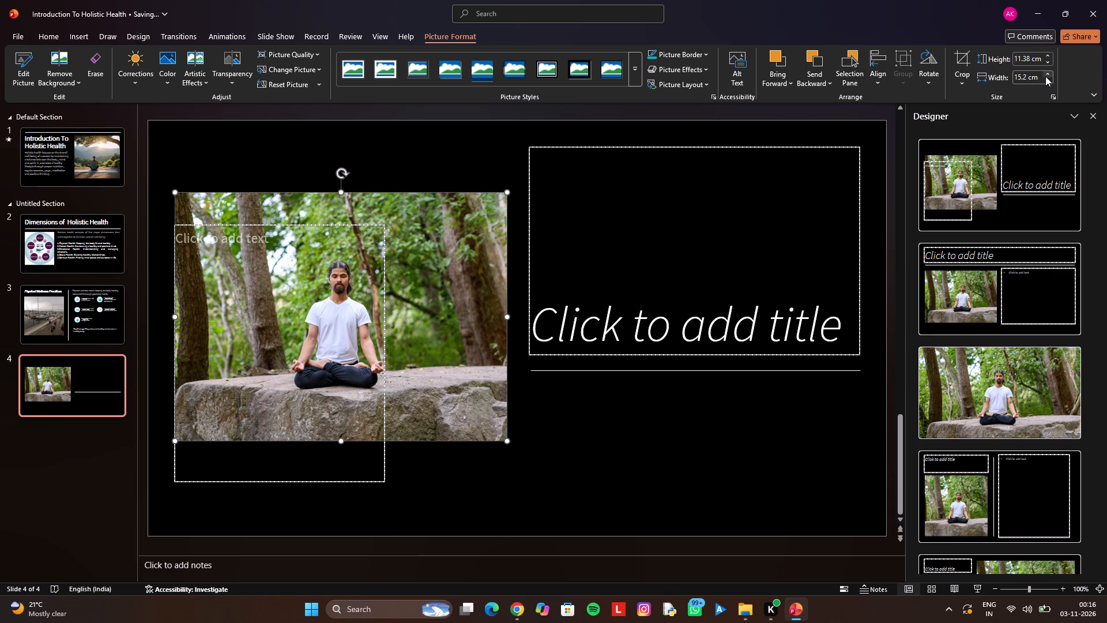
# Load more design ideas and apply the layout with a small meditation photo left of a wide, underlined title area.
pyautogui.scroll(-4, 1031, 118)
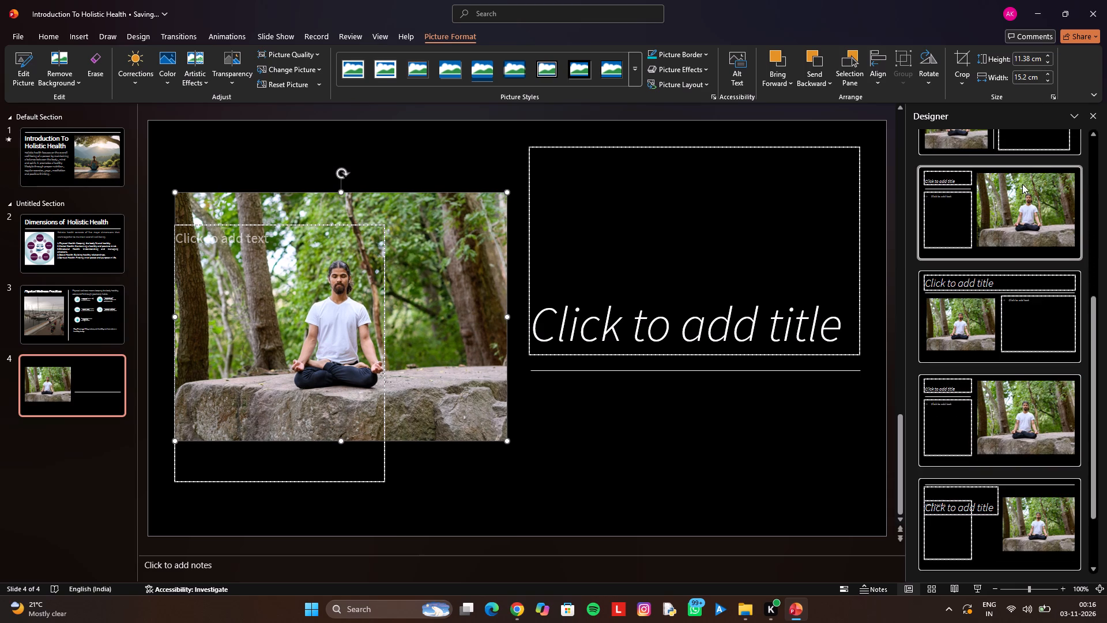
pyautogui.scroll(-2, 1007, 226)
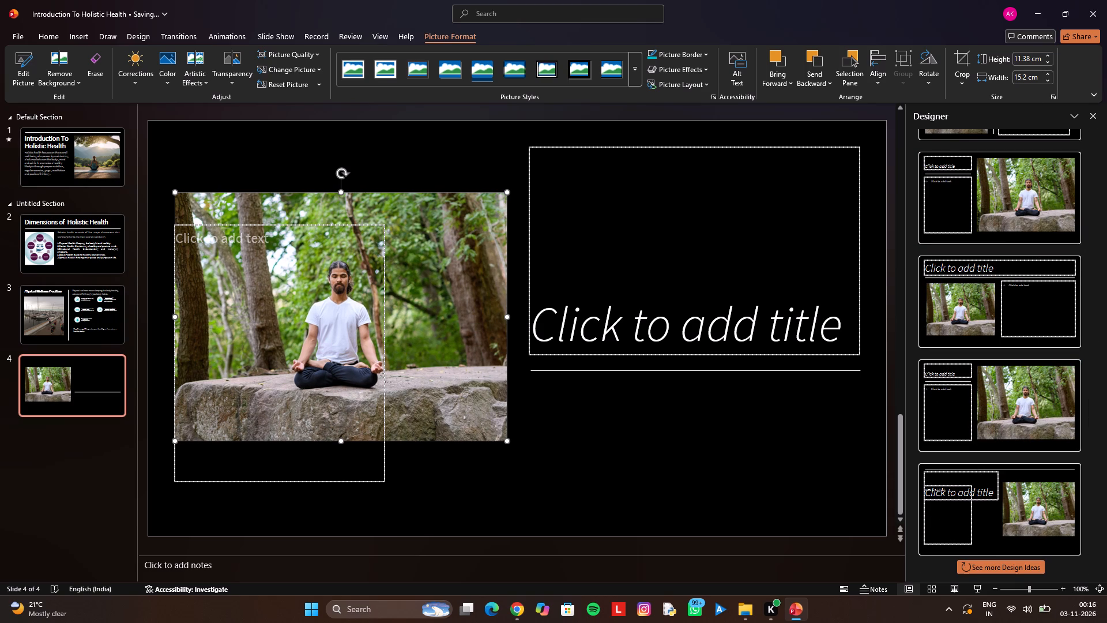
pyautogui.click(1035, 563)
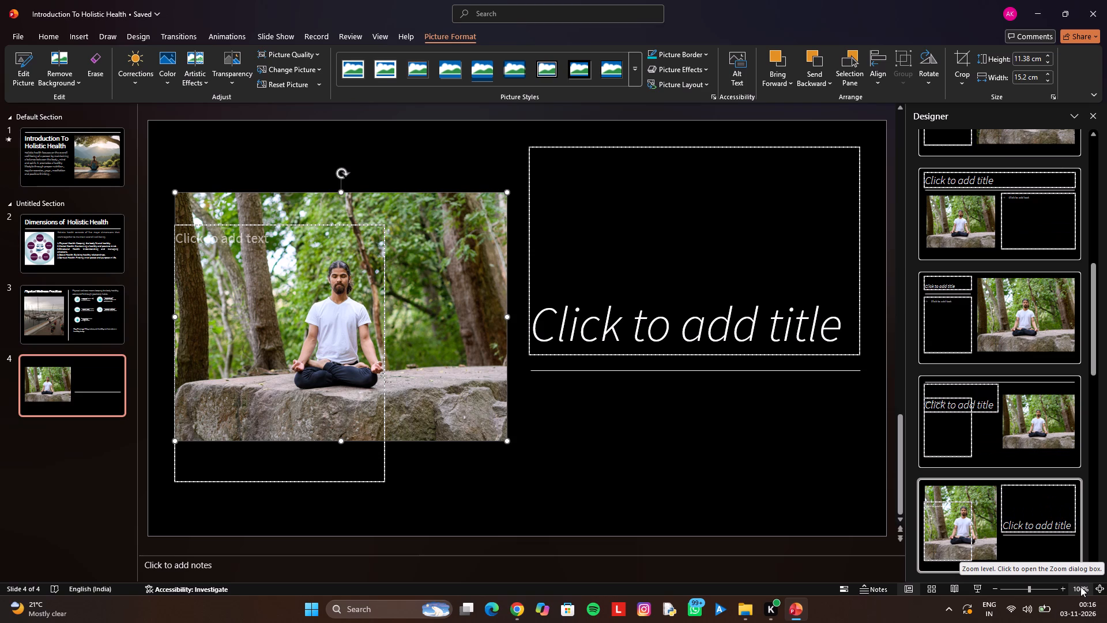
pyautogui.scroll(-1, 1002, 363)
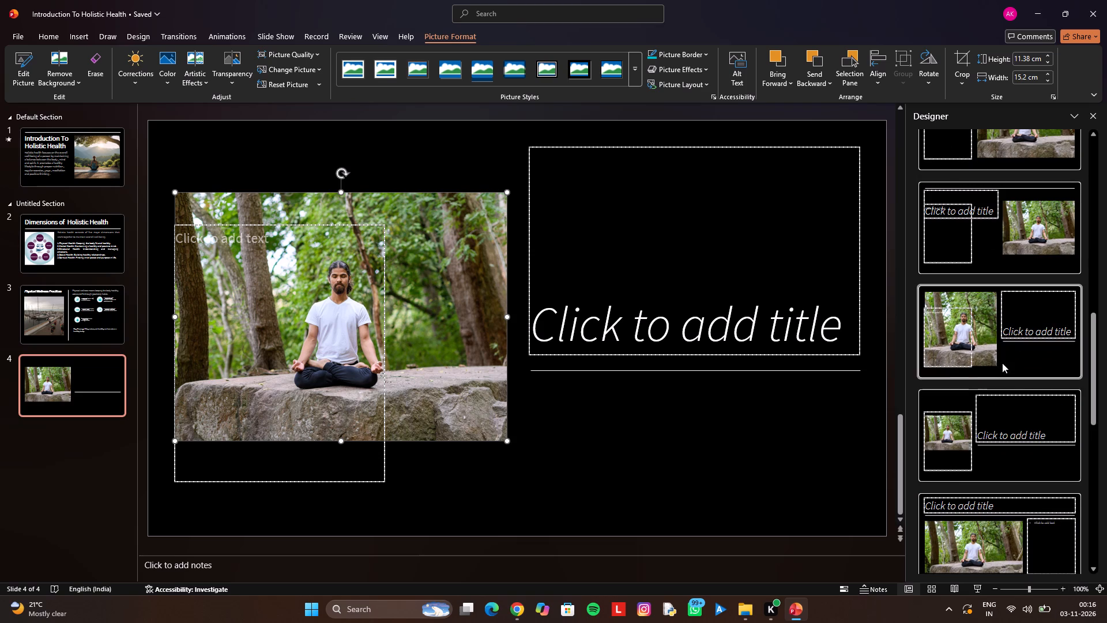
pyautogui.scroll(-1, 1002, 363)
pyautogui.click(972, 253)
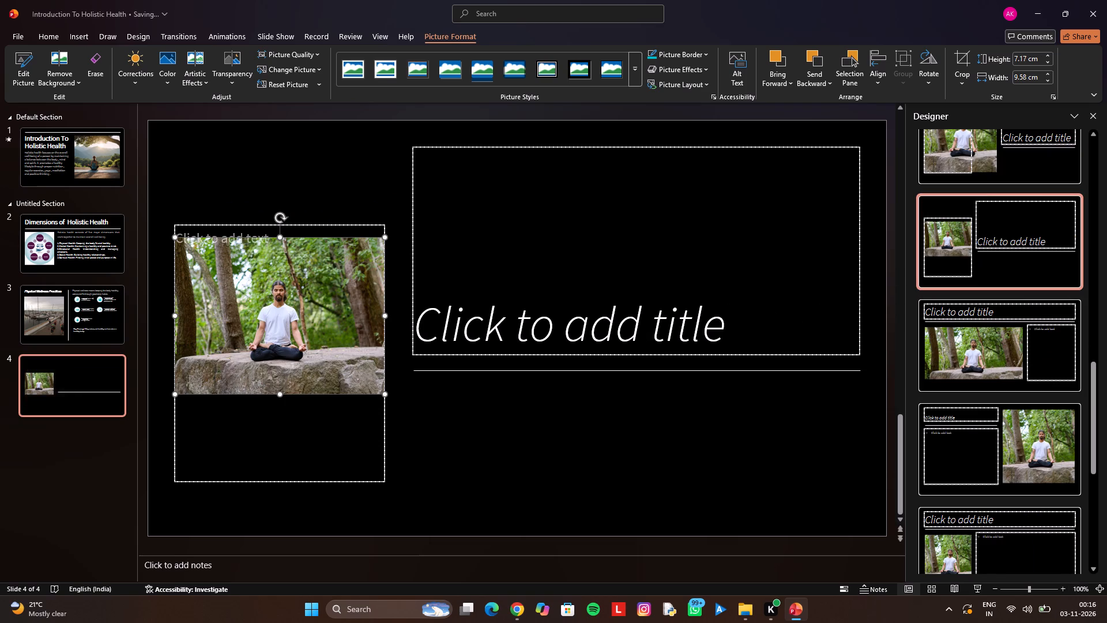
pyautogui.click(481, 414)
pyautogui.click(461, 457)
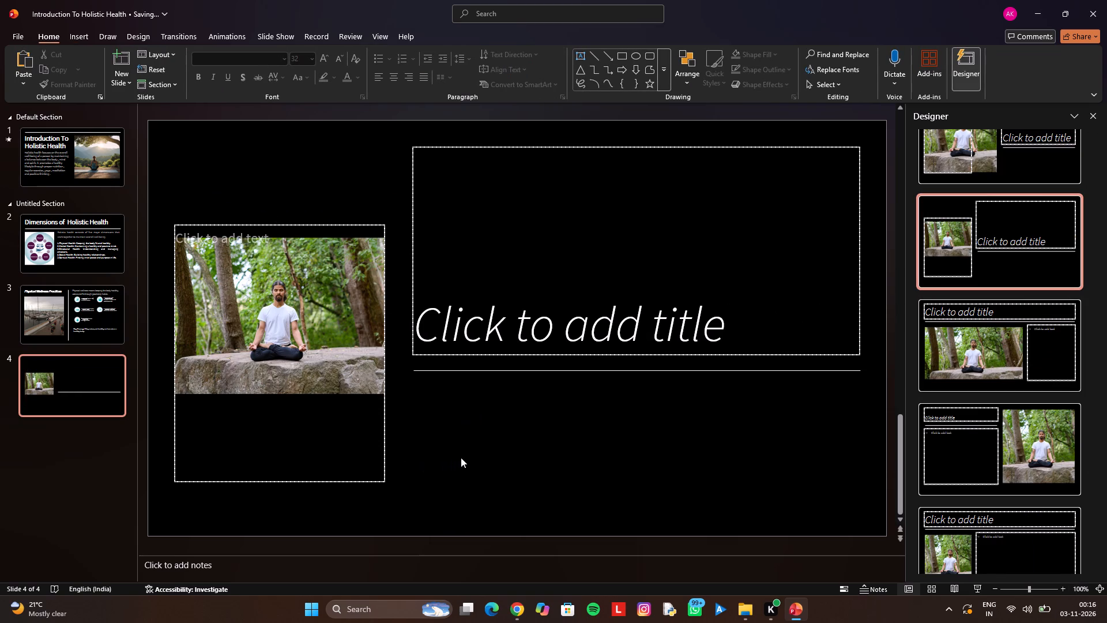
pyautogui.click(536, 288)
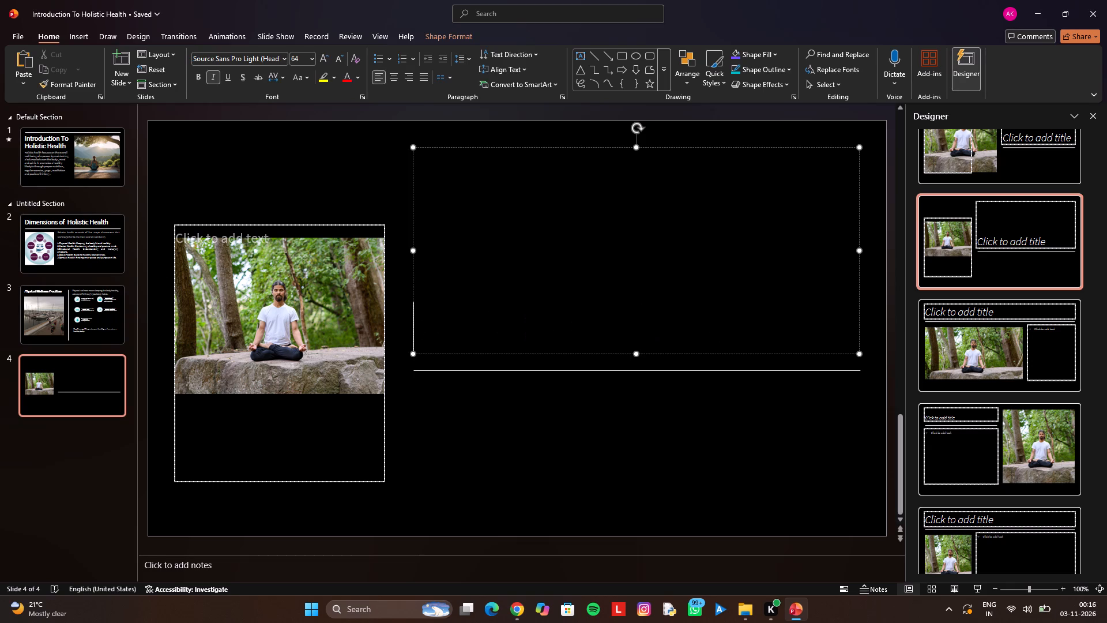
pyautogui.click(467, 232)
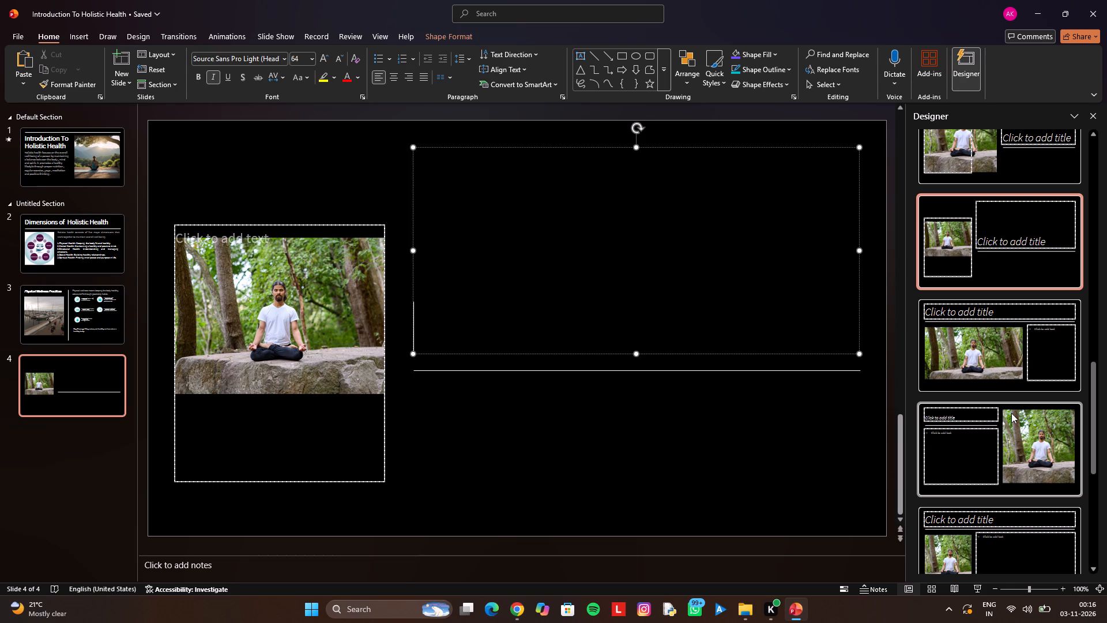
# Apply the Designer layout with a line across the slide's top, the title at left and the meditation photo at right.
pyautogui.scroll(-1, 1010, 424)
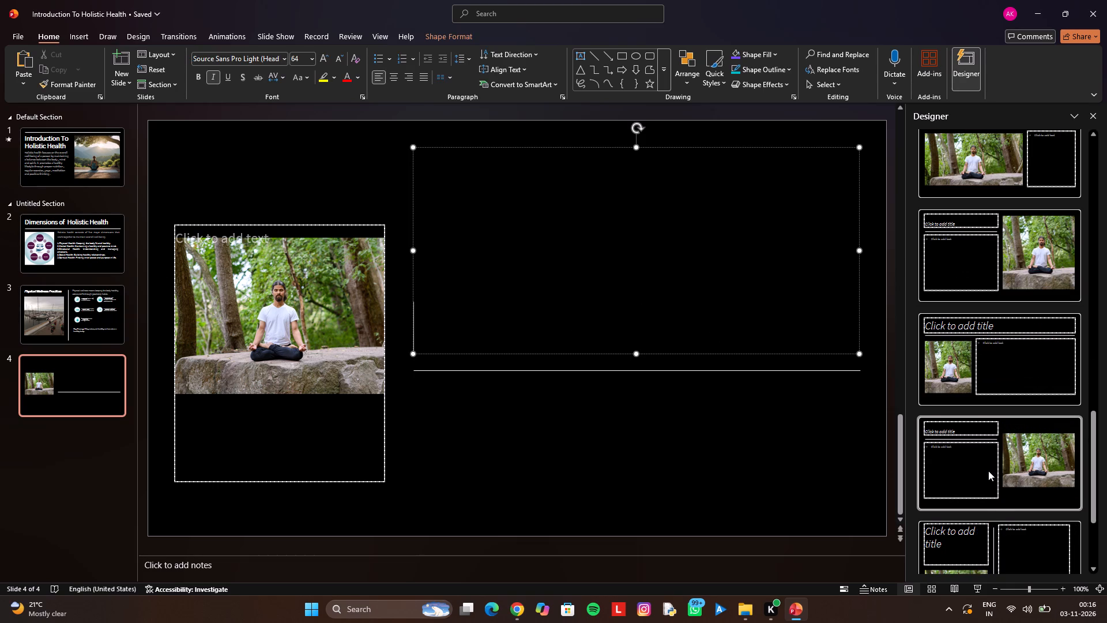
pyautogui.scroll(-1, 988, 471)
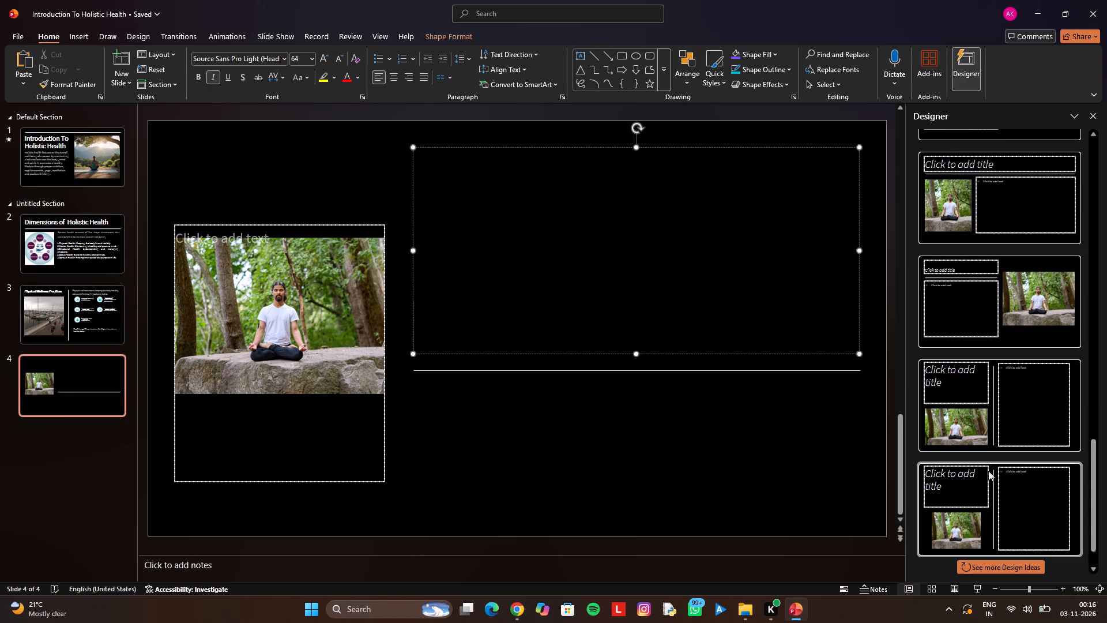
pyautogui.scroll(4, 961, 470)
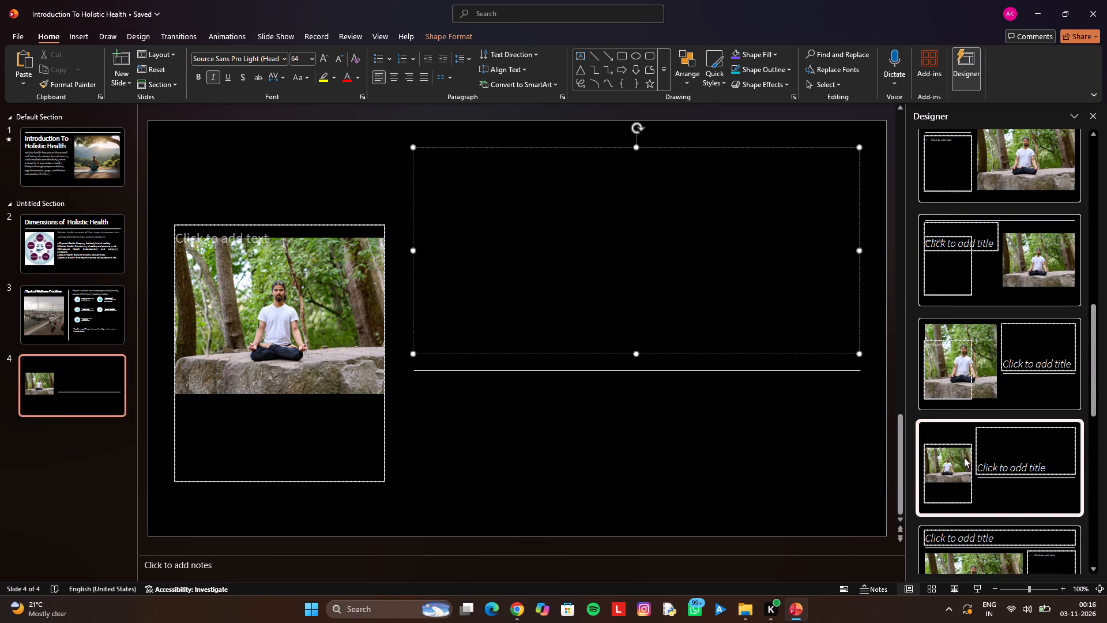
pyautogui.scroll(1, 964, 457)
pyautogui.click(1026, 454)
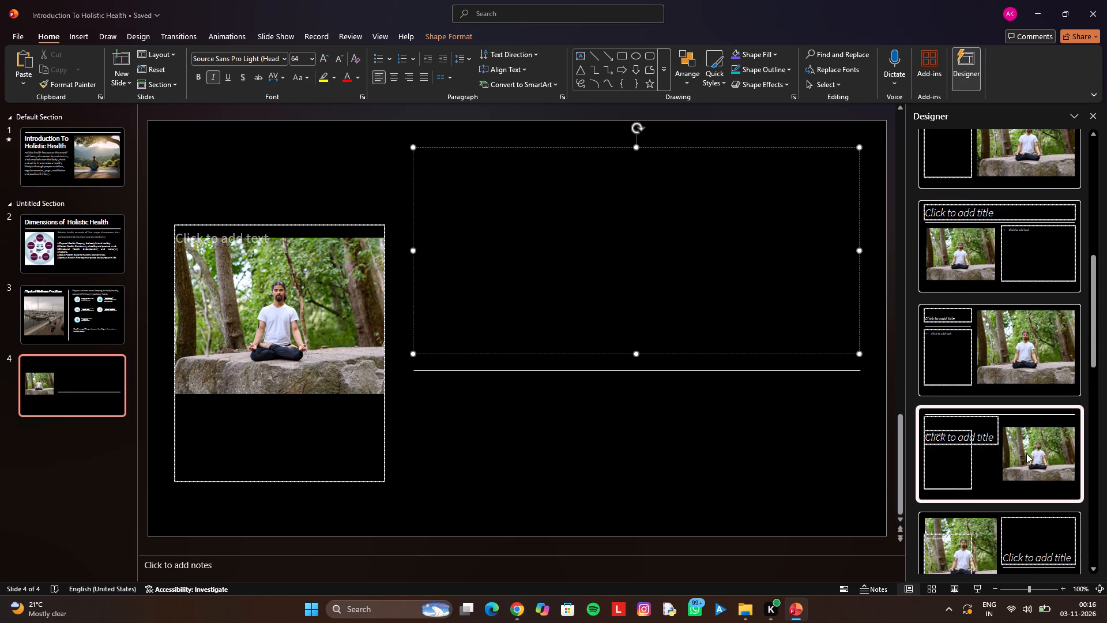
pyautogui.moveTo(386, 189); pyautogui.dragTo(398, 189)
# Enter "Yoga And Meditation" as the title of slide 4.
pyautogui.click(503, 271)
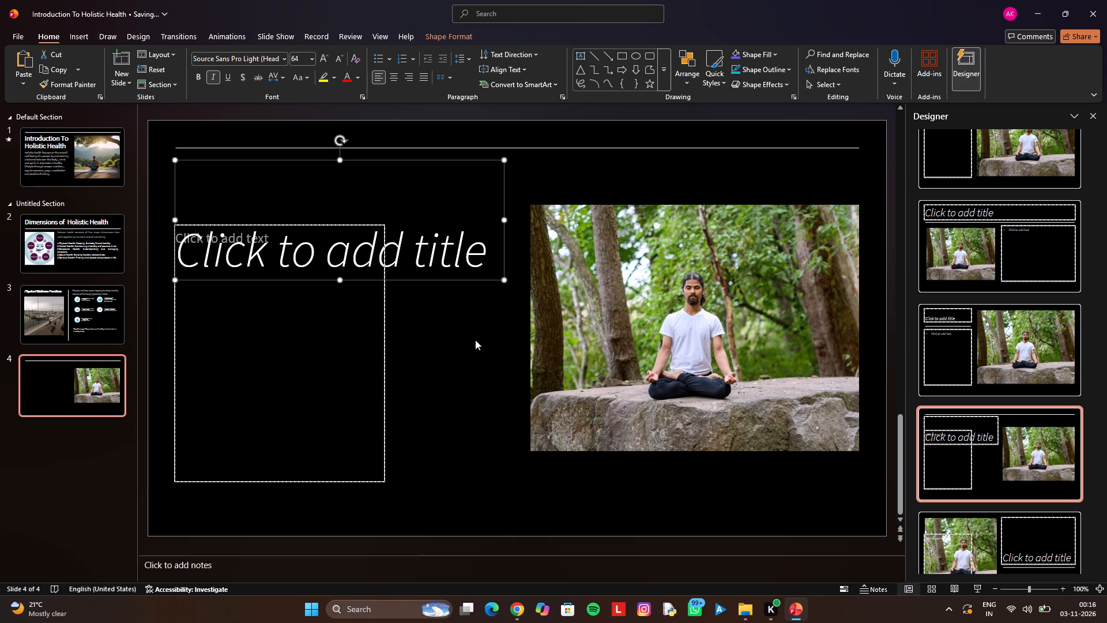
pyautogui.press('y')
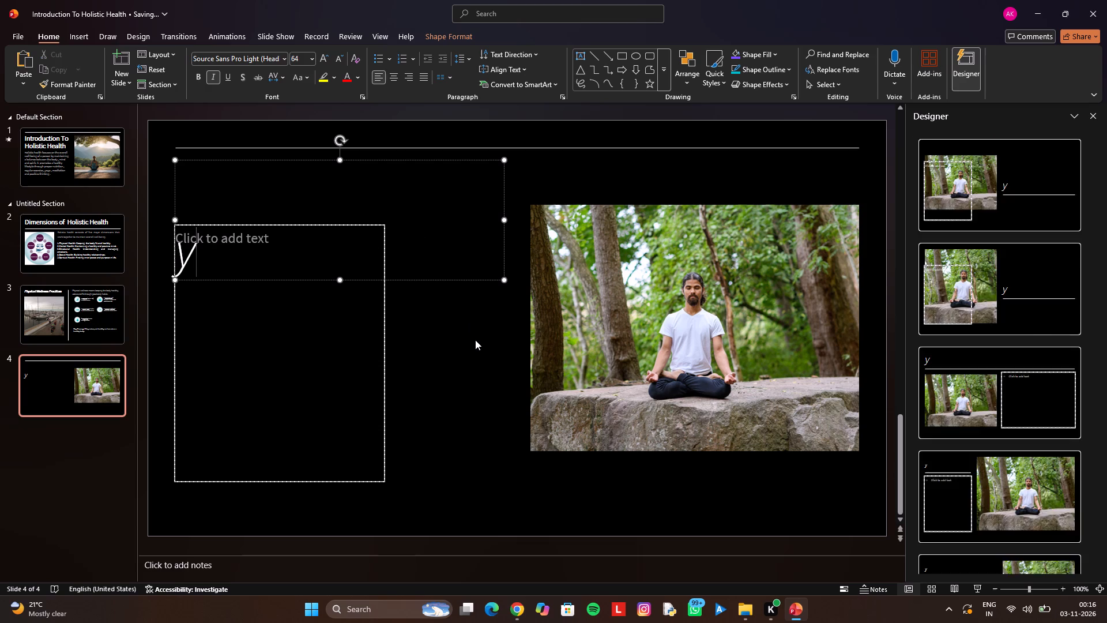
pyautogui.press('o')
pyautogui.press('BackSpace')
pyautogui.press('BackSpace')
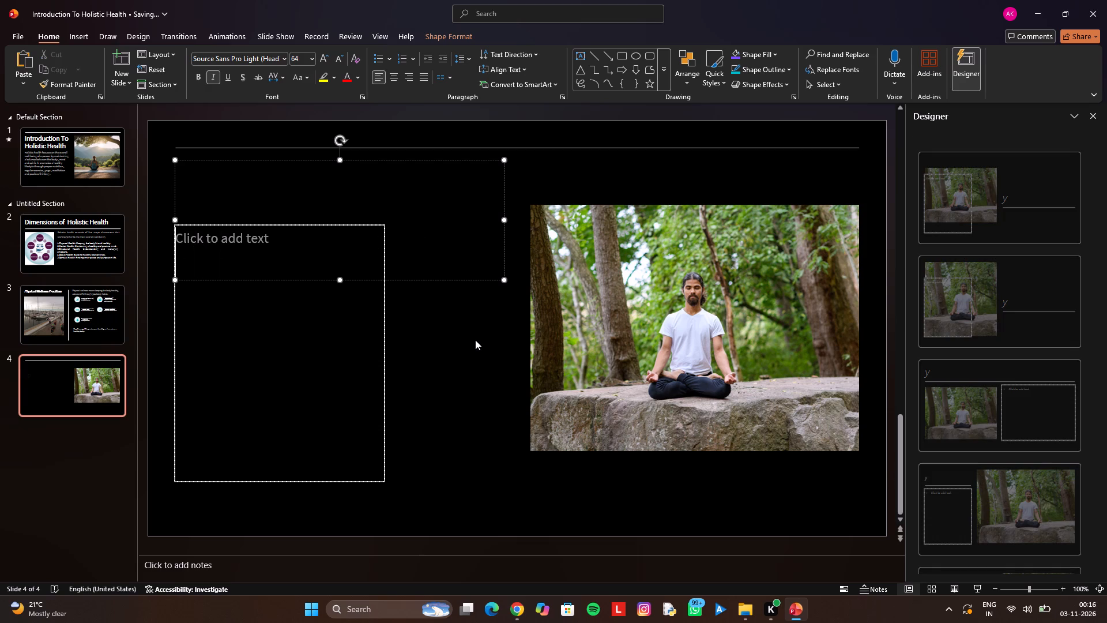
pyautogui.write('YO')
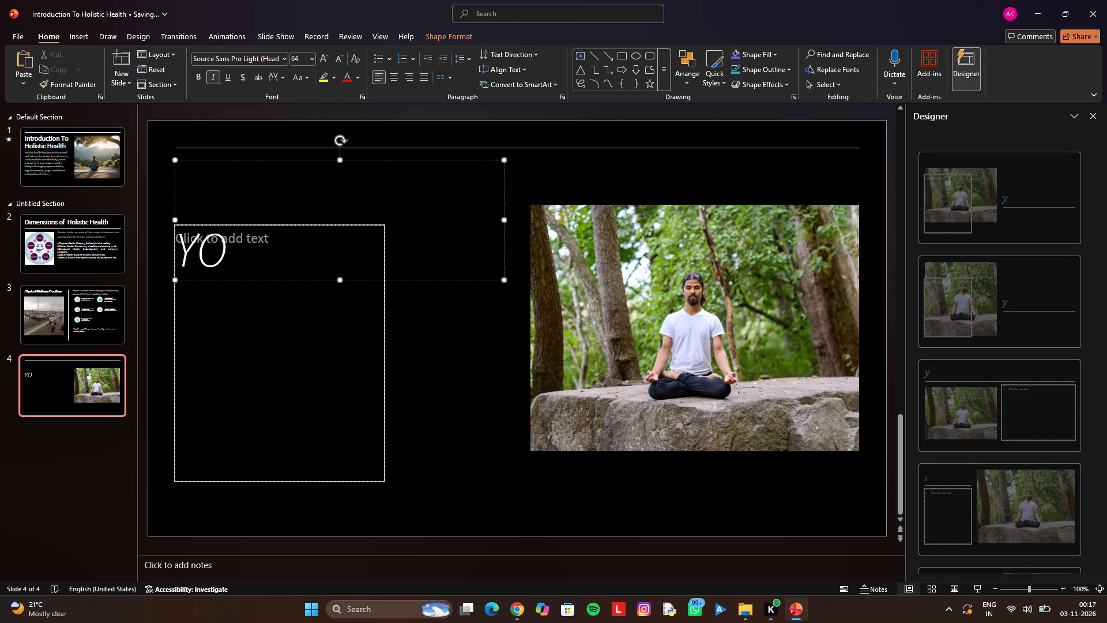
pyautogui.press('BackSpace')
pyautogui.write('Oga')
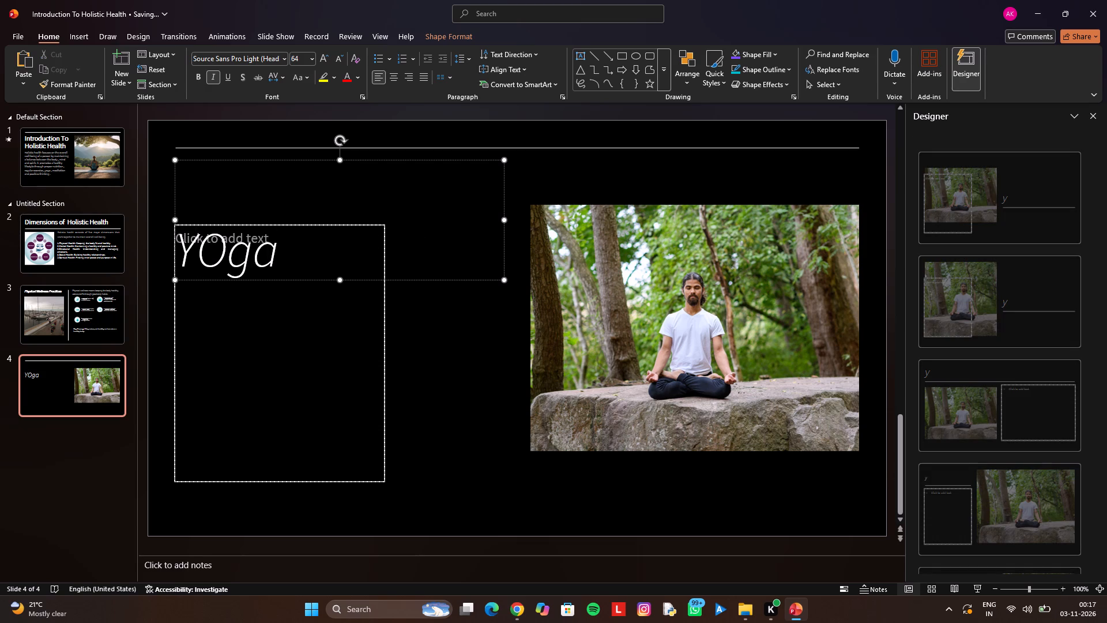
pyautogui.press('BackSpace')
pyautogui.press('BackSpace')
pyautogui.press('BackSpace')
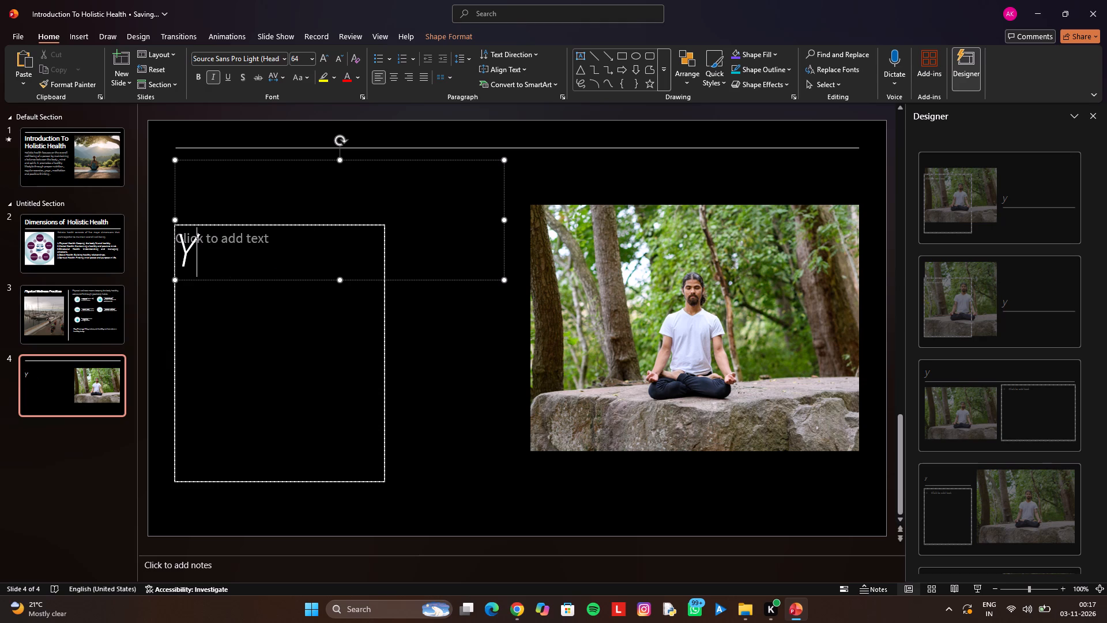
pyautogui.hotkey('shift', 'o')
pyautogui.press('BackSpace')
pyautogui.write('oga')
pyautogui.press('space')
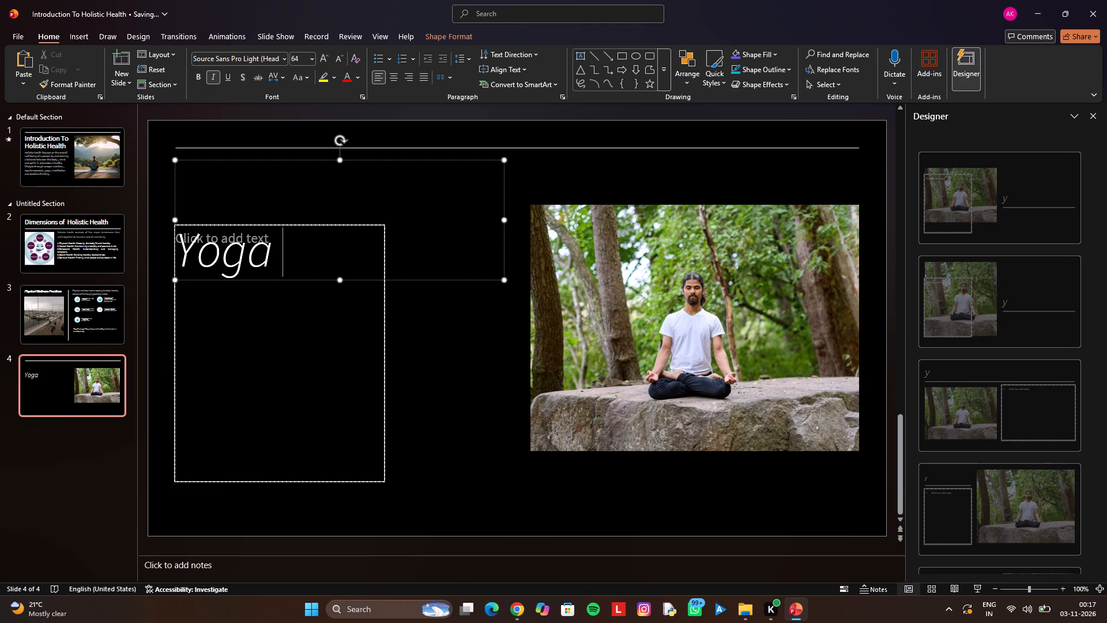
pyautogui.press('a')
pyautogui.press('BackSpace')
pyautogui.hotkey('shift', 'a')
pyautogui.write('nd')
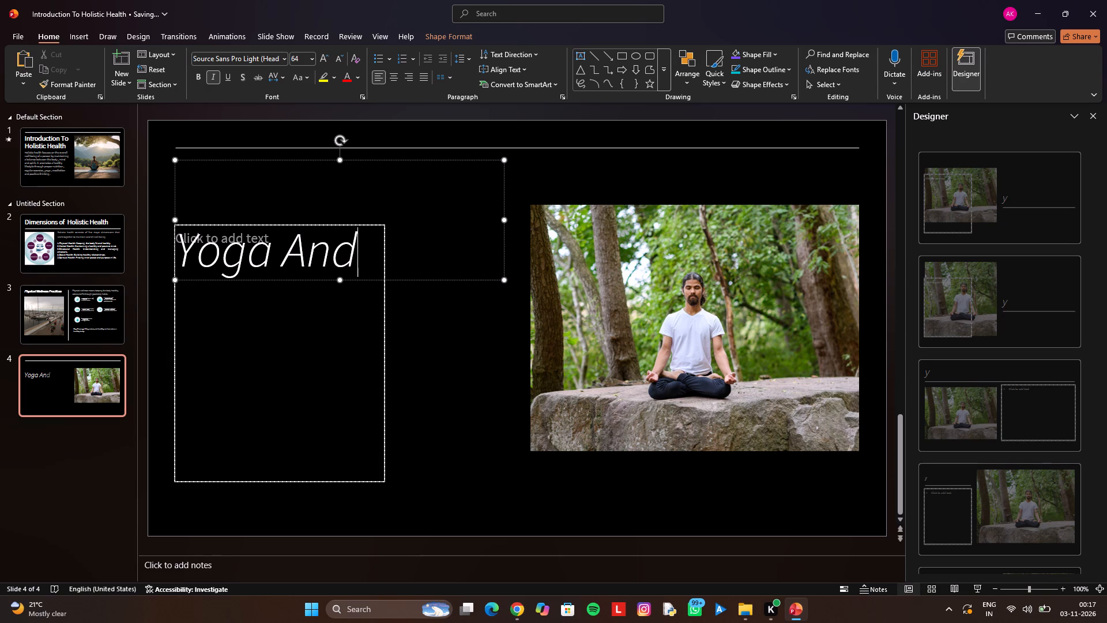
pyautogui.press('space')
pyautogui.write('ME')
pyautogui.press('BackSpace')
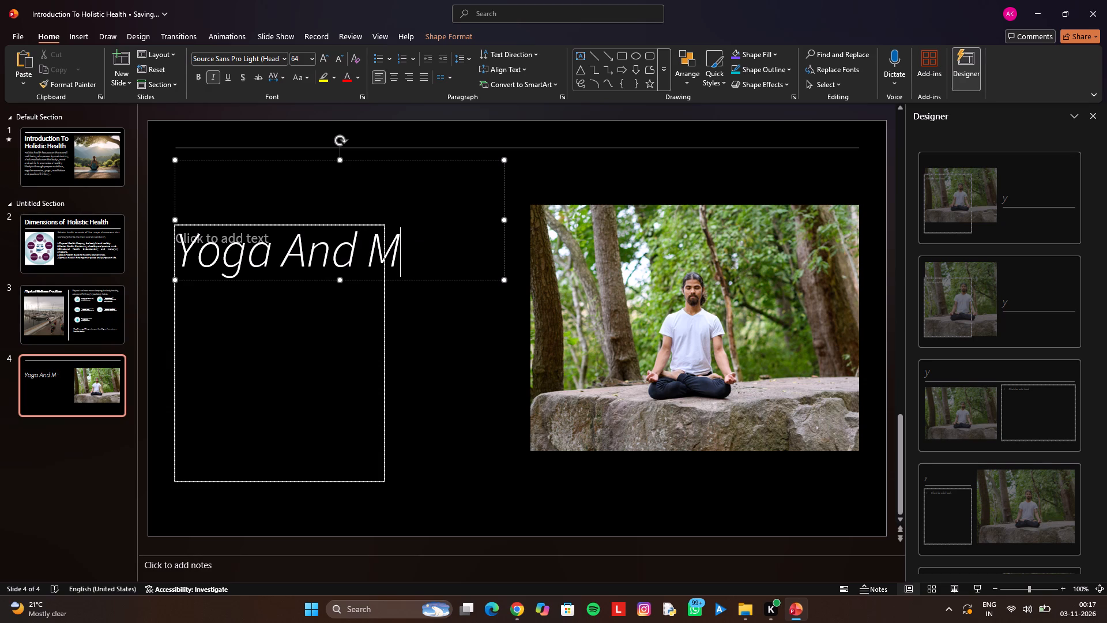
pyautogui.write('edita')
pyautogui.write('tio')
pyautogui.press('n')
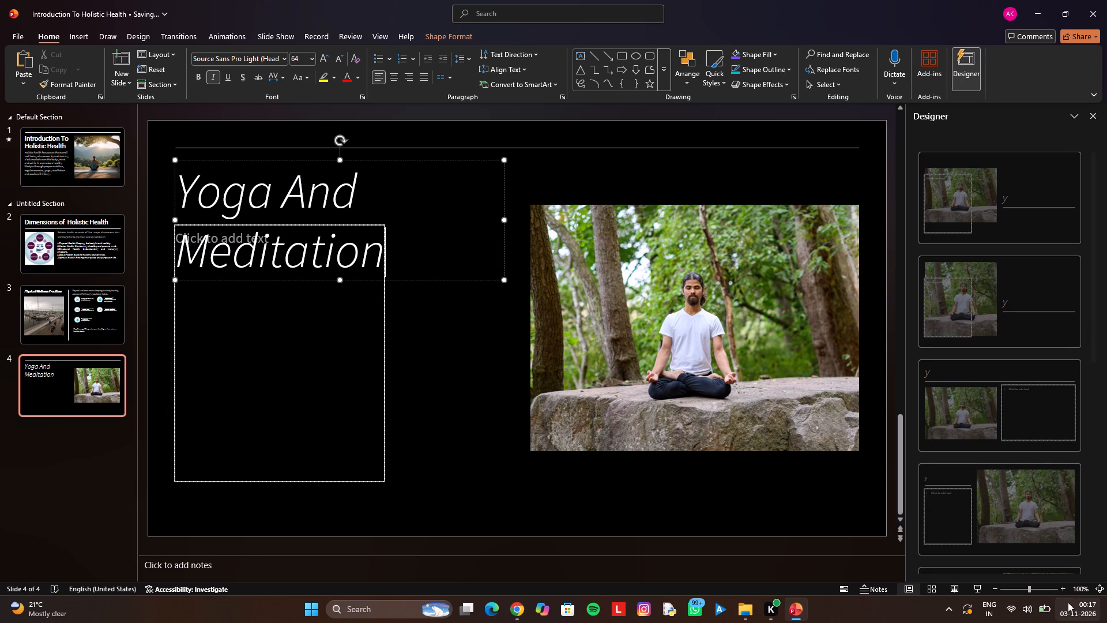
# Look through the Designer layouts for the Yoga And Meditation slide.
pyautogui.scroll(-1, 1004, 503)
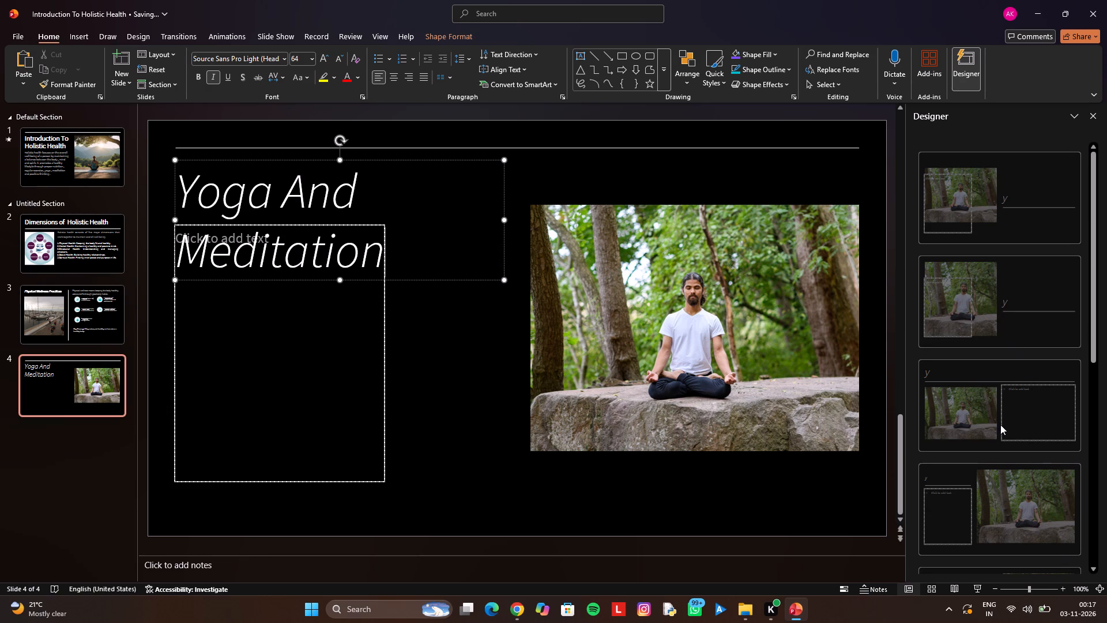
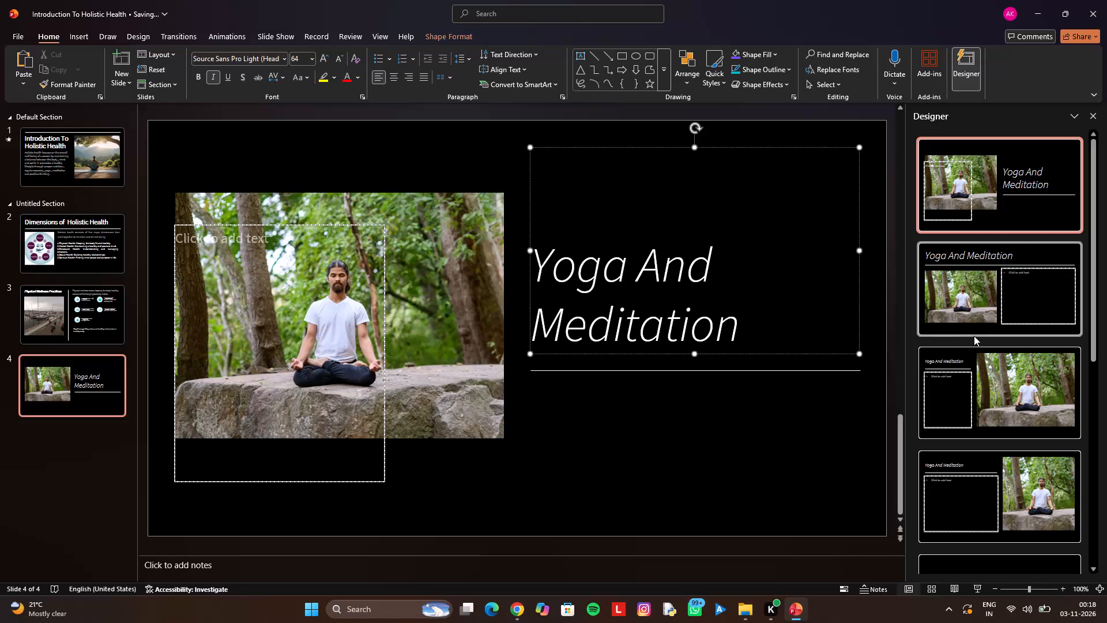
# Review the listed Designer layouts for the Yoga And Meditation slide and load more design ideas.
pyautogui.scroll(-1, 976, 344)
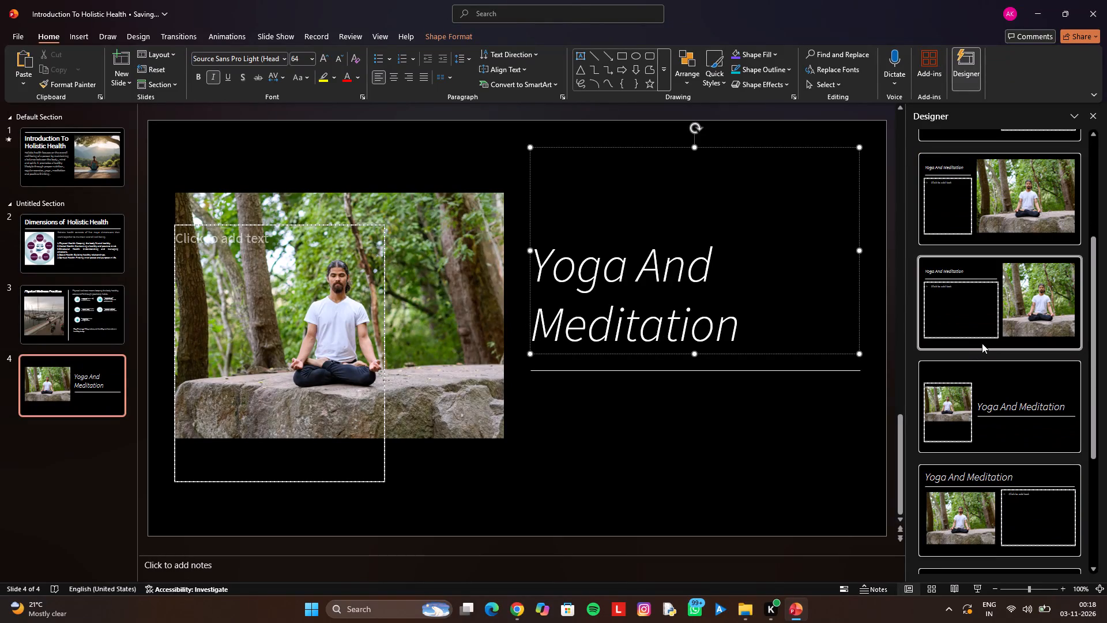
pyautogui.scroll(-2, 989, 365)
pyautogui.scroll(2, 992, 355)
pyautogui.scroll(-1, 995, 343)
pyautogui.scroll(-3, 1011, 487)
pyautogui.click(1008, 573)
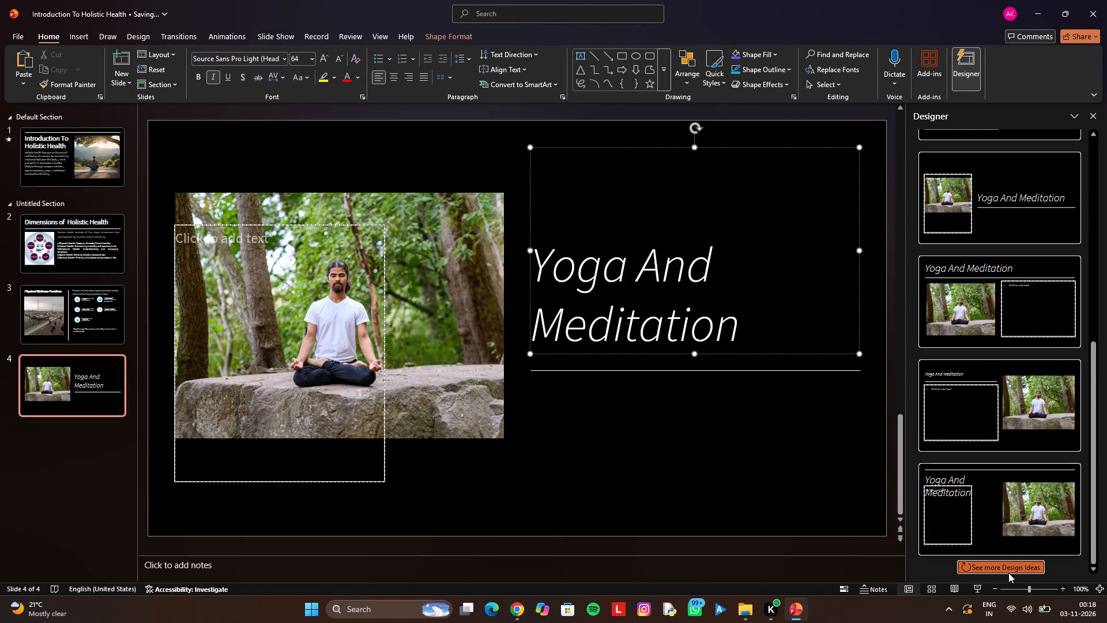
# Apply the Designer layout with the meditation photo filling the slide and a dark overlay behind the title on the left half.
pyautogui.scroll(-2, 987, 526)
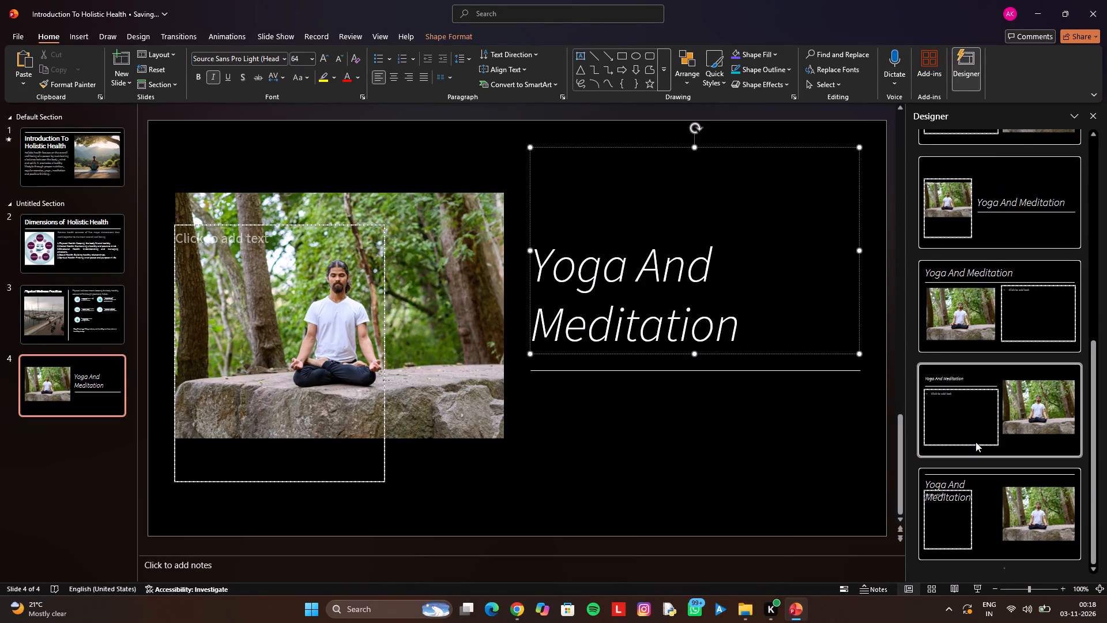
pyautogui.scroll(-2, 976, 442)
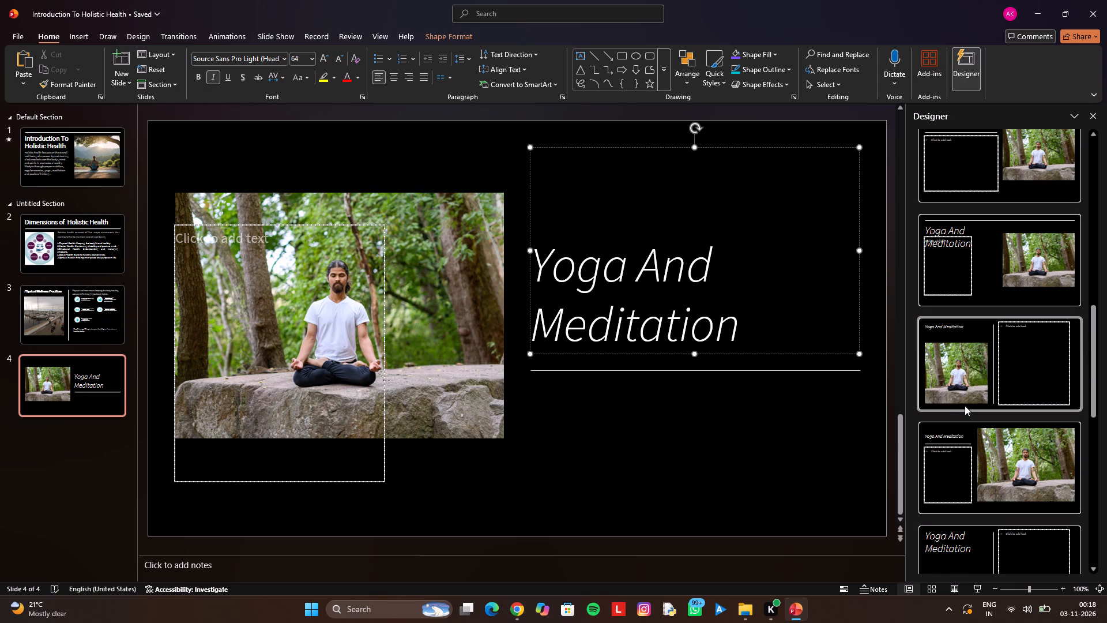
pyautogui.scroll(1, 965, 406)
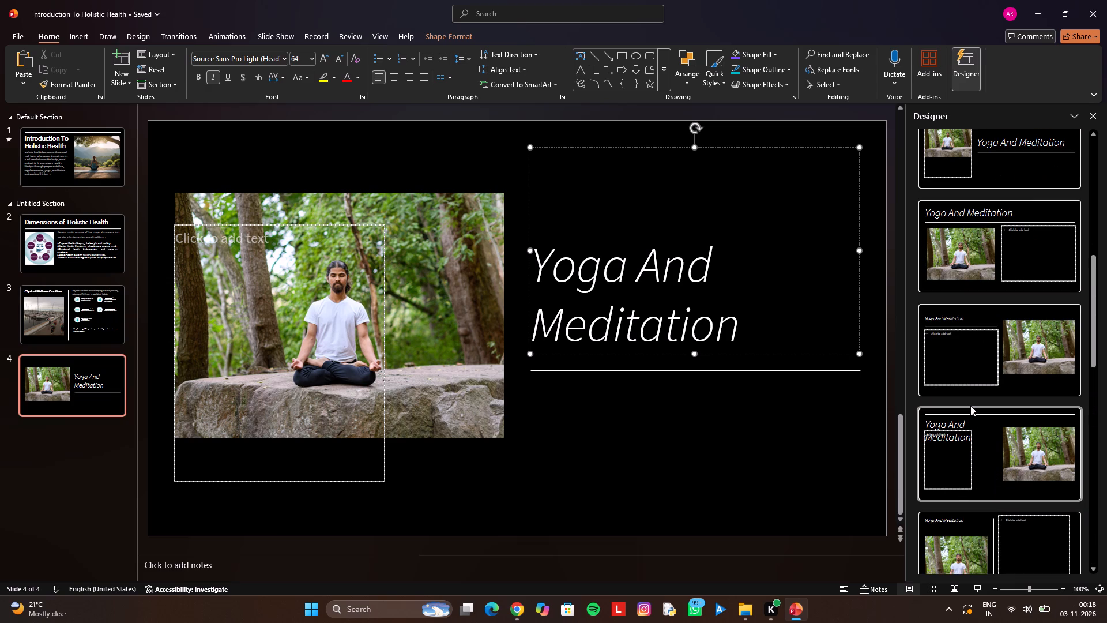
pyautogui.scroll(1, 970, 406)
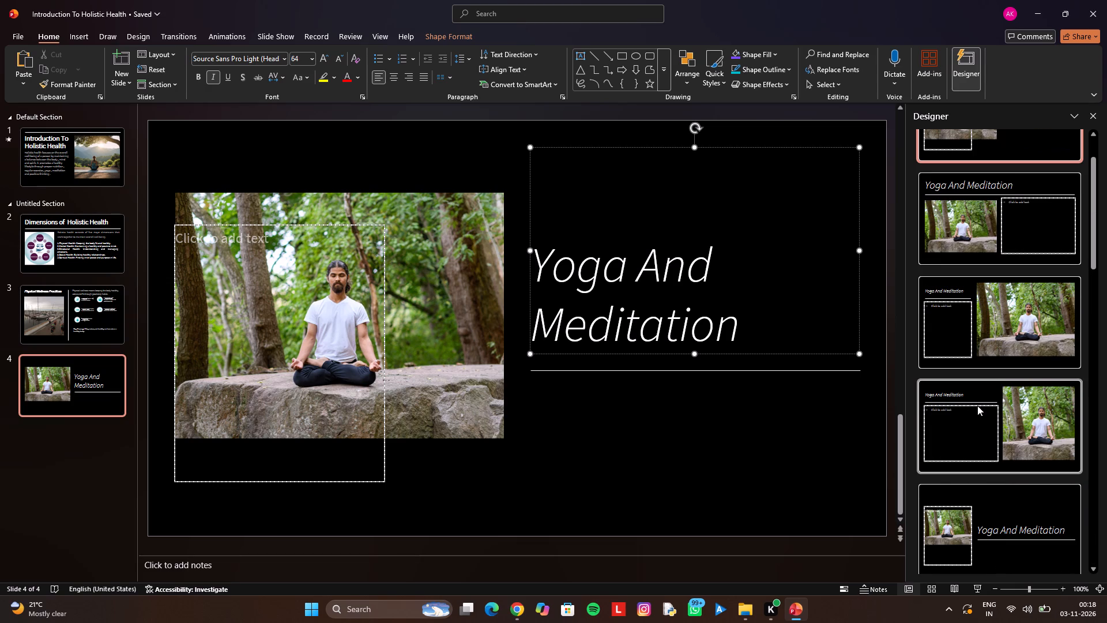
pyautogui.scroll(2, 977, 406)
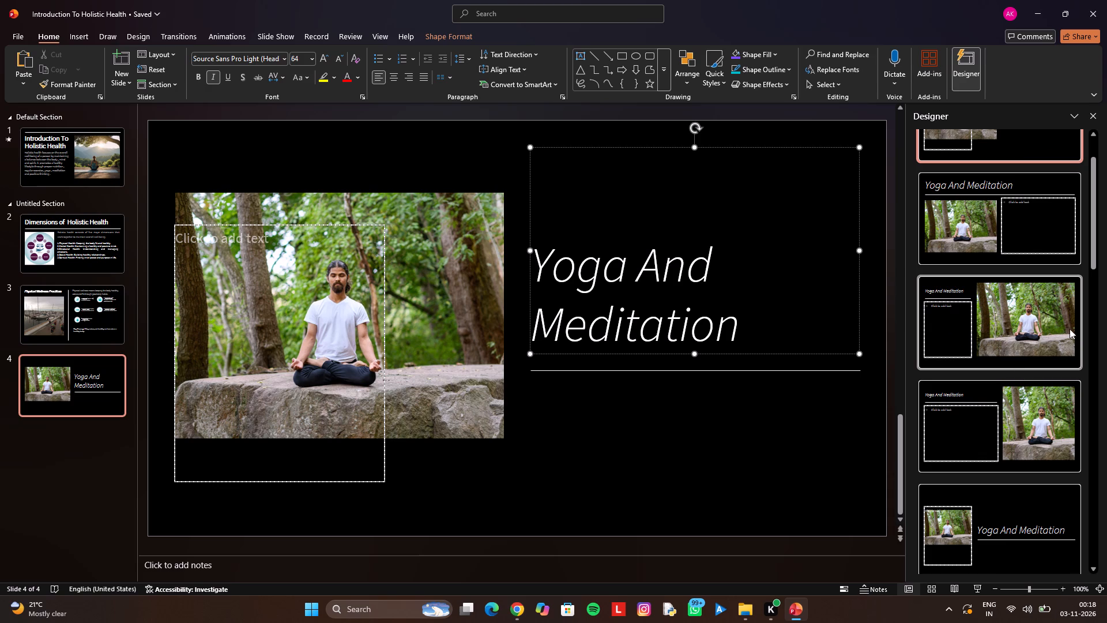
pyautogui.scroll(1, 995, 301)
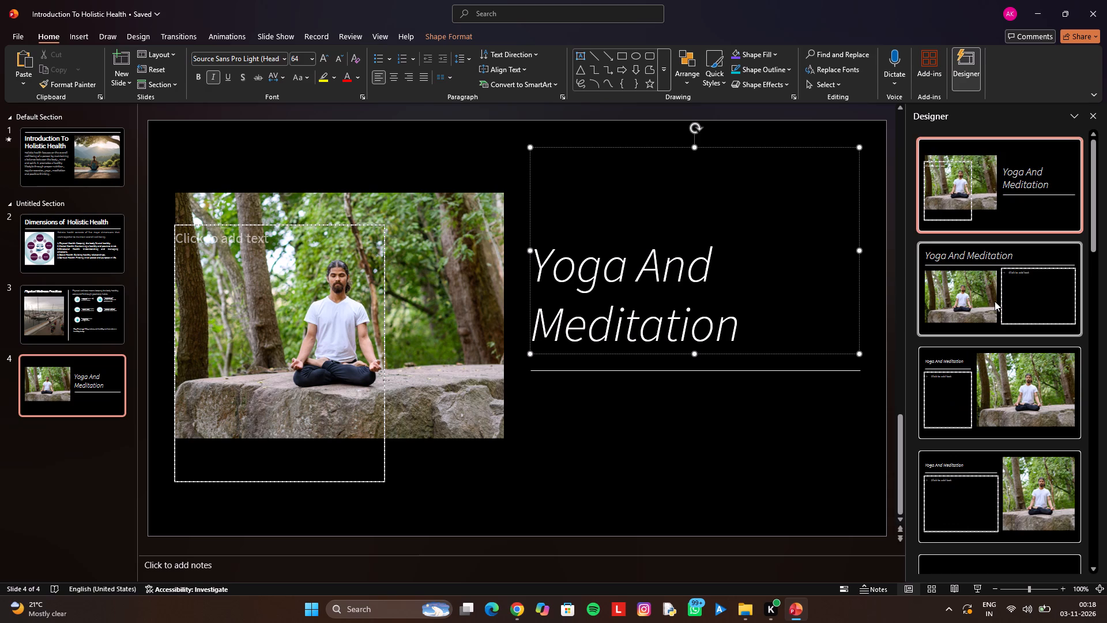
pyautogui.scroll(1, 995, 301)
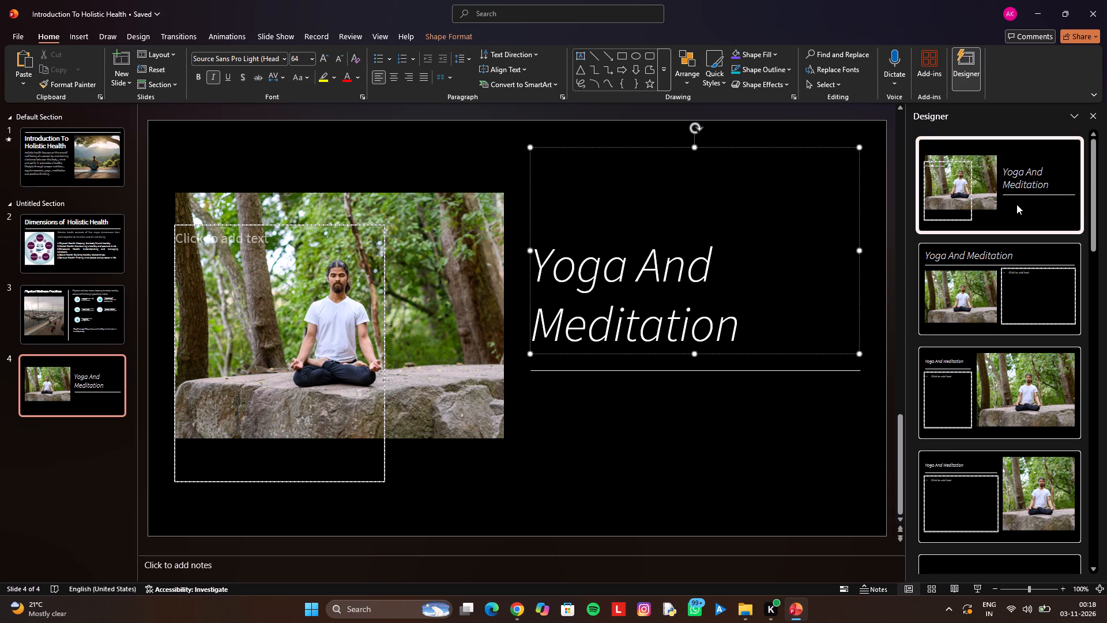
pyautogui.scroll(-2, 1016, 204)
pyautogui.scroll(3, 1016, 204)
pyautogui.scroll(-2, 1038, 292)
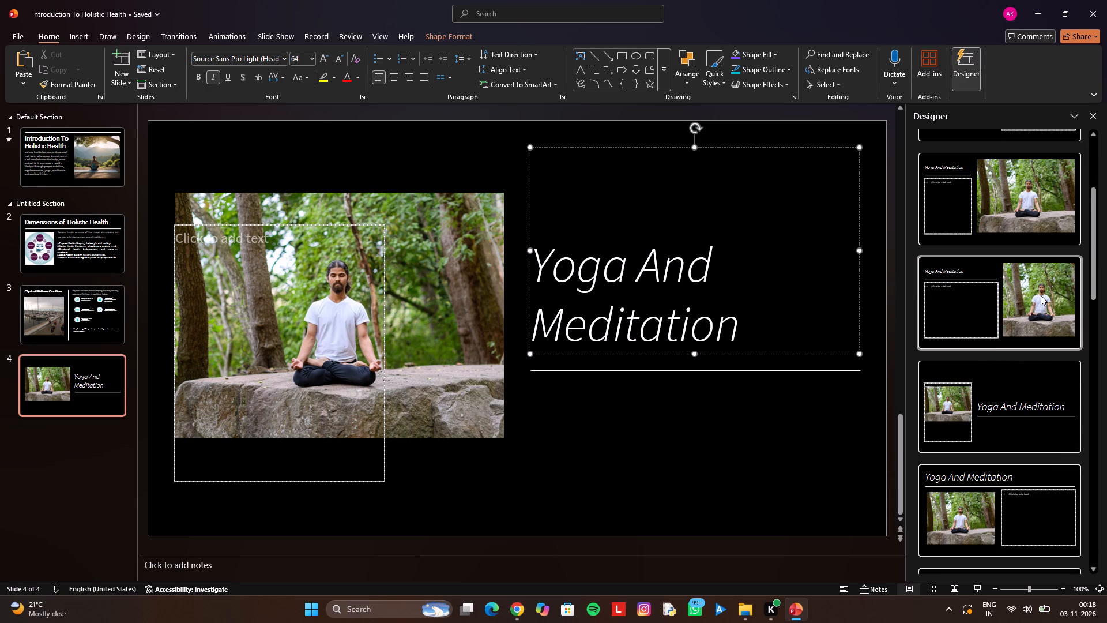
pyautogui.scroll(-7, 1041, 297)
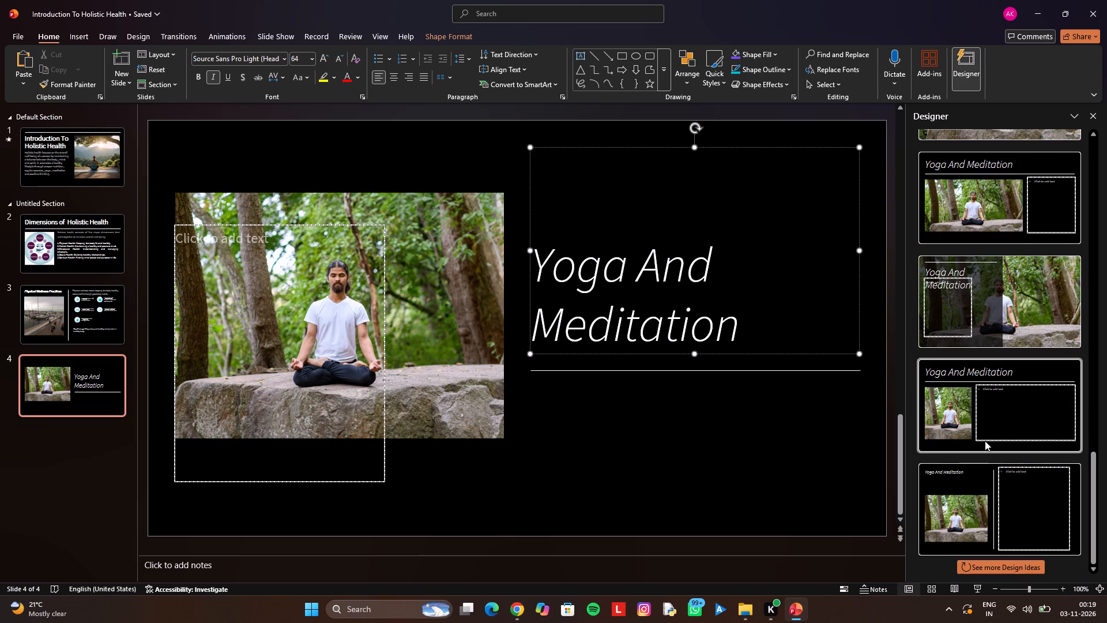
pyautogui.scroll(1, 988, 427)
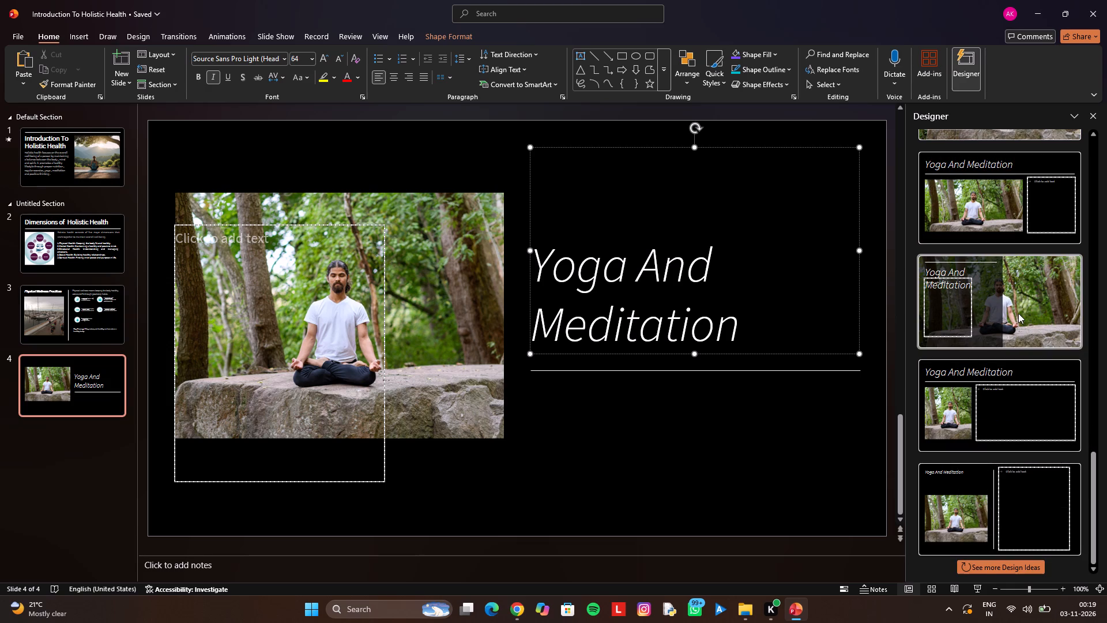
pyautogui.click(1019, 313)
# Move the empty body text placeholder down so it sits just below the Yoga And Meditation title.
pyautogui.click(278, 346)
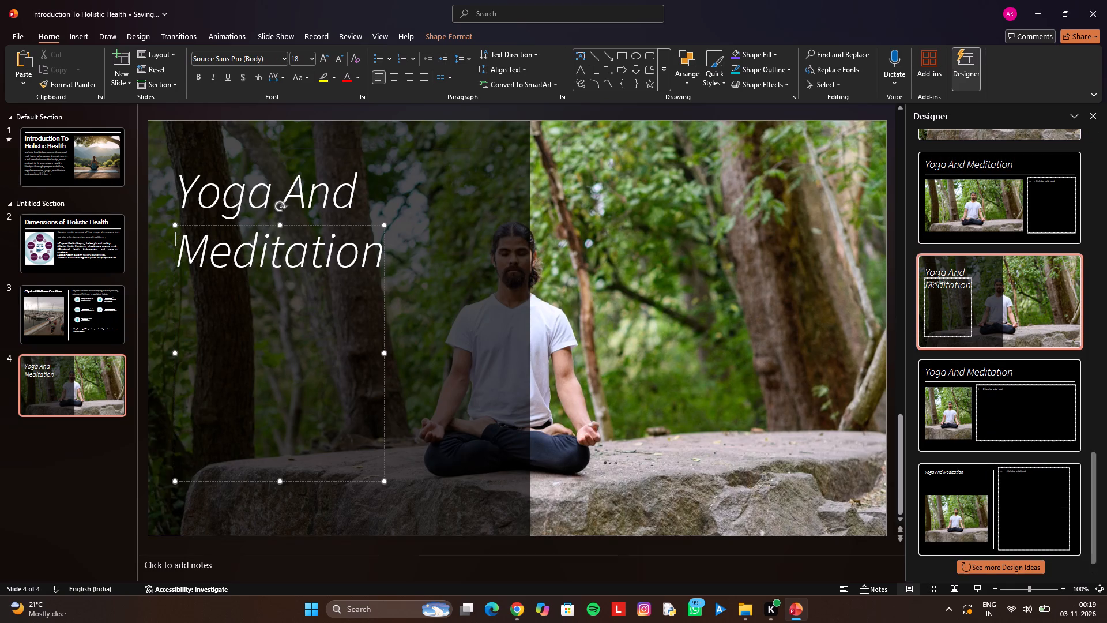
pyautogui.click(284, 343)
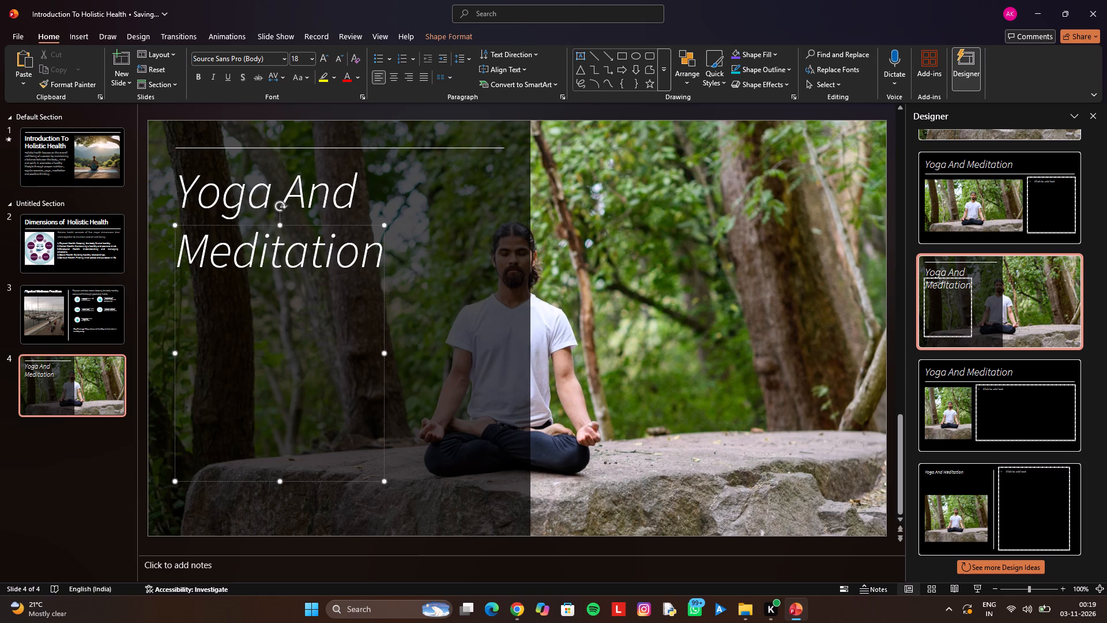
pyautogui.moveTo(381, 220); pyautogui.dragTo(386, 269)
pyautogui.click(391, 355)
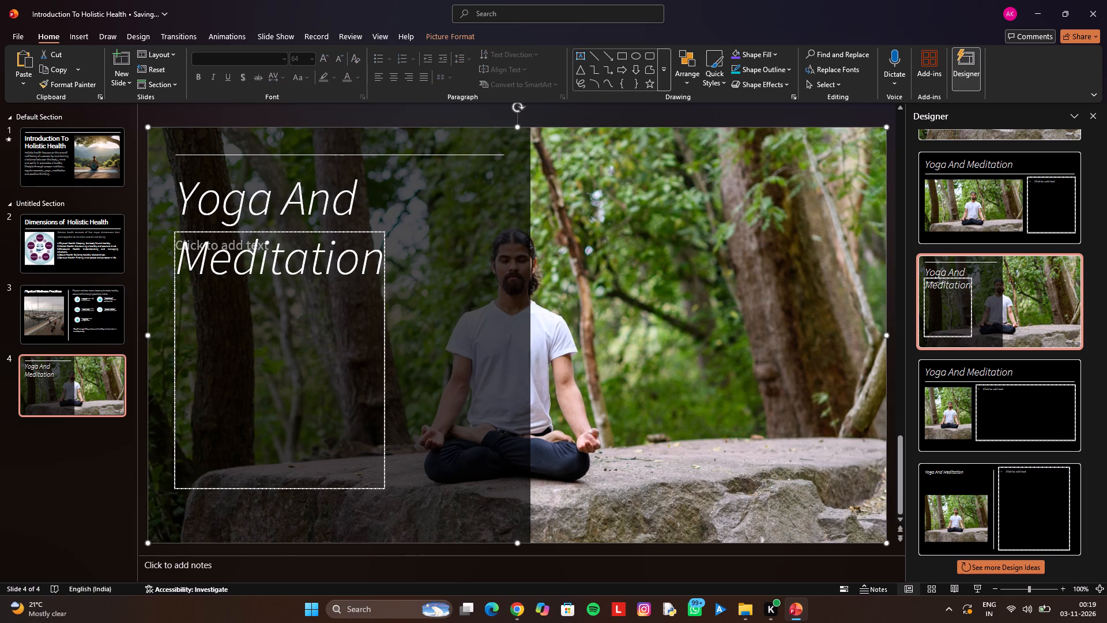
pyautogui.click(379, 356)
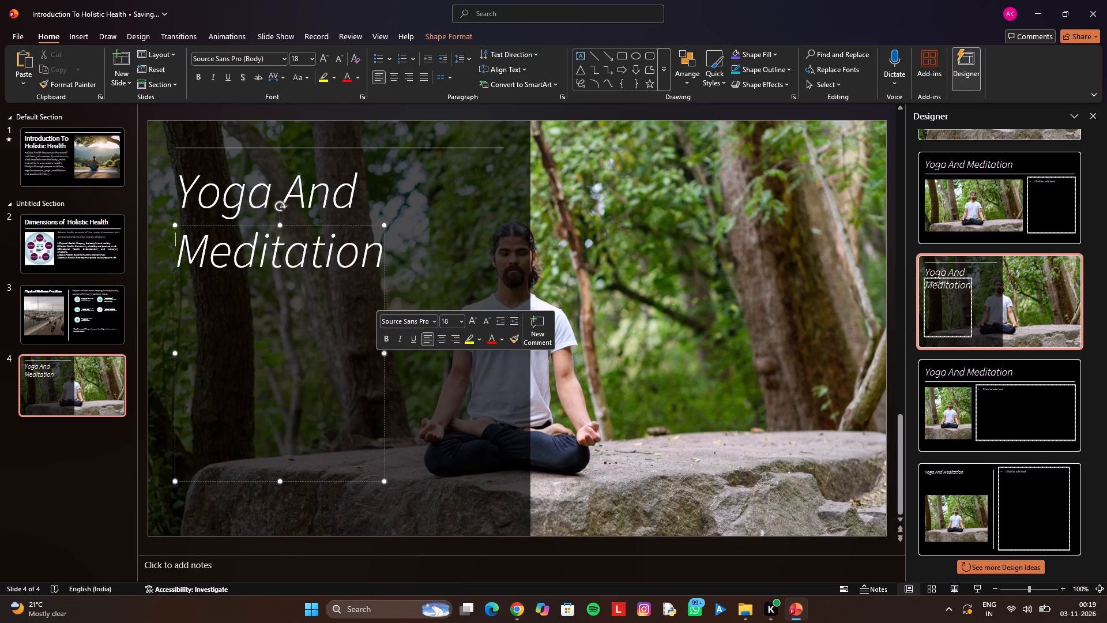
pyautogui.moveTo(379, 351); pyautogui.dragTo(402, 359)
pyautogui.moveTo(383, 330); pyautogui.dragTo(408, 335)
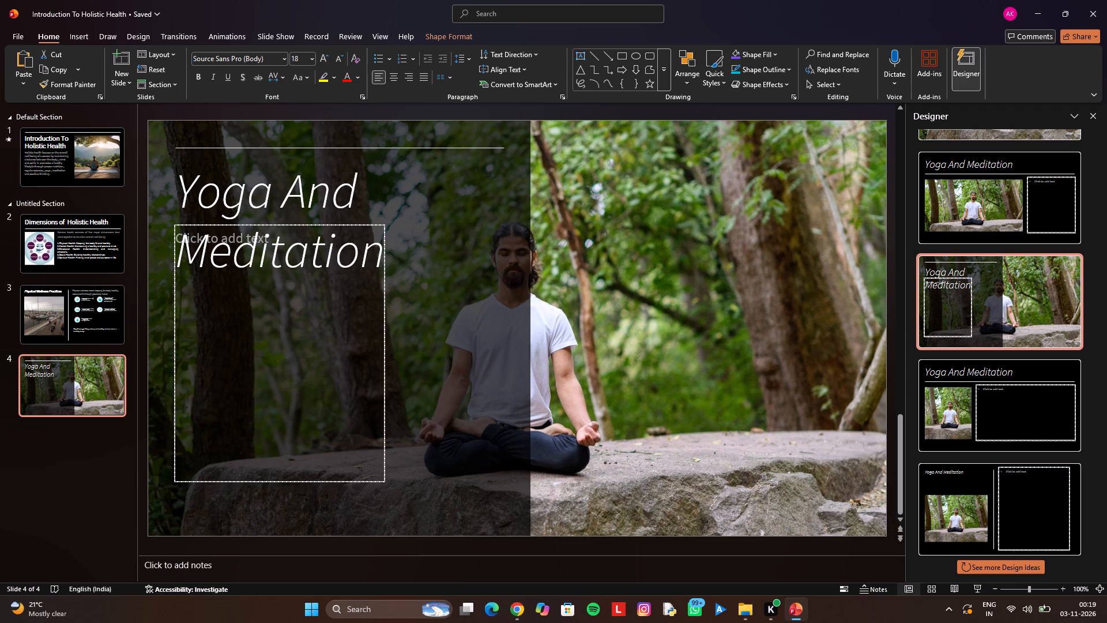
pyautogui.moveTo(408, 335); pyautogui.dragTo(395, 390)
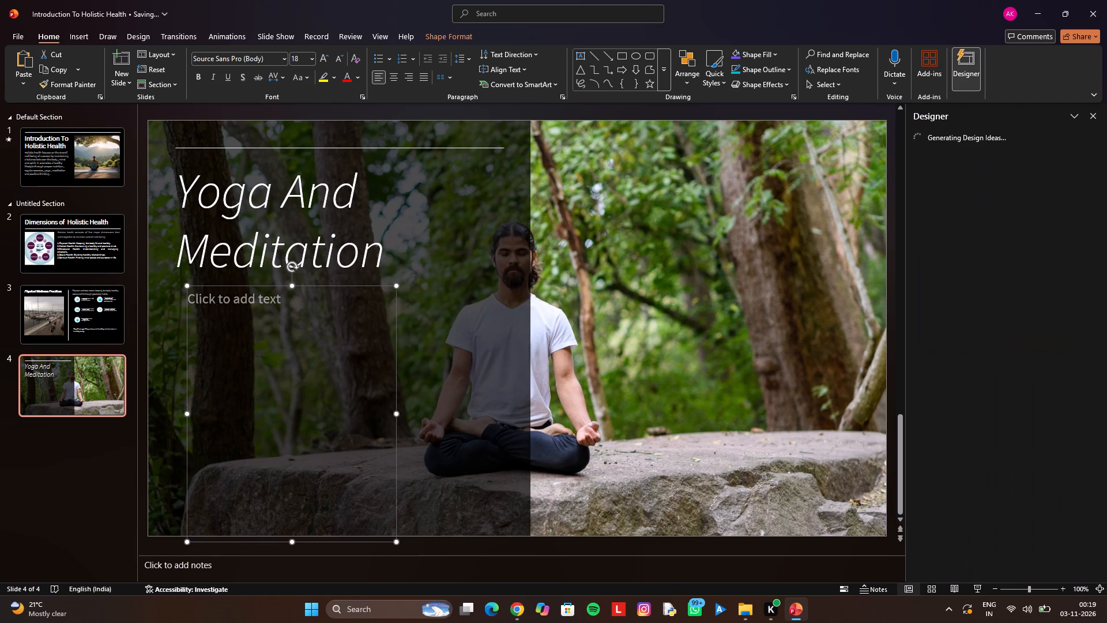
# Resize the body text placeholder to span most of the dark overlay, with its left edge aligned to the title.
pyautogui.moveTo(397, 544); pyautogui.dragTo(478, 509)
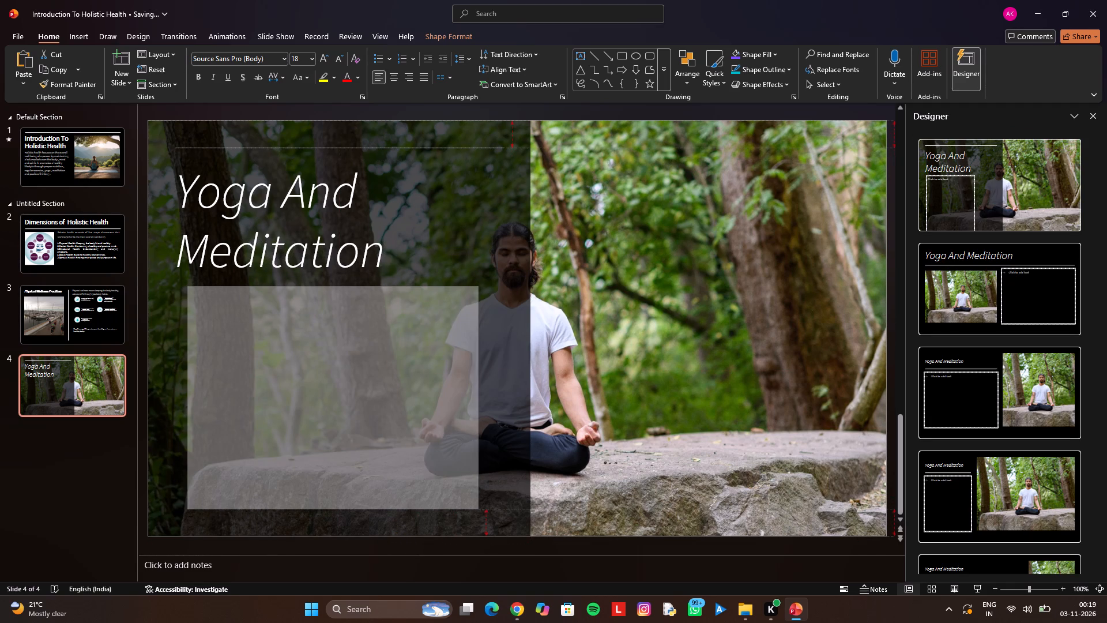
pyautogui.moveTo(478, 509); pyautogui.dragTo(486, 511)
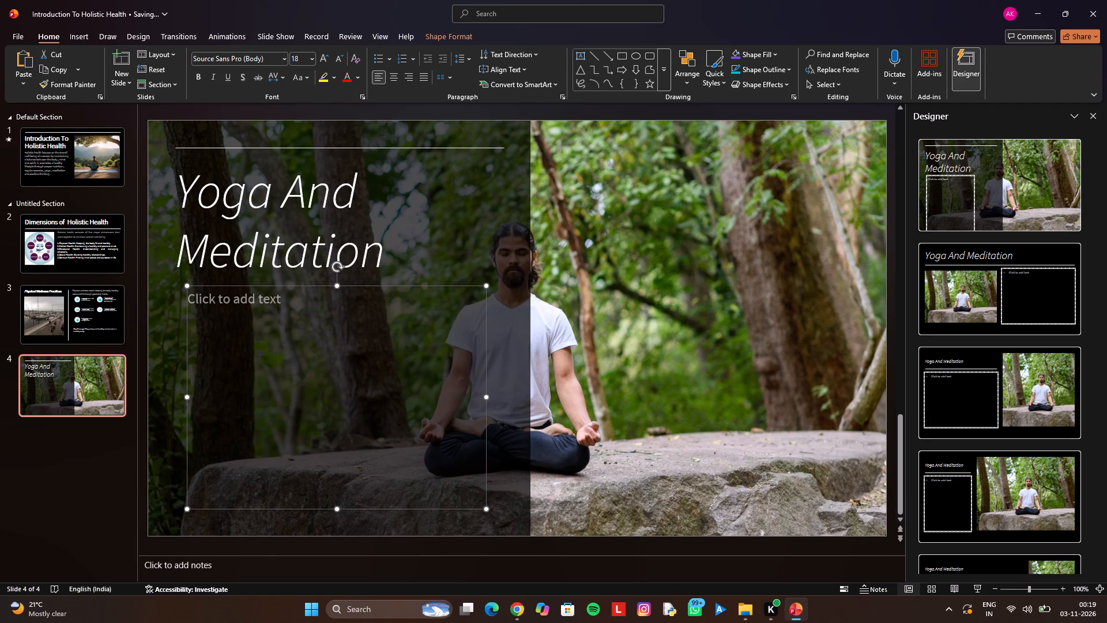
pyautogui.click(262, 302)
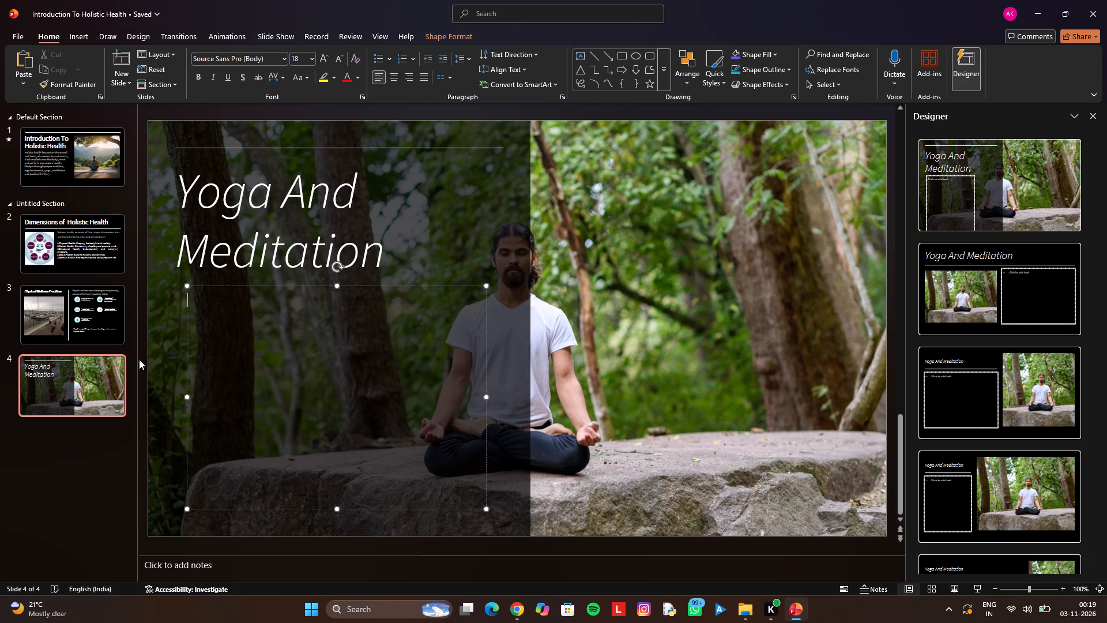
pyautogui.moveTo(186, 395); pyautogui.dragTo(174, 395)
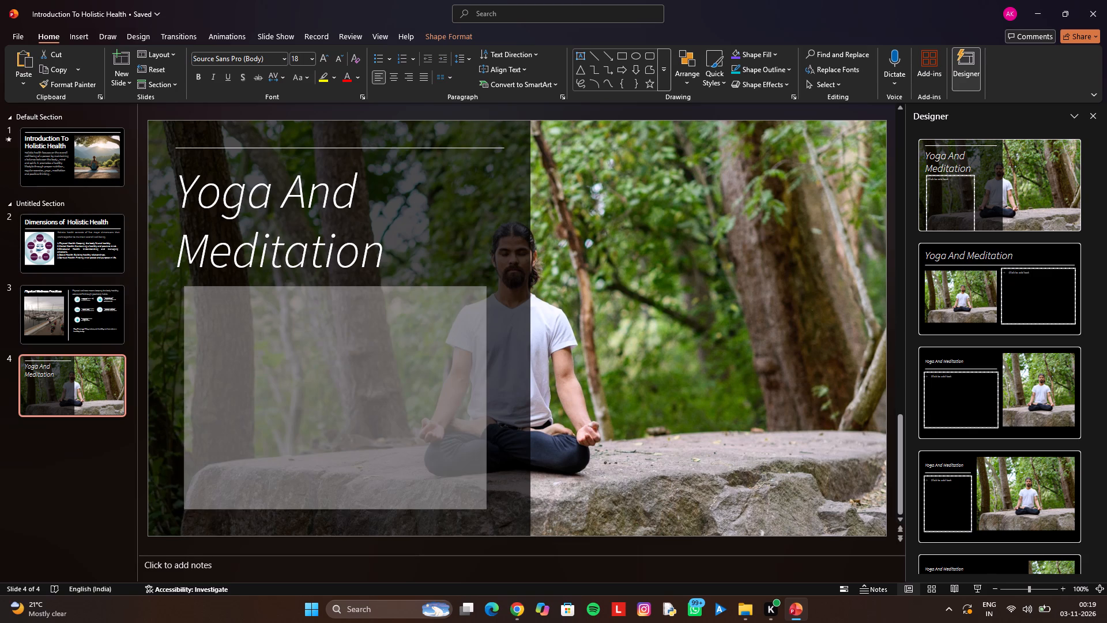
pyautogui.moveTo(174, 395); pyautogui.dragTo(174, 399)
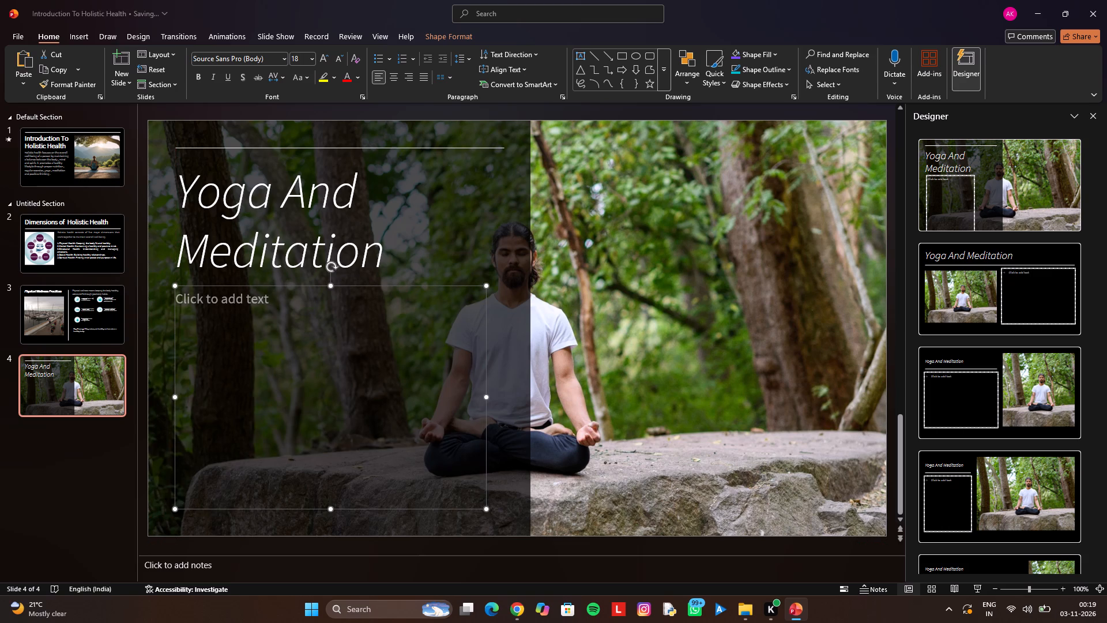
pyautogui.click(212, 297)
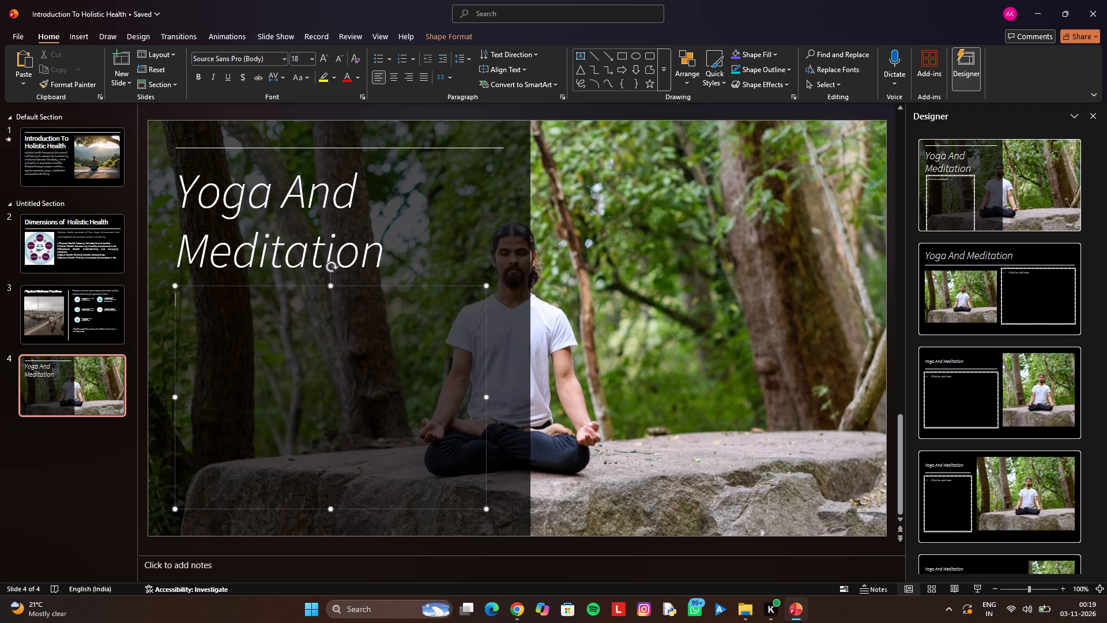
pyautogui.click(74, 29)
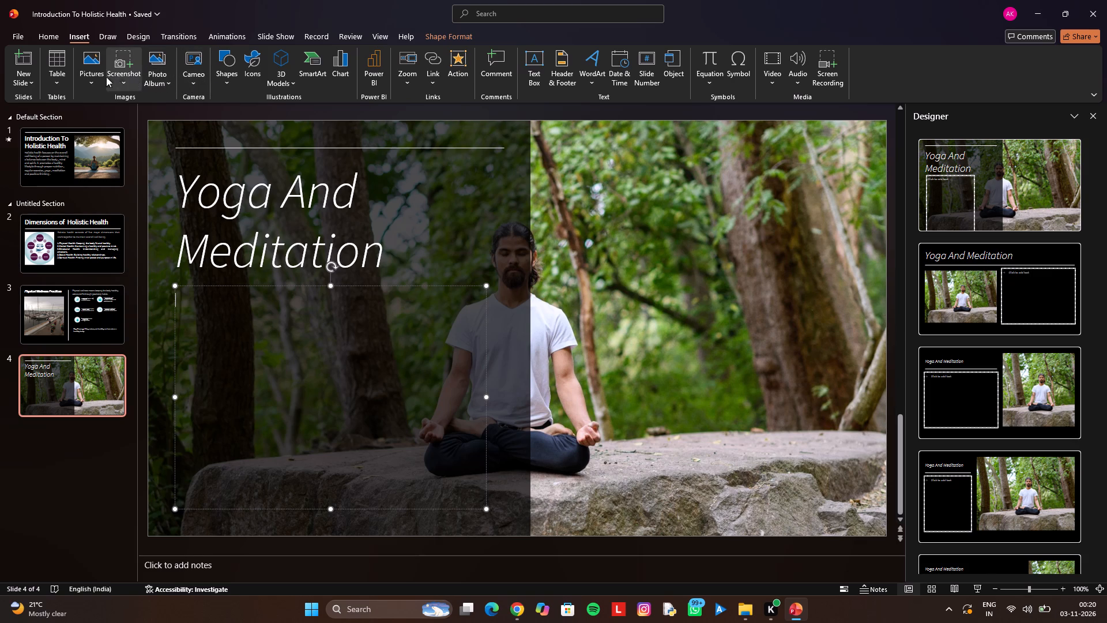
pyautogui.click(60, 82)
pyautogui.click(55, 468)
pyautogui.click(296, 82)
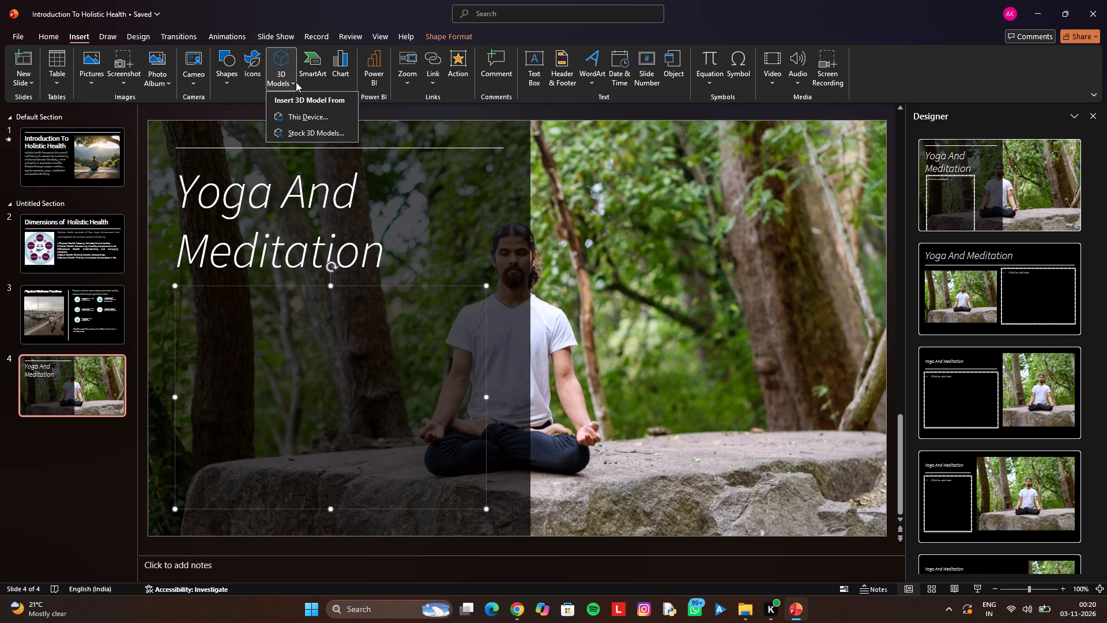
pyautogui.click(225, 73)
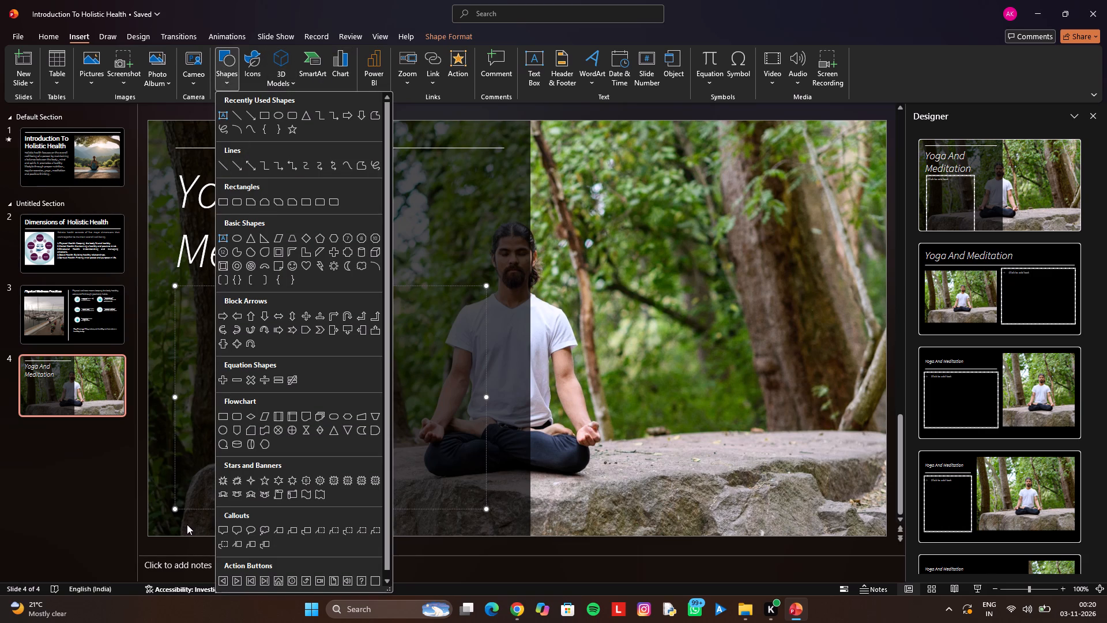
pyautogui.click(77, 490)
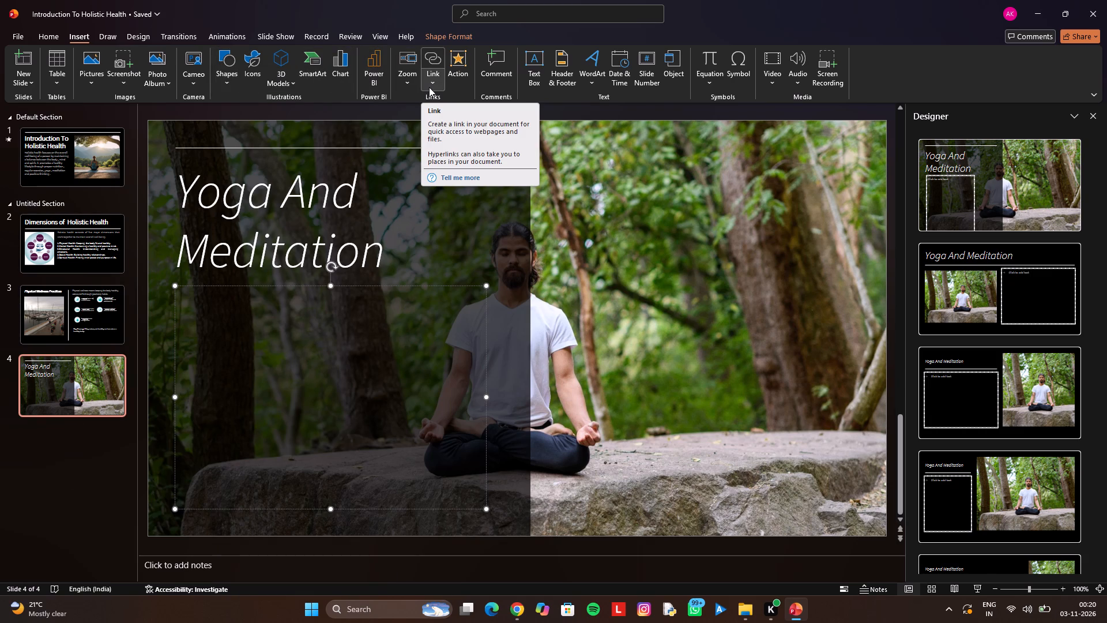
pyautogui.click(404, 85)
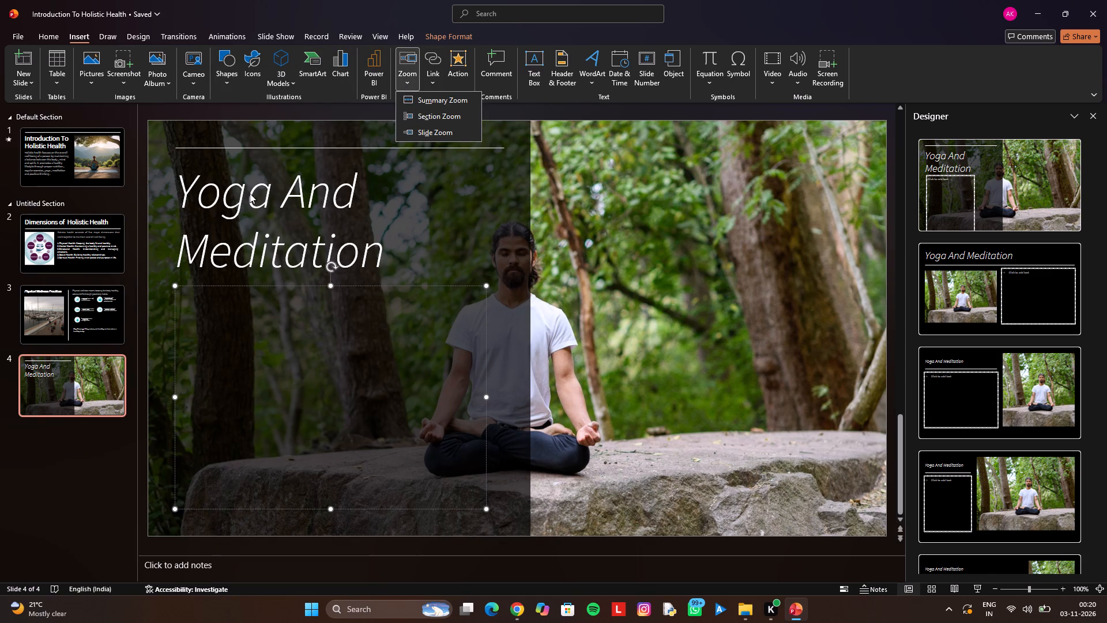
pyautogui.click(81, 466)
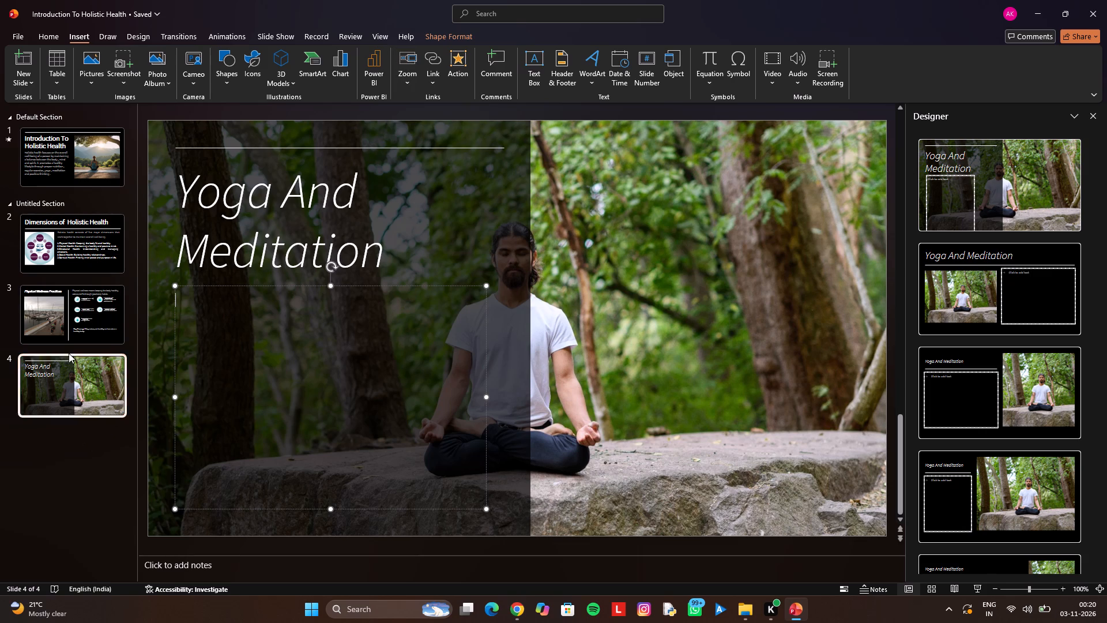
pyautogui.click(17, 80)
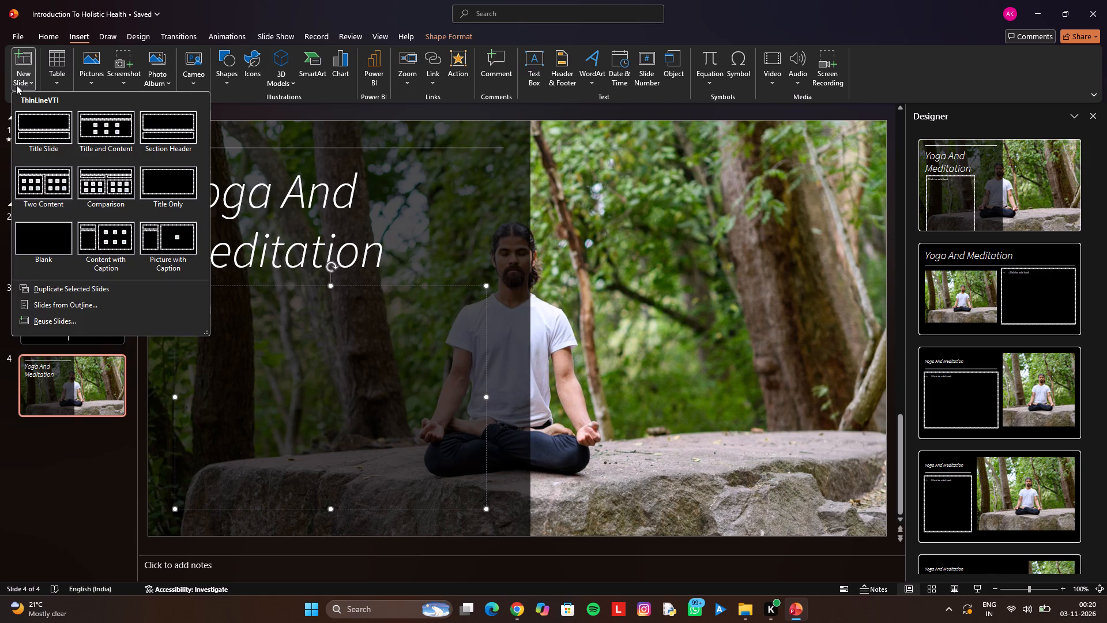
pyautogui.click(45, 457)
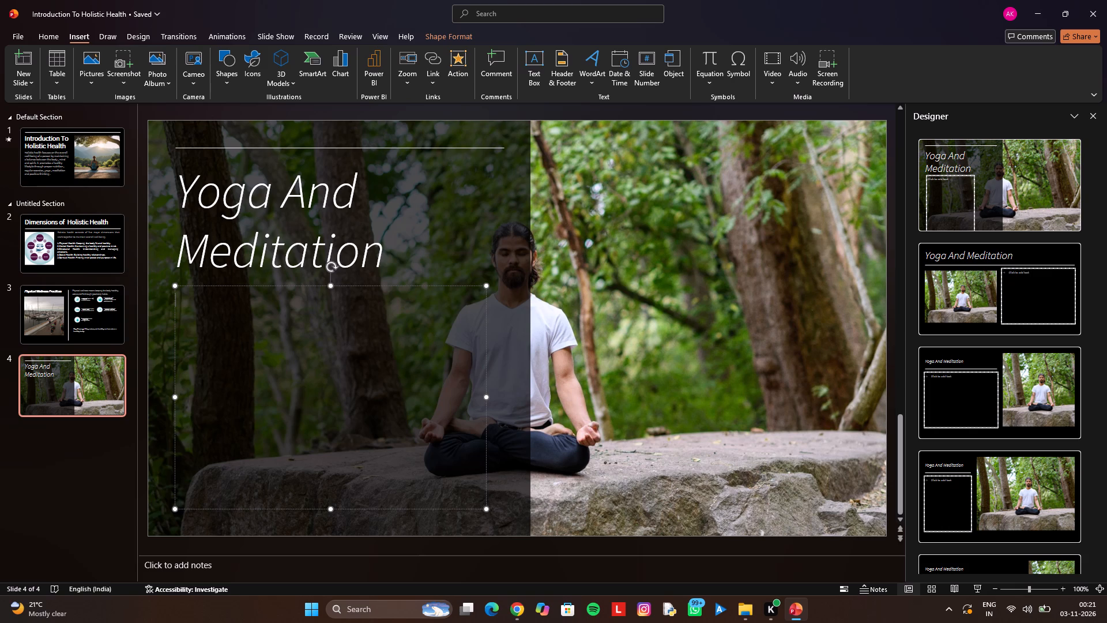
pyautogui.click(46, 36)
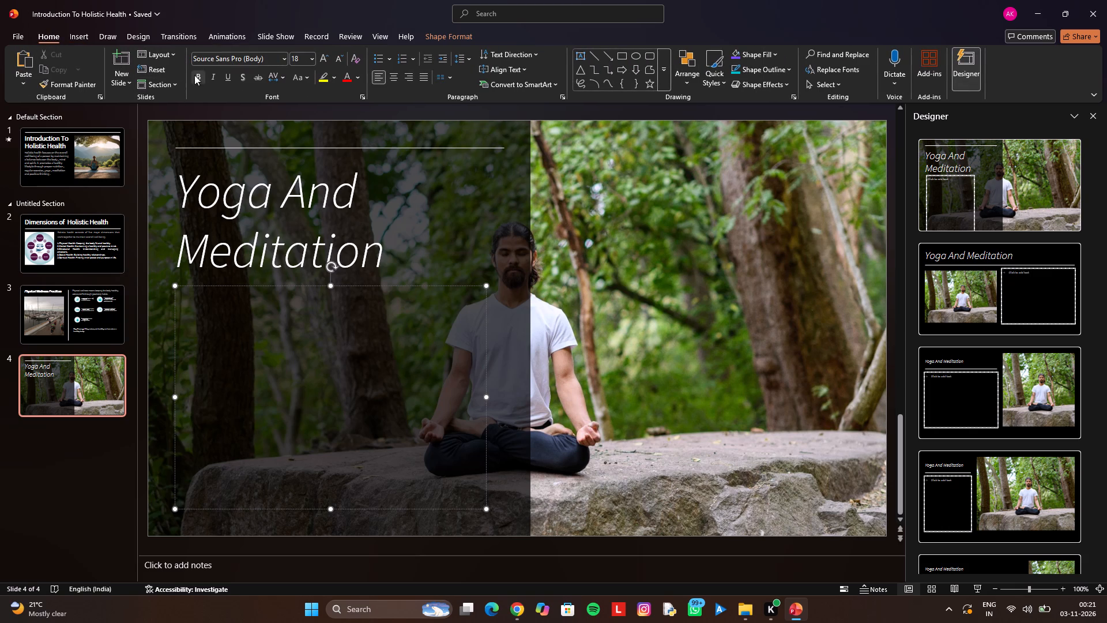
# Turn on bullets for the empty body text placeholder under the Yoga And Meditation title.
pyautogui.click(376, 59)
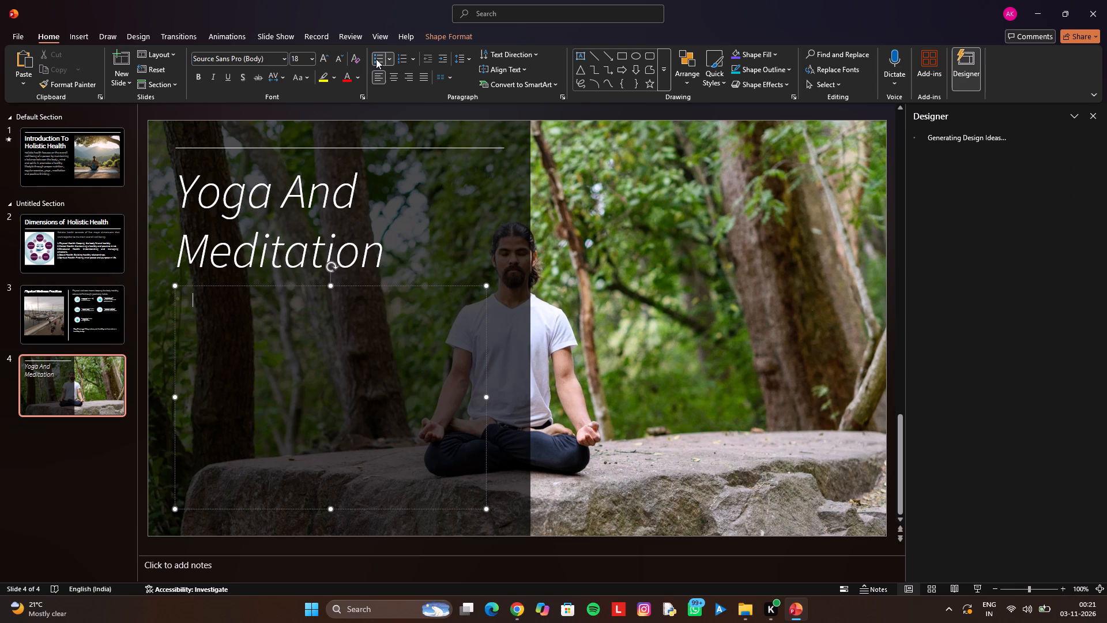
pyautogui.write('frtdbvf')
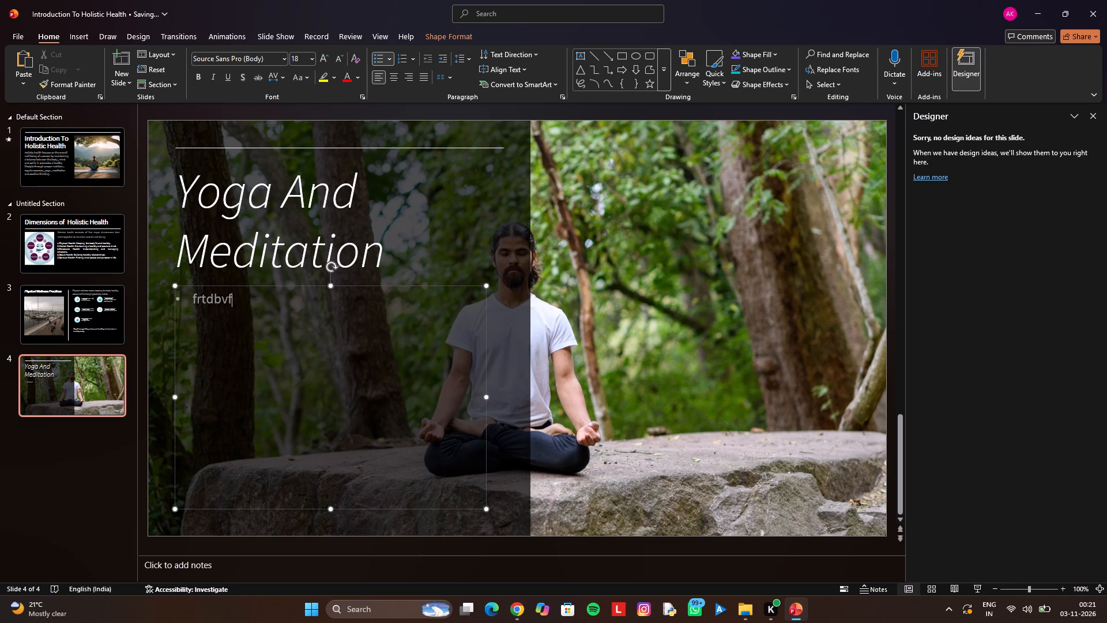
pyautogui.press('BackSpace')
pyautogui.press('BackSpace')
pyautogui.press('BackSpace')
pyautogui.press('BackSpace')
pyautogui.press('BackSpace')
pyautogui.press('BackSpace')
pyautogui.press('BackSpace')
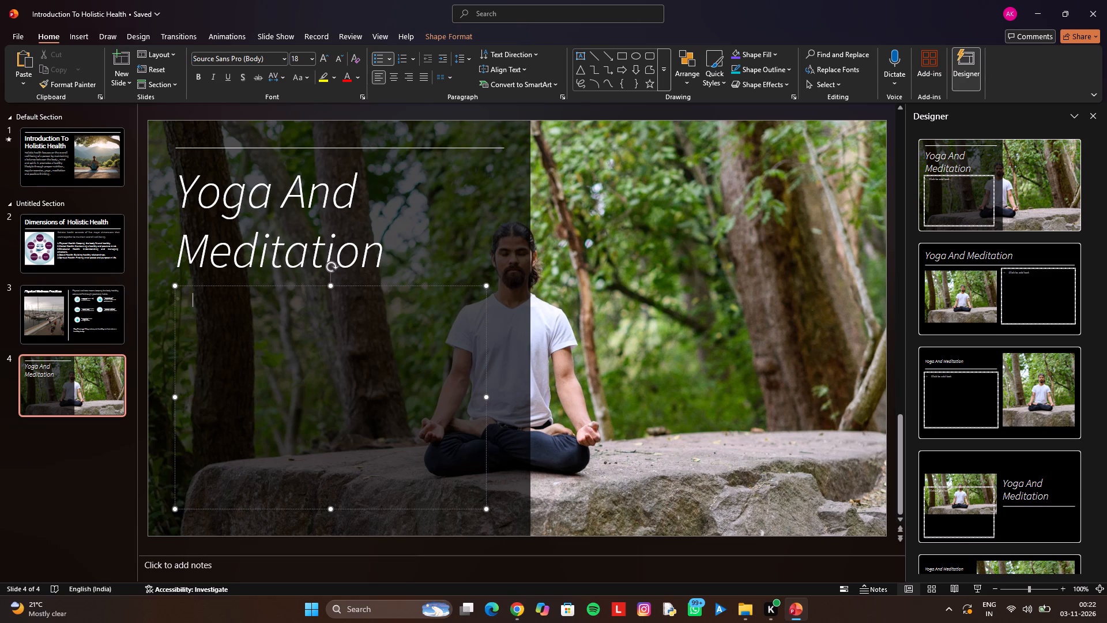
# Enter the first bullet in the body placeholder as "Yoga: Improves flexibility and fitness".
pyautogui.write('YOg')
pyautogui.press('BackSpace')
pyautogui.press('BackSpace')
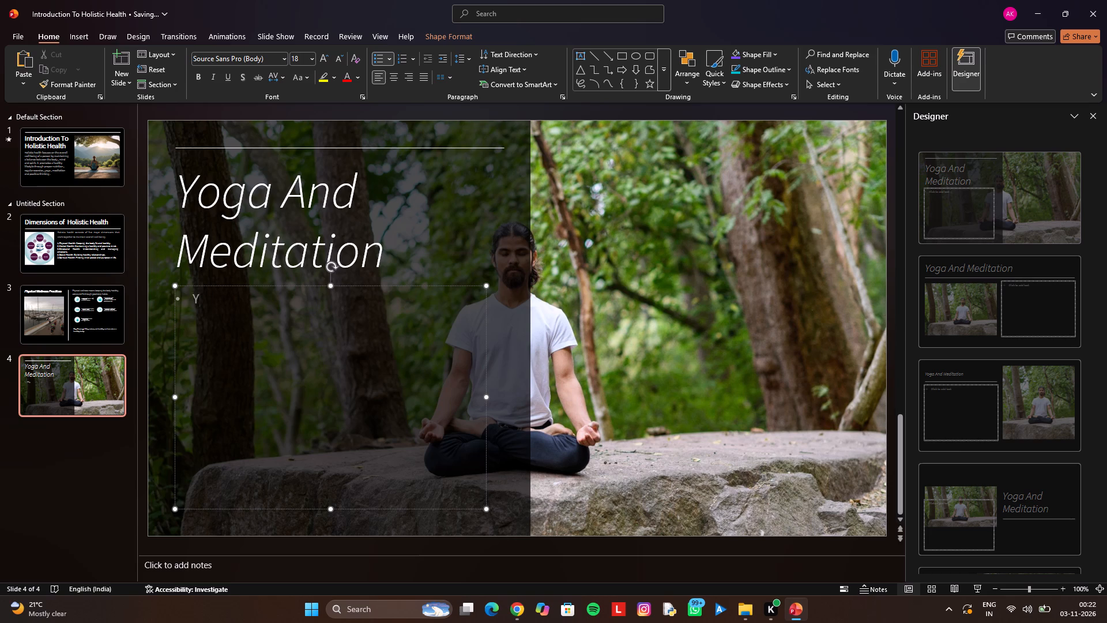
pyautogui.write('oga')
pyautogui.hotkey('shift', ':')
pyautogui.press('space')
pyautogui.write('Im')
pyautogui.write('proves')
pyautogui.press('space')
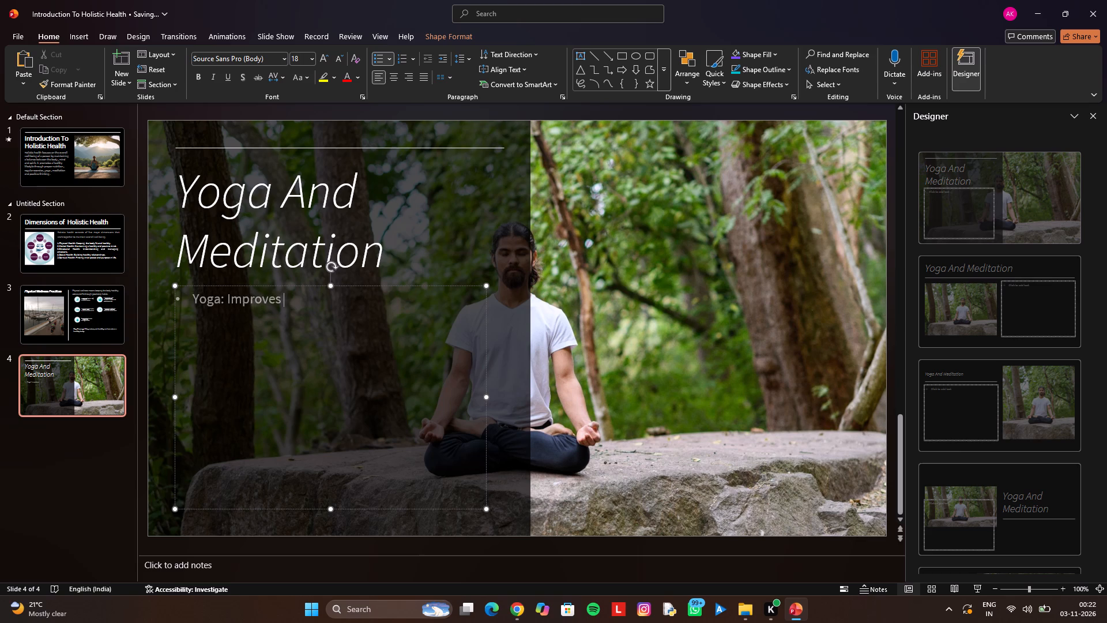
pyautogui.write('flrx')
pyautogui.press('BackSpace')
pyautogui.press('BackSpace')
pyautogui.write('exibi')
pyautogui.write('li')
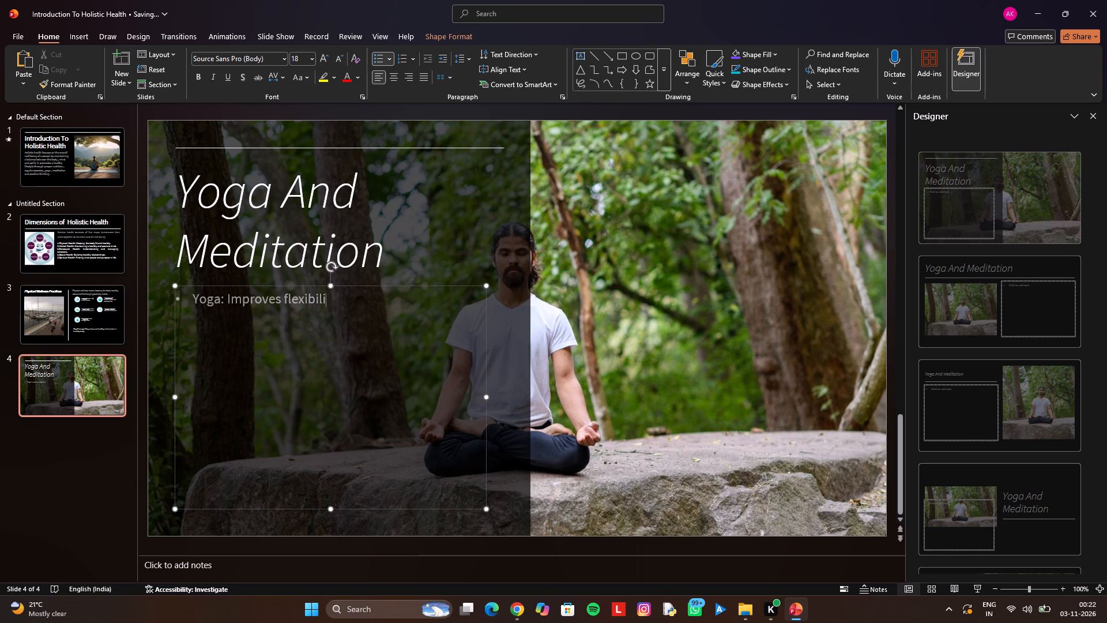
pyautogui.write('ty')
pyautogui.press('space')
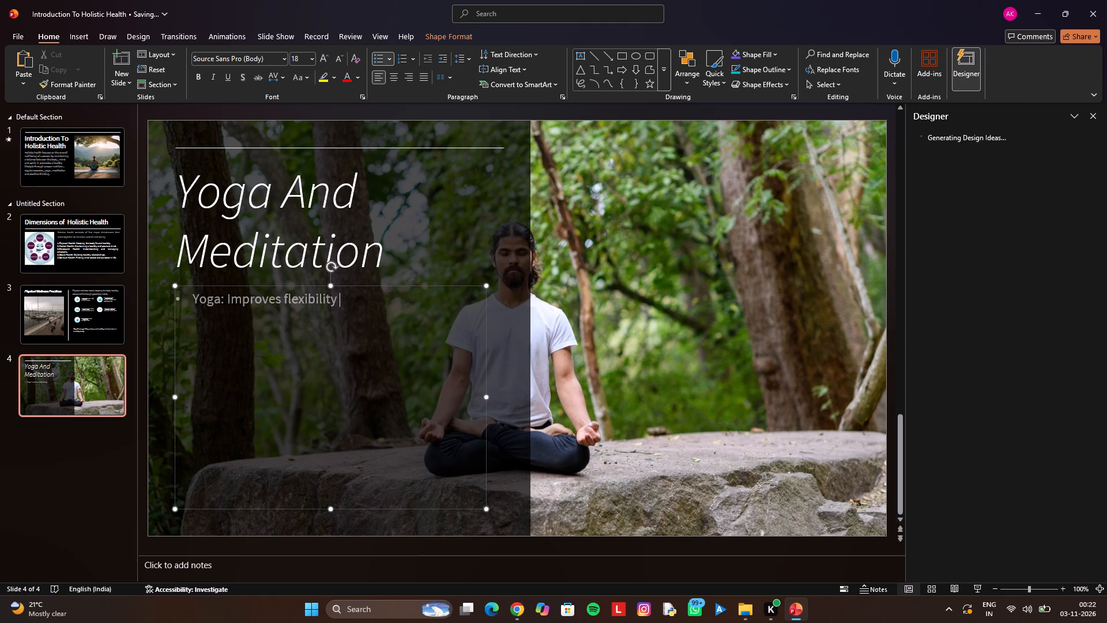
pyautogui.write('and')
pyautogui.press('space')
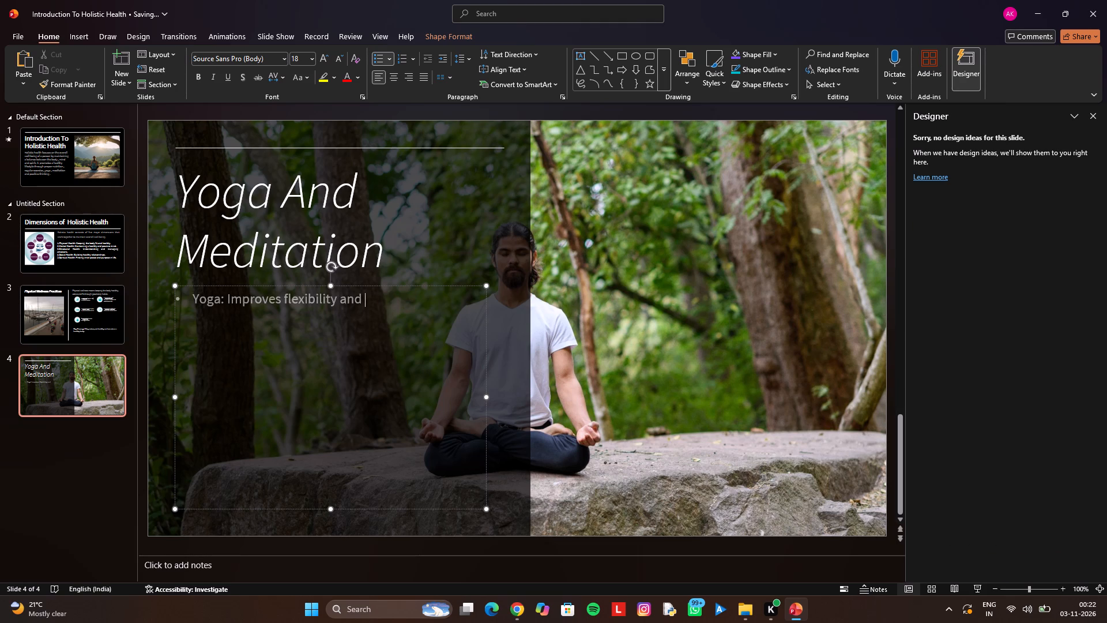
pyautogui.write('fi')
pyautogui.write('tness')
# Add a second bullet below the Yoga line reading "Meditation: Helps clam the mind".
pyautogui.press('Return')
pyautogui.write('Mw')
pyautogui.press('BackSpace')
pyautogui.write('editation')
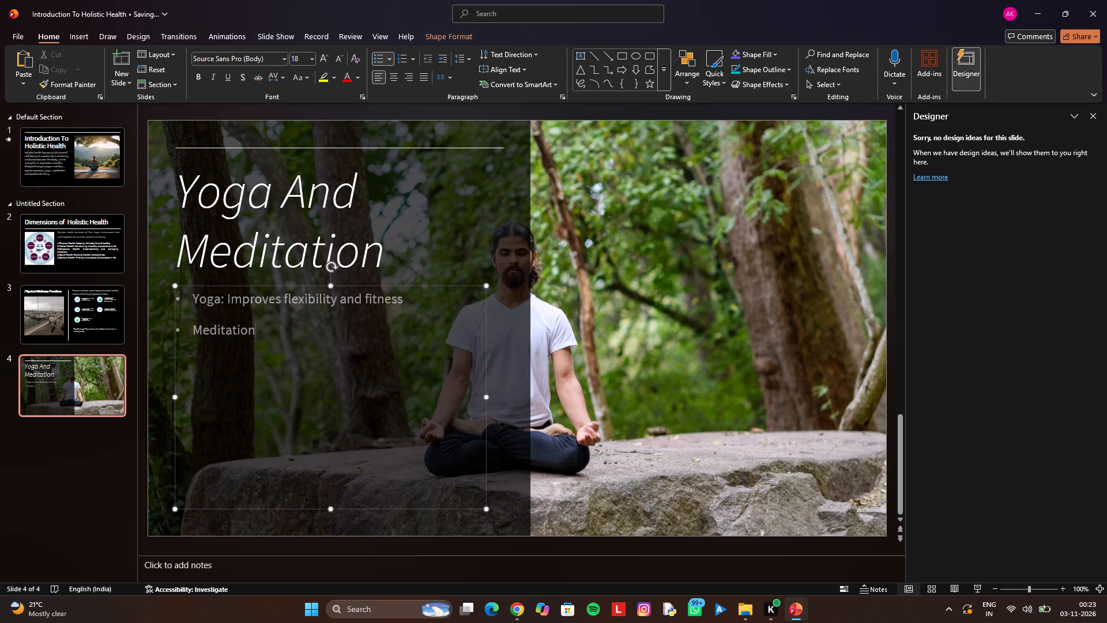
pyautogui.hotkey('shift', ':')
pyautogui.press('space')
pyautogui.write('helps')
pyautogui.press('BackSpace')
pyautogui.press('BackSpace')
pyautogui.press('BackSpace')
pyautogui.press('BackSpace')
pyautogui.press('BackSpace')
pyautogui.write('Helps')
pyautogui.press('space')
pyautogui.write('clam the')
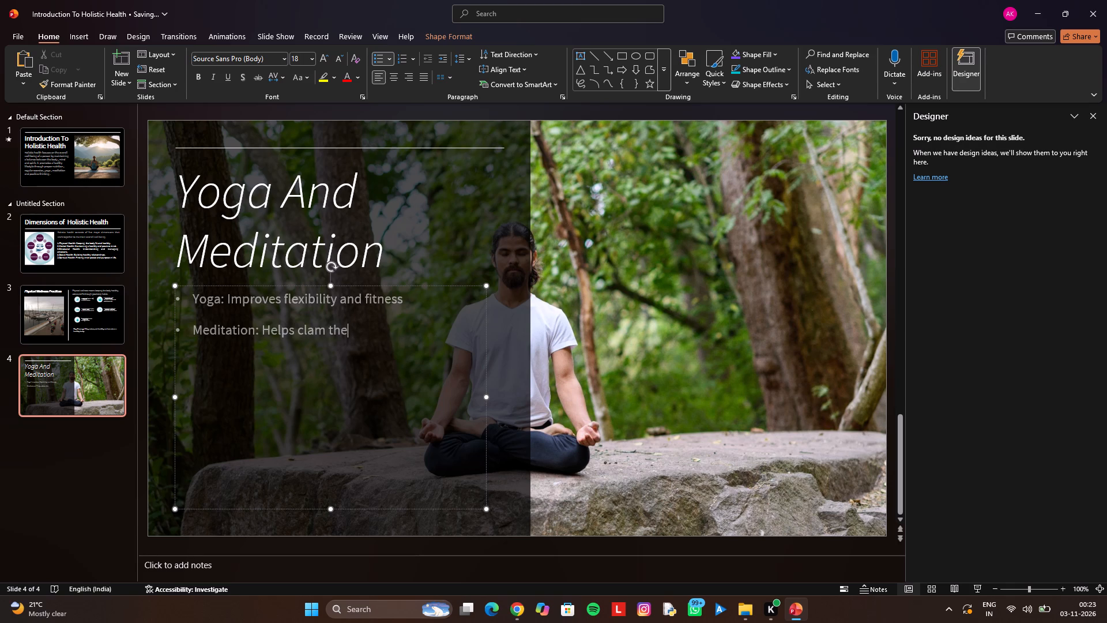
pyautogui.press('BackSpace')
pyautogui.press('BackSpace')
pyautogui.press('BackSpace')
pyautogui.press('BackSpace')
pyautogui.press('BackSpace')
pyautogui.press('BackSpace')
pyautogui.press('BackSpace')
pyautogui.write('lam the')
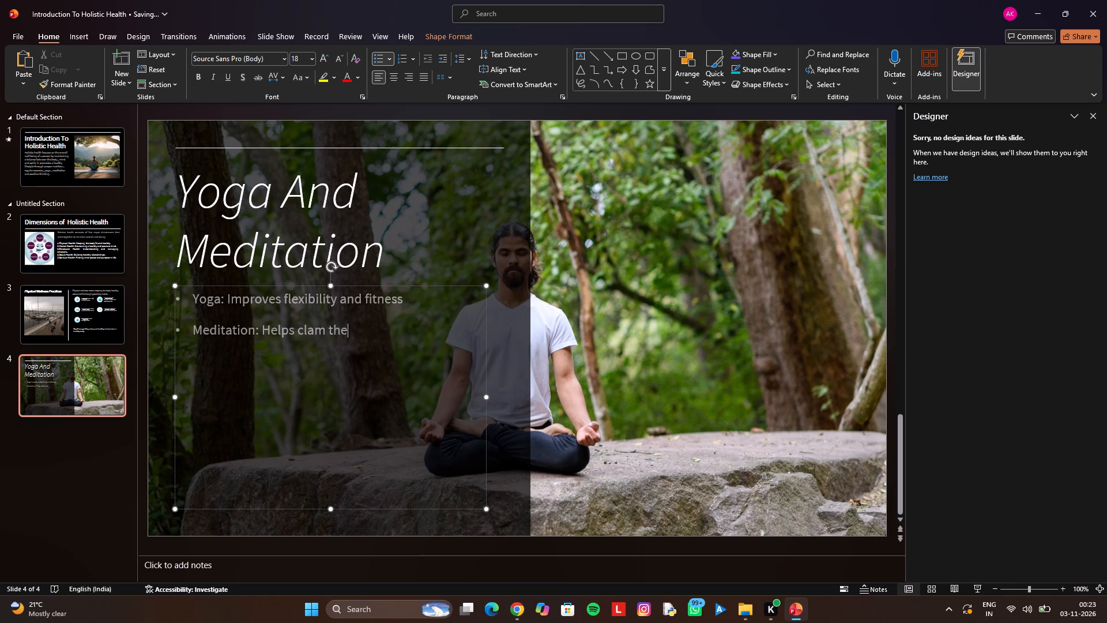
pyautogui.press('space')
pyautogui.write('mind')
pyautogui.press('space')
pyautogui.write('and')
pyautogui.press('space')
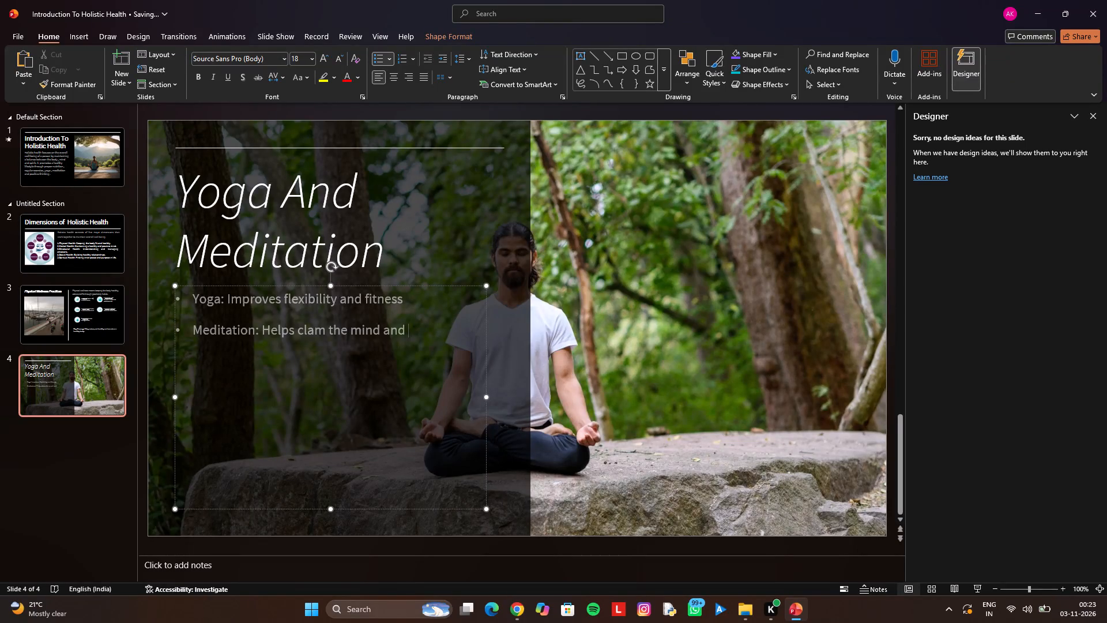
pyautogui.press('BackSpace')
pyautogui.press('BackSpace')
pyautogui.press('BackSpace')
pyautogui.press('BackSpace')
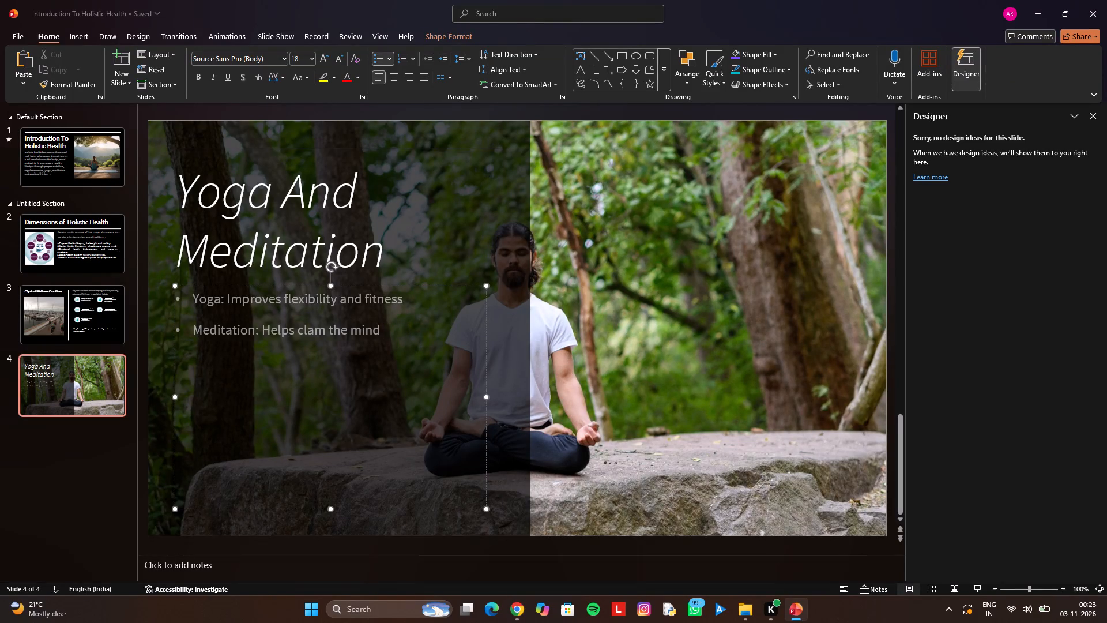
# Correct the misspelled word "clam" in the Meditation bullet to "calms".
pyautogui.click(301, 325)
pyautogui.press('BackSpace')
pyautogui.press('c')
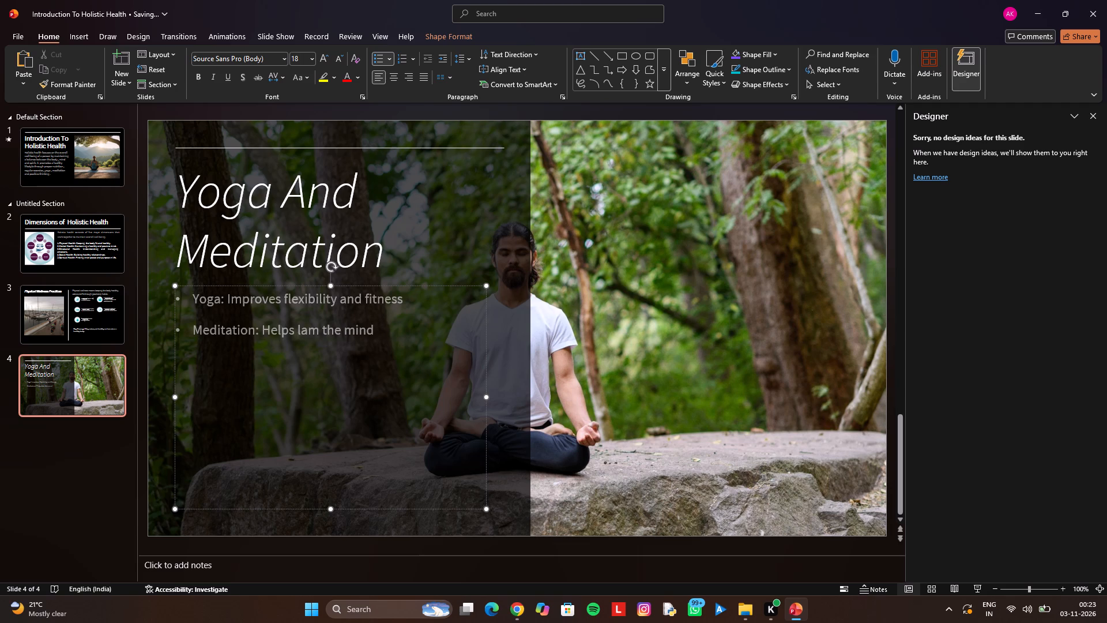
pyautogui.press('BackSpace')
pyautogui.press('Right')
pyautogui.press('Right')
pyautogui.press('BackSpace')
pyautogui.press('BackSpace')
pyautogui.write('cal')
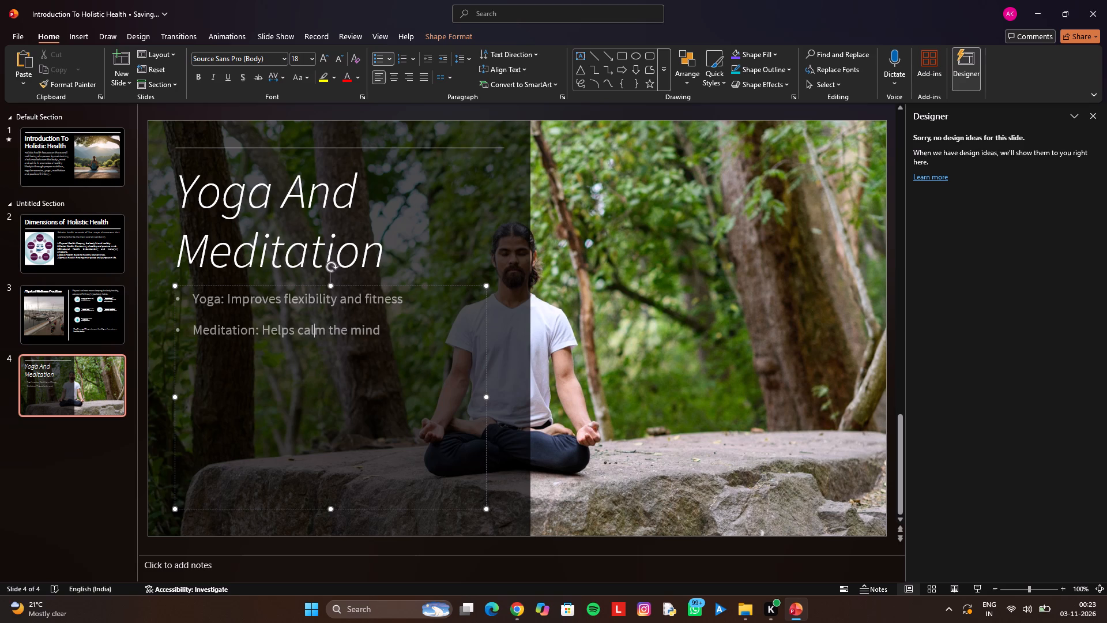
pyautogui.press('Right')
pyautogui.press('s')
# Add a full stop at the end of both the Meditation bullet and the Yoga bullet.
pyautogui.click(385, 328)
pyautogui.press('.')
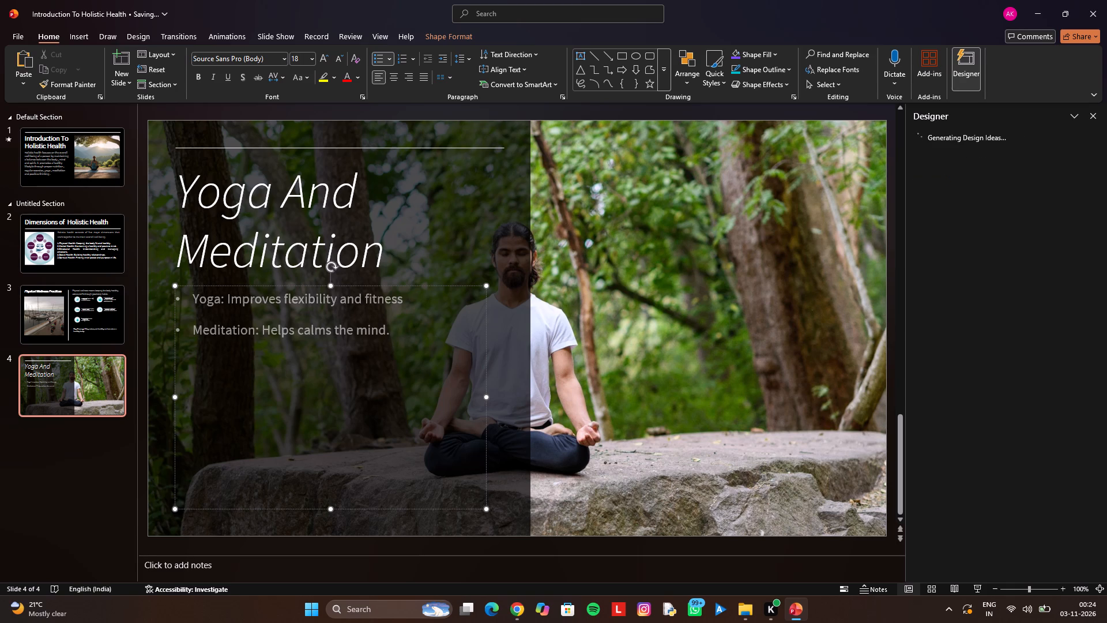
pyautogui.click(405, 299)
pyautogui.press('.')
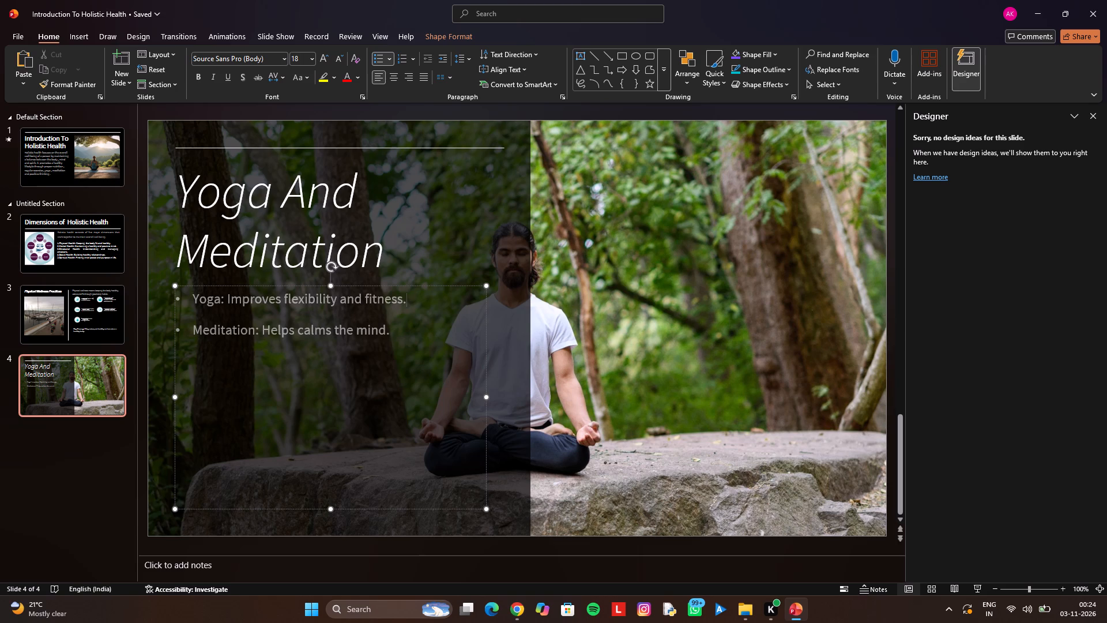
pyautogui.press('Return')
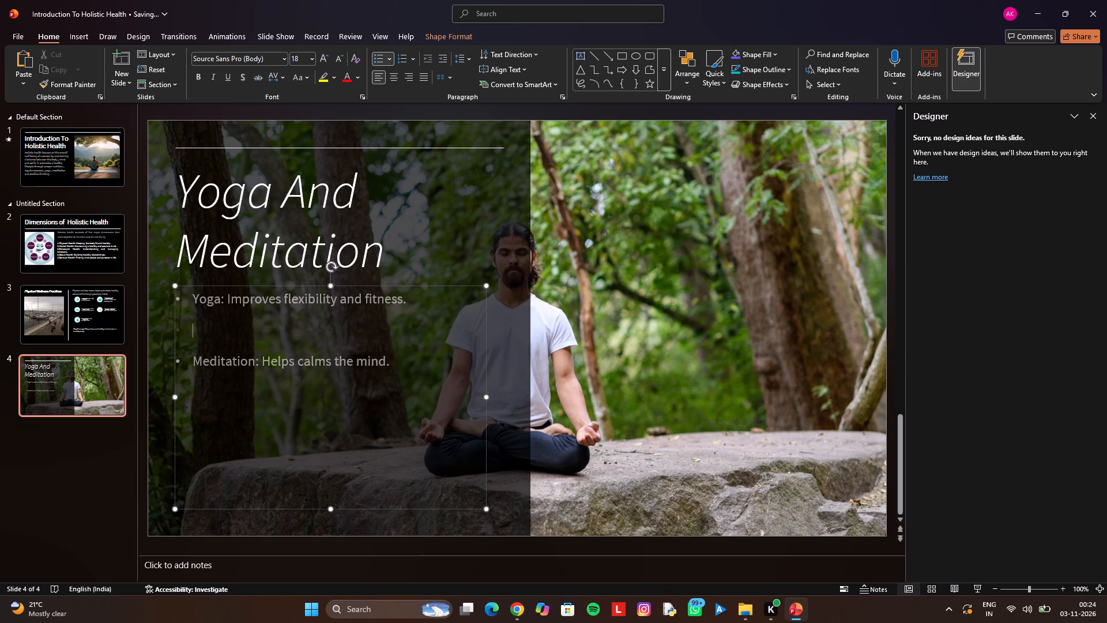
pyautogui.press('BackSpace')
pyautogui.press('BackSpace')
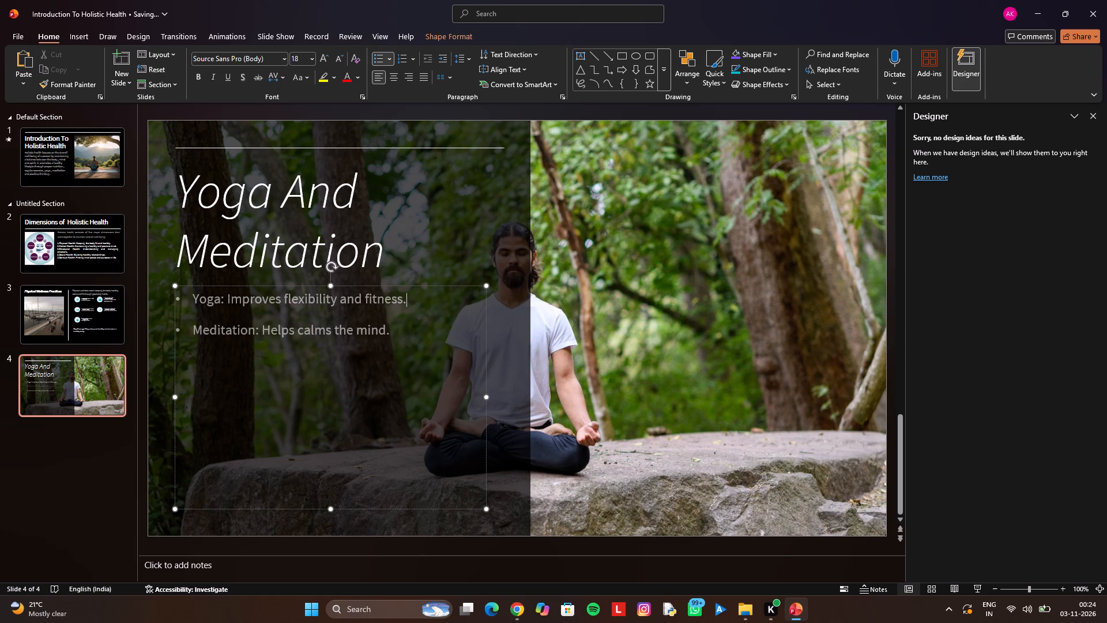
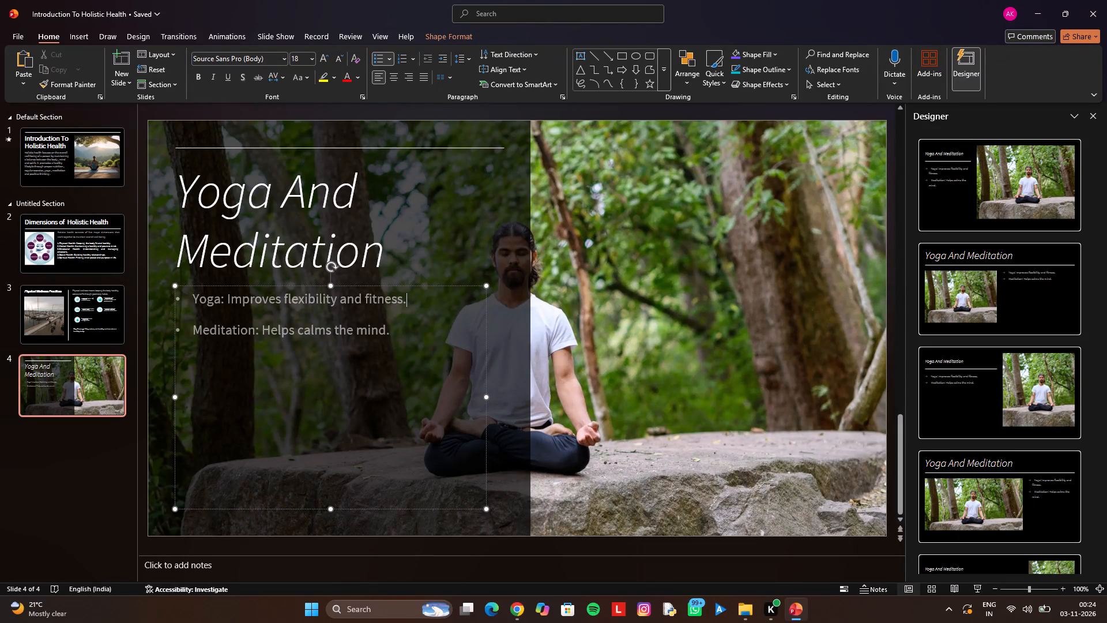
# Add a third bullet below the Meditation line reading "Pranayama: Improves breathing control.".
pyautogui.click(390, 316)
pyautogui.press('Return')
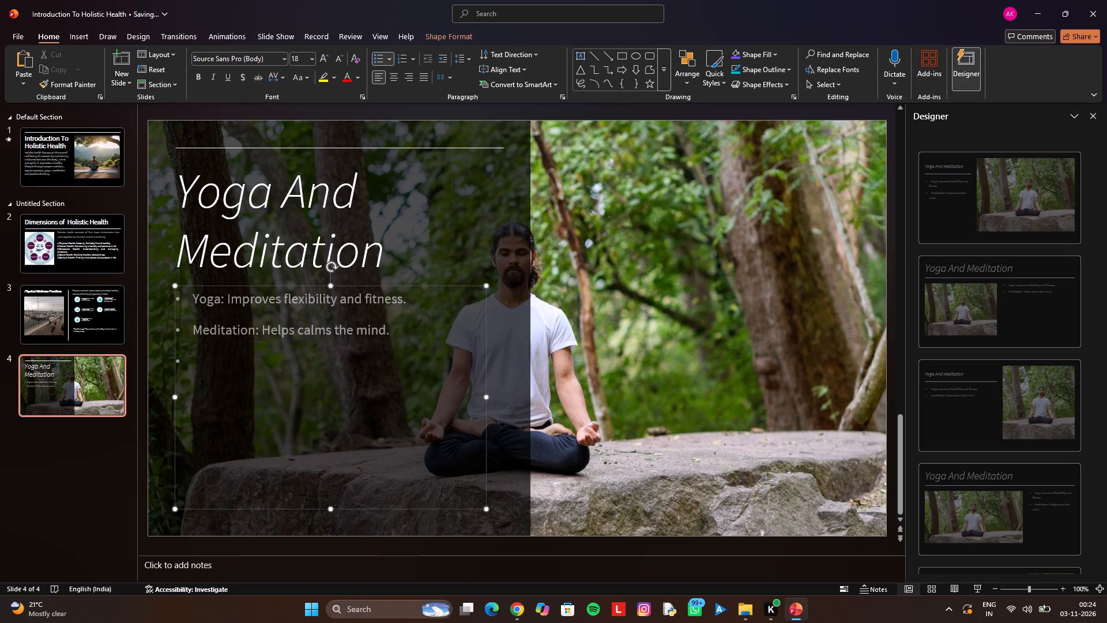
pyautogui.write('pra')
pyautogui.press('BackSpace')
pyautogui.press('BackSpace')
pyautogui.press('BackSpace')
pyautogui.write('Pr')
pyautogui.write('am')
pyautogui.press('BackSpace')
pyautogui.press('n')
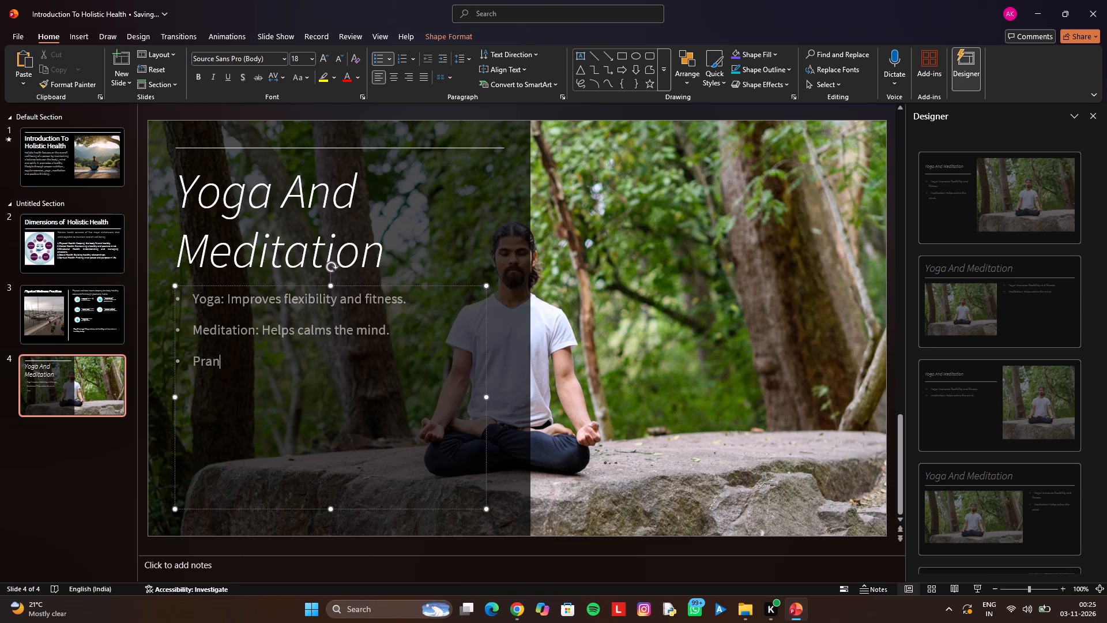
pyautogui.write('aya')
pyautogui.write('ma')
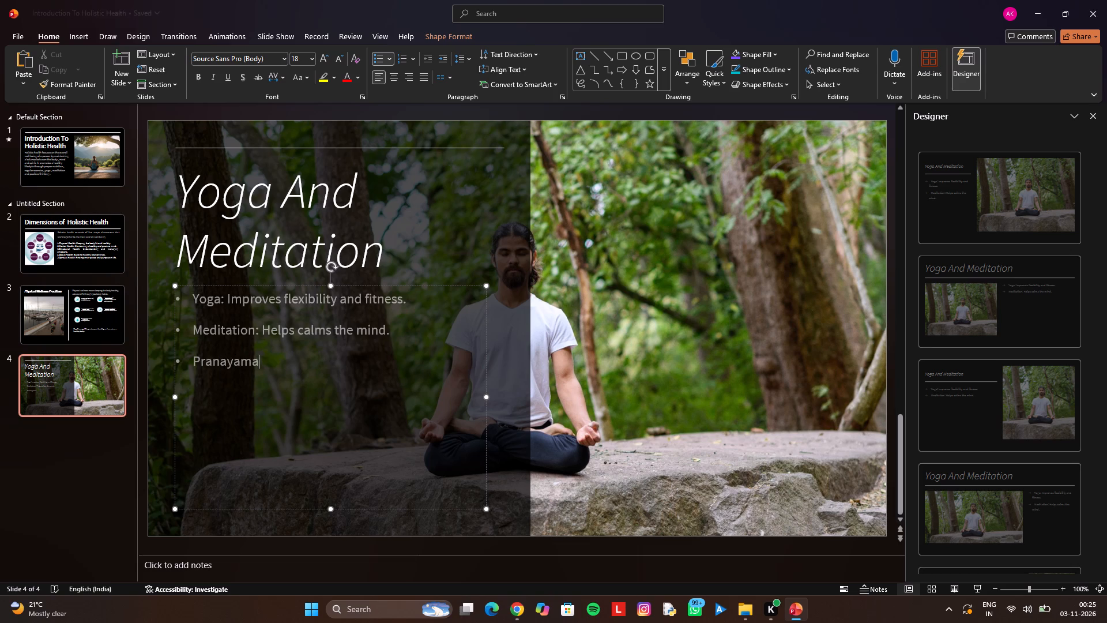
pyautogui.hotkey('shift', ':')
pyautogui.press('space')
pyautogui.write('Controls')
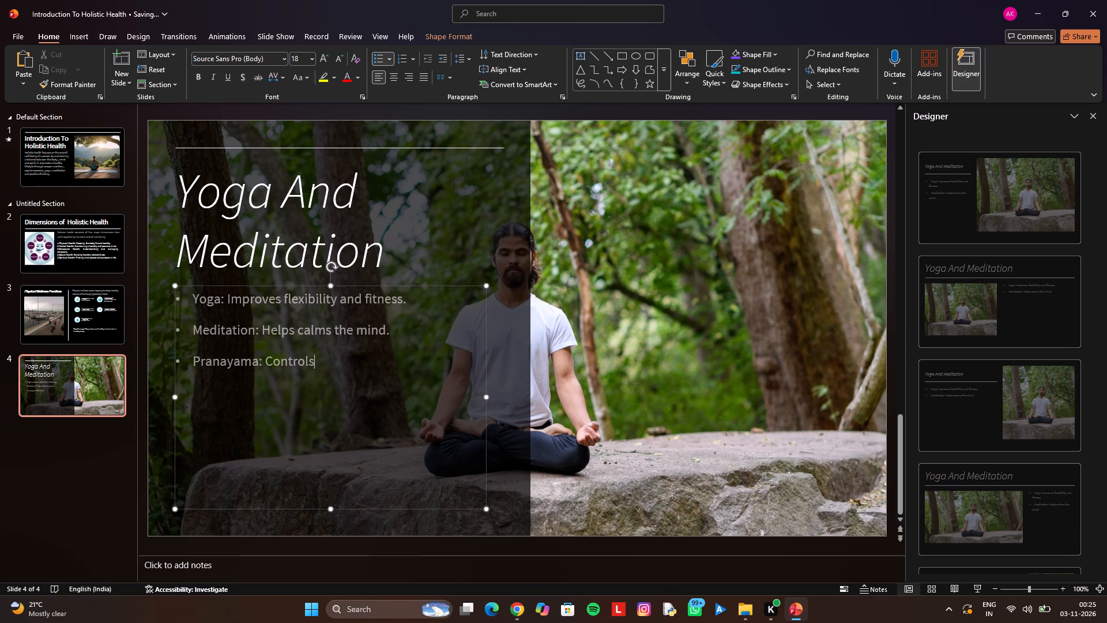
pyautogui.press('BackSpace')
pyautogui.press('BackSpace')
pyautogui.press('BackSpace')
pyautogui.press('BackSpace')
pyautogui.press('BackSpace')
pyautogui.press('BackSpace')
pyautogui.press('BackSpace')
pyautogui.press('BackSpace')
pyautogui.write('Improves')
pyautogui.press('space')
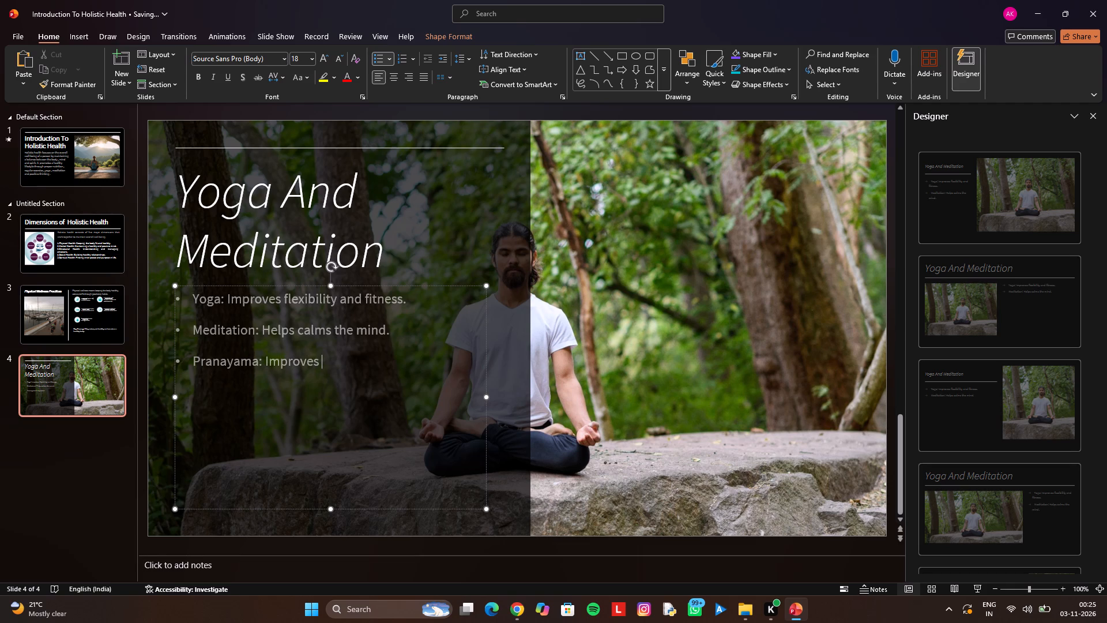
pyautogui.write('brea')
pyautogui.write('thing')
pyautogui.press('space')
pyautogui.write('control')
pyautogui.press('.')
# Add a fourth bullet below the Pranayama line reading "Stress Relief: Reduces stress and tension.".
pyautogui.press('Return')
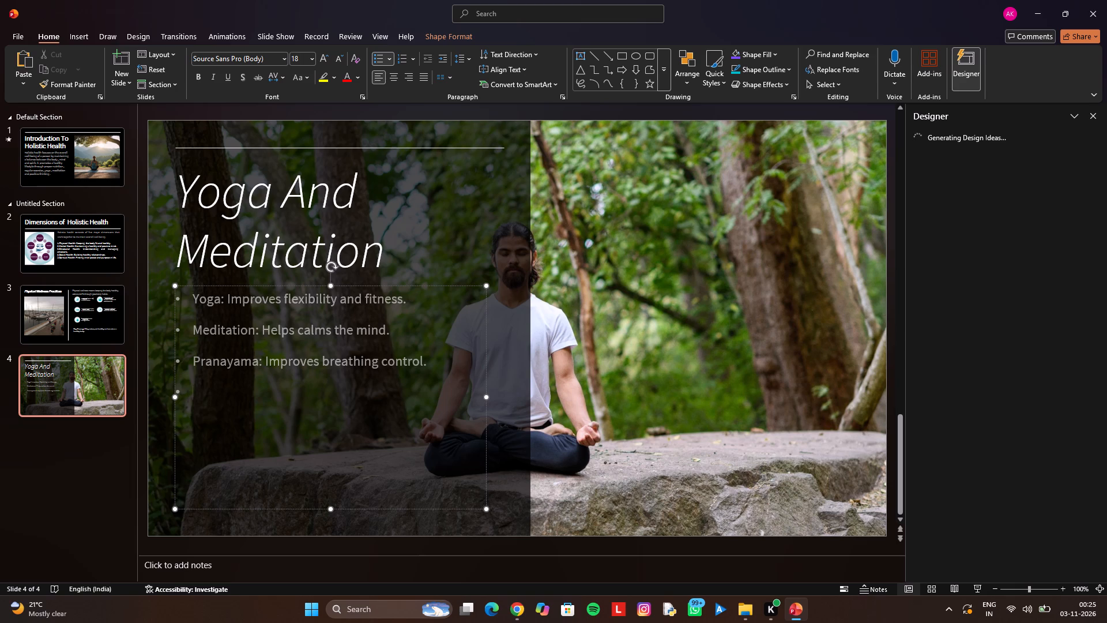
pyautogui.hotkey('shift', 's')
pyautogui.write('tress')
pyautogui.press('space')
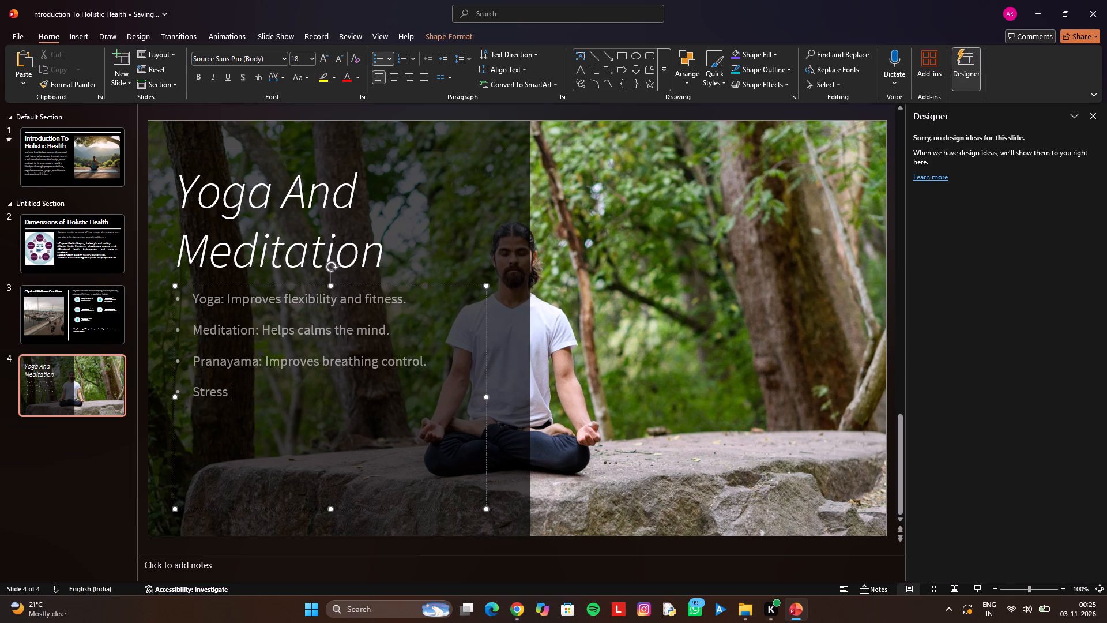
pyautogui.write('Relief')
pyautogui.press(';')
pyautogui.press('BackSpace')
pyautogui.press('l')
pyautogui.press('BackSpace')
pyautogui.write(':')
pyautogui.press('space')
pyautogui.write('Red')
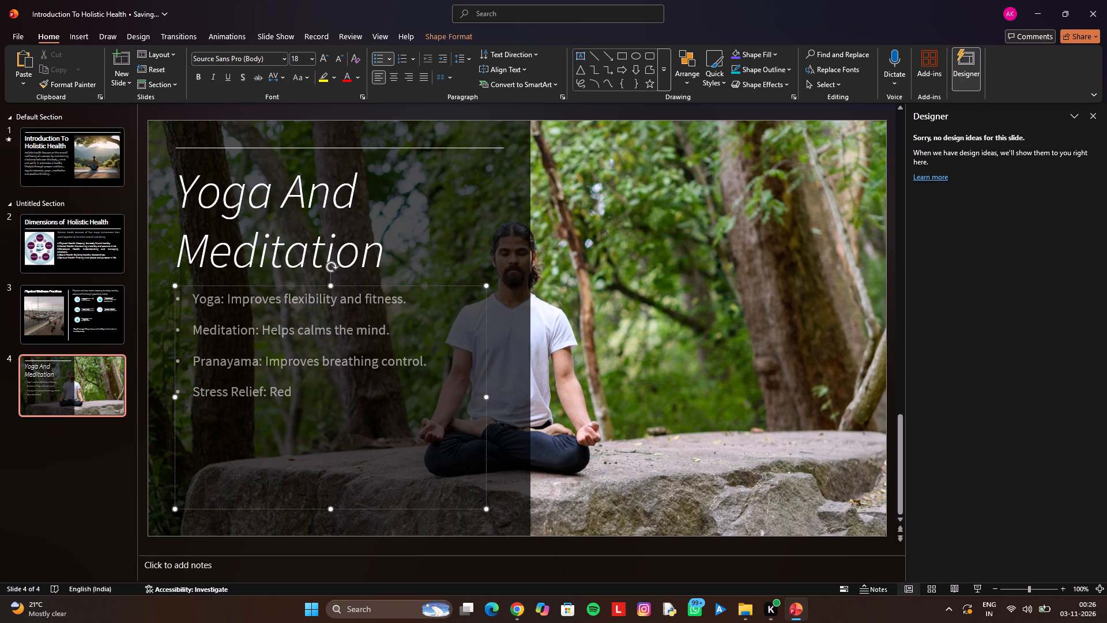
pyautogui.write('uces')
pyautogui.press('space')
pyautogui.write('stress')
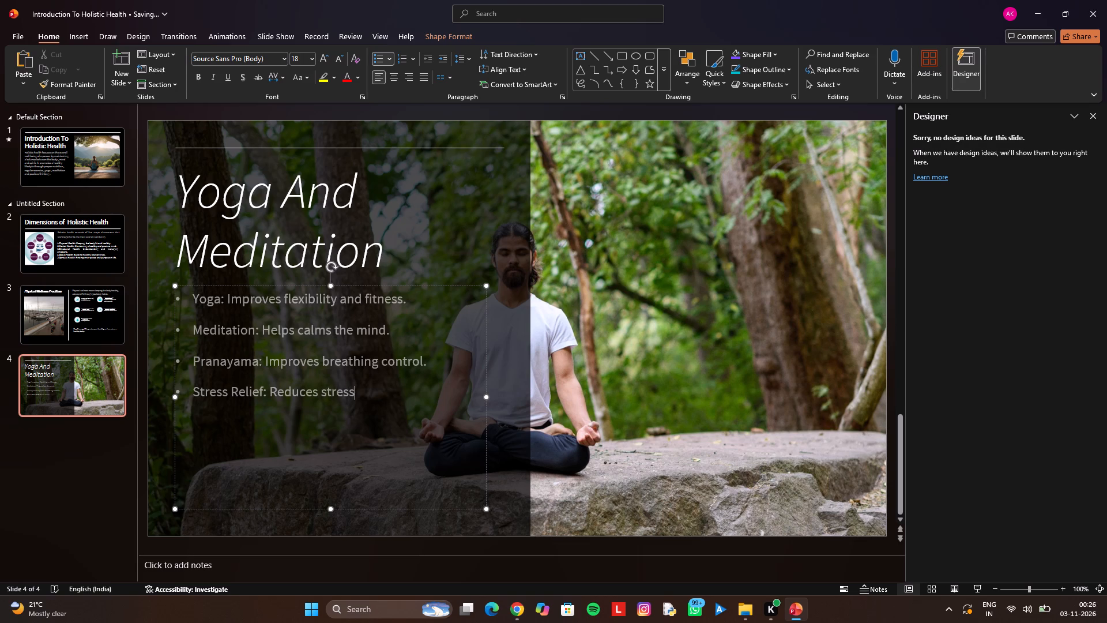
pyautogui.press('space')
pyautogui.write('and tension')
pyautogui.press('space')
pyautogui.press('BackSpace')
pyautogui.press('.')
# Add a fifth bullet below the Stress Relief line reading "Concentration: Improves focus and mental peace.".
pyautogui.press('Return')
pyautogui.hotkey('shift', 'c')
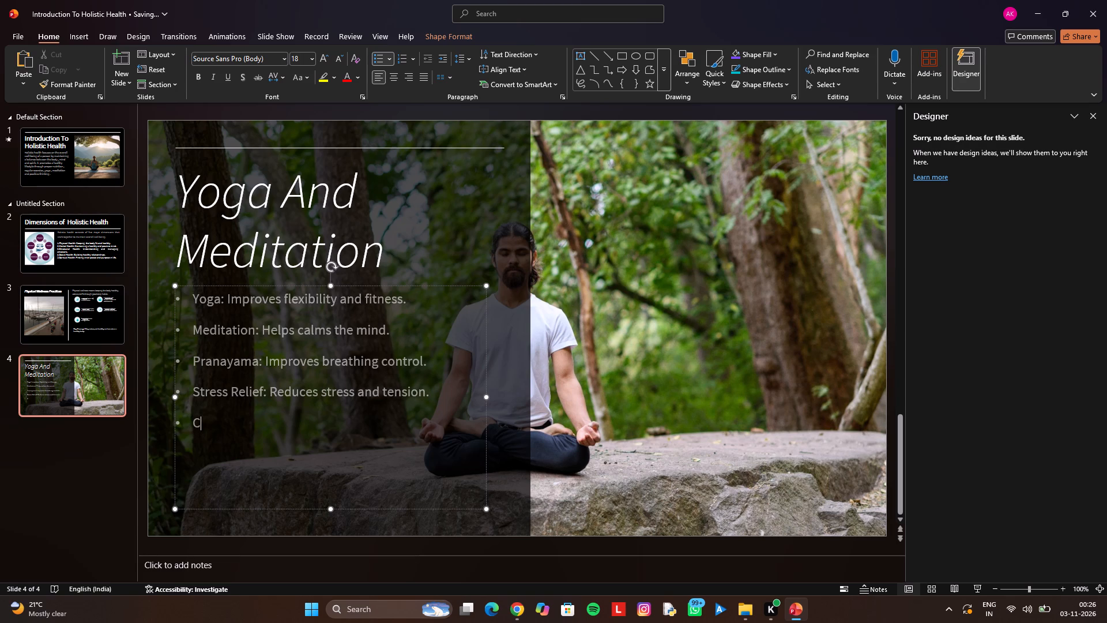
pyautogui.write('oncentration')
pyautogui.hotkey('shift', ':')
pyautogui.press('space')
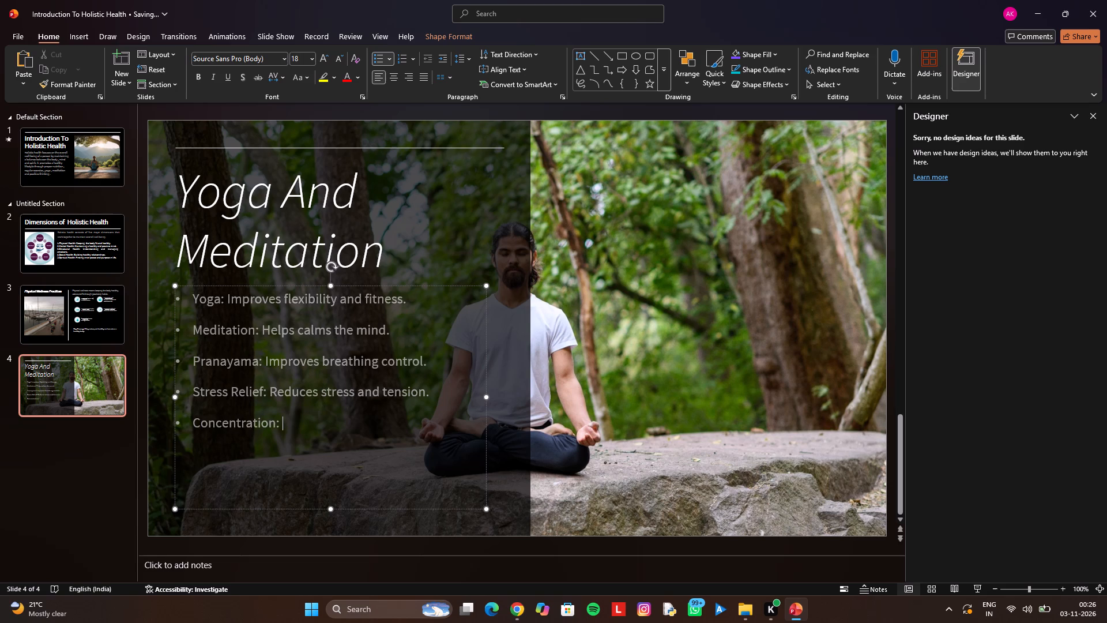
pyautogui.write('Impro')
pyautogui.write('ves')
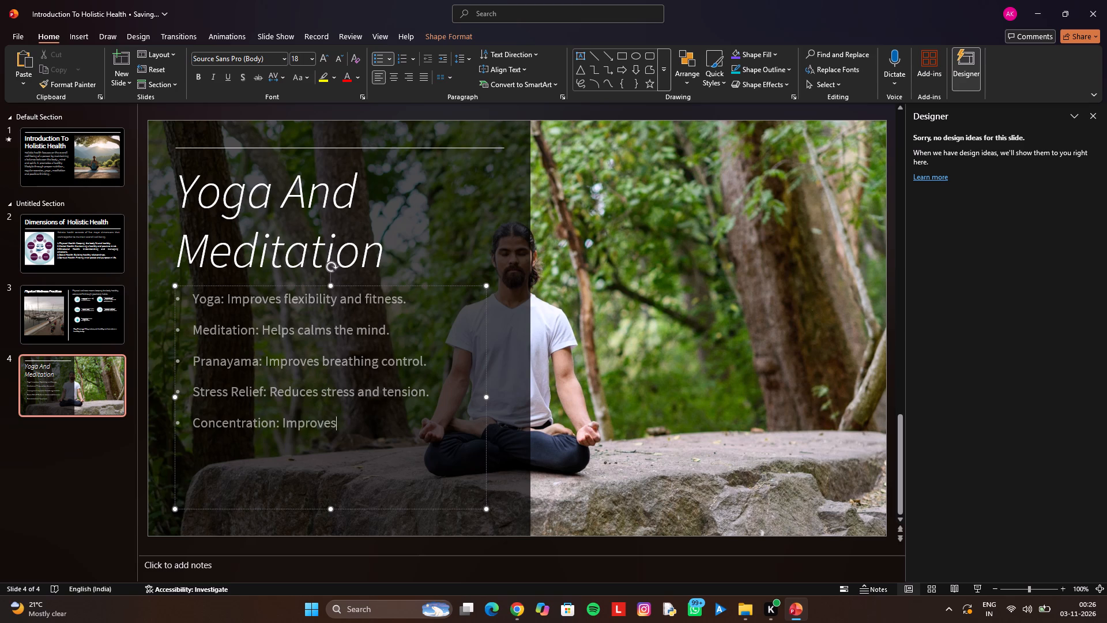
pyautogui.press('space')
pyautogui.write('focus')
pyautogui.press('space')
pyautogui.write('and')
pyautogui.press('space')
pyautogui.write('mental')
pyautogui.press('space')
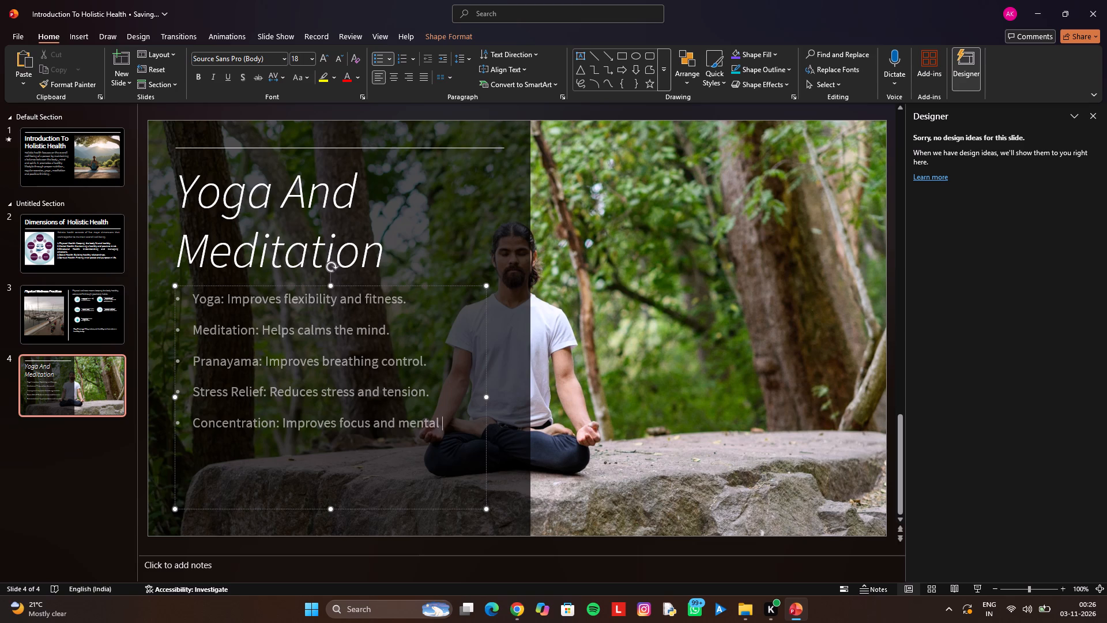
pyautogui.write('peace')
pyautogui.press('.')
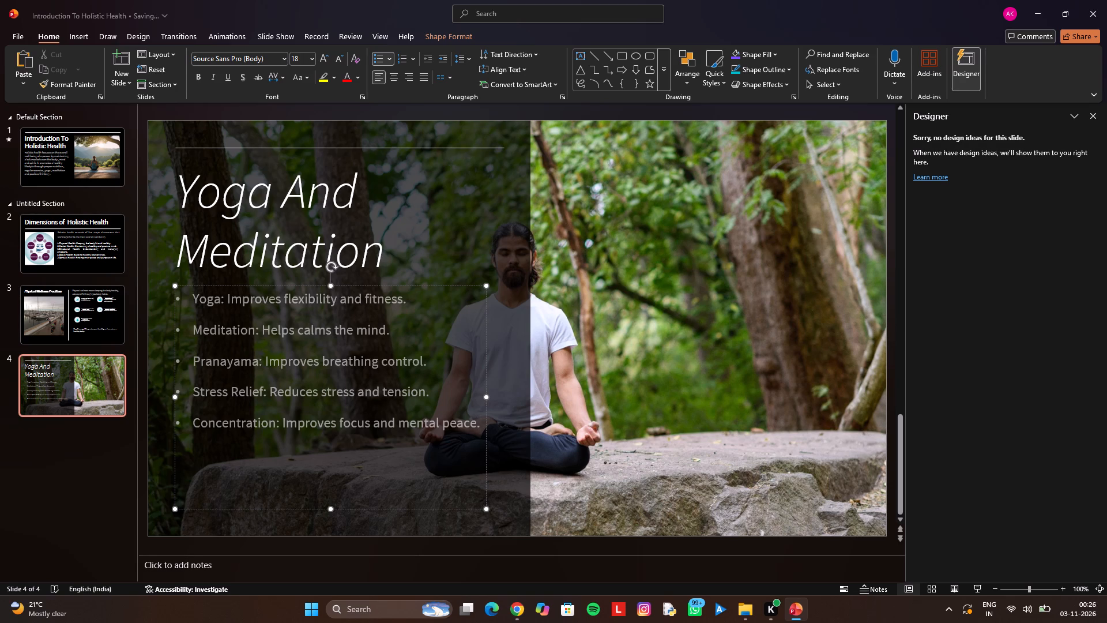
# Shorten the bulleted text box so its lower edge sits just below the Concentration line.
pyautogui.moveTo(332, 509); pyautogui.dragTo(344, 471)
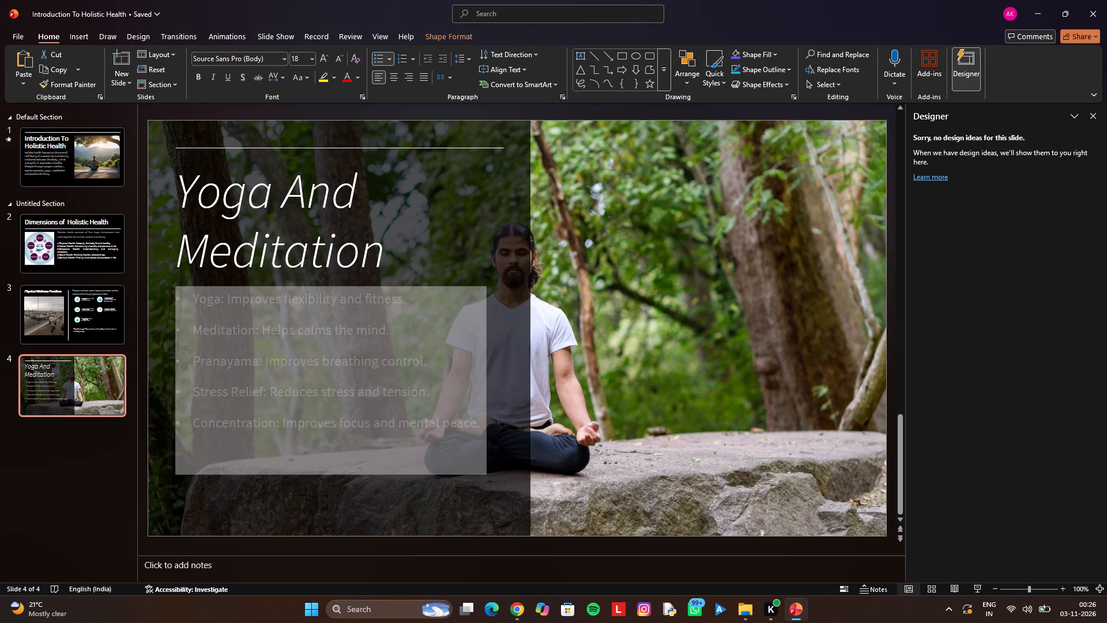
pyautogui.moveTo(344, 471); pyautogui.dragTo(344, 442)
pyautogui.click(349, 462)
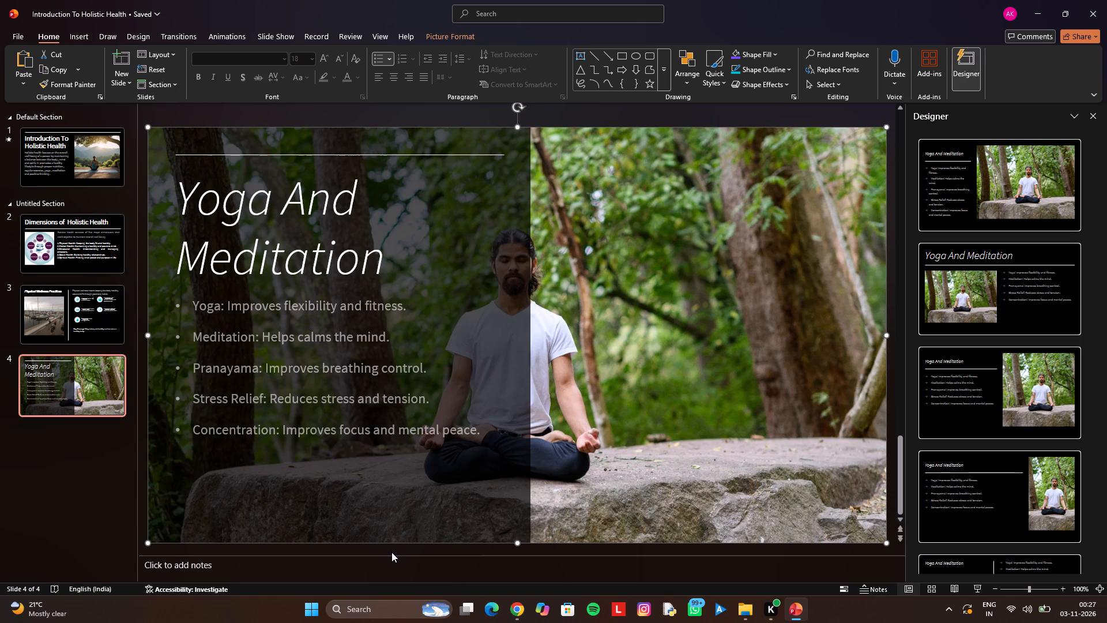
# Underline the lead words Yoga, Meditation and Pranayama in the first three bullets.
pyautogui.click(206, 307)
pyautogui.doubleClick(204, 306)
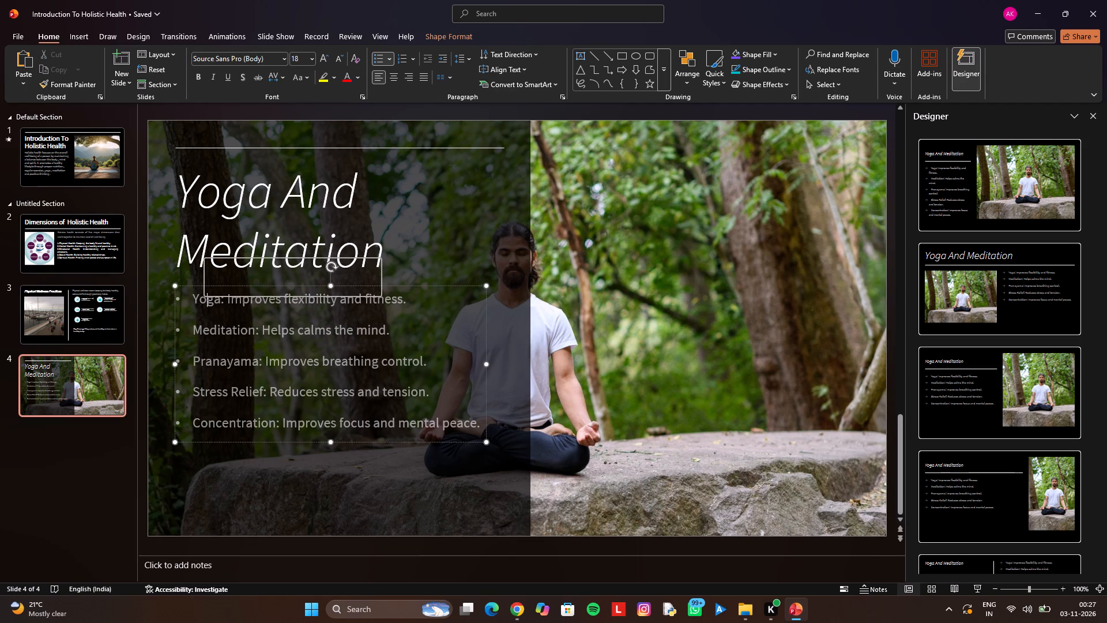
pyautogui.click(211, 287)
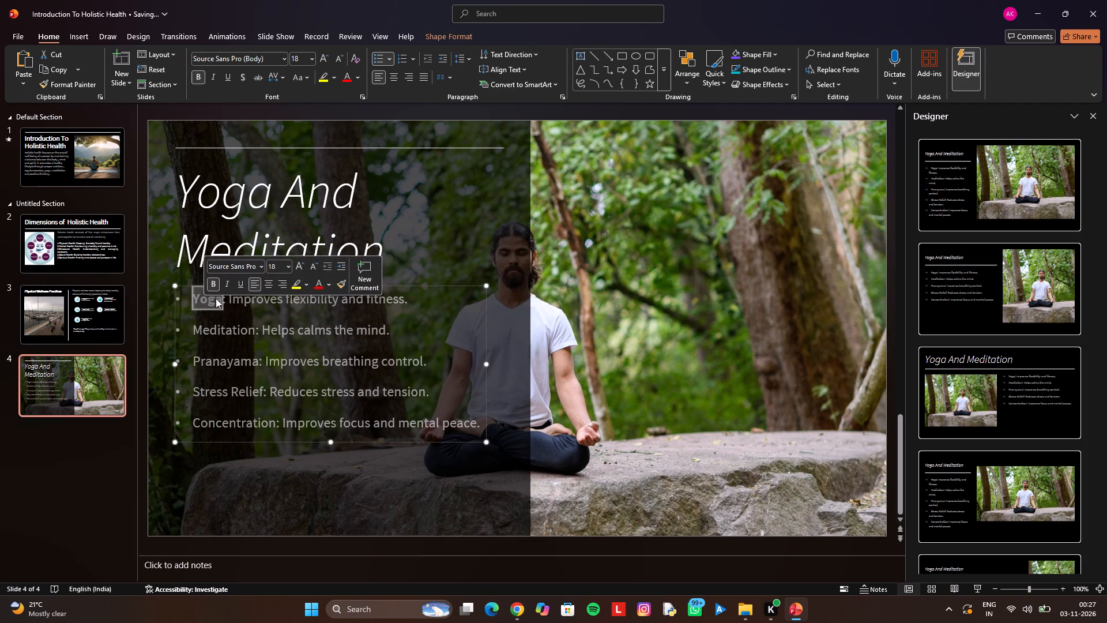
pyautogui.click(209, 282)
pyautogui.click(239, 279)
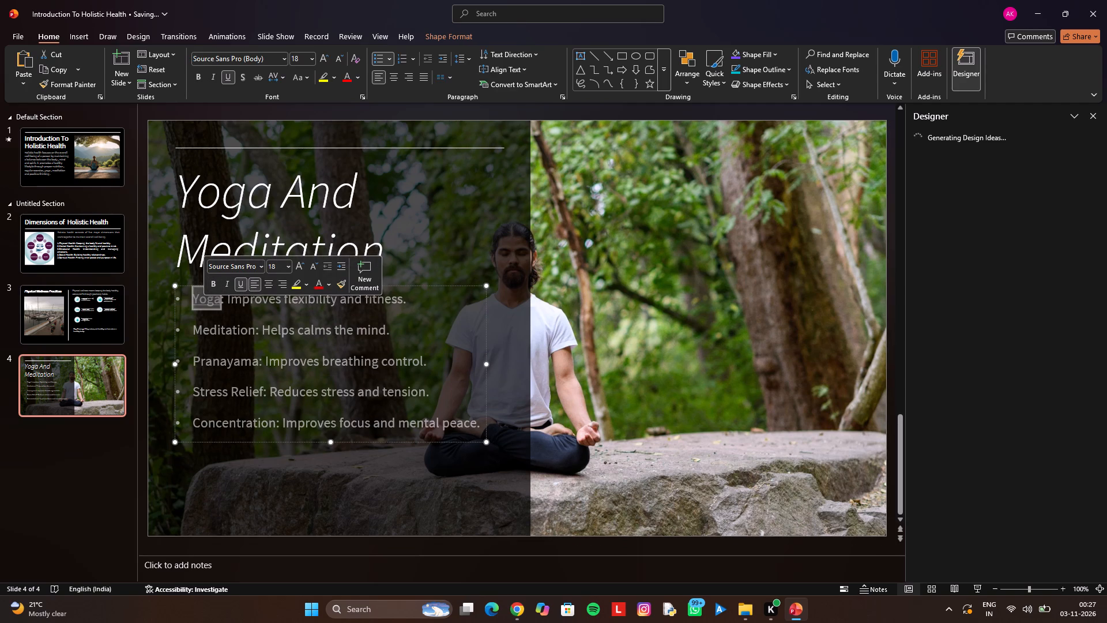
pyautogui.doubleClick(216, 337)
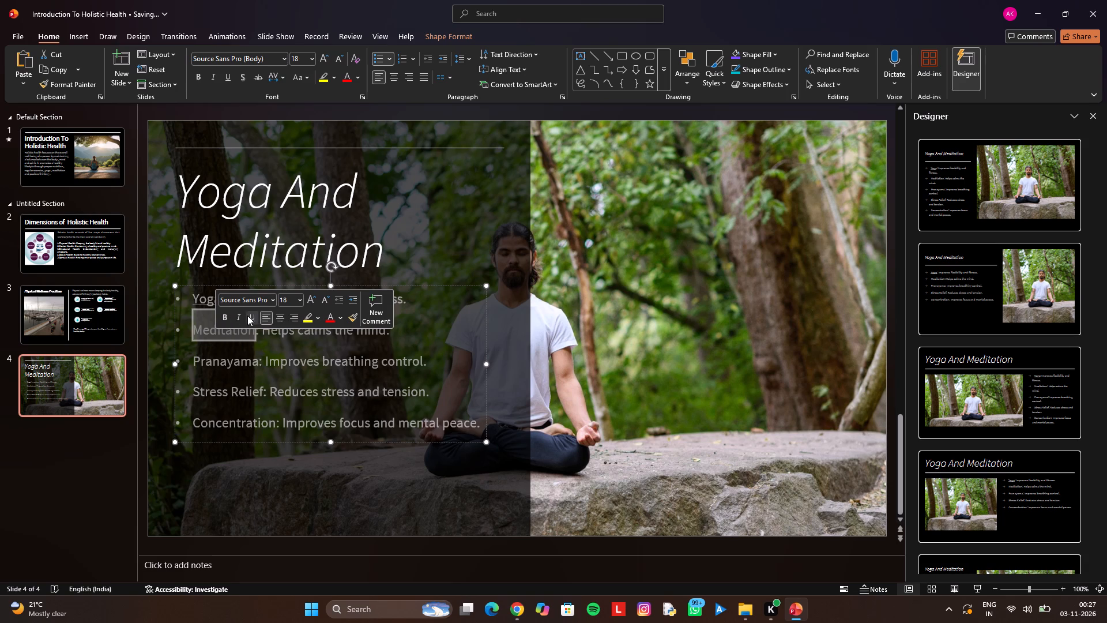
pyautogui.click(247, 316)
pyautogui.doubleClick(223, 369)
pyautogui.click(260, 348)
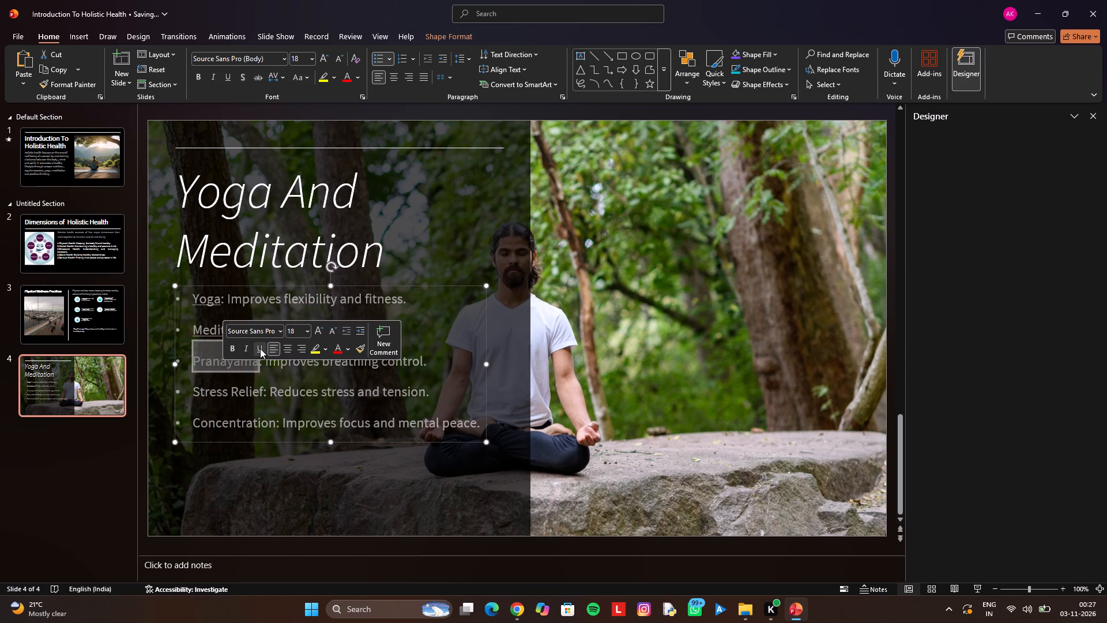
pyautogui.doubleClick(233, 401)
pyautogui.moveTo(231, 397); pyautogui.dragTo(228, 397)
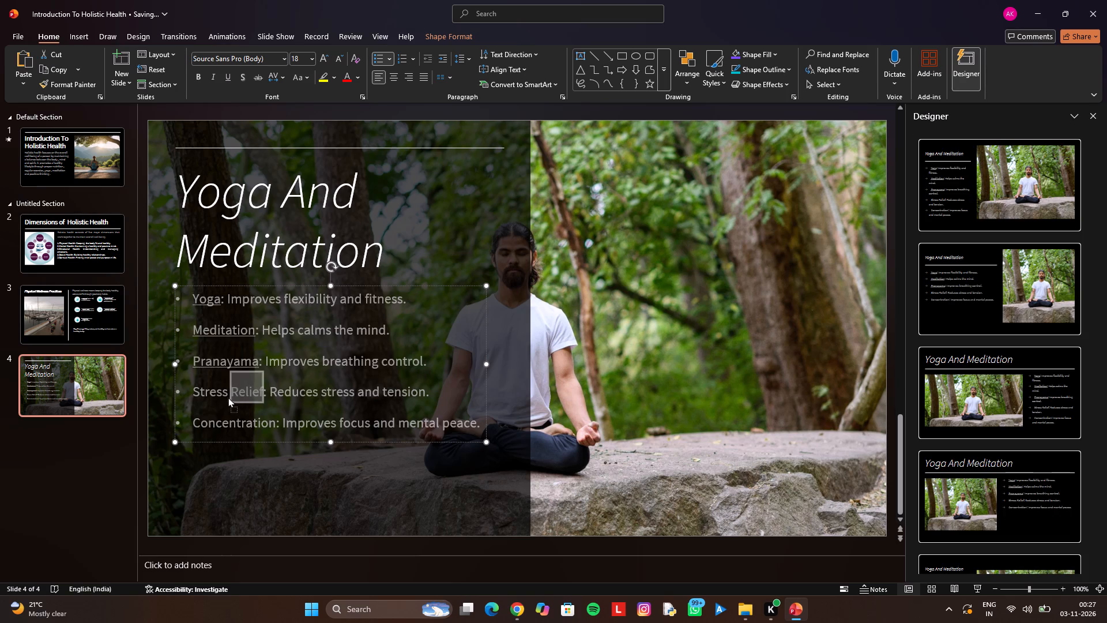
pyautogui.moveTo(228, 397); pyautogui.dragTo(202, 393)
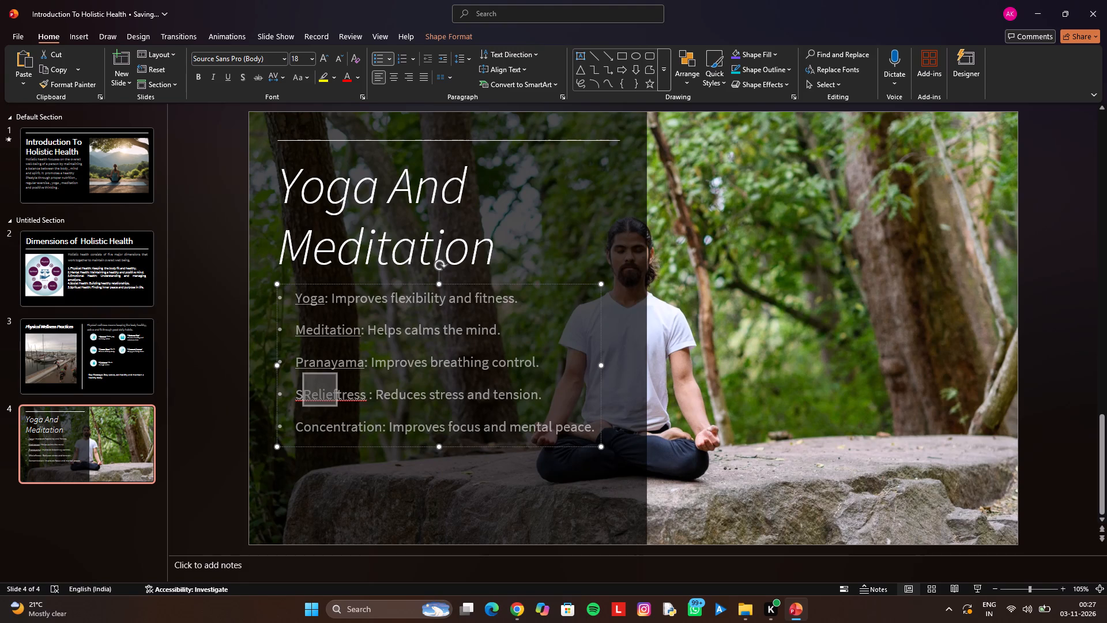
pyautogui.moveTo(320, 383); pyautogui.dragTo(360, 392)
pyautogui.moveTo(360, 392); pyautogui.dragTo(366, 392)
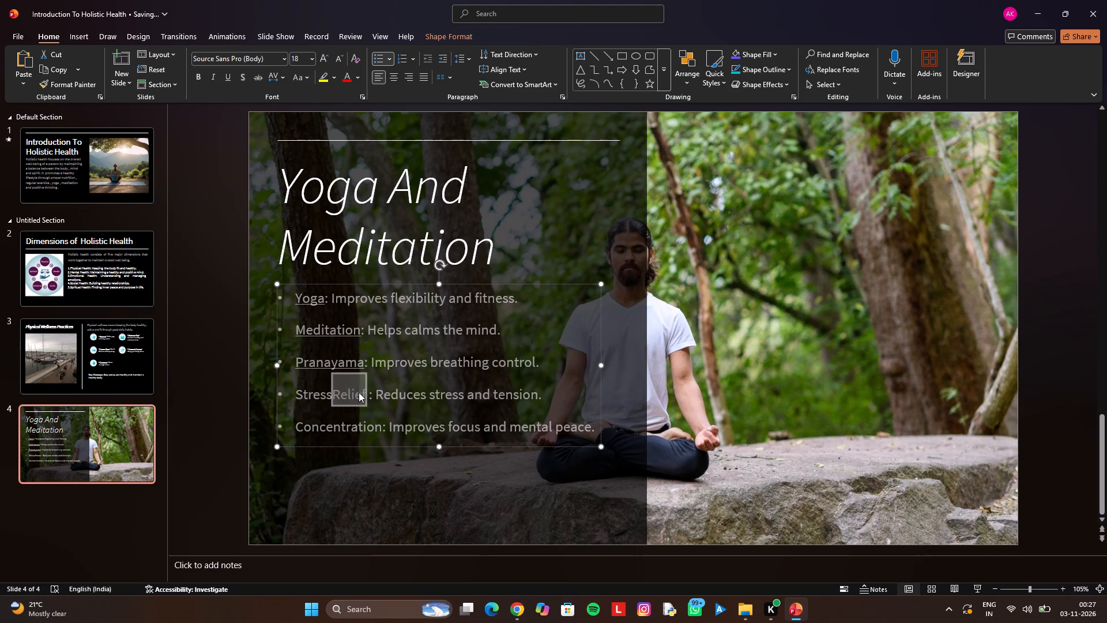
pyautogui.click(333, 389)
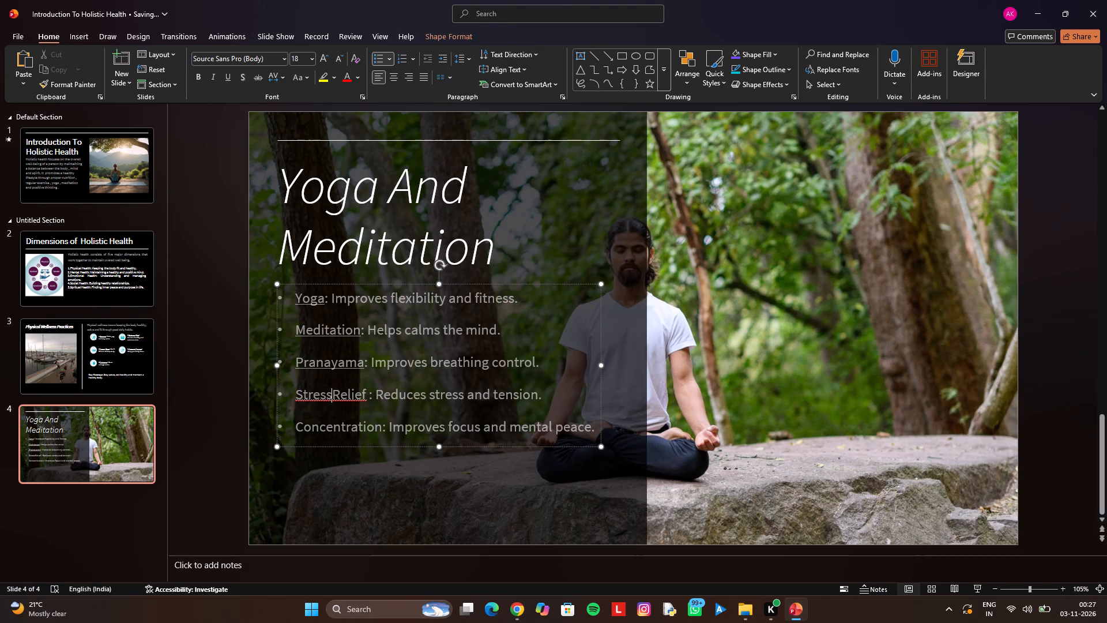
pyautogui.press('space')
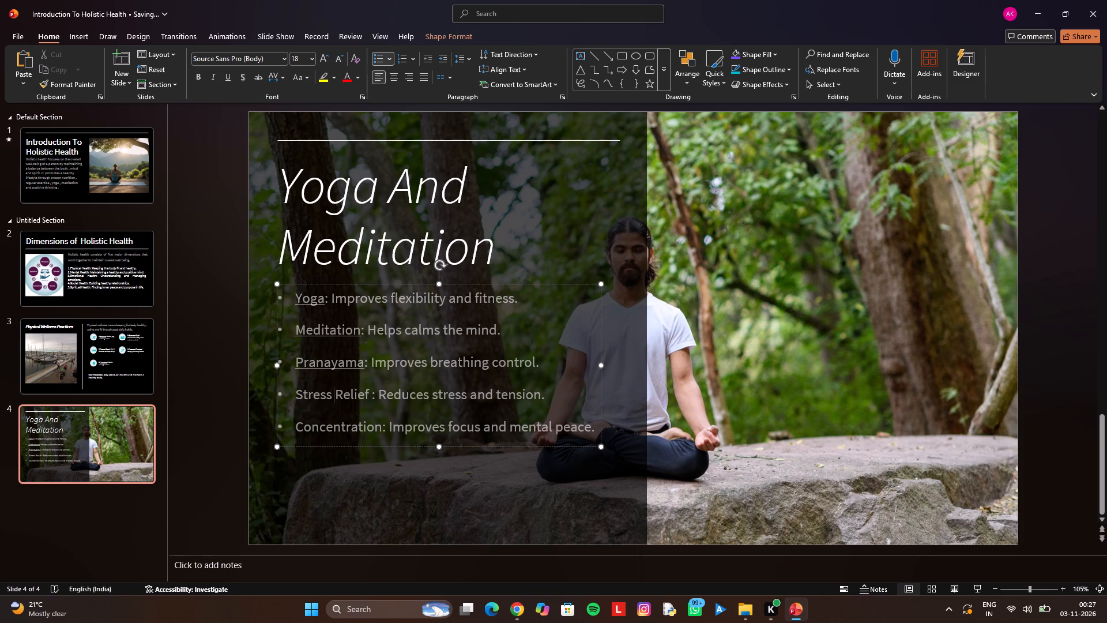
# Underline the lead words Stress Relief and Concentration in the last two bullets.
pyautogui.moveTo(293, 392); pyautogui.dragTo(311, 390)
pyautogui.moveTo(311, 390); pyautogui.dragTo(370, 401)
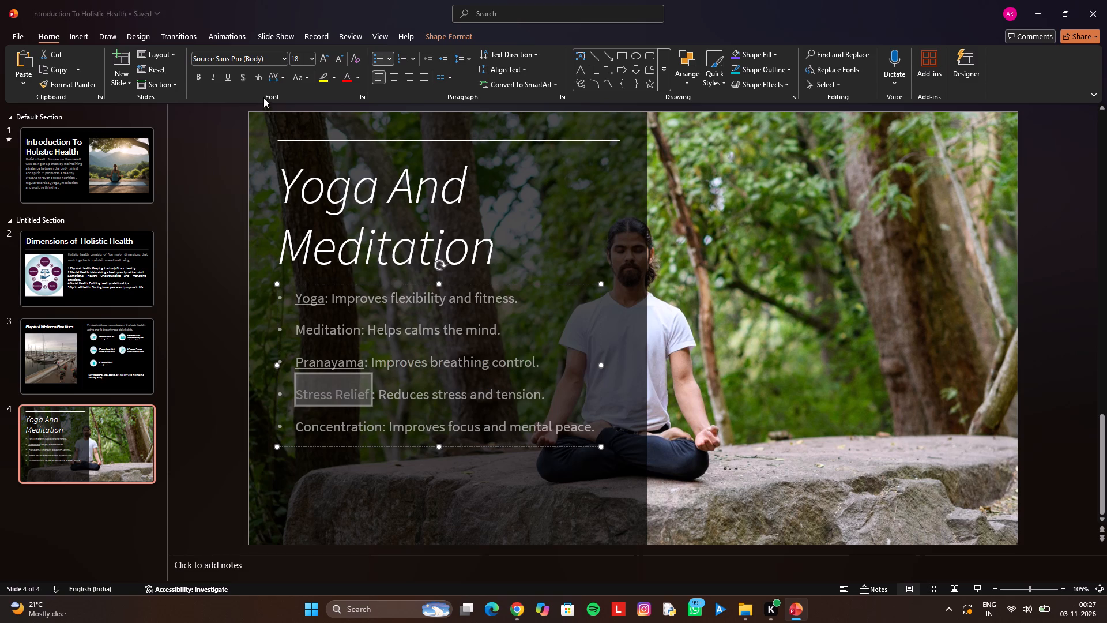
pyautogui.click(224, 76)
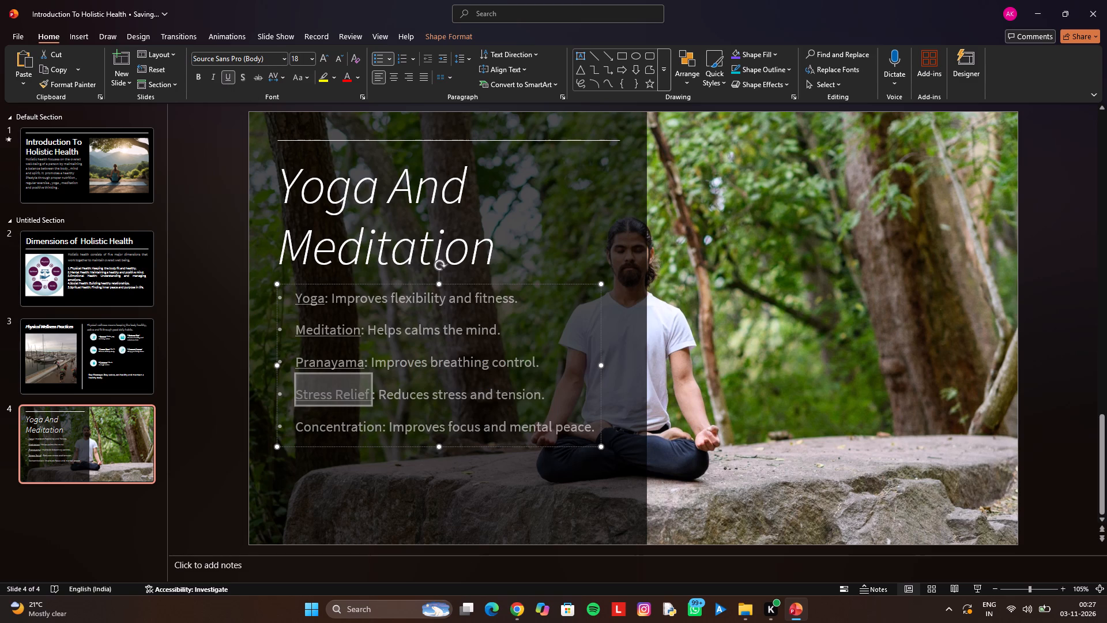
pyautogui.doubleClick(327, 430)
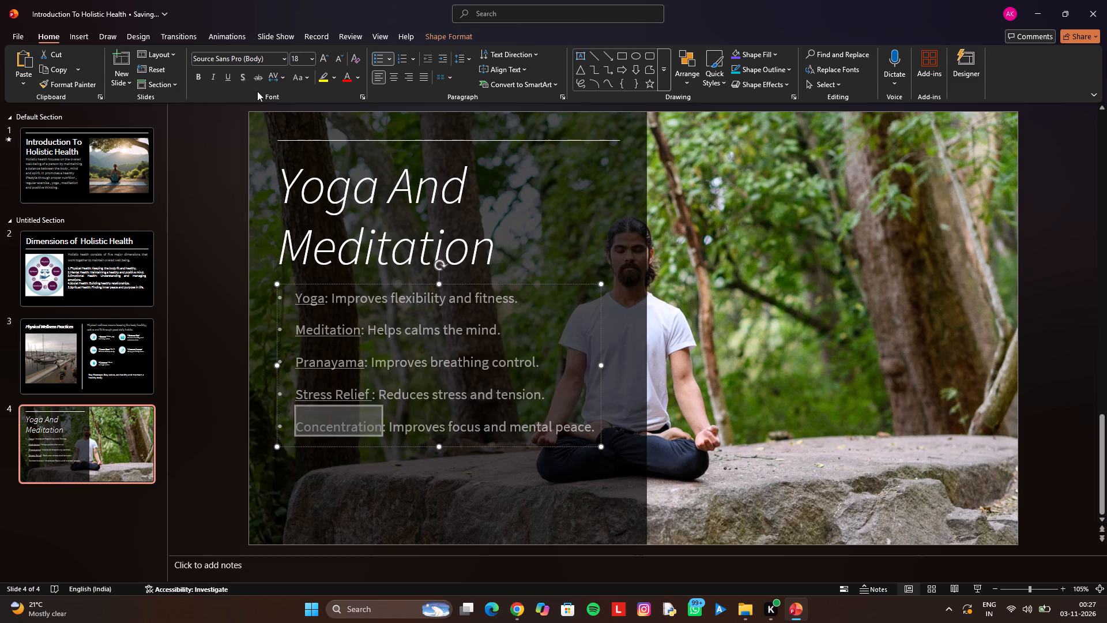
pyautogui.click(227, 80)
# Make the Yoga And Meditation title bold and remove its italics.
pyautogui.click(307, 189)
pyautogui.moveTo(307, 189); pyautogui.dragTo(453, 275)
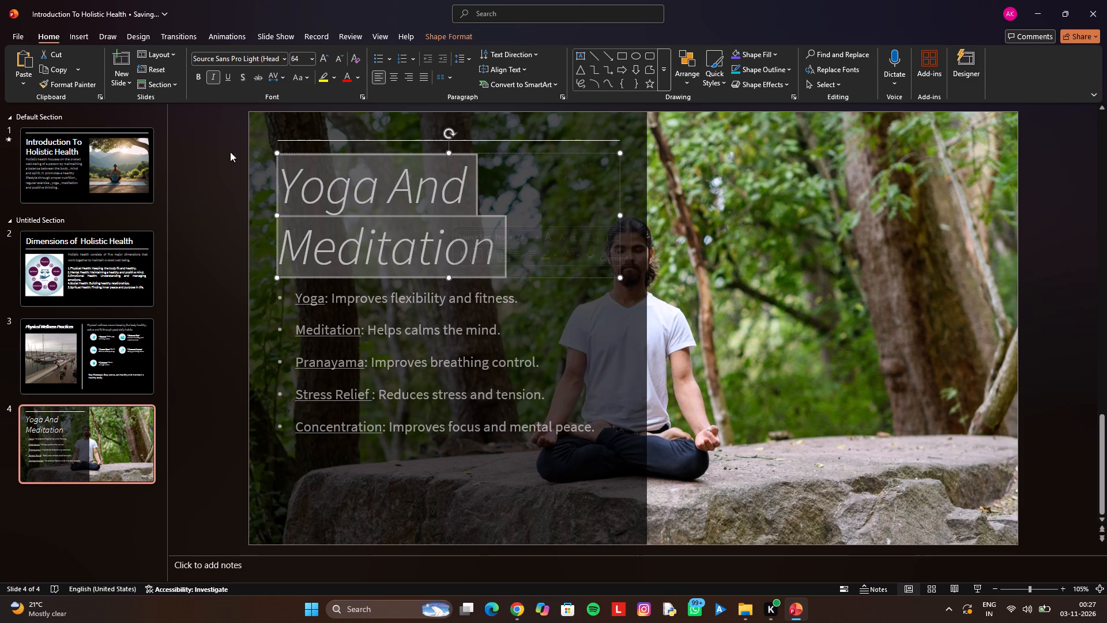
pyautogui.click(201, 75)
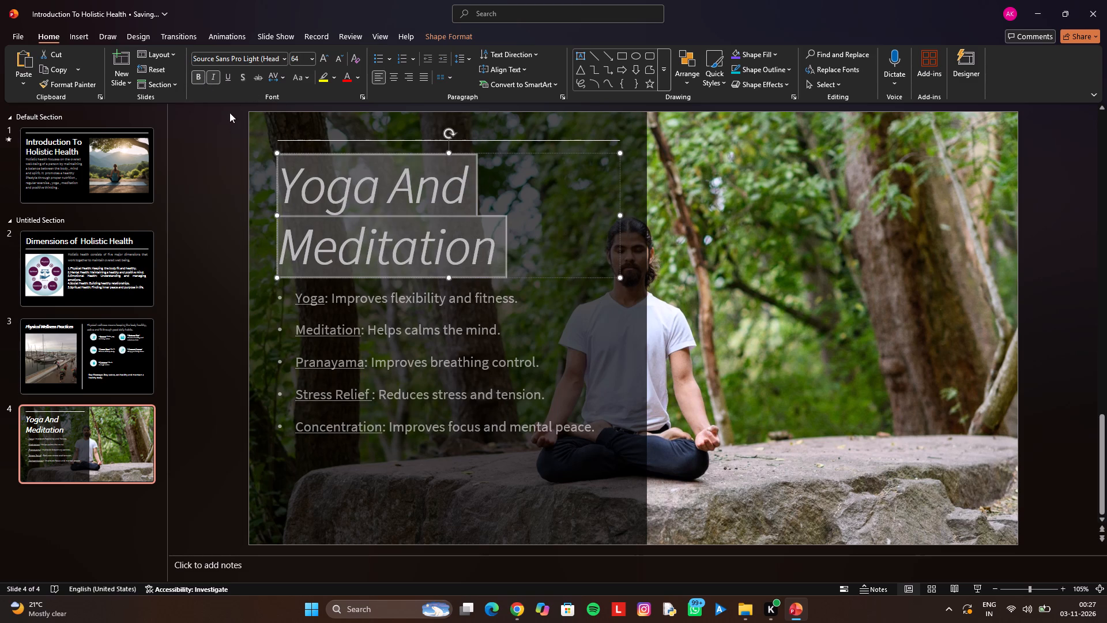
pyautogui.click(209, 74)
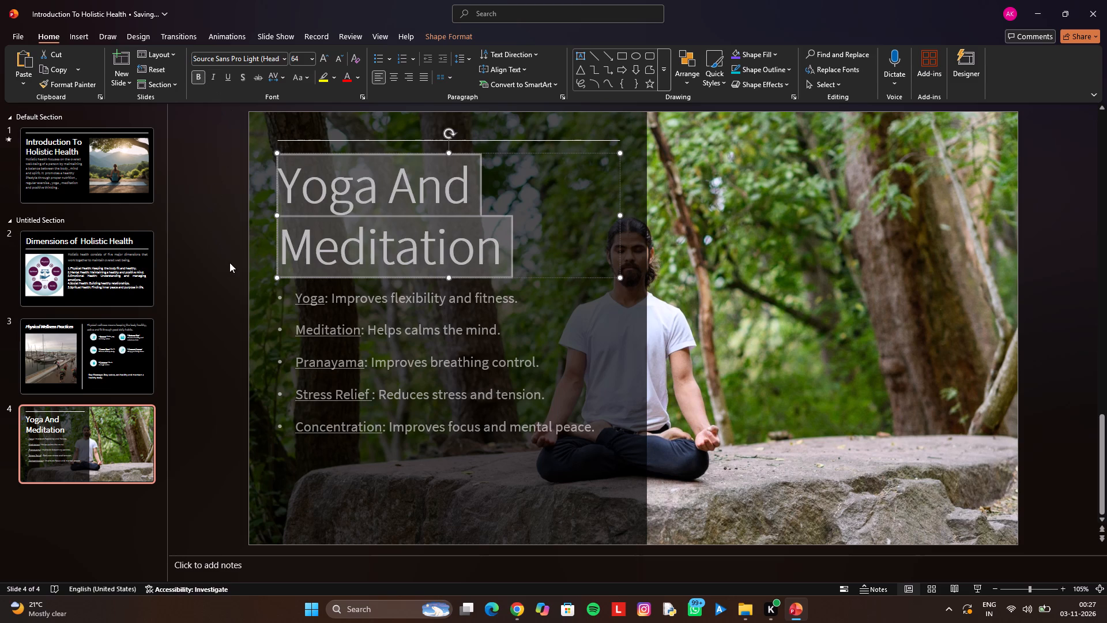
pyautogui.click(197, 275)
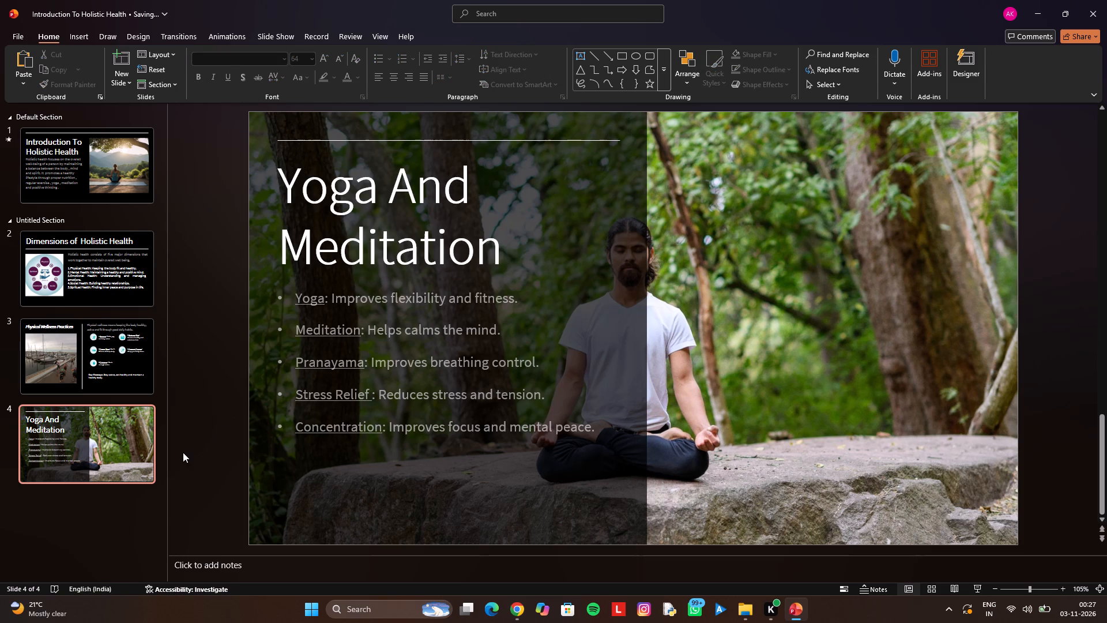
# On slide 3, remove the italics from the Physical Wellness Practices title while keeping it bold.
pyautogui.click(116, 354)
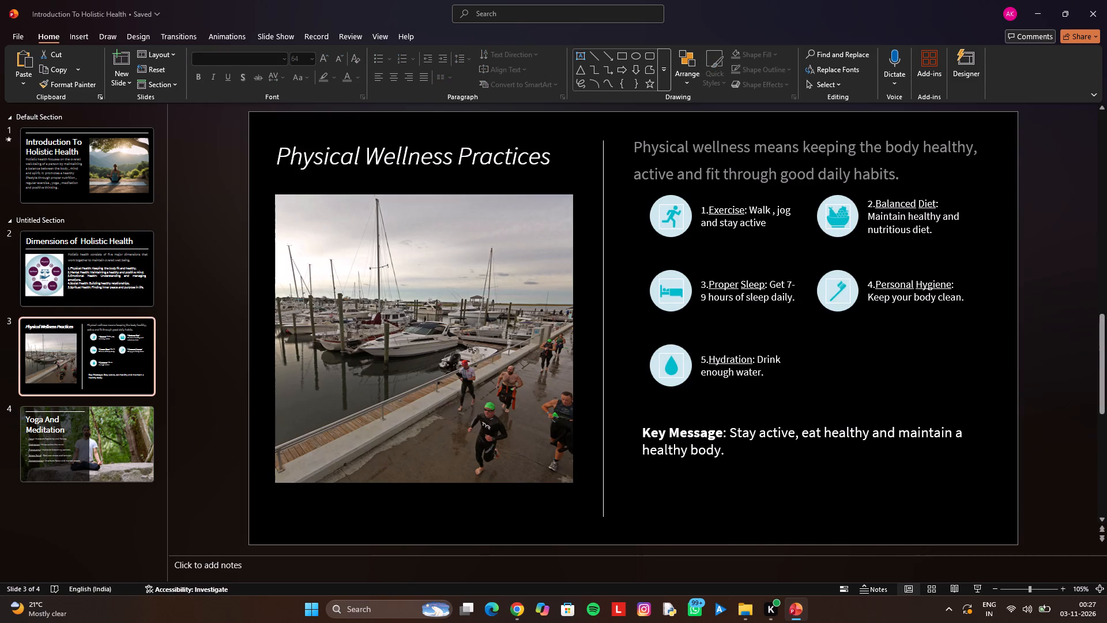
pyautogui.moveTo(278, 154); pyautogui.dragTo(534, 162)
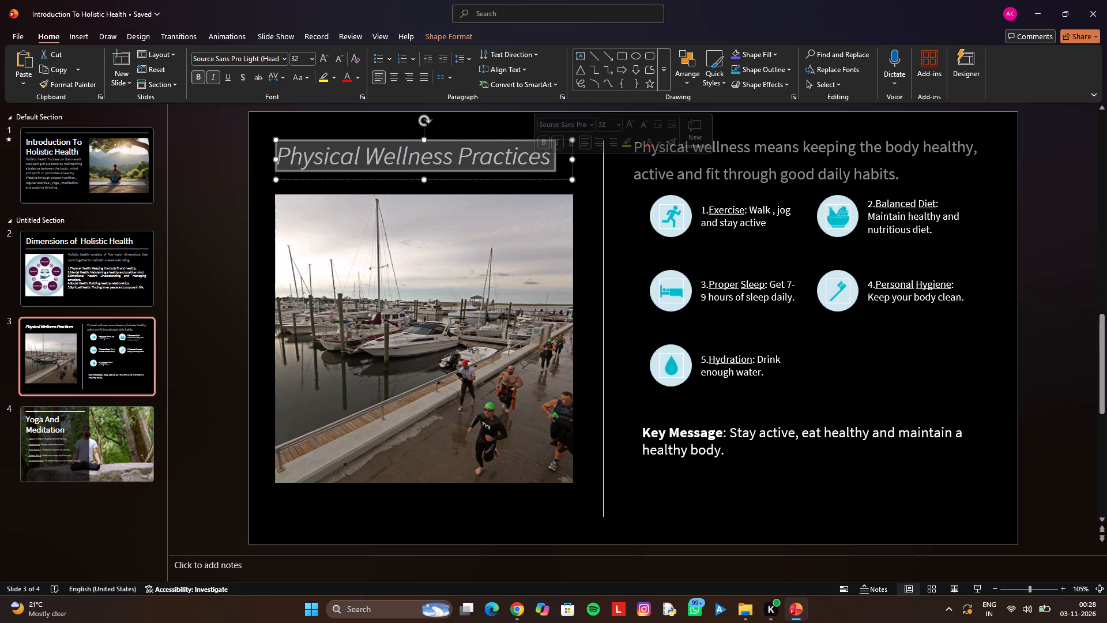
pyautogui.click(201, 79)
pyautogui.click(197, 77)
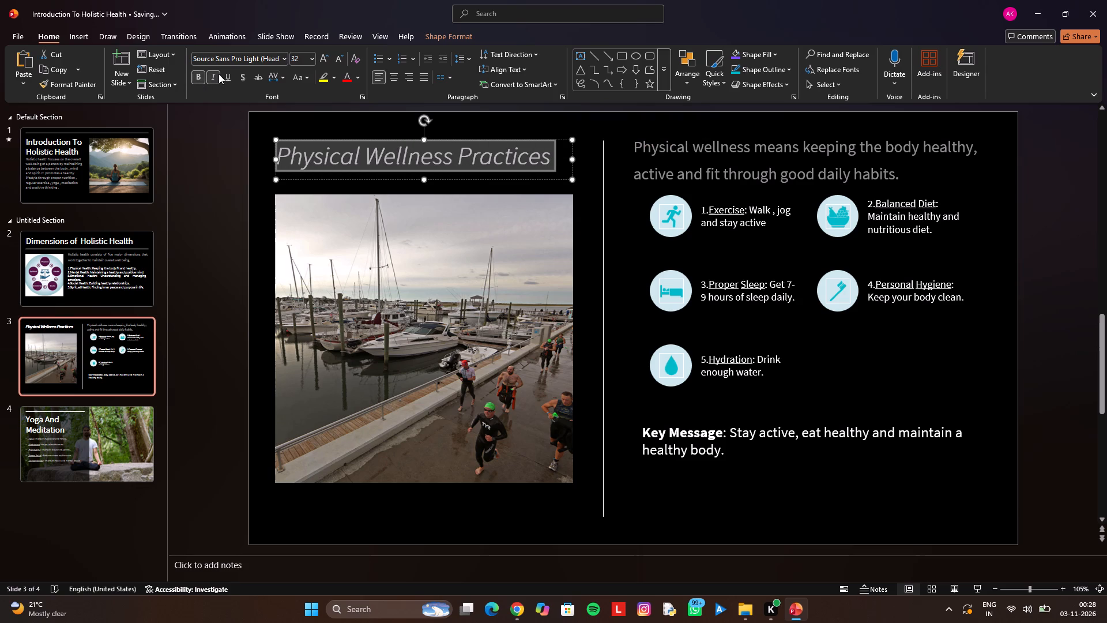
pyautogui.click(214, 77)
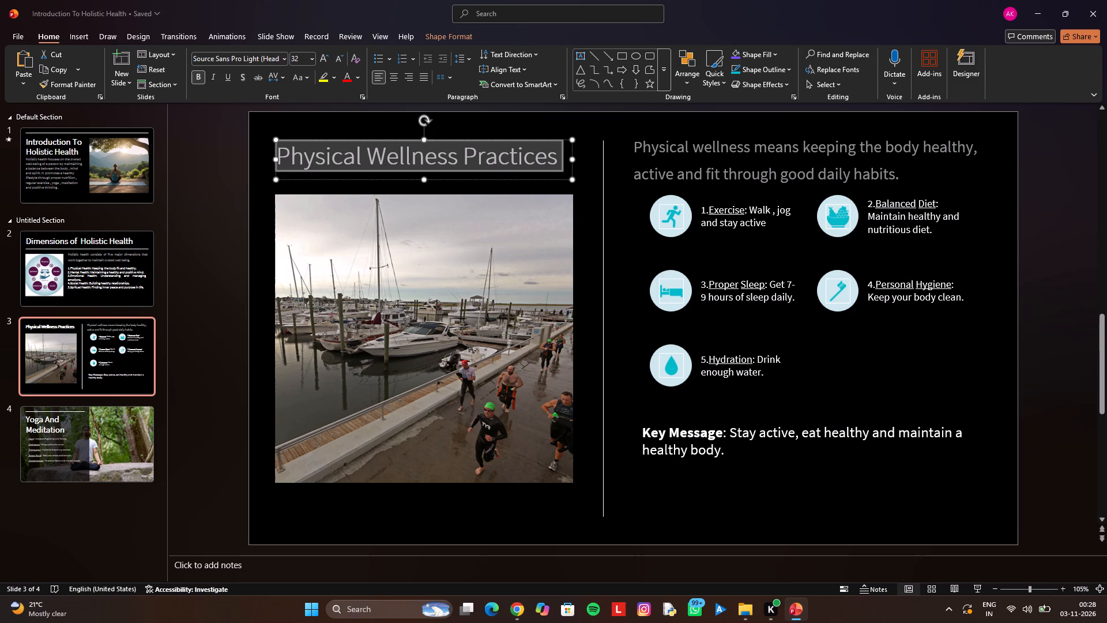
# Widen the Physical Wellness Practices title box slightly towards the vertical divider and apply font size 32.
pyautogui.moveTo(572, 160); pyautogui.dragTo(583, 160)
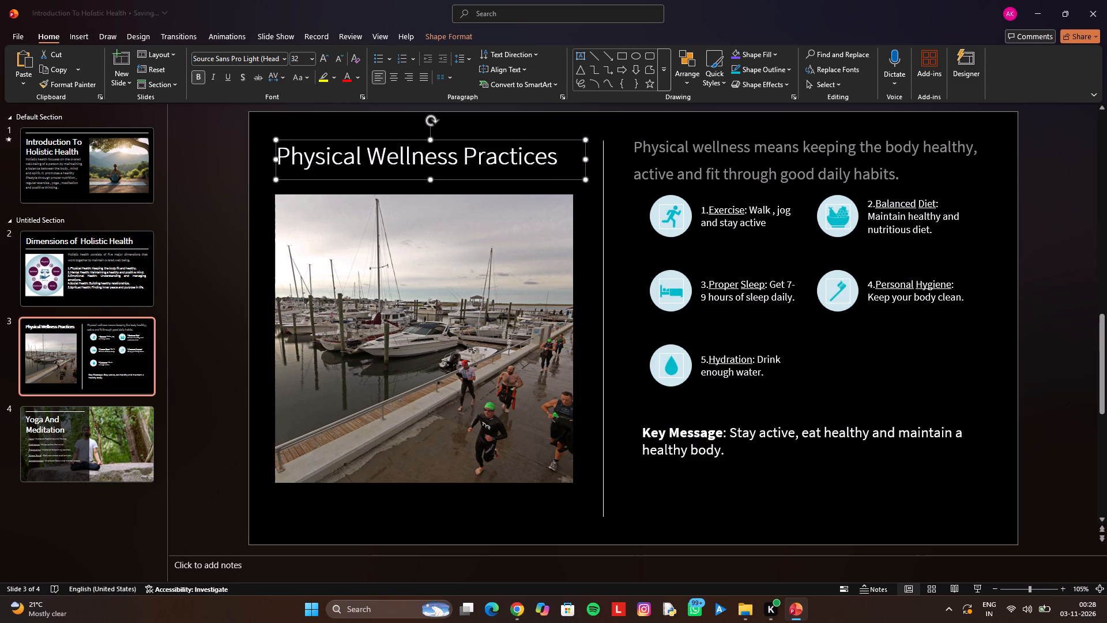
pyautogui.click(312, 53)
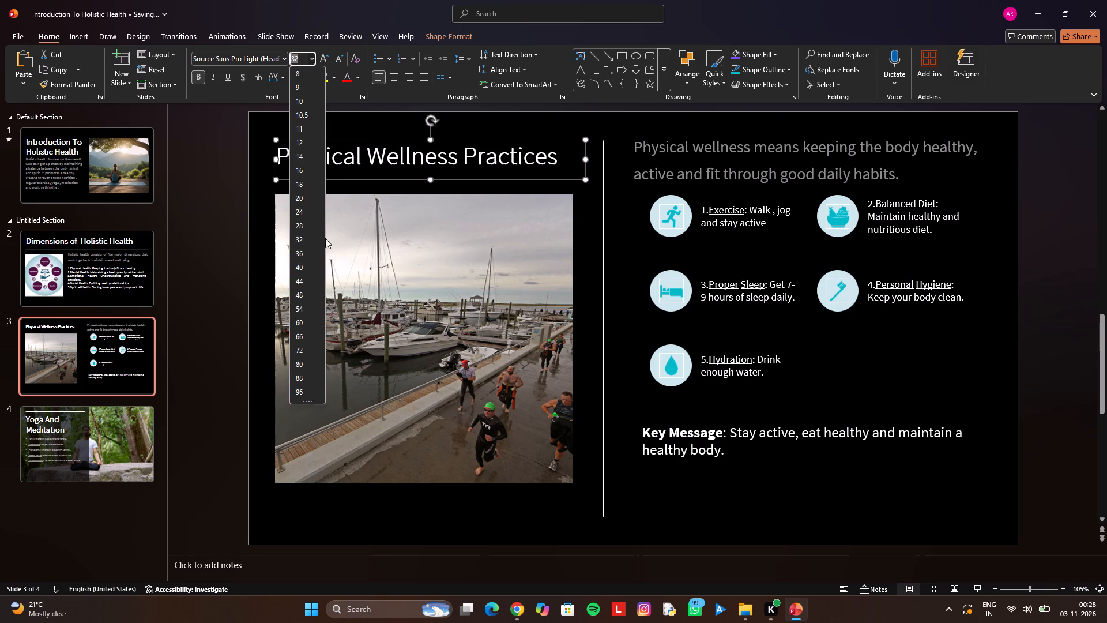
pyautogui.click(308, 238)
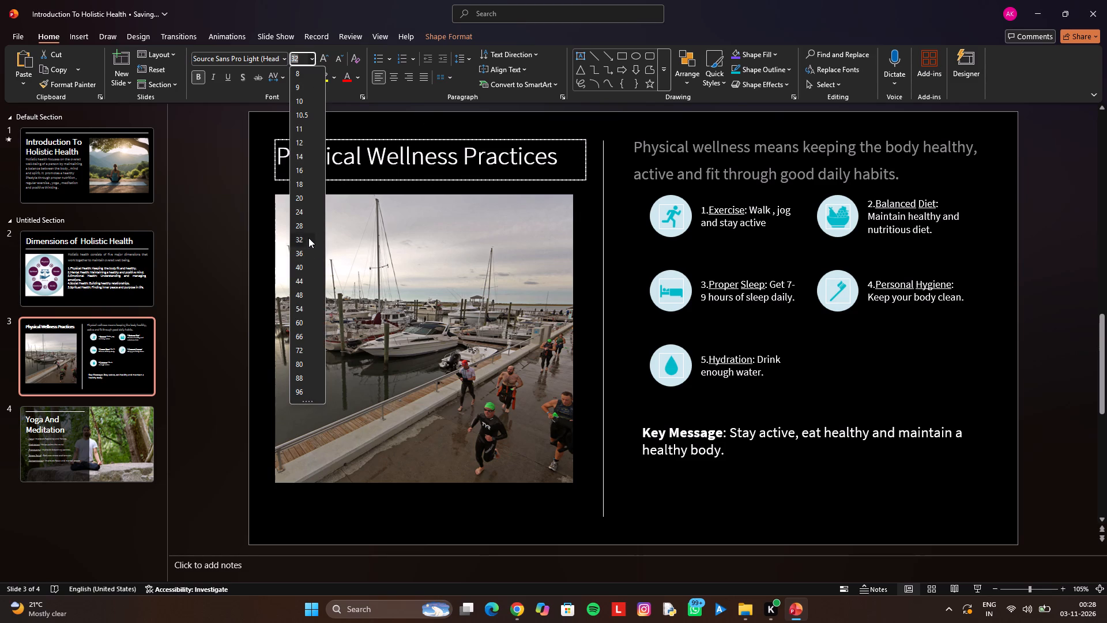
pyautogui.click(217, 247)
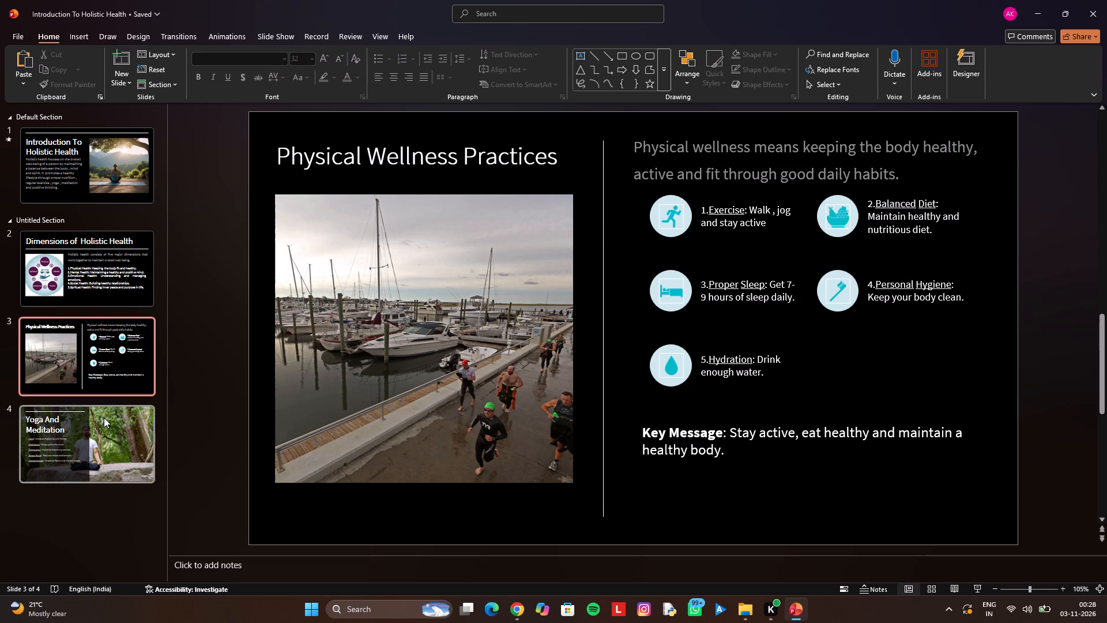
# Return to slide 4 and save a copy as Introduction To Holistic Health in OneDrive's Dokumen folder, replacing the existing file.
pyautogui.click(104, 418)
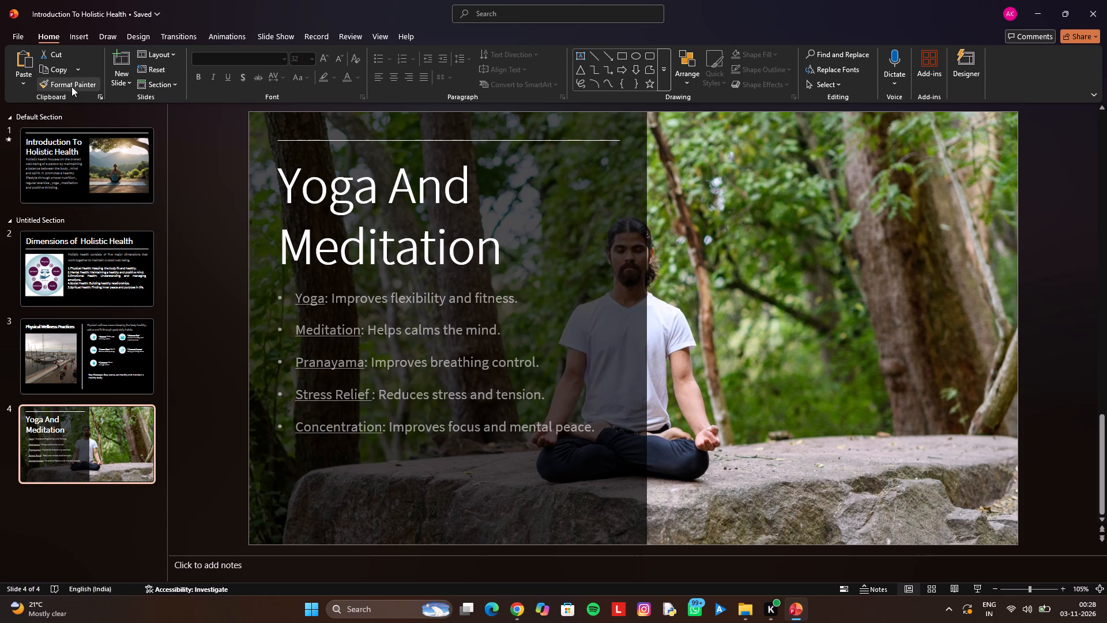
pyautogui.click(21, 43)
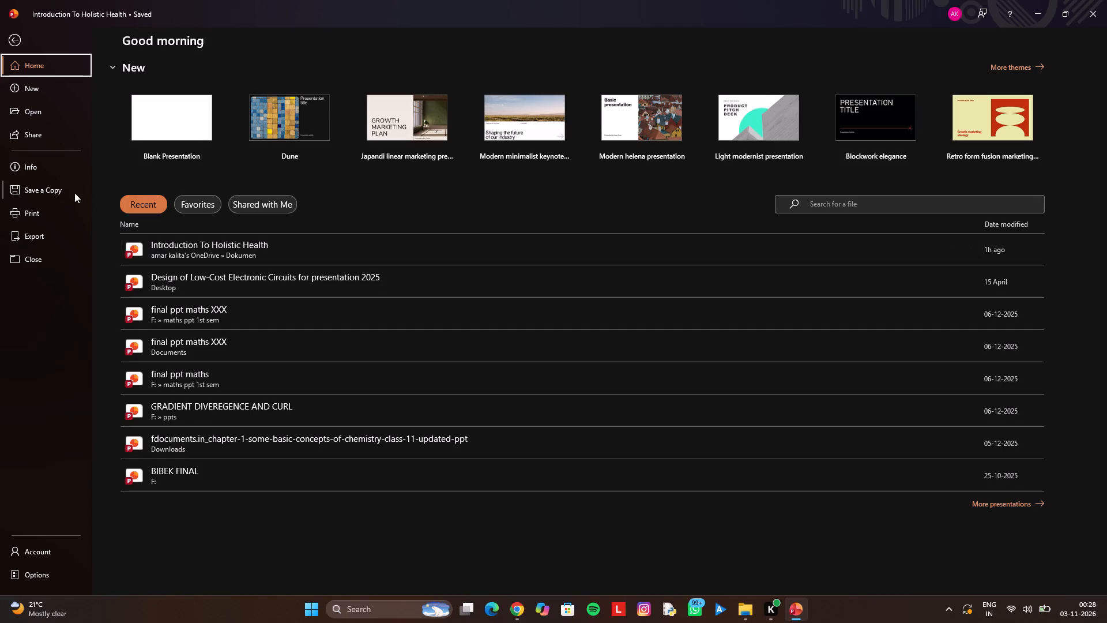
pyautogui.click(61, 187)
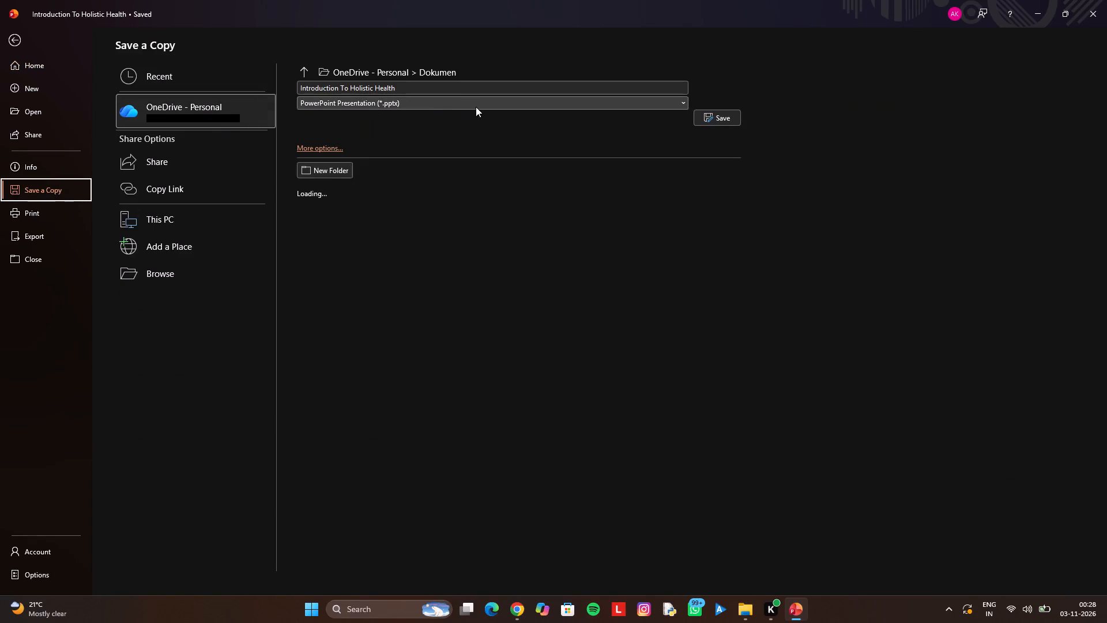
pyautogui.click(721, 119)
pyautogui.click(710, 118)
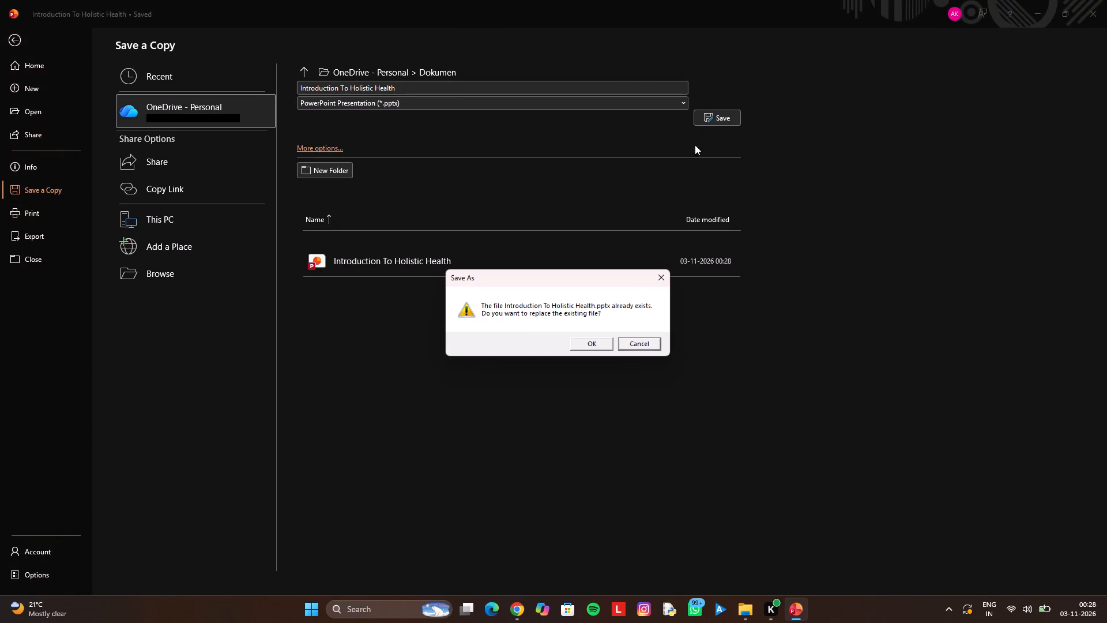
pyautogui.click(593, 342)
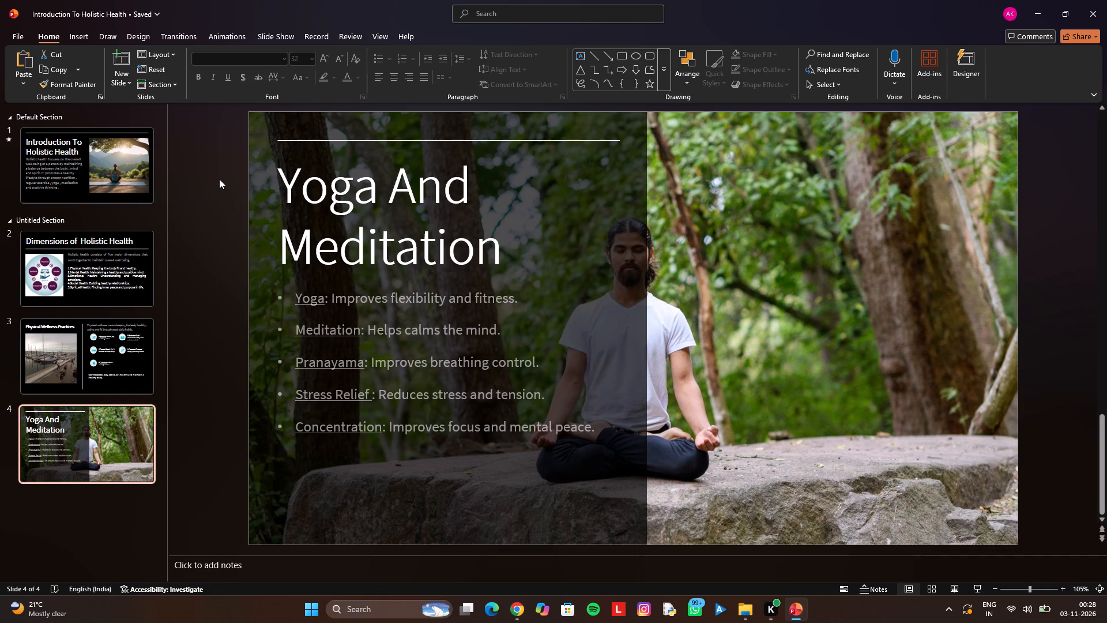
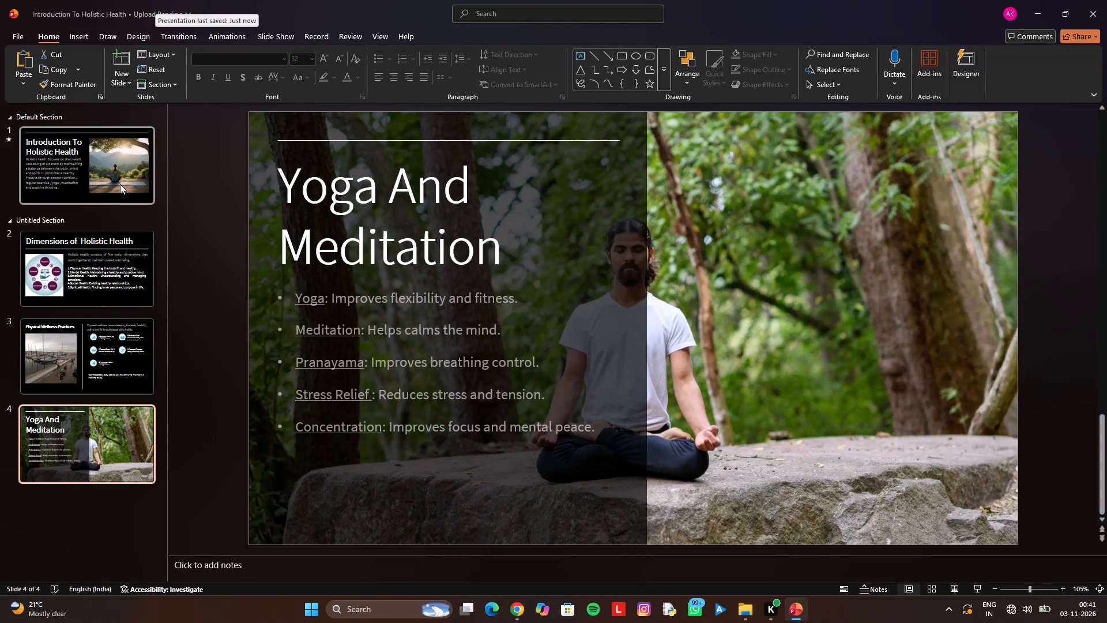
# Review all four slides in order, from Introduction To Holistic Health through Yoga And Meditation, and return to slide 1.
pyautogui.scroll(2, 112, 185)
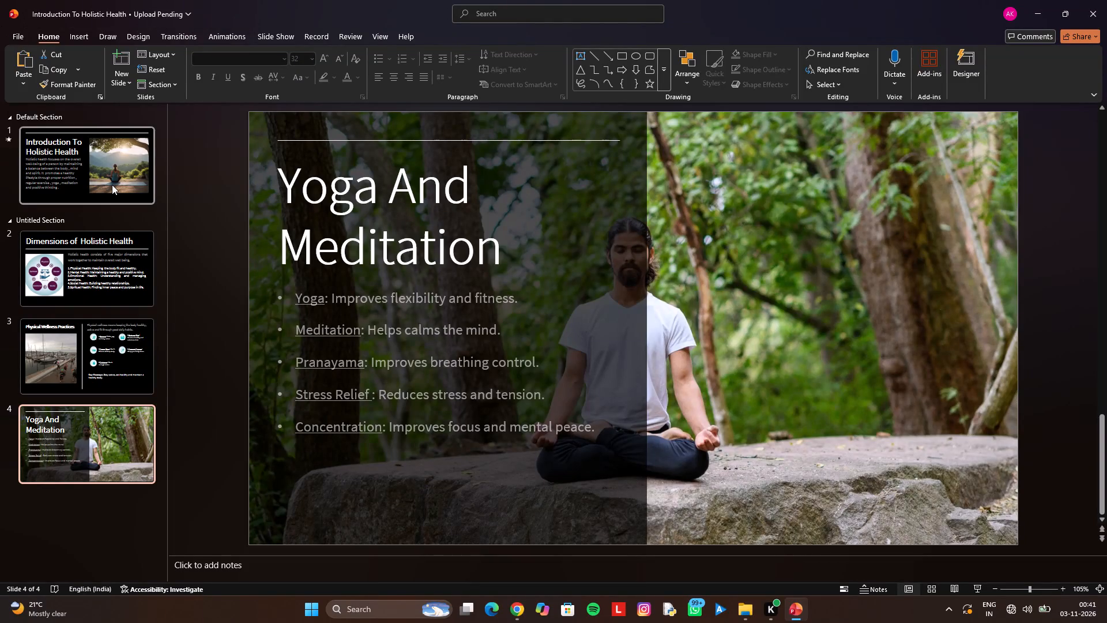
pyautogui.scroll(2, 112, 185)
pyautogui.click(84, 170)
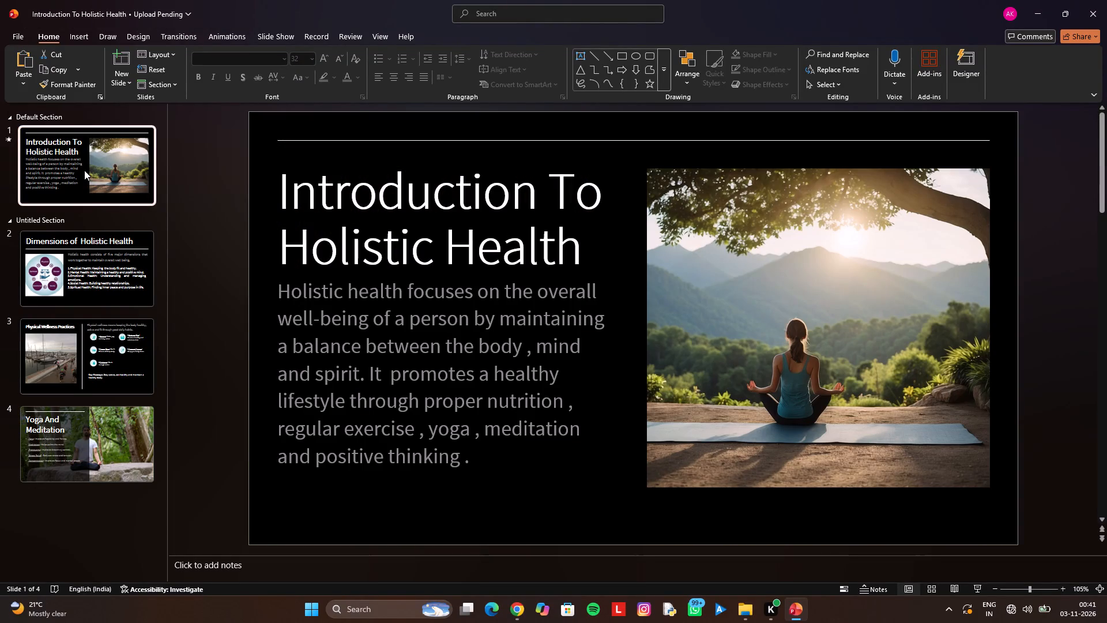
pyautogui.click(89, 251)
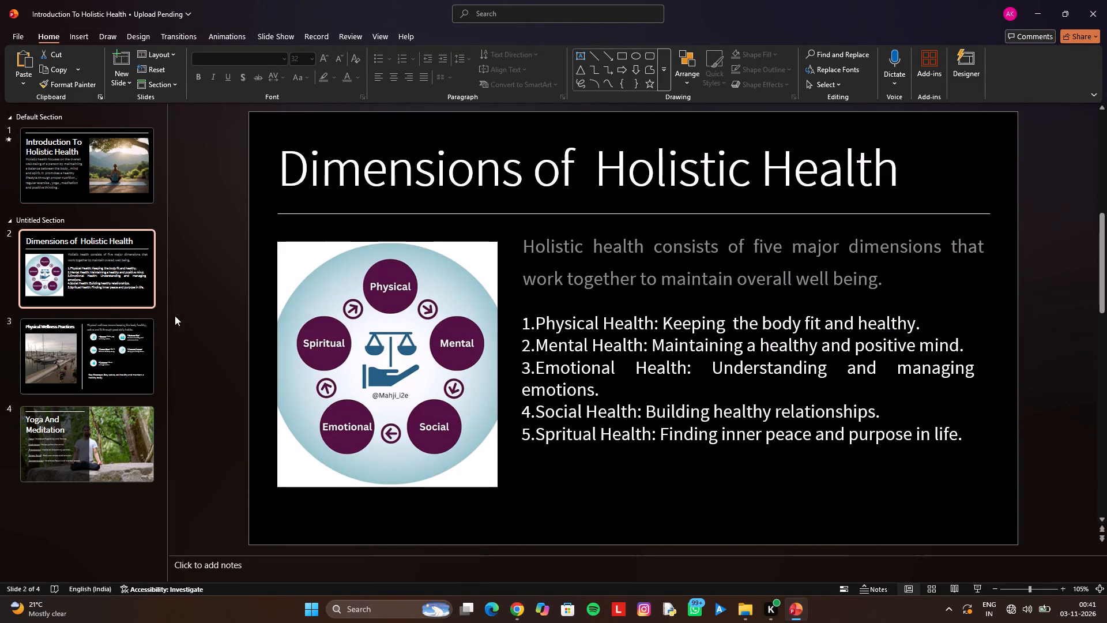
pyautogui.click(133, 343)
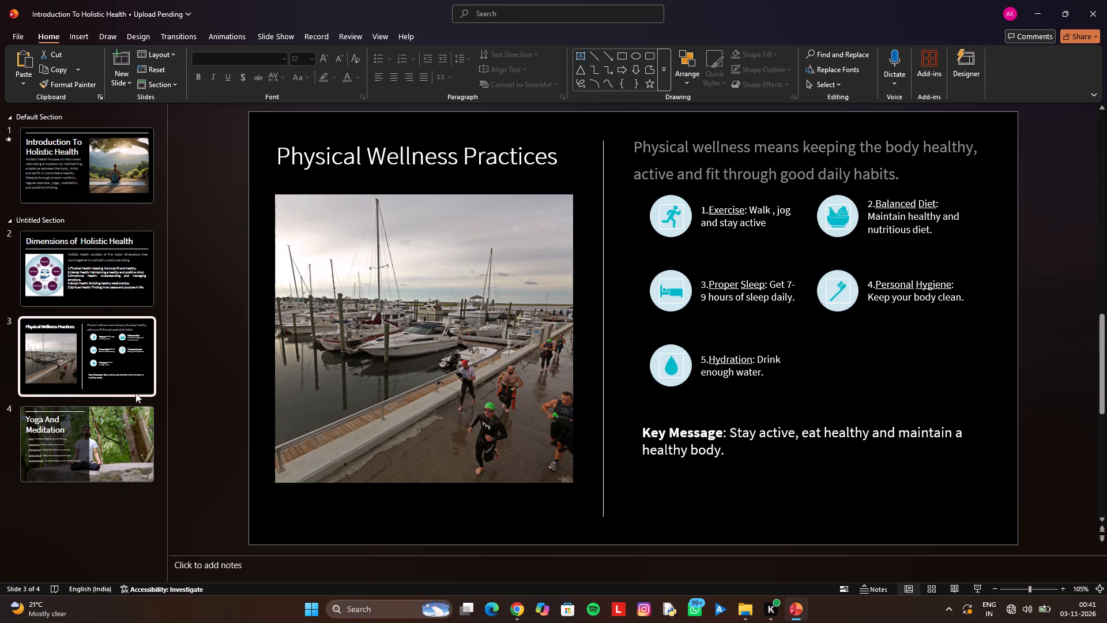
pyautogui.click(126, 430)
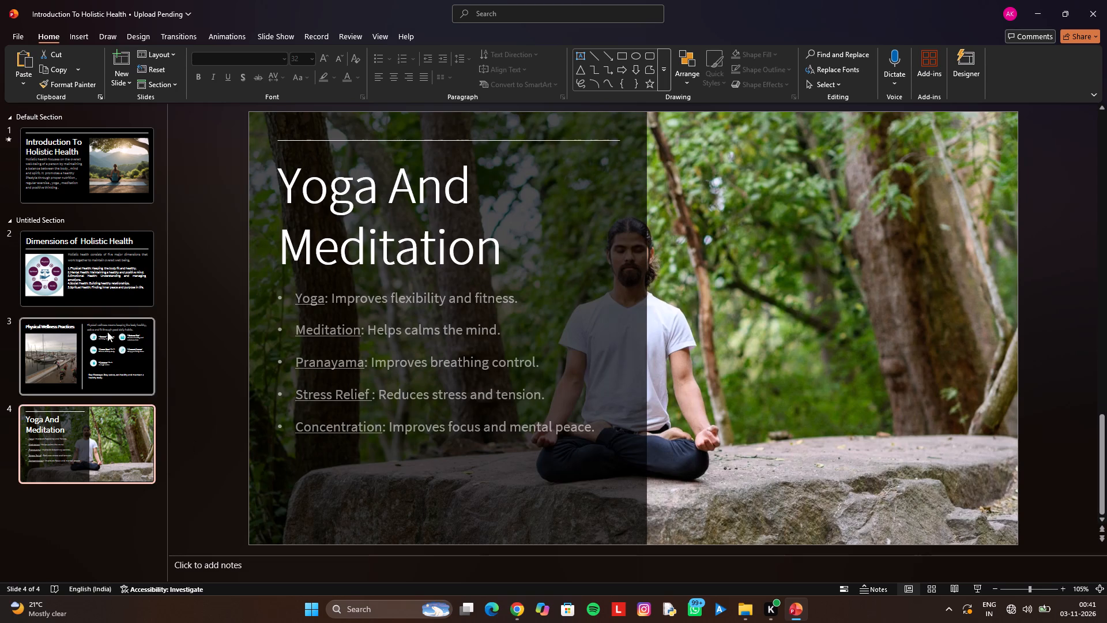
pyautogui.click(112, 195)
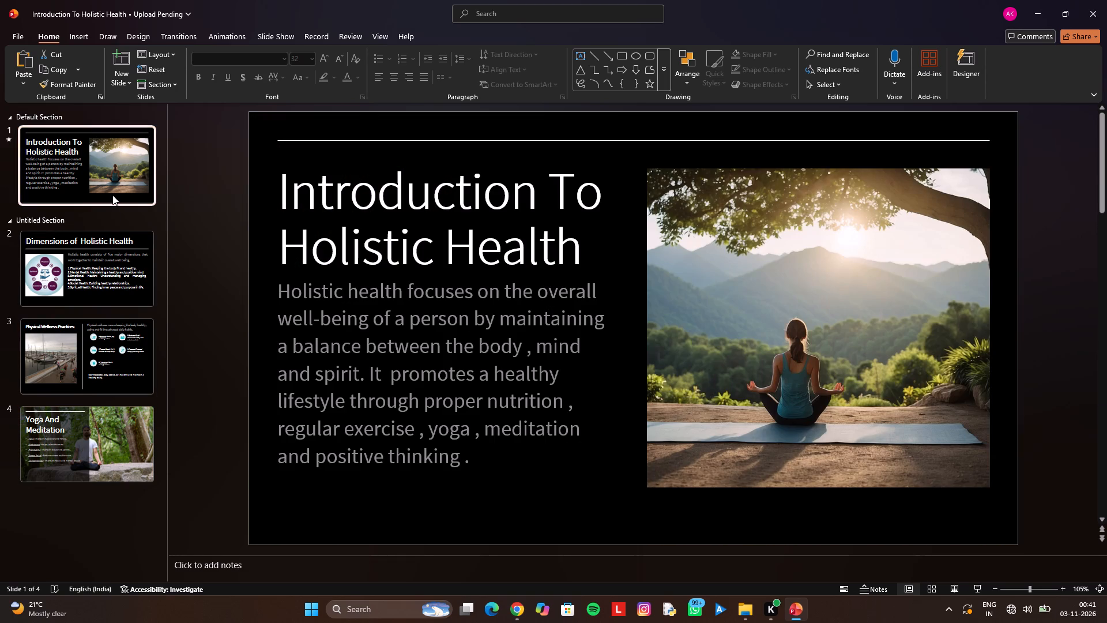
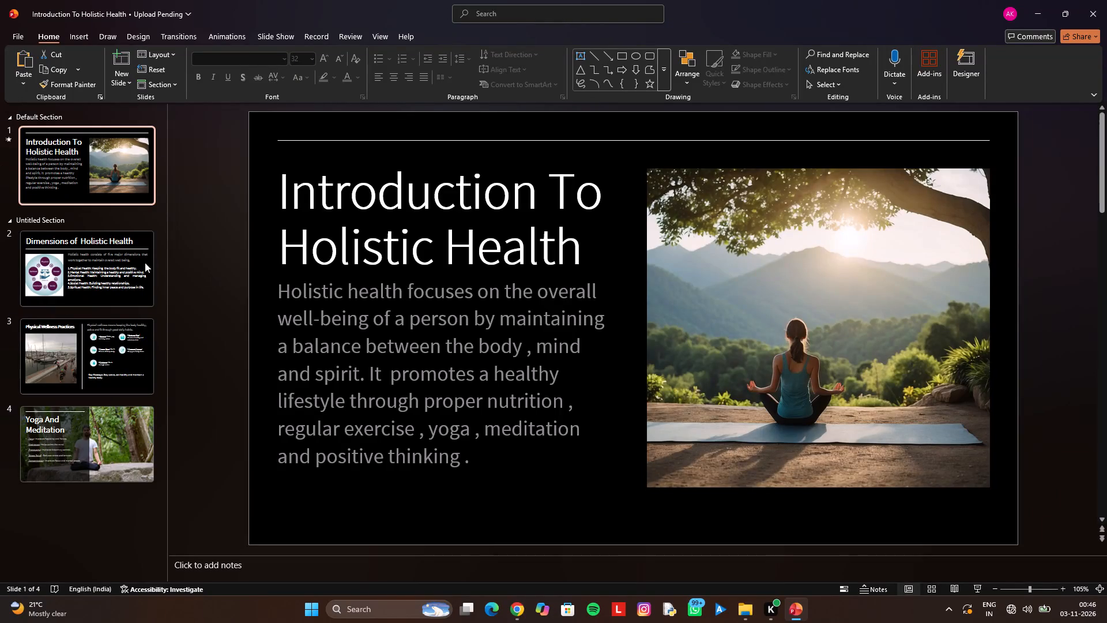
# Look through the four slides repeatedly, forward to Yoga And Meditation and back, finishing on the Introduction To Holistic Health slide.
pyautogui.click(103, 291)
pyautogui.click(108, 343)
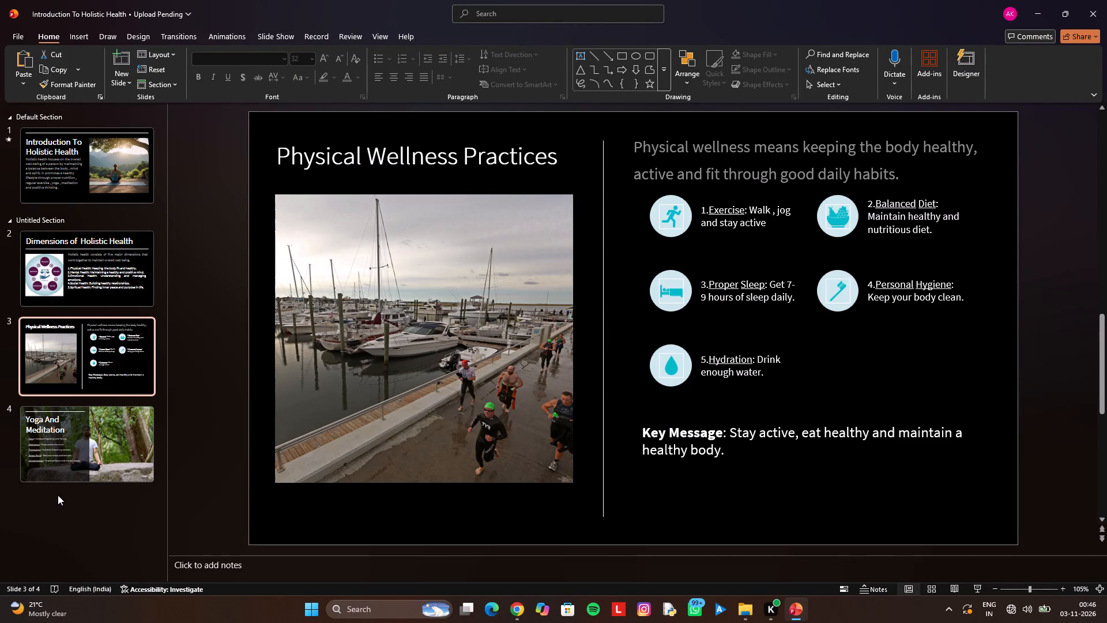
pyautogui.click(62, 463)
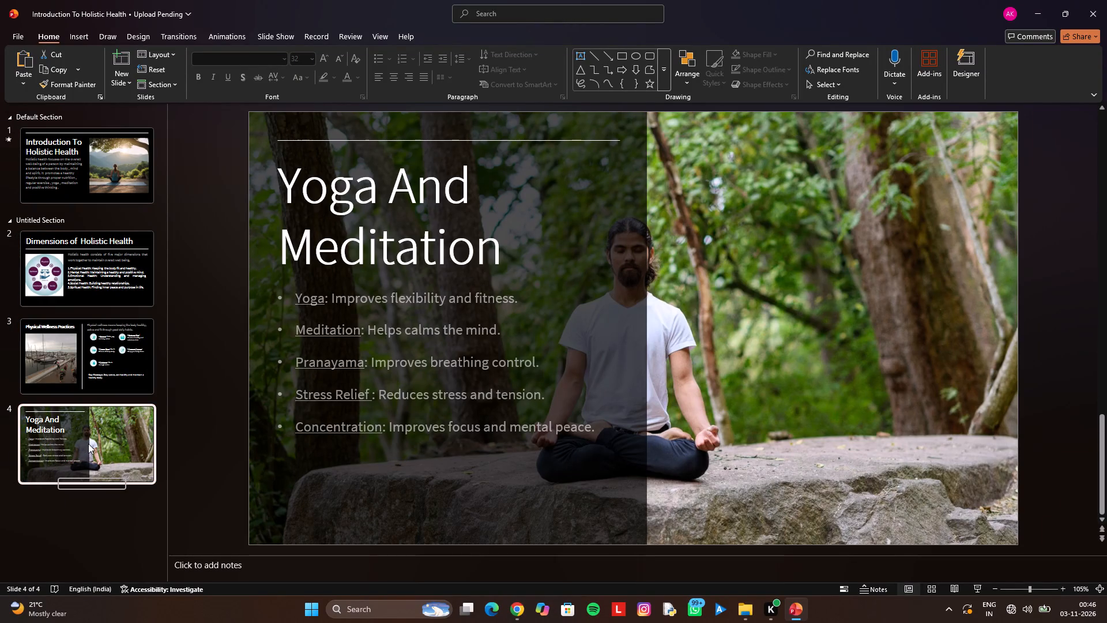
pyautogui.click(127, 380)
pyautogui.click(123, 273)
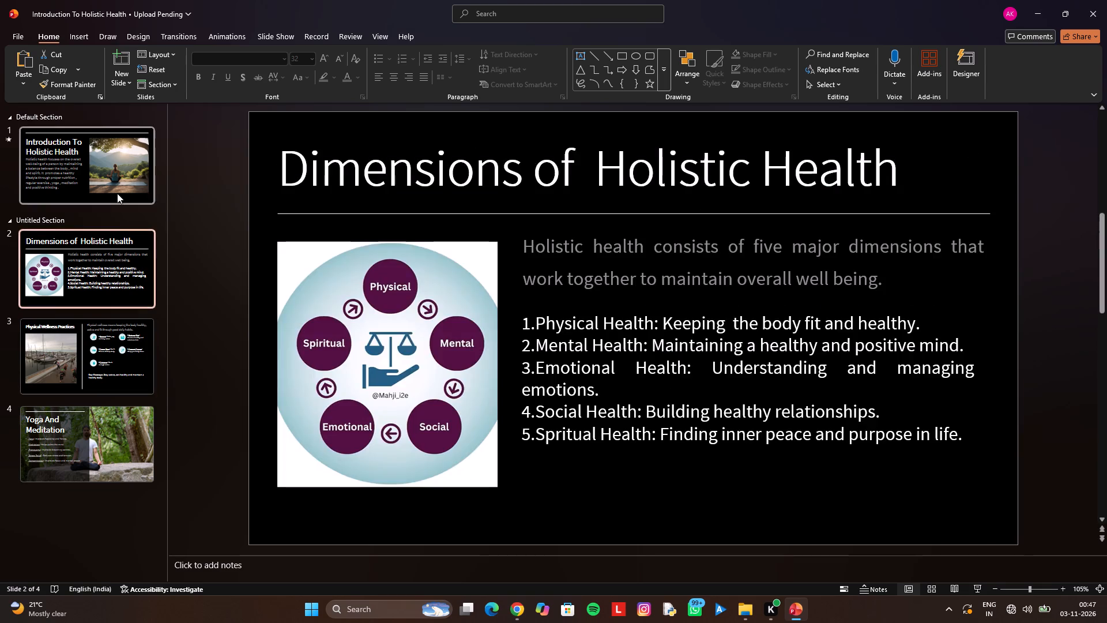
pyautogui.click(120, 193)
pyautogui.click(95, 268)
pyautogui.click(85, 377)
pyautogui.click(88, 414)
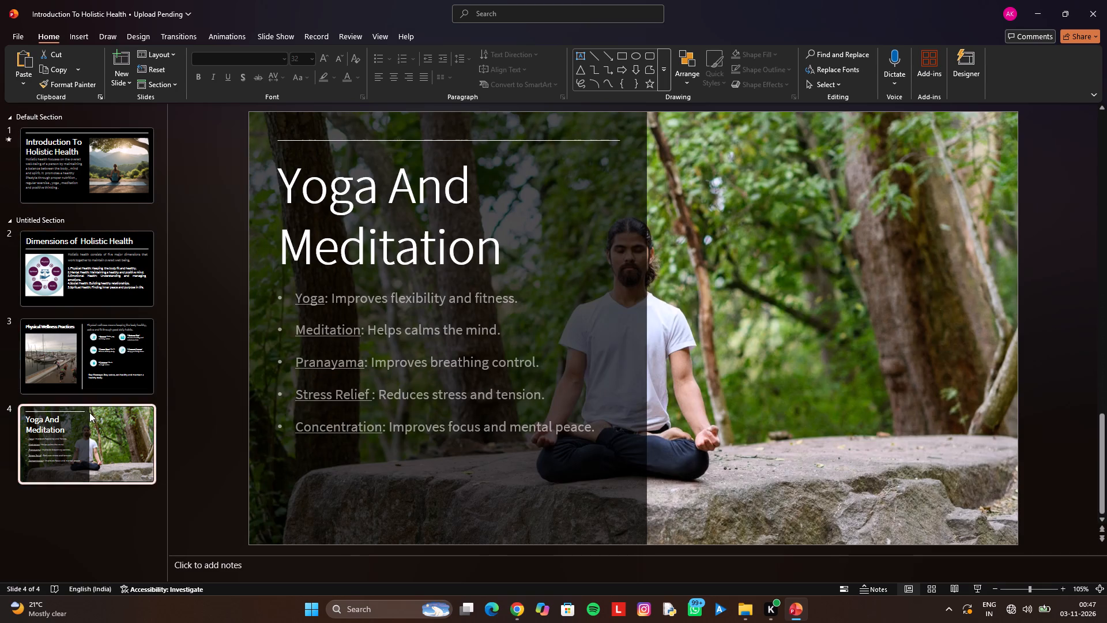
pyautogui.click(101, 358)
pyautogui.click(102, 259)
pyautogui.click(101, 168)
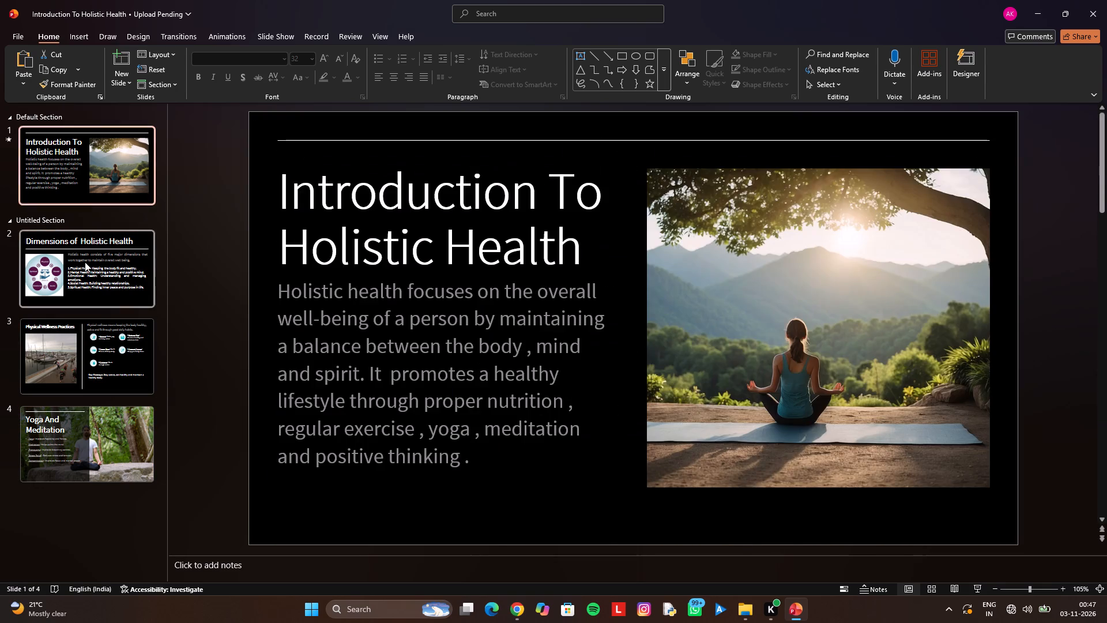
pyautogui.click(85, 262)
pyautogui.click(85, 347)
pyautogui.click(103, 401)
pyautogui.click(107, 421)
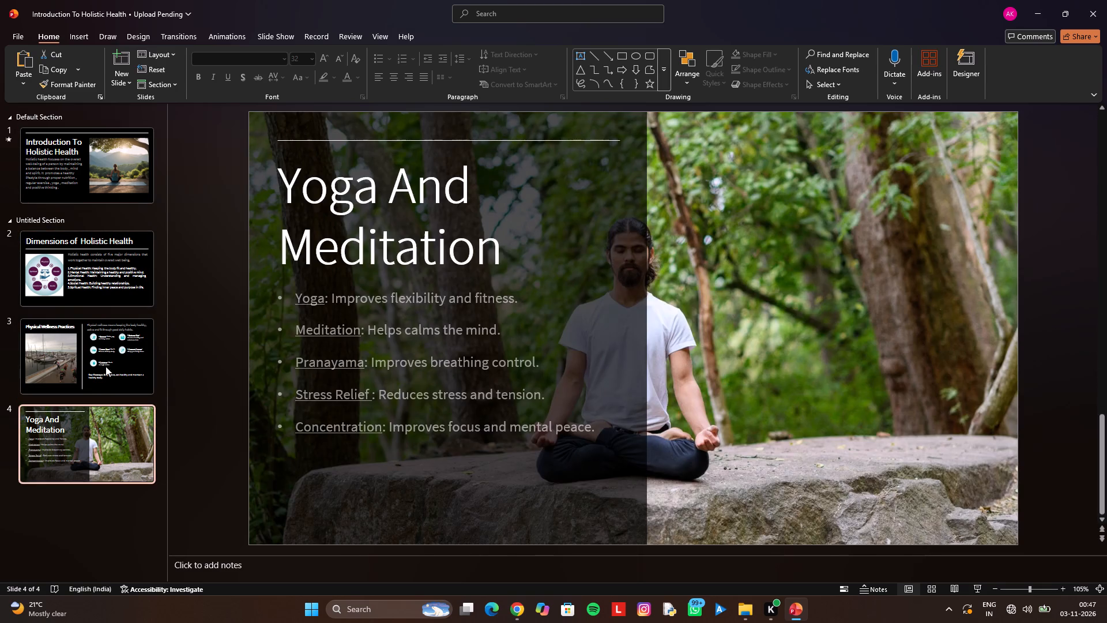
pyautogui.click(107, 343)
pyautogui.click(108, 260)
pyautogui.click(122, 185)
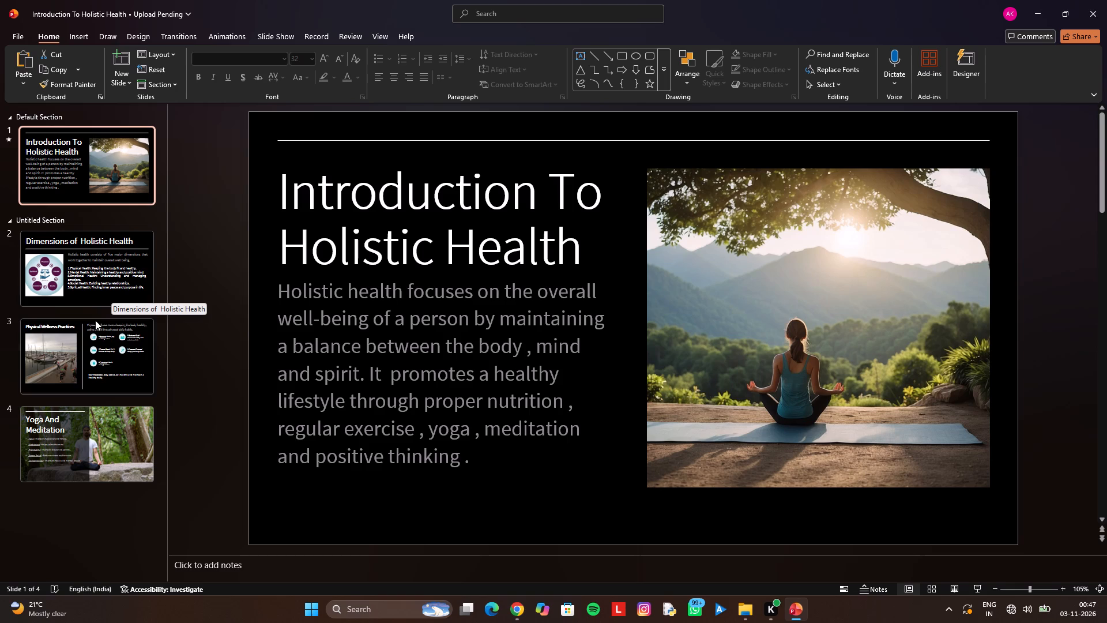
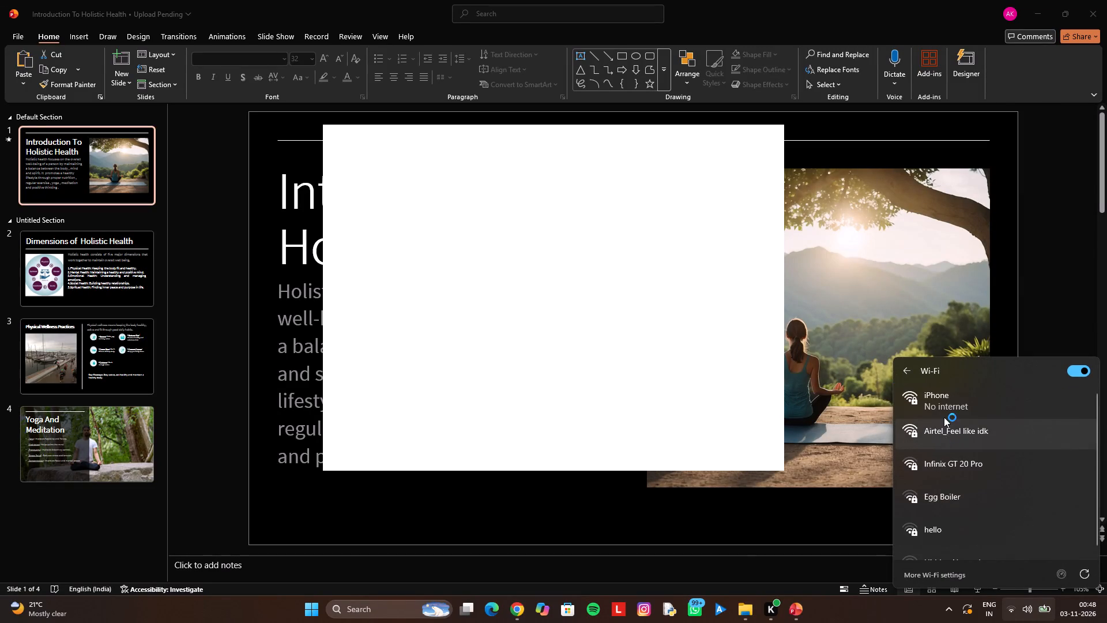
# Check the connection status of the iPhone Wi-Fi network and return to the presentation.
pyautogui.click(996, 399)
pyautogui.click(1060, 306)
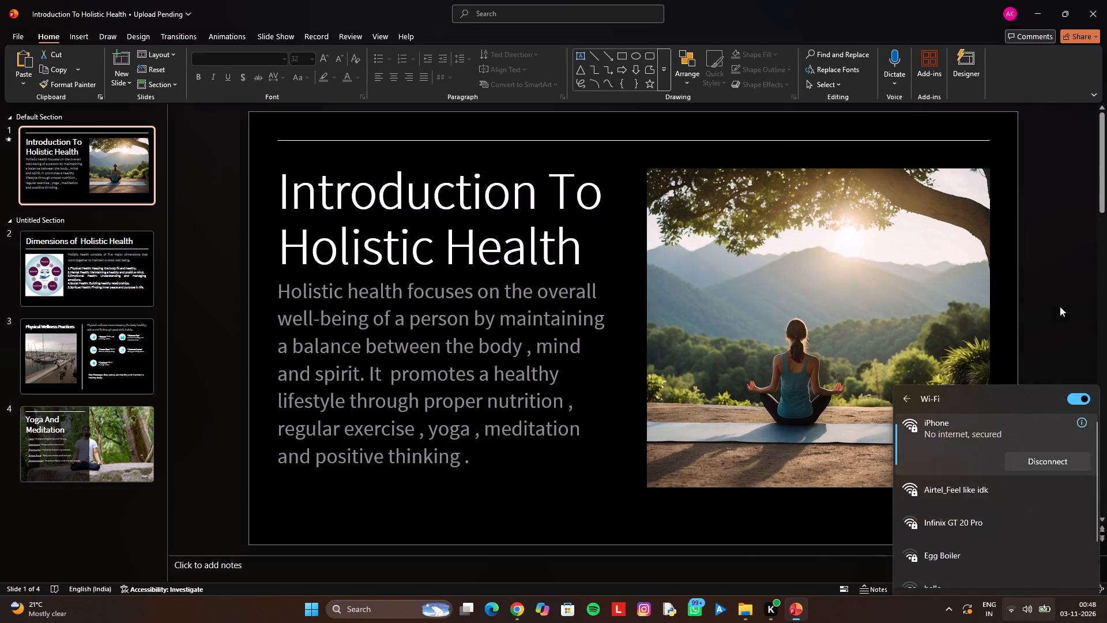
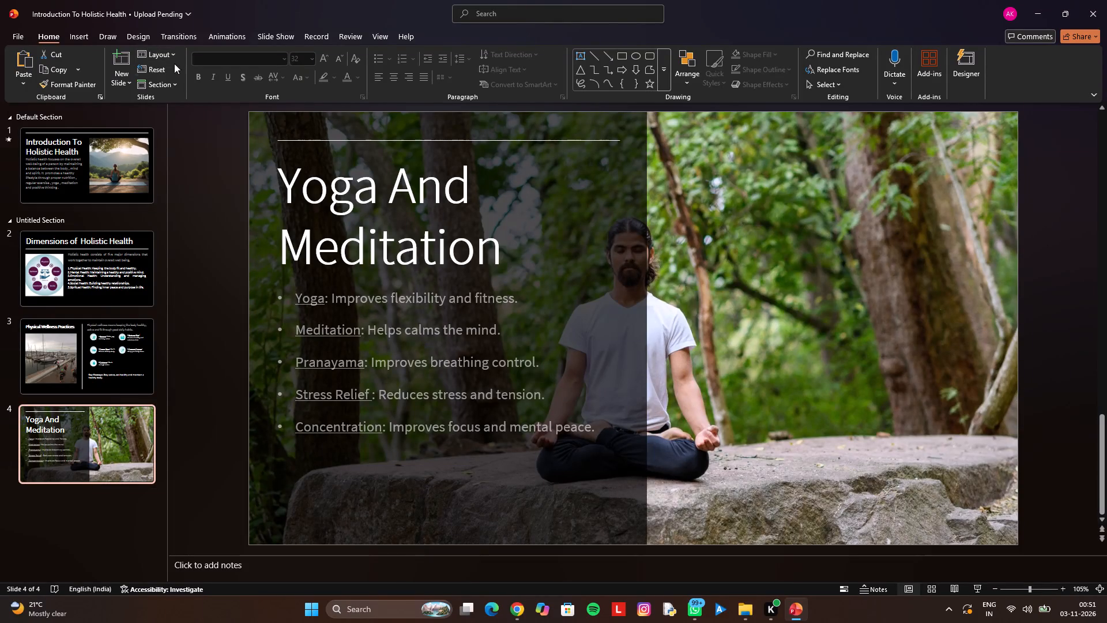
# Start adding a new slide after the Yoga And Meditation slide, bringing up the available slide layouts.
pyautogui.click(123, 84)
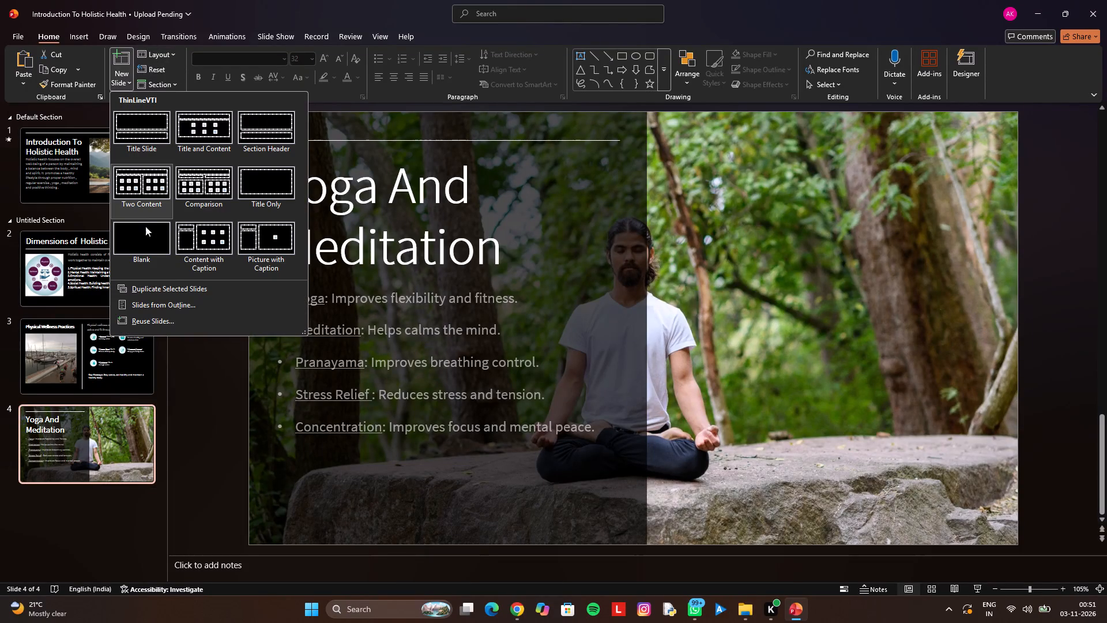
# Add a fifth slide after Yoga And Meditation using the Picture with Caption layout.
pyautogui.click(256, 256)
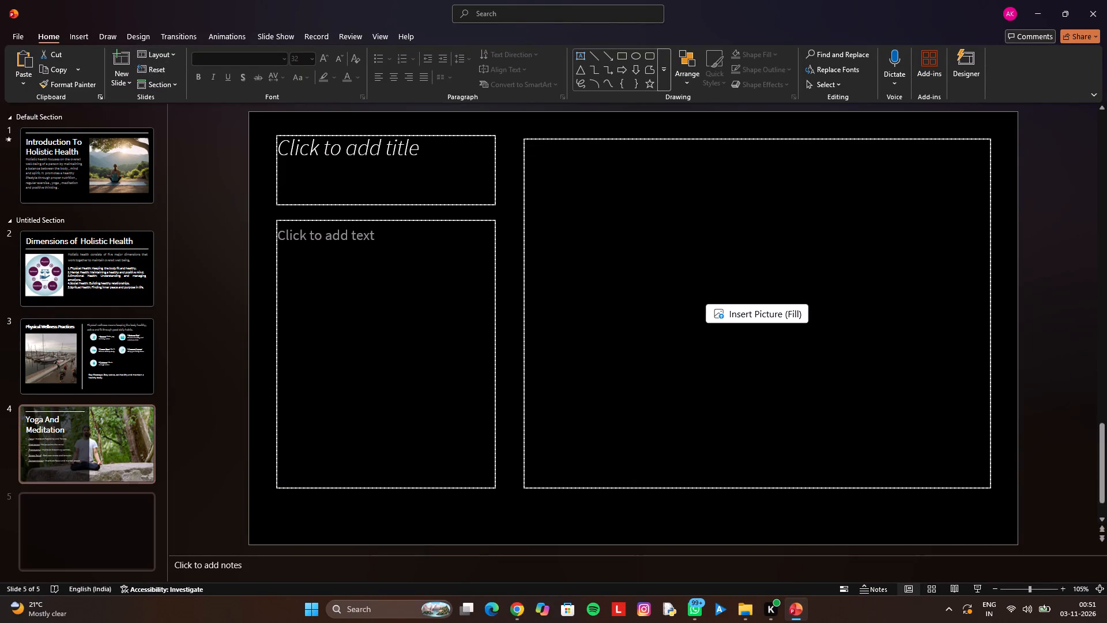
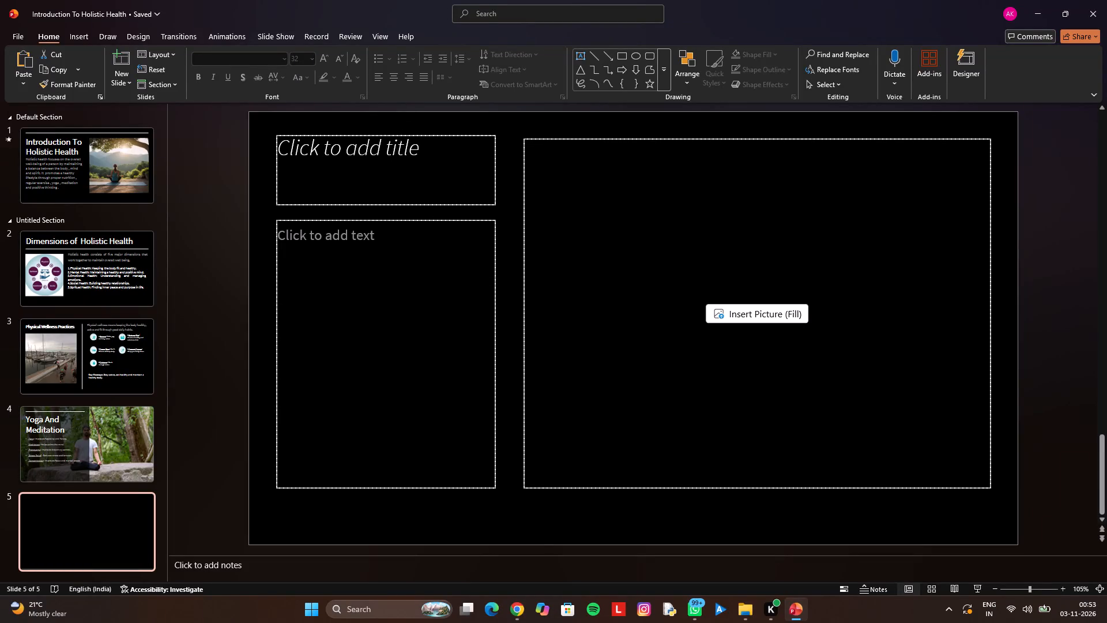
pyautogui.click(509, 606)
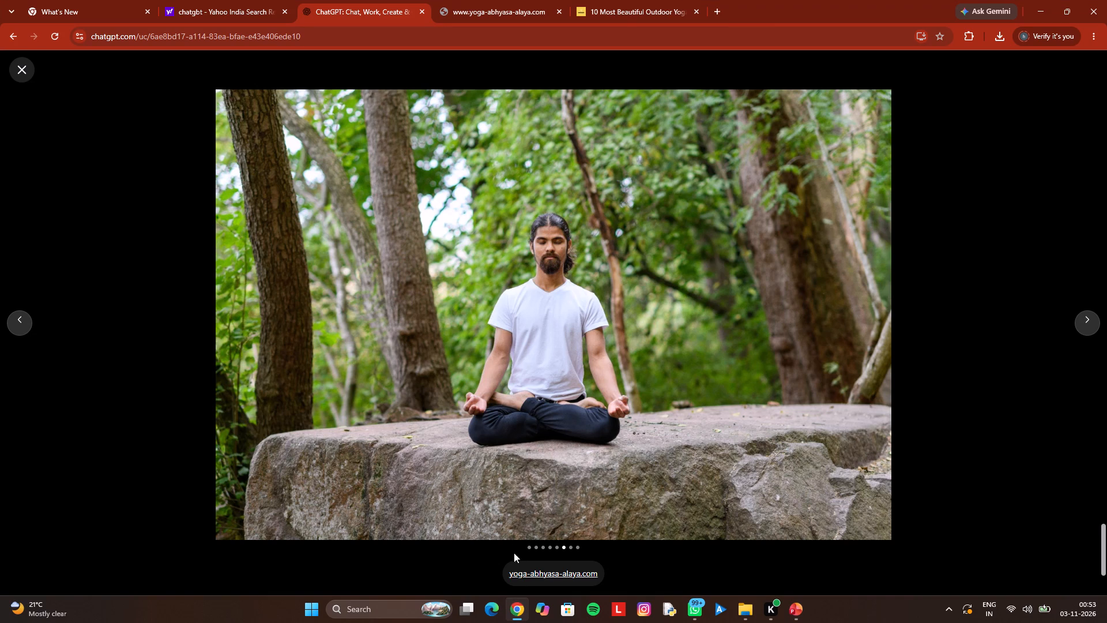
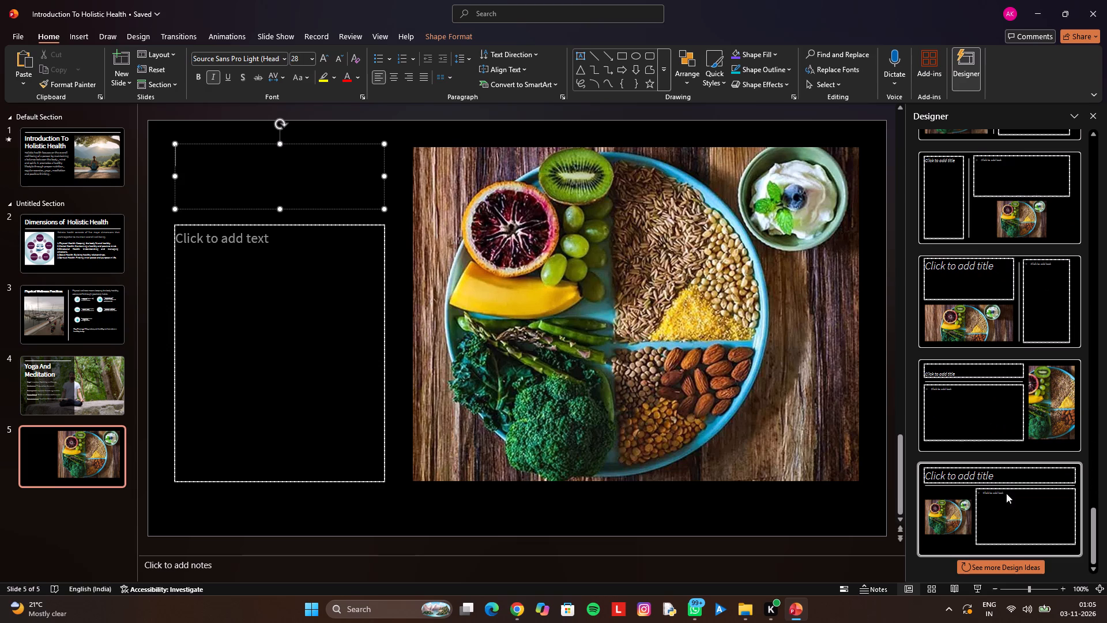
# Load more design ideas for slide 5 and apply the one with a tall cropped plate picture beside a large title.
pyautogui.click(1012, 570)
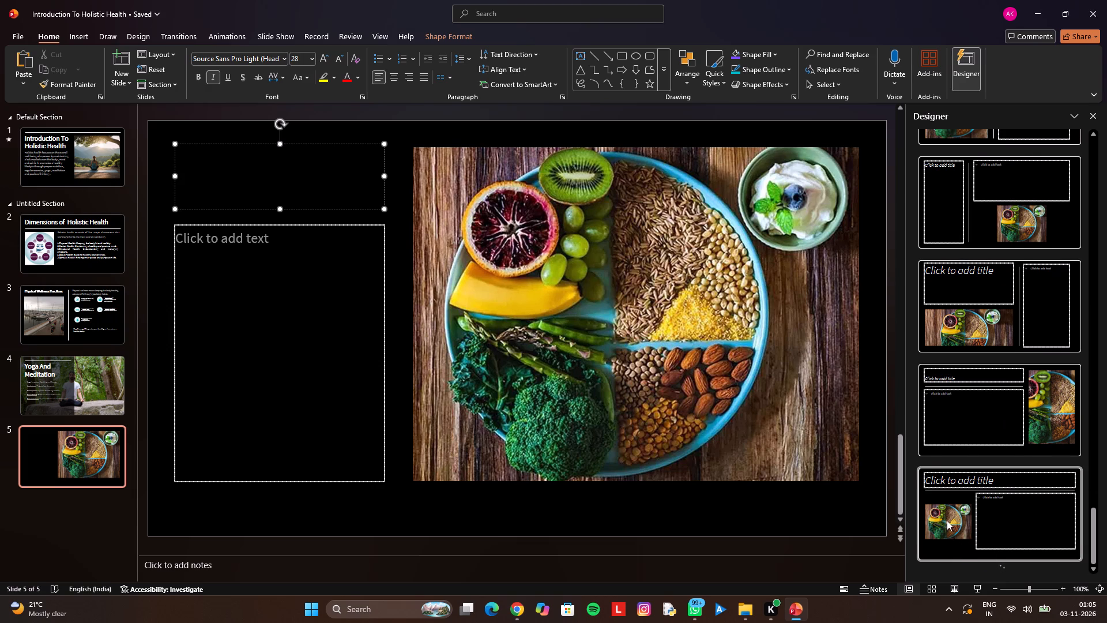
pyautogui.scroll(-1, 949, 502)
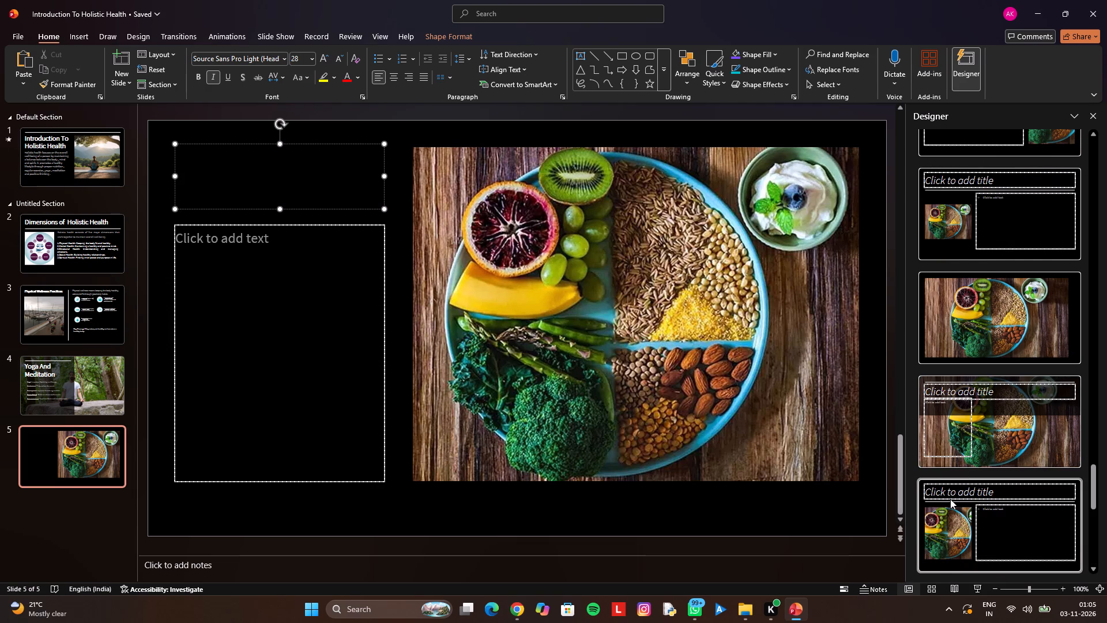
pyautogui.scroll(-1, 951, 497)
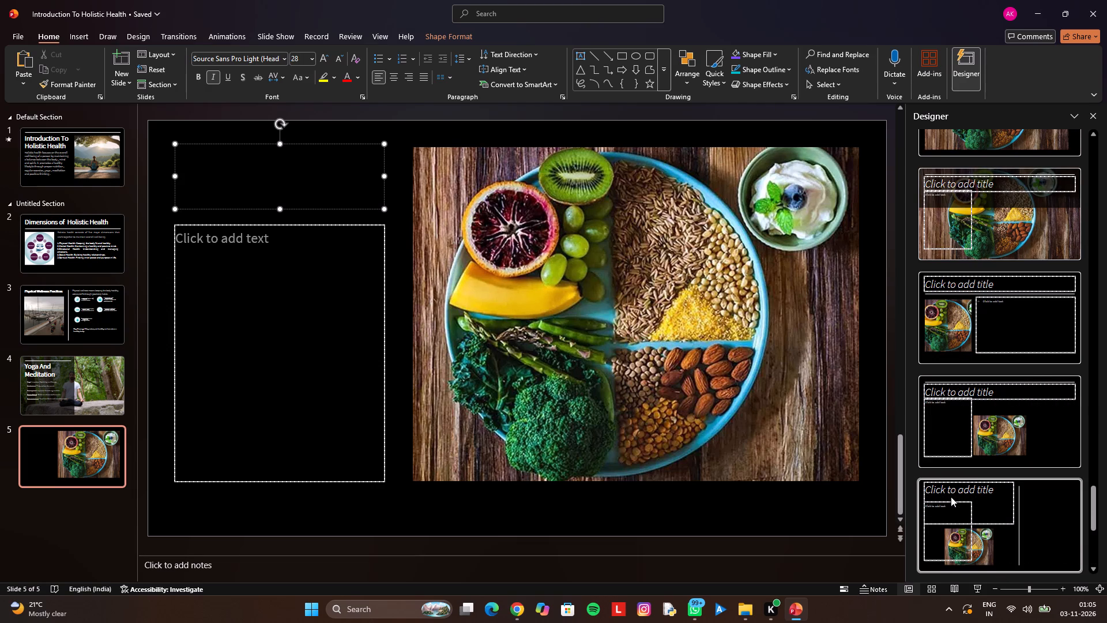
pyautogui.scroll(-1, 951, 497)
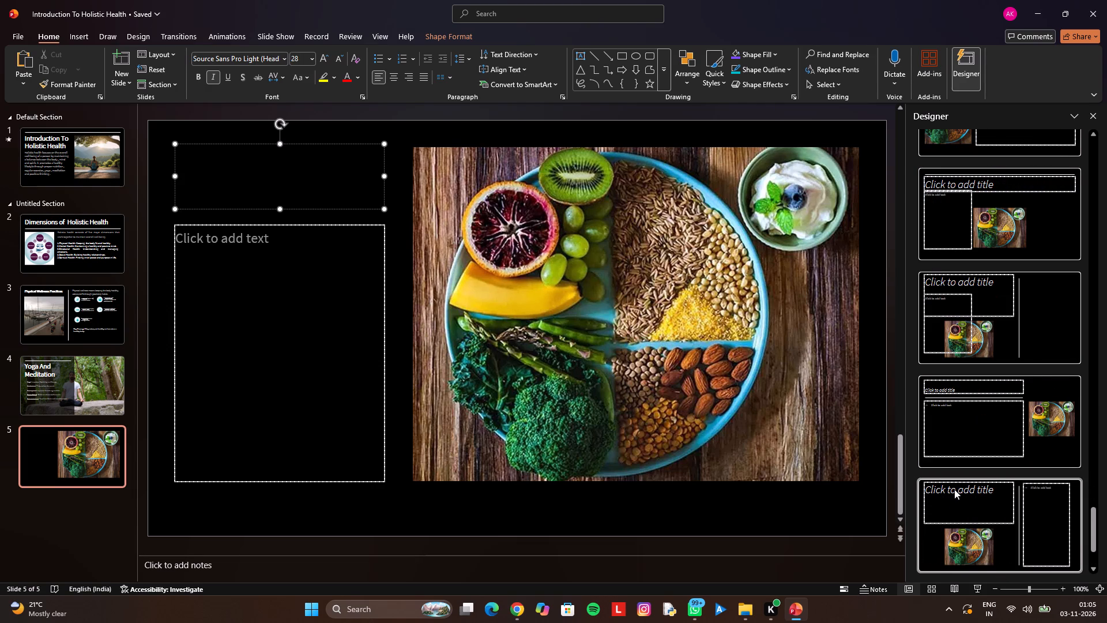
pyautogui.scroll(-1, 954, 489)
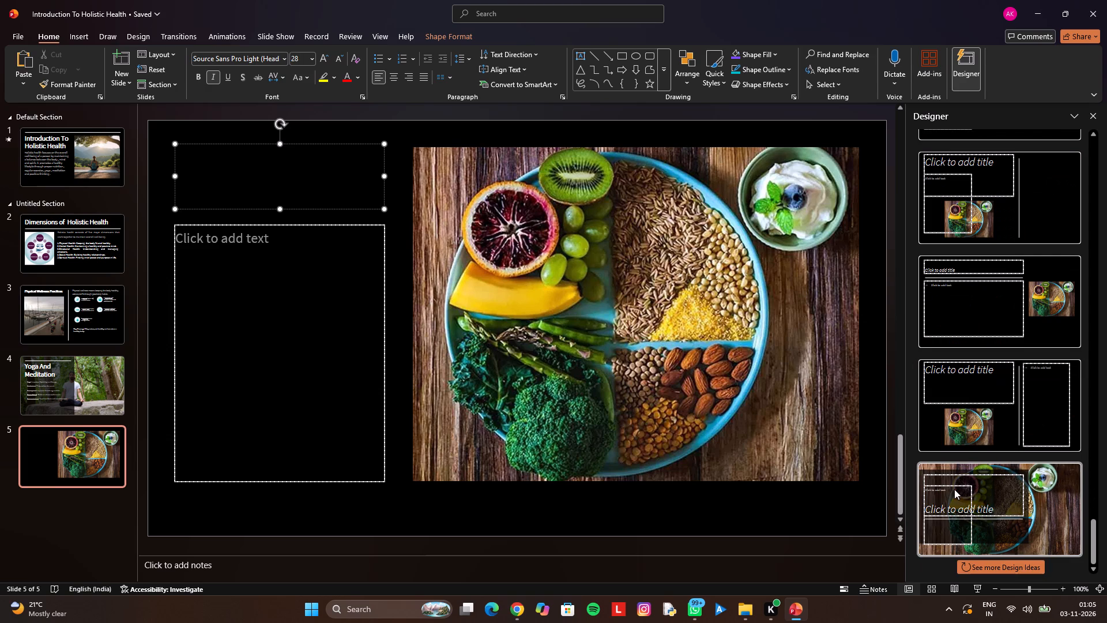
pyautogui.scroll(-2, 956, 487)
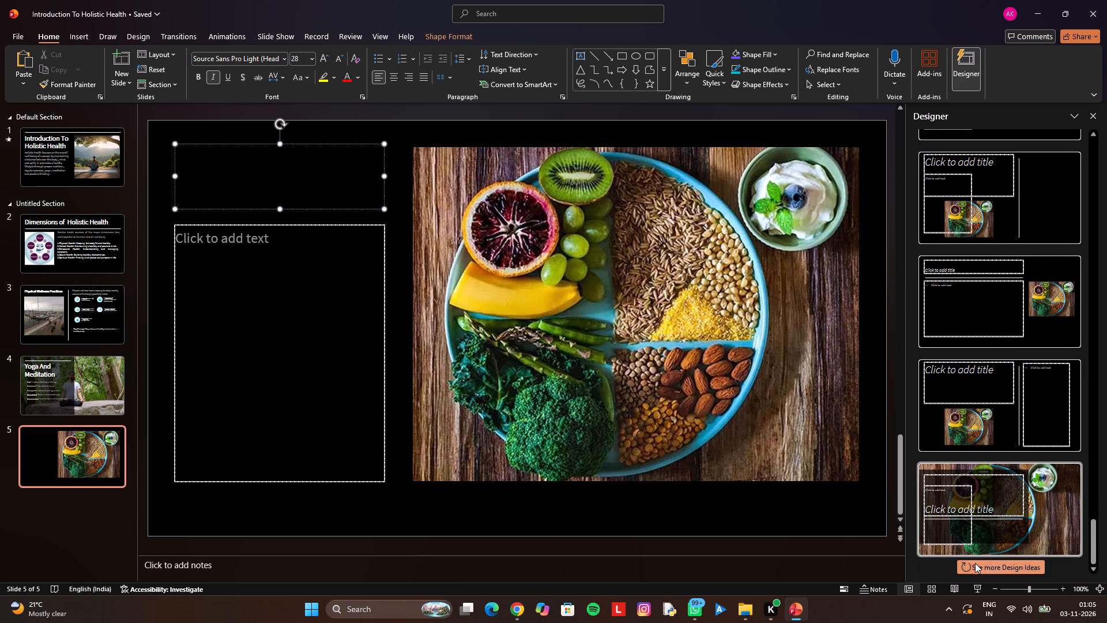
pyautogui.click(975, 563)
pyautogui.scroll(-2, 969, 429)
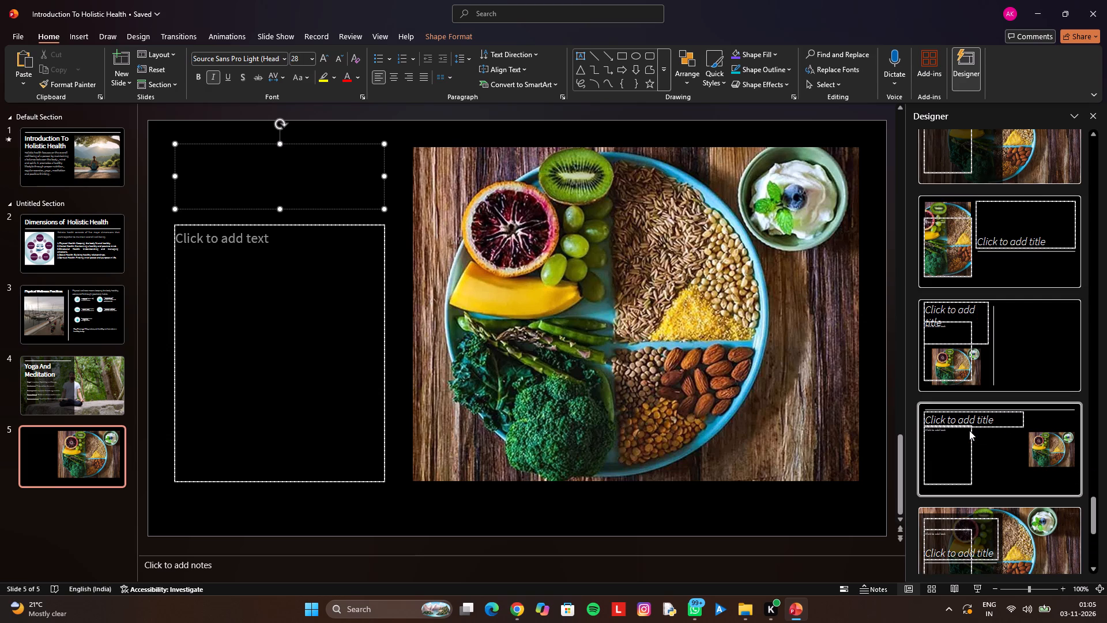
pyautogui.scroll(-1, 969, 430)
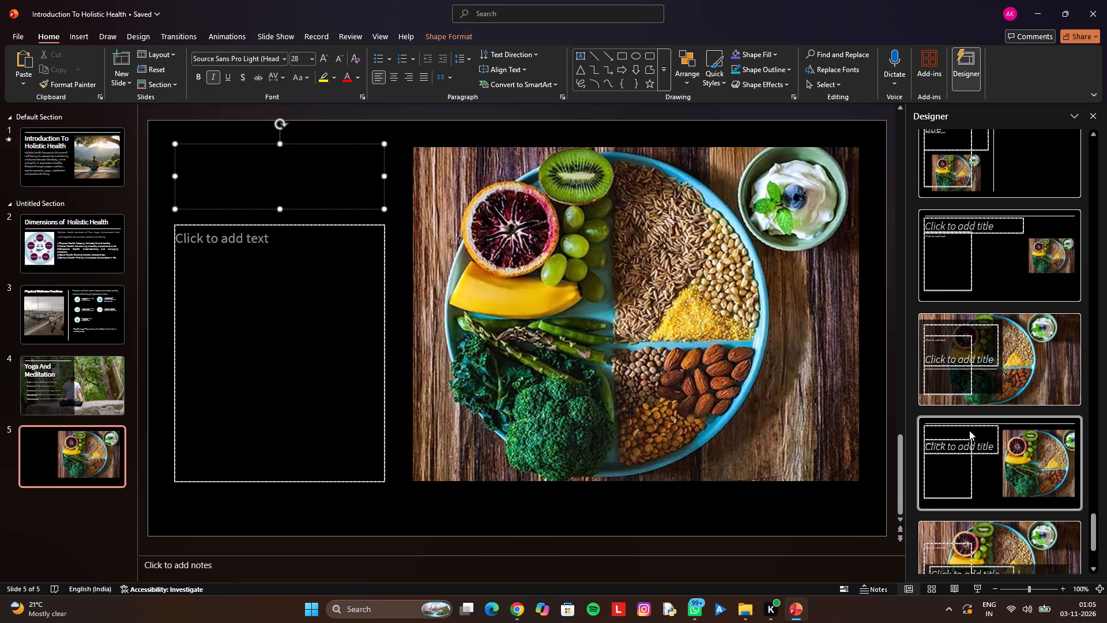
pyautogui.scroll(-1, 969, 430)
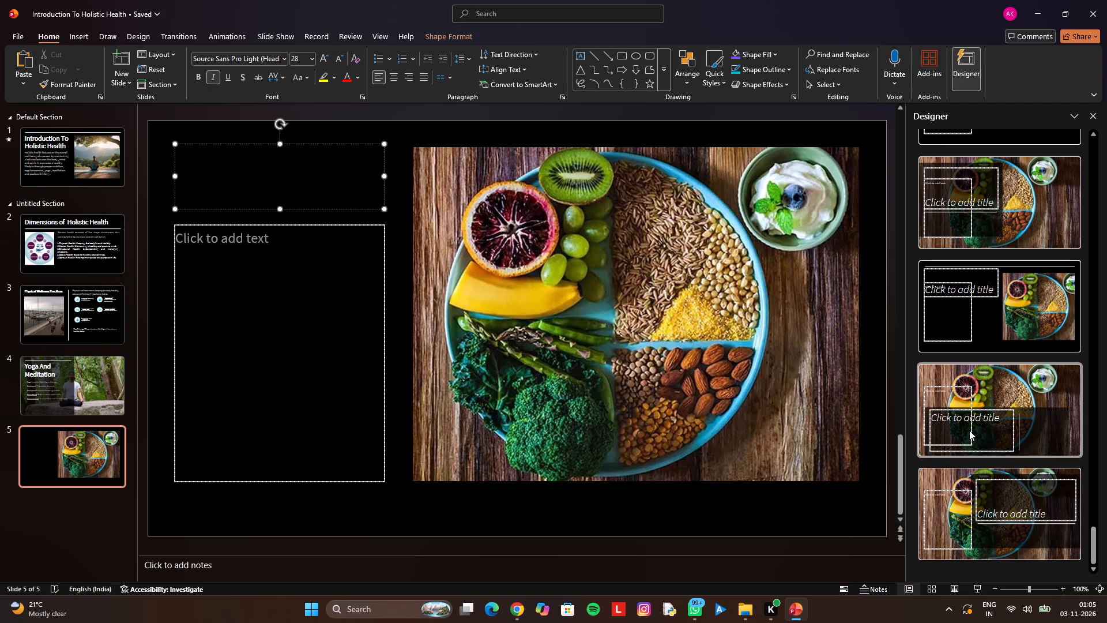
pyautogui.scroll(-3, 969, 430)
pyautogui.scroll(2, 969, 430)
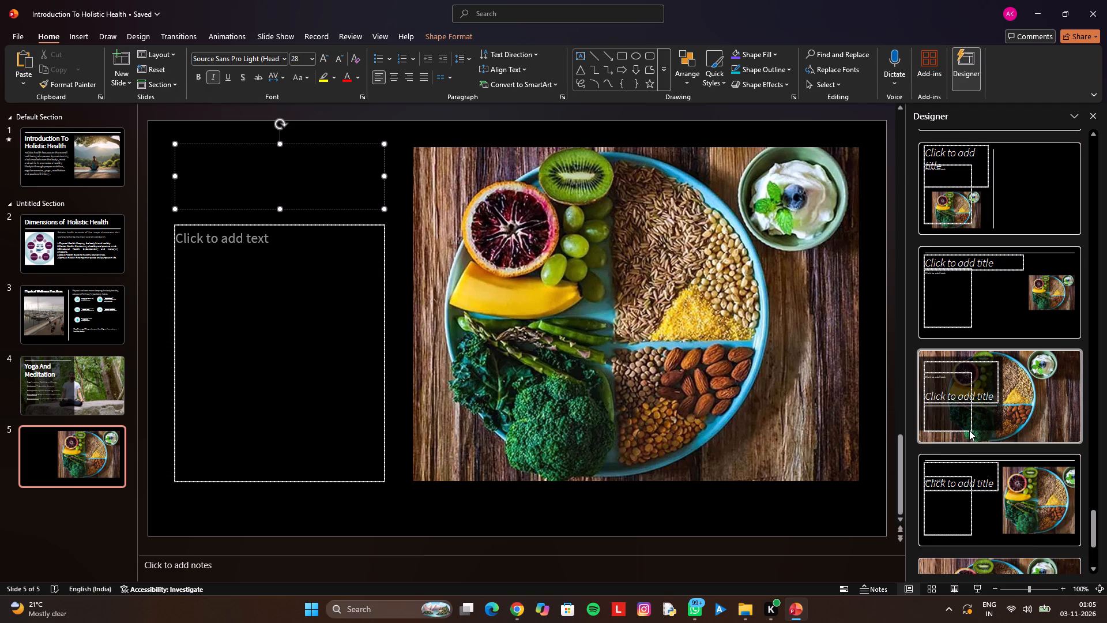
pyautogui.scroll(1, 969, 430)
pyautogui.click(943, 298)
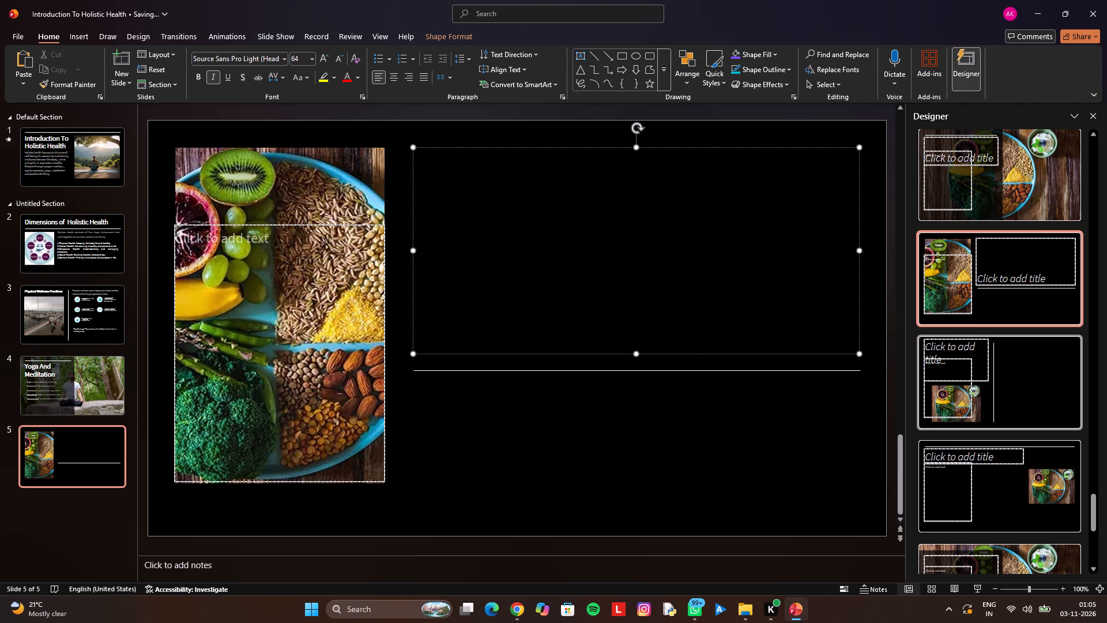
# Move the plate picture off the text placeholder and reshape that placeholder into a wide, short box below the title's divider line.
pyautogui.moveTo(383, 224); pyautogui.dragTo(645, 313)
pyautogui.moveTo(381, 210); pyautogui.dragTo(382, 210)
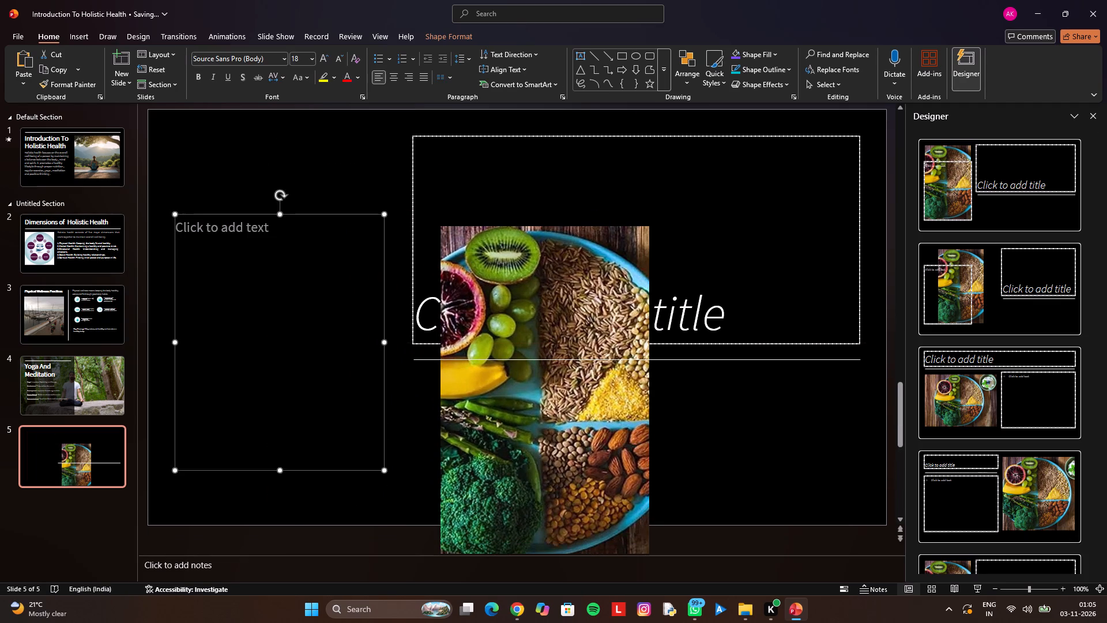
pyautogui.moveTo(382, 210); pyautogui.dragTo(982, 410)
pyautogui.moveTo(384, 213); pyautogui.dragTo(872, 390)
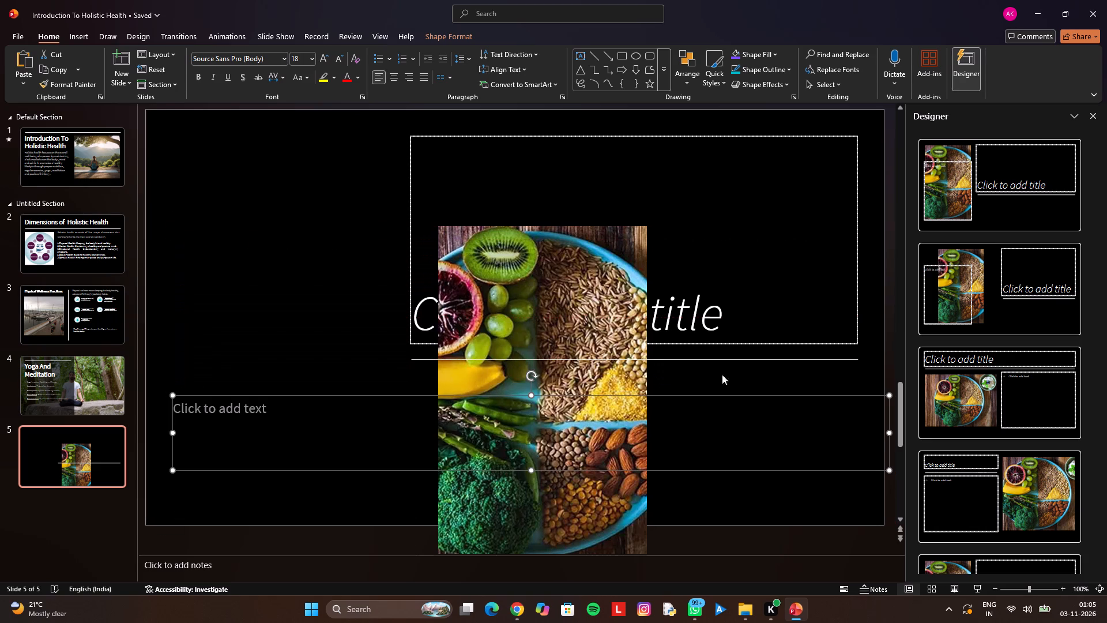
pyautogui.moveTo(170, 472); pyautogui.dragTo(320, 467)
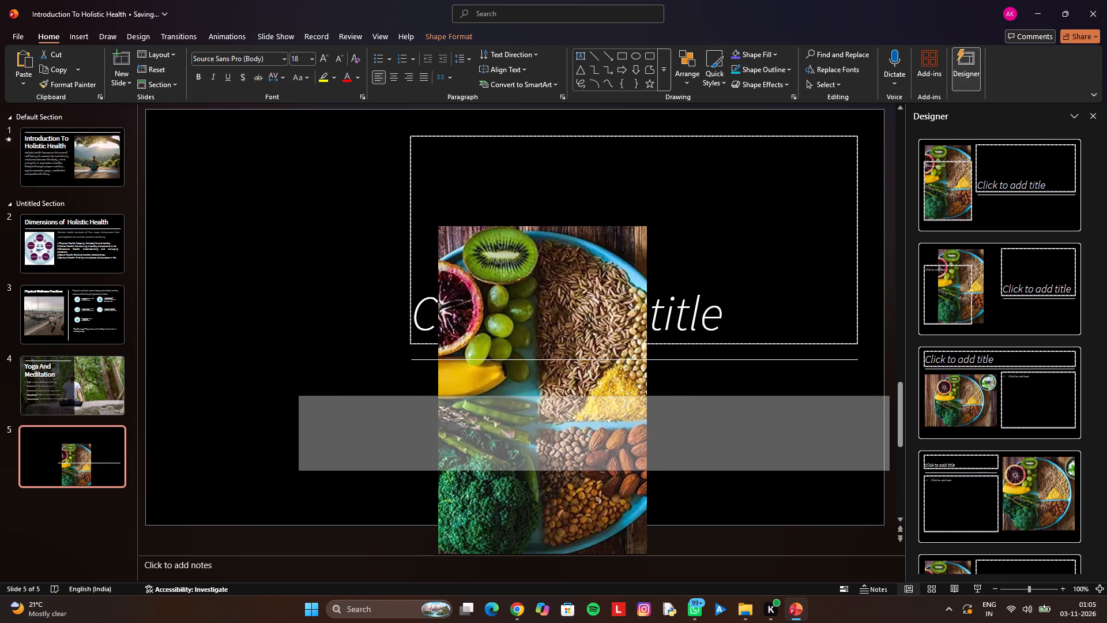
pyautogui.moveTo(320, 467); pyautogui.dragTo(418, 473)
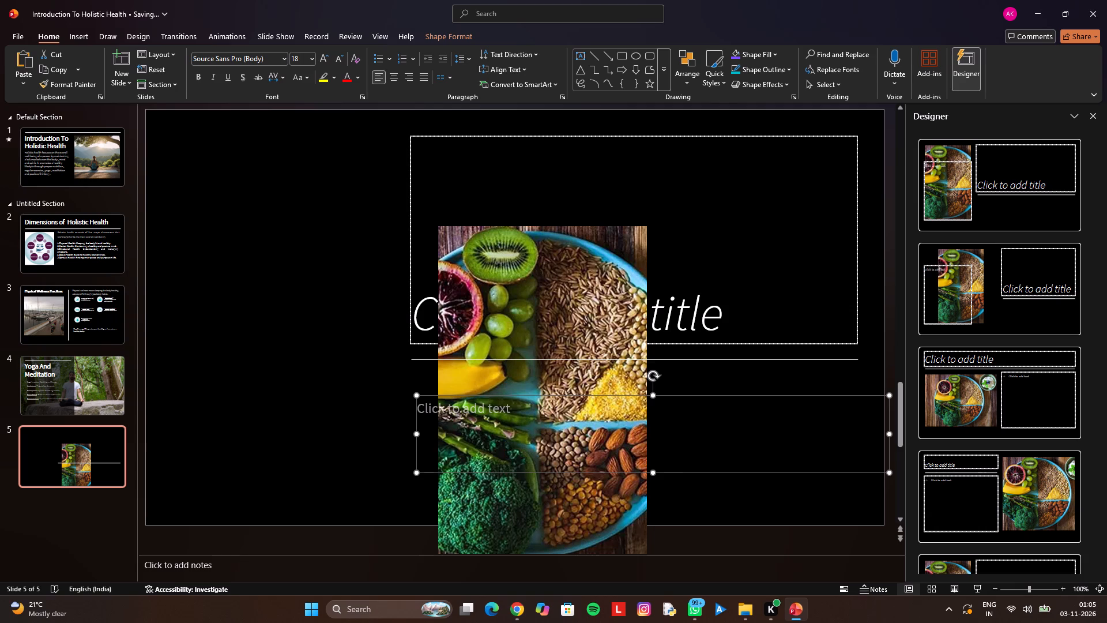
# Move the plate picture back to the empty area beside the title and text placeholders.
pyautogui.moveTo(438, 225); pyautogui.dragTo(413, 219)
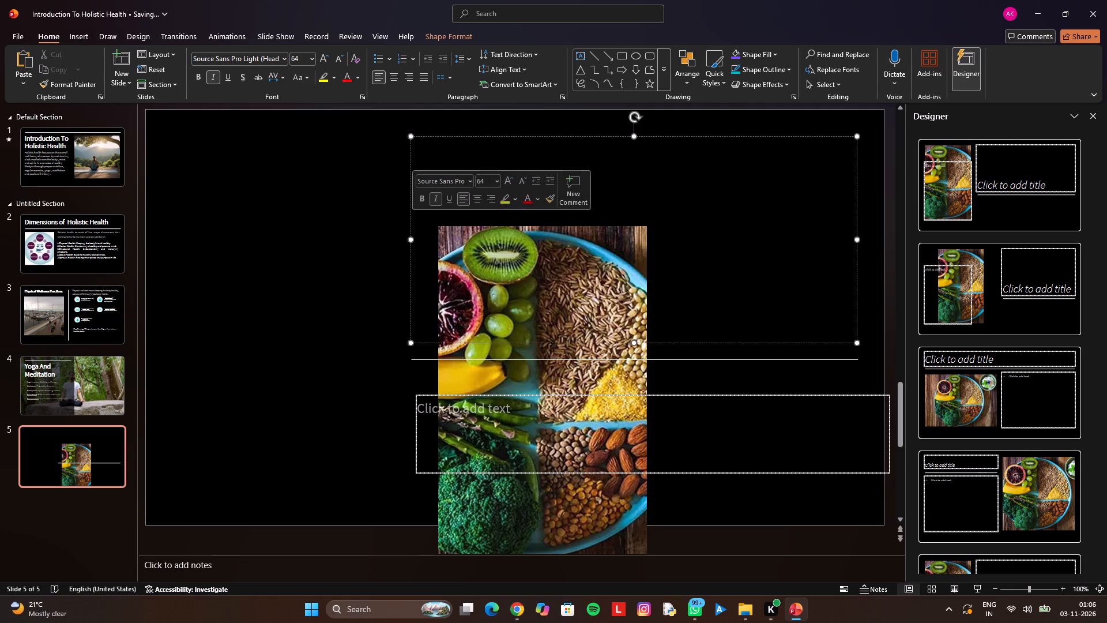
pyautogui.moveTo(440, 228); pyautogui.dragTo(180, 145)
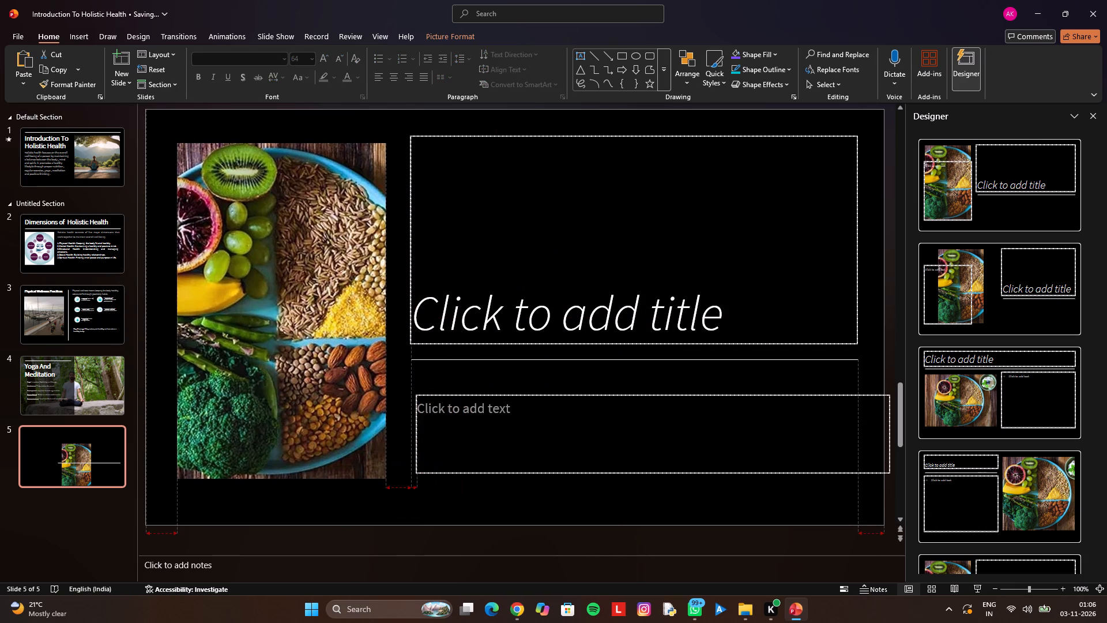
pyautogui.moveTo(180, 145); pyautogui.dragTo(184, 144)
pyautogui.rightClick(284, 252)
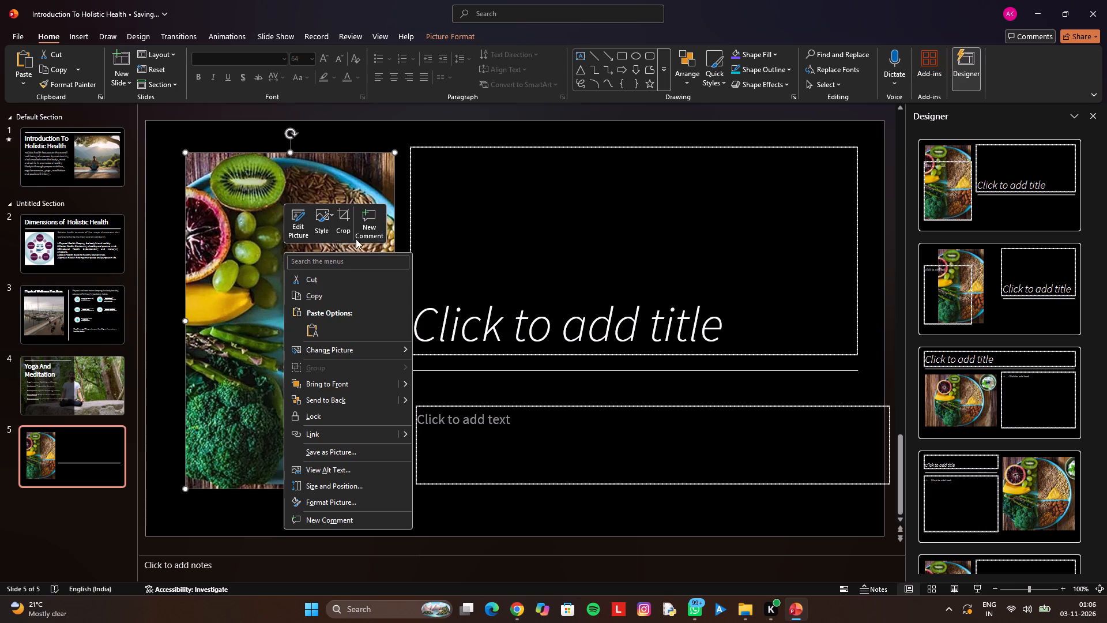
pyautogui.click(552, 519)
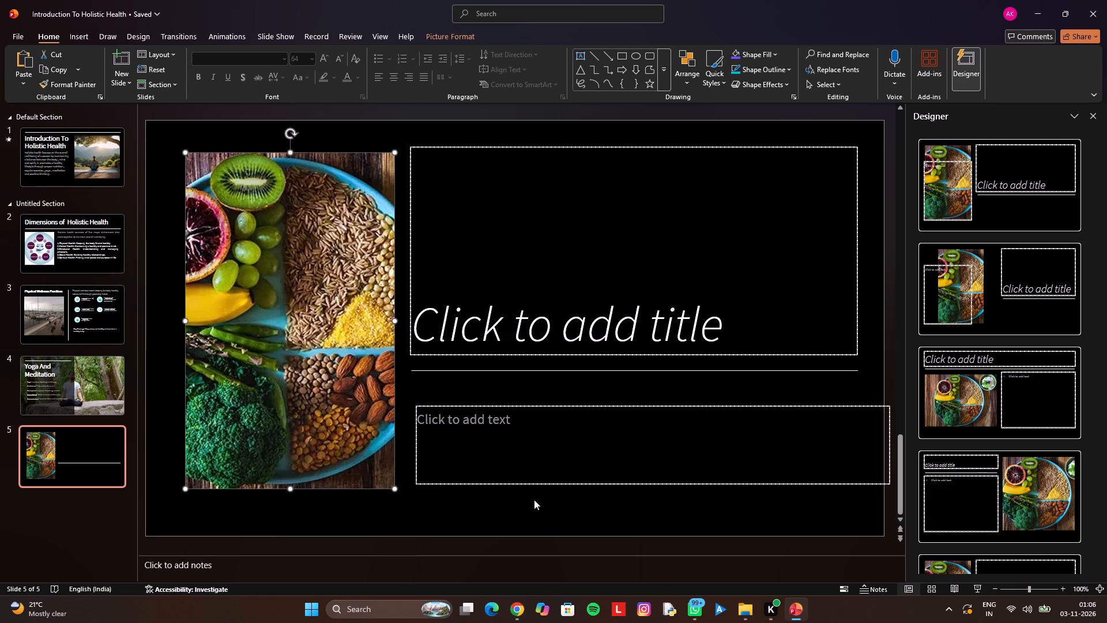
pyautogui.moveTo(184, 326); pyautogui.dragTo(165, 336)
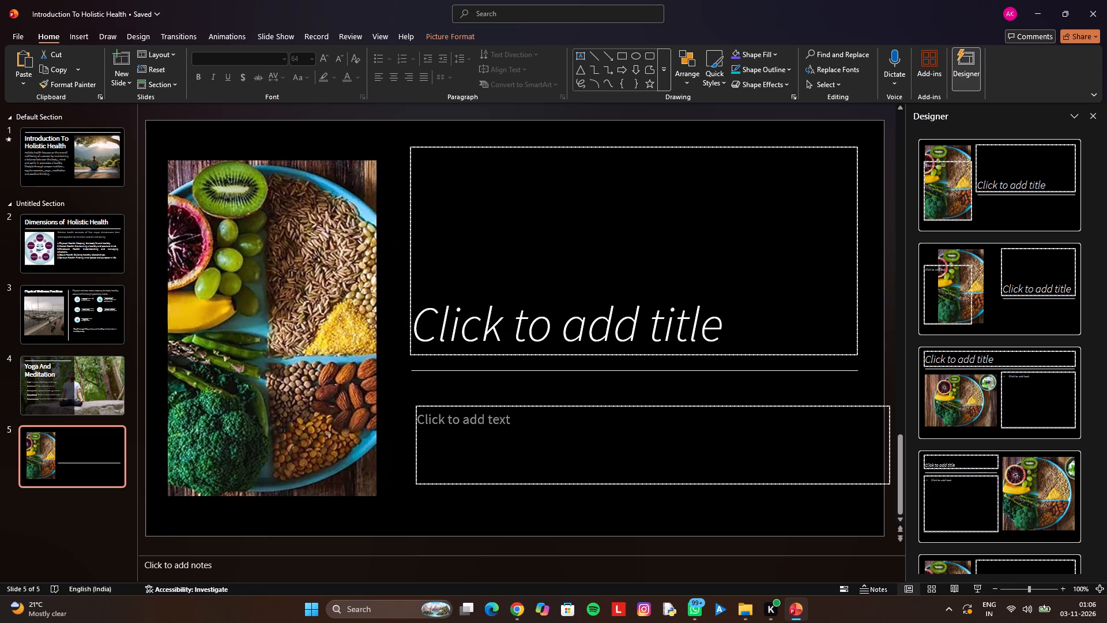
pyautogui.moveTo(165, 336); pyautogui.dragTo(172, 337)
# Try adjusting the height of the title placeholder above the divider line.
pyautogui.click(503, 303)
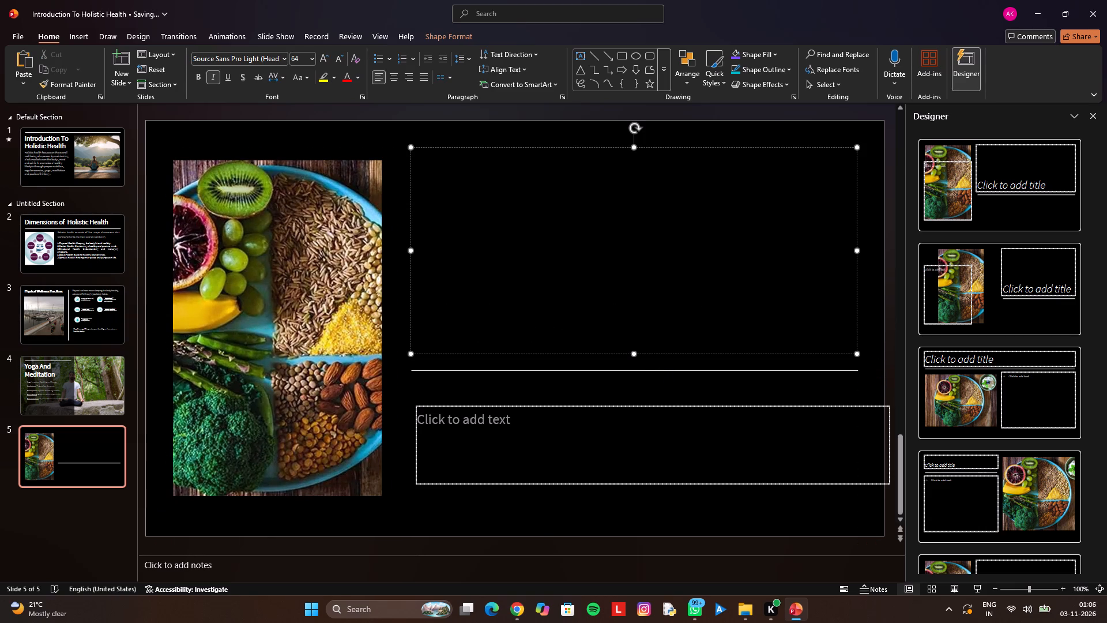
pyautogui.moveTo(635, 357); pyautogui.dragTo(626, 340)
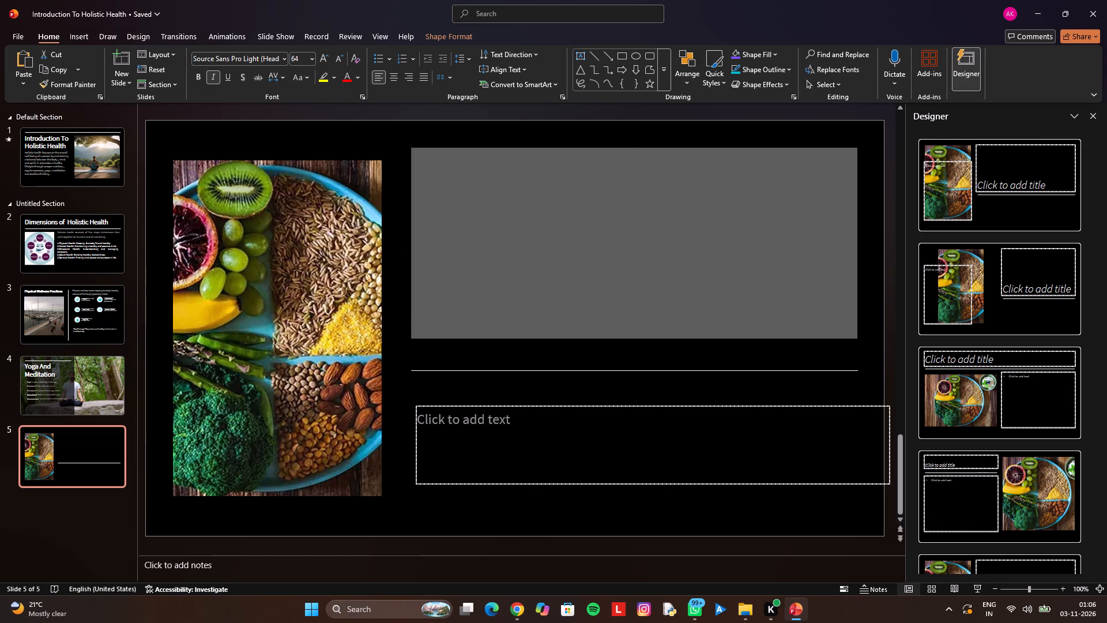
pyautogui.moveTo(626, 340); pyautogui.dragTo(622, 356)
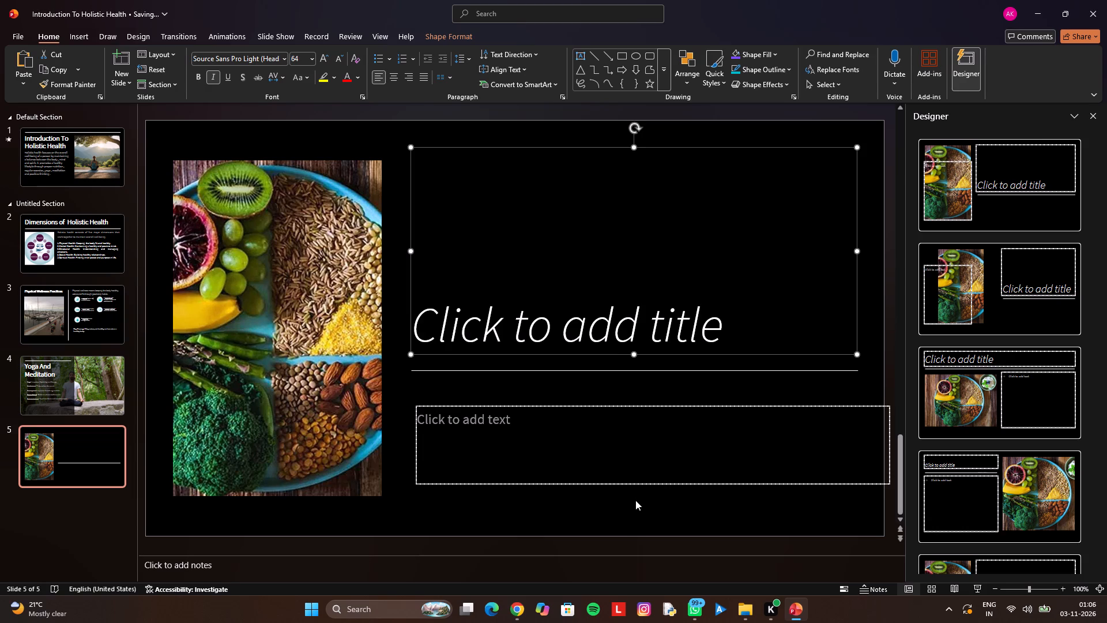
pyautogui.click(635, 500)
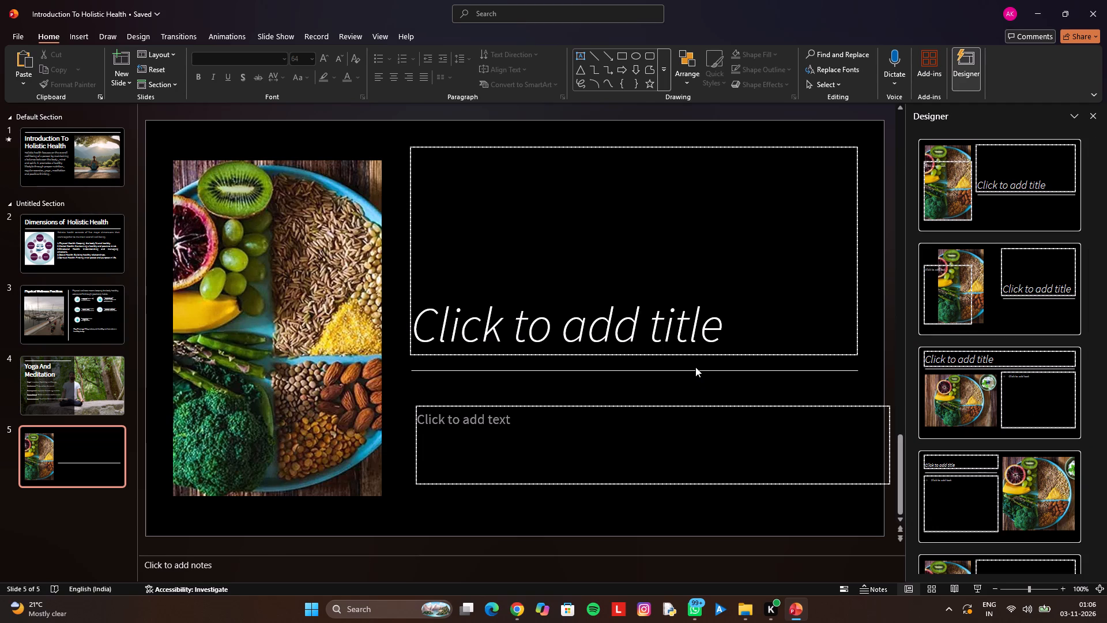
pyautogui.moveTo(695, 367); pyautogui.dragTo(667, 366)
# Apply the design idea with a small title, divider line and arrow-bulleted text beside the large plate picture.
pyautogui.scroll(-1, 1029, 449)
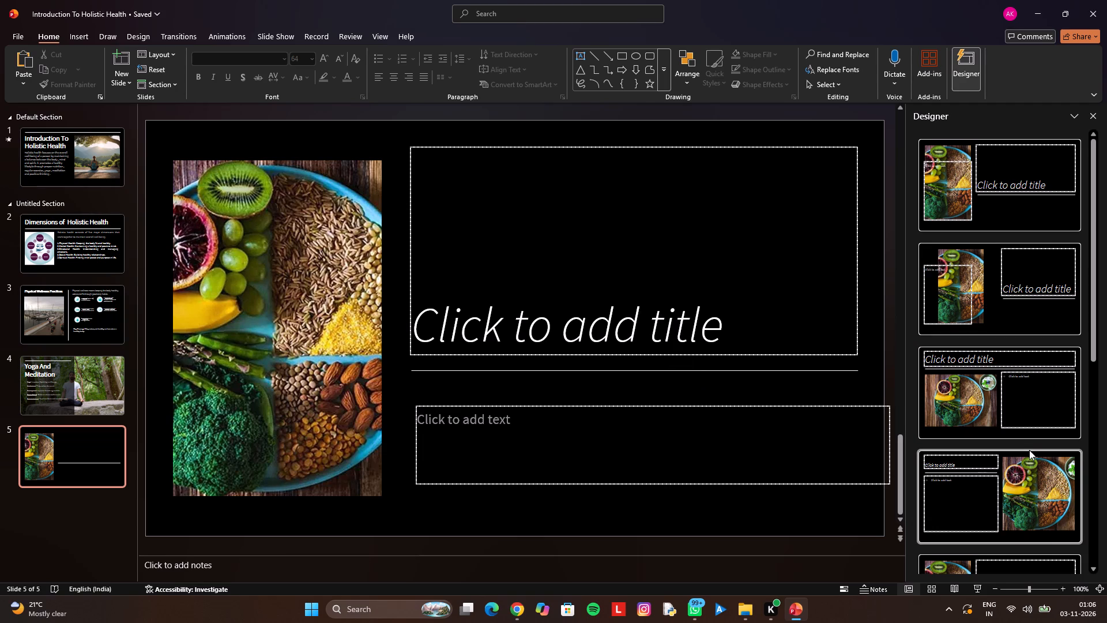
pyautogui.scroll(-1, 1029, 450)
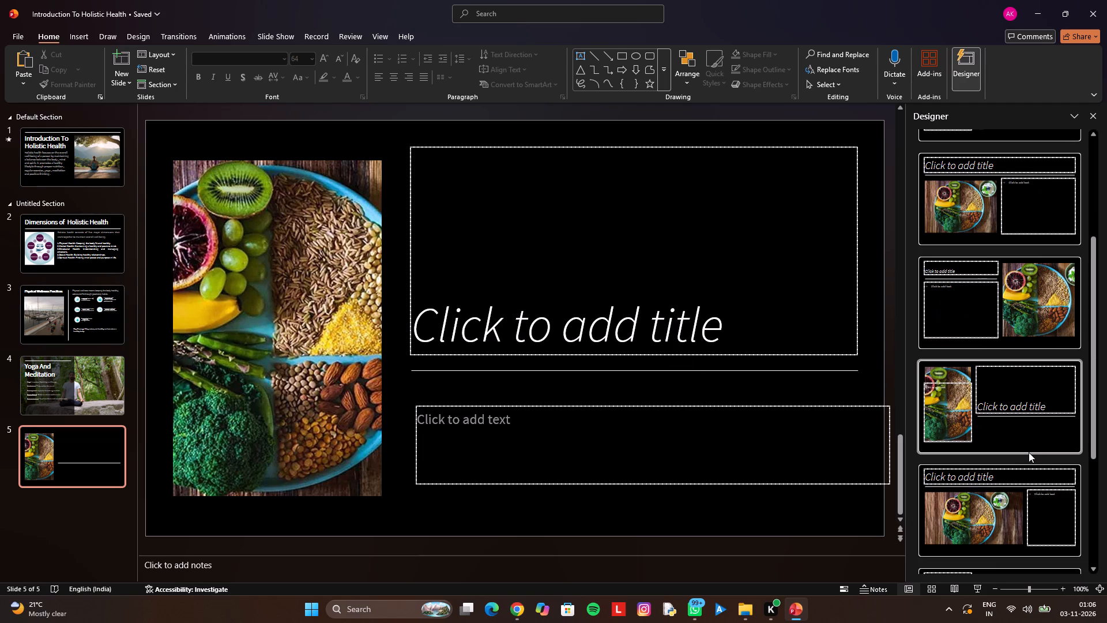
pyautogui.scroll(1, 1029, 452)
pyautogui.click(950, 311)
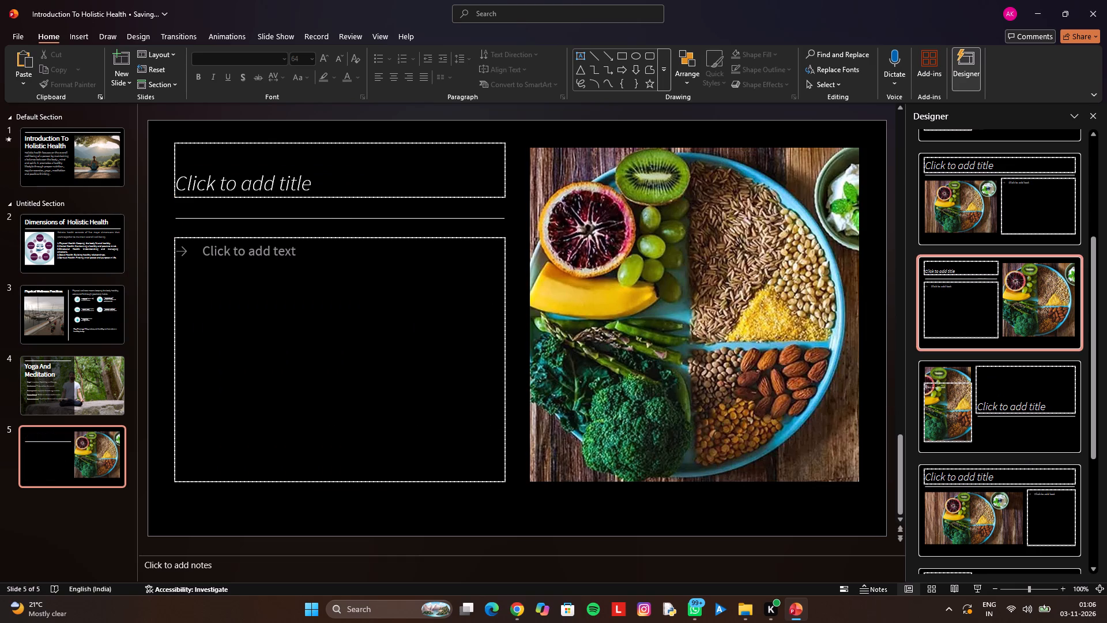
# Enter "Nutrition And Healthy Lifestyle" as the title of the fifth slide.
pyautogui.click(325, 174)
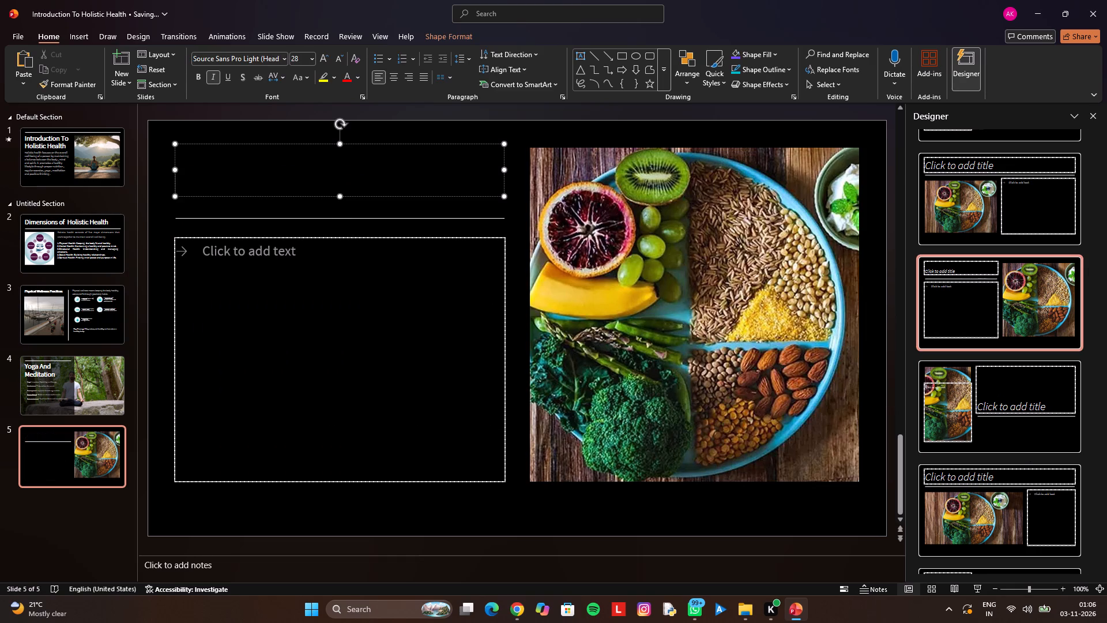
pyautogui.hotkey('shift', 'n')
pyautogui.write('ur')
pyautogui.press('BackSpace')
pyautogui.write('trition')
pyautogui.press('space')
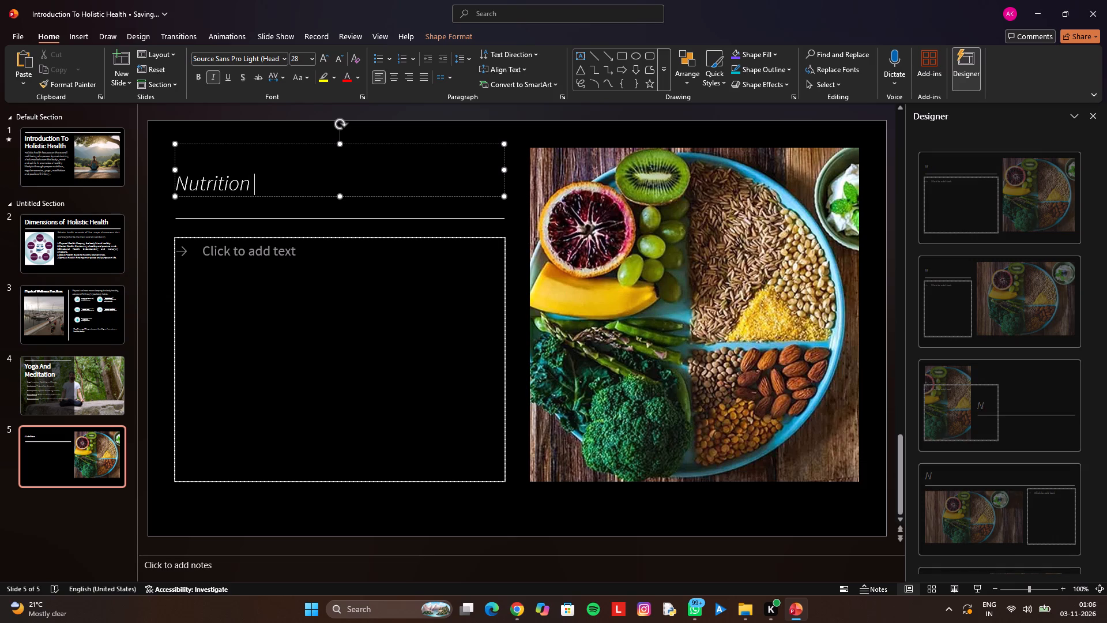
pyautogui.hotkey('ctrl', 'a')
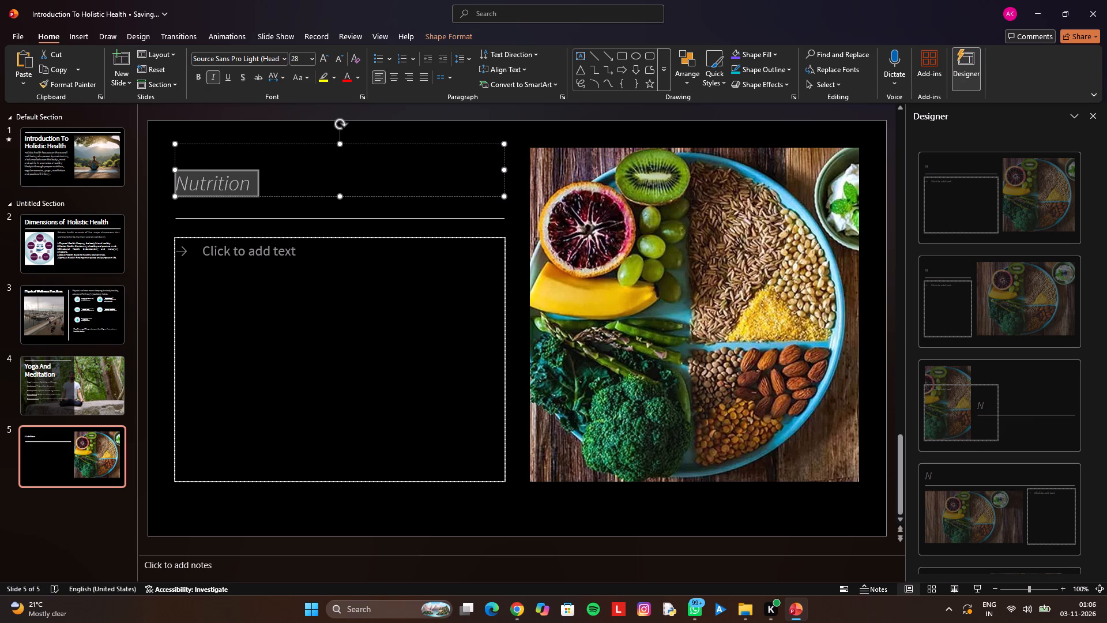
pyautogui.click(271, 174)
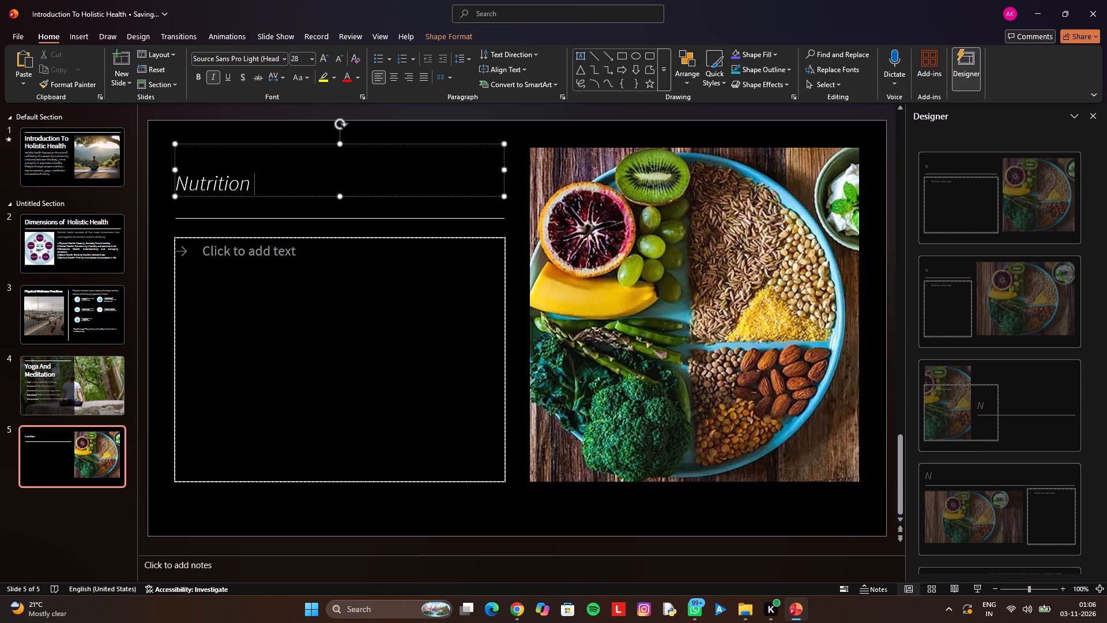
pyautogui.hotkey('shift', 'a')
pyautogui.write('nd')
pyautogui.press('space')
pyautogui.write('Hea')
pyautogui.write('lthy')
pyautogui.press('space')
pyautogui.write('Lif')
pyautogui.write('estyle')
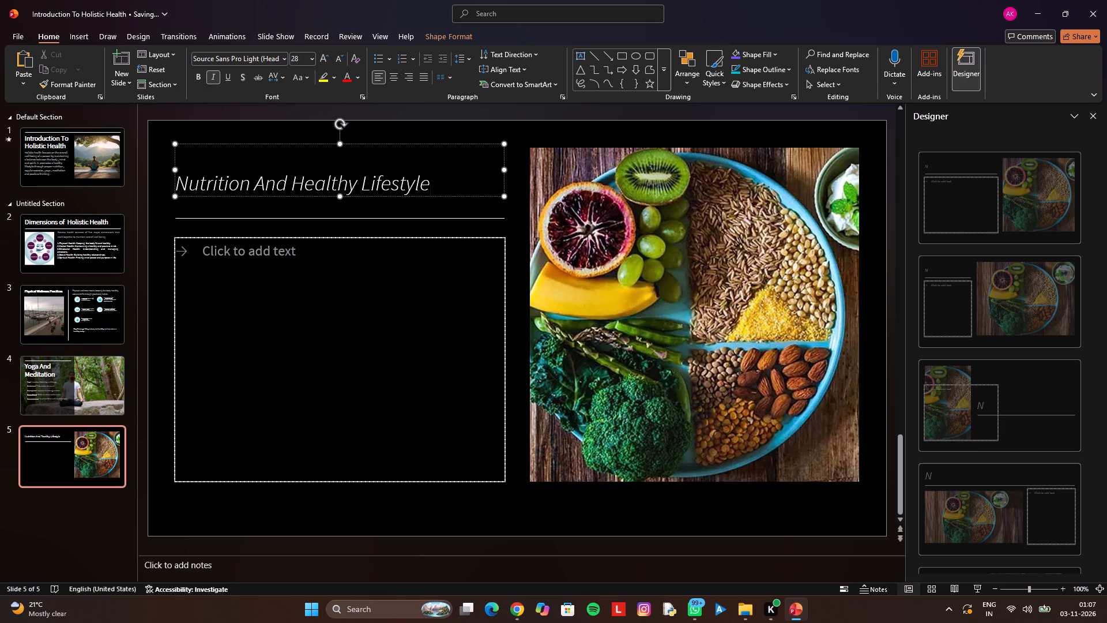
# Format the whole title as bold, underlined and non-italic, with font size 36.
pyautogui.click(214, 74)
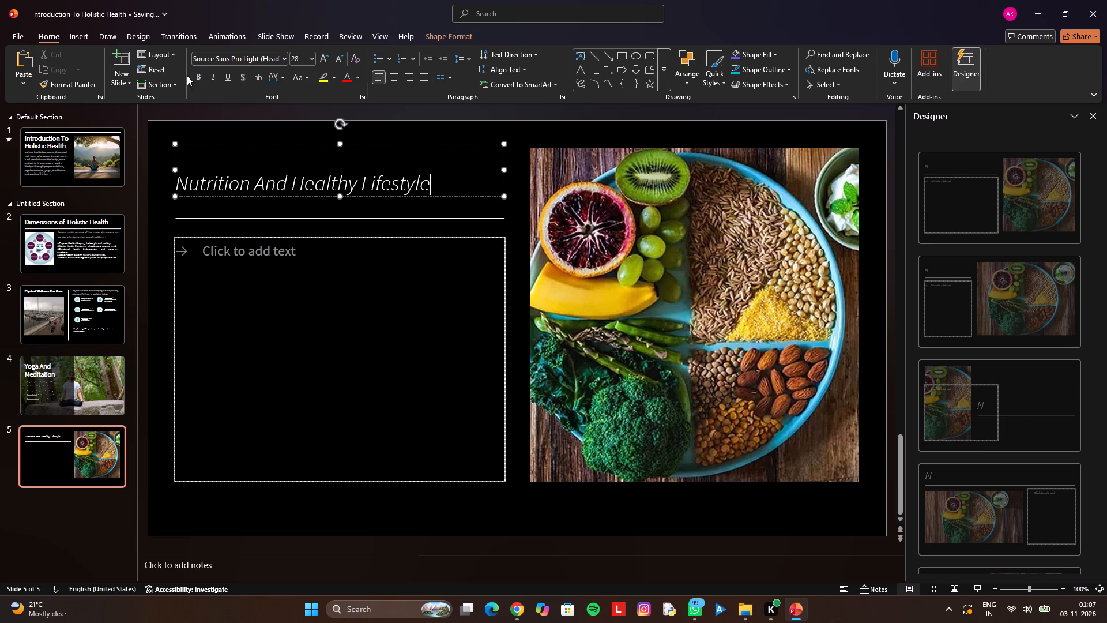
pyautogui.click(192, 76)
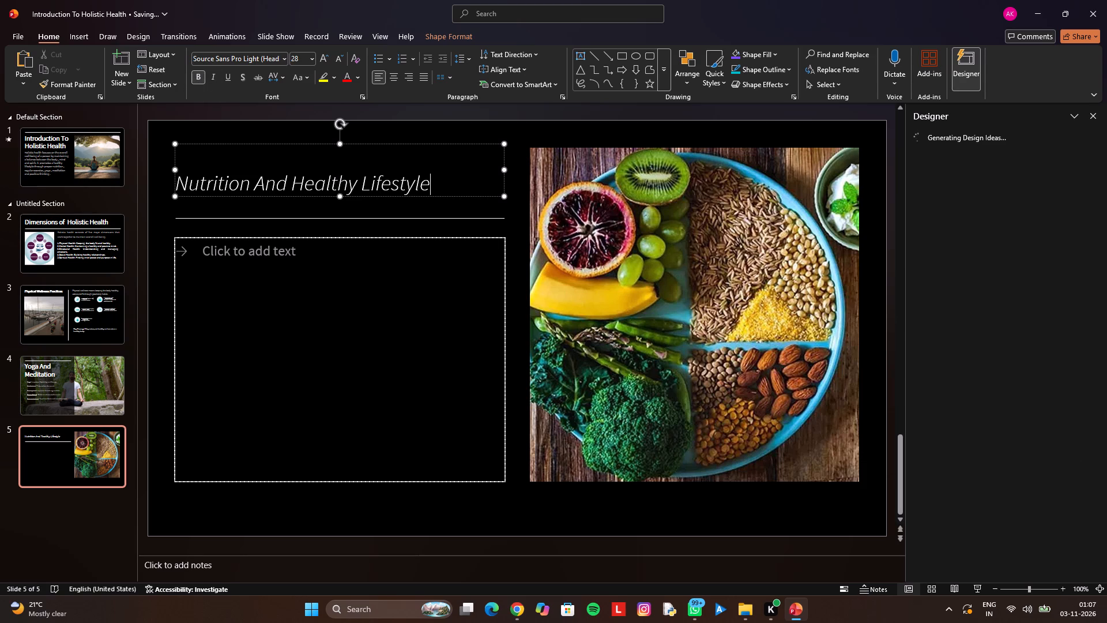
pyautogui.doubleClick(268, 182)
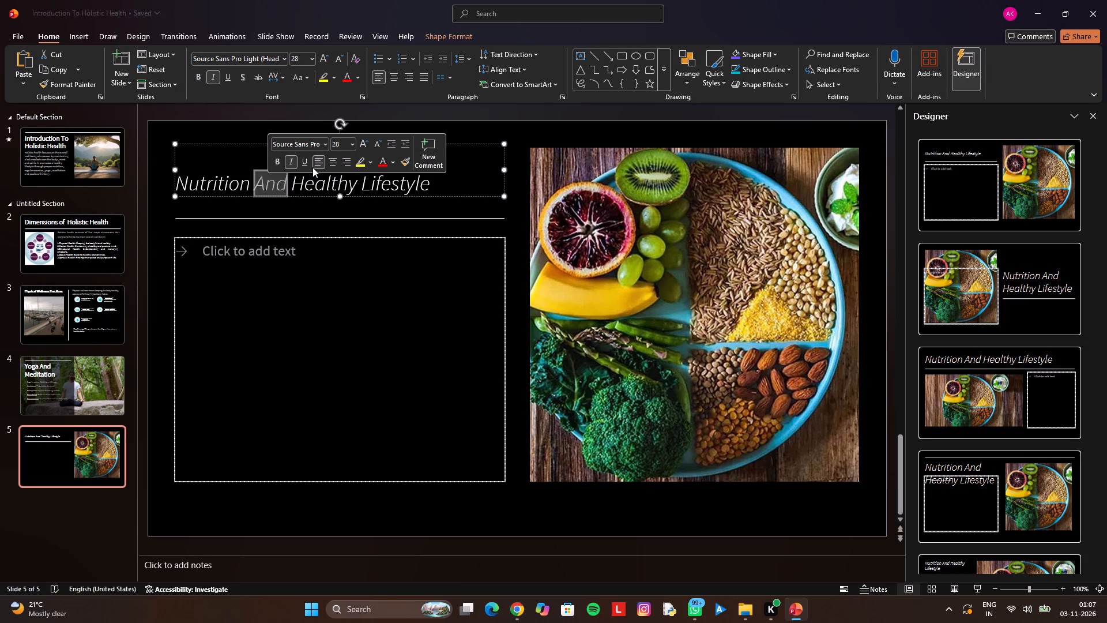
pyautogui.hotkey('ctrl', 'a')
pyautogui.click(201, 72)
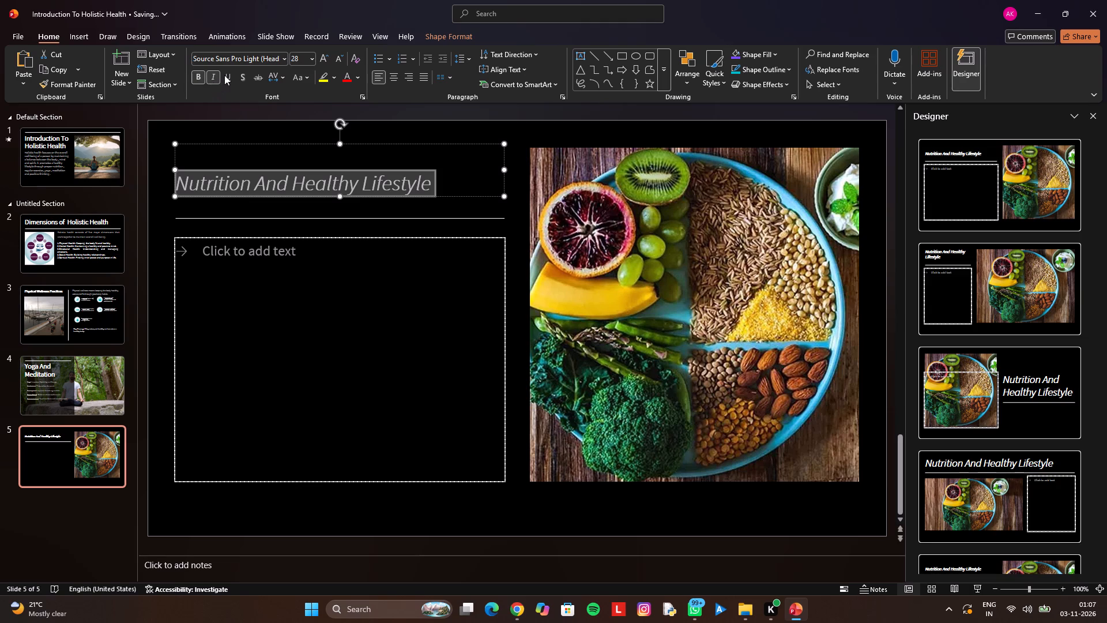
pyautogui.click(225, 76)
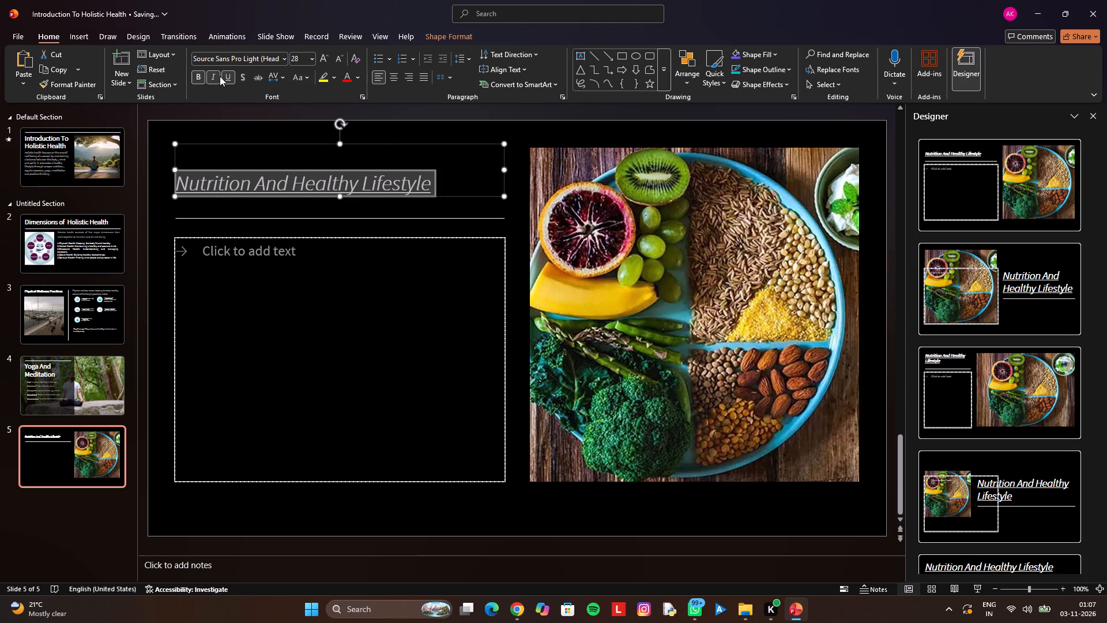
pyautogui.click(313, 59)
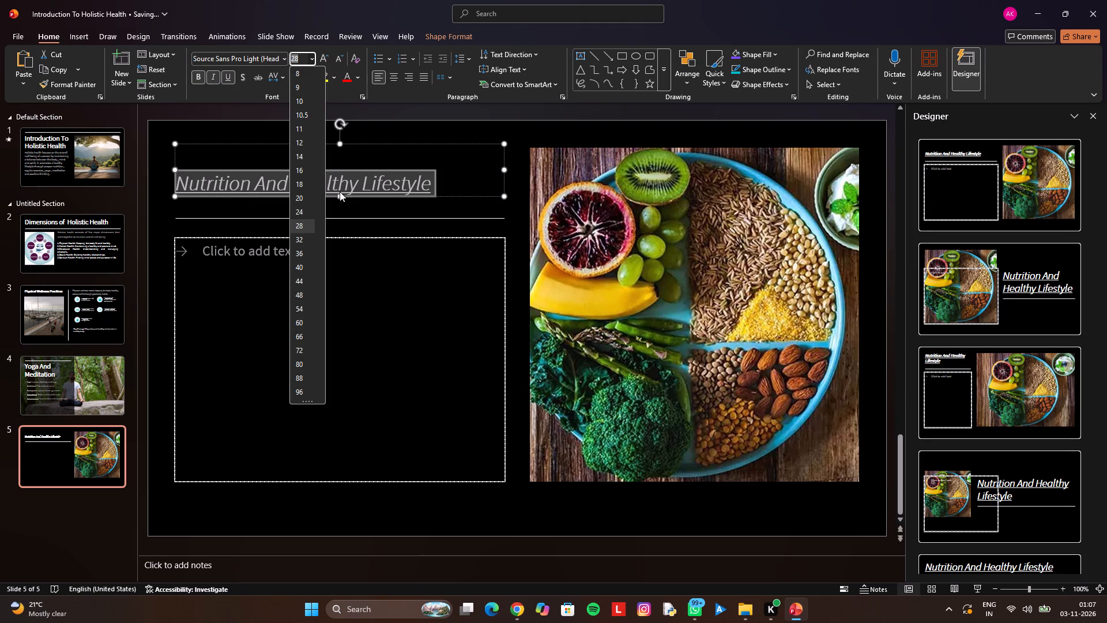
pyautogui.click(307, 248)
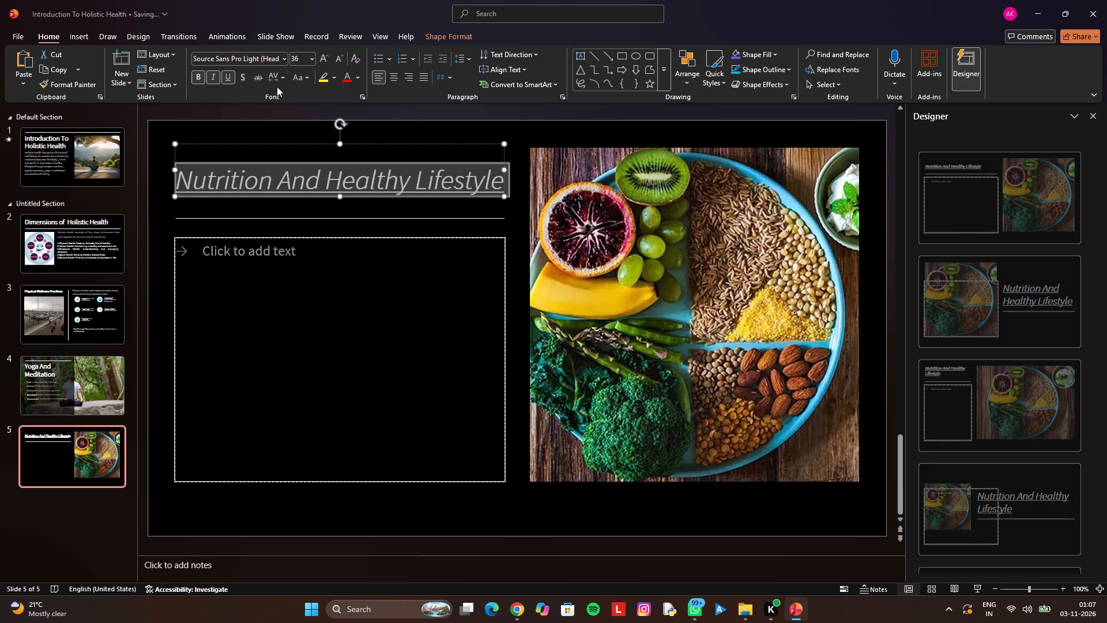
pyautogui.click(210, 74)
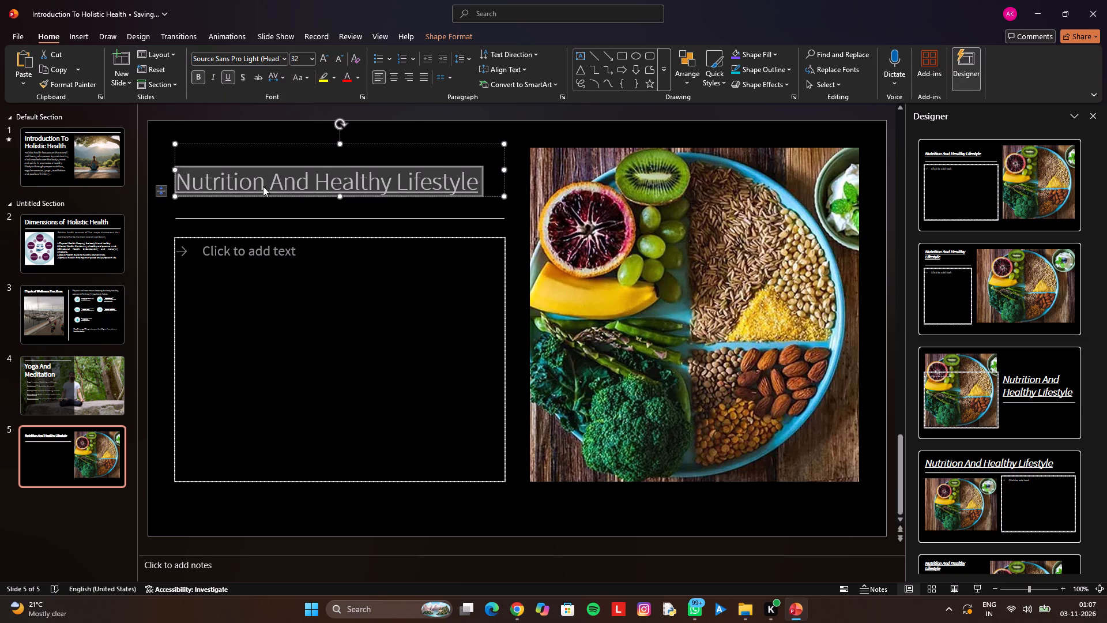
pyautogui.click(311, 62)
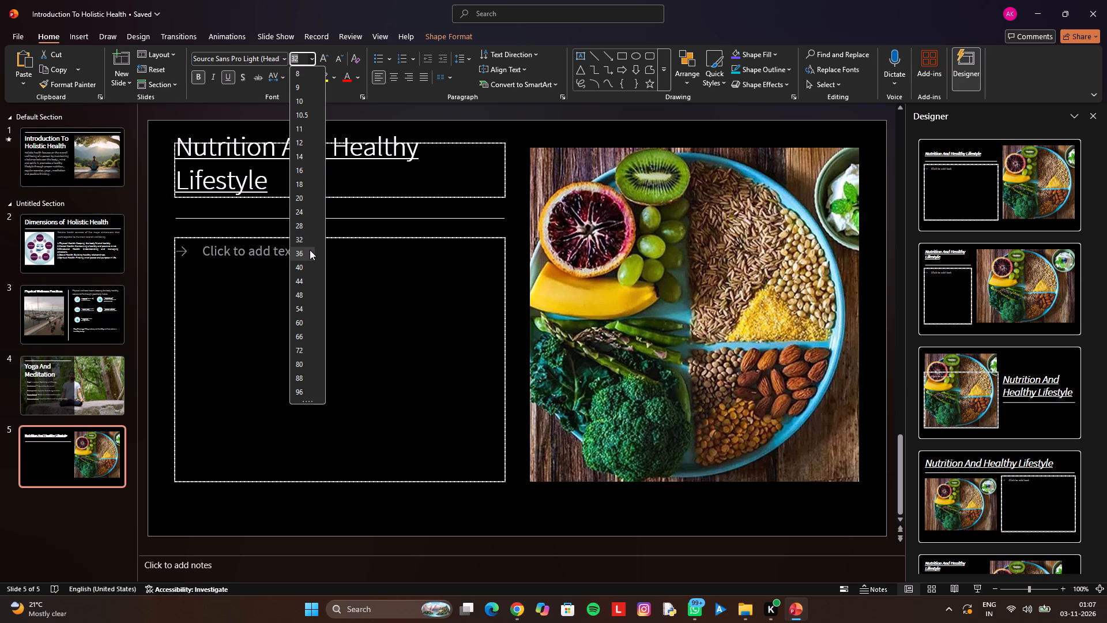
pyautogui.click(412, 211)
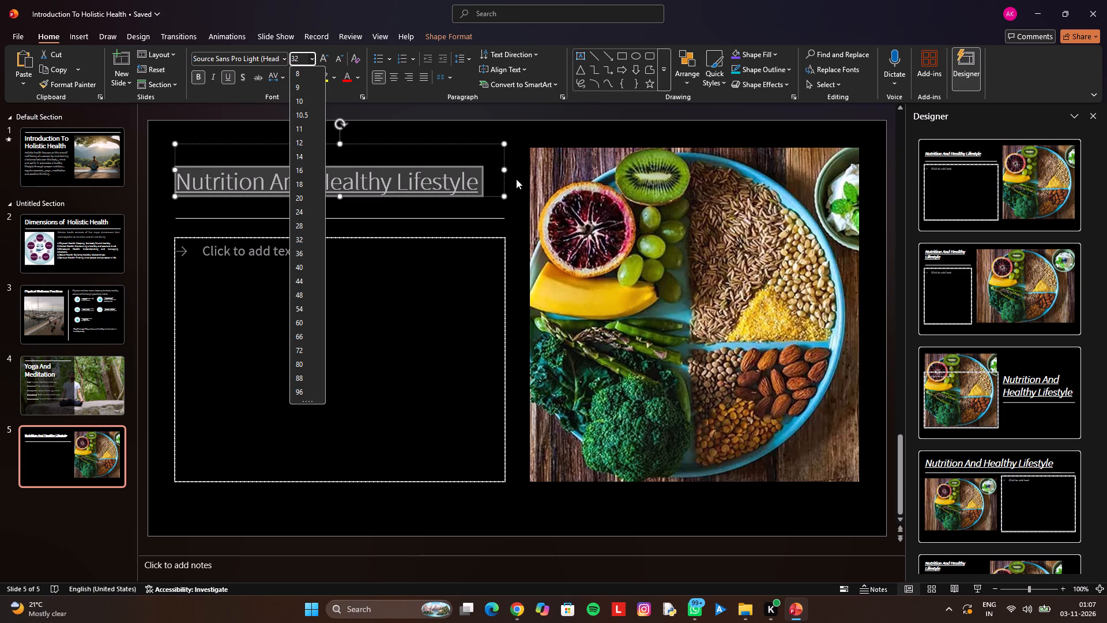
# Widen the title placeholder slightly towards the plate picture.
pyautogui.click(490, 172)
pyautogui.moveTo(502, 172); pyautogui.dragTo(504, 172)
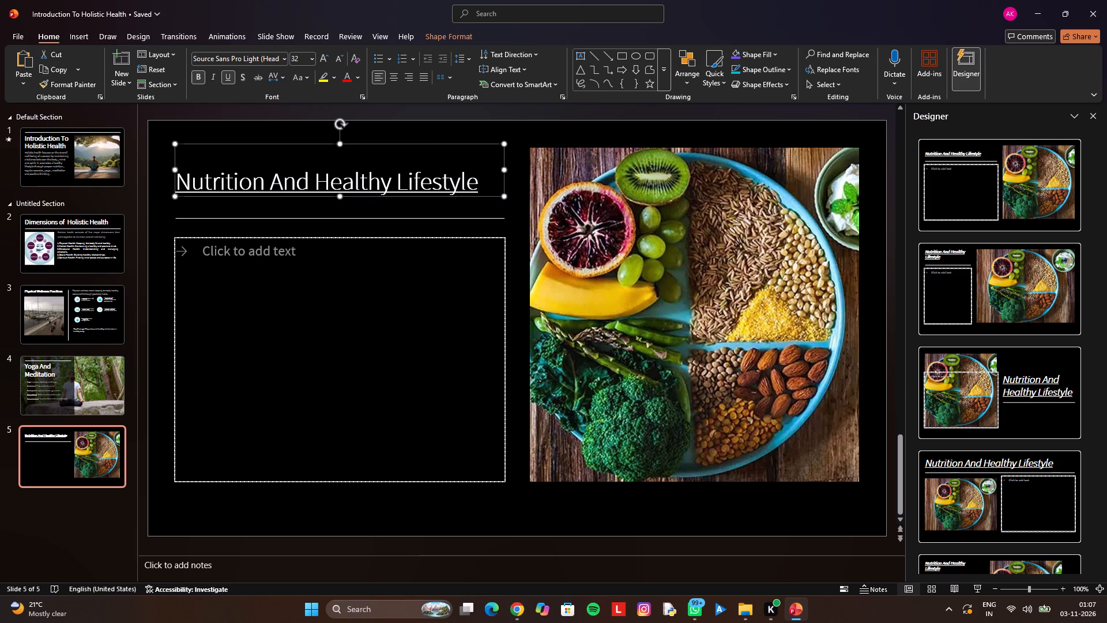
pyautogui.moveTo(504, 172); pyautogui.dragTo(512, 171)
pyautogui.click(468, 180)
pyautogui.doubleClick(469, 182)
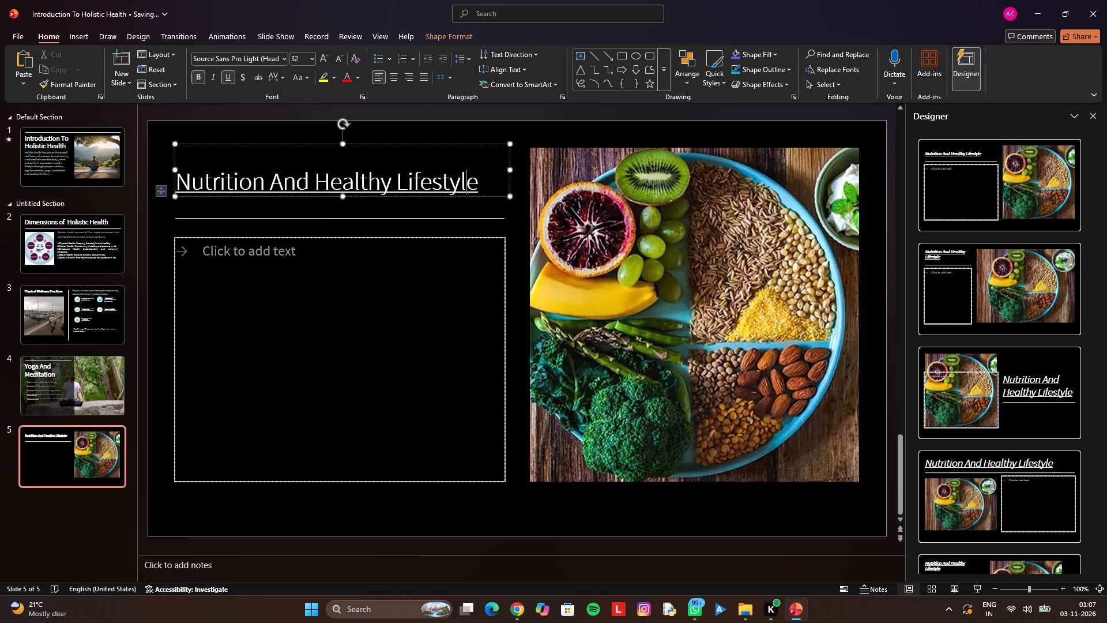
pyautogui.click(363, 221)
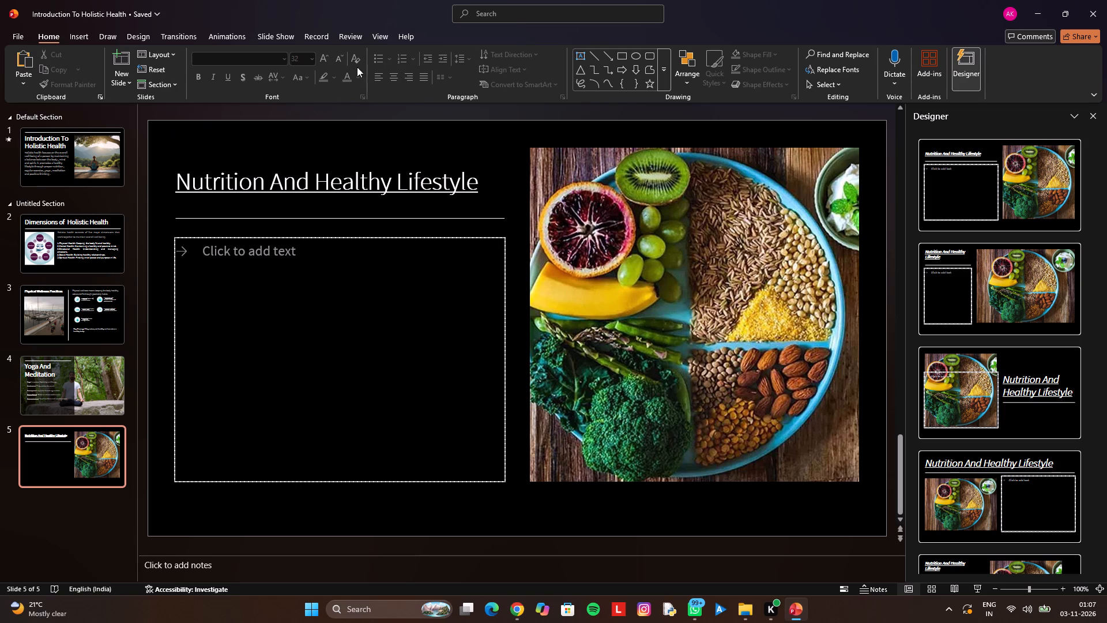
# Change the bullet style of the text placeholder below the divider line to arrowhead bullets.
pyautogui.click(374, 57)
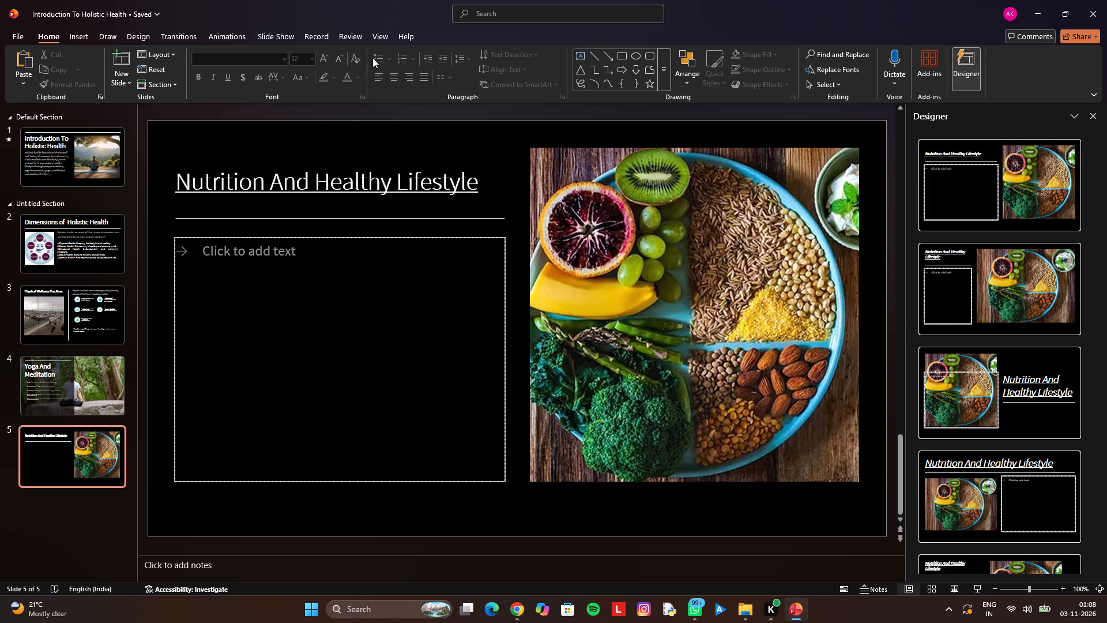
pyautogui.click(380, 61)
pyautogui.doubleClick(374, 55)
pyautogui.moveTo(270, 316); pyautogui.dragTo(272, 304)
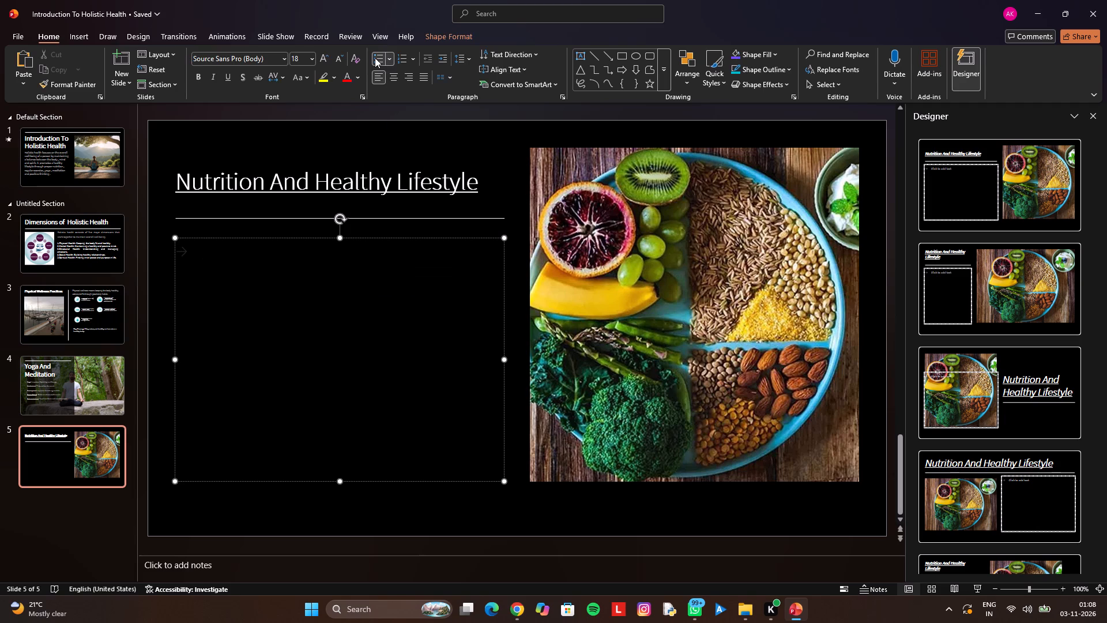
pyautogui.click(375, 58)
pyautogui.click(375, 61)
pyautogui.click(388, 57)
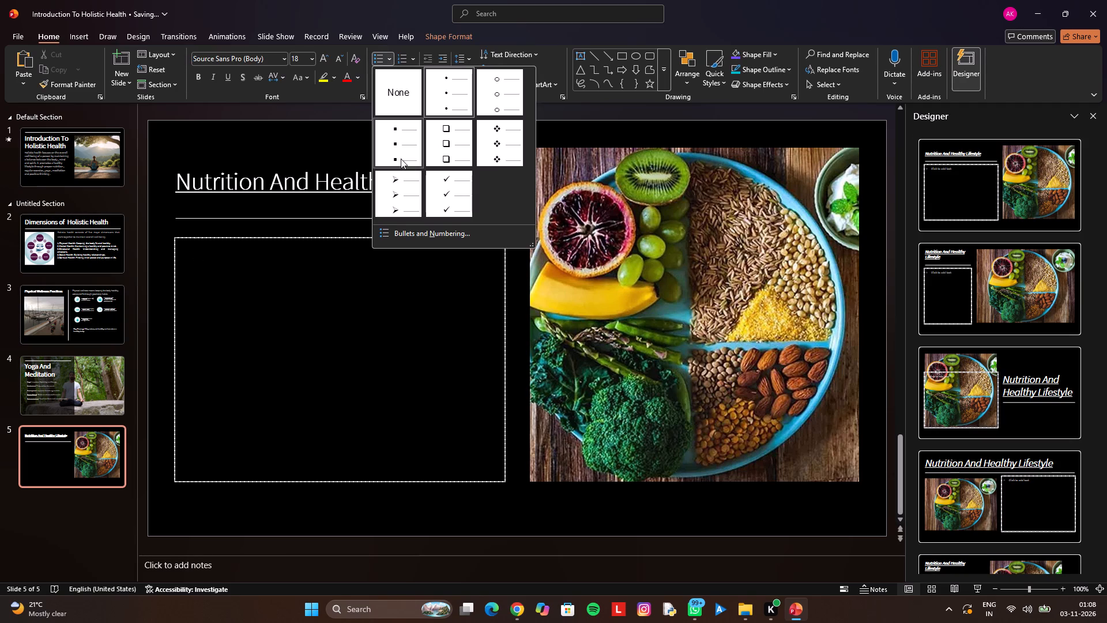
pyautogui.click(495, 147)
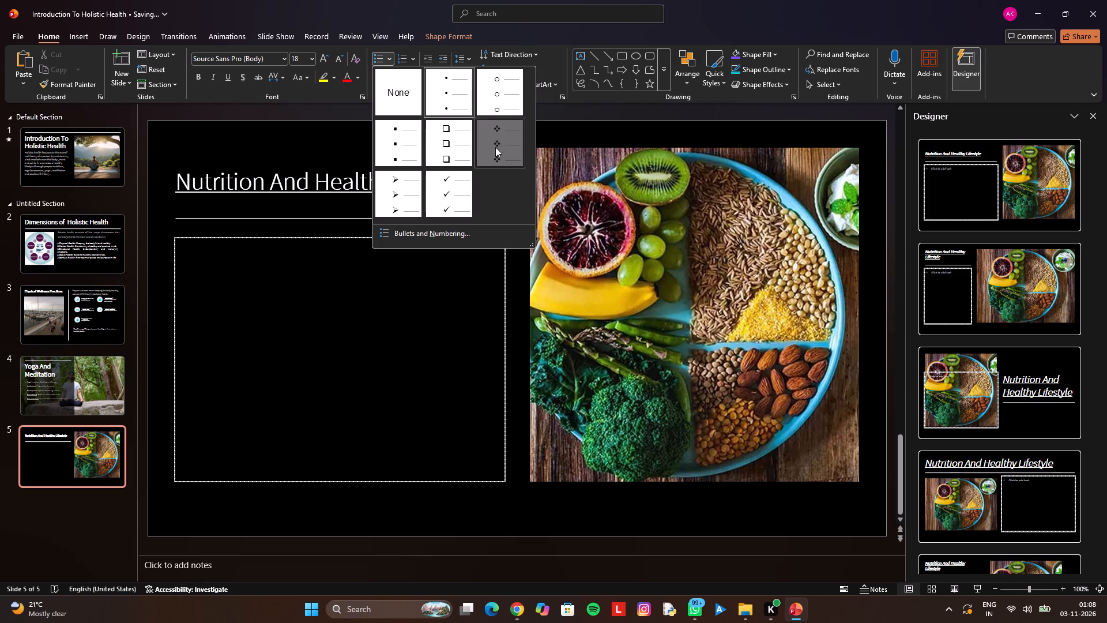
pyautogui.click(389, 55)
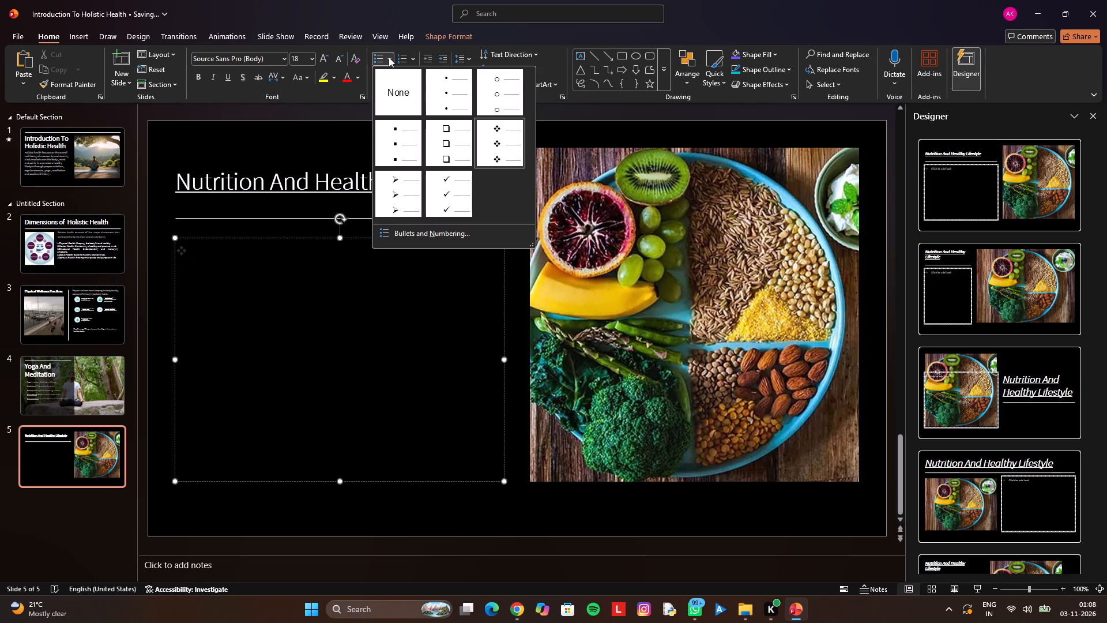
pyautogui.click(405, 178)
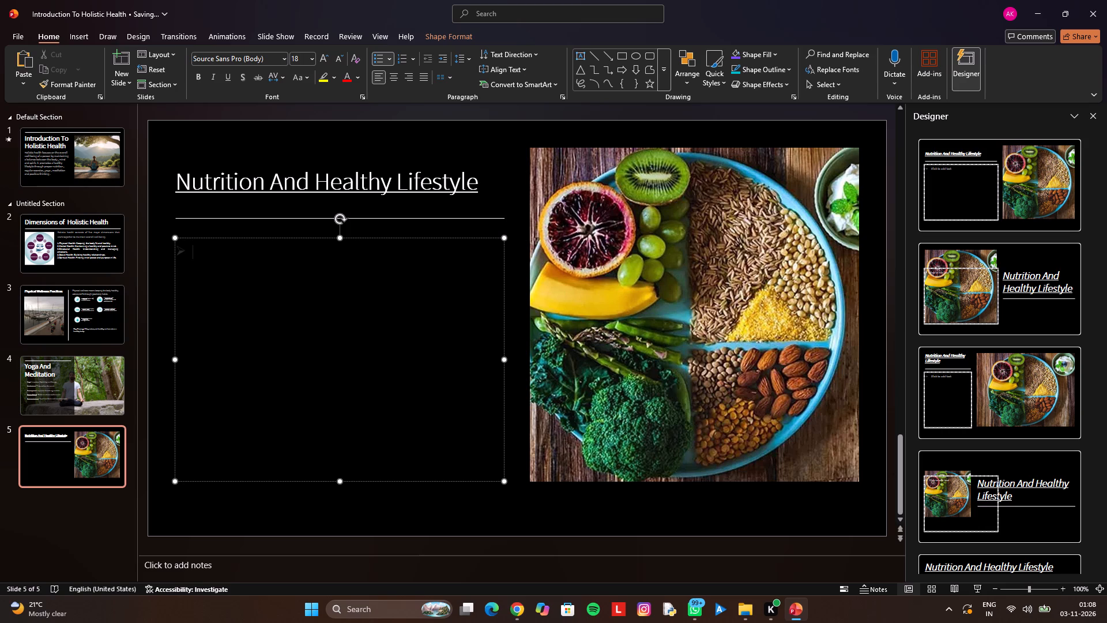
# Enter "Eat a balanced and nutritious diet." as the first bullet point below the divider line.
pyautogui.press('e')
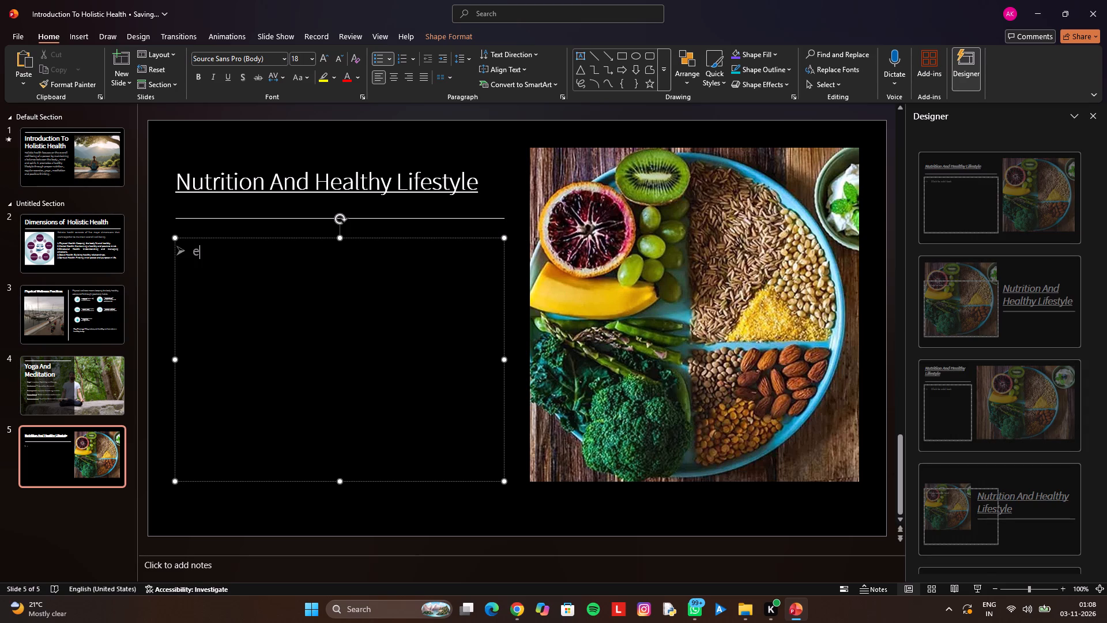
pyautogui.press('BackSpace')
pyautogui.write('Eat')
pyautogui.press('space')
pyautogui.write('a bala')
pyautogui.write('nc')
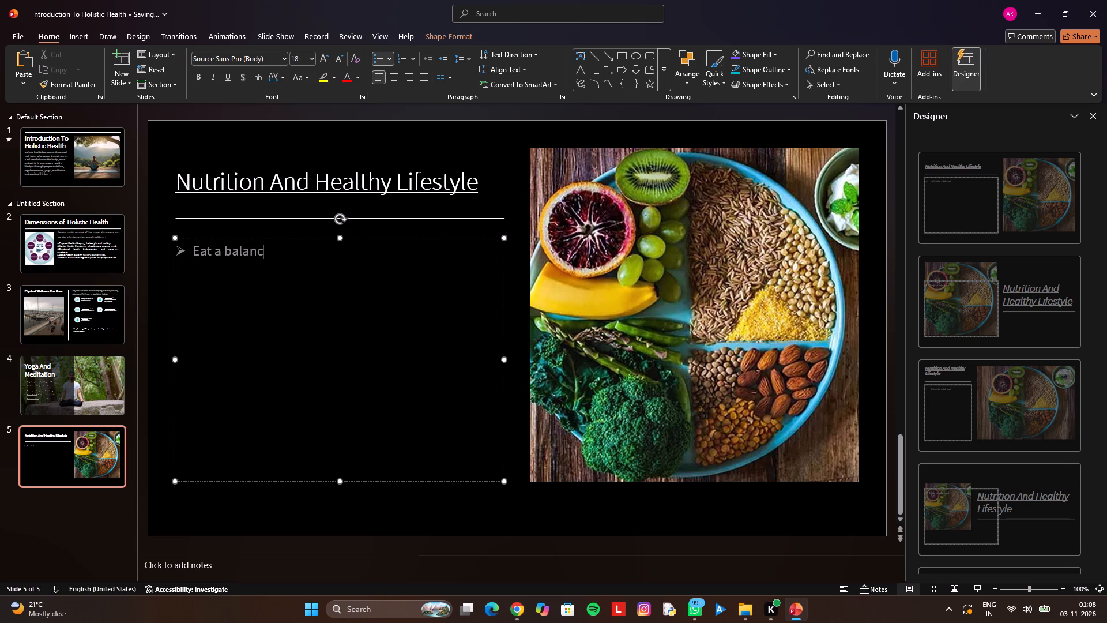
pyautogui.write('ed')
pyautogui.press('space')
pyautogui.write('and')
pyautogui.press('space')
pyautogui.write('nutri')
pyautogui.write('ti')
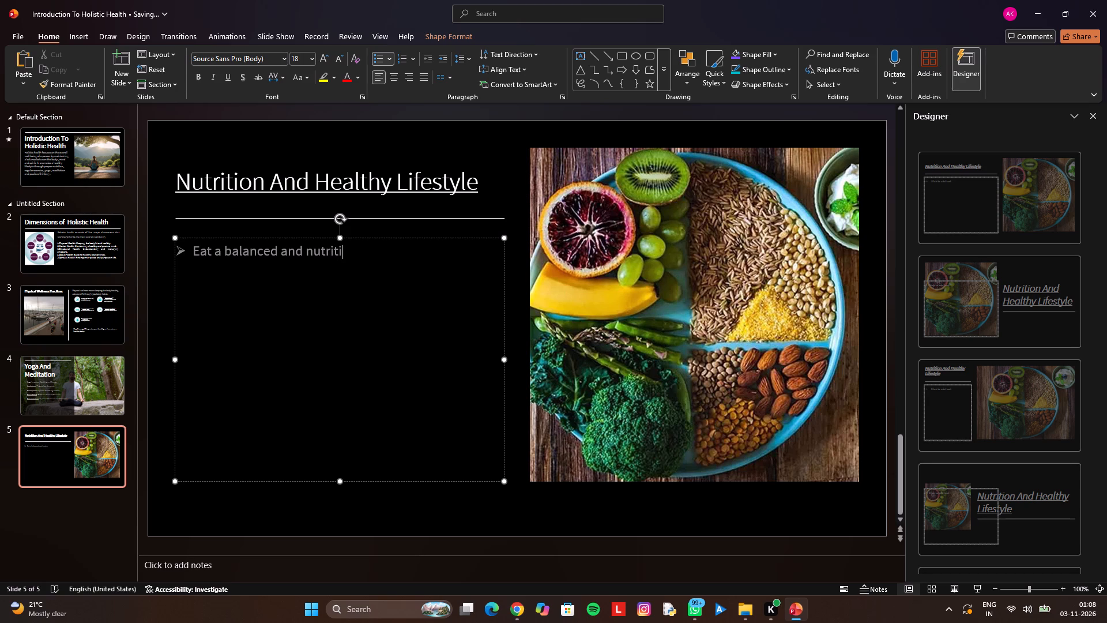
pyautogui.write('ous diet')
pyautogui.press('.')
pyautogui.press('Return')
# Add the second bullet point, "Include fresh fruits and vegetables.".
pyautogui.write('Include')
pyautogui.press('space')
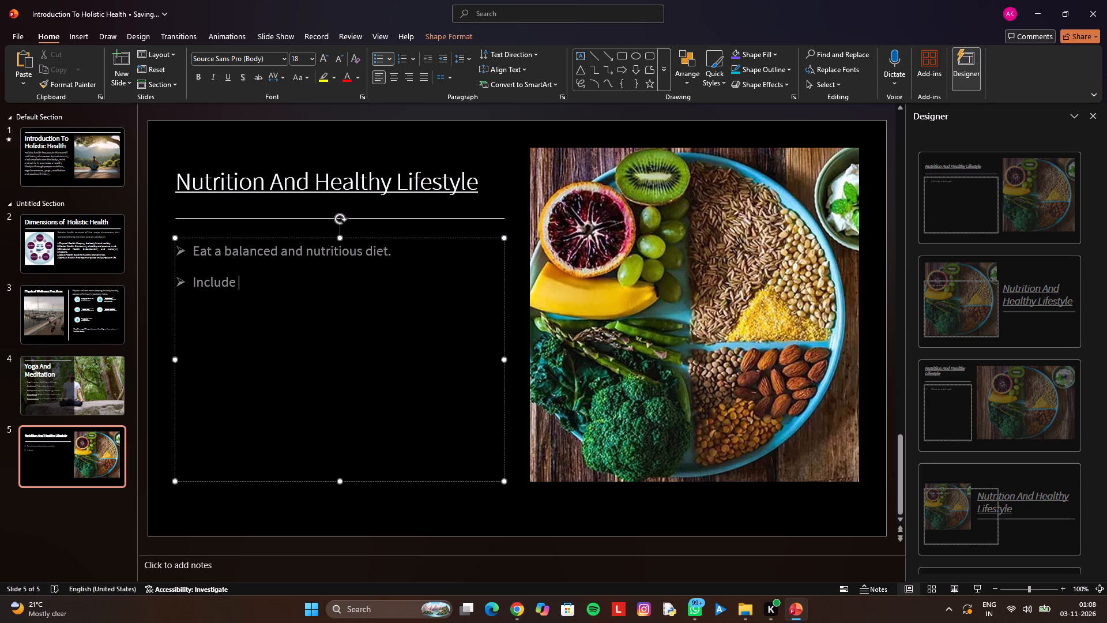
pyautogui.write('fe')
pyautogui.press('BackSpace')
pyautogui.write('resh')
pyautogui.press('space')
pyautogui.write('fruits and')
pyautogui.press('space')
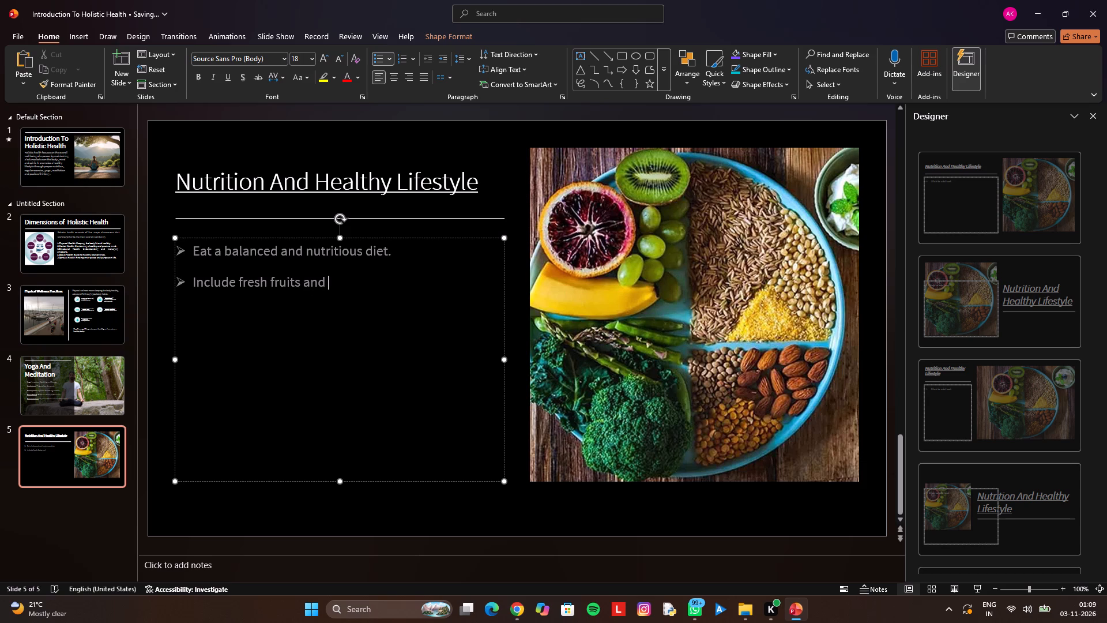
pyautogui.write('veget')
pyautogui.write('ables')
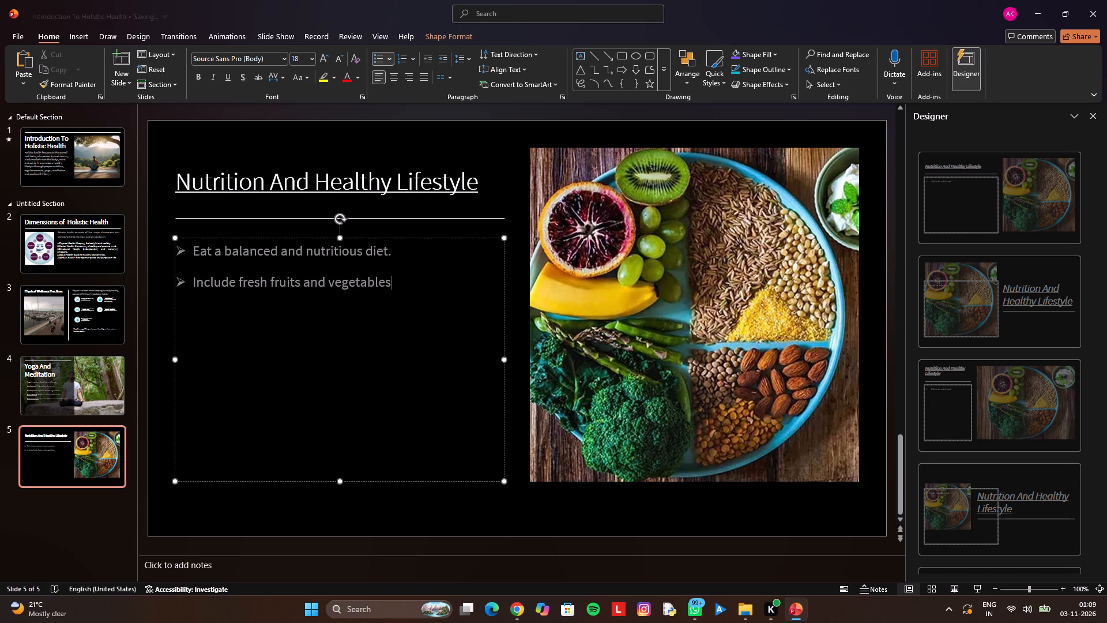
pyautogui.press('.')
pyautogui.press('Return')
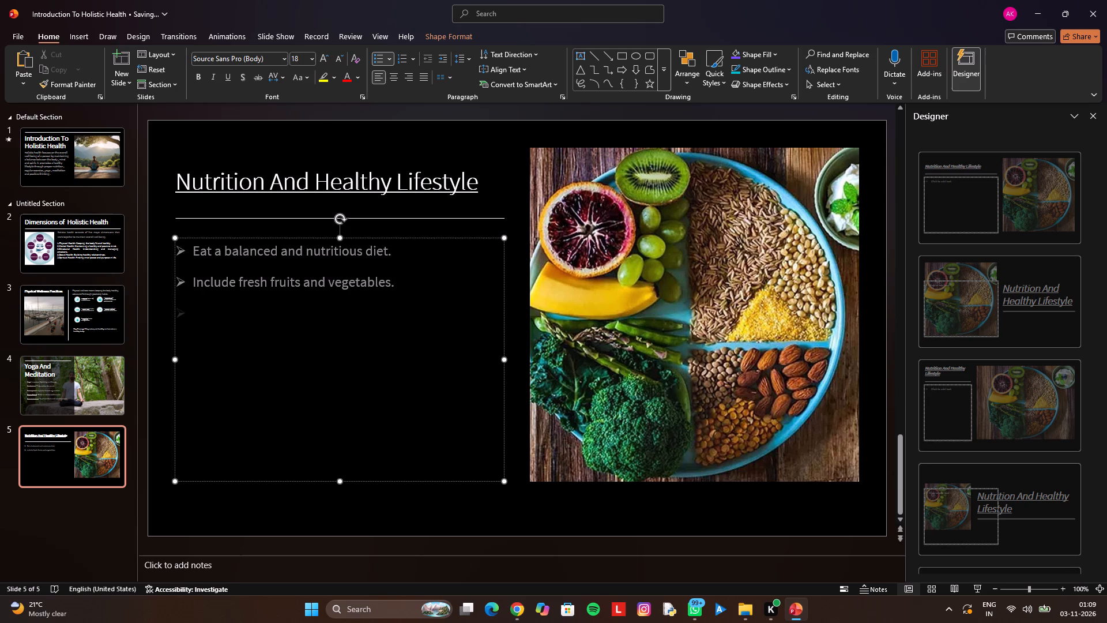
# Add the third bullet point, "Drink plenty of water.".
pyautogui.write('De')
pyautogui.press('BackSpace')
pyautogui.write('rink')
pyautogui.press('space')
pyautogui.write('plenty')
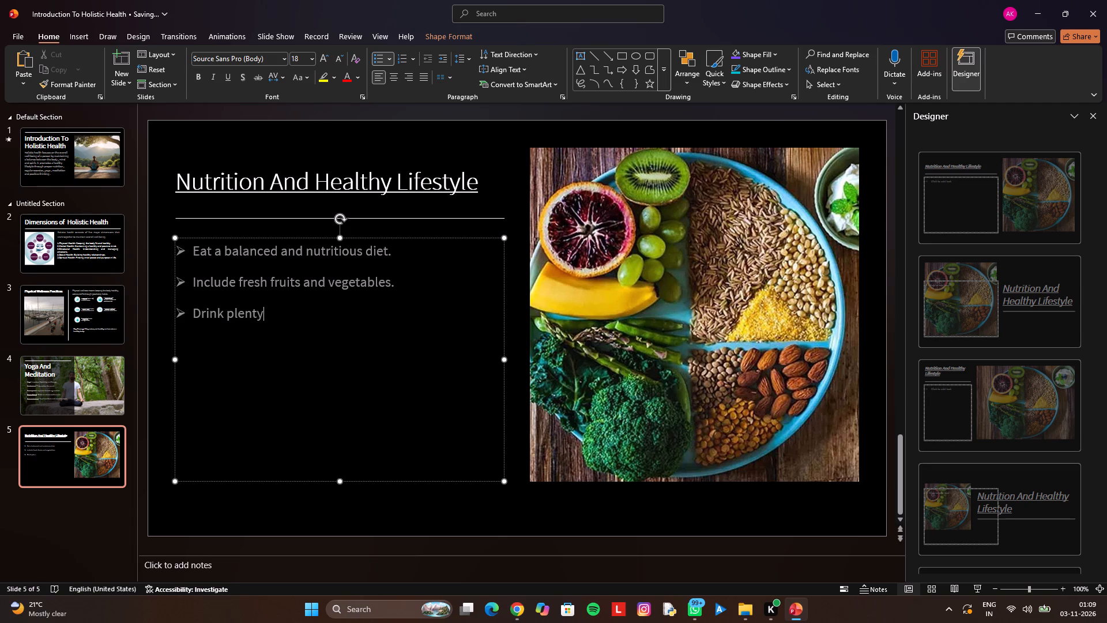
pyautogui.press('space')
pyautogui.write('of')
pyautogui.press('space')
pyautogui.press('w')
pyautogui.write('ater')
pyautogui.press('.')
pyautogui.press('Return')
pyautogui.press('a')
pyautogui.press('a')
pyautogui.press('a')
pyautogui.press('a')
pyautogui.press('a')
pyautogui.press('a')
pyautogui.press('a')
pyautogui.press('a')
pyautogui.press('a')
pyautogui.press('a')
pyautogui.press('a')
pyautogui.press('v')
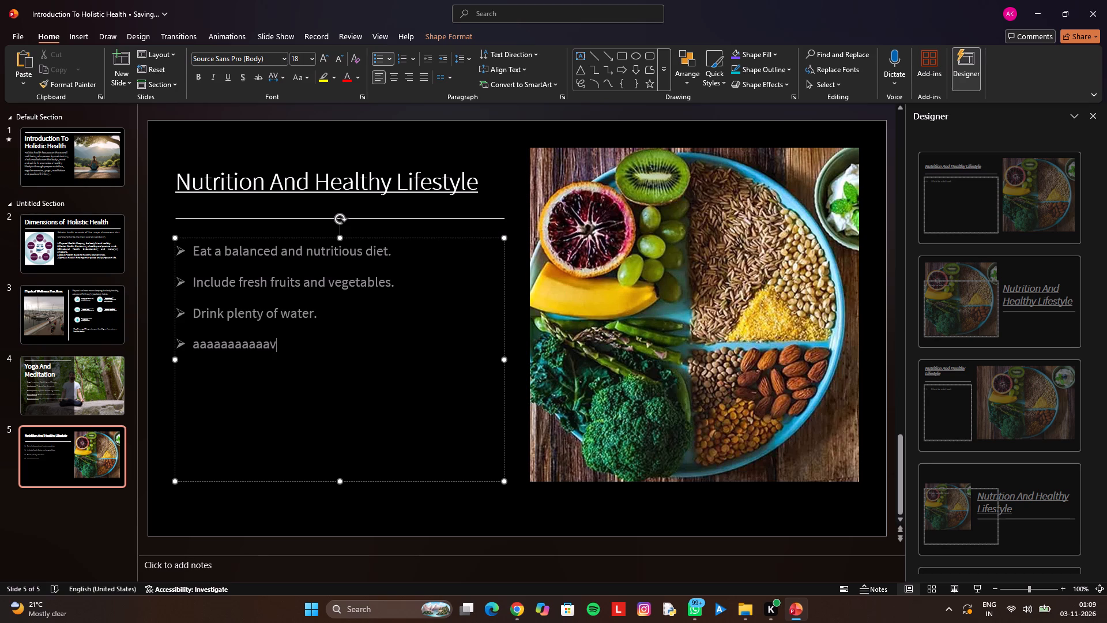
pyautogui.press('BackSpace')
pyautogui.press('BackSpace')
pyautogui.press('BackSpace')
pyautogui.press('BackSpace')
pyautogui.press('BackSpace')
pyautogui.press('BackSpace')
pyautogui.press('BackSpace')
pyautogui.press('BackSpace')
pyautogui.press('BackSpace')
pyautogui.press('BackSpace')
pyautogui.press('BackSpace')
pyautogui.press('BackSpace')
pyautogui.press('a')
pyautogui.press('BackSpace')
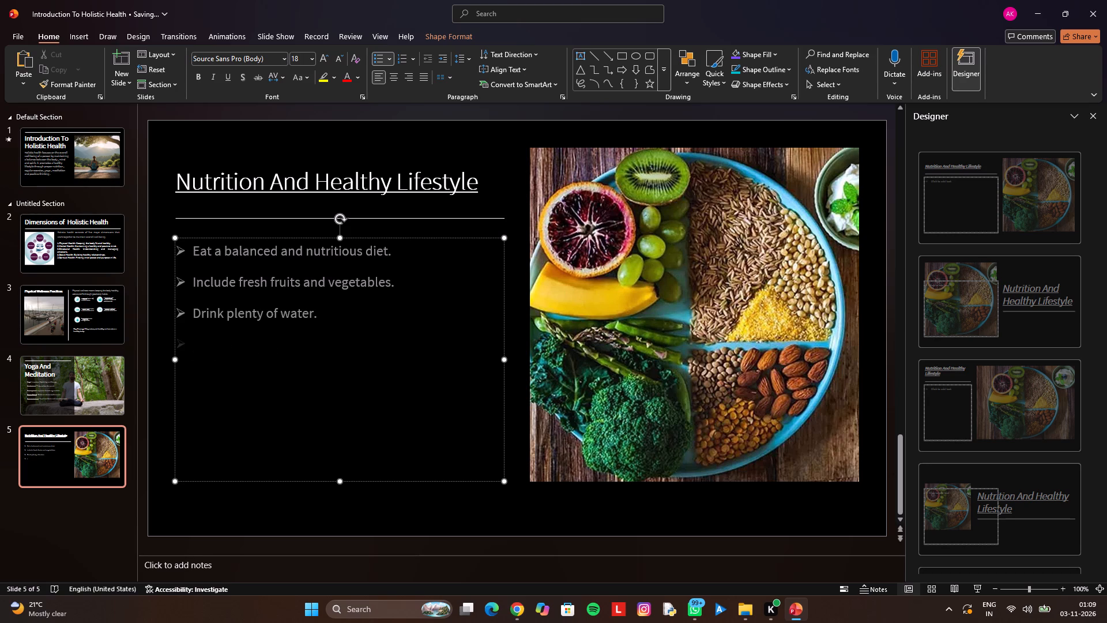
# Add the fourth bullet point, "Avoid excessive junk and oily junks.".
pyautogui.hotkey('shift', 'a')
pyautogui.write('void')
pyautogui.press('space')
pyautogui.press('x')
pyautogui.press('BackSpace')
pyautogui.write('exces')
pyautogui.write('sive')
pyautogui.press('space')
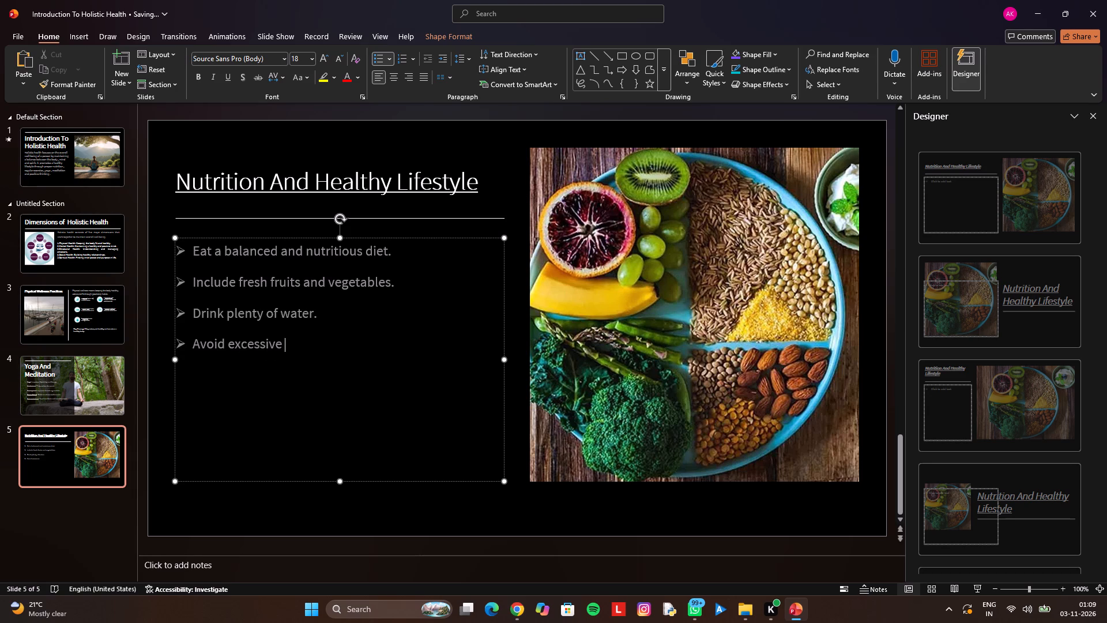
pyautogui.write('junk')
pyautogui.press('space')
pyautogui.write('and')
pyautogui.press('space')
pyautogui.write('oily junks')
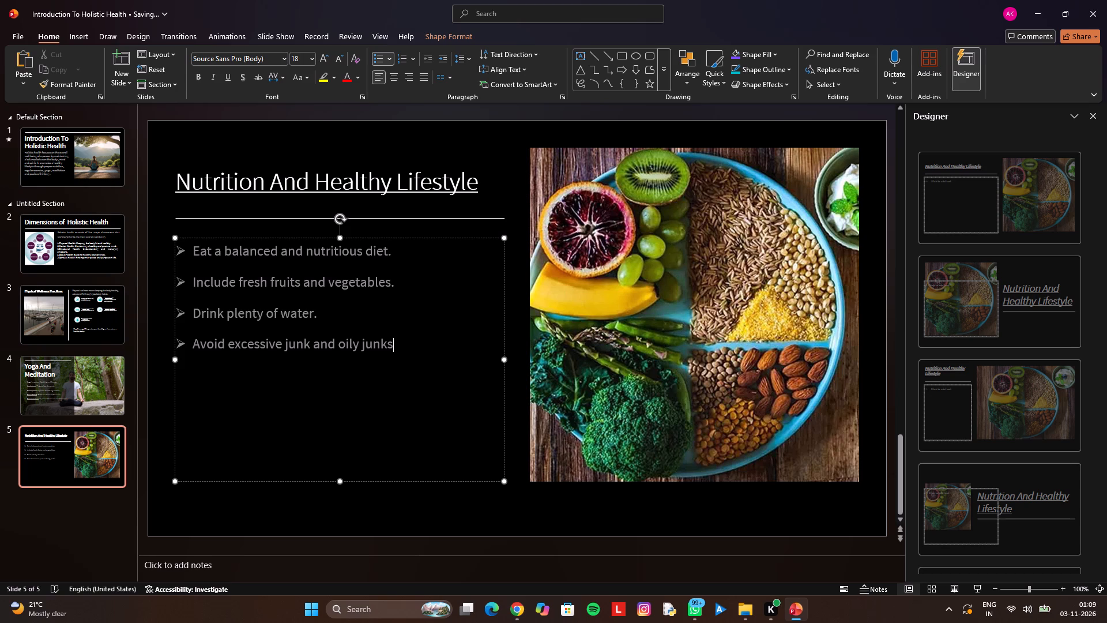
pyautogui.press('.')
pyautogui.press('Return')
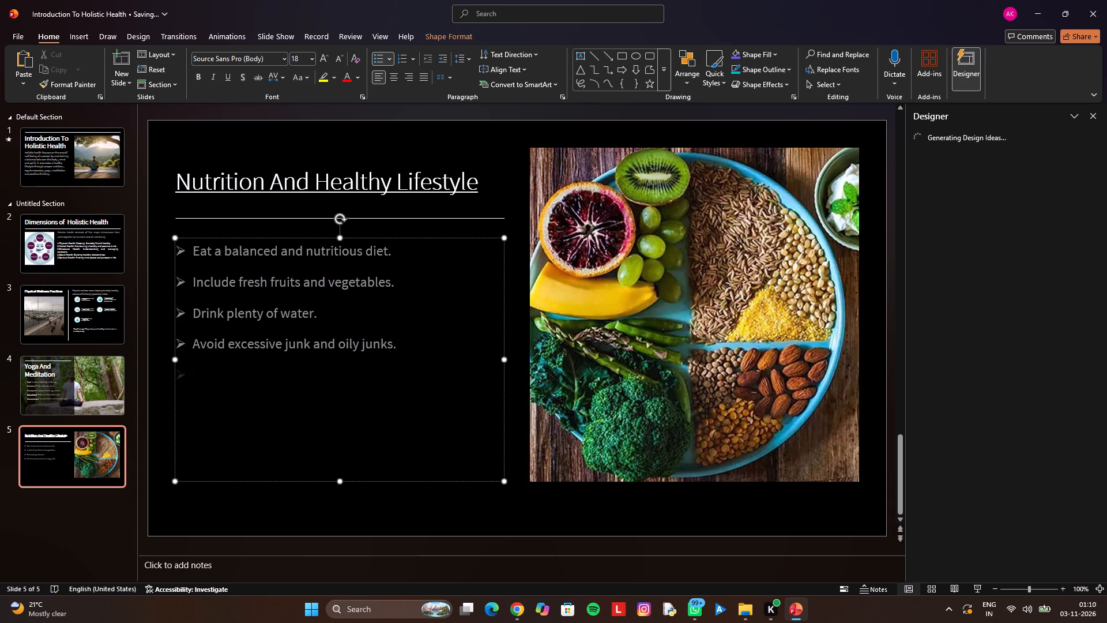
# Add the fifth bullet point, "Exercise regularly to stay fit.".
pyautogui.press('e')
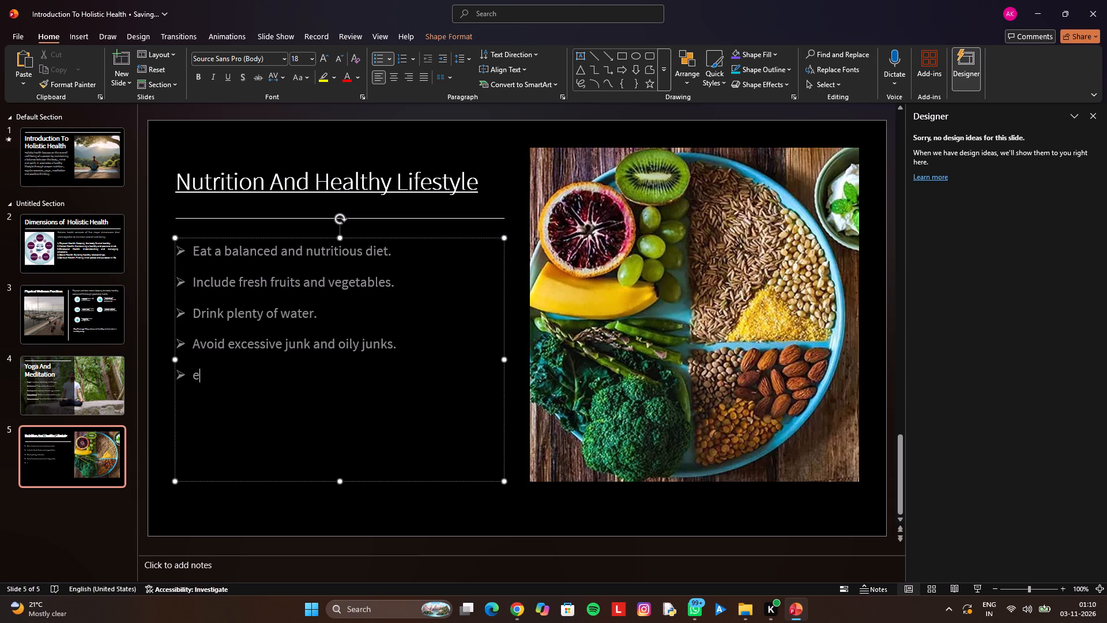
pyautogui.press('BackSpace')
pyautogui.write('Exer')
pyautogui.write('cise')
pyautogui.press('Tab')
pyautogui.press('BackSpace')
pyautogui.press('BackSpace')
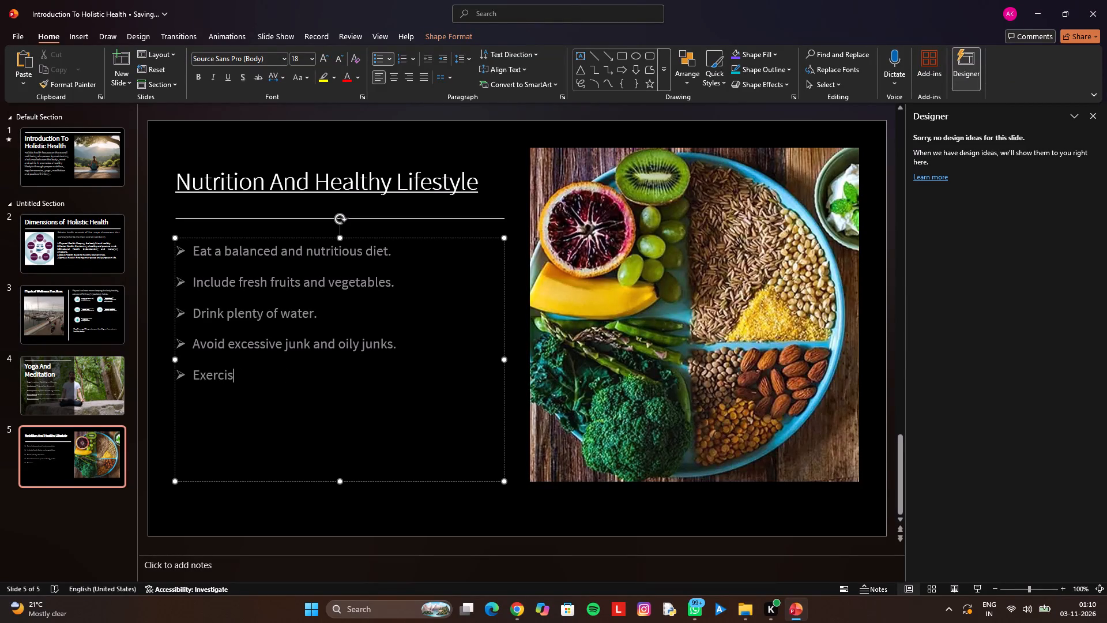
pyautogui.write('e')
pyautogui.press('space')
pyautogui.write('regularlu')
pyautogui.press('BackSpace')
pyautogui.press('y')
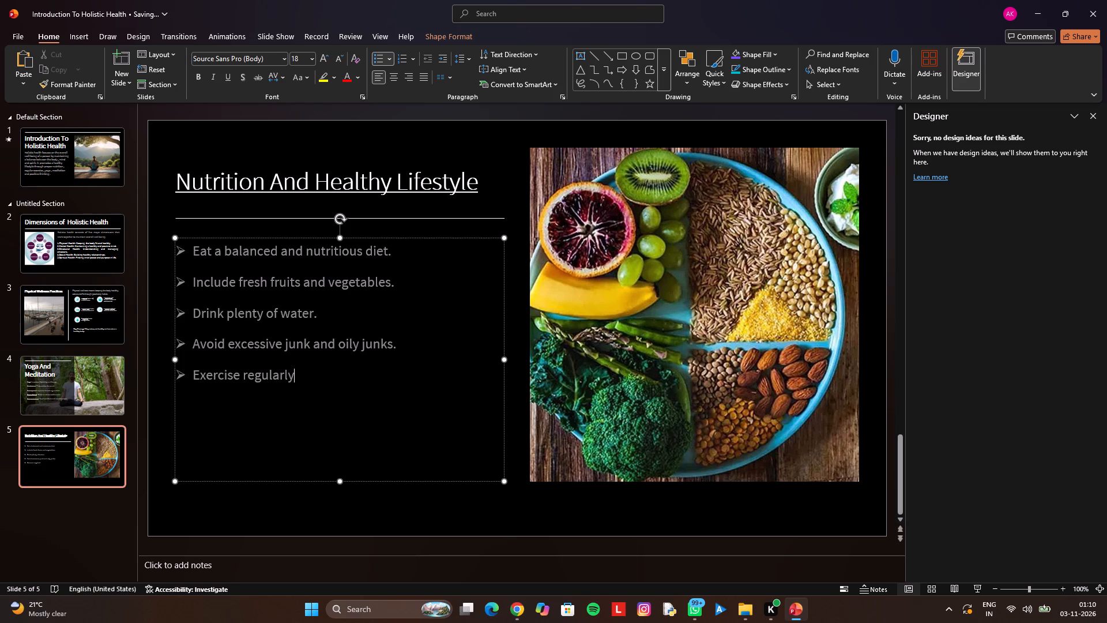
pyautogui.press('space')
pyautogui.write('to stay fit')
pyautogui.press('.')
pyautogui.press('Return')
# Add the sixth bullet point, "Maintain proper sleep habits.".
pyautogui.write('Ma')
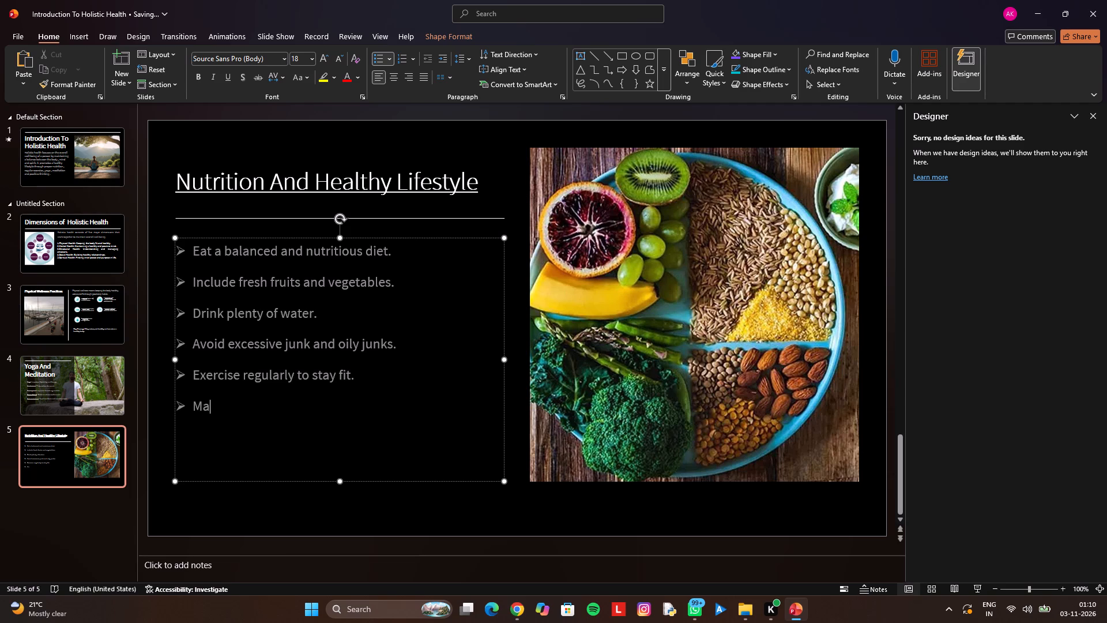
pyautogui.write('intsi')
pyautogui.press('BackSpace')
pyautogui.press('BackSpace')
pyautogui.write('ain')
pyautogui.press('space')
pyautogui.write('proper')
pyautogui.press('space')
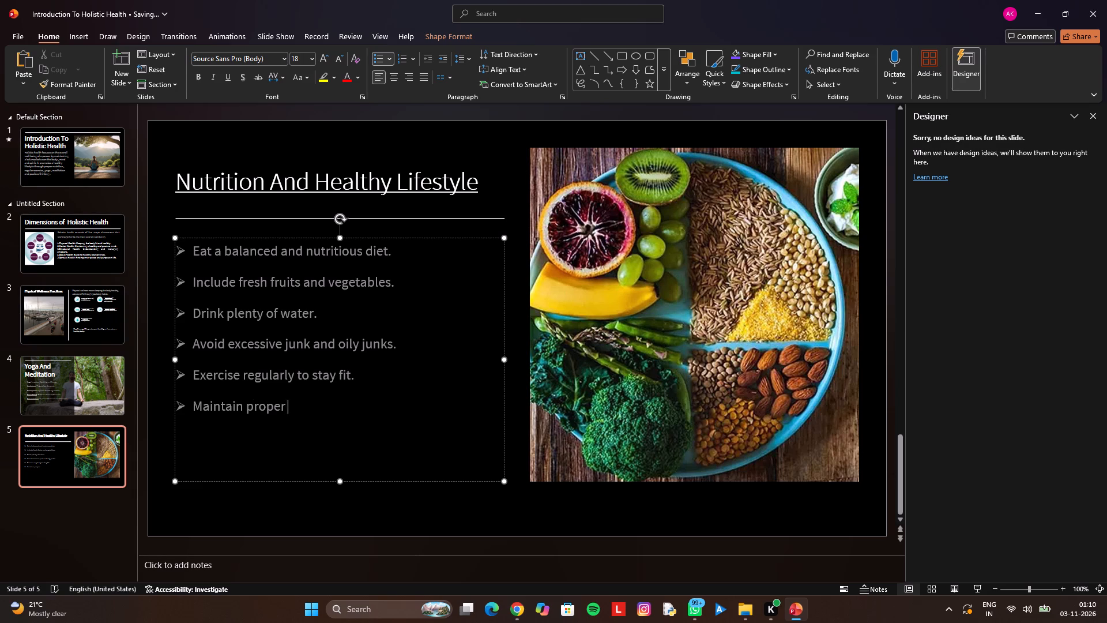
pyautogui.write('sleeo')
pyautogui.press('space')
pyautogui.press('BackSpace')
pyautogui.press('BackSpace')
pyautogui.write('p habits')
pyautogui.press('space')
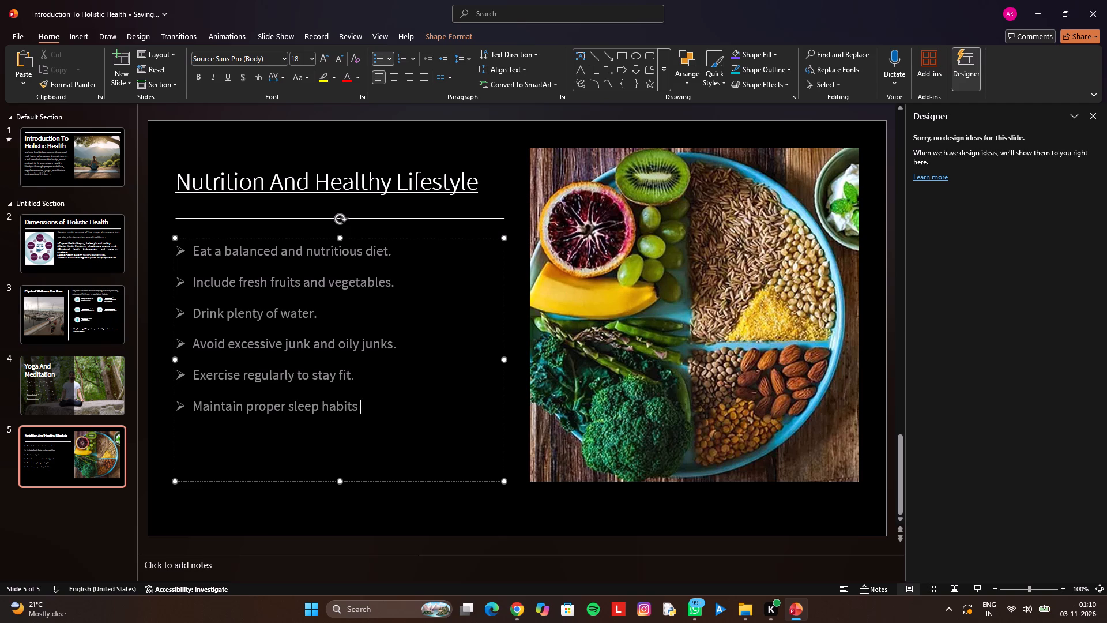
pyautogui.press('BackSpace')
pyautogui.press('.')
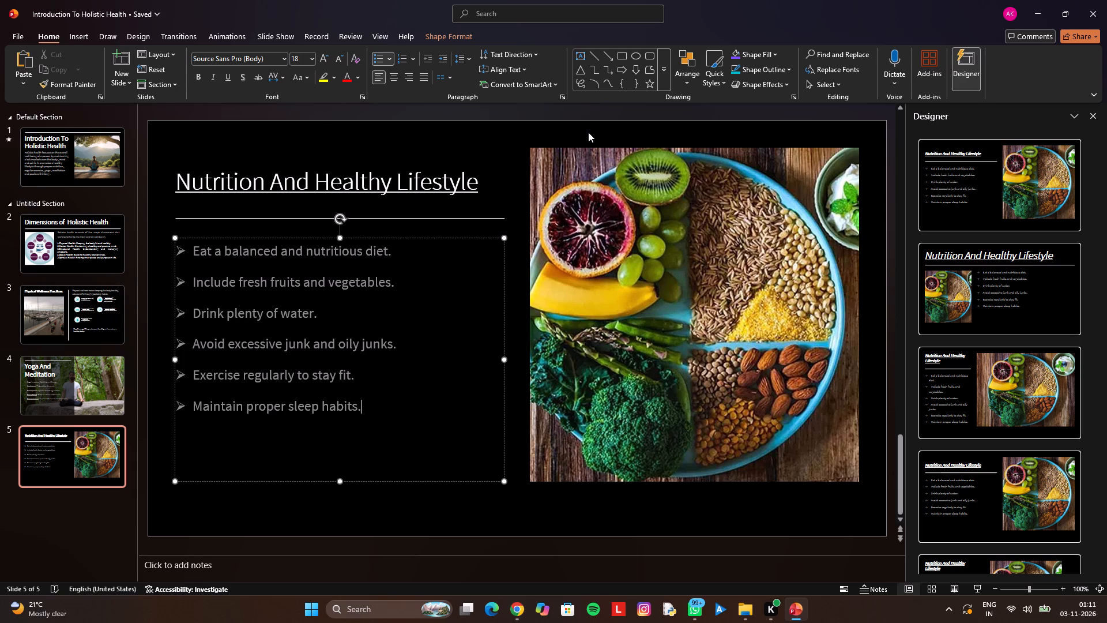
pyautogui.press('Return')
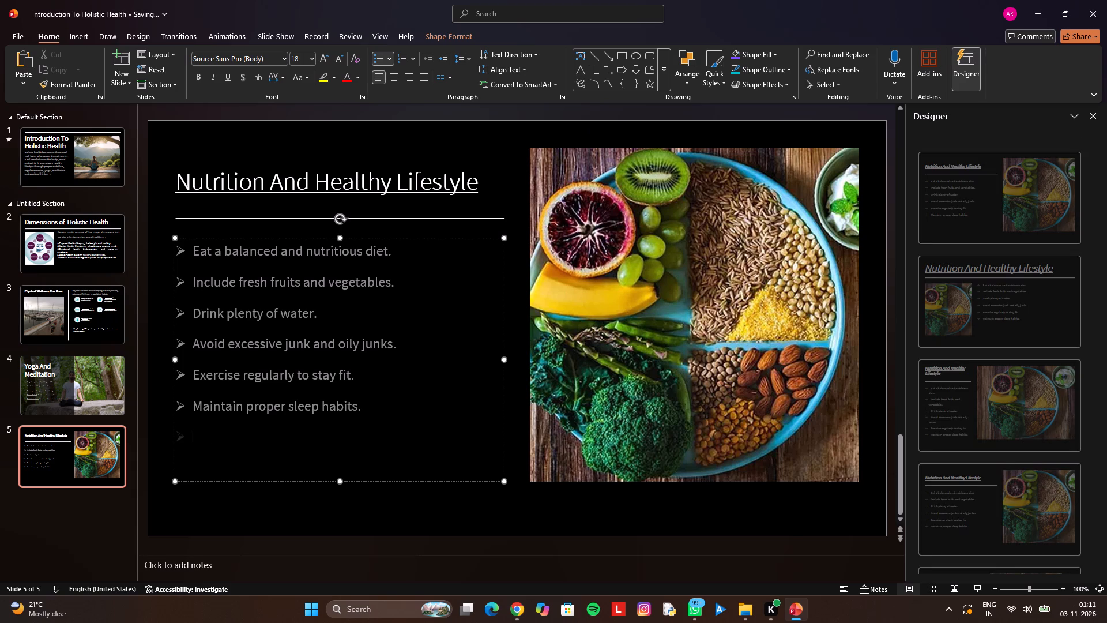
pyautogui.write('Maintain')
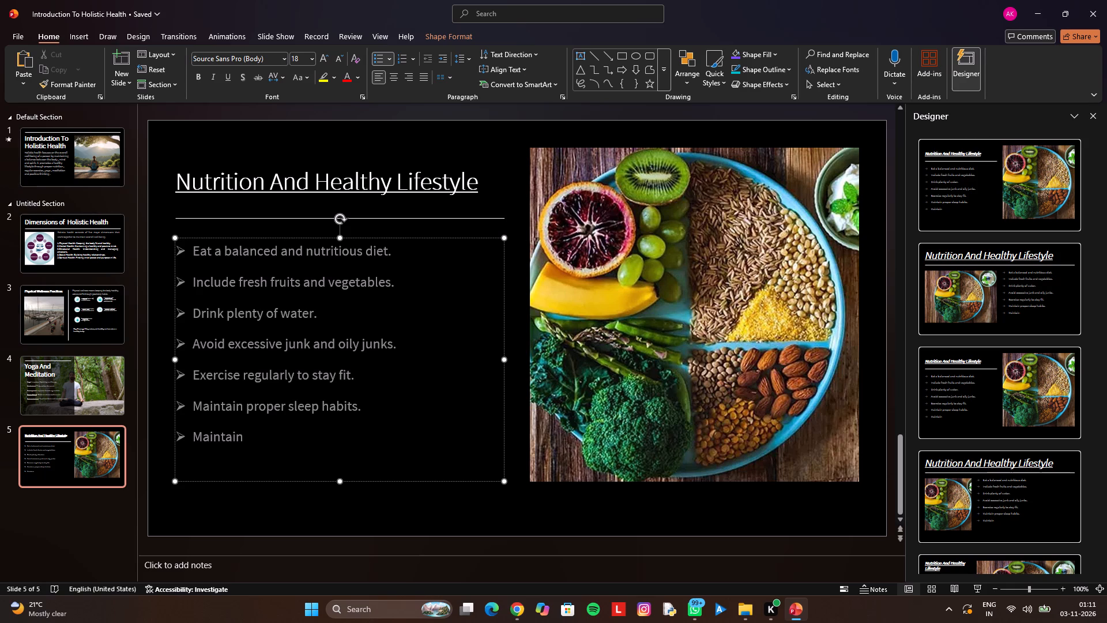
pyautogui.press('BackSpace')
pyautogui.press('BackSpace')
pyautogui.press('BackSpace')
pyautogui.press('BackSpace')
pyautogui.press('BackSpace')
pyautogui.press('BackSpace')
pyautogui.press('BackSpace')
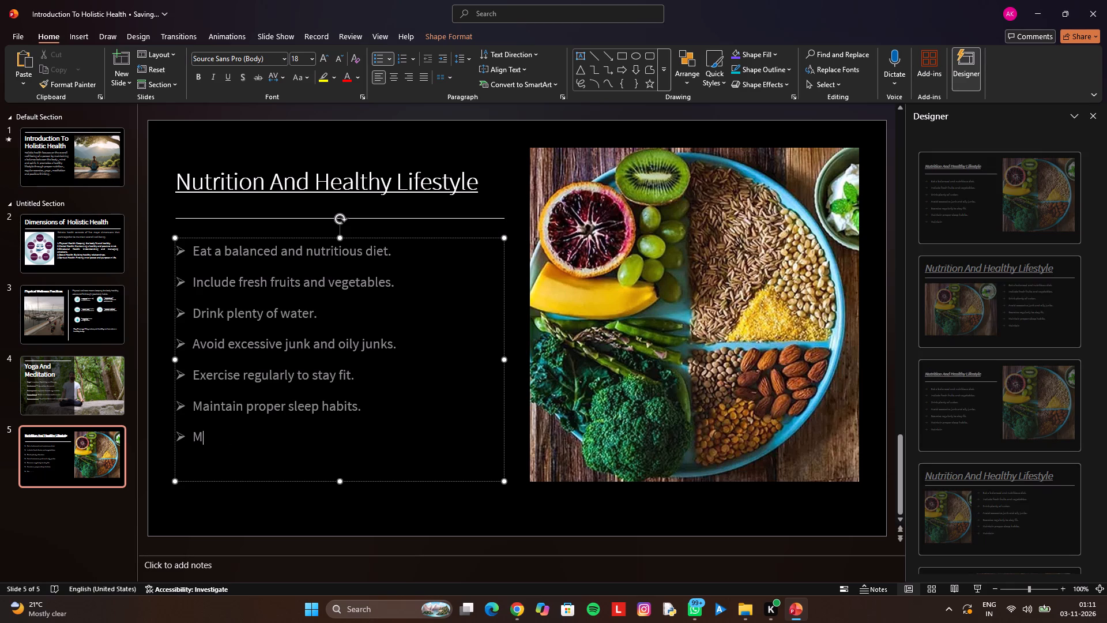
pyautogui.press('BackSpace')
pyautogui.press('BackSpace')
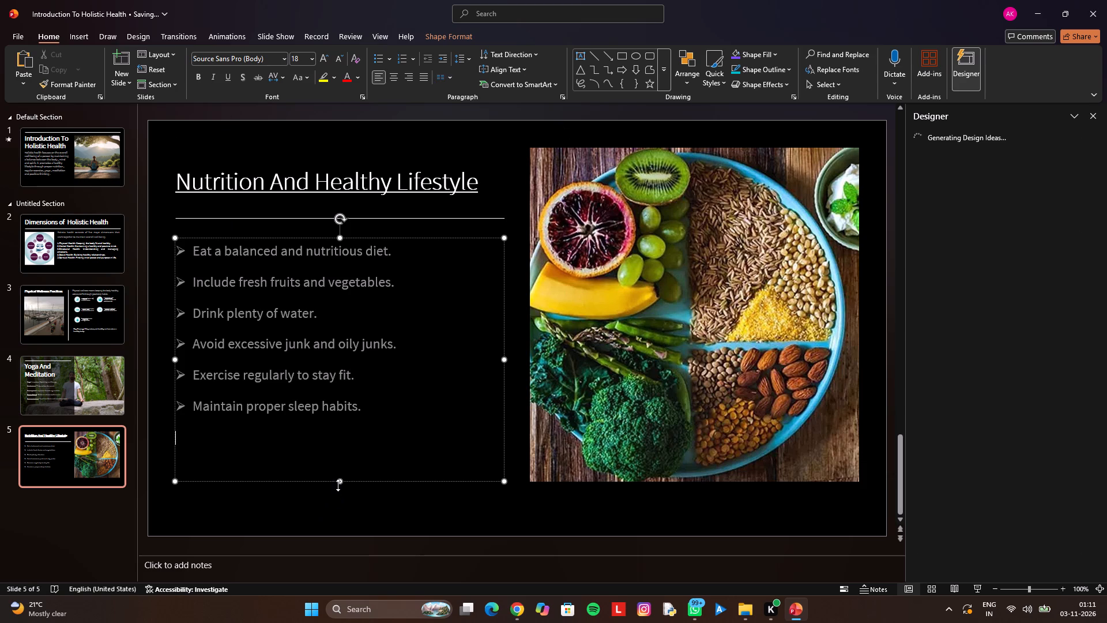
# Shorten the bullet list's text box from below so it ends just under the last bullet point.
pyautogui.moveTo(338, 485); pyautogui.dragTo(338, 422)
pyautogui.click(327, 456)
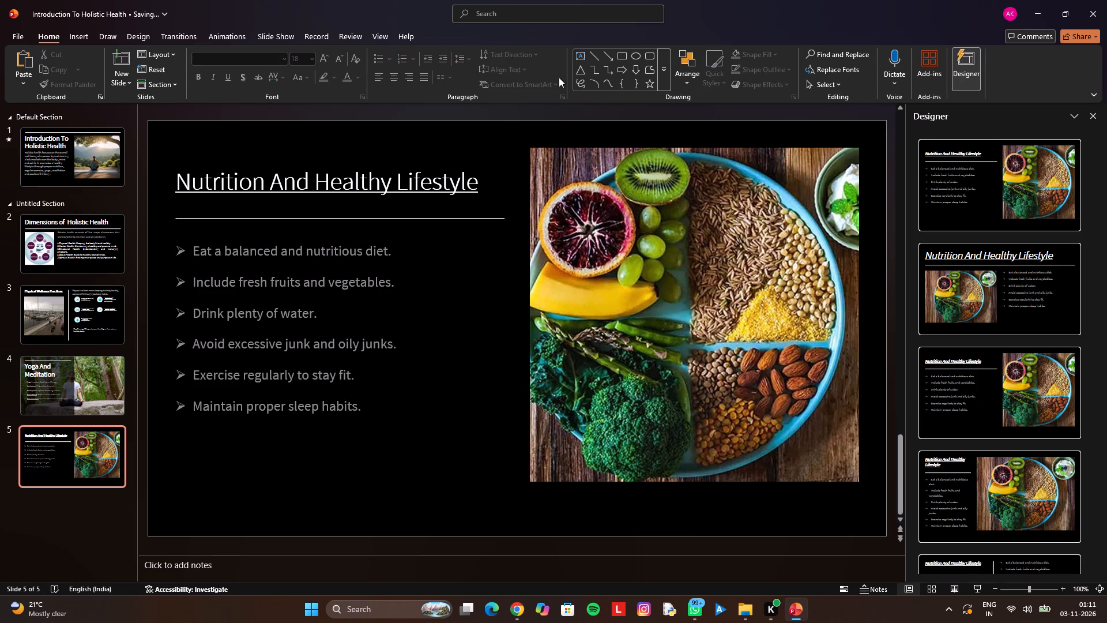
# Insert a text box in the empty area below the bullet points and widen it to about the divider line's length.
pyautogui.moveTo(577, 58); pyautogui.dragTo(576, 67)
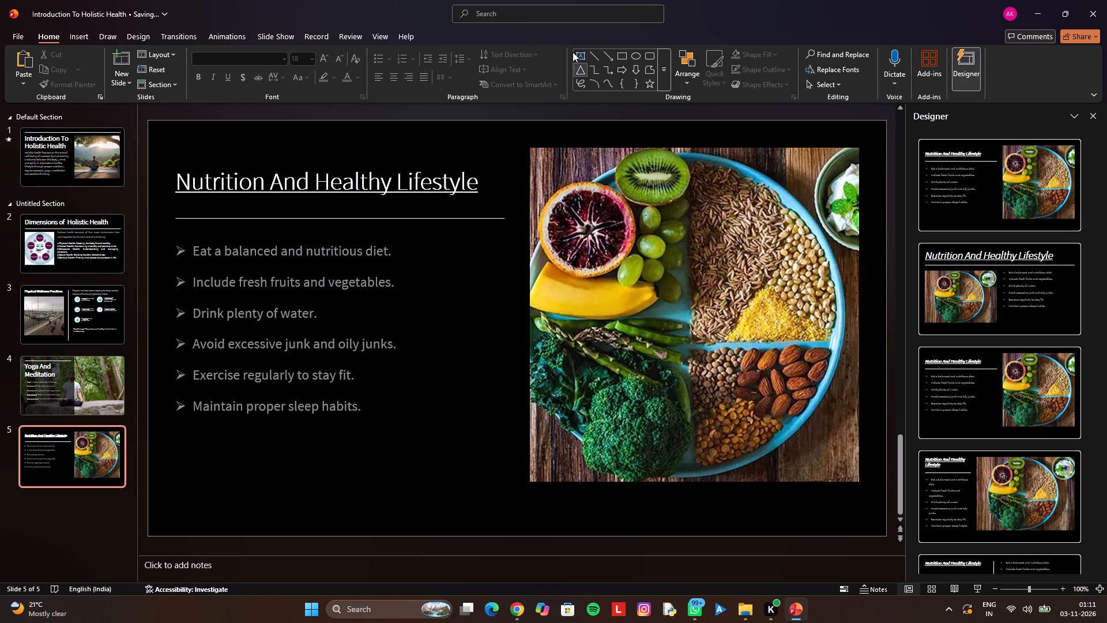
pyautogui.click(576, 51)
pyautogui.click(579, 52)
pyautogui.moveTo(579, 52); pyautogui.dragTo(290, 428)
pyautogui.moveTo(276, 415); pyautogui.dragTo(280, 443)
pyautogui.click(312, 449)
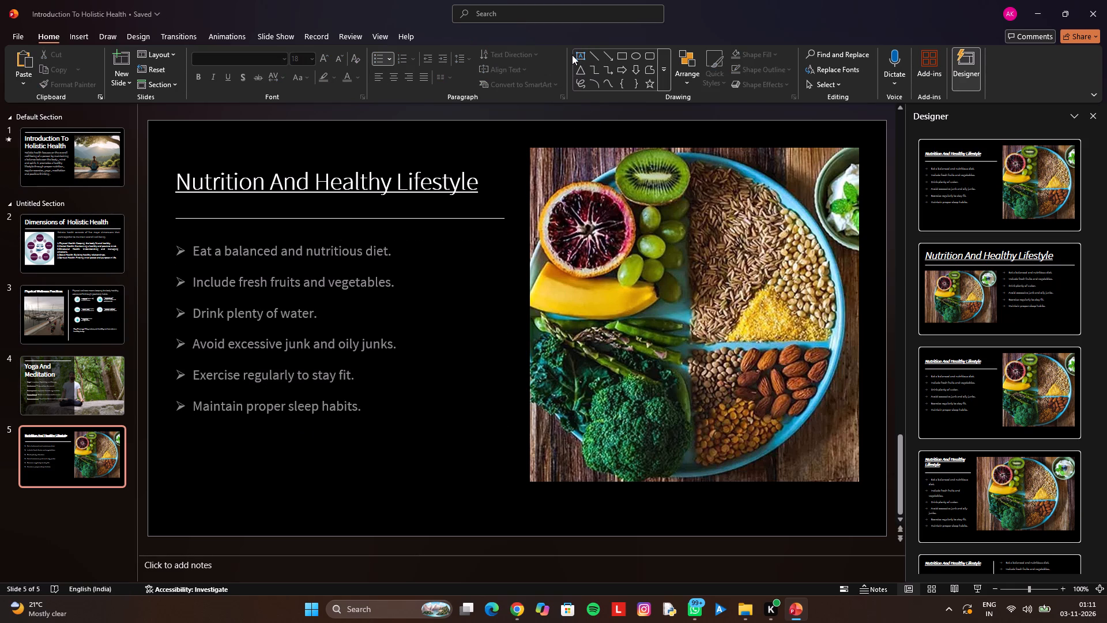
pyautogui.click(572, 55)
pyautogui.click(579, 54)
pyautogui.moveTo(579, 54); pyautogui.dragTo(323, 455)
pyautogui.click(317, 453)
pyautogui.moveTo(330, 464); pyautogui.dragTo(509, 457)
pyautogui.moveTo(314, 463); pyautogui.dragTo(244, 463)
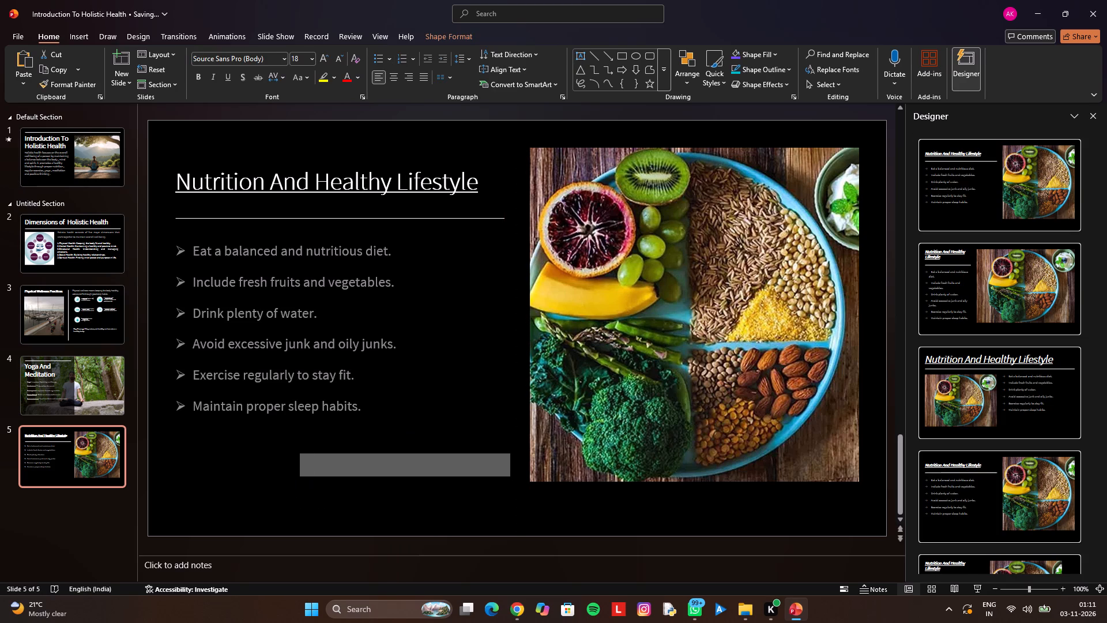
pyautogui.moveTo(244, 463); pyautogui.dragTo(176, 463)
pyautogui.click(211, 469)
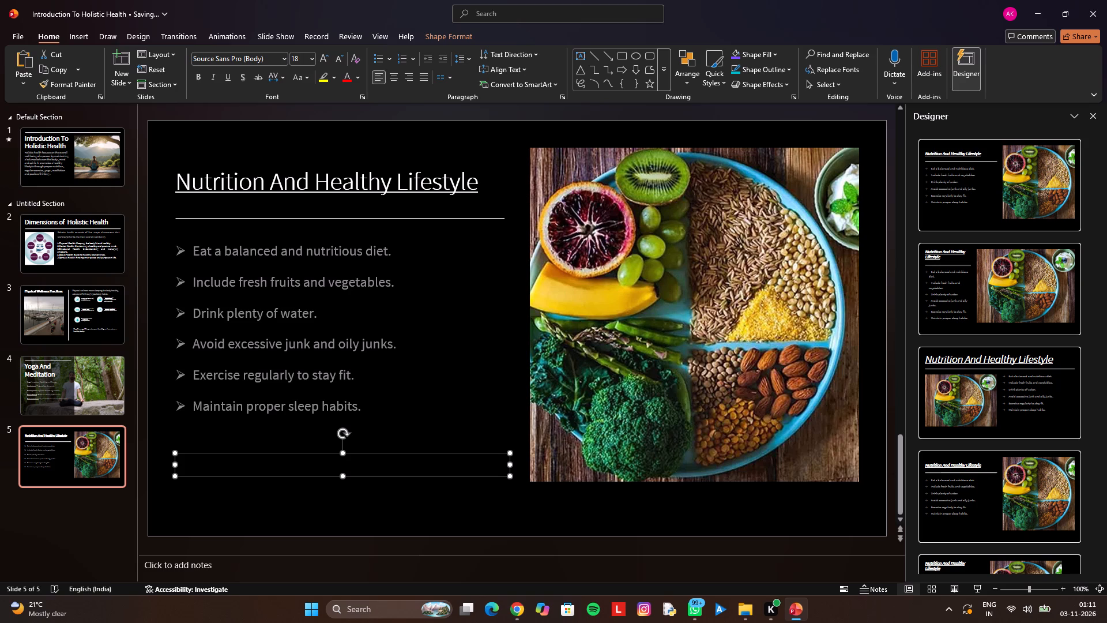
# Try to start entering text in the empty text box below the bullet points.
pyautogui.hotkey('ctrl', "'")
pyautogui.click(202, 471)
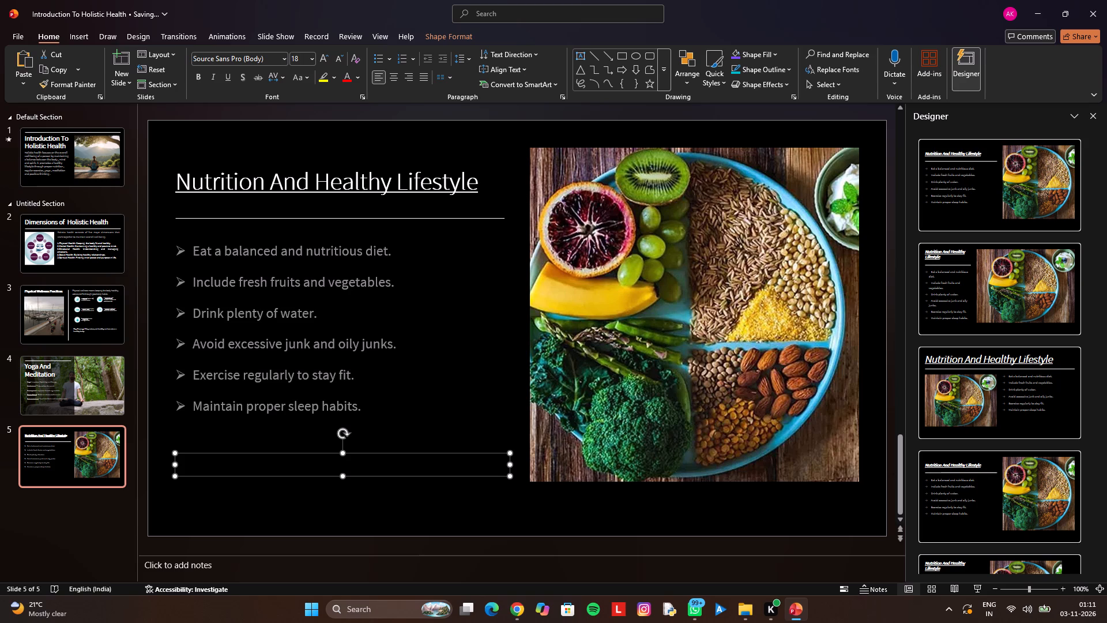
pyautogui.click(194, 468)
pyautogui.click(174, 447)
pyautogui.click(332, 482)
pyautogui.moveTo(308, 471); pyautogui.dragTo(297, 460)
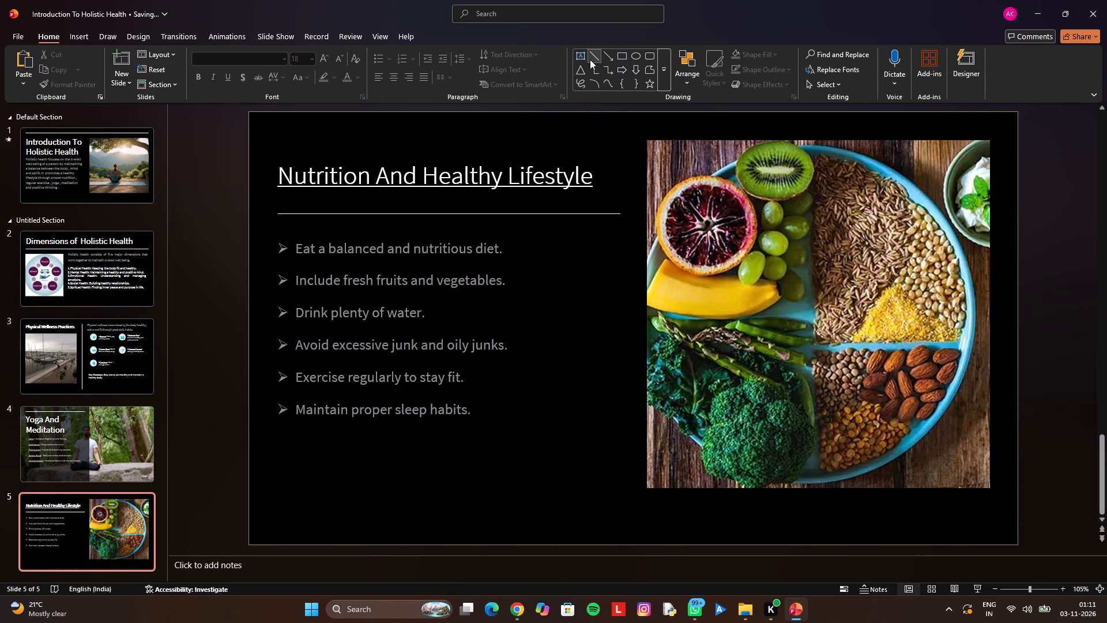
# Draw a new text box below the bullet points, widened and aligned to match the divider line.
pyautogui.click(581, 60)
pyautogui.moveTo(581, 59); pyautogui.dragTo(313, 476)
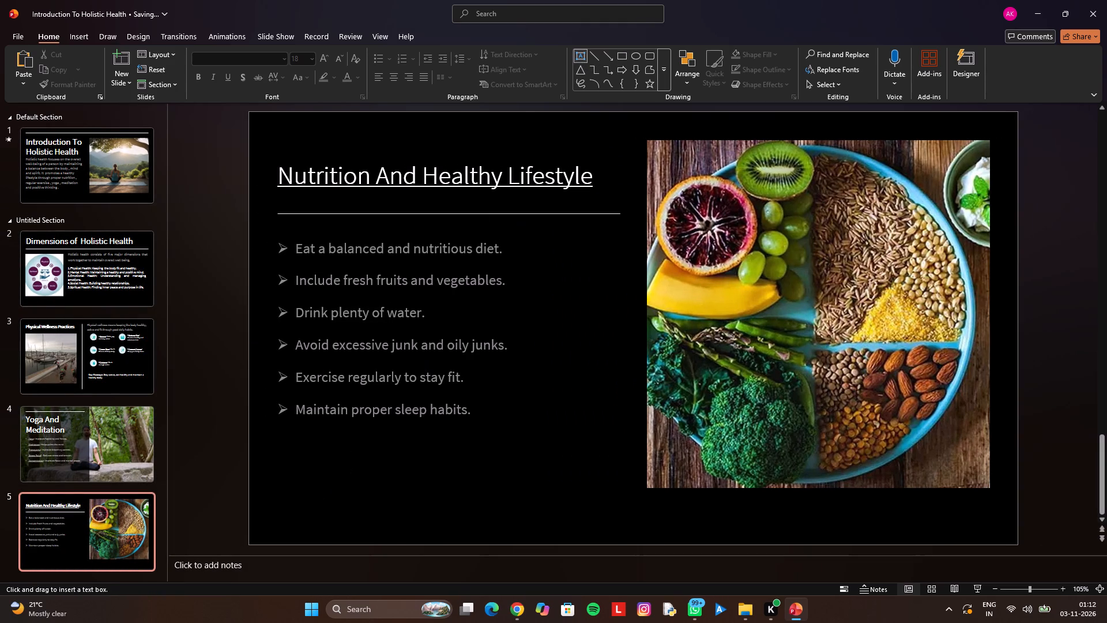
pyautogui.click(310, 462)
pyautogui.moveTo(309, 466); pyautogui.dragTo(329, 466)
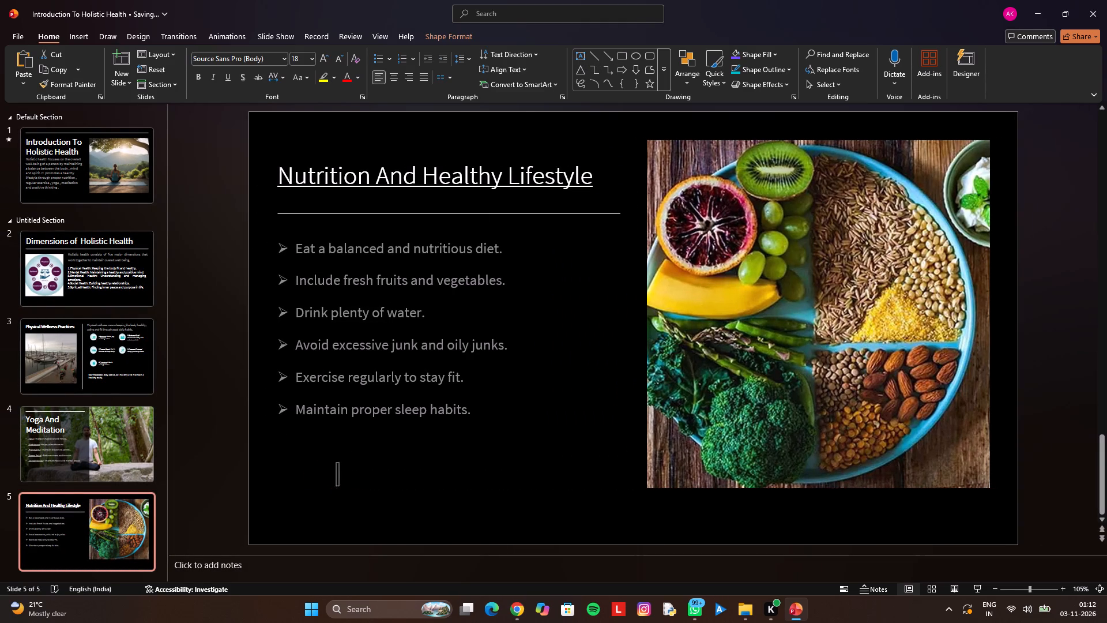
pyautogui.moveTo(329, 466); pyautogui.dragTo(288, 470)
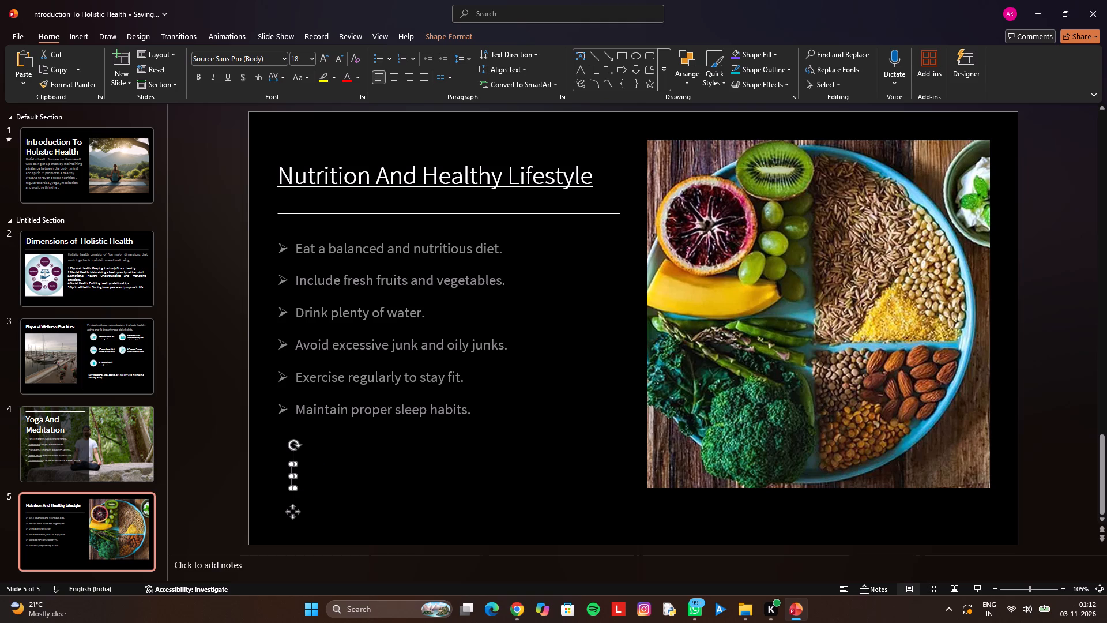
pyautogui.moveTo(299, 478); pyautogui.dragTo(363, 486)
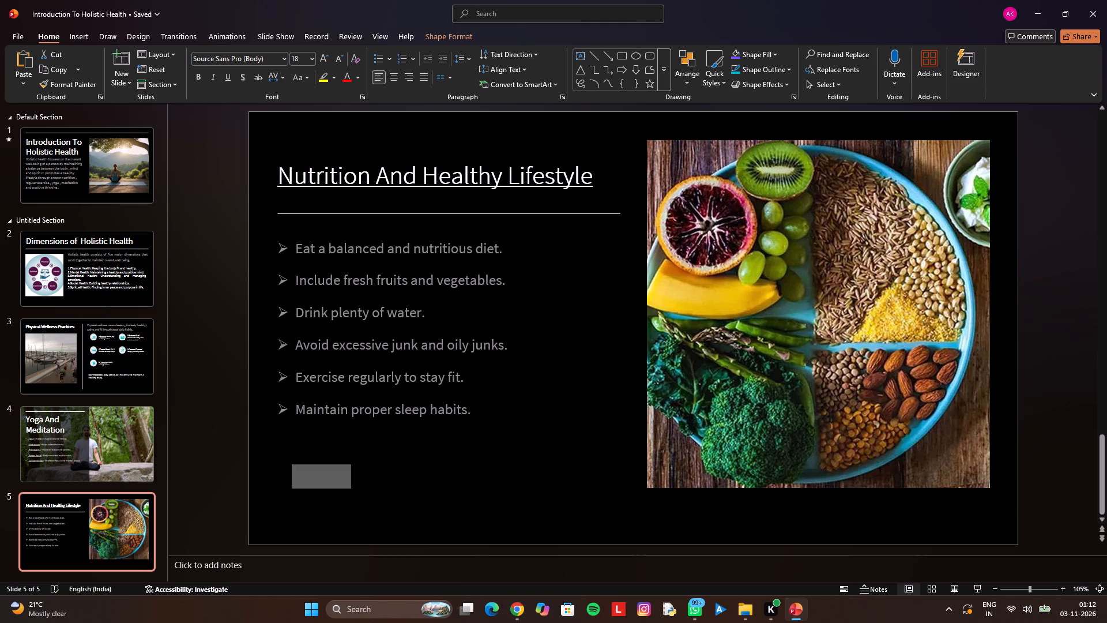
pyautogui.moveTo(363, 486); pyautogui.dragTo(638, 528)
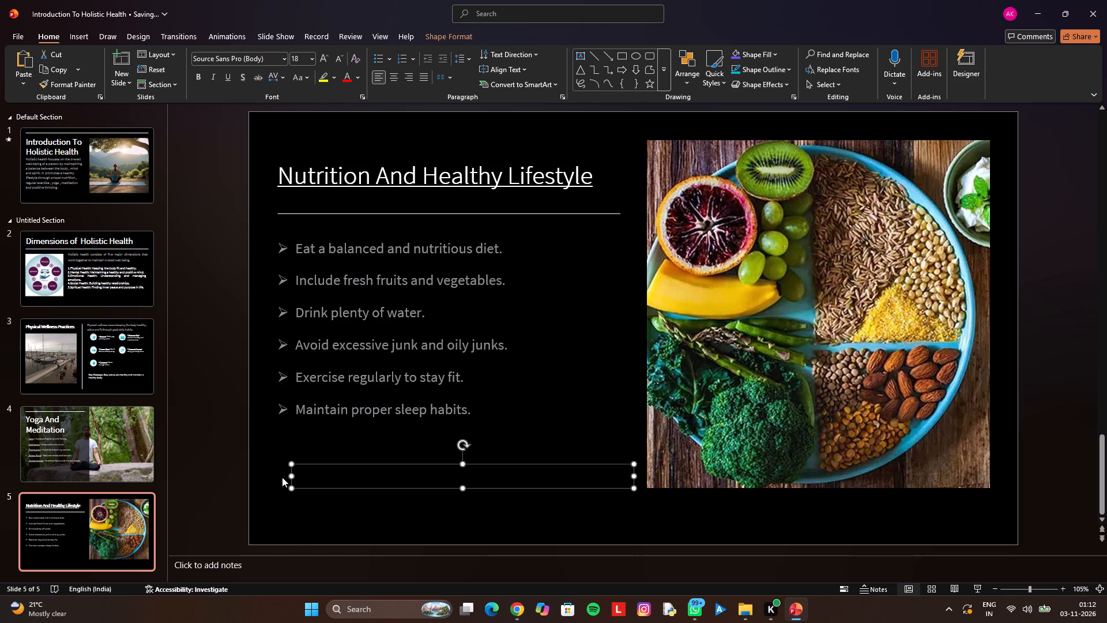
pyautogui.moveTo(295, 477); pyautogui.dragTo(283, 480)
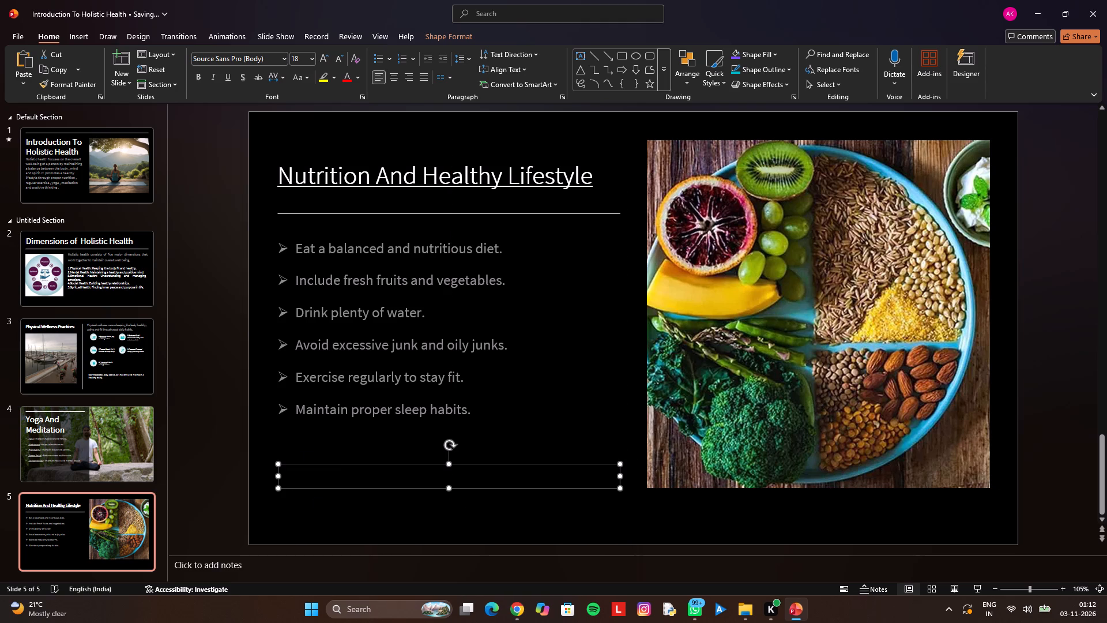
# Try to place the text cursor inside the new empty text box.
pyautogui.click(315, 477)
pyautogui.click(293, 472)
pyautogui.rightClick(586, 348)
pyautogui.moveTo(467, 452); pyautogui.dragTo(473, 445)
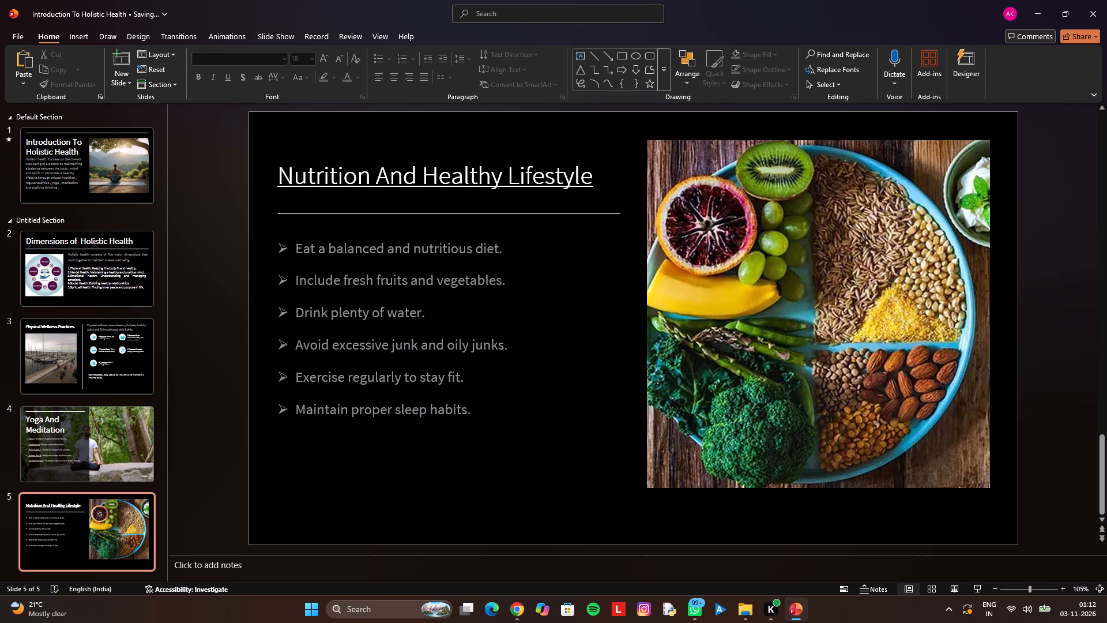
# Draw a text box below the bullet points and widen it on both sides to match the divider line's length.
pyautogui.click(577, 52)
pyautogui.moveTo(575, 51); pyautogui.dragTo(575, 50)
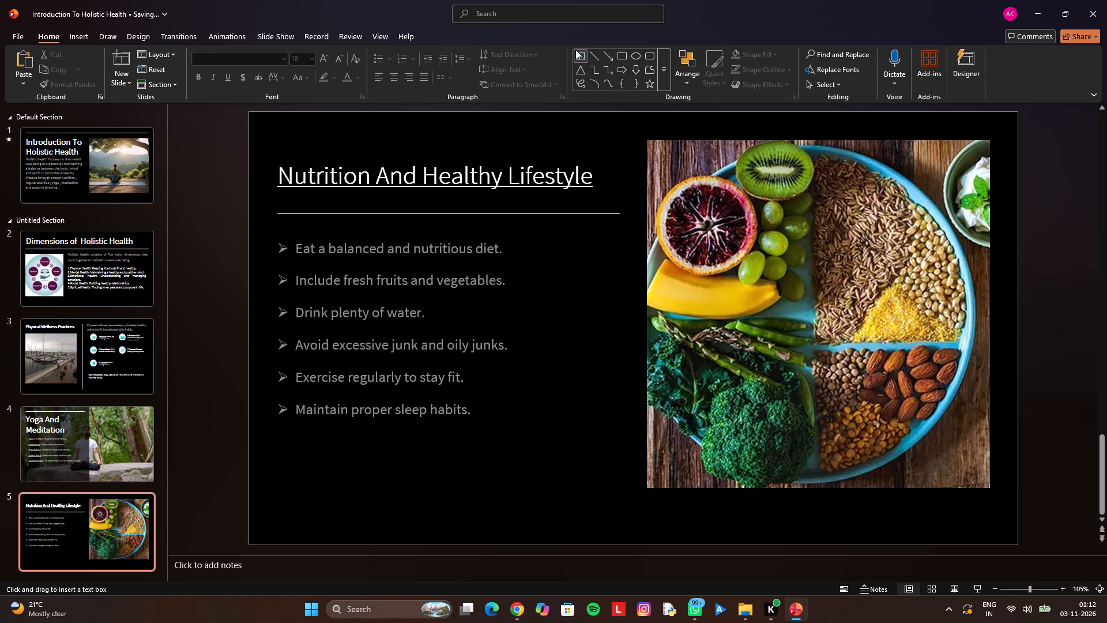
pyautogui.moveTo(575, 50); pyautogui.dragTo(321, 463)
pyautogui.click(317, 461)
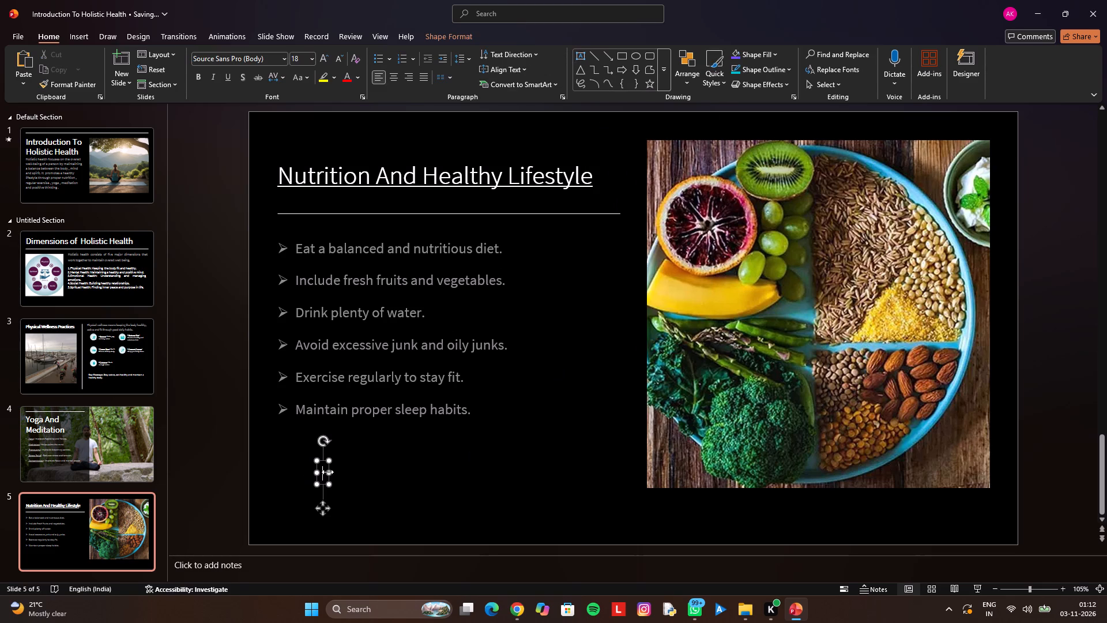
pyautogui.moveTo(329, 471); pyautogui.dragTo(618, 486)
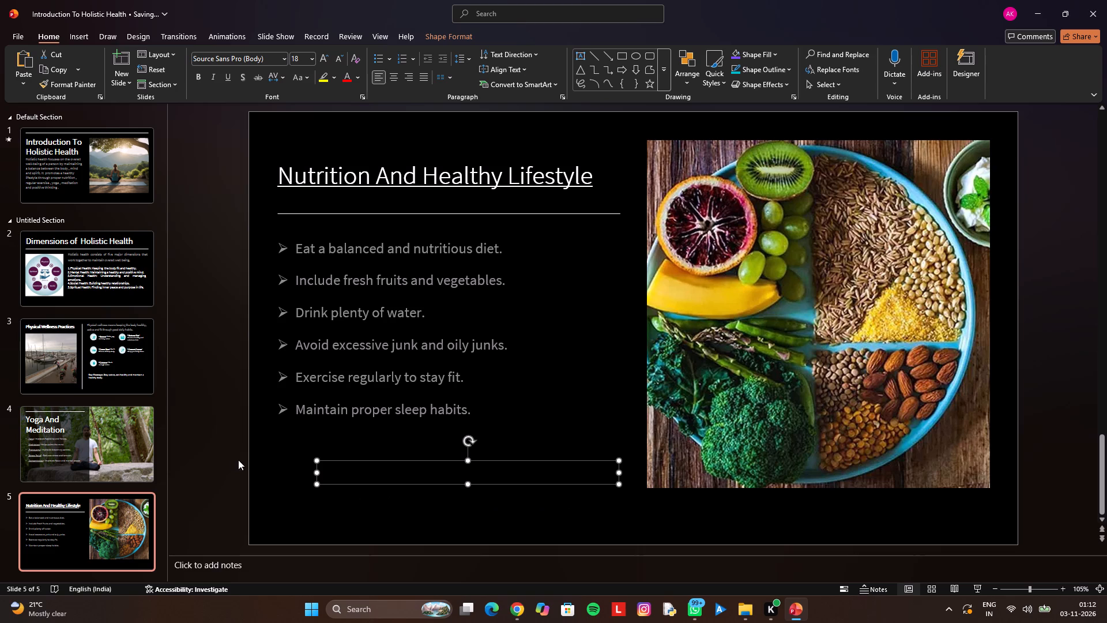
pyautogui.moveTo(317, 472); pyautogui.dragTo(276, 471)
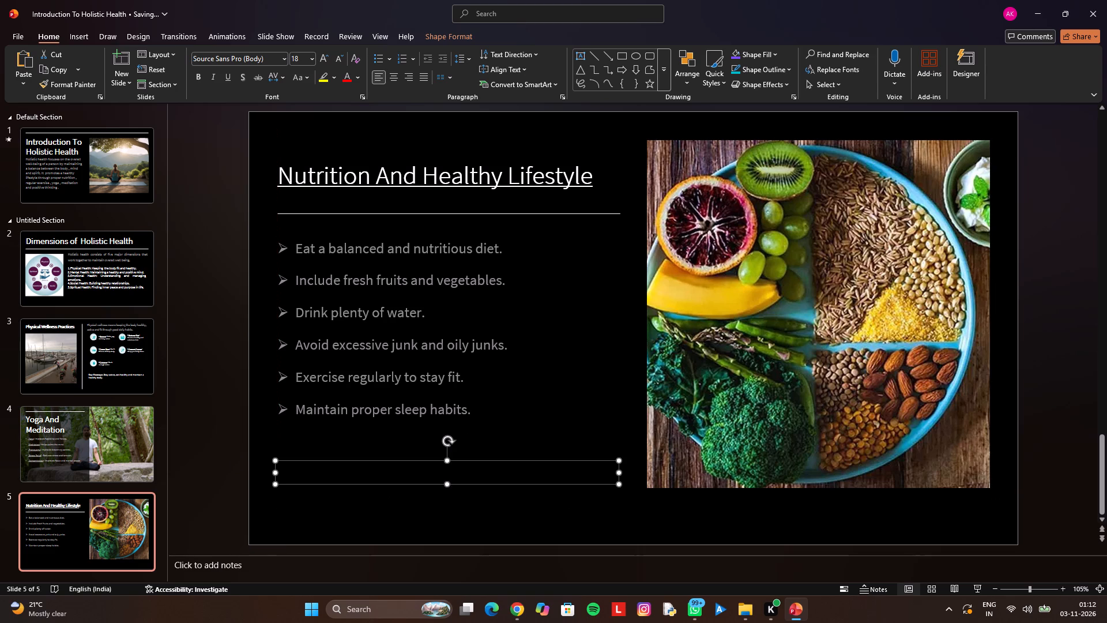
# Enter “Healthy eating and good habits are the foundation of a healthy life”, including the quotation marks, in the new text box.
pyautogui.click(302, 476)
pyautogui.press('h')
pyautogui.press('BackSpace')
pyautogui.hotkey('shift', '"')
pyautogui.write('Hea')
pyautogui.write('lt')
pyautogui.write('hy')
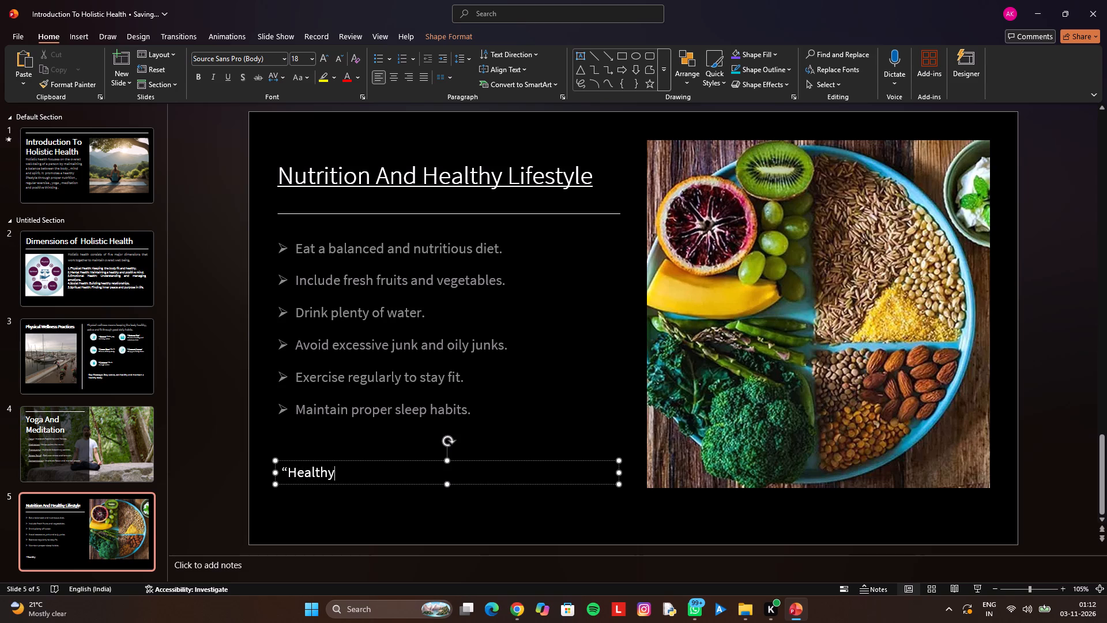
pyautogui.press('space')
pyautogui.write('eating')
pyautogui.press('space')
pyautogui.write('and')
pyautogui.press('space')
pyautogui.write('goo')
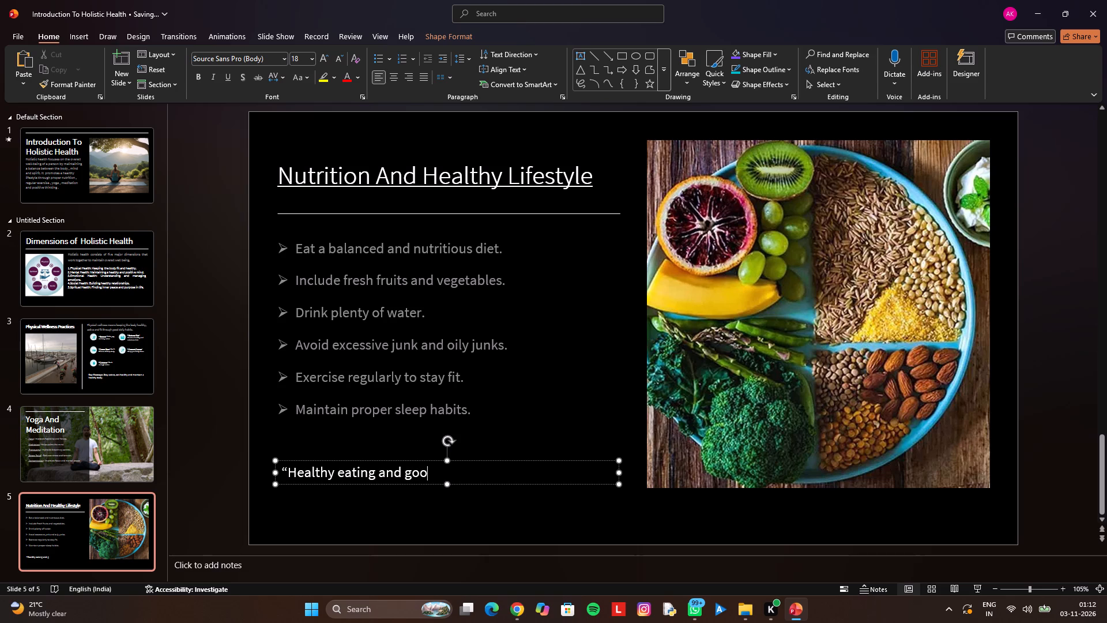
pyautogui.write('d habits')
pyautogui.press('space')
pyautogui.write('are')
pyautogui.press('space')
pyautogui.write('the')
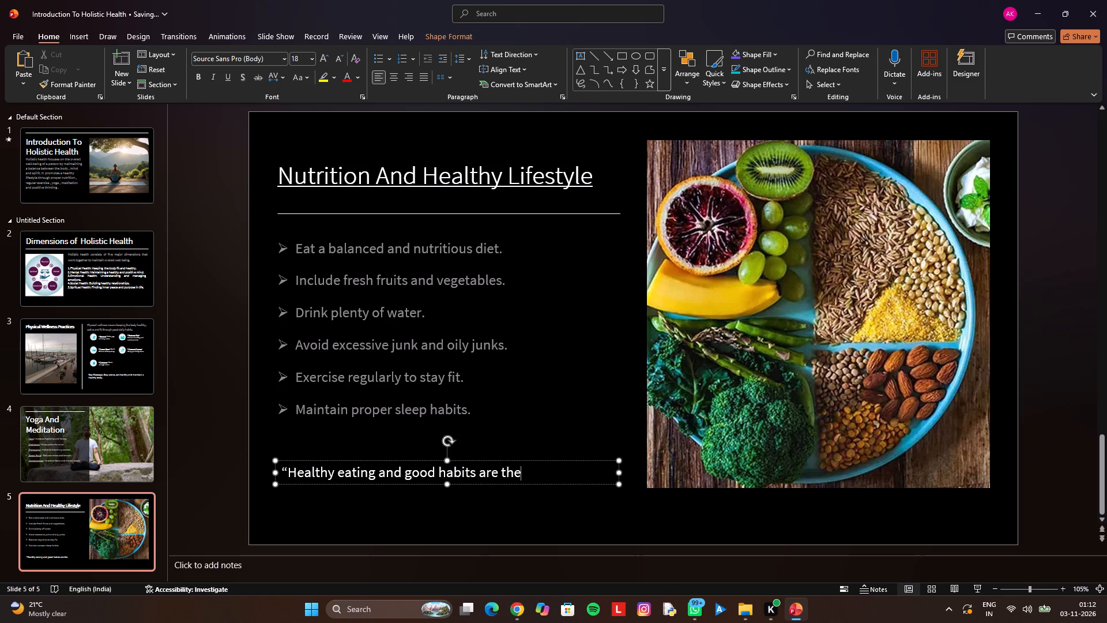
pyautogui.press('space')
pyautogui.write('founda')
pyautogui.write('tion')
pyautogui.press('space')
pyautogui.write('of')
pyautogui.press('space')
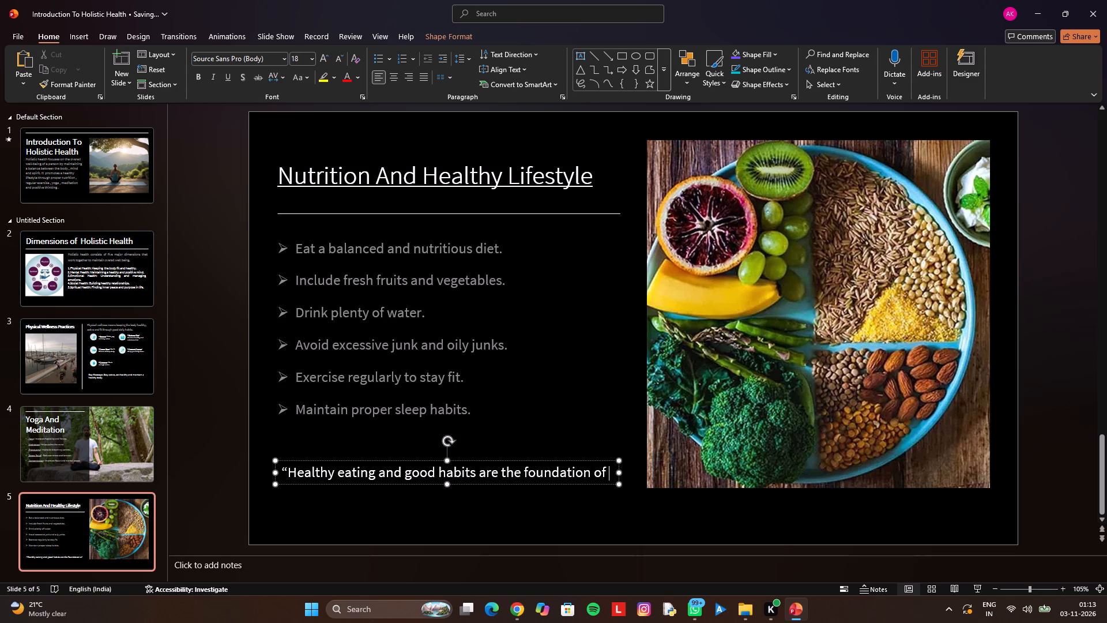
pyautogui.press('a')
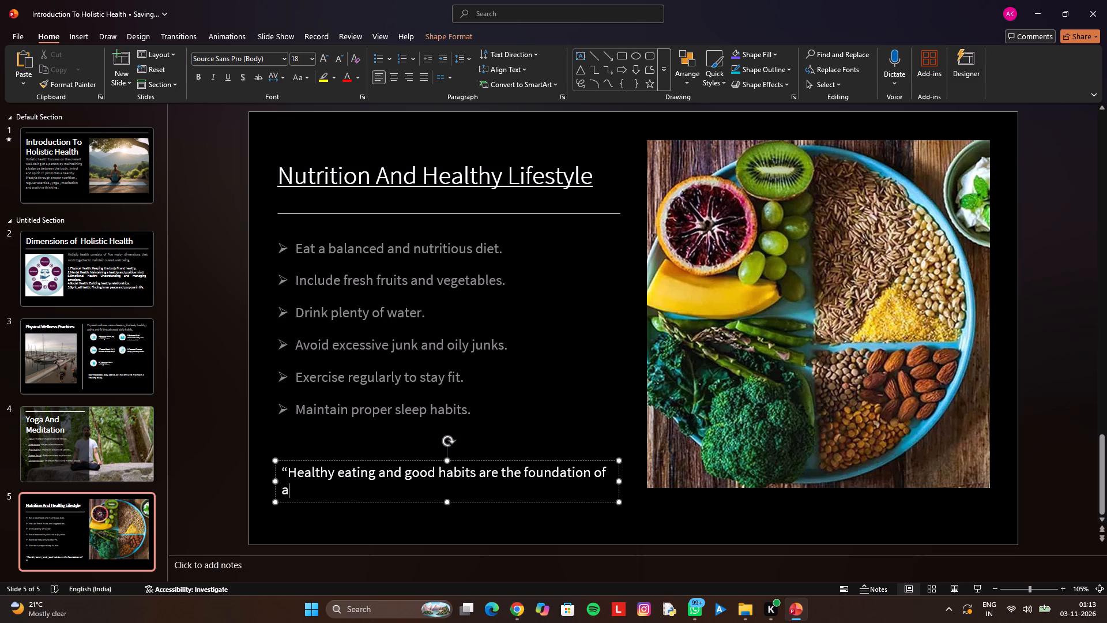
pyautogui.write('healthy')
pyautogui.press('BackSpace')
pyautogui.press('BackSpace')
pyautogui.press('BackSpace')
pyautogui.press('BackSpace')
pyautogui.press('BackSpace')
pyautogui.press('BackSpace')
pyautogui.press('BackSpace')
pyautogui.press('space')
pyautogui.write('healthy')
pyautogui.press('space')
pyautogui.write('life')
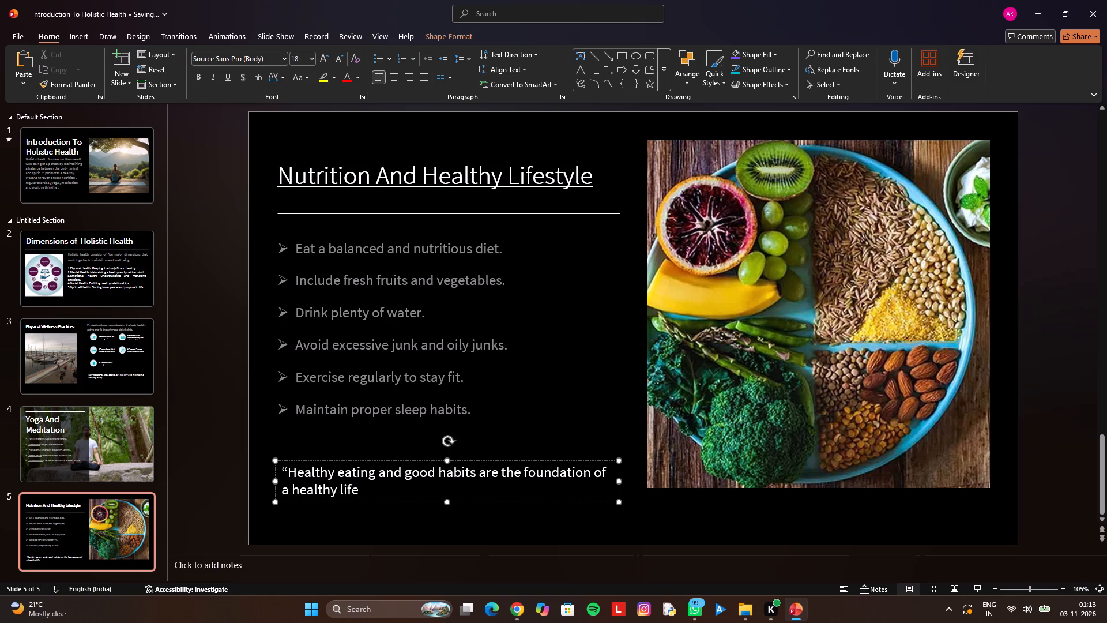
pyautogui.hotkey('shift', '"')
# Make the entire quote below the bullet points bold.
pyautogui.hotkey('ctrl', 'a')
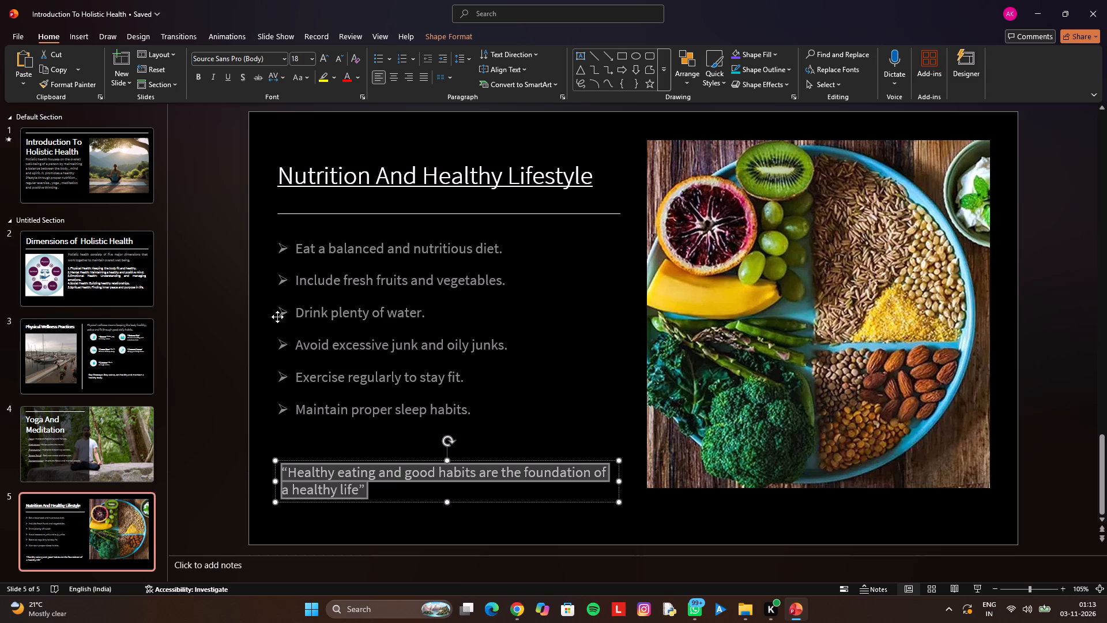
pyautogui.click(194, 80)
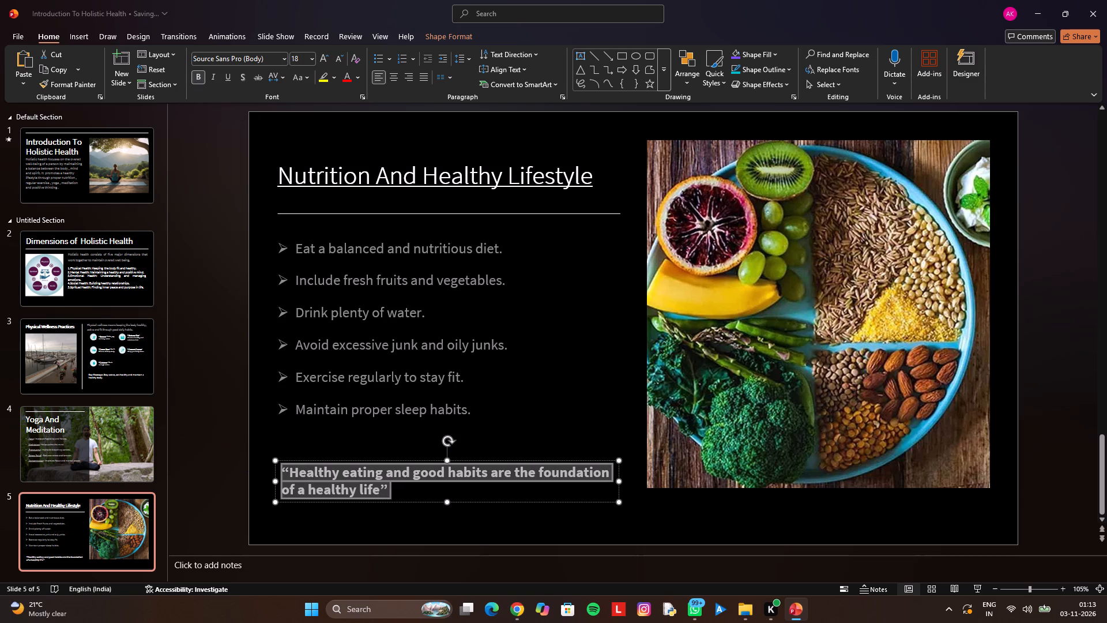
# Remove the underline from the whole slide title Nutrition And Healthy Lifestyle.
pyautogui.doubleClick(366, 172)
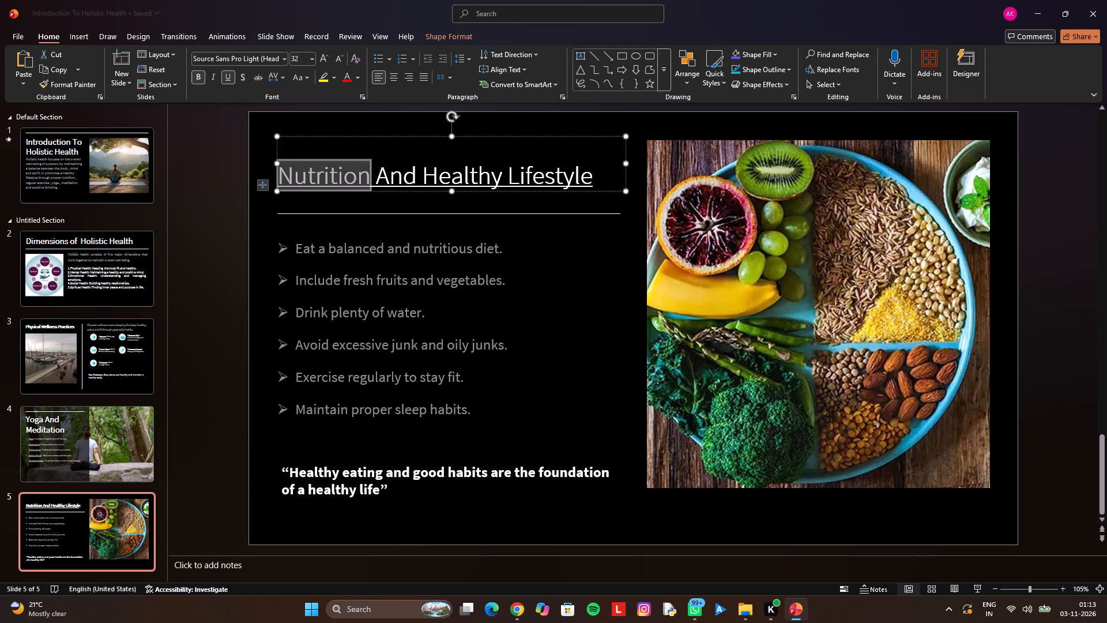
pyautogui.hotkey('ctrl', 'a')
pyautogui.click(227, 81)
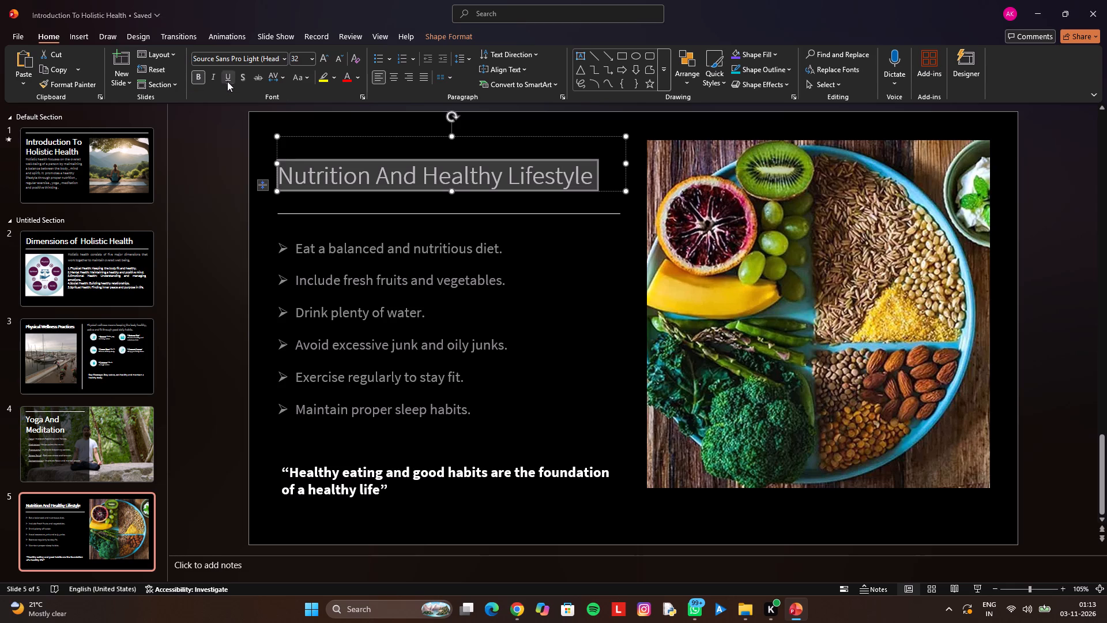
pyautogui.click(534, 284)
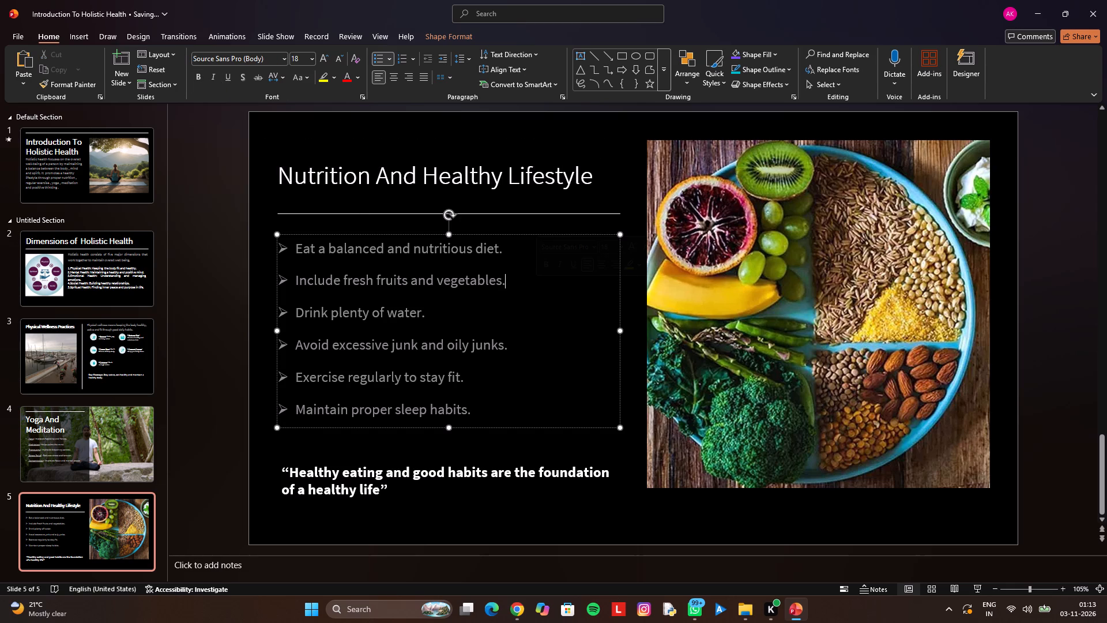
# Underline the entire healthy eating quote below the bullet points and deselect its text box.
pyautogui.doubleClick(312, 479)
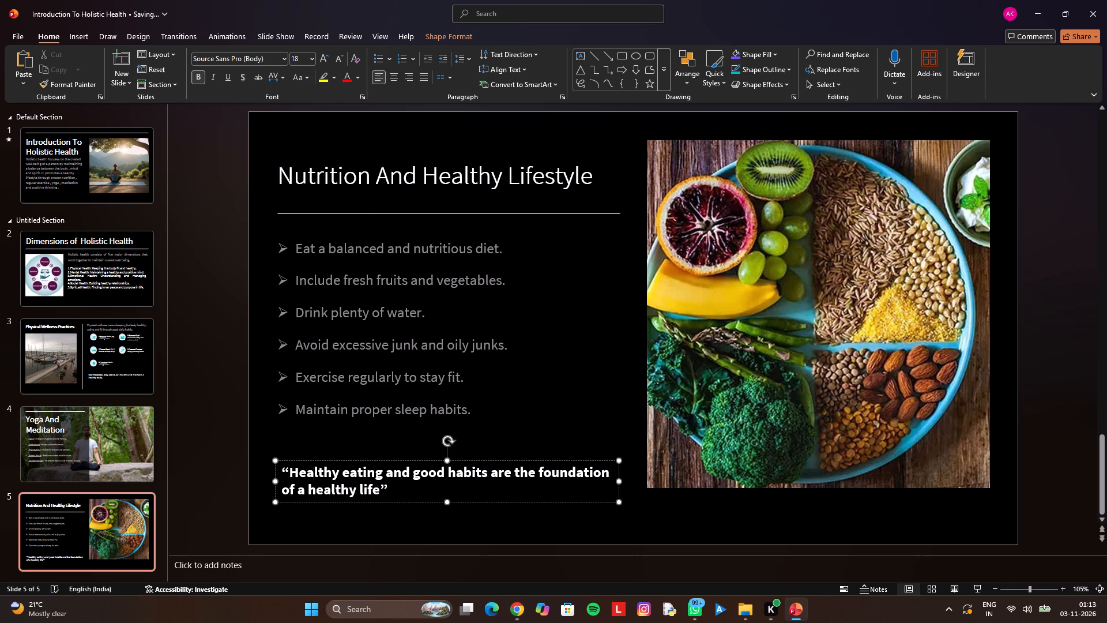
pyautogui.hotkey('ctrl', 'a')
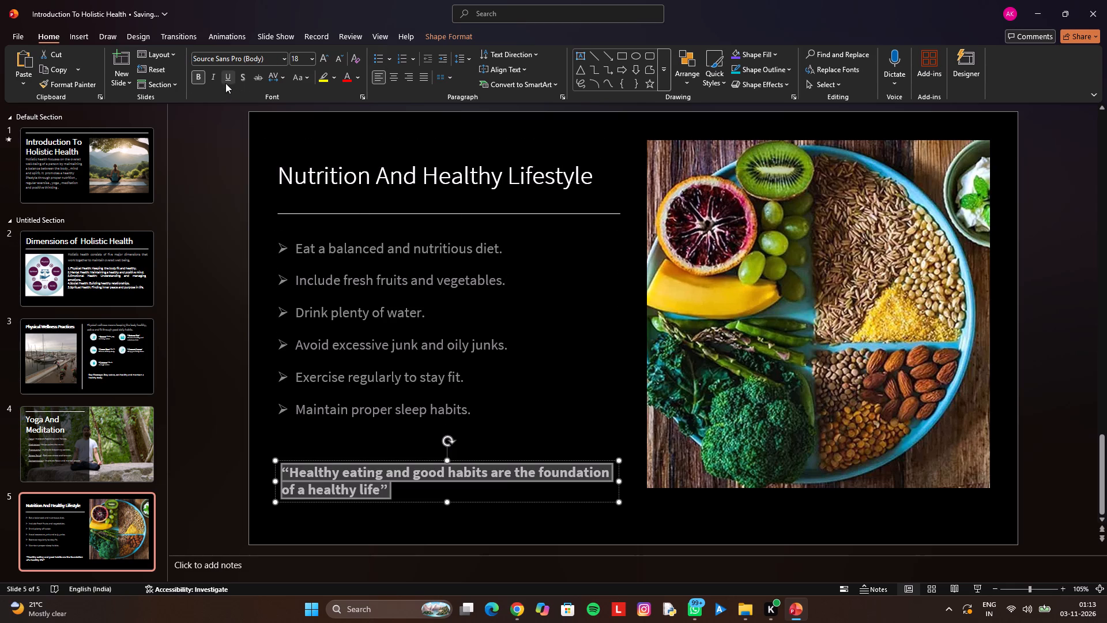
pyautogui.click(226, 81)
pyautogui.click(533, 324)
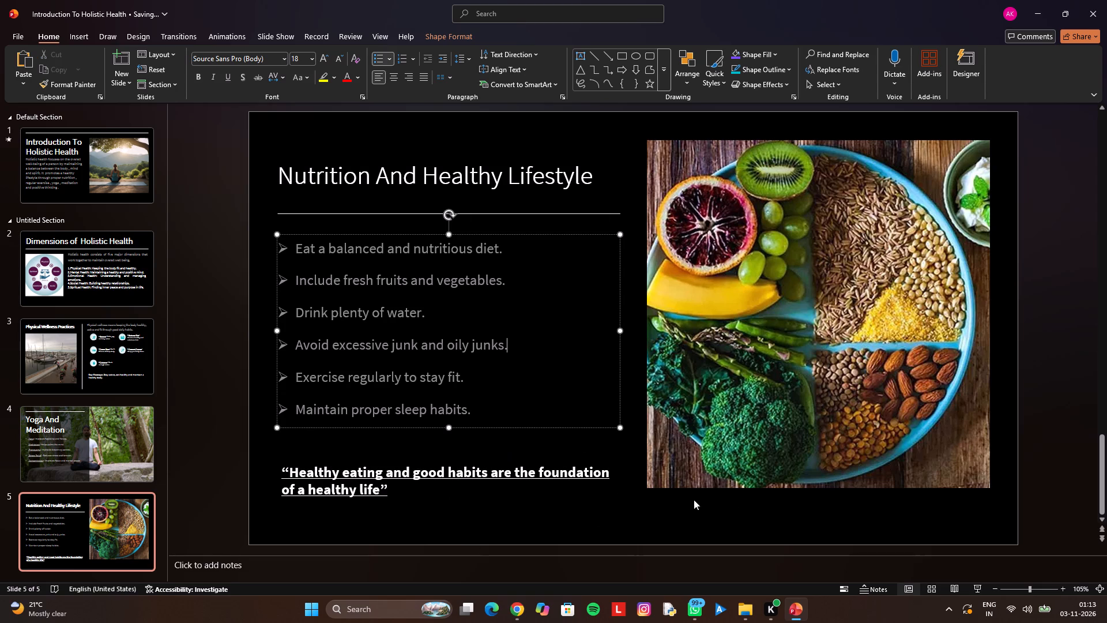
pyautogui.click(623, 486)
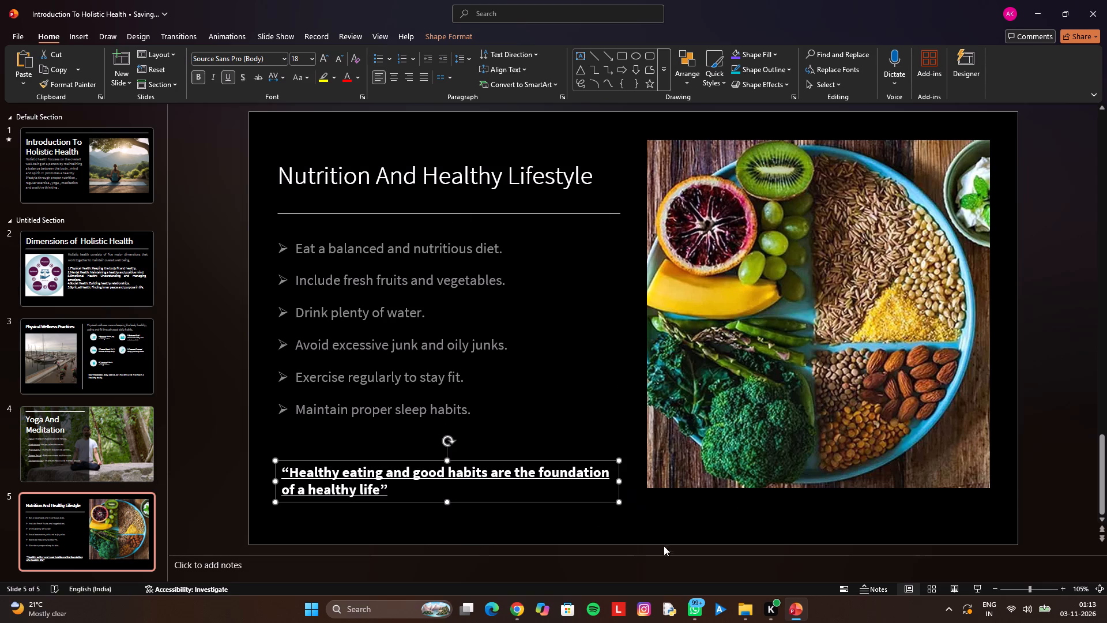
pyautogui.click(677, 526)
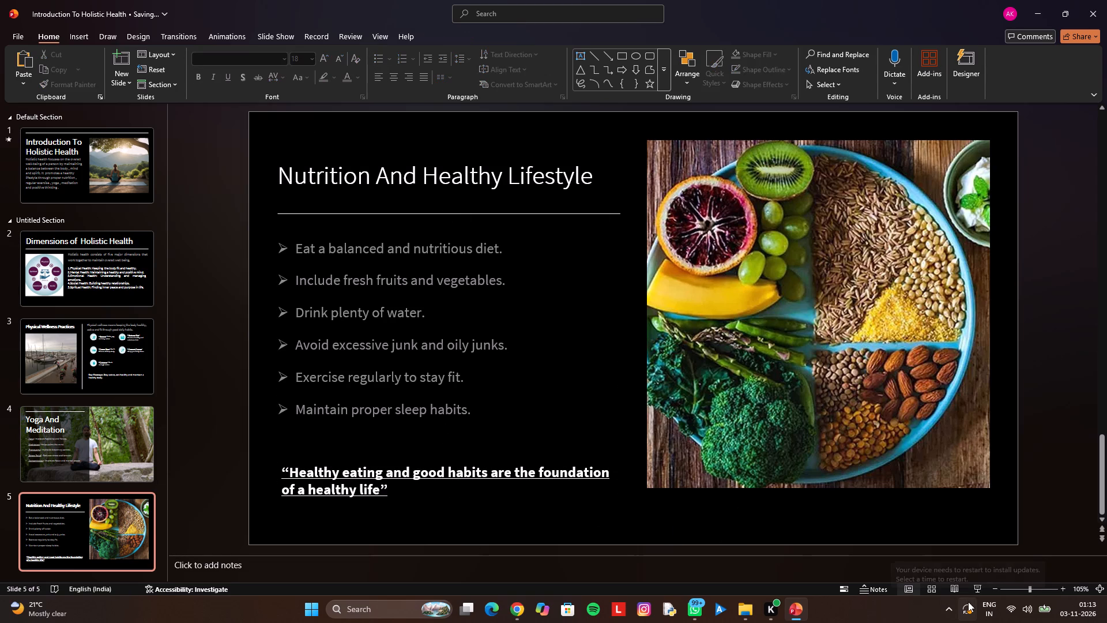
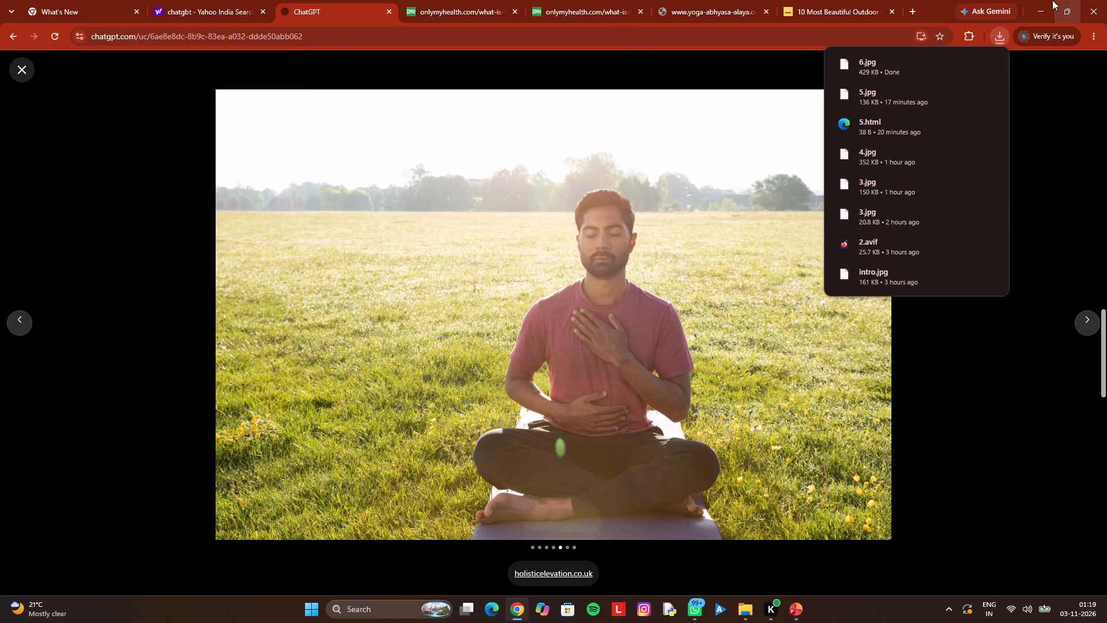
# Switch to PowerPoint and insert picture 6 from Downloads into slide 6's picture placeholder.
pyautogui.click(1037, 10)
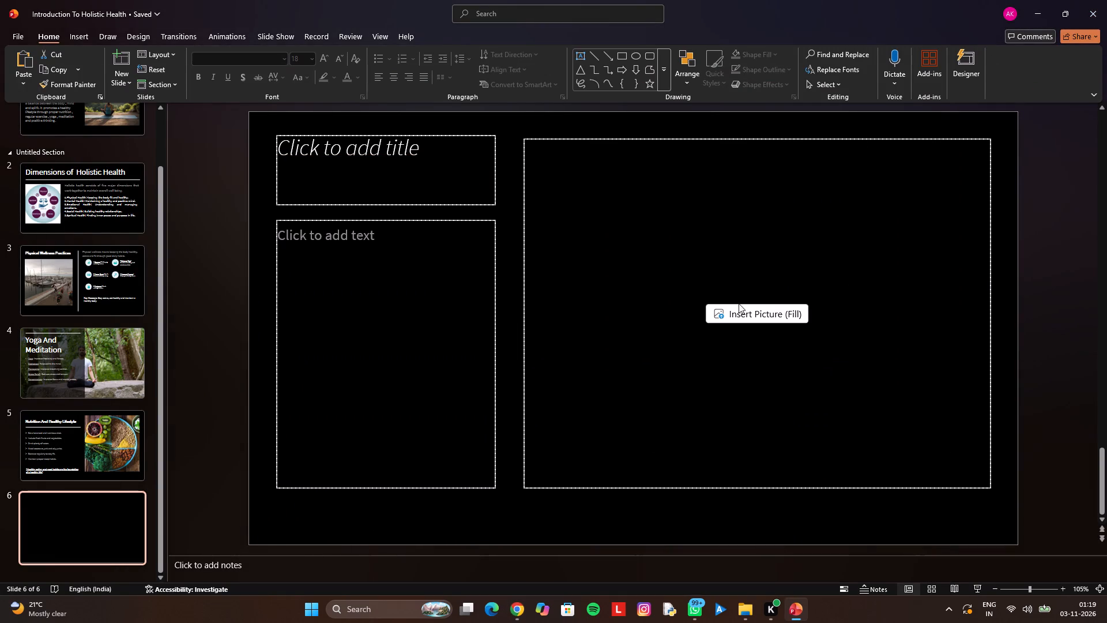
pyautogui.click(716, 318)
pyautogui.click(728, 331)
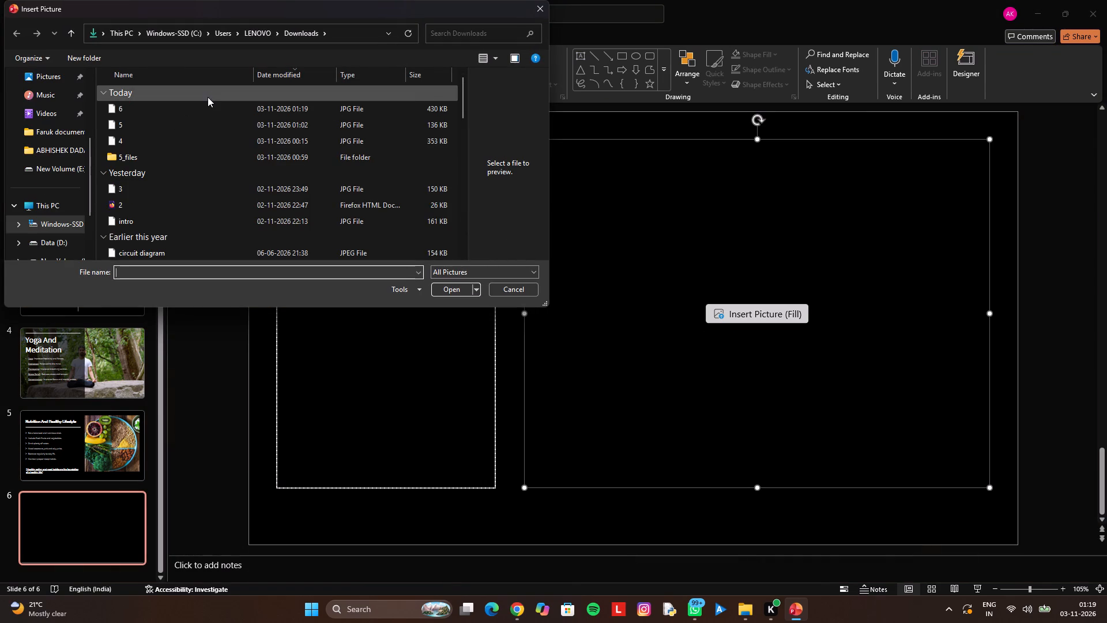
pyautogui.click(198, 102)
pyautogui.click(452, 288)
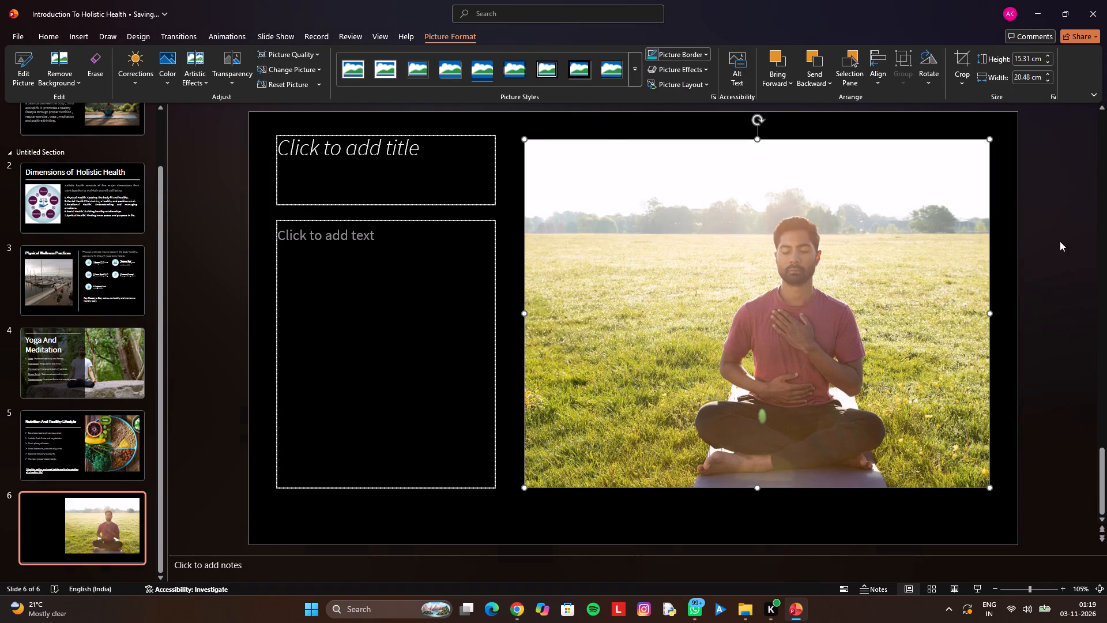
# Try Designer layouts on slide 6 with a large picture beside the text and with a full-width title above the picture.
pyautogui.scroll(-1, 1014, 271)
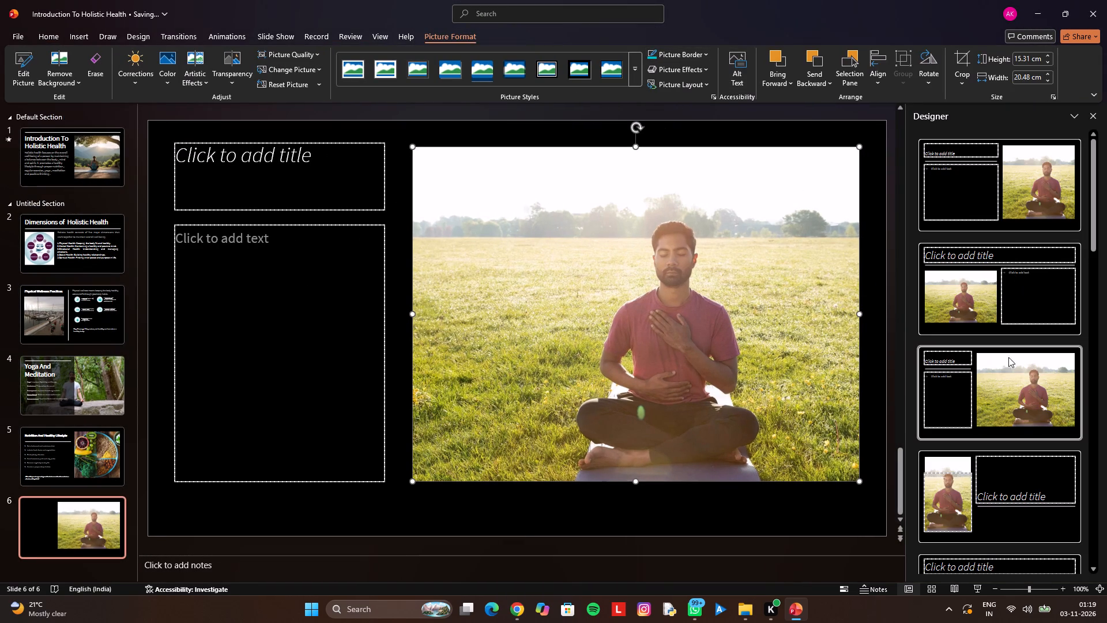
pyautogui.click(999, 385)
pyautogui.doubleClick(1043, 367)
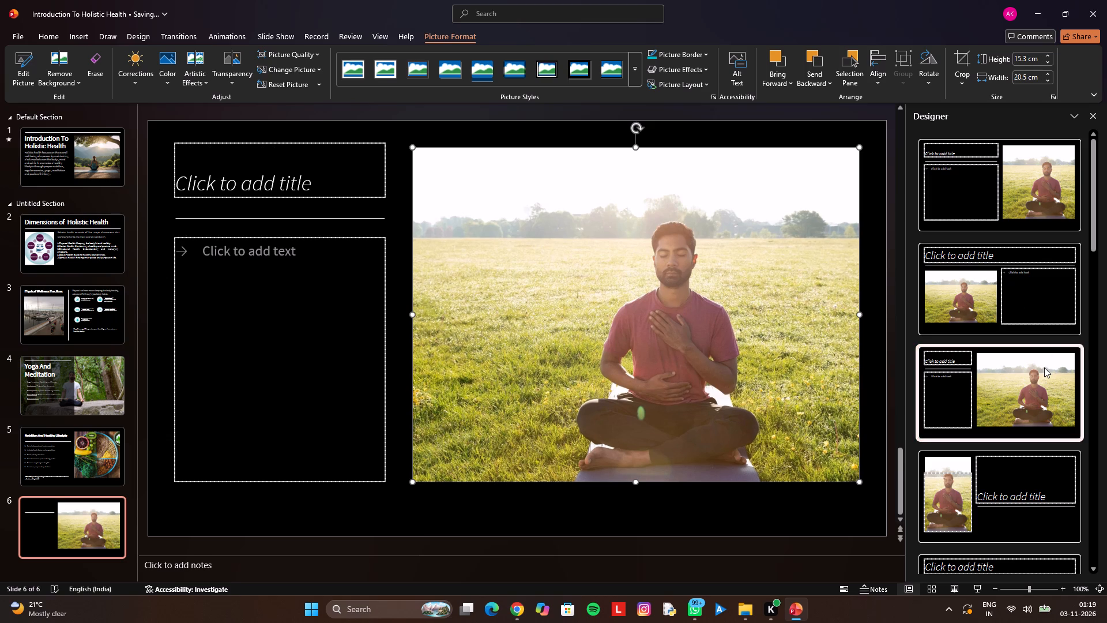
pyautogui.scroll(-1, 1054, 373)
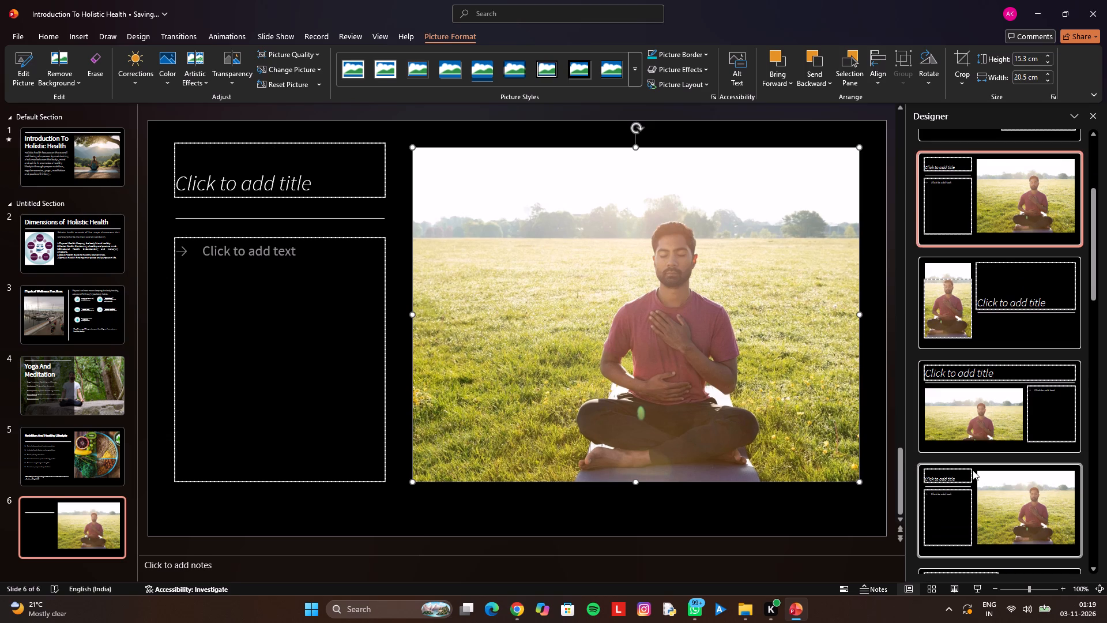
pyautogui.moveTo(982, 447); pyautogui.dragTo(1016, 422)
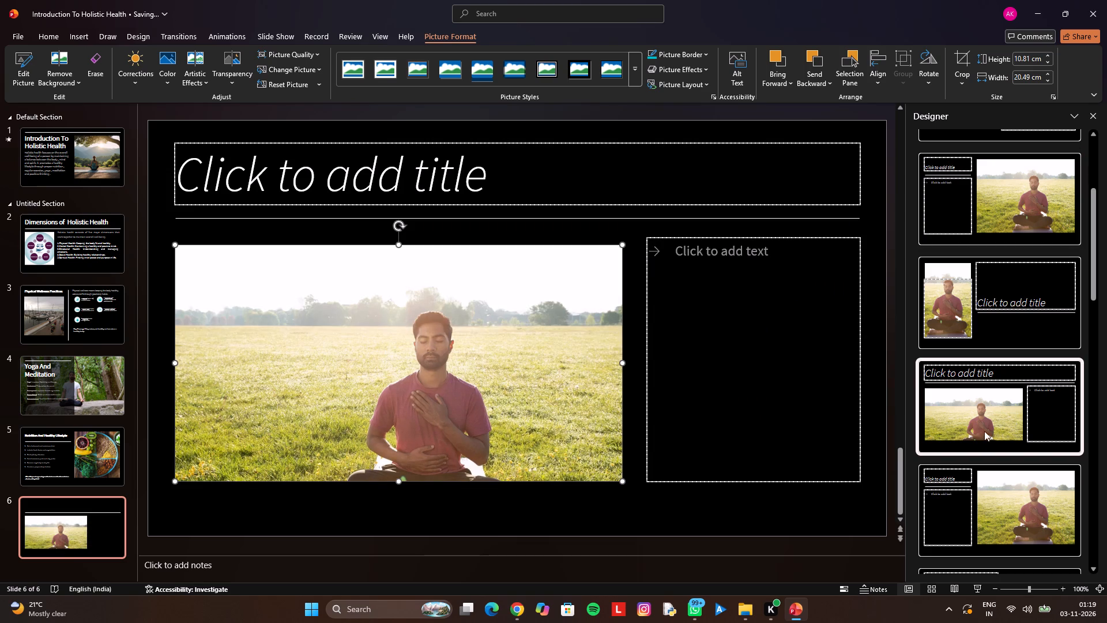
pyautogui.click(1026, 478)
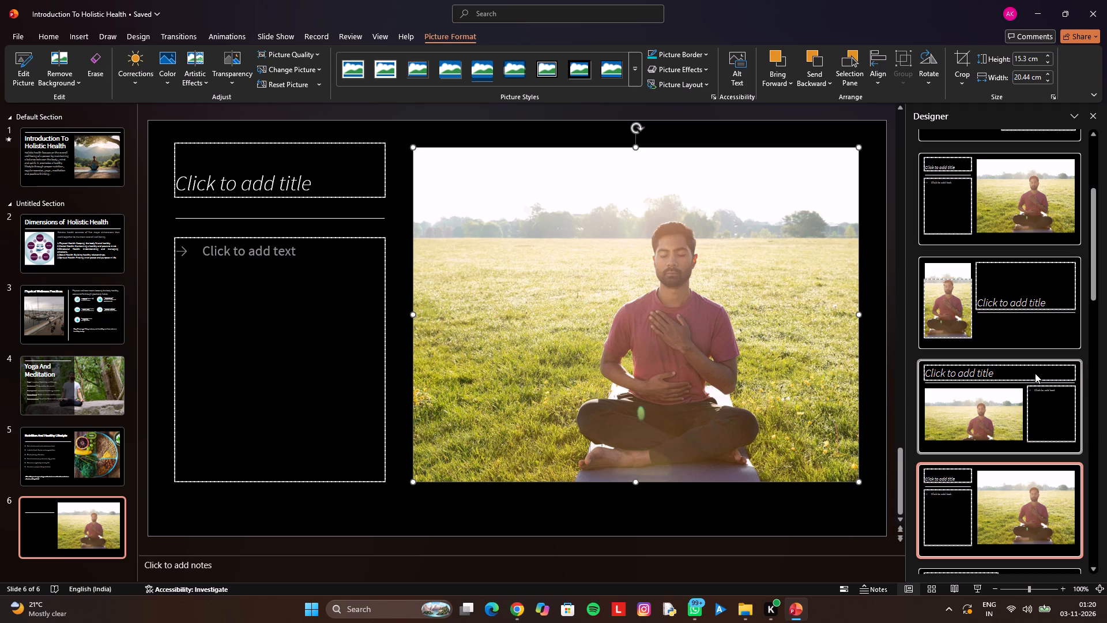
# Load more design ideas for slide 6 and look through the suggested layouts.
pyautogui.scroll(-3, 1034, 371)
pyautogui.scroll(-1, 1034, 418)
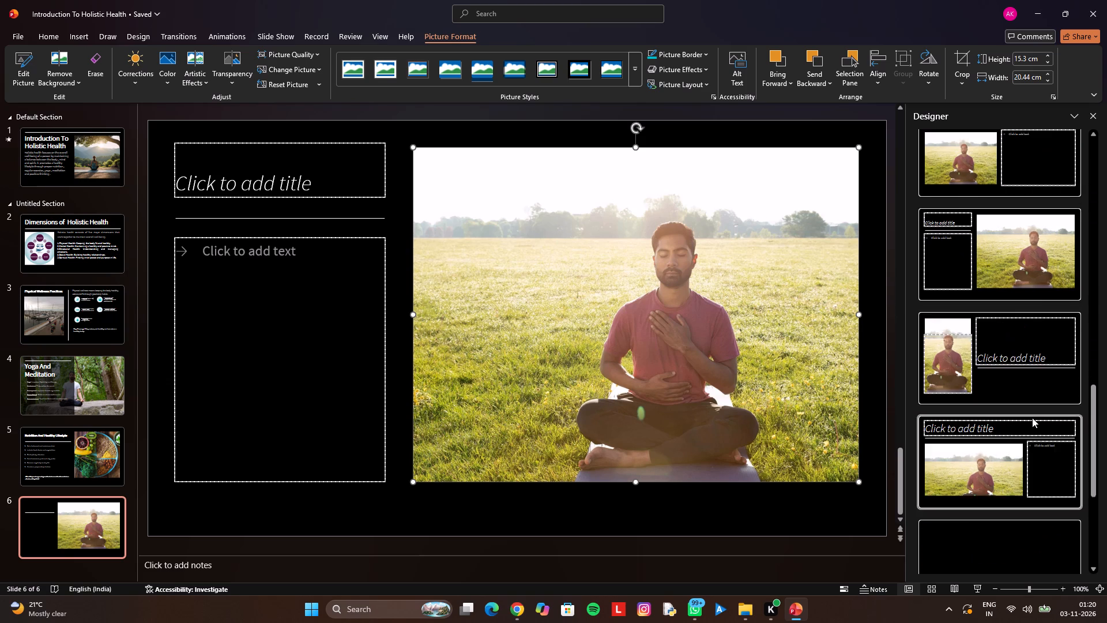
pyautogui.scroll(-5, 1032, 418)
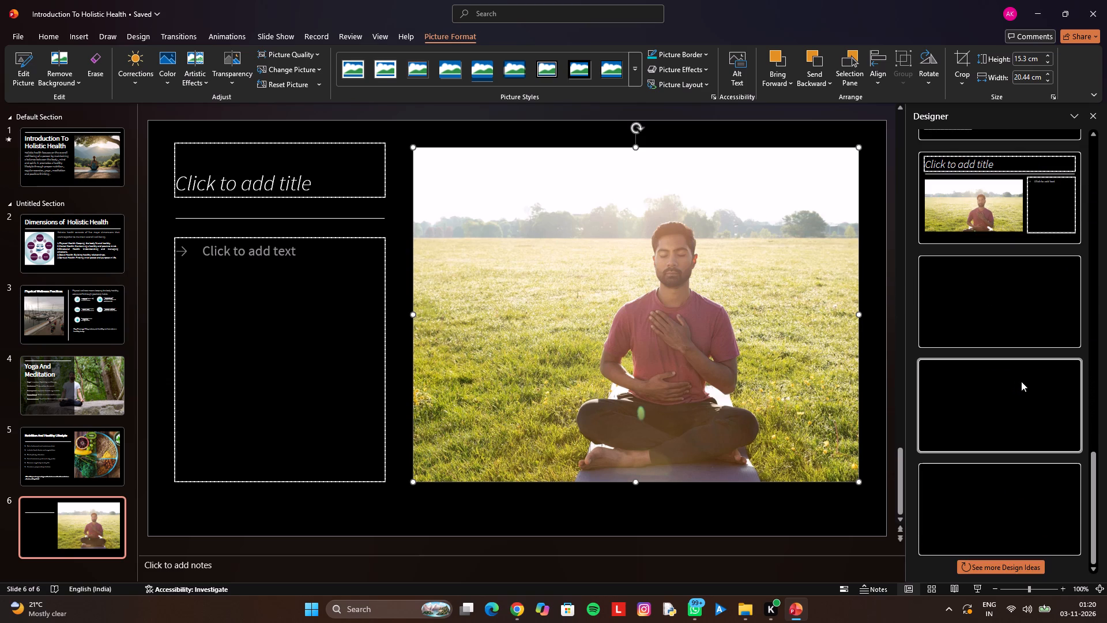
pyautogui.click(1015, 558)
pyautogui.click(1023, 565)
pyautogui.scroll(-1, 1005, 510)
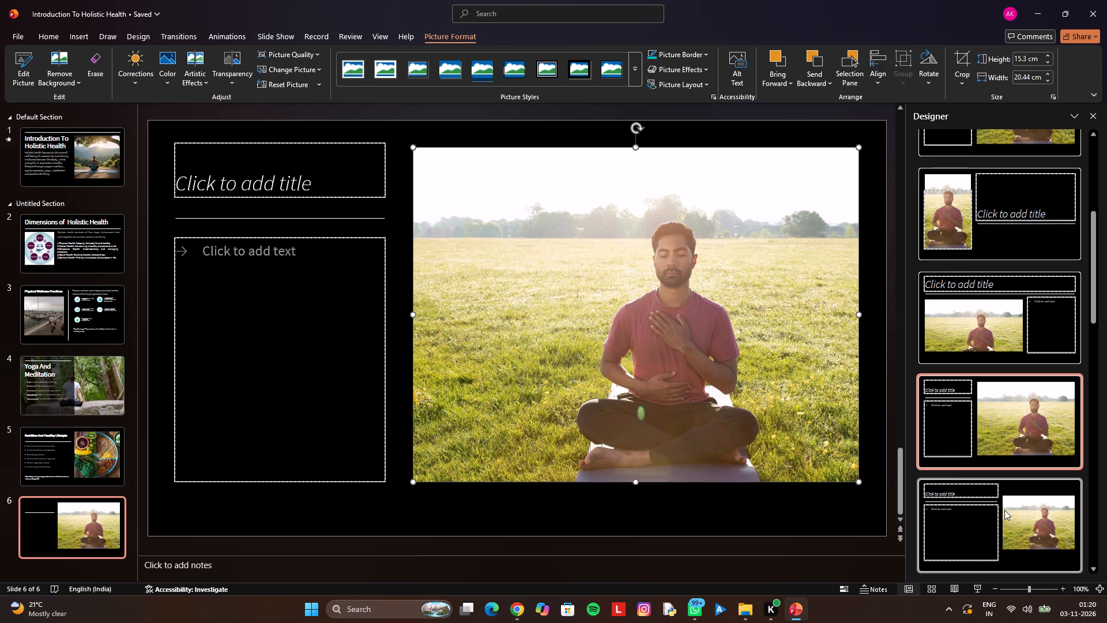
pyautogui.scroll(-2, 1004, 510)
pyautogui.scroll(-3, 1006, 452)
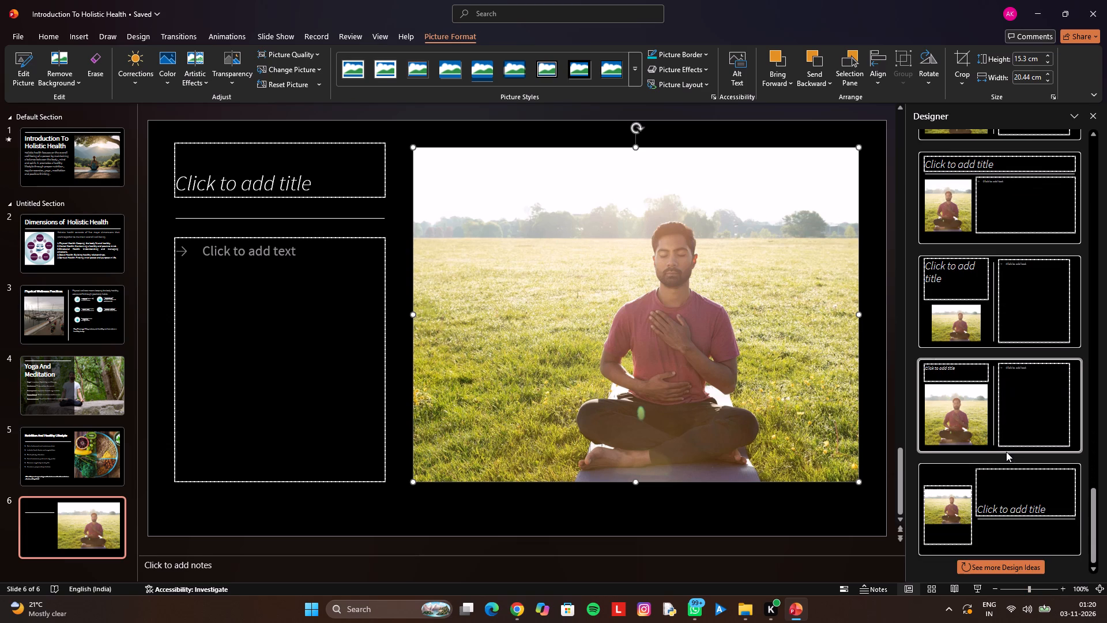
pyautogui.scroll(2, 1009, 444)
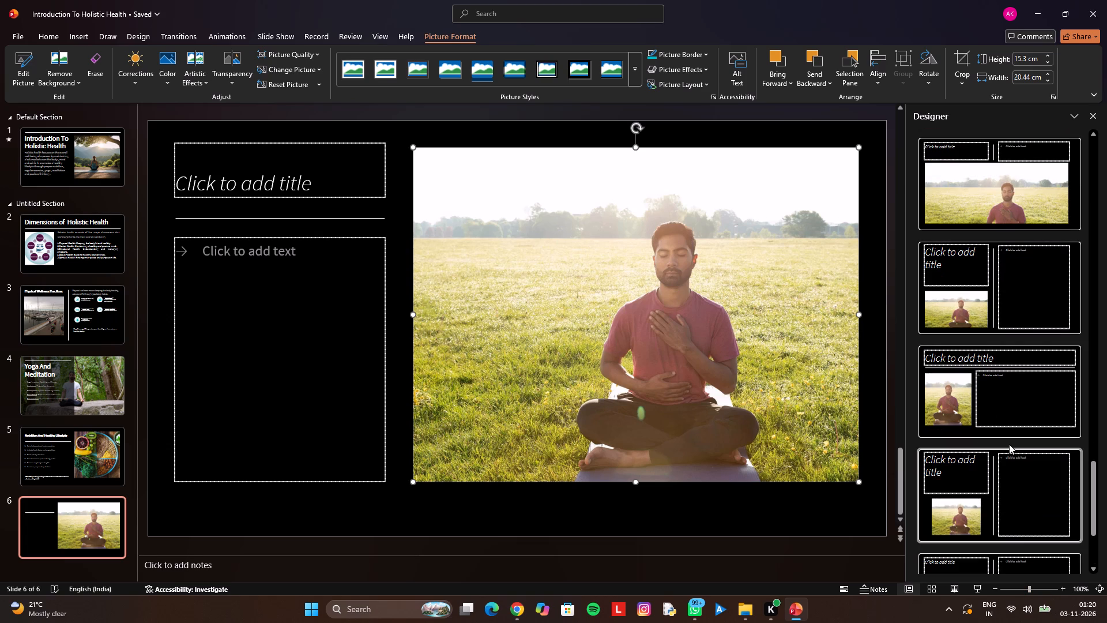
pyautogui.scroll(-1, 1009, 444)
pyautogui.scroll(4, 976, 361)
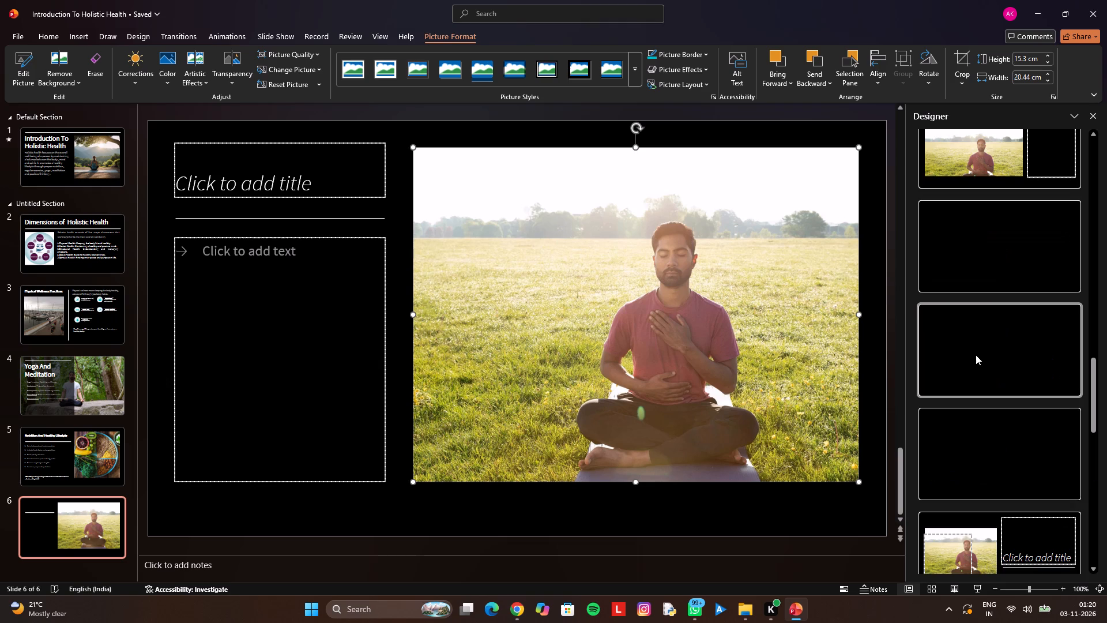
pyautogui.scroll(1, 976, 355)
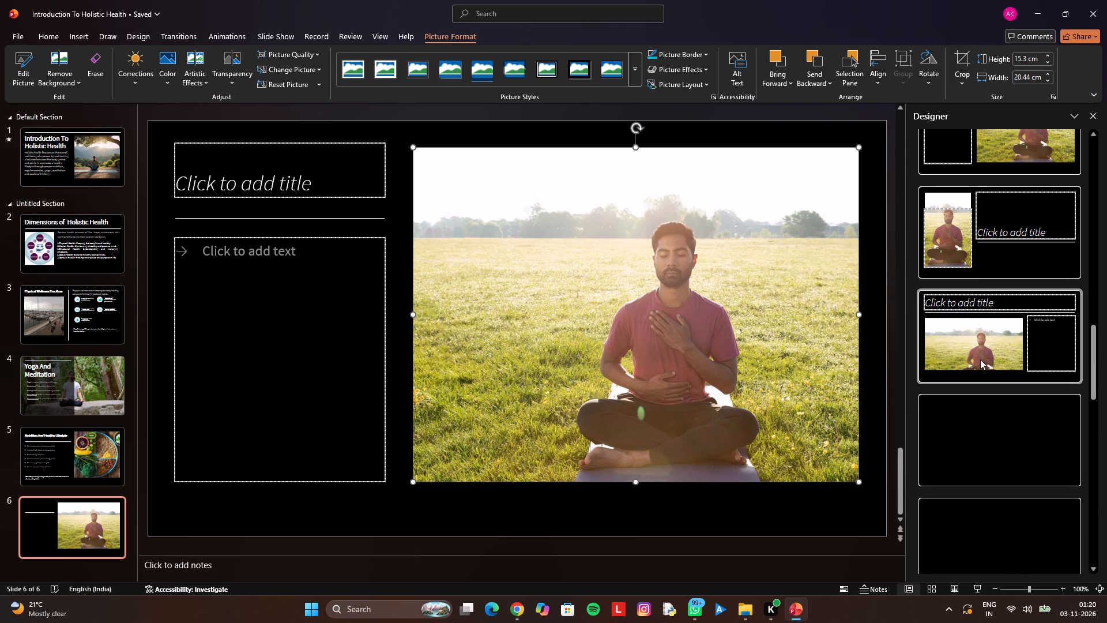
pyautogui.scroll(1, 986, 309)
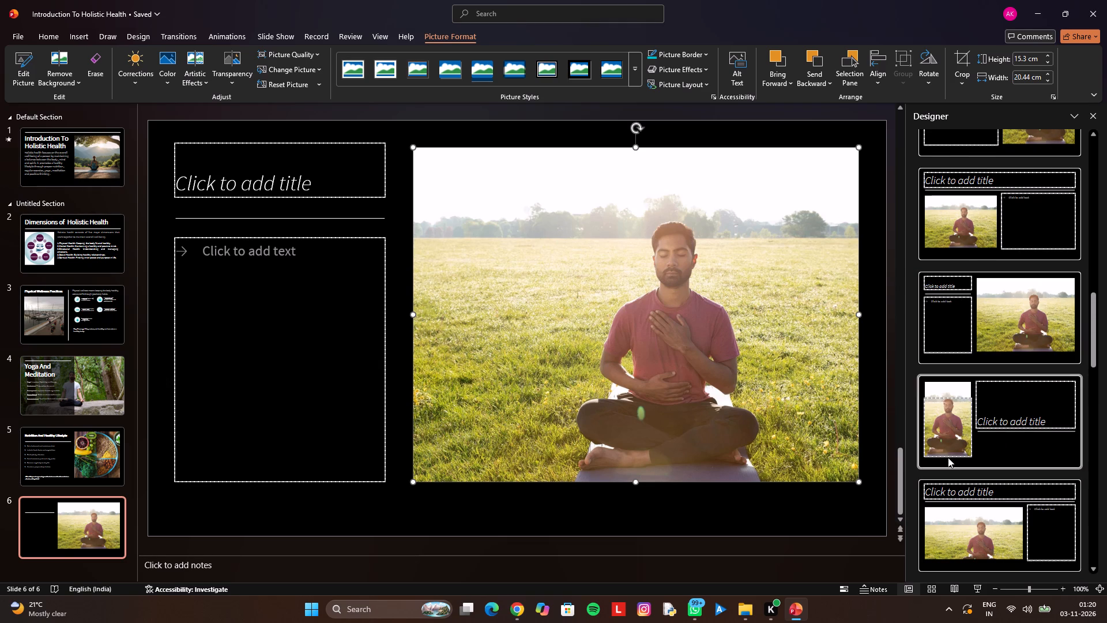
# Apply the Designer layout with a tall picture on the slide's left side and the title above a line beside it.
pyautogui.click(978, 524)
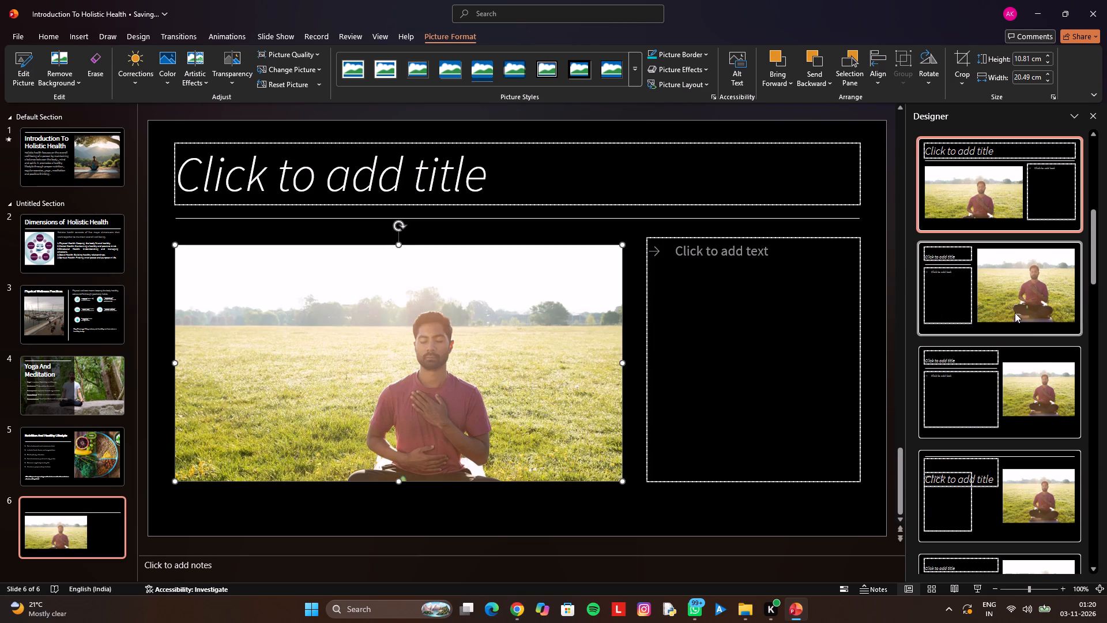
pyautogui.scroll(1, 1031, 362)
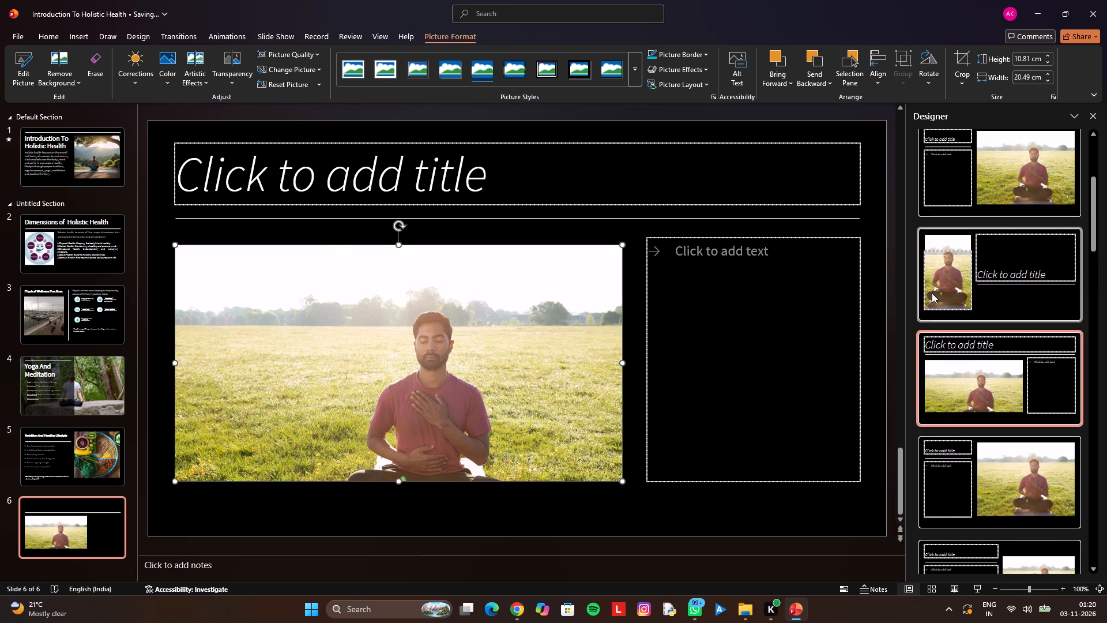
pyautogui.click(932, 293)
# Resize slide 6's text placeholder so it clears the picture and sits beneath the line under the title.
pyautogui.click(570, 344)
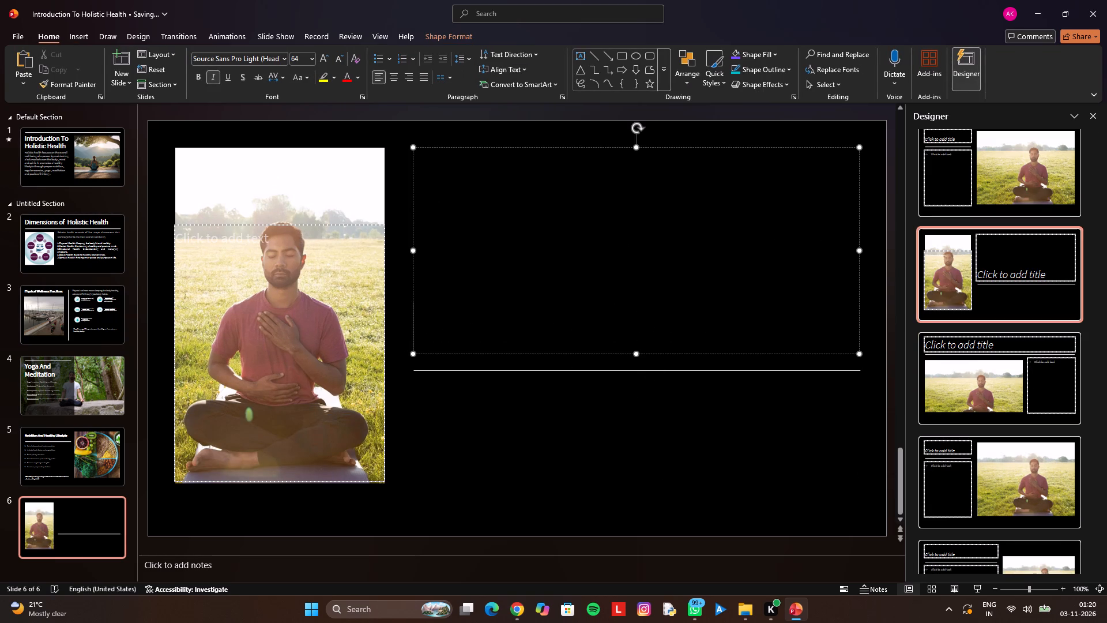
pyautogui.click(702, 257)
pyautogui.moveTo(383, 239); pyautogui.dragTo(506, 471)
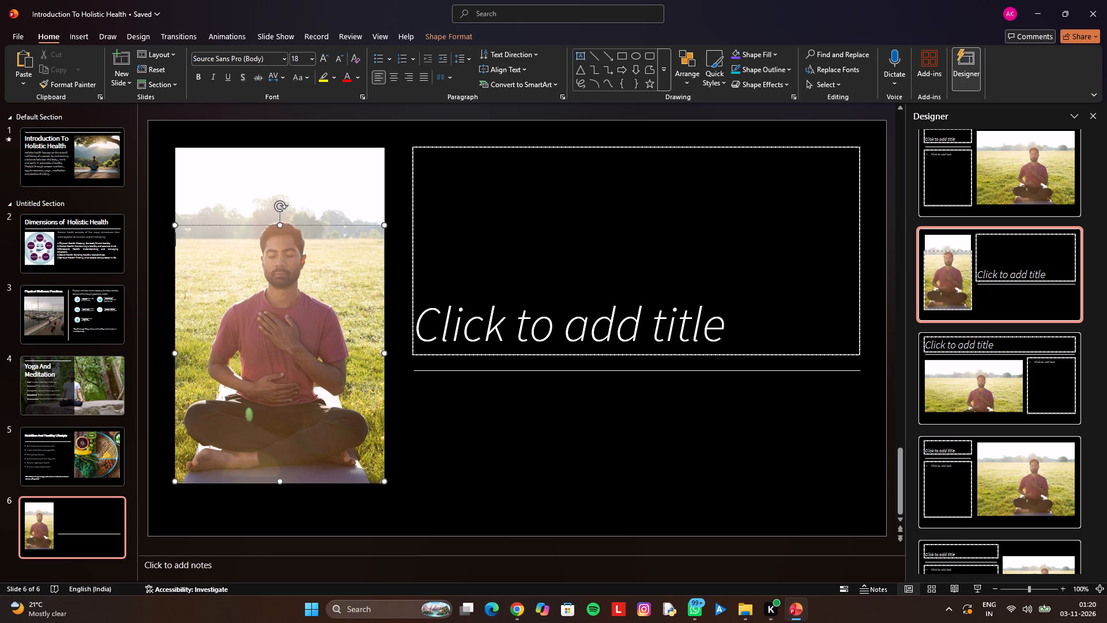
pyautogui.moveTo(506, 471); pyautogui.dragTo(508, 471)
pyautogui.moveTo(383, 482); pyautogui.dragTo(887, 542)
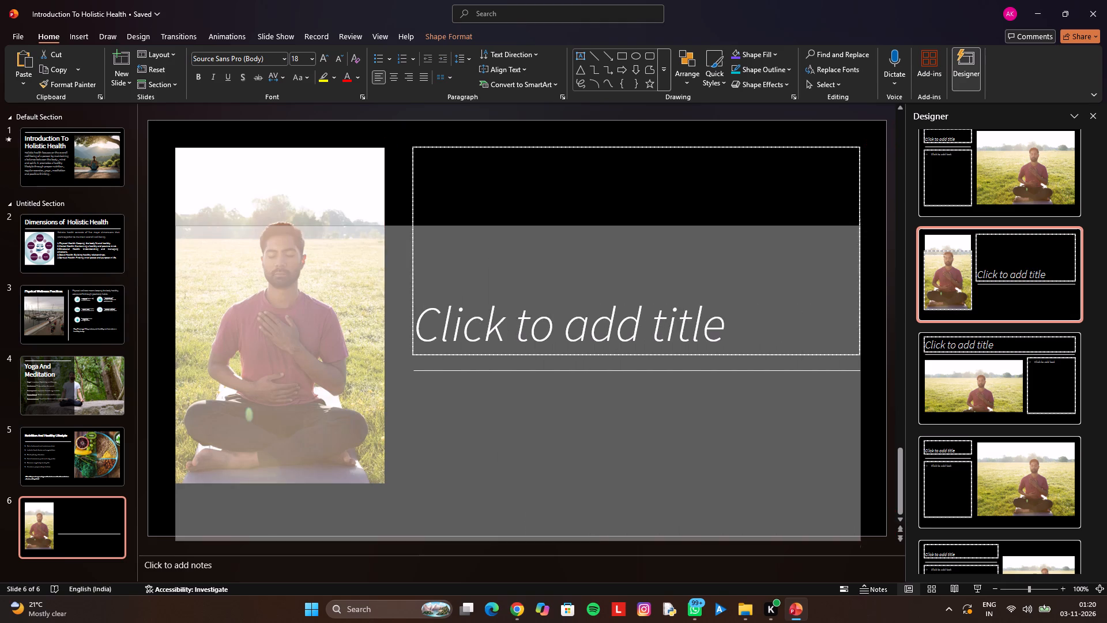
pyautogui.moveTo(887, 542); pyautogui.dragTo(901, 540)
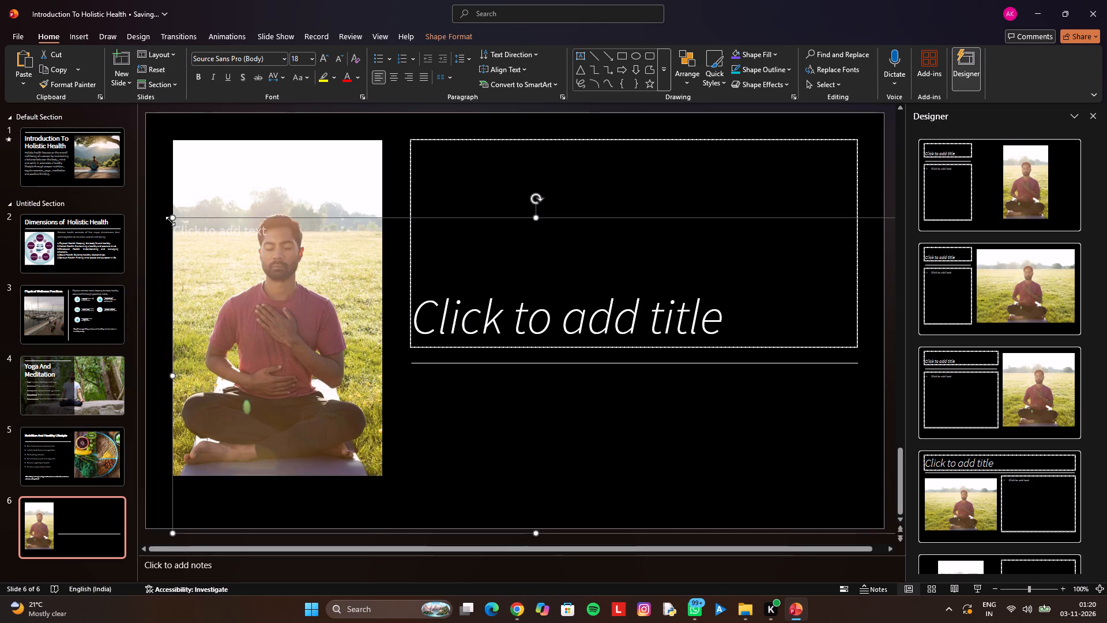
pyautogui.moveTo(170, 220); pyautogui.dragTo(483, 365)
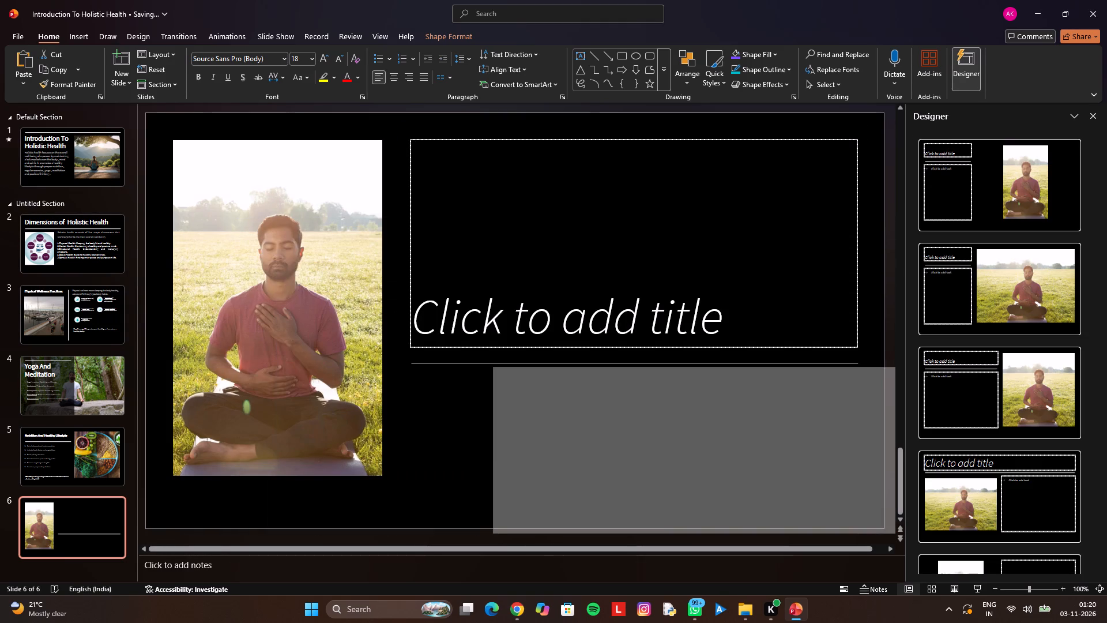
pyautogui.moveTo(483, 365); pyautogui.dragTo(411, 368)
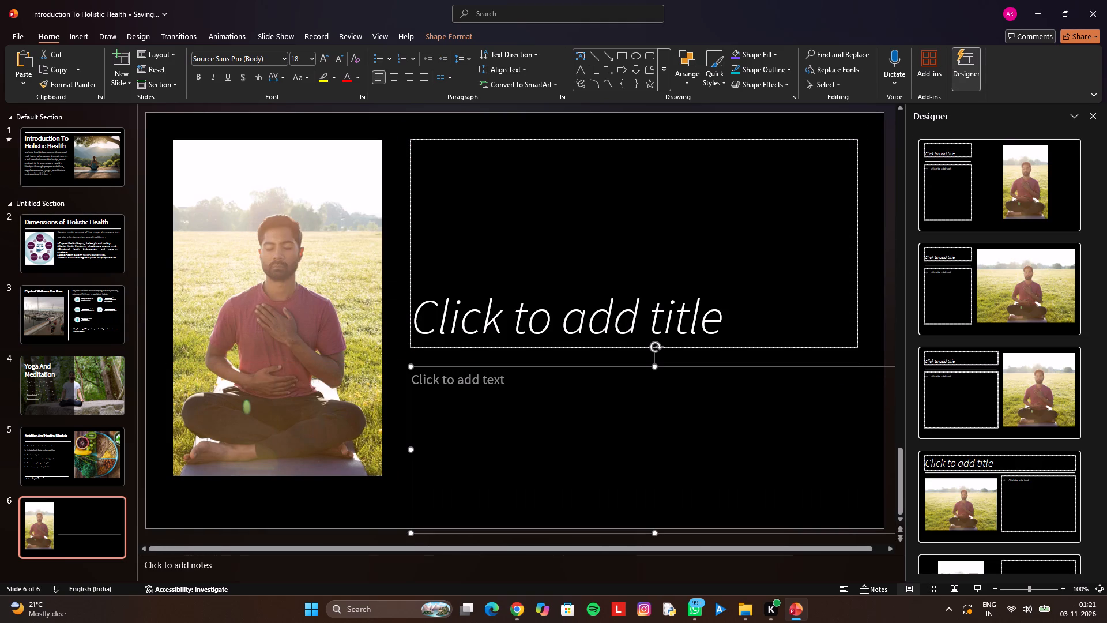
# Raise the top edge of the text placeholder to meet the line under the title.
pyautogui.moveTo(878, 521); pyautogui.dragTo(863, 498)
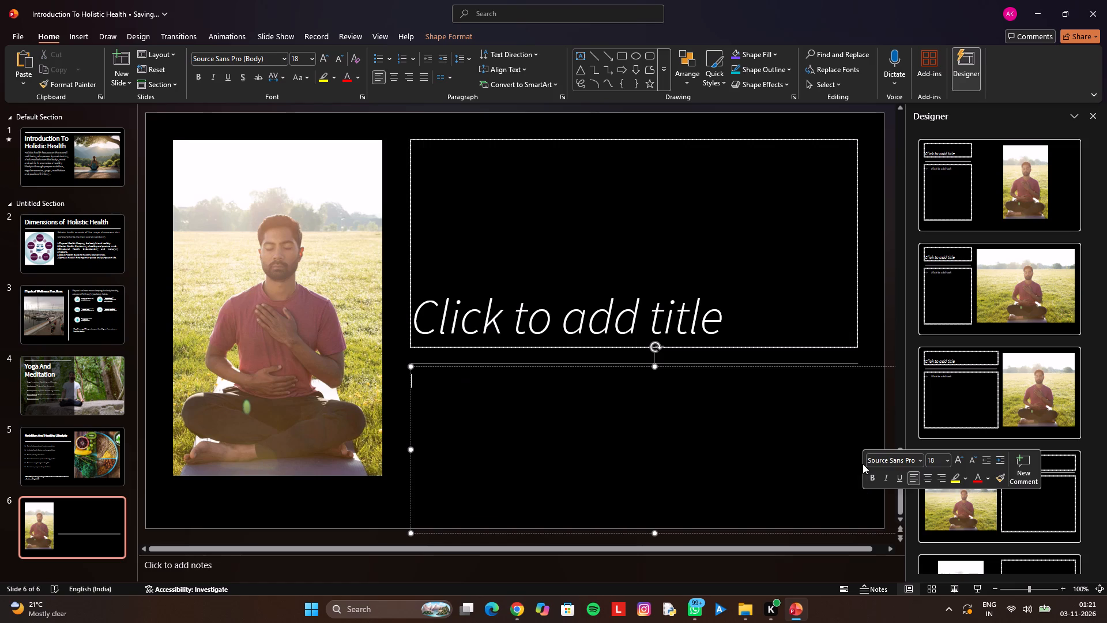
pyautogui.moveTo(875, 370); pyautogui.dragTo(854, 369)
pyautogui.click(814, 203)
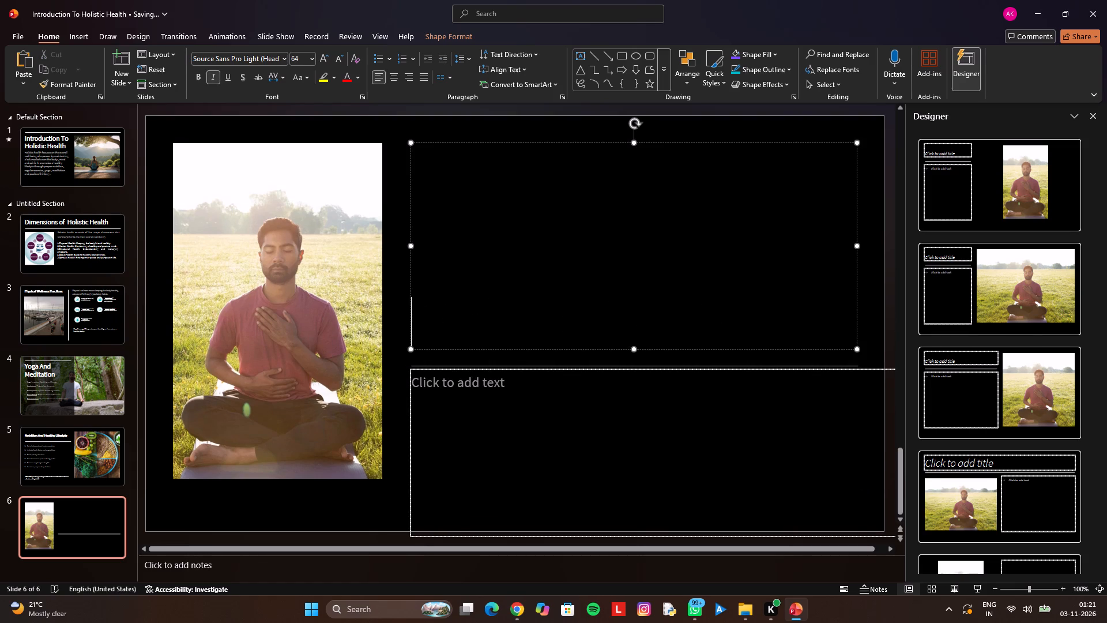
pyautogui.click(883, 239)
pyautogui.moveTo(875, 245); pyautogui.dragTo(876, 252)
pyautogui.moveTo(876, 291); pyautogui.dragTo(846, 308)
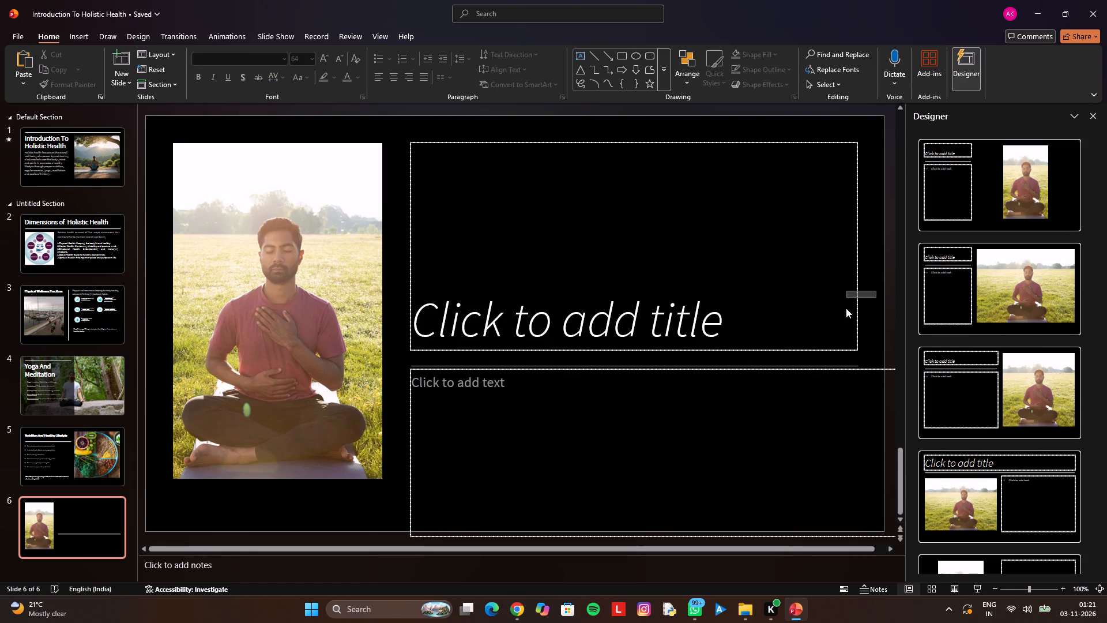
pyautogui.moveTo(846, 308); pyautogui.dragTo(871, 367)
pyautogui.moveTo(872, 371); pyautogui.dragTo(670, 372)
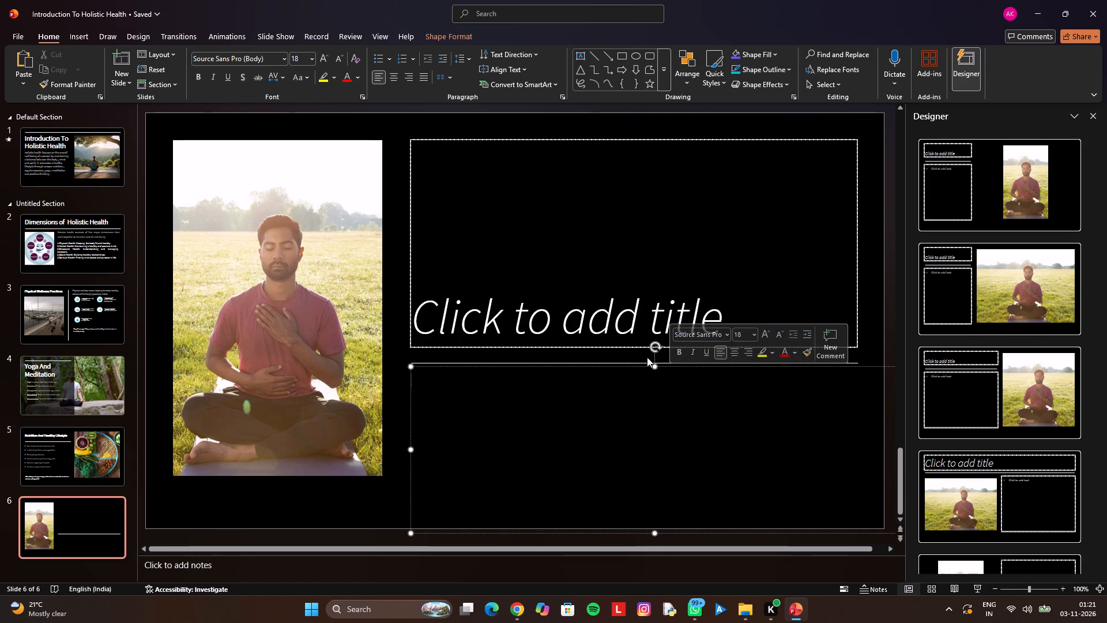
pyautogui.moveTo(656, 372); pyautogui.dragTo(616, 379)
pyautogui.click(664, 387)
pyautogui.moveTo(654, 366); pyautogui.dragTo(450, 366)
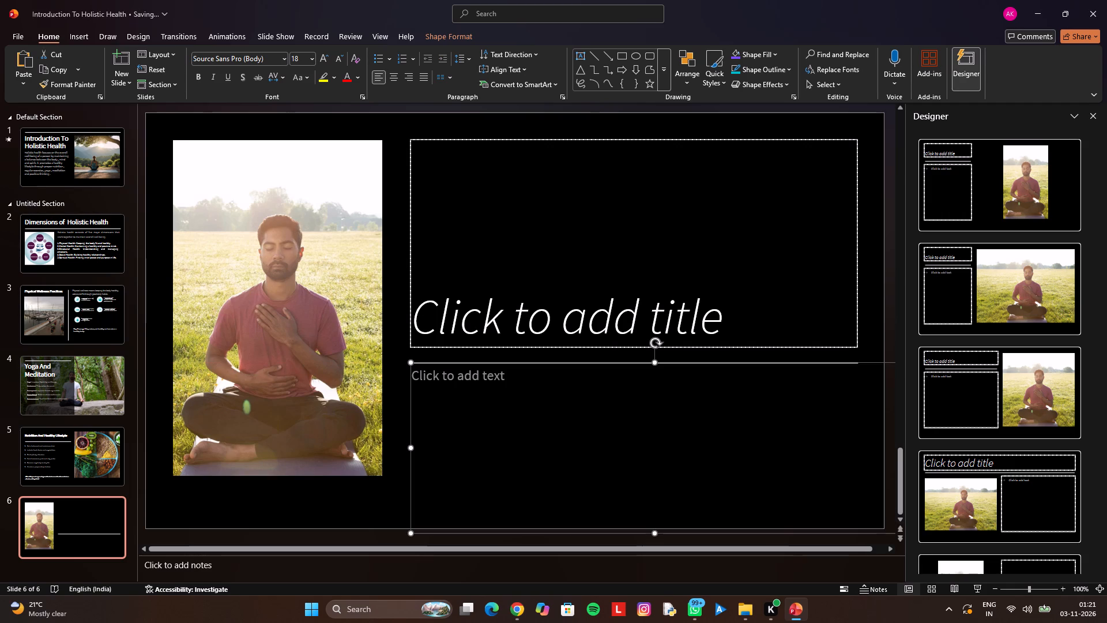
# Adjust both sides of the text placeholder so its width lines up with the title placeholder above.
pyautogui.moveTo(405, 449); pyautogui.dragTo(445, 451)
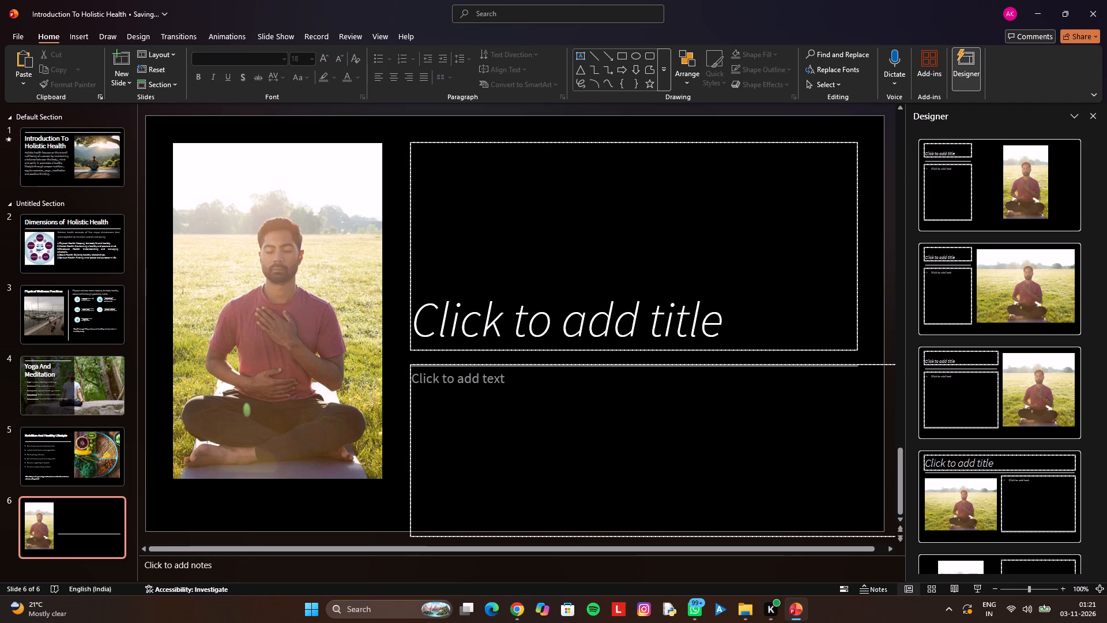
pyautogui.click(405, 452)
pyautogui.moveTo(412, 447); pyautogui.dragTo(532, 461)
pyautogui.hscroll(-1, 818, 445)
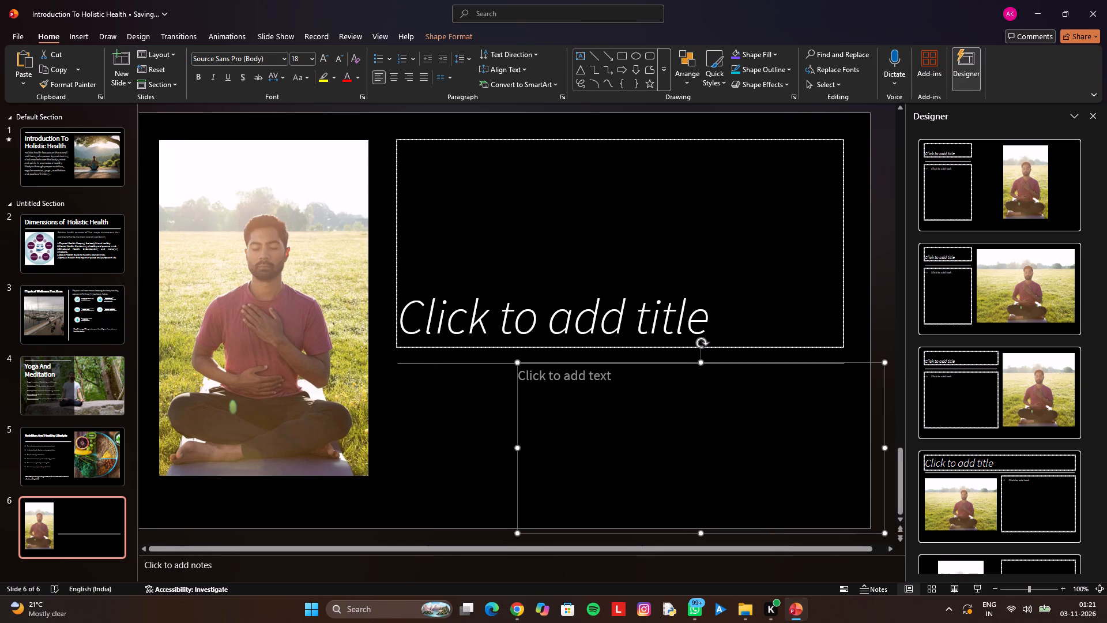
pyautogui.hscroll(-3, 819, 445)
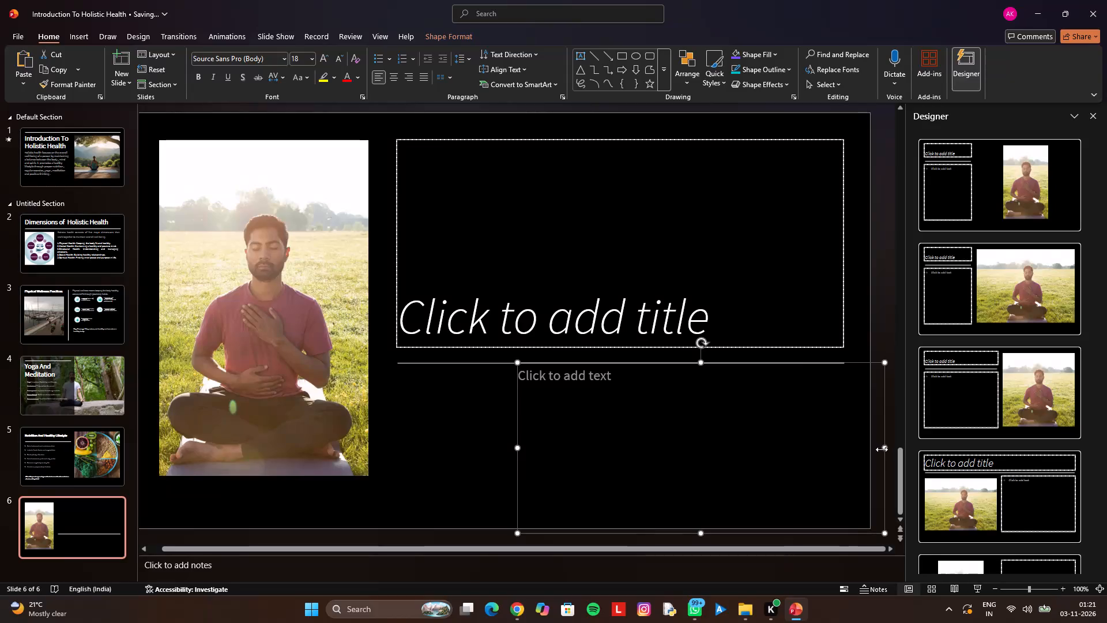
pyautogui.moveTo(882, 449); pyautogui.dragTo(834, 449)
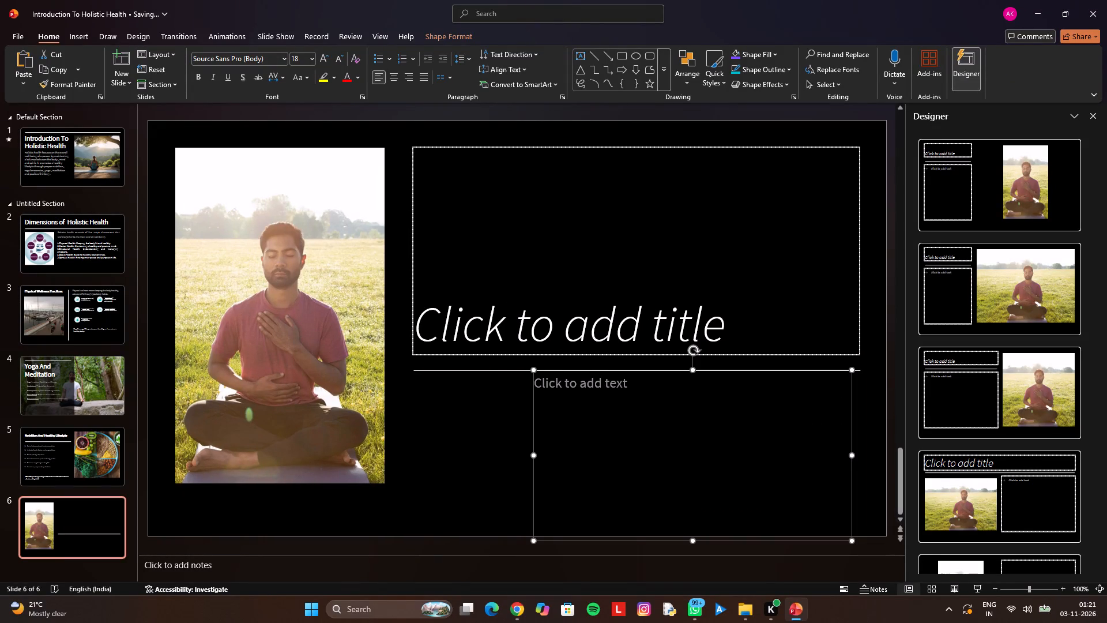
pyautogui.moveTo(851, 455); pyautogui.dragTo(856, 455)
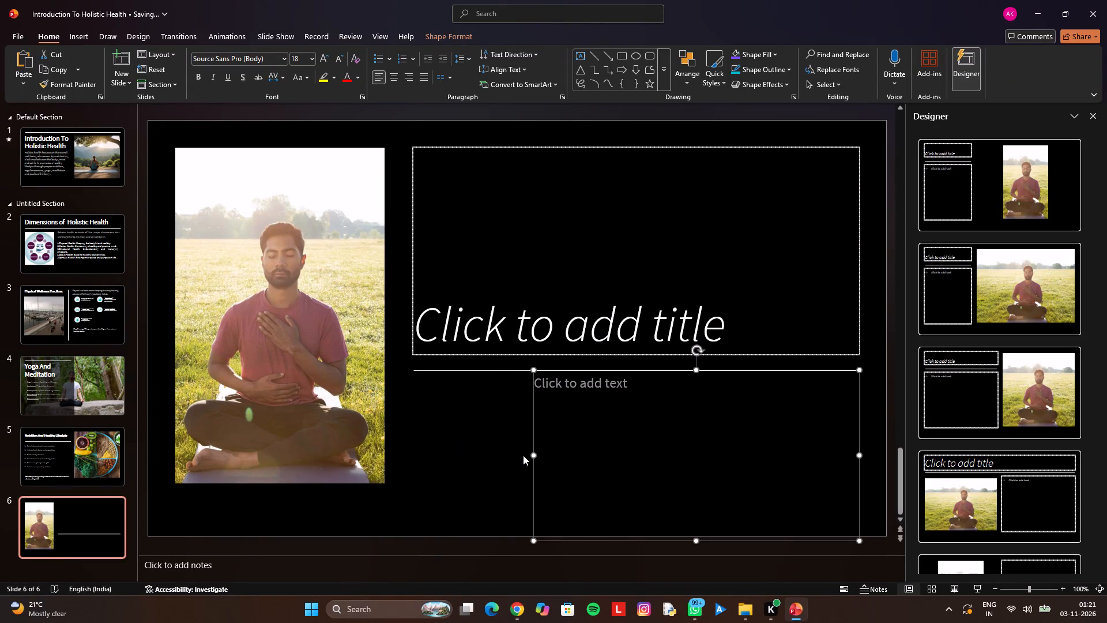
pyautogui.moveTo(534, 456); pyautogui.dragTo(503, 443)
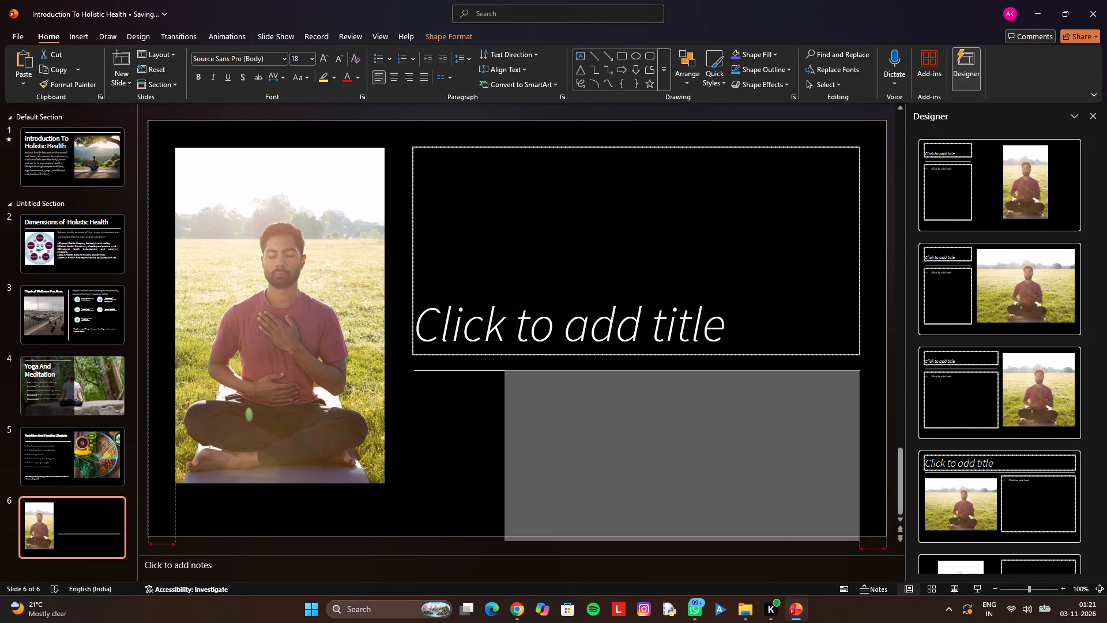
pyautogui.moveTo(503, 443); pyautogui.dragTo(413, 428)
# Enter "Mental And Social Wellness" as slide 6's title.
pyautogui.click(624, 242)
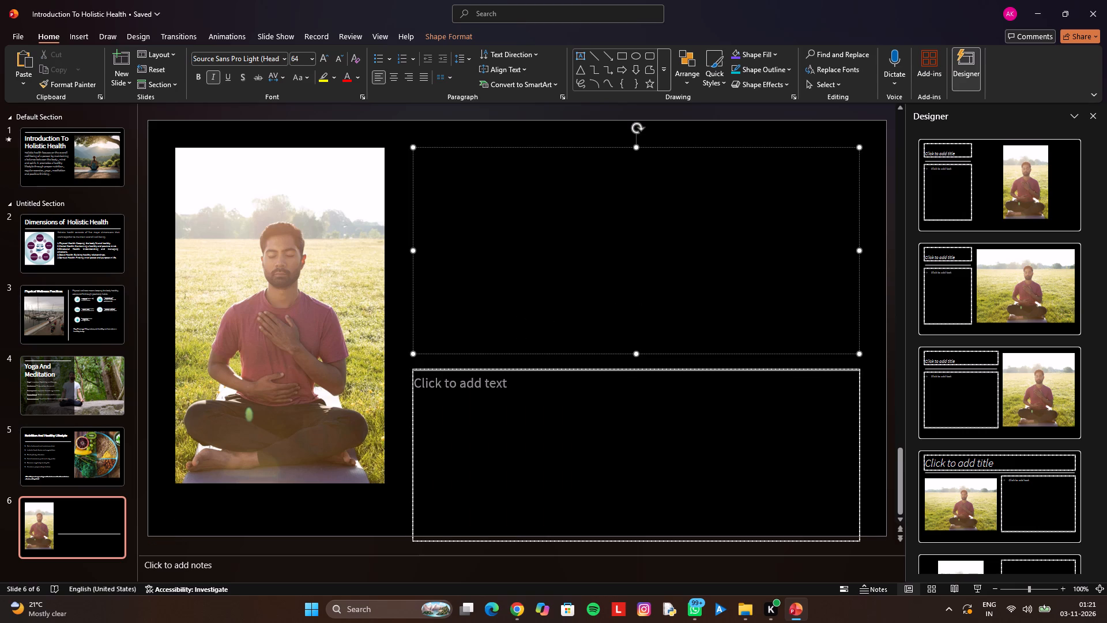
pyautogui.write('ME')
pyautogui.press('BackSpace')
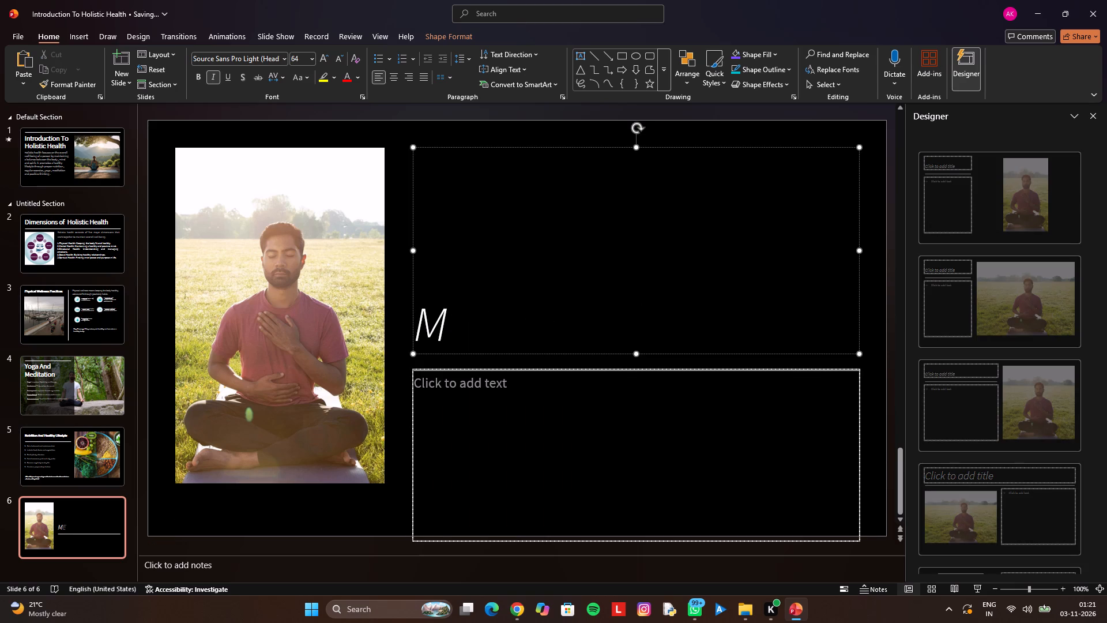
pyautogui.write('ental')
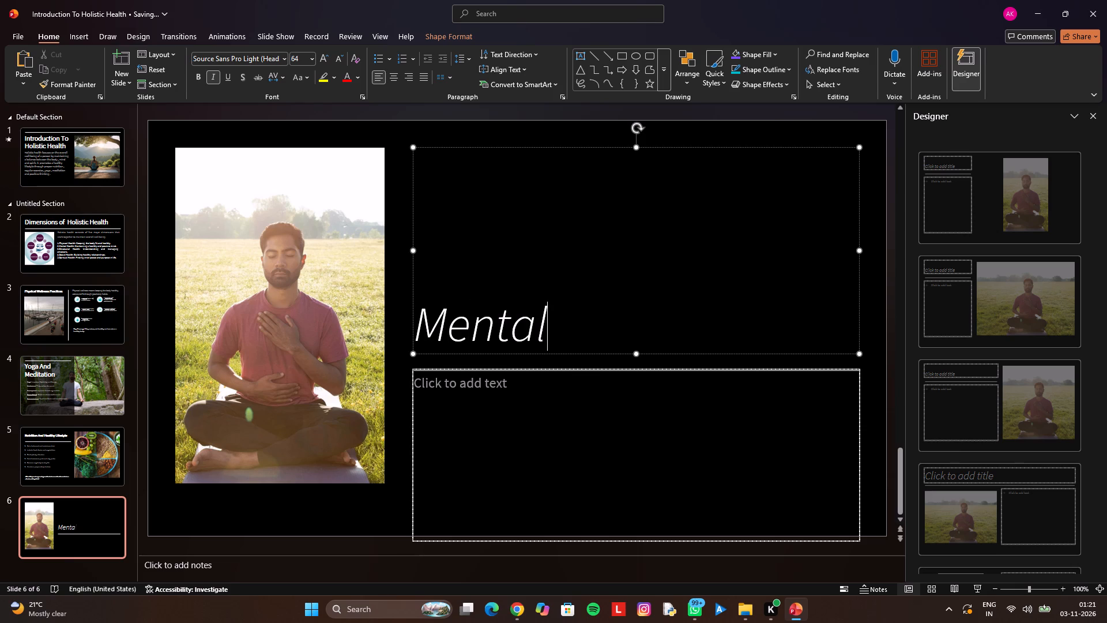
pyautogui.press('space')
pyautogui.write('And')
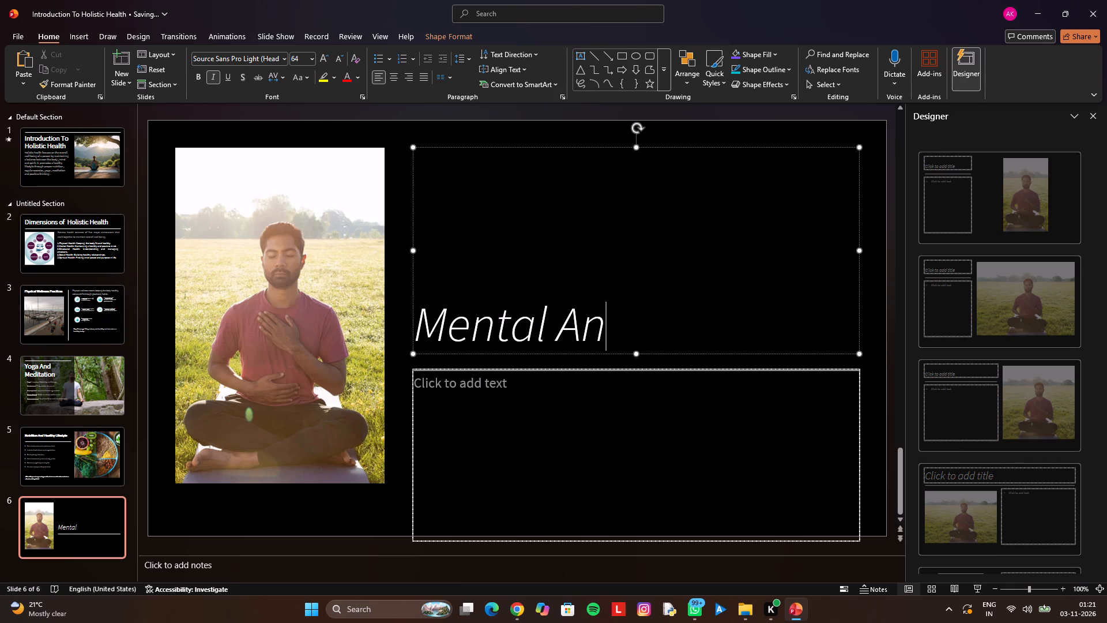
pyautogui.press('space')
pyautogui.write('Social')
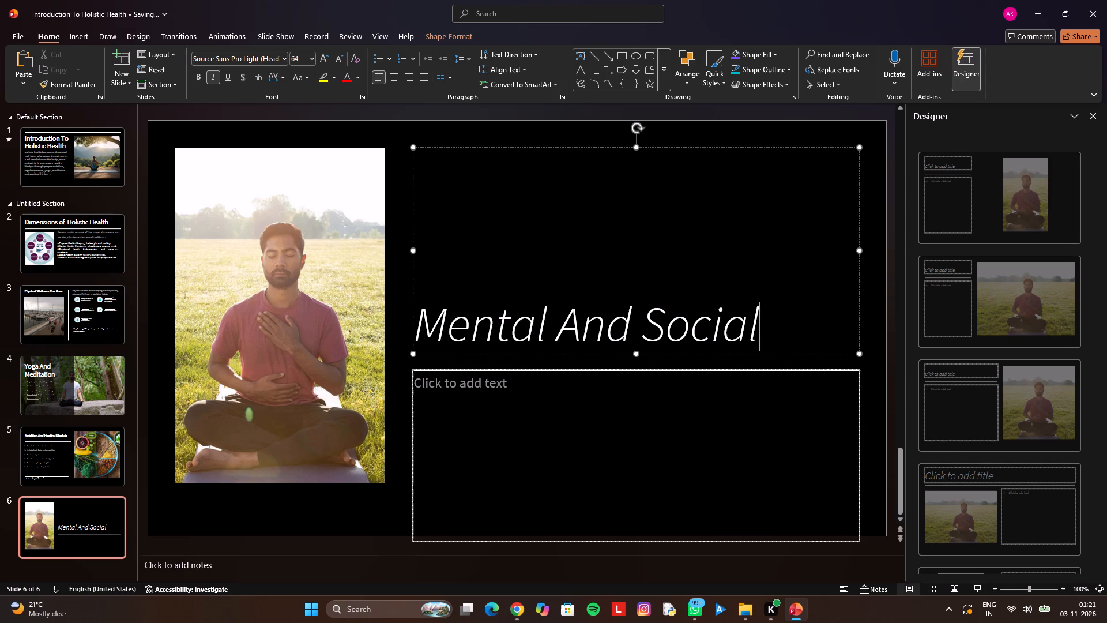
pyautogui.press('space')
pyautogui.write('we')
pyautogui.press('BackSpace')
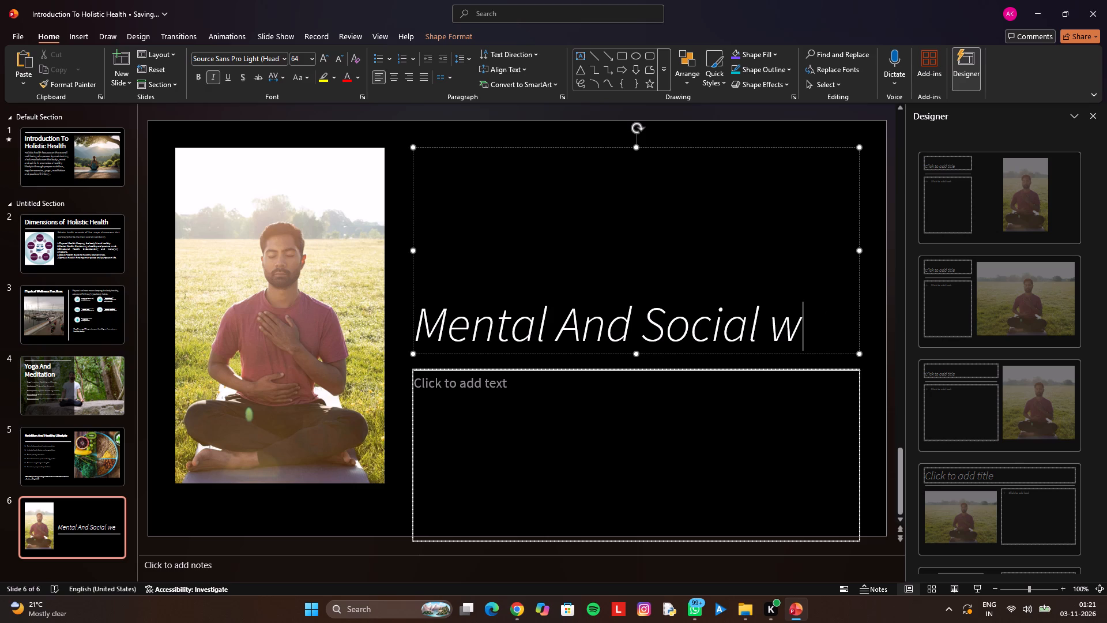
pyautogui.press('BackSpace')
pyautogui.write('Wellness')
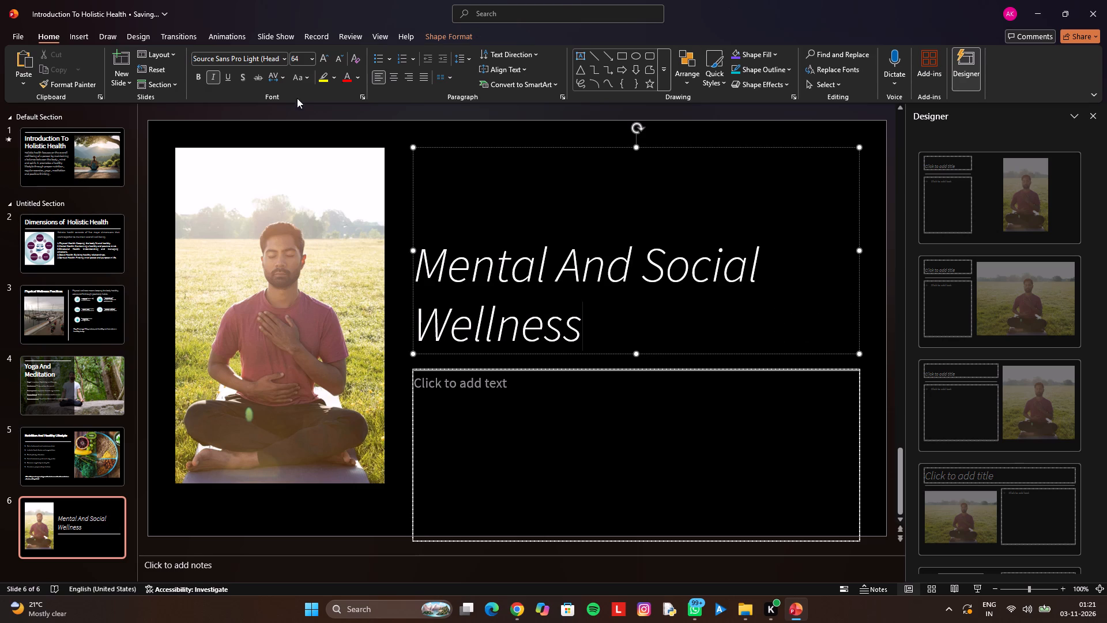
# Try a font size of 54 on slide 6's whole title, then set it to 60.
pyautogui.click(313, 58)
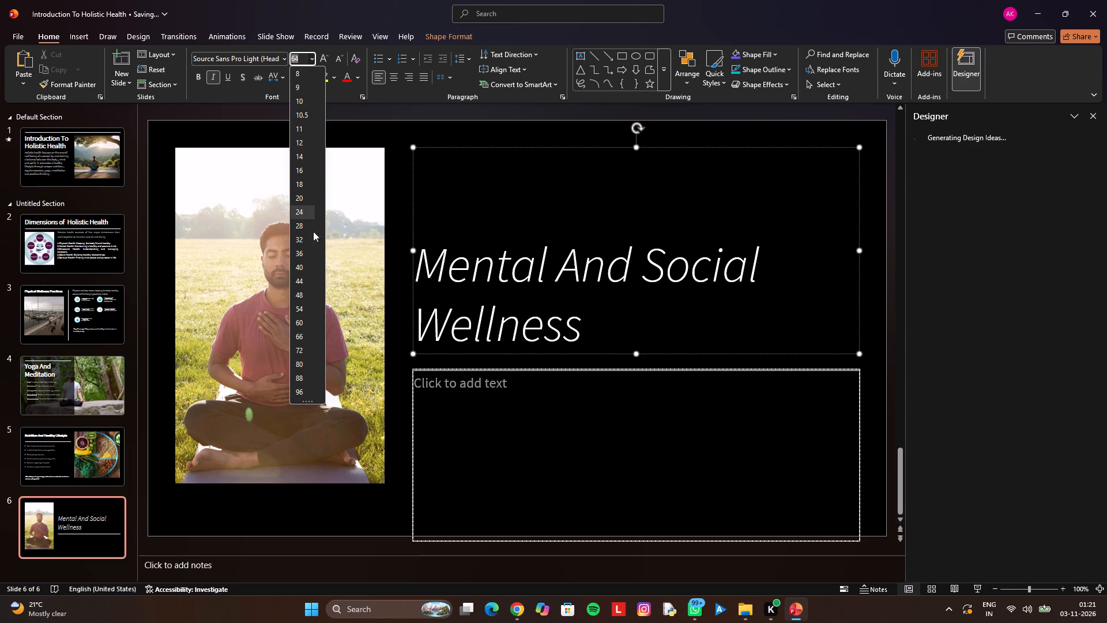
pyautogui.click(709, 253)
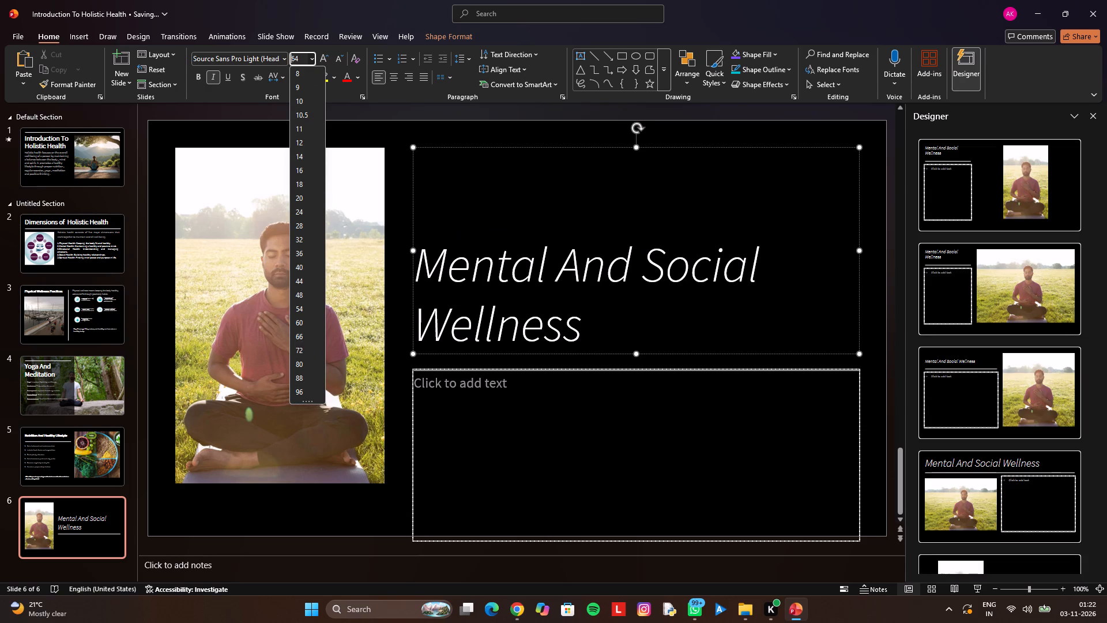
pyautogui.hotkey('ctrl', 'a')
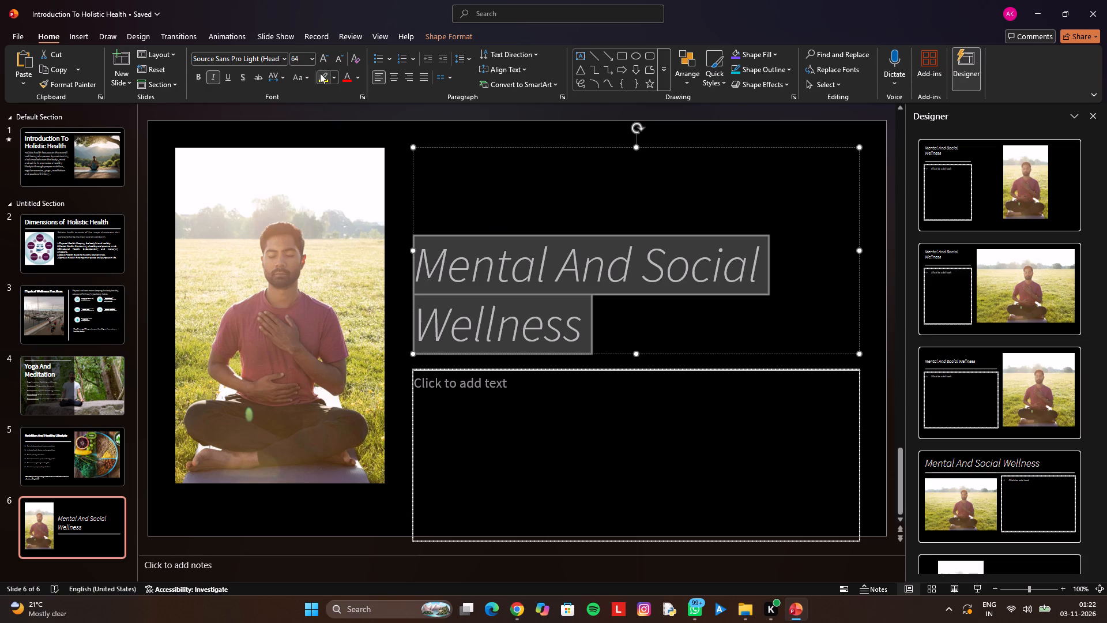
pyautogui.click(314, 59)
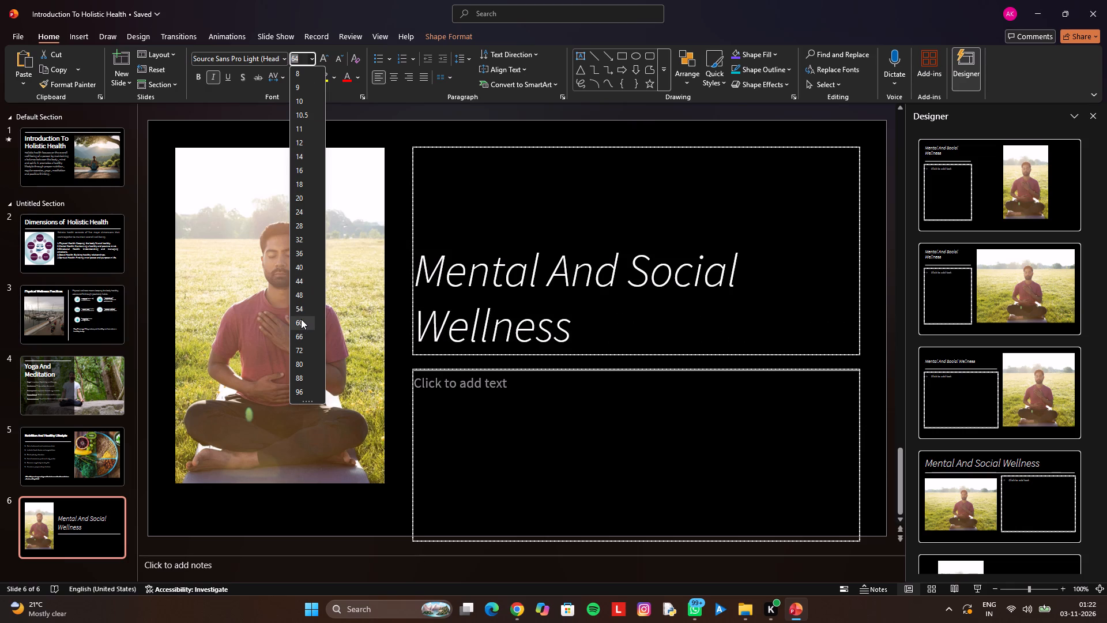
pyautogui.click(300, 307)
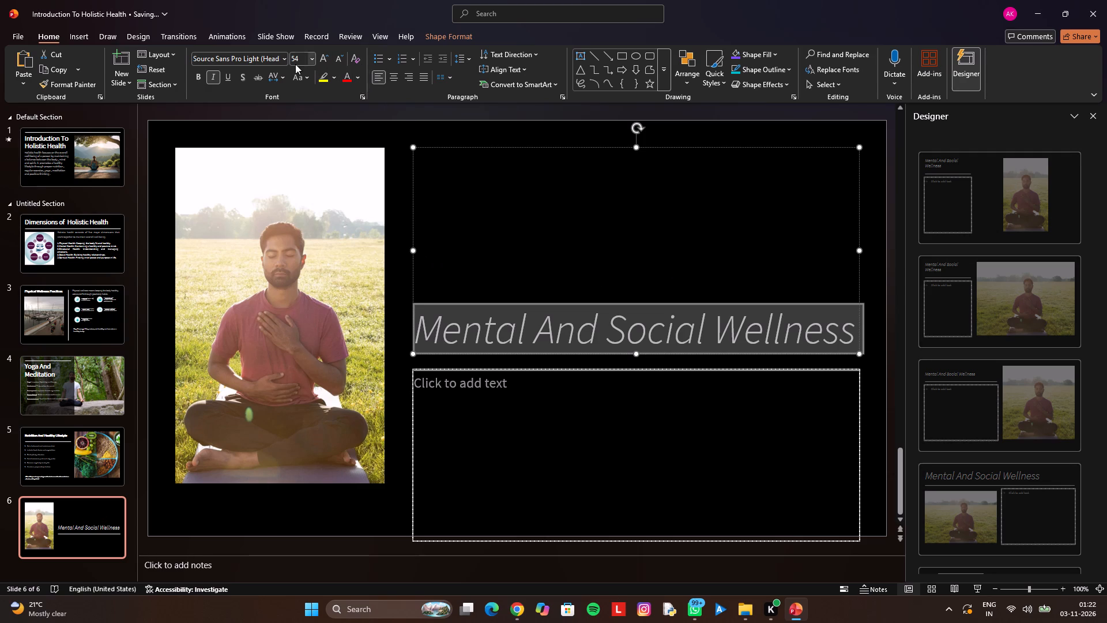
pyautogui.click(311, 60)
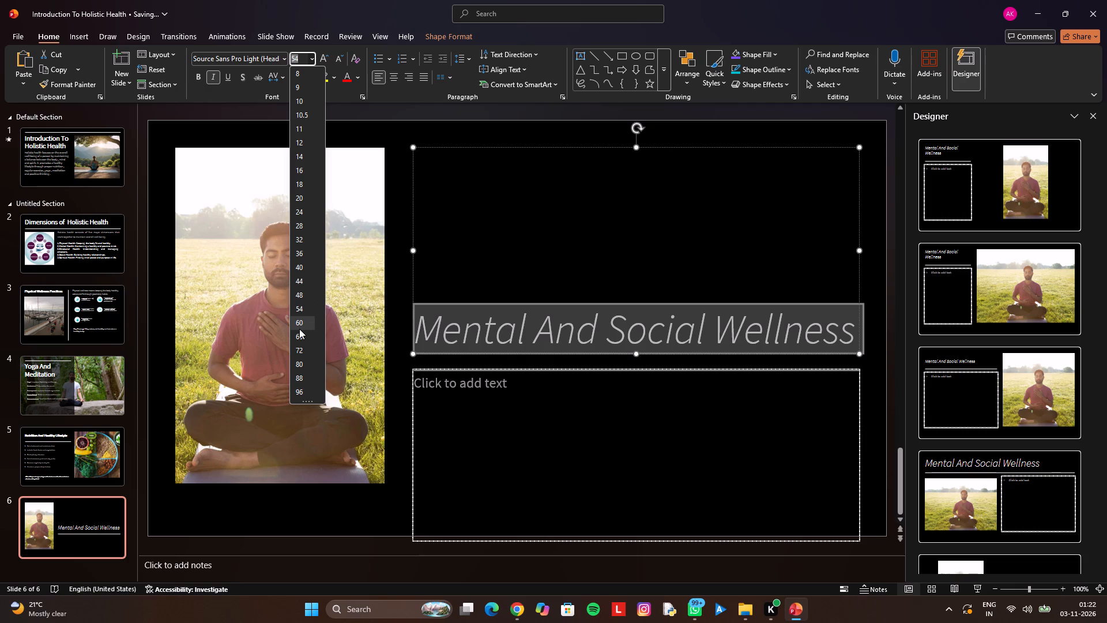
pyautogui.click(298, 329)
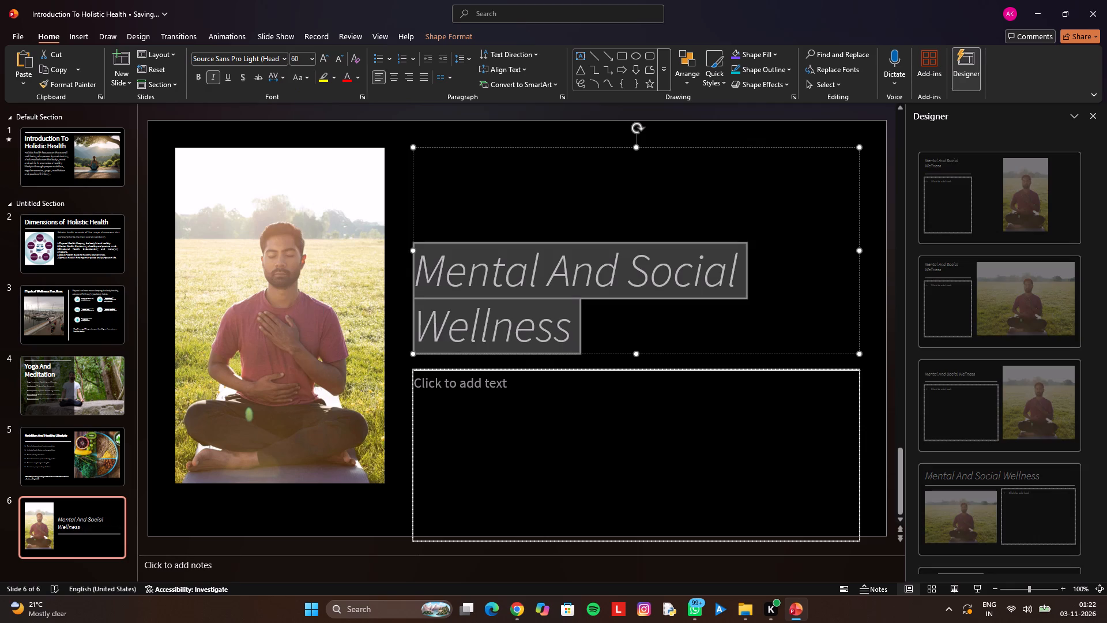
# Raise the bottom edge of slide 6's title placeholder so it closely fits a single line of title text.
pyautogui.moveTo(635, 352); pyautogui.dragTo(636, 253)
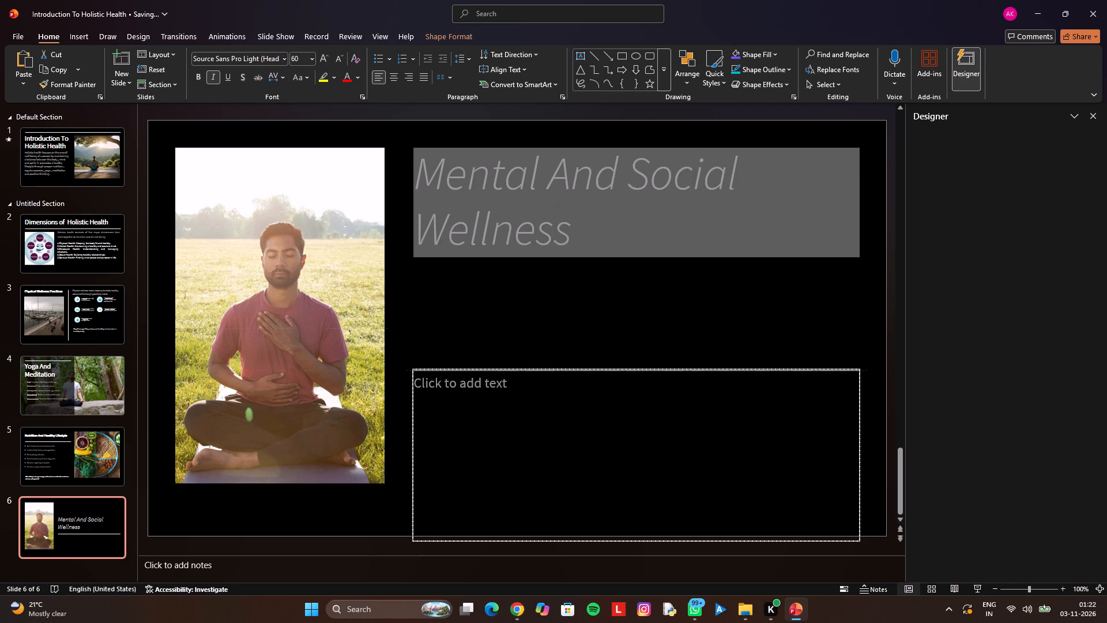
pyautogui.moveTo(636, 253); pyautogui.dragTo(632, 259)
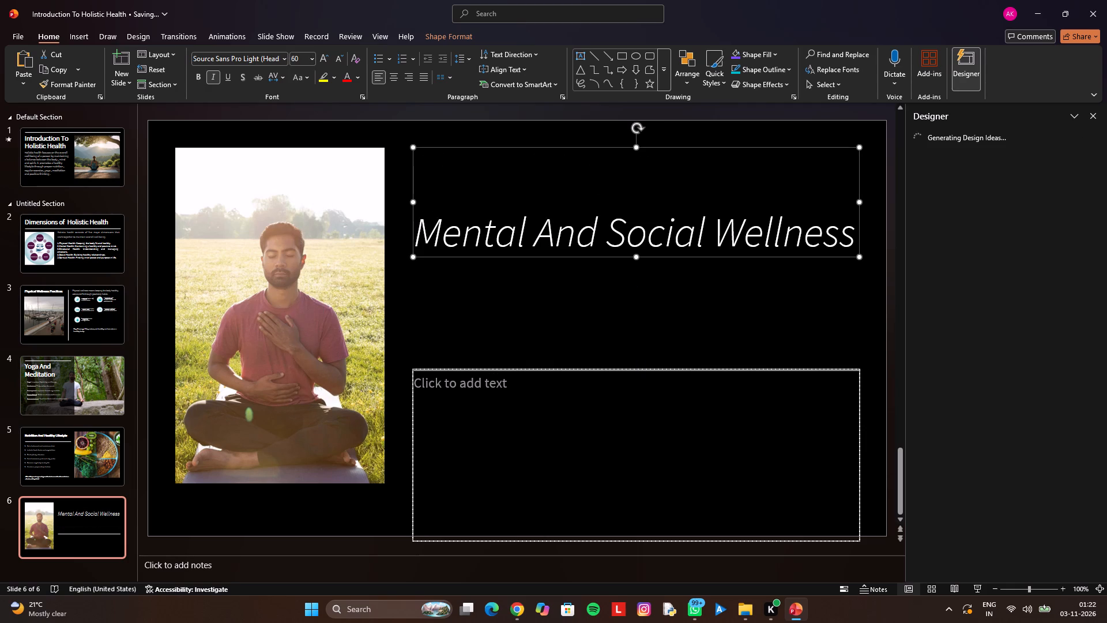
pyautogui.click(632, 148)
pyautogui.moveTo(637, 259); pyautogui.dragTo(630, 198)
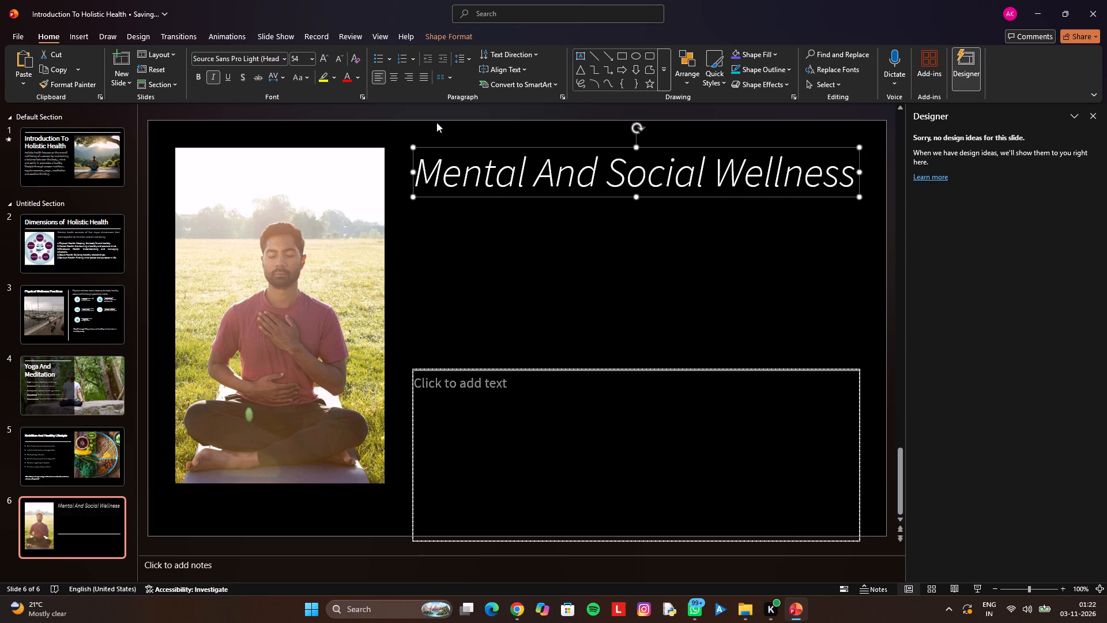
# Justify slide 6's title and format it as bold, italic and underlined.
pyautogui.click(423, 76)
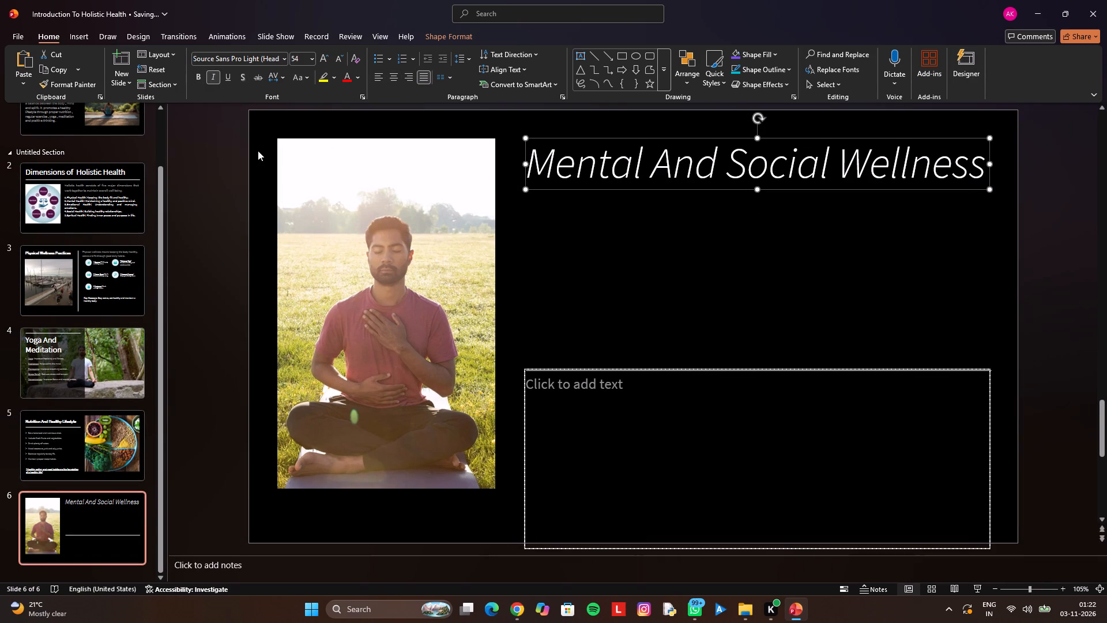
pyautogui.click(204, 77)
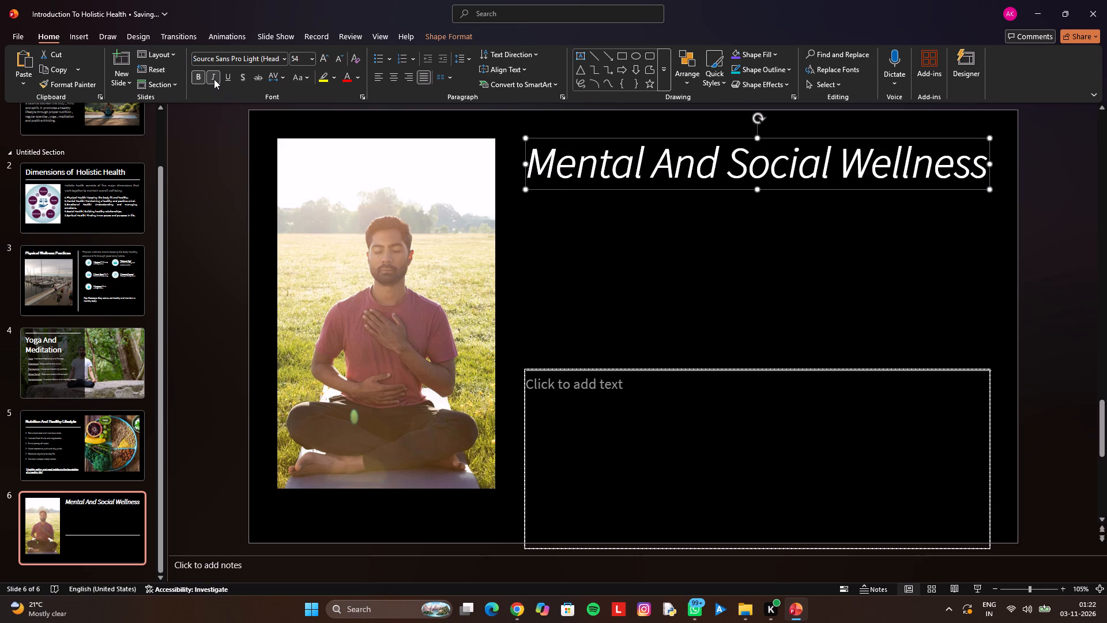
pyautogui.click(214, 79)
pyautogui.click(228, 76)
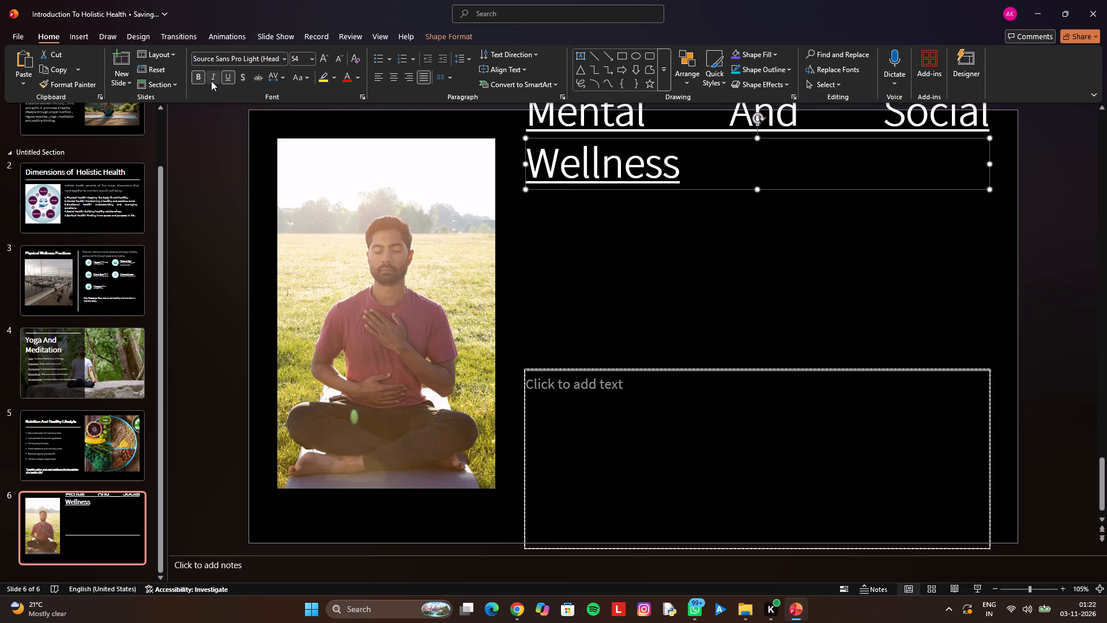
pyautogui.click(216, 78)
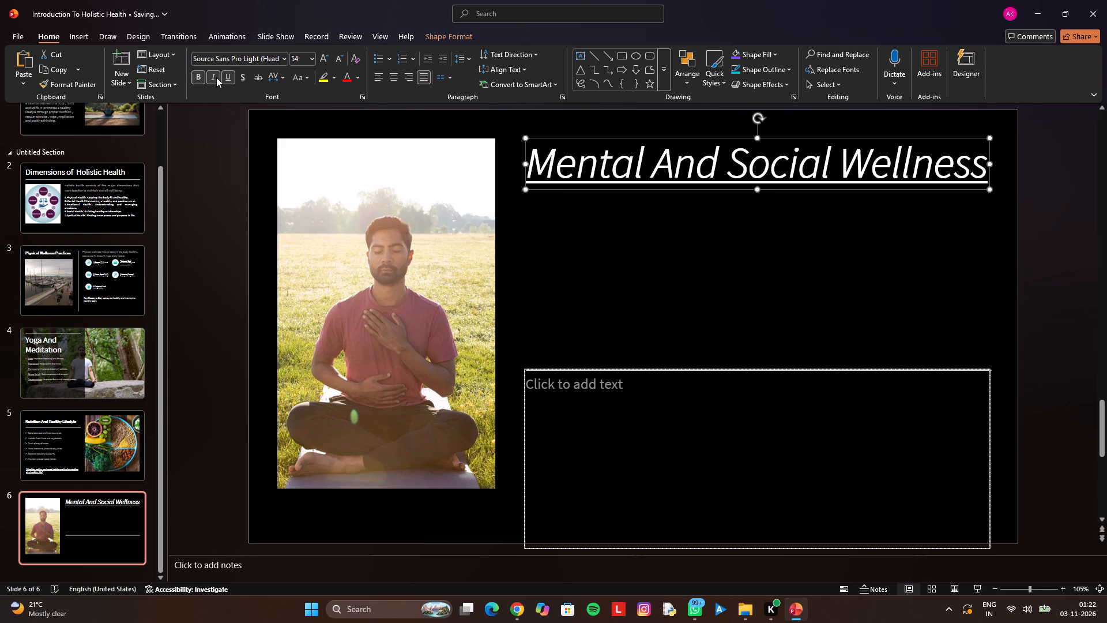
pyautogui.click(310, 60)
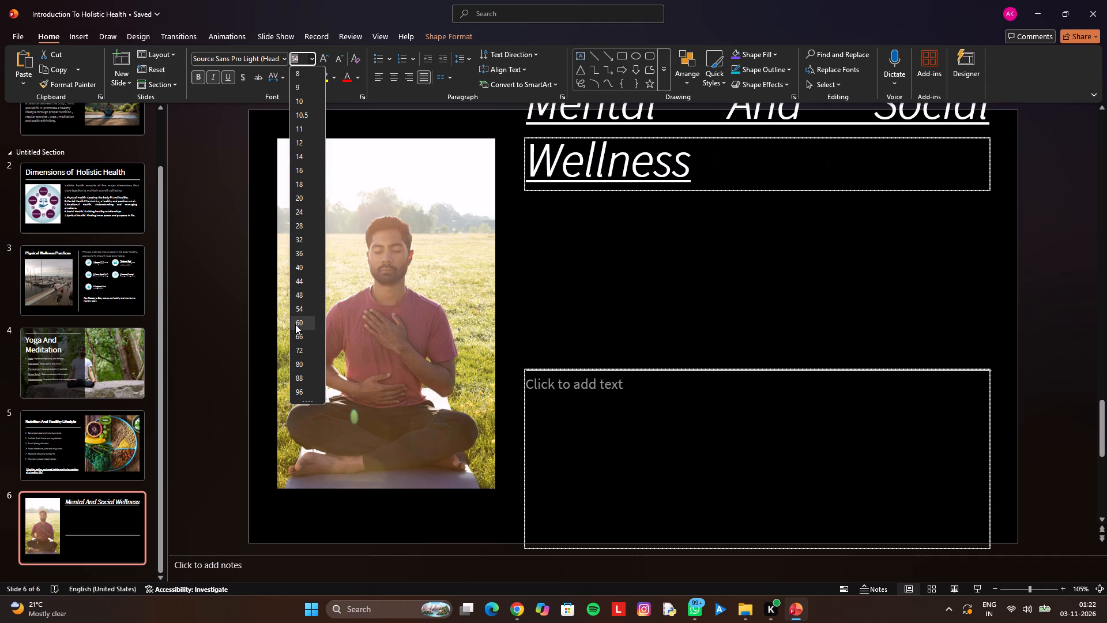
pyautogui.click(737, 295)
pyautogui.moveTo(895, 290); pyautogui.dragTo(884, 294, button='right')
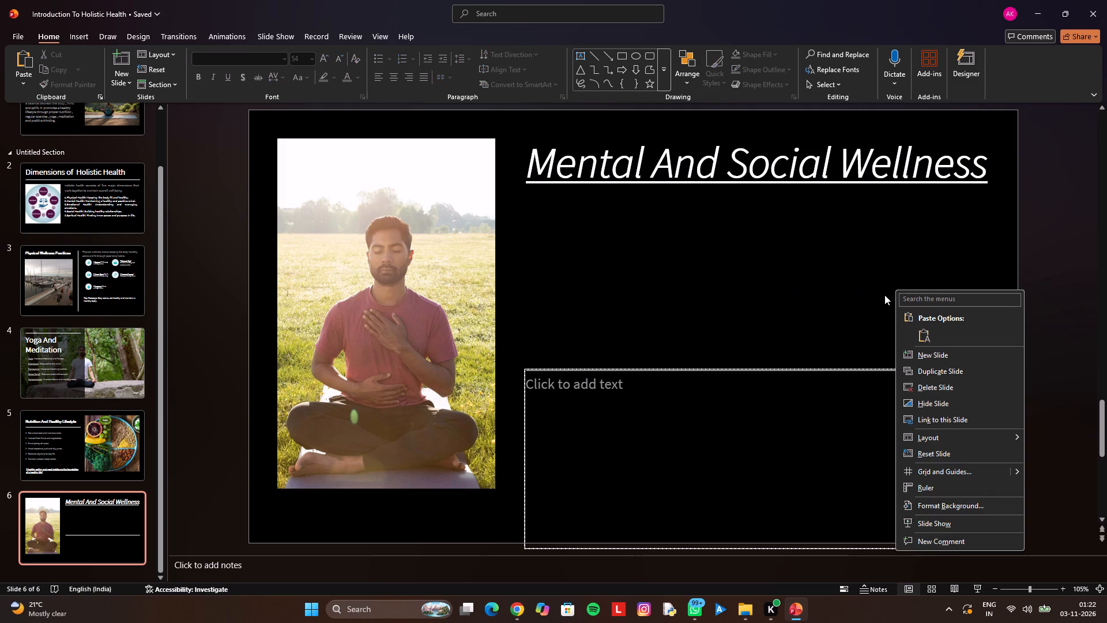
# Move slide 6's text placeholder up so it sits a short distance below the title.
pyautogui.click(695, 369)
pyautogui.moveTo(744, 370); pyautogui.dragTo(744, 294)
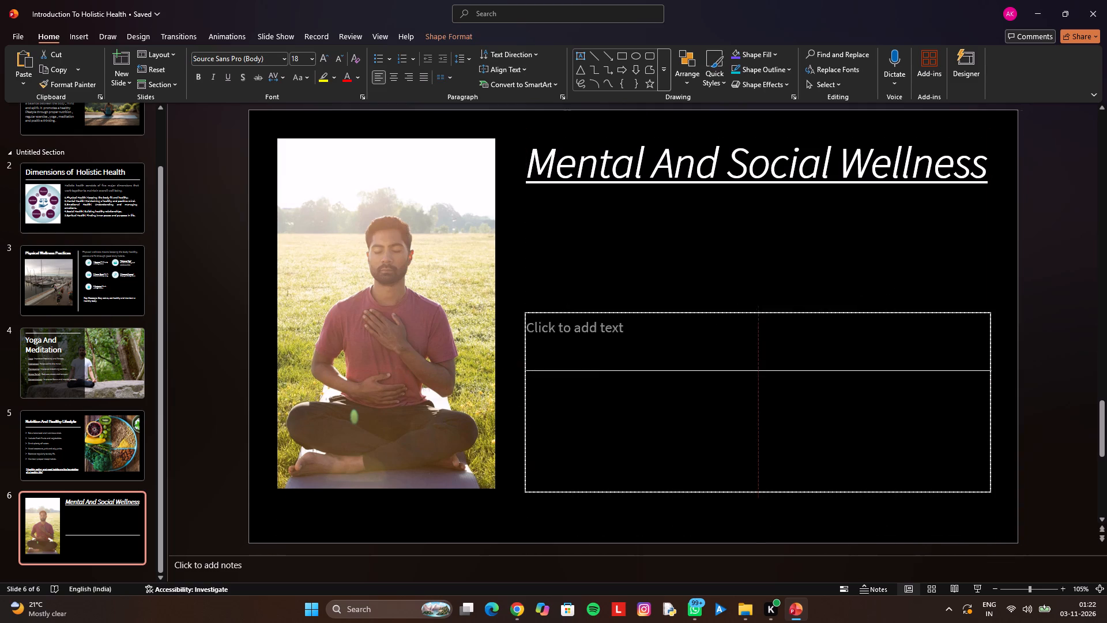
pyautogui.moveTo(744, 294); pyautogui.dragTo(748, 219)
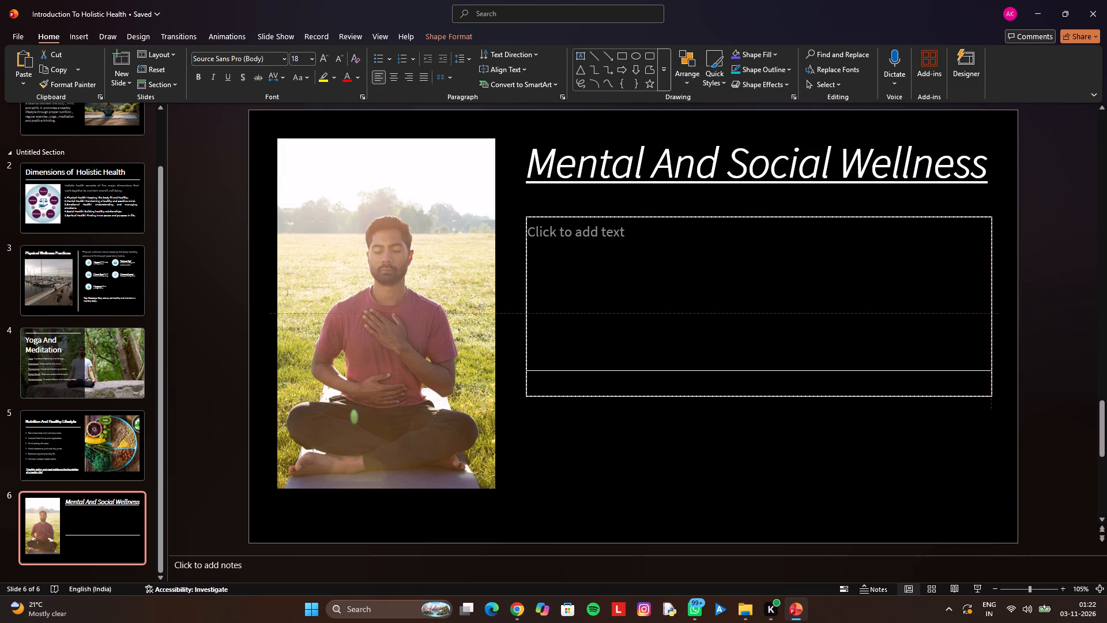
pyautogui.moveTo(748, 219); pyautogui.dragTo(745, 230)
pyautogui.click(752, 310)
pyautogui.click(840, 439)
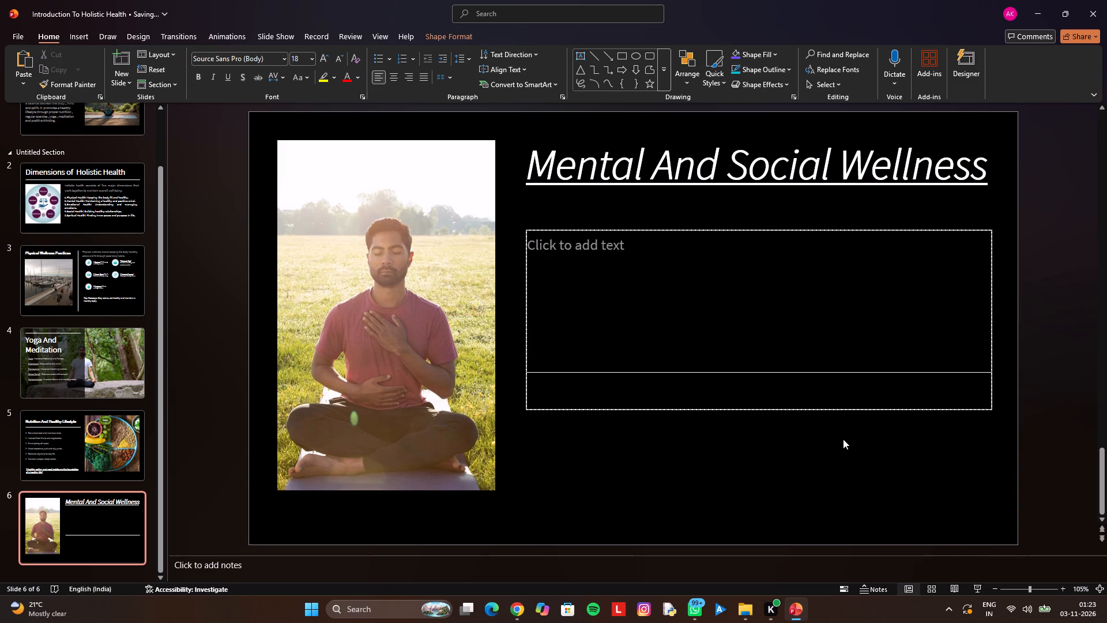
# Extend the top edge of the text placeholder upward to narrow the gap beneath the title.
pyautogui.click(692, 267)
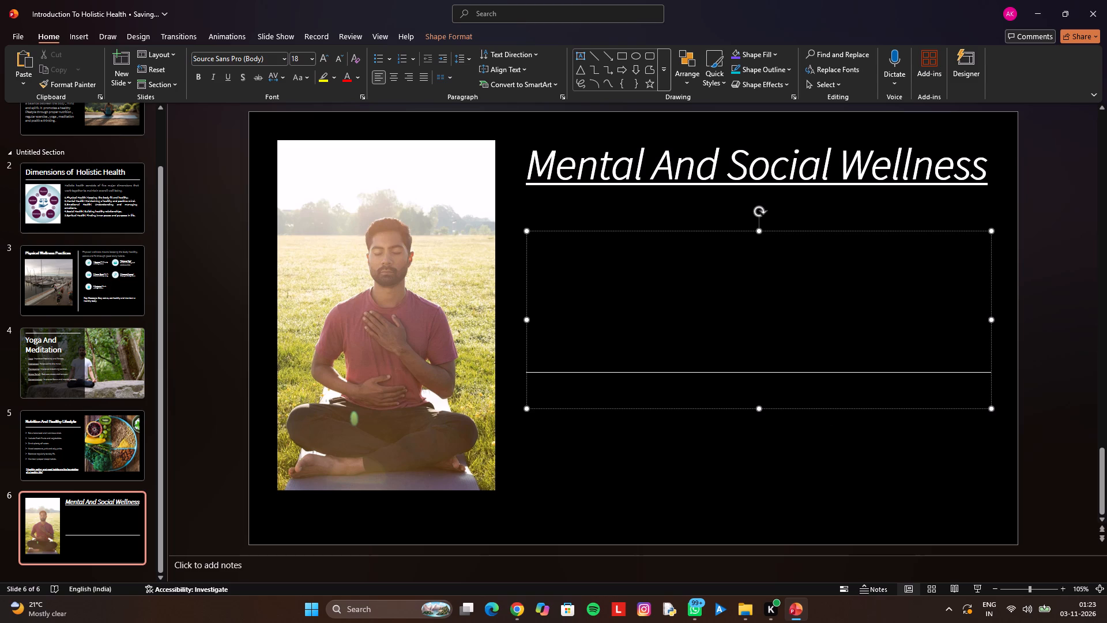
pyautogui.moveTo(758, 231); pyautogui.dragTo(758, 213)
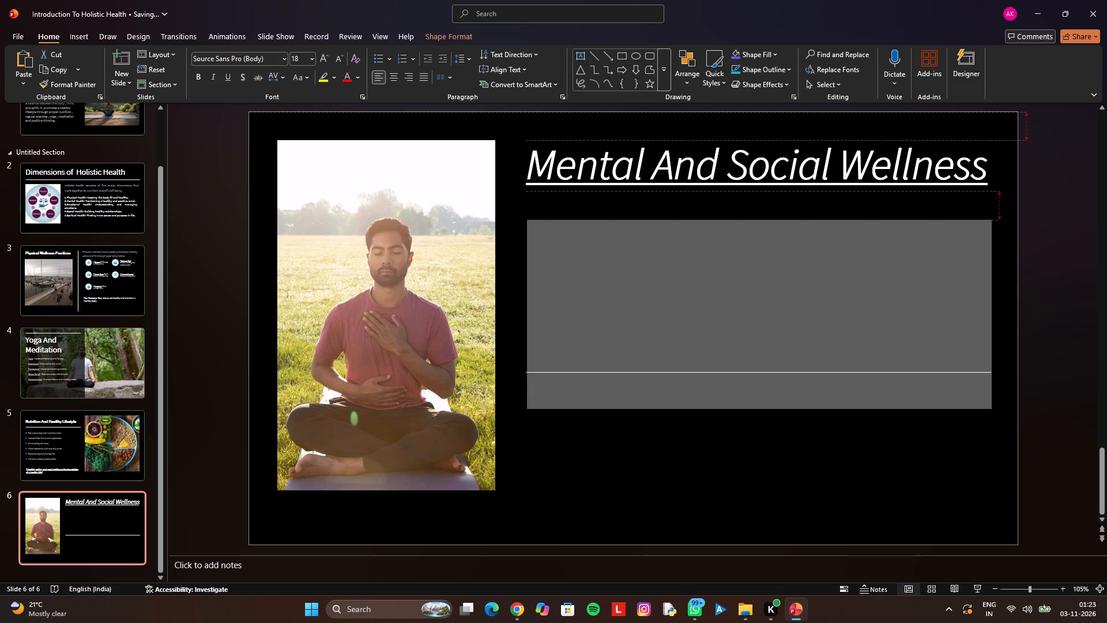
pyautogui.moveTo(758, 213); pyautogui.dragTo(758, 214)
pyautogui.click(751, 279)
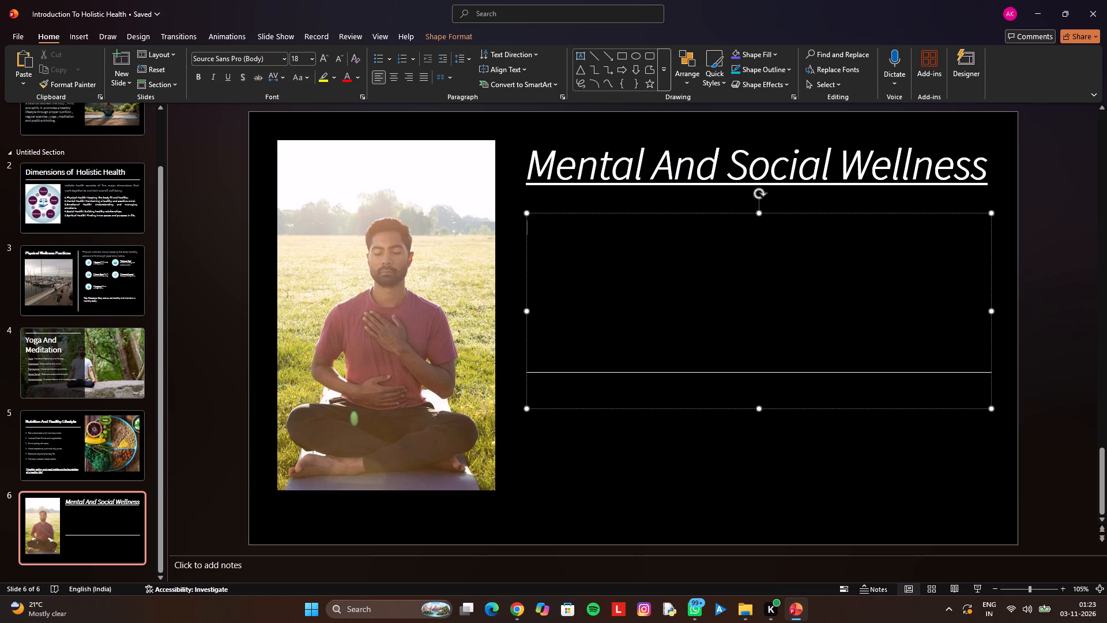
# Apply the four-diamond star bullet style to slide 6's empty text placeholder.
pyautogui.click(40, 472)
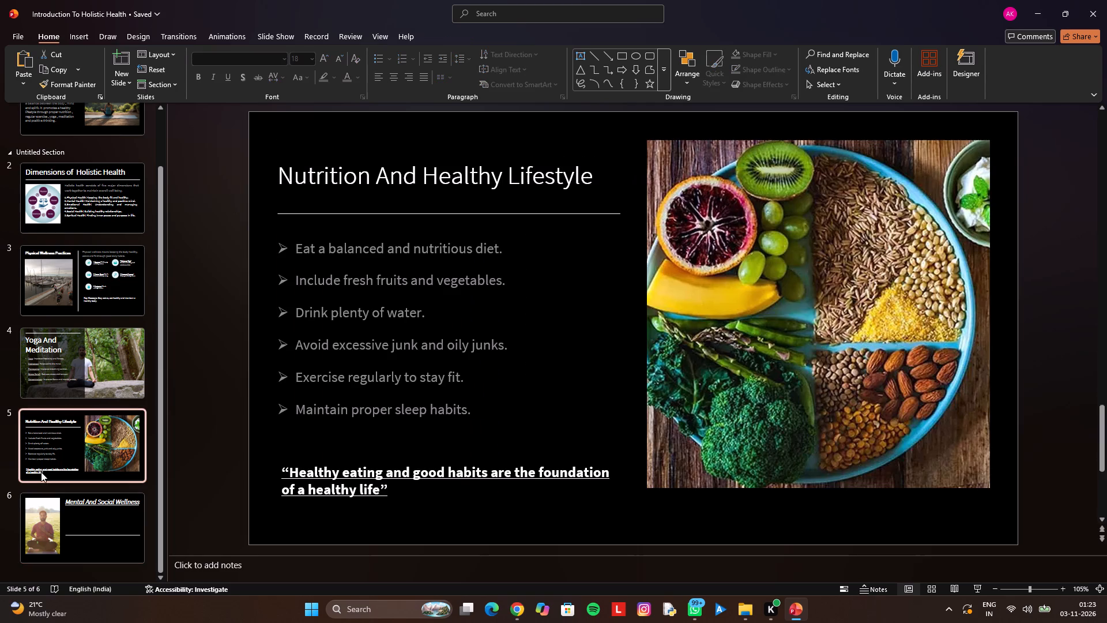
pyautogui.click(91, 349)
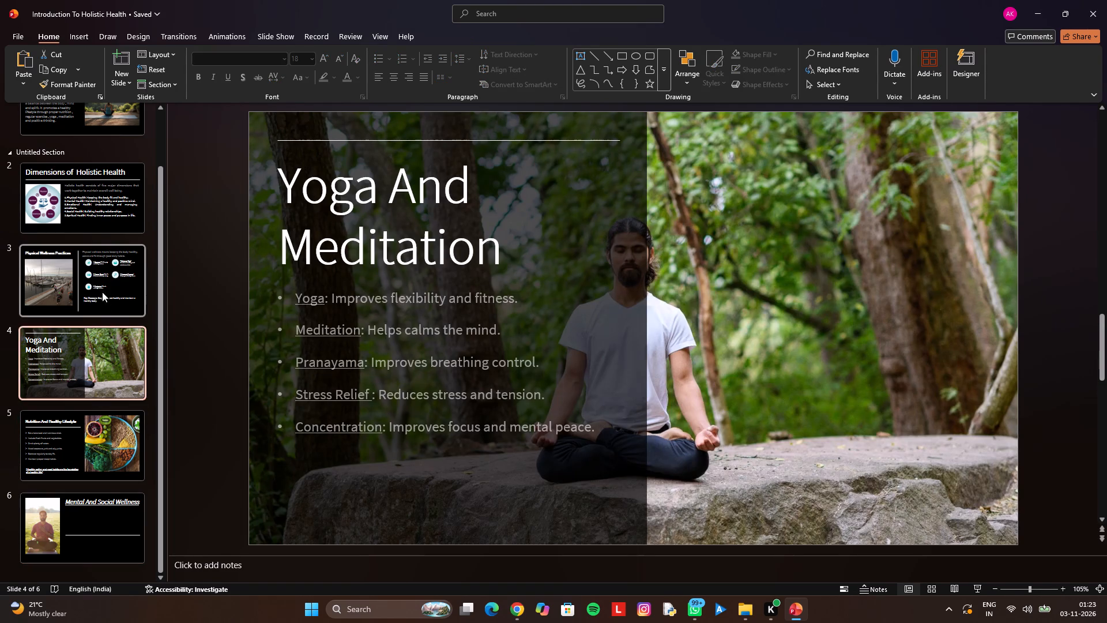
pyautogui.click(101, 279)
pyautogui.click(96, 190)
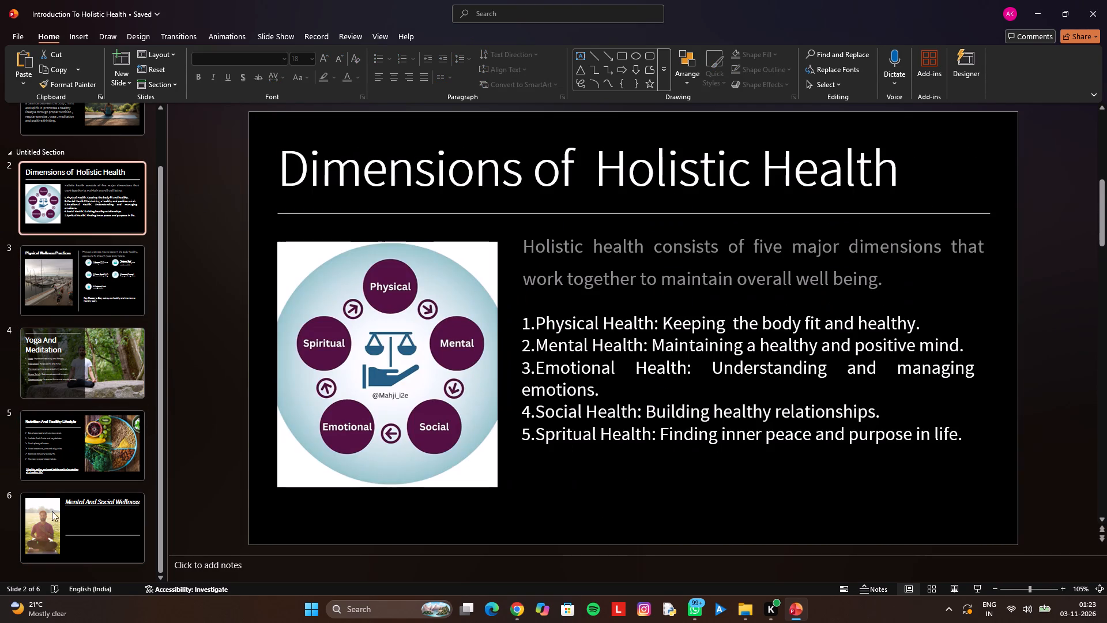
pyautogui.click(67, 534)
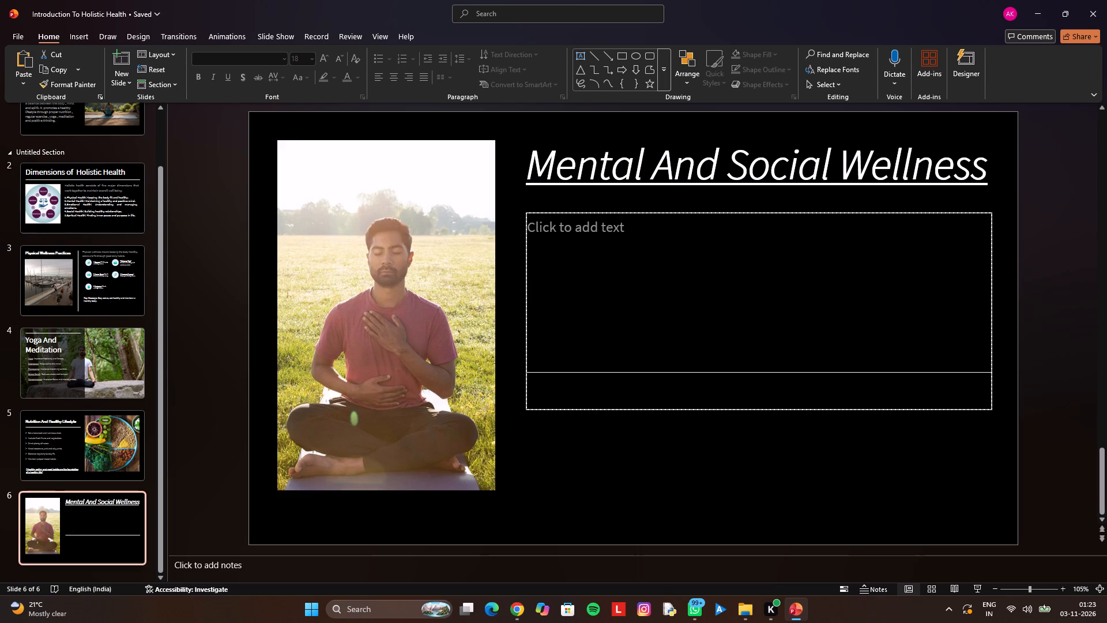
pyautogui.click(581, 219)
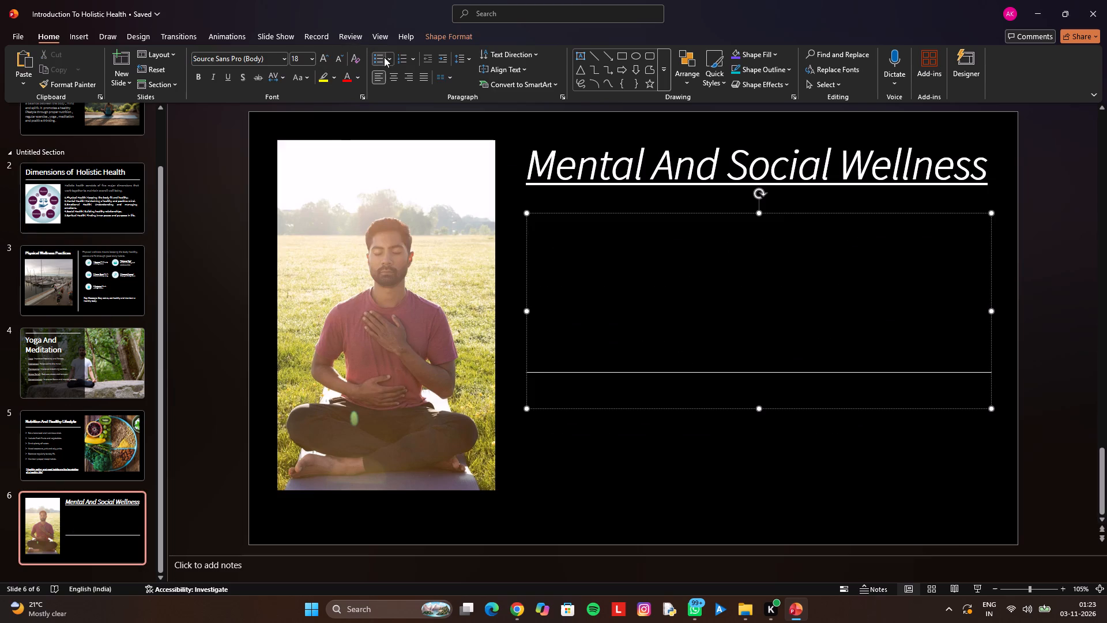
pyautogui.click(380, 59)
pyautogui.click(391, 61)
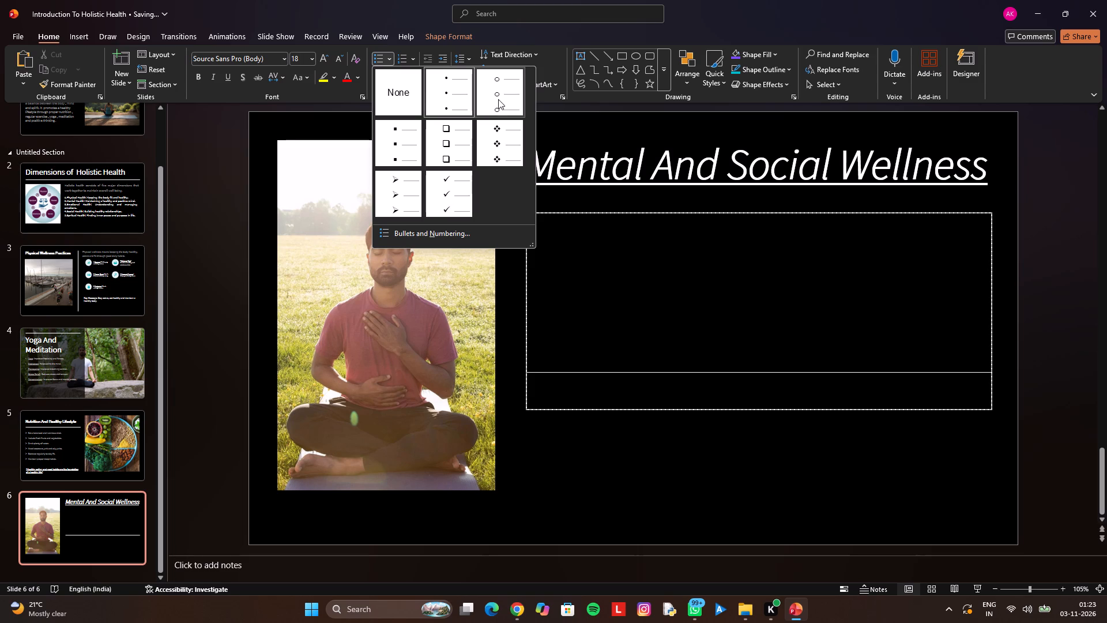
pyautogui.click(494, 131)
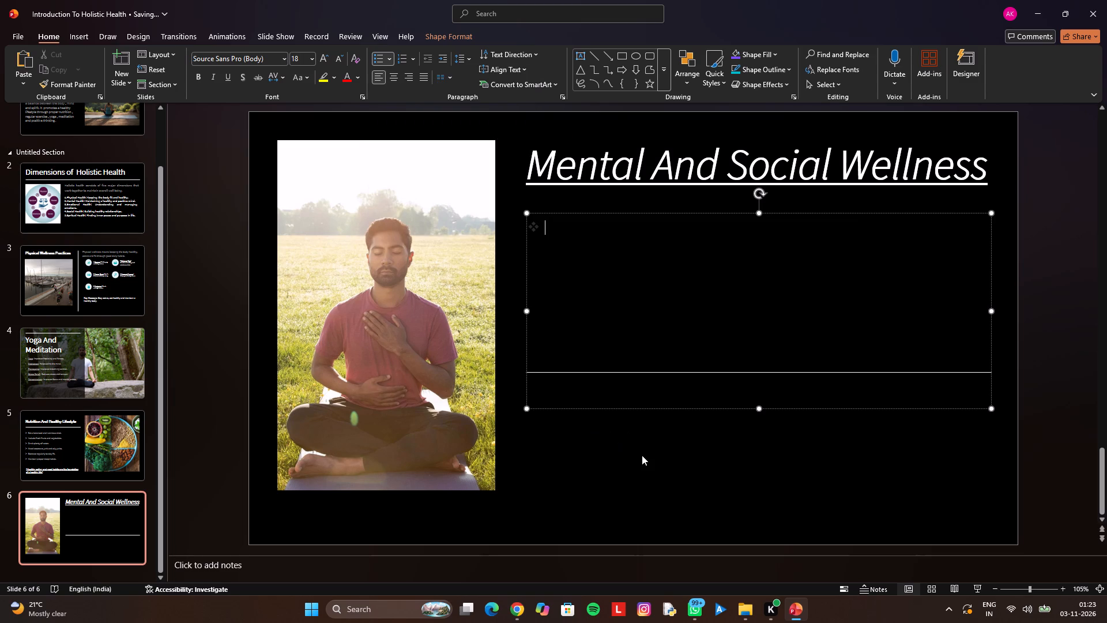
# Enter "Manage stress and develop positive thinking" as the first bullet in slide 6's text placeholder.
pyautogui.write('MAn')
pyautogui.press('BackSpace')
pyautogui.press('BackSpace')
pyautogui.write('ange')
pyautogui.press('BackSpace')
pyautogui.press('BackSpace')
pyautogui.press('a')
pyautogui.press('a')
pyautogui.press('a')
pyautogui.press('a')
pyautogui.press('a')
pyautogui.press('a')
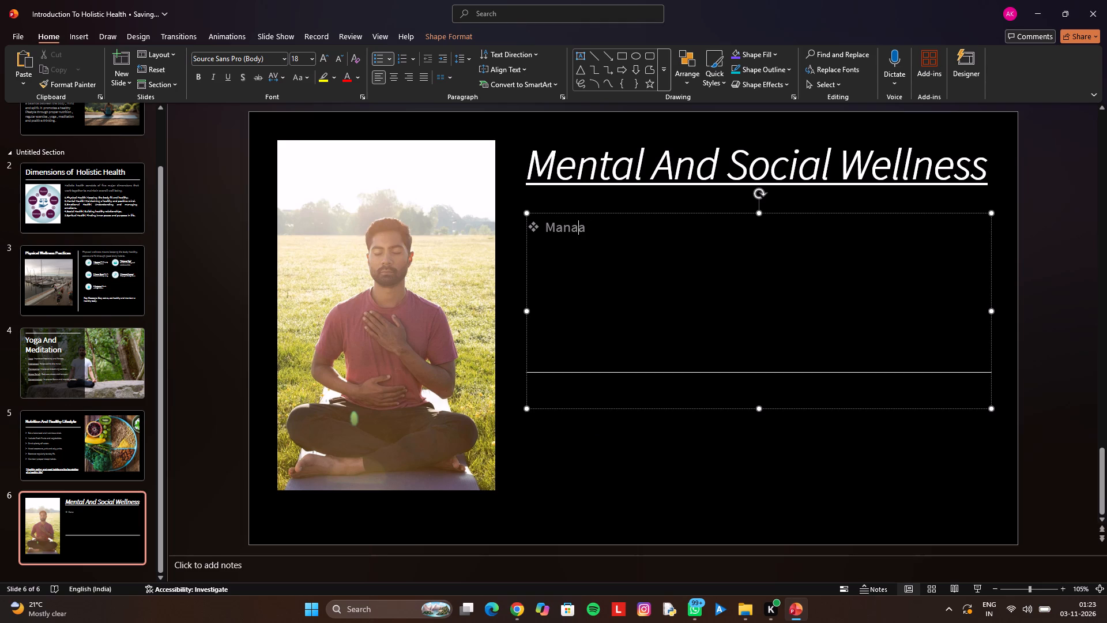
pyautogui.press('BackSpace')
pyautogui.press('BackSpace')
pyautogui.press('BackSpace')
pyautogui.press('BackSpace')
pyautogui.press('BackSpace')
pyautogui.write('ge')
pyautogui.press('space')
pyautogui.write('stress')
pyautogui.press('space')
pyautogui.write('and develop')
pyautogui.press('space')
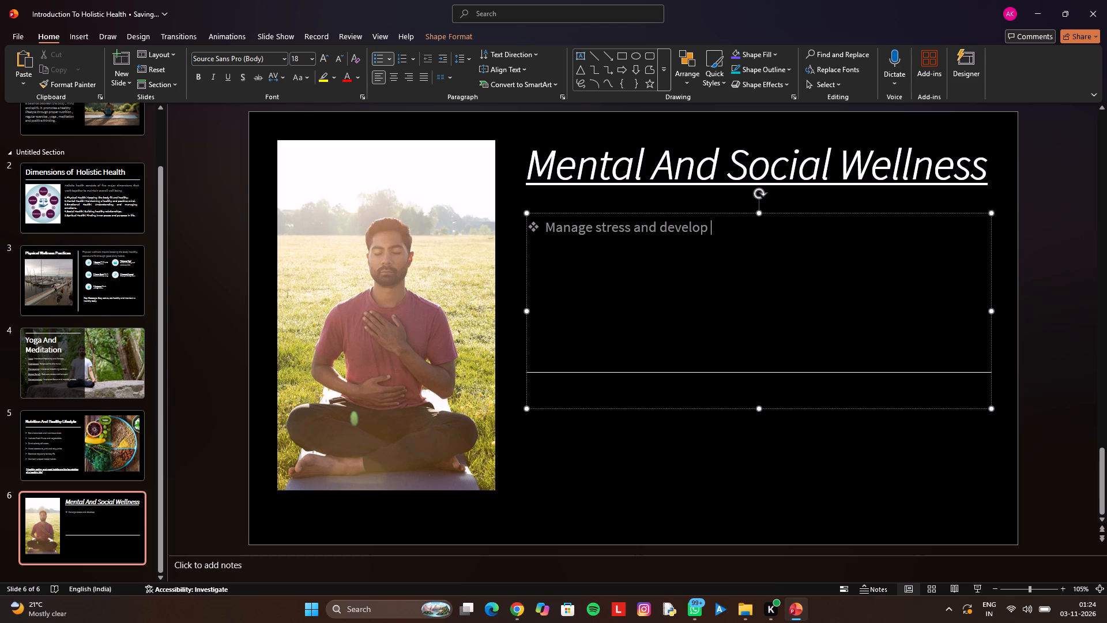
pyautogui.write('positive')
pyautogui.press('space')
pyautogui.write('th')
pyautogui.write('inking')
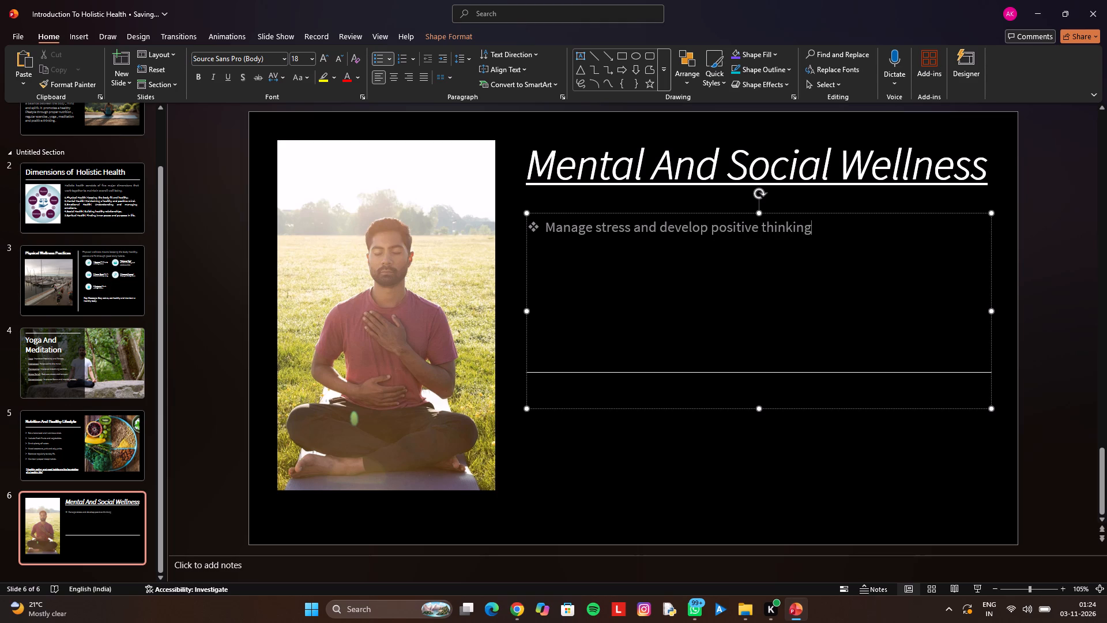
# Add "Practice mindfulness and meditation" as the second bullet in slide 6's text placeholder.
pyautogui.press('Return')
pyautogui.write('Prac')
pyautogui.write('ti')
pyautogui.write('ce mindfulness')
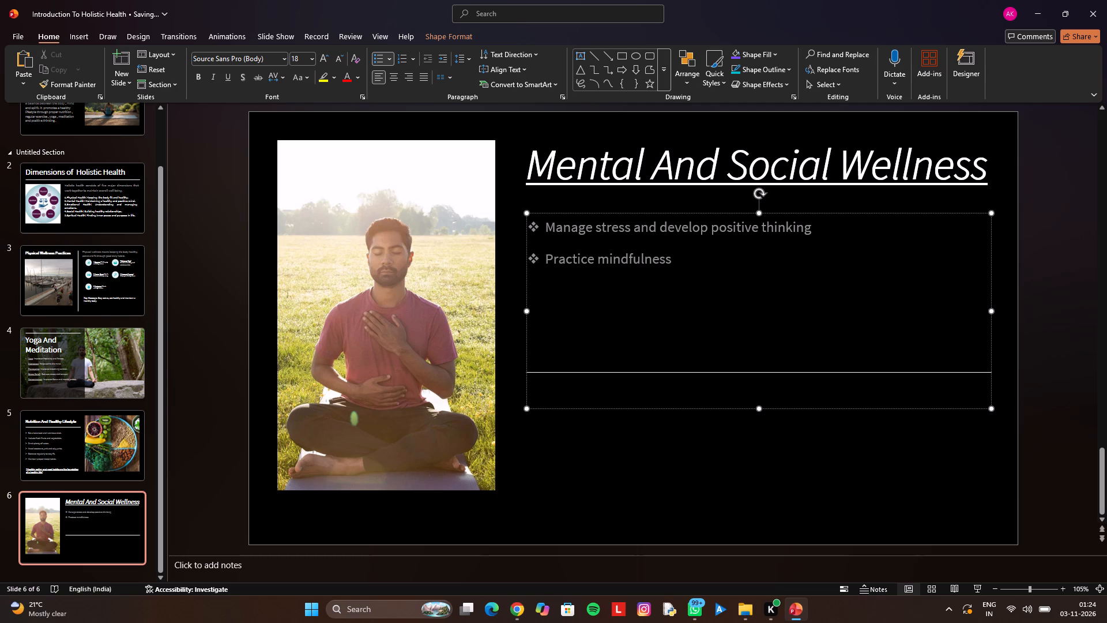
pyautogui.press('space')
pyautogui.write('and medit')
pyautogui.write('ation')
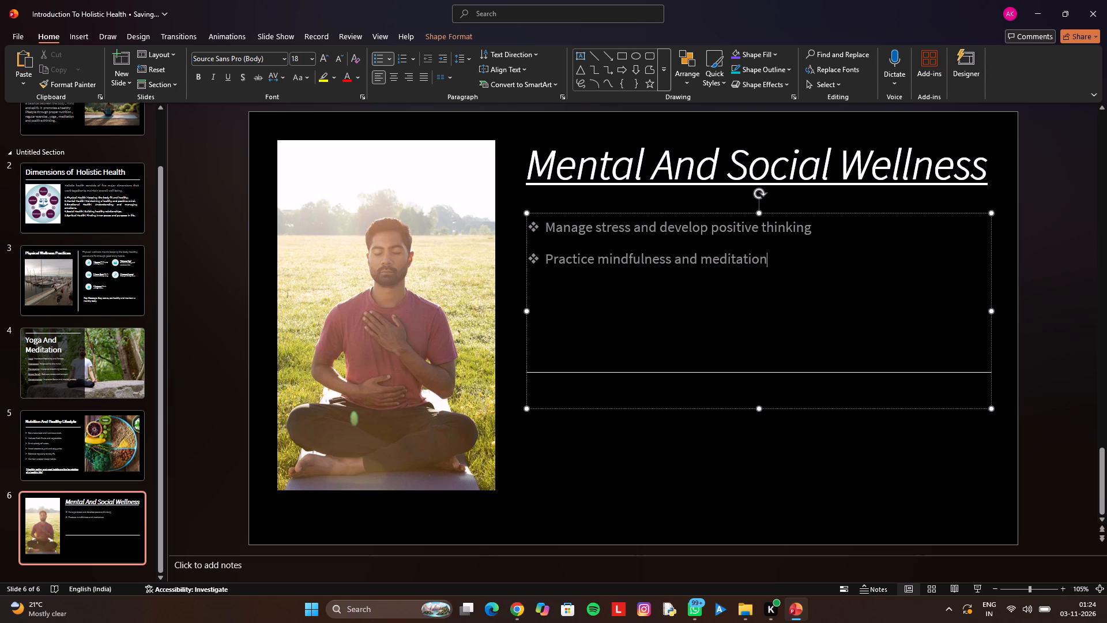
# Add "Maintain healthy relationships" as the third bullet in slide 6's list.
pyautogui.press('Return')
pyautogui.write('Mainti')
pyautogui.press('BackSpace')
pyautogui.write('ain')
pyautogui.press('space')
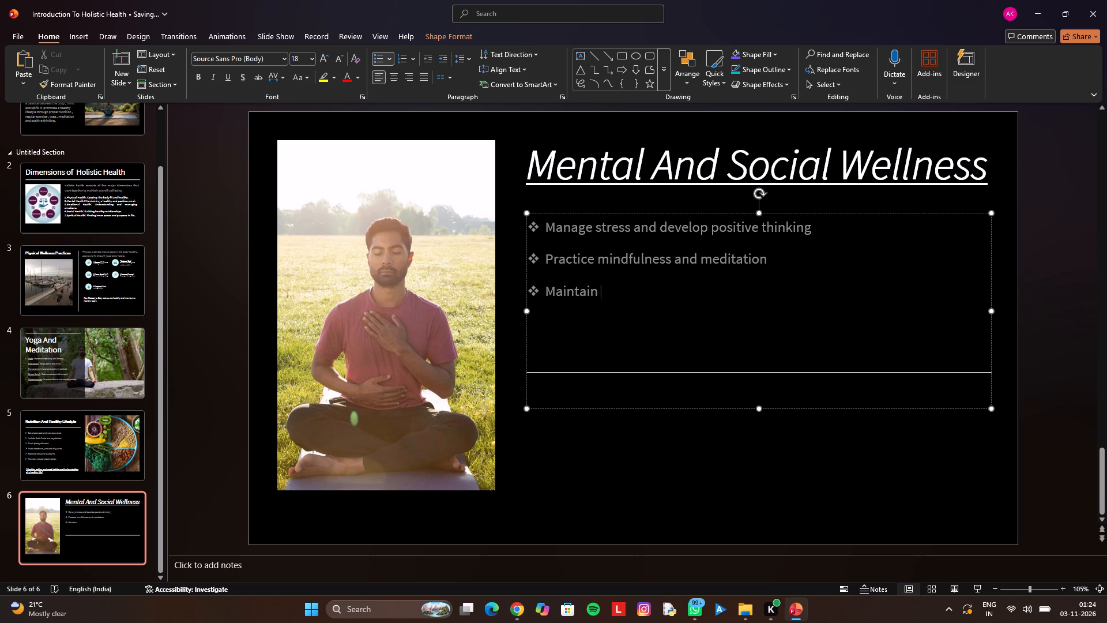
pyautogui.write('healthy')
pyautogui.press('space')
pyautogui.write('relatio')
pyautogui.write('nship')
pyautogui.press('s')
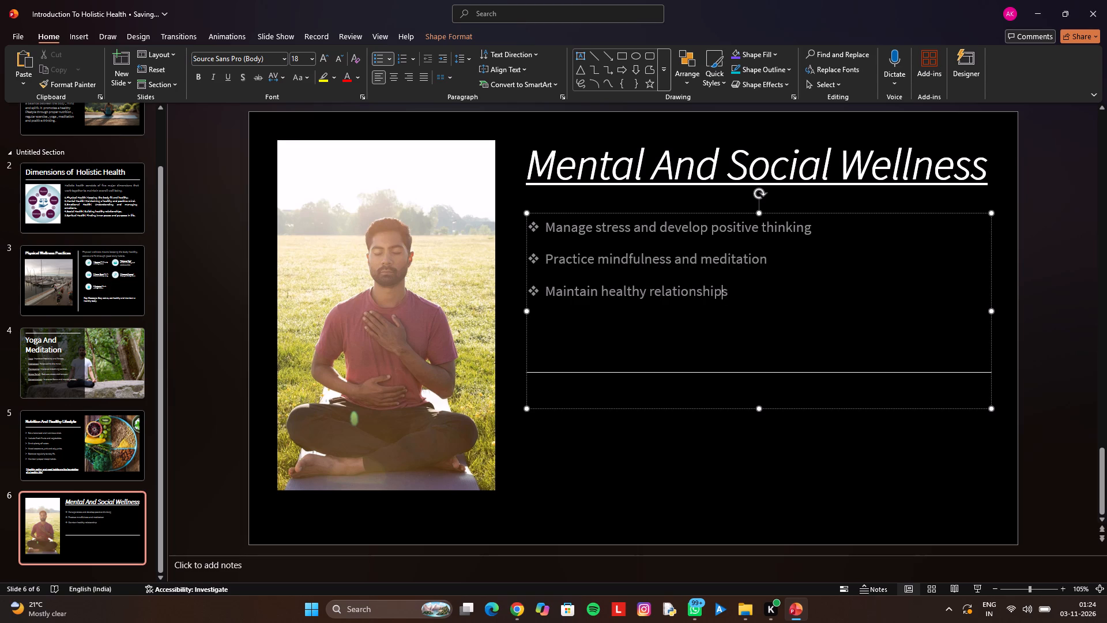
# Add "Respect and support others." as the fourth bullet in slide 6's list, ending it with a period.
pyautogui.press('Return')
pyautogui.write('res')
pyautogui.press('BackSpace')
pyautogui.press('BackSpace')
pyautogui.press('BackSpace')
pyautogui.write('RE')
pyautogui.press('BackSpace')
pyautogui.write('es')
pyautogui.write('pect')
pyautogui.press('space')
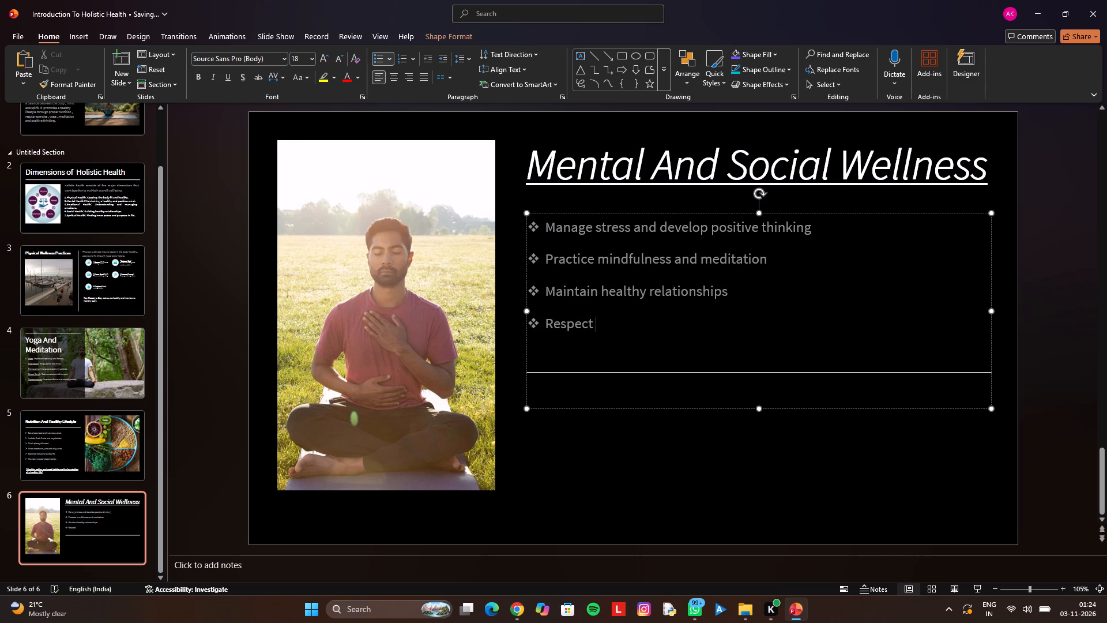
pyautogui.write('and')
pyautogui.press('space')
pyautogui.write('support')
pyautogui.press('space')
pyautogui.write('o')
pyautogui.write('th')
pyautogui.write('ers')
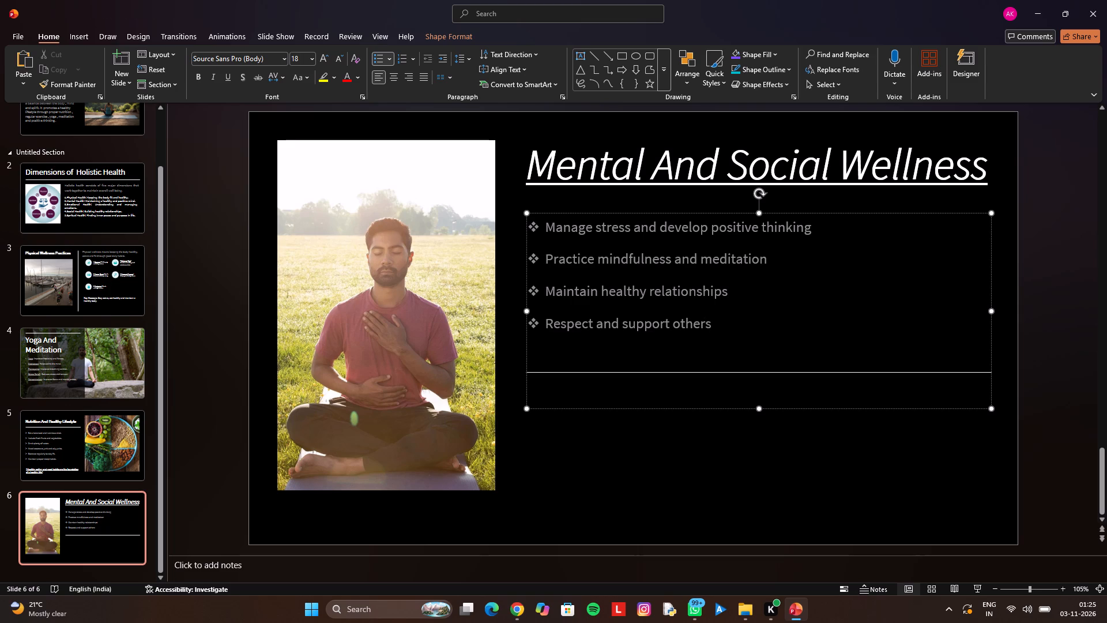
pyautogui.press('.')
# Add a period at the end of each of the first three bullets on slide 6.
pyautogui.click(740, 288)
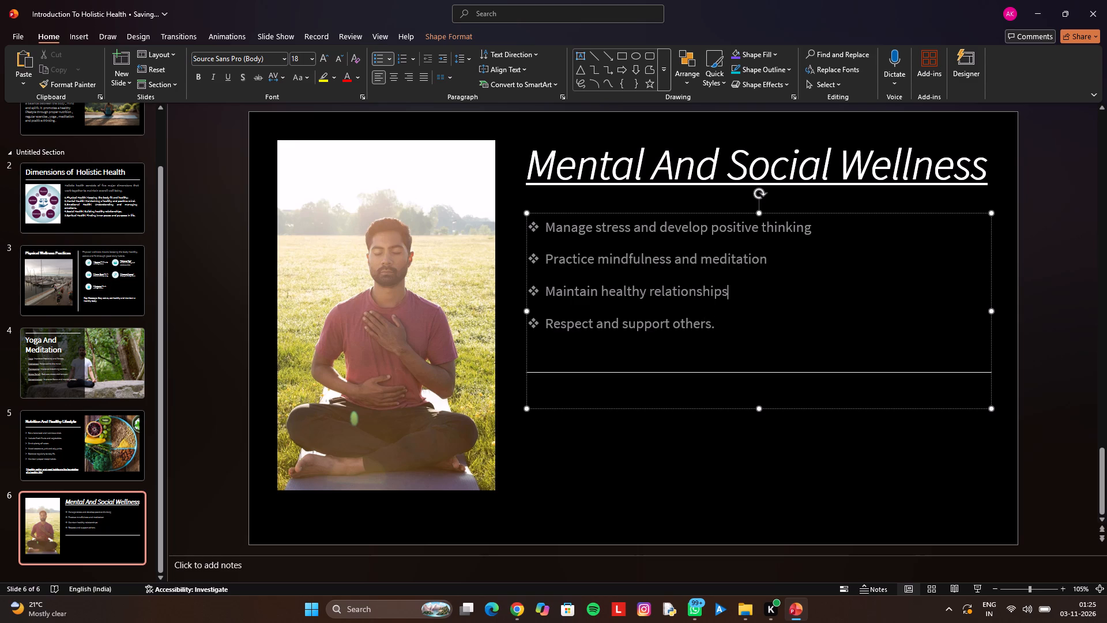
pyautogui.press('.')
pyautogui.click(777, 269)
pyautogui.press('.')
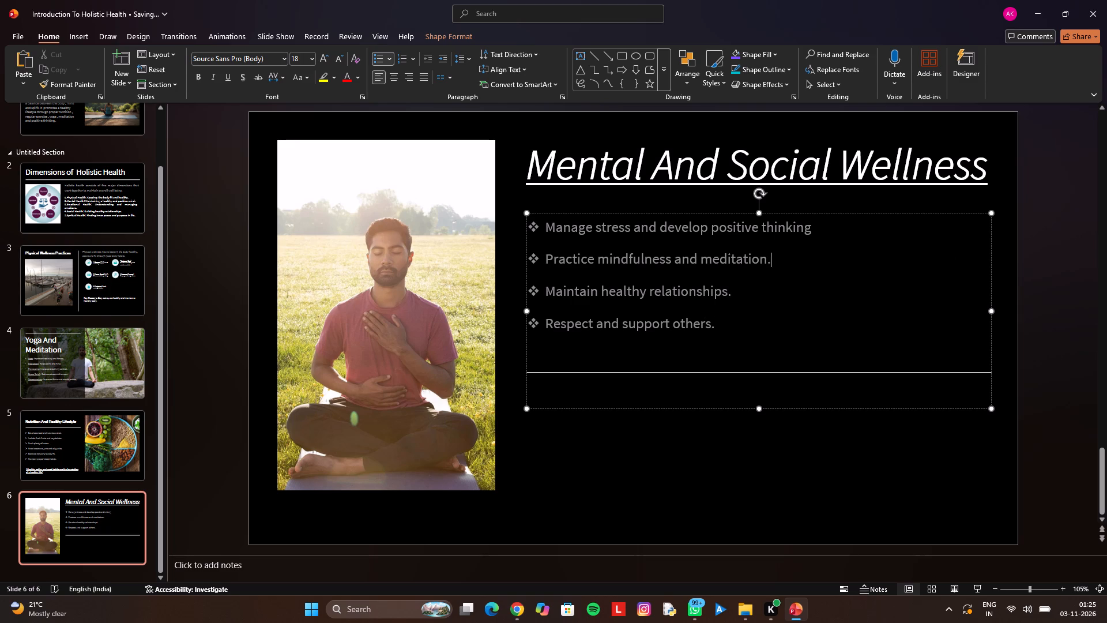
pyautogui.click(819, 227)
pyautogui.press('.')
# Add "Share feelings with friends and family" as the fifth bullet, below "Respect and support others.".
pyautogui.click(731, 334)
pyautogui.press('Return')
pyautogui.write('Share')
pyautogui.press('space')
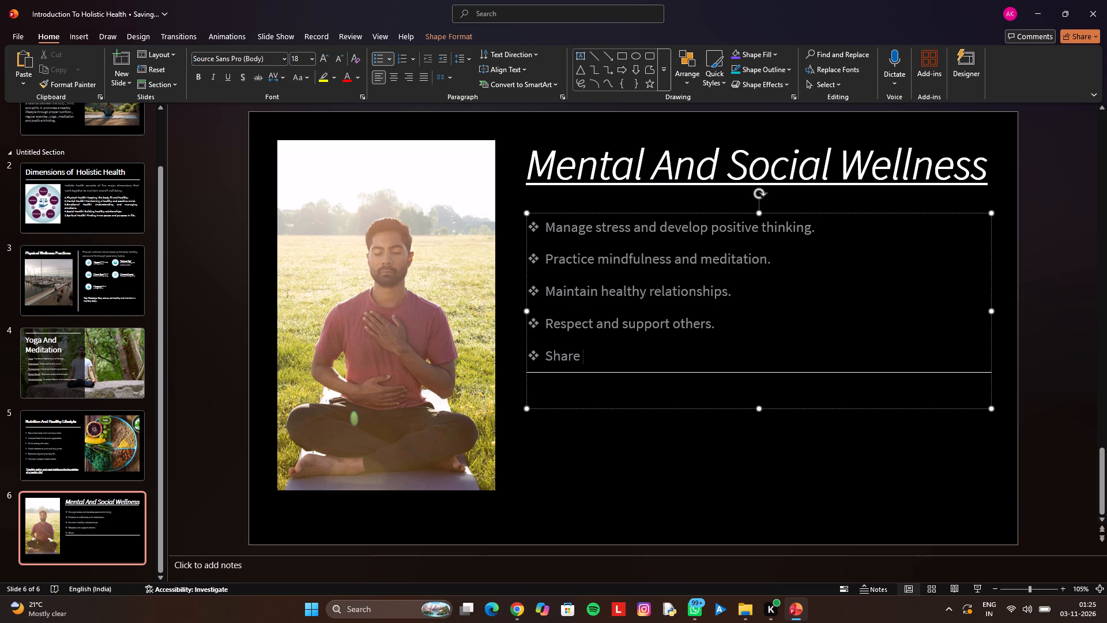
pyautogui.write('feelings')
pyautogui.press('space')
pyautogui.write('with')
pyautogui.press('space')
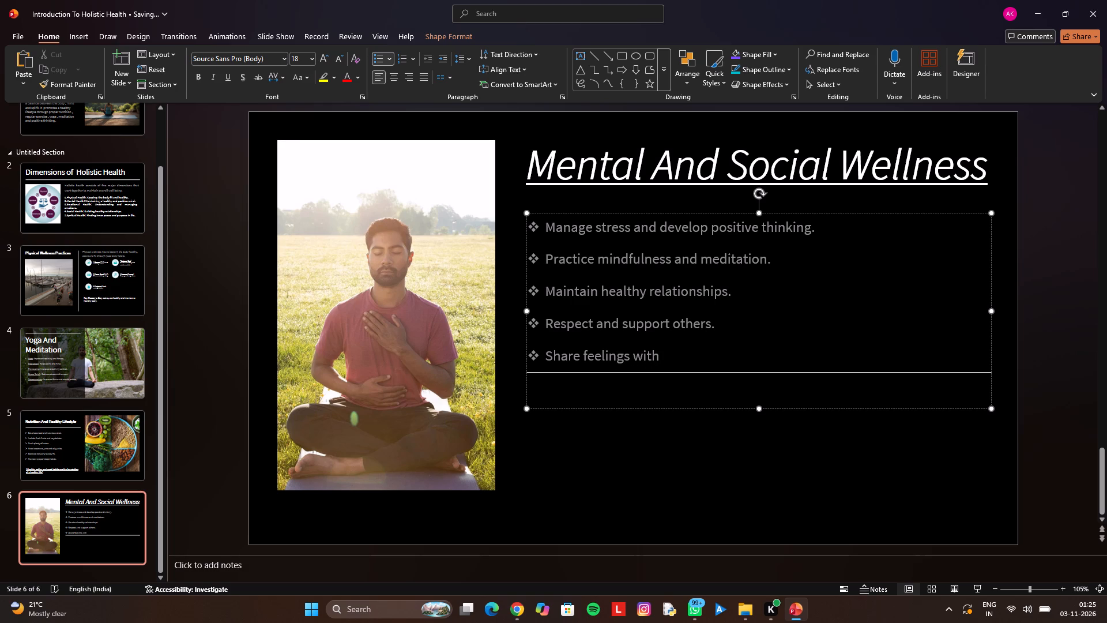
pyautogui.write('friends')
pyautogui.press('space')
pyautogui.write('and')
pyautogui.press('space')
pyautogui.write('family')
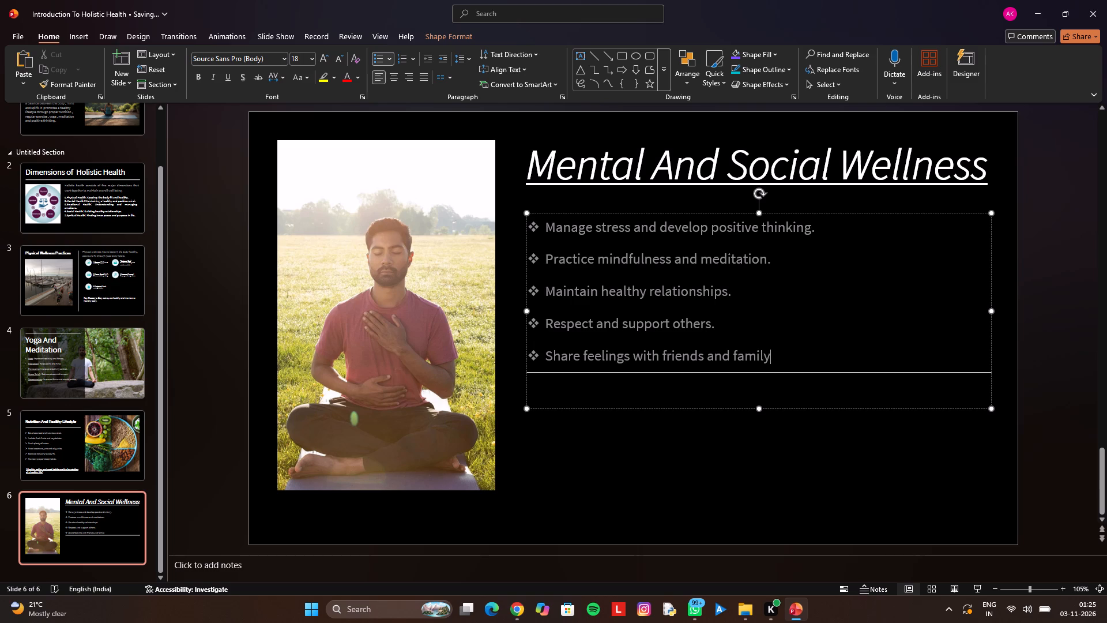
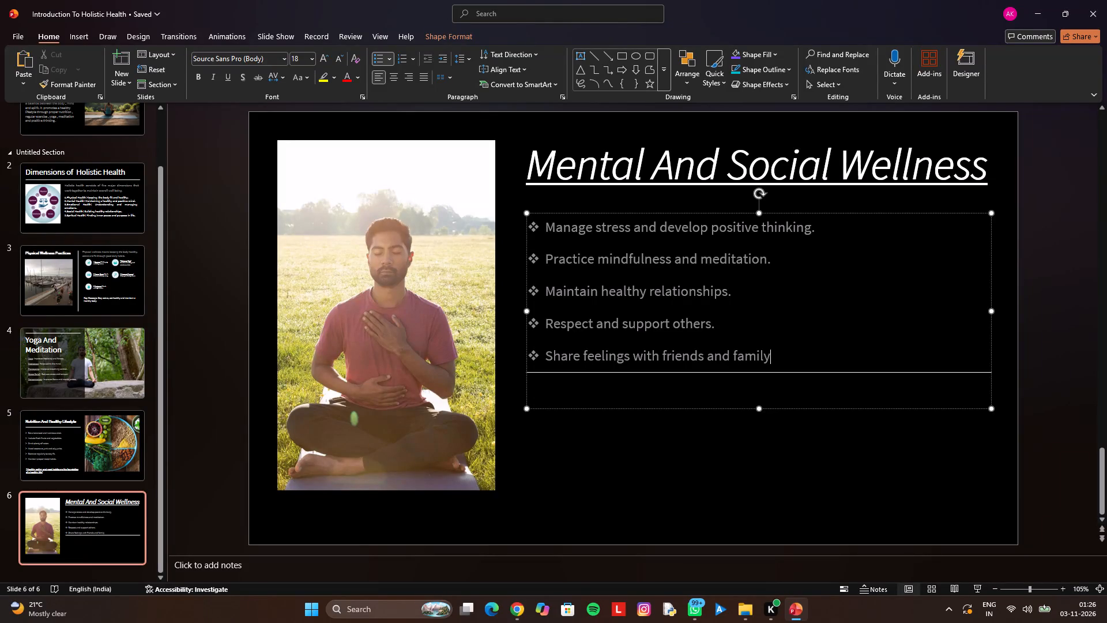
# Add "Spend quality time with others." as the sixth bullet in slide 6's list, ending it with a period.
pyautogui.press('Return')
pyautogui.hotkey('shift', 's')
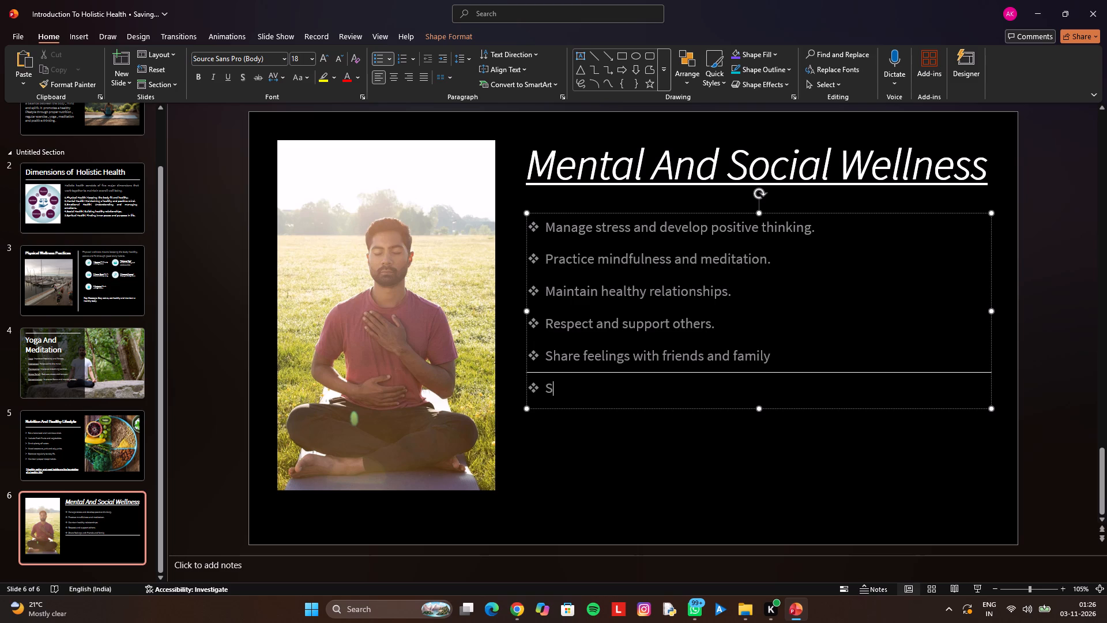
pyautogui.press('p')
pyautogui.write('end')
pyautogui.press('space')
pyautogui.write('quality')
pyautogui.press('space')
pyautogui.write('time')
pyautogui.press('space')
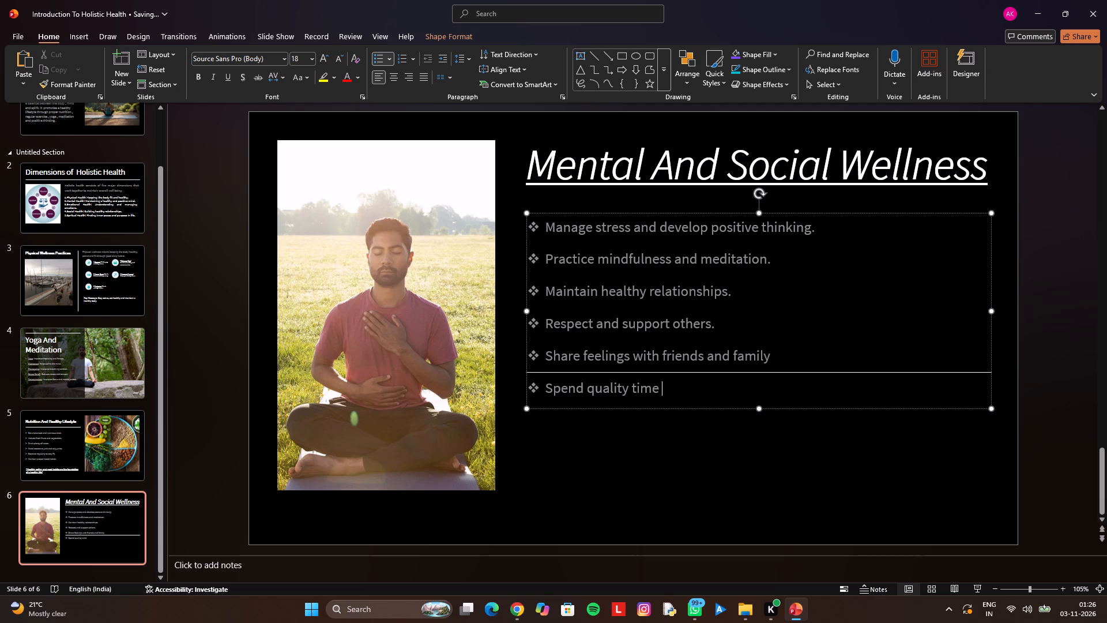
pyautogui.write('with')
pyautogui.press('space')
pyautogui.write('others')
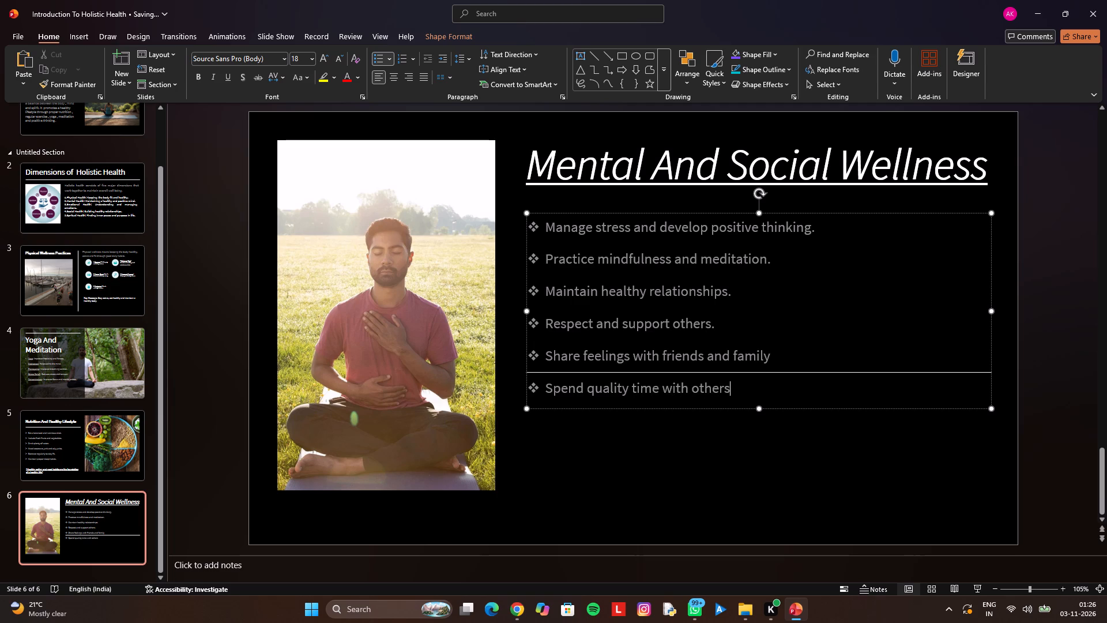
pyautogui.press('.')
# Add a period at the end of the fifth bullet, "Share feelings with friends and family".
pyautogui.click(776, 359)
pyautogui.press('.')
# Apply the Designer idea that turns slide 6's bullets into stacked teal rows with white keyword labels beside the picture.
pyautogui.click(968, 72)
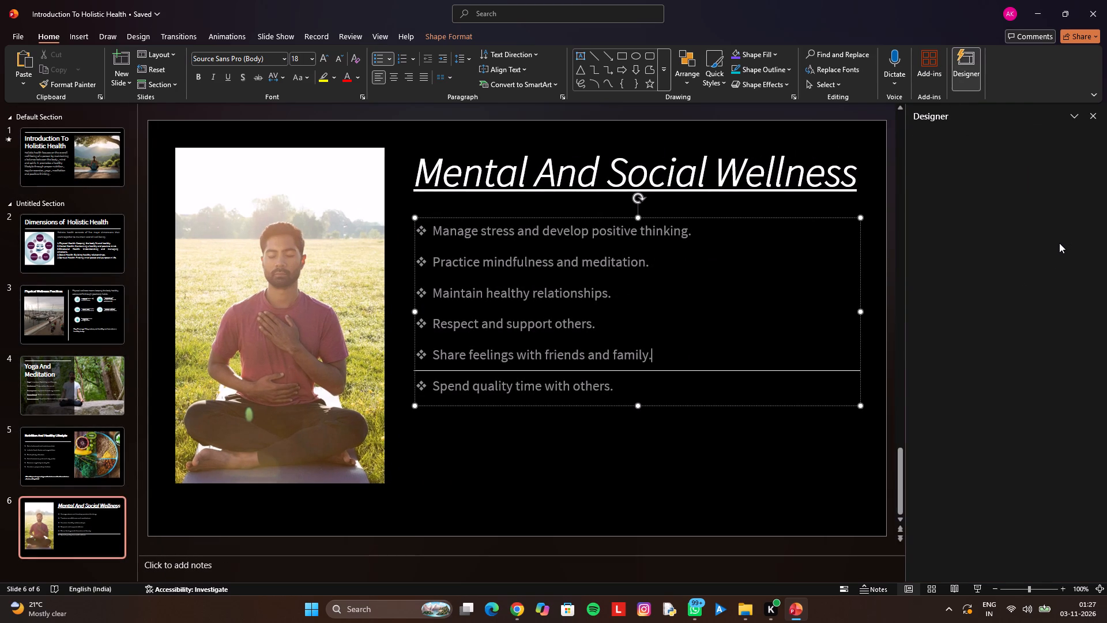
pyautogui.scroll(-1, 1047, 297)
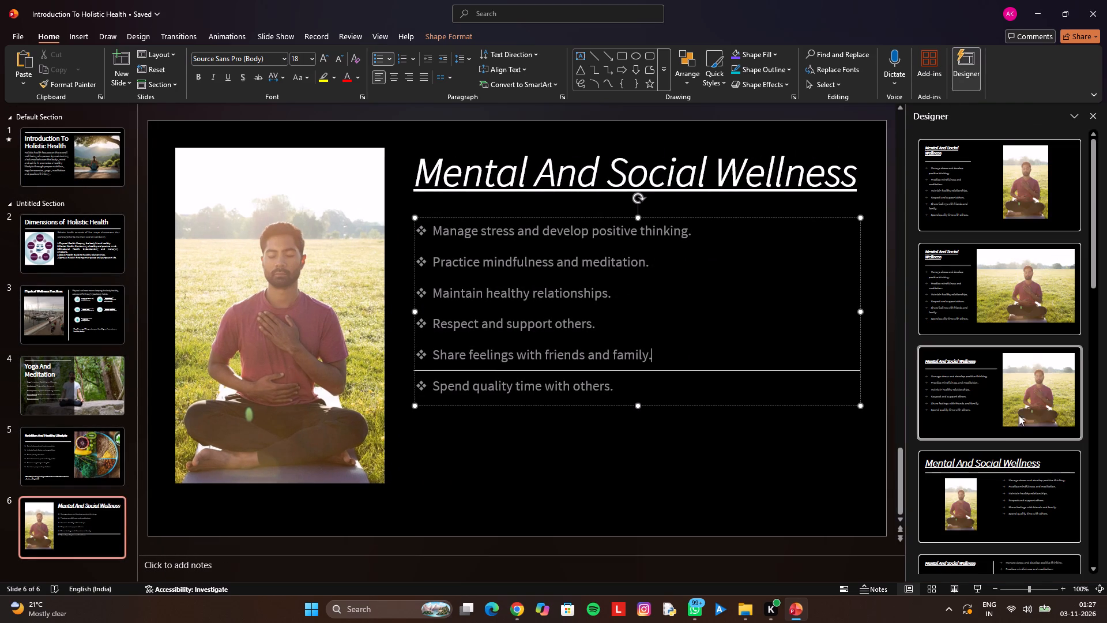
pyautogui.scroll(-6, 1016, 422)
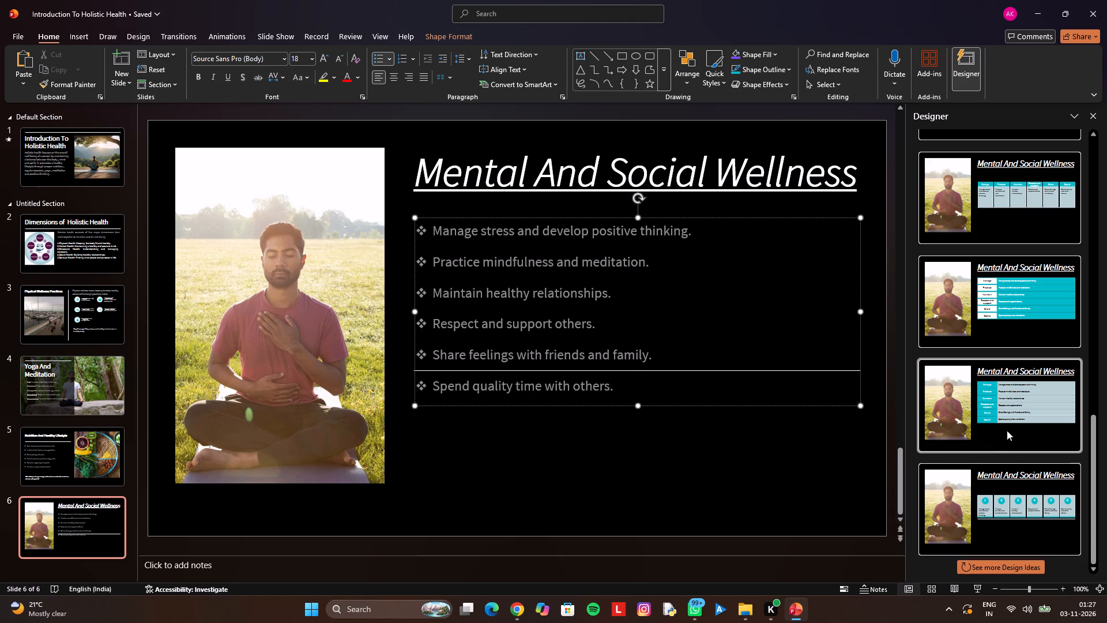
pyautogui.scroll(-2, 1007, 431)
pyautogui.click(997, 305)
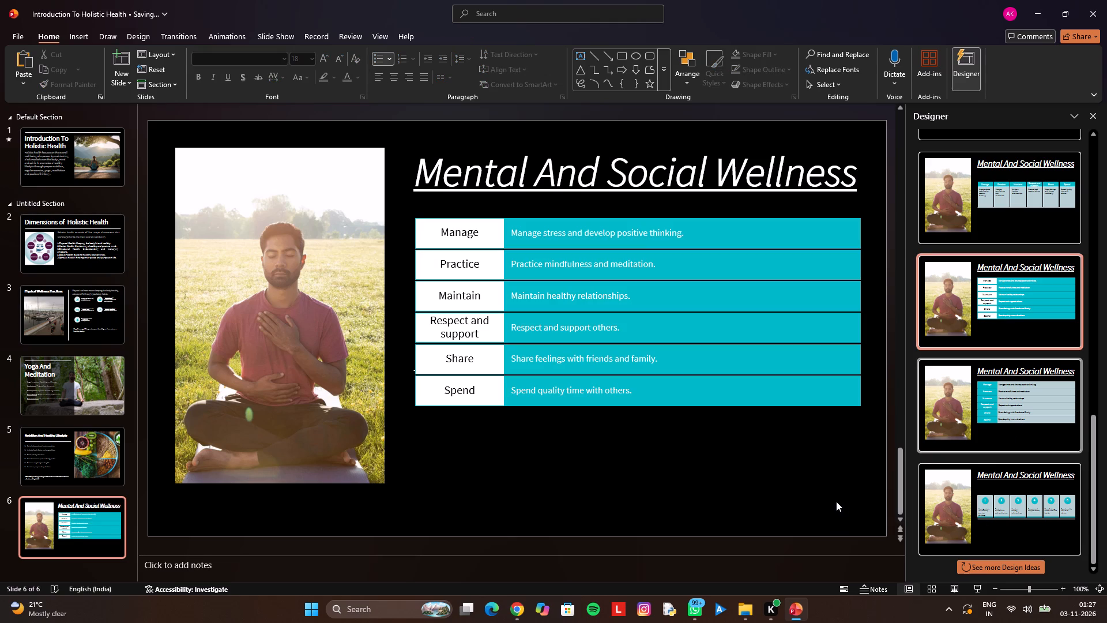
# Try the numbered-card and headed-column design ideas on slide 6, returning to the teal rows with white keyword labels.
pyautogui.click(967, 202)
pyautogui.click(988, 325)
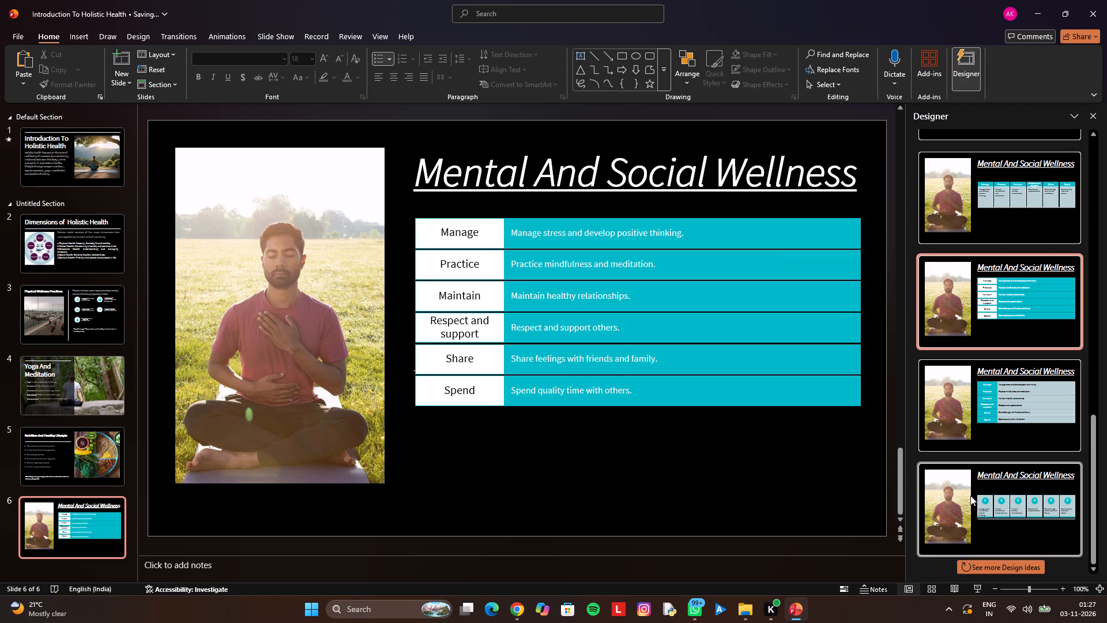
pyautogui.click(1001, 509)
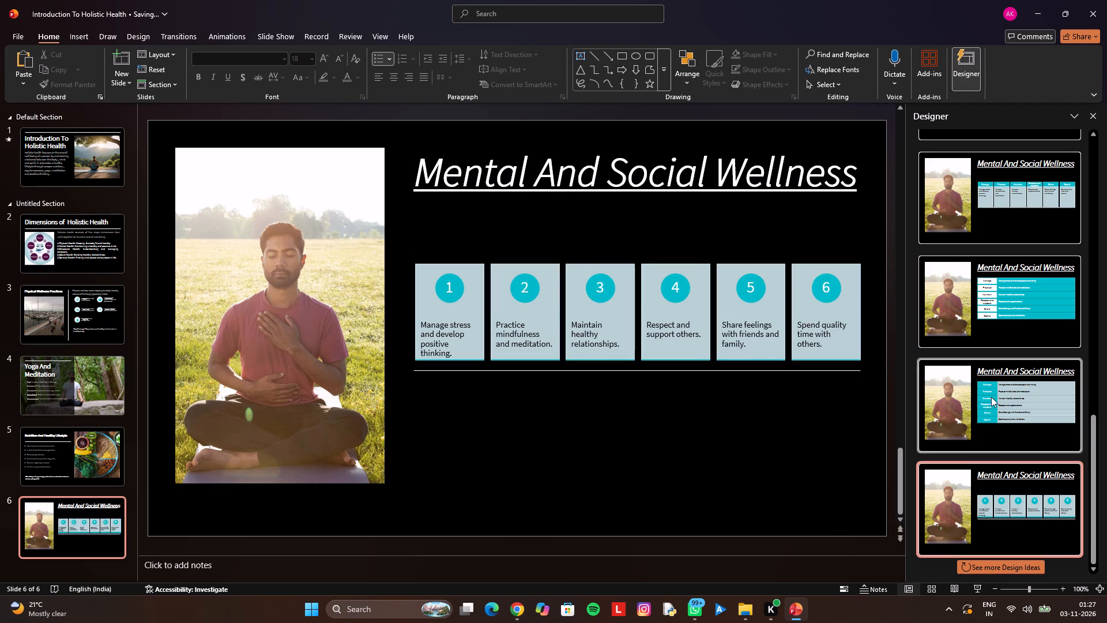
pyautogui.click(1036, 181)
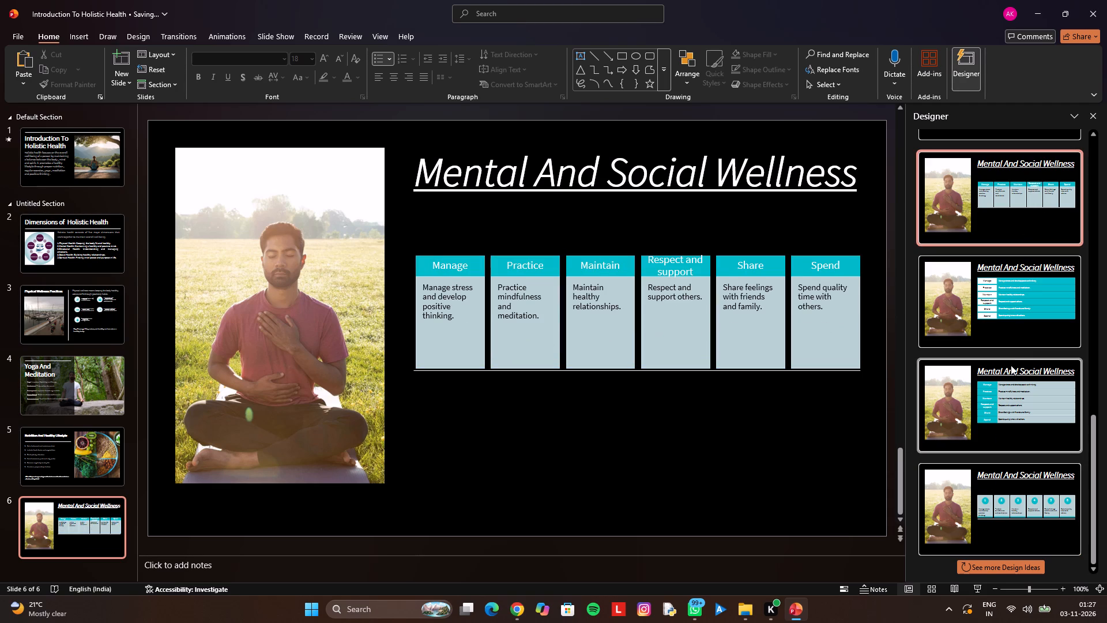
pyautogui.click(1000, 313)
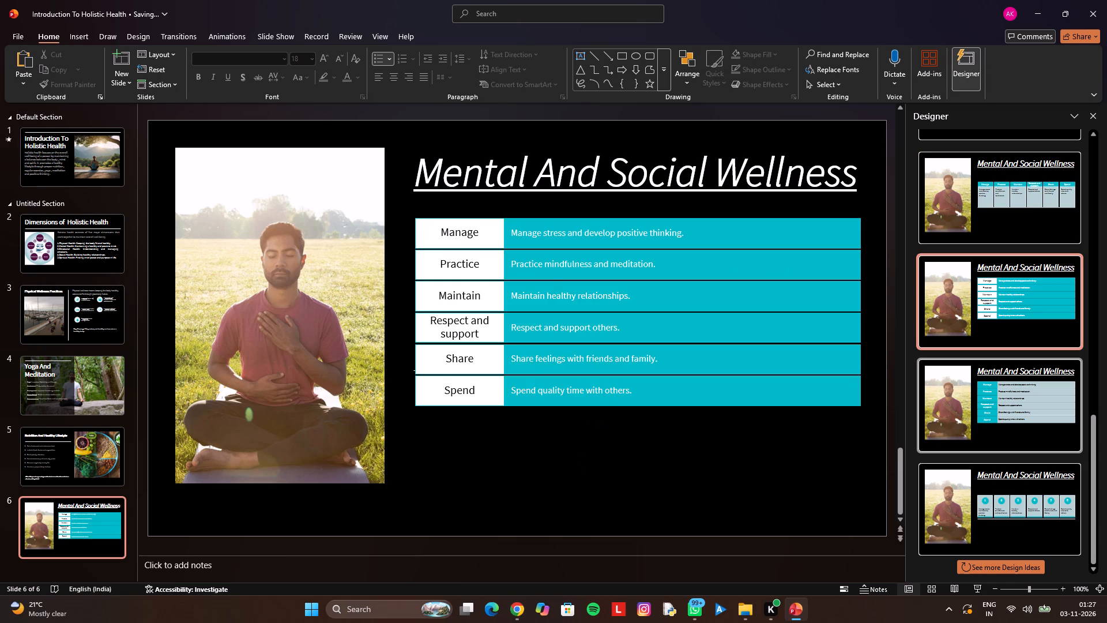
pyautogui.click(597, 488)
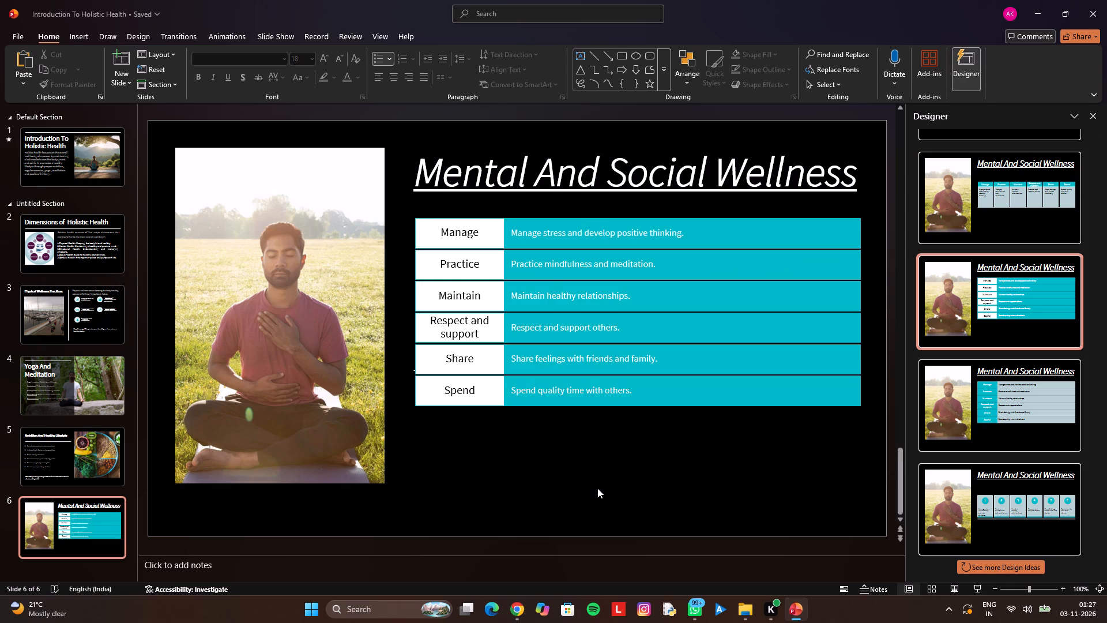
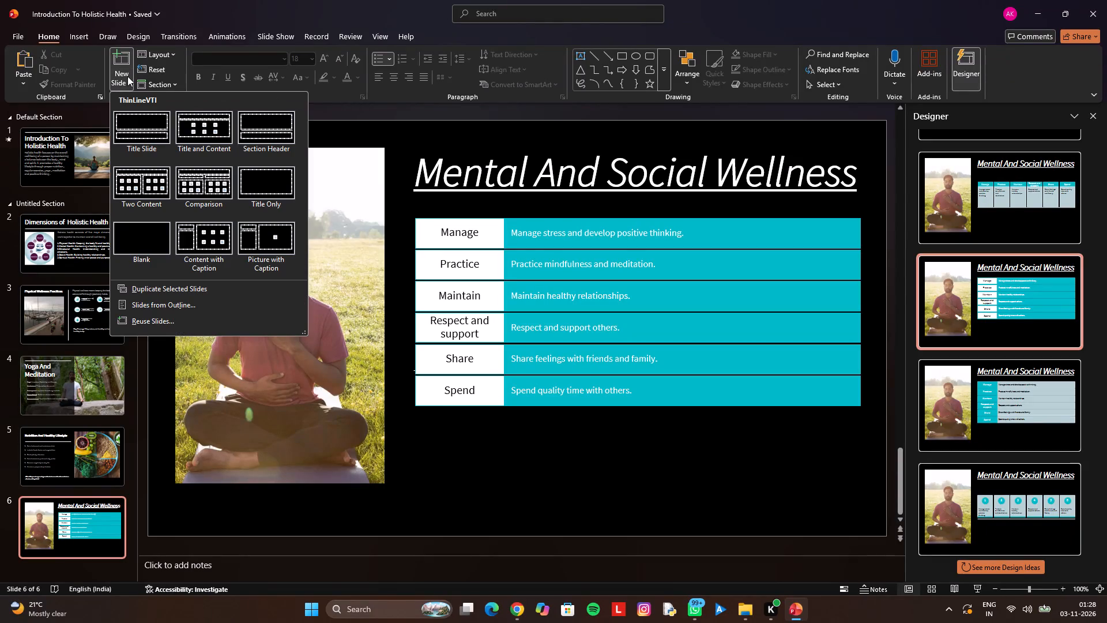
# Add a new slide after slide 6 using the Picture with Caption layout.
pyautogui.click(255, 239)
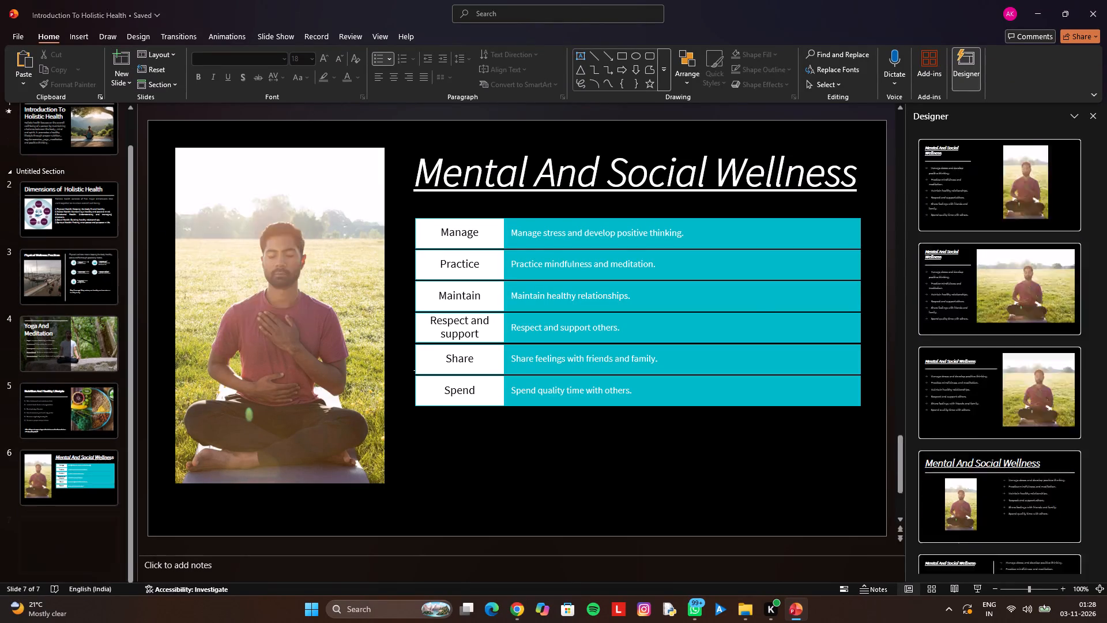
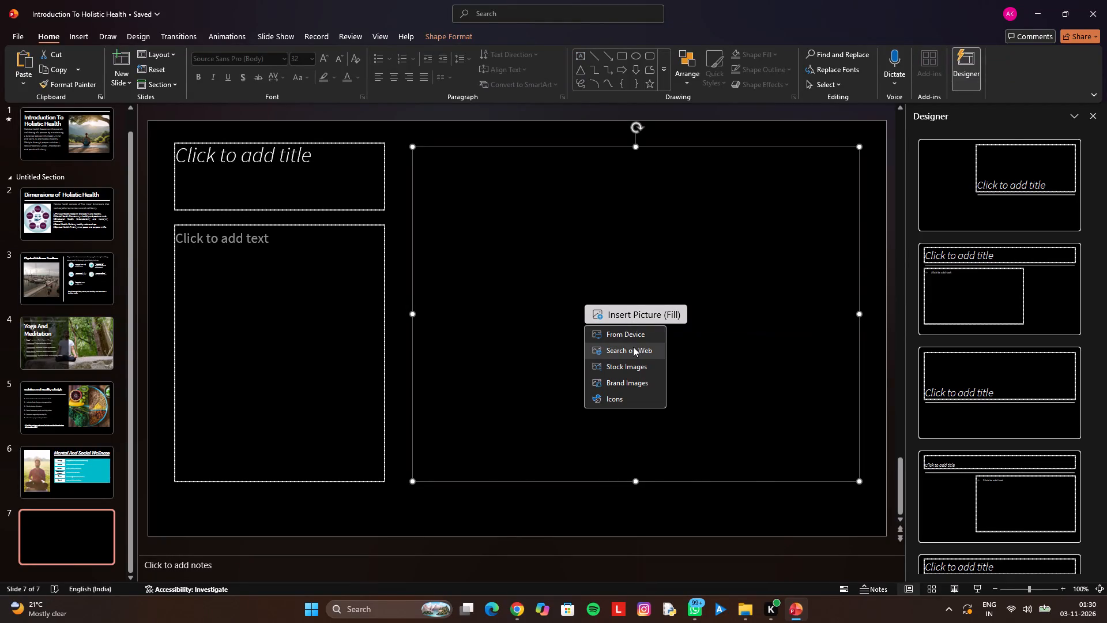
# Insert the picture file 7 from Downloads into the seventh slide's picture placeholder.
pyautogui.click(635, 328)
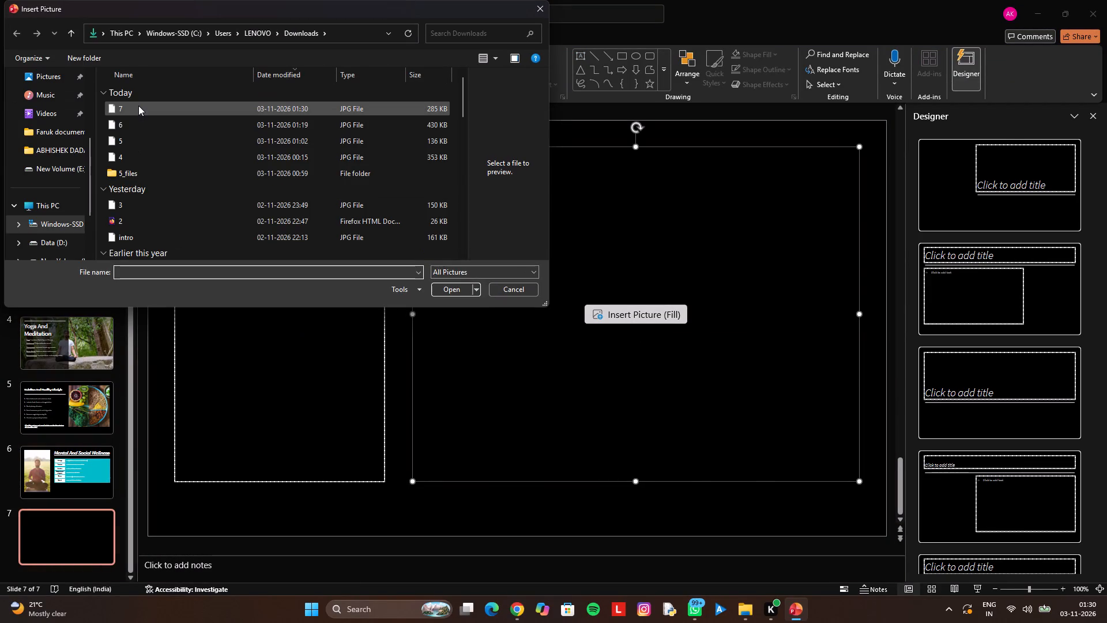
pyautogui.click(138, 106)
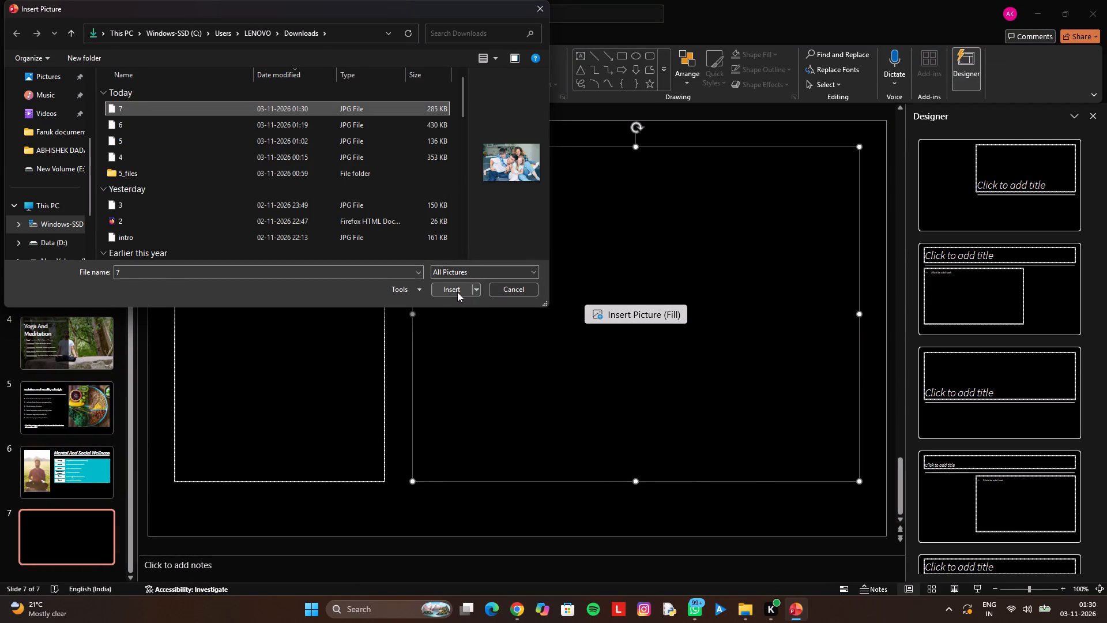
pyautogui.click(457, 291)
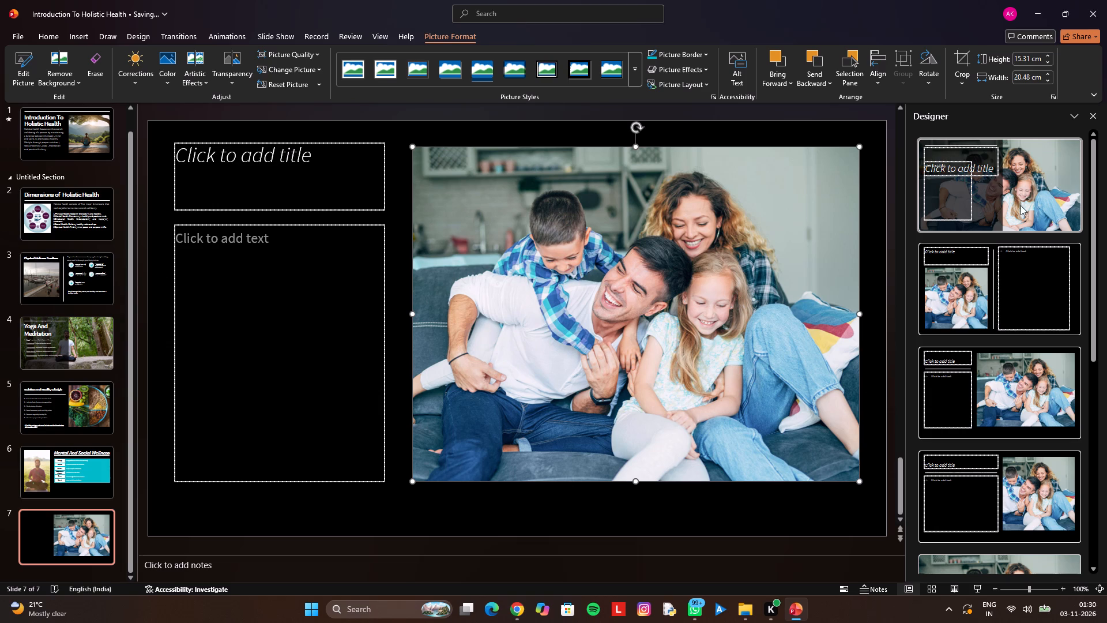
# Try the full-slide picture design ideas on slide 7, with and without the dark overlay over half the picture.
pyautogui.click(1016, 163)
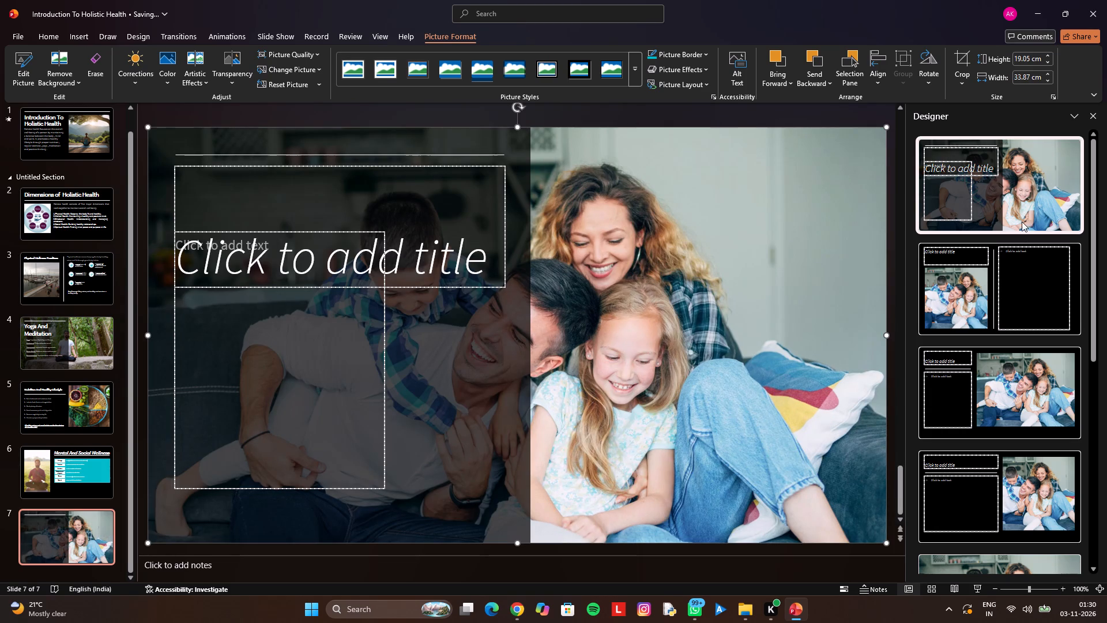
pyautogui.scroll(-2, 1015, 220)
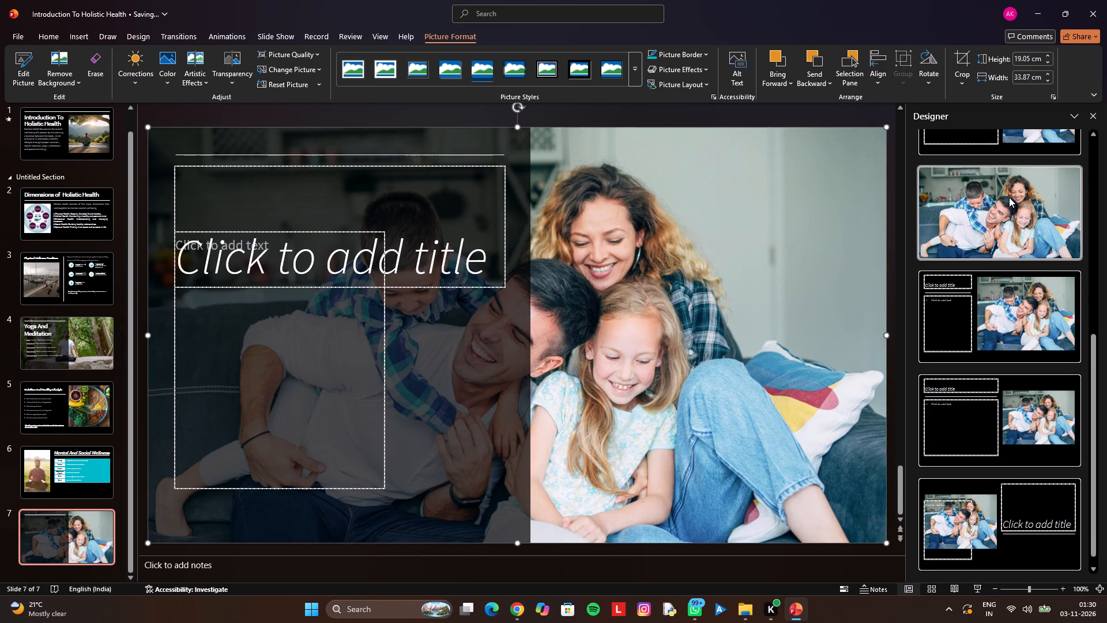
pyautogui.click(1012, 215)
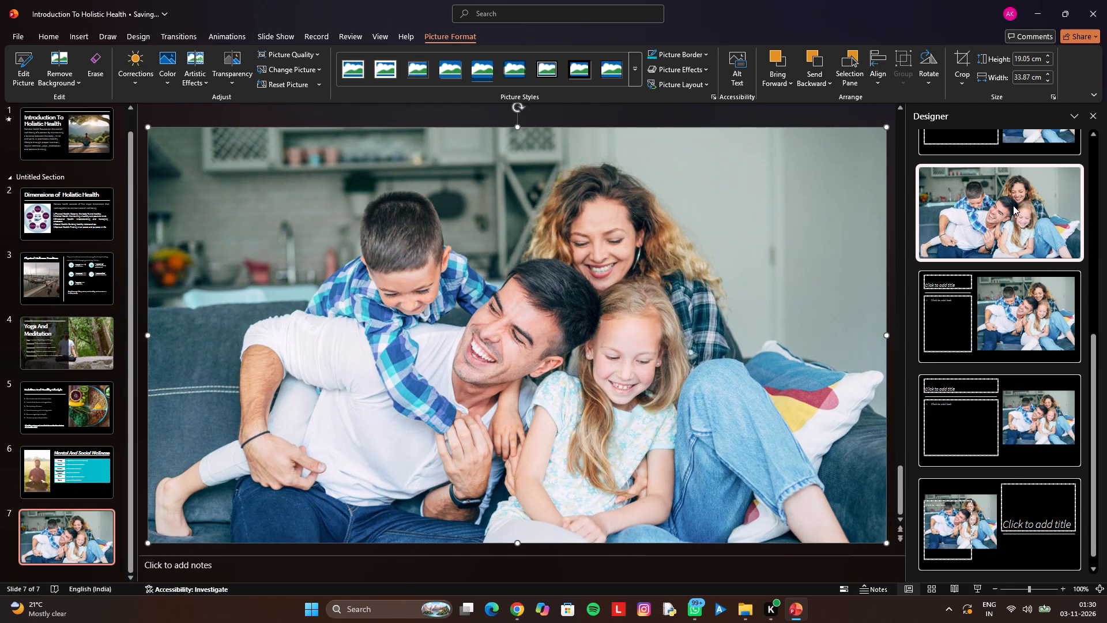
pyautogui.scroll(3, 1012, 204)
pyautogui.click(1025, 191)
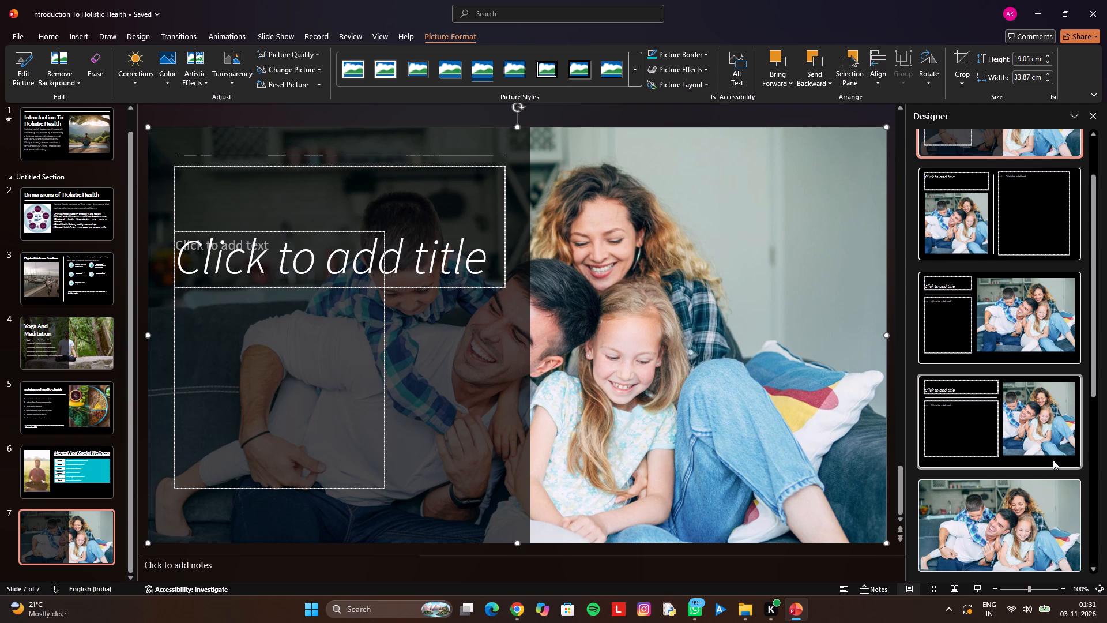
# Load more design ideas and apply the full-slide family picture design with a shorter dark translucent box behind the title and text.
pyautogui.scroll(-1, 1055, 433)
pyautogui.scroll(3, 1044, 424)
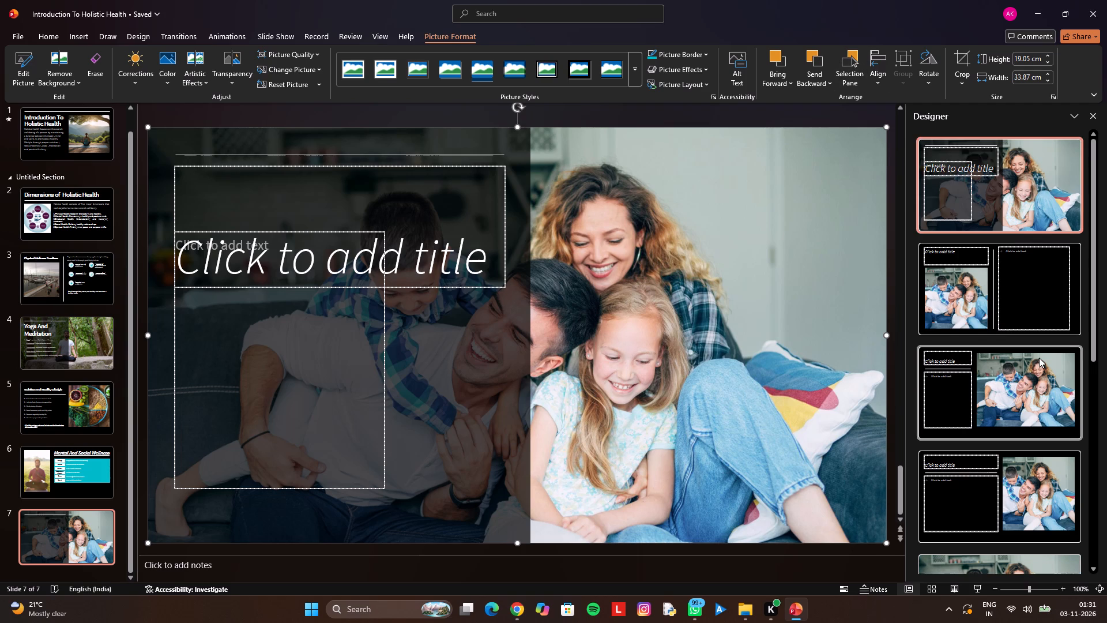
pyautogui.scroll(1, 1044, 219)
pyautogui.scroll(-1, 1030, 216)
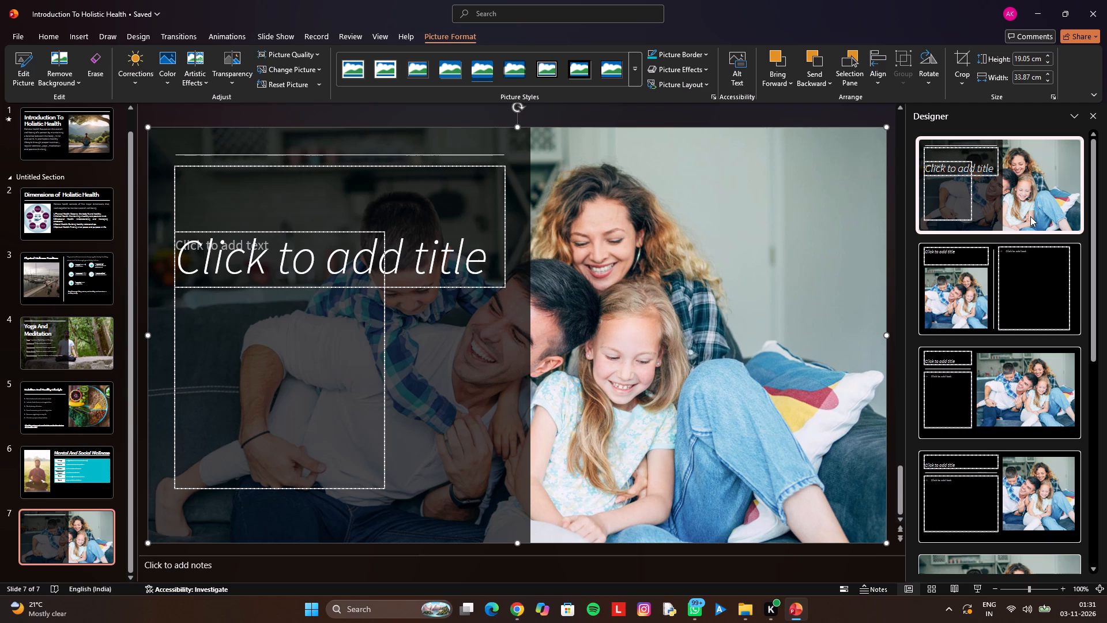
pyautogui.scroll(-1, 1030, 216)
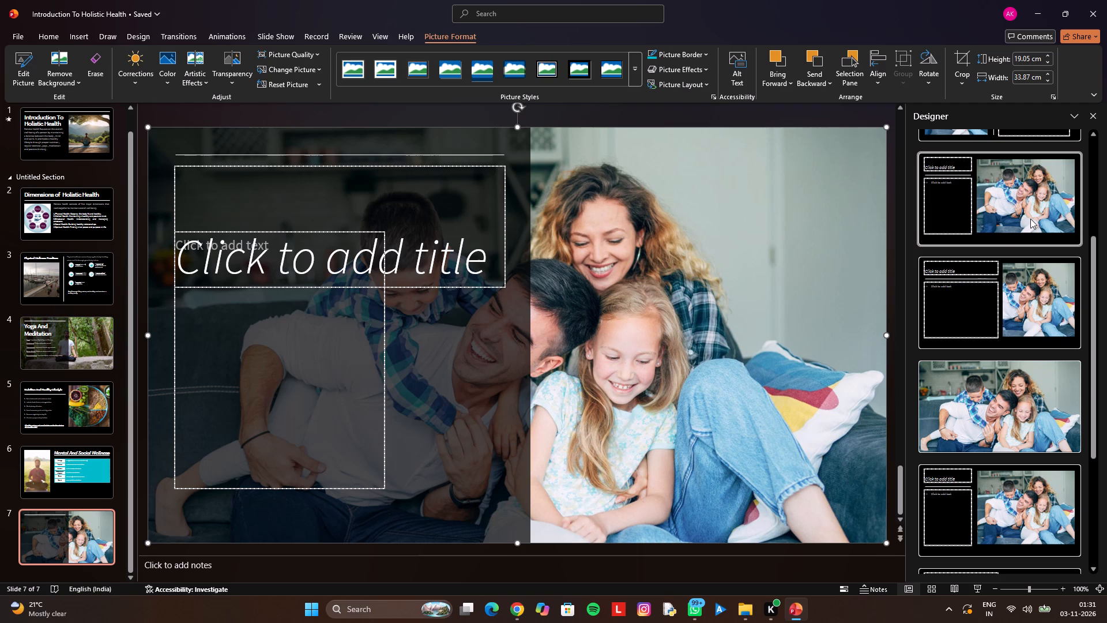
pyautogui.scroll(-3, 996, 329)
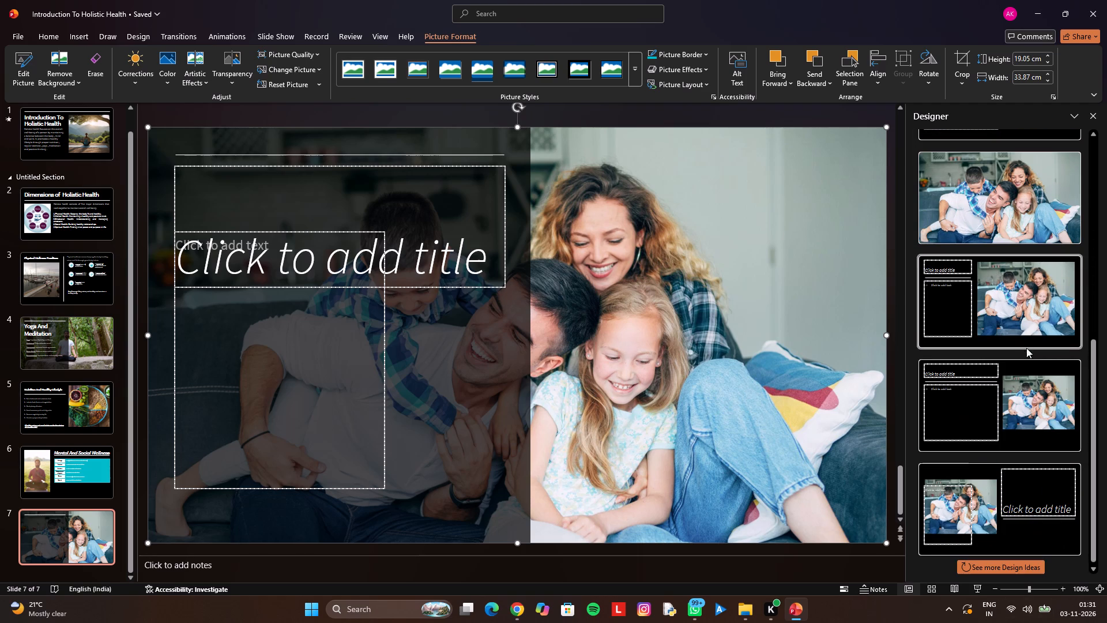
pyautogui.scroll(-3, 1026, 348)
pyautogui.click(982, 571)
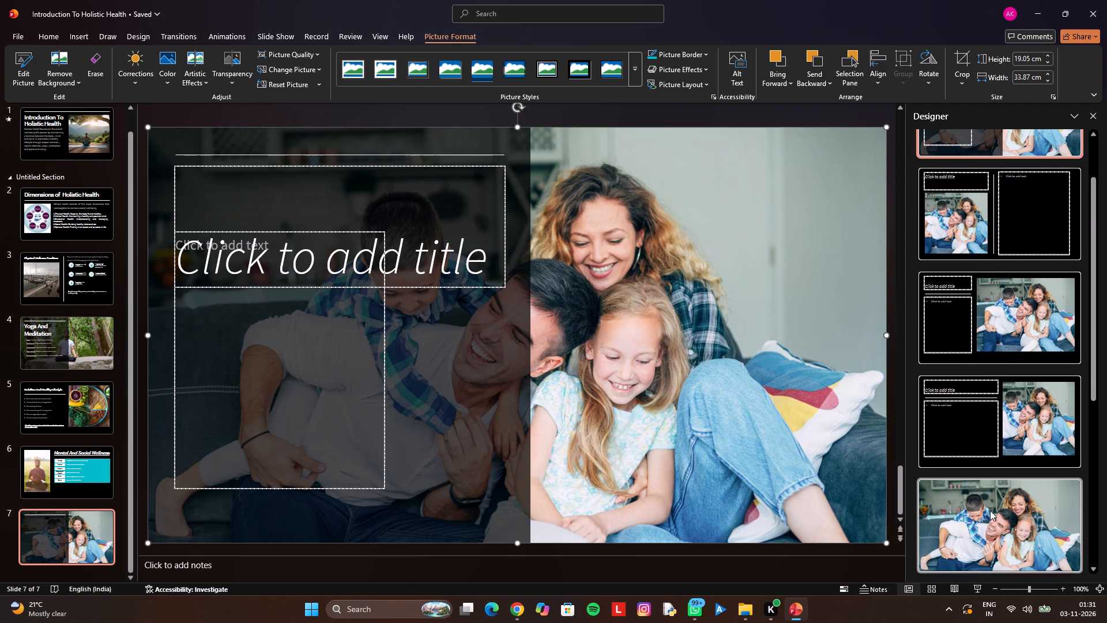
pyautogui.scroll(-2, 990, 503)
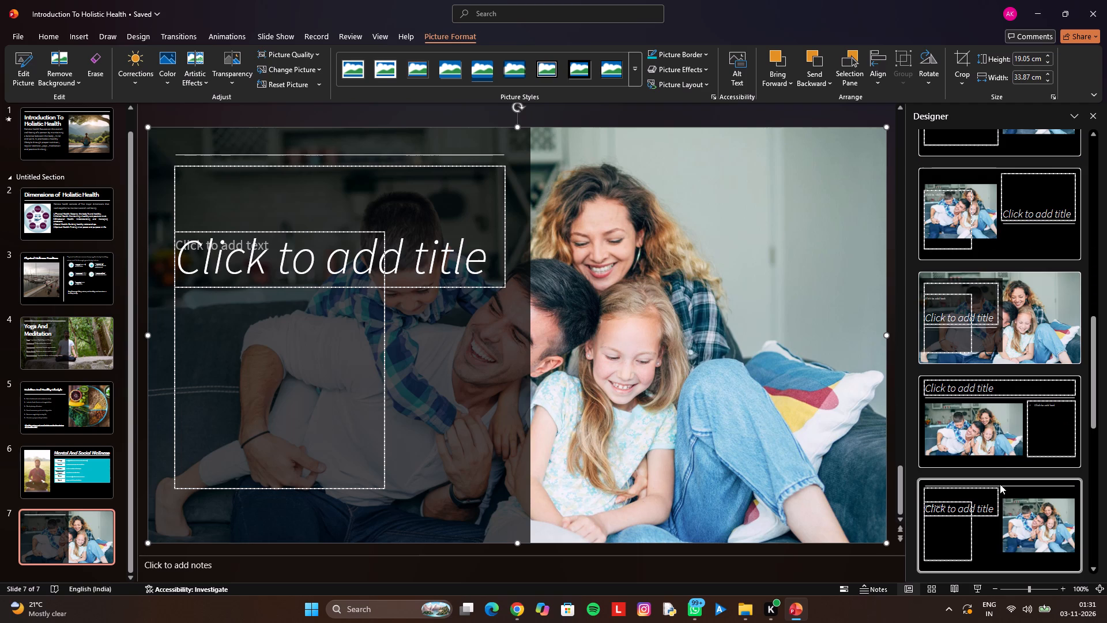
pyautogui.scroll(-1, 1000, 484)
pyautogui.scroll(2, 1012, 464)
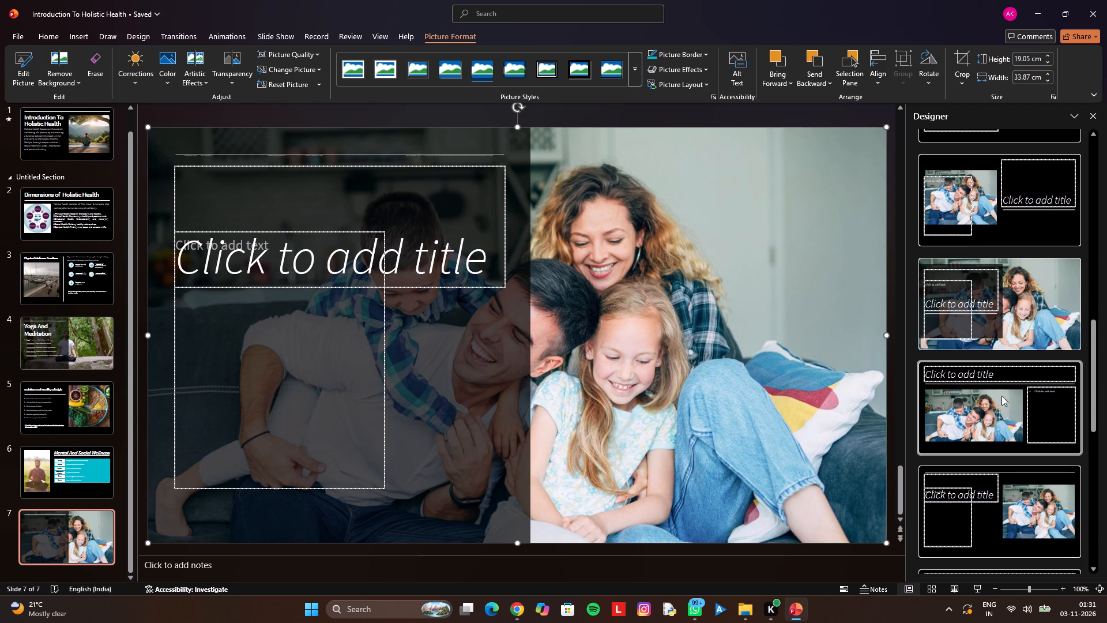
pyautogui.click(1011, 314)
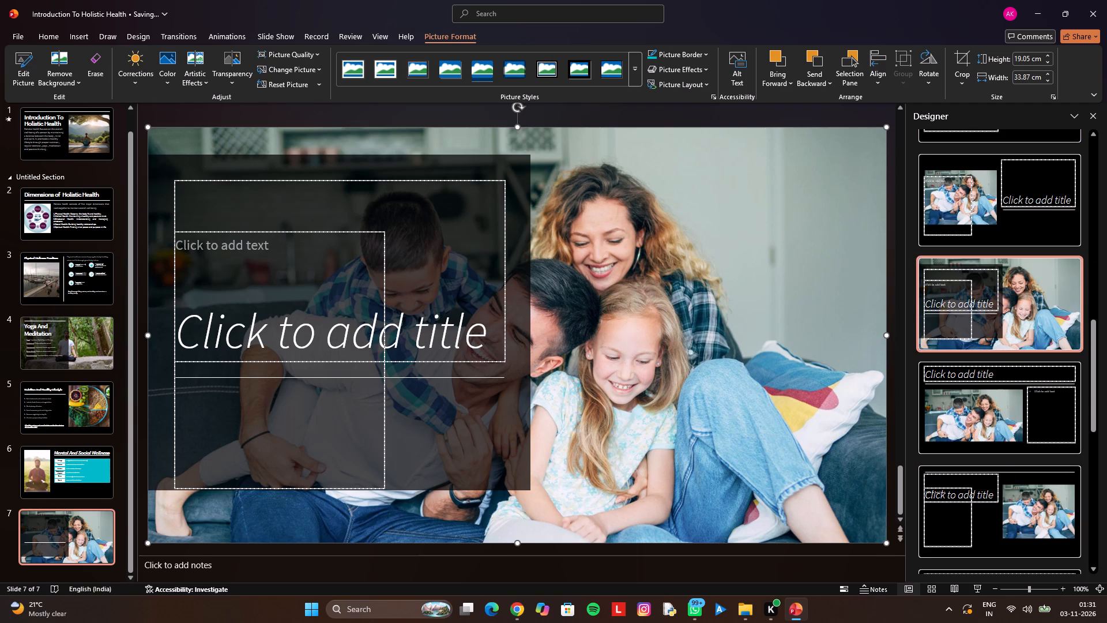
# Enter the title "Social And Spiritual Wellness" in the seventh slide's title placeholder.
pyautogui.click(428, 321)
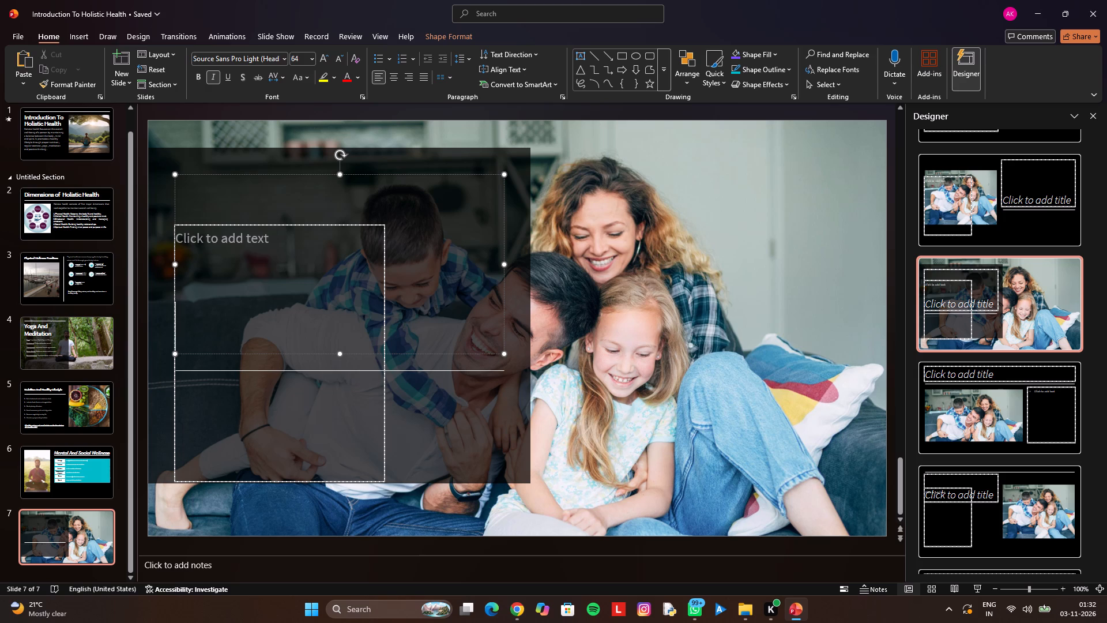
pyautogui.click(434, 230)
pyautogui.hotkey('shift', 's')
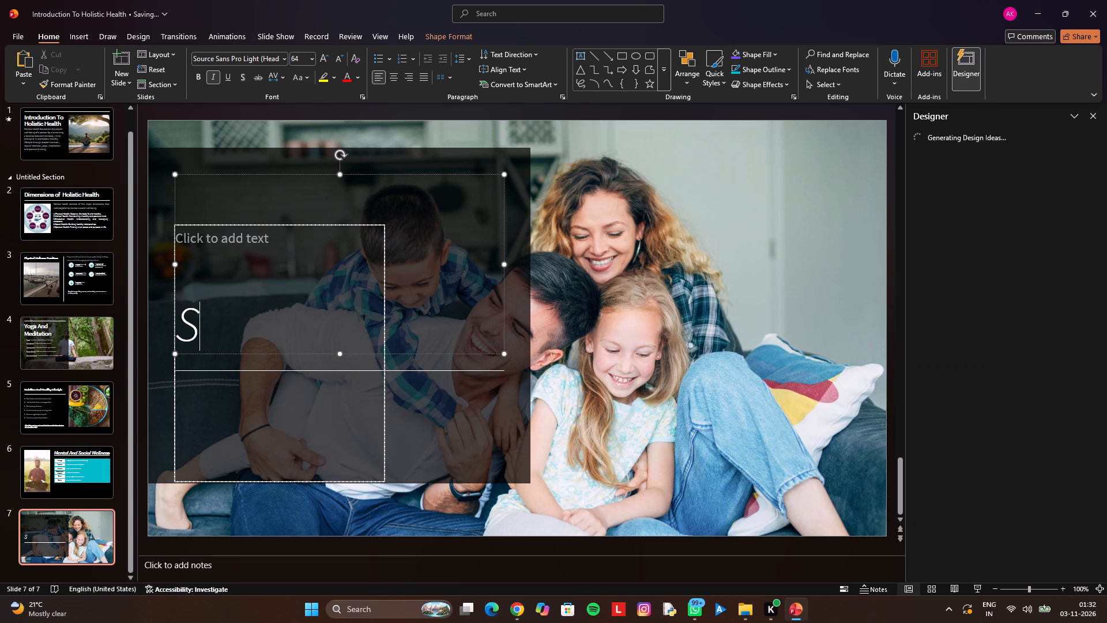
pyautogui.write('ocia')
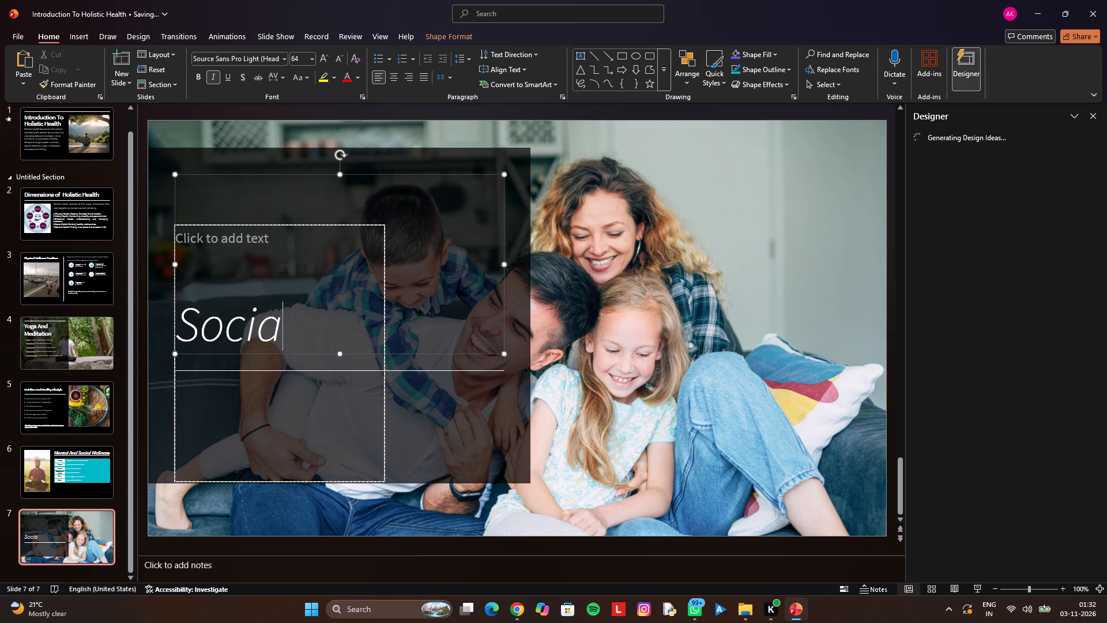
pyautogui.press('l')
pyautogui.press('space')
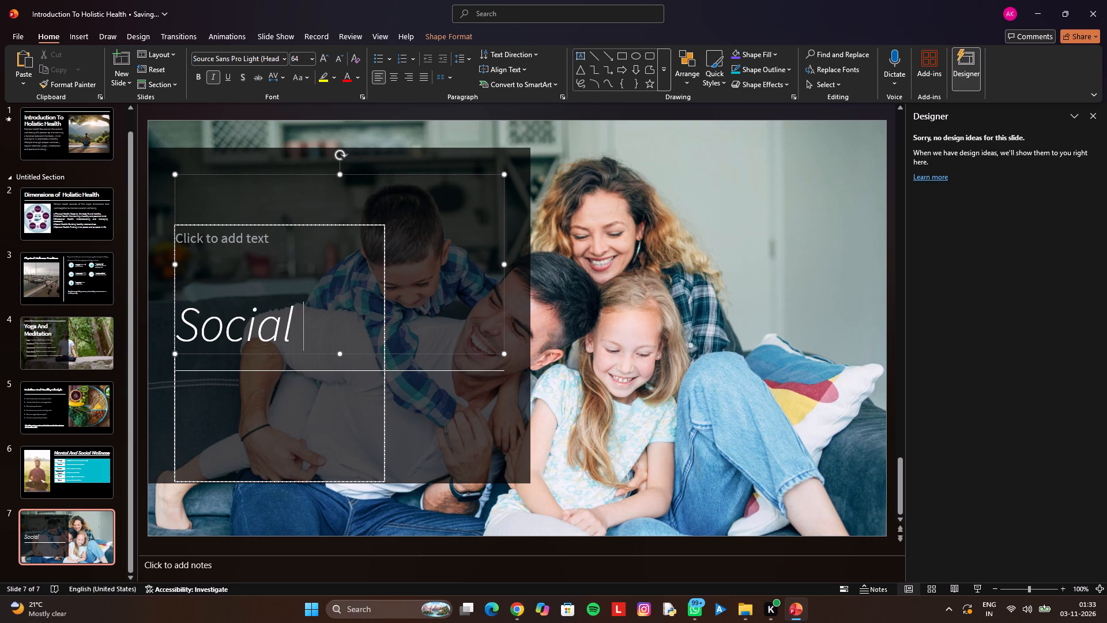
pyautogui.write('and')
pyautogui.press('space')
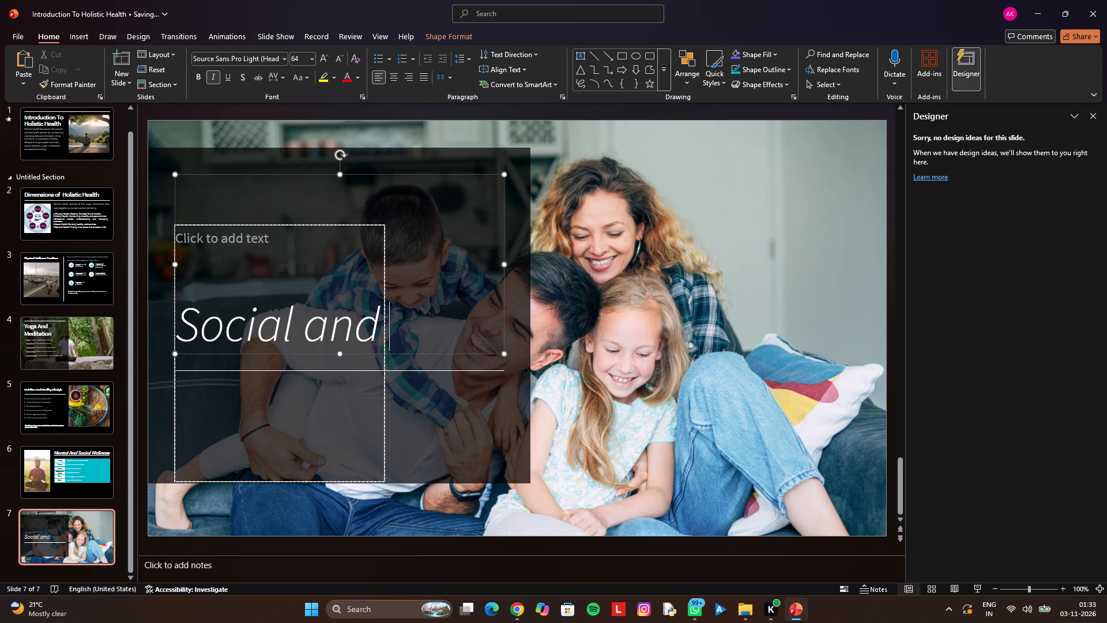
pyautogui.write('sp')
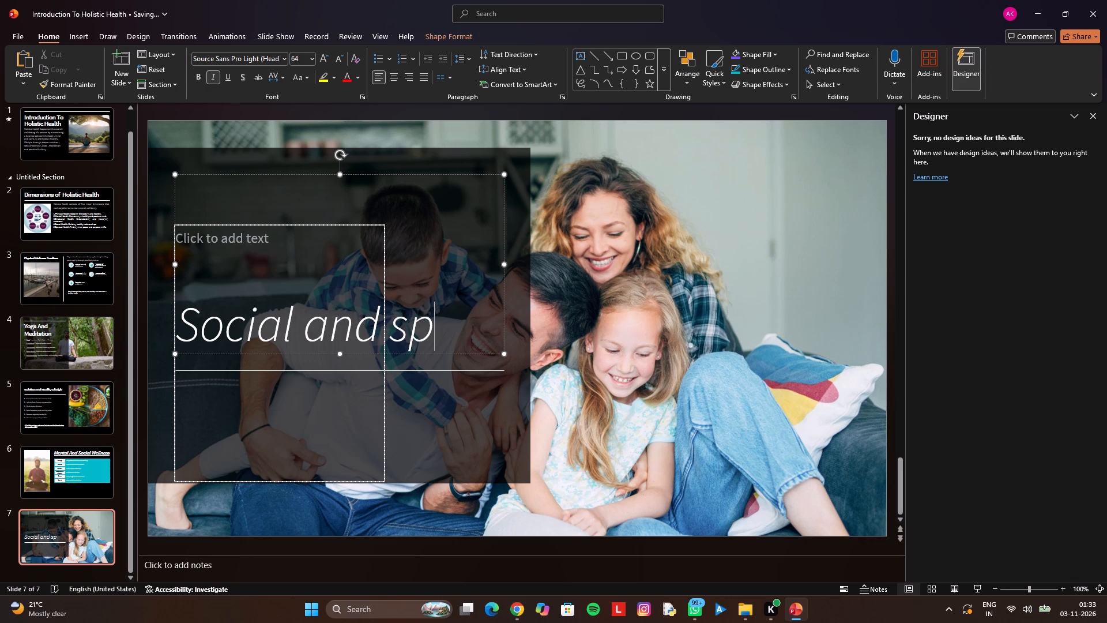
pyautogui.press('BackSpace')
pyautogui.press('BackSpace')
pyautogui.press('BackSpace')
pyautogui.press('BackSpace')
pyautogui.press('BackSpace')
pyautogui.press('BackSpace')
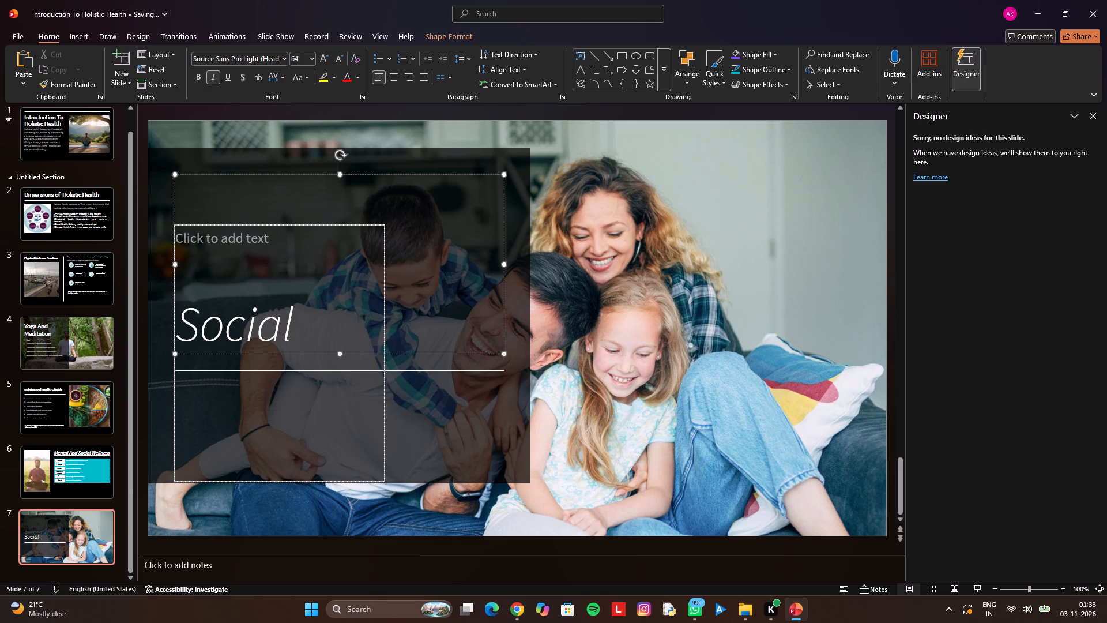
pyautogui.write('And s')
pyautogui.press('BackSpace')
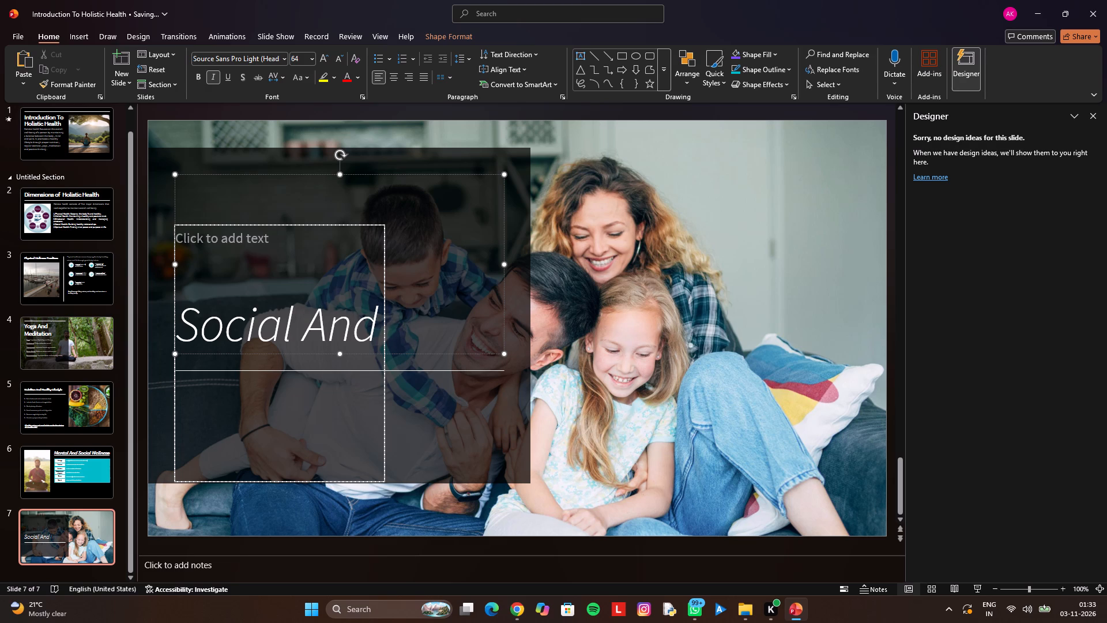
pyautogui.write('Sp')
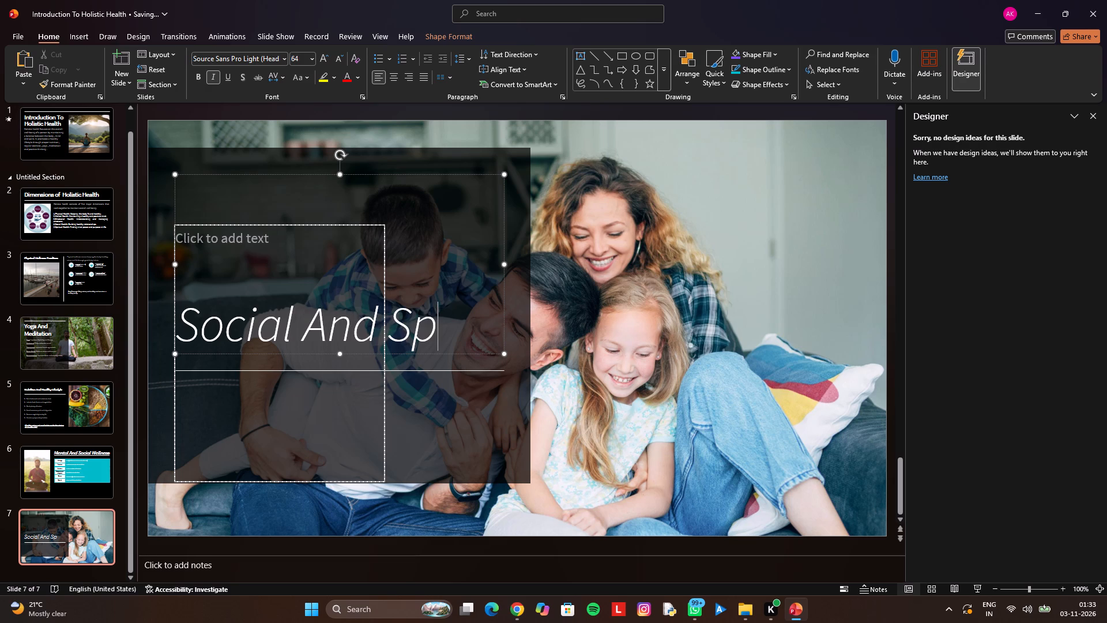
pyautogui.write('iritual')
pyautogui.press('space')
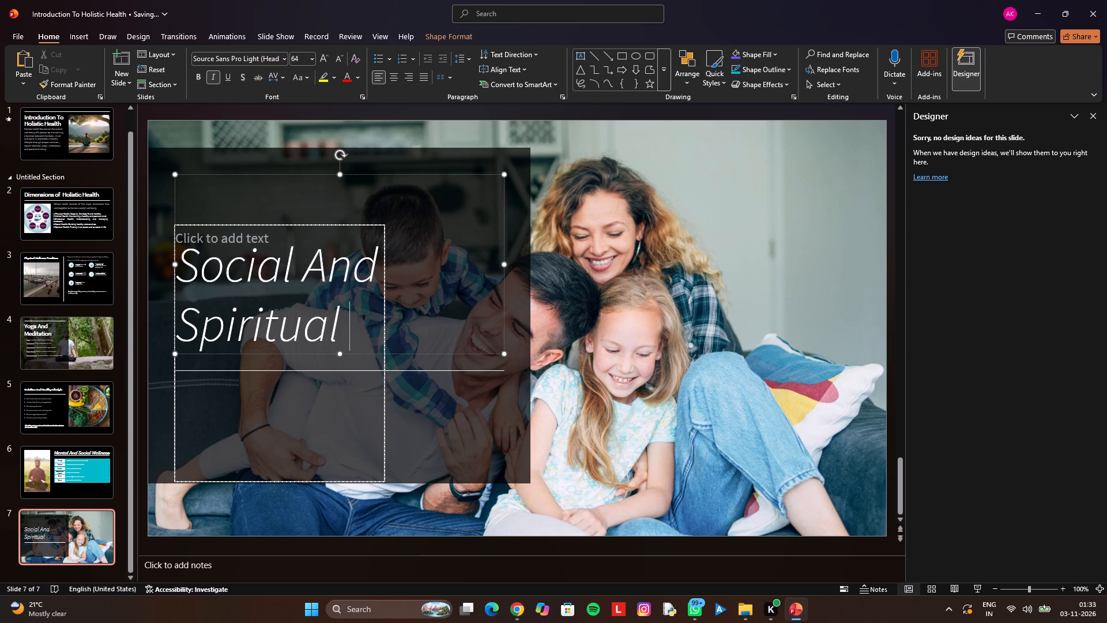
pyautogui.write('Wellness')
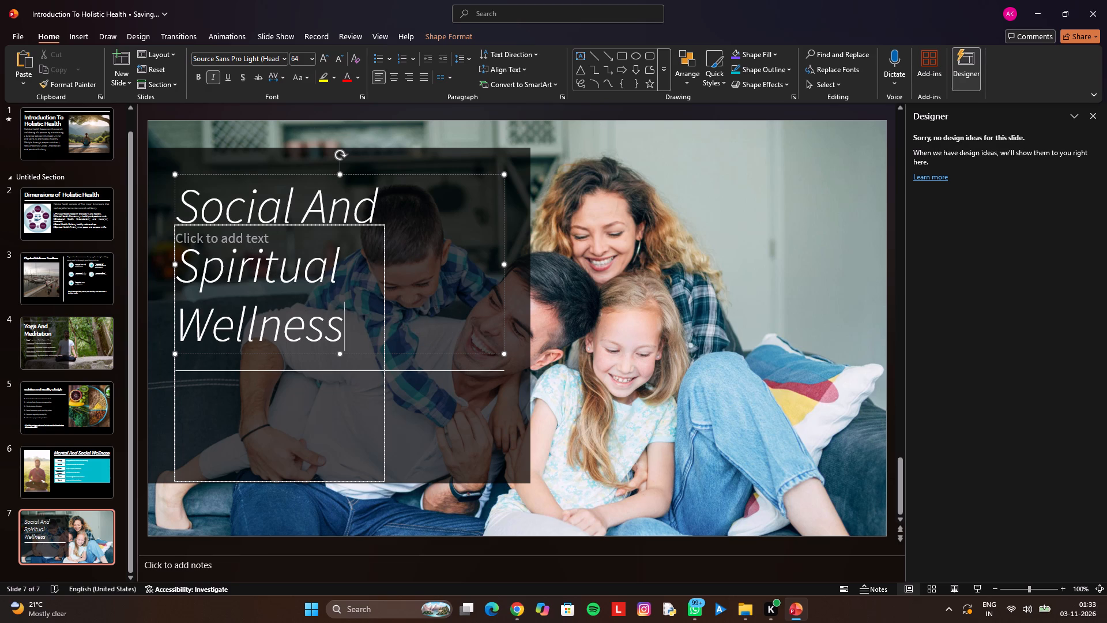
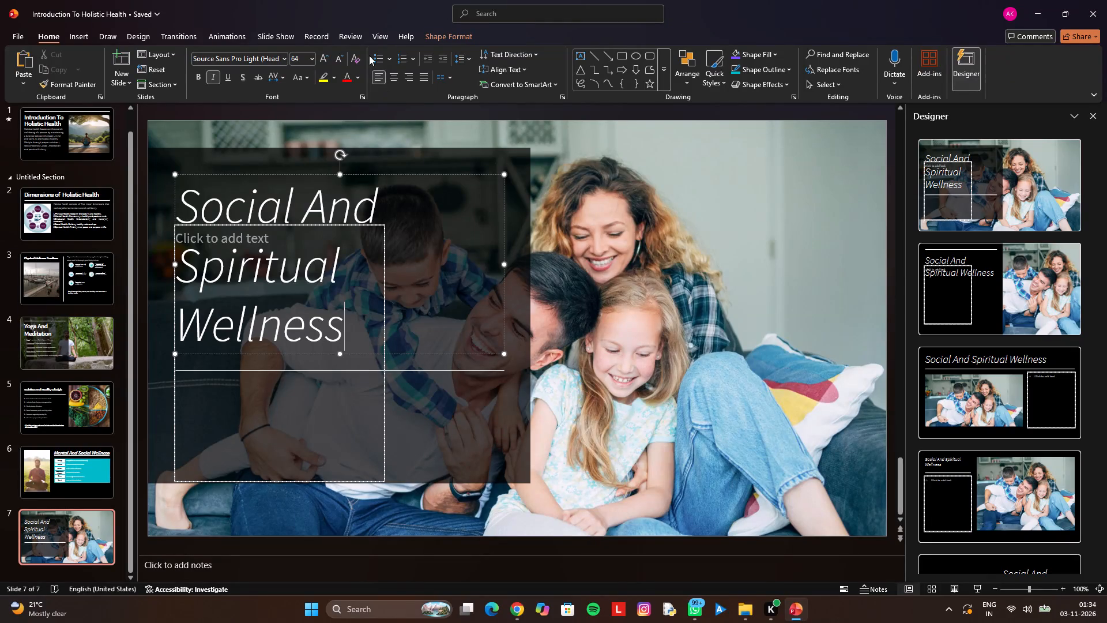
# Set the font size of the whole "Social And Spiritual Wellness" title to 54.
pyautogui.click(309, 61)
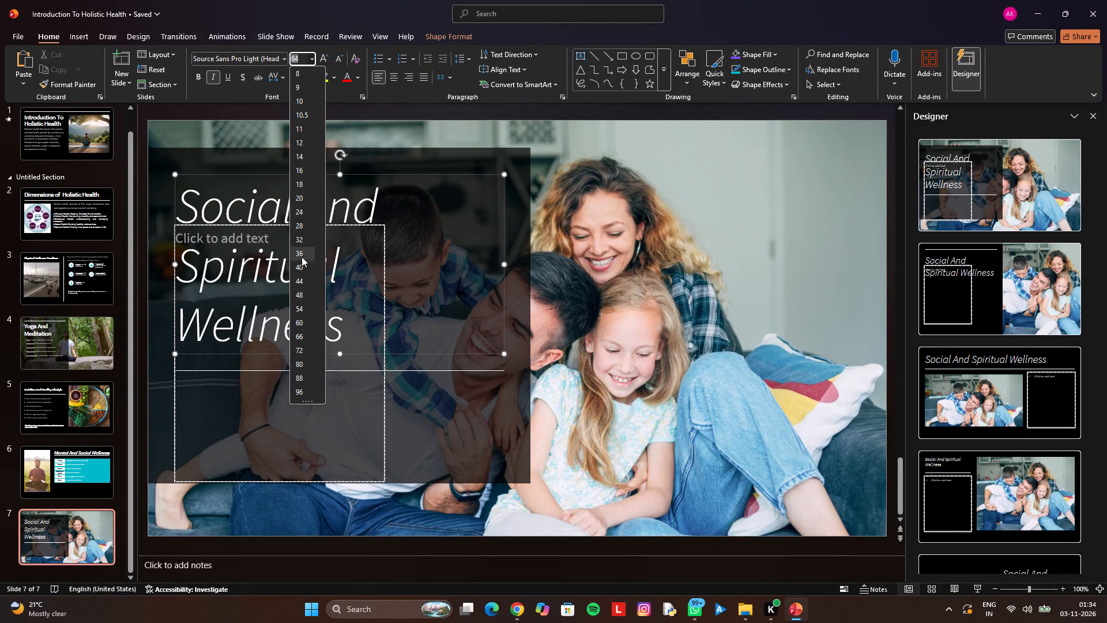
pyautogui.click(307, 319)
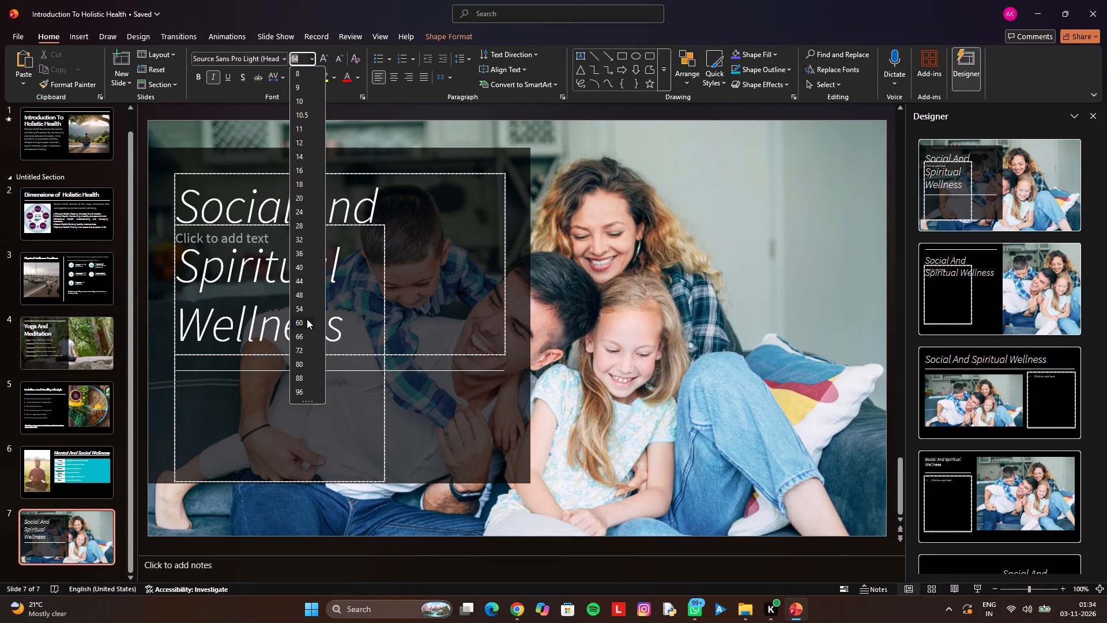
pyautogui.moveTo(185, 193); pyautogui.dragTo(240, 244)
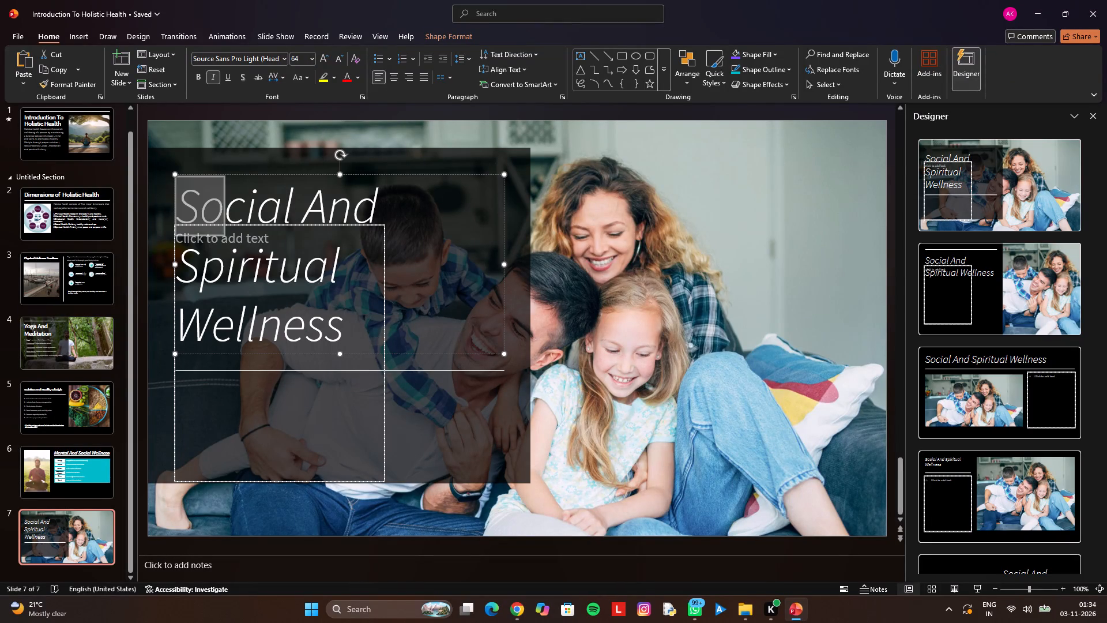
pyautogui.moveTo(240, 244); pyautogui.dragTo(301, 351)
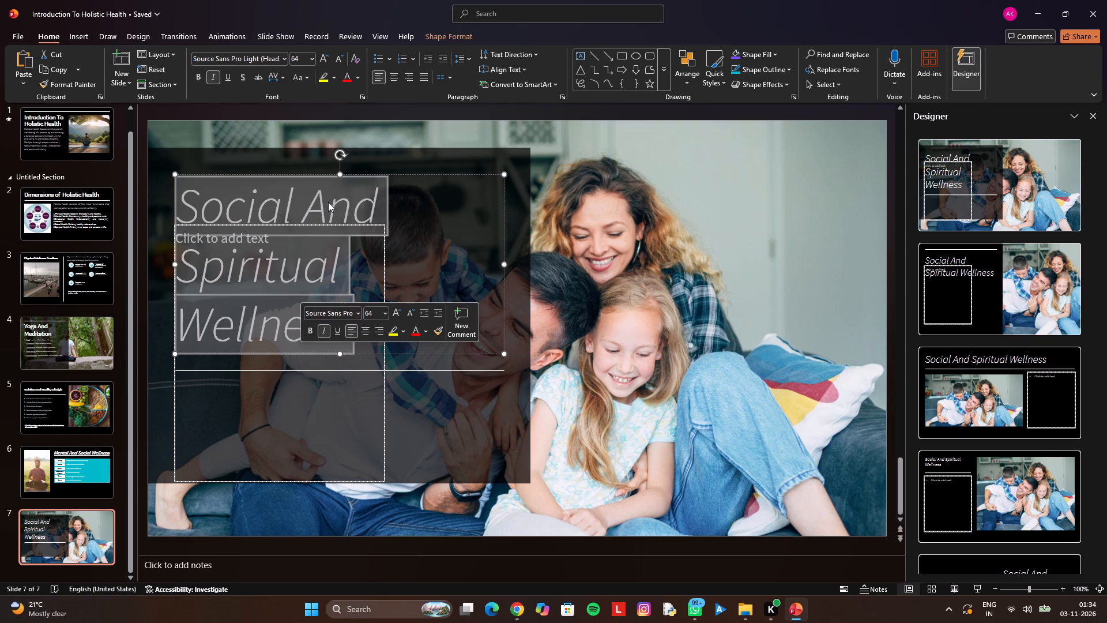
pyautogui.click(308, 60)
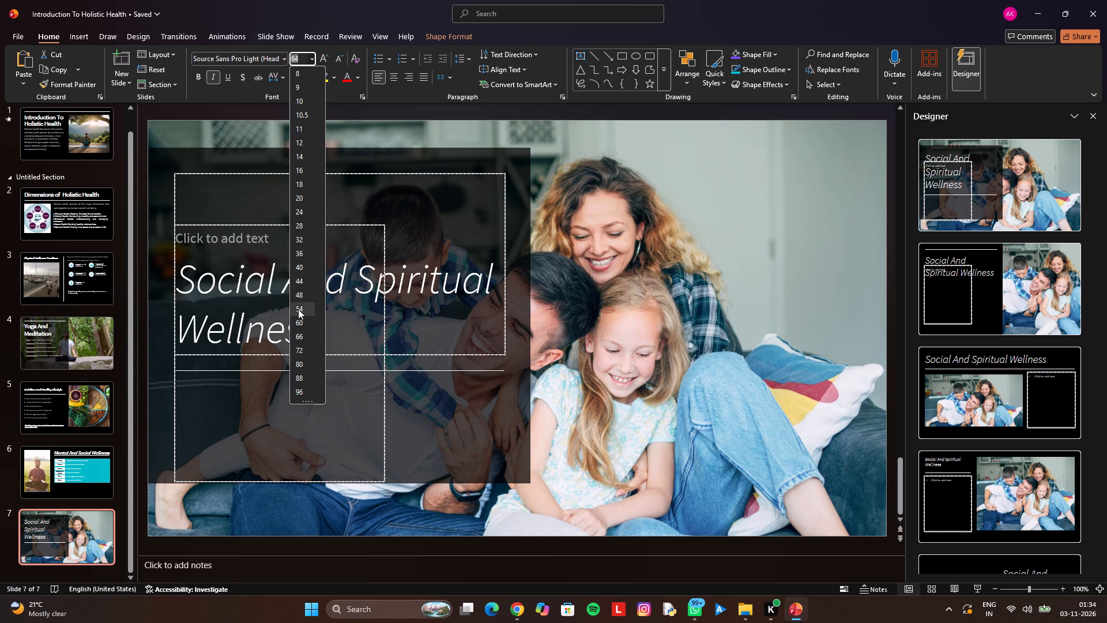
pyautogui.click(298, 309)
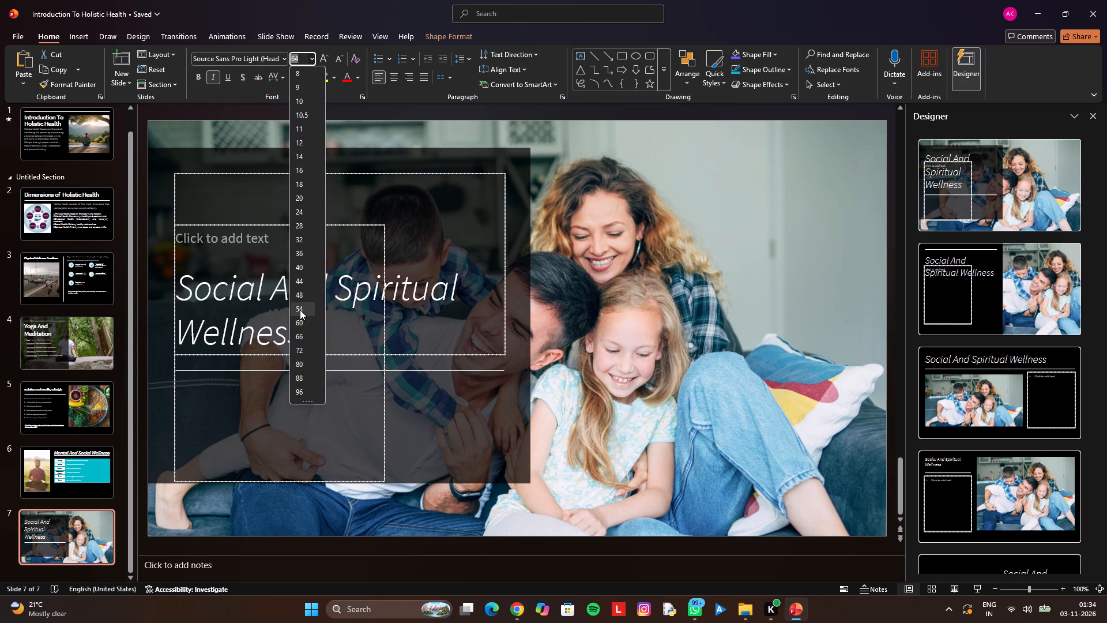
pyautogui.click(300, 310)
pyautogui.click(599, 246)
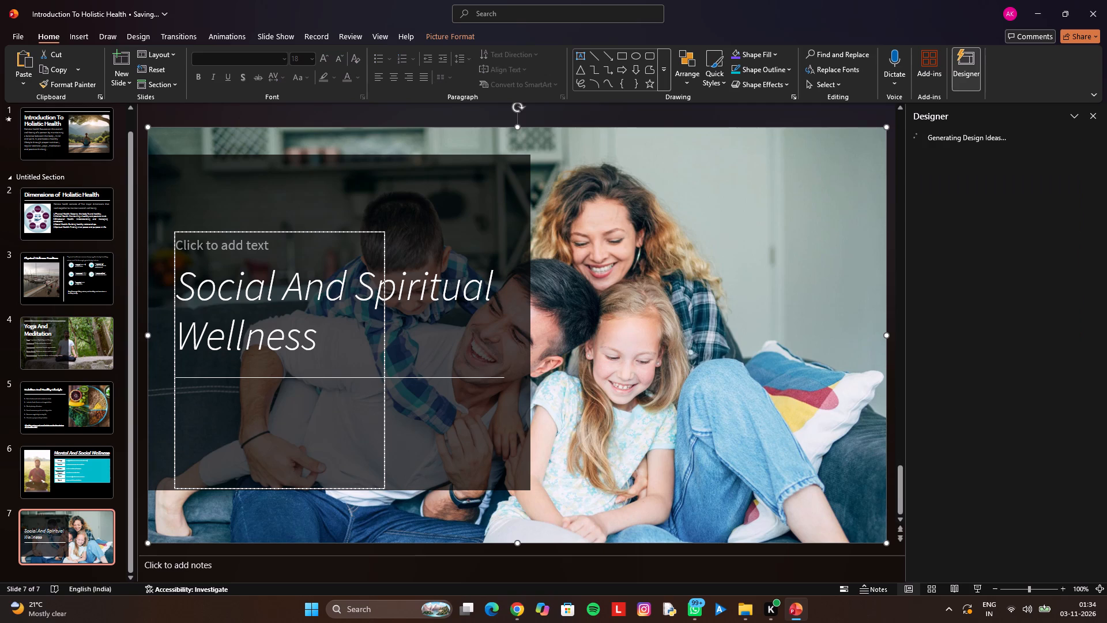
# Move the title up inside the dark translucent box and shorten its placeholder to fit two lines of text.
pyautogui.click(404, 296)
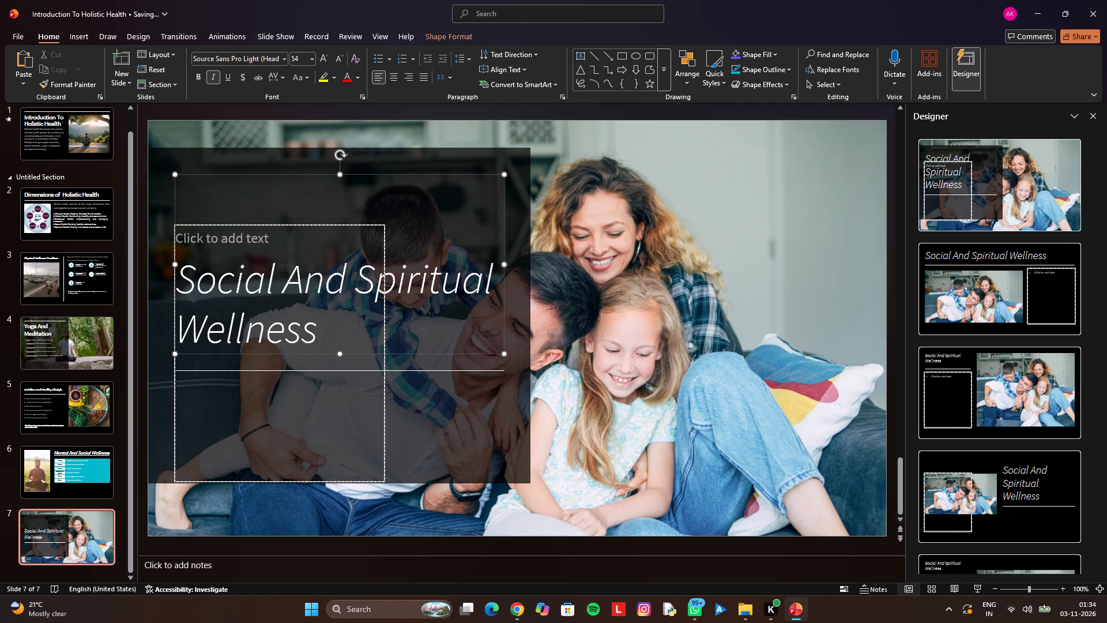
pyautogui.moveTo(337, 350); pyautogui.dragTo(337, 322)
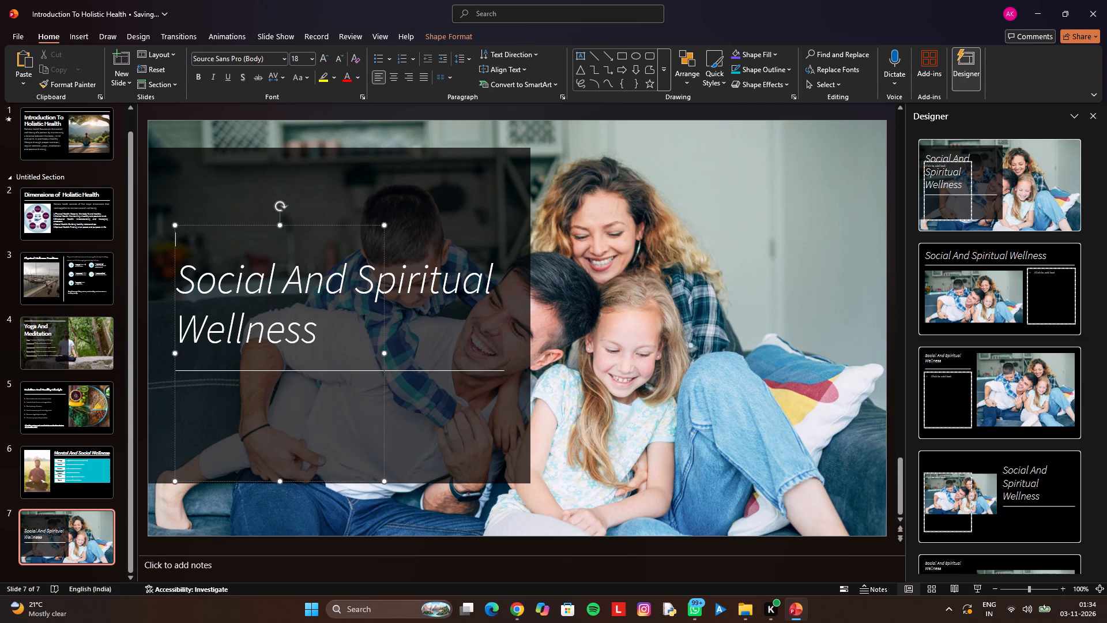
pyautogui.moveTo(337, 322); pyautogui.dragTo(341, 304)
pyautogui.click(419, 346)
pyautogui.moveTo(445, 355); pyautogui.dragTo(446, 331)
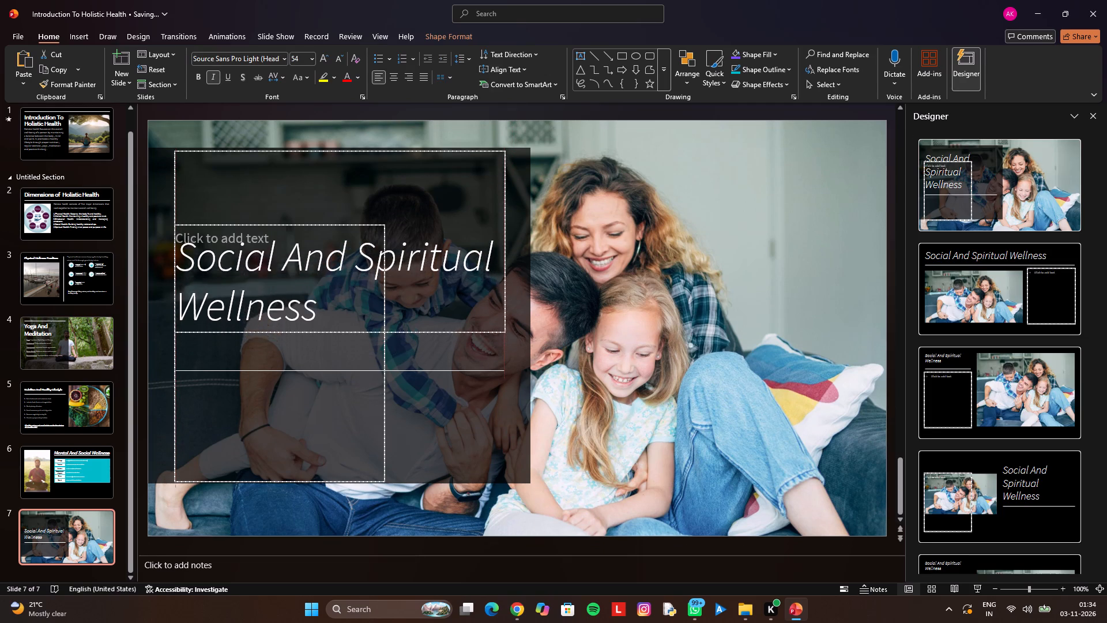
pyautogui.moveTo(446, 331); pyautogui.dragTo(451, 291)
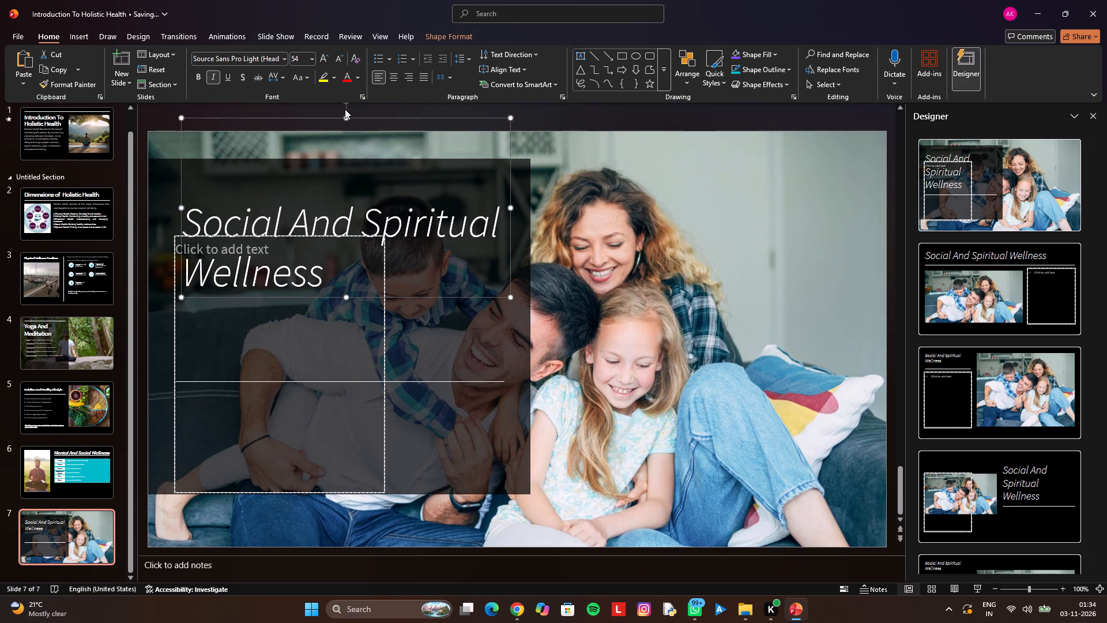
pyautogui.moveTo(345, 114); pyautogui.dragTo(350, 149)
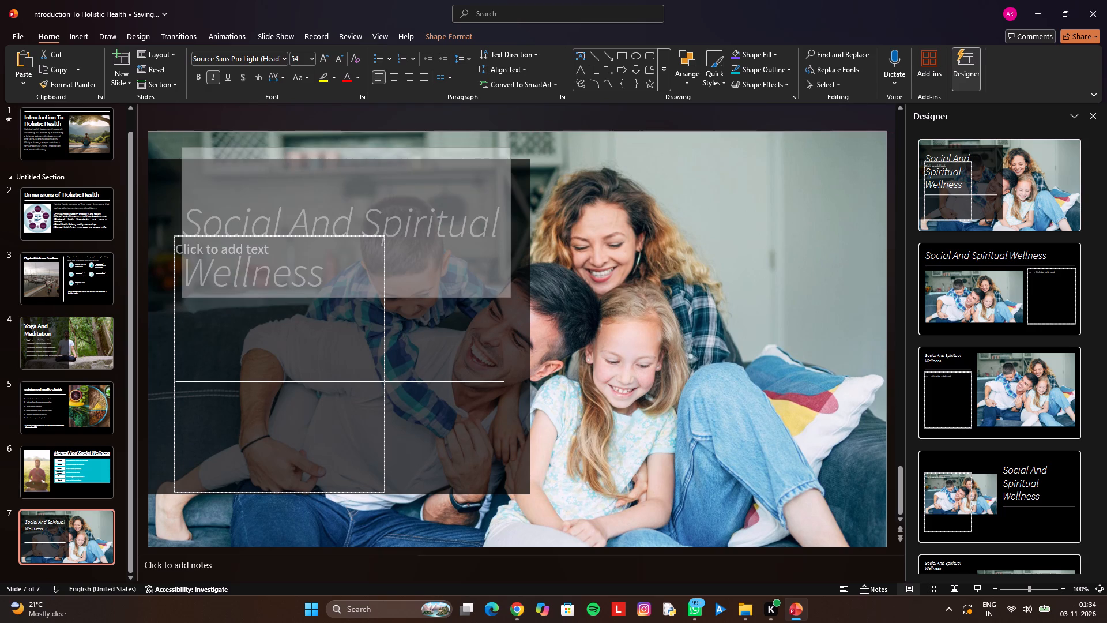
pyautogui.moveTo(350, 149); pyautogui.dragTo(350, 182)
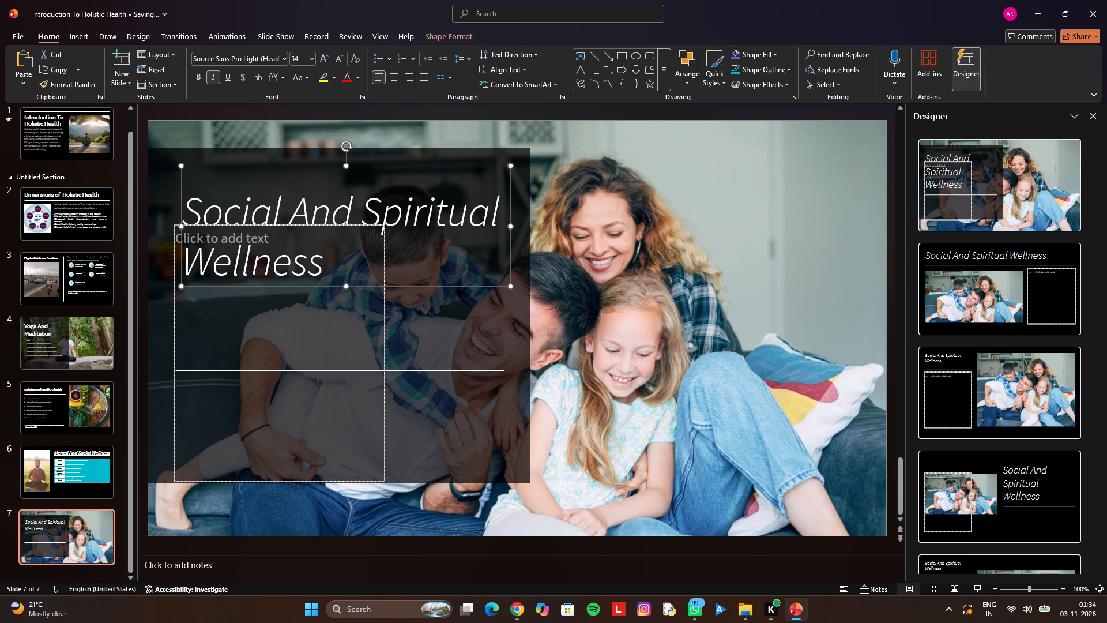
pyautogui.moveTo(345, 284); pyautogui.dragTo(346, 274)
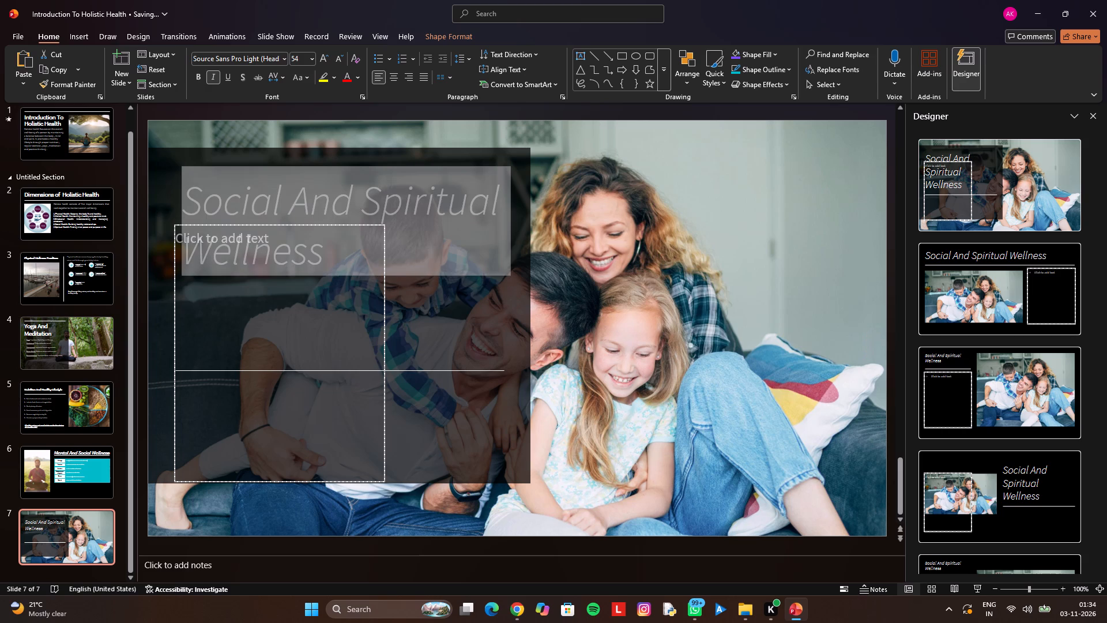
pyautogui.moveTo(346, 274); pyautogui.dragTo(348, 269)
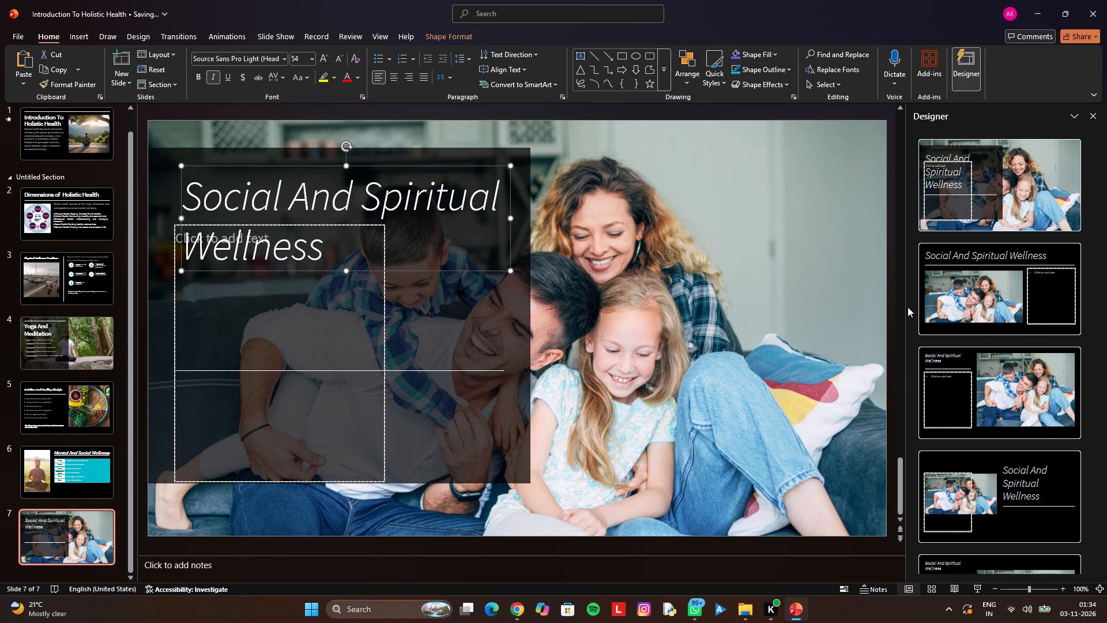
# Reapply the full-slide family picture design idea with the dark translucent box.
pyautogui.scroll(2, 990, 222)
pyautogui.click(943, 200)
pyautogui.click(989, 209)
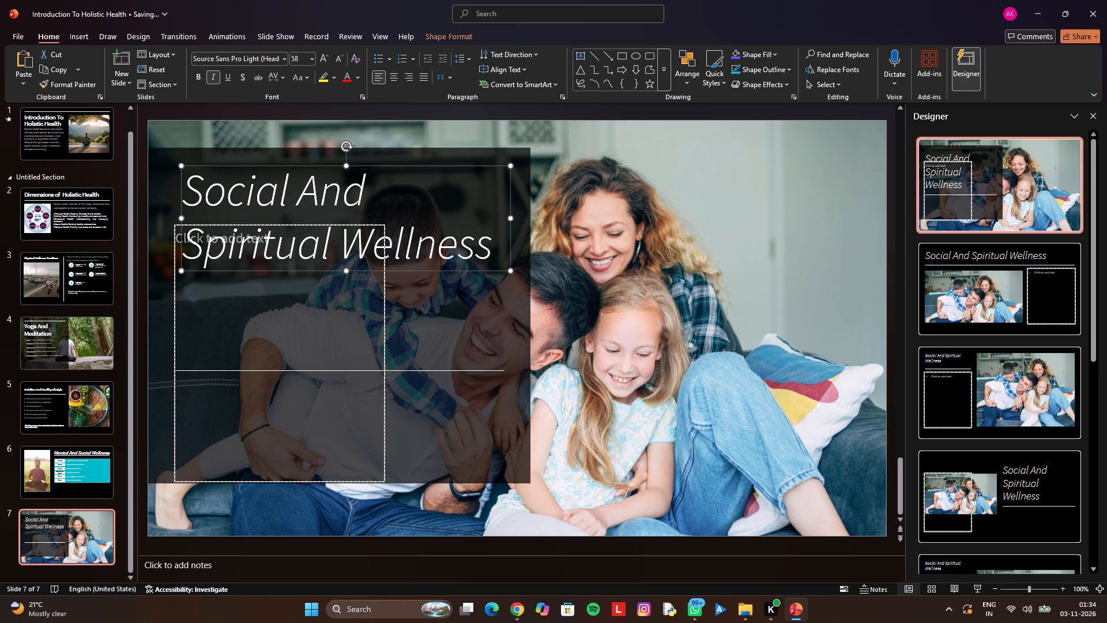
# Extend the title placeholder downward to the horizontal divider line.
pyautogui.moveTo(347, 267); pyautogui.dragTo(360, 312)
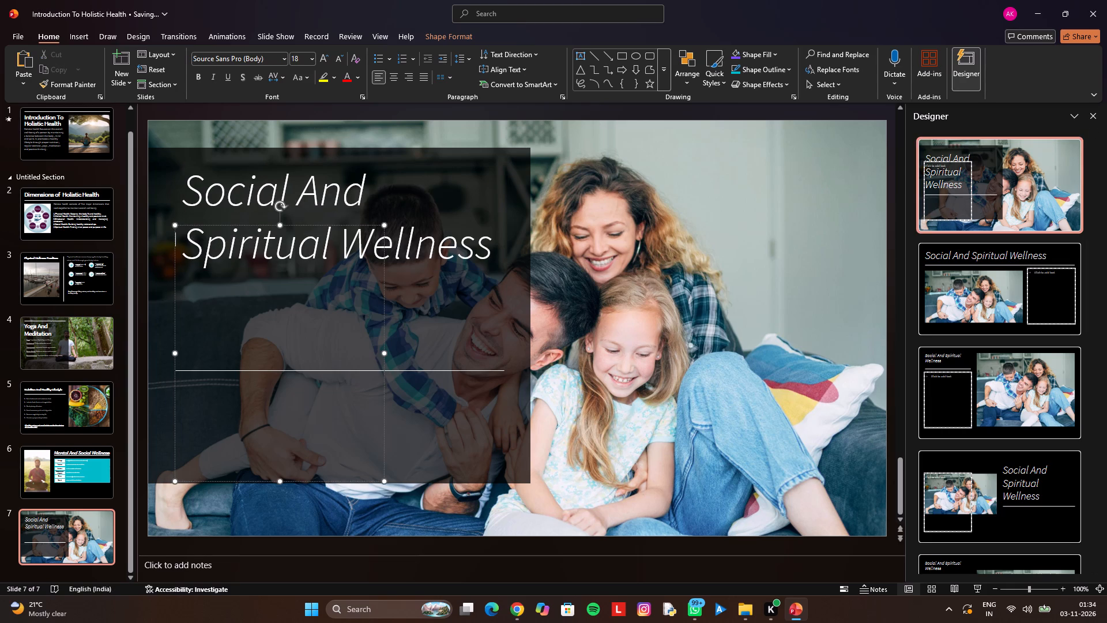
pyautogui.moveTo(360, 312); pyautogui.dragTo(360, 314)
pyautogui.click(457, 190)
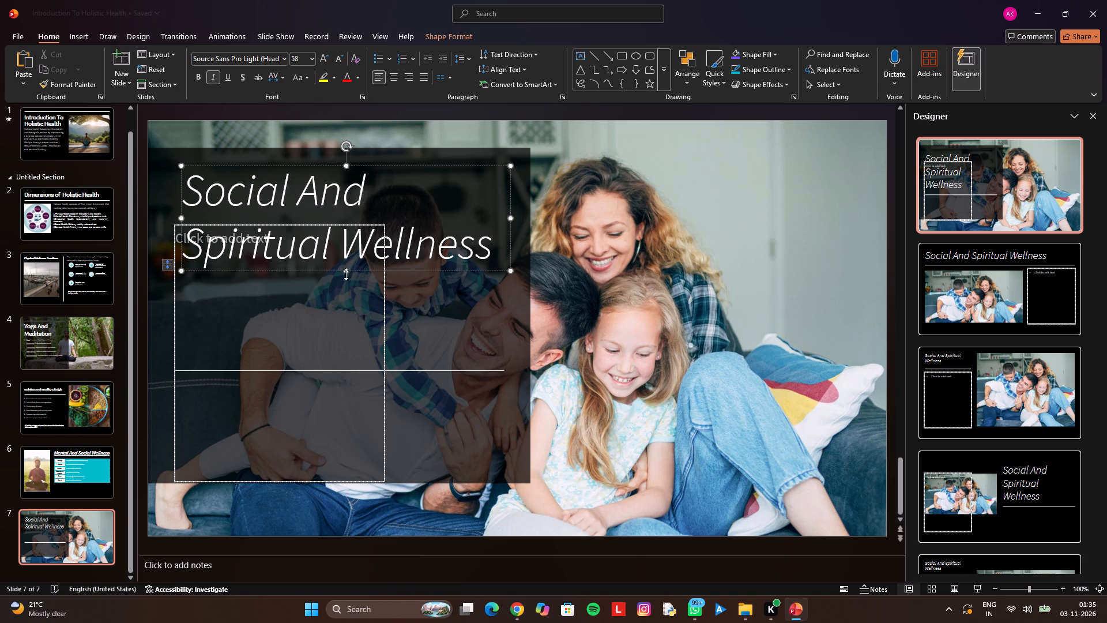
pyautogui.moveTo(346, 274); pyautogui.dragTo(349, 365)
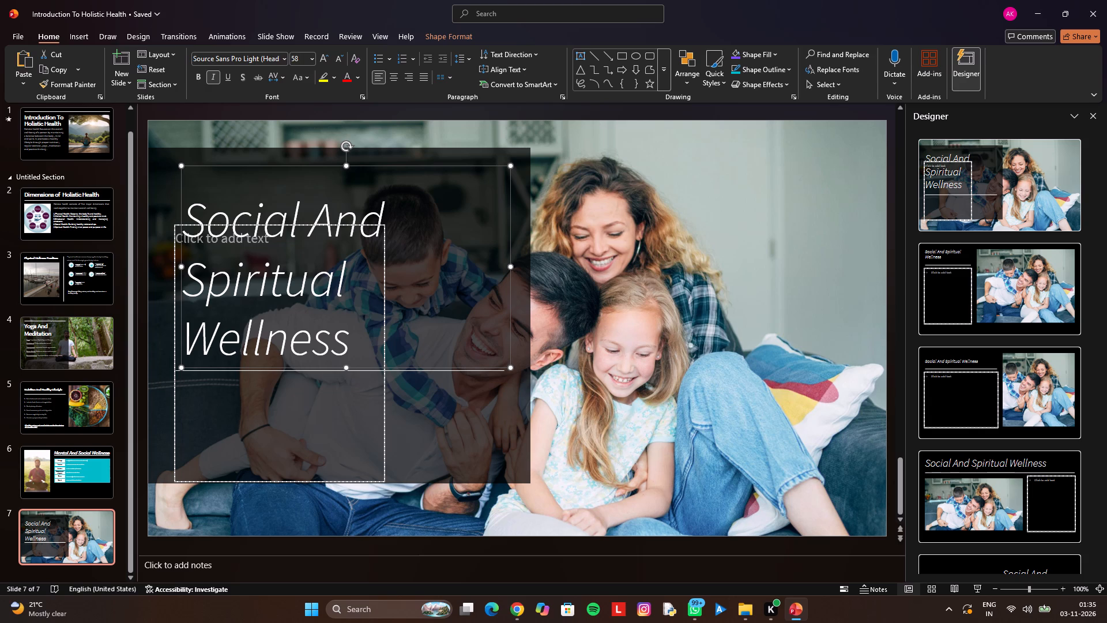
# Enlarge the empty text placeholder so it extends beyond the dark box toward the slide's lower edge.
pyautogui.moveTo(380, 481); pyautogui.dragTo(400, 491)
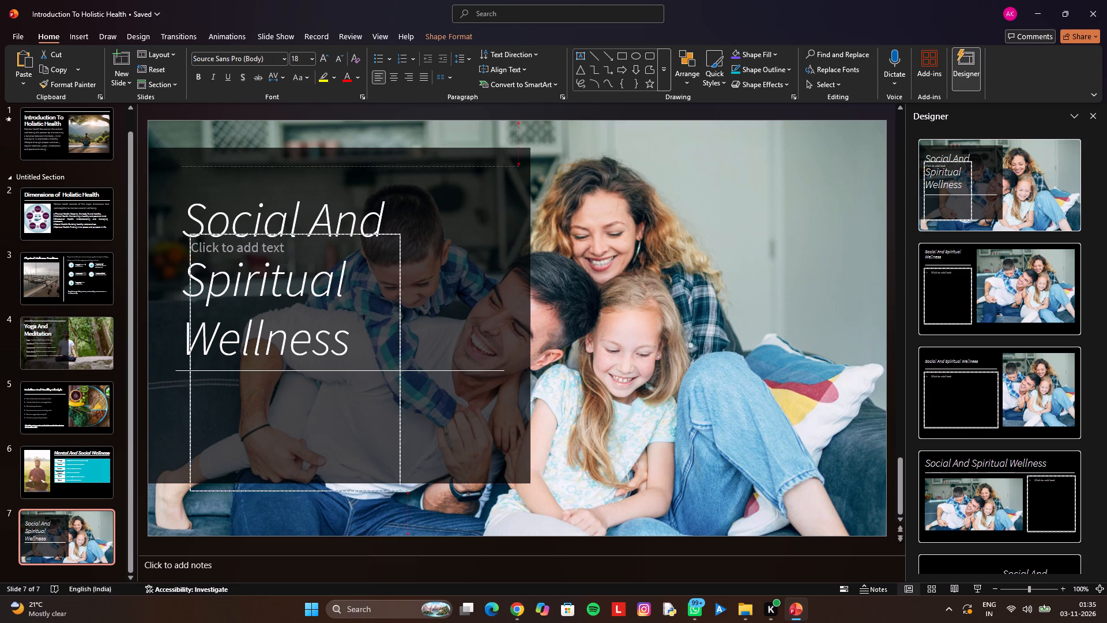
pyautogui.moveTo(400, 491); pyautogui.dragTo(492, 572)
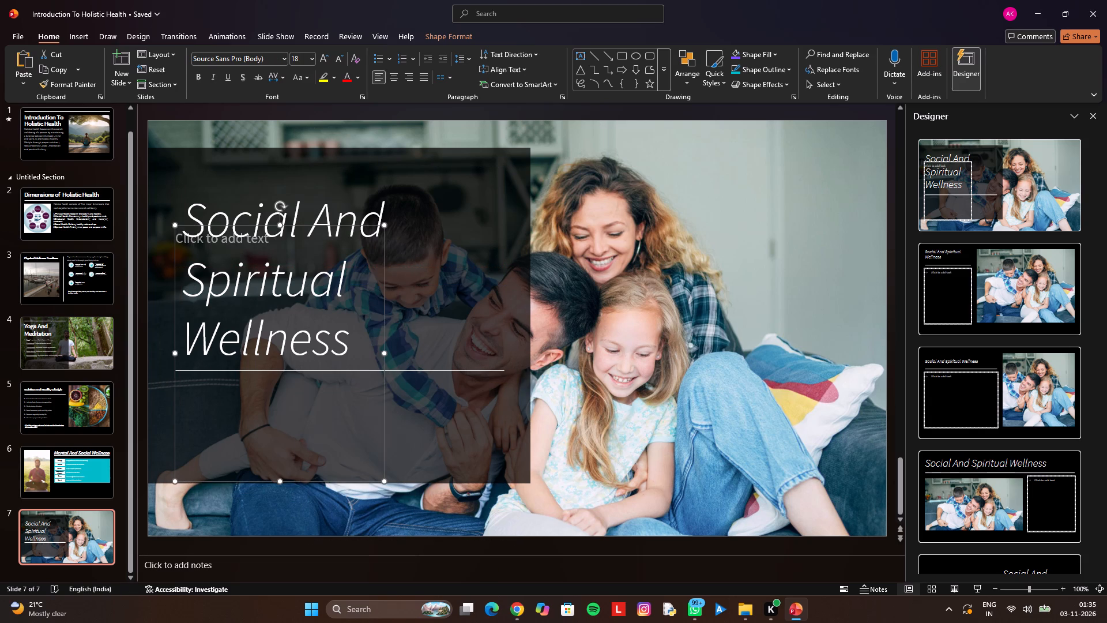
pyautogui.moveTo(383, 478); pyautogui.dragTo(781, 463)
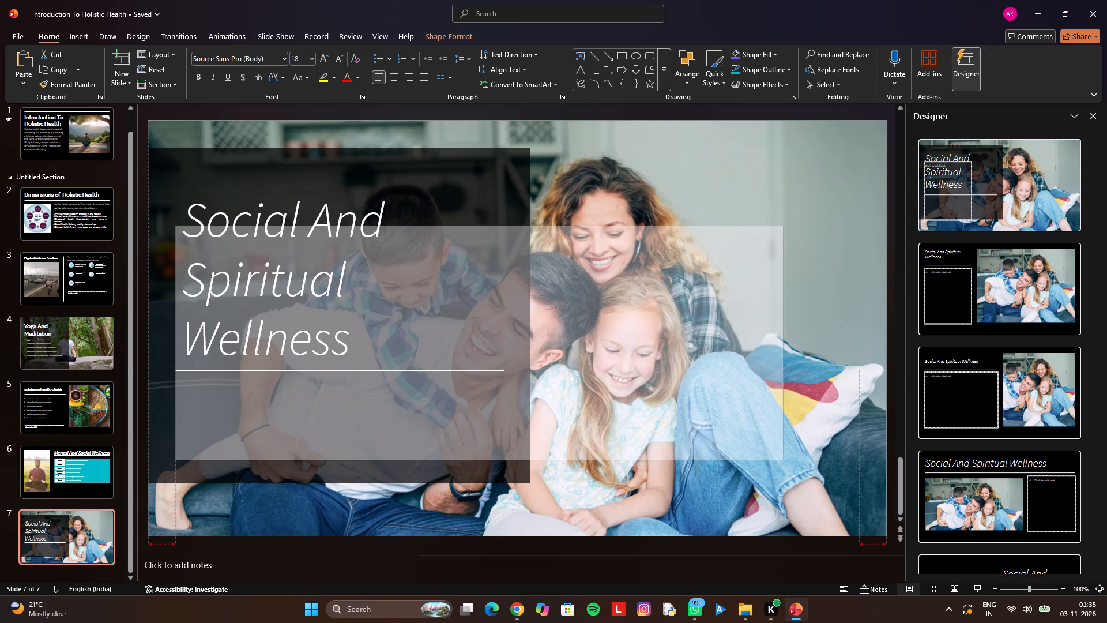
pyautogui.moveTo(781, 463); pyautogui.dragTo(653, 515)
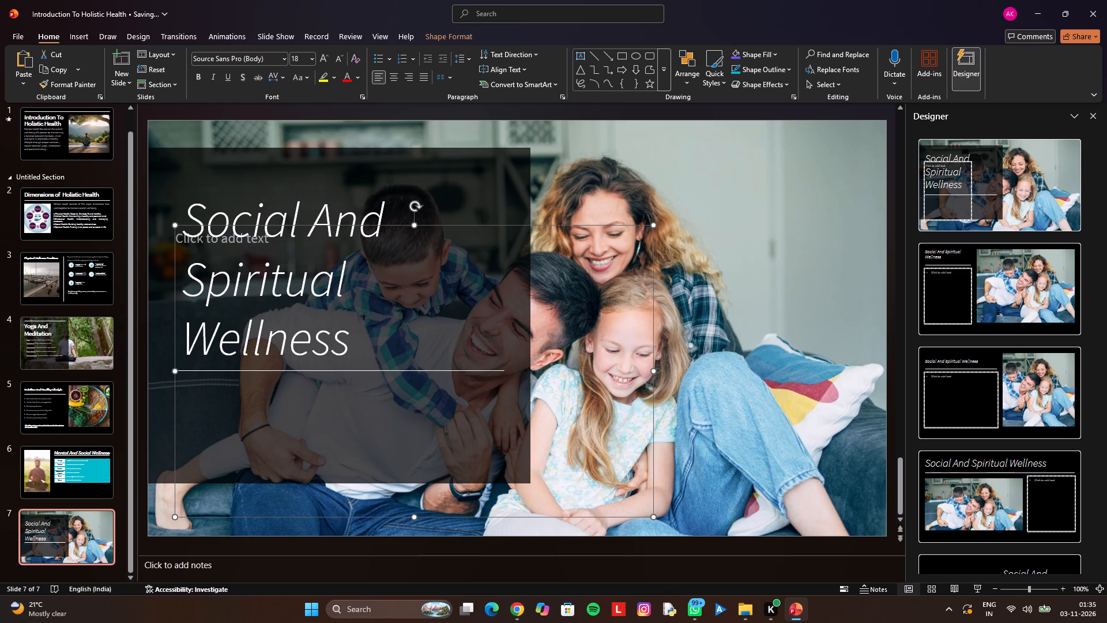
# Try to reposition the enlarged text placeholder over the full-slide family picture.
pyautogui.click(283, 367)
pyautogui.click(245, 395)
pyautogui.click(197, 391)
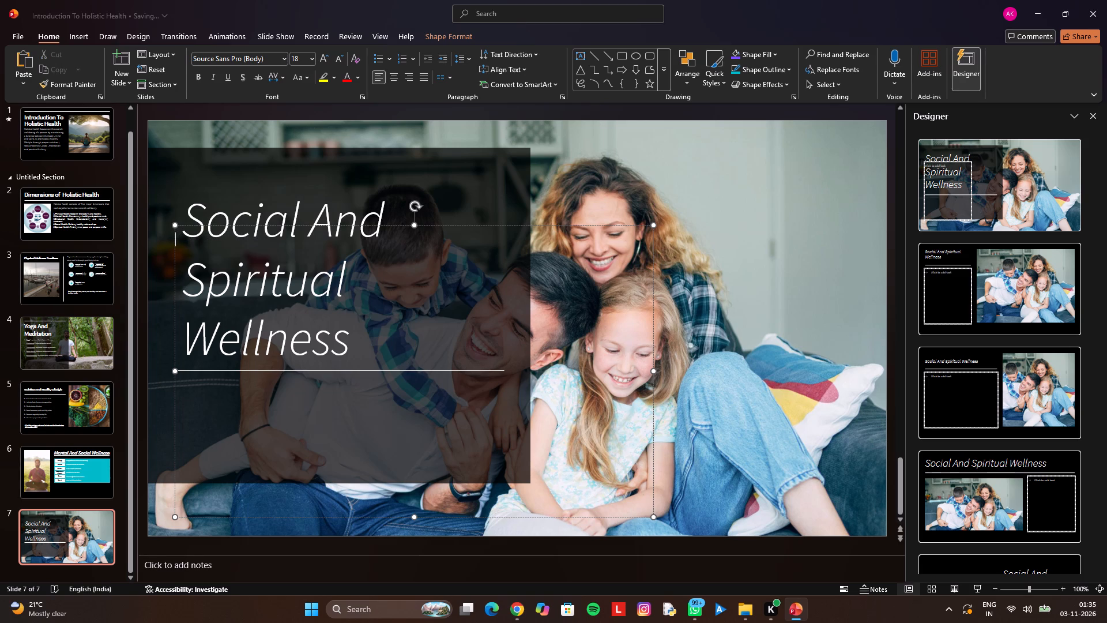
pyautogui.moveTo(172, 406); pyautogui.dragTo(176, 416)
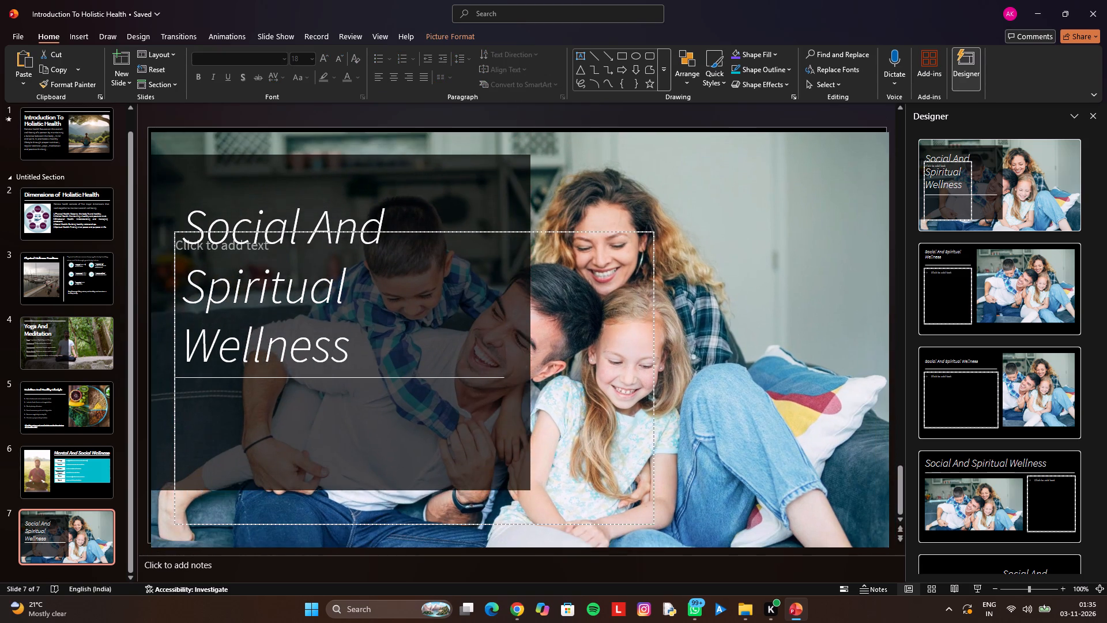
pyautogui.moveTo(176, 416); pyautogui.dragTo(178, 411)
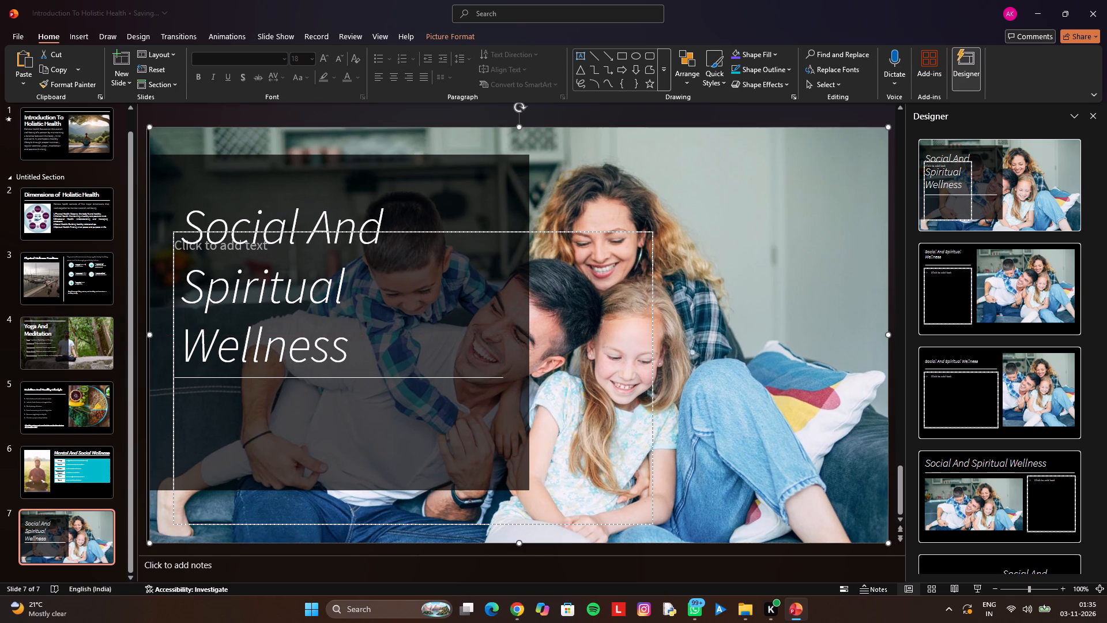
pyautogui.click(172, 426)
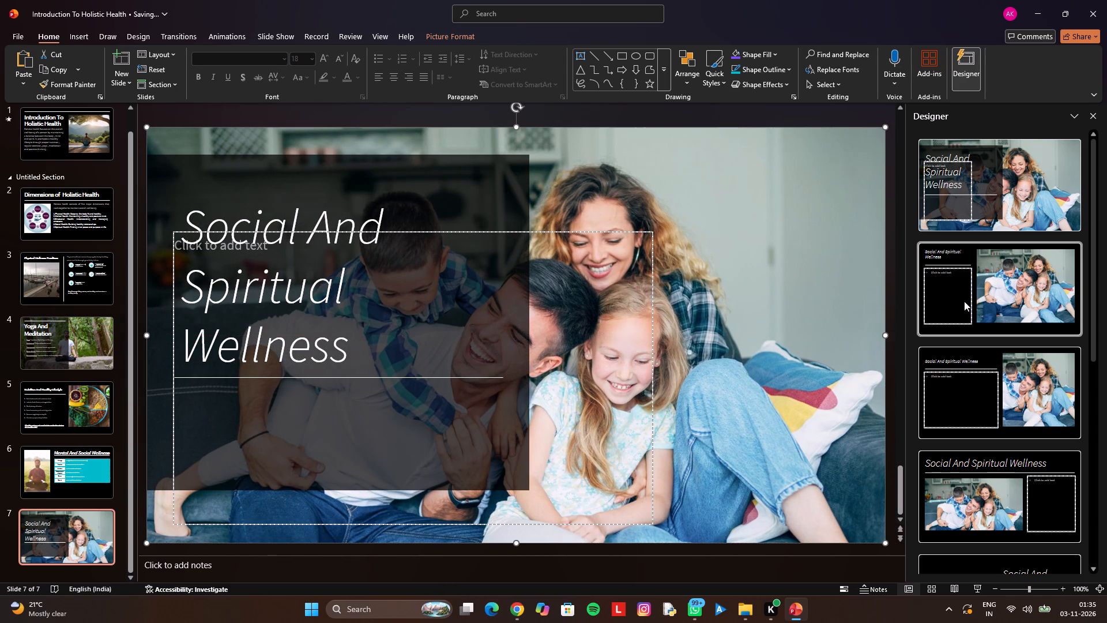
# Apply the design idea with the title and text side by side above a wide family picture, separated by a vertical line.
pyautogui.scroll(3, 973, 292)
pyautogui.scroll(-4, 973, 290)
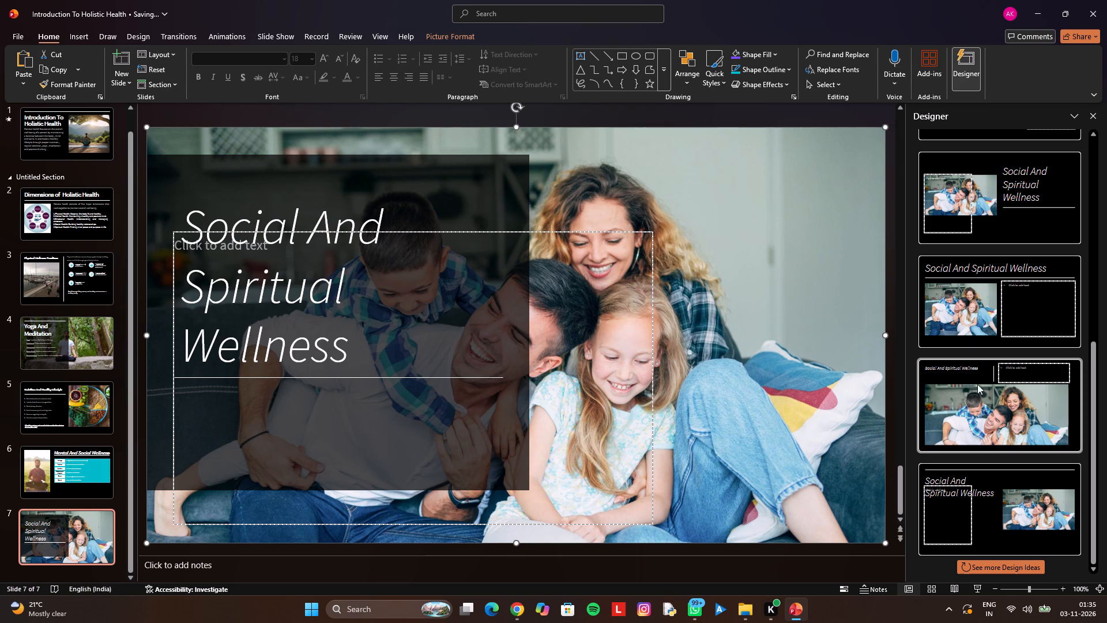
pyautogui.scroll(-3, 989, 414)
pyautogui.click(993, 409)
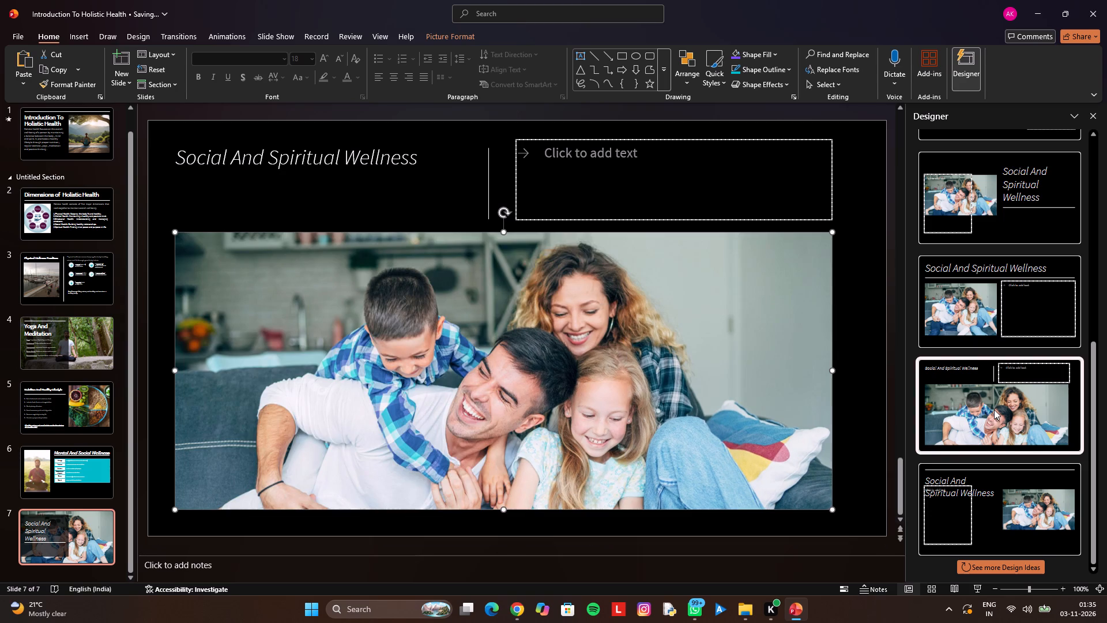
# Select everything on the seventh slide and justify the text in its placeholders.
pyautogui.click(491, 445)
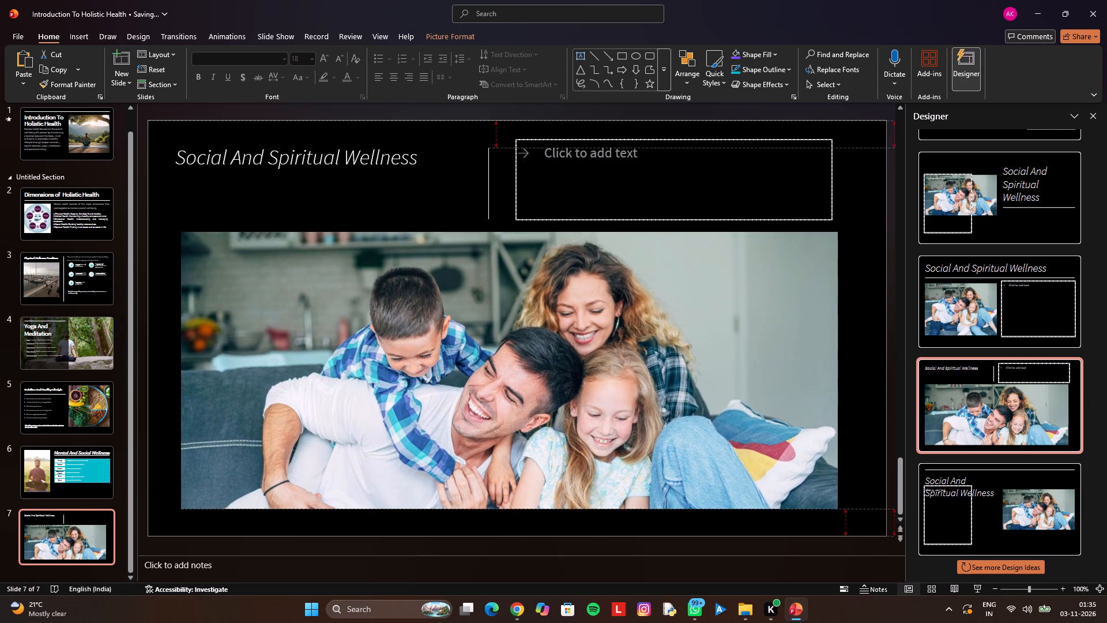
pyautogui.click(495, 445)
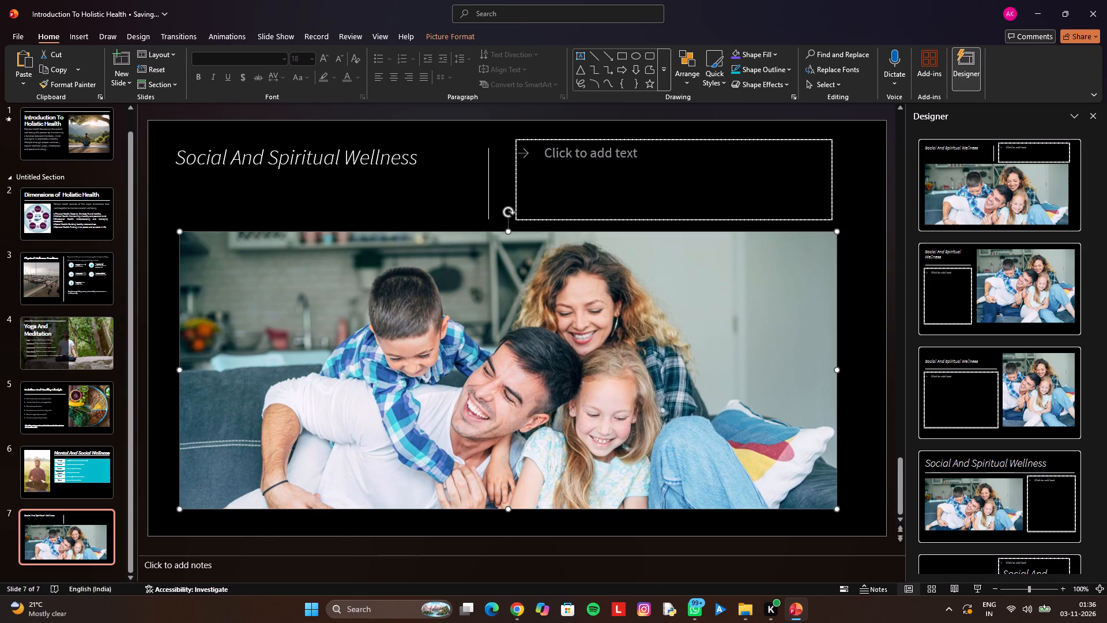
pyautogui.hotkey('ctrl', 'a')
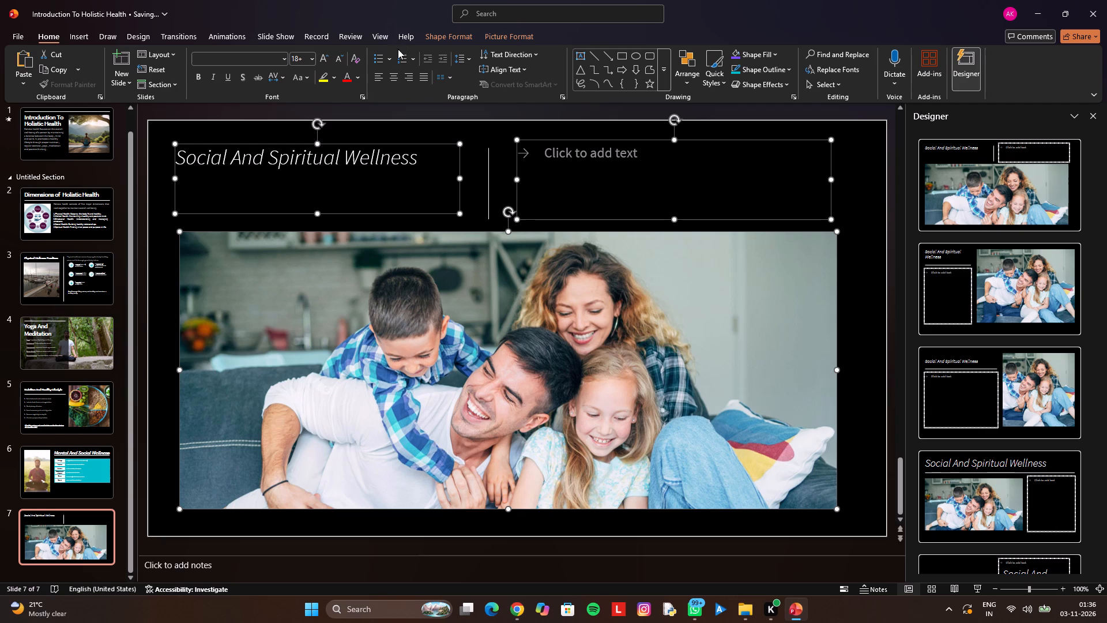
pyautogui.click(418, 81)
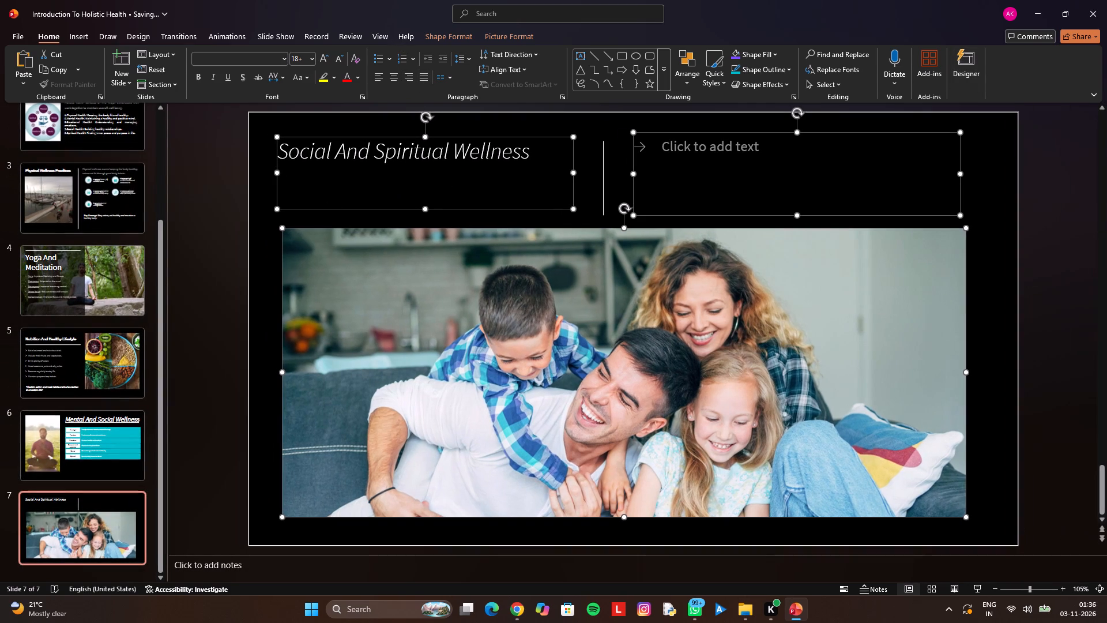
pyautogui.click(985, 257)
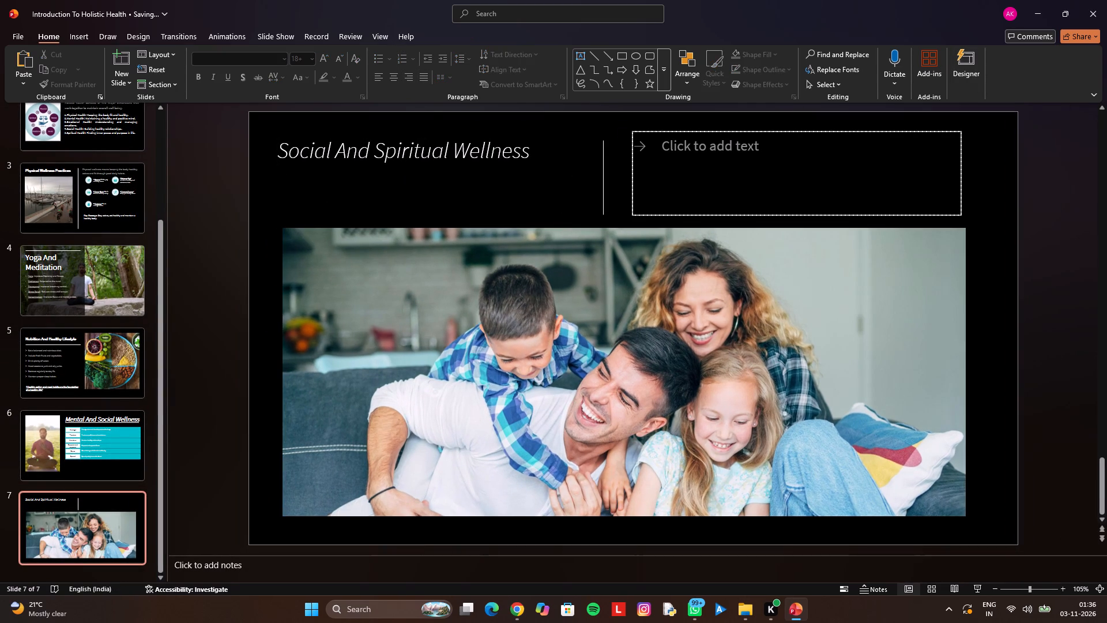
# Select the whole "Social And Spiritual Wellness" title and open its font size choices.
pyautogui.click(396, 147)
pyautogui.hotkey('ctrl', 'a')
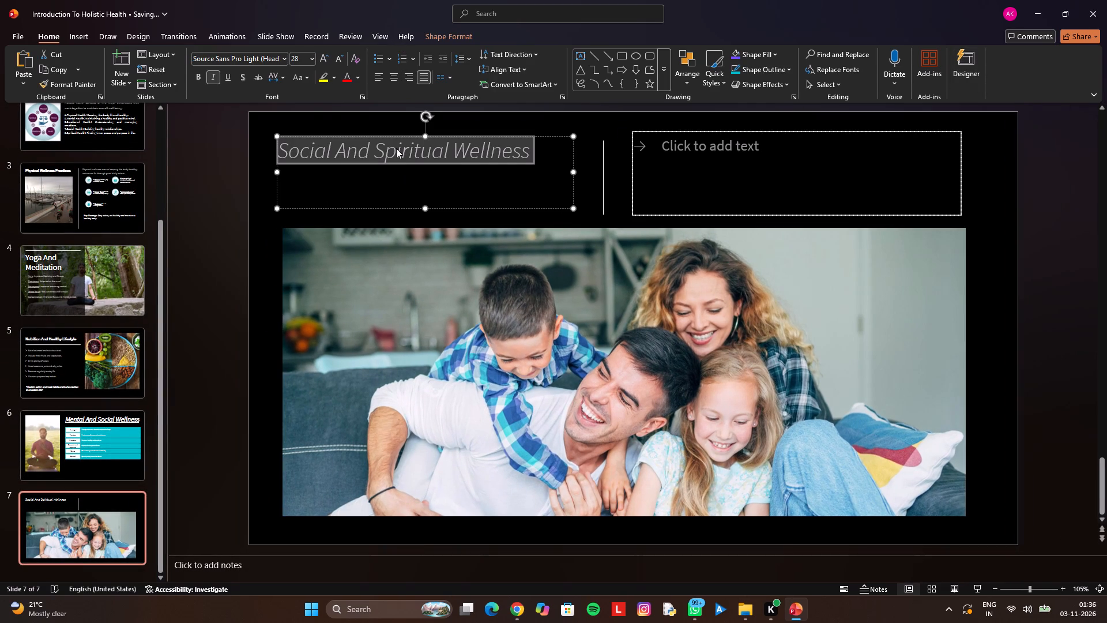
pyautogui.click(307, 57)
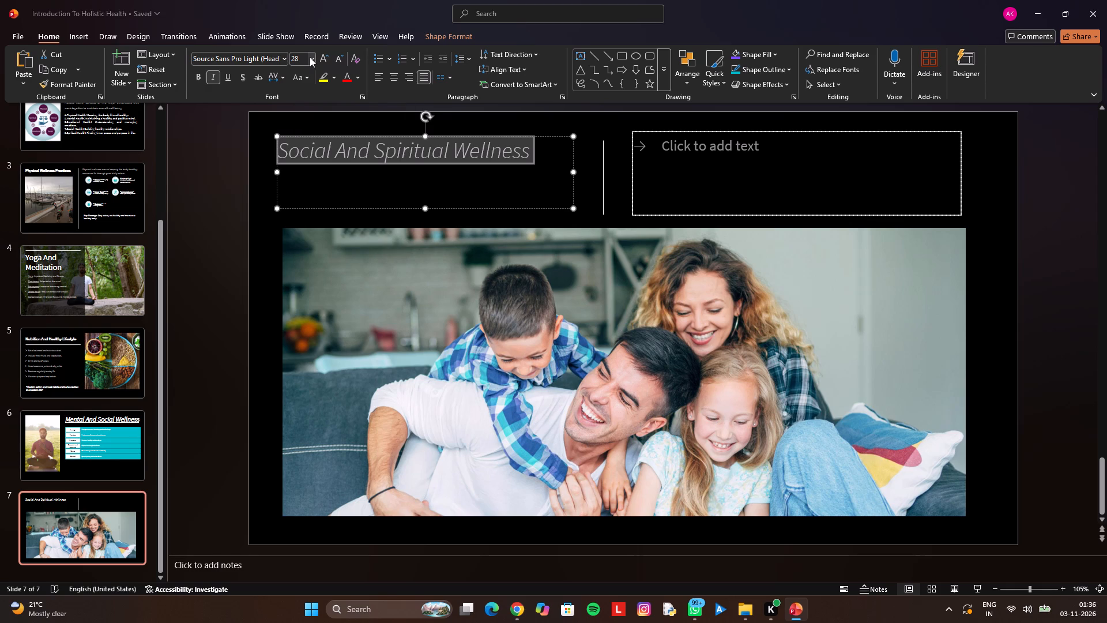
pyautogui.click(310, 57)
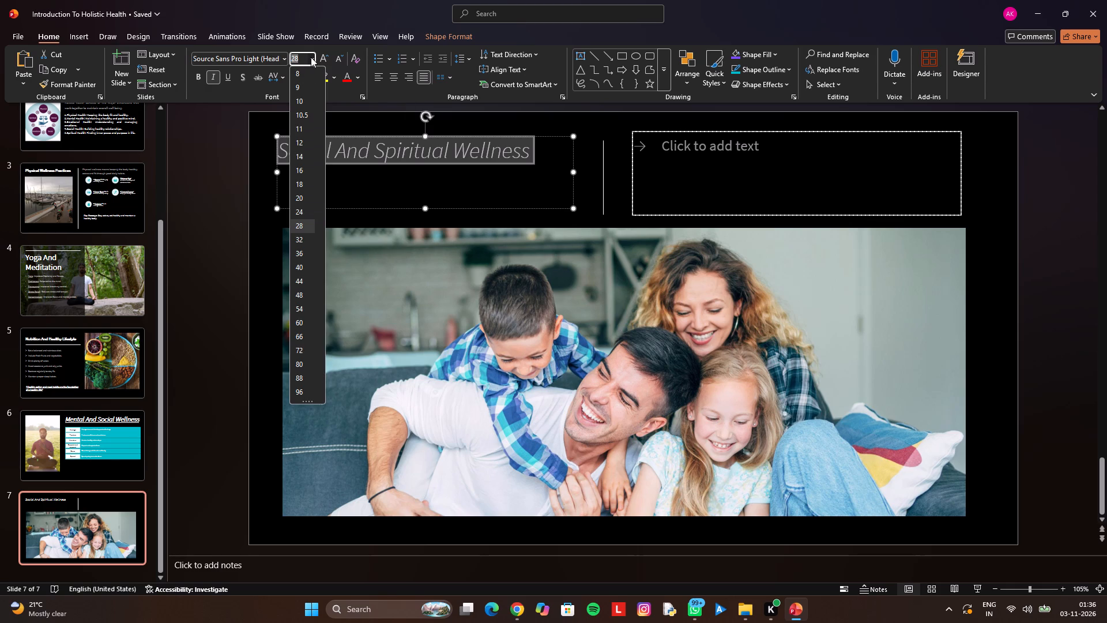
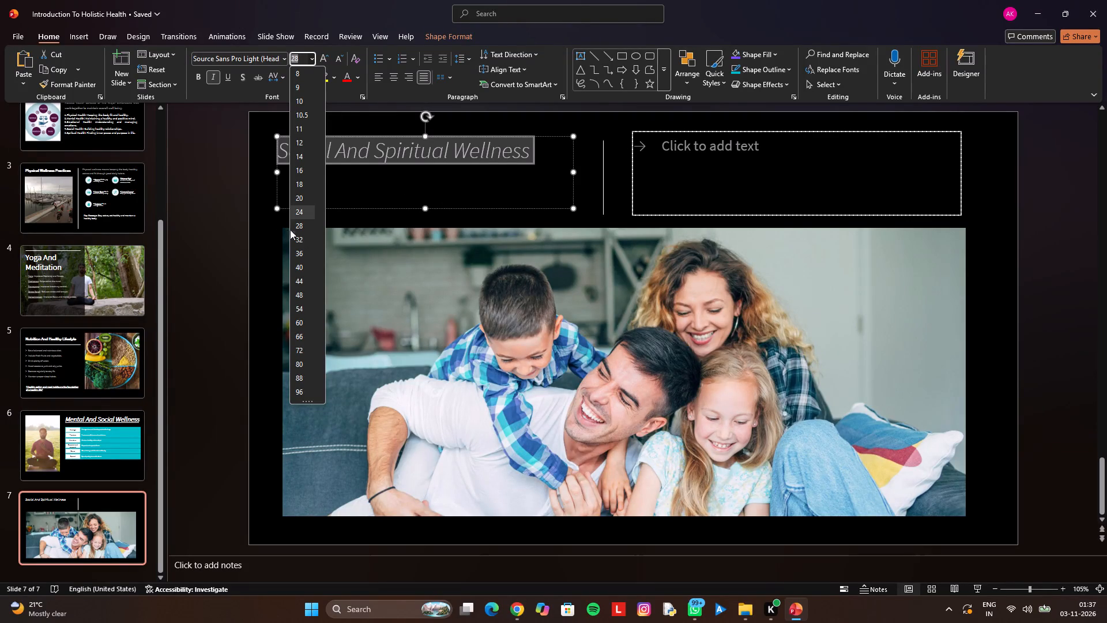
# Set the font size of the "Social And Spiritual Wellness" title to 36.
pyautogui.click(304, 258)
pyautogui.click(481, 193)
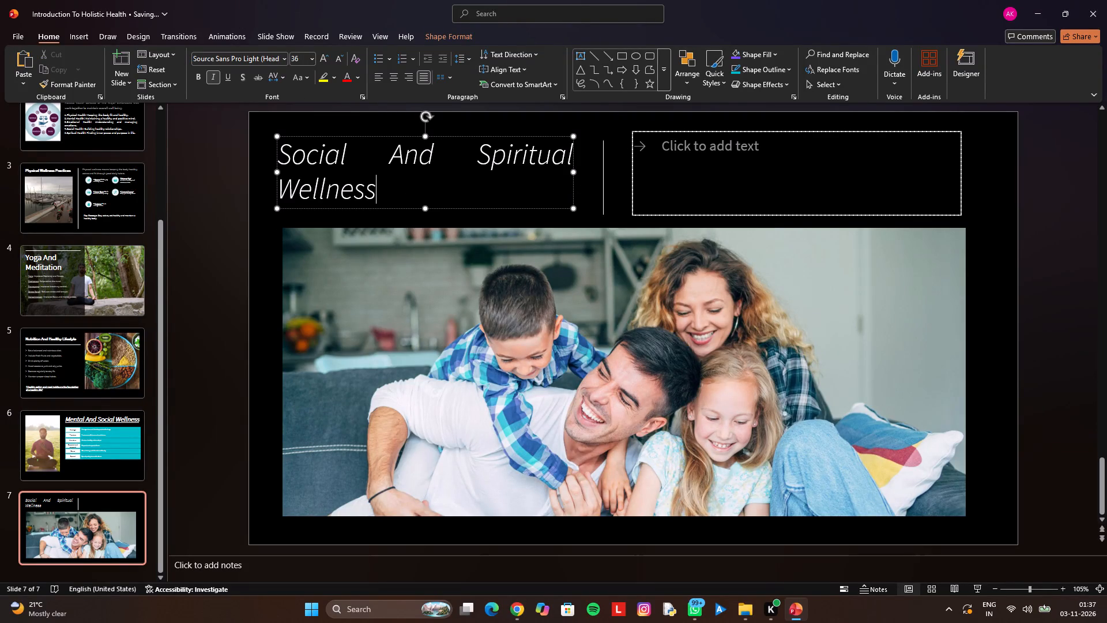
# Make the whole seventh slide title bold and remove its italic, leaving it without an underline.
pyautogui.click(195, 80)
pyautogui.click(197, 81)
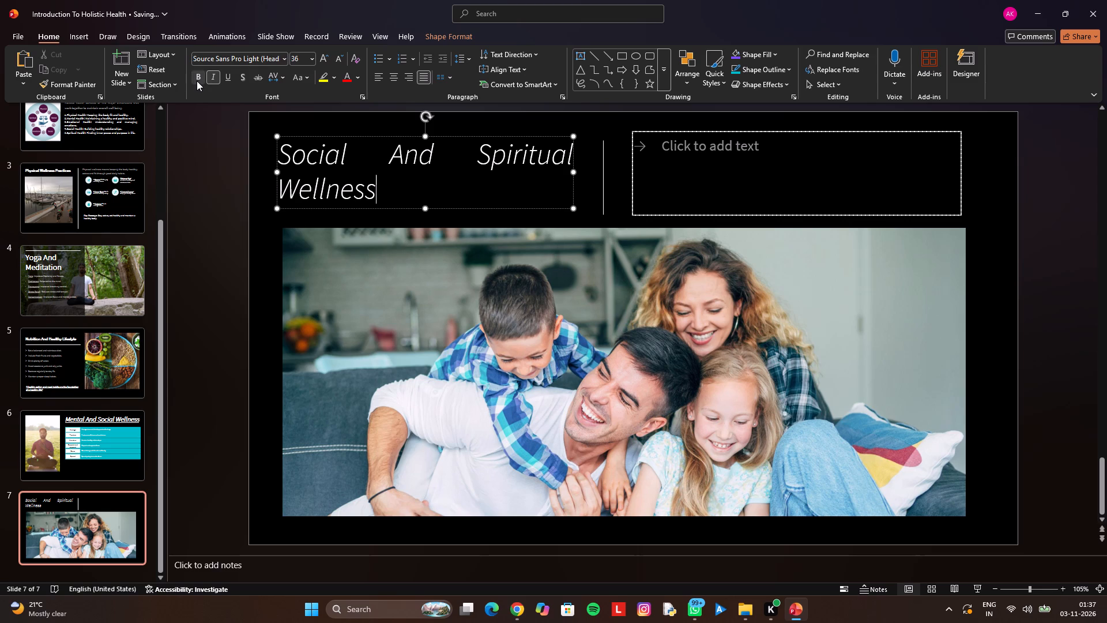
pyautogui.click(197, 81)
pyautogui.hotkey('ctrl', 'a')
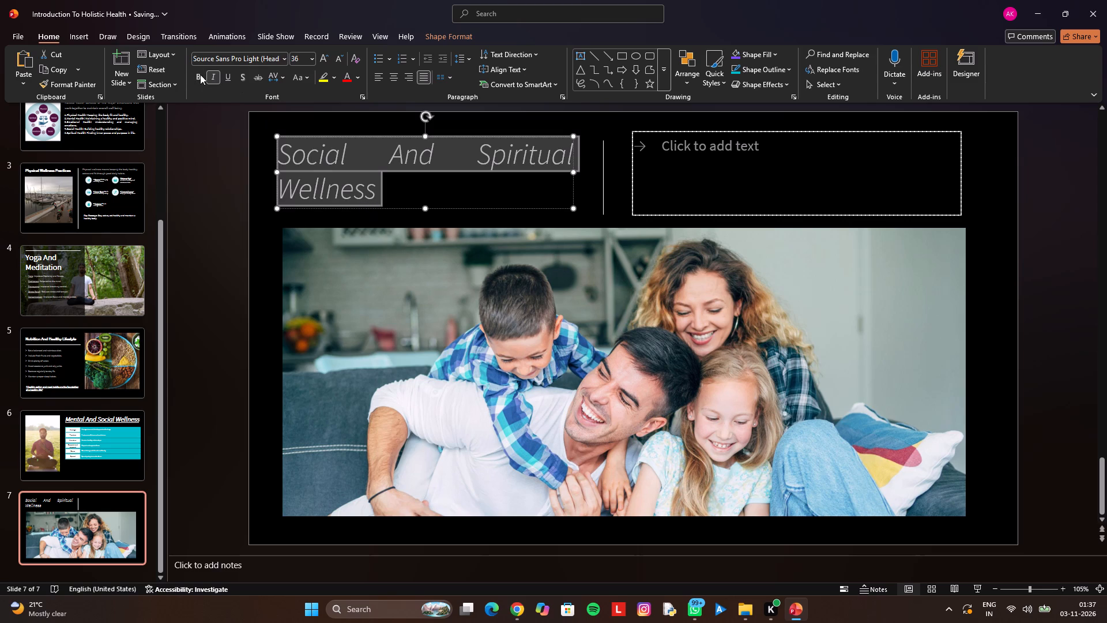
pyautogui.click(201, 74)
pyautogui.click(230, 77)
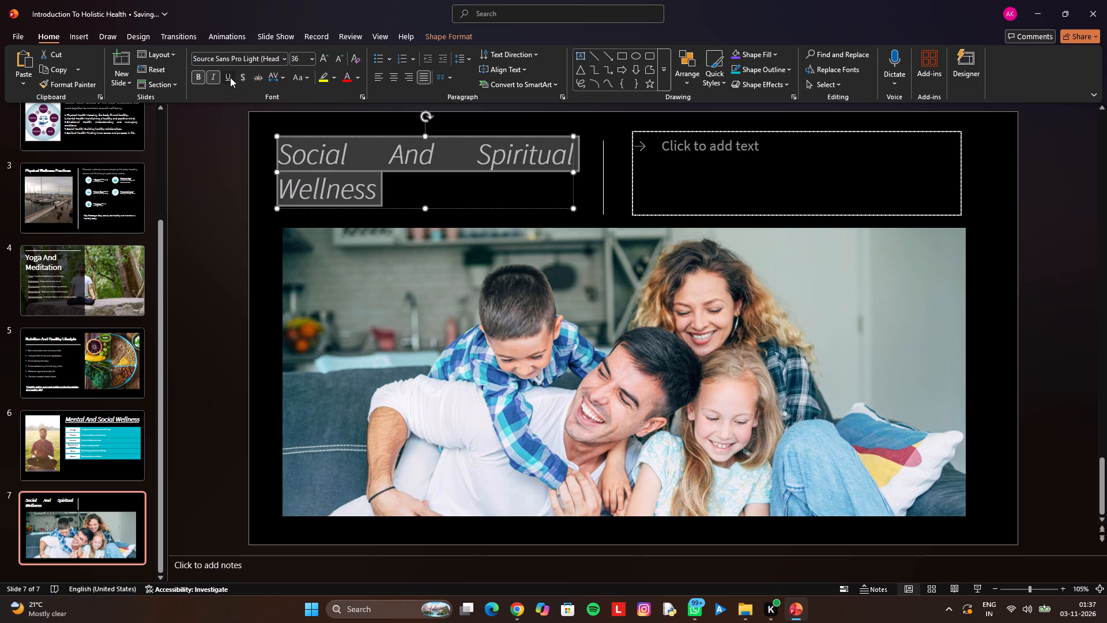
pyautogui.click(223, 77)
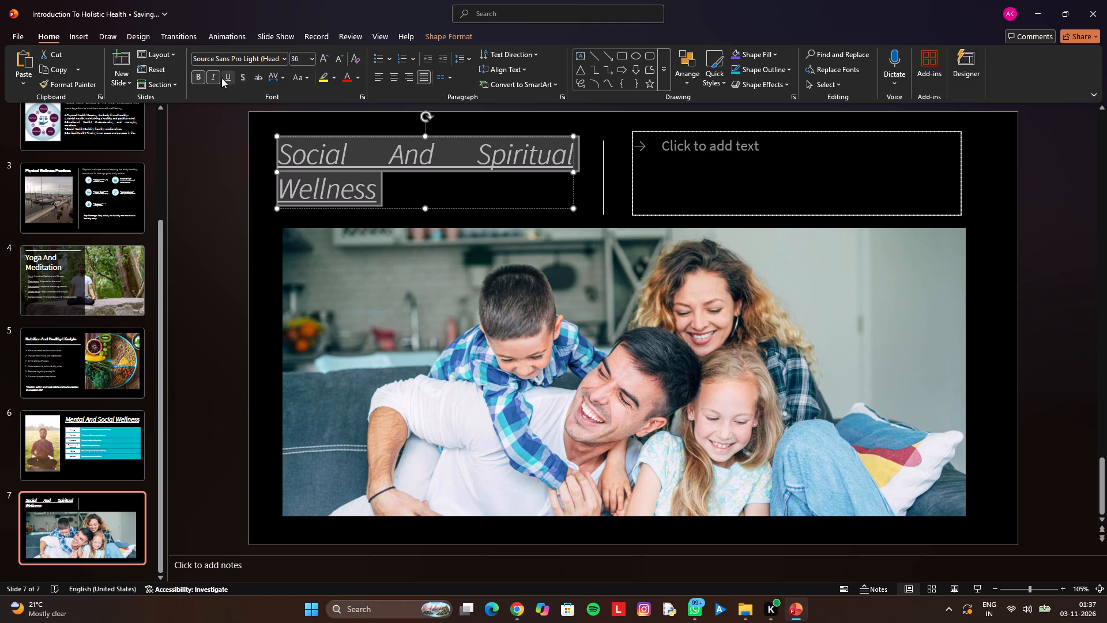
pyautogui.click(218, 77)
pyautogui.click(428, 183)
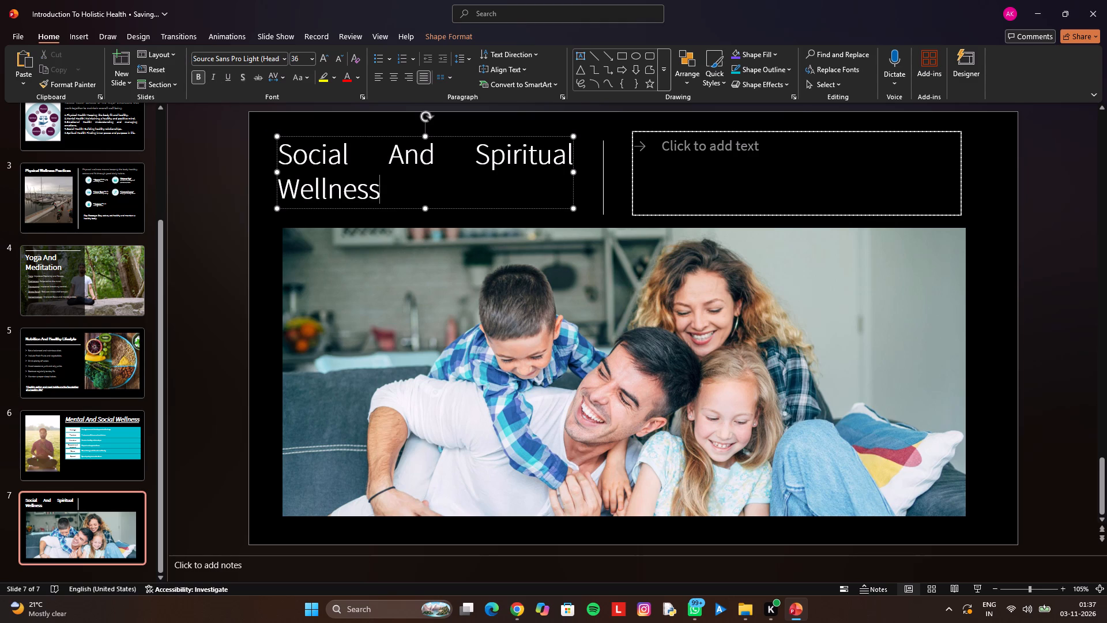
# Open the empty text placeholder beside the seventh slide's title for text entry.
pyautogui.click(733, 209)
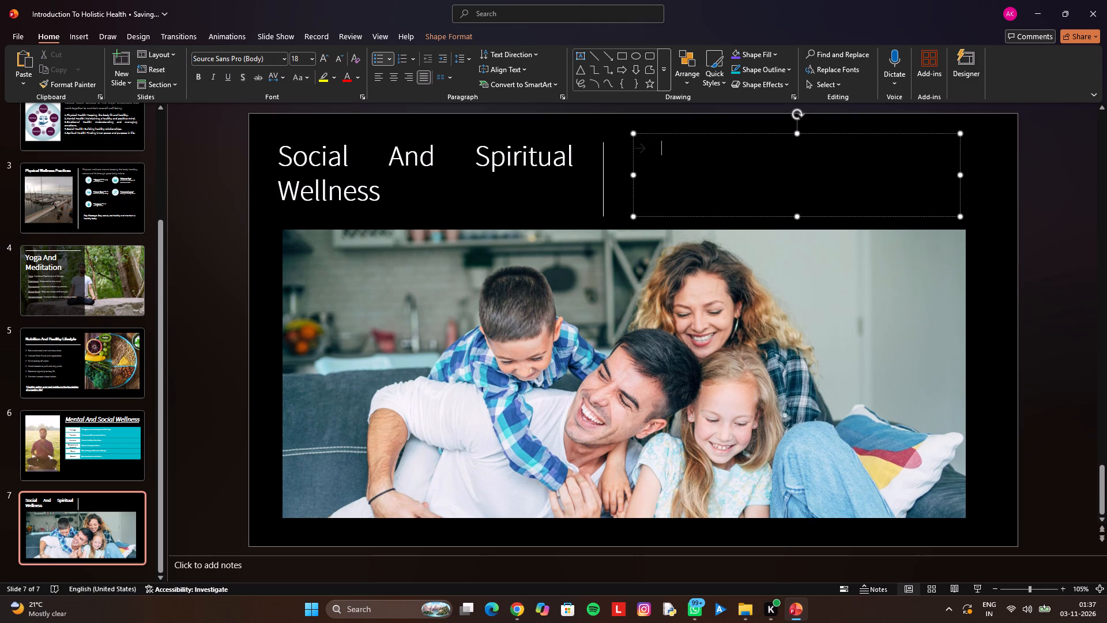
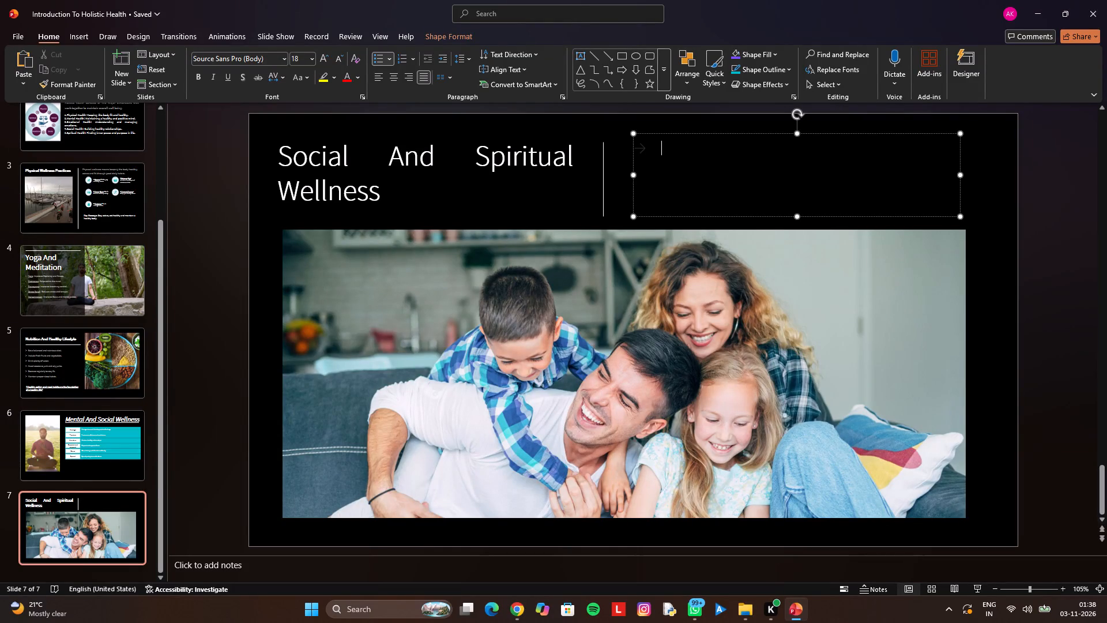
# Select the empty body text placeholder beside the seventh slide's title and place the text cursor inside it.
pyautogui.click(692, 133)
pyautogui.click(689, 151)
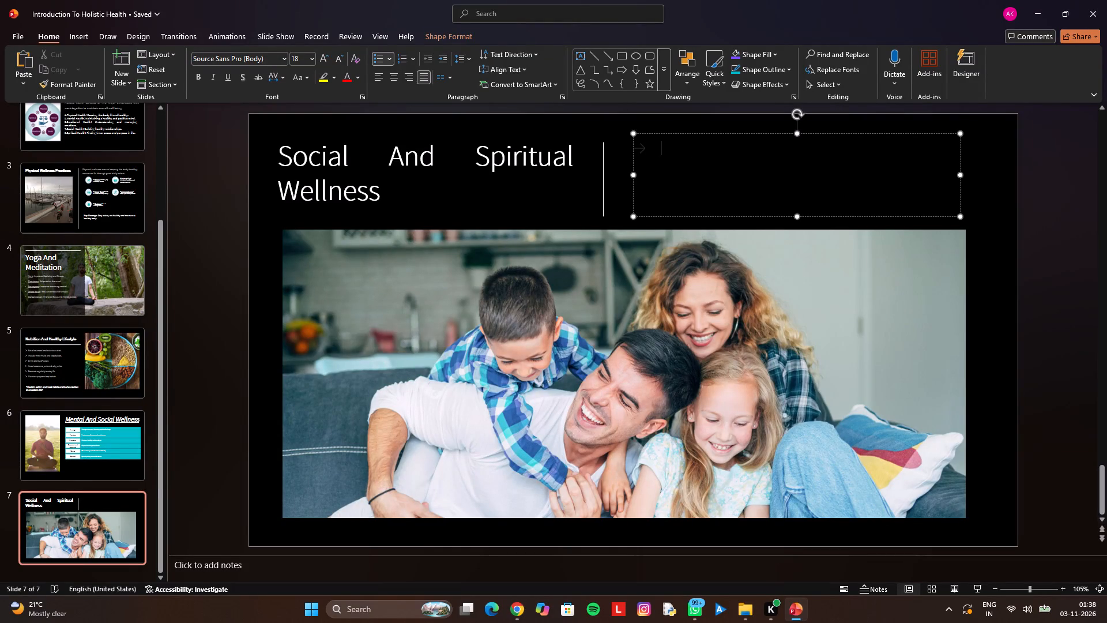
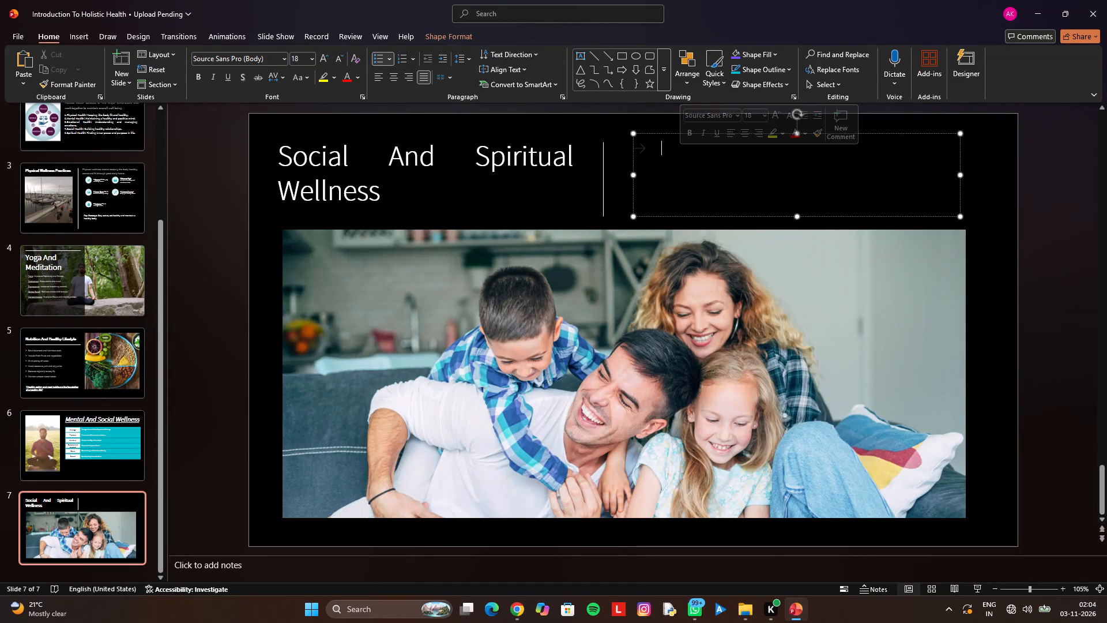
# Set the body placeholder beside the seventh slide's title to filled round bullets.
pyautogui.click(665, 165)
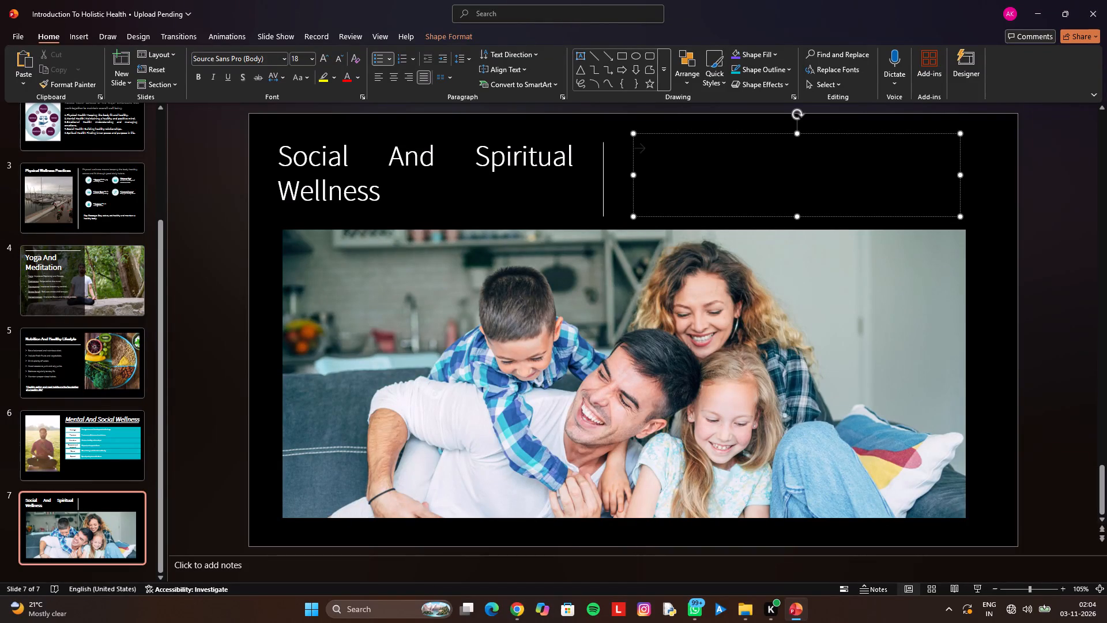
pyautogui.click(388, 55)
pyautogui.click(447, 89)
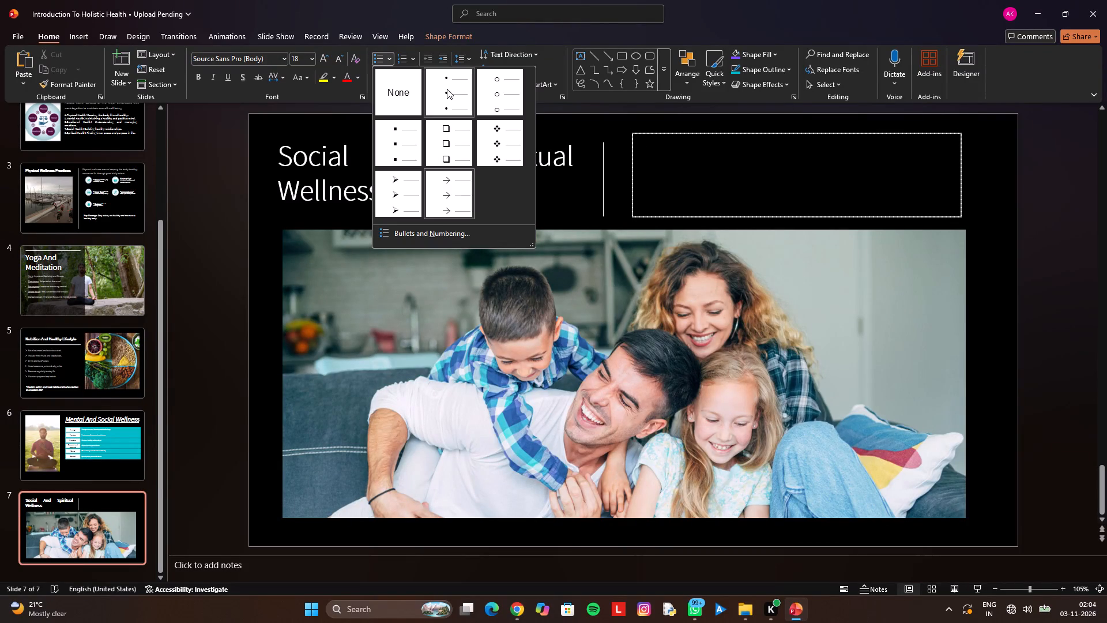
# Enter "Build healthy relationships" as the first bullet in the body placeholder.
pyautogui.click(650, 145)
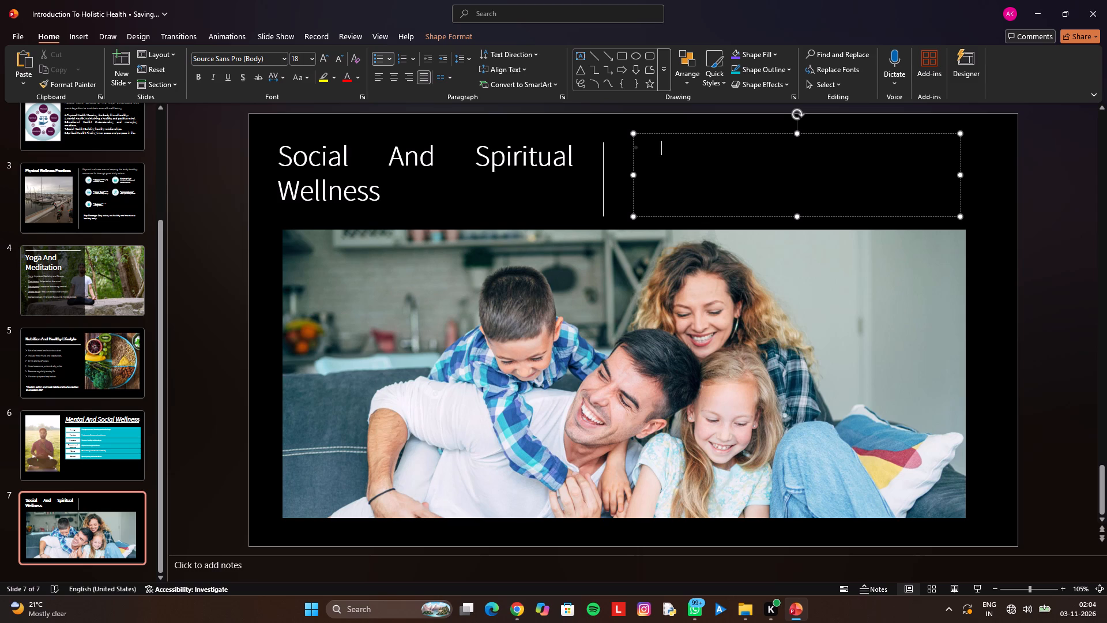
pyautogui.write('Bui')
pyautogui.press('d')
pyautogui.press('BackSpace')
pyautogui.write('ld')
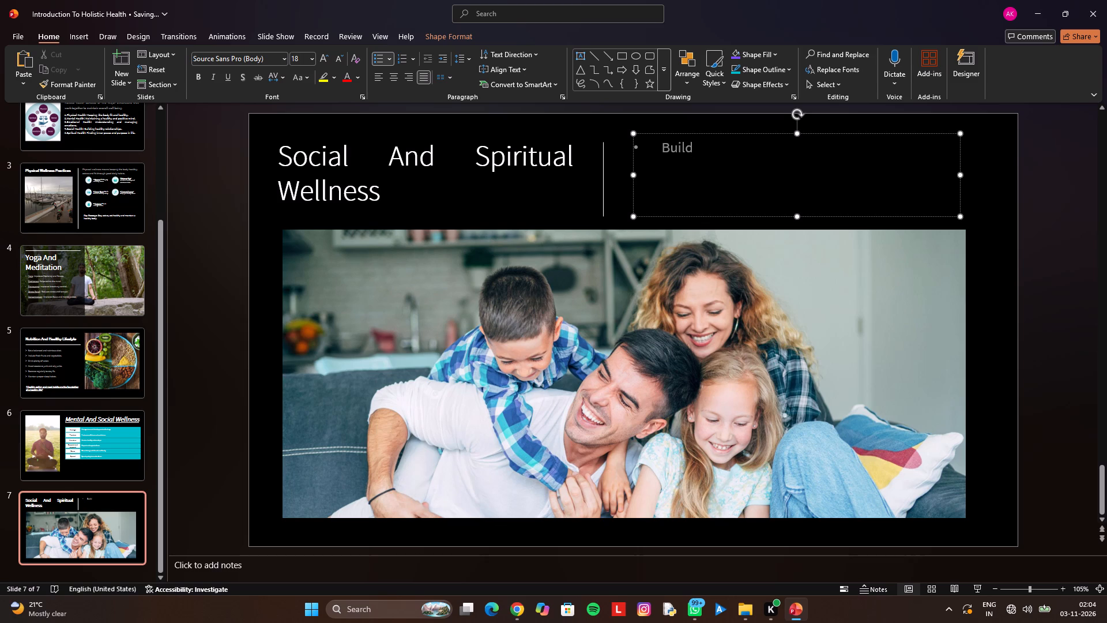
pyautogui.press('space')
pyautogui.write('healthy')
pyautogui.press('space')
pyautogui.write('rela')
pyautogui.write('tionshi')
pyautogui.press('p')
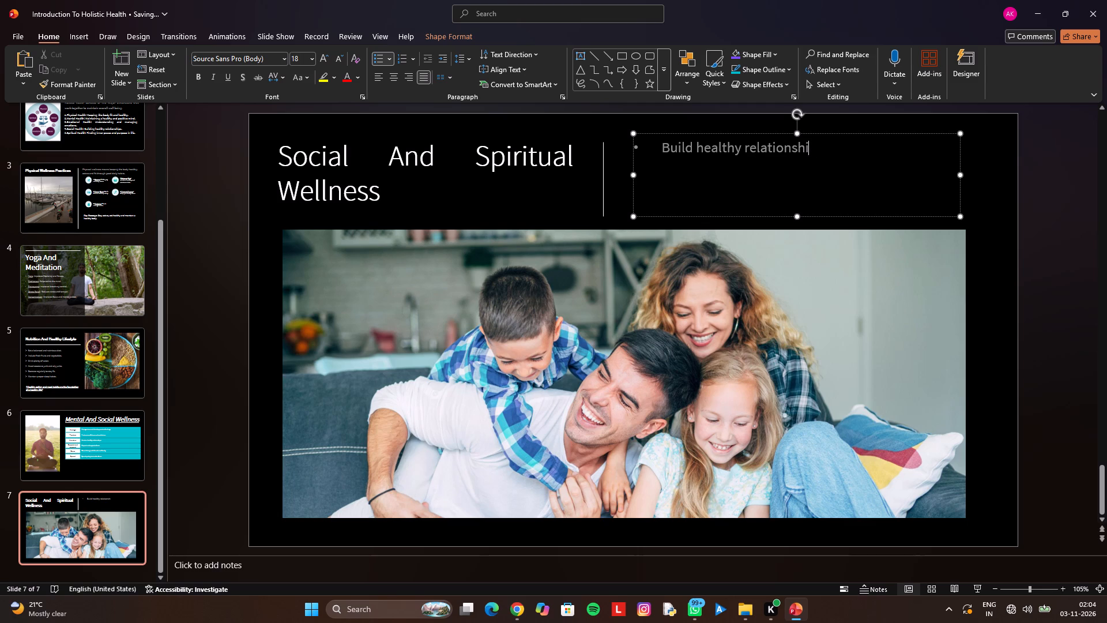
pyautogui.press('s')
# Add a second bullet reading "Respect and help others".
pyautogui.press('Return')
pyautogui.write('REs')
pyautogui.press('BackSpace')
pyautogui.press('BackSpace')
pyautogui.write('espect')
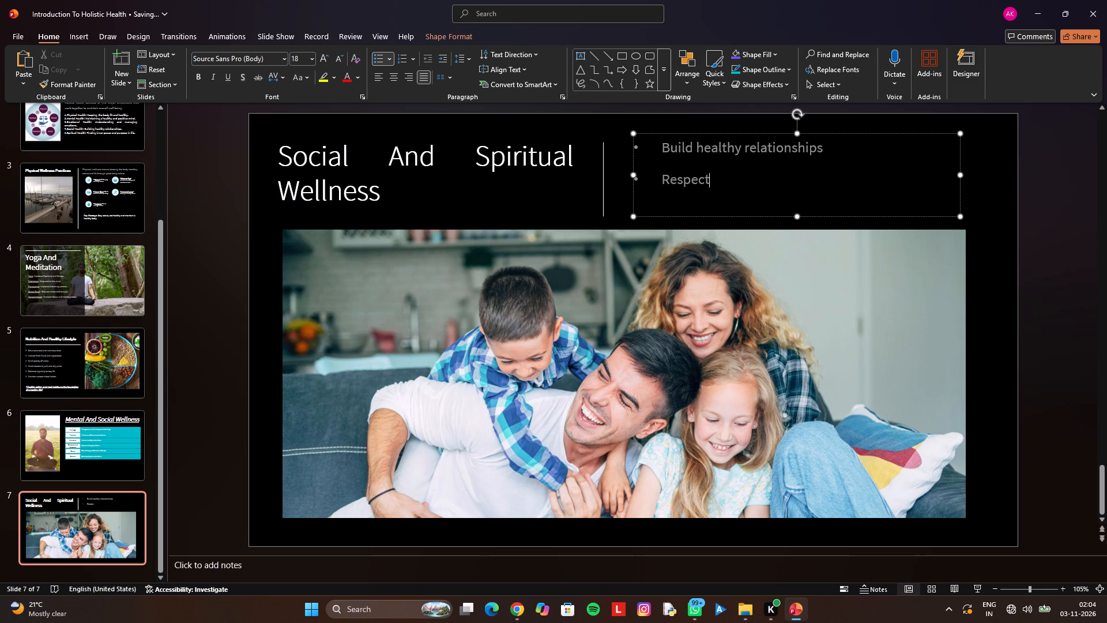
pyautogui.press('space')
pyautogui.write('and')
pyautogui.press('space')
pyautogui.write('help')
pyautogui.press('space')
pyautogui.write('others')
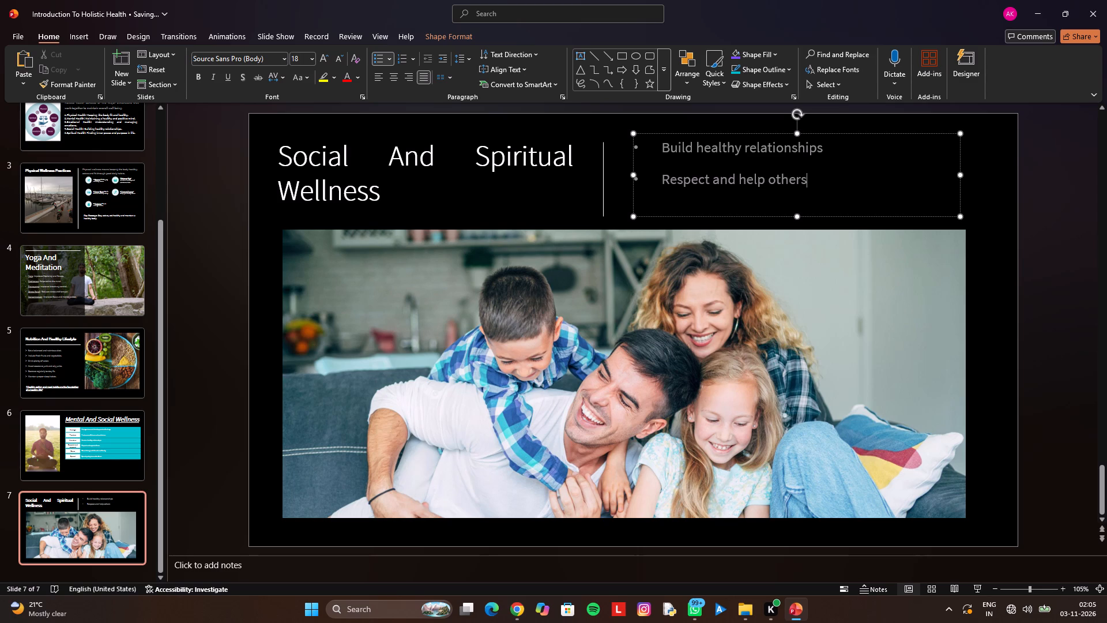
# Add a third bullet reading "Practice gratitude".
pyautogui.press('Return')
pyautogui.write('Practi')
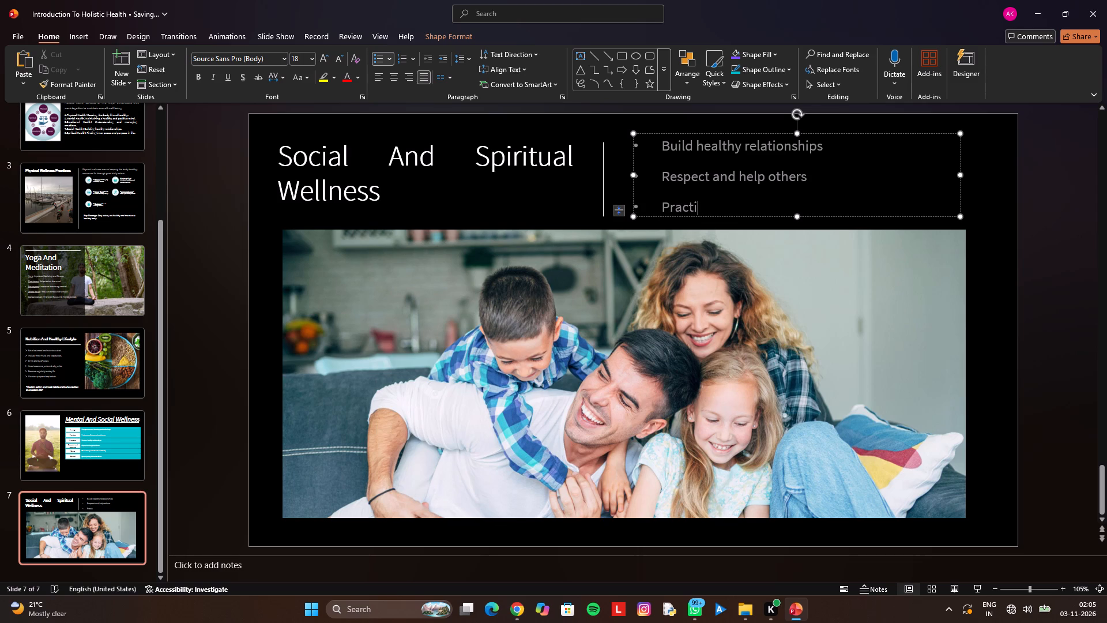
pyautogui.write('ce')
pyautogui.press('space')
pyautogui.press('g')
pyautogui.write('ratitude')
pyautogui.press('space')
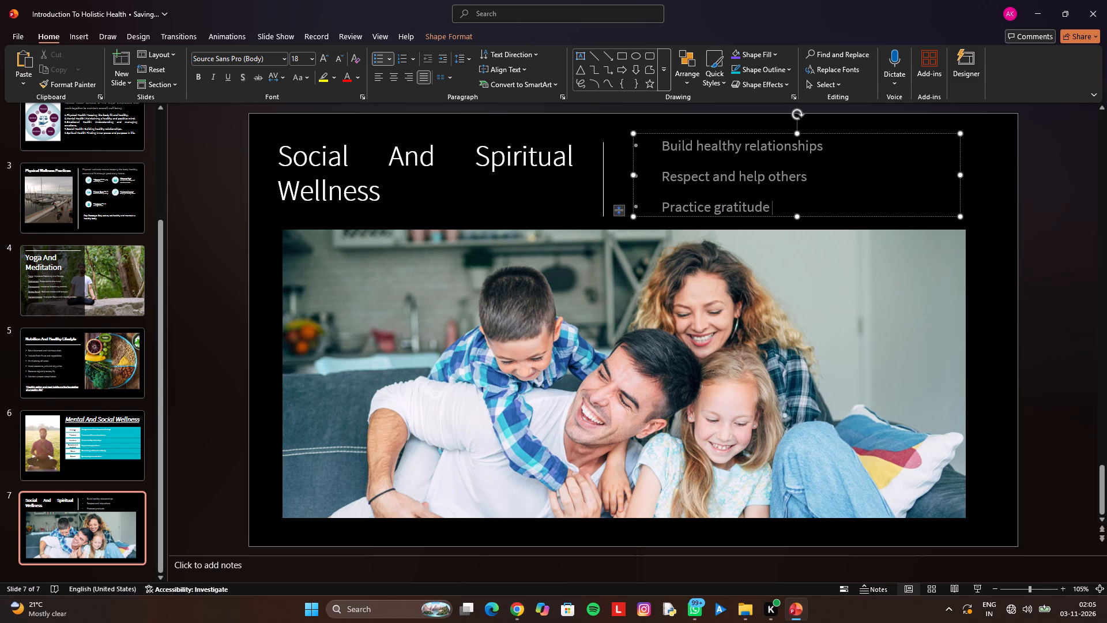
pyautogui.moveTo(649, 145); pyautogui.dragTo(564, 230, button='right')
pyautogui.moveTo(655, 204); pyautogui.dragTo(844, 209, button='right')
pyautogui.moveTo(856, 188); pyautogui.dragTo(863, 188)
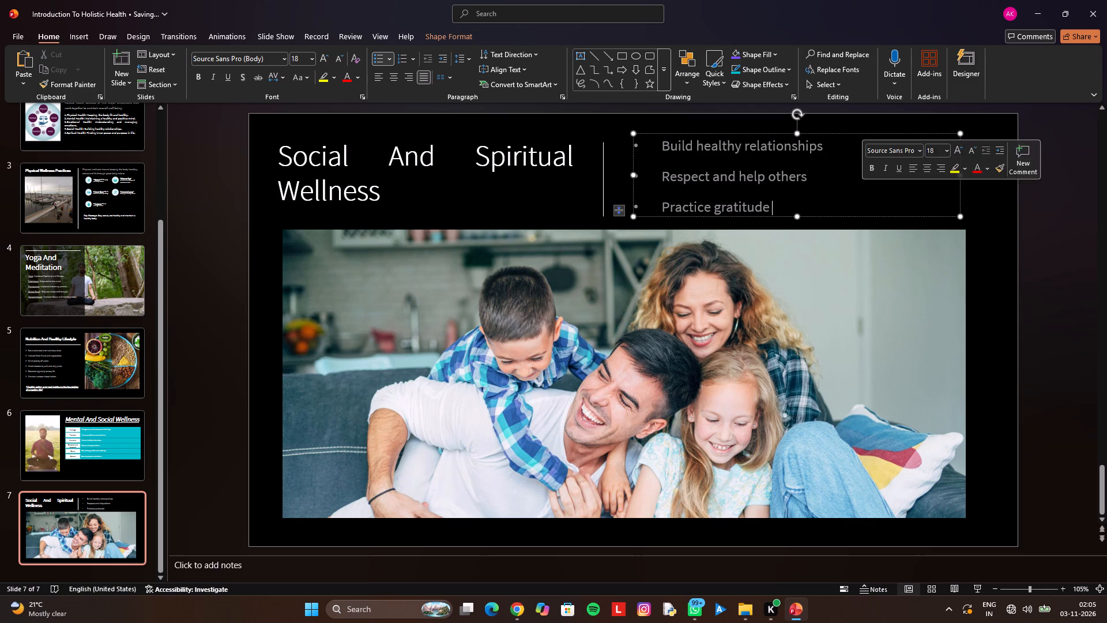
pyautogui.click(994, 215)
# Resize the bulleted placeholder to fit closely around its three lines, with its lower edge at the top of the picture.
pyautogui.click(837, 183)
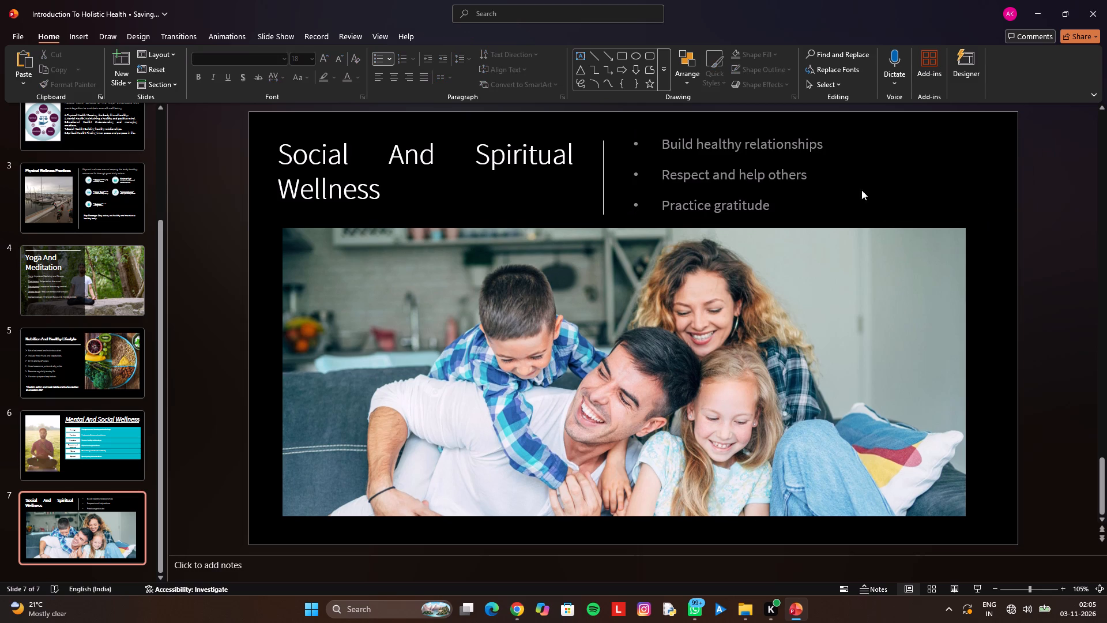
pyautogui.doubleClick(940, 206)
pyautogui.doubleClick(803, 177)
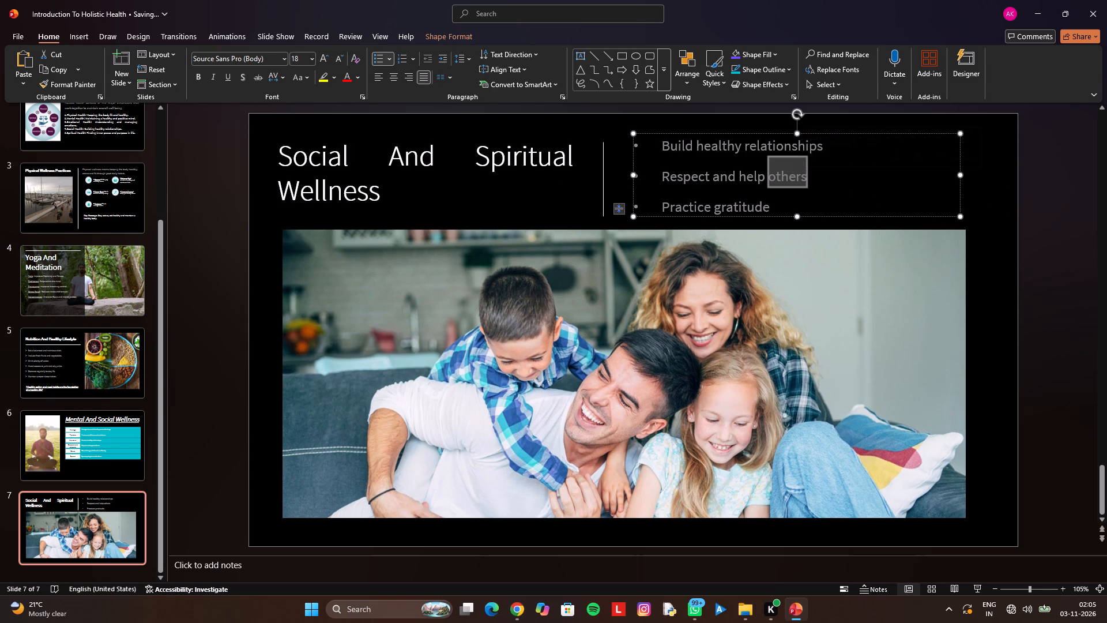
pyautogui.moveTo(960, 217); pyautogui.dragTo(820, 211)
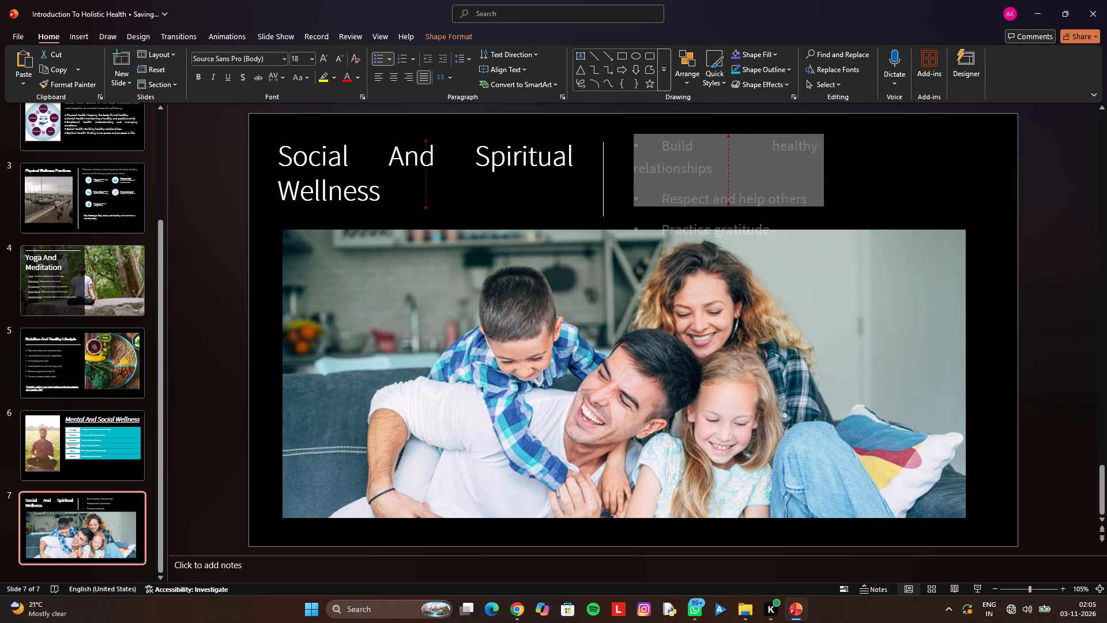
pyautogui.moveTo(820, 211); pyautogui.dragTo(837, 256)
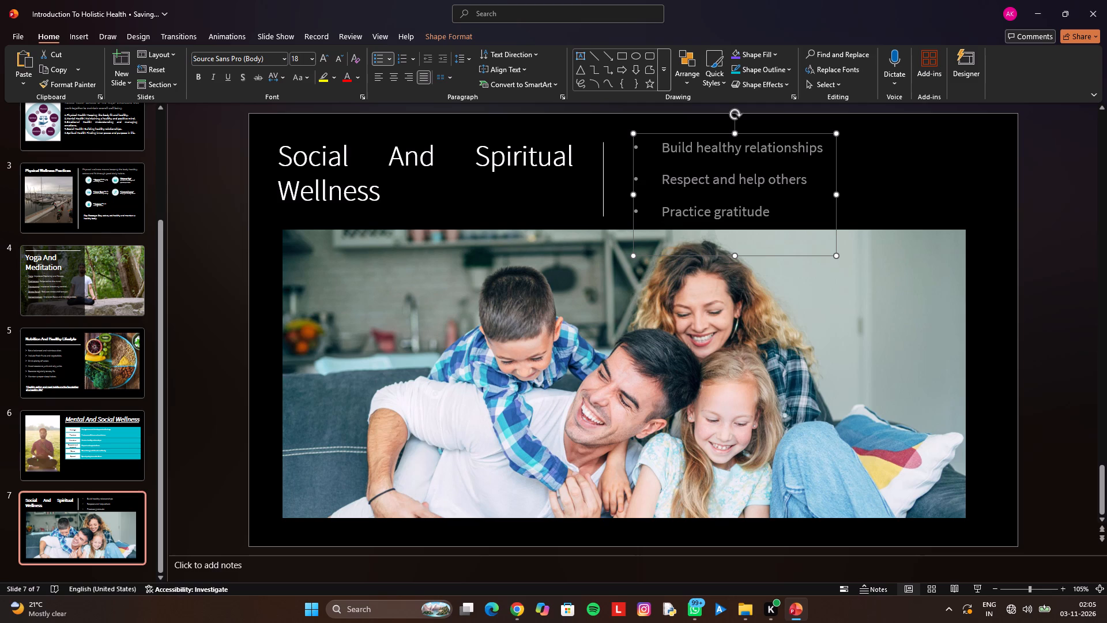
pyautogui.moveTo(838, 259); pyautogui.dragTo(843, 225)
pyautogui.click(884, 211)
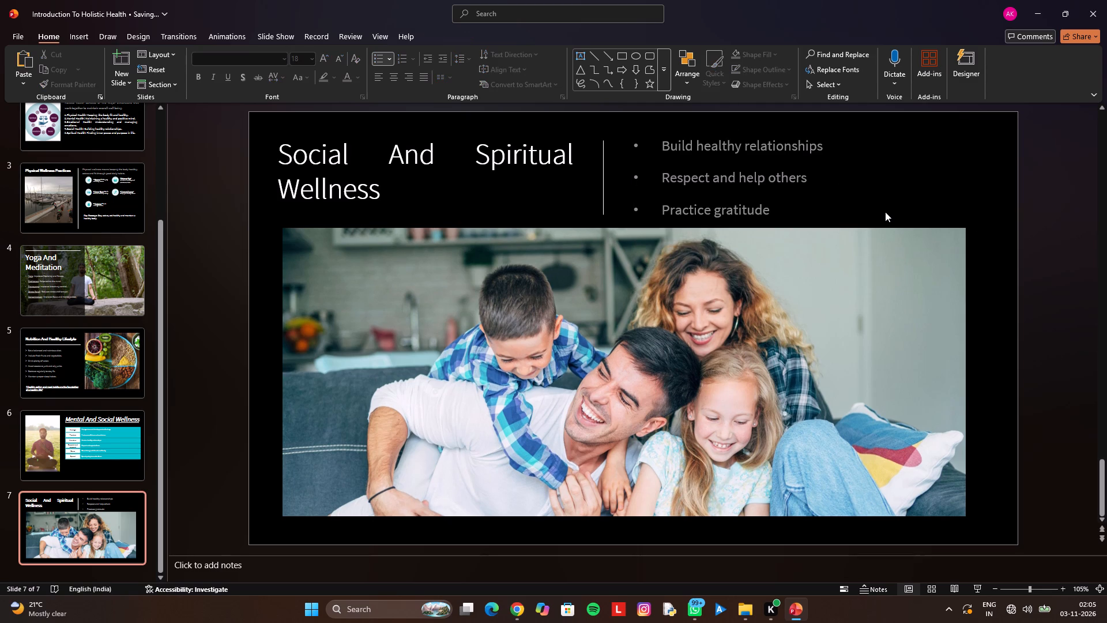
# Extend the bulleted placeholder's left edge to bring its text closer to the vertical divider line.
pyautogui.doubleClick(651, 183)
pyautogui.moveTo(631, 182); pyautogui.dragTo(620, 180)
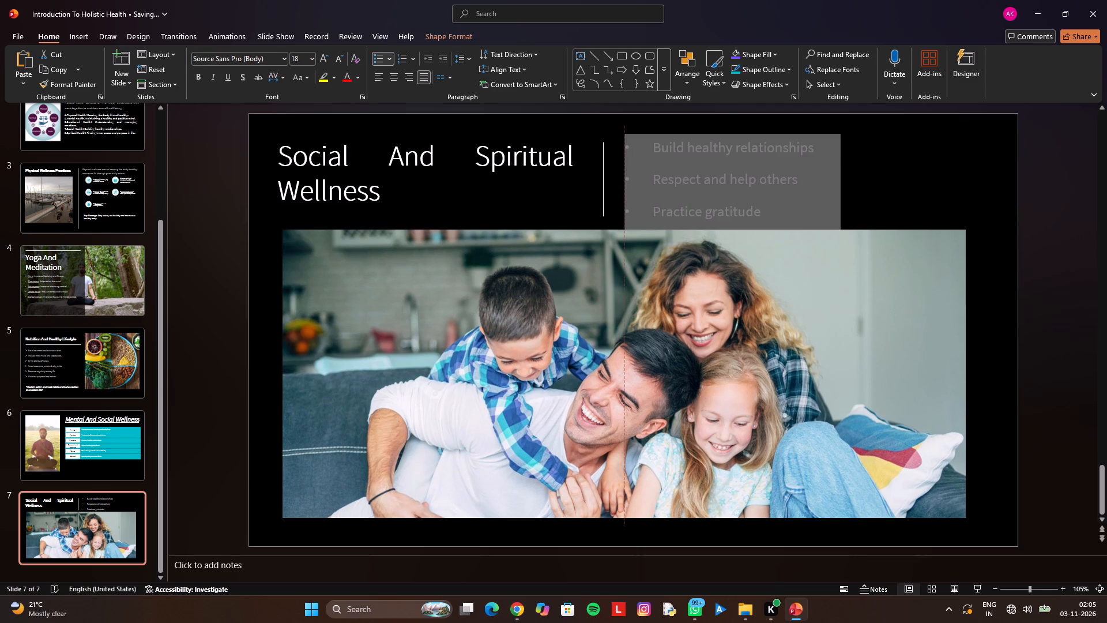
pyautogui.moveTo(620, 180); pyautogui.dragTo(614, 179)
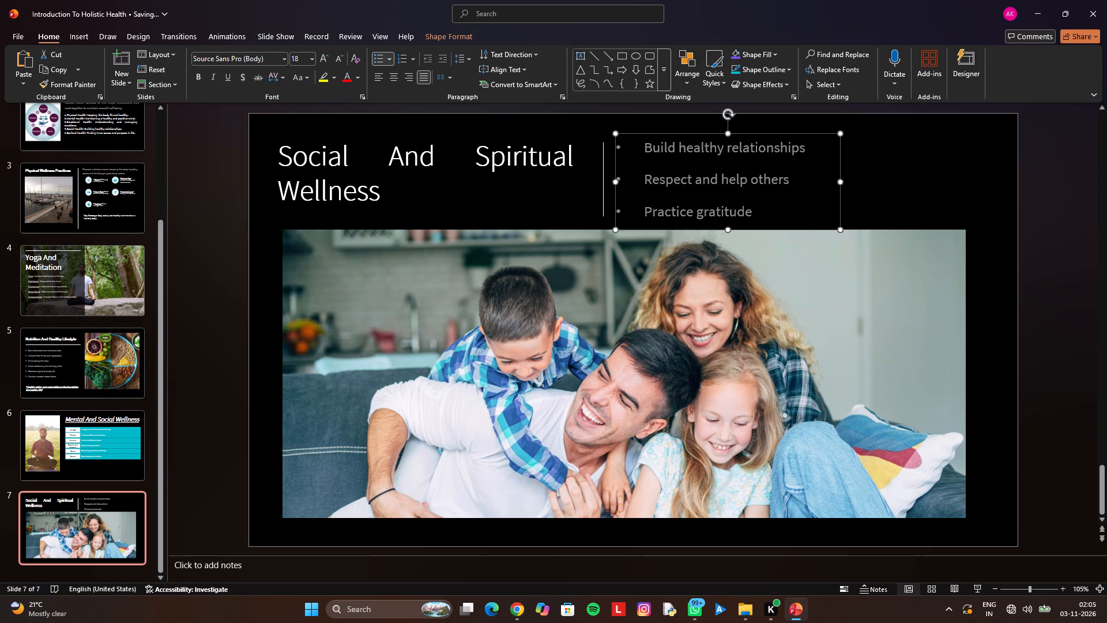
# Shift the family picture slightly to the left on the slide.
pyautogui.moveTo(837, 232); pyautogui.dragTo(825, 232)
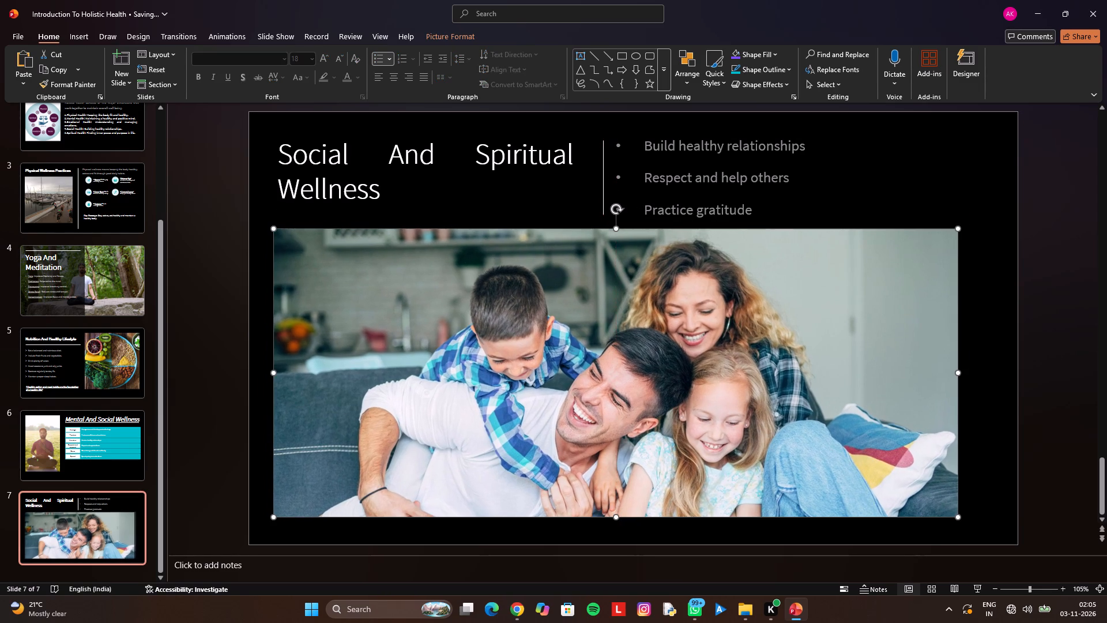
# Shrink the bulleted placeholder slightly from its lower right corner.
pyautogui.doubleClick(766, 180)
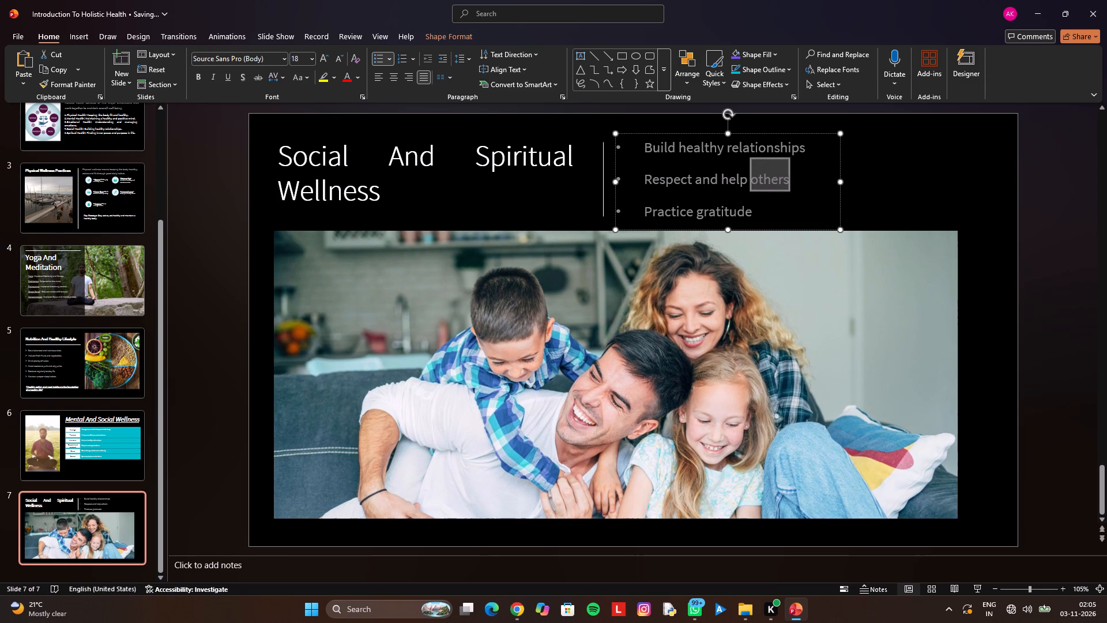
pyautogui.moveTo(838, 232); pyautogui.dragTo(831, 226)
pyautogui.click(869, 194)
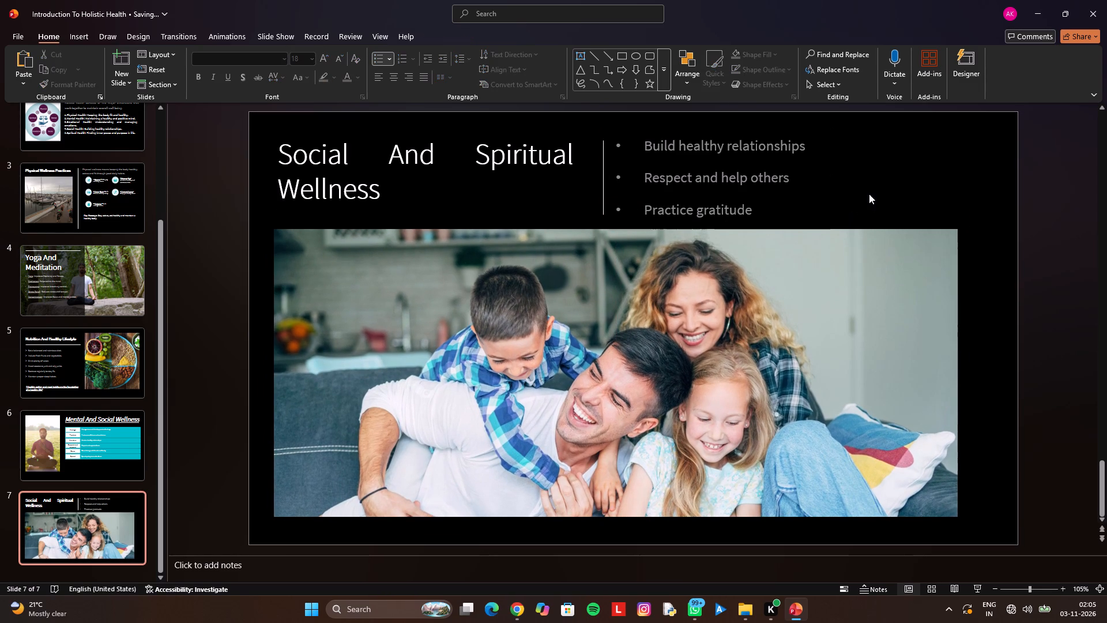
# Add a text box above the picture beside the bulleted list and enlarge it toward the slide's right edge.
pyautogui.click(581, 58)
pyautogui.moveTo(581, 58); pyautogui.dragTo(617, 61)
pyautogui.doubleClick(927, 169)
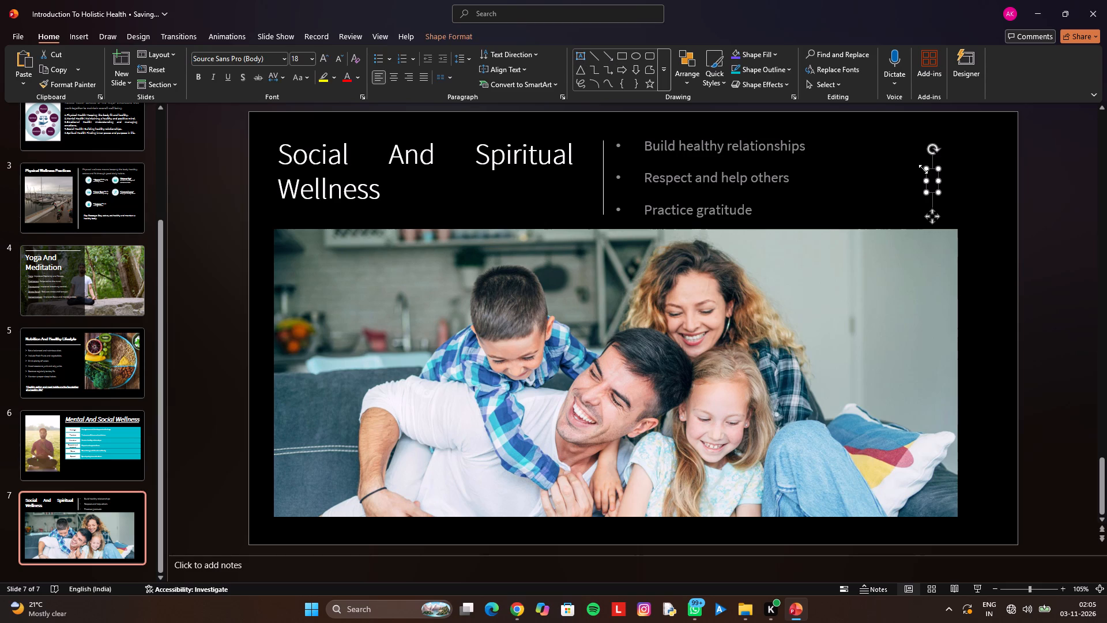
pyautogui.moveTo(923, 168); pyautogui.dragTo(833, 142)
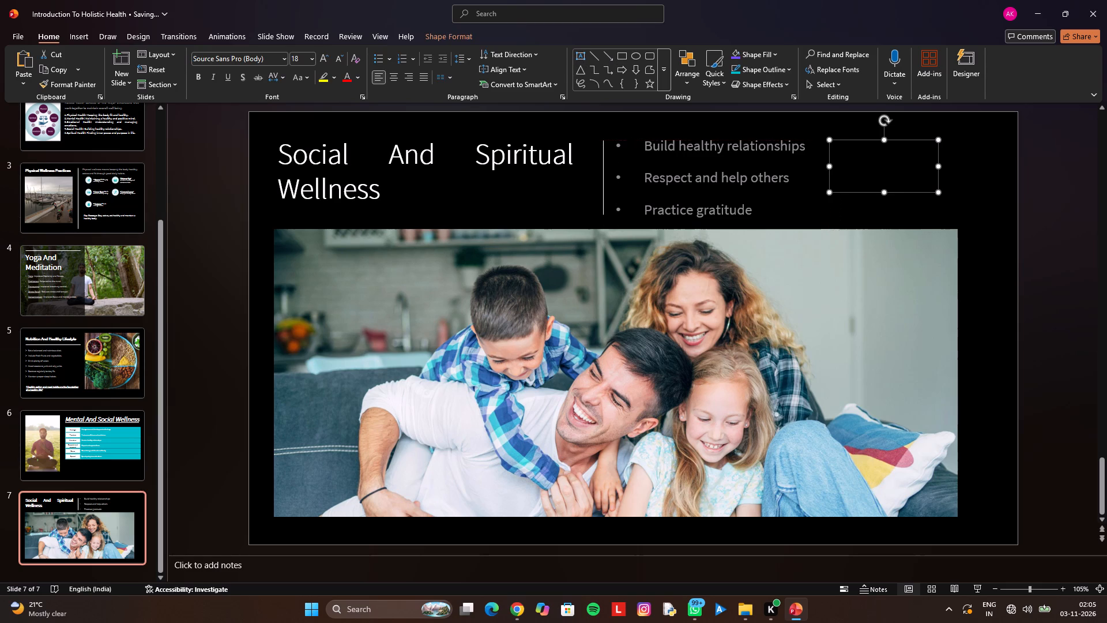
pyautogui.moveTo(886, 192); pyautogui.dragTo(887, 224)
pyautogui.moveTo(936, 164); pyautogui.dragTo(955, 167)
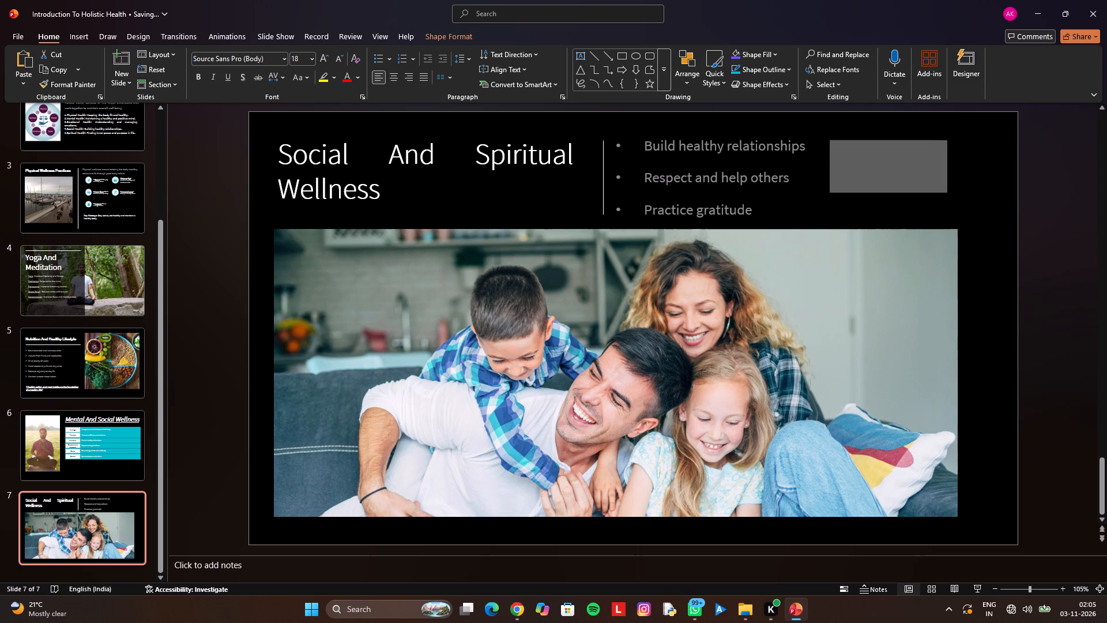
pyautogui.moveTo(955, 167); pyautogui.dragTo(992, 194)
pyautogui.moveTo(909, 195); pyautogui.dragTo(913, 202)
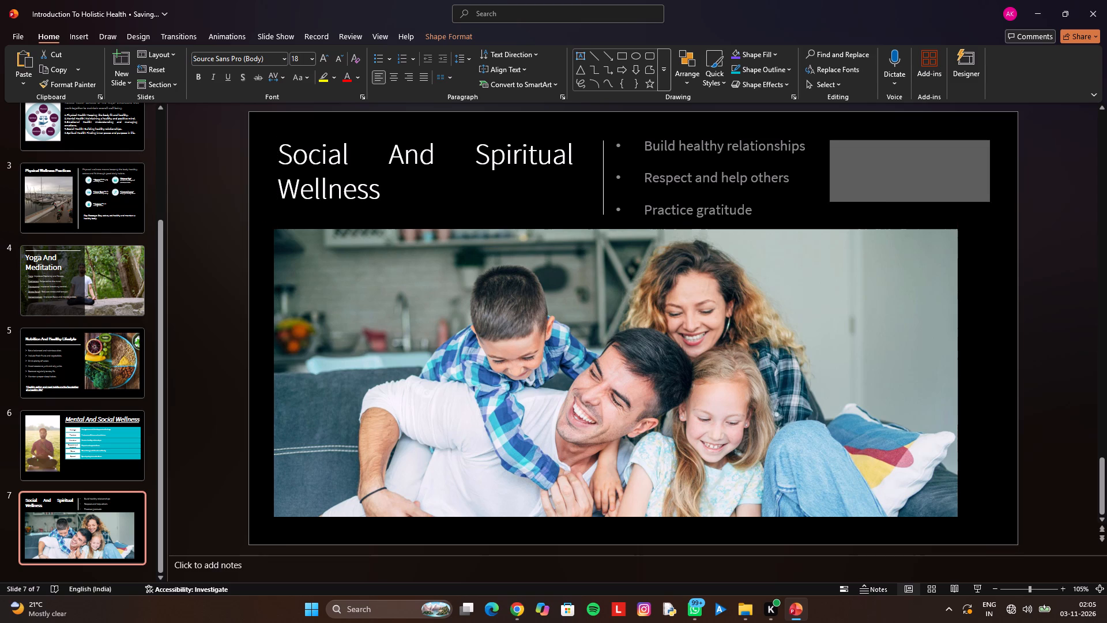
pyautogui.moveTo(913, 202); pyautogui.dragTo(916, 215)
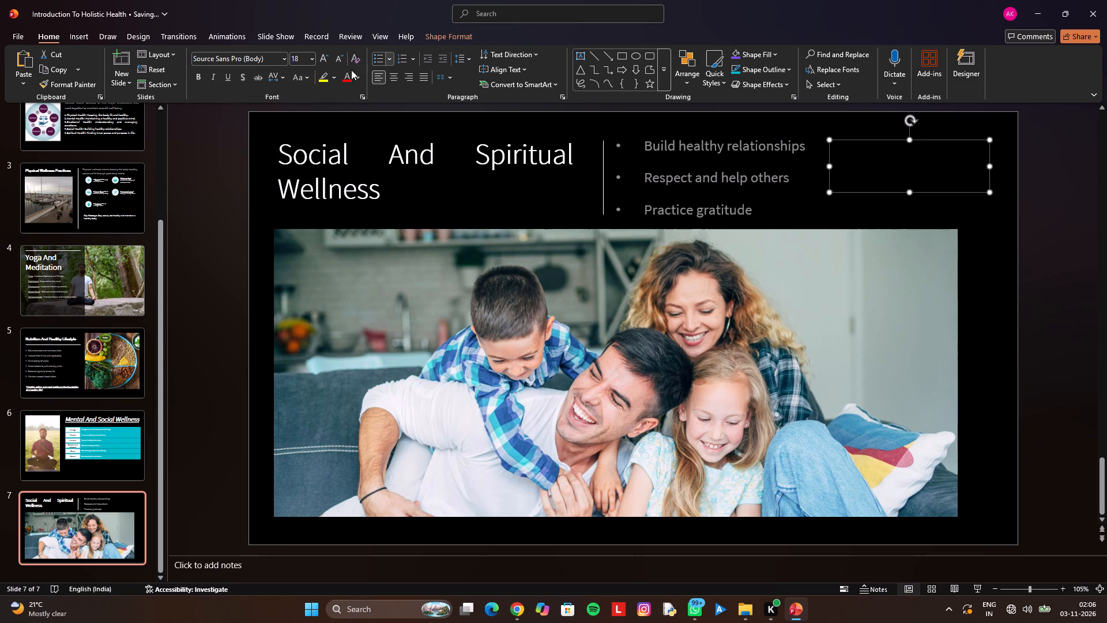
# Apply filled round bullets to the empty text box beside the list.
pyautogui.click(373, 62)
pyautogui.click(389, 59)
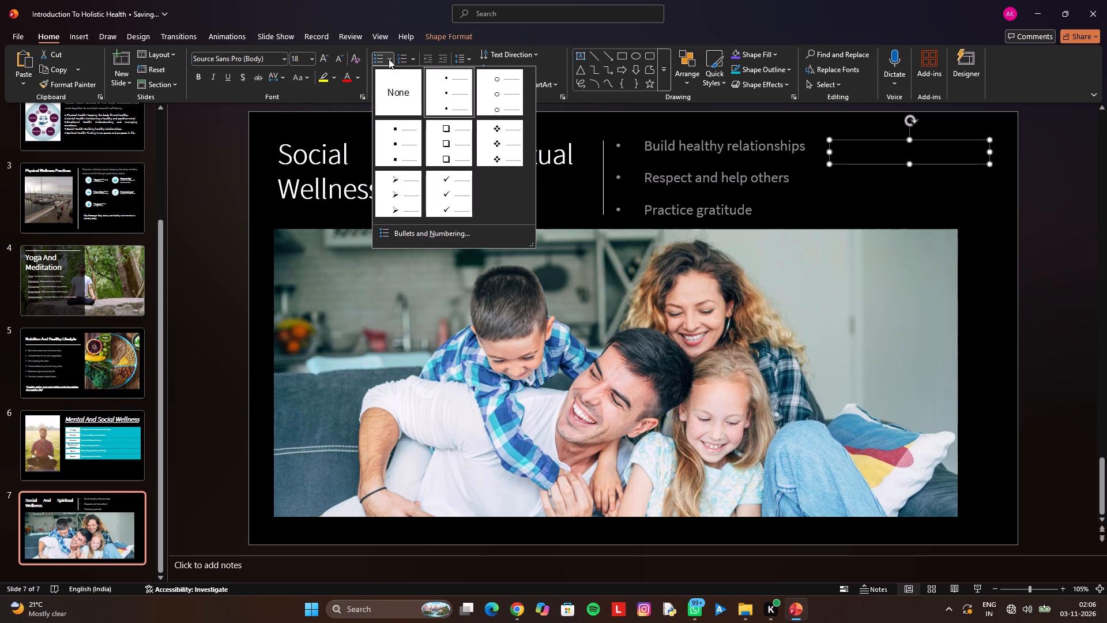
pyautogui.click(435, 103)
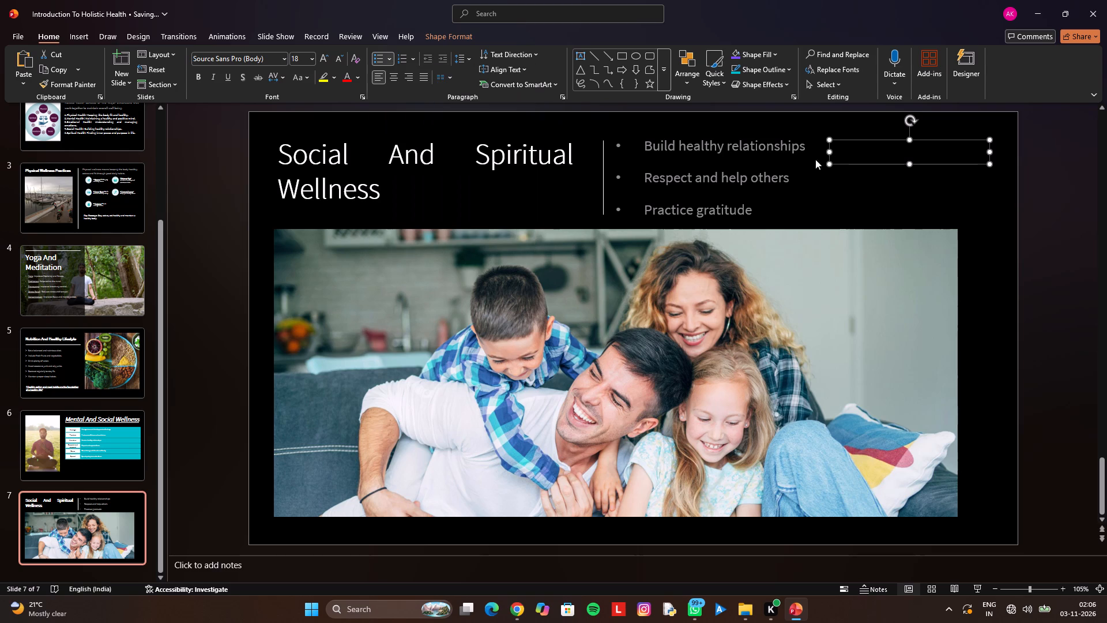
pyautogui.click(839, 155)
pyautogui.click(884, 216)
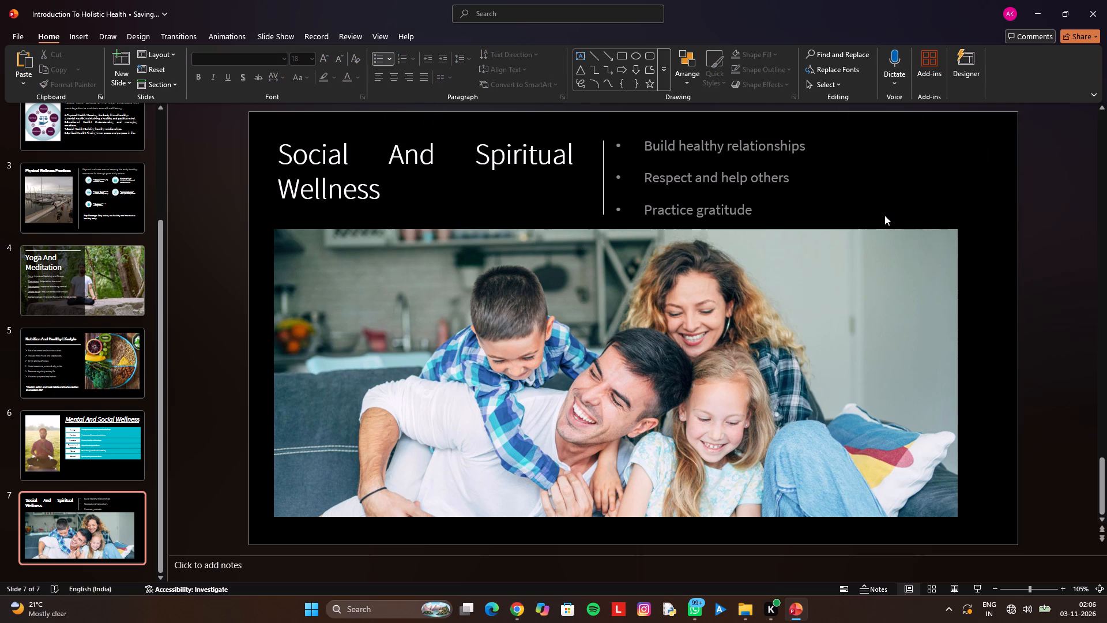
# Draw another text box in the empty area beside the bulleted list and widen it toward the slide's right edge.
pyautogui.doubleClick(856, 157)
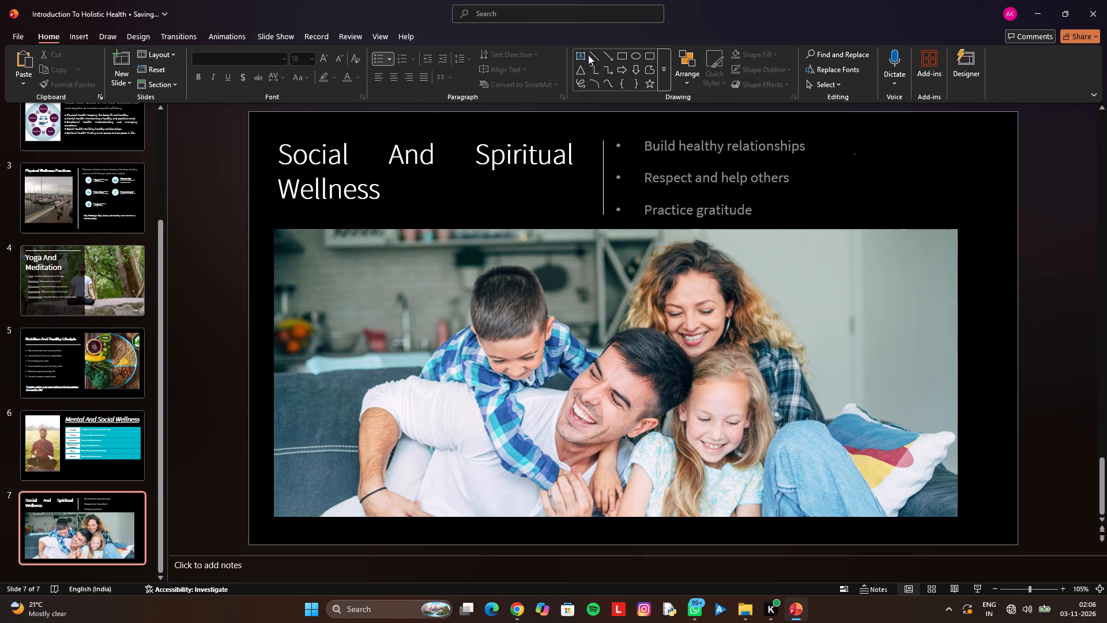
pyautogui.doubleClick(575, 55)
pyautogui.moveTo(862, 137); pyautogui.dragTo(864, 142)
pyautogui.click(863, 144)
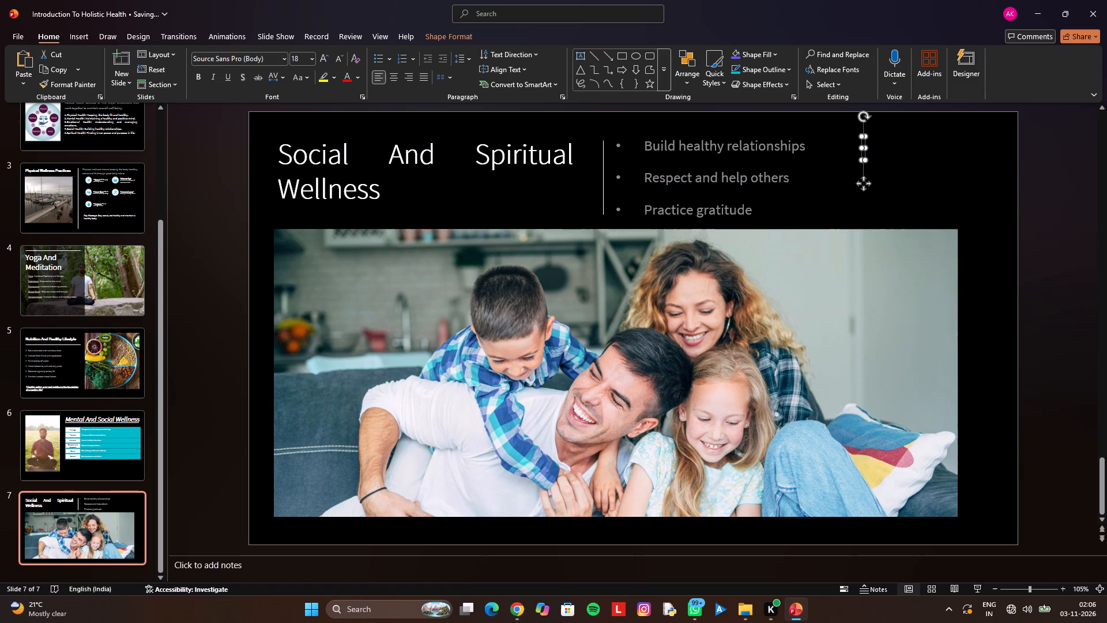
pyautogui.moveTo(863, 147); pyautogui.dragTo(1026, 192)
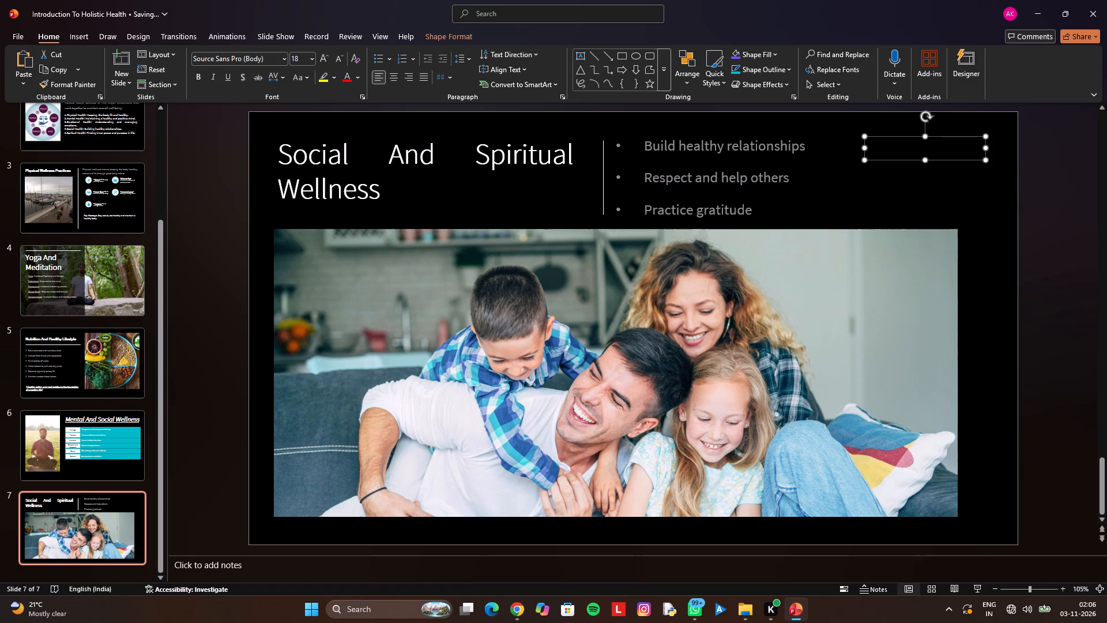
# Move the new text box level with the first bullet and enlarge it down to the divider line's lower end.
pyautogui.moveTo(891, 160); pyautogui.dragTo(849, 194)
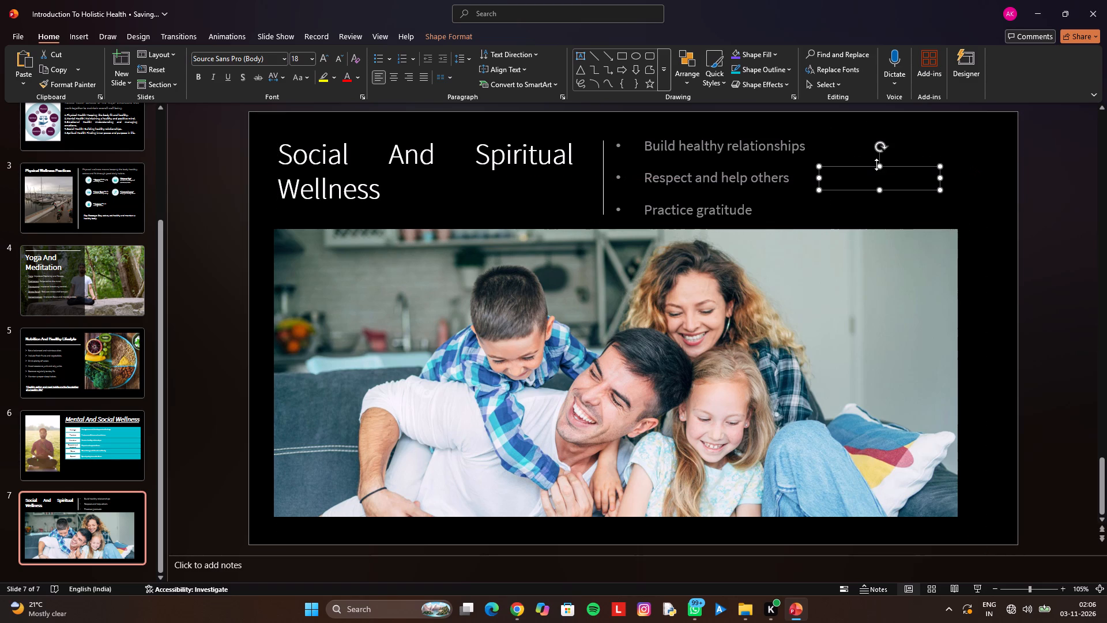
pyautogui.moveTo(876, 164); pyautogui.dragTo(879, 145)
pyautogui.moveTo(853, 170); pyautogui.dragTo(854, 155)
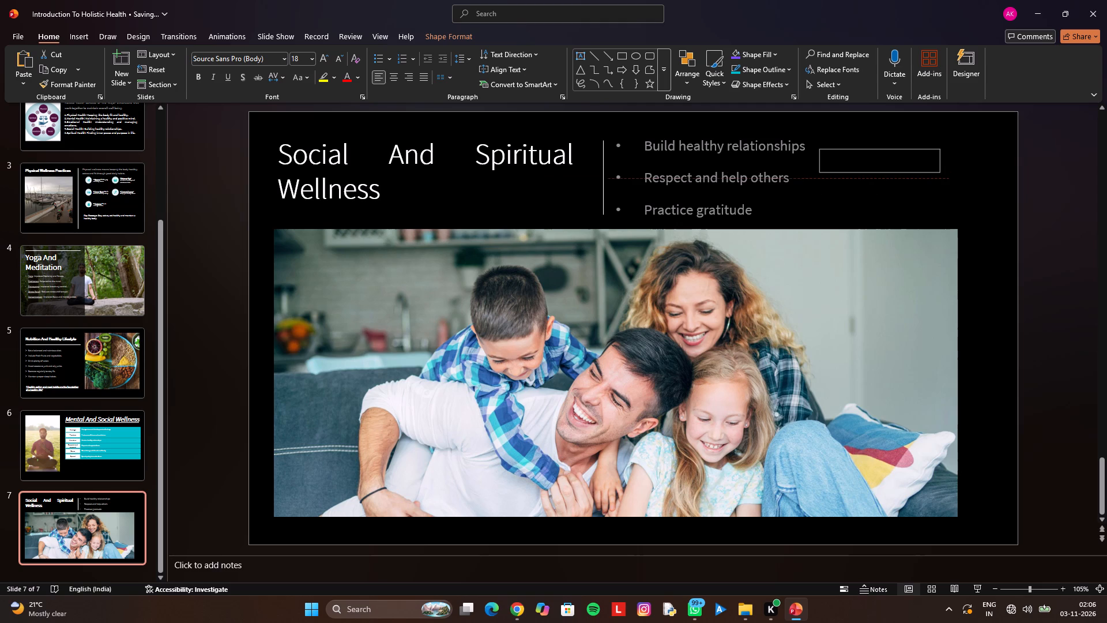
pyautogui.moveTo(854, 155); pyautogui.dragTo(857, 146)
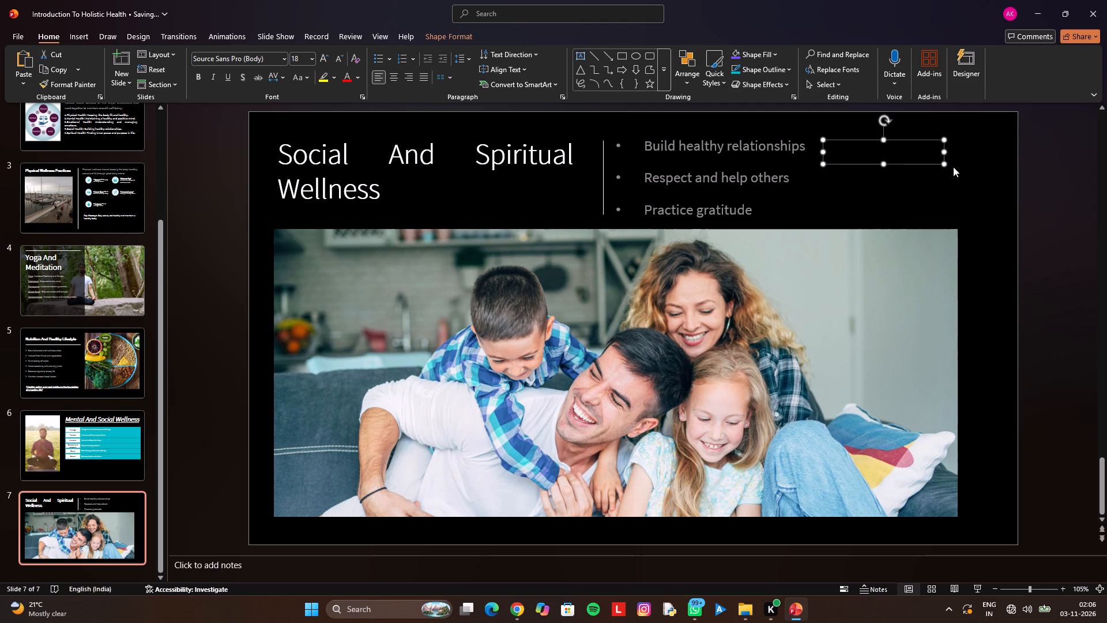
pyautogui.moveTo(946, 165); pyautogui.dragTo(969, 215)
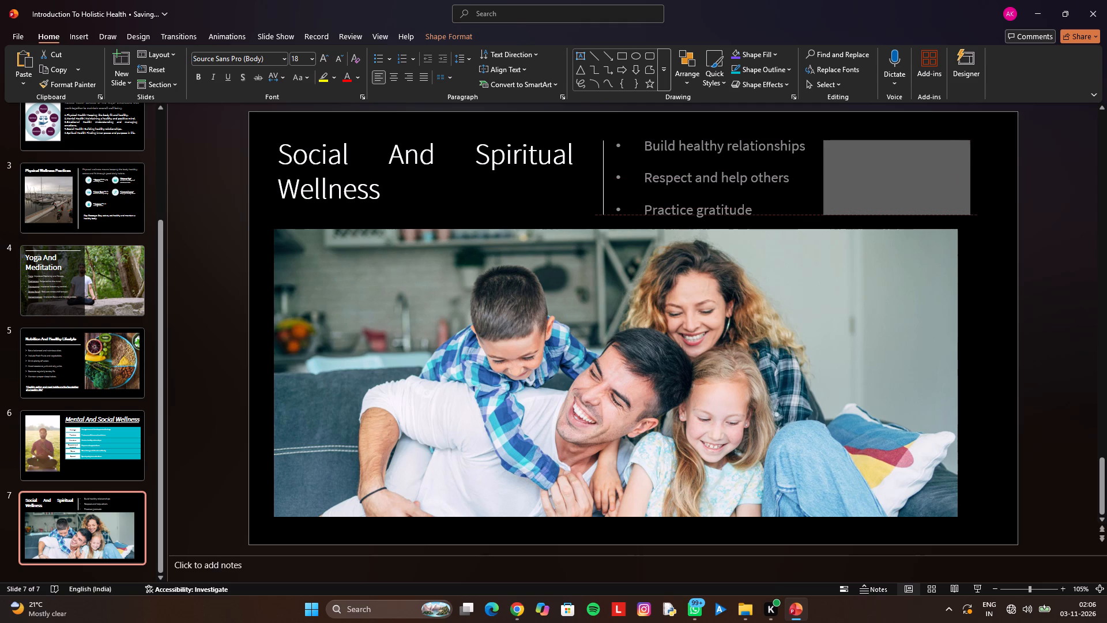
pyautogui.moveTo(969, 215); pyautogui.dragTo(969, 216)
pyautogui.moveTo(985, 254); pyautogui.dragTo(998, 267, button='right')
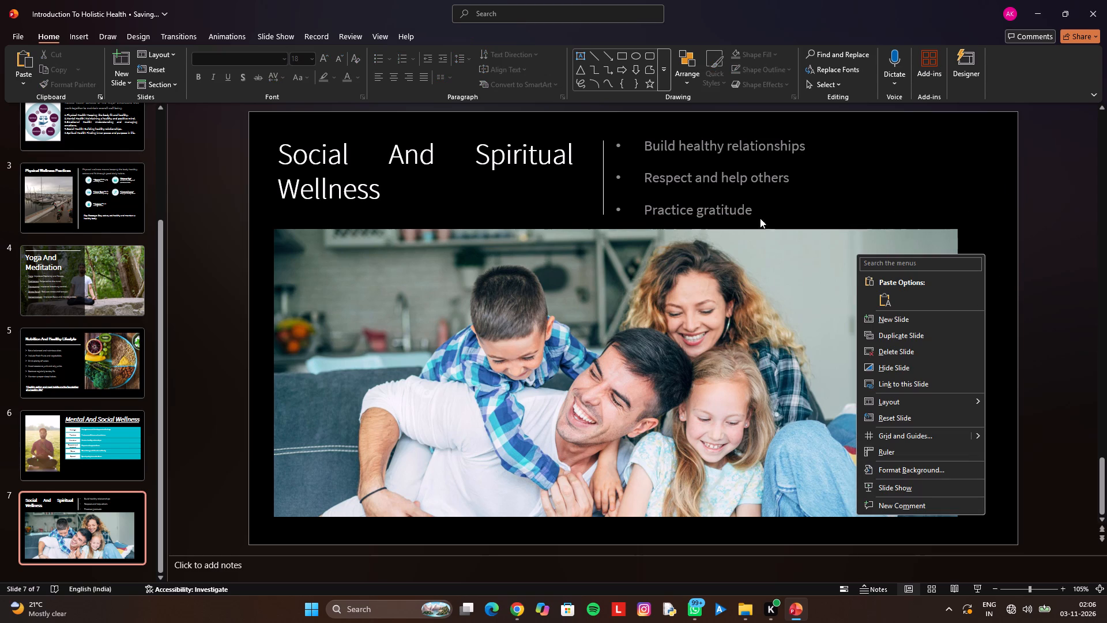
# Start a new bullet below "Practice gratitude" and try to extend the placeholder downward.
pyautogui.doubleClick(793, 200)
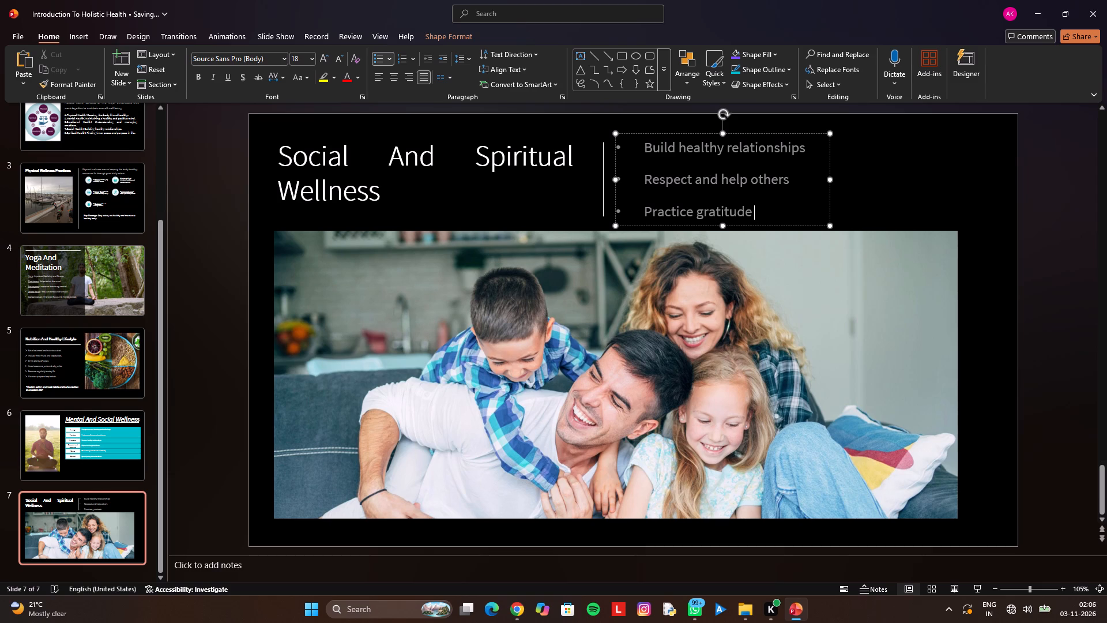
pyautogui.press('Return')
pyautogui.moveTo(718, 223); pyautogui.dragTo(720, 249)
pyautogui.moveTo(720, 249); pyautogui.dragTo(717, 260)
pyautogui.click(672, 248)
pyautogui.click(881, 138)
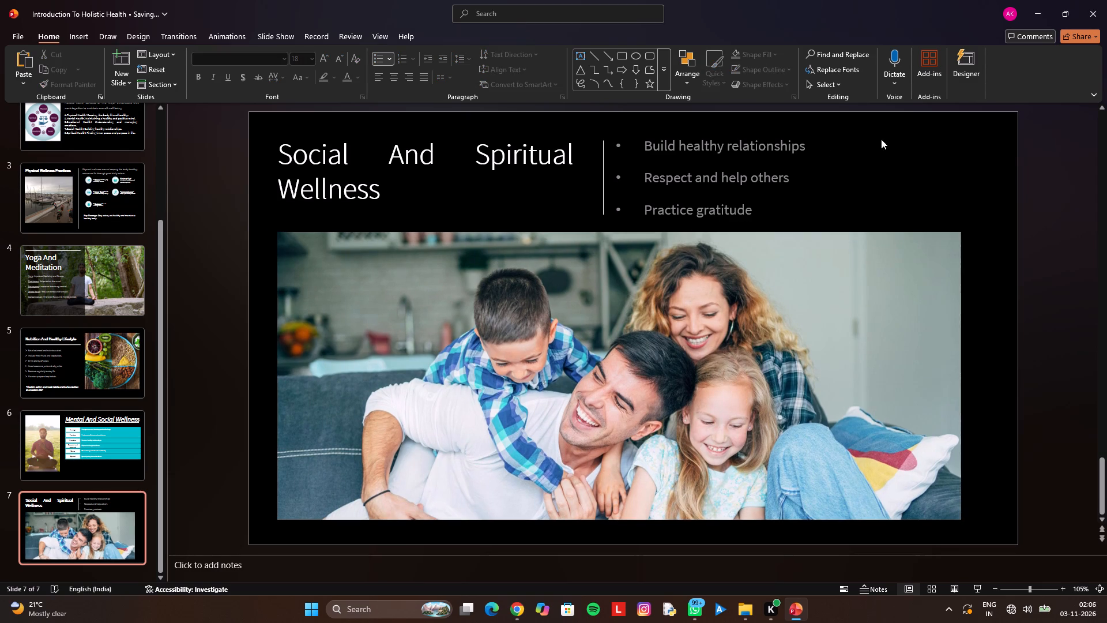
# Extend the bulleted placeholder's lower edge well down over the picture to make room for more bullets.
pyautogui.click(761, 166)
pyautogui.click(754, 167)
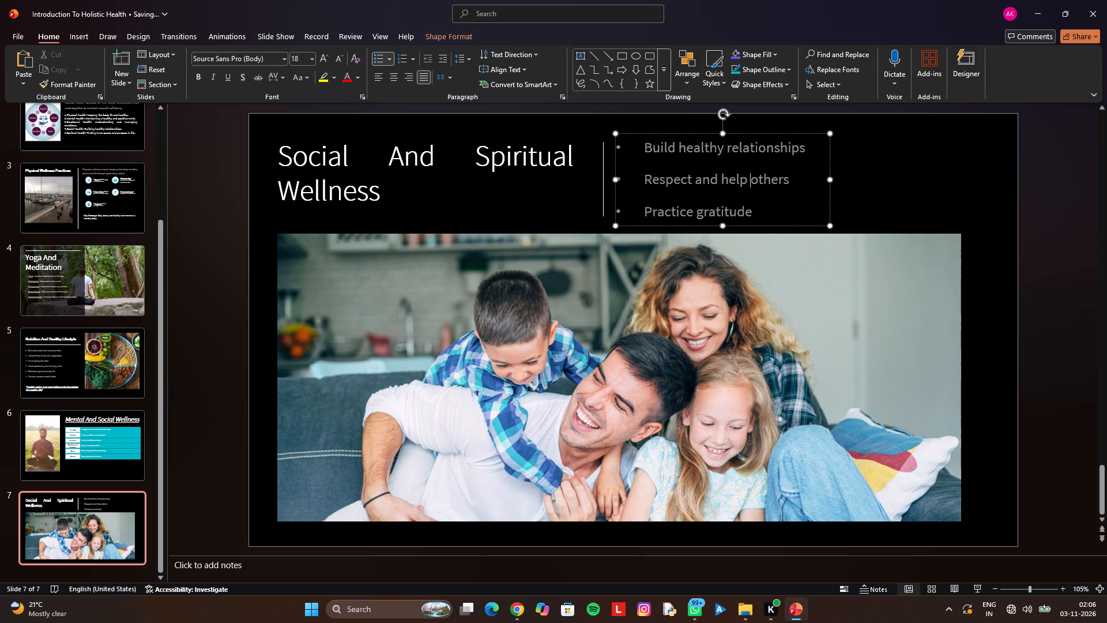
pyautogui.moveTo(721, 227); pyautogui.dragTo(730, 354)
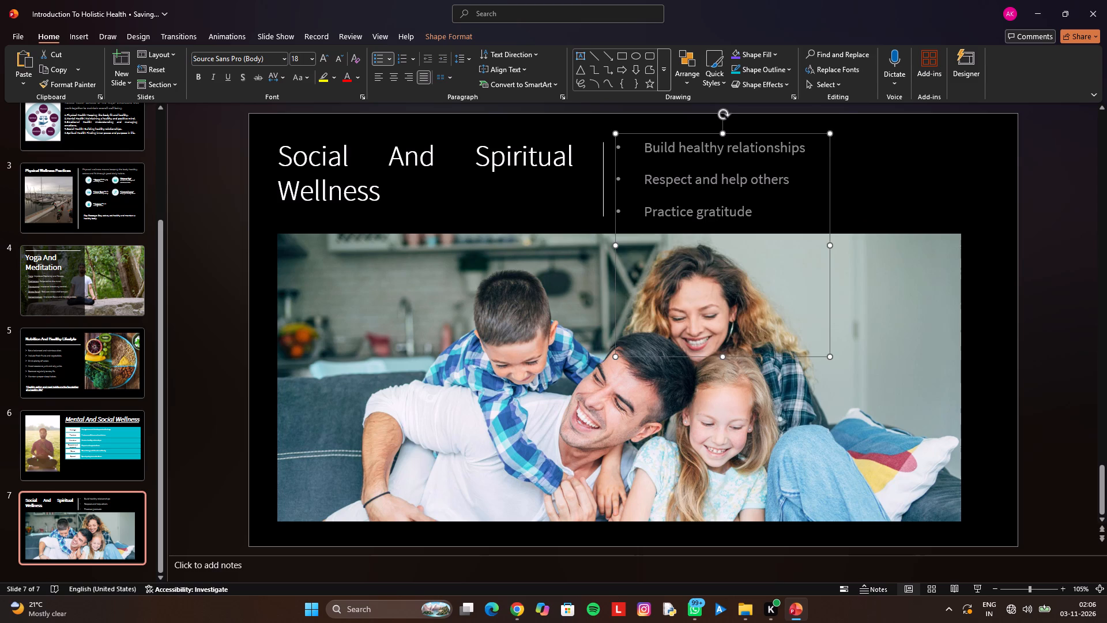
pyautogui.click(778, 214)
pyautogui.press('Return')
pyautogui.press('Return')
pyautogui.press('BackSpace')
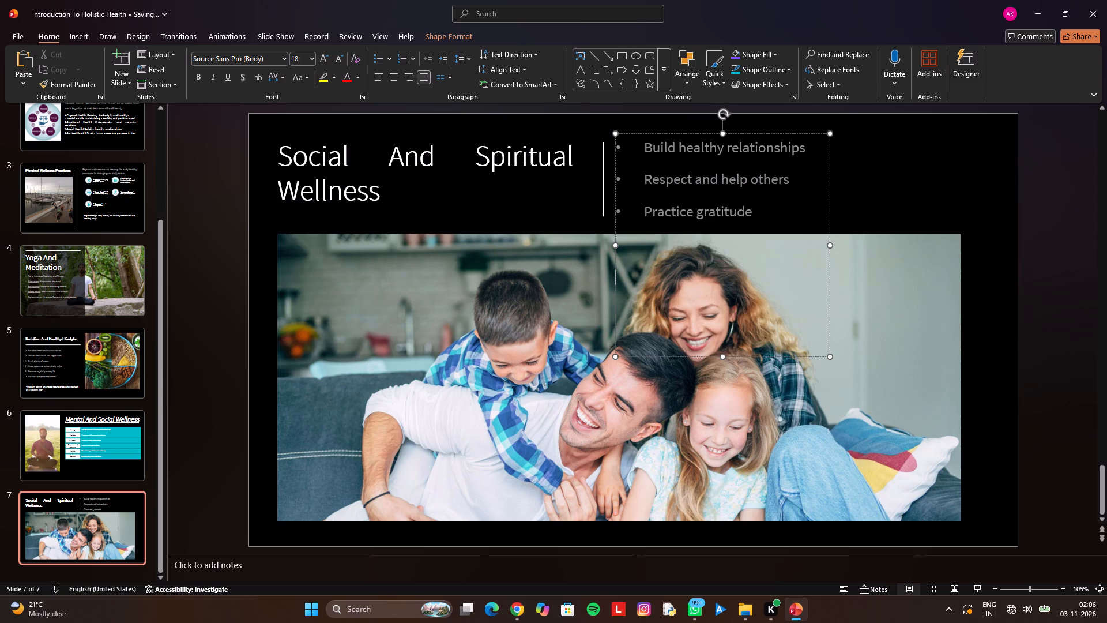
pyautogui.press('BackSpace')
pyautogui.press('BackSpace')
# Add the bullet "Develop inner peace" below "Practice gratitude" in the bulleted placeholder.
pyautogui.press('Return')
pyautogui.write('Develop')
pyautogui.press('space')
pyautogui.write('inner')
pyautogui.press('space')
pyautogui.write('peace')
# Add the bullet "Follow good values" below "Develop inner peace" in the bulleted placeholder.
pyautogui.press('Return')
pyautogui.hotkey('shift', 'f')
pyautogui.write('ollo')
pyautogui.write('w good')
pyautogui.press('space')
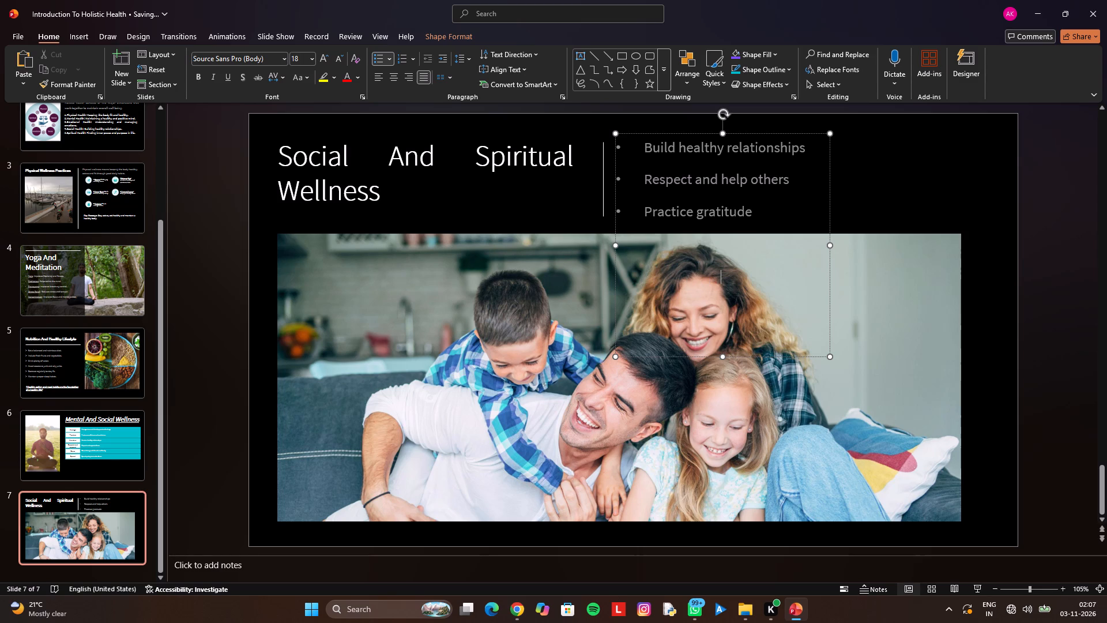
pyautogui.write('values')
# Request Designer layout suggestions for the Social And Spiritual Wellness slide.
pyautogui.click(965, 58)
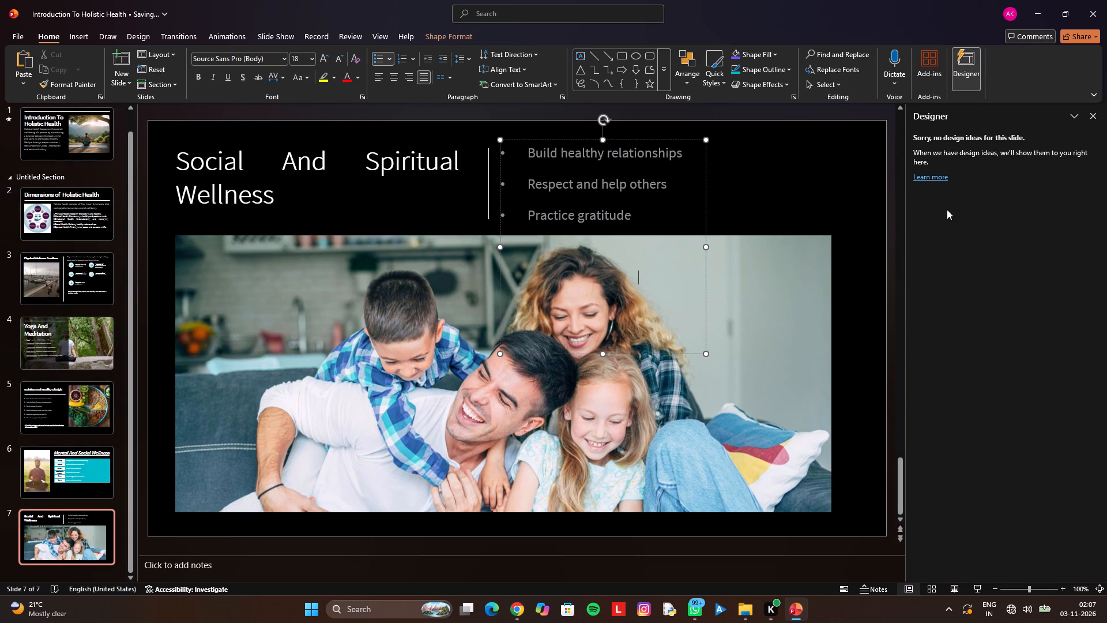
pyautogui.click(801, 177)
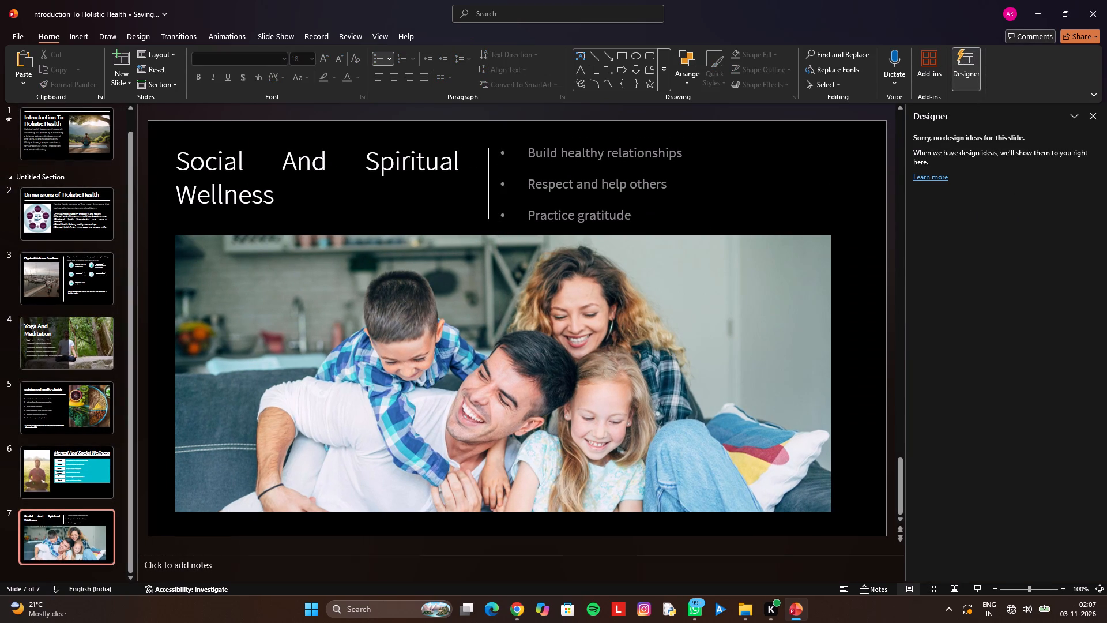
# Move the family picture down below the last bullet, letting it run past the slide's left and bottom edges.
pyautogui.moveTo(825, 325); pyautogui.dragTo(675, 399)
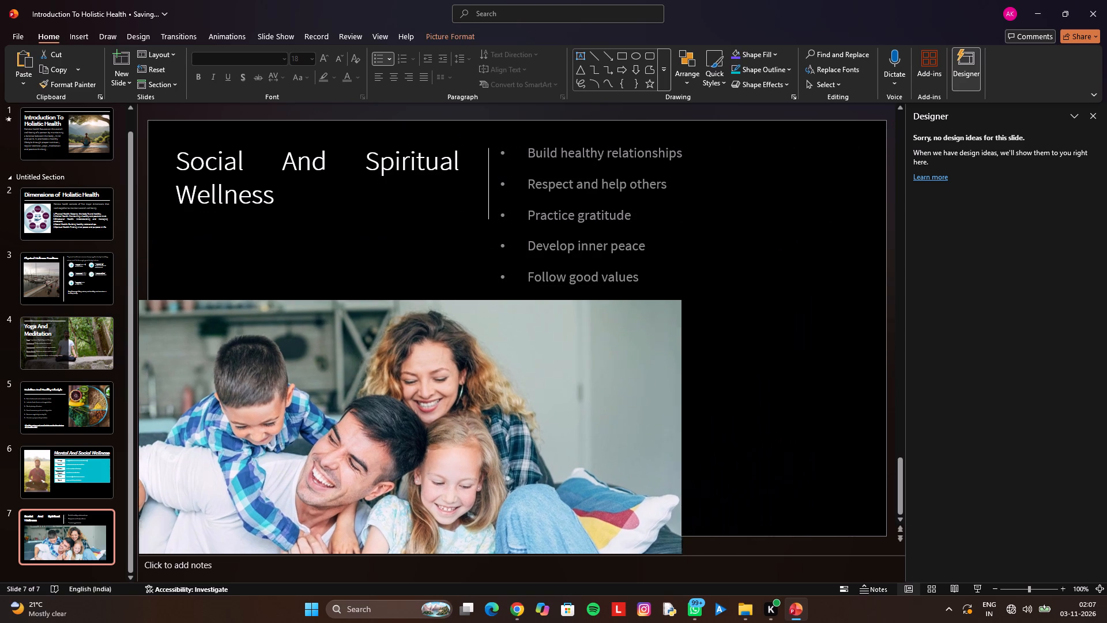
pyautogui.moveTo(675, 399); pyautogui.dragTo(725, 430)
# Shift the bulleted placeholder slightly down and to the right, farther from the divider line, and deselect it.
pyautogui.click(665, 222)
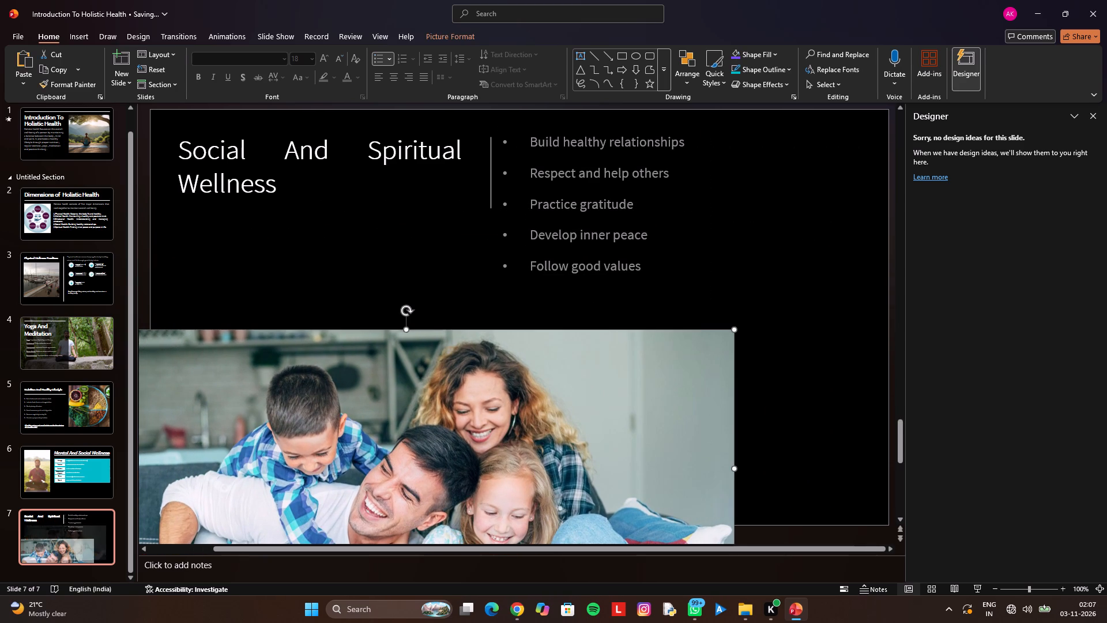
pyautogui.click(658, 221)
pyautogui.moveTo(704, 341); pyautogui.dragTo(741, 359)
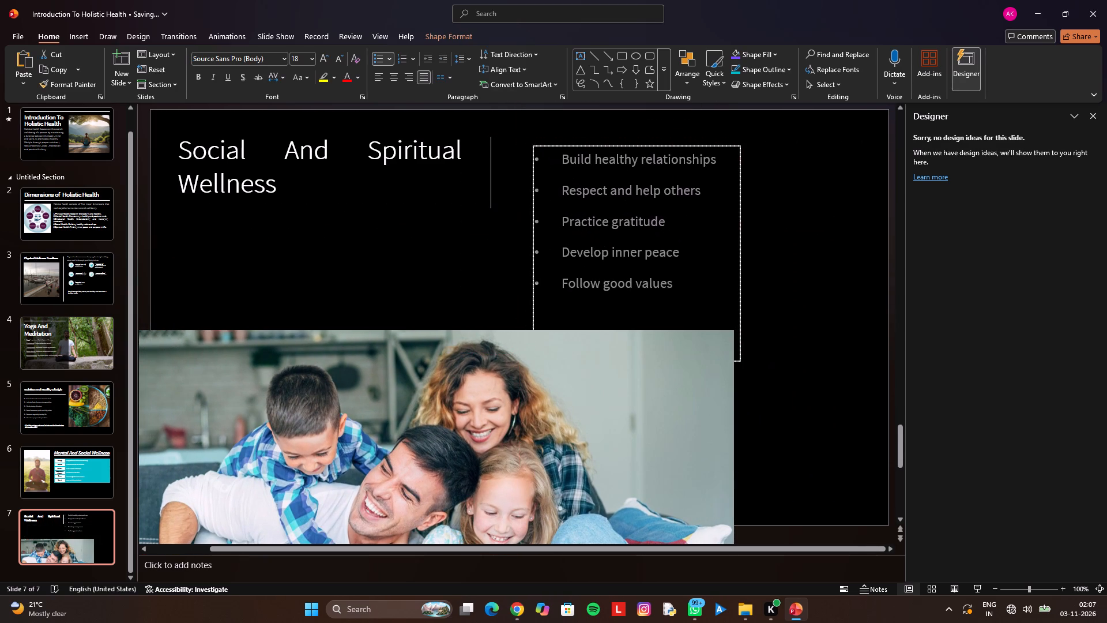
pyautogui.moveTo(741, 359); pyautogui.dragTo(742, 349)
pyautogui.click(803, 317)
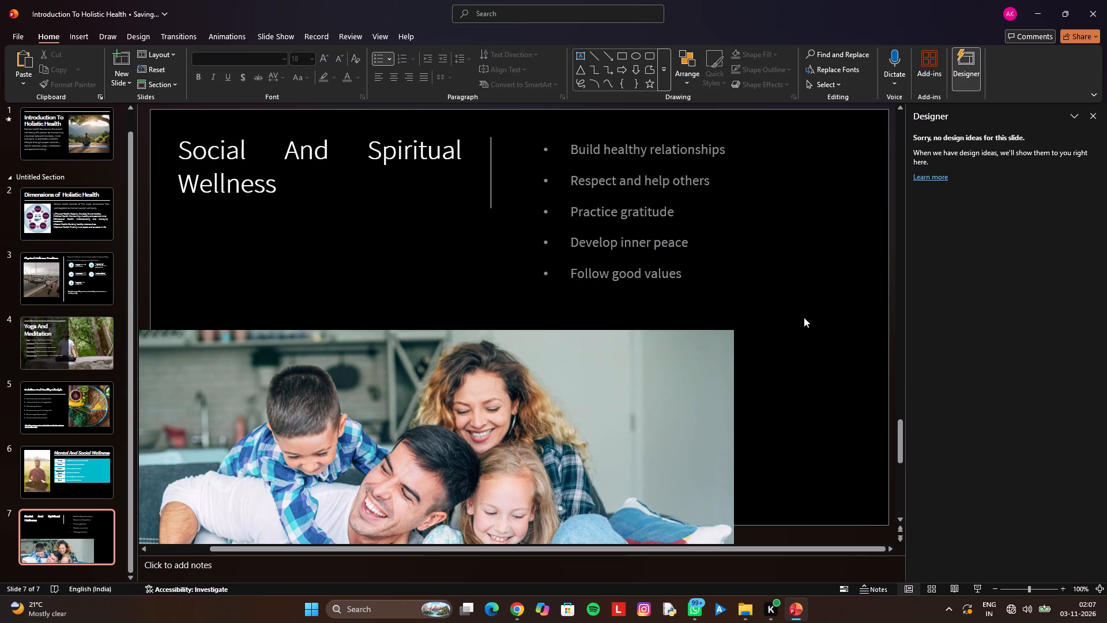
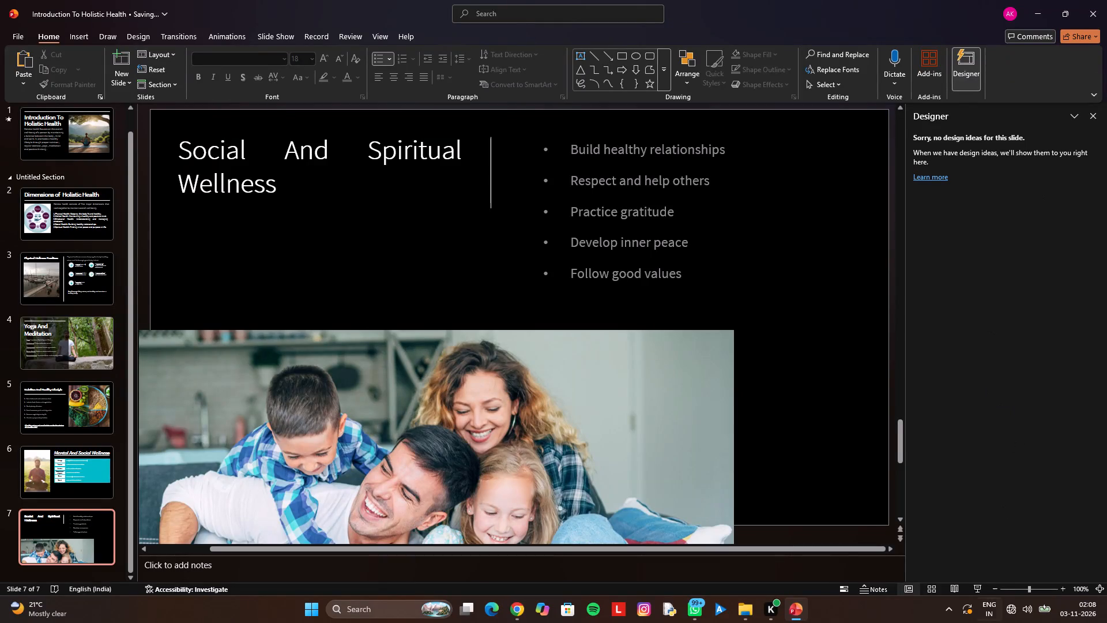
# Check the available Wi-Fi networks and reconnect the computer to the internet, returning to the presentation.
pyautogui.click(1021, 615)
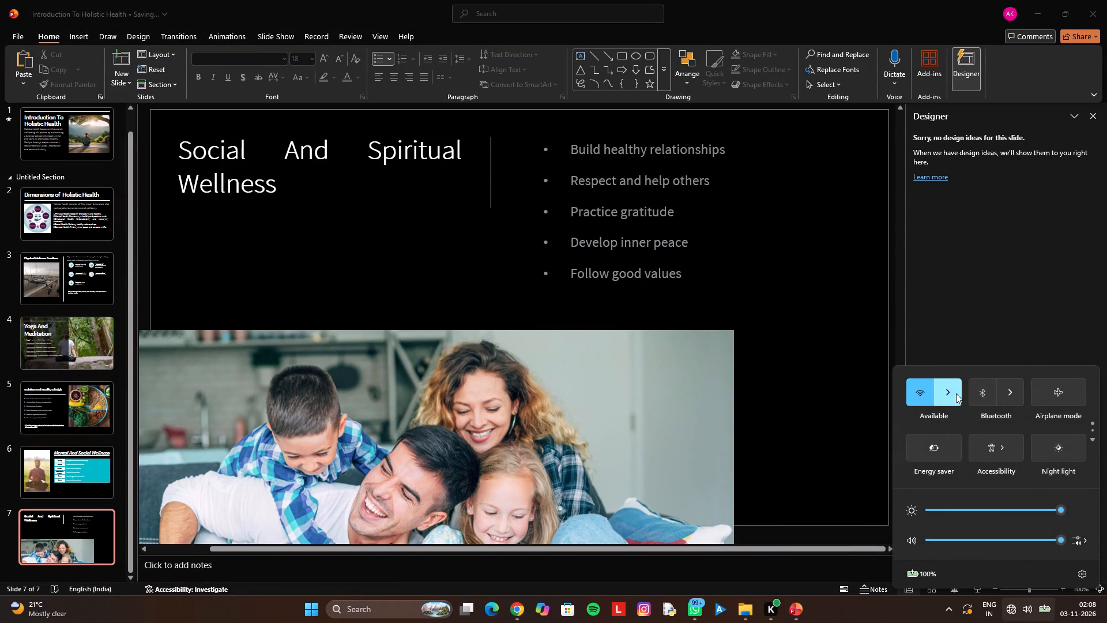
pyautogui.click(956, 393)
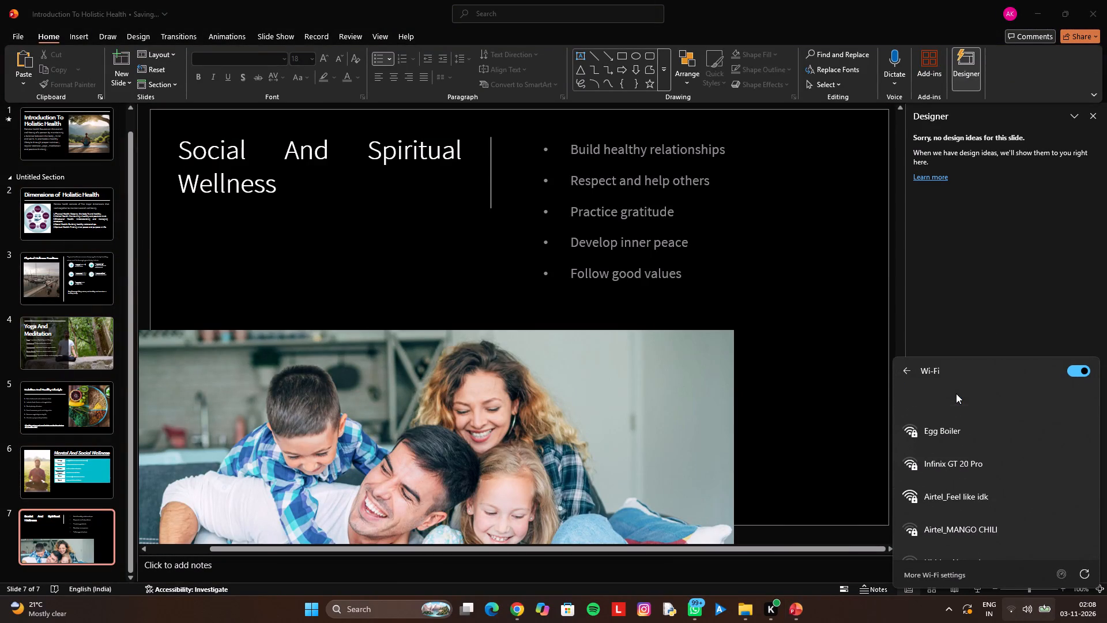
pyautogui.click(956, 403)
pyautogui.click(1016, 315)
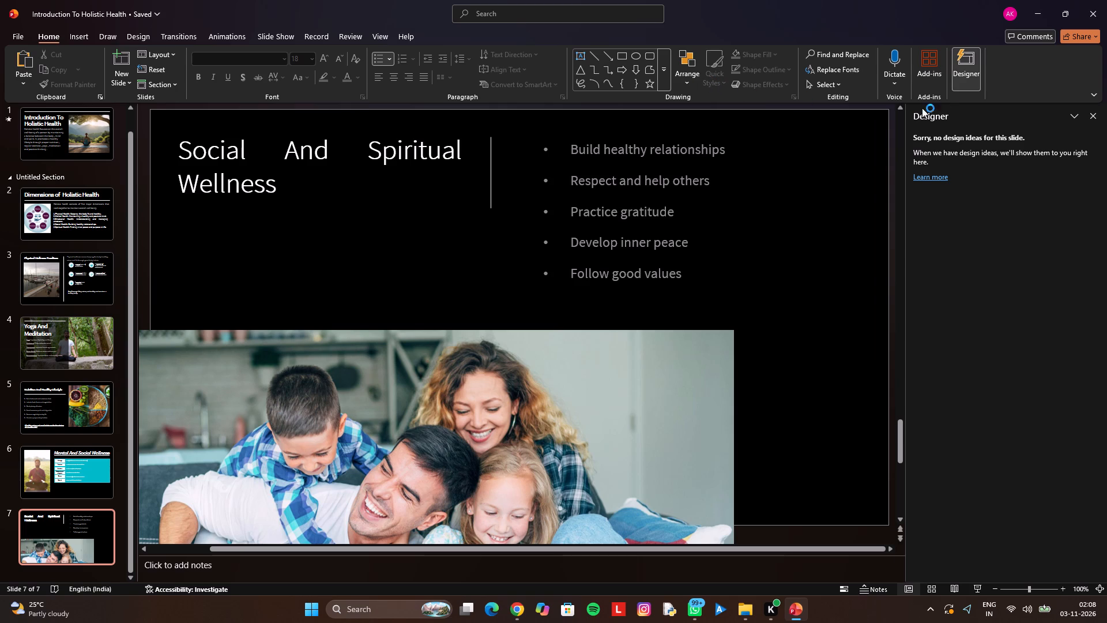
# Reload the Designer layout suggestions for the Social And Spiritual Wellness slide.
pyautogui.click(961, 74)
pyautogui.click(965, 67)
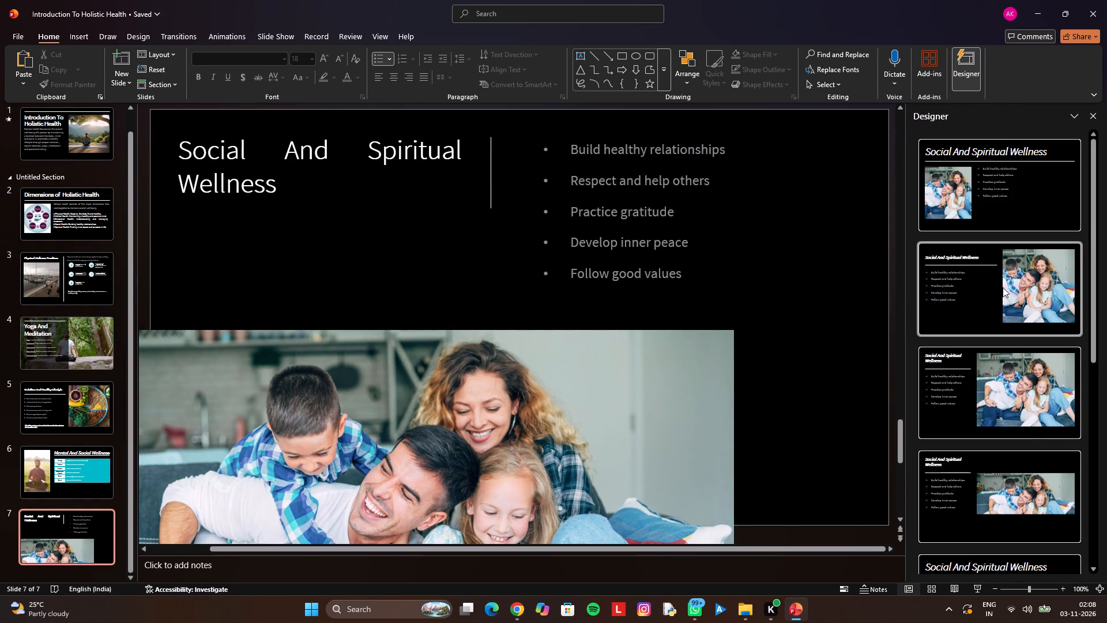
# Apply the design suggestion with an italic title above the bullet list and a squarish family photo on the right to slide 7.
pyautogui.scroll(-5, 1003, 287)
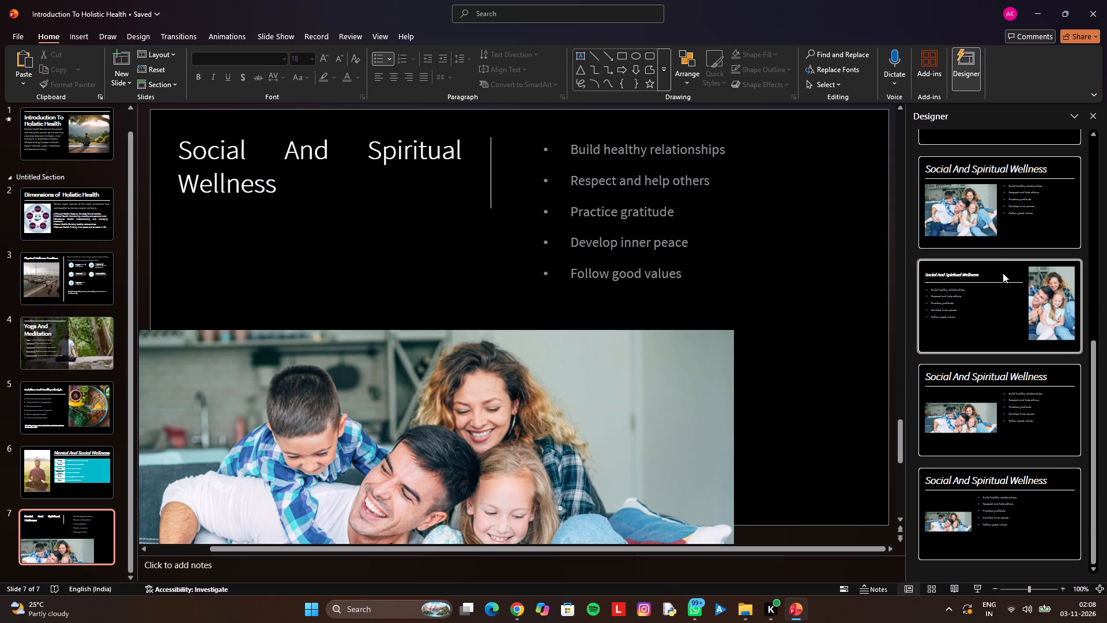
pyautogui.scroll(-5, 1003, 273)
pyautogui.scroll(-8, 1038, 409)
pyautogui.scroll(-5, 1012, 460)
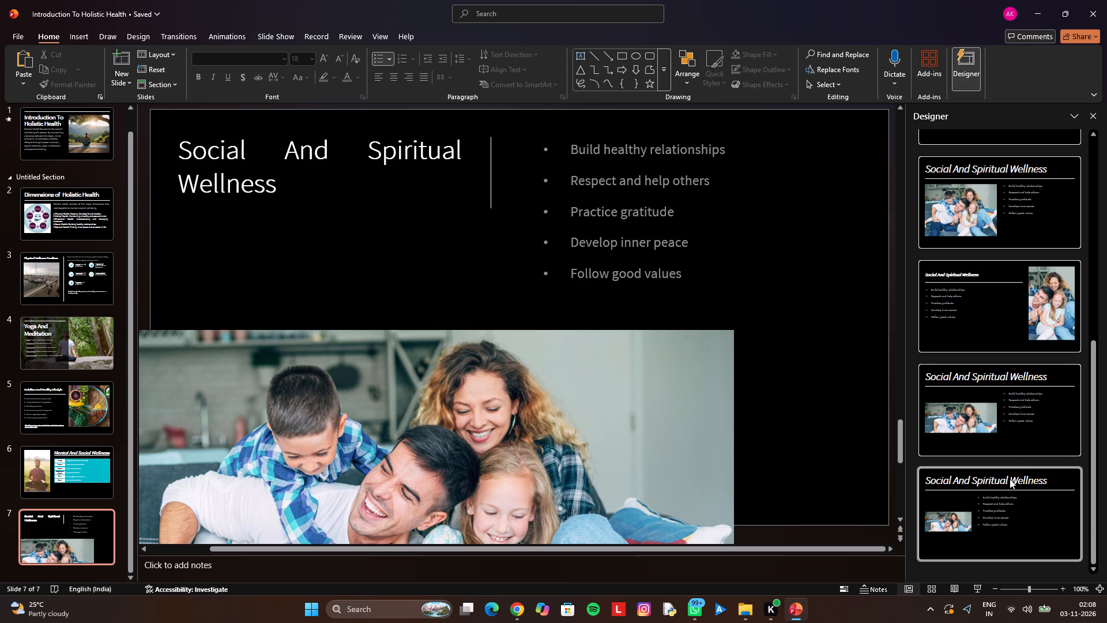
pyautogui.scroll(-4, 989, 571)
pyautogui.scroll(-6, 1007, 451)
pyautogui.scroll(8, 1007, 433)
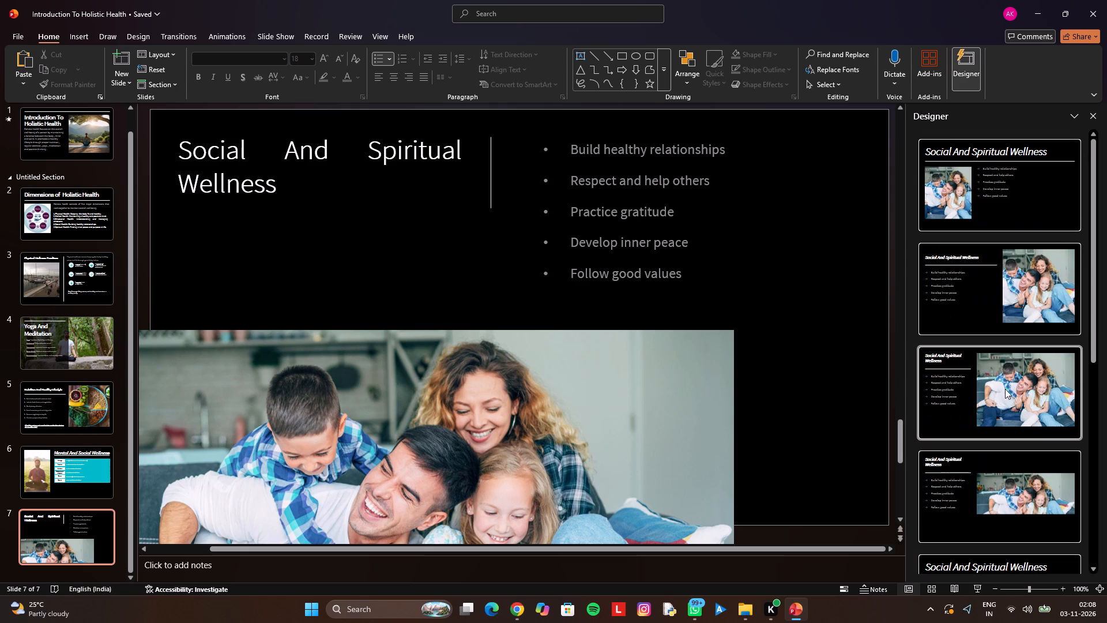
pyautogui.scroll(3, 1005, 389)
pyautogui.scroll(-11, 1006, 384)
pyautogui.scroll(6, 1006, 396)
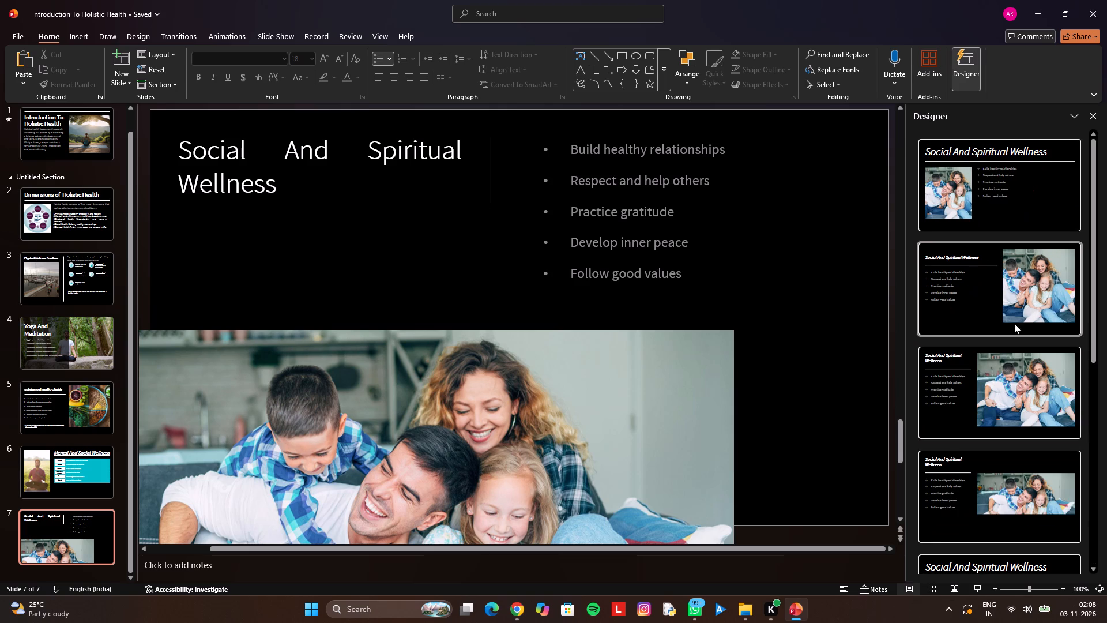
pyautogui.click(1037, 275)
# Examine the remaining design suggestions for the Social And Spiritual Wellness slide.
pyautogui.scroll(-5, 1039, 400)
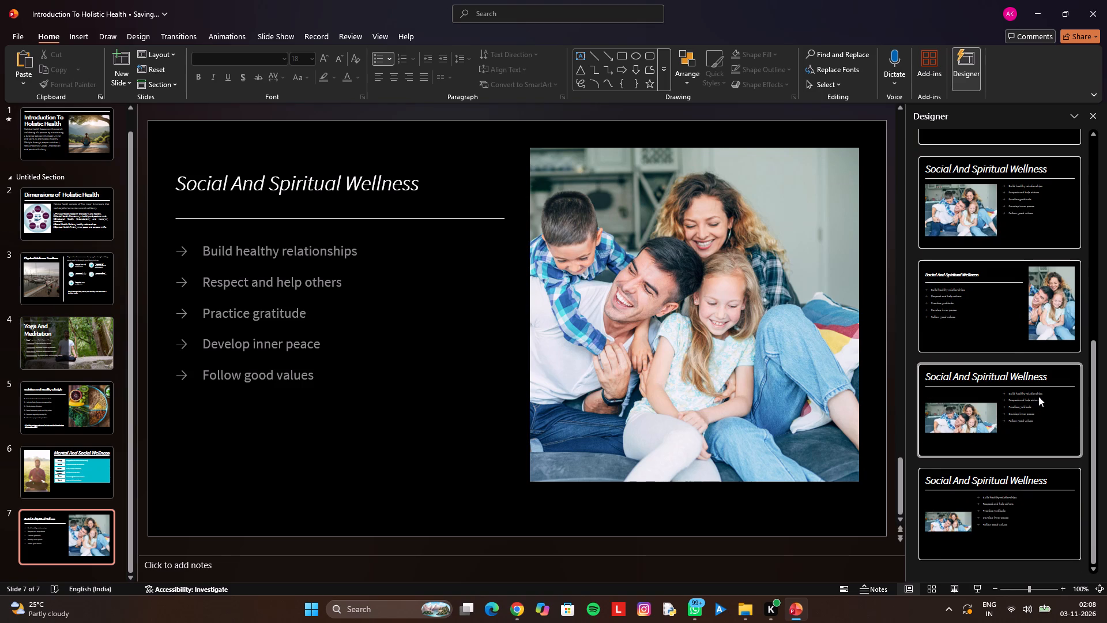
pyautogui.scroll(-6, 1038, 396)
pyautogui.scroll(6, 1038, 393)
pyautogui.scroll(-6, 1038, 390)
pyautogui.scroll(3, 1038, 392)
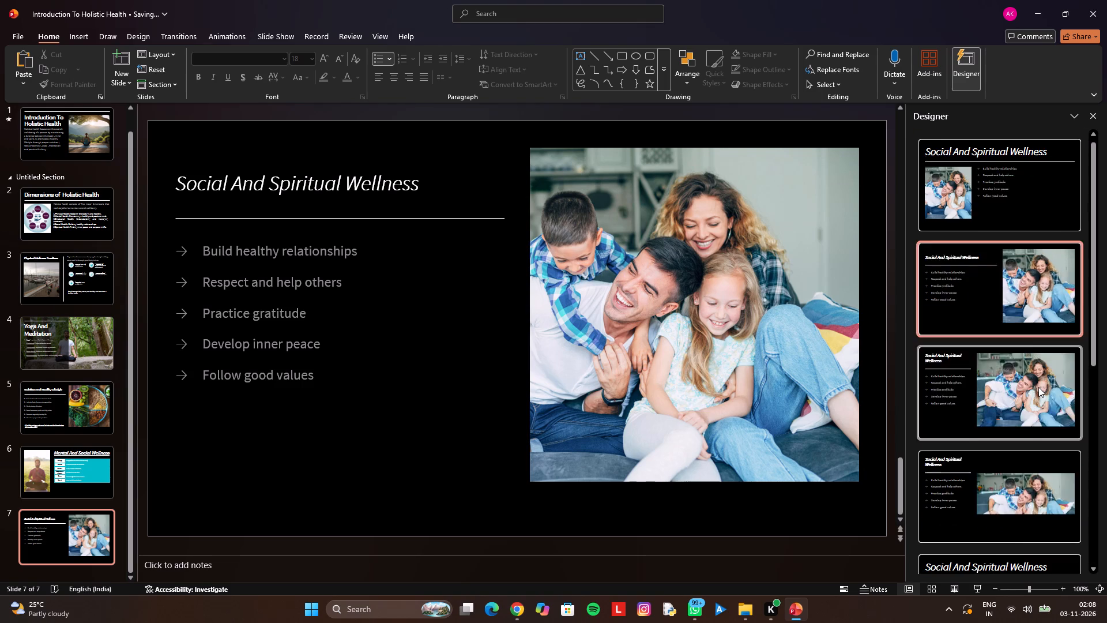
pyautogui.scroll(3, 1038, 387)
pyautogui.scroll(-6, 1038, 387)
pyautogui.scroll(5, 1038, 388)
pyautogui.scroll(-5, 1038, 380)
pyautogui.scroll(4, 1038, 380)
pyautogui.scroll(-3, 1038, 377)
pyautogui.scroll(5, 1038, 376)
pyautogui.scroll(-5, 1037, 363)
pyautogui.scroll(1, 1035, 365)
pyautogui.scroll(-5, 1033, 350)
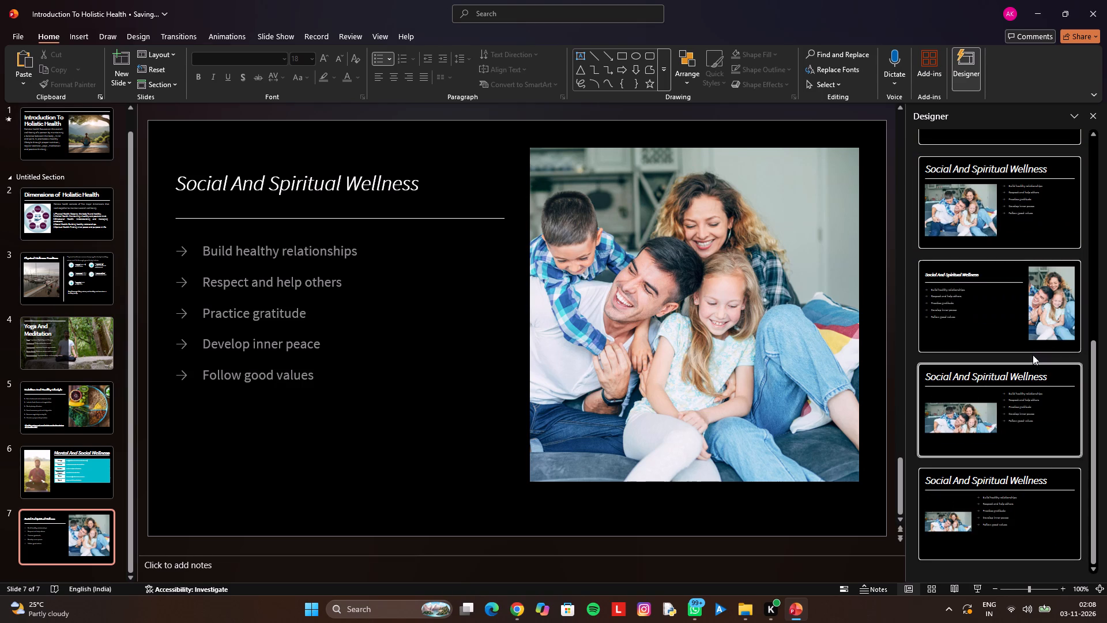
pyautogui.scroll(-12, 1033, 354)
pyautogui.scroll(-4, 1029, 426)
pyautogui.scroll(12, 991, 378)
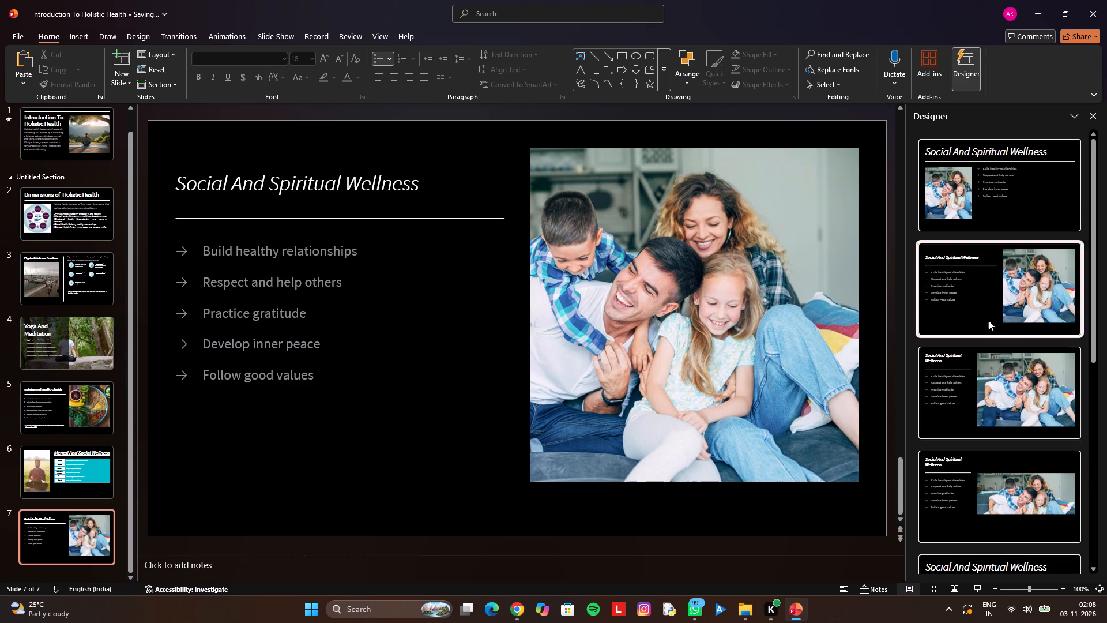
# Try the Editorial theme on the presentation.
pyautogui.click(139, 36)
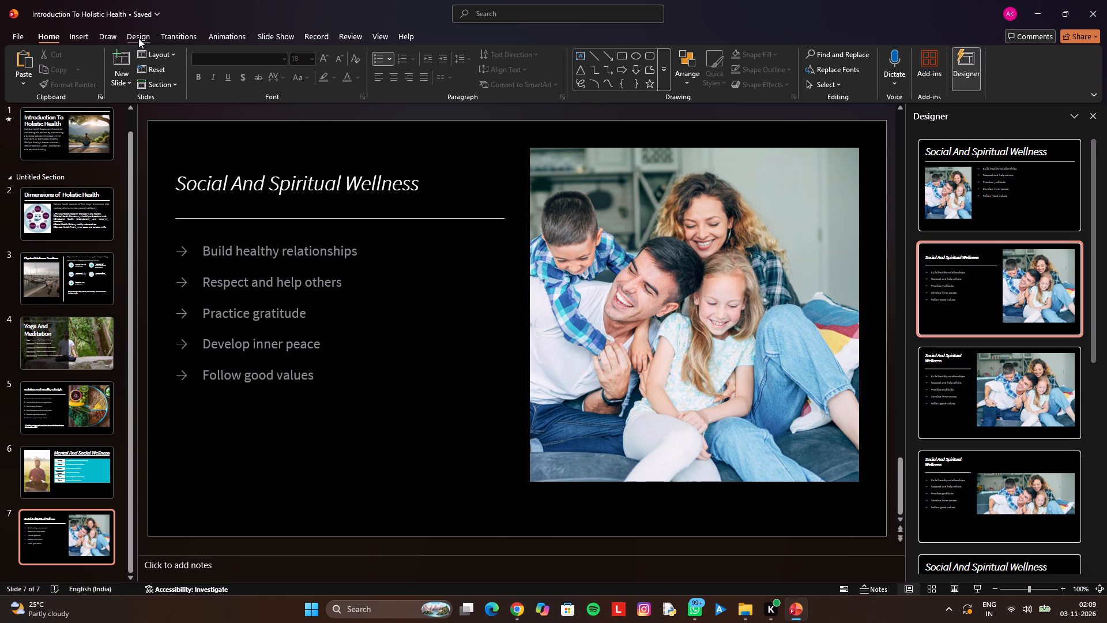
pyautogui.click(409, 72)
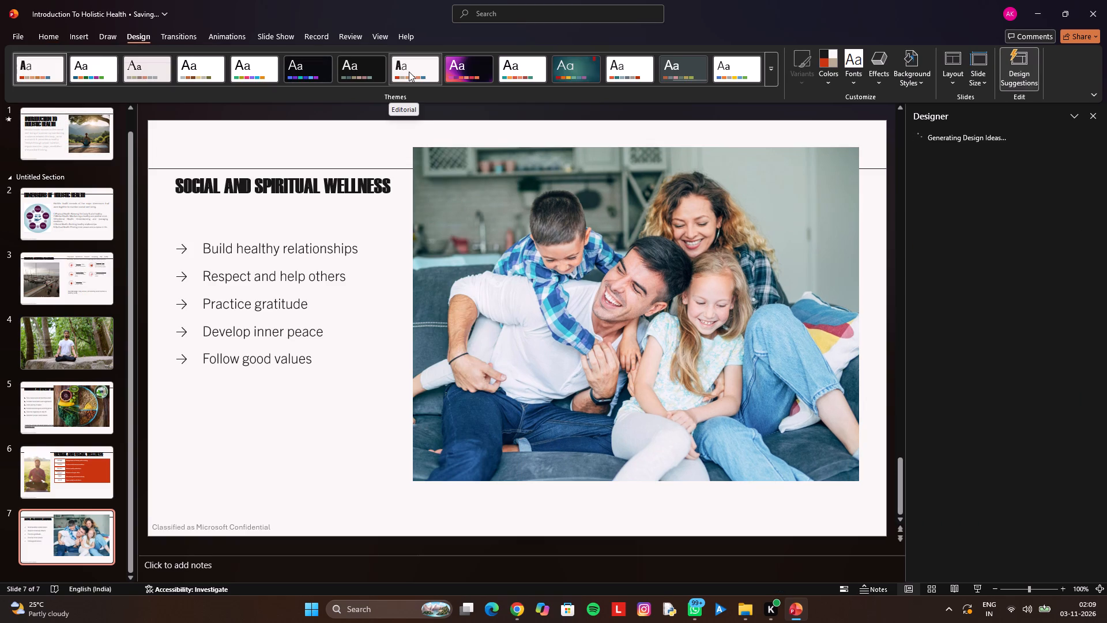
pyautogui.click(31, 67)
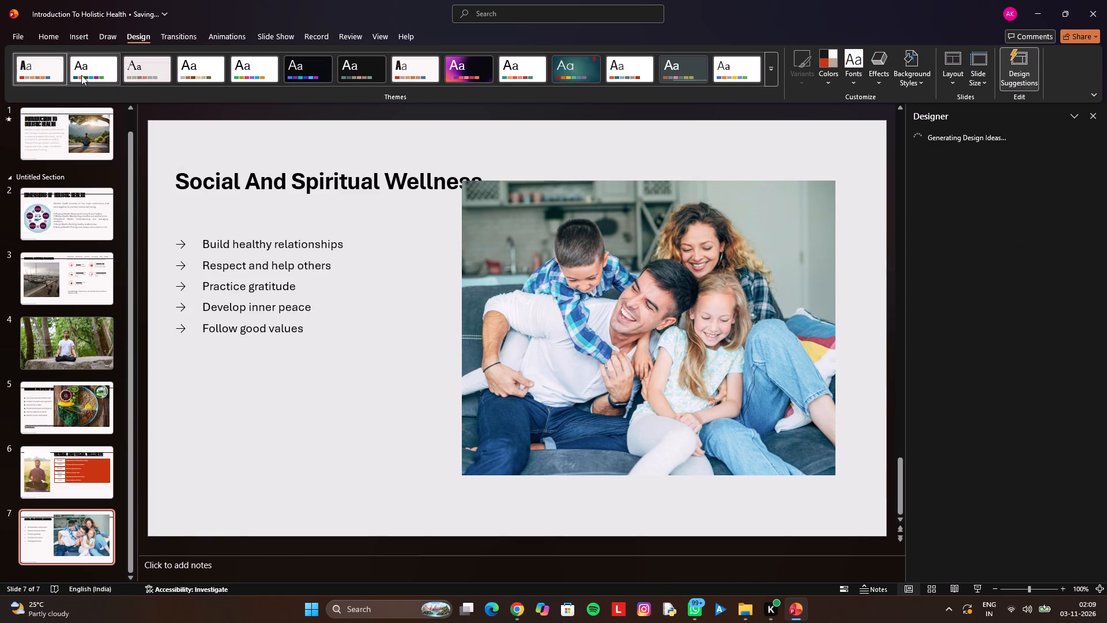
# Apply the Dark Gradient theme to the presentation.
pyautogui.click(314, 68)
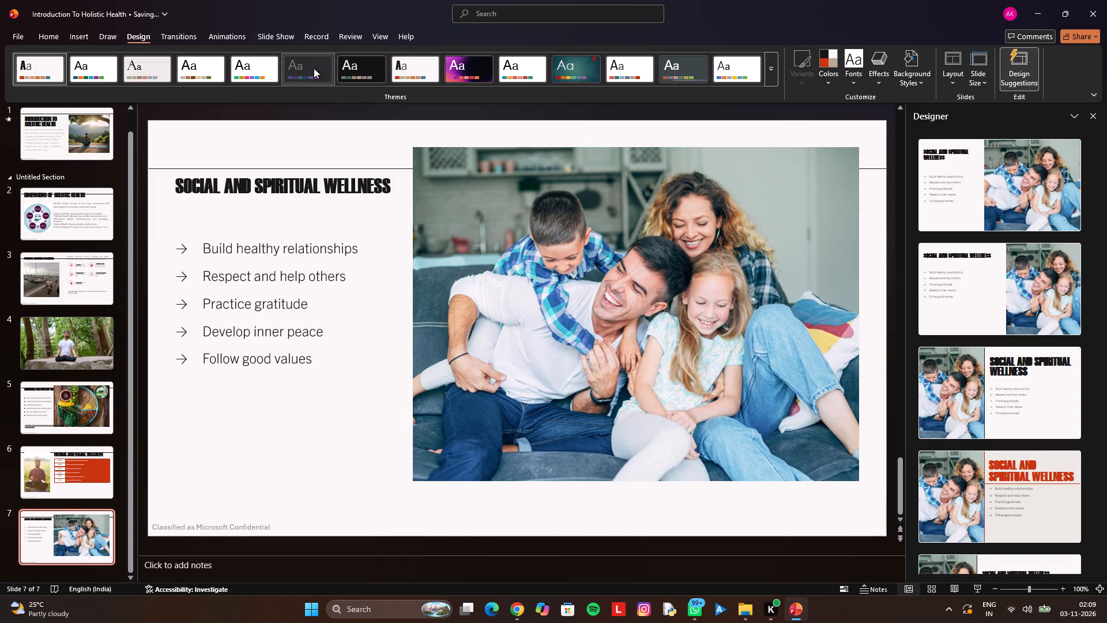
pyautogui.click(356, 62)
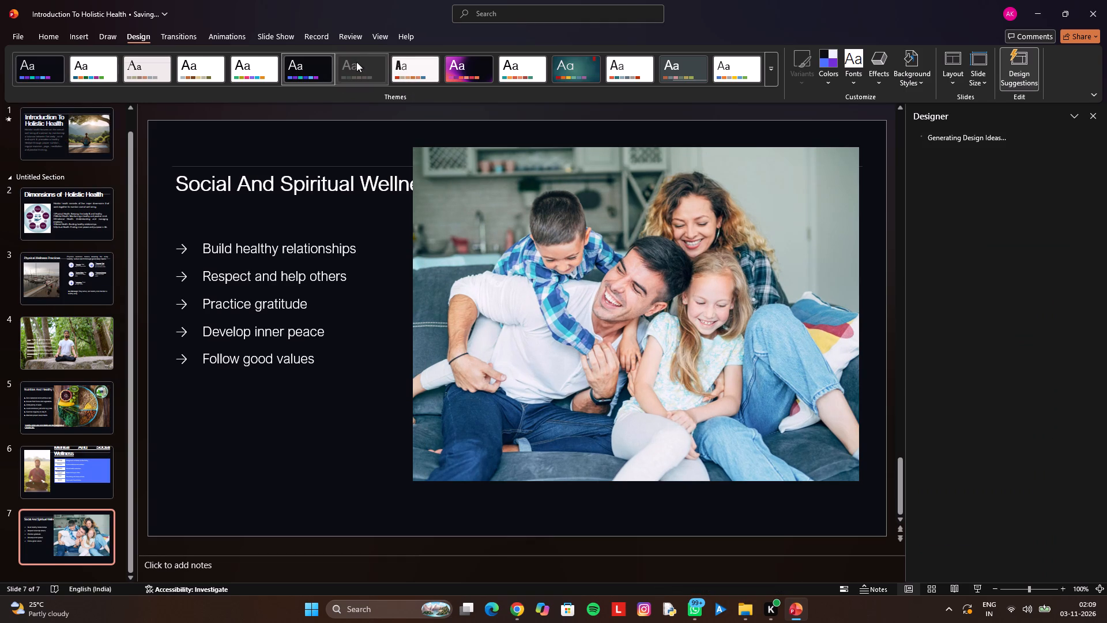
pyautogui.click(323, 65)
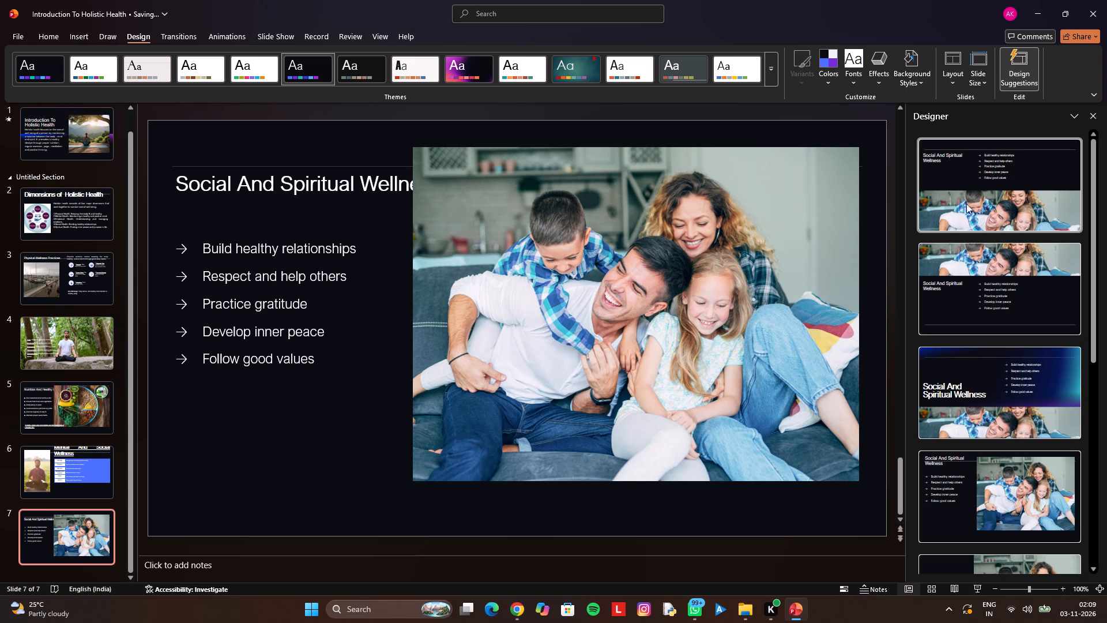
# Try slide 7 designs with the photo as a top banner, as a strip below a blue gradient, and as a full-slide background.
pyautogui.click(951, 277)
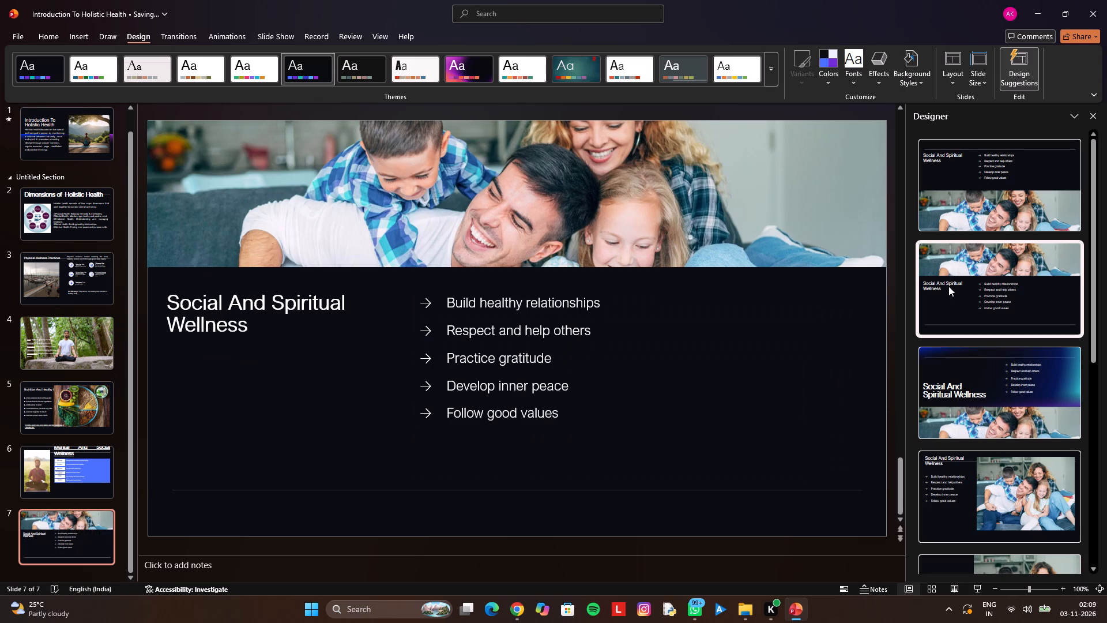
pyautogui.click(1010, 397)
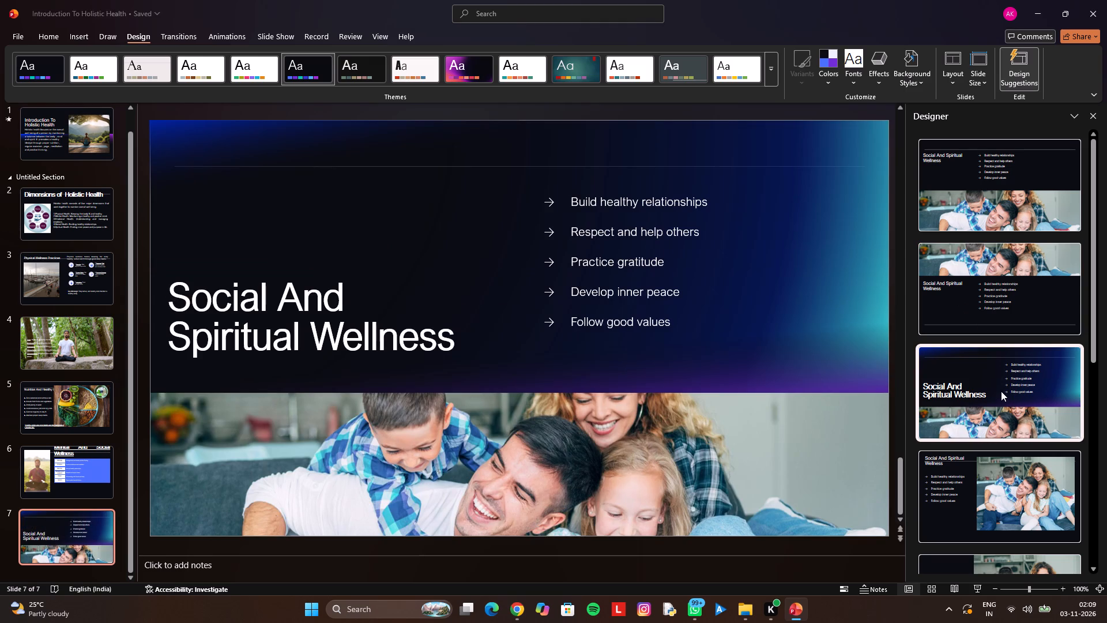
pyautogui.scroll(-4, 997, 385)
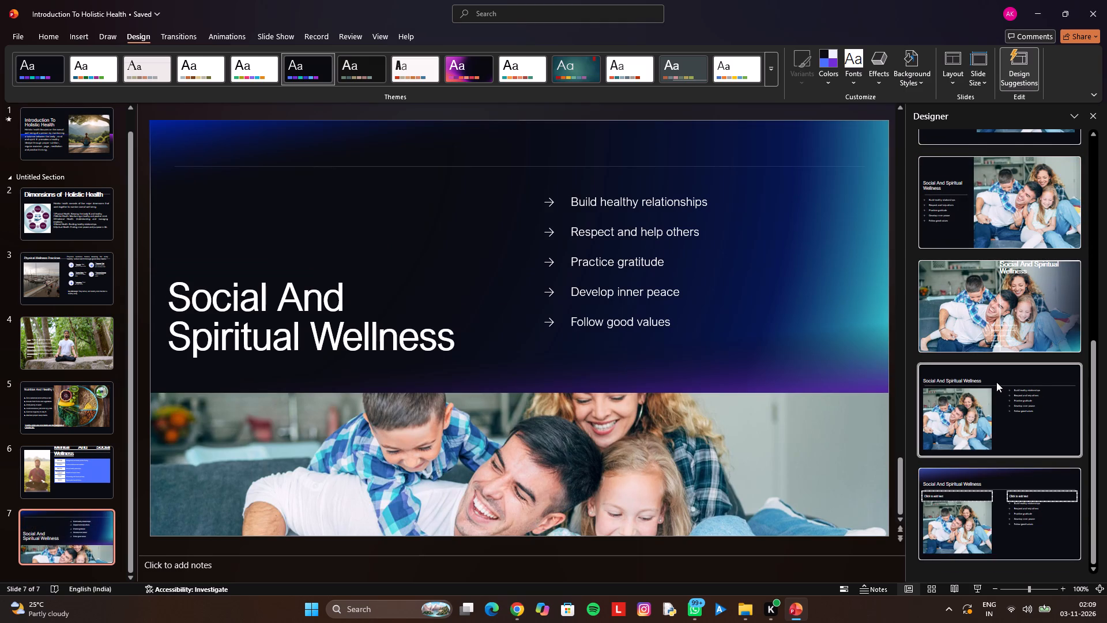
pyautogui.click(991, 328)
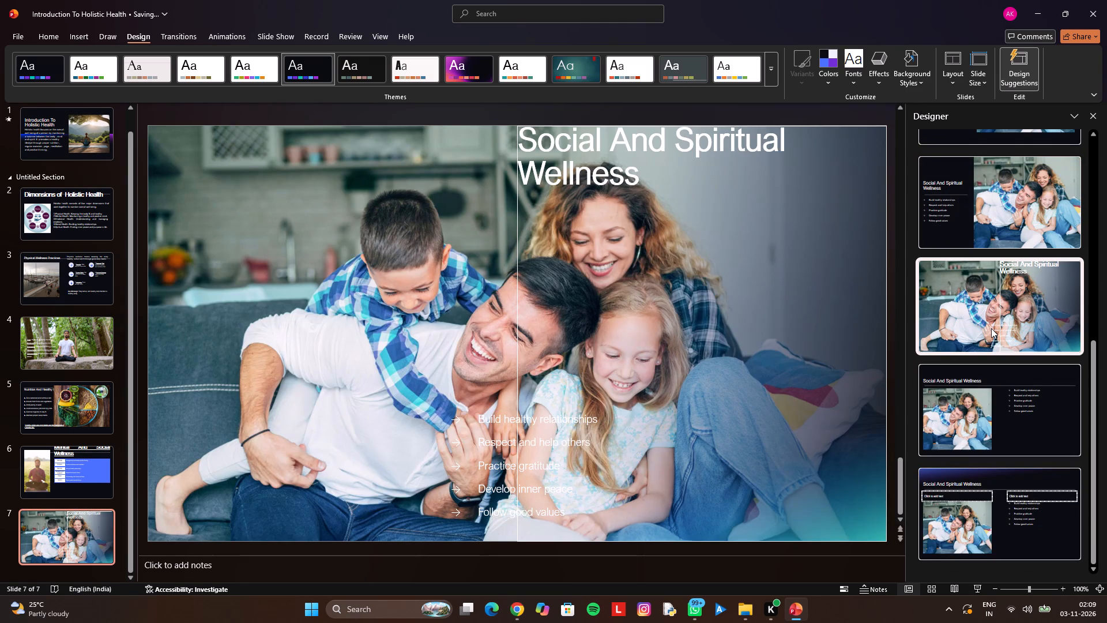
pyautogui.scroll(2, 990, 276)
# Compare the text-panel and blue-gradient designs, keeping the dark text panel on the left with the large family photo filling slide 7's right side.
pyautogui.click(996, 390)
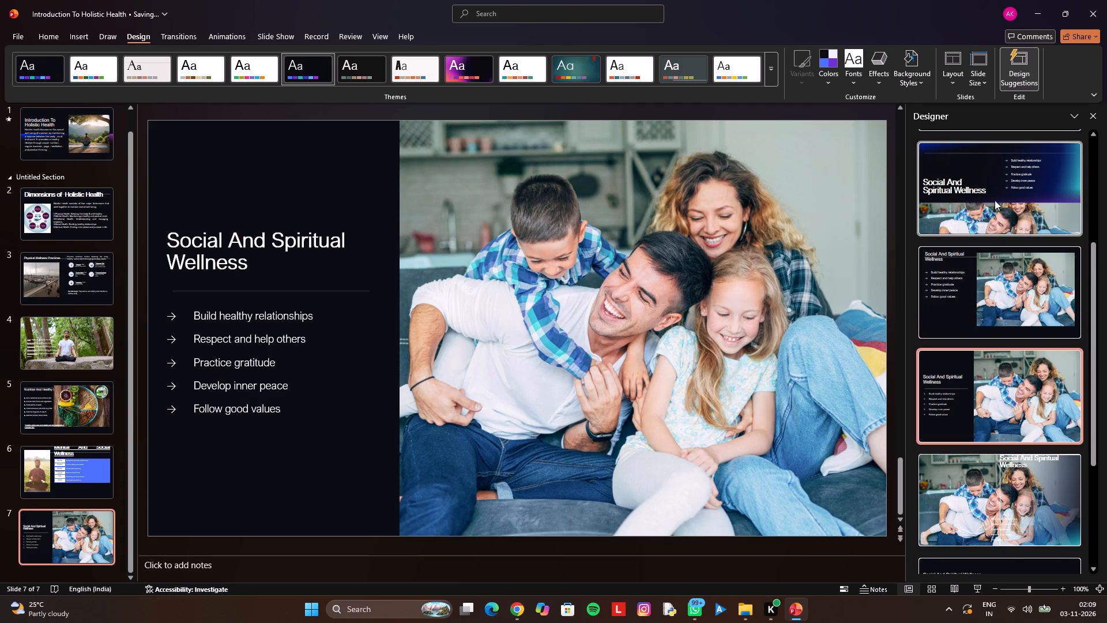
pyautogui.click(996, 185)
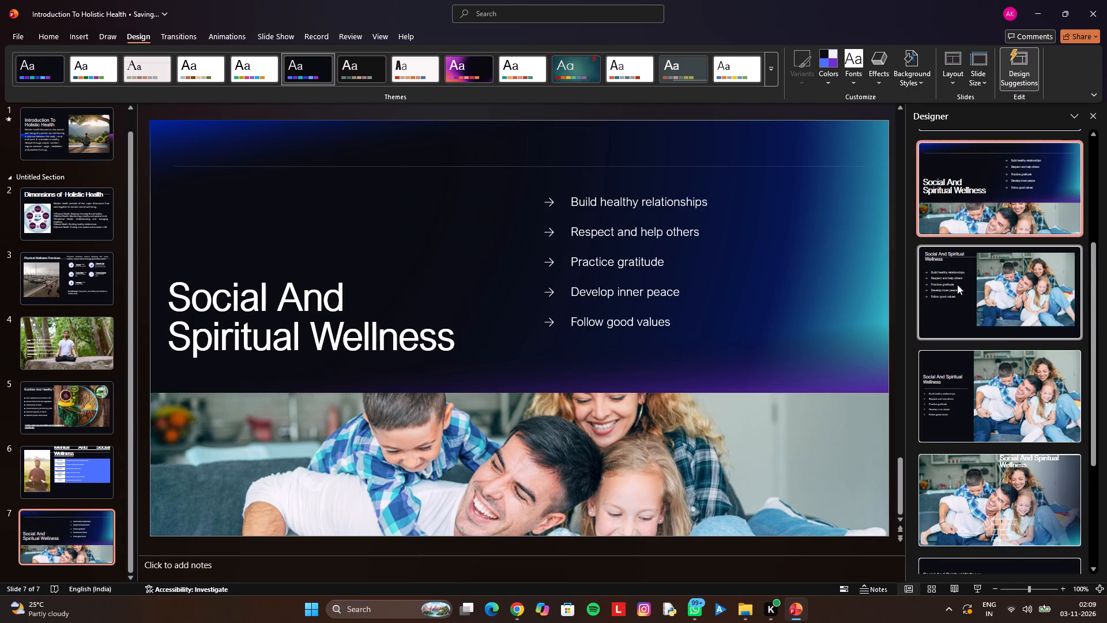
pyautogui.click(1015, 381)
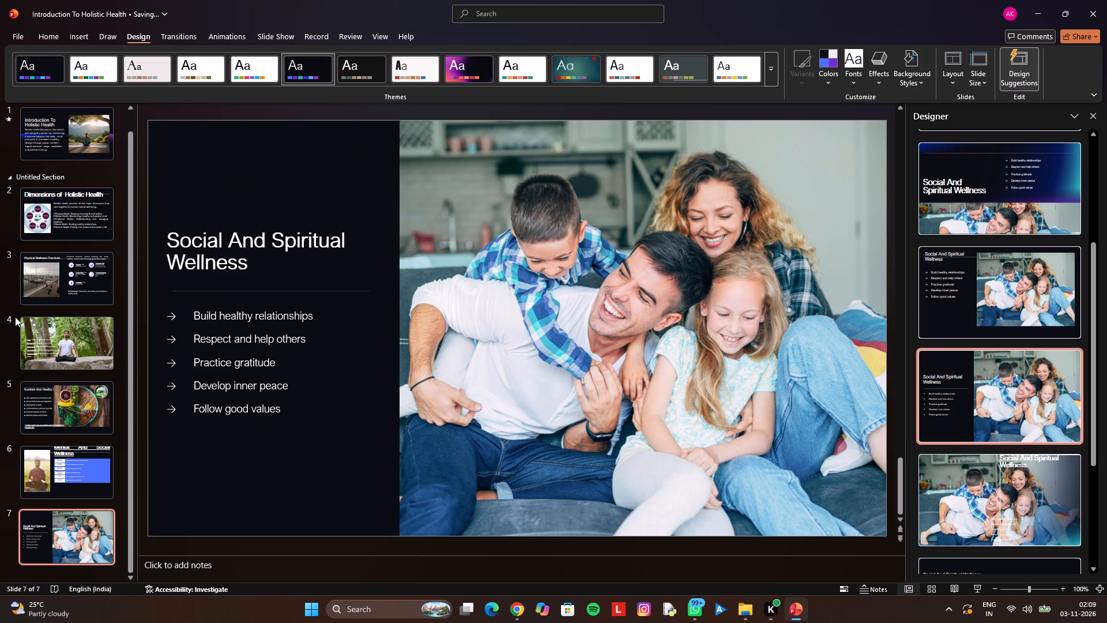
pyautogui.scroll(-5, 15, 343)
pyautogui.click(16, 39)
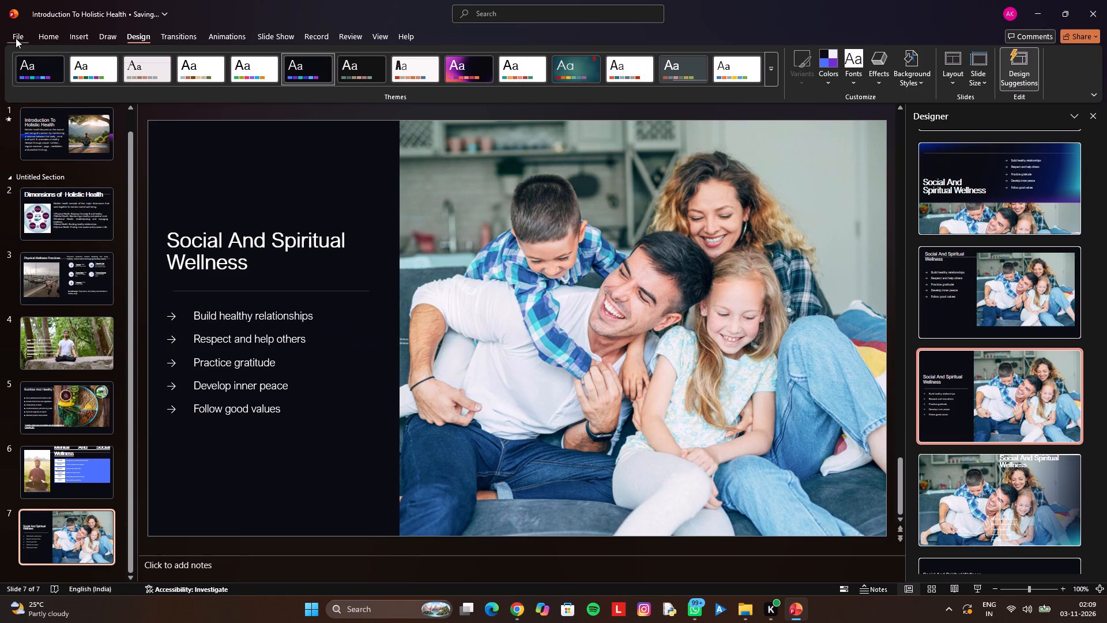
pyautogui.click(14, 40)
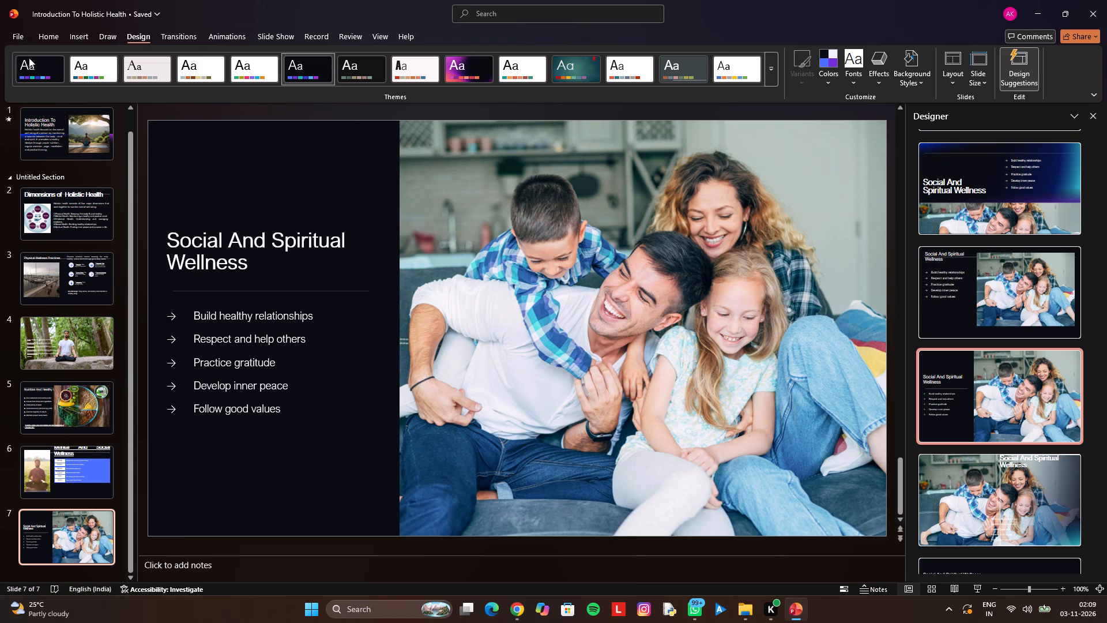
# Add a new slide with the Picture with Caption layout after the Social And Spiritual Wellness slide.
pyautogui.click(47, 42)
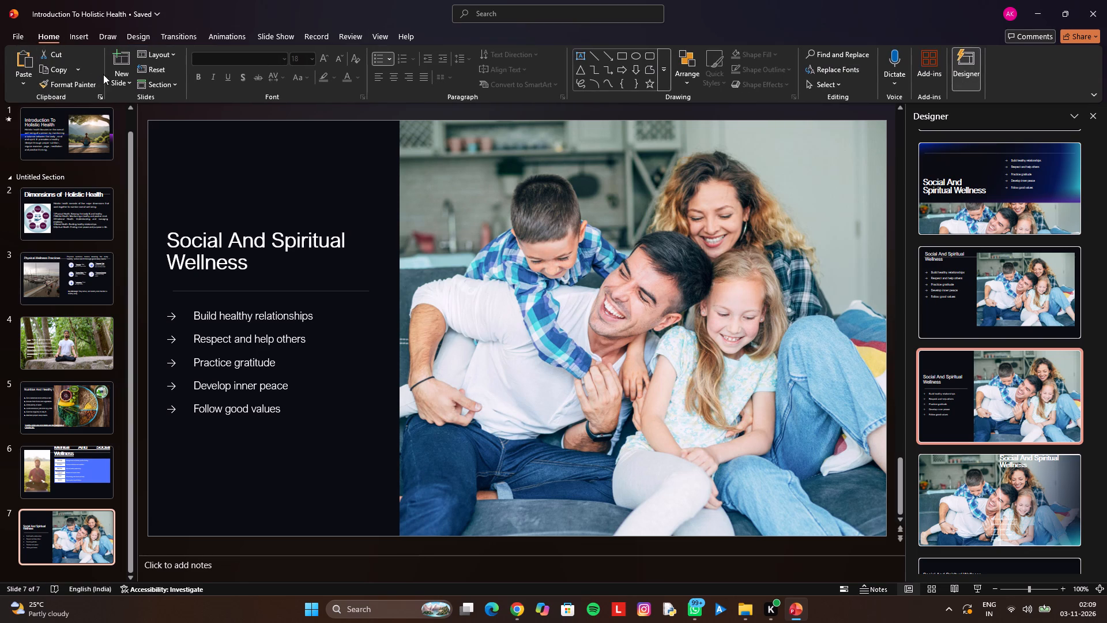
pyautogui.click(123, 72)
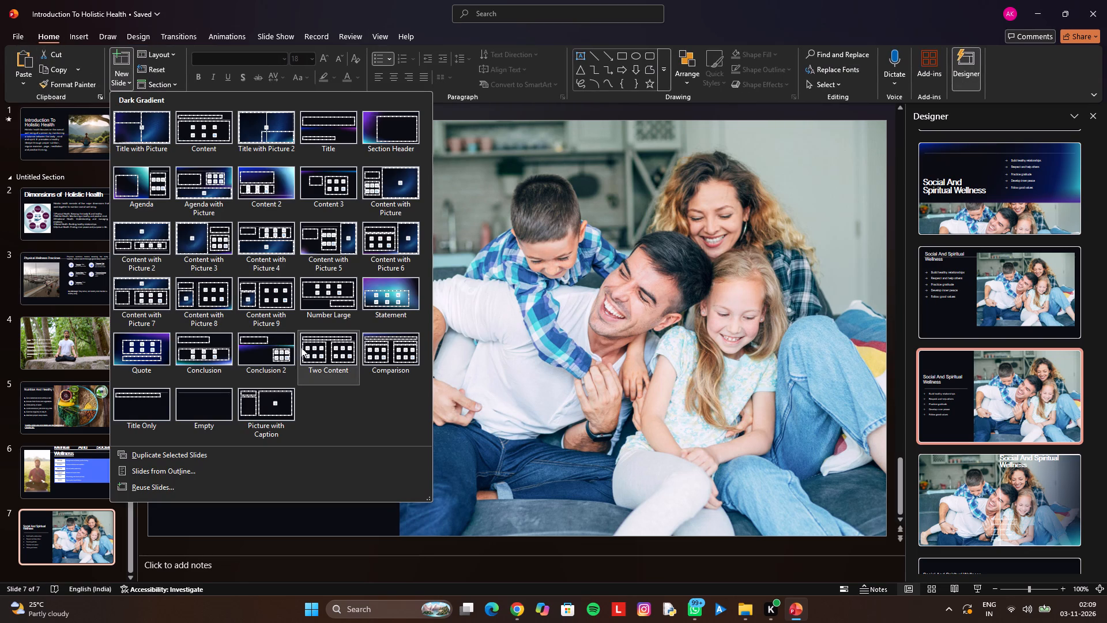
pyautogui.scroll(-2, 65, 526)
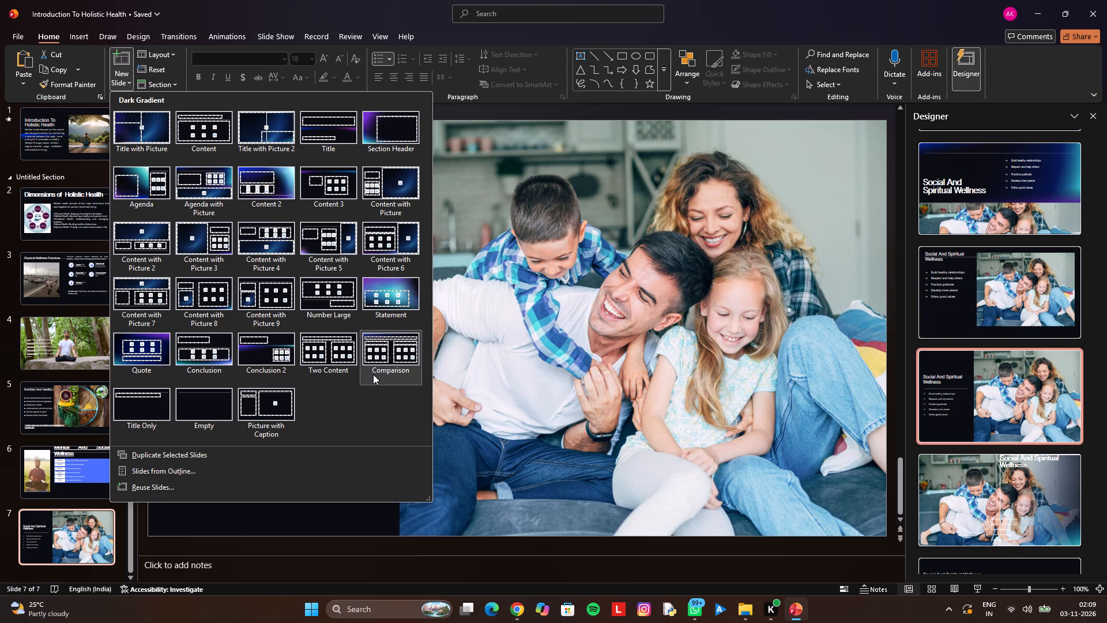
pyautogui.click(265, 395)
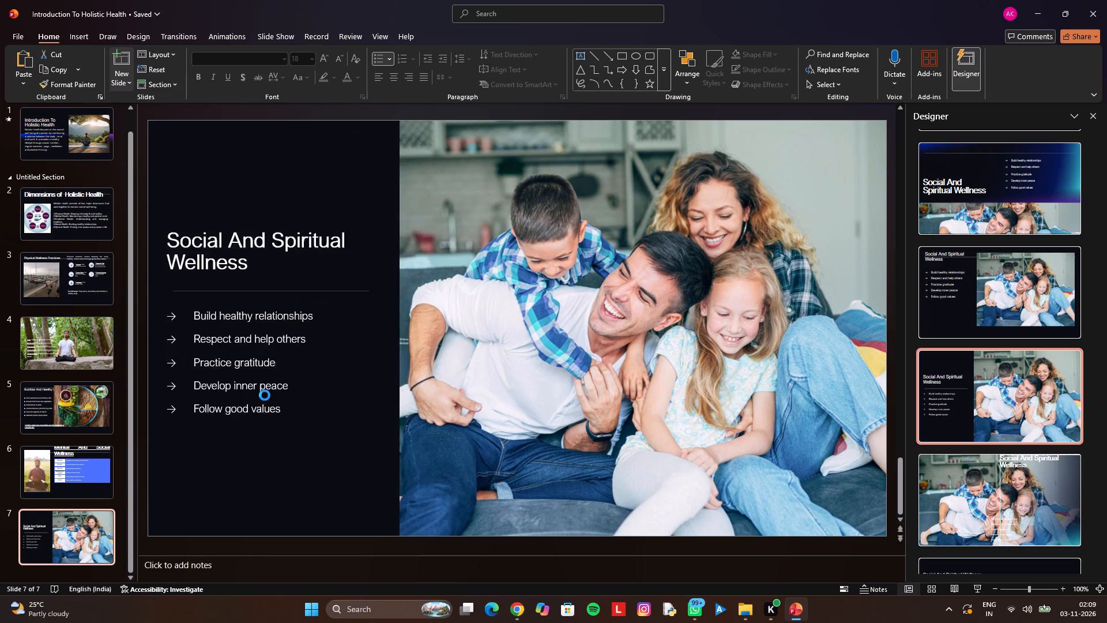
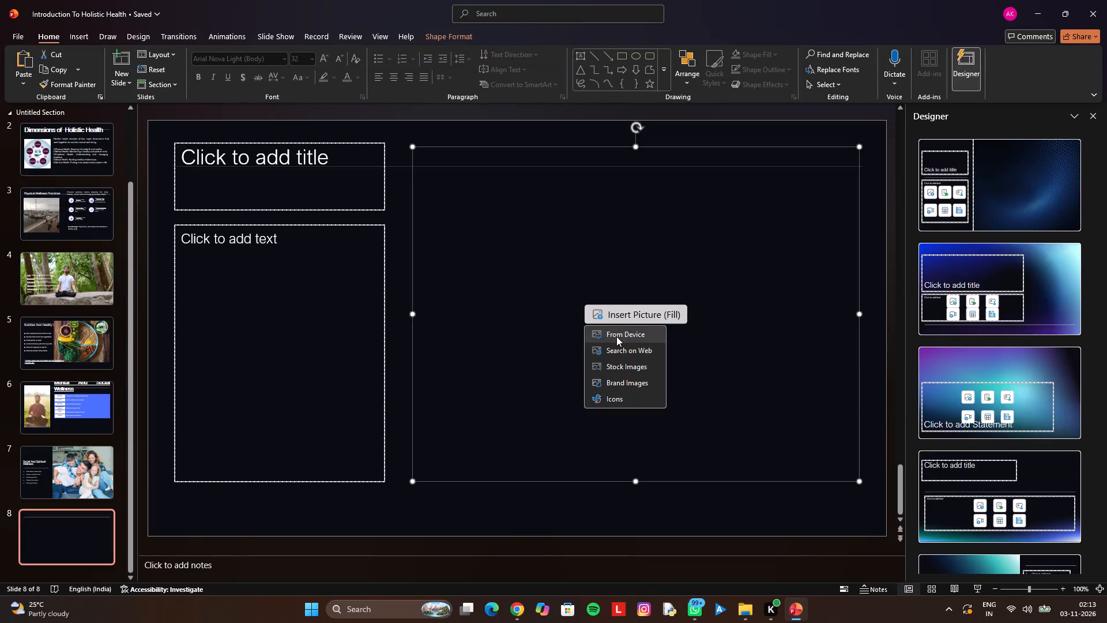
# Insert the picture named 8 from the Downloads folder into slide 8's picture placeholder.
pyautogui.click(616, 336)
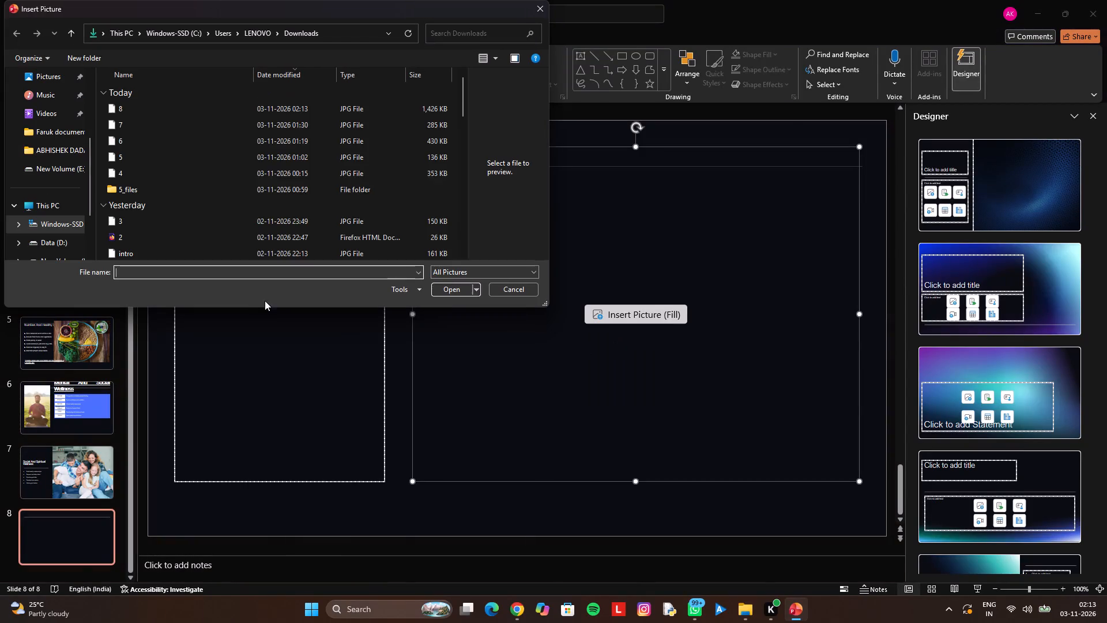
pyautogui.click(112, 107)
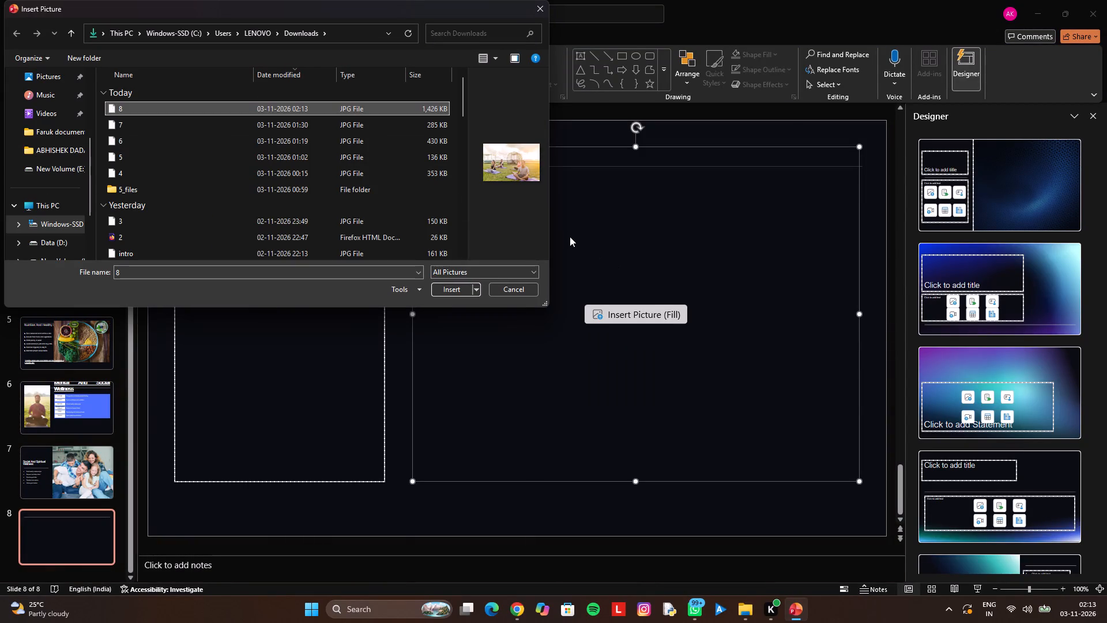
pyautogui.click(441, 292)
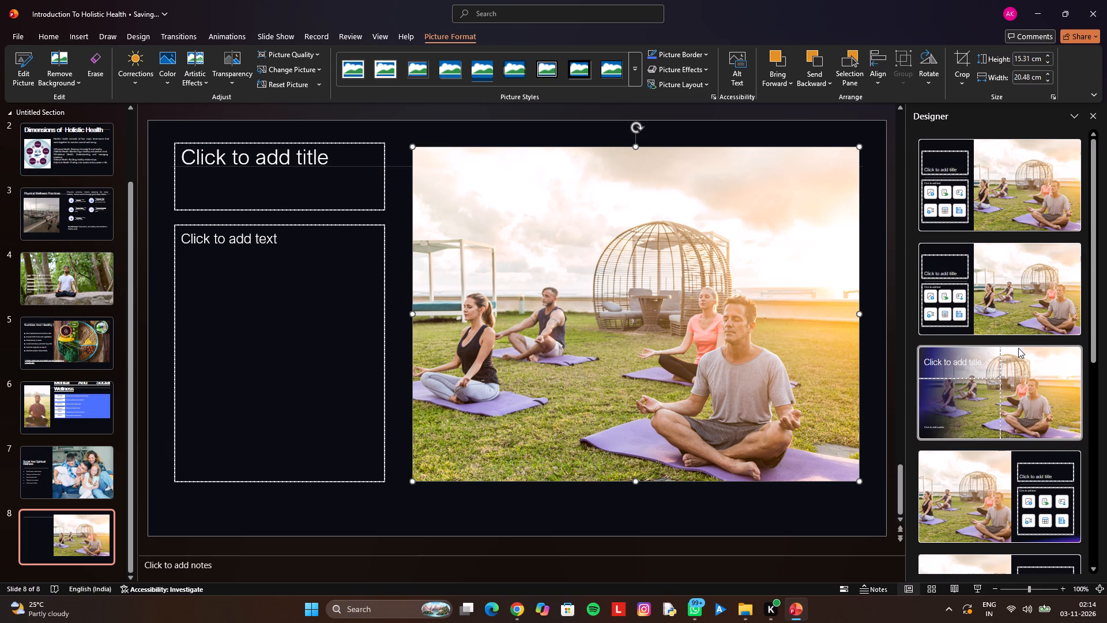
# Apply the Designer layout that fills slide 8 with the meditation picture under a blue fade, with title and subtitle over it.
pyautogui.scroll(-3, 1012, 392)
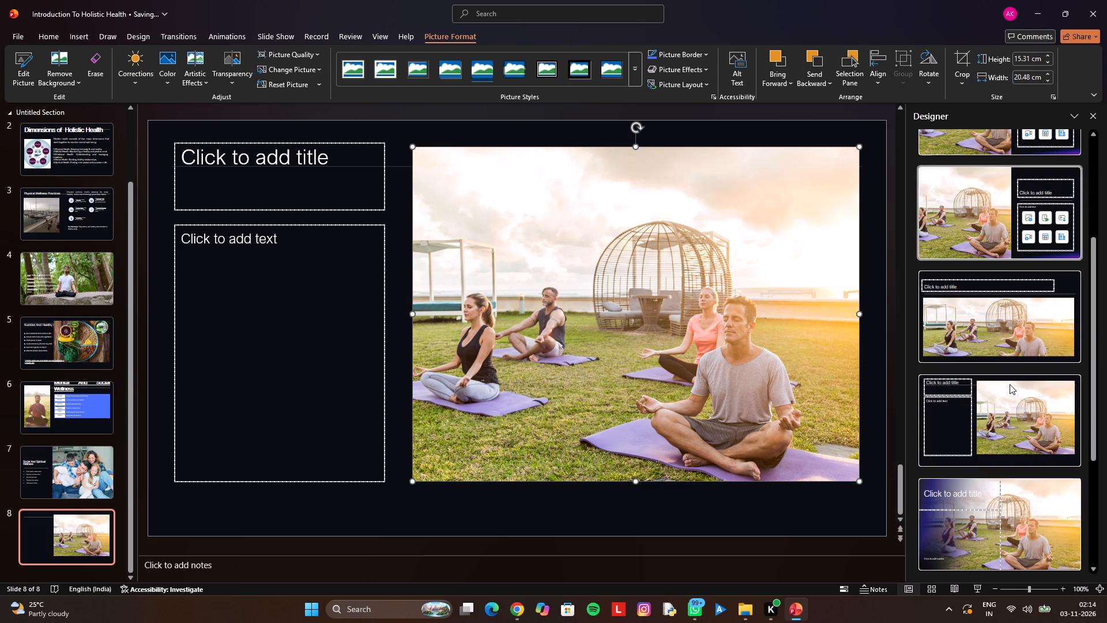
pyautogui.click(970, 493)
# Enter "Benfits Of Holistic" in slide 8's title placeholder.
pyautogui.click(364, 172)
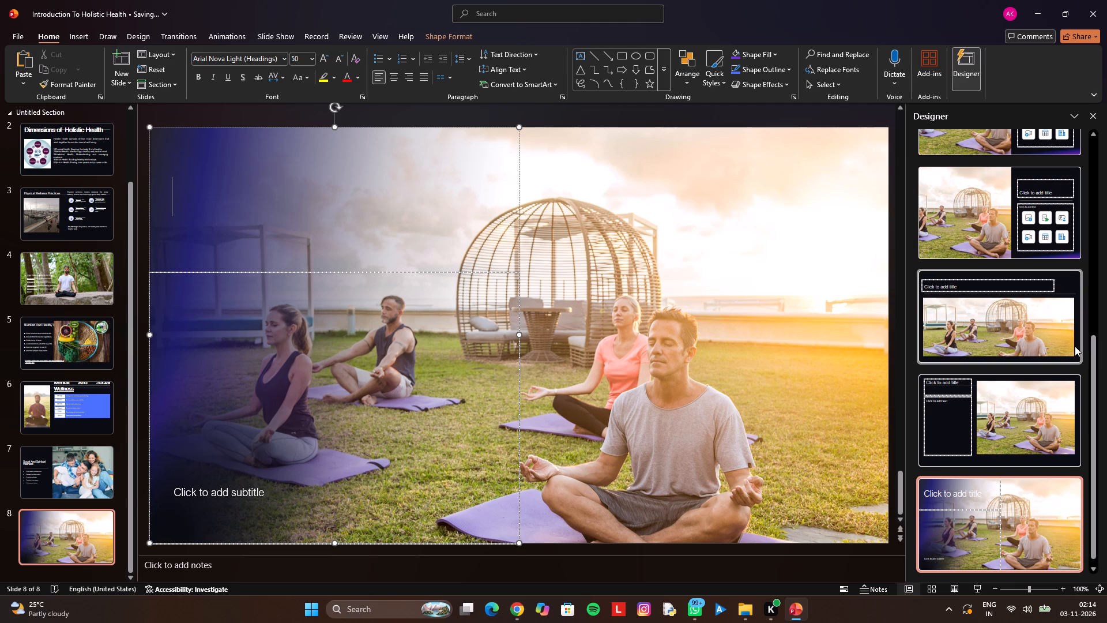
pyautogui.scroll(3, 1042, 336)
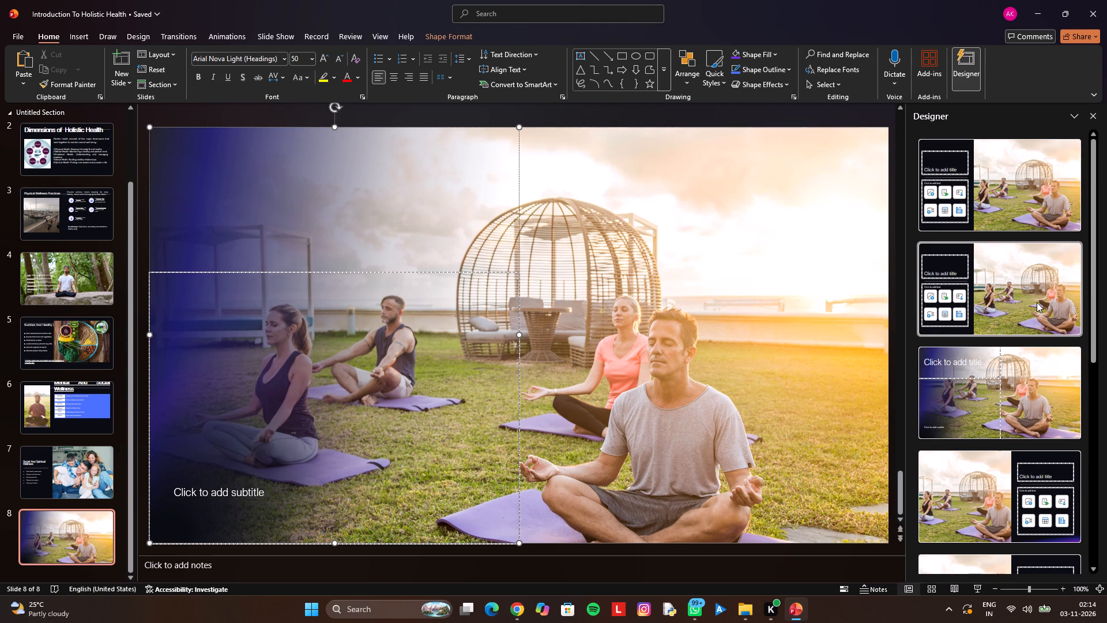
pyautogui.scroll(-1, 1006, 346)
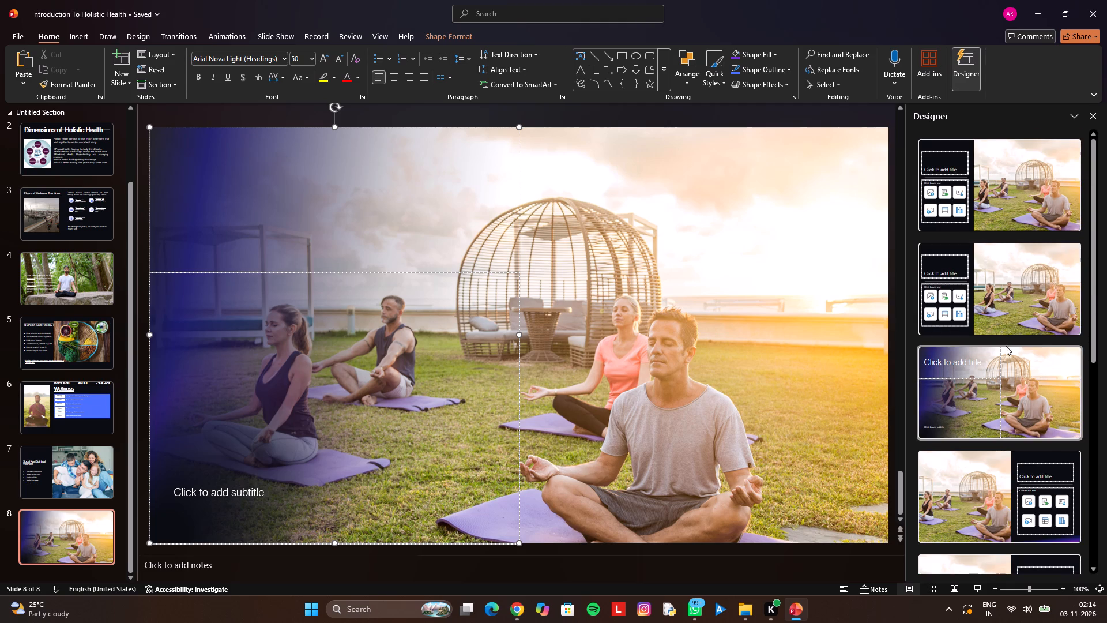
pyautogui.scroll(-1, 1006, 346)
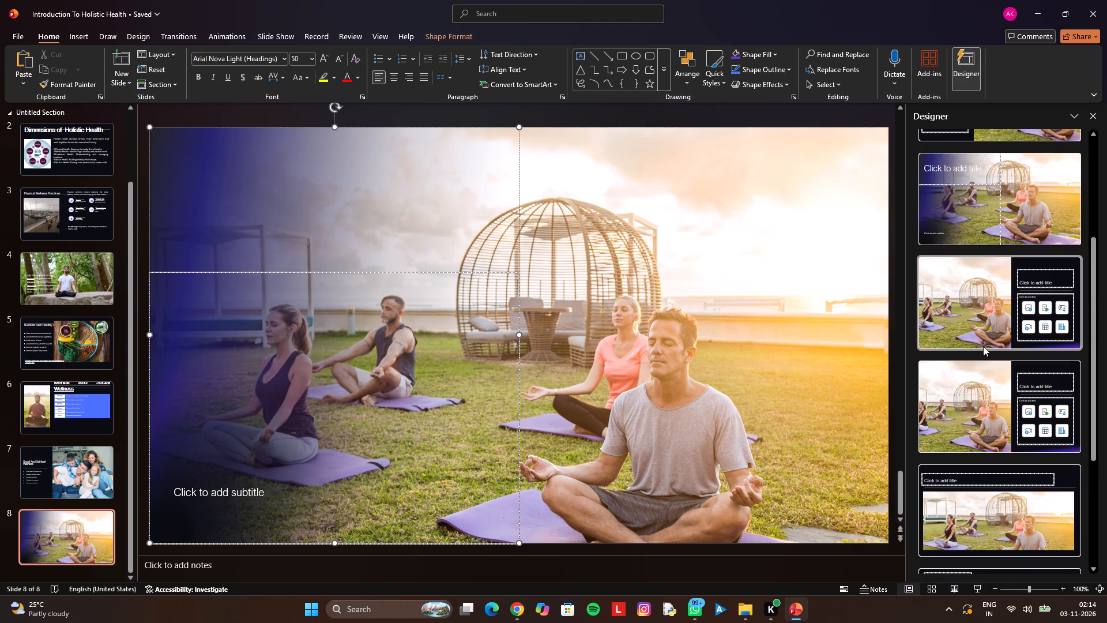
pyautogui.hotkey('shift', 'b')
pyautogui.write('enfi')
pyautogui.write('ts')
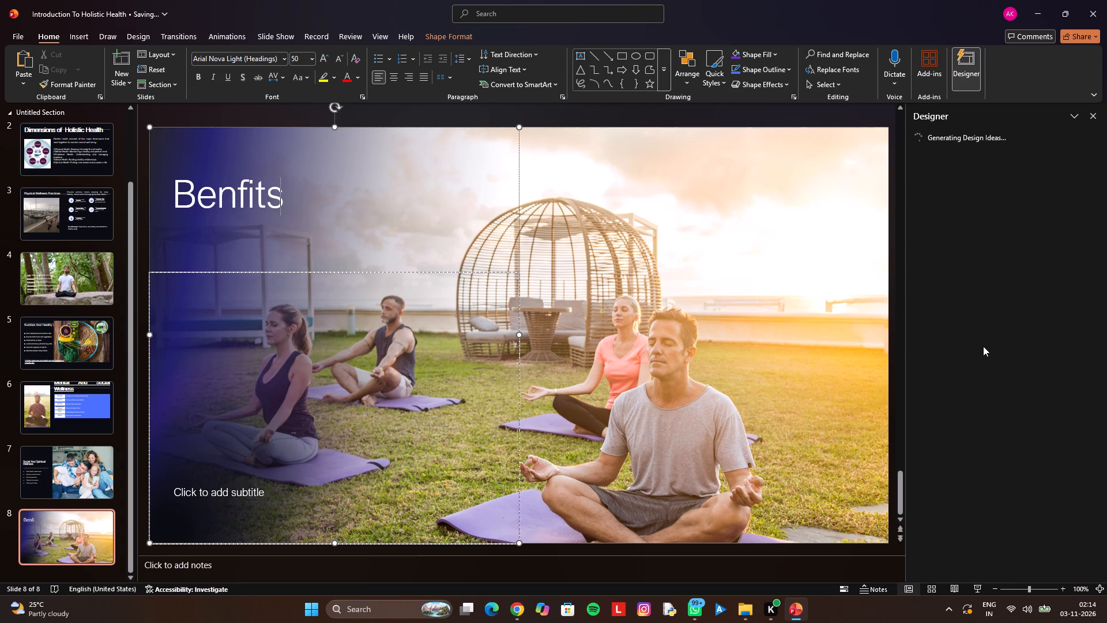
pyautogui.press('space')
pyautogui.write('Of')
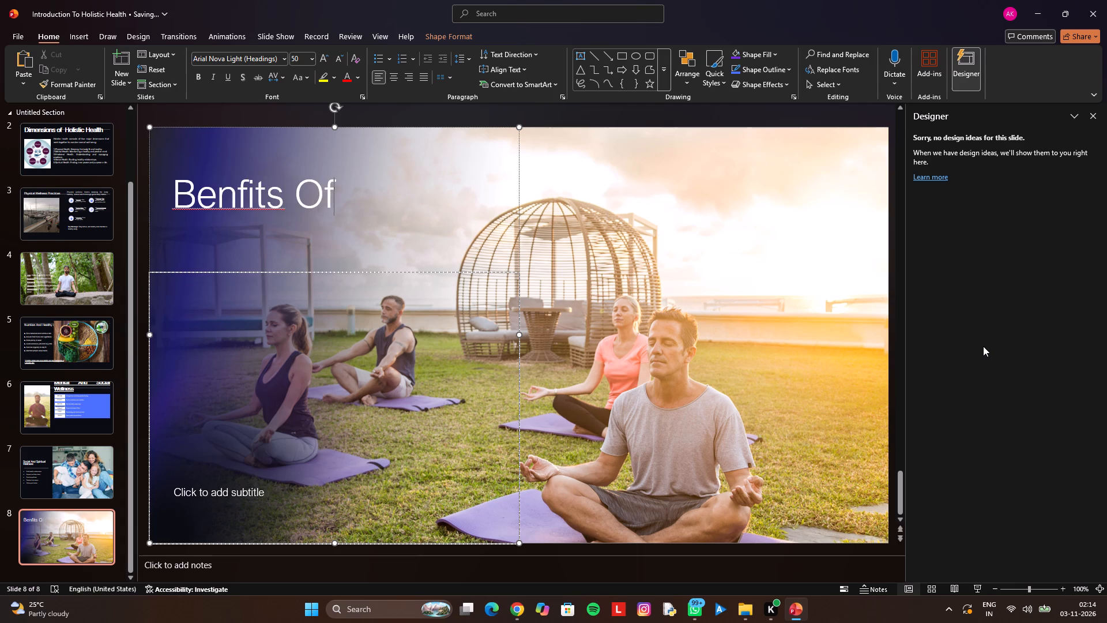
pyautogui.press('space')
pyautogui.write('hol')
pyautogui.press('BackSpace')
pyautogui.press('BackSpace')
pyautogui.press('BackSpace')
pyautogui.write('Holistic')
pyautogui.press('space')
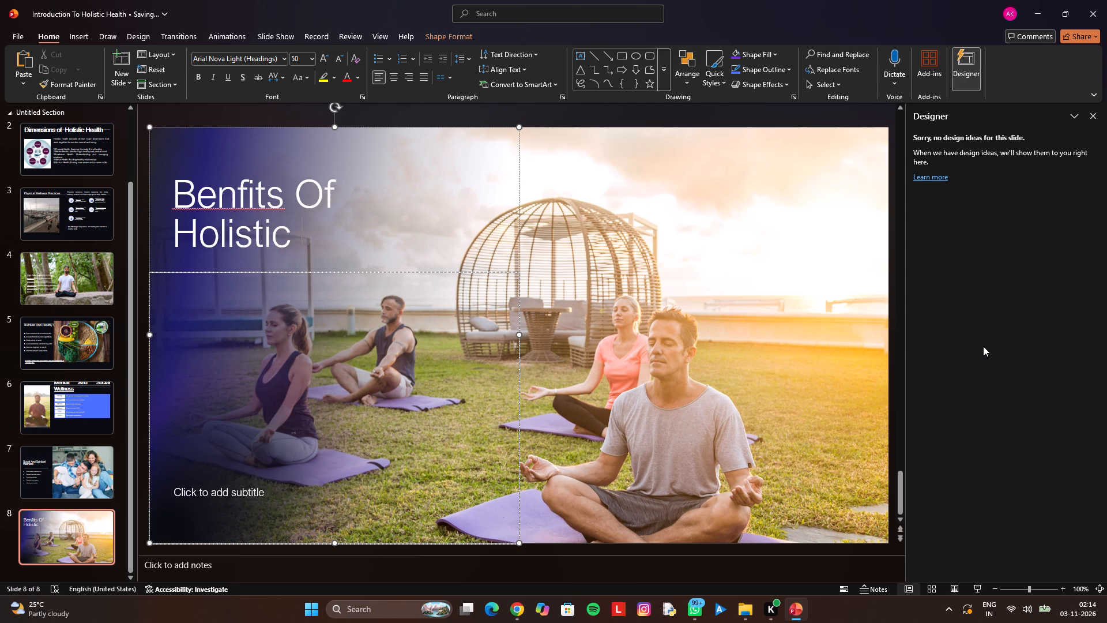
# Insert an "i" after "Ben" in the title's first word so it reads "Benifits".
pyautogui.click(243, 209)
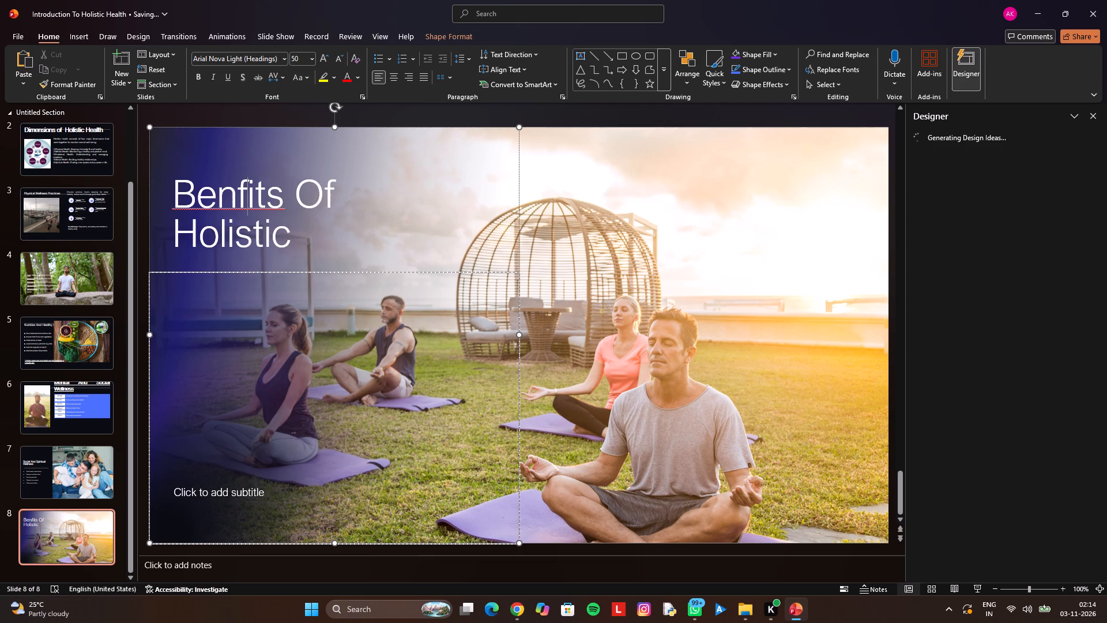
pyautogui.moveTo(229, 202); pyautogui.dragTo(235, 199)
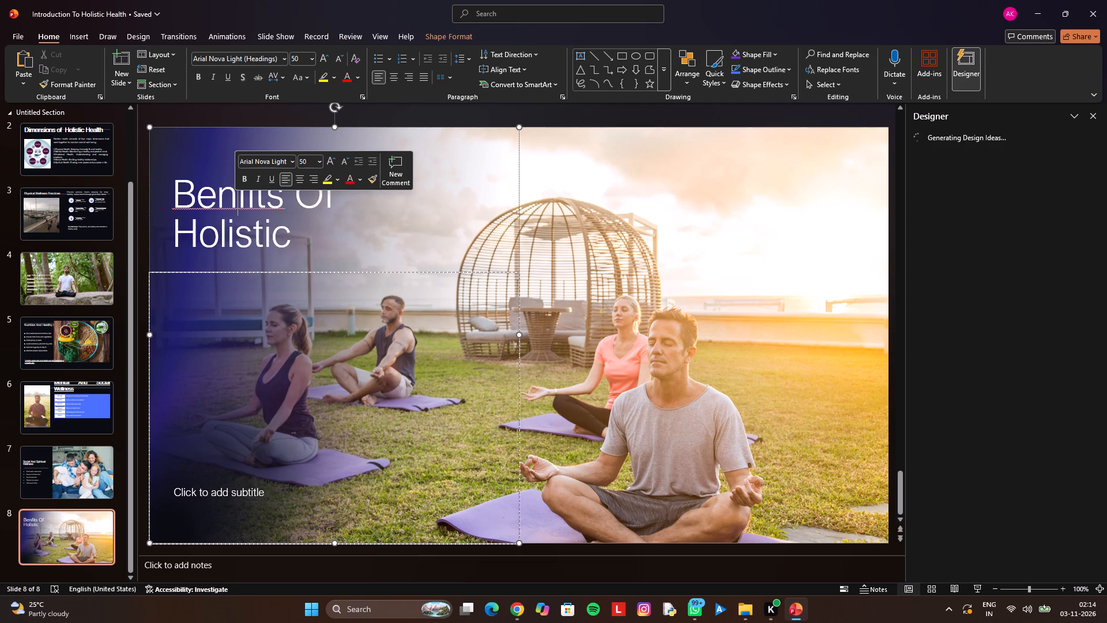
pyautogui.click(292, 160)
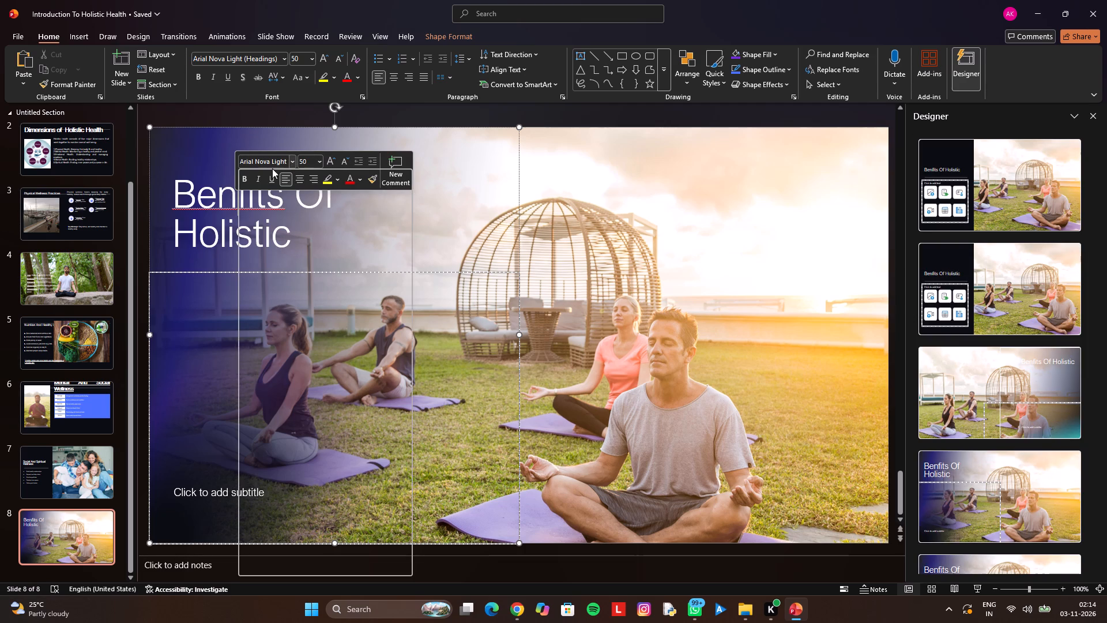
pyautogui.click(224, 198)
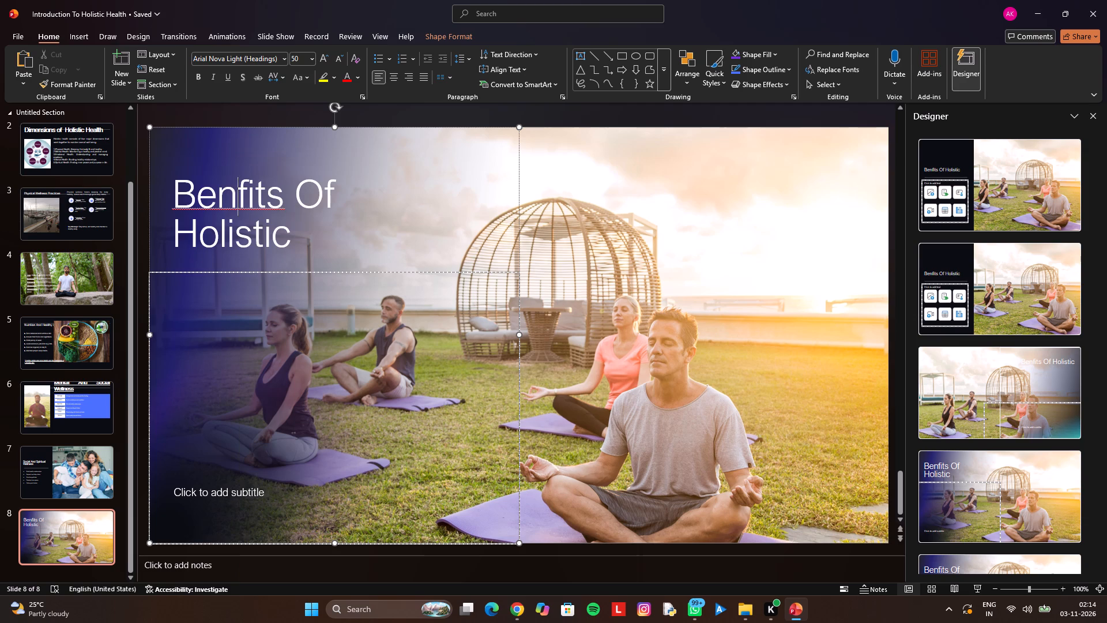
pyautogui.press('i')
# Add the word "Health" after "Holistic" in slide 8's title.
pyautogui.click(333, 237)
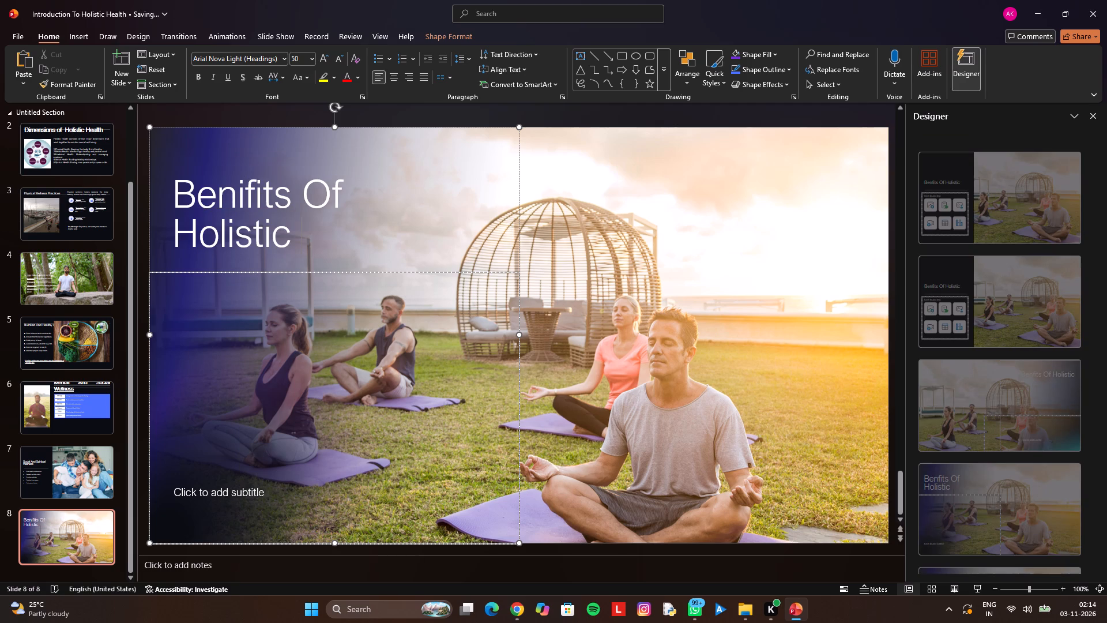
pyautogui.click(327, 235)
pyautogui.click(284, 236)
pyautogui.press('space')
pyautogui.hotkey('shift', 'h')
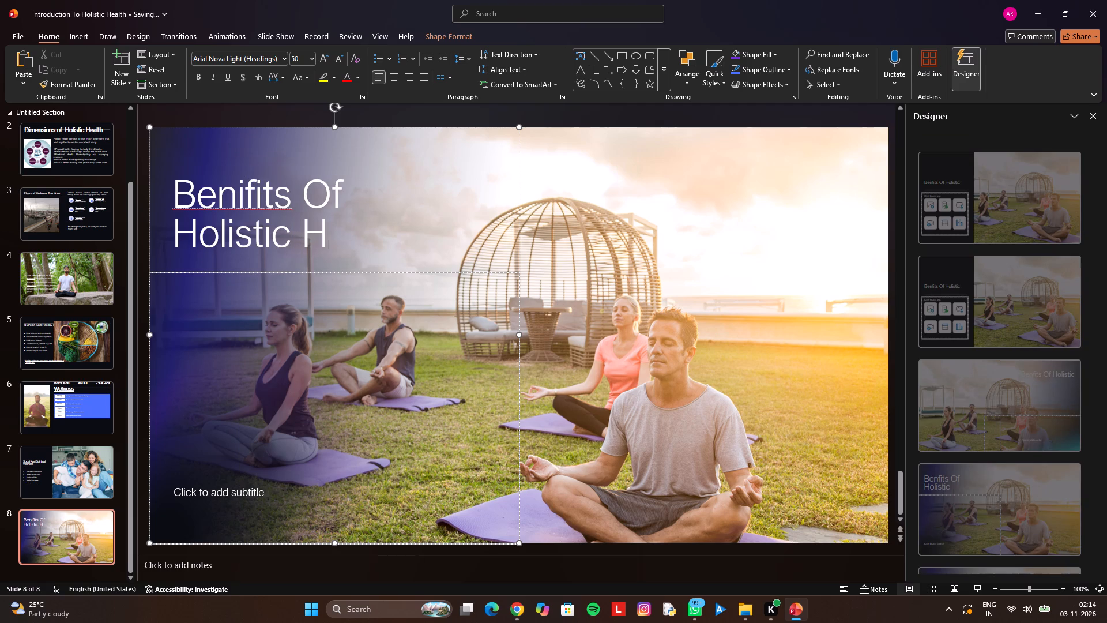
pyautogui.write('ealth')
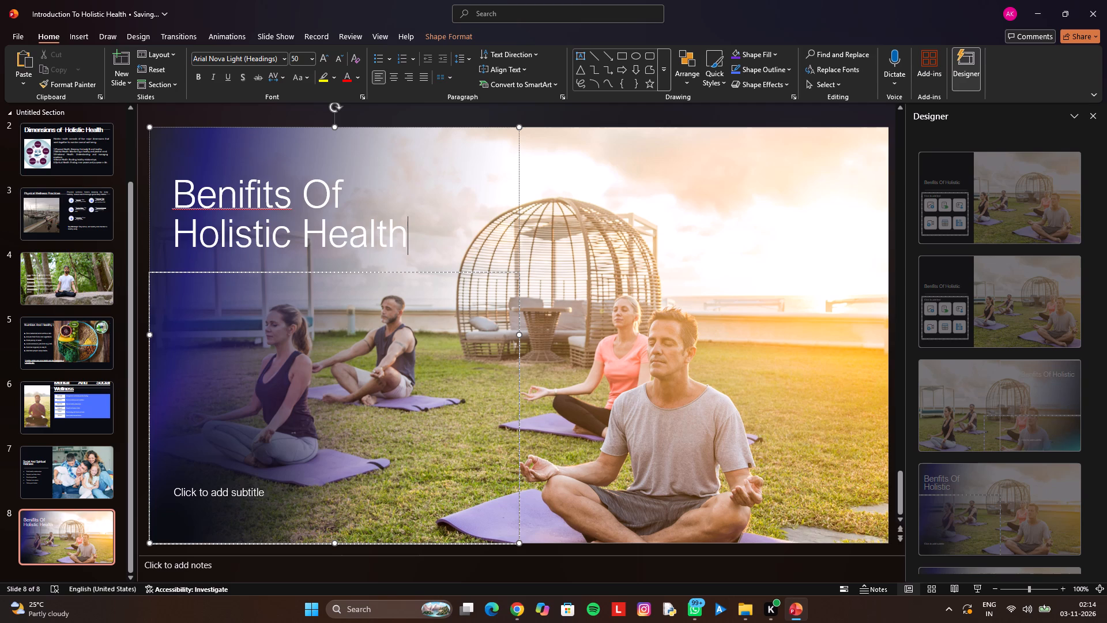
# Correct the spelling of "Benifits" in slide 8's title.
pyautogui.click(208, 197)
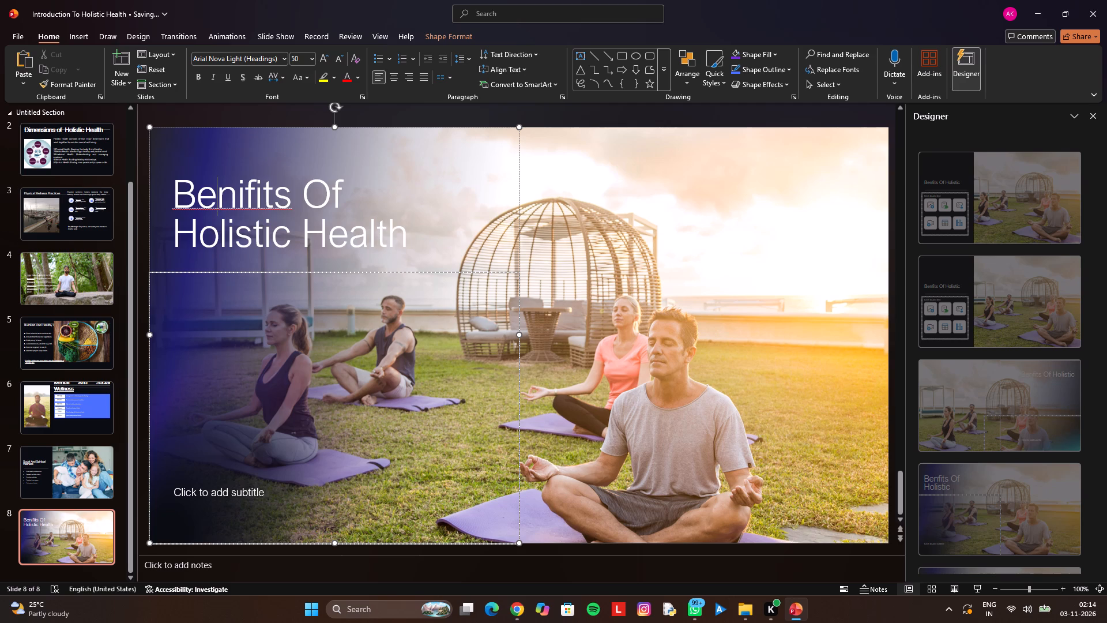
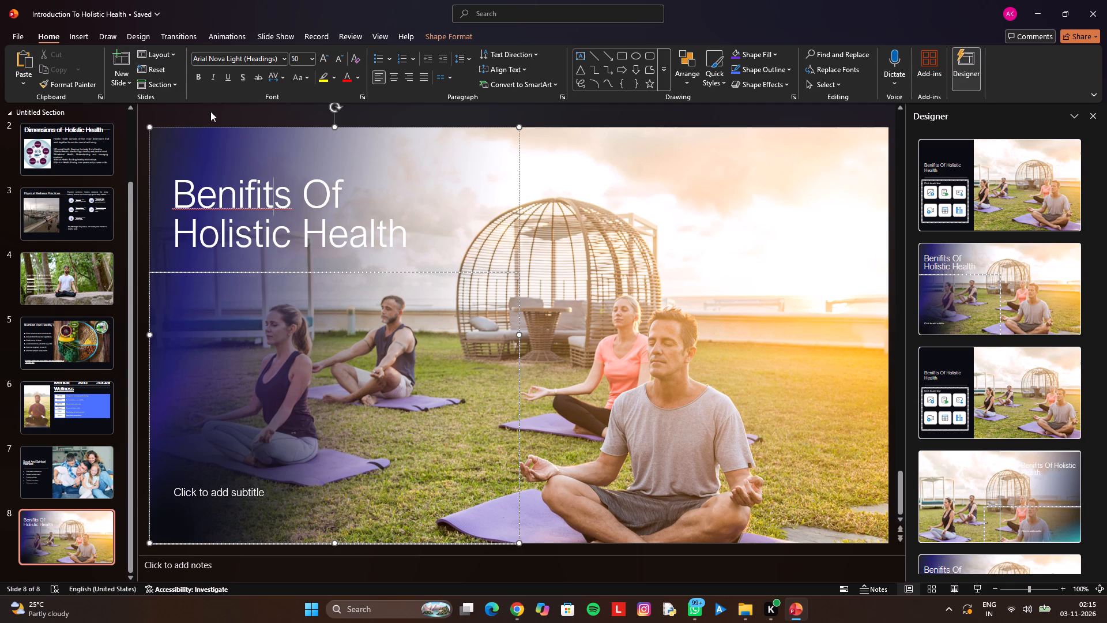
# Replace the second vowel of "Benifits" in slide 8's title with "e" so the word reads "Benefits".
pyautogui.click(246, 199)
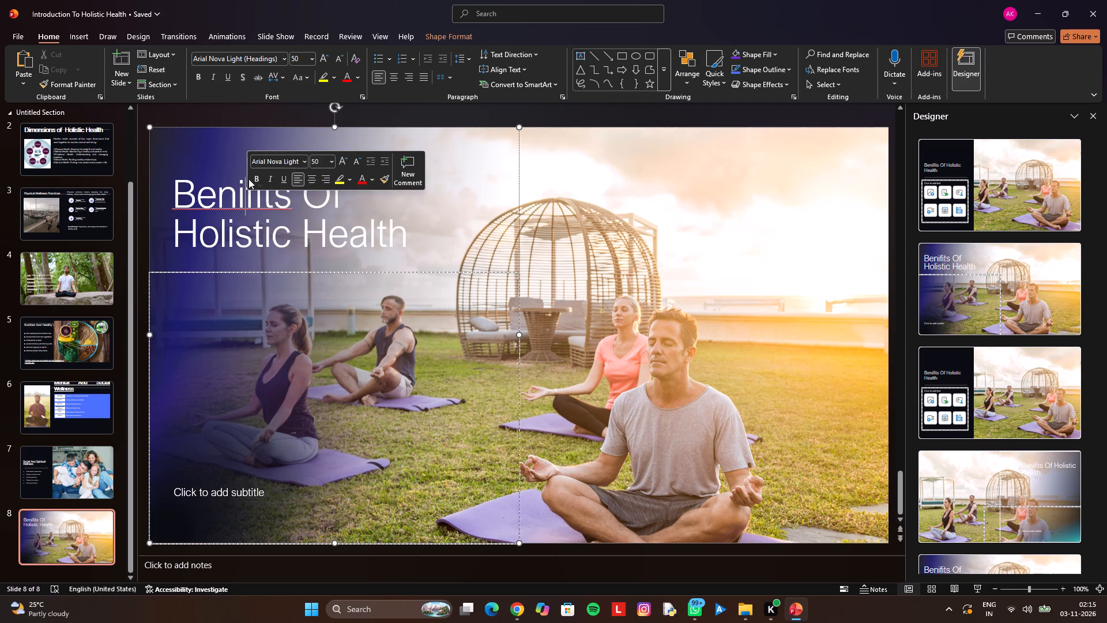
pyautogui.press('BackSpace')
pyautogui.press('e')
pyautogui.click(358, 377)
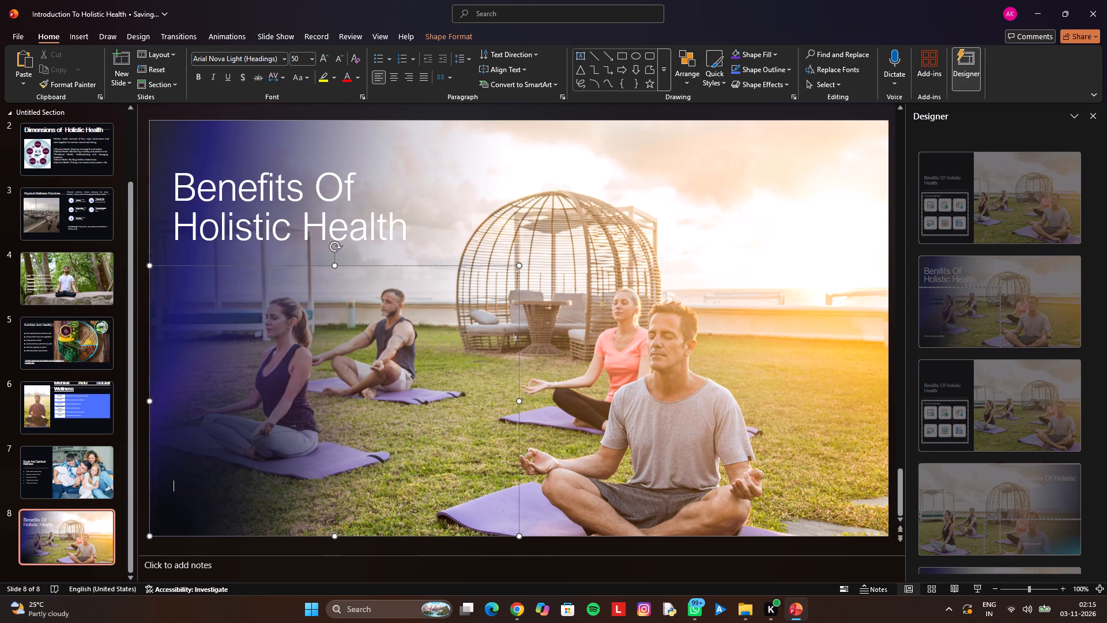
pyautogui.click(372, 322)
# Set the font size of slide 8's "Benefits Of Holistic Health" title to 54.
pyautogui.click(370, 212)
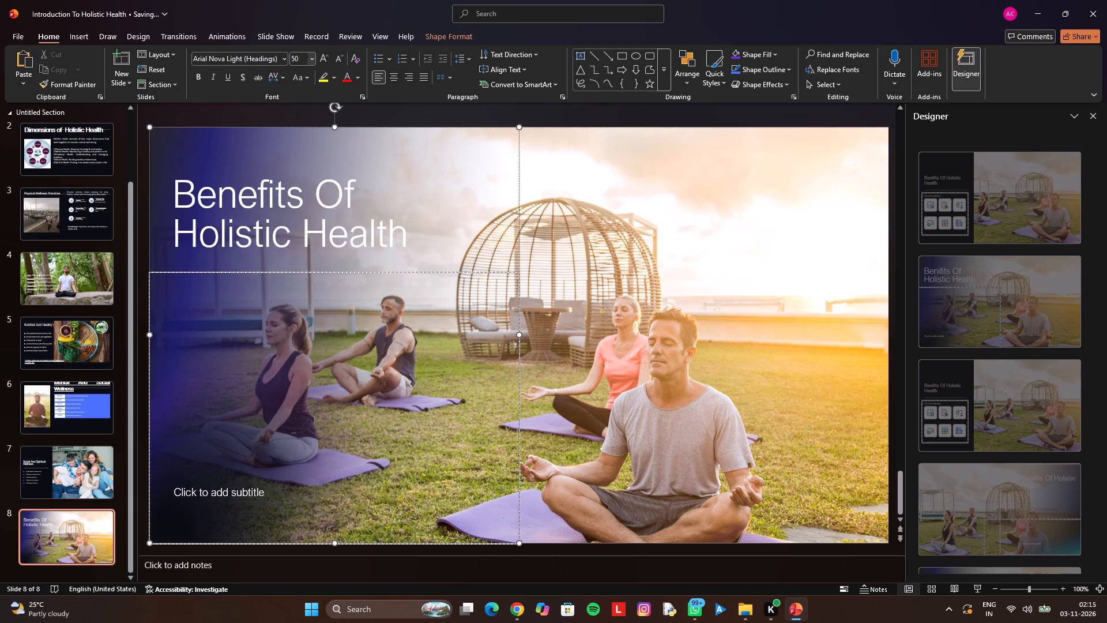
pyautogui.click(312, 58)
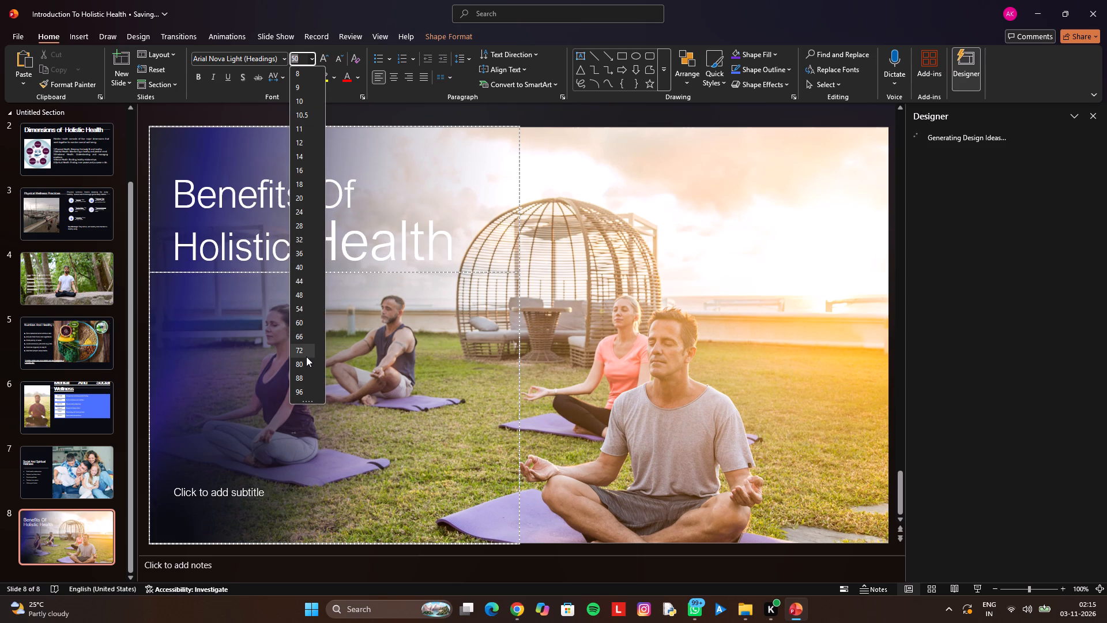
pyautogui.click(301, 309)
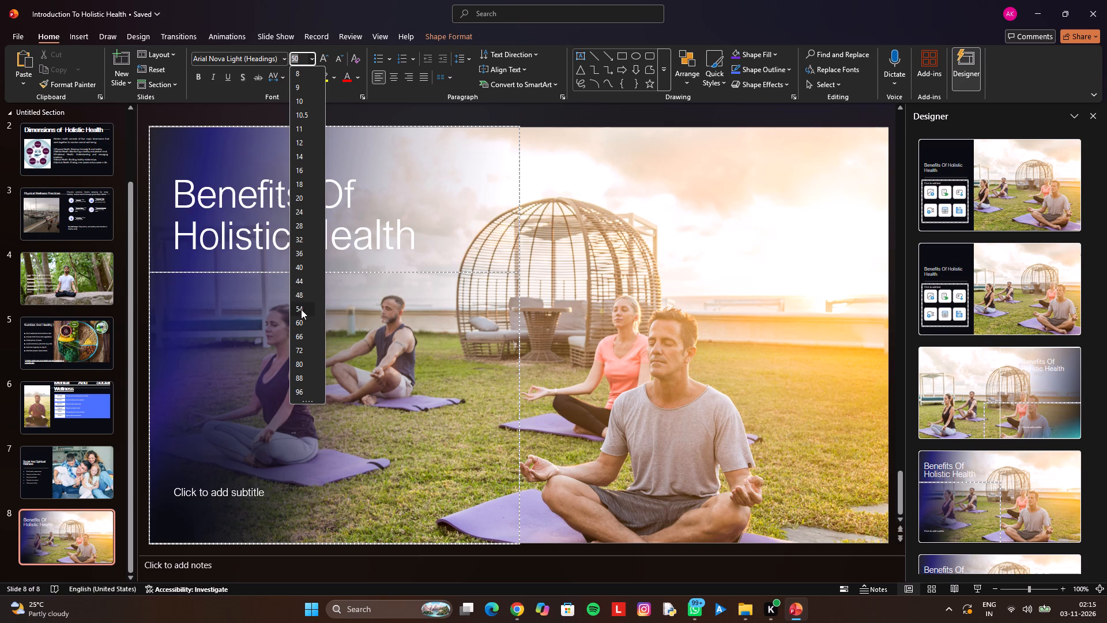
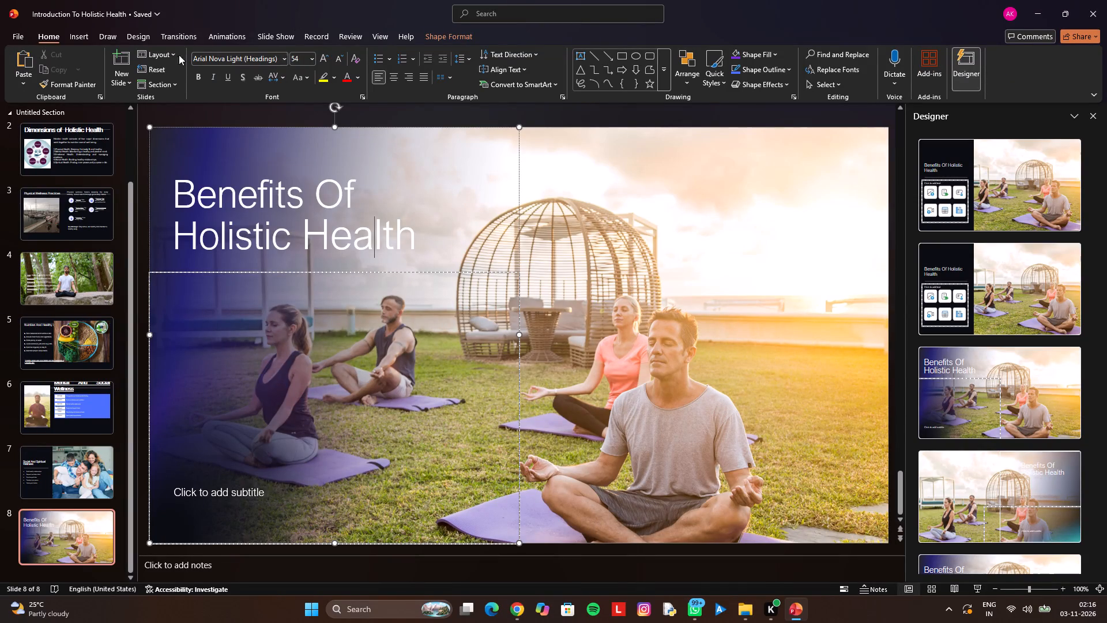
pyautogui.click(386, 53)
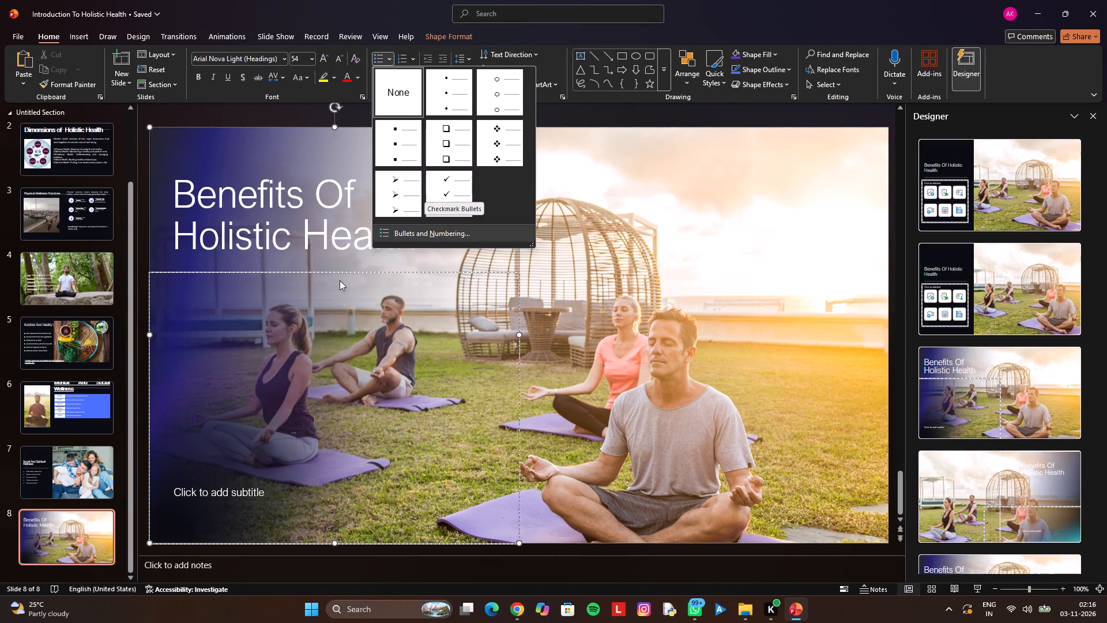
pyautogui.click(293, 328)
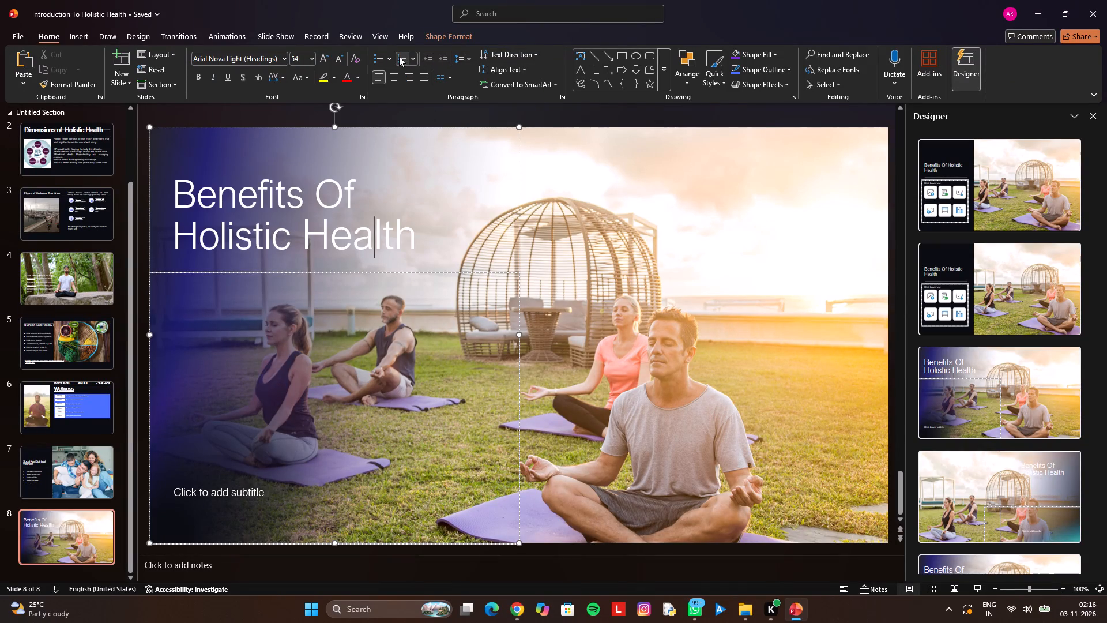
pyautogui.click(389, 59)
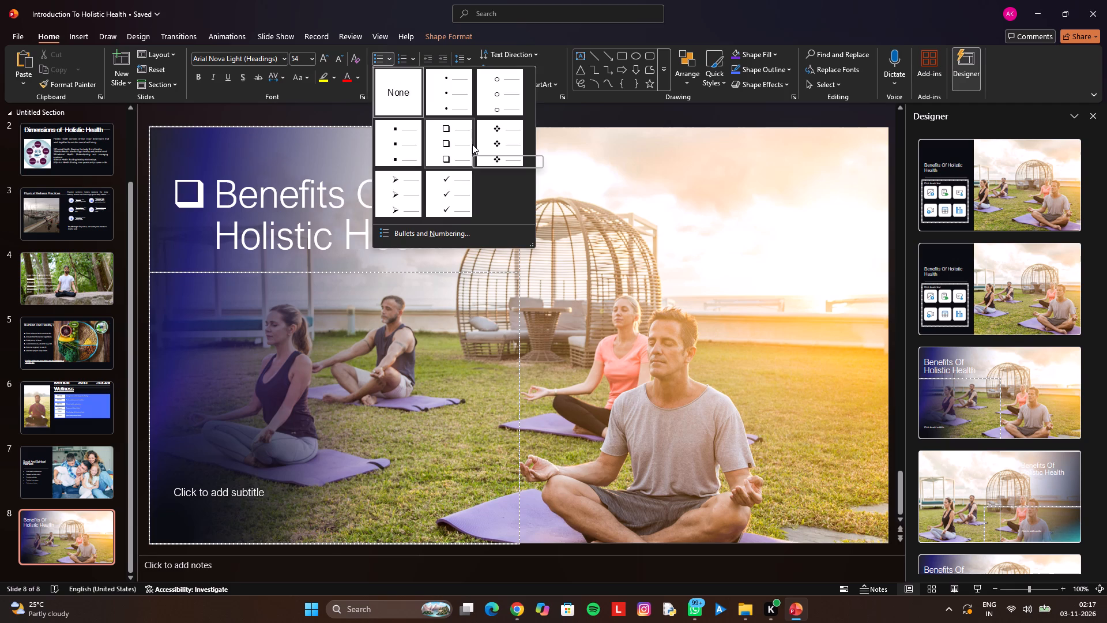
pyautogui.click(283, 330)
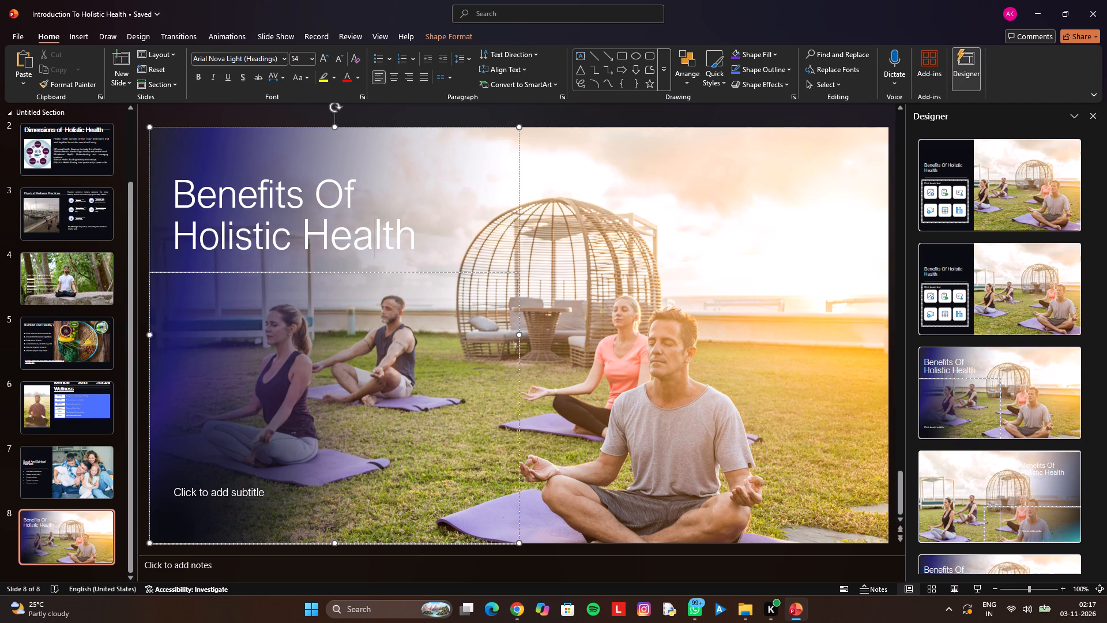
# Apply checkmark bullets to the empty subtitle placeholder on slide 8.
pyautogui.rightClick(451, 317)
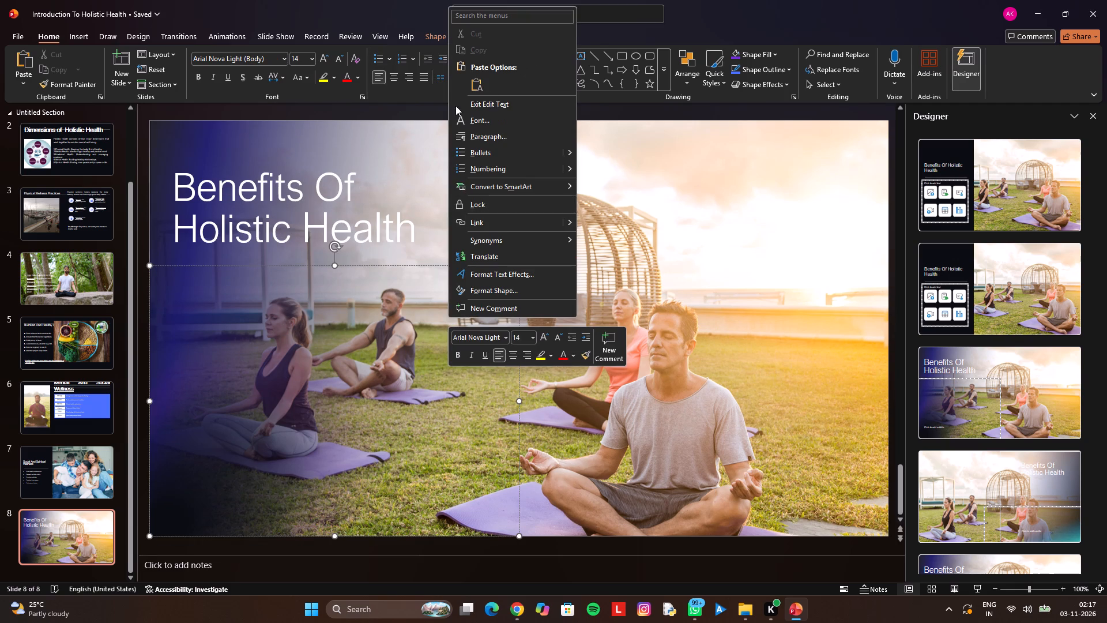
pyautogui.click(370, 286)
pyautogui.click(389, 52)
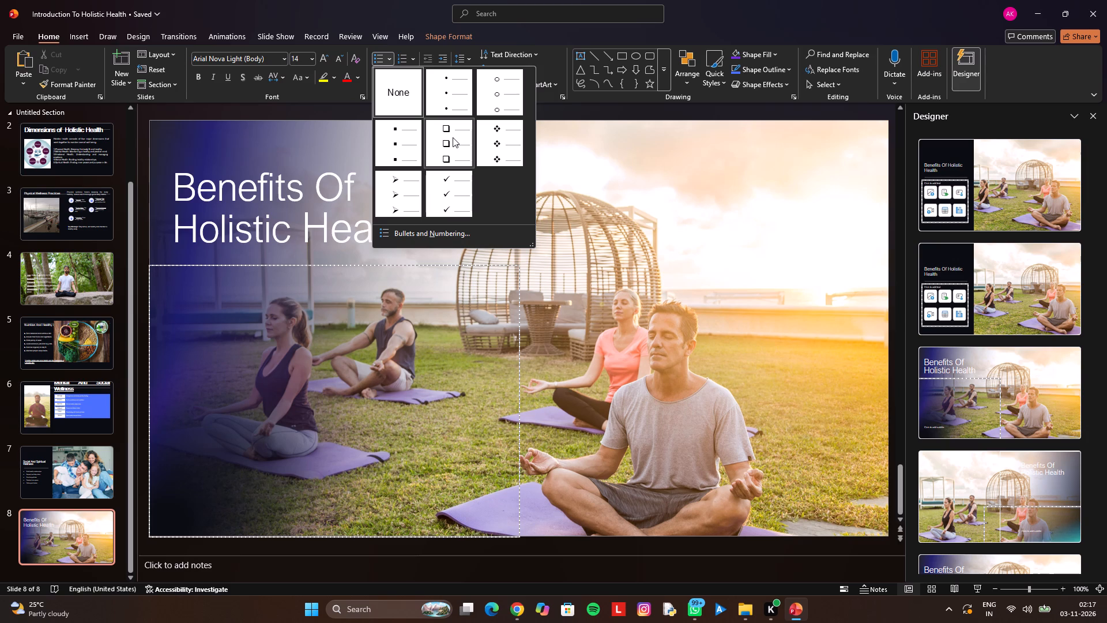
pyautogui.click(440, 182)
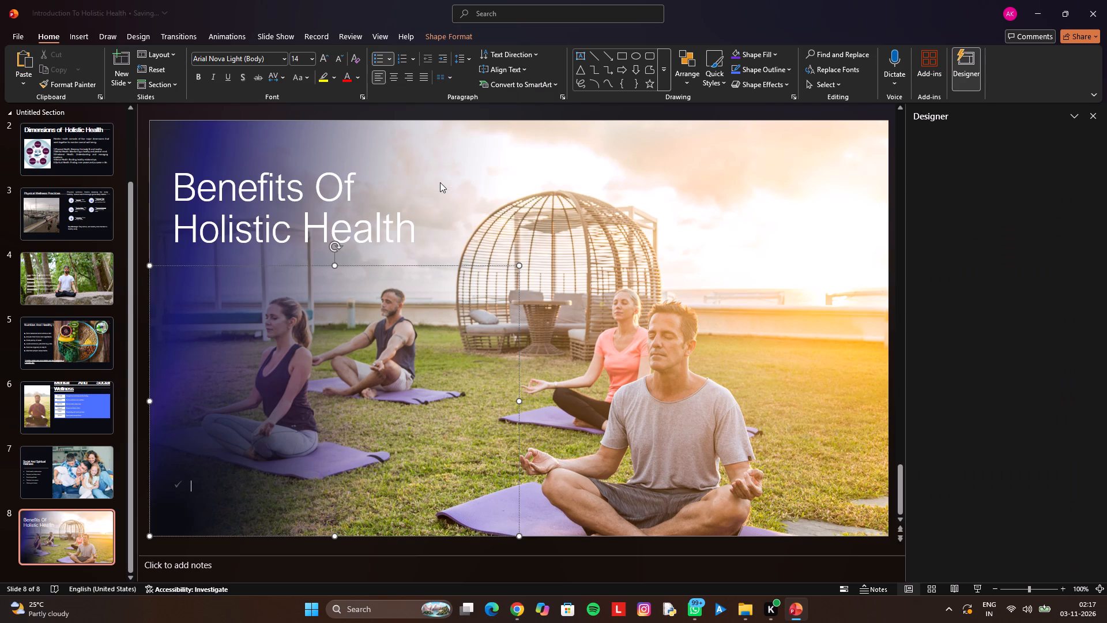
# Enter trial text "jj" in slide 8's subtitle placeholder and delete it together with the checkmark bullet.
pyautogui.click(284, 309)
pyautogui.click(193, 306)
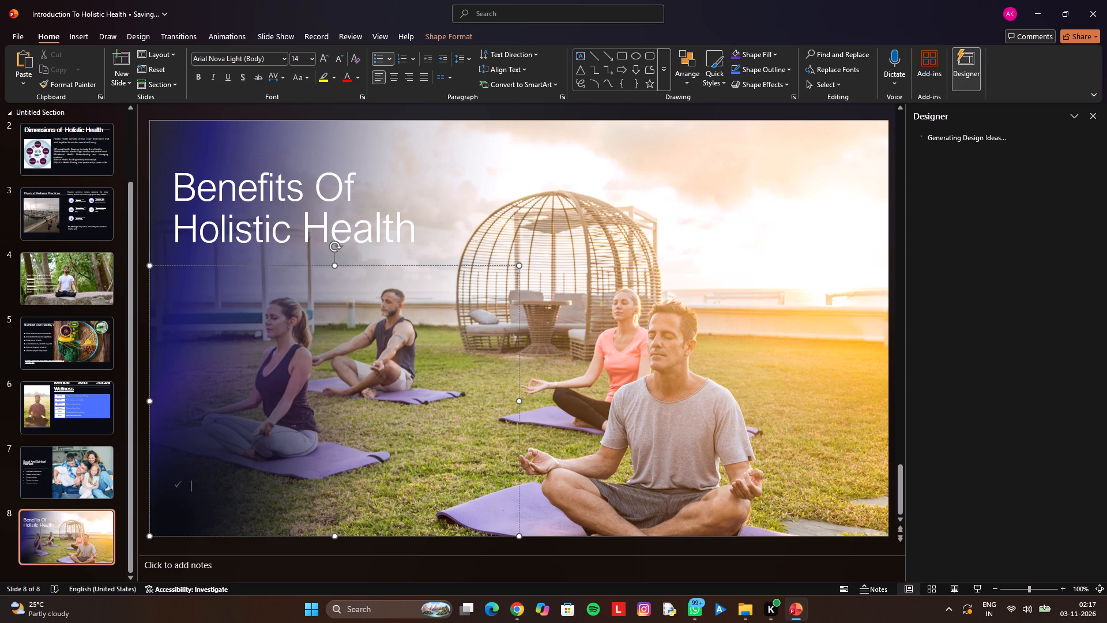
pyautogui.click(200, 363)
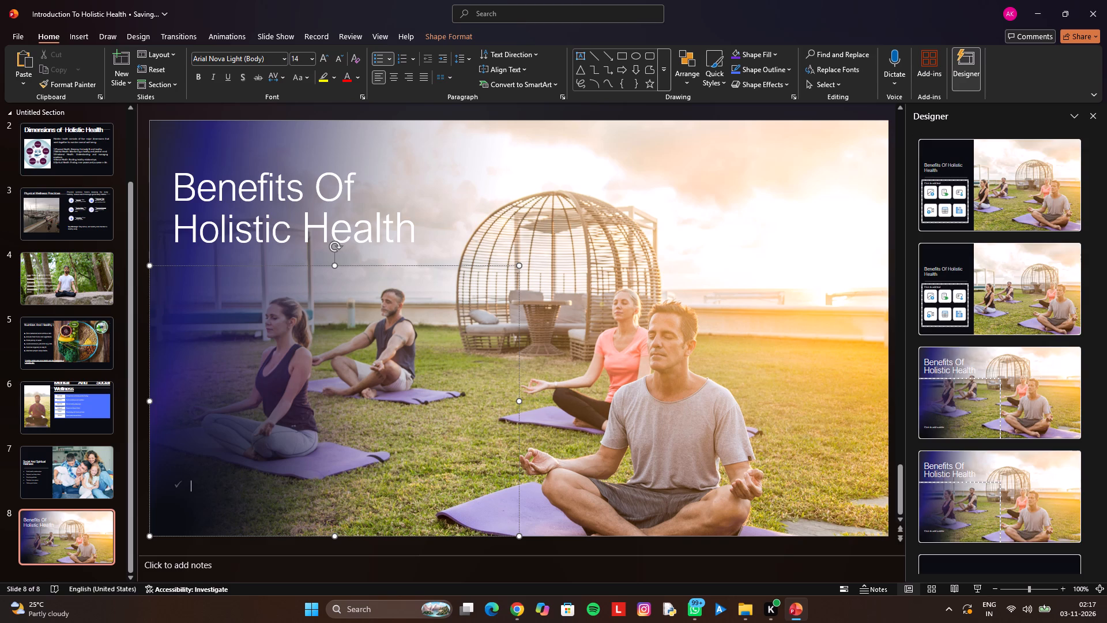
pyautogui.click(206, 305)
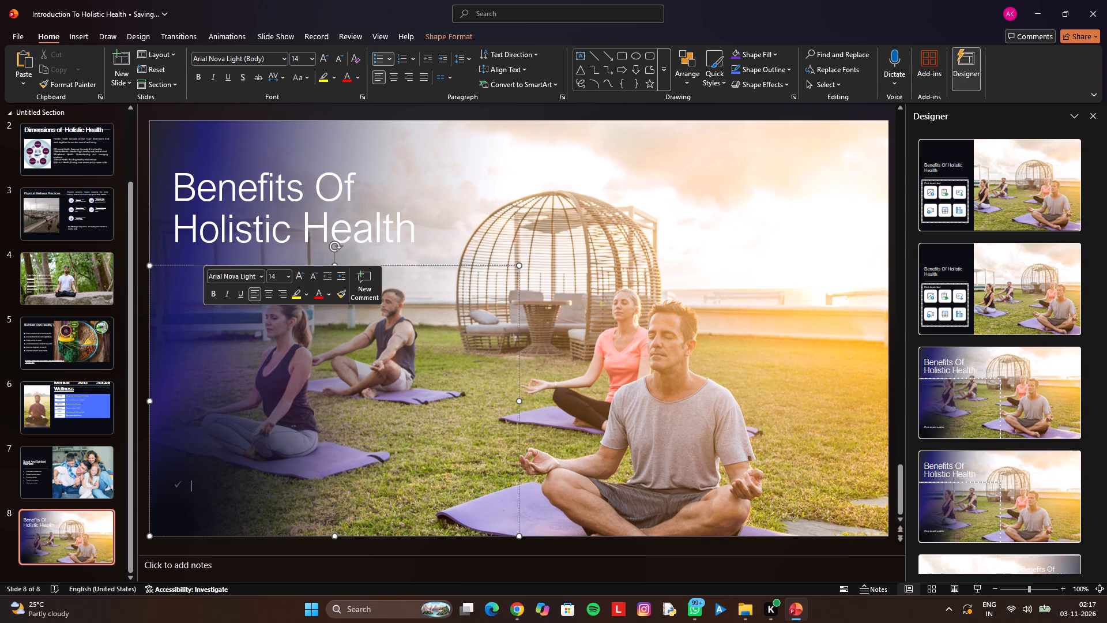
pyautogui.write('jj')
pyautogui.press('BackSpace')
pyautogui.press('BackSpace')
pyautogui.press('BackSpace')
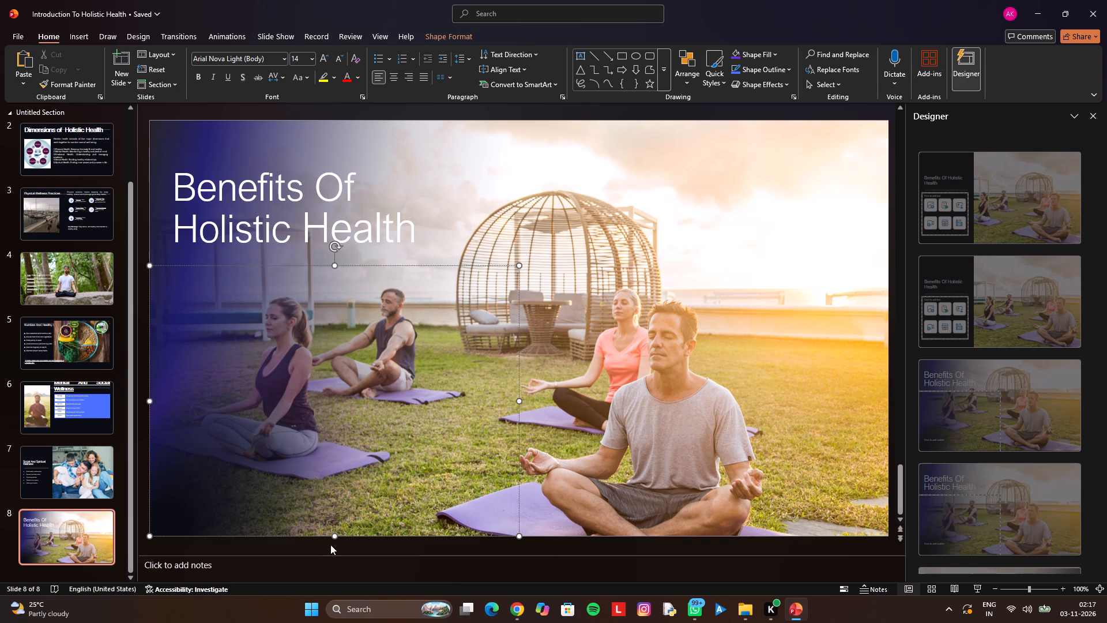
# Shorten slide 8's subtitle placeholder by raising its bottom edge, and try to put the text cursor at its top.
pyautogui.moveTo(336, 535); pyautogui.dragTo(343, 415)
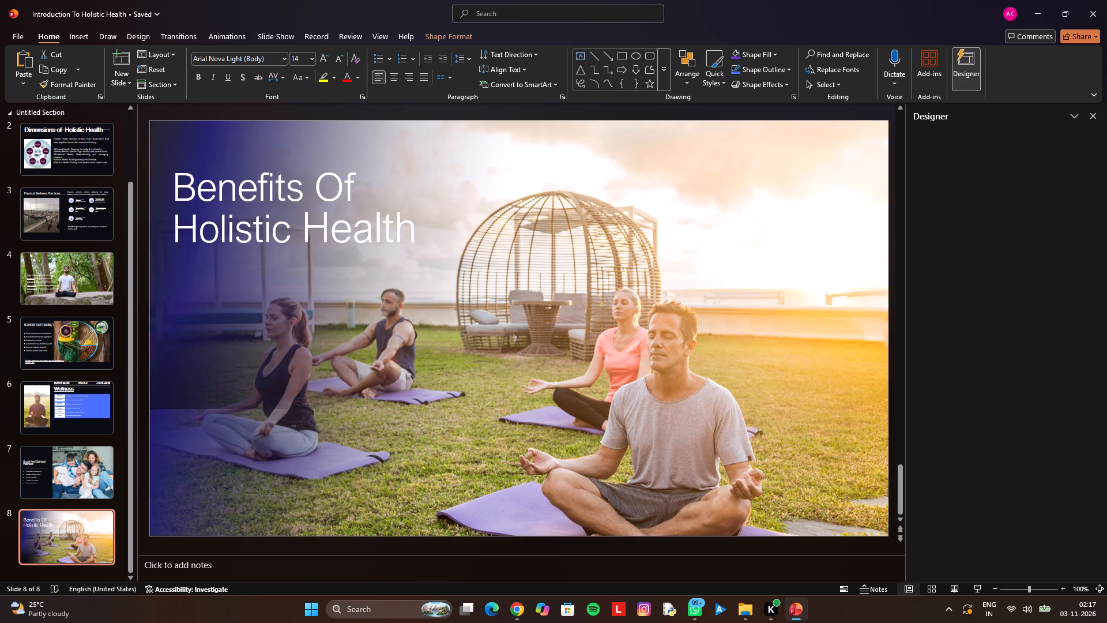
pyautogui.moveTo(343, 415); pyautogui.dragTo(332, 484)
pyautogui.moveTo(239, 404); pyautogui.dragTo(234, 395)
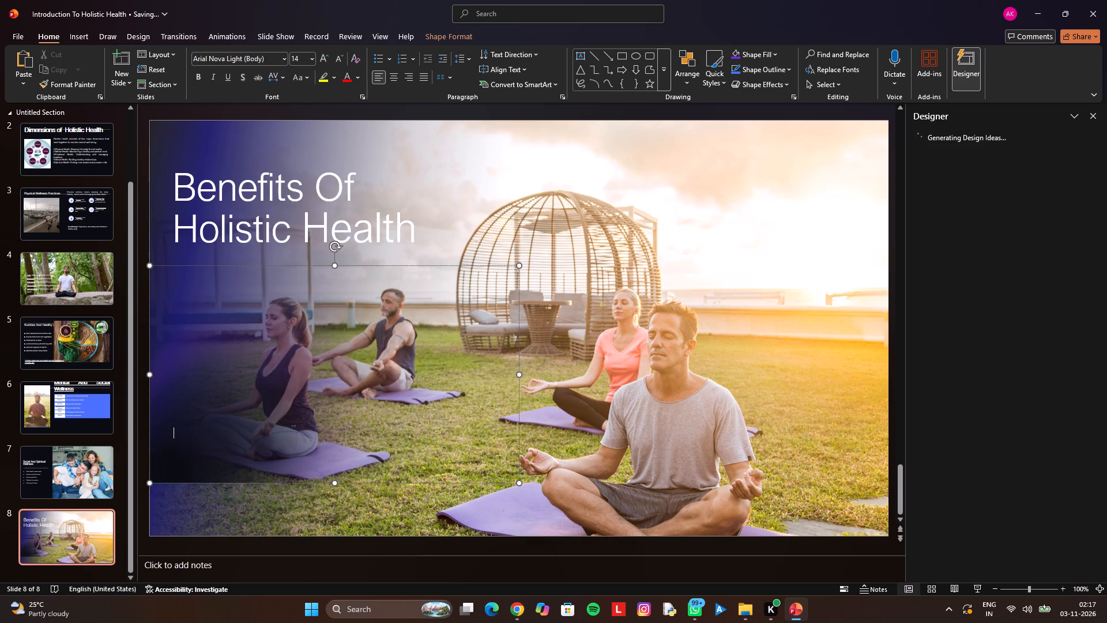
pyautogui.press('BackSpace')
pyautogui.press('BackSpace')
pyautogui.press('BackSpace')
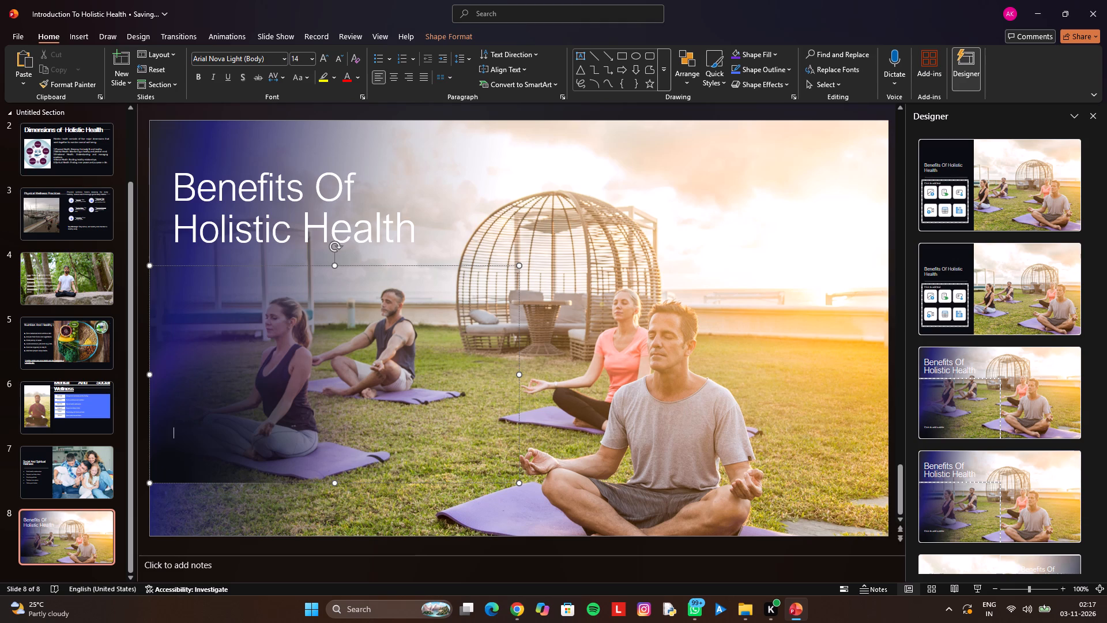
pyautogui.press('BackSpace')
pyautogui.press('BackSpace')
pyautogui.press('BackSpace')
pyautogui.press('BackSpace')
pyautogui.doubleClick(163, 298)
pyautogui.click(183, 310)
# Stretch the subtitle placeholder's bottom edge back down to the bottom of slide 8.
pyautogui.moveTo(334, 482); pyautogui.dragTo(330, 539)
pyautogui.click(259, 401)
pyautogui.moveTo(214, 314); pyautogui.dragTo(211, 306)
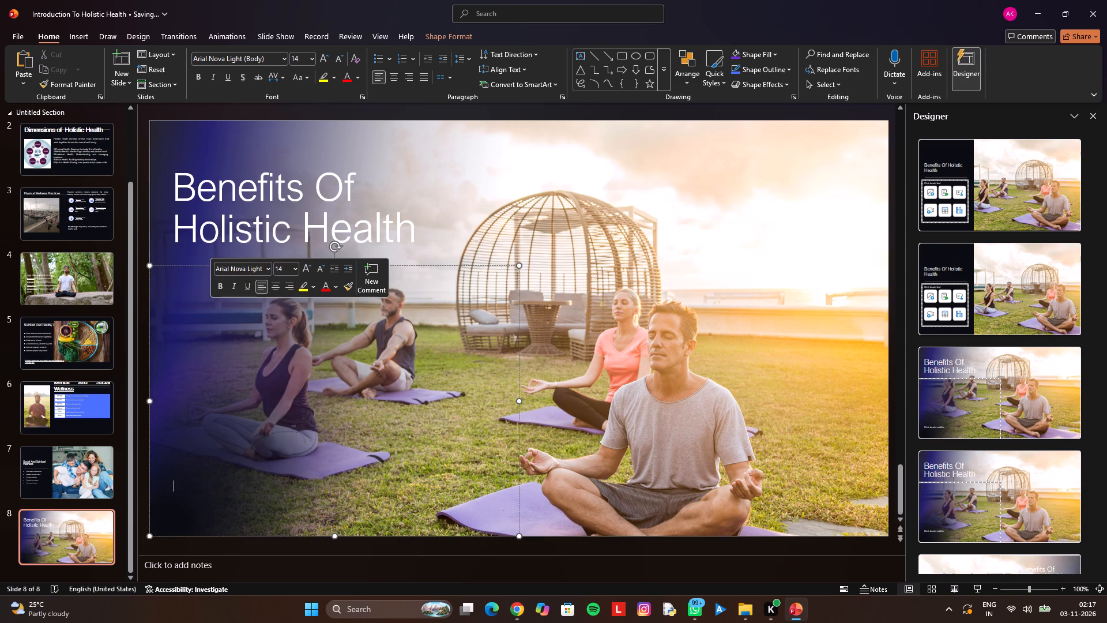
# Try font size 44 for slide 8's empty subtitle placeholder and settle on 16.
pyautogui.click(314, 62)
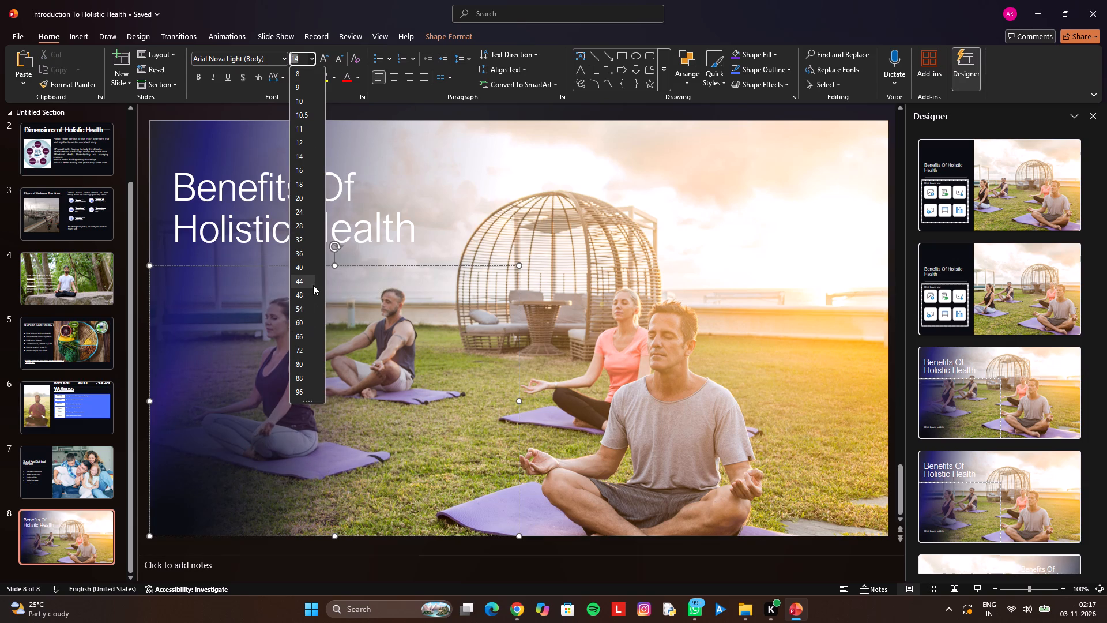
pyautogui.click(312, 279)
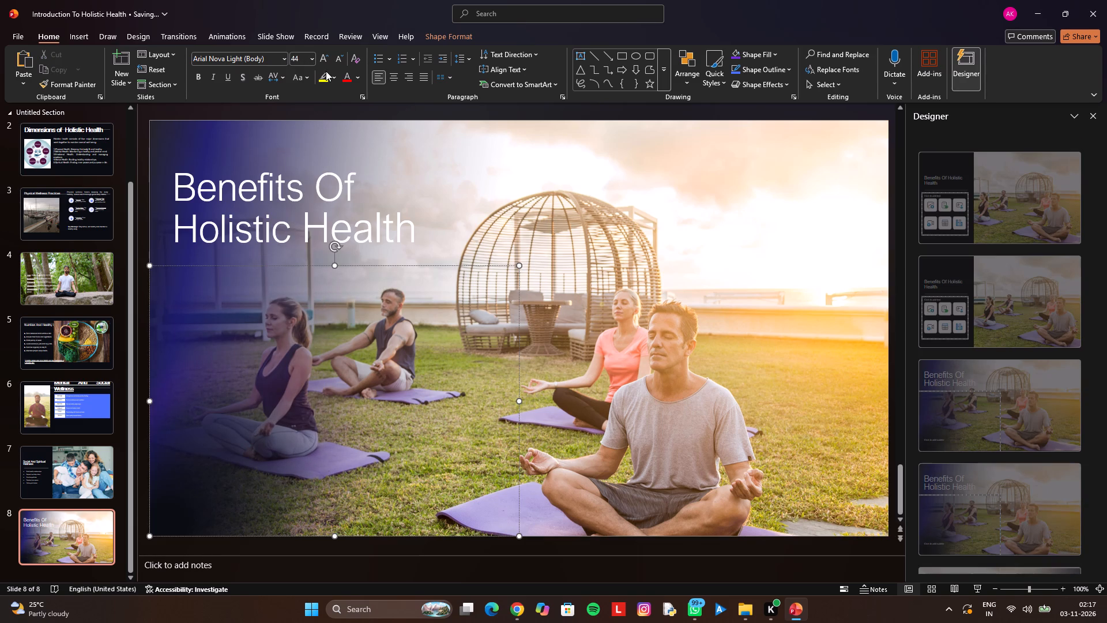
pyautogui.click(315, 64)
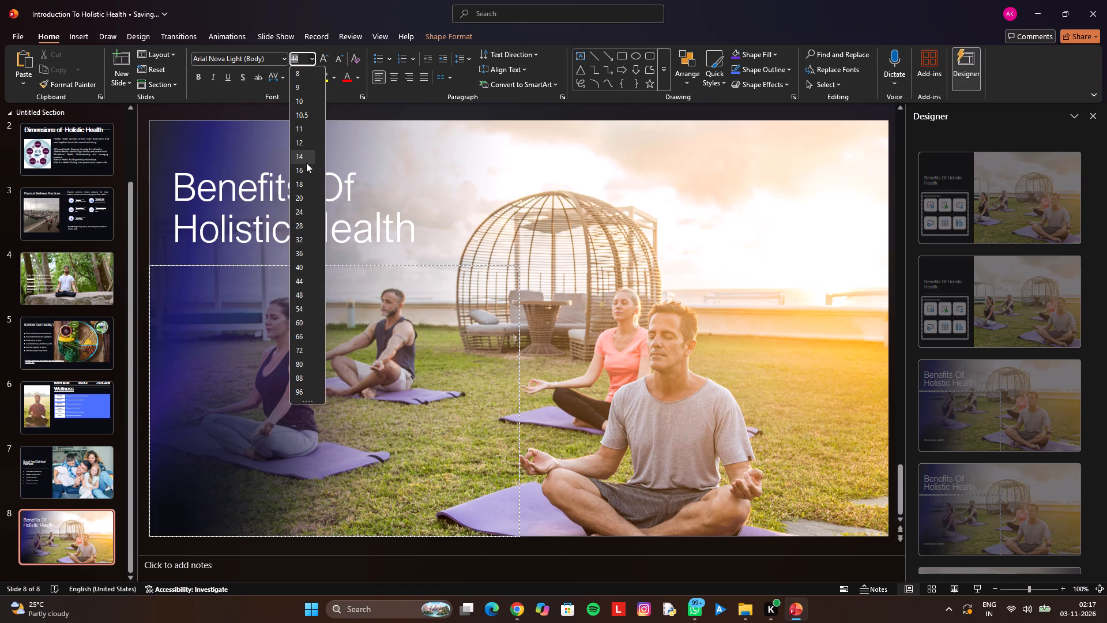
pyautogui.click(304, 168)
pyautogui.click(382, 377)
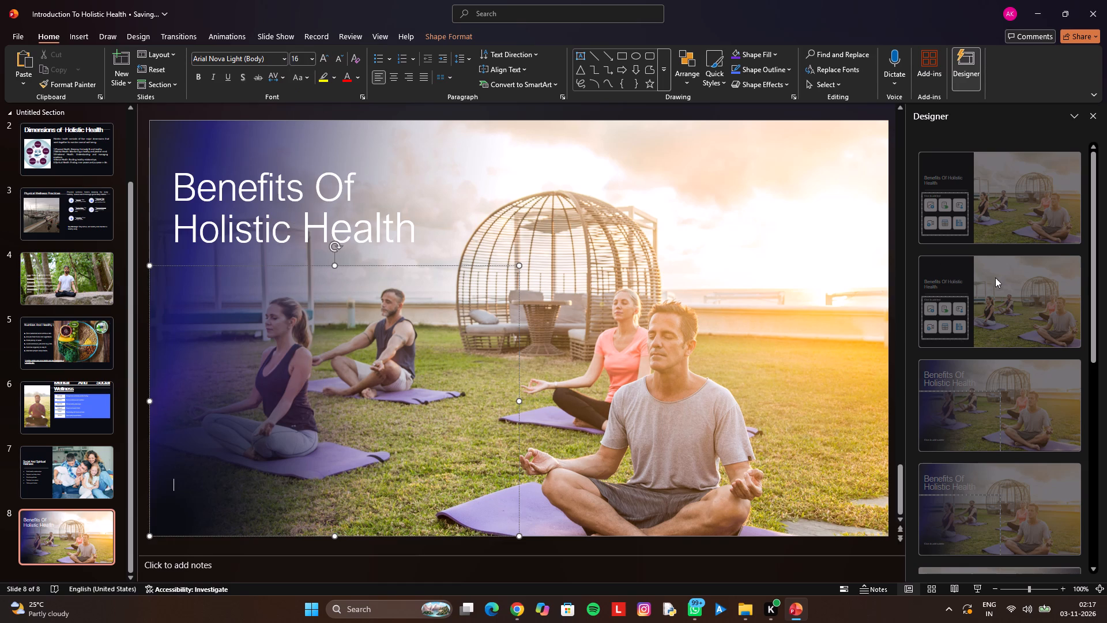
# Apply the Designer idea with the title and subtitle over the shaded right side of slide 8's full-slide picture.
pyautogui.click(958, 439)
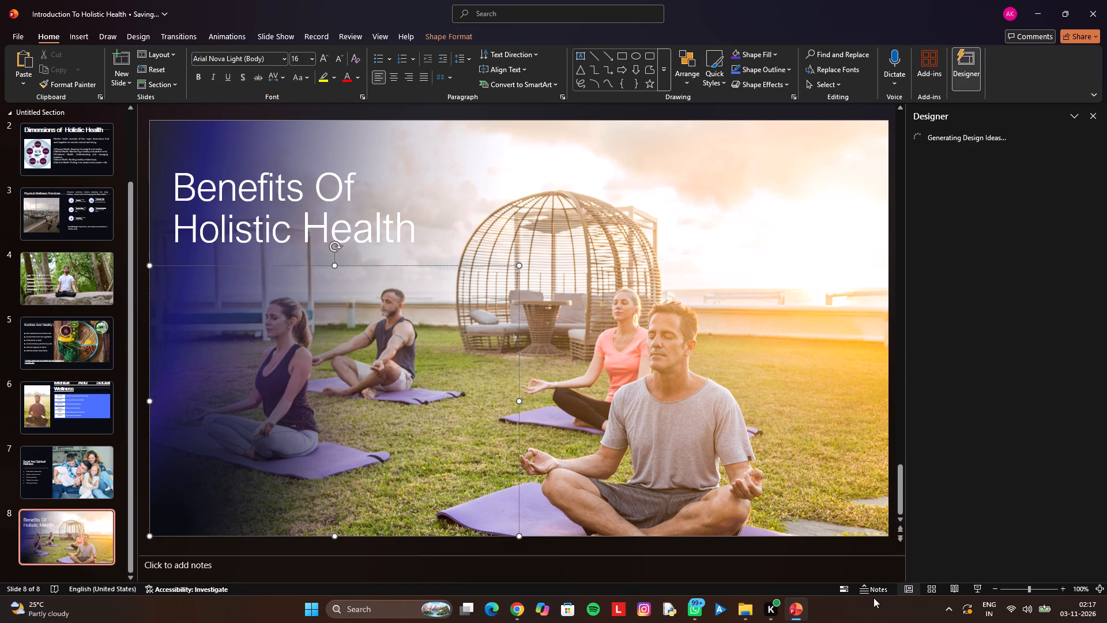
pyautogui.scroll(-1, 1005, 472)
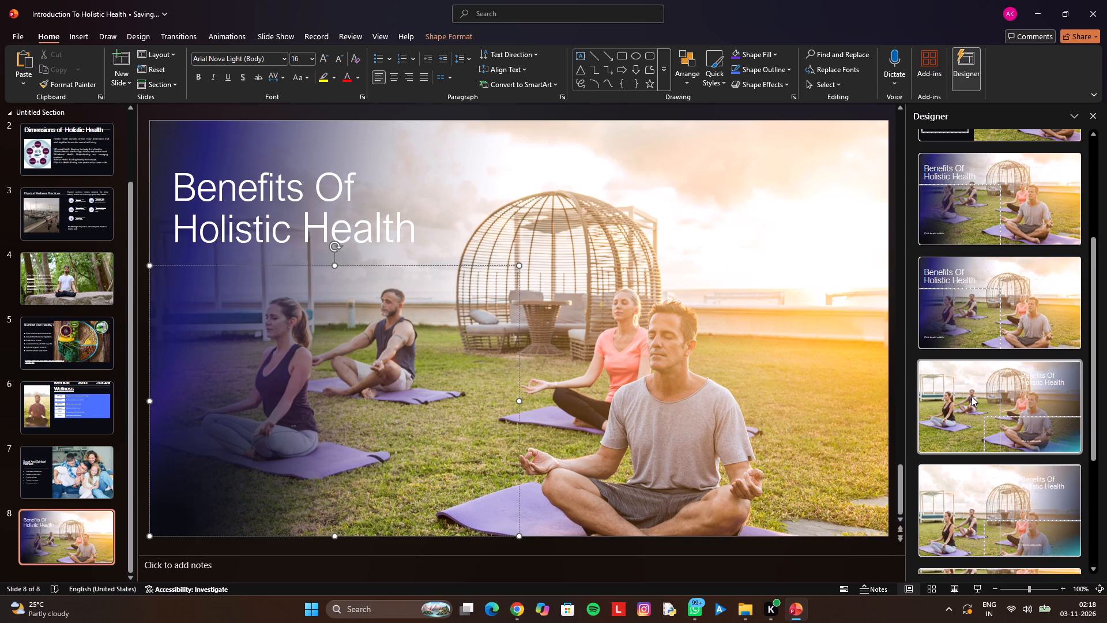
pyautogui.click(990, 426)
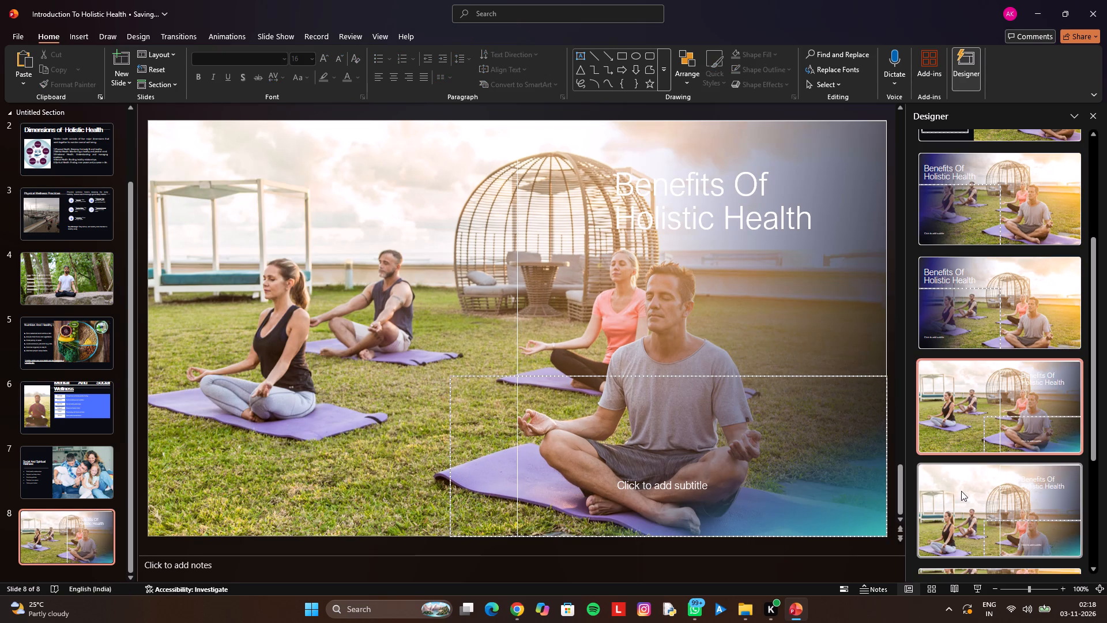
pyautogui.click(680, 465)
# Apply the first Designer idea to slide 8, with title and content on a dark left panel beside the meditation picture.
pyautogui.scroll(-2, 1060, 472)
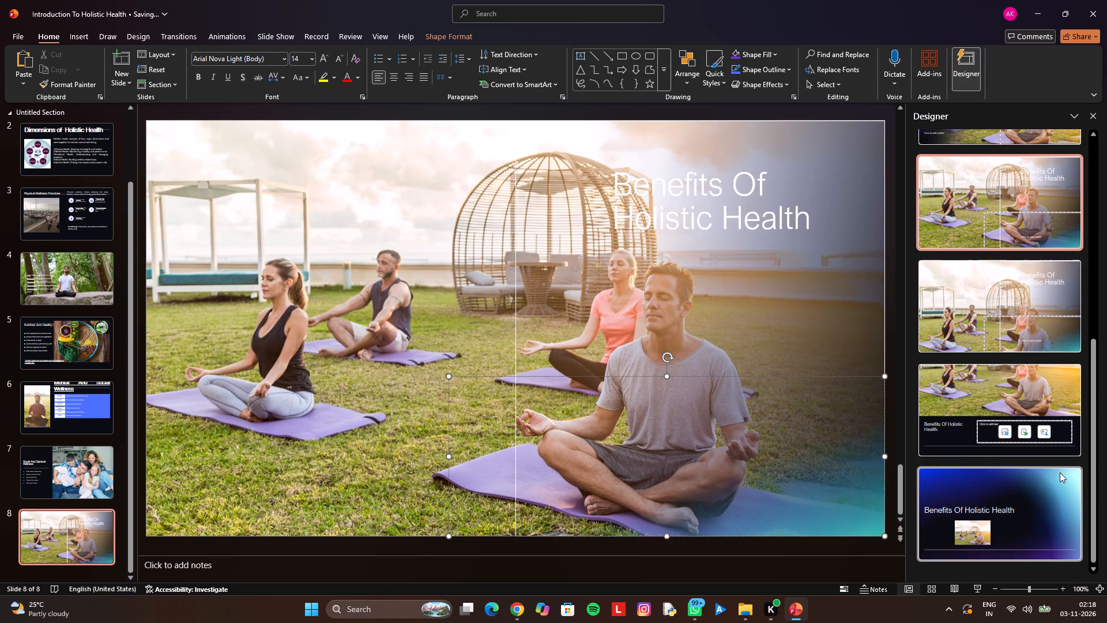
pyautogui.scroll(3, 1060, 472)
pyautogui.scroll(-2, 1060, 473)
pyautogui.scroll(2, 1060, 475)
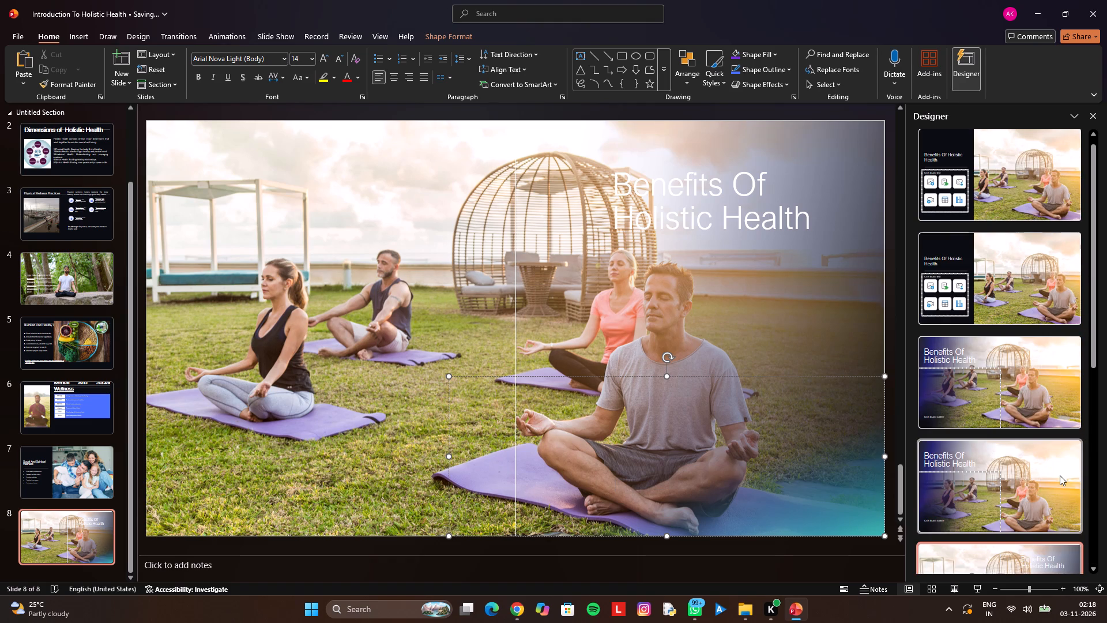
pyautogui.scroll(2, 1060, 475)
pyautogui.click(1014, 187)
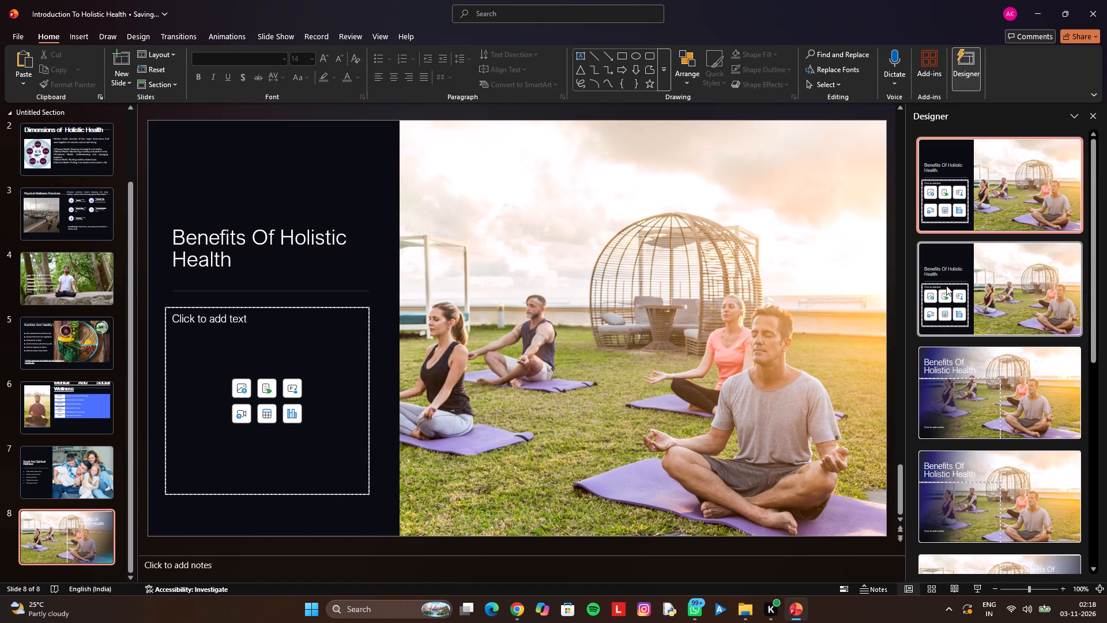
# Apply checkmark bullets to the text placeholder below the "Benefits Of Holistic Health" title.
pyautogui.click(297, 332)
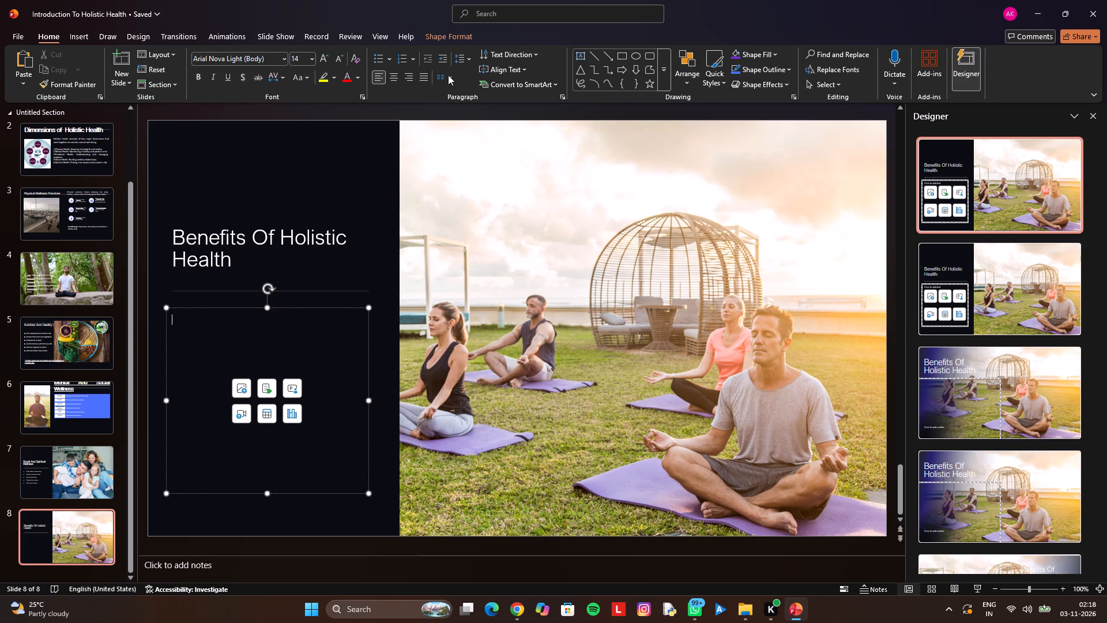
pyautogui.click(390, 52)
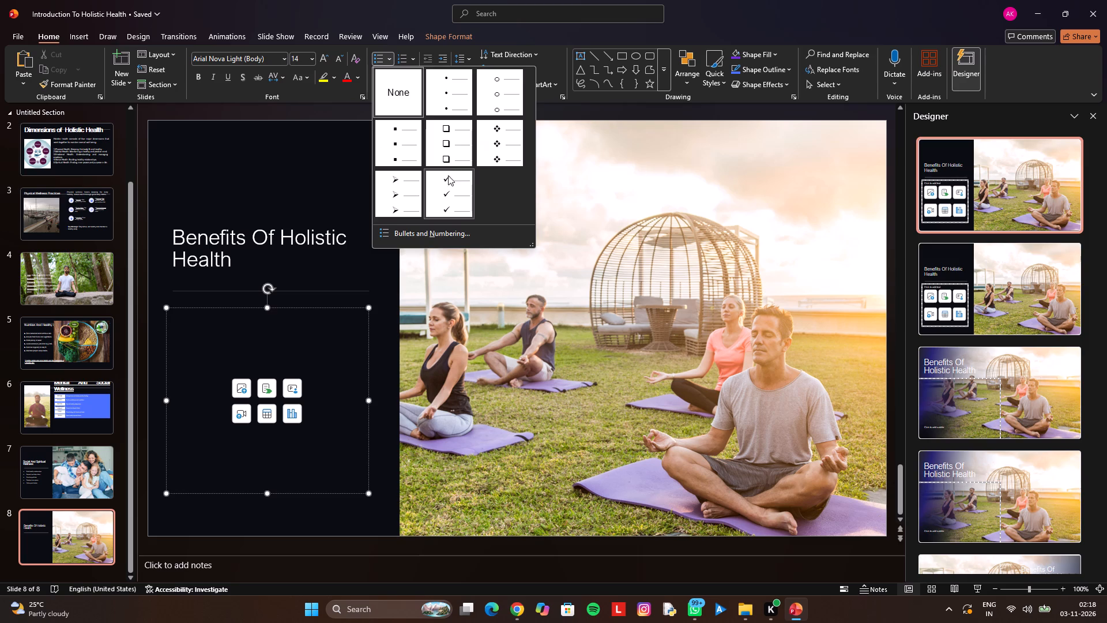
pyautogui.click(448, 175)
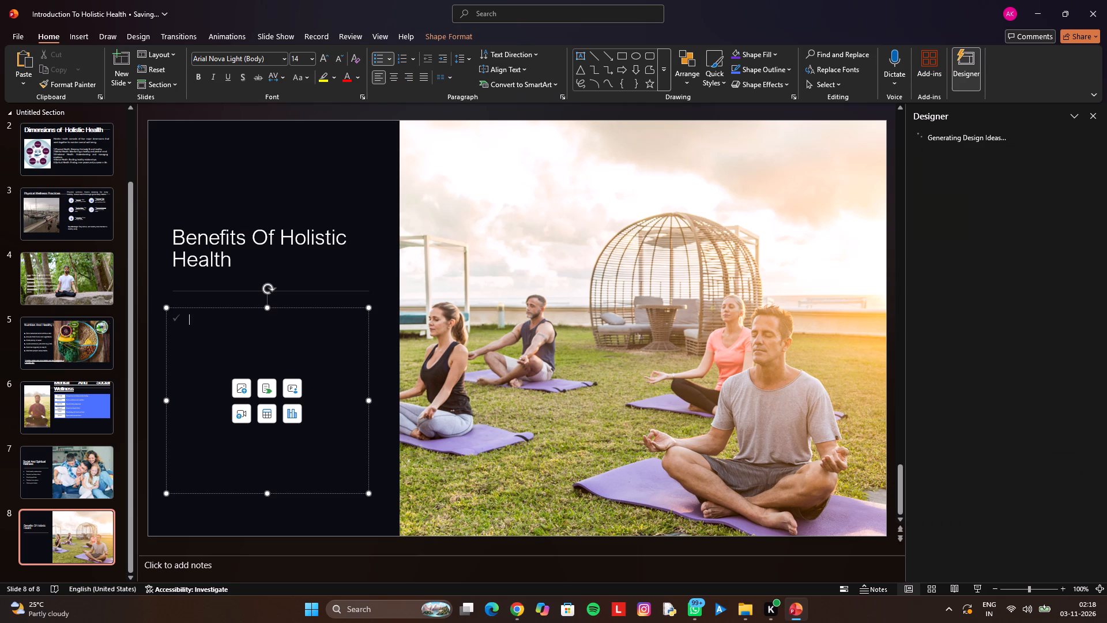
# Enter "Improves physical and mental health." as the first checkmarked benefit below slide 8's title.
pyautogui.write('im')
pyautogui.press('BackSpace')
pyautogui.press('BackSpace')
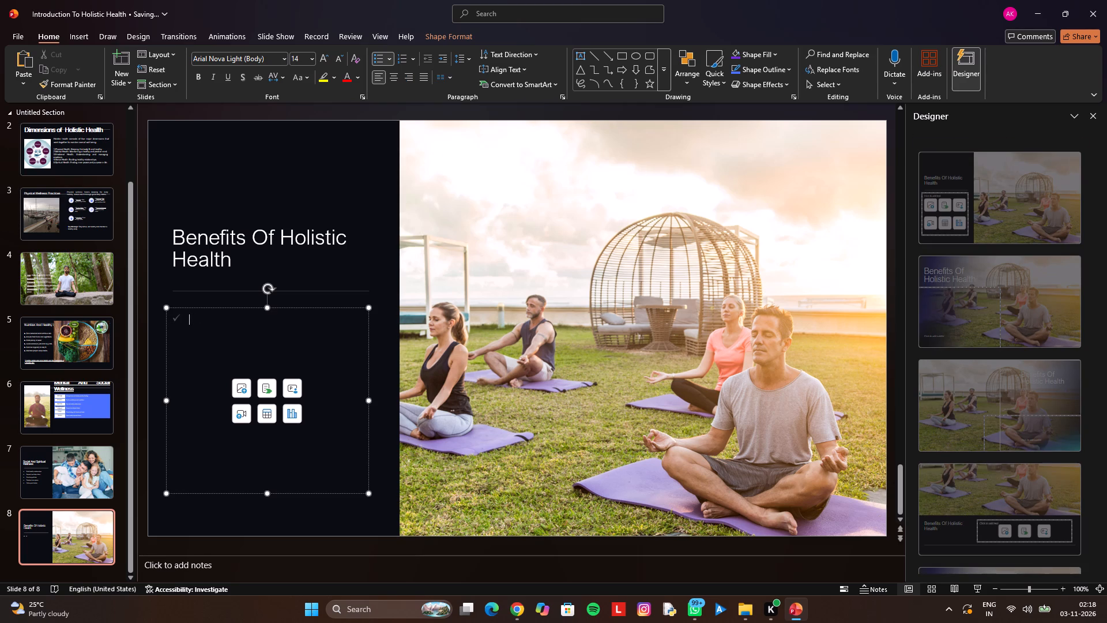
pyautogui.write('Im')
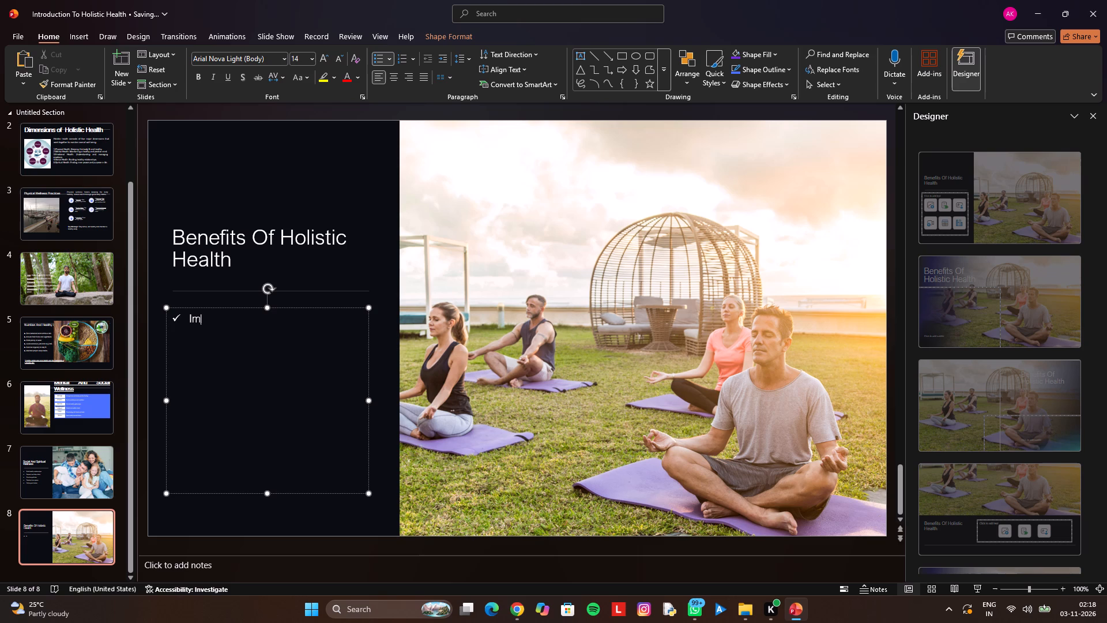
pyautogui.write('proves')
pyautogui.press('space')
pyautogui.write('physical')
pyautogui.press('space')
pyautogui.write('and mental hel')
pyautogui.press('BackSpace')
pyautogui.write('alth')
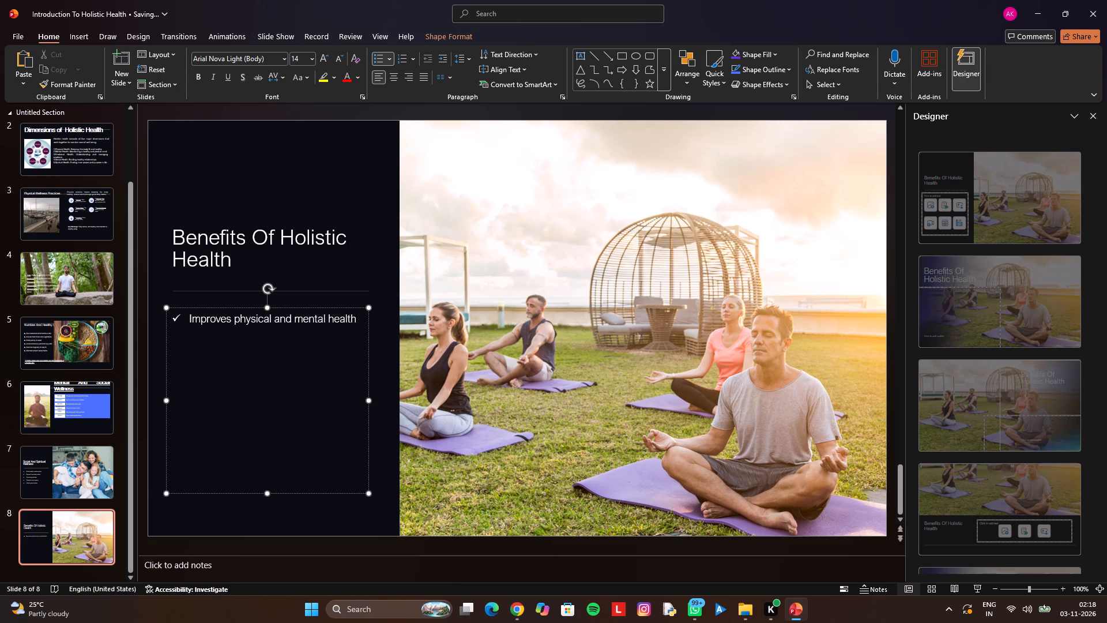
pyautogui.press('.')
pyautogui.press('Return')
# Add "Reduces stress and anxiety." as the second checkmarked benefit and start a new bullet line below it.
pyautogui.write('Reduces')
pyautogui.press('space')
pyautogui.write('s')
pyautogui.write('tress')
pyautogui.press('space')
pyautogui.write('and')
pyautogui.press('space')
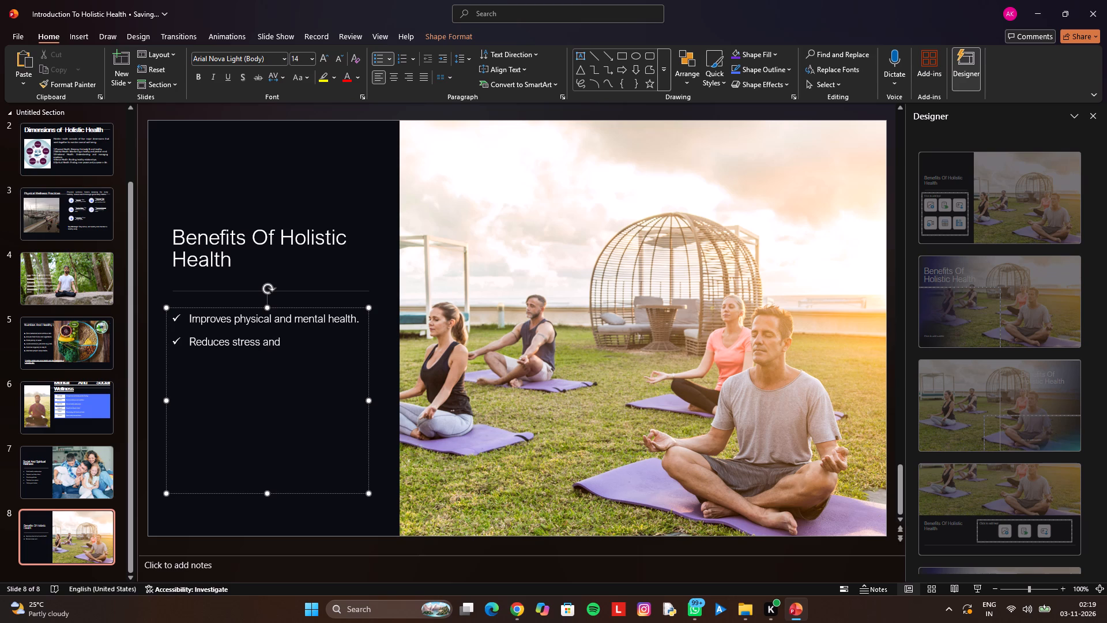
pyautogui.write('an')
pyautogui.press('x')
pyautogui.write('iety')
pyautogui.press('.')
pyautogui.press('Return')
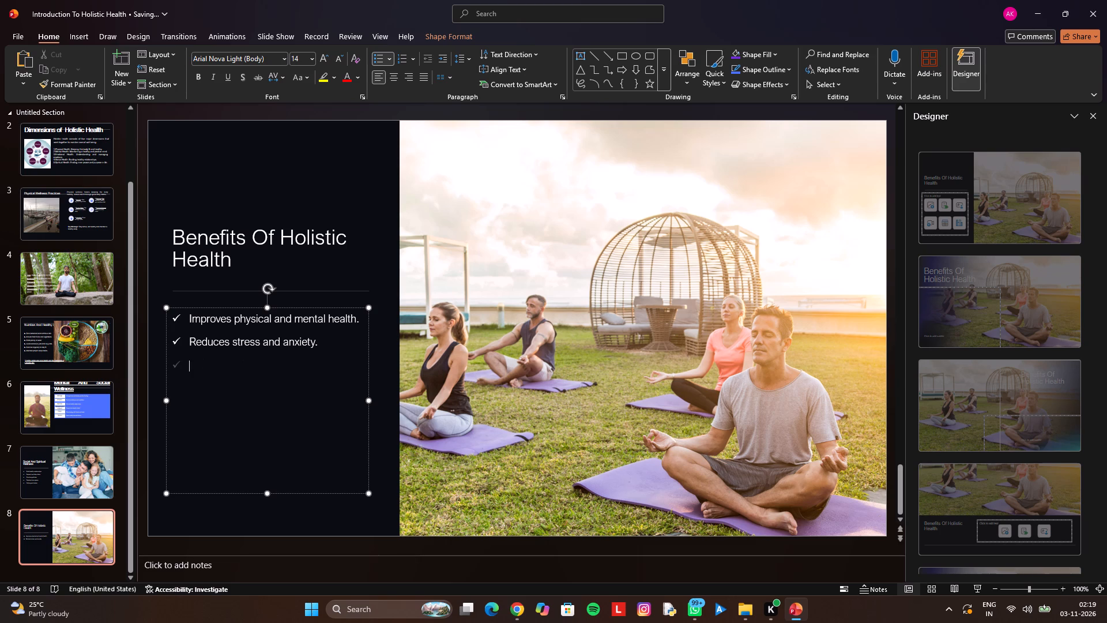
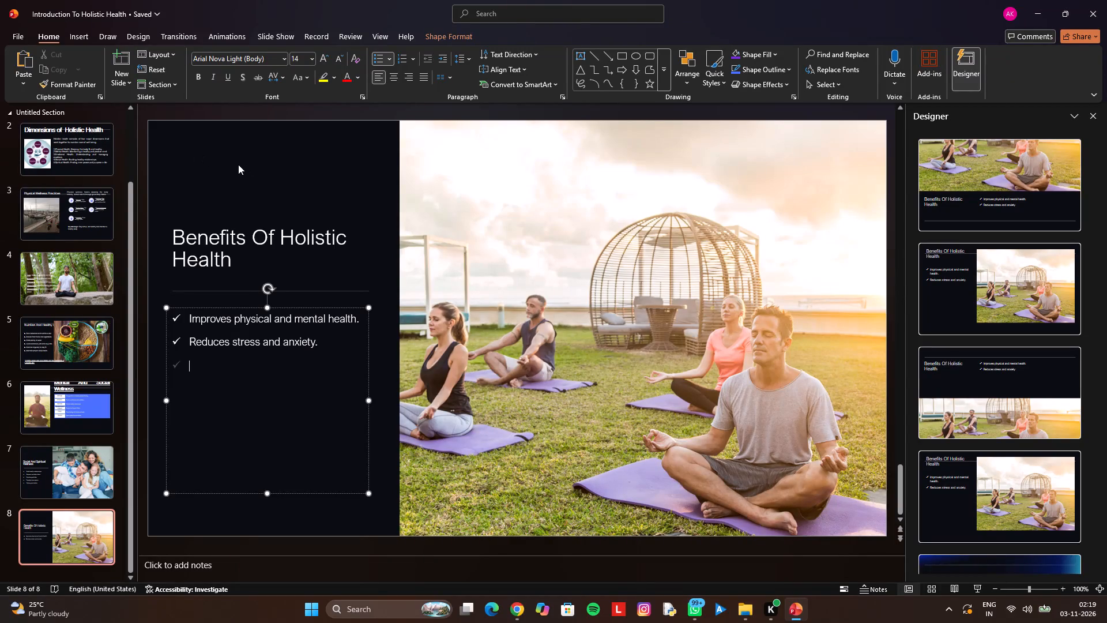
# Enter "Boosts energy and immunity." as the third checkmarked benefit on slide 8 and start a new bullet line below it.
pyautogui.hotkey('shift', 'b')
pyautogui.write('oo')
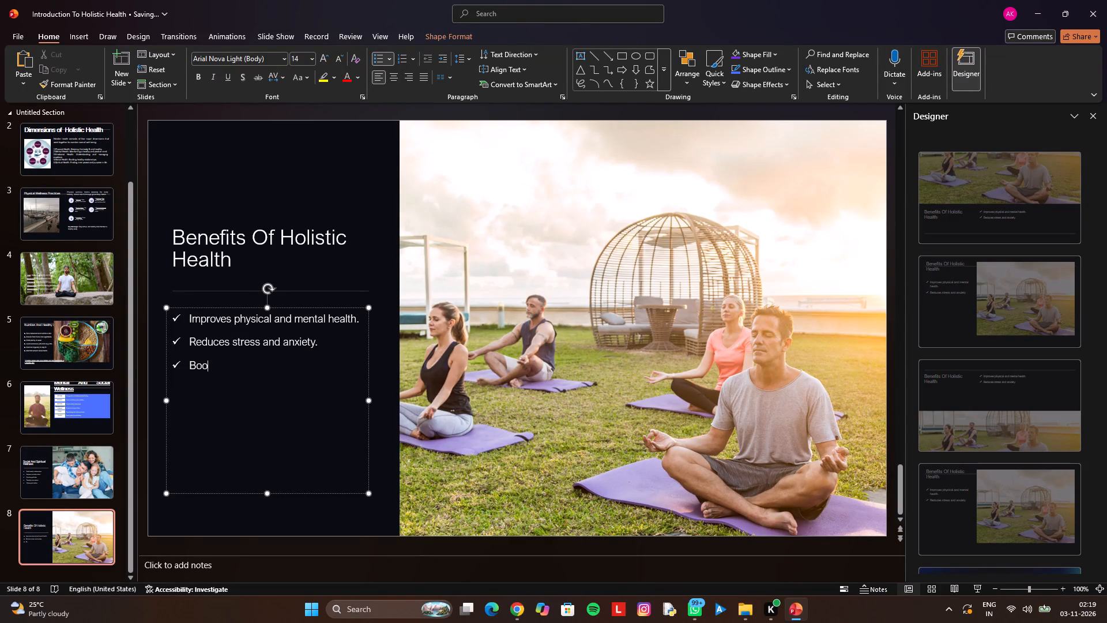
pyautogui.write('sts')
pyautogui.press('space')
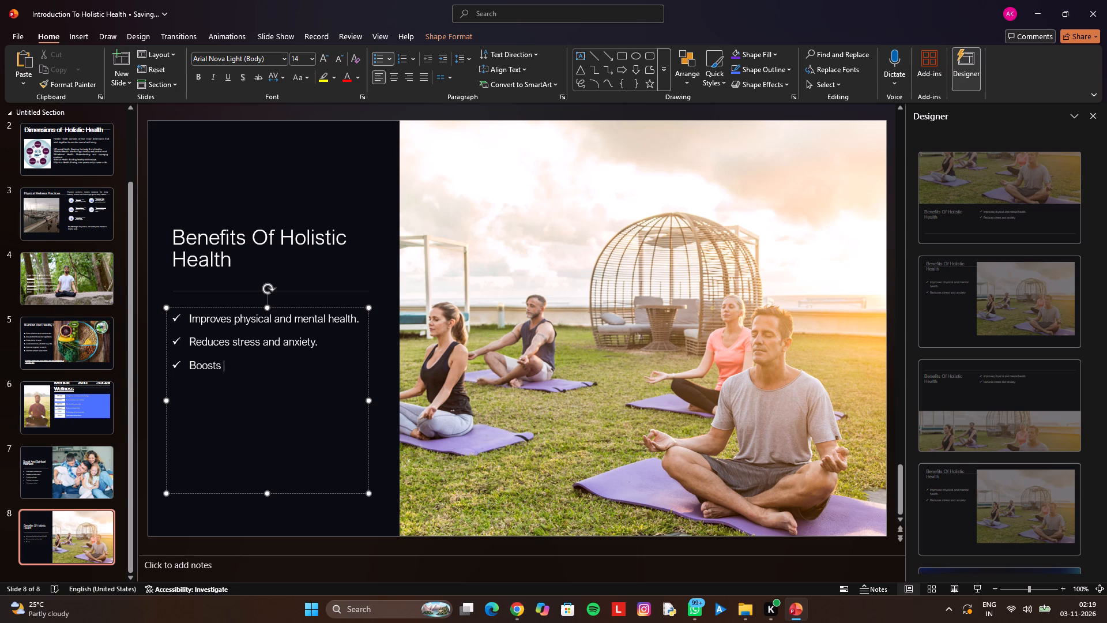
pyautogui.write('energy and immunity')
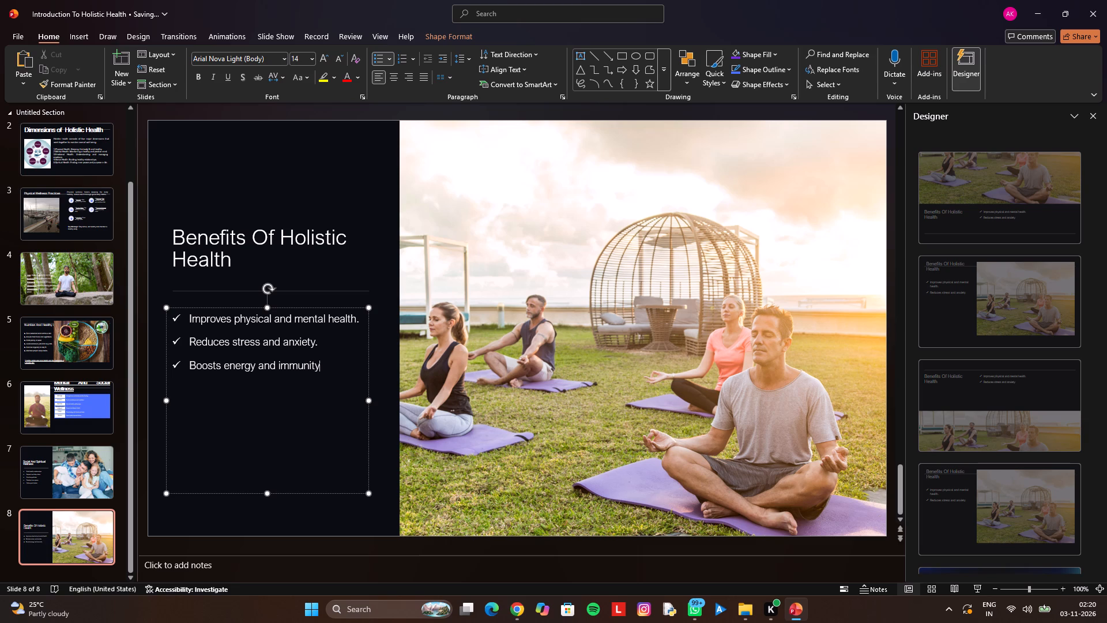
pyautogui.press('.')
pyautogui.press('Return')
# Add "Improves concentration." as the fourth checkmarked benefit and start a new bullet line below it.
pyautogui.write('Imp')
pyautogui.write('roves')
pyautogui.press('space')
pyautogui.write('concentration')
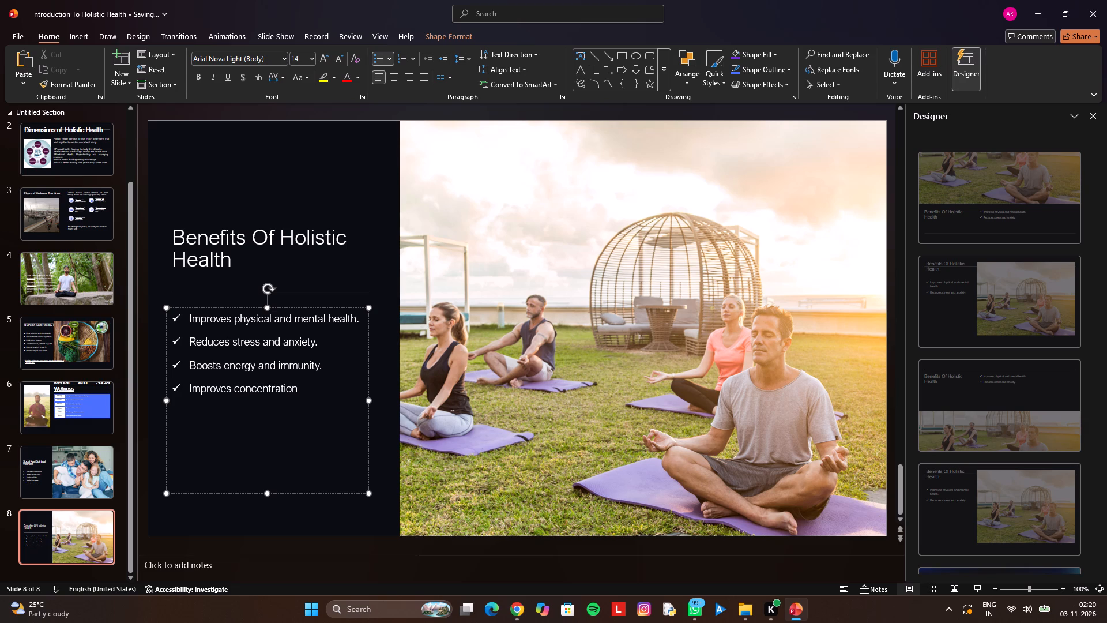
pyautogui.press('.')
pyautogui.press('Return')
# Enter "Builds healthy relationship" as the fifth checkmarked benefit in slide 8's list.
pyautogui.write('Bui')
pyautogui.write('lds')
pyautogui.press('space')
pyautogui.write('healthy relation')
pyautogui.write('sj')
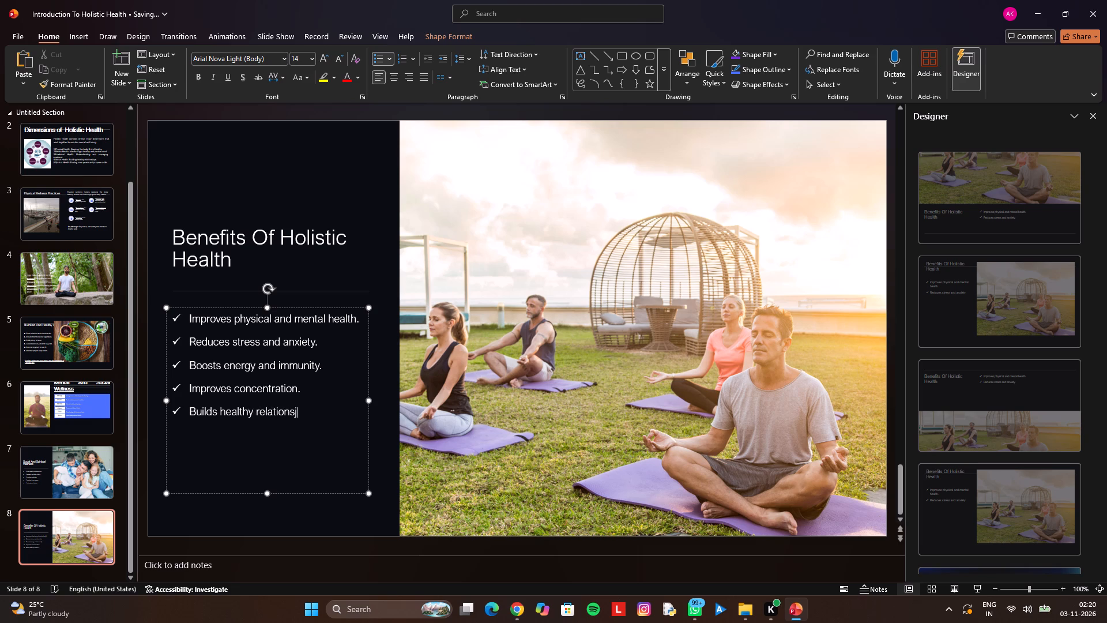
pyautogui.press('BackSpace')
pyautogui.write('hip')
pyautogui.press('space')
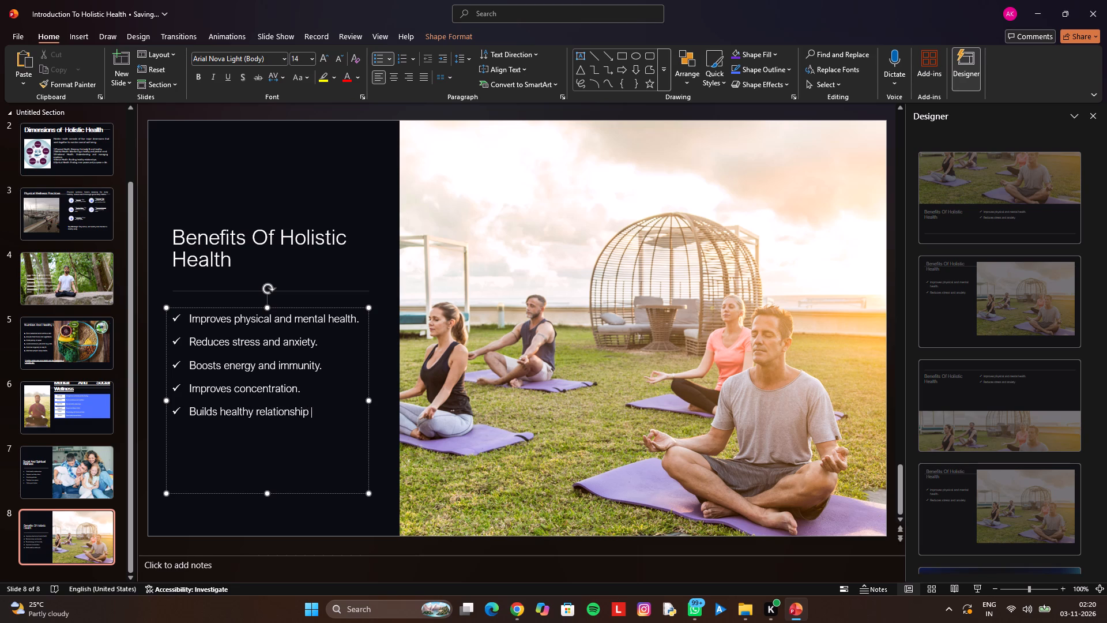
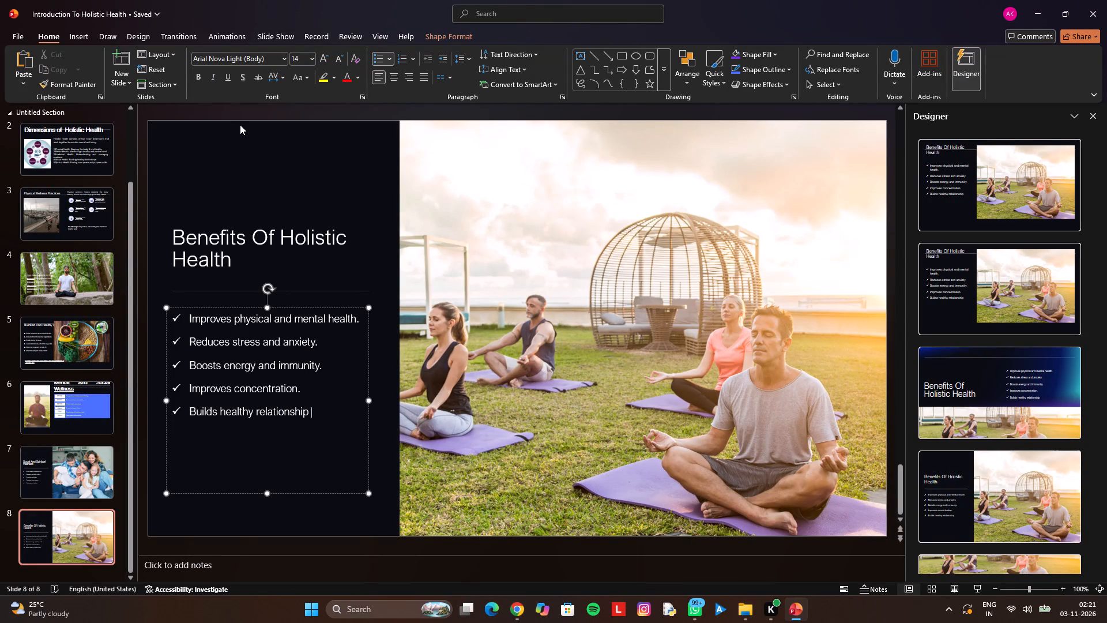
# Correct the fifth benefit on slide 8 to "Builds healthy relationships." and start a new bullet line below it.
pyautogui.press('BackSpace')
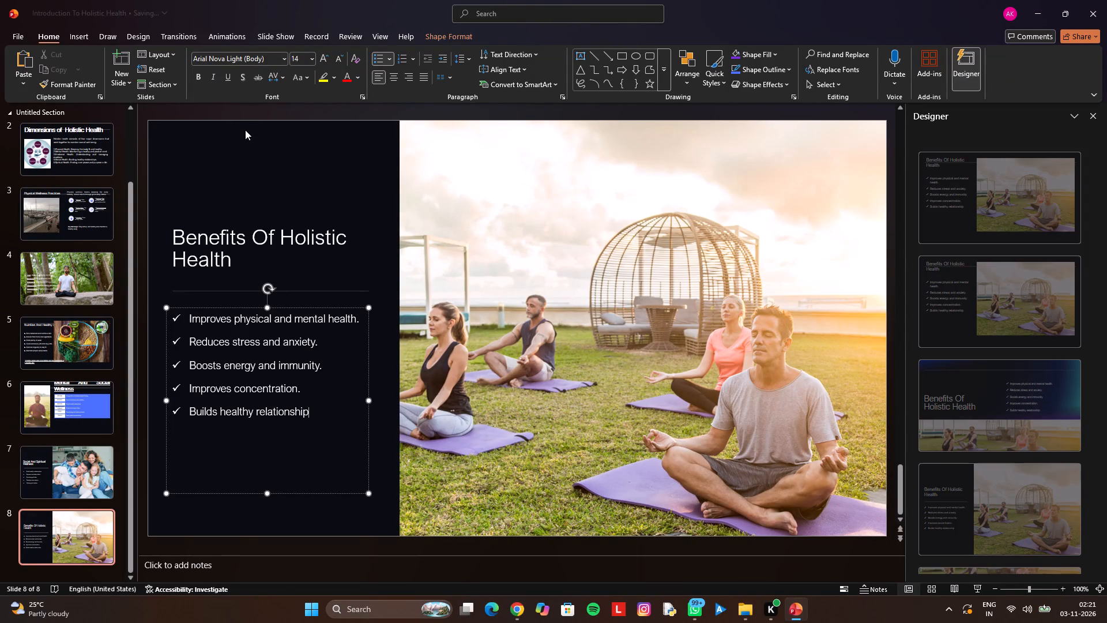
pyautogui.press('s')
pyautogui.press('.')
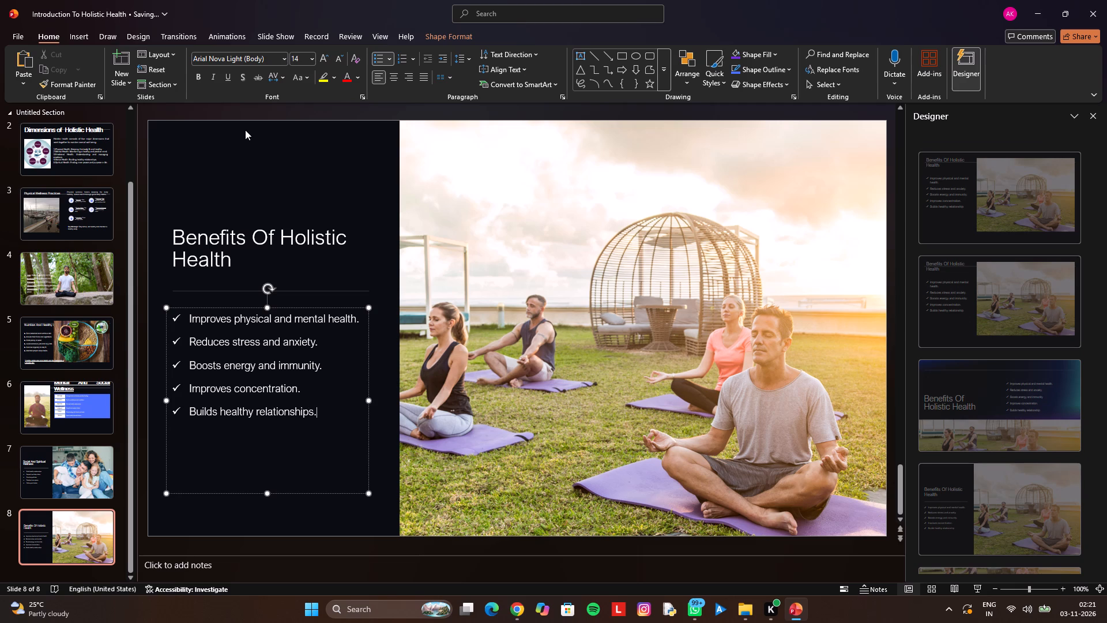
pyautogui.press('Return')
# Add "Promotes a balanced lifestyle." as the sixth checkmarked benefit and start a new bullet line below it.
pyautogui.write('Promotes')
pyautogui.press('space')
pyautogui.write('a balanced')
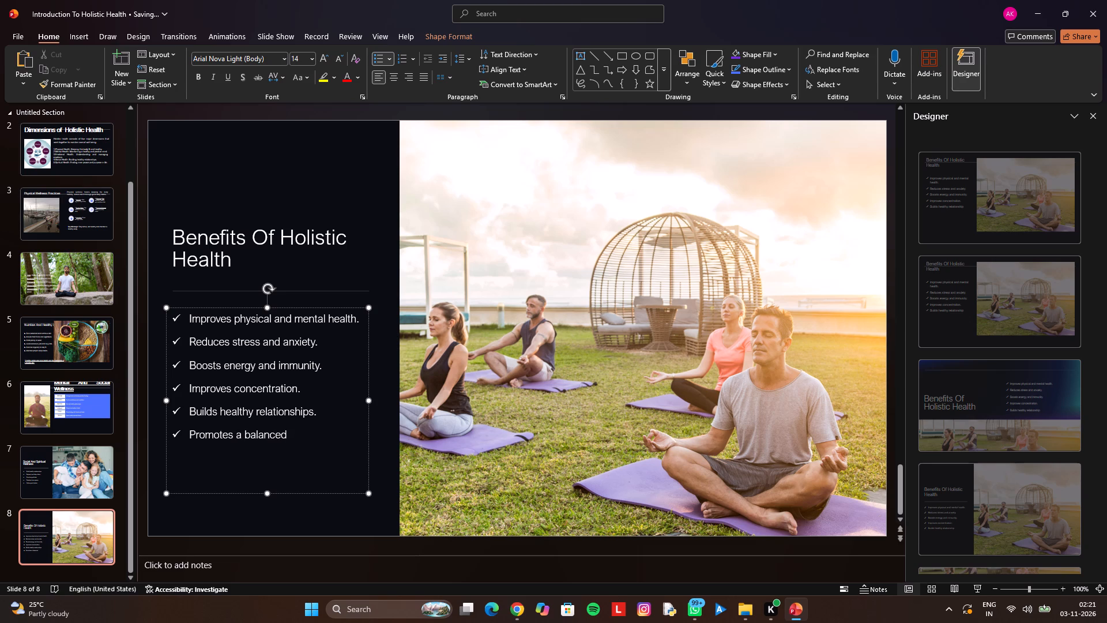
pyautogui.press('space')
pyautogui.write('life')
pyautogui.press('s')
pyautogui.press('t')
pyautogui.write('yle')
pyautogui.press('.')
pyautogui.press('Return')
# Add "Increases happiness and well-being." as the seventh checkmarked benefit in slide 8's list.
pyautogui.write('Incre')
pyautogui.write('ases')
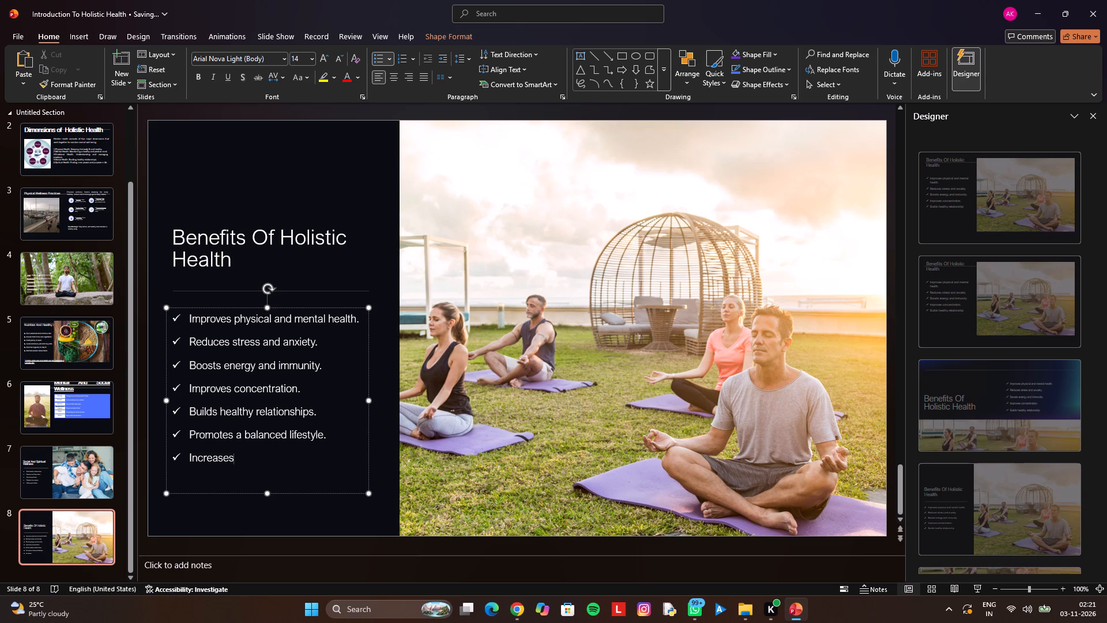
pyautogui.press('space')
pyautogui.write('happim')
pyautogui.press('BackSpace')
pyautogui.write('ness')
pyautogui.press('space')
pyautogui.write('and well')
pyautogui.press('-')
pyautogui.write('being')
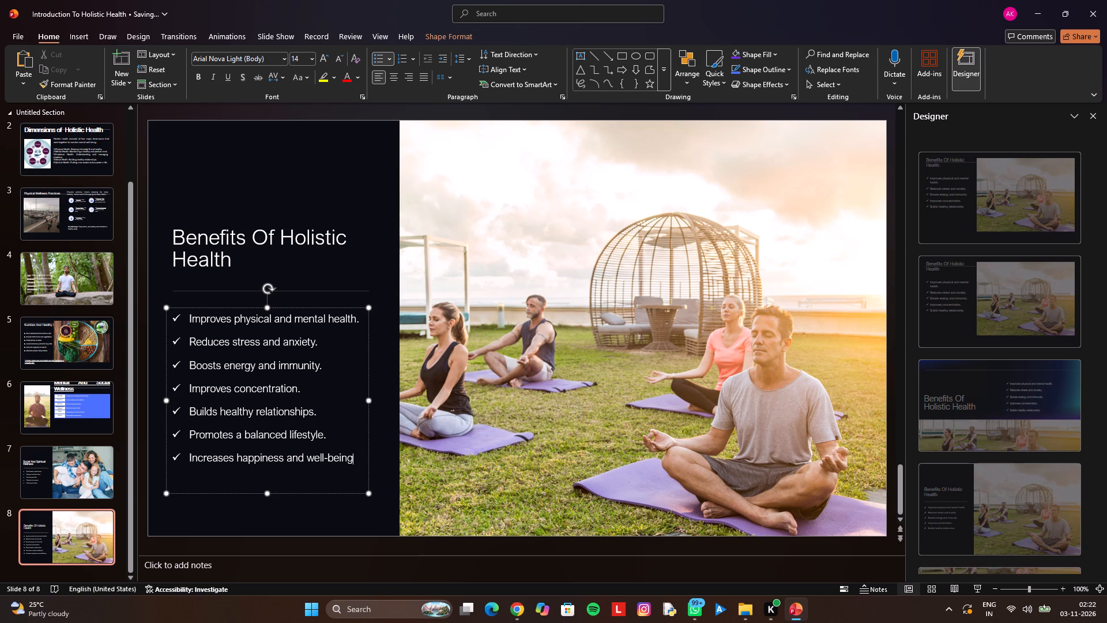
pyautogui.press('.')
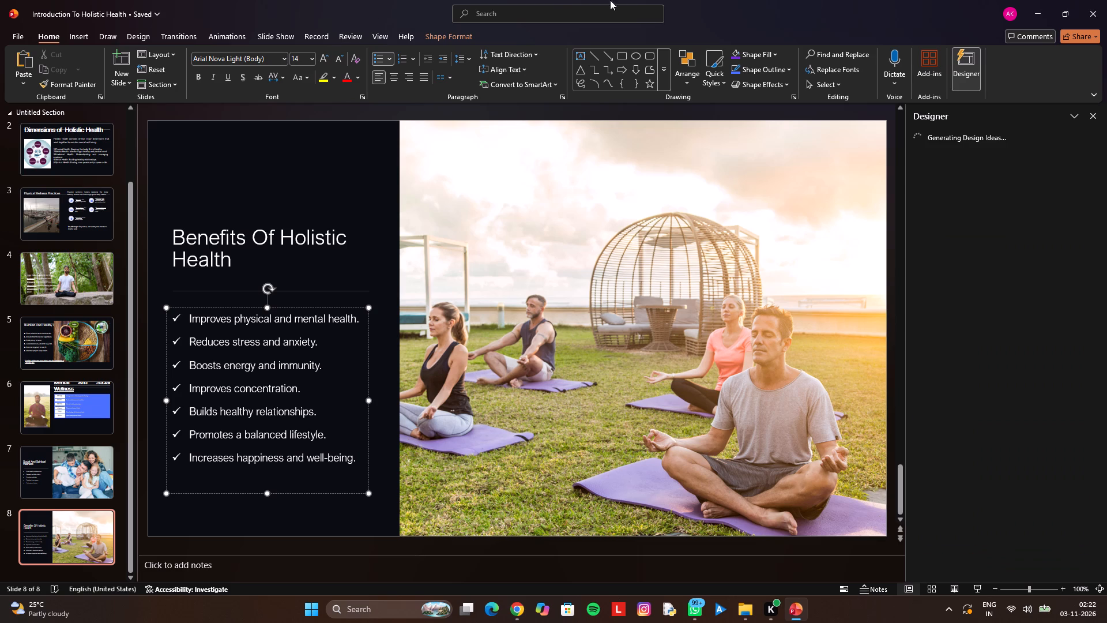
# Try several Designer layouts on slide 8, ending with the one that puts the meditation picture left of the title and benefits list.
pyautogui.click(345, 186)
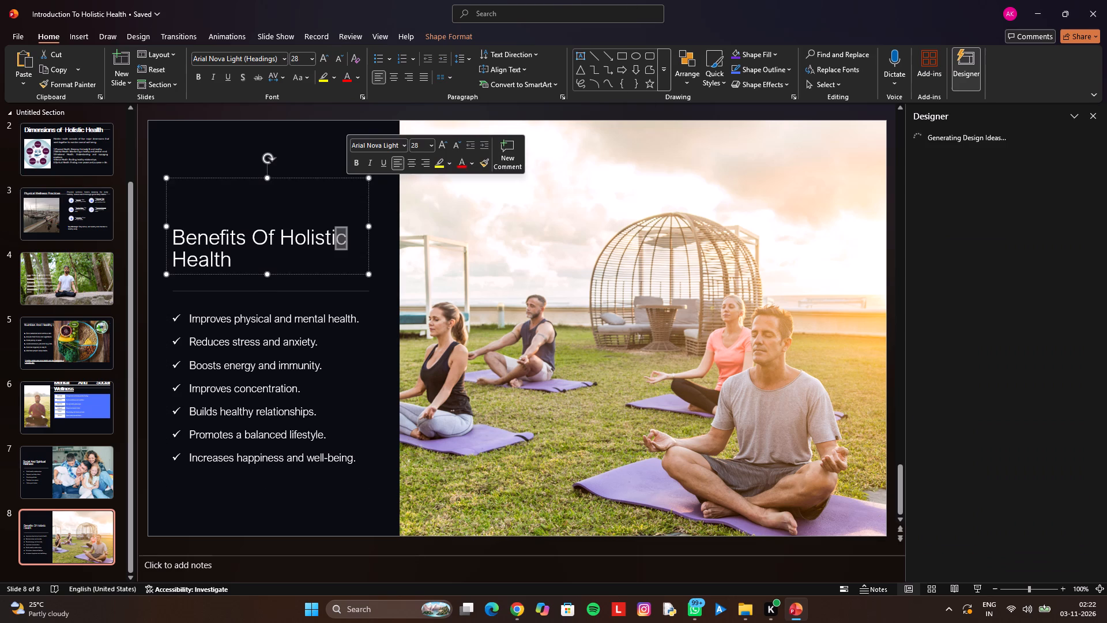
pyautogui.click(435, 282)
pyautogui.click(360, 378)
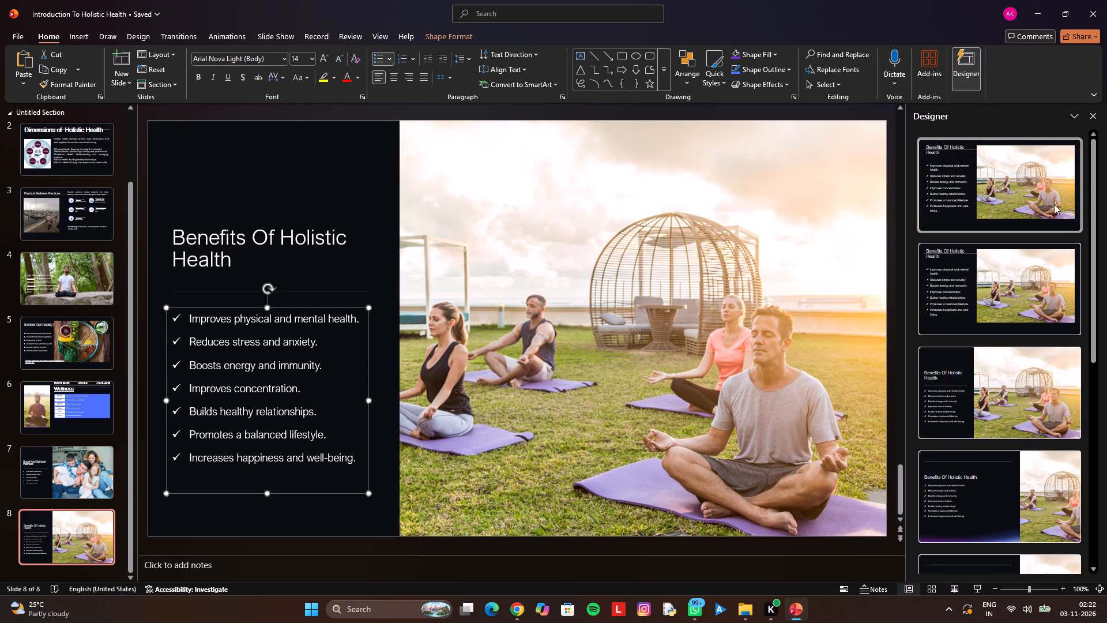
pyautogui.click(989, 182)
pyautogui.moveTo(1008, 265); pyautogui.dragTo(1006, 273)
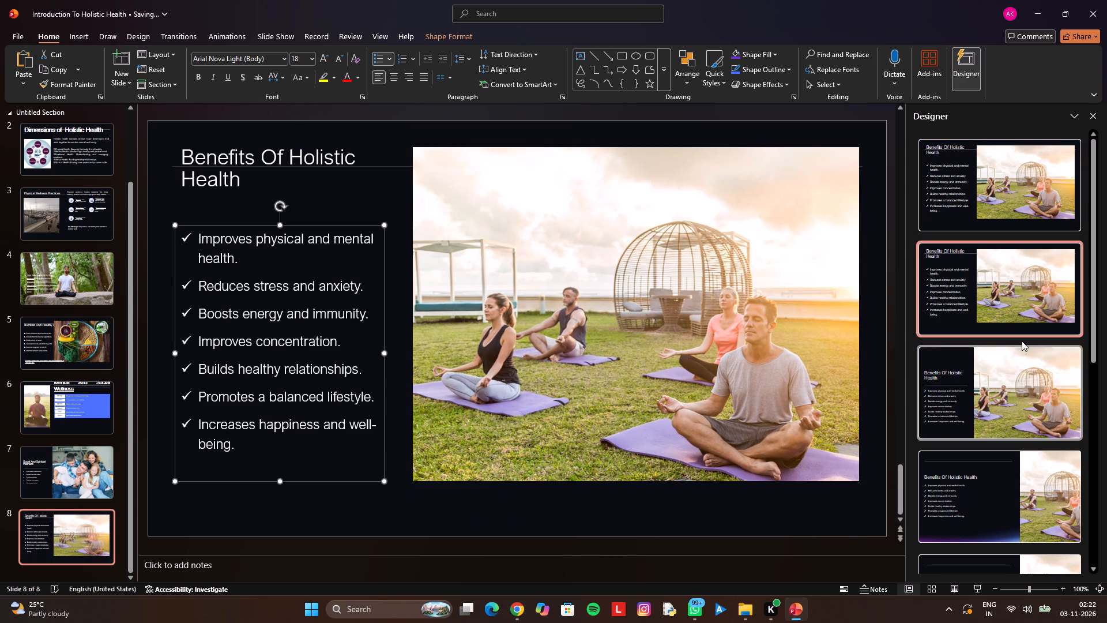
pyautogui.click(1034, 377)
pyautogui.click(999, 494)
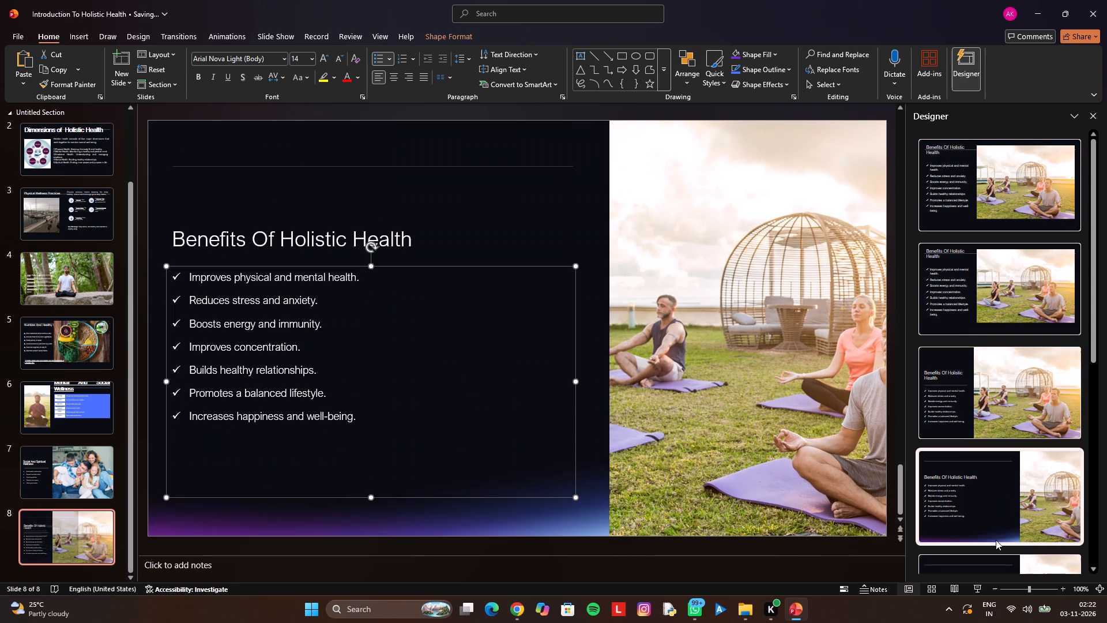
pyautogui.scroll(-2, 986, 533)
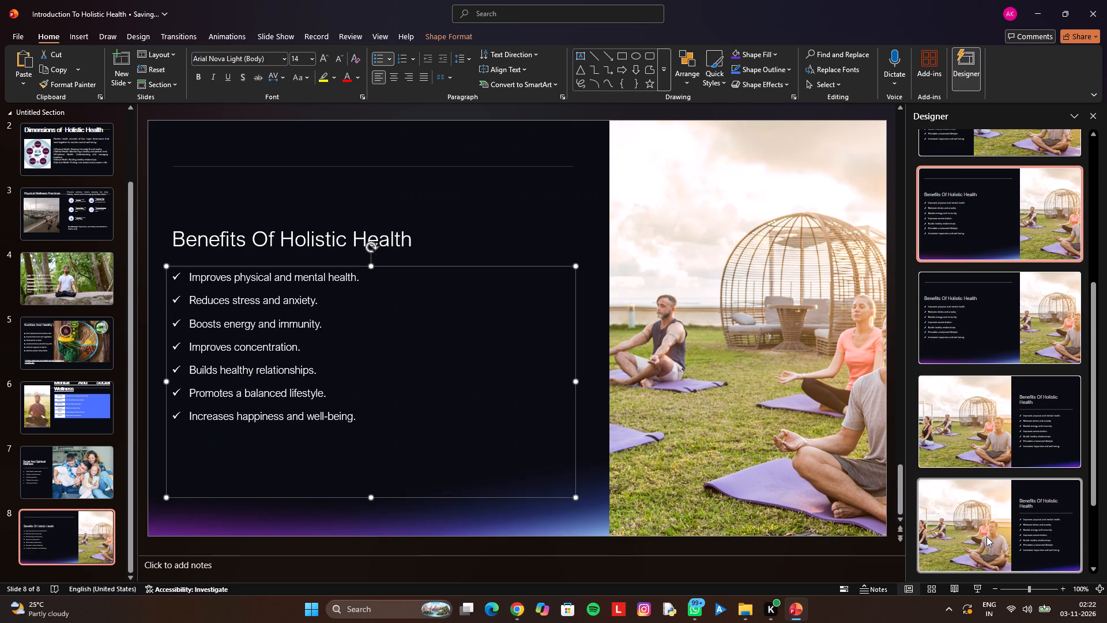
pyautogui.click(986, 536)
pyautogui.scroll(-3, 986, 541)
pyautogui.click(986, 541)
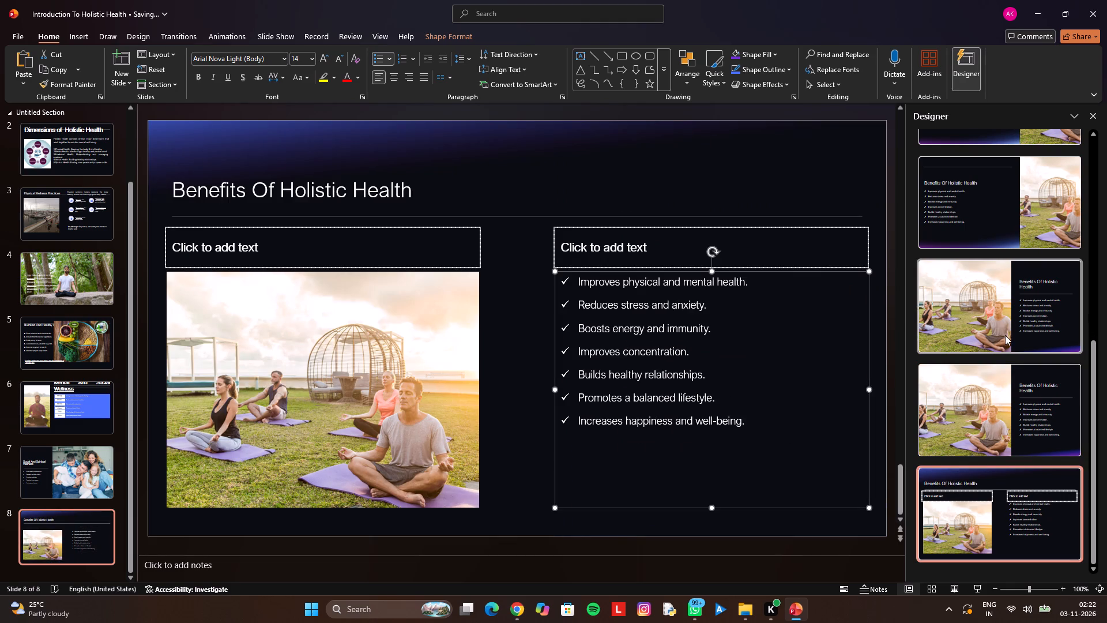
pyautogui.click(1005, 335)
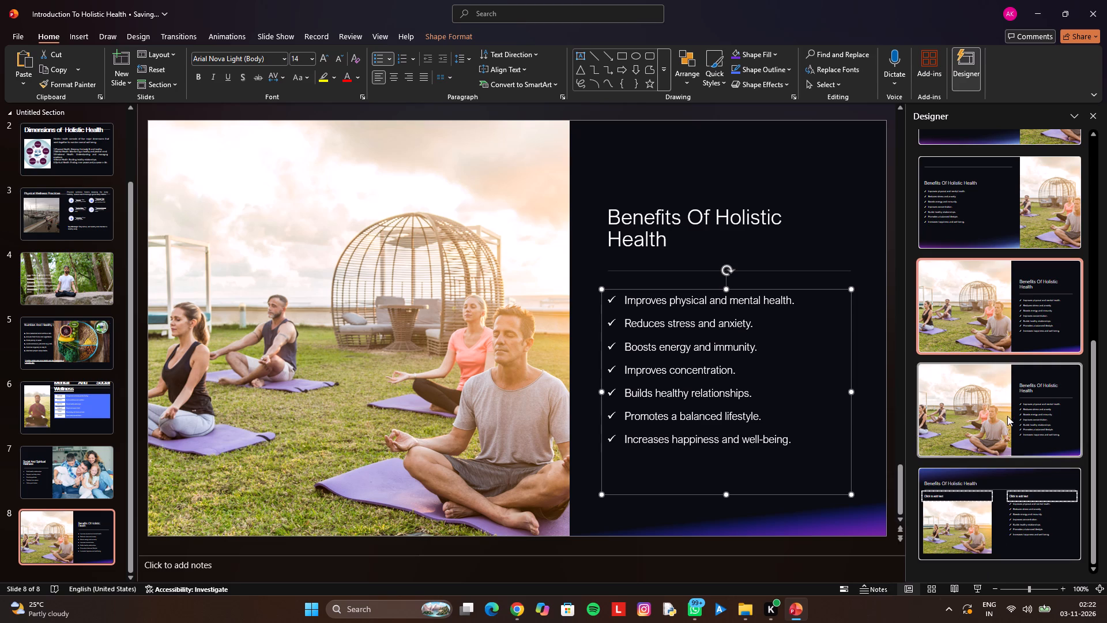
# Compare the remaining Designer layout suggestions for slide 8's title, benefits list and meditation picture.
pyautogui.click(937, 410)
pyautogui.click(995, 265)
pyautogui.click(984, 220)
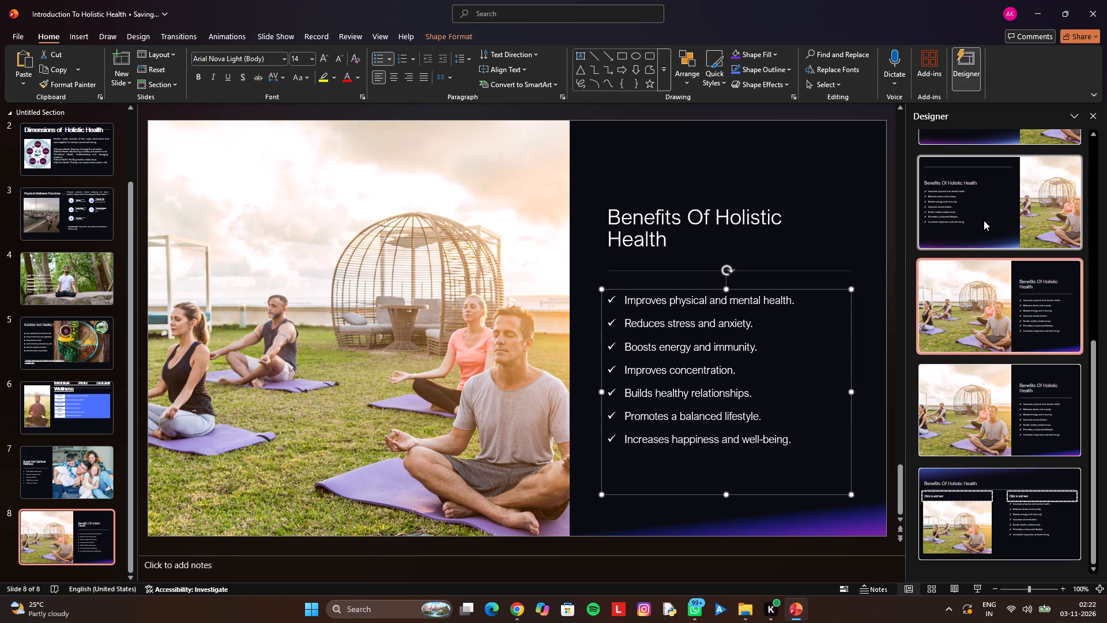
pyautogui.moveTo(962, 347); pyautogui.dragTo(958, 335)
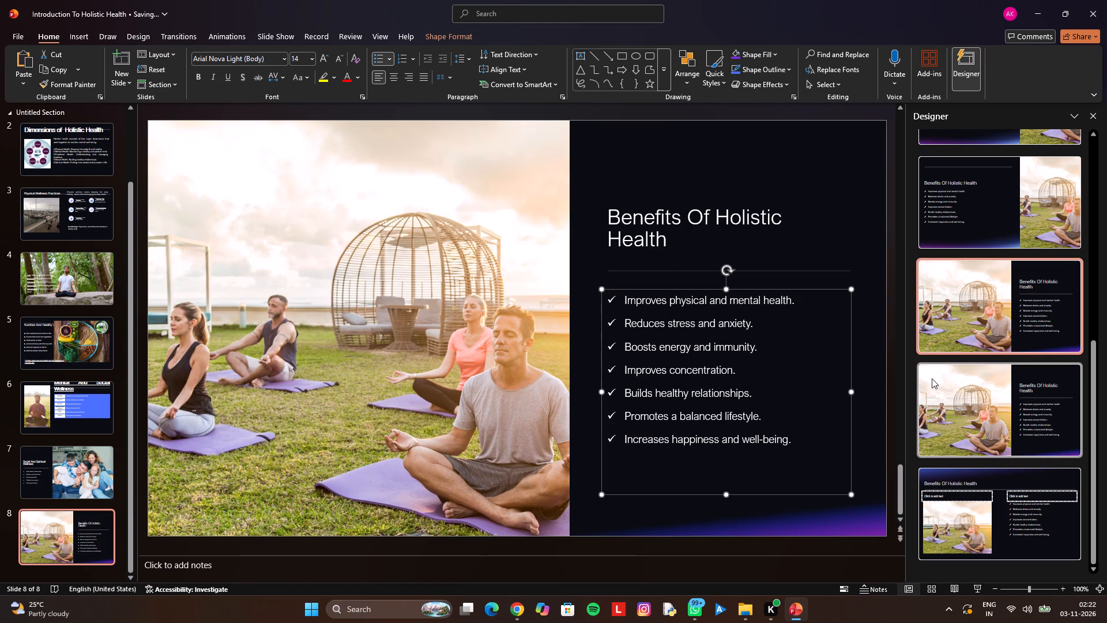
pyautogui.scroll(11, 944, 363)
pyautogui.scroll(-11, 968, 340)
pyautogui.scroll(7, 1012, 392)
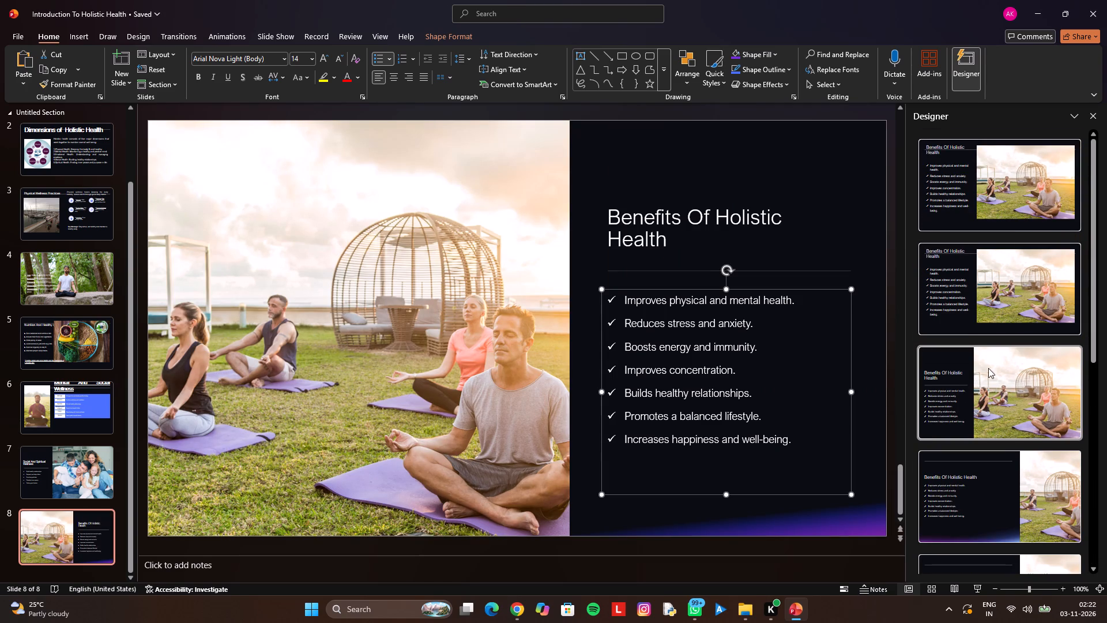
pyautogui.scroll(-6, 926, 363)
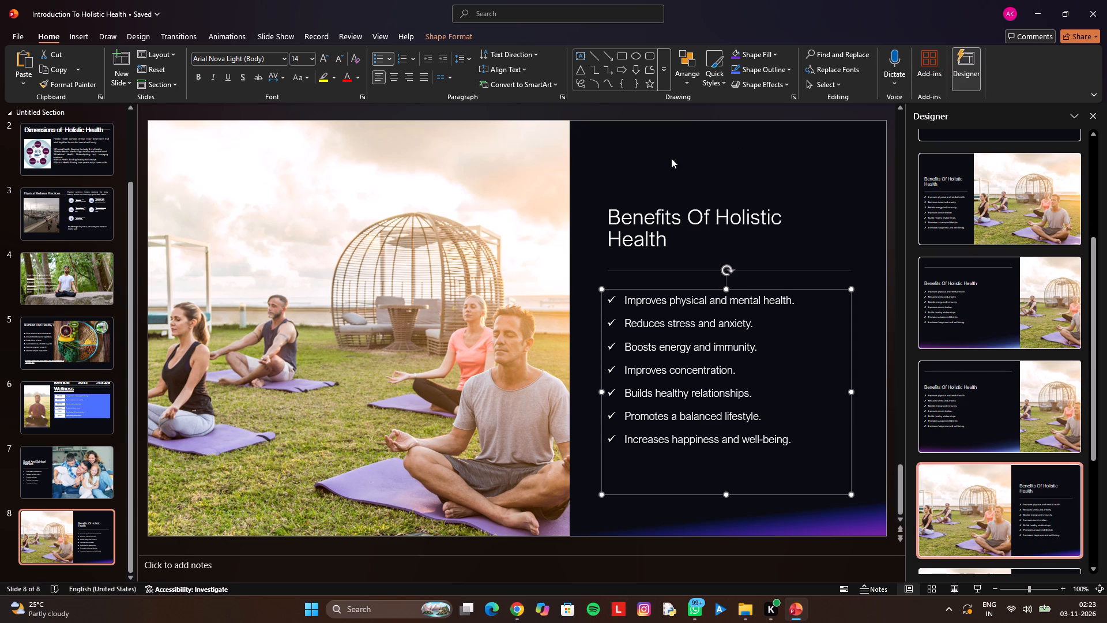
# Apply the Designer layout that sets slide 8's title and benefits list in a narrow dark column left of the wide meditation picture.
pyautogui.moveTo(443, 223); pyautogui.dragTo(448, 211)
pyautogui.moveTo(859, 167); pyautogui.dragTo(864, 166)
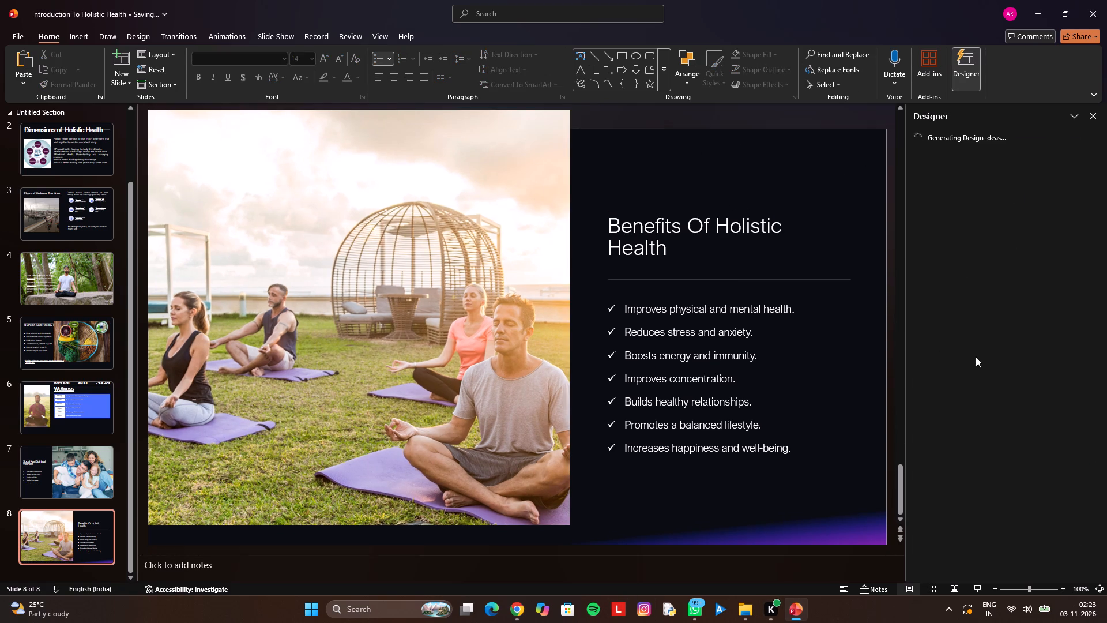
pyautogui.scroll(-4, 1007, 346)
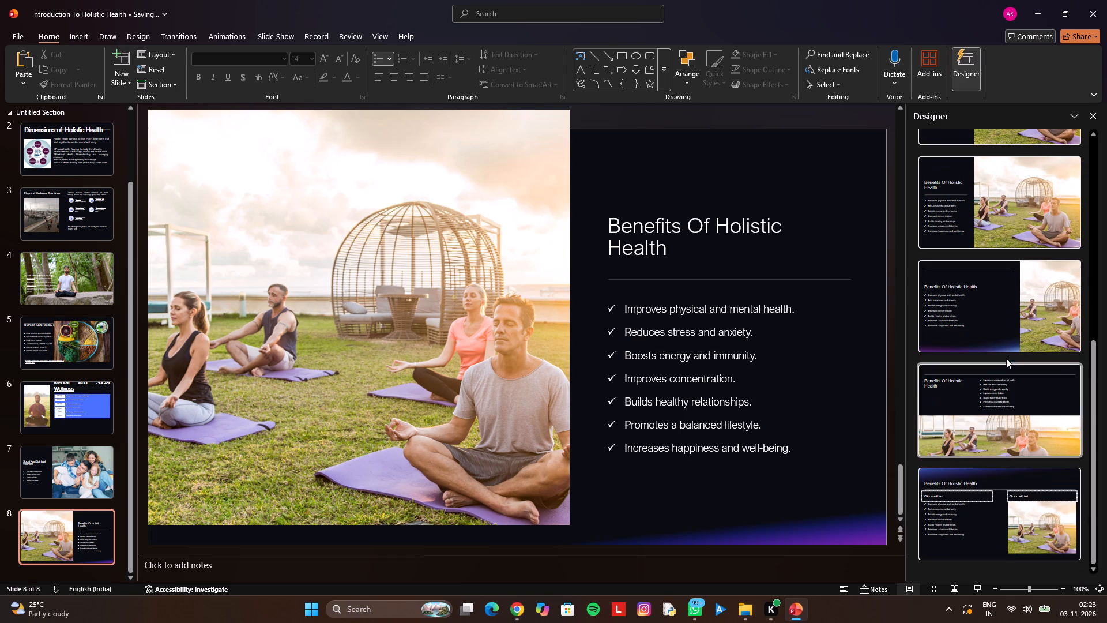
pyautogui.click(1051, 186)
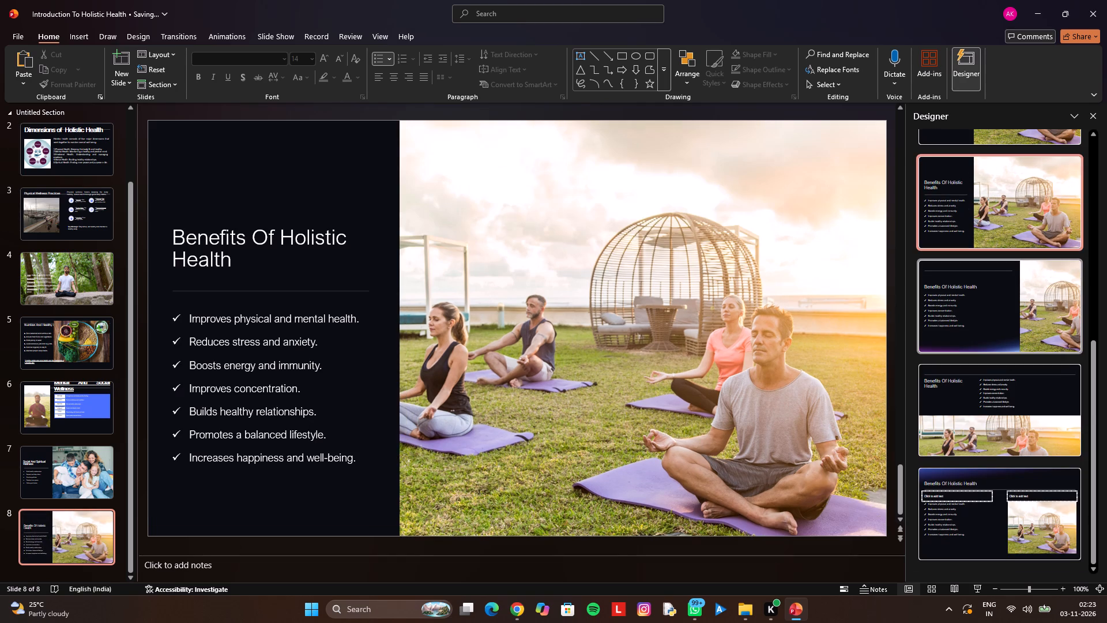
# Add a new slide 9 with title, text and picture placeholders after the benefits slide.
pyautogui.click(113, 66)
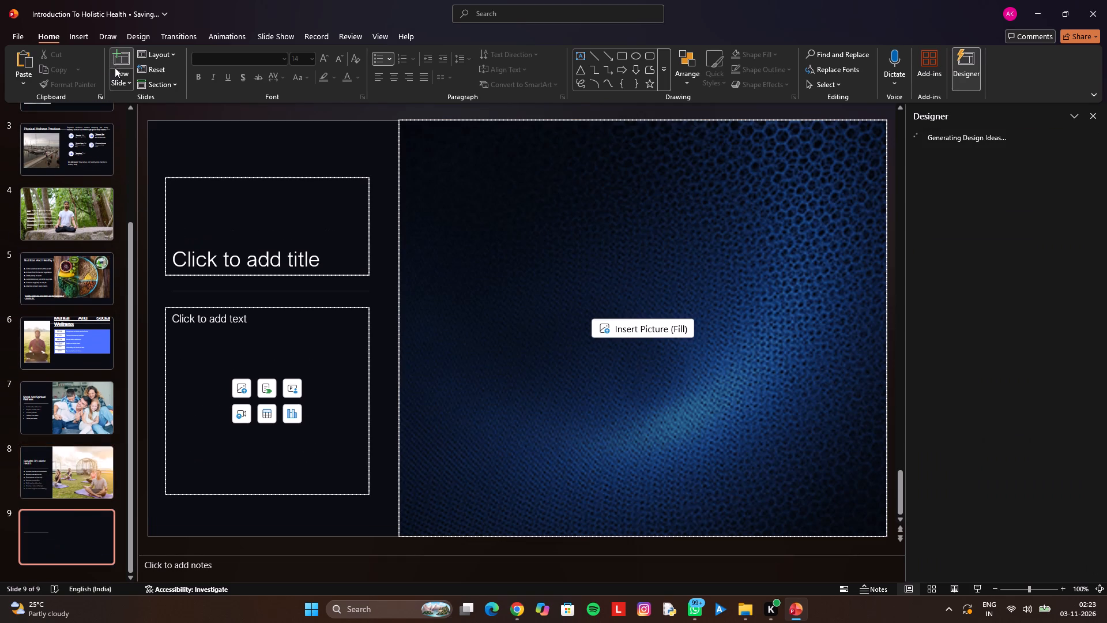
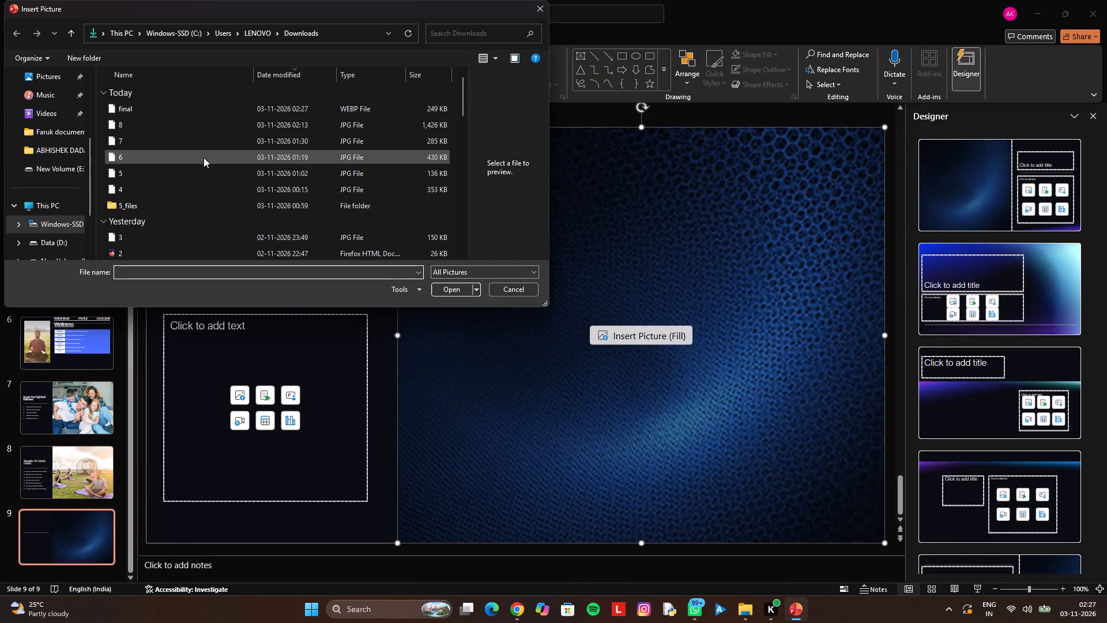
# Insert the "final" WEBP picture from the Downloads folder into the picture placeholder on slide 9.
pyautogui.click(184, 110)
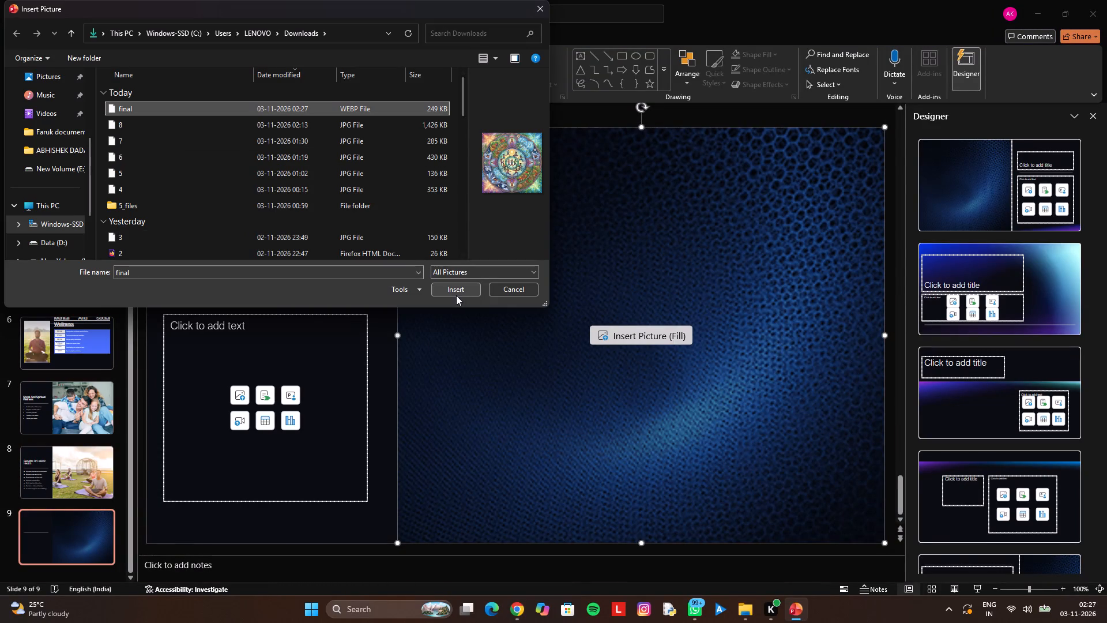
pyautogui.click(456, 292)
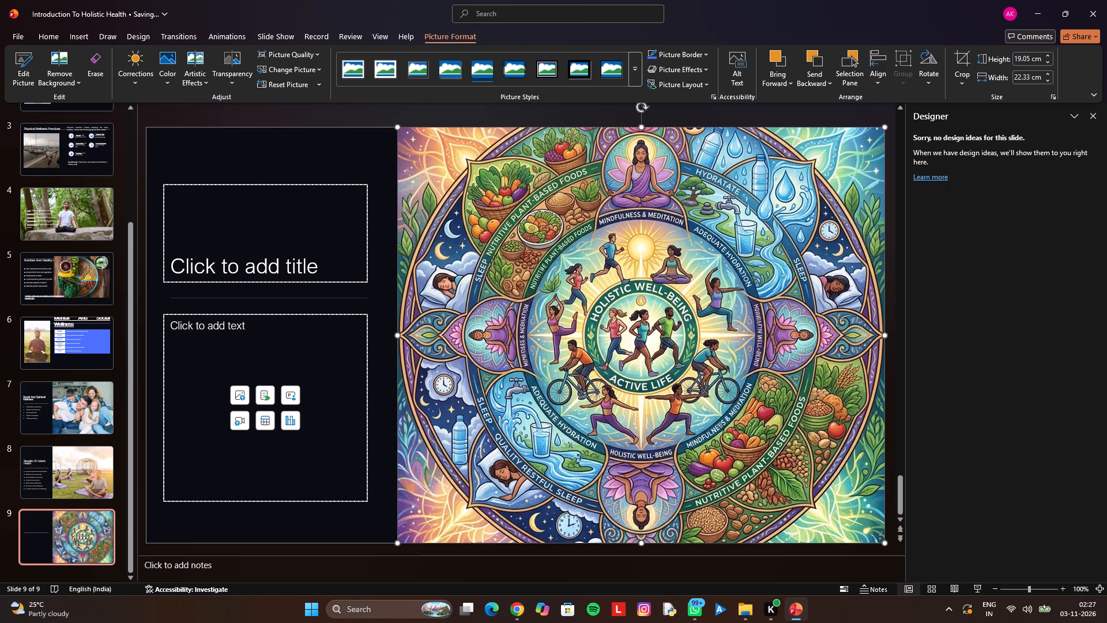
# Look over the neighbouring slides and examine the Designer layout ideas offered for slide 9.
pyautogui.scroll(-4, 950, 268)
pyautogui.scroll(8, 916, 280)
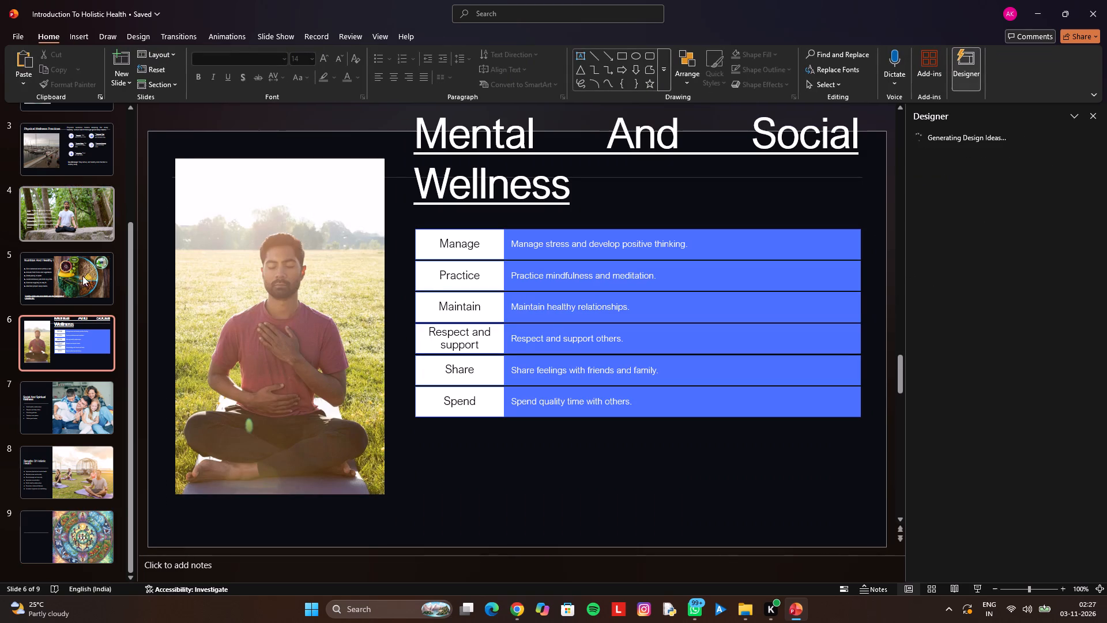
pyautogui.scroll(-3, 13, 622)
pyautogui.click(54, 535)
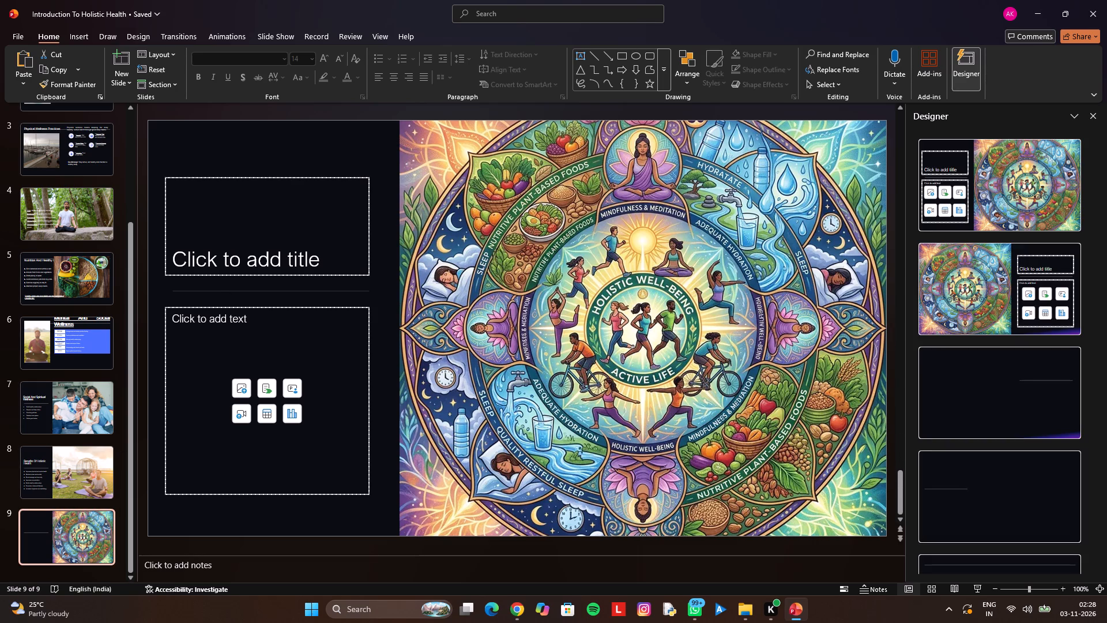
pyautogui.scroll(-3, 1052, 389)
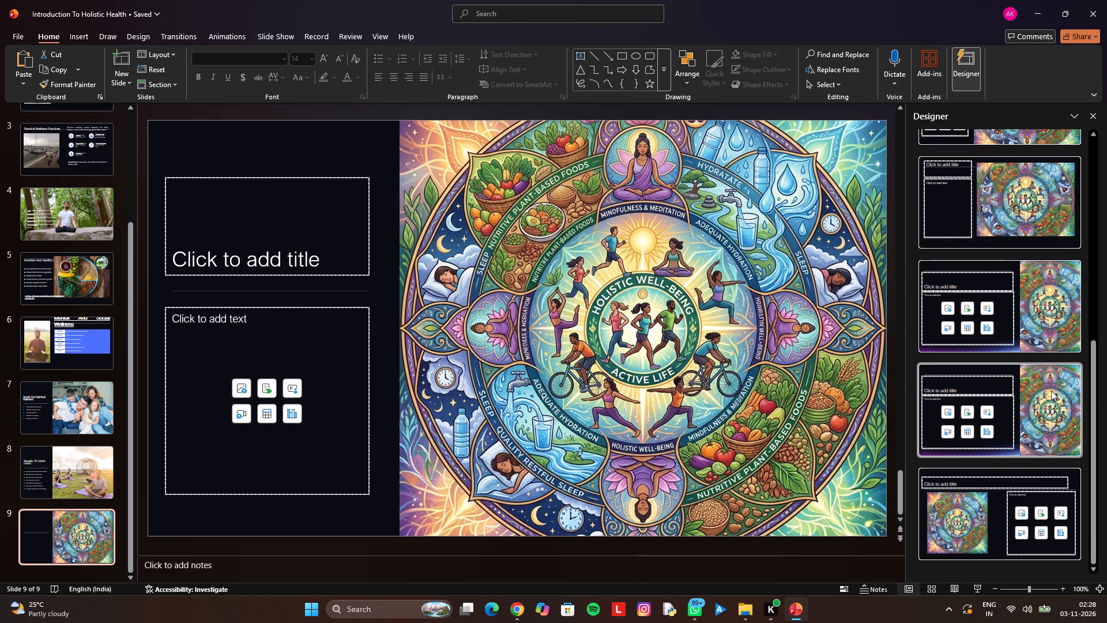
pyautogui.scroll(-4, 1051, 391)
pyautogui.scroll(7, 1051, 390)
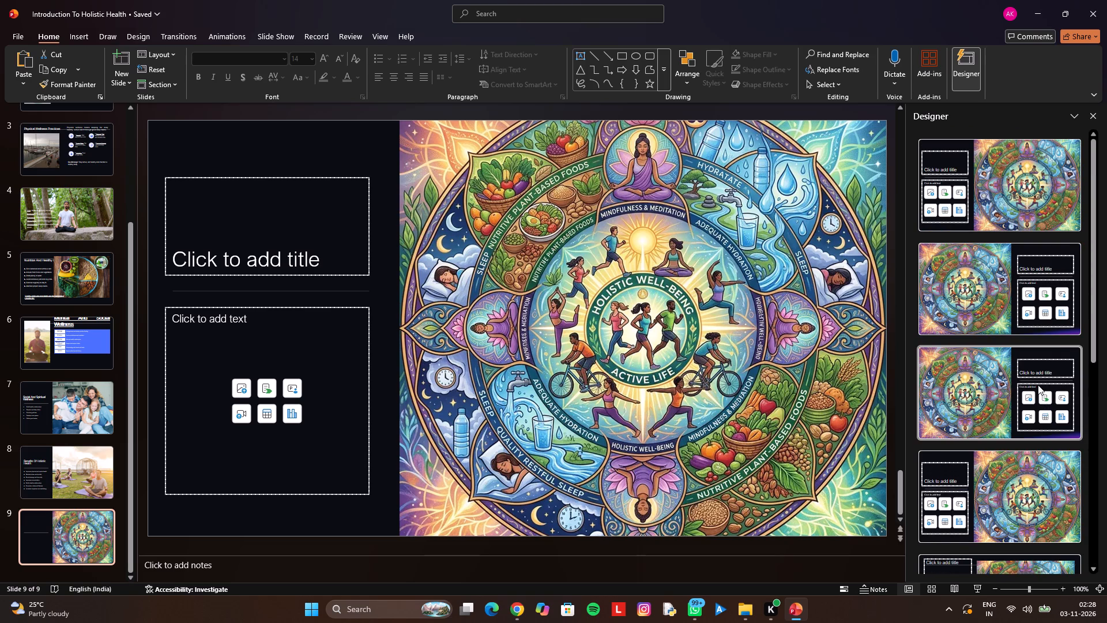
pyautogui.scroll(-7, 1036, 385)
pyautogui.scroll(8, 1036, 385)
pyautogui.scroll(-6, 1021, 377)
# Enter "CONCLUSION" as the title of slide 9.
pyautogui.click(283, 224)
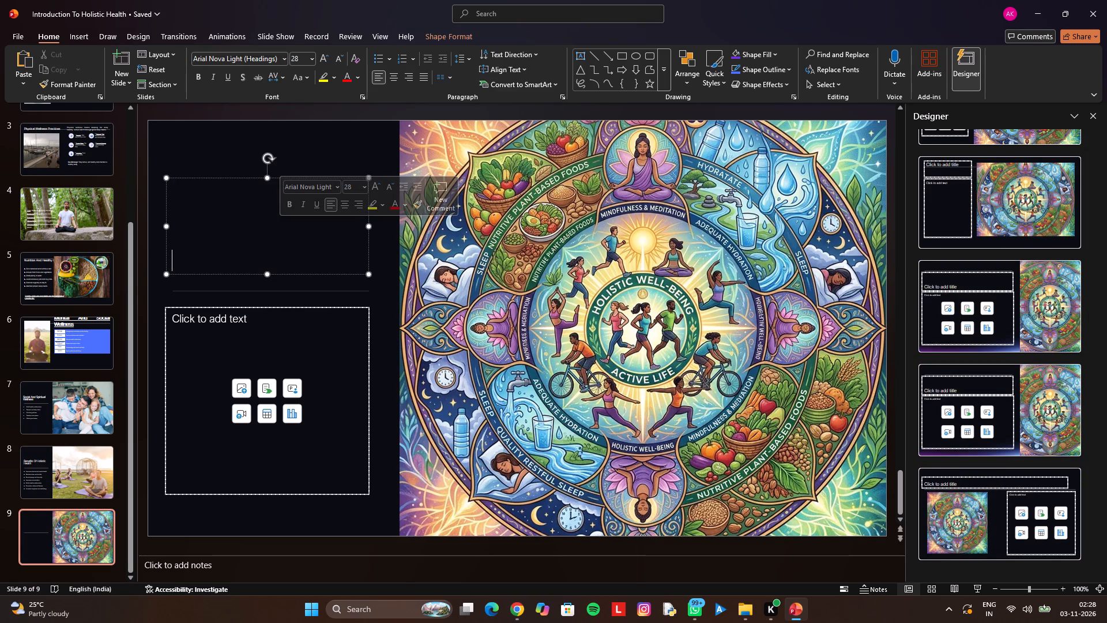
pyautogui.write('CO')
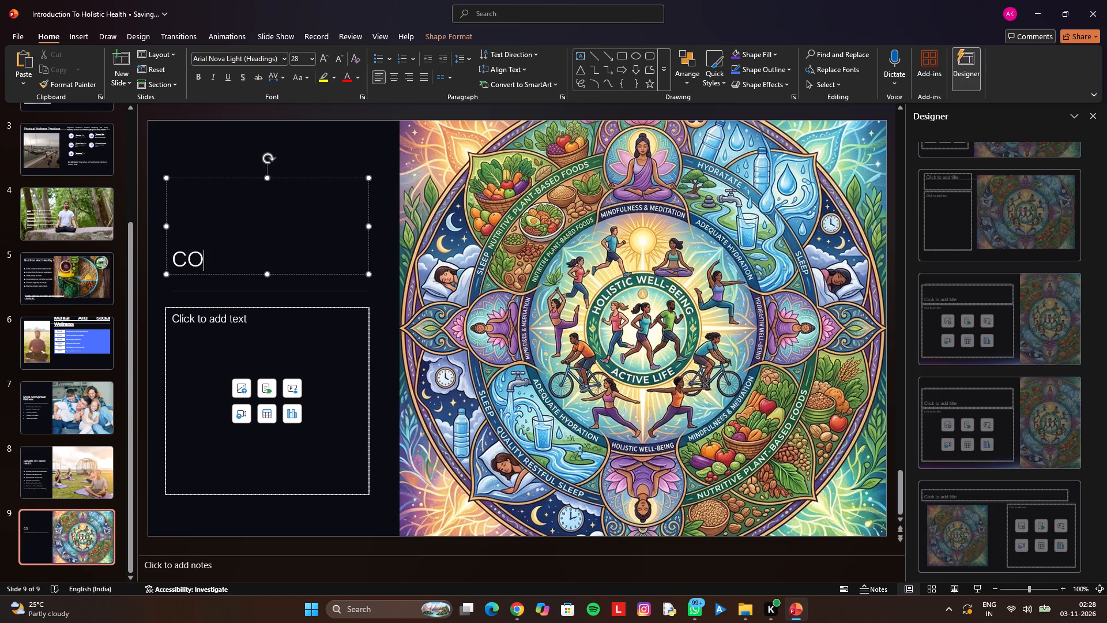
pyautogui.write('nc')
pyautogui.press('BackSpace')
pyautogui.press('BackSpace')
pyautogui.write('NCLUSIO')
pyautogui.press('space')
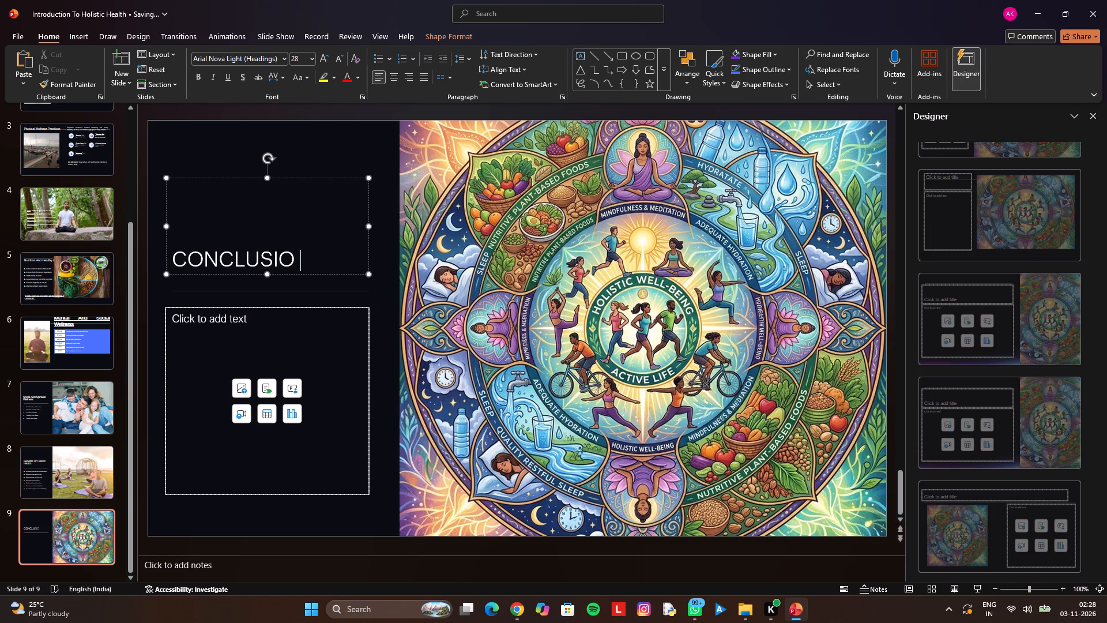
pyautogui.hotkey('shift', 'BackSpace')
pyautogui.hotkey('shift', 'n')
# Apply the Designer layout that puts the mandala picture on the slide's left side, with the title and text on its right.
pyautogui.scroll(-3, 1052, 318)
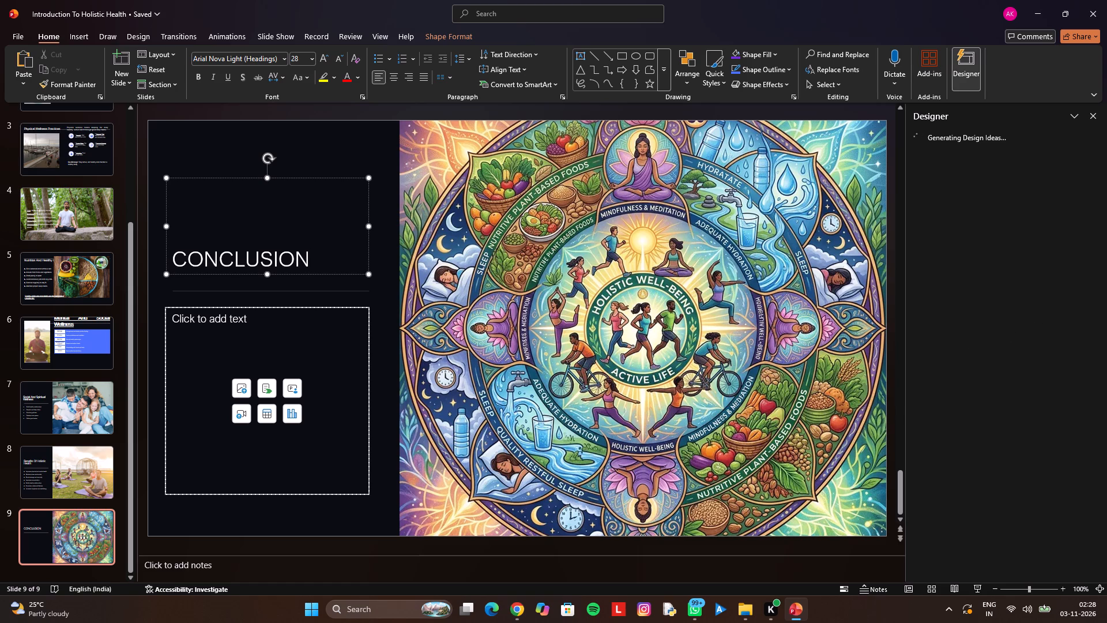
pyautogui.scroll(-4, 946, 406)
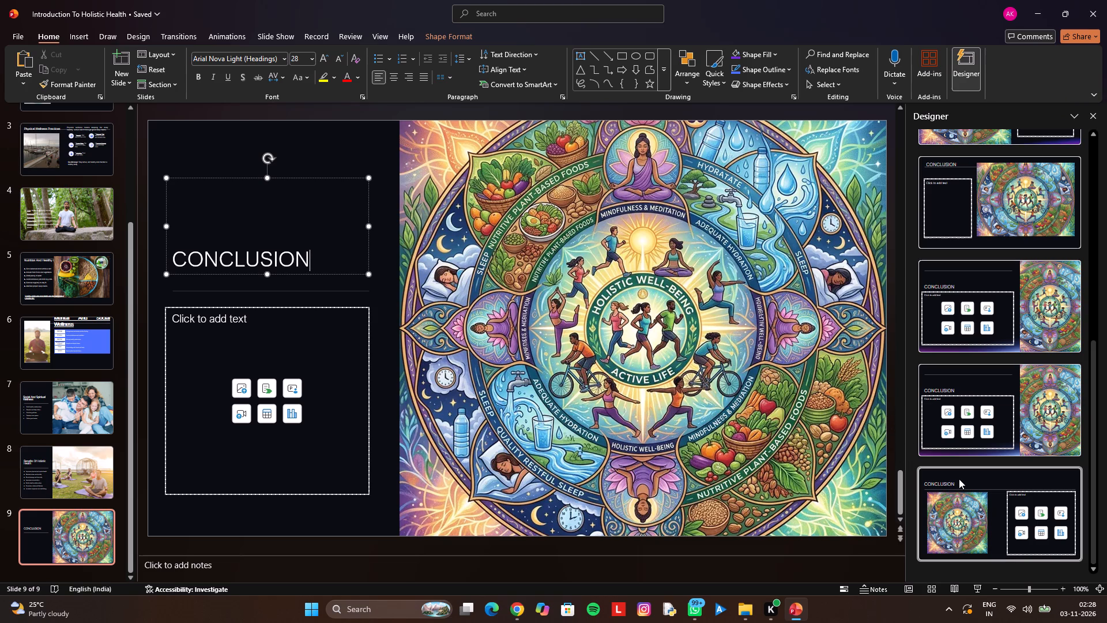
pyautogui.scroll(-1, 985, 382)
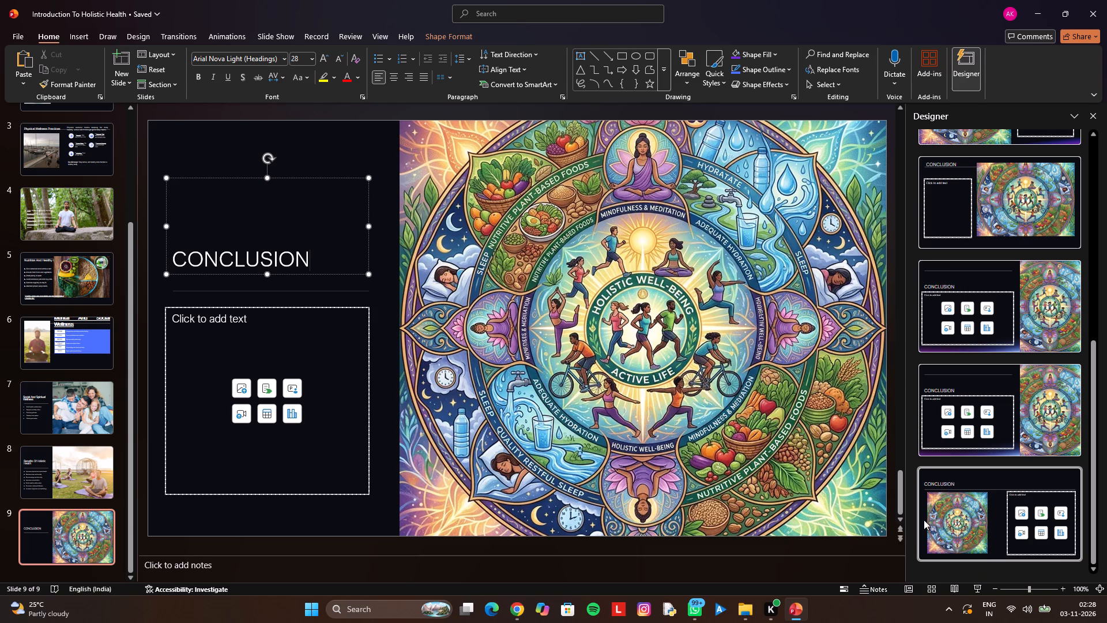
pyautogui.scroll(3, 1048, 299)
pyautogui.click(967, 393)
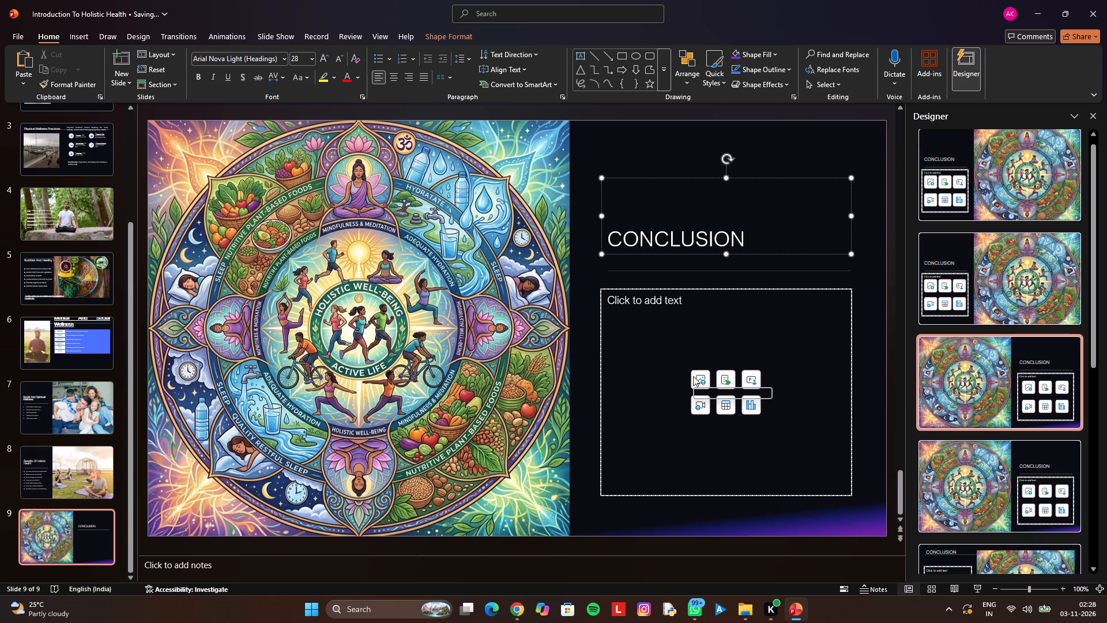
# Set the font size of the CONCLUSION title to 48.
pyautogui.click(672, 315)
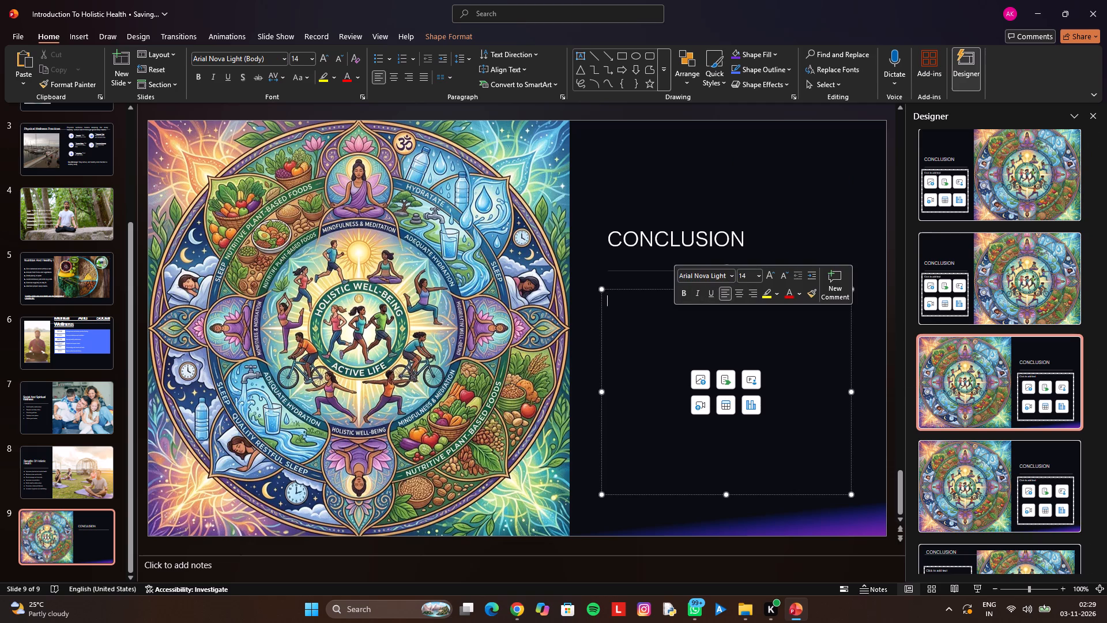
pyautogui.doubleClick(703, 243)
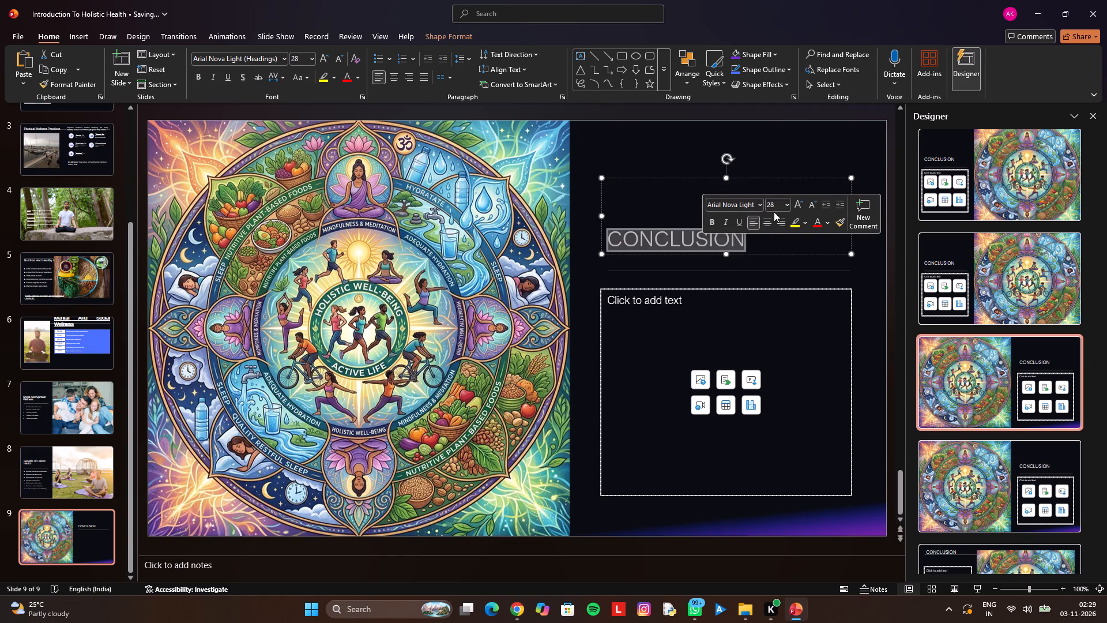
pyautogui.click(788, 201)
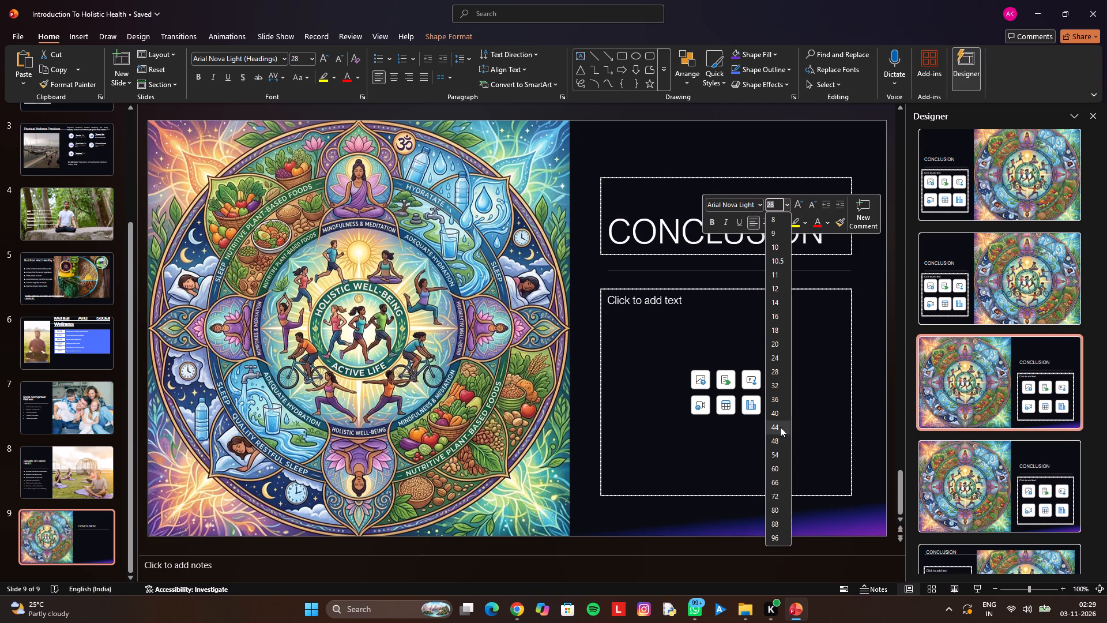
pyautogui.click(771, 438)
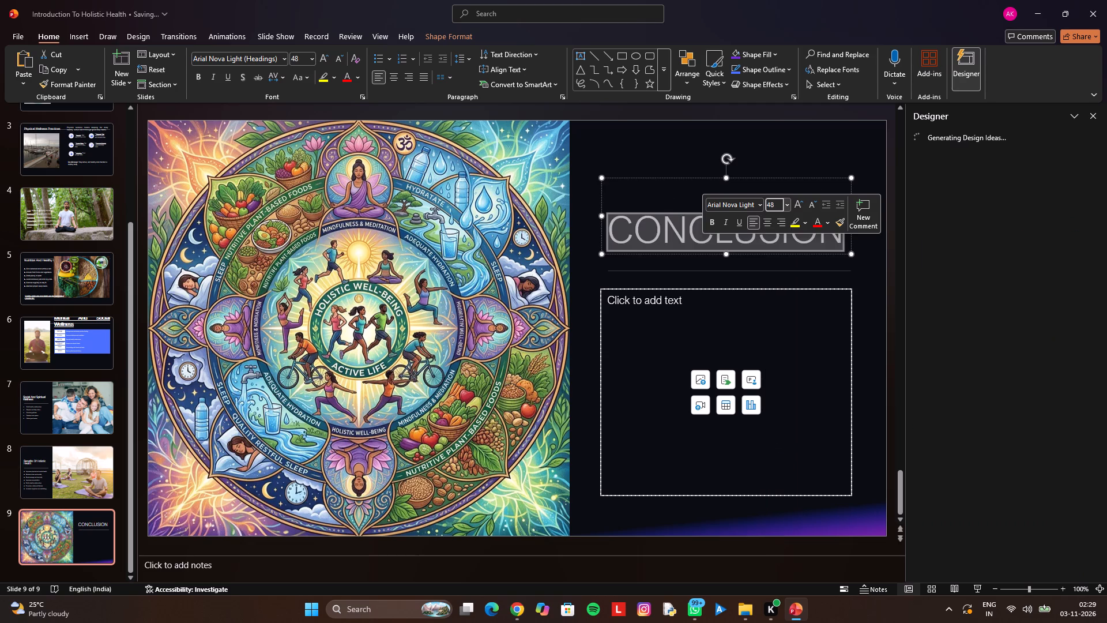
pyautogui.click(733, 317)
# Make the whole CONCLUSION title bold and give it a text shadow, leaving italic and underline off.
pyautogui.doubleClick(763, 247)
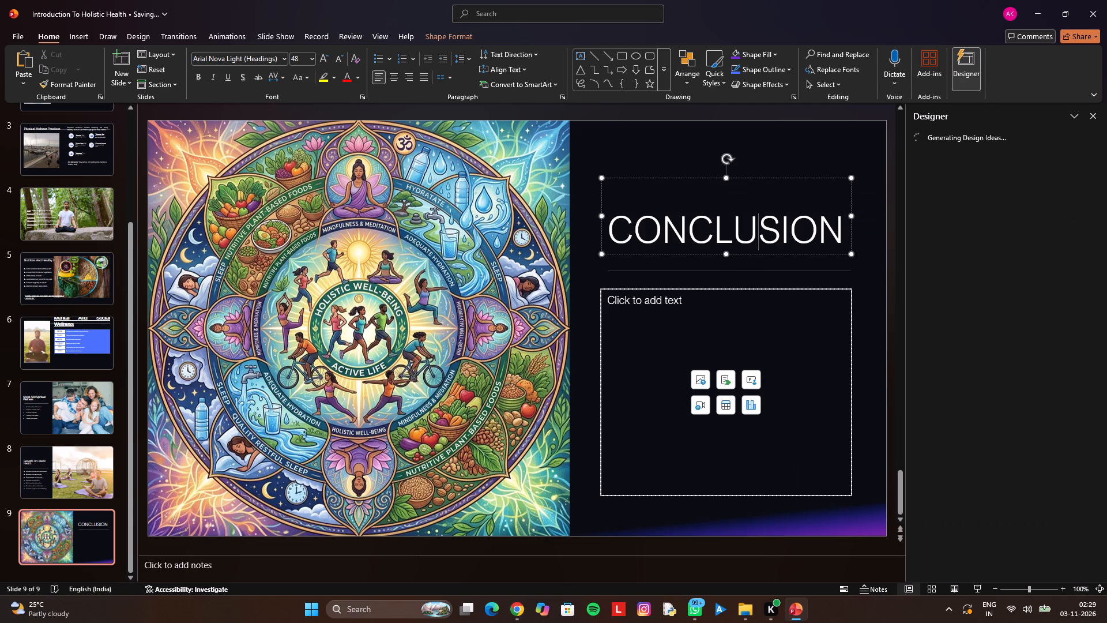
pyautogui.doubleClick(674, 225)
pyautogui.doubleClick(626, 231)
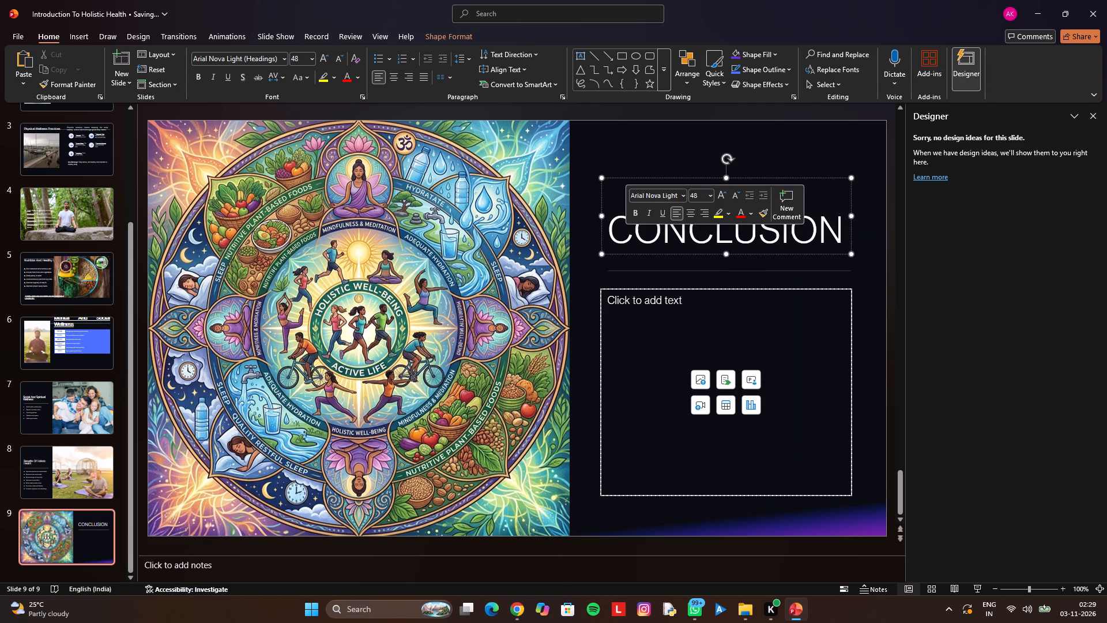
pyautogui.hotkey('ctrl', 'a')
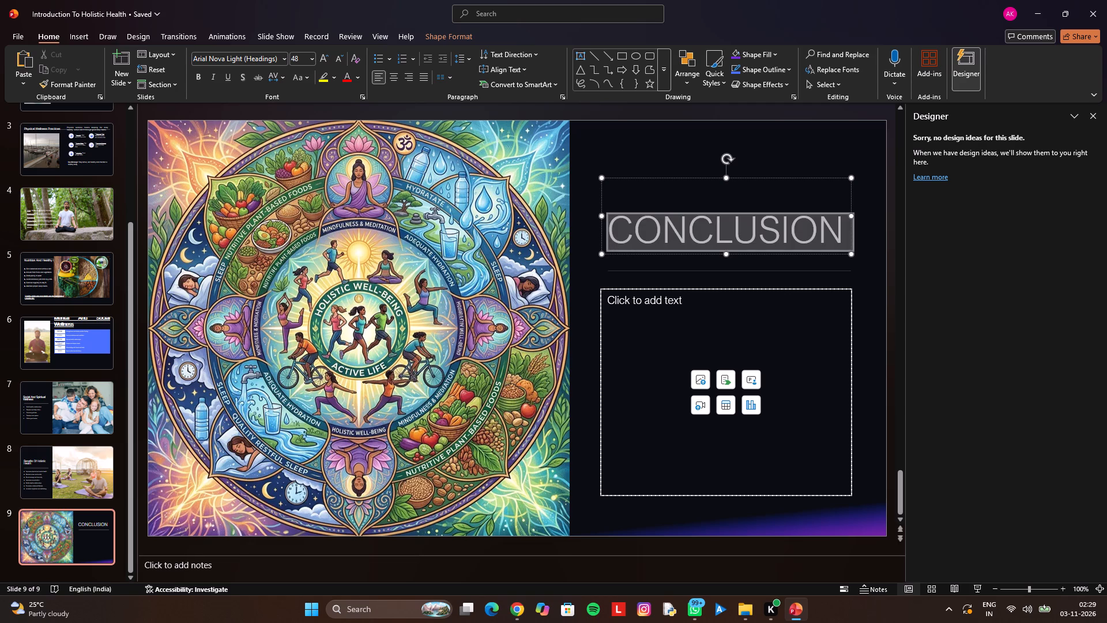
pyautogui.click(194, 81)
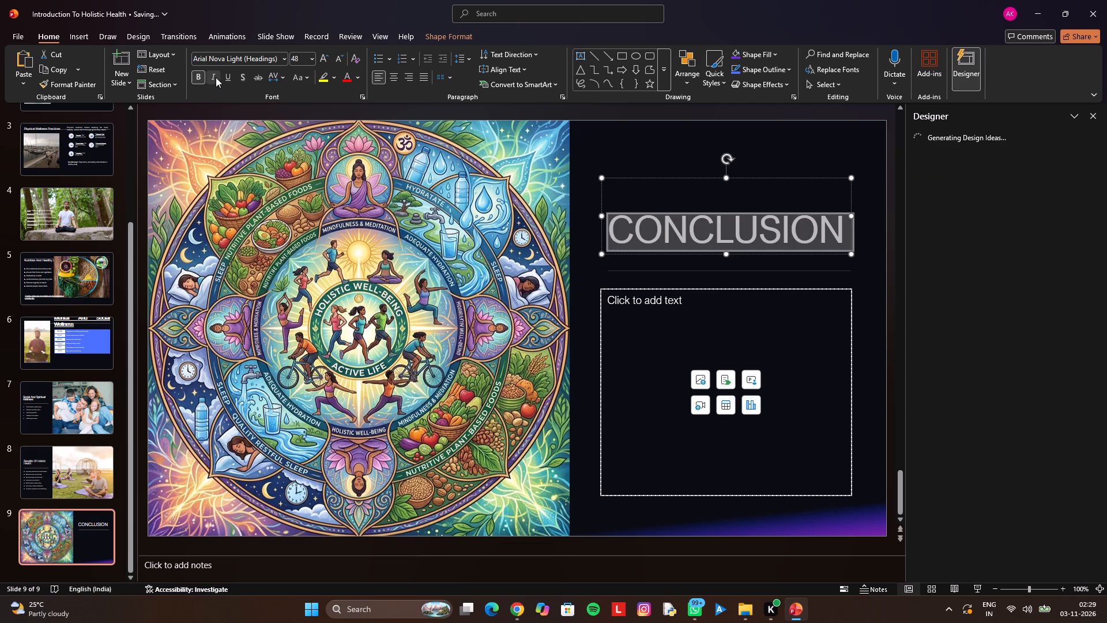
pyautogui.click(216, 77)
pyautogui.click(215, 77)
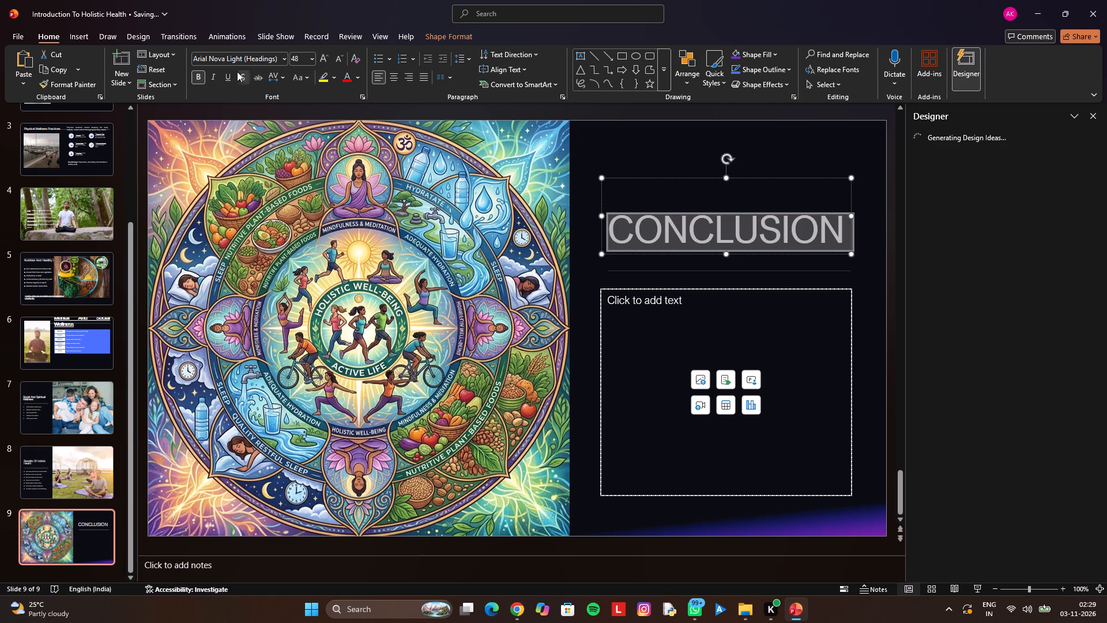
pyautogui.click(228, 73)
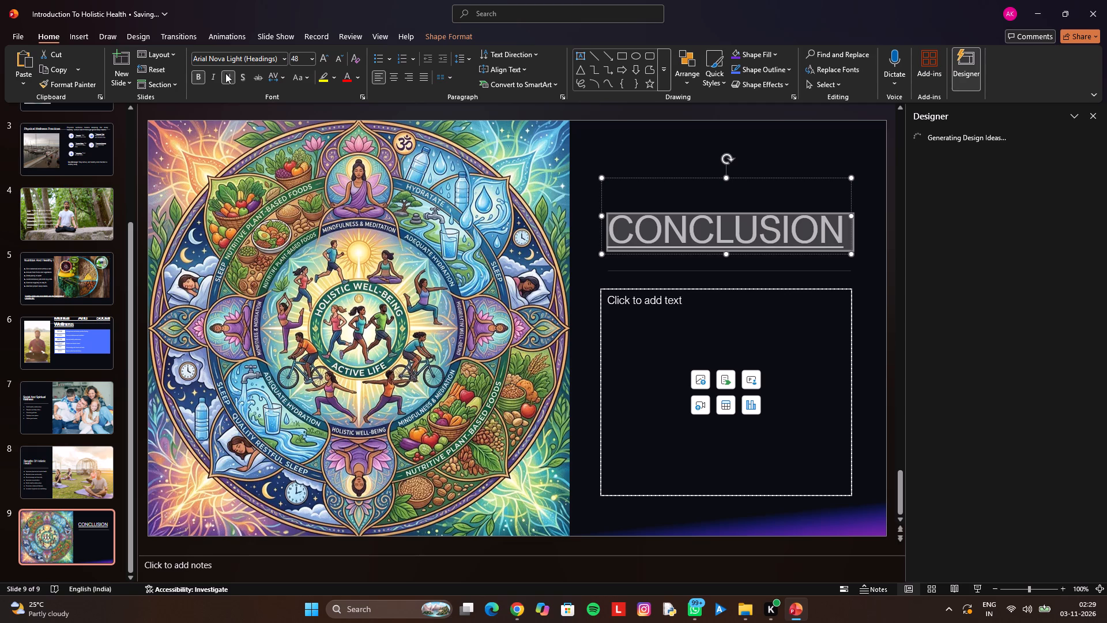
pyautogui.click(225, 73)
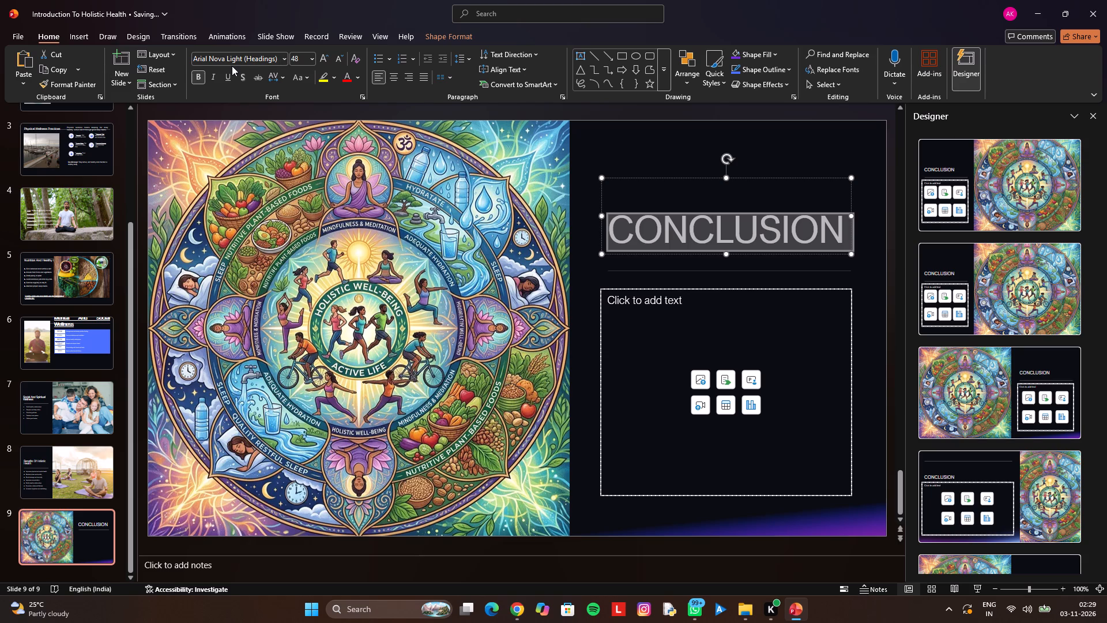
pyautogui.click(245, 73)
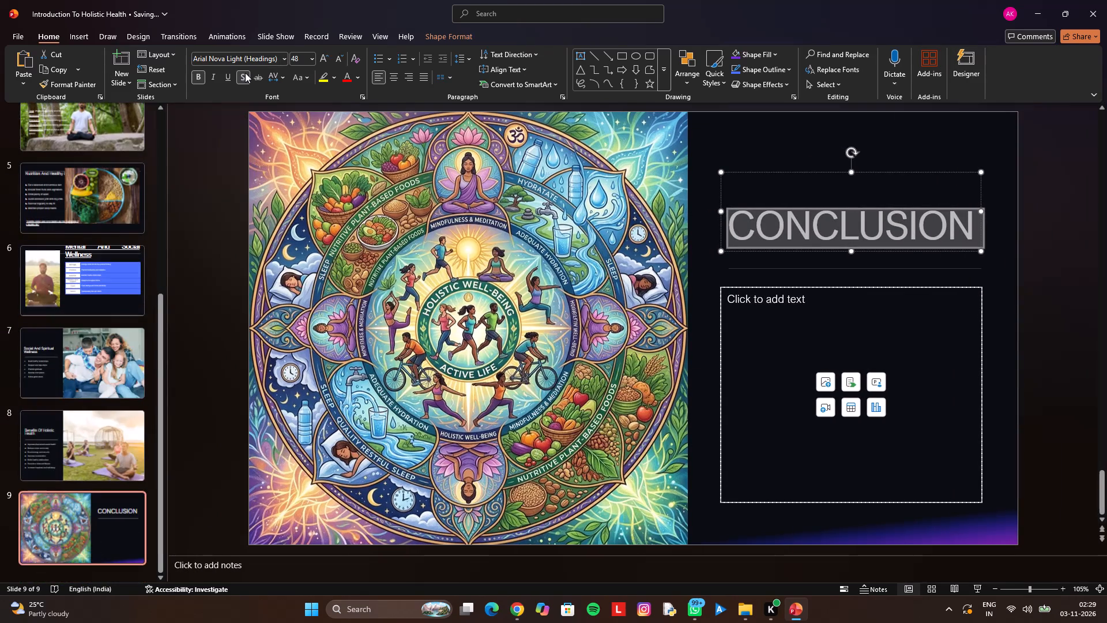
pyautogui.click(745, 148)
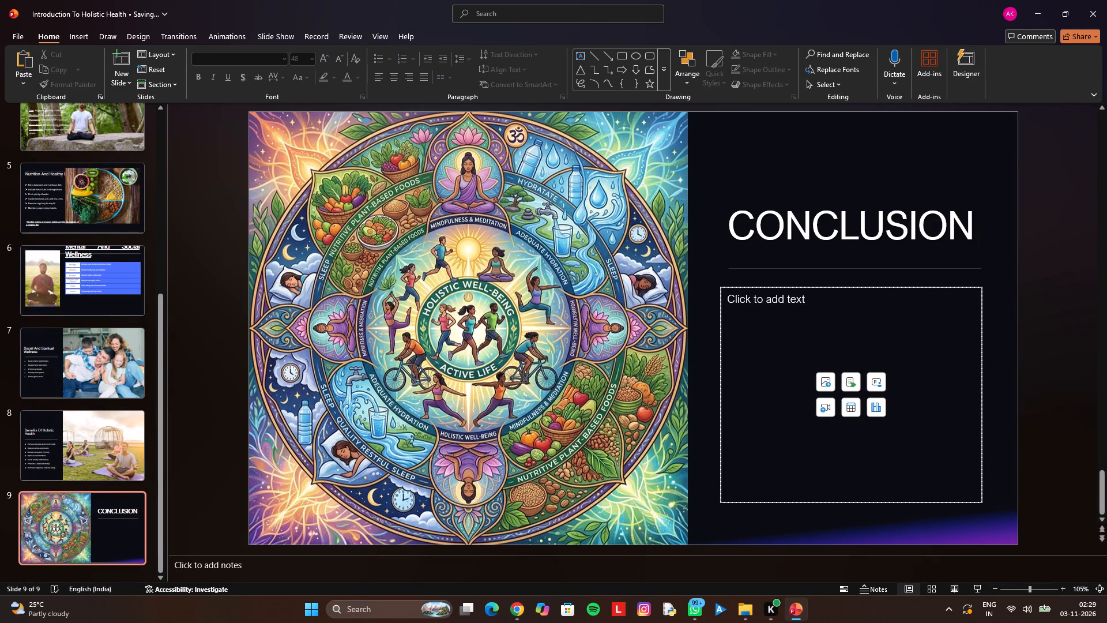
# Enter slide 9's body text: "Holistic health promotes overall well-being by creating a balance between the body,mind, and spirit.".
pyautogui.click(754, 302)
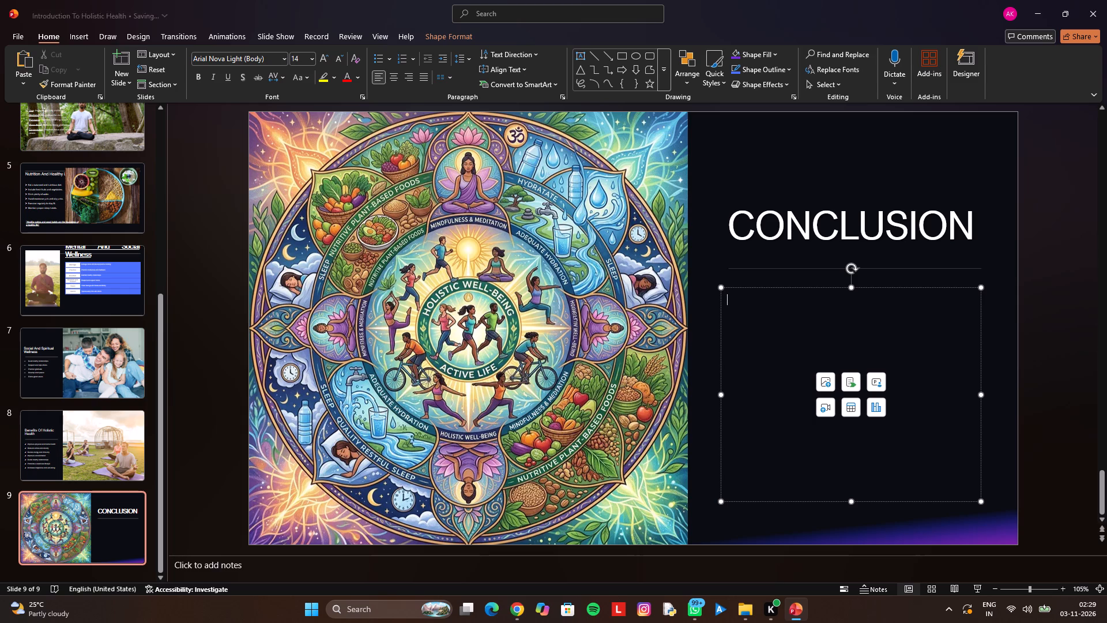
pyautogui.hotkey('ctrl', 'h')
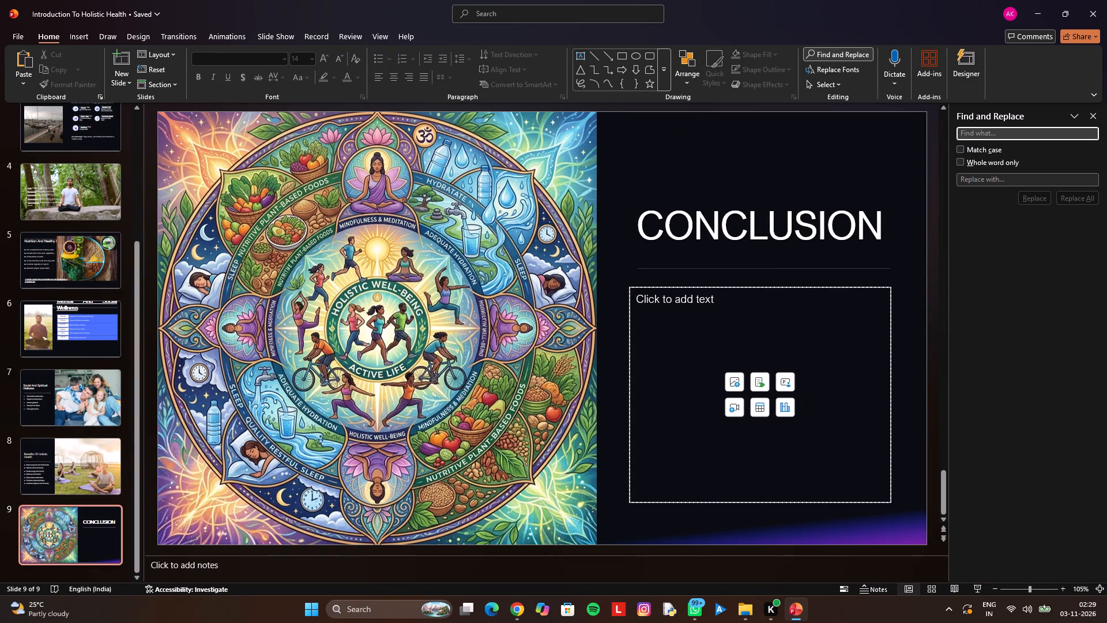
pyautogui.click(667, 319)
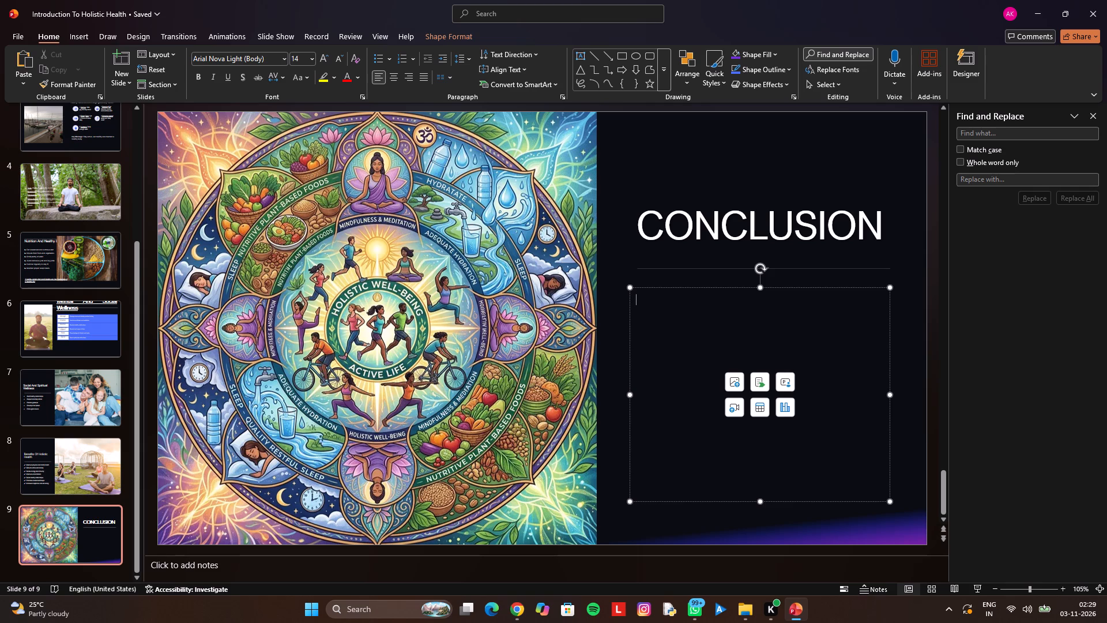
pyautogui.hotkey('shift', 'h')
pyautogui.write('oli')
pyautogui.write('stic')
pyautogui.press('space')
pyautogui.write('health')
pyautogui.press('space')
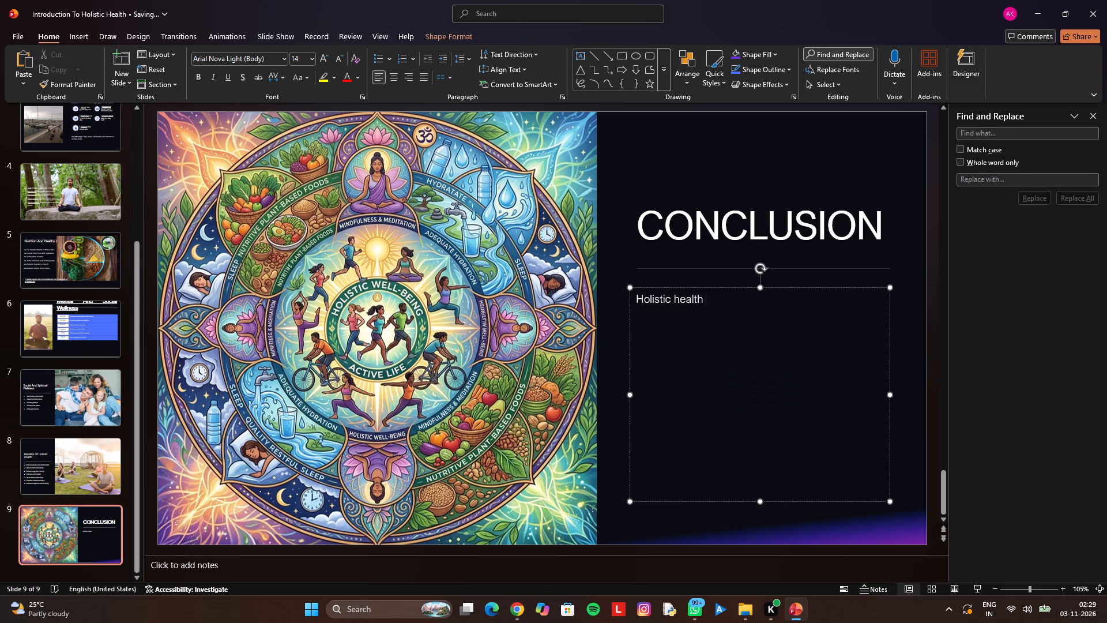
pyautogui.write('pro')
pyautogui.write('motes')
pyautogui.press('space')
pyautogui.write('overall')
pyautogui.press('space')
pyautogui.write('we')
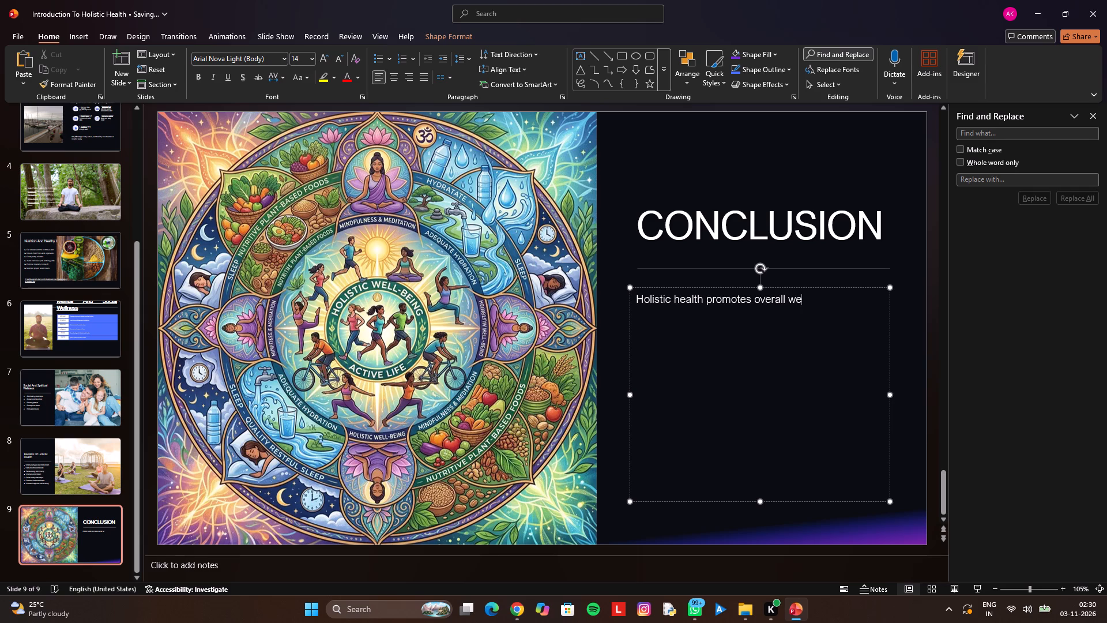
pyautogui.write('ll')
pyautogui.press('-')
pyautogui.write('being')
pyautogui.press('space')
pyautogui.write('by')
pyautogui.press('space')
pyautogui.write('creationg')
pyautogui.press('BackSpace')
pyautogui.press('BackSpace')
pyautogui.press('BackSpace')
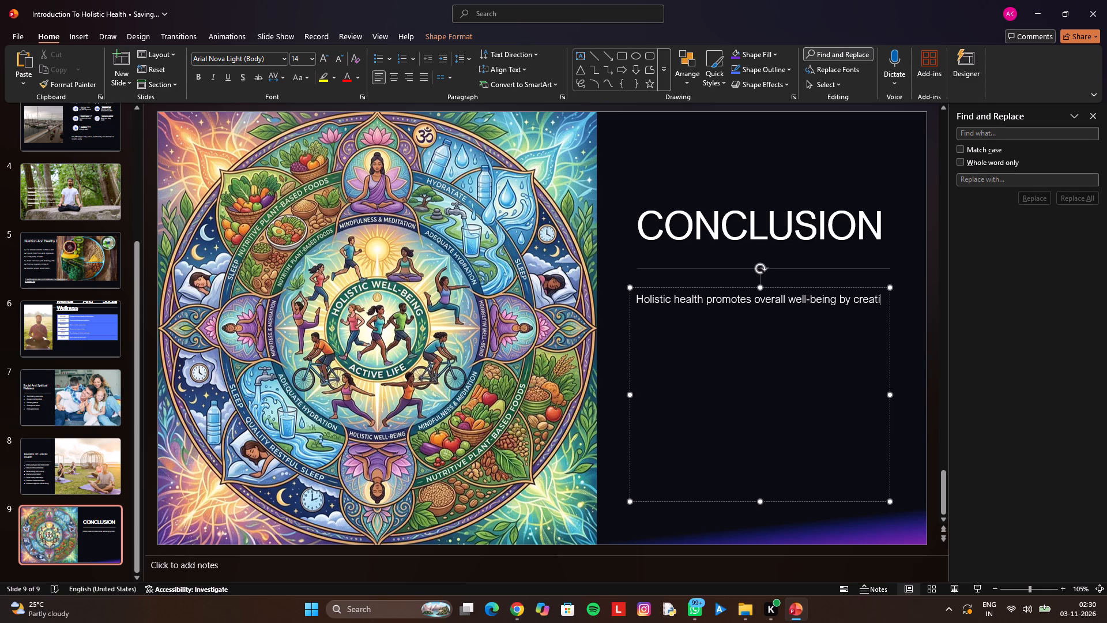
pyautogui.write('ng')
pyautogui.press('space')
pyautogui.write('a balnce')
pyautogui.press('space')
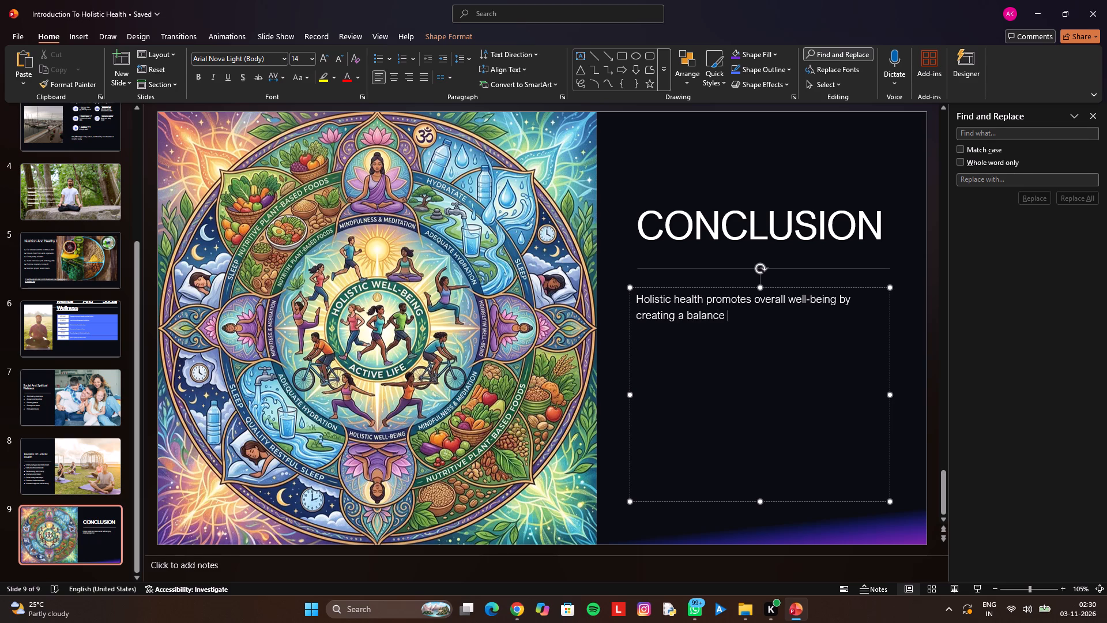
pyautogui.write('between')
pyautogui.press('space')
pyautogui.write('the body')
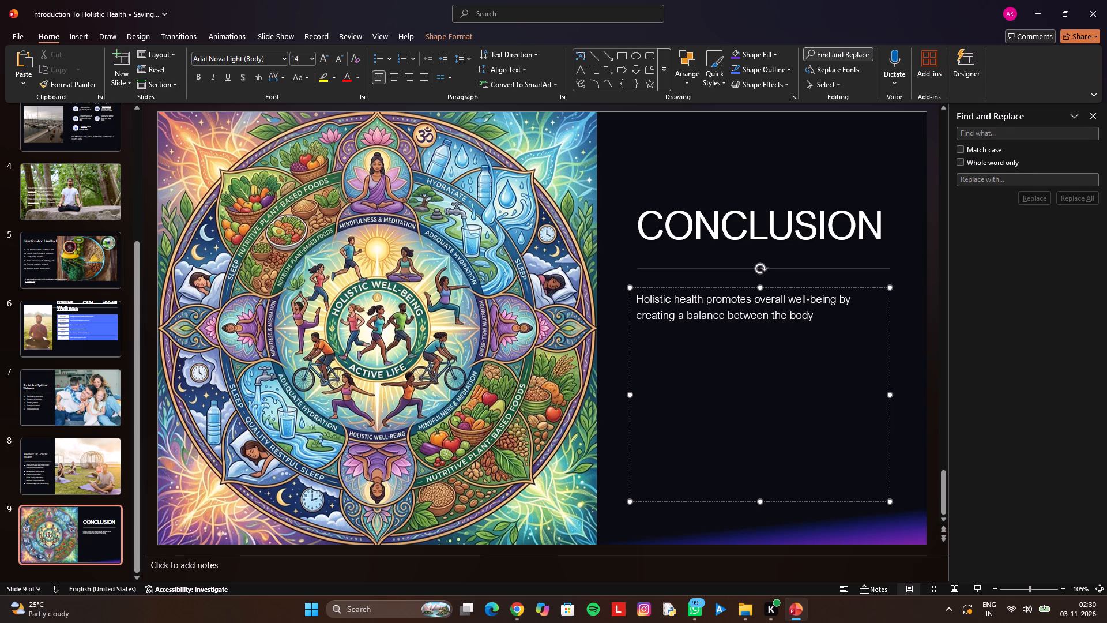
pyautogui.write(',mind')
pyautogui.press(',')
pyautogui.press('space')
pyautogui.write('and')
pyautogui.press('space')
pyautogui.write('so')
pyautogui.press('BackSpace')
pyautogui.write('pirit')
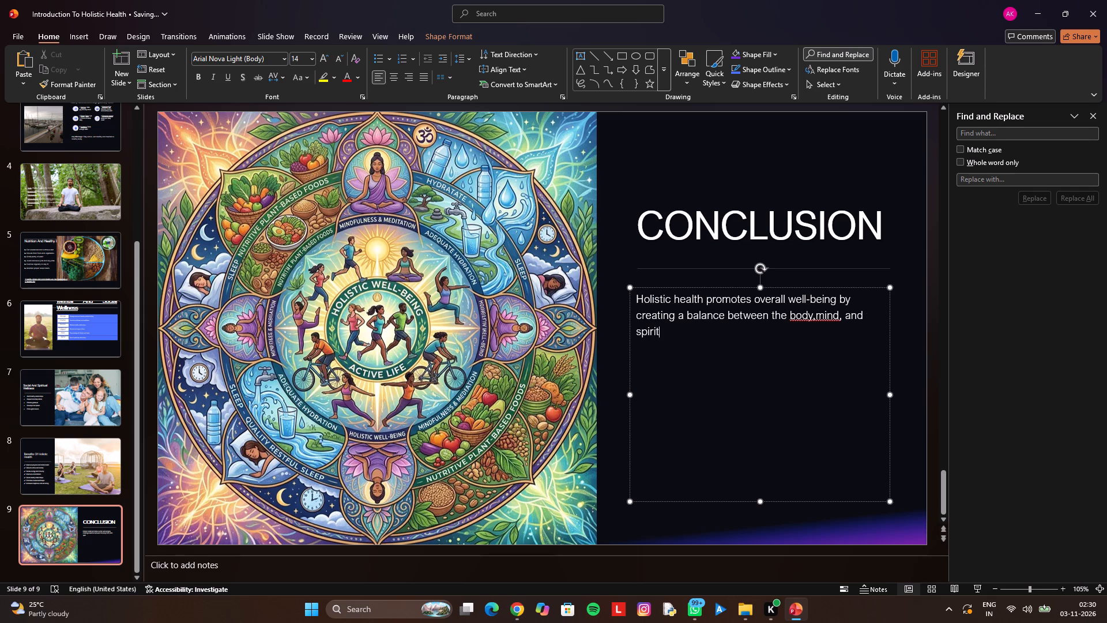
pyautogui.write('.')
pyautogui.press('space')
# Continue the conclusion paragraph with a second sentence: "Developing healthy habits and following daily wellness practices help".
pyautogui.write('Dw')
pyautogui.press('BackSpace')
pyautogui.write('evelopin')
pyautogui.press('g')
pyautogui.press('space')
pyautogui.write('healthy')
pyautogui.press('space')
pyautogui.write('habits')
pyautogui.press('space')
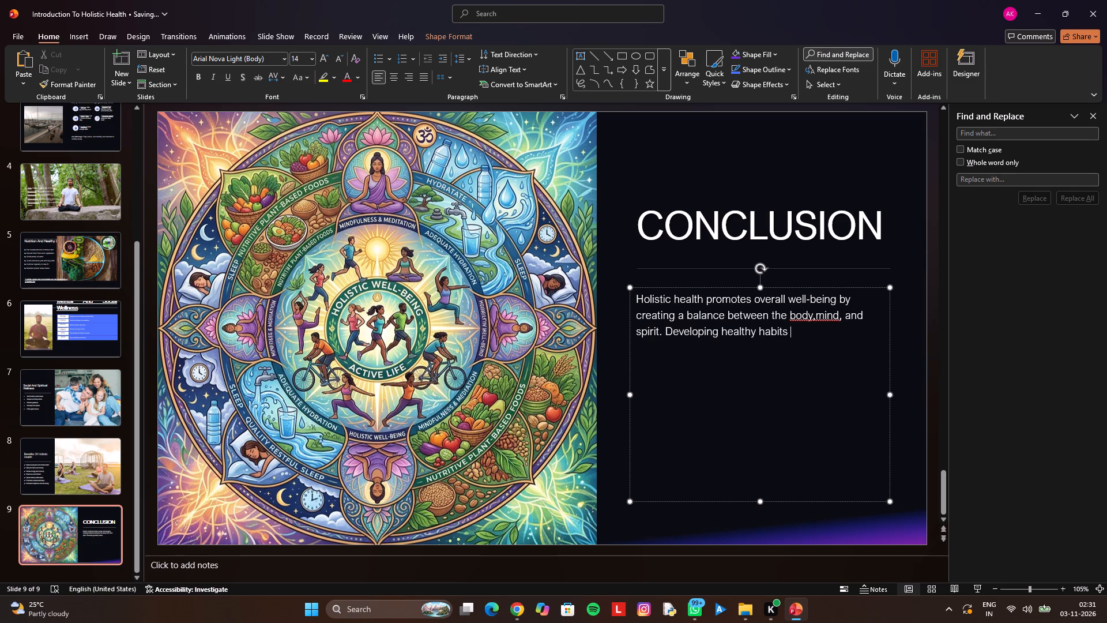
pyautogui.write('and')
pyautogui.press('space')
pyautogui.write('followin')
pyautogui.write('g')
pyautogui.press('space')
pyautogui.write('daily')
pyautogui.press('space')
pyautogui.write('wellness')
pyautogui.press('space')
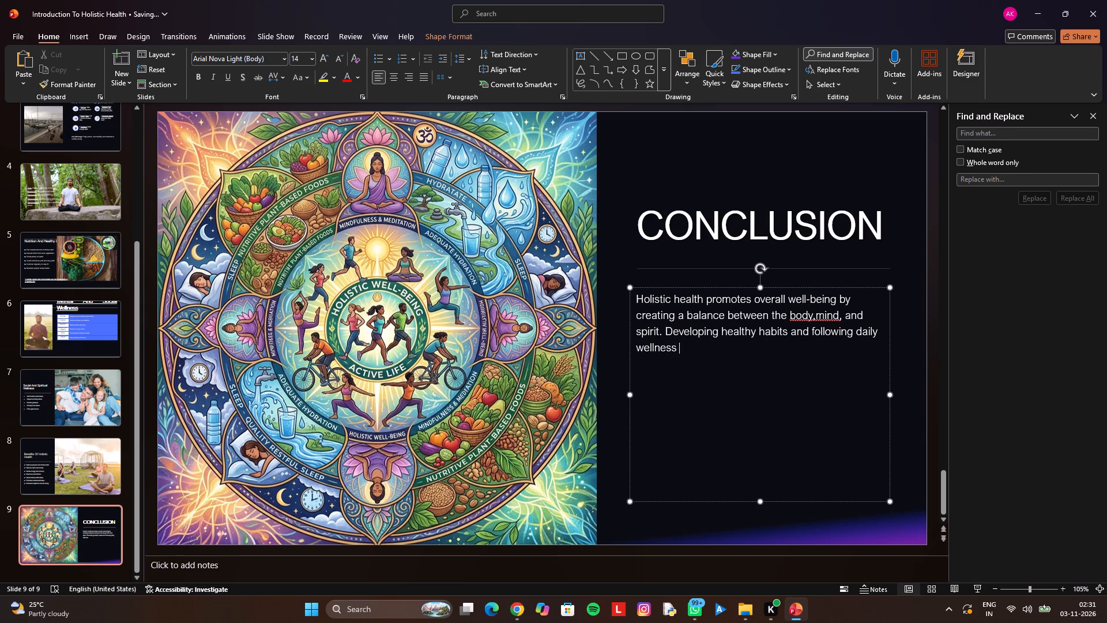
pyautogui.write('practi')
pyautogui.press('s')
pyautogui.press('BackSpace')
pyautogui.write('ces')
pyautogui.press('space')
pyautogui.write('help')
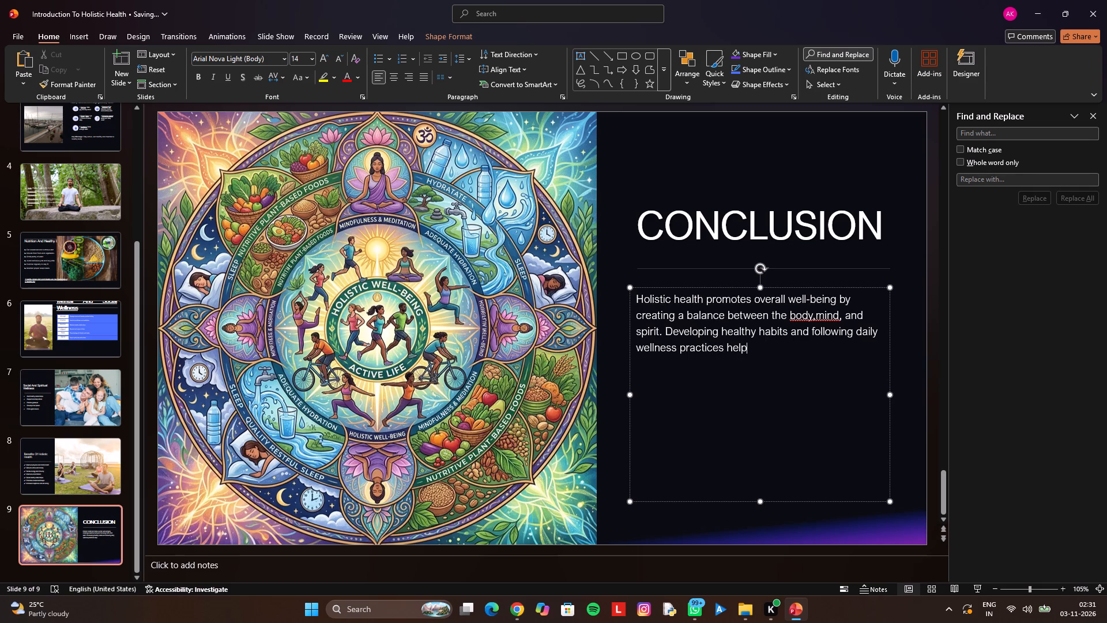
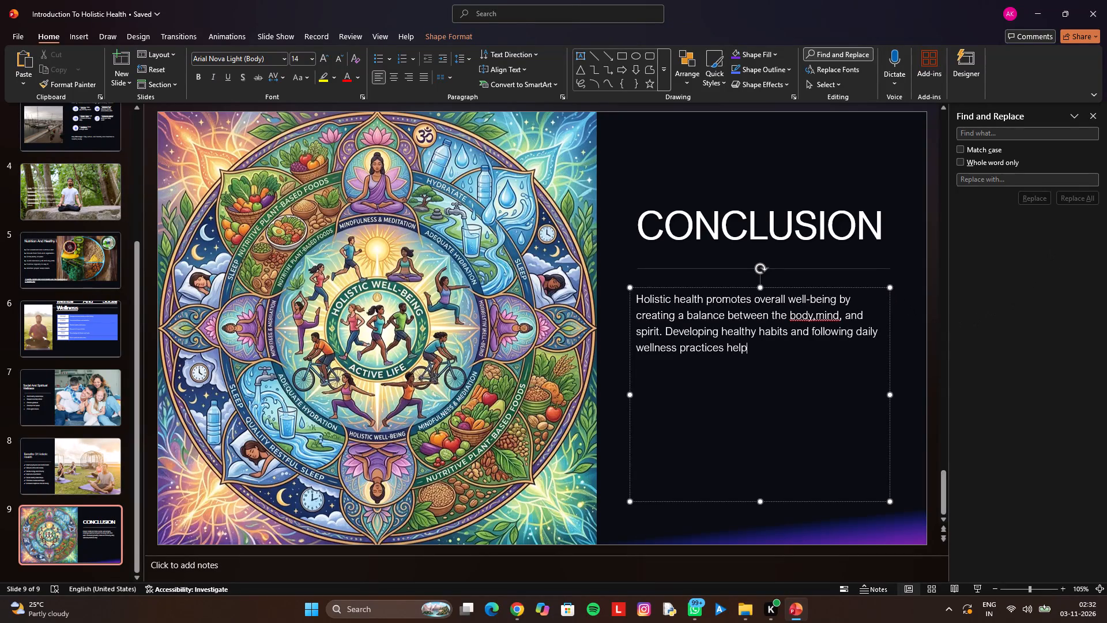
# Complete the second sentence of the conclusion paragraph with "us live a healthier, happier, and more balanced life.".
pyautogui.press('space')
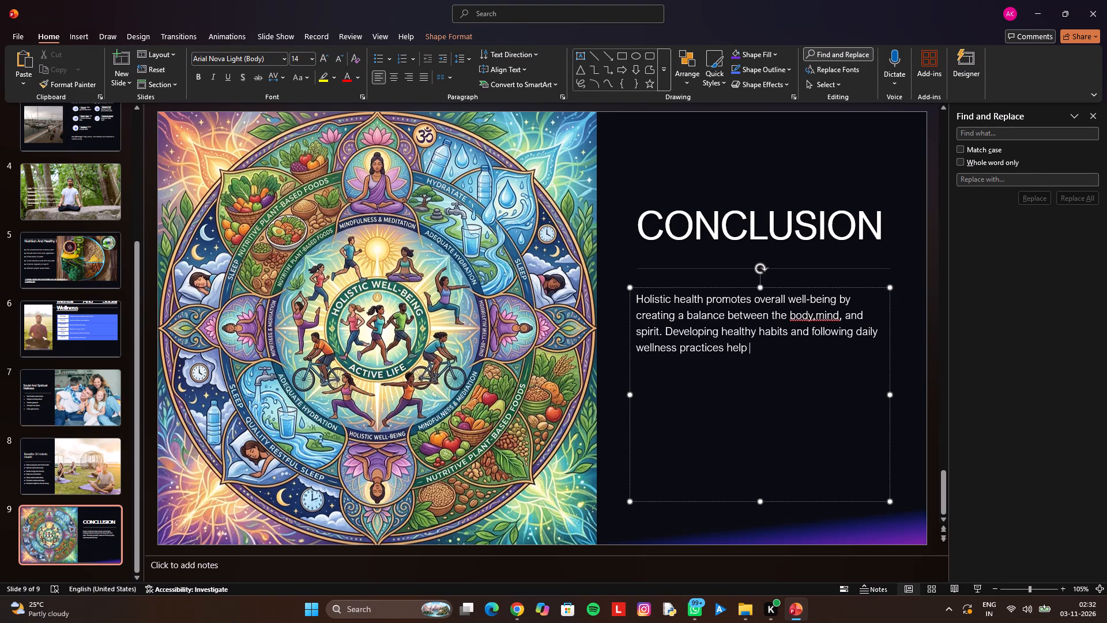
pyautogui.write('us')
pyautogui.press('space')
pyautogui.write('li')
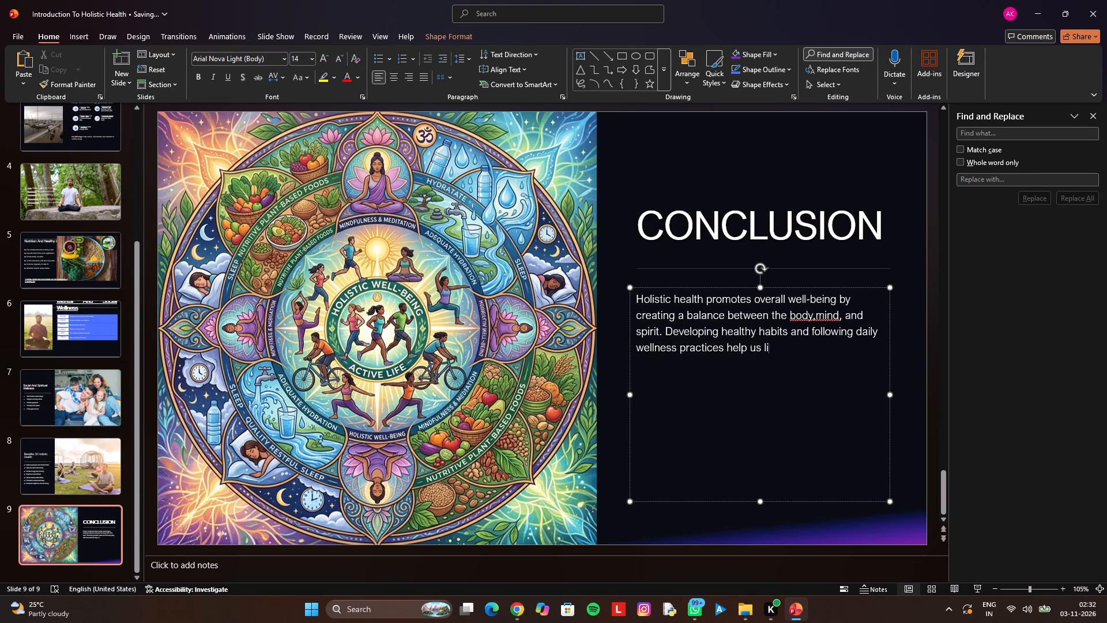
pyautogui.write('ve')
pyautogui.press('space')
pyautogui.write('a')
pyautogui.press('space')
pyautogui.write('heal')
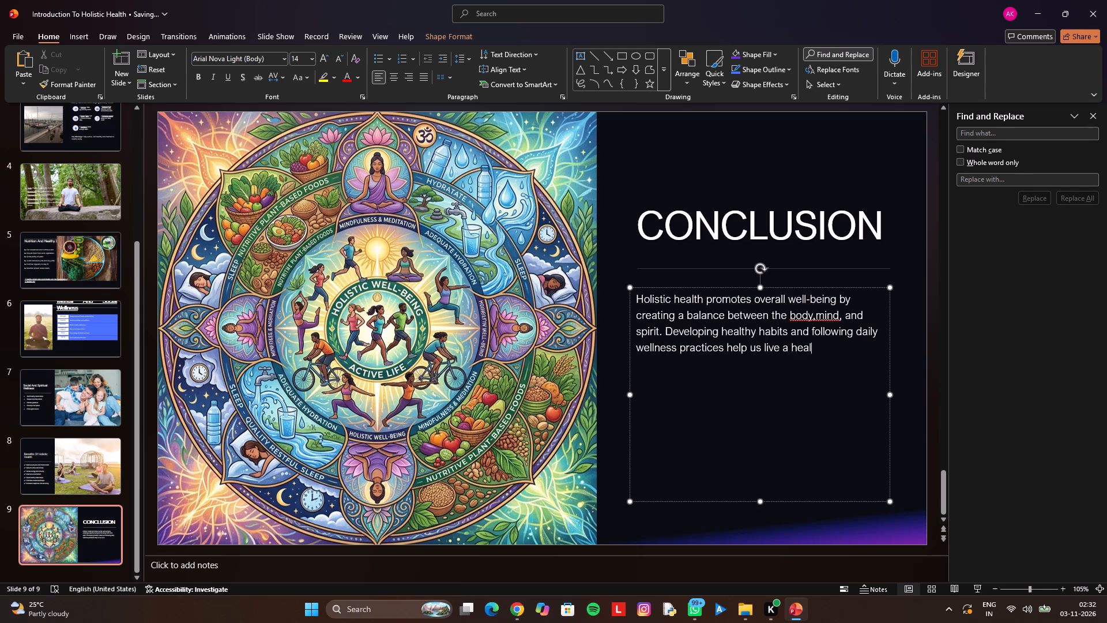
pyautogui.write('thier')
pyautogui.press(',')
pyautogui.press('space')
pyautogui.write('happier')
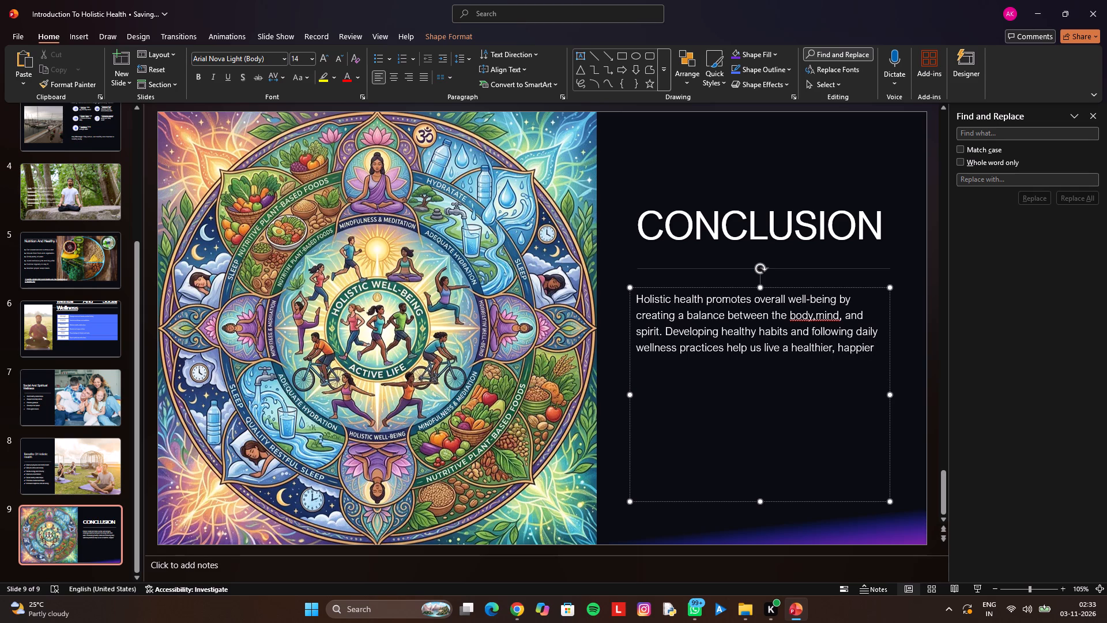
pyautogui.press(',')
pyautogui.press('space')
pyautogui.write('and')
pyautogui.press('space')
pyautogui.write('more')
pyautogui.press('space')
pyautogui.write('balanced')
pyautogui.press('space')
pyautogui.write('life')
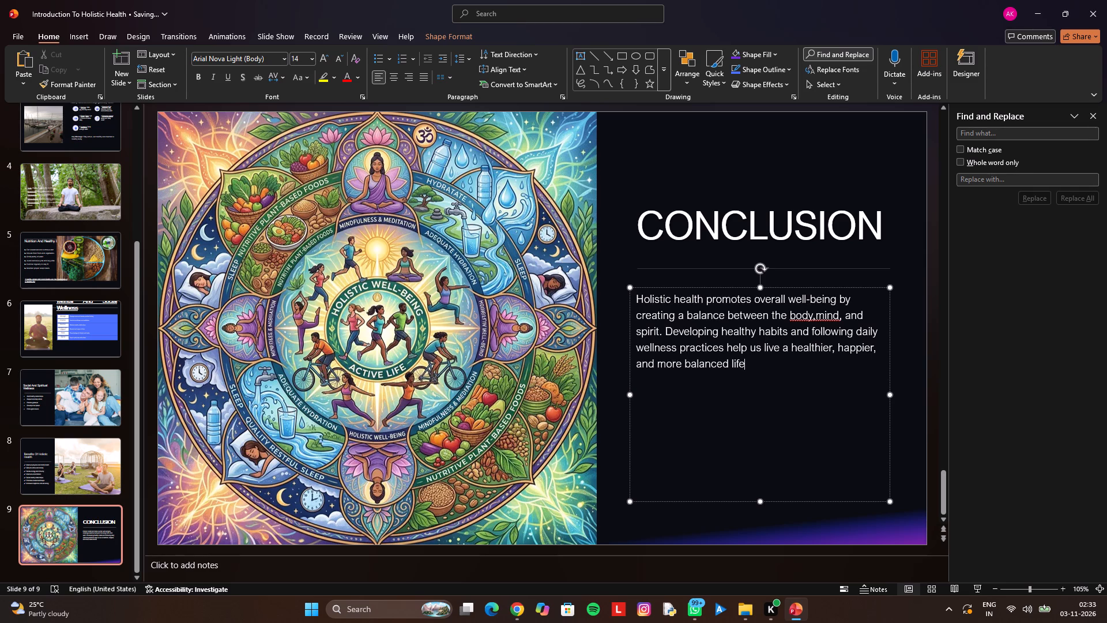
pyautogui.press('.')
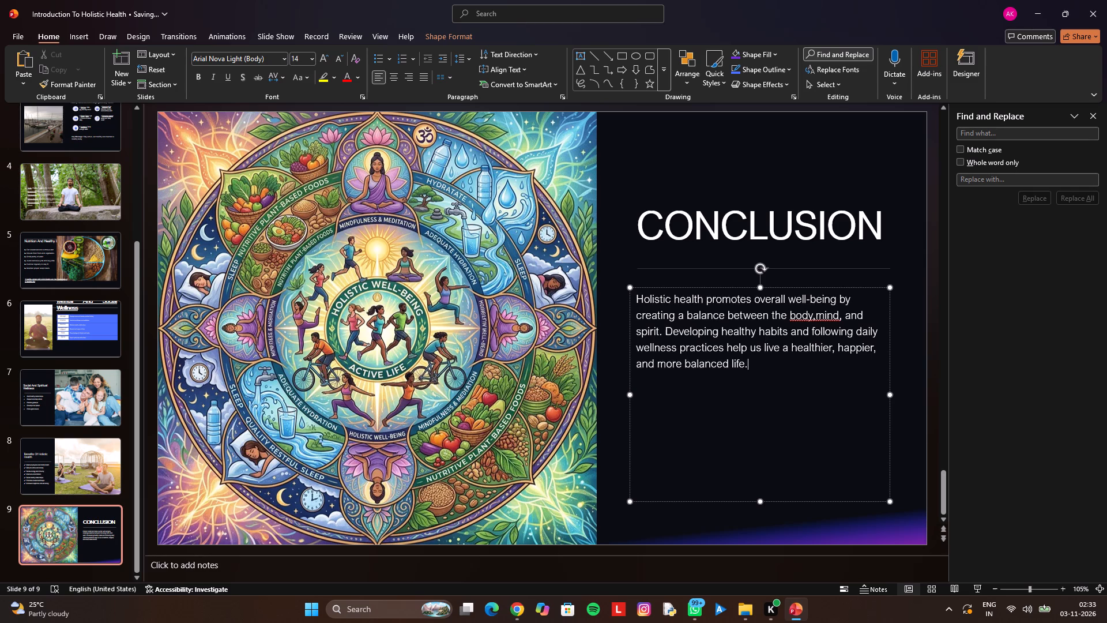
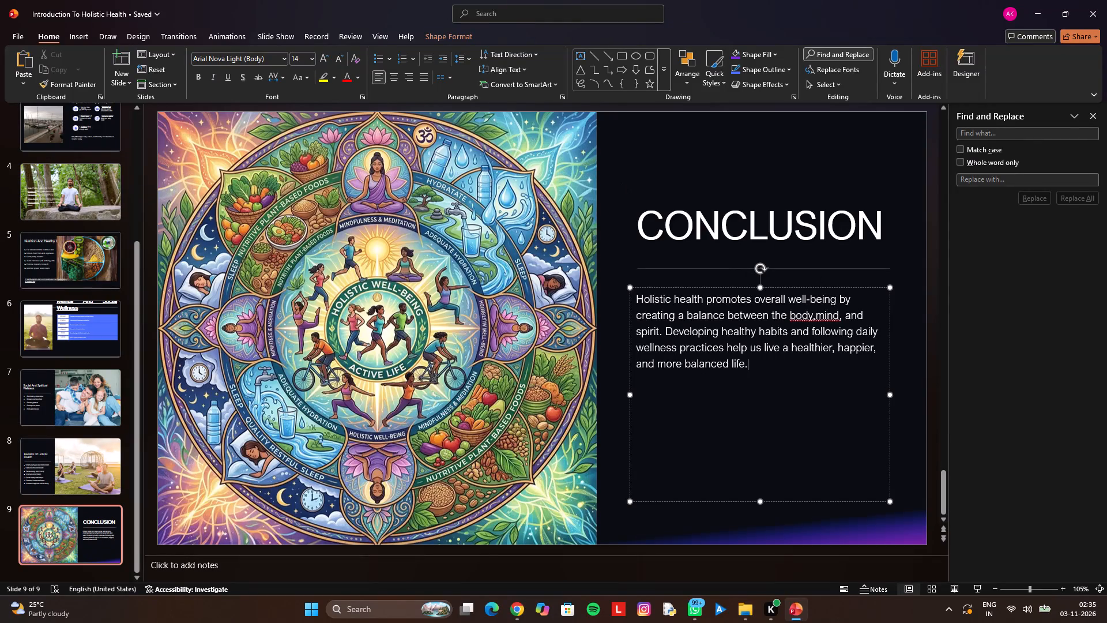
# Insert the missing space after the comma between "body" and "mind" in the conclusion paragraph.
pyautogui.click(816, 313)
pyautogui.press('space')
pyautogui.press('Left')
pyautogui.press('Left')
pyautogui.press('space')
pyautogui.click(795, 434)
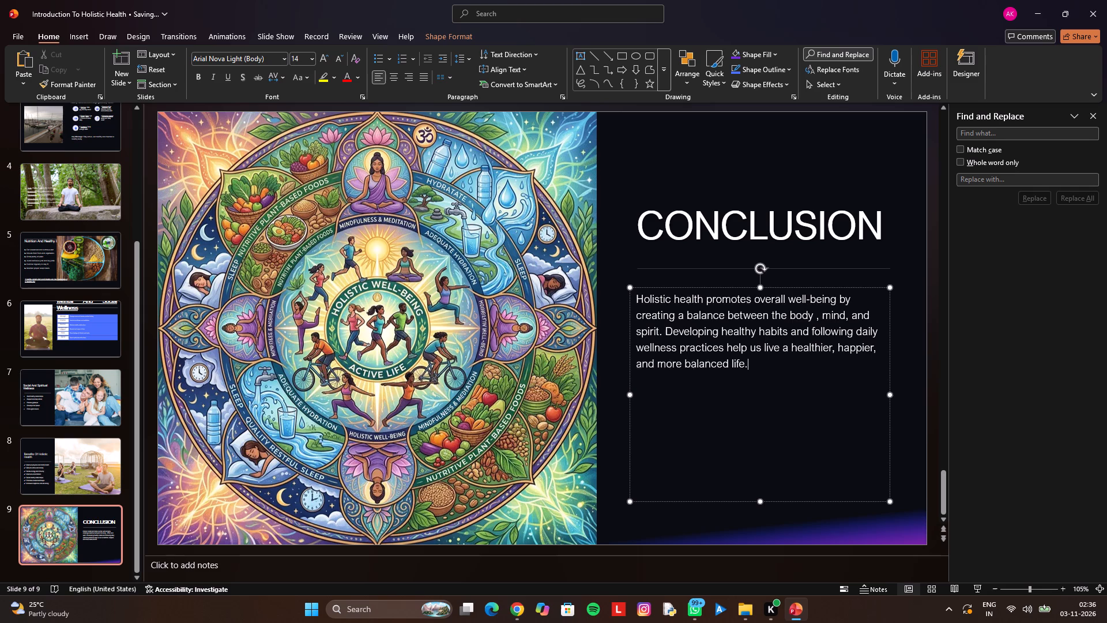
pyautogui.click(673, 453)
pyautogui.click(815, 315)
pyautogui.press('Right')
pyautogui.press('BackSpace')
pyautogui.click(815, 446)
# Make the entire "Benefits Of Holistic Health" title on slide 8 bold.
pyautogui.click(86, 463)
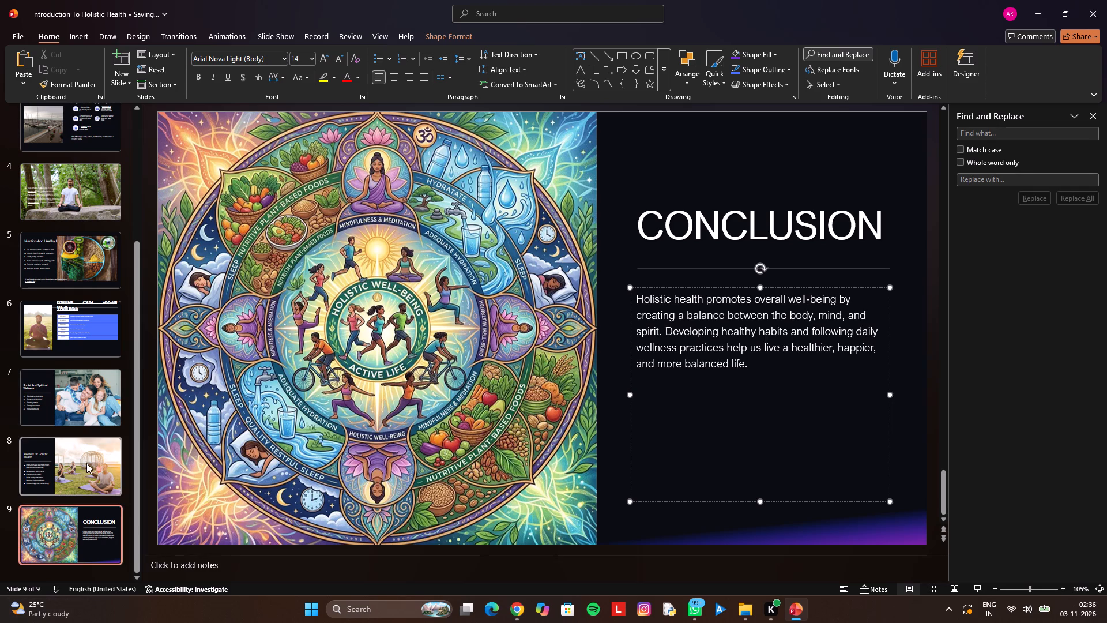
pyautogui.doubleClick(186, 238)
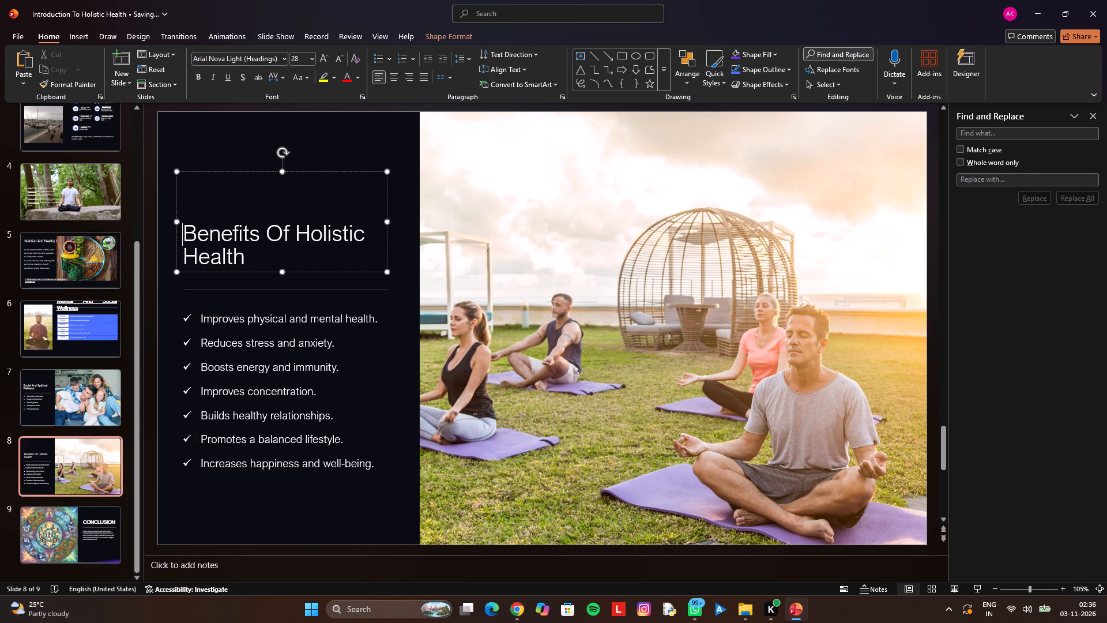
pyautogui.doubleClick(204, 230)
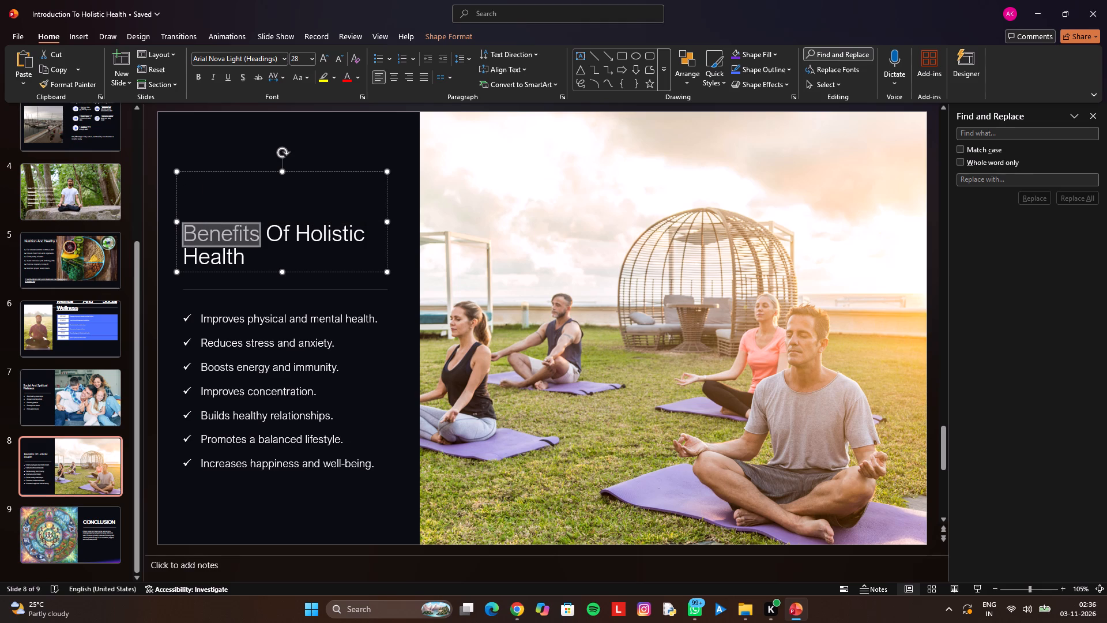
pyautogui.hotkey('ctrl', 'a')
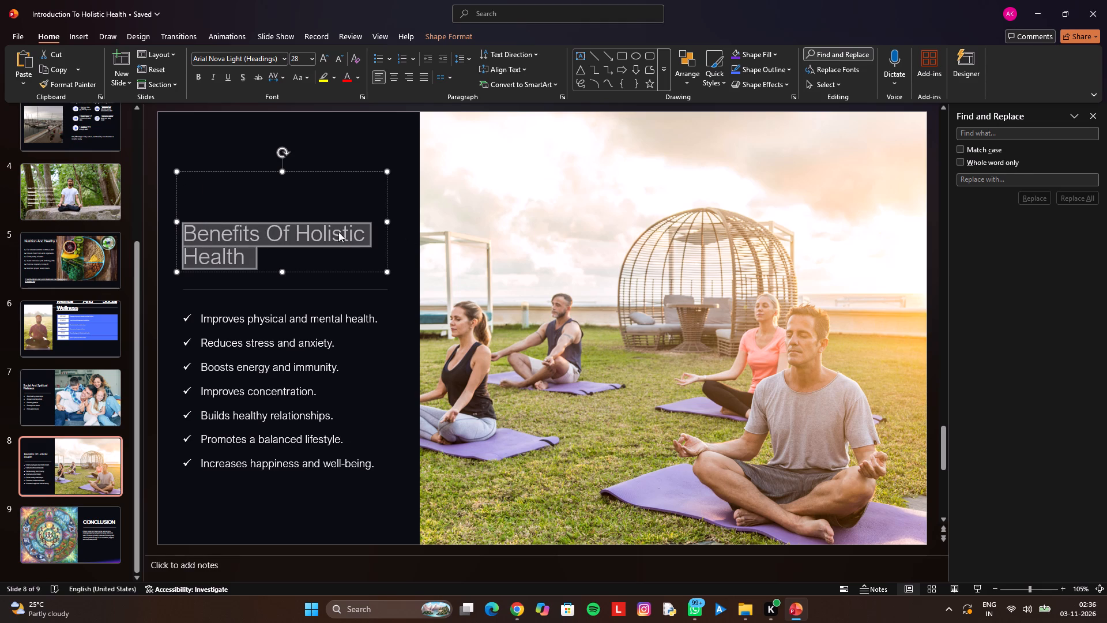
pyautogui.click(194, 78)
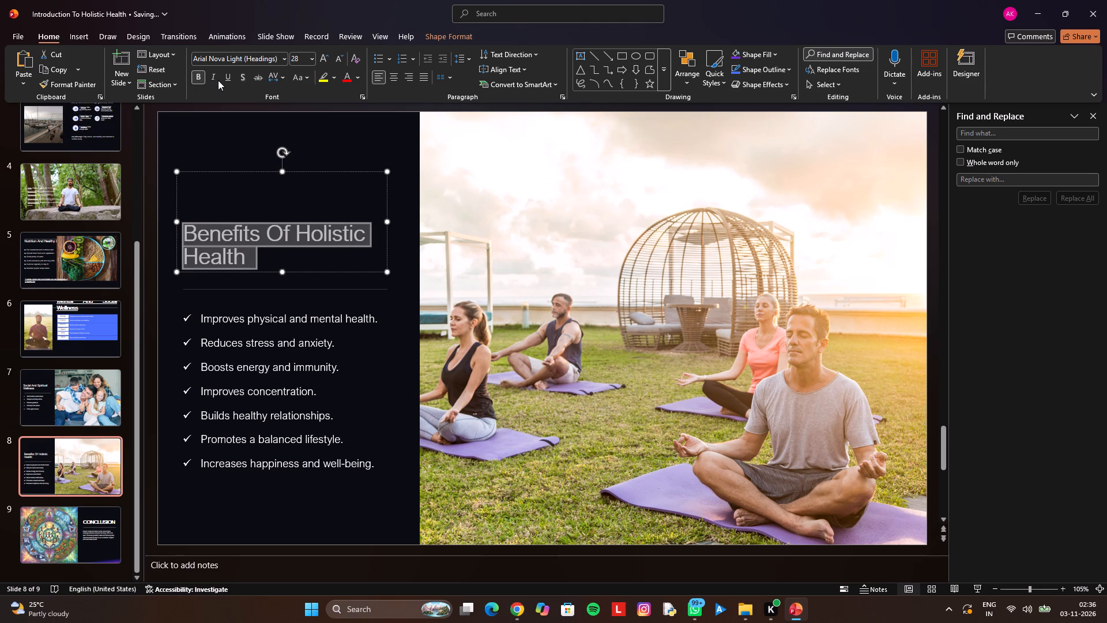
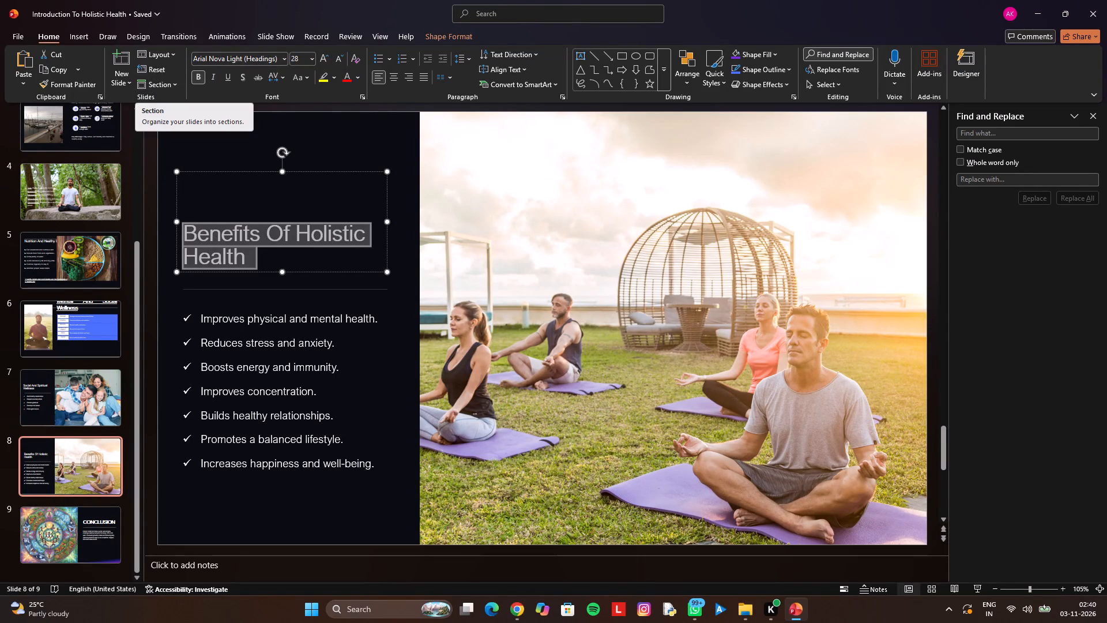
# Play the presentation as a slide show and review the first five slides, ending the show on the yoga slide.
pyautogui.click(257, 40)
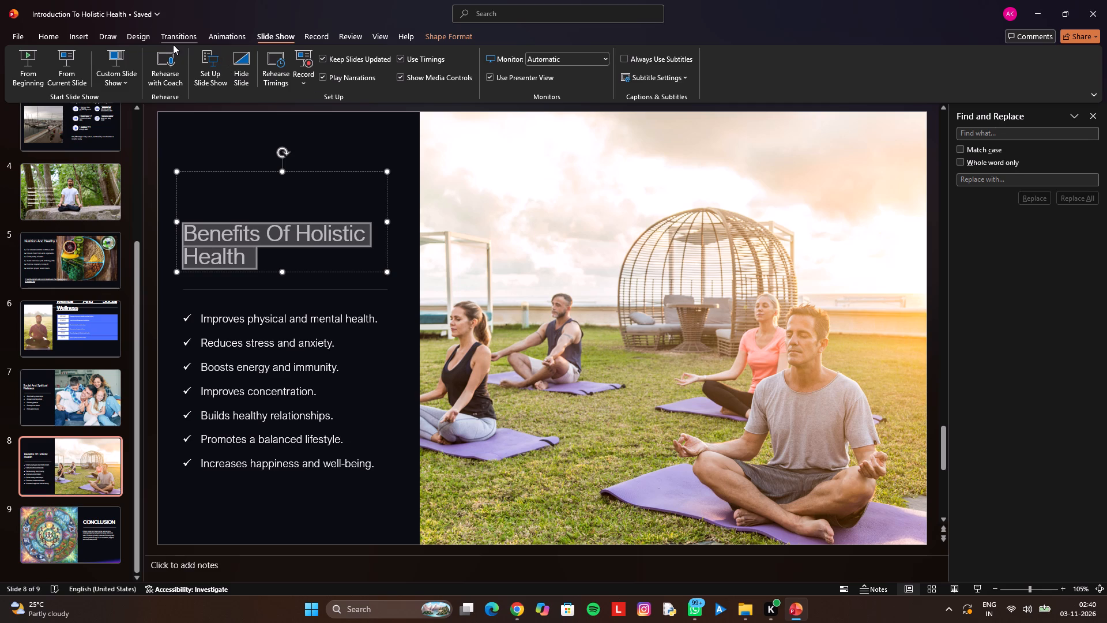
pyautogui.rightClick(288, 155)
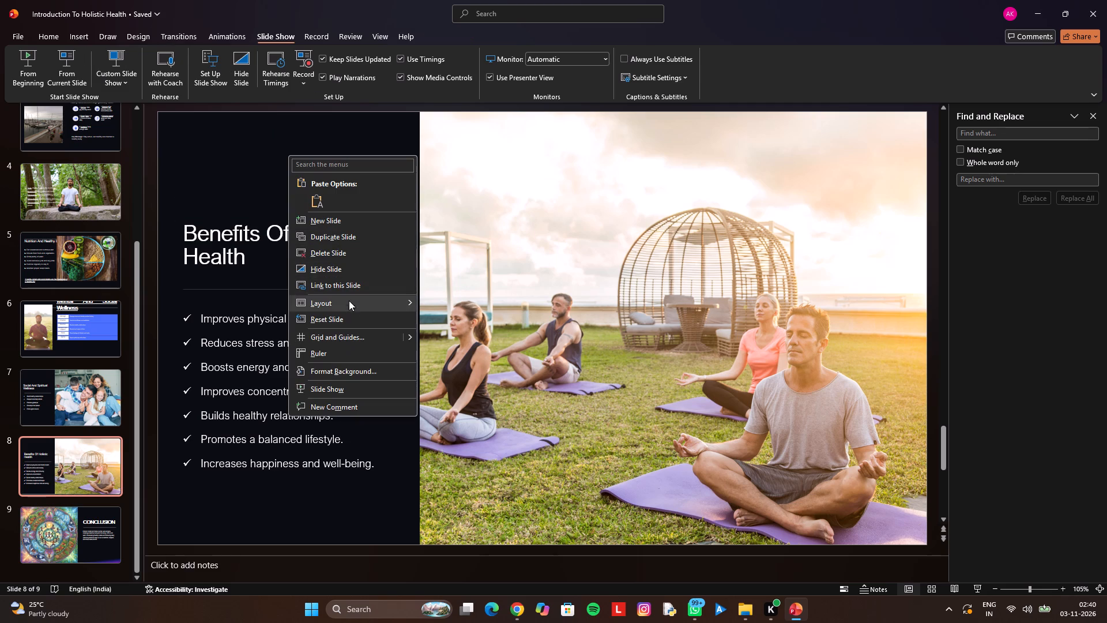
pyautogui.click(345, 390)
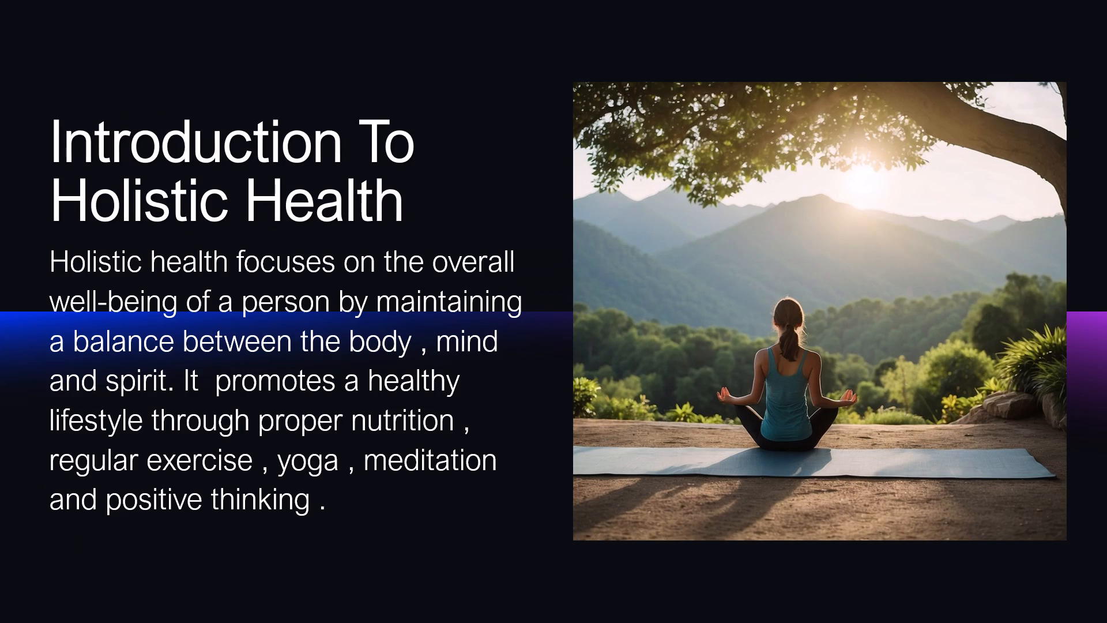
pyautogui.press('Right')
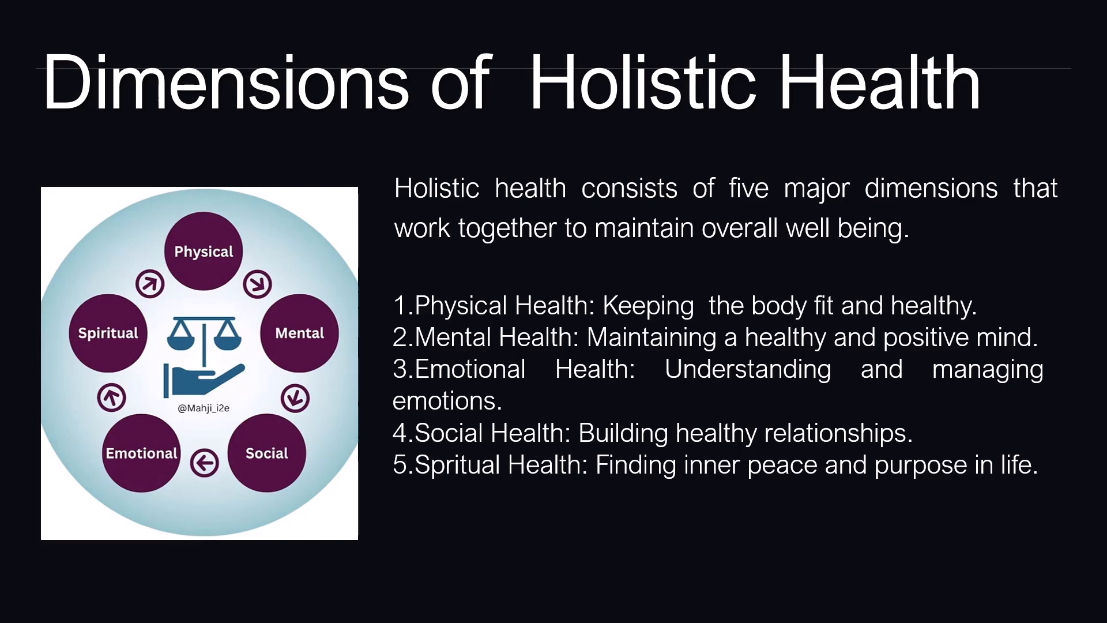
pyautogui.press('Right')
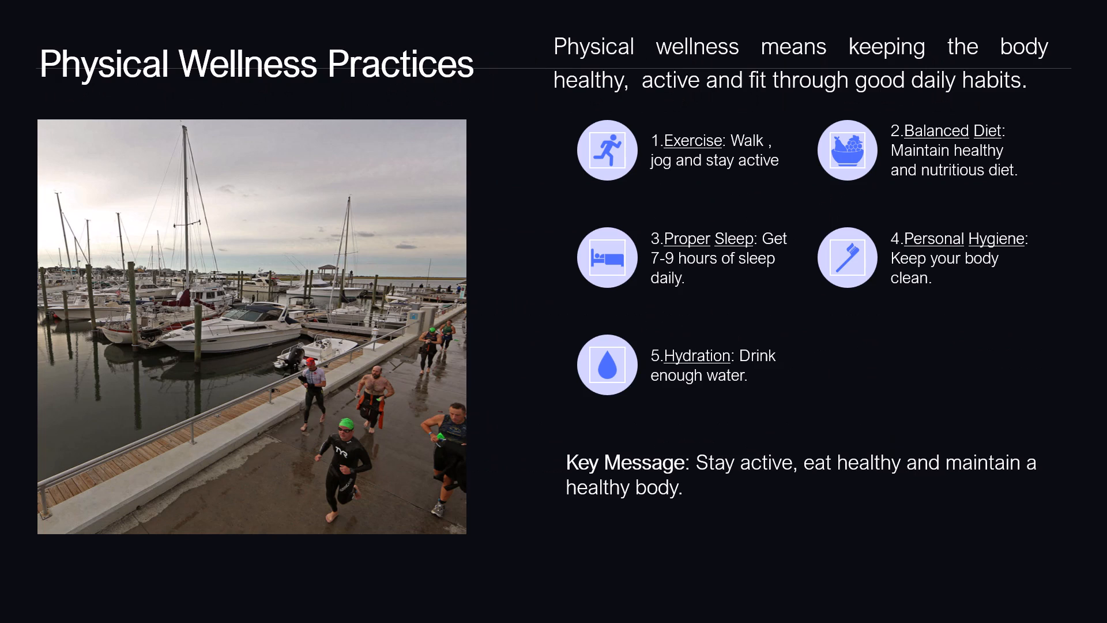
pyautogui.press('Right')
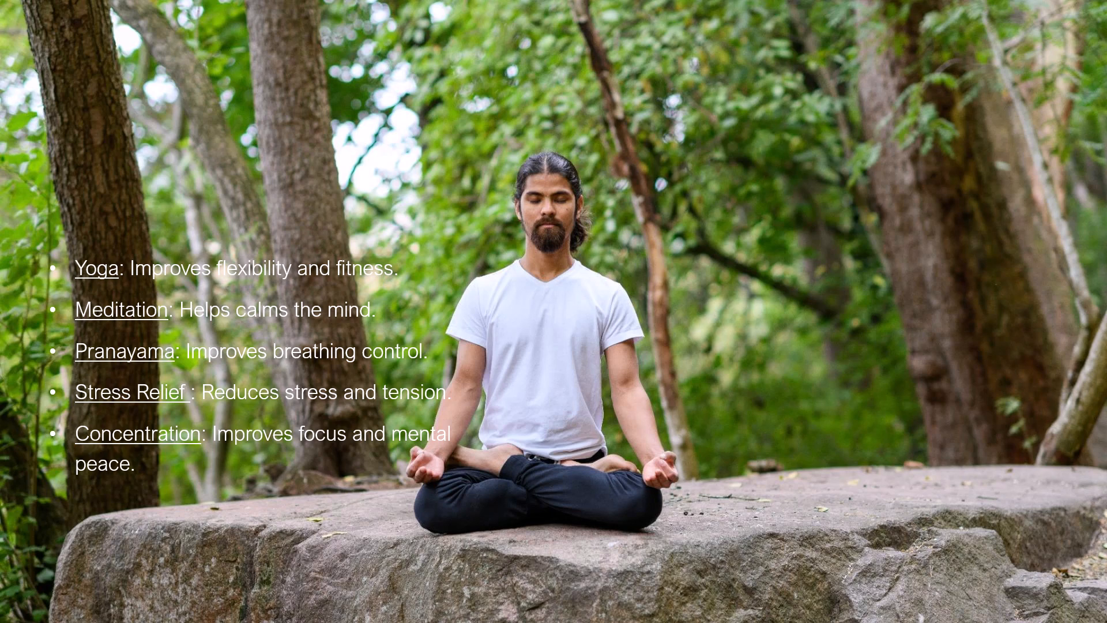
pyautogui.press('Right')
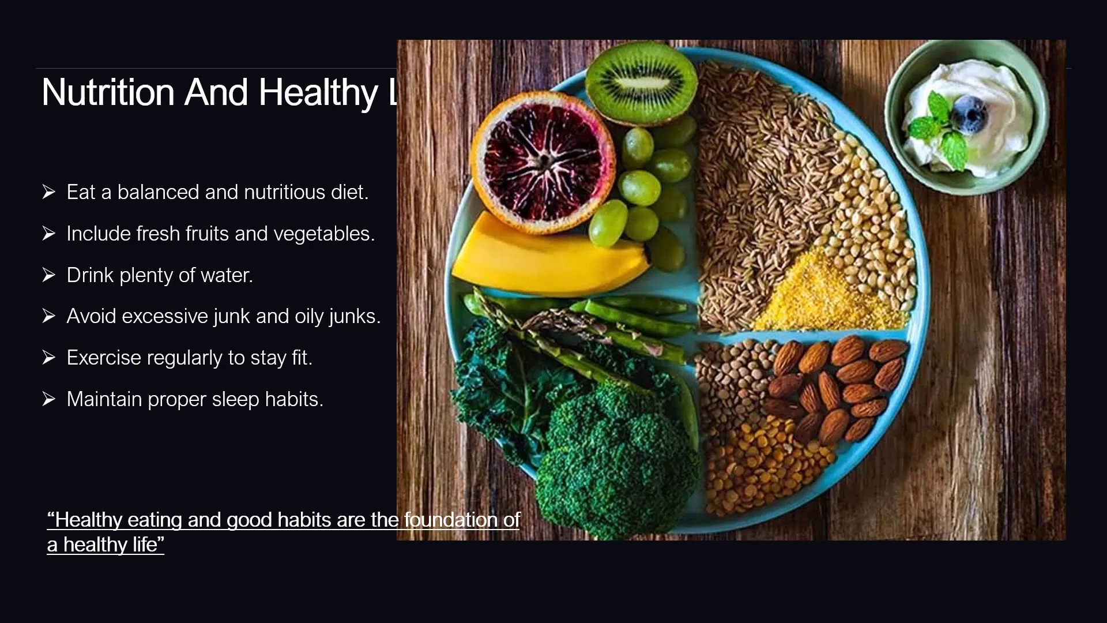
pyautogui.press('Left')
pyautogui.press('Left')
pyautogui.press('Left')
pyautogui.press('Left')
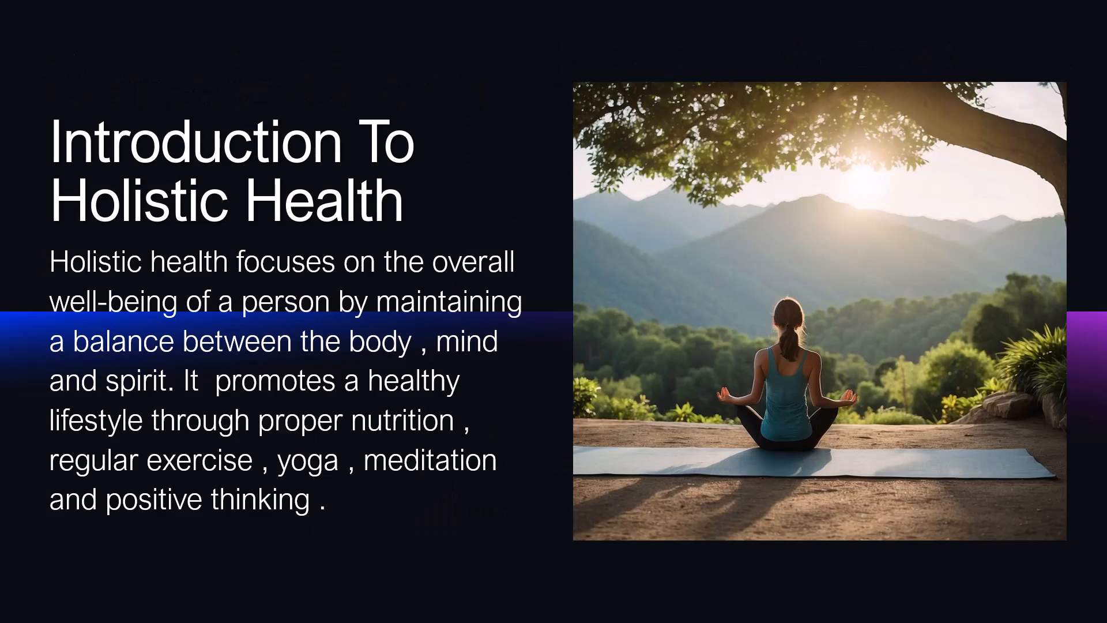
pyautogui.press('Right')
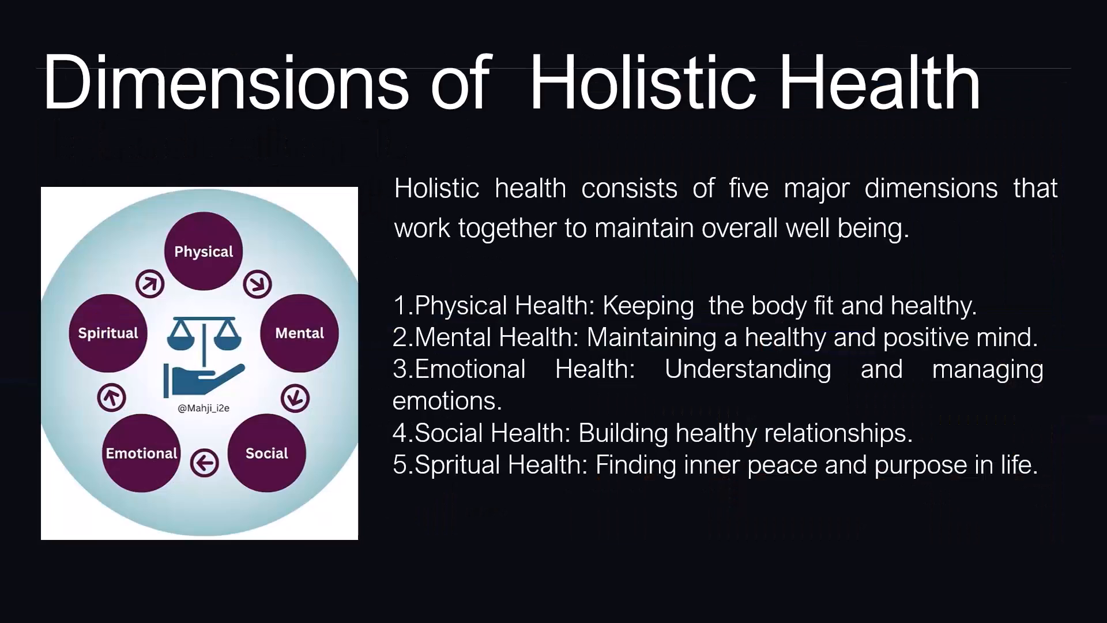
pyautogui.press('Right')
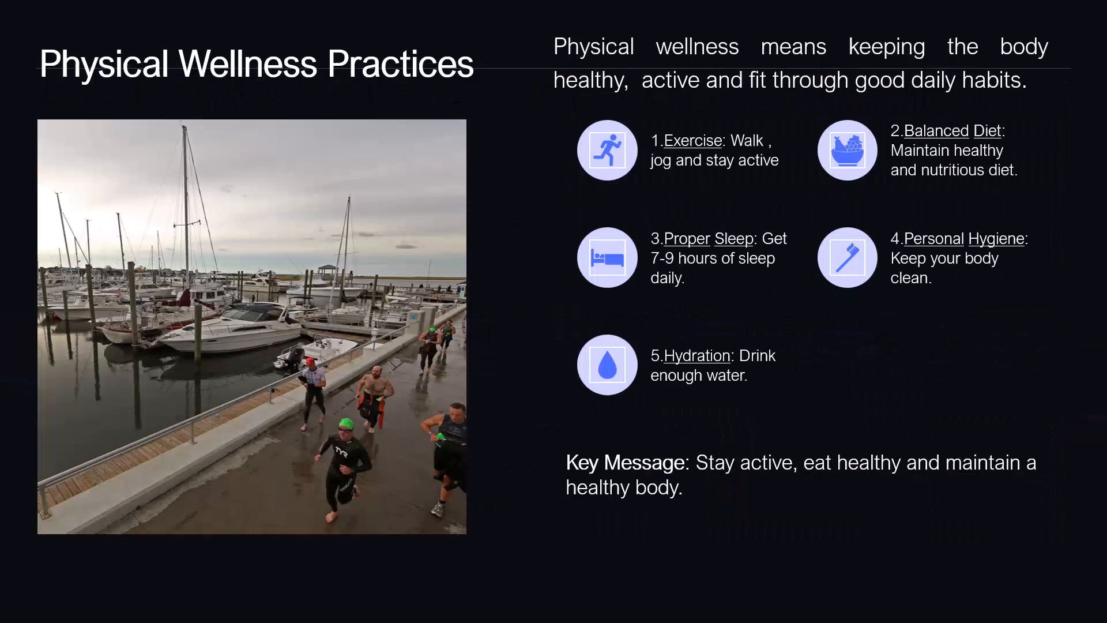
pyautogui.press('Right')
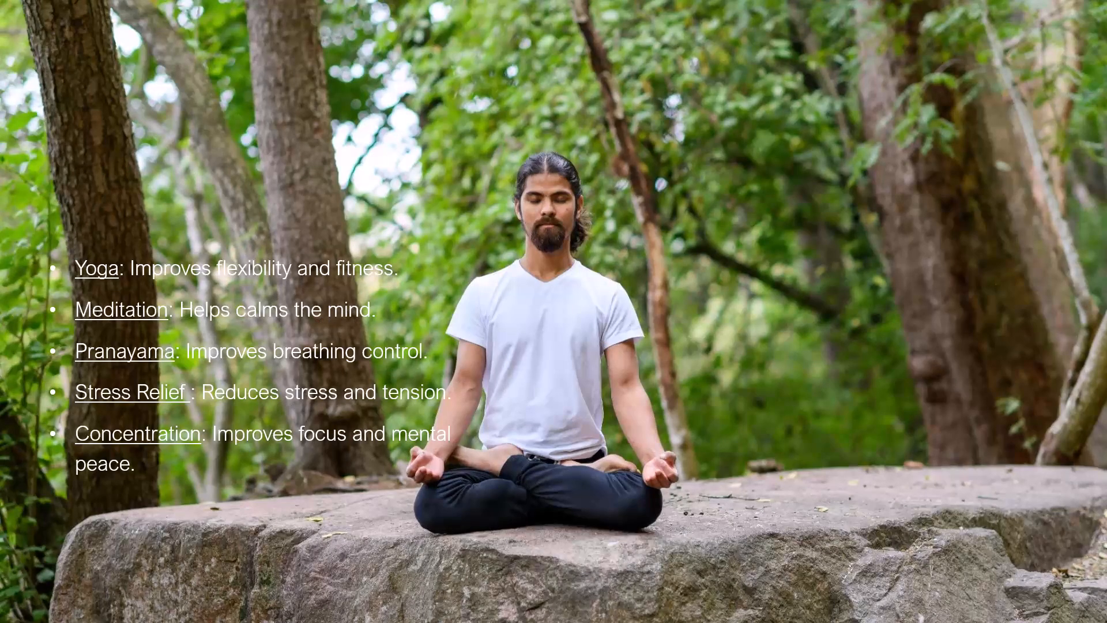
pyautogui.press('Right')
pyautogui.press('Left')
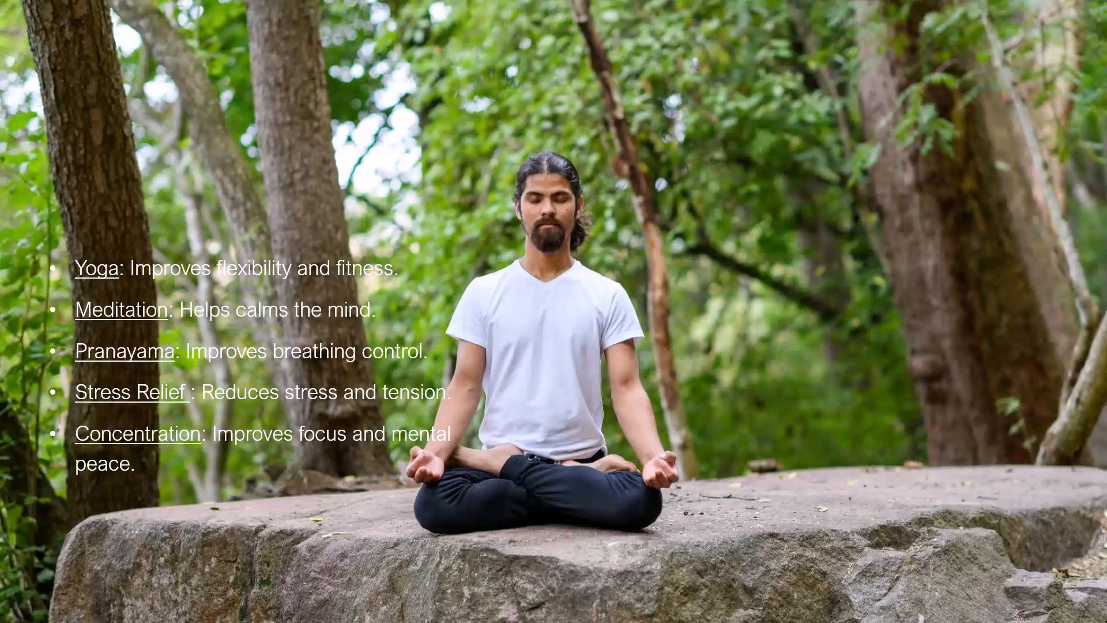
pyautogui.press('Escape')
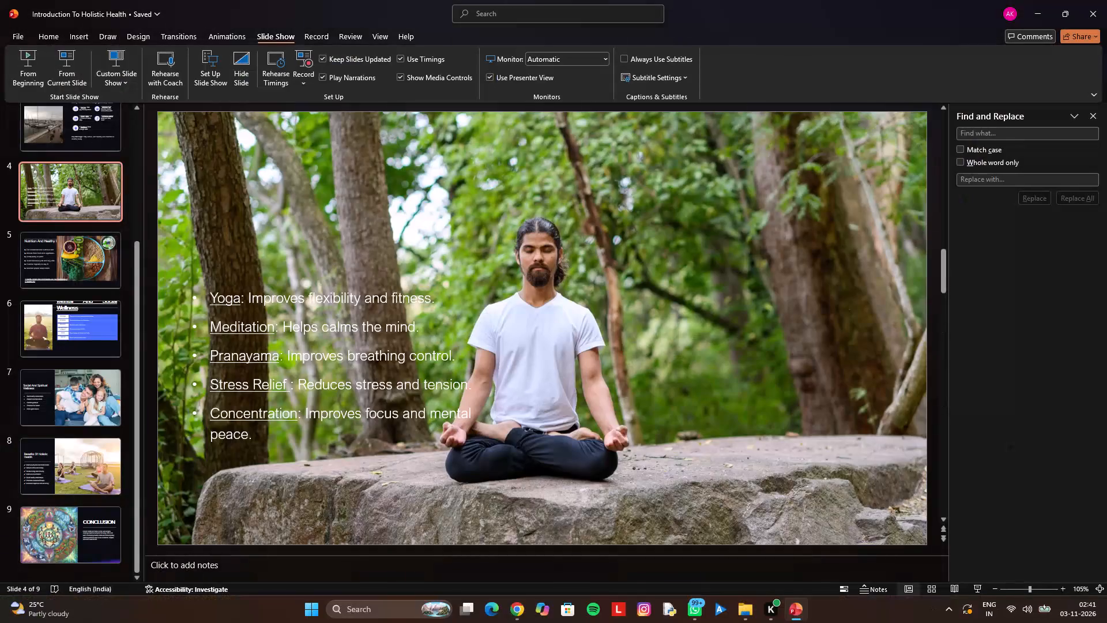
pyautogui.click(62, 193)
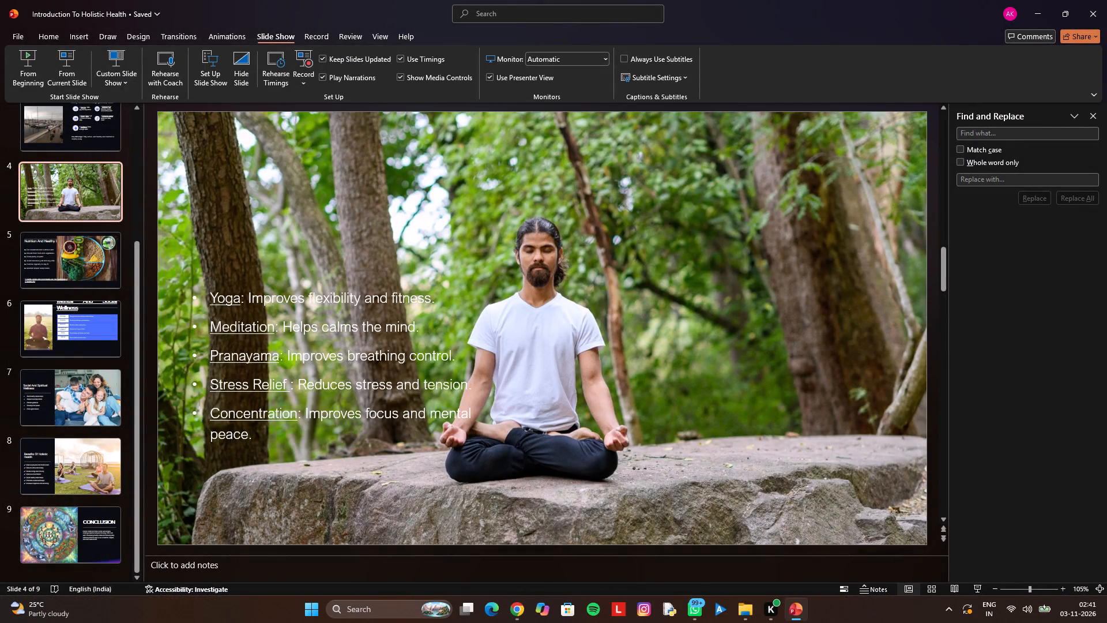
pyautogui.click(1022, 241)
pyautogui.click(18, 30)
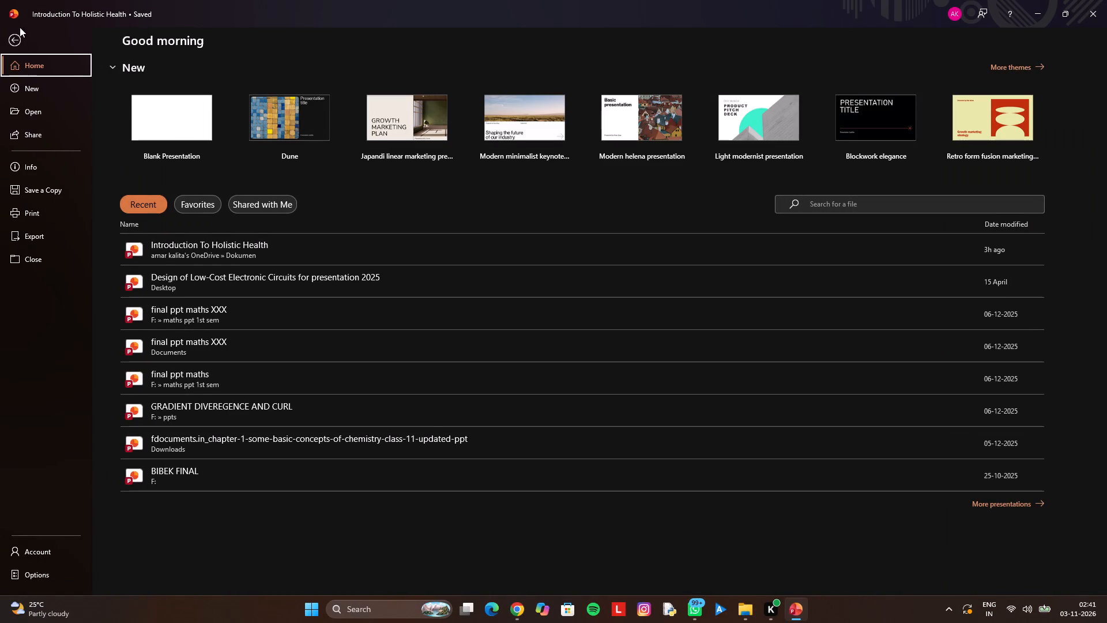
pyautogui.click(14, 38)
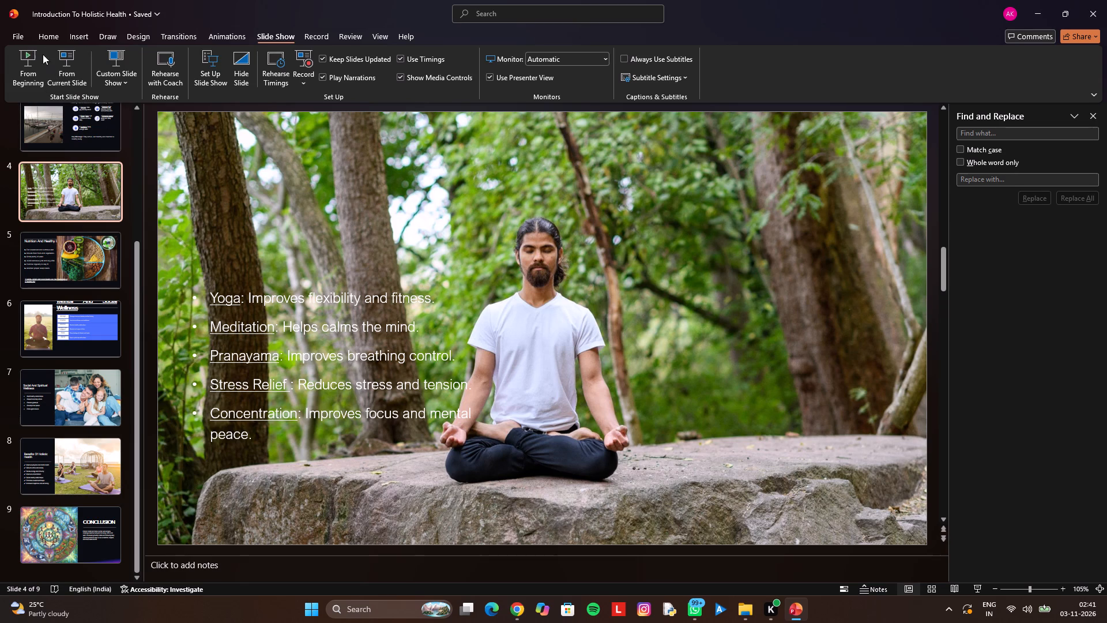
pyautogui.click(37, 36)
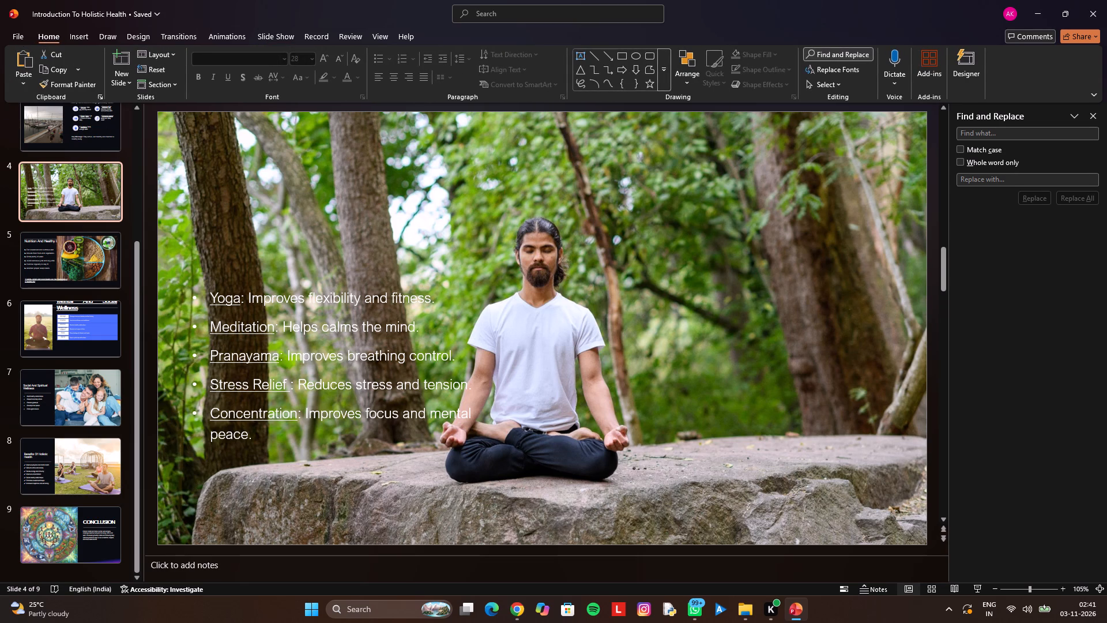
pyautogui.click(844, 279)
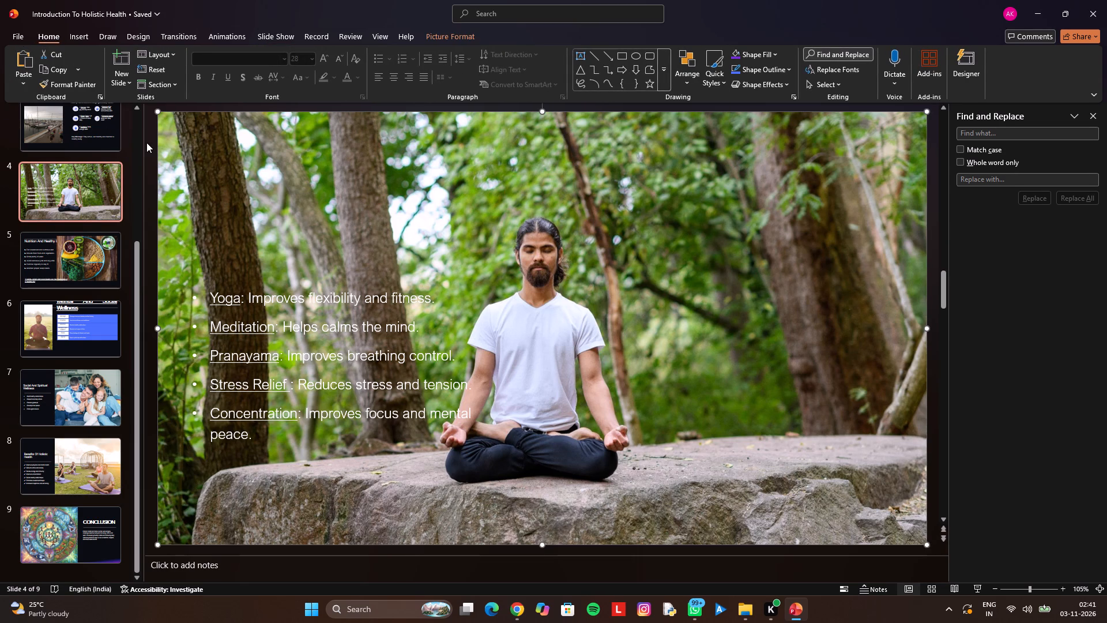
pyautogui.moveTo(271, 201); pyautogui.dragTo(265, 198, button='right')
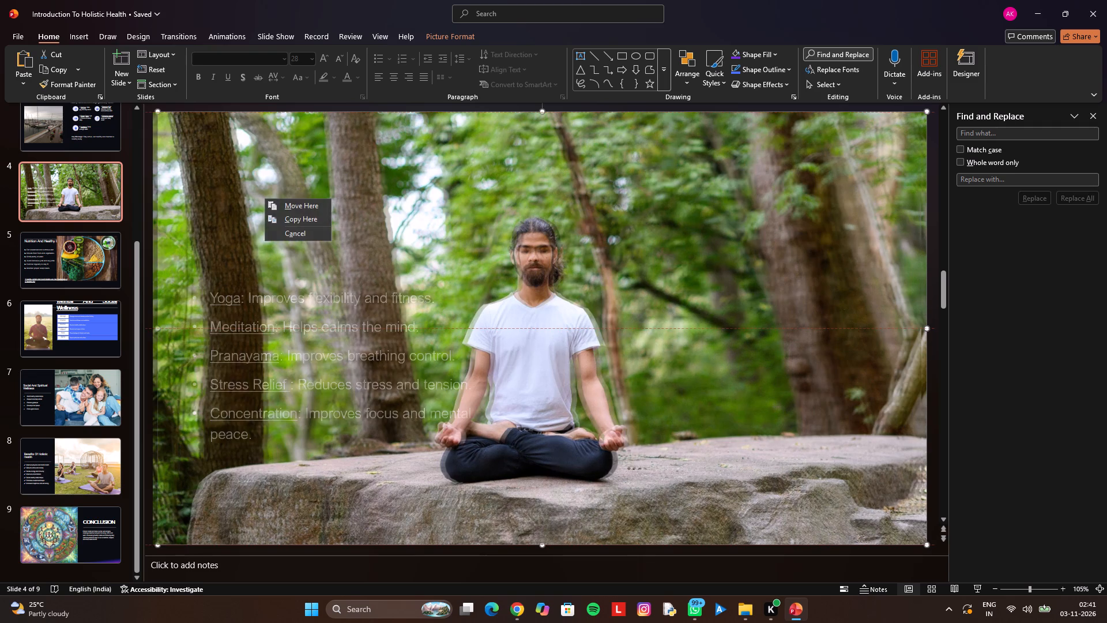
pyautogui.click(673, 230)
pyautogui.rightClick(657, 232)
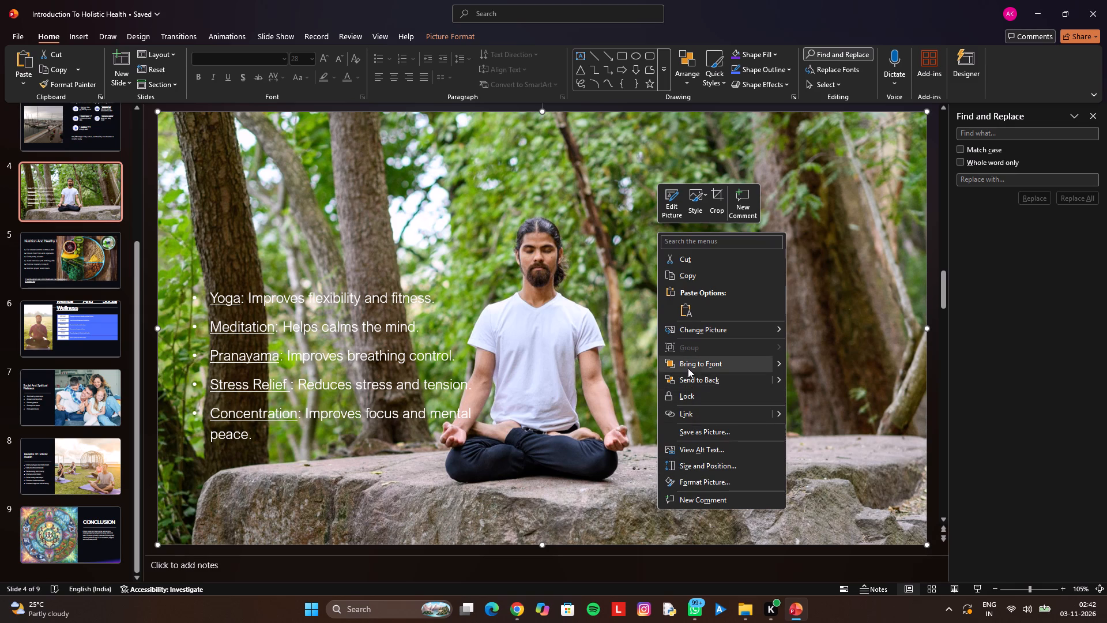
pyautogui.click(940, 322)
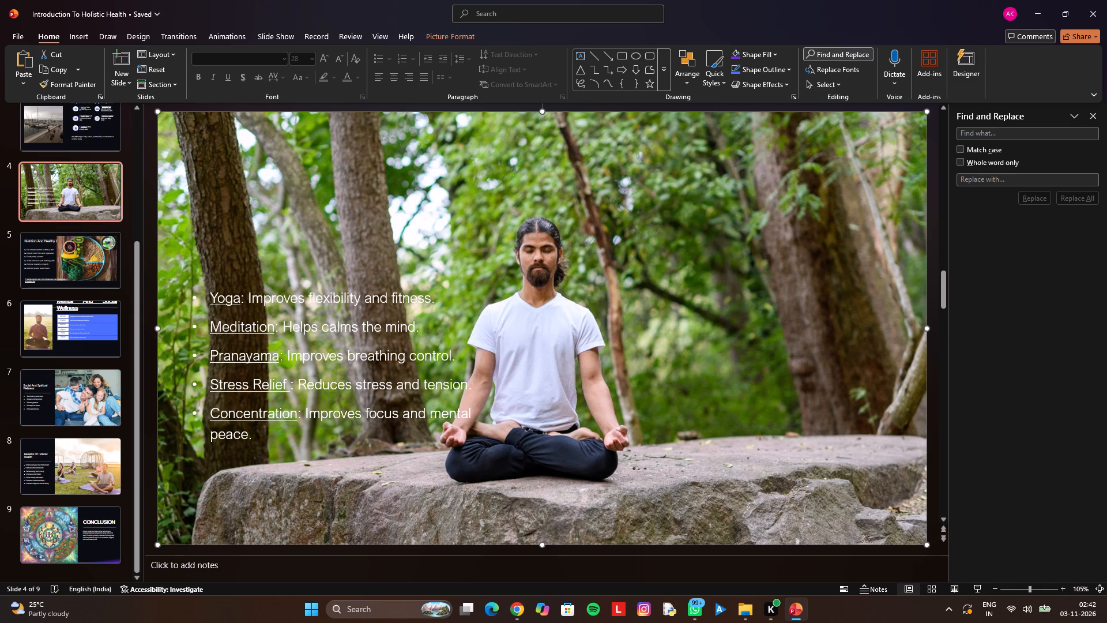
# Play the slide show from the title slide through the Conclusion slide, checking each slide's layout and text, and exit at the end.
pyautogui.rightClick(89, 292)
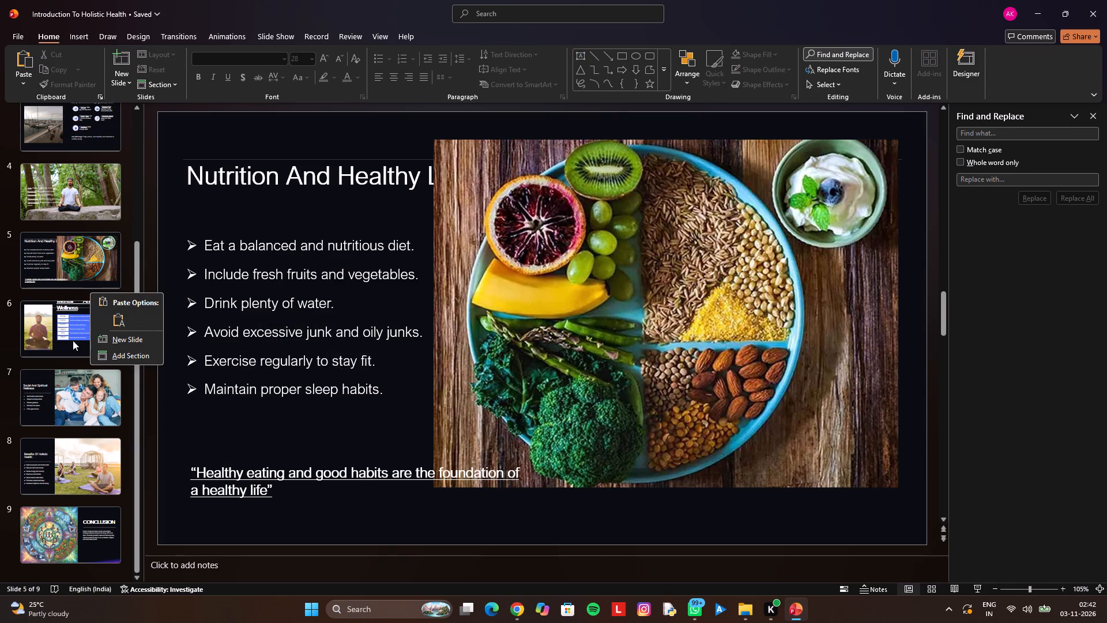
pyautogui.click(56, 301)
pyautogui.rightClick(51, 287)
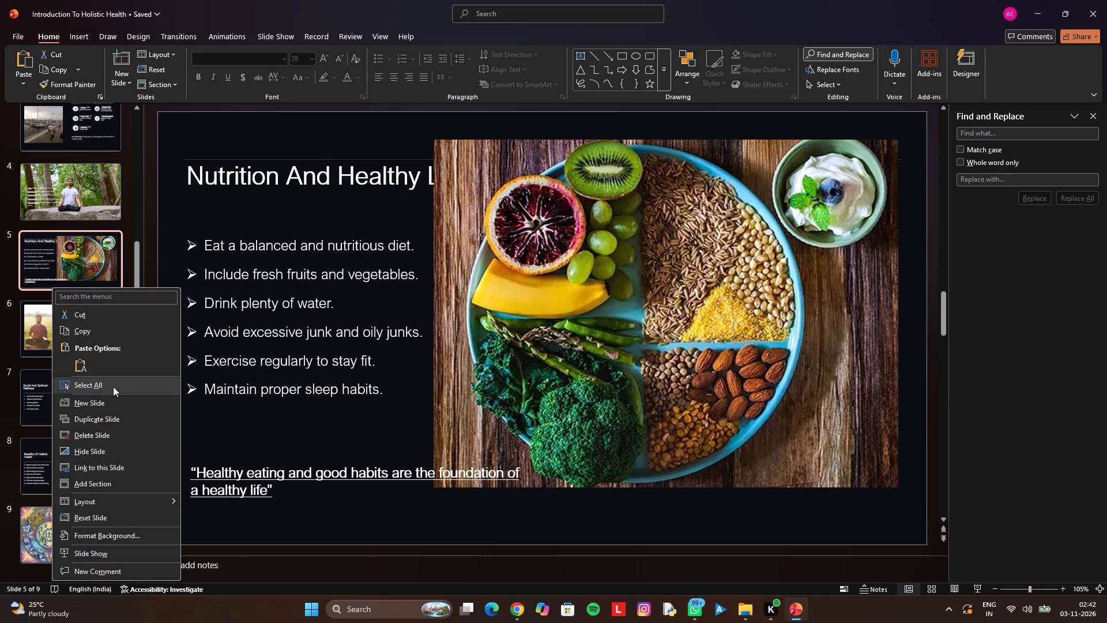
pyautogui.click(89, 546)
pyautogui.click(92, 550)
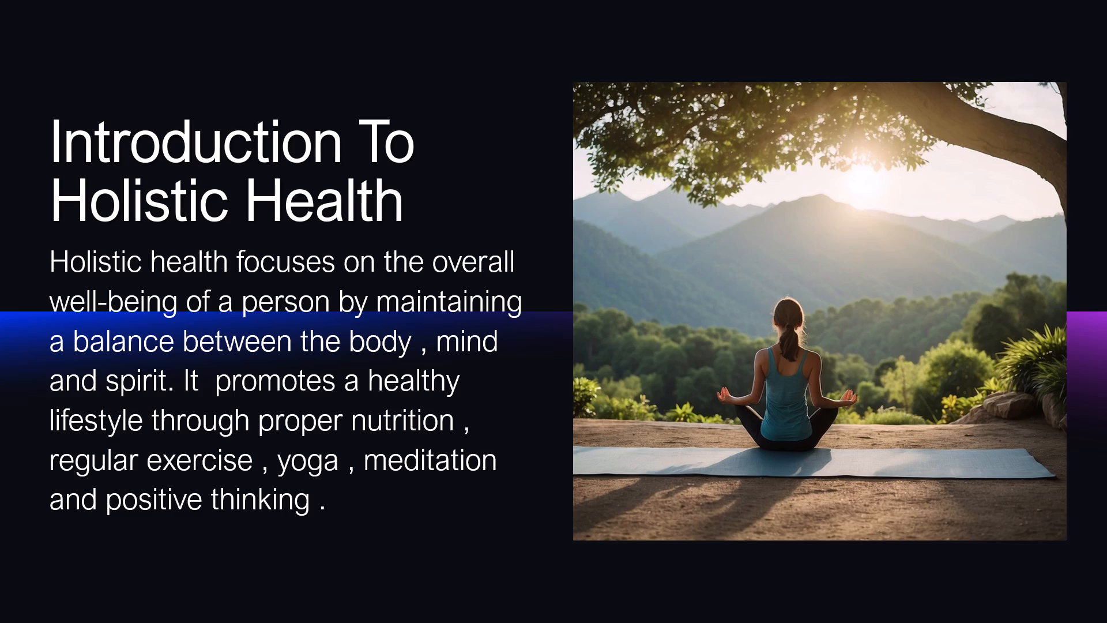
pyautogui.press('Right')
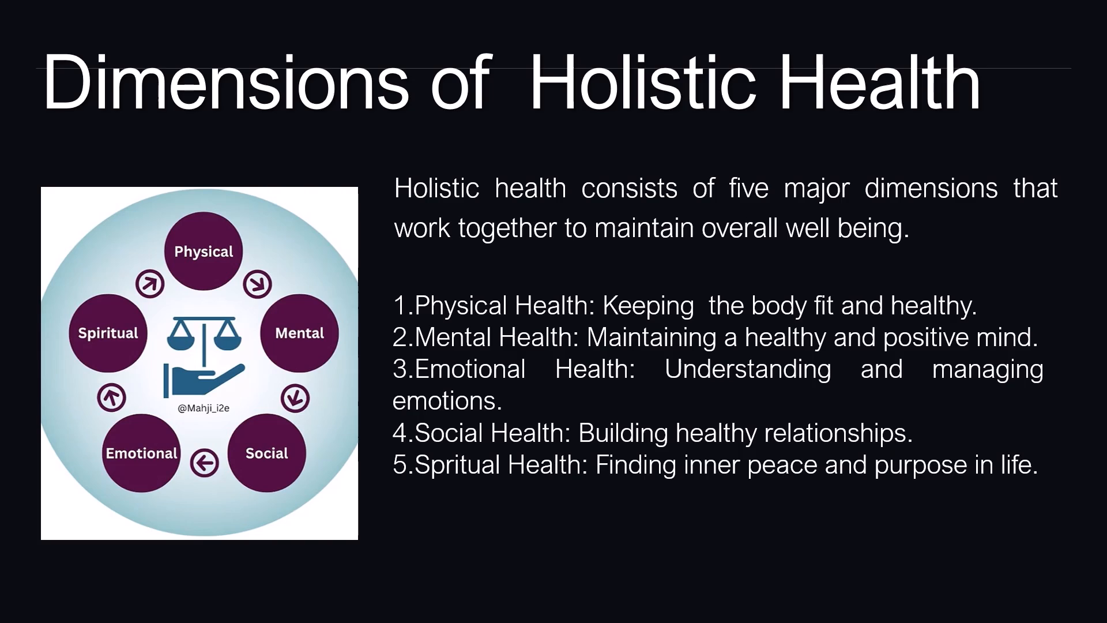
pyautogui.press('Right')
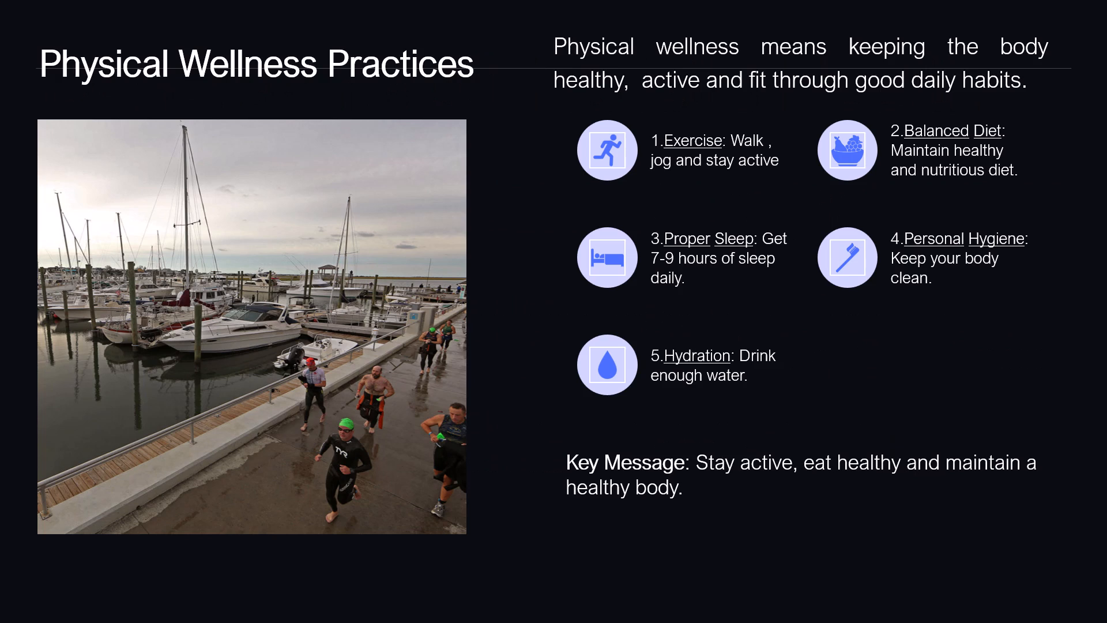
pyautogui.press('Right')
pyautogui.press('Right')
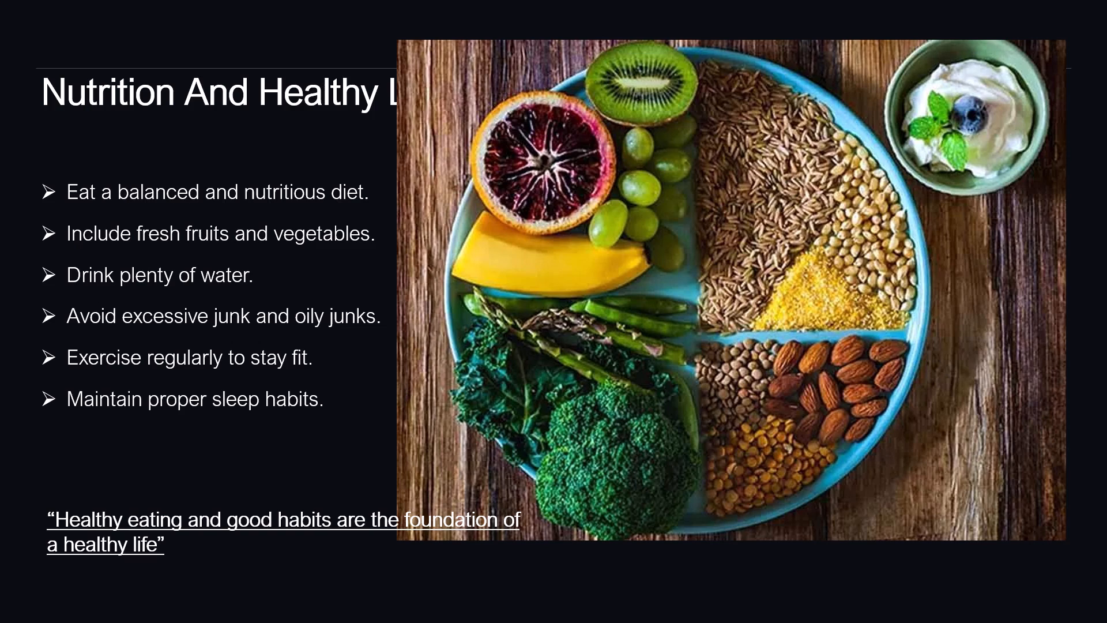
pyautogui.press('Right')
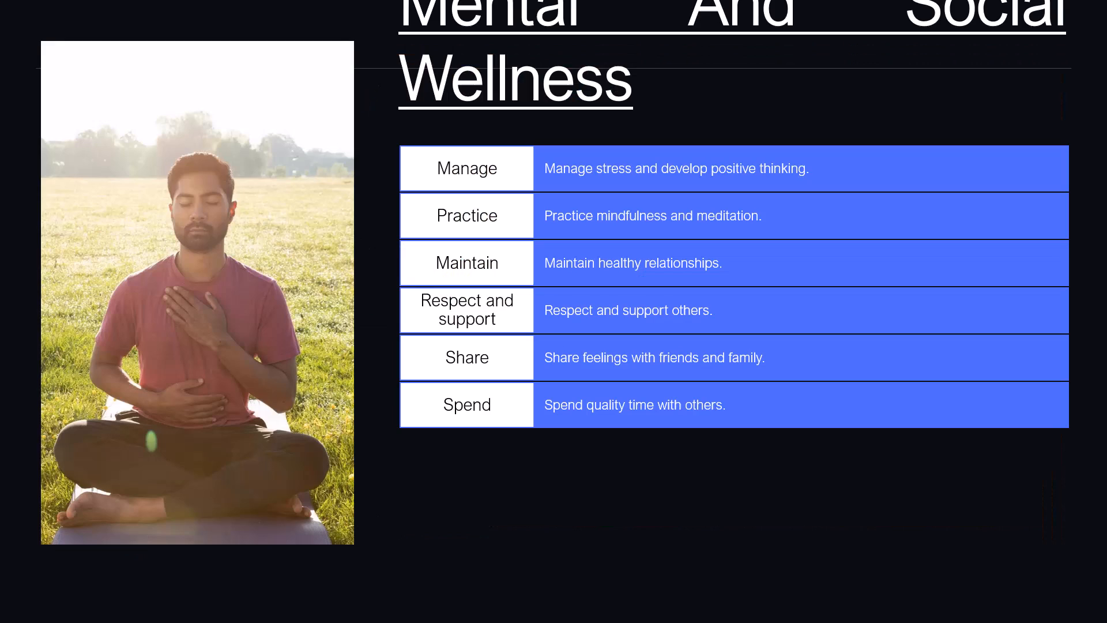
pyautogui.press('Right')
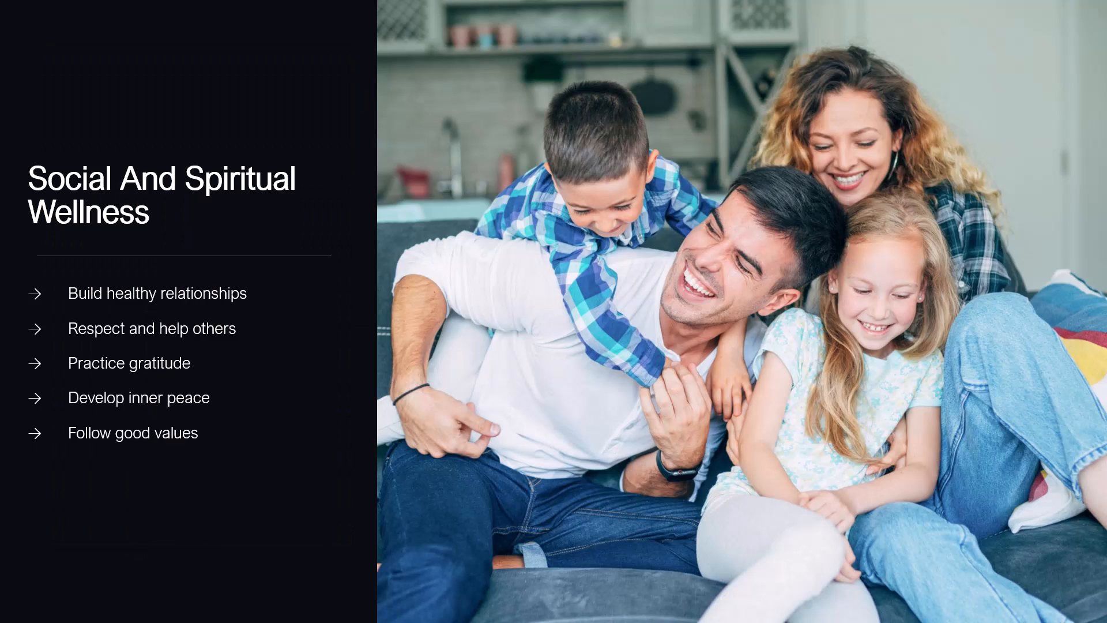
pyautogui.press('Right')
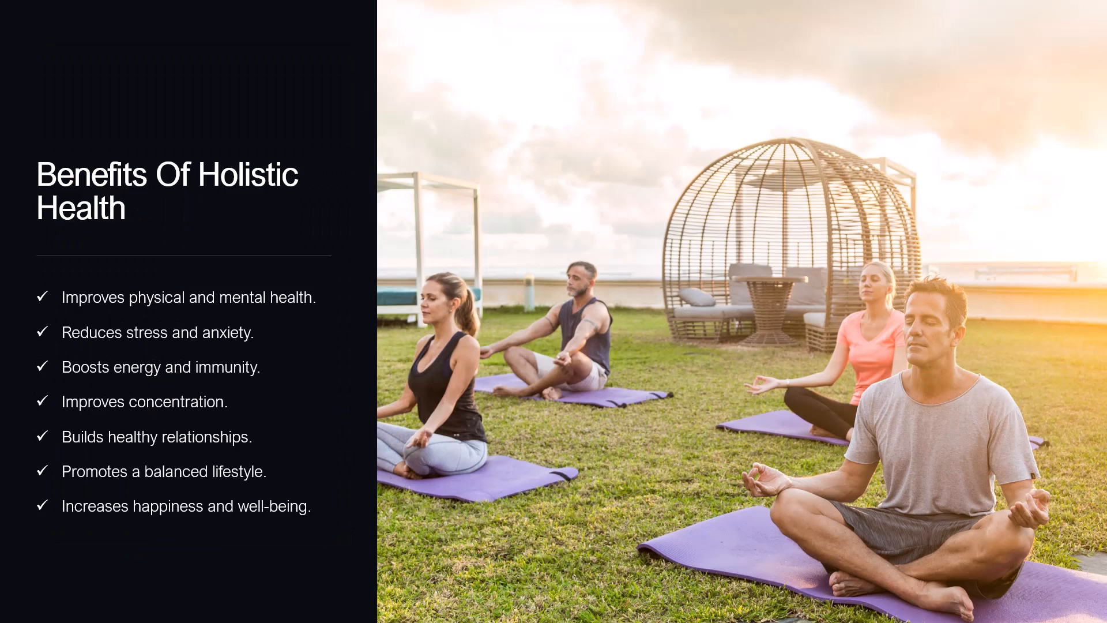
pyautogui.press('Right')
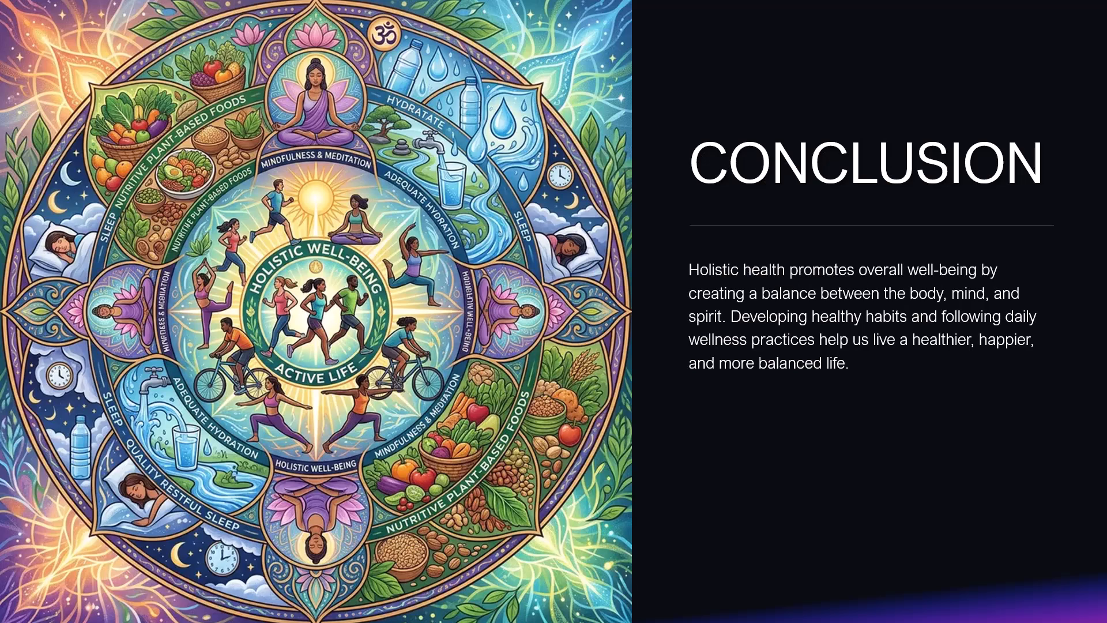
pyautogui.press('Right')
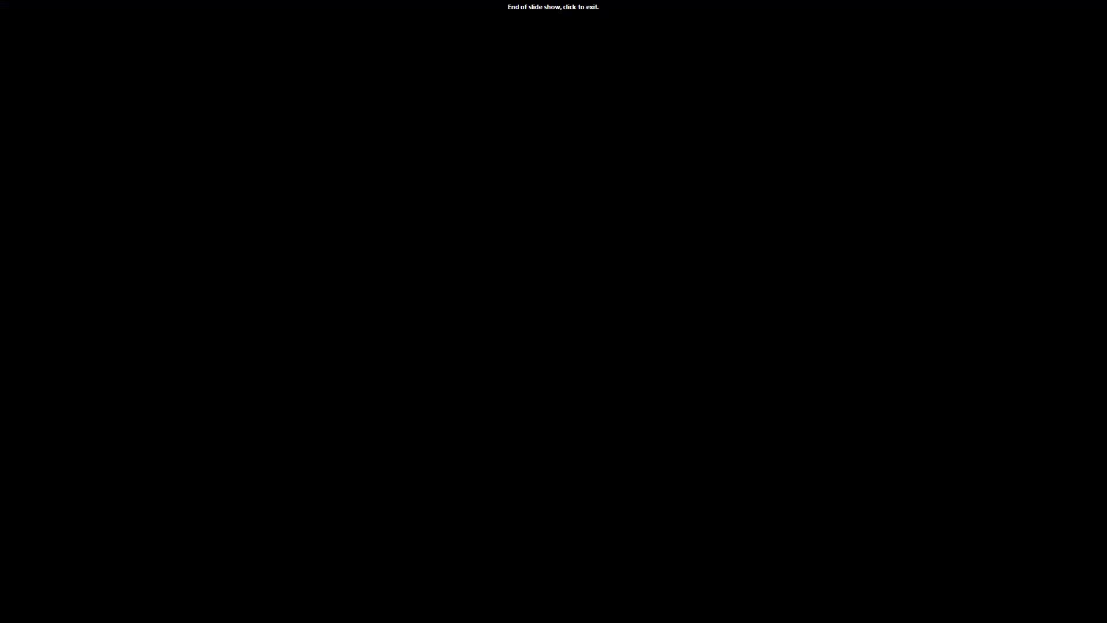
pyautogui.press('Escape')
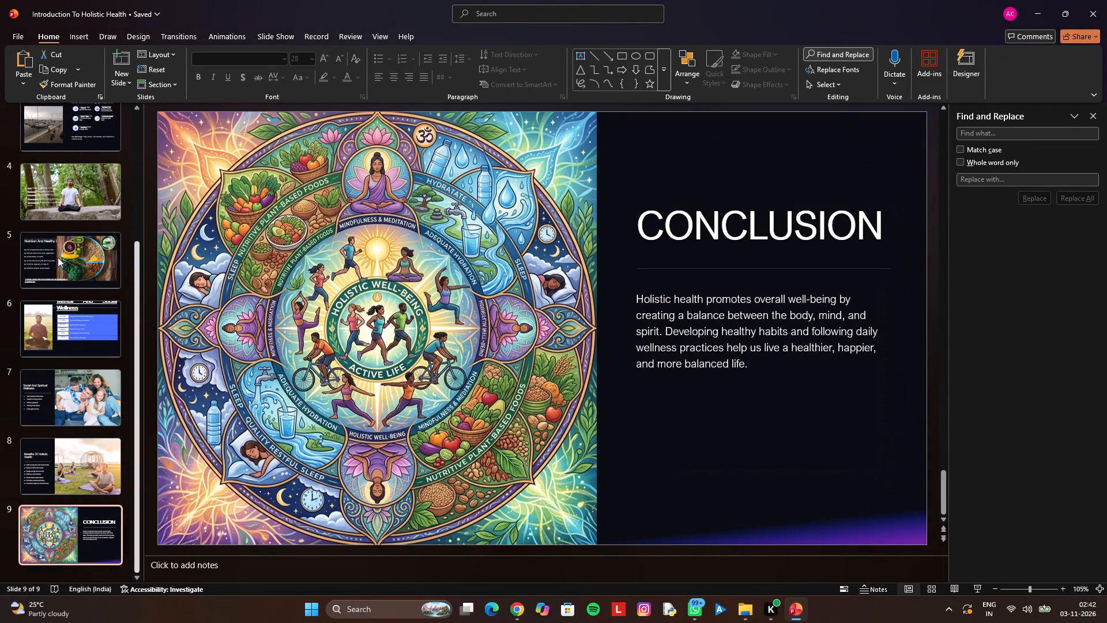
# Look through slides 1 to 5 in the editing view to check which layouts still need correcting.
pyautogui.scroll(-2, 44, 256)
pyautogui.click(83, 190)
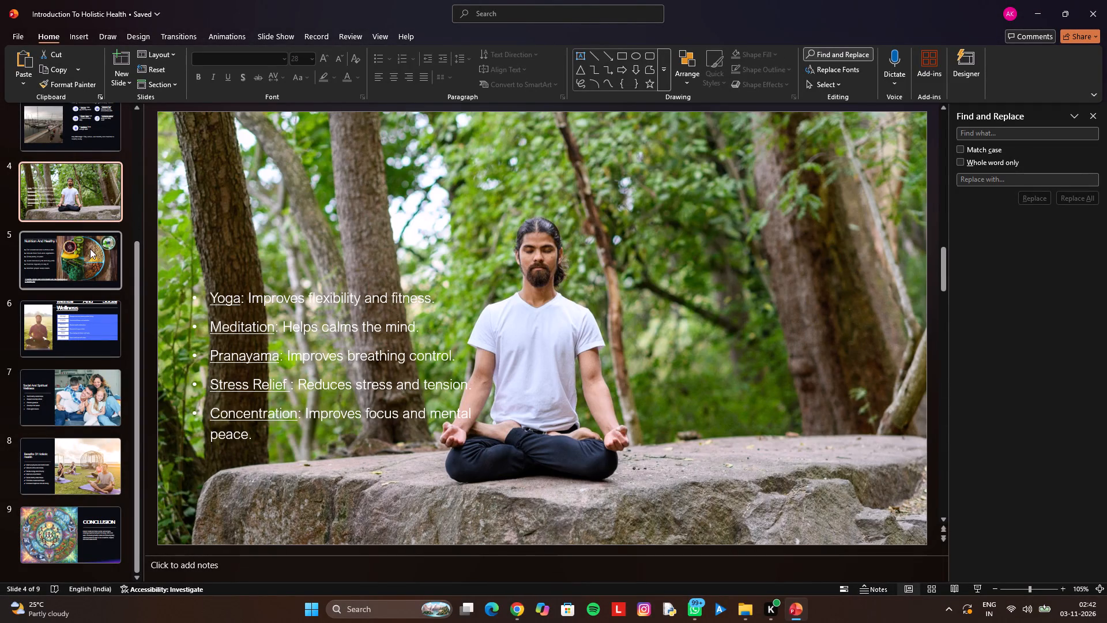
pyautogui.click(84, 273)
pyautogui.click(57, 130)
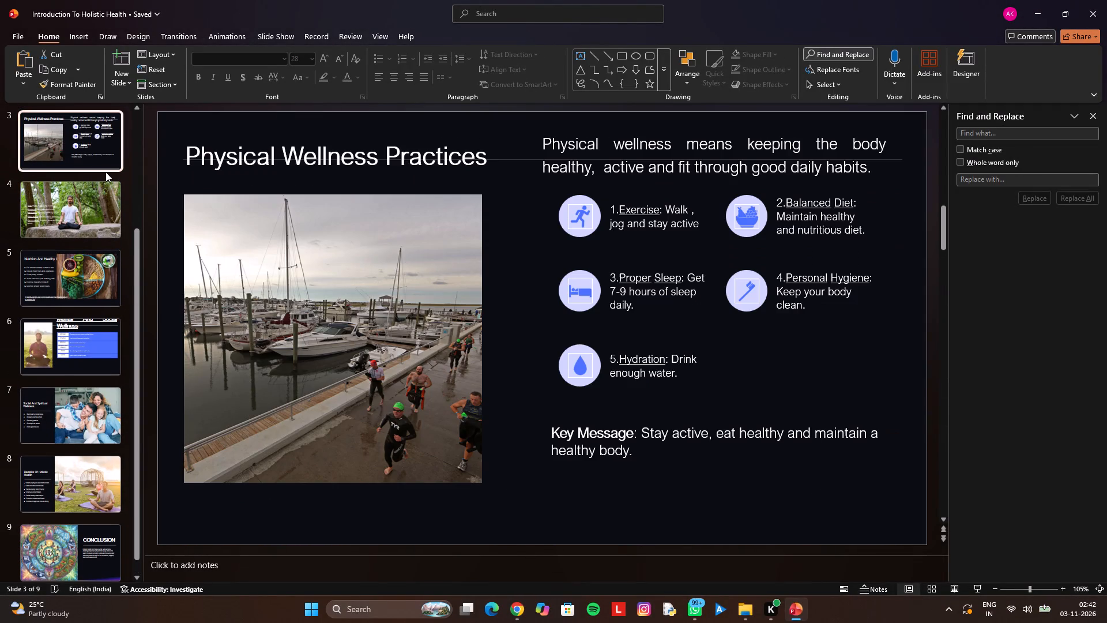
pyautogui.scroll(3, 108, 264)
pyautogui.click(48, 164)
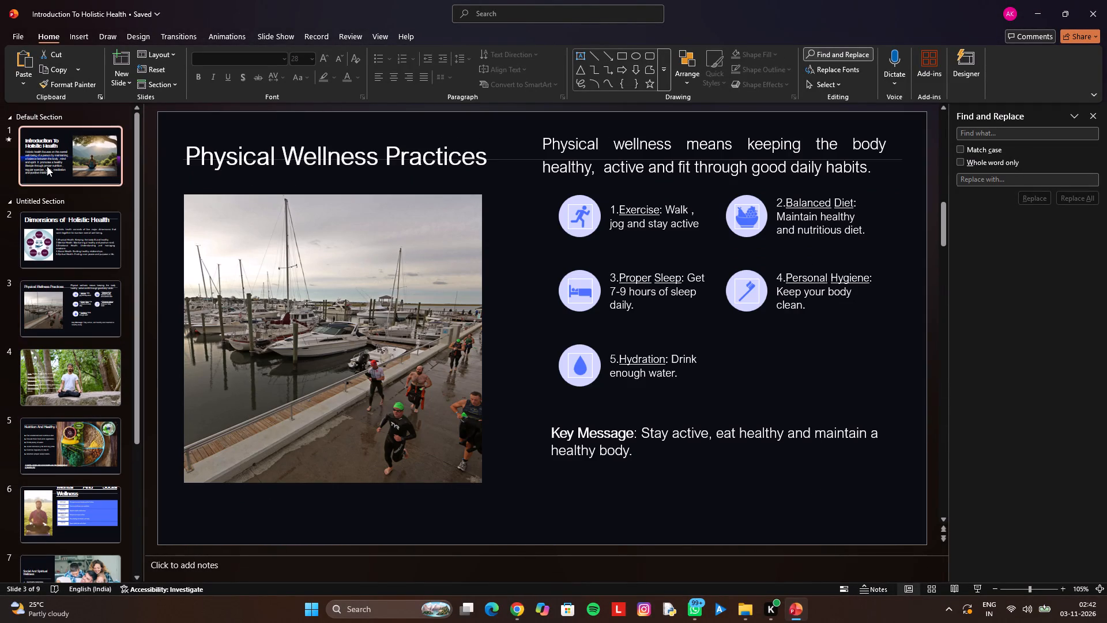
pyautogui.click(62, 234)
pyautogui.click(77, 325)
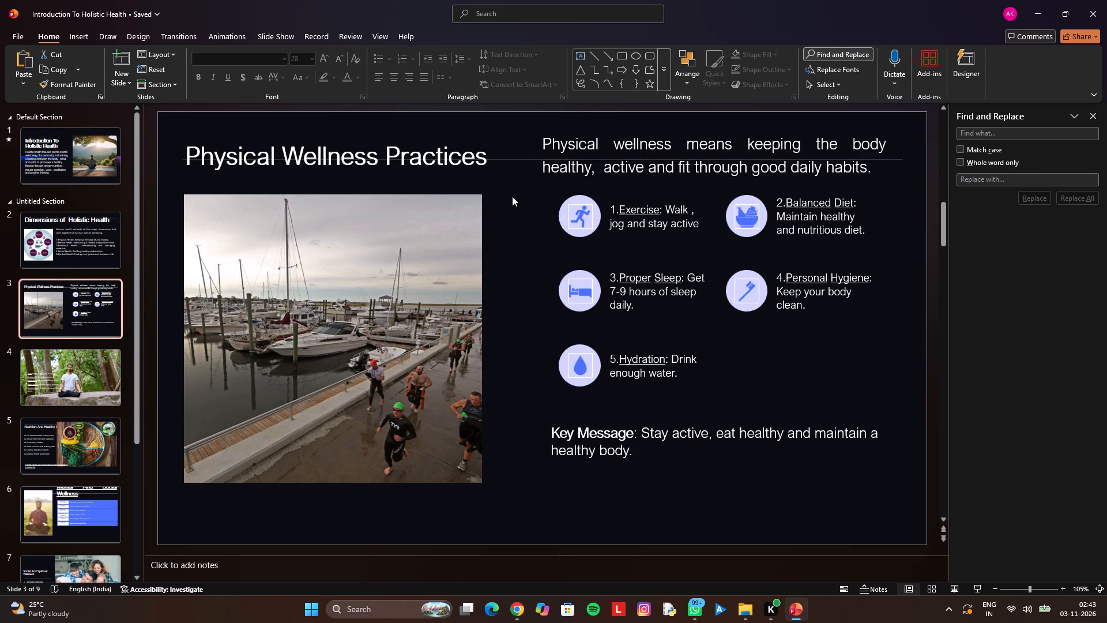
pyautogui.click(47, 360)
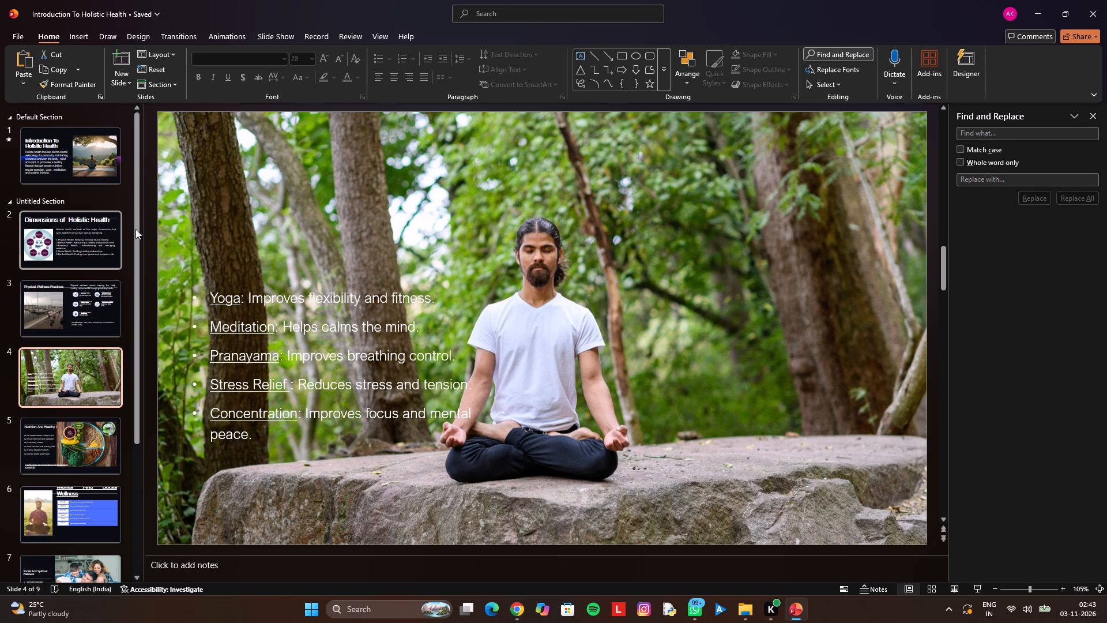
# On slide 6, move the "Mental And Social Wellness" title down fully onto the slide and shift the wellness table lower beneath it.
pyautogui.click(76, 505)
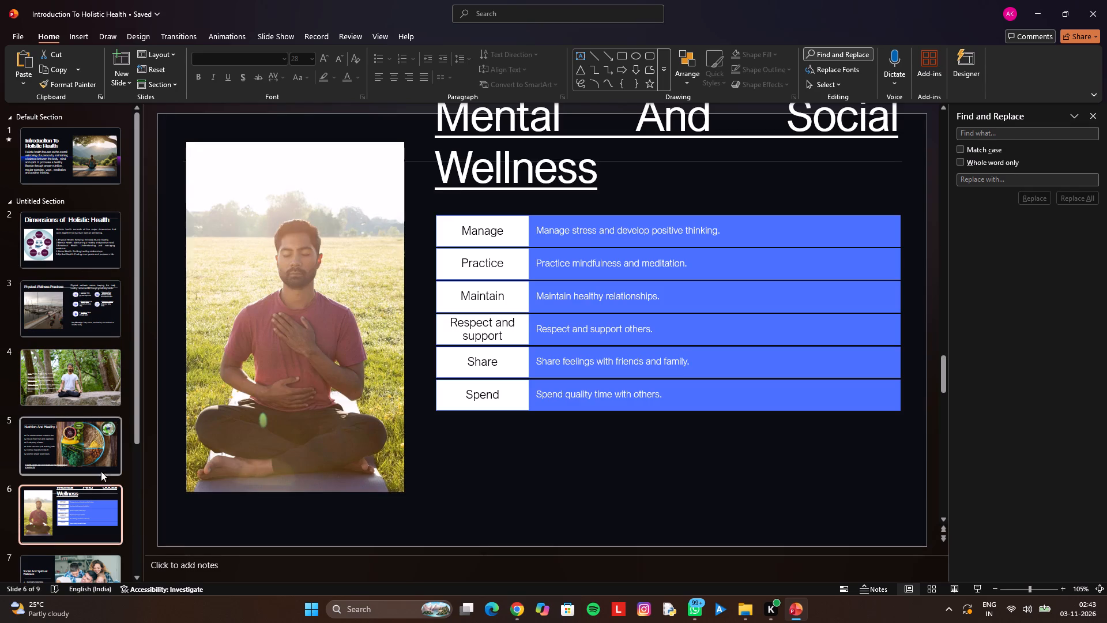
pyautogui.click(537, 179)
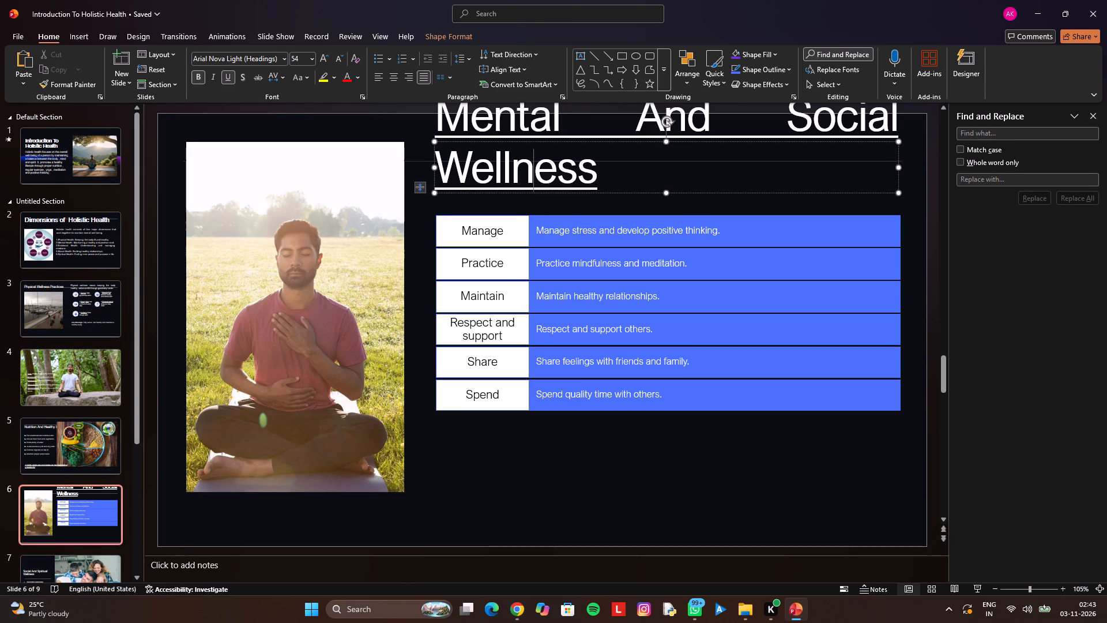
pyautogui.moveTo(687, 192); pyautogui.dragTo(688, 211)
pyautogui.click(650, 286)
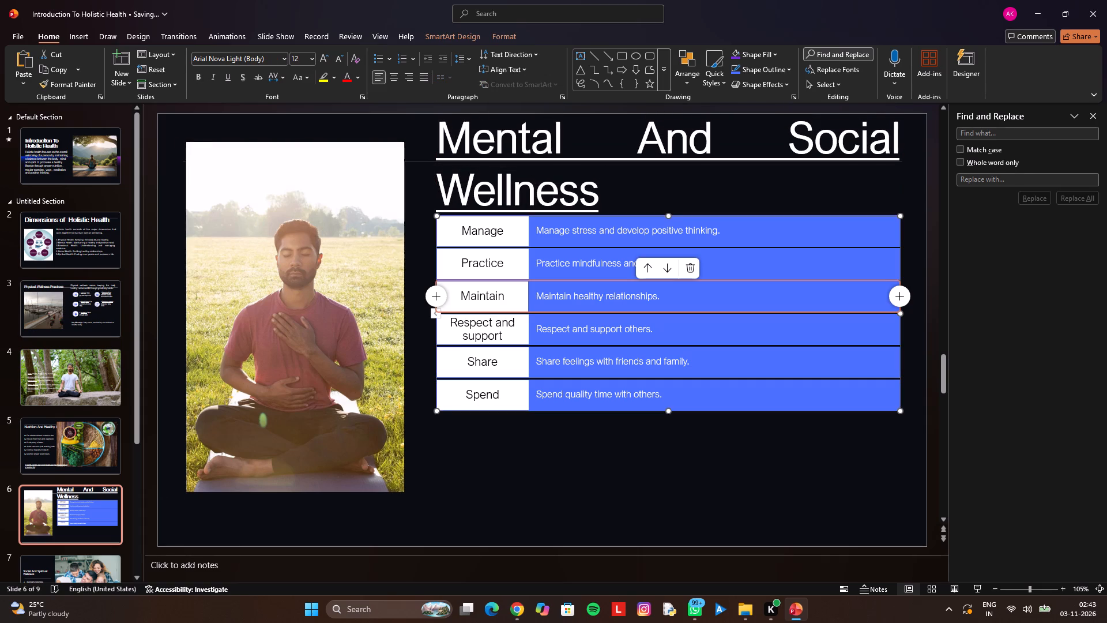
pyautogui.moveTo(685, 411); pyautogui.dragTo(687, 457)
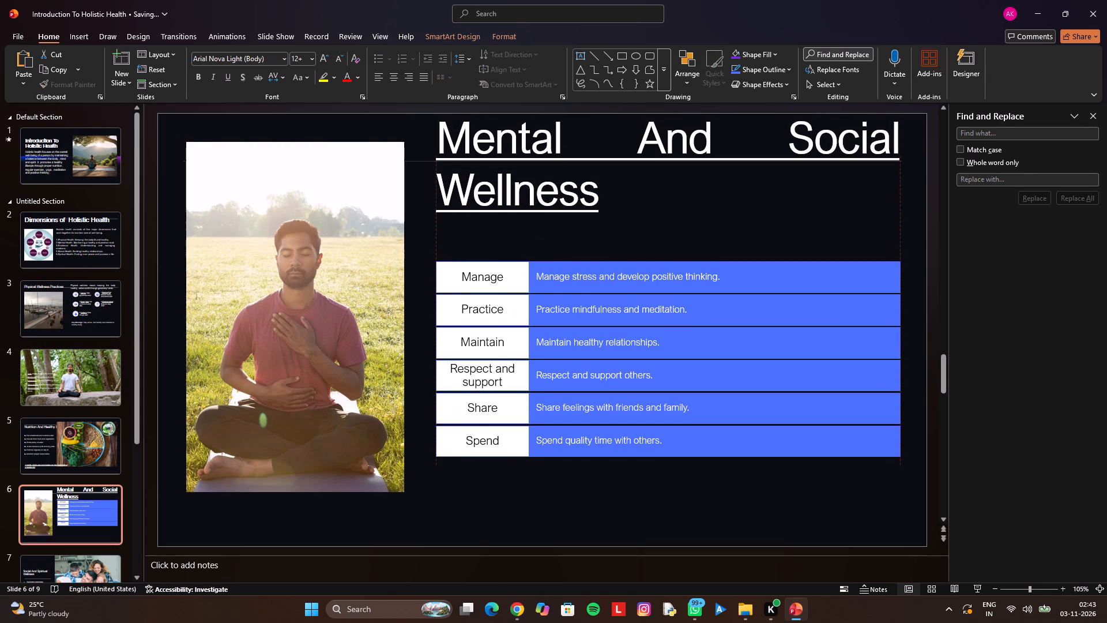
pyautogui.moveTo(687, 457); pyautogui.dragTo(687, 463)
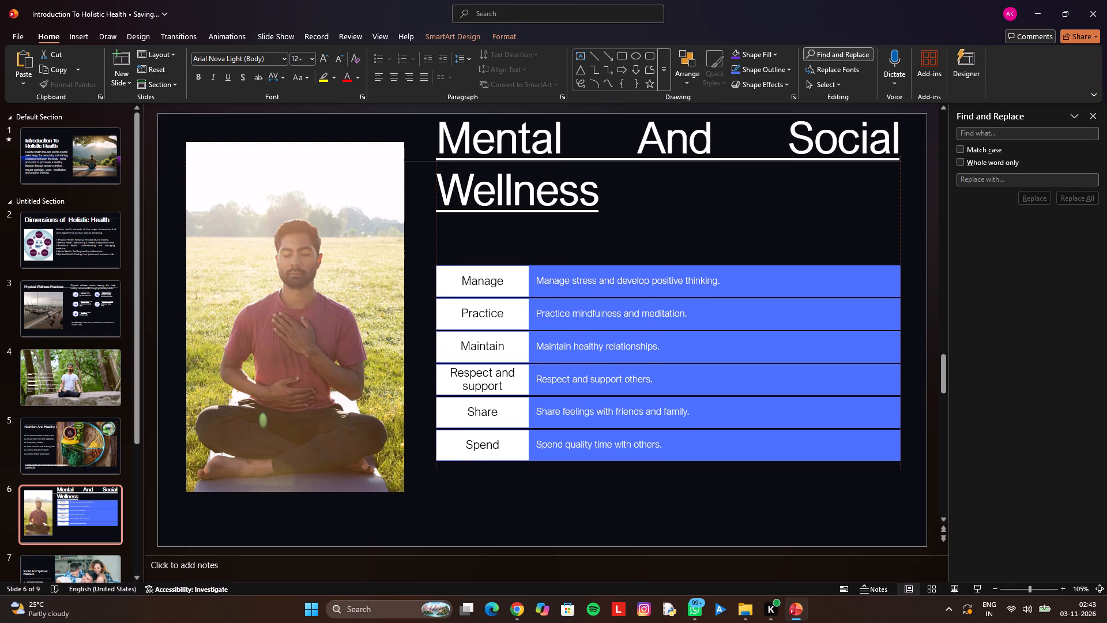
pyautogui.moveTo(687, 463); pyautogui.dragTo(687, 453)
pyautogui.click(621, 148)
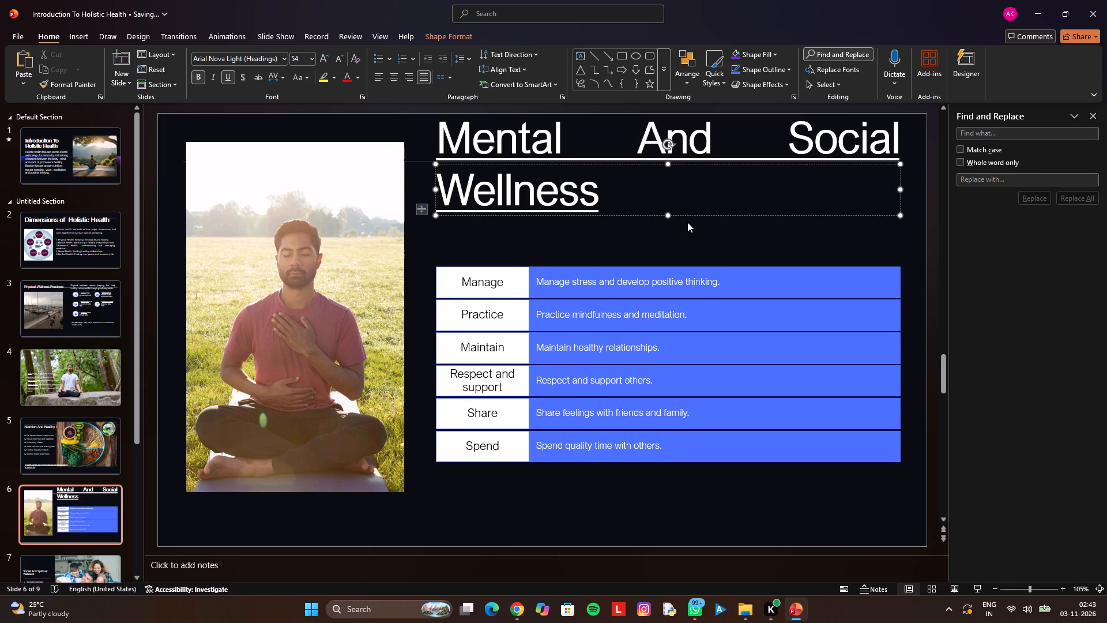
pyautogui.moveTo(693, 216); pyautogui.dragTo(694, 237)
pyautogui.click(711, 488)
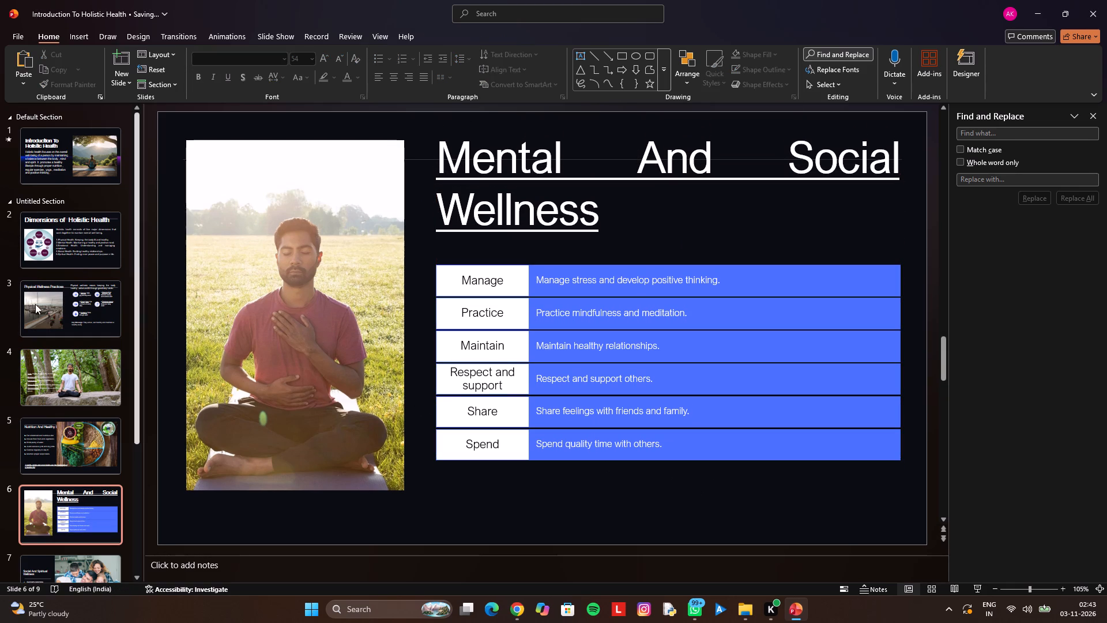
# Send the food plate picture on slide 5 to the back, behind the "Nutrition And Healthy Lifestyle" title.
pyautogui.click(108, 455)
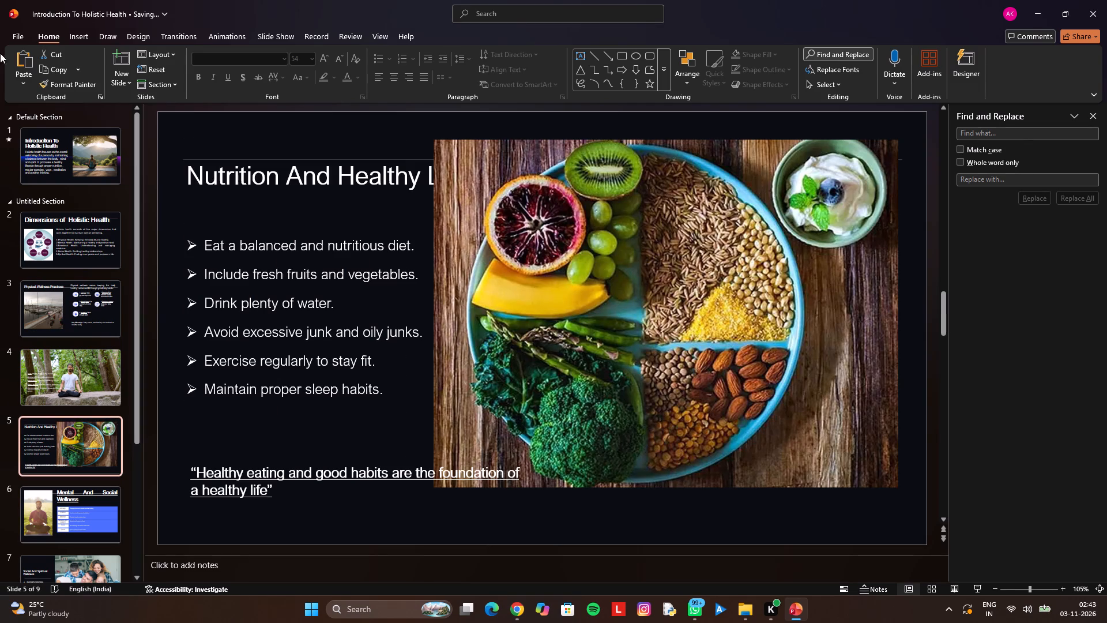
pyautogui.click(618, 324)
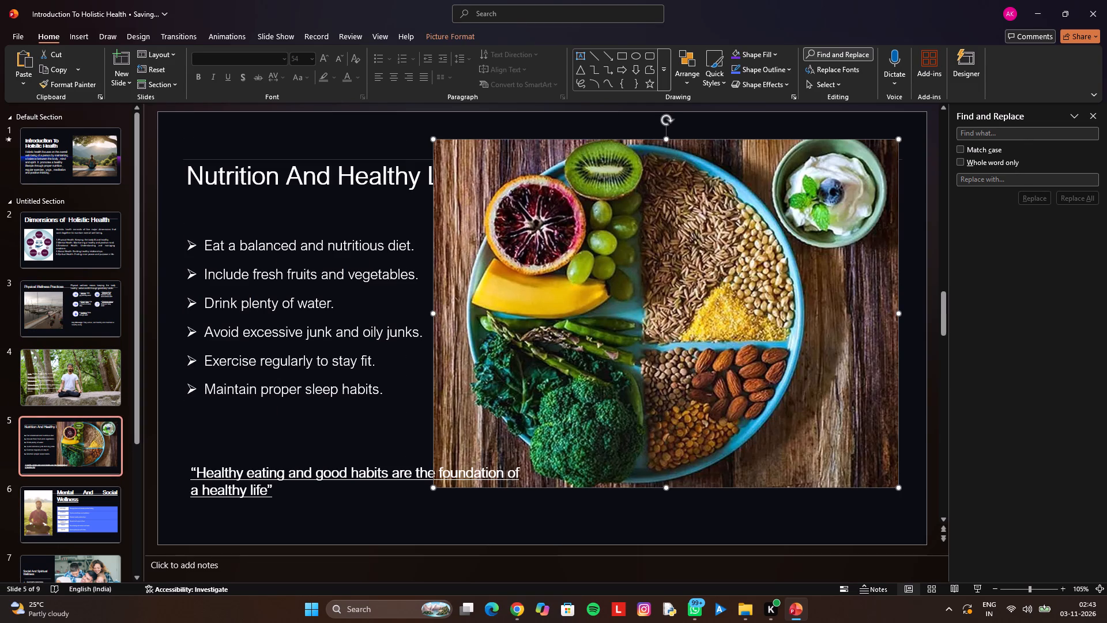
pyautogui.click(688, 64)
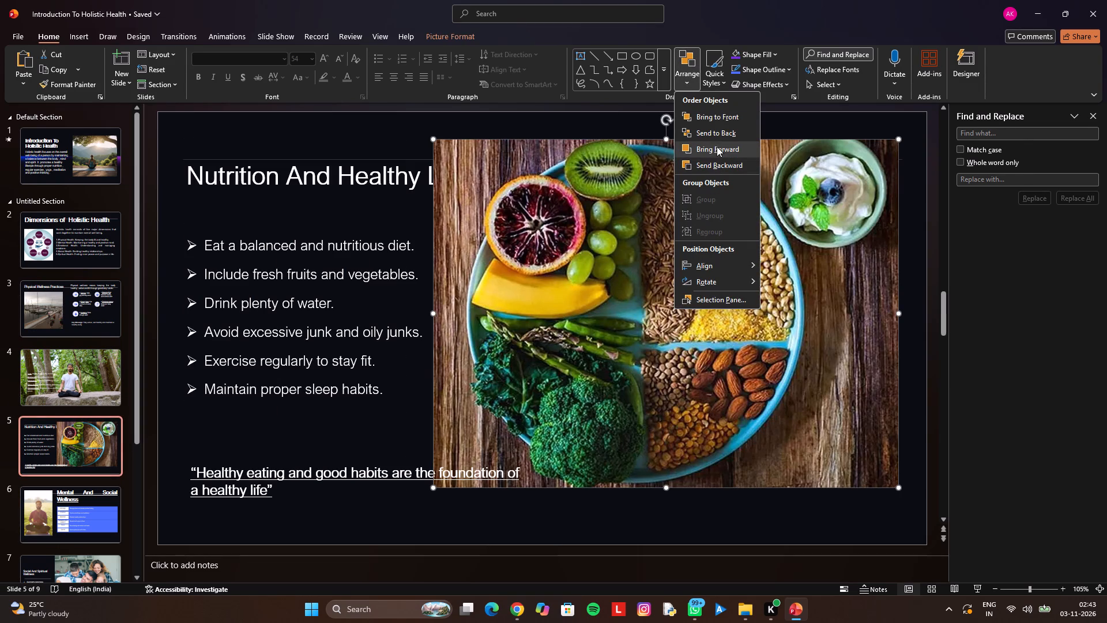
pyautogui.click(711, 132)
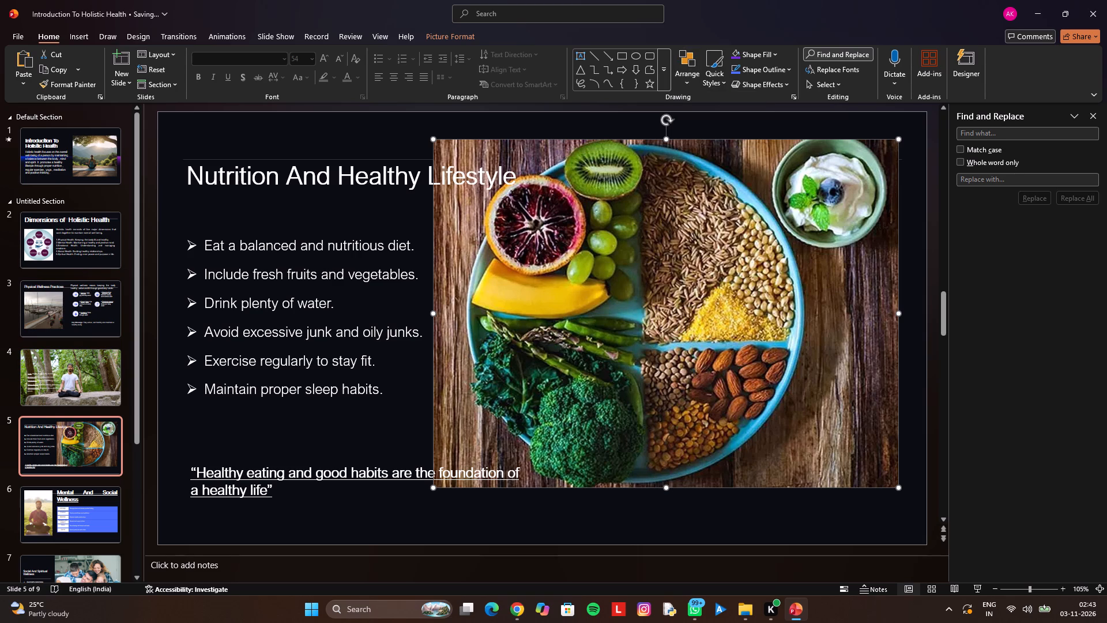
pyautogui.click(626, 515)
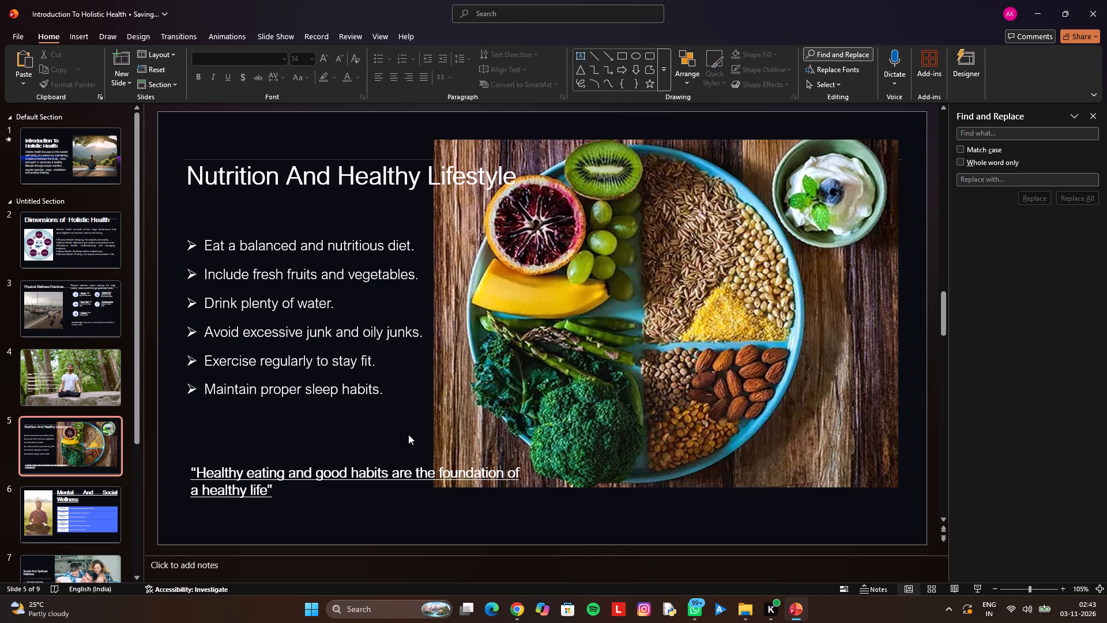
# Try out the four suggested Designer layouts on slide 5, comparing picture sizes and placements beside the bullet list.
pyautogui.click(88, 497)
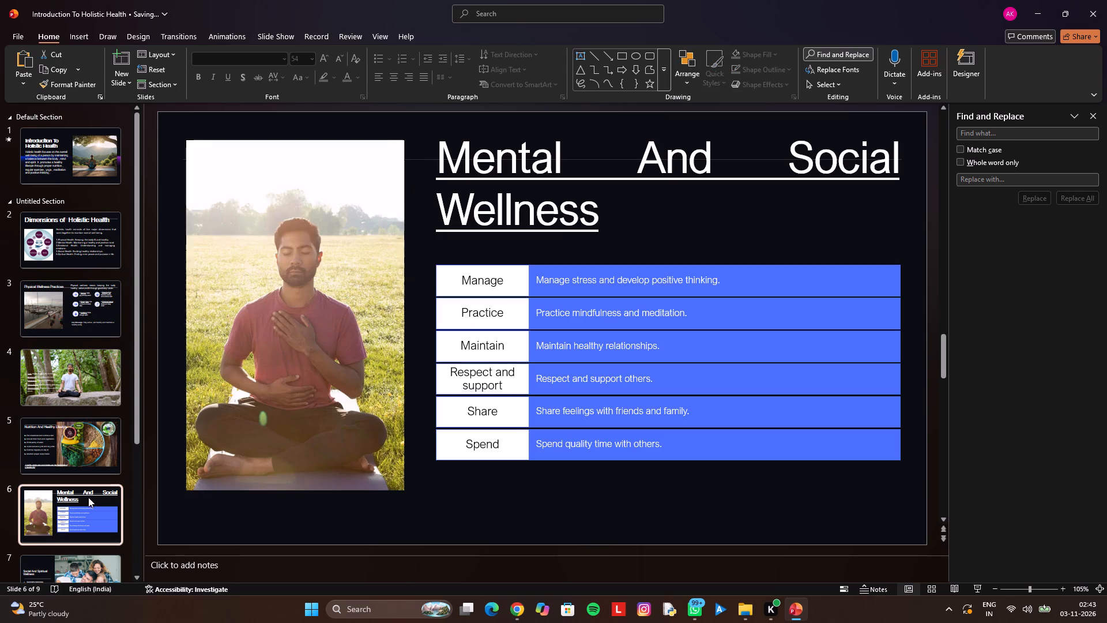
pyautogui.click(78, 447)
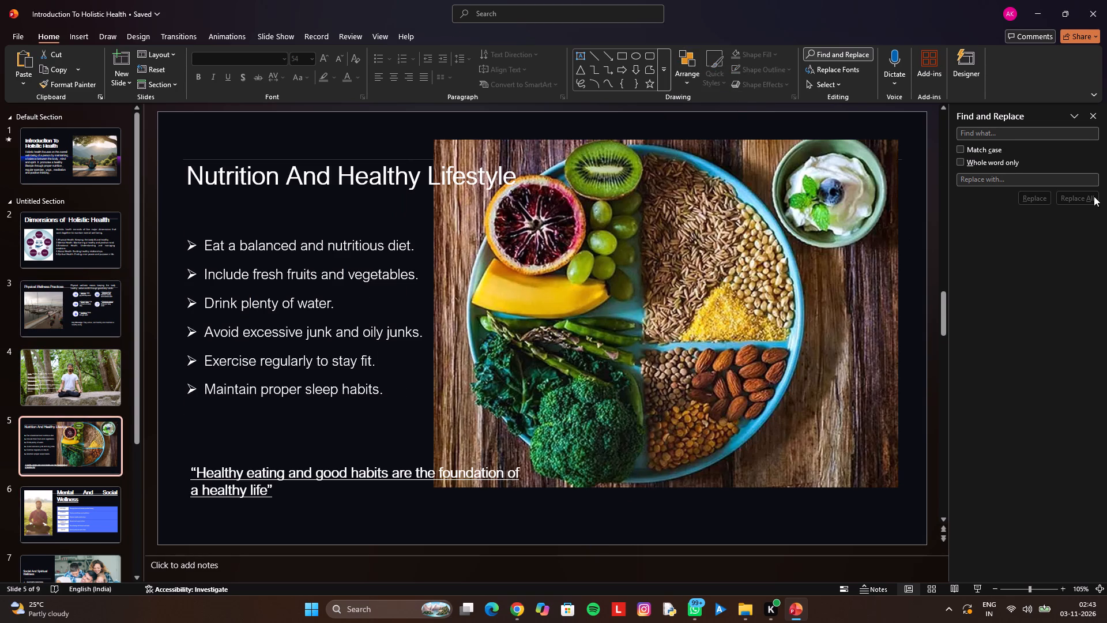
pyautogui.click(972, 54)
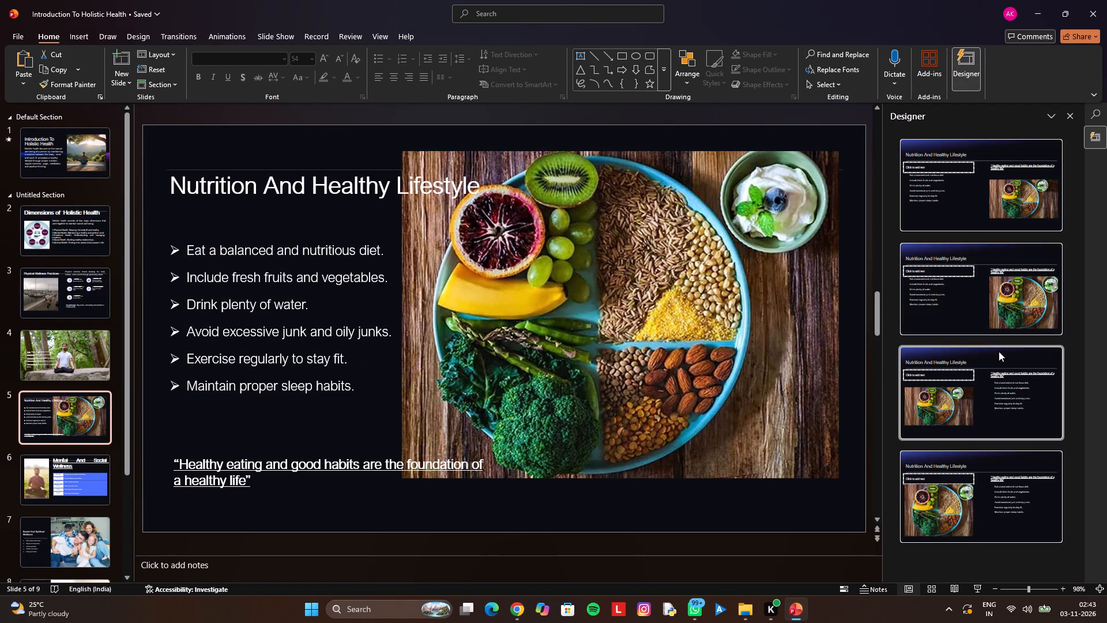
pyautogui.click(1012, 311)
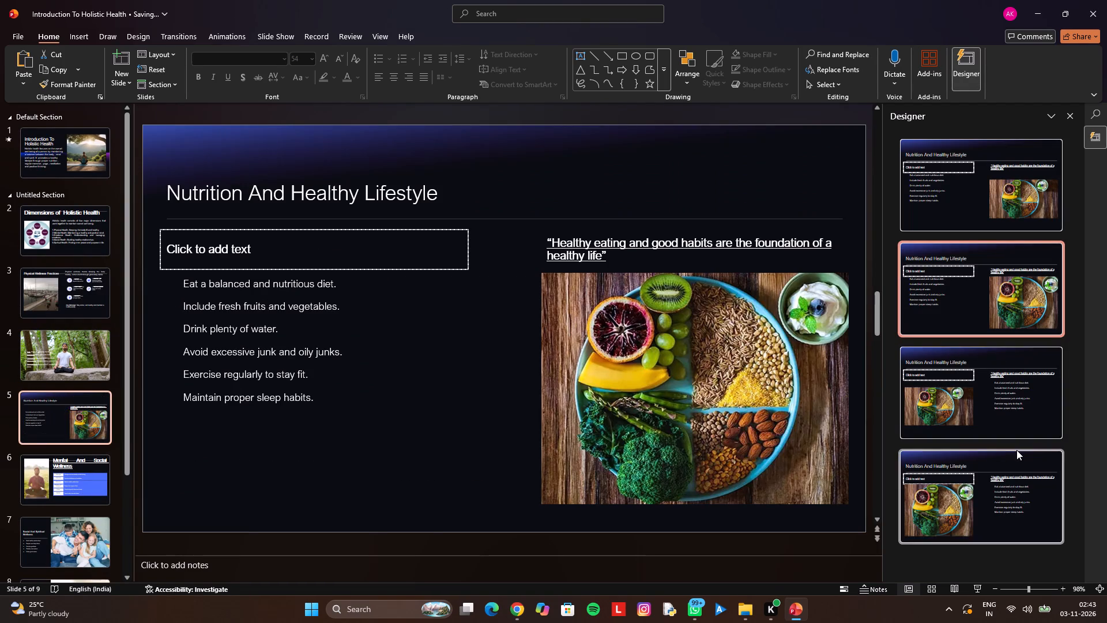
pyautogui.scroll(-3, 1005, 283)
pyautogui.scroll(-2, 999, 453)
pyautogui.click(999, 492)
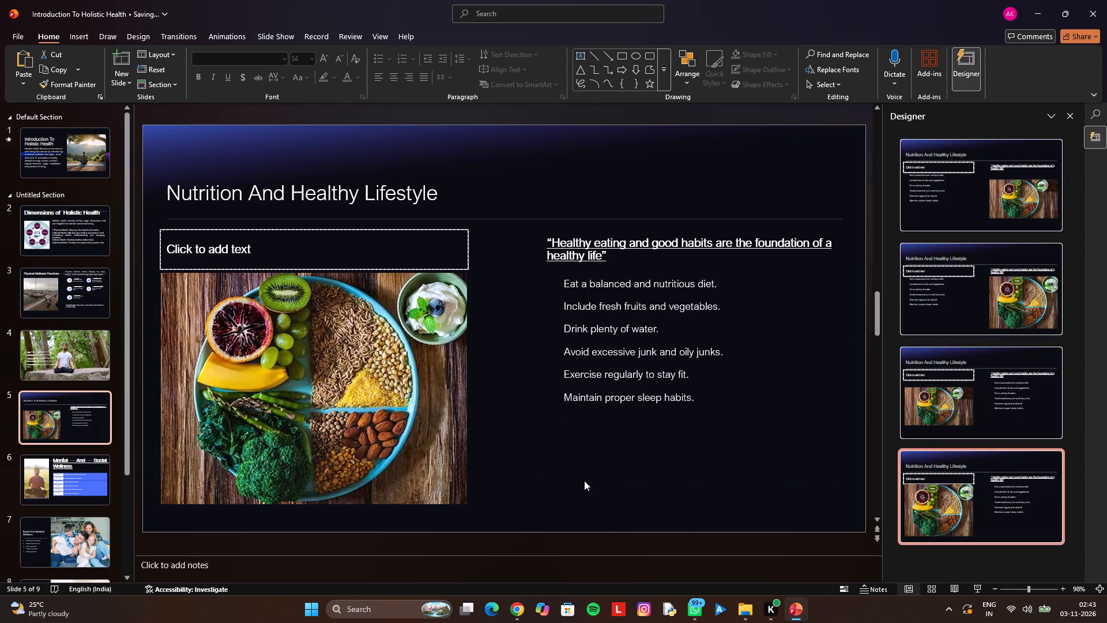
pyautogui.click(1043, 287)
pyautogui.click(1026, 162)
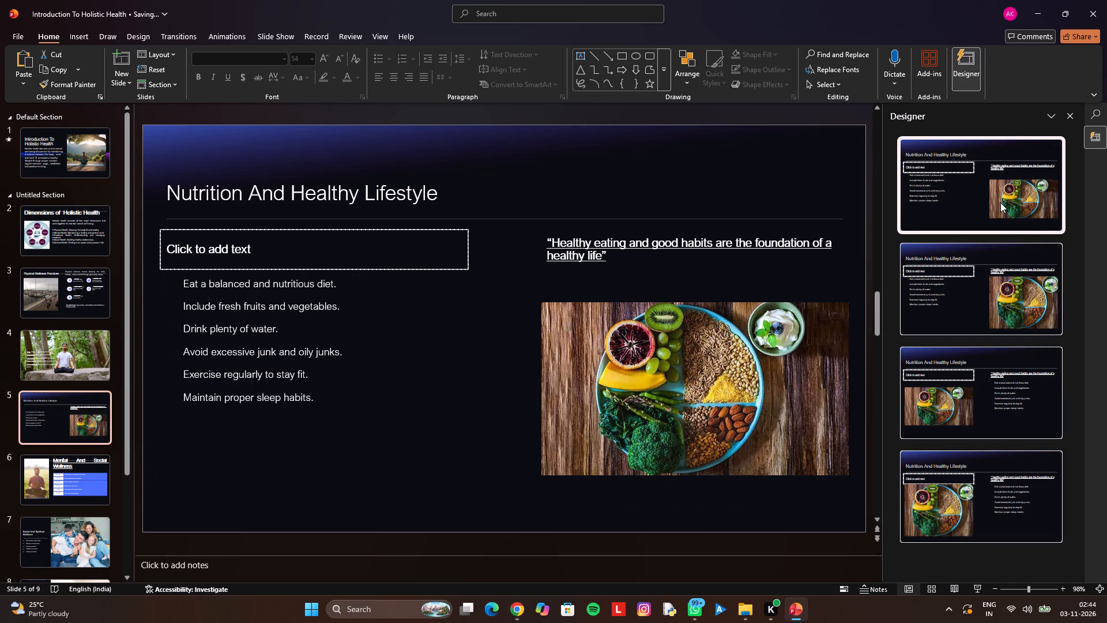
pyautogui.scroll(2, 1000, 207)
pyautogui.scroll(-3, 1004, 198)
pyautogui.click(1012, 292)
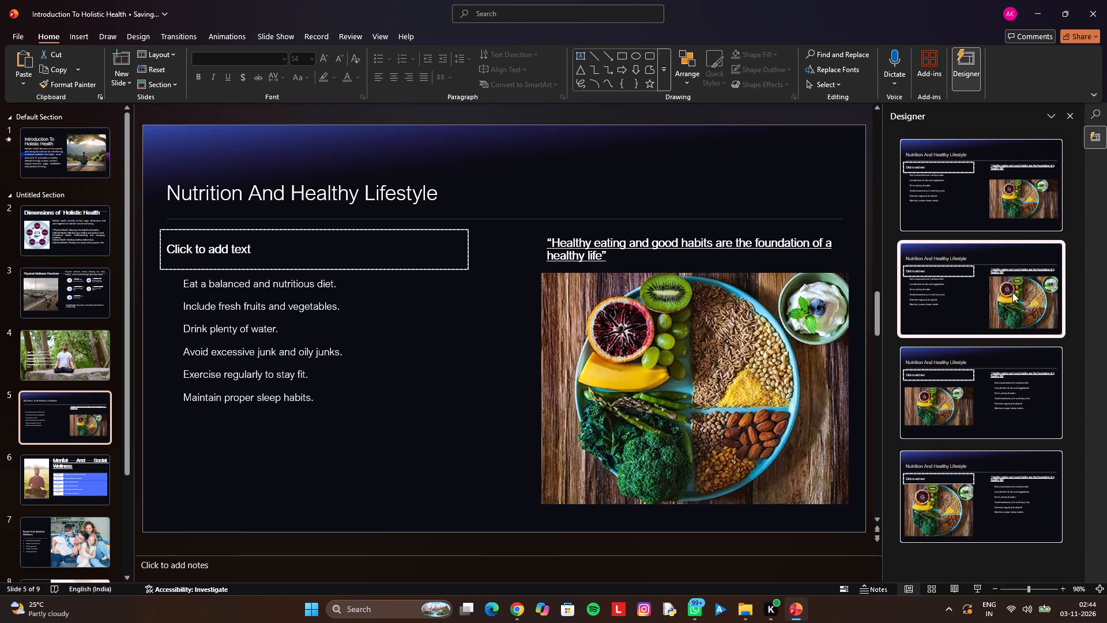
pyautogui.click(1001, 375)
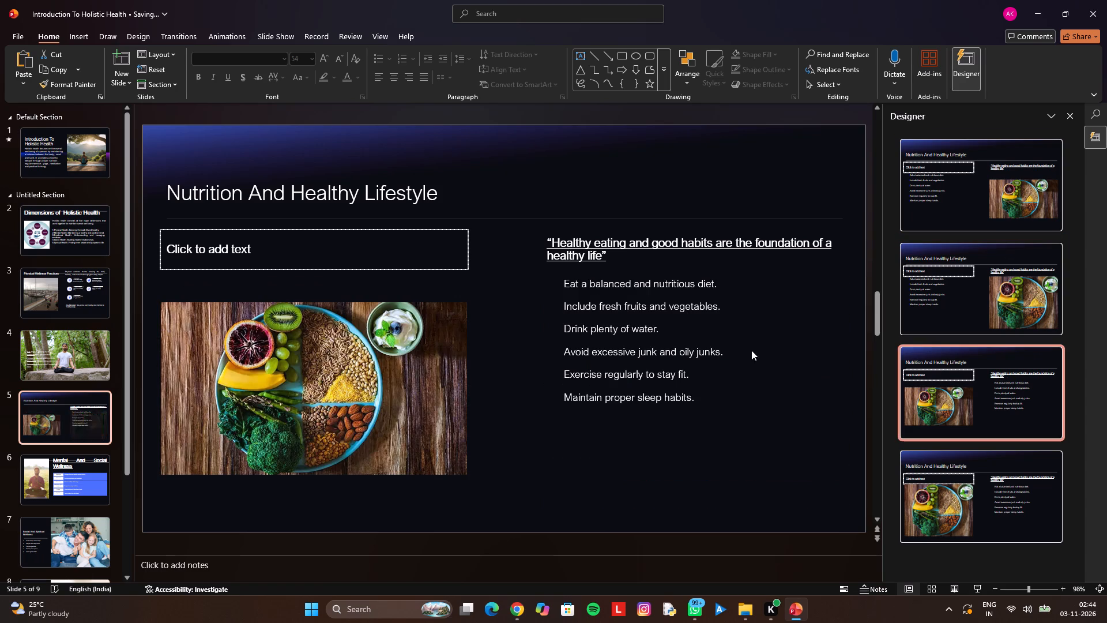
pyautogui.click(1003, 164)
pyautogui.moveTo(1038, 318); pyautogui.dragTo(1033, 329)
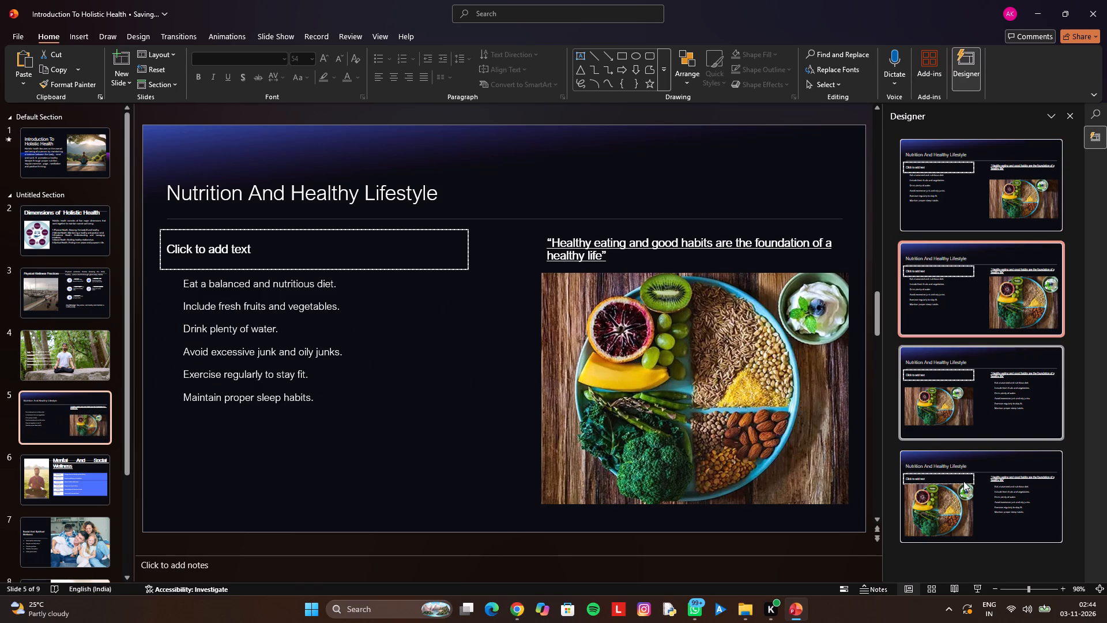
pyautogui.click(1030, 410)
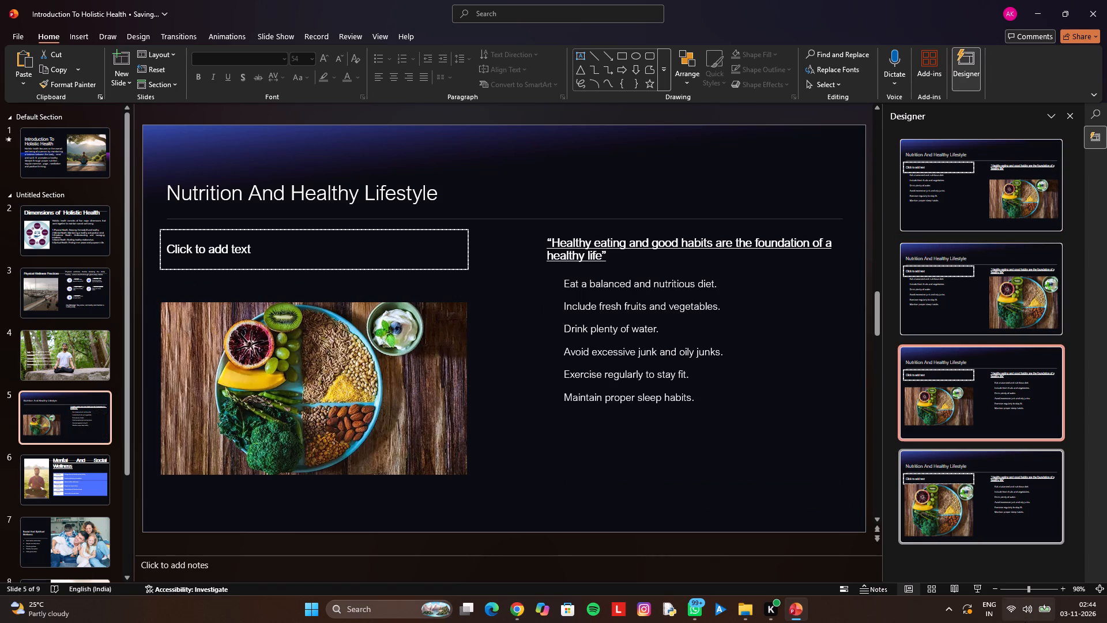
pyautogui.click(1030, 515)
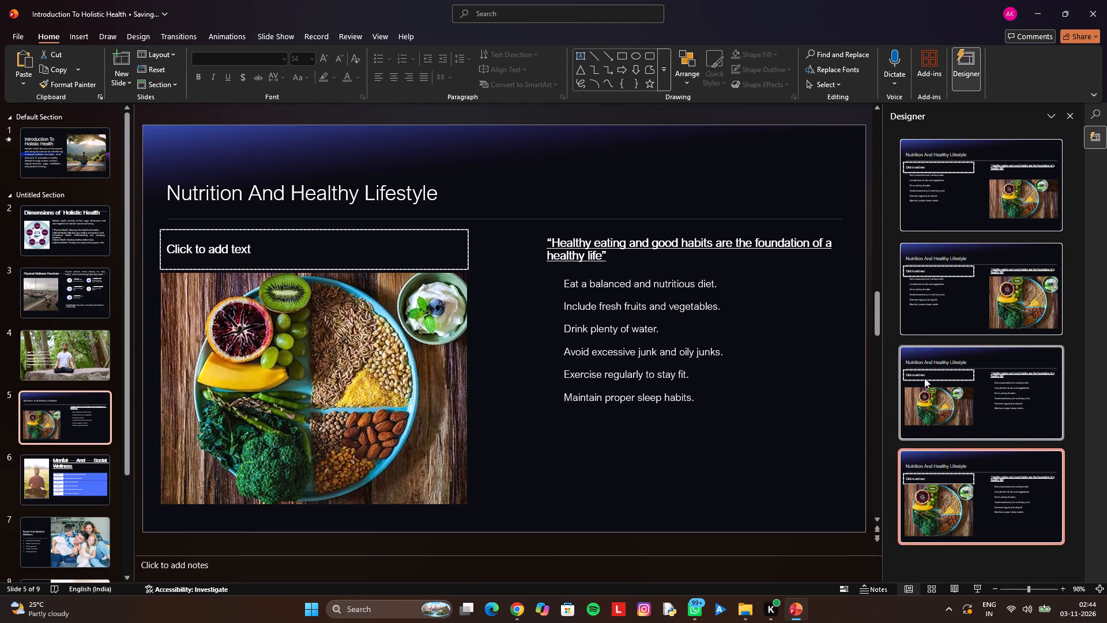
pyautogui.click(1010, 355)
# Apply the Designer layout that puts the larger food picture under the quote, opposite the bullet list, and refresh the suggestions.
pyautogui.click(990, 303)
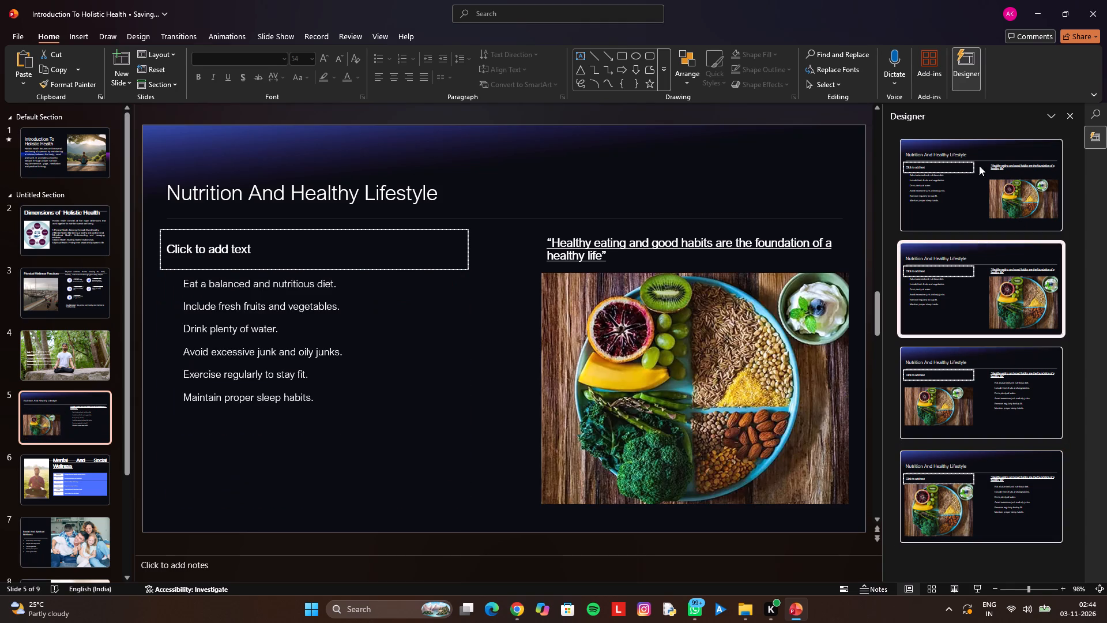
pyautogui.click(962, 68)
pyautogui.click(974, 70)
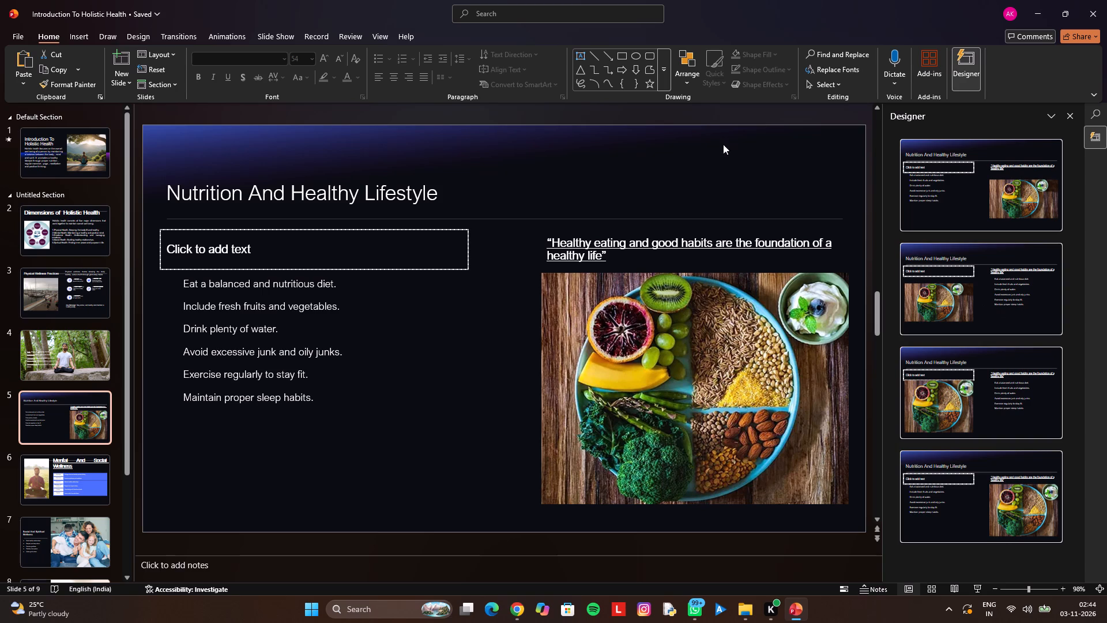
# Delete the empty text placeholder above the healthy-habits list on slide 5.
pyautogui.click(221, 258)
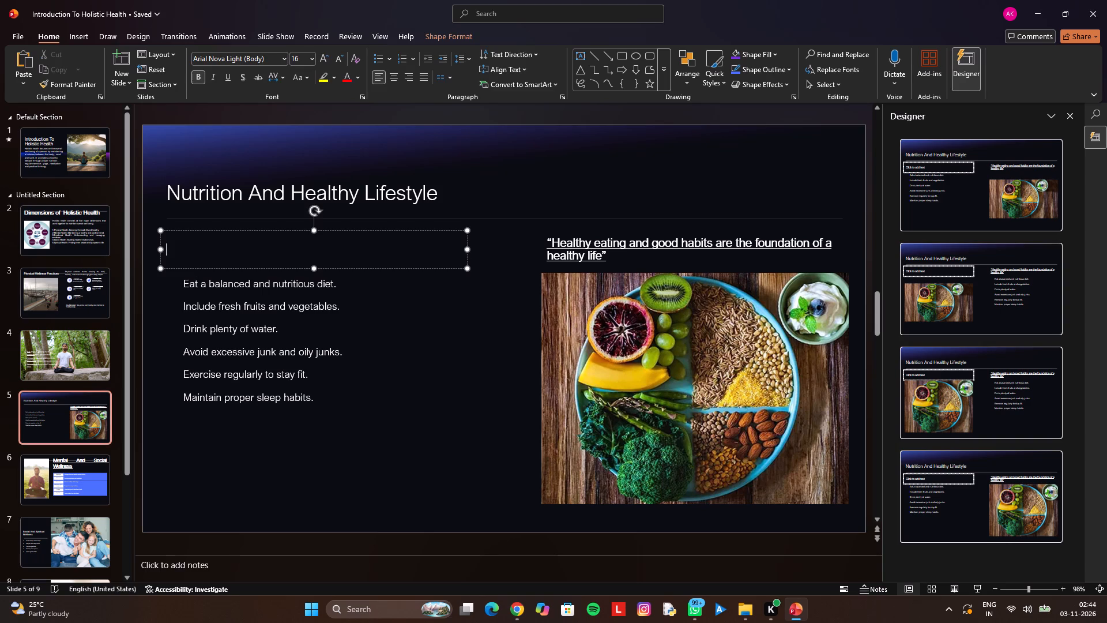
pyautogui.press('Delete')
pyautogui.press('Delete')
pyautogui.hotkey('ctrl', 'a')
pyautogui.press('Delete')
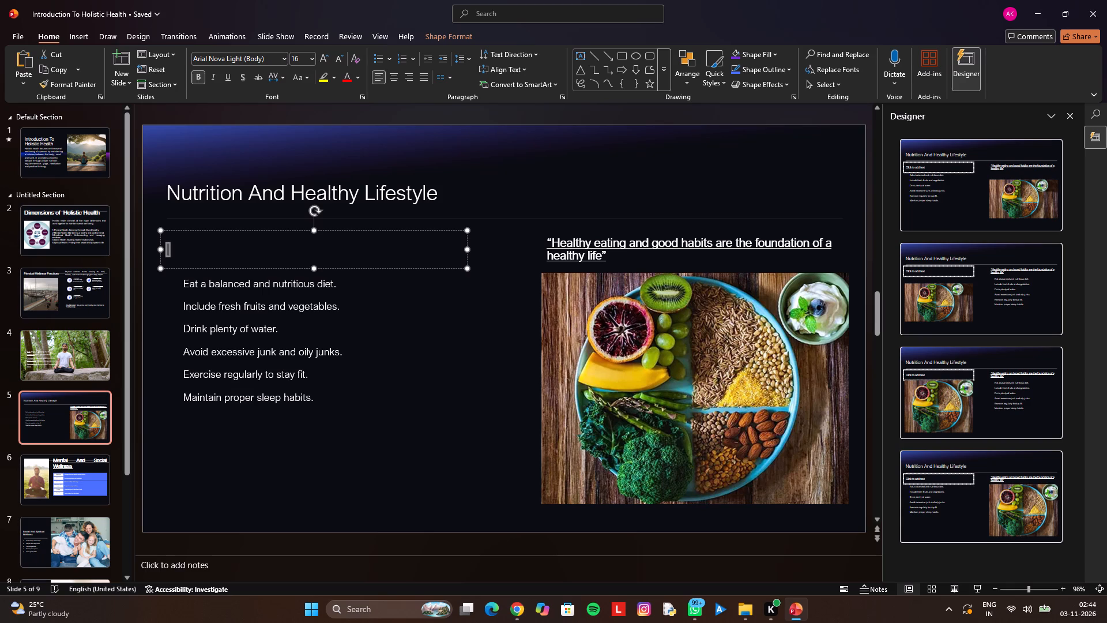
pyautogui.rightClick(193, 255)
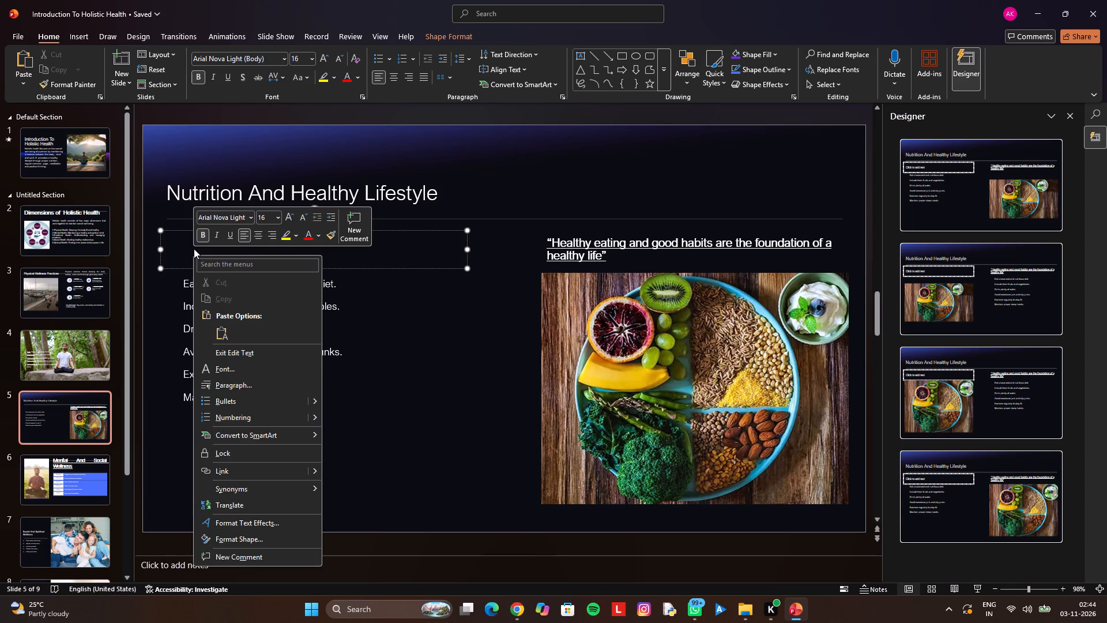
pyautogui.moveTo(194, 246); pyautogui.dragTo(194, 239)
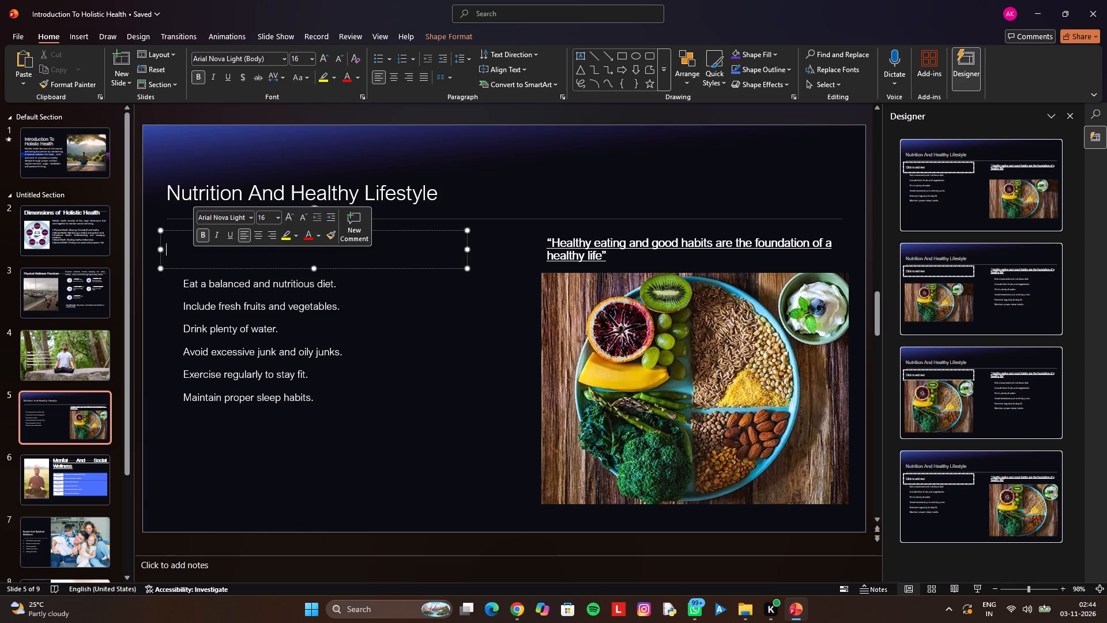
pyautogui.rightClick(416, 250)
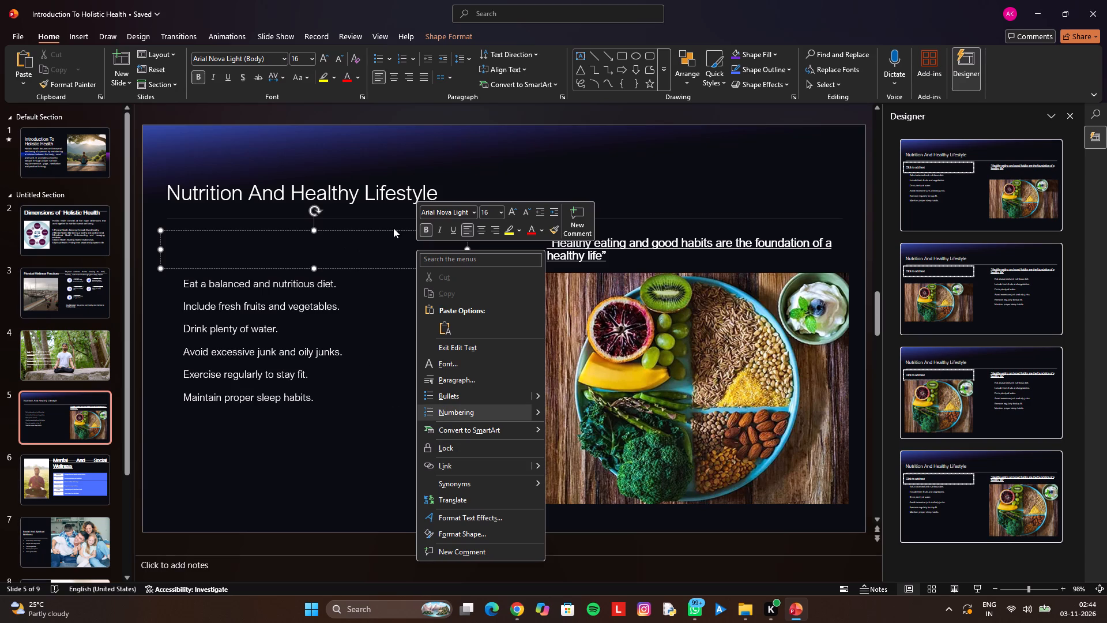
pyautogui.click(314, 228)
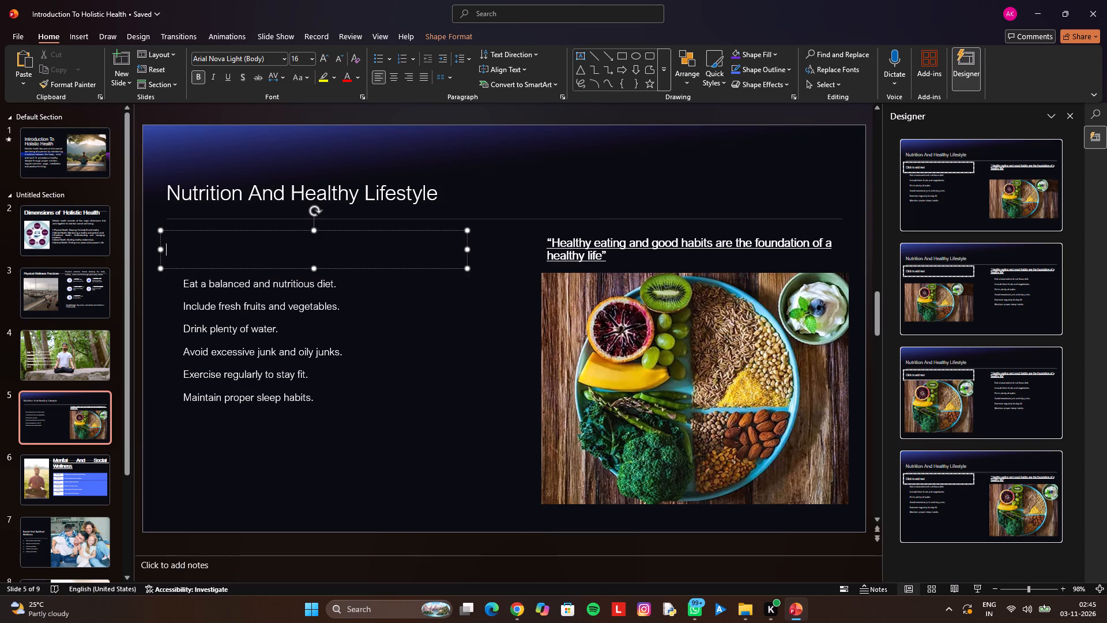
pyautogui.click(331, 230)
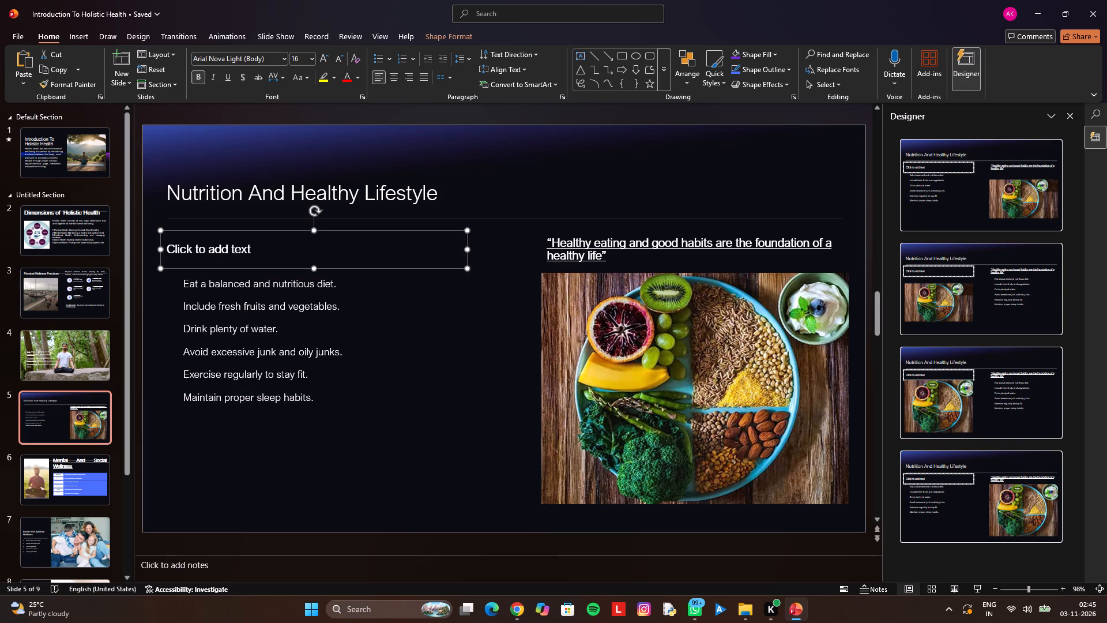
pyautogui.press('Delete')
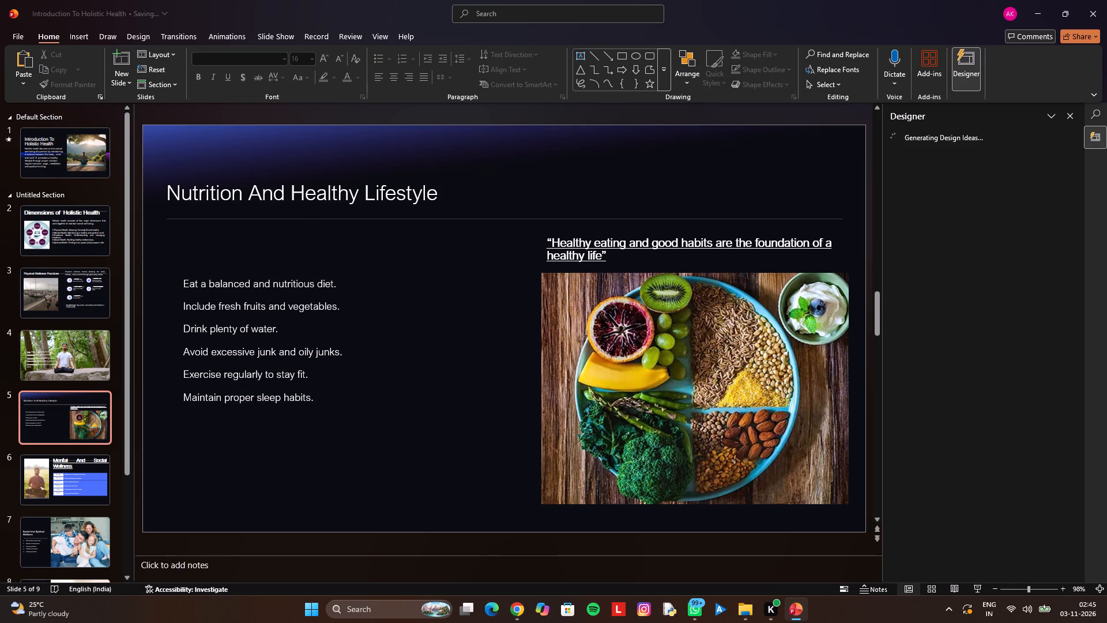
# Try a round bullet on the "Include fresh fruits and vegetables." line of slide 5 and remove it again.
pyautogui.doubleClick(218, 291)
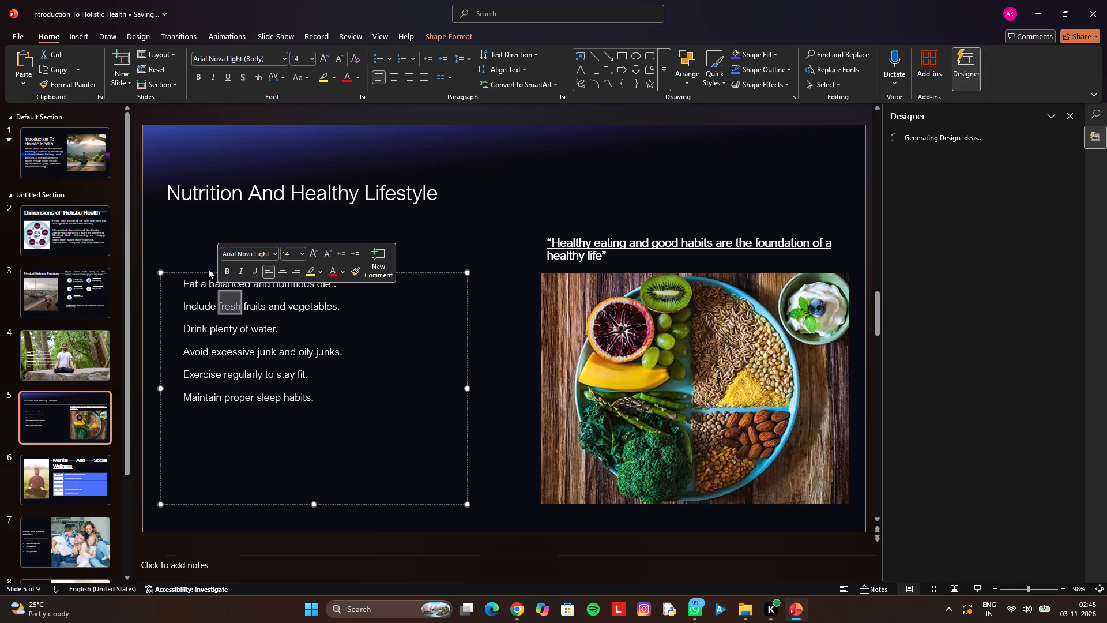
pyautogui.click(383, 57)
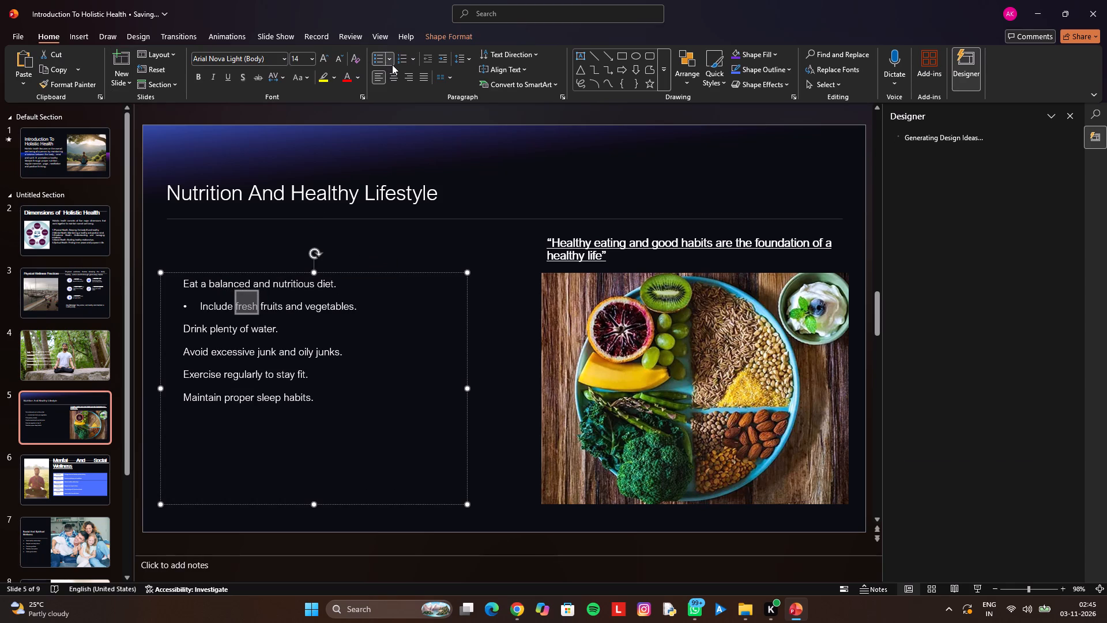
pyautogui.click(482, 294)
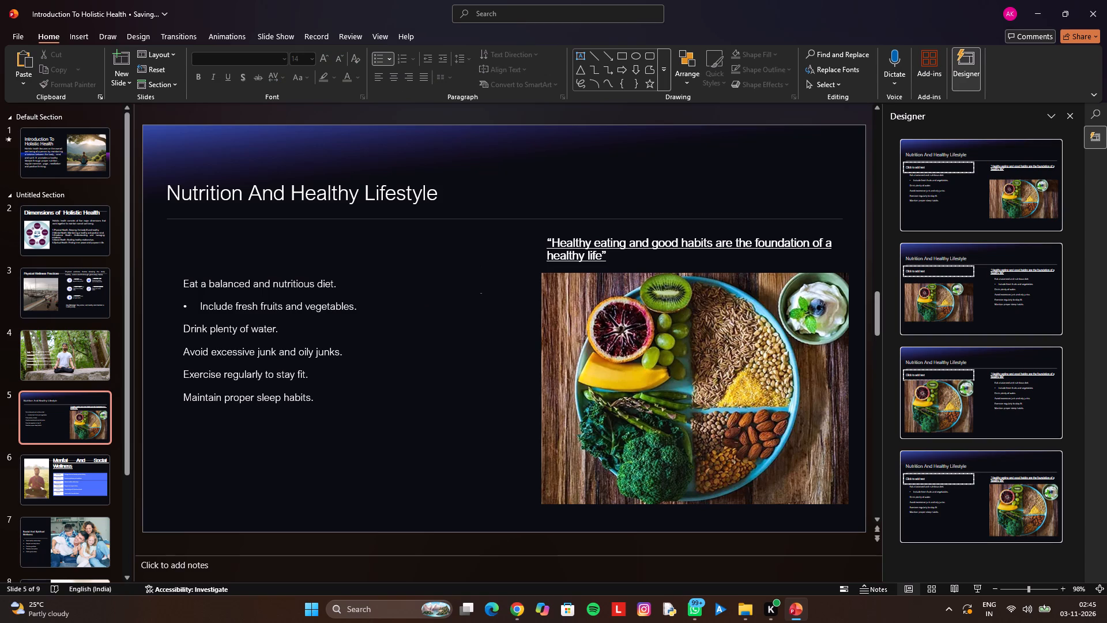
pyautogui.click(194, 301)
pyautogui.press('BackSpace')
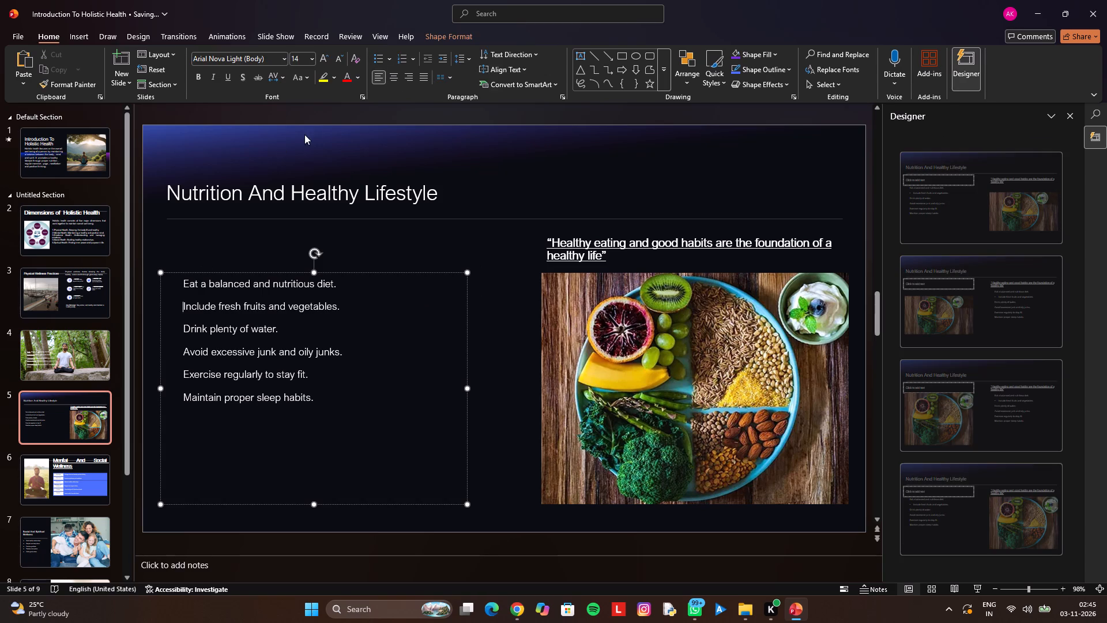
# Apply hollow square bullets to all the lines of the healthy-habits list on slide 5.
pyautogui.click(331, 440)
pyautogui.hotkey('ctrl', 'a')
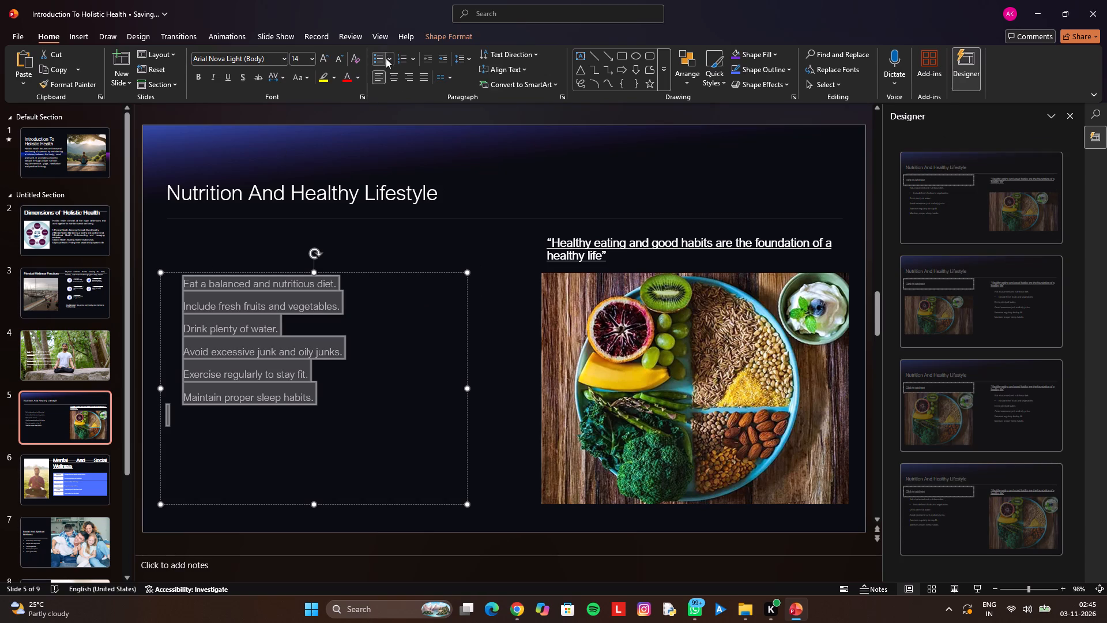
pyautogui.click(389, 62)
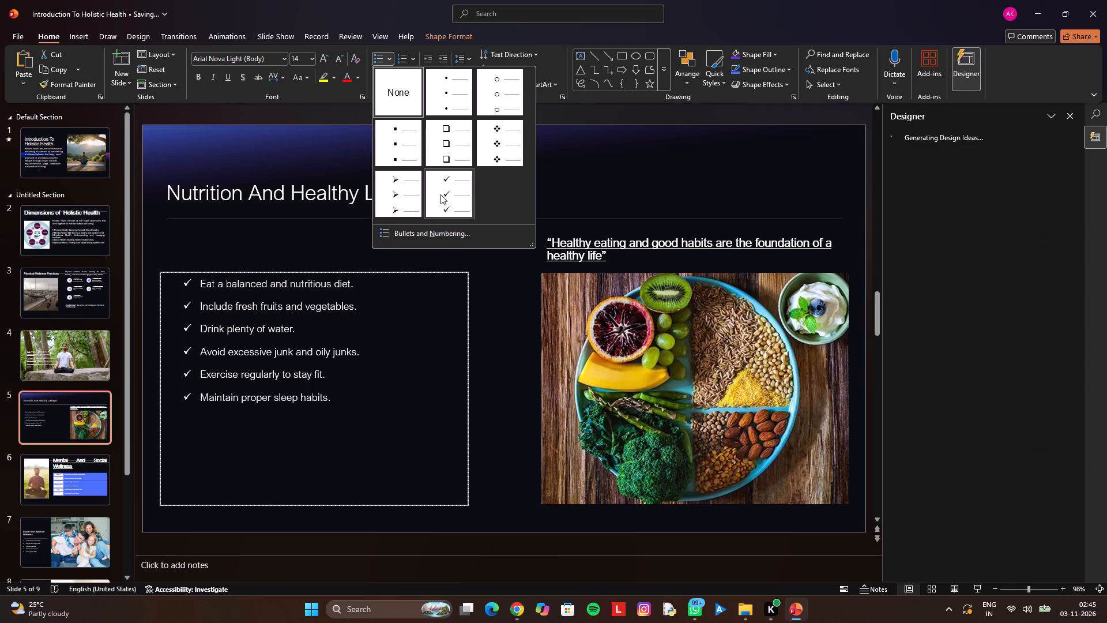
pyautogui.click(450, 127)
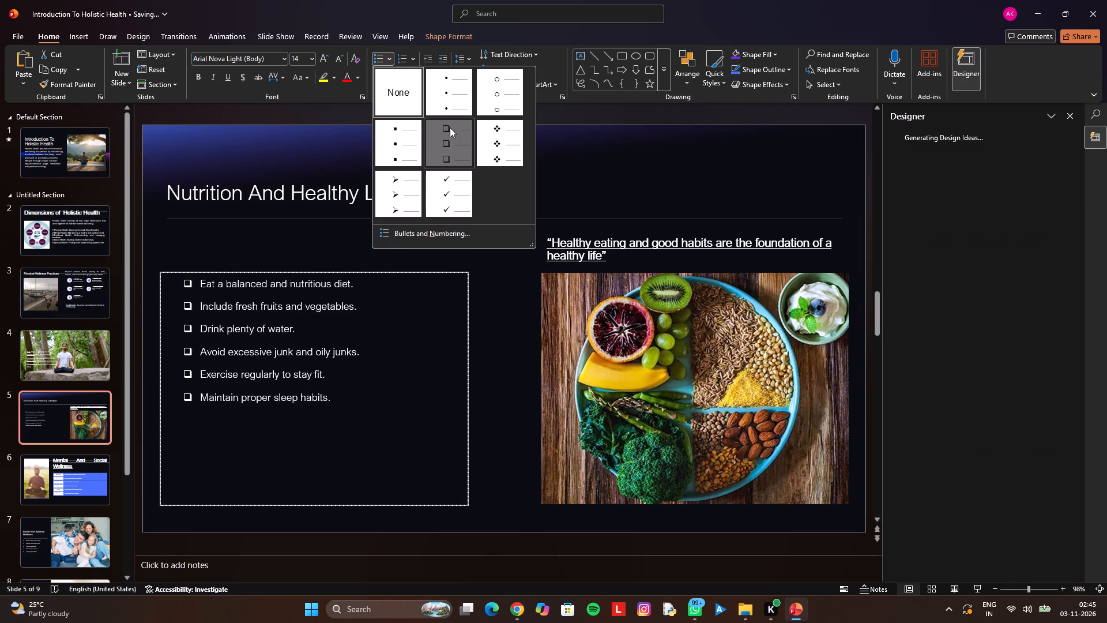
pyautogui.click(461, 216)
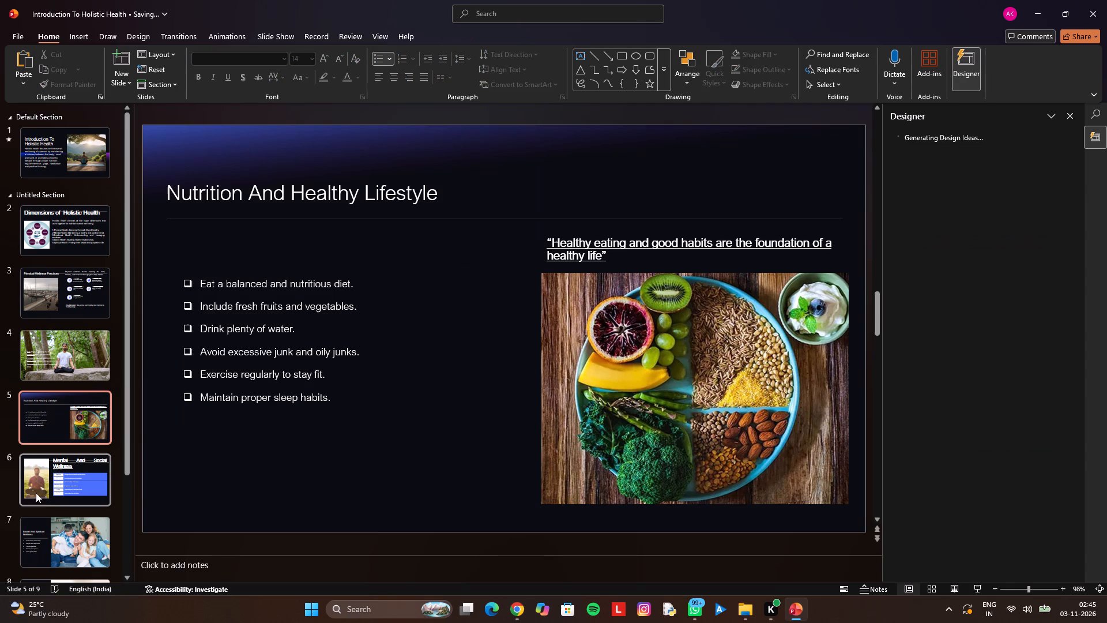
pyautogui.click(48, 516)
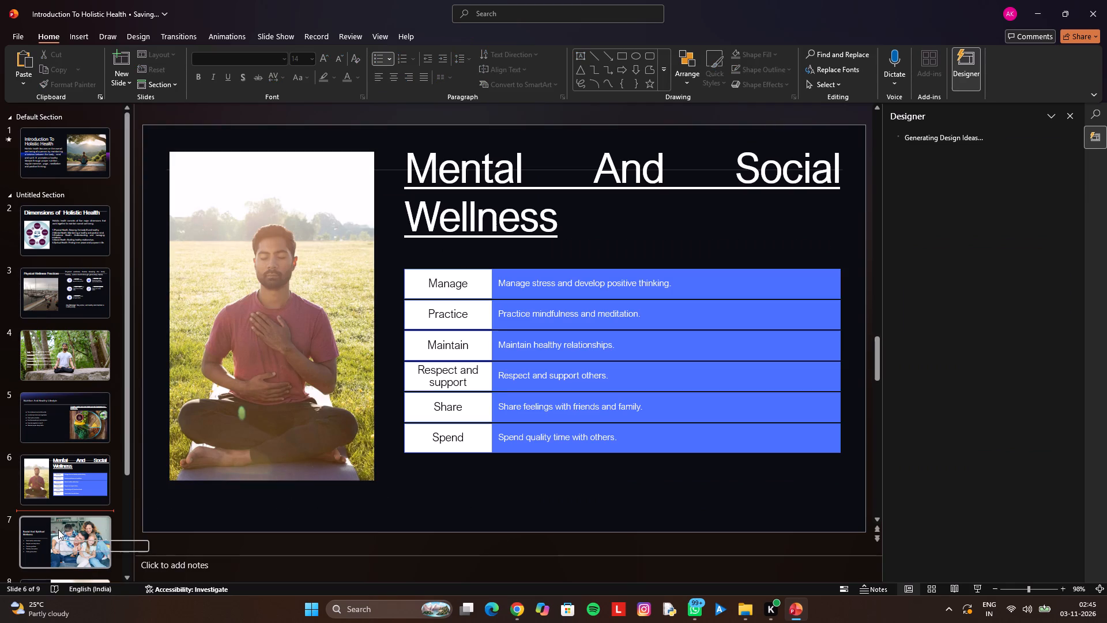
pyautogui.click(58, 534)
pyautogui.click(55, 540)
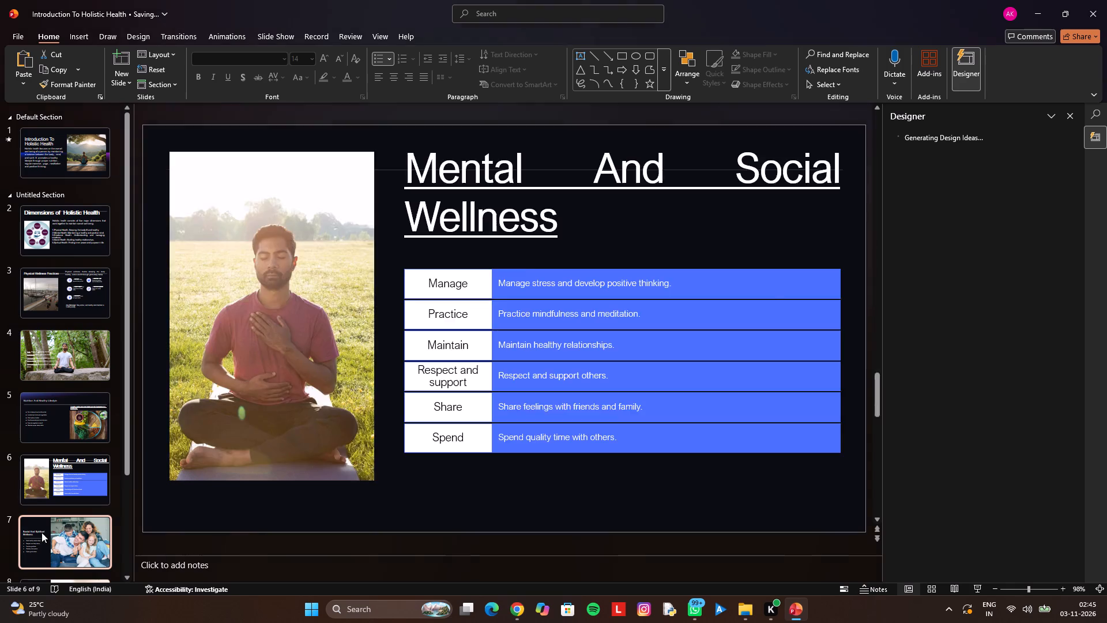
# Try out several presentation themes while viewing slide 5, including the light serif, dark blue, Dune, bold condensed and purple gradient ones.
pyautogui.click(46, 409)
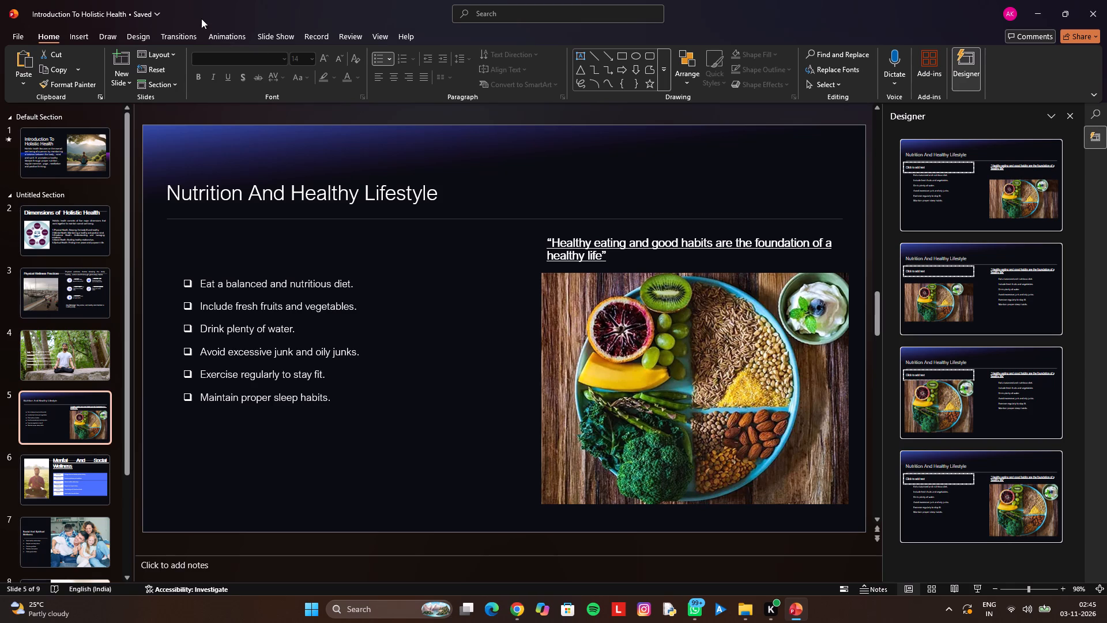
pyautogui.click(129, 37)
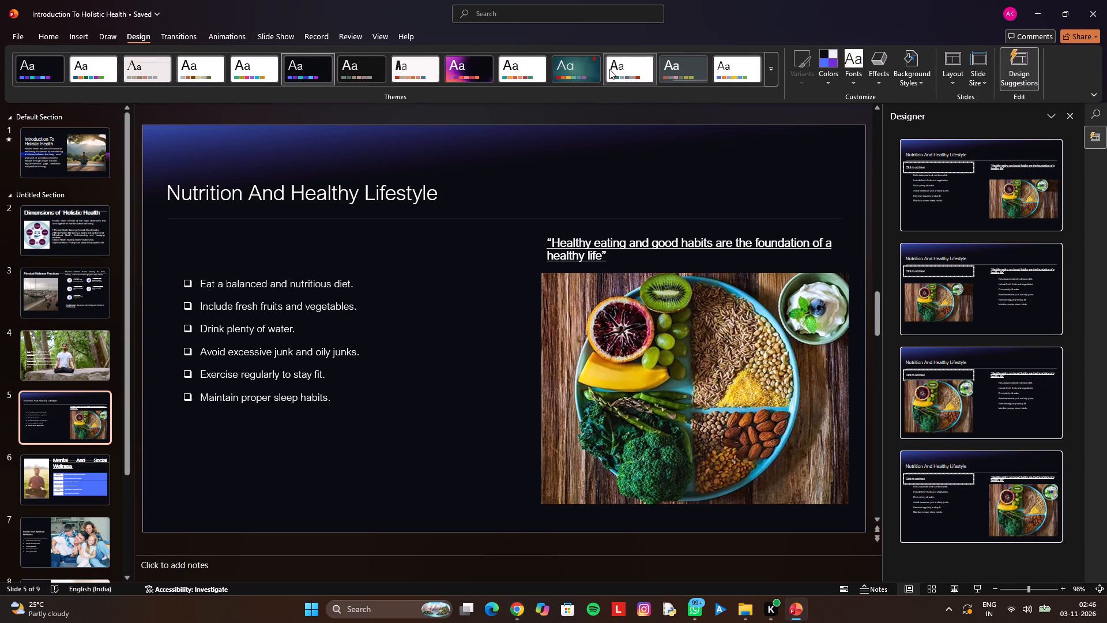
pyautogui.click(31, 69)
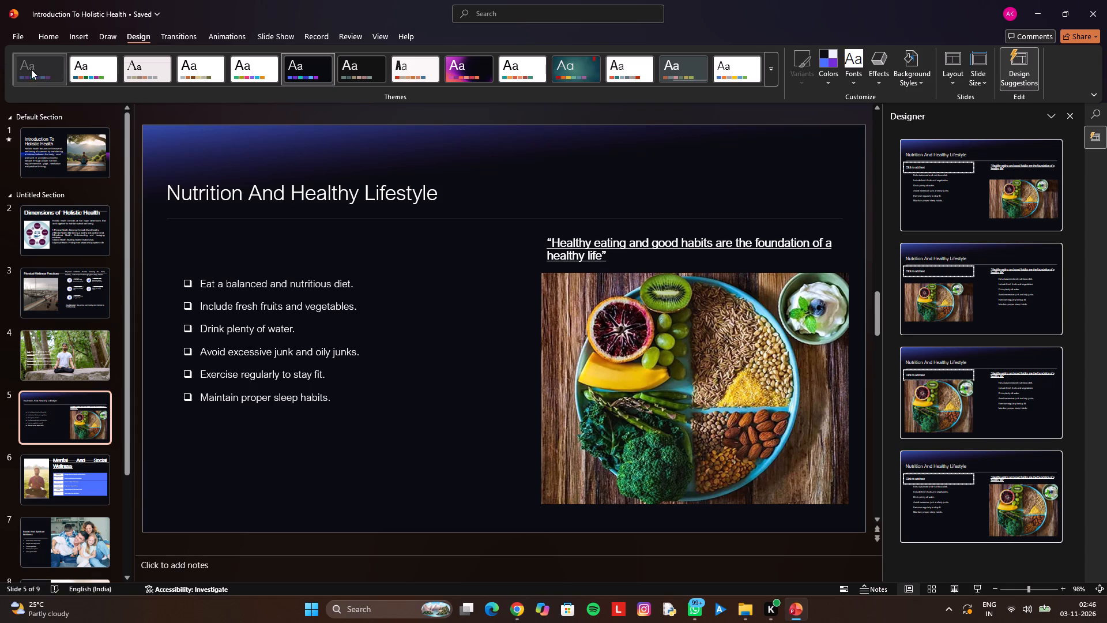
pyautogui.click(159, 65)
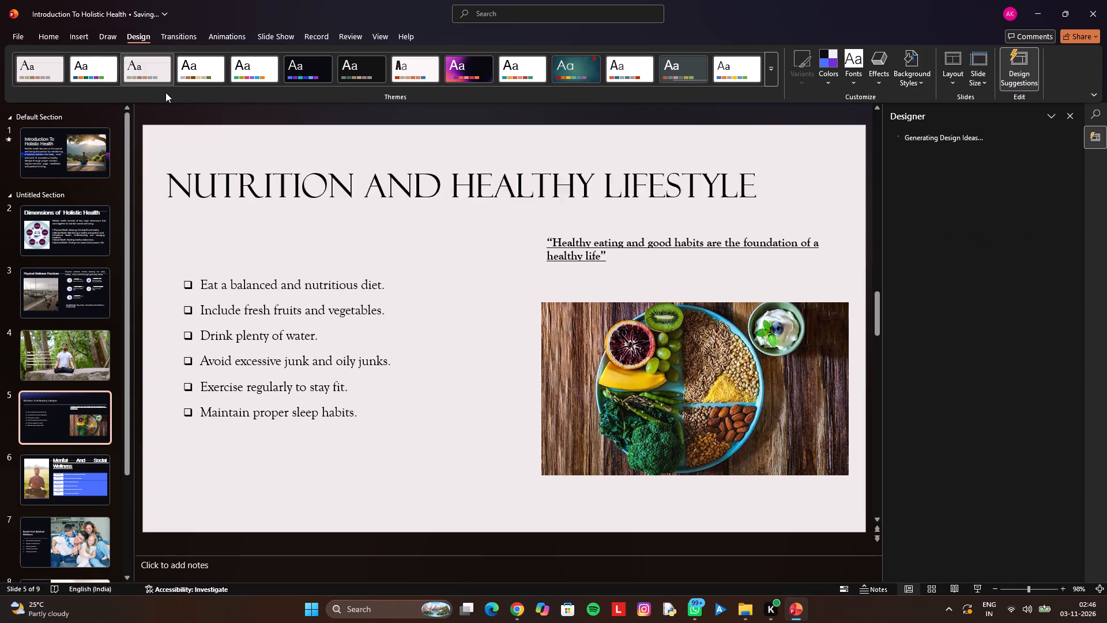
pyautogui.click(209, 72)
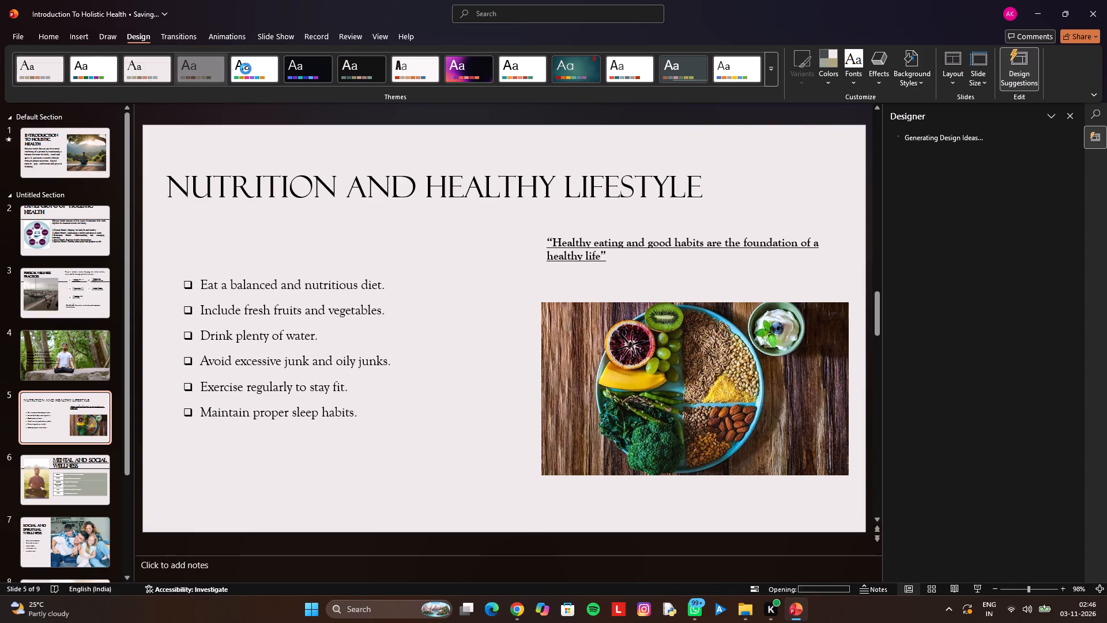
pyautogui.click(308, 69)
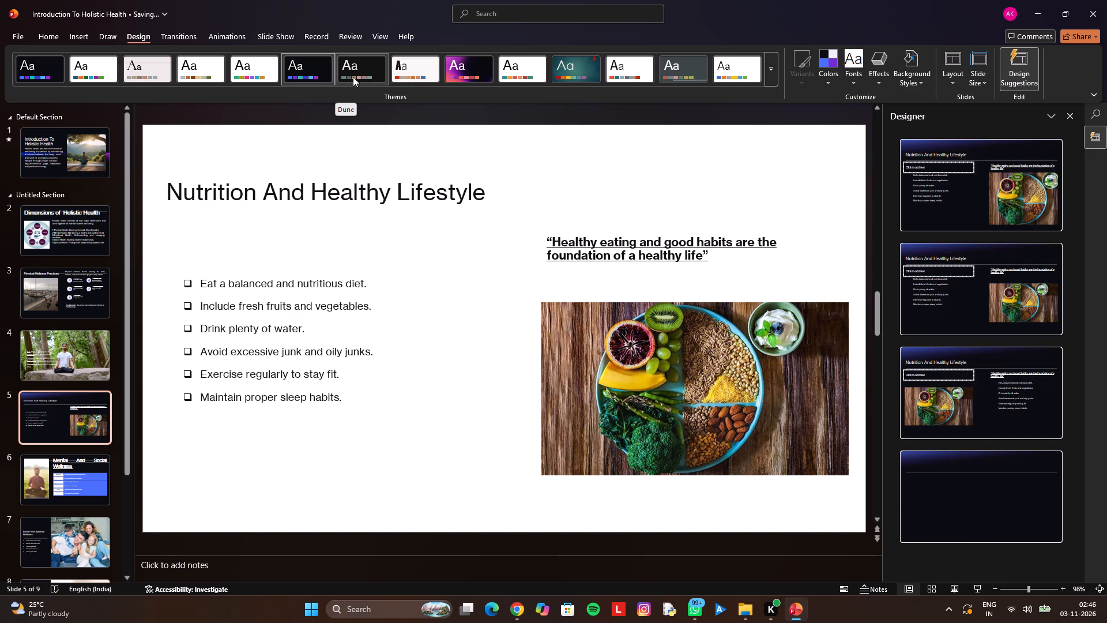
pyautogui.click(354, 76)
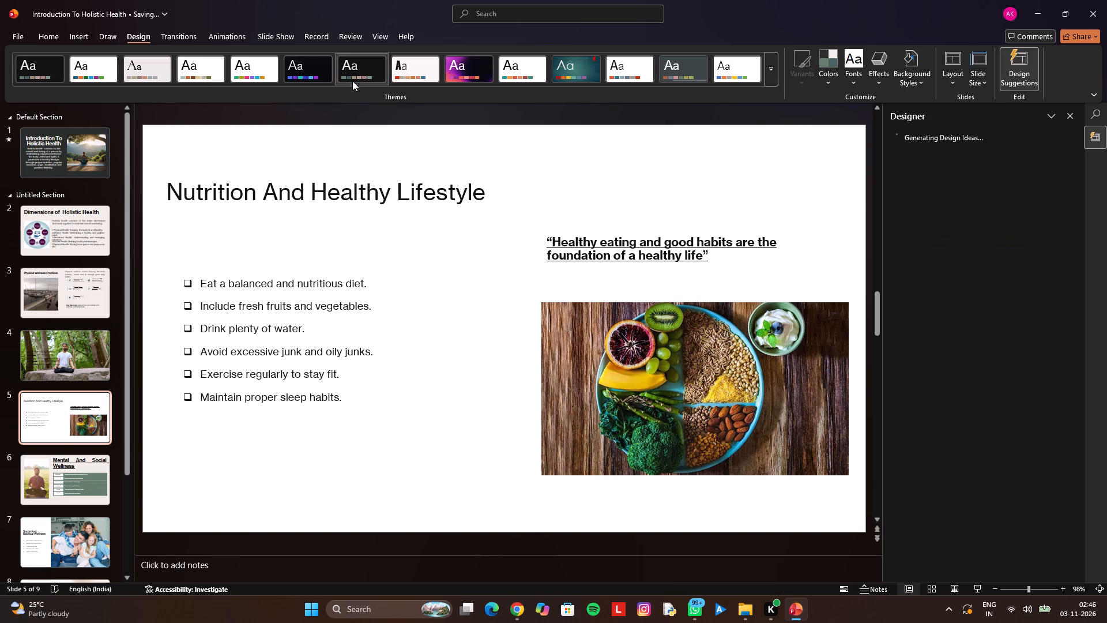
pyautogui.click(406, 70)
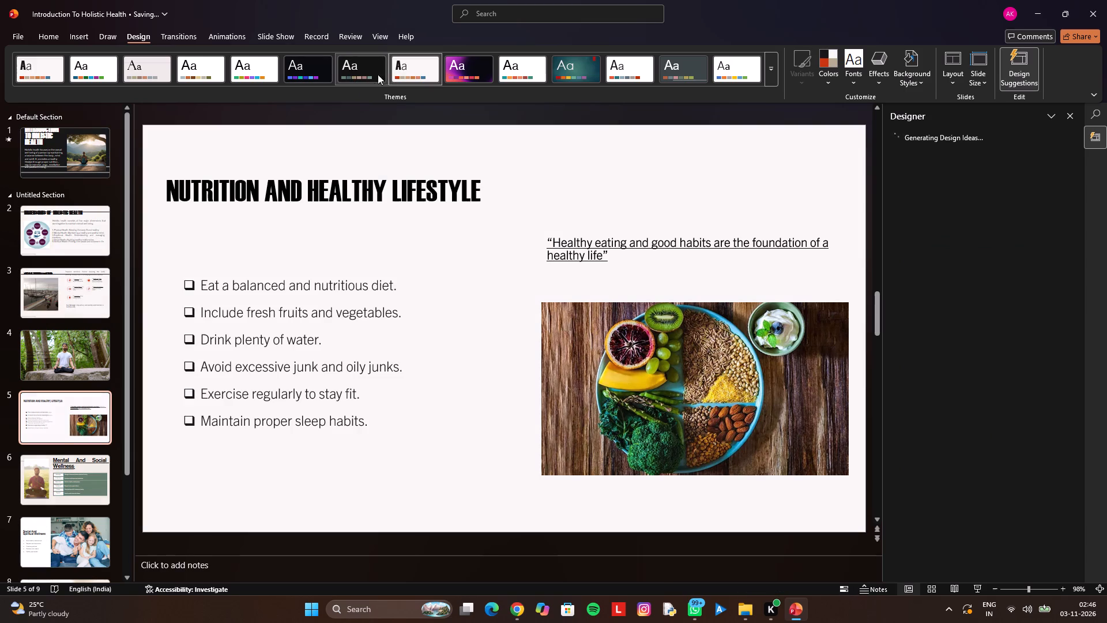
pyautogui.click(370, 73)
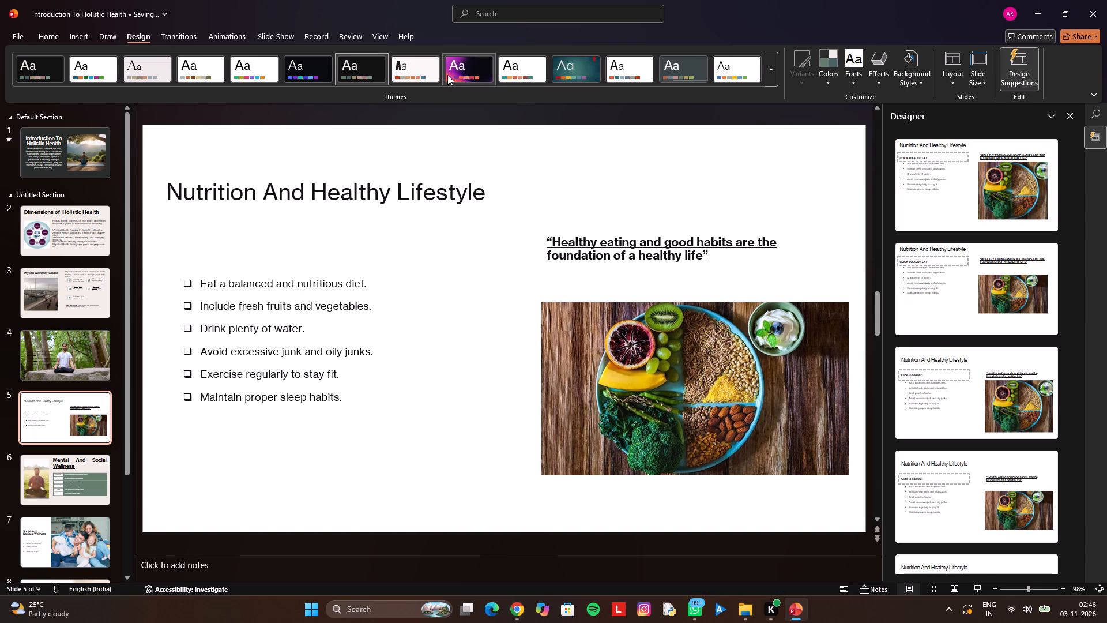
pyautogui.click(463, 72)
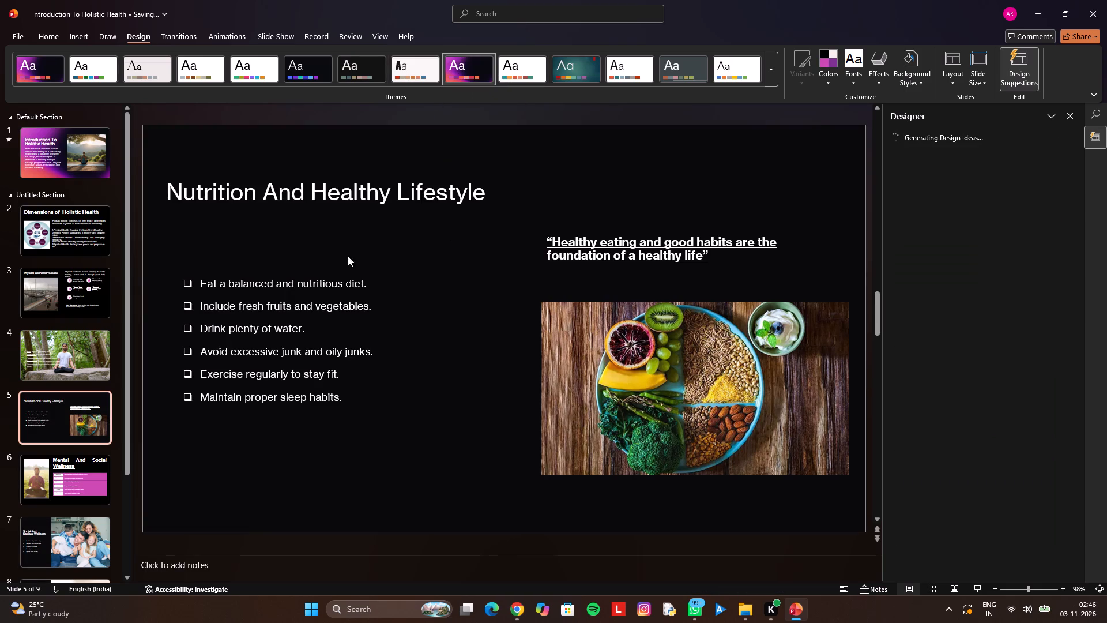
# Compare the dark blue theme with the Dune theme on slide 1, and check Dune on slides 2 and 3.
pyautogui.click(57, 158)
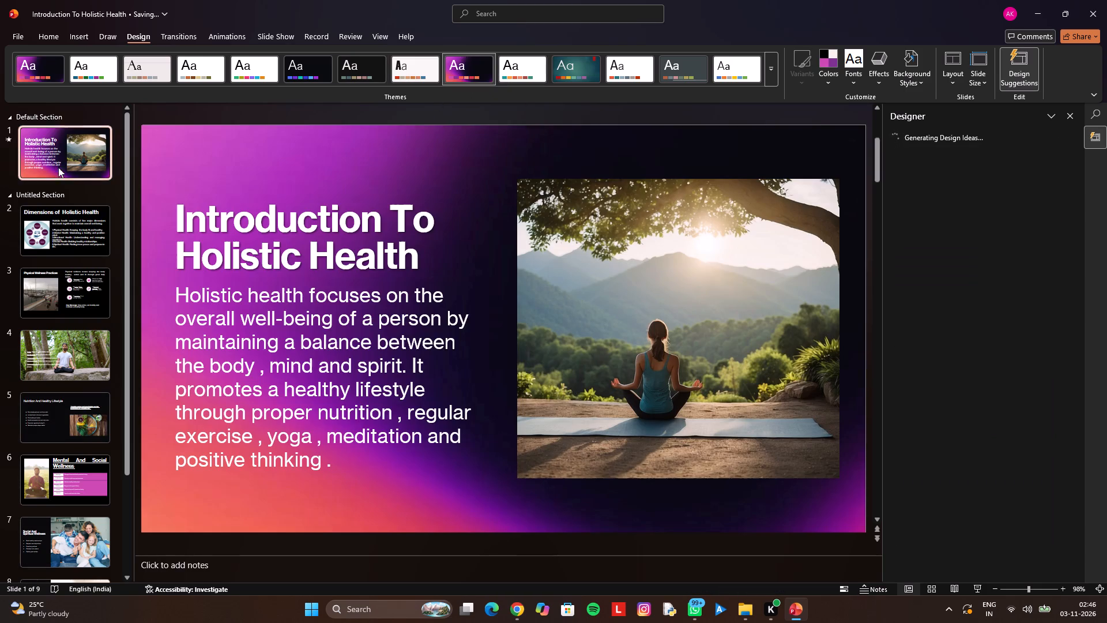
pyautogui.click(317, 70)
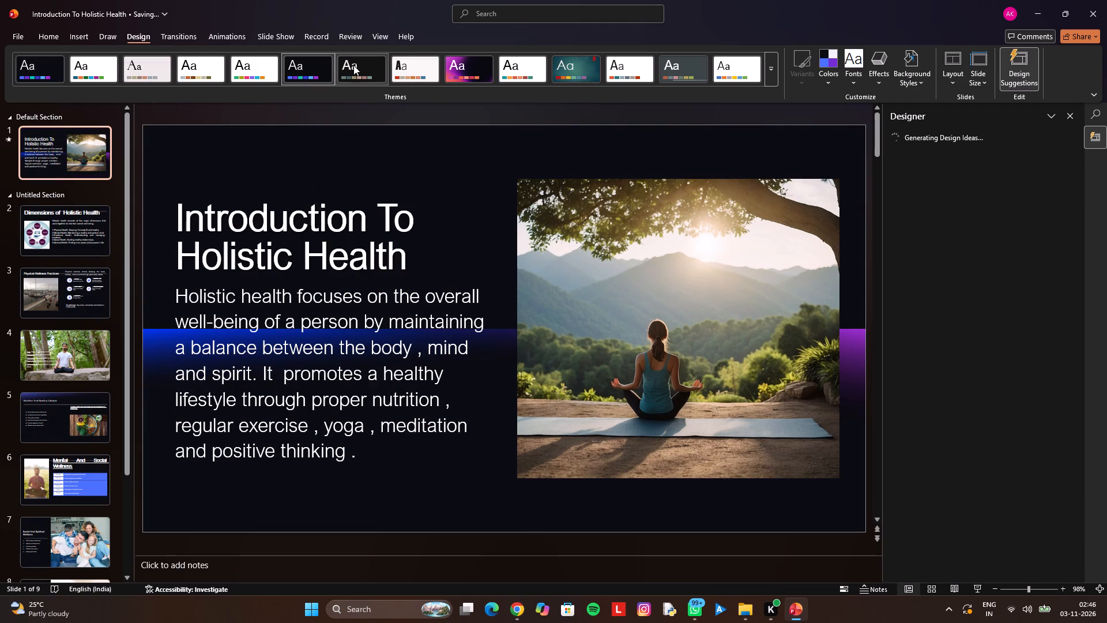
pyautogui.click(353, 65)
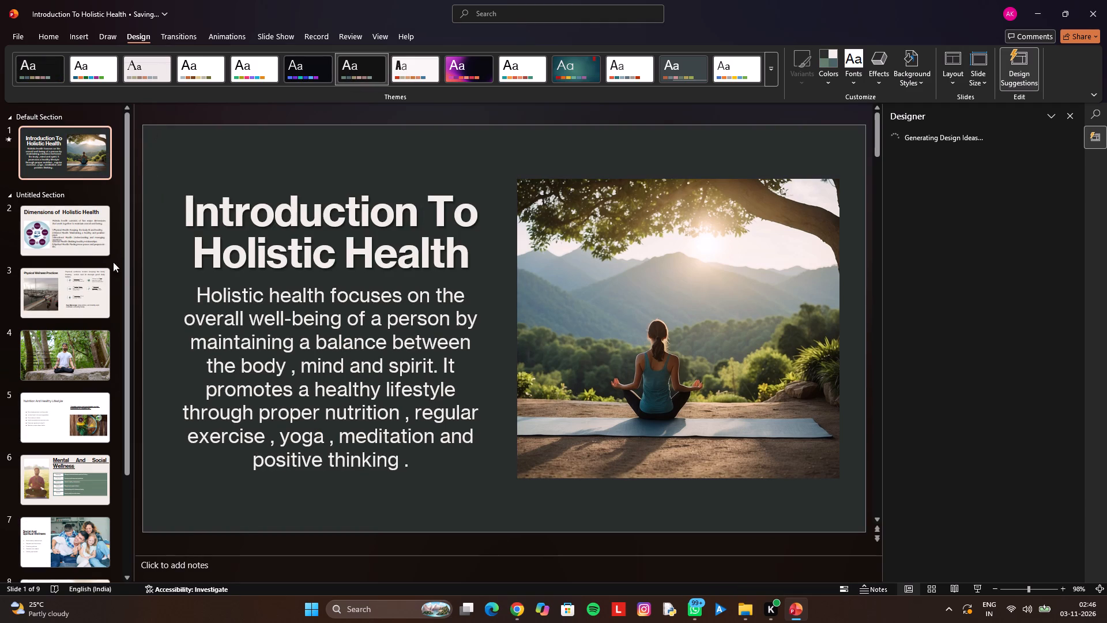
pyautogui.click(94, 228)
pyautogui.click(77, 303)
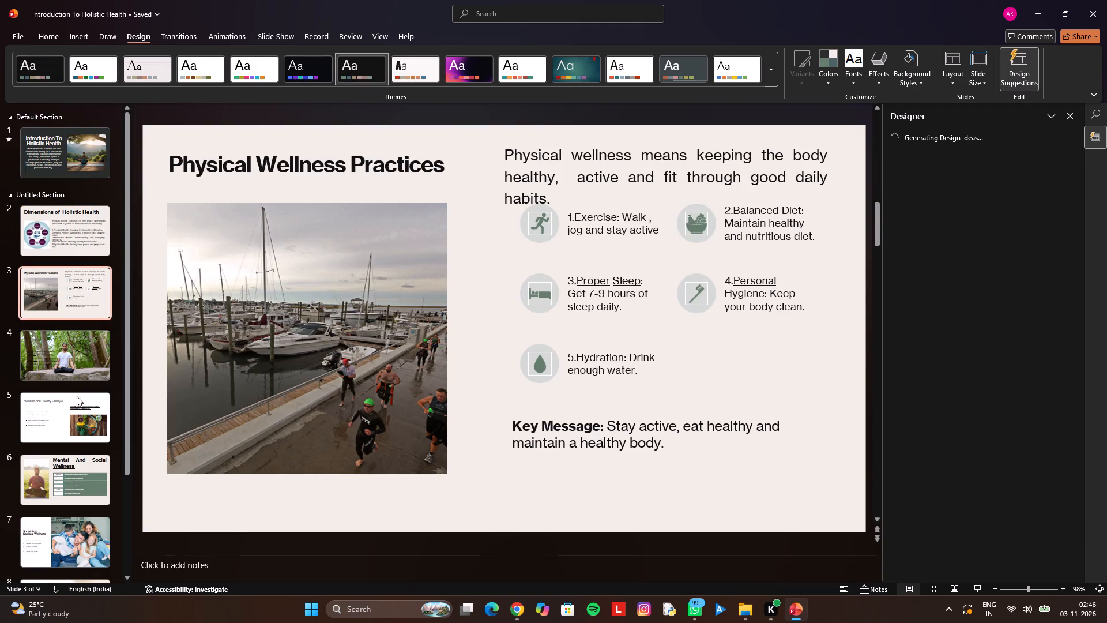
# Apply the light theme with bold condensed headings and red accents to the presentation.
pyautogui.click(411, 76)
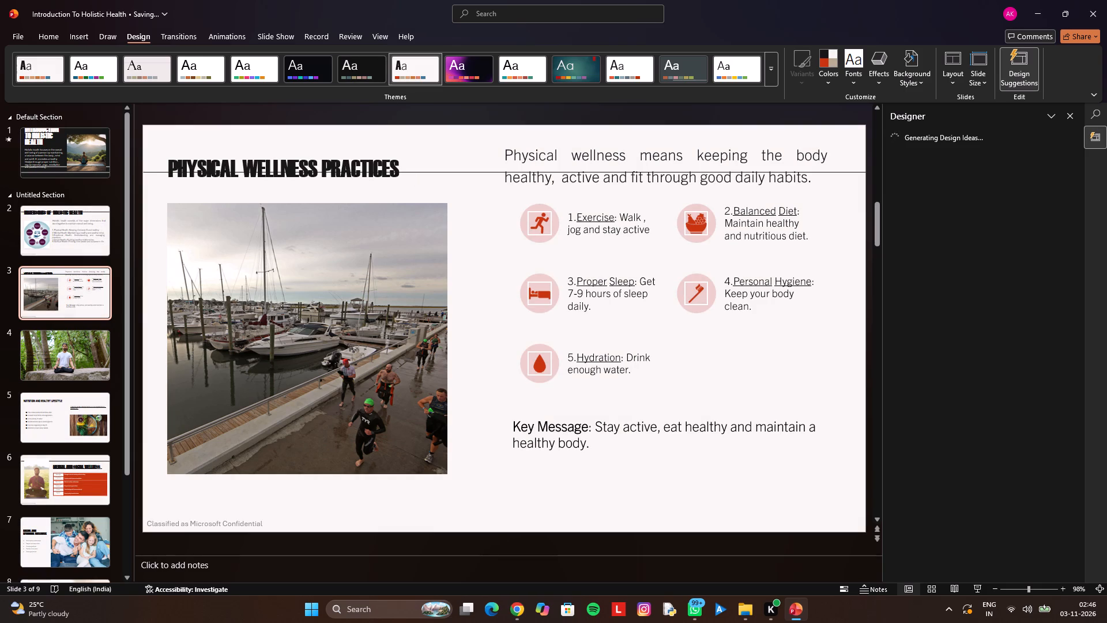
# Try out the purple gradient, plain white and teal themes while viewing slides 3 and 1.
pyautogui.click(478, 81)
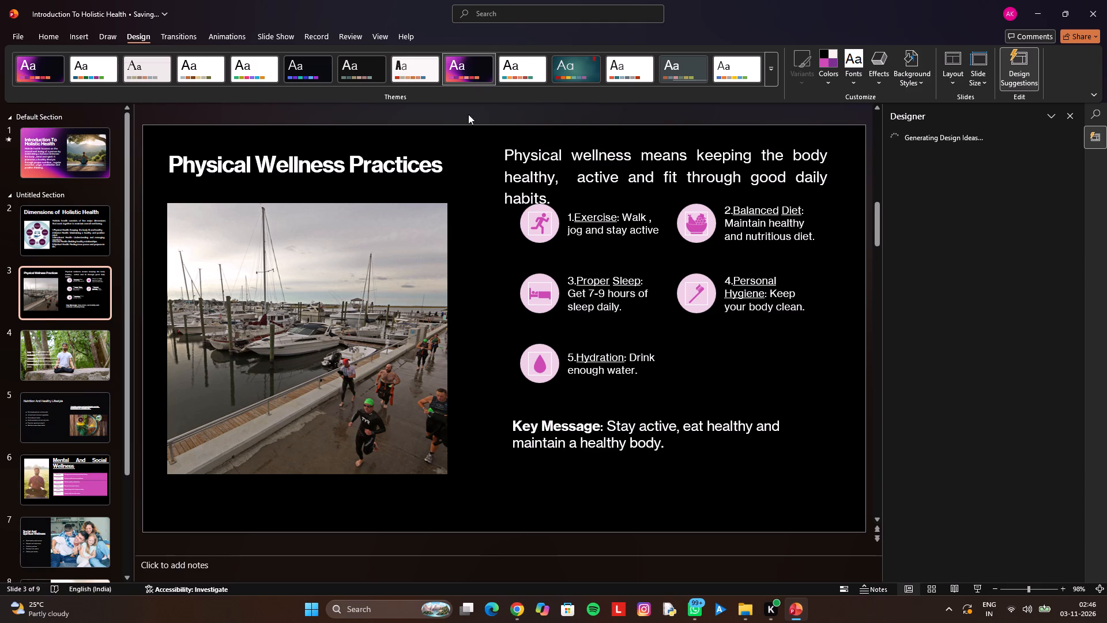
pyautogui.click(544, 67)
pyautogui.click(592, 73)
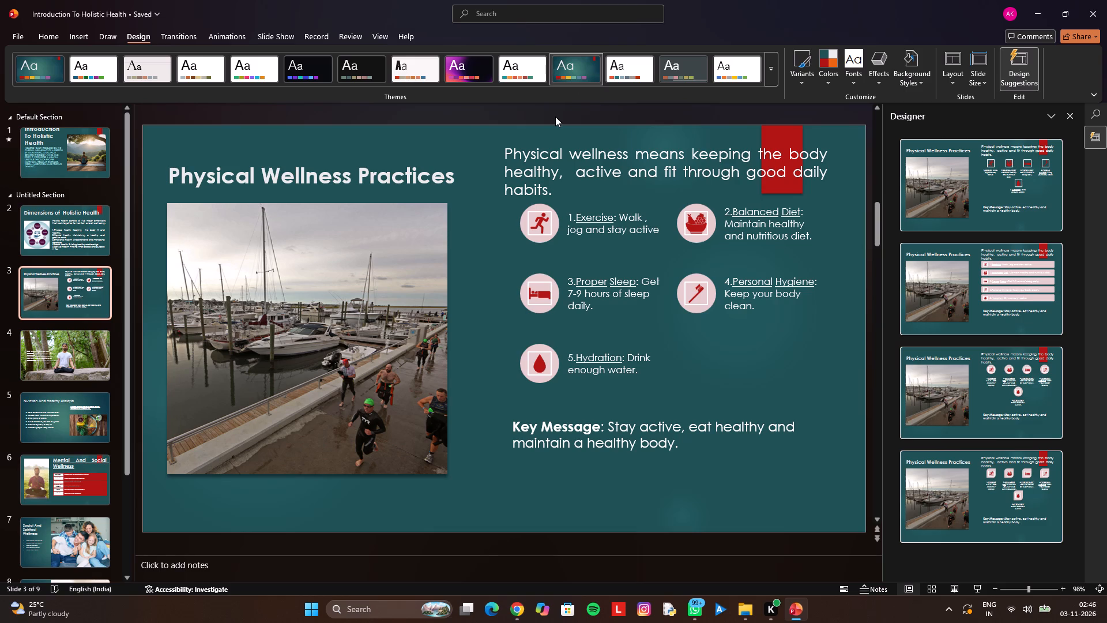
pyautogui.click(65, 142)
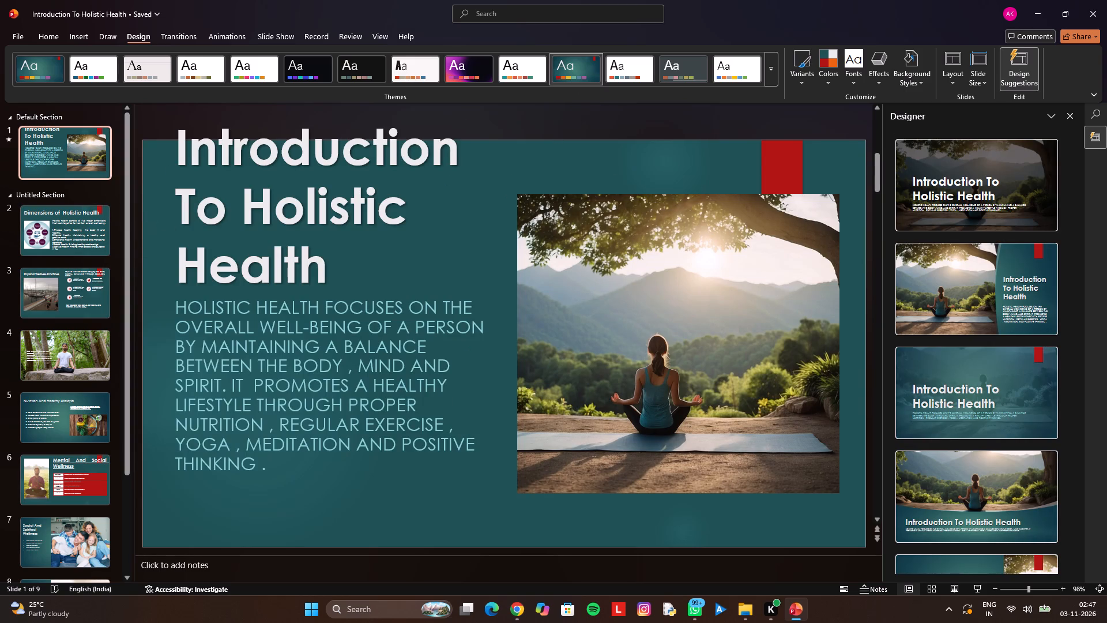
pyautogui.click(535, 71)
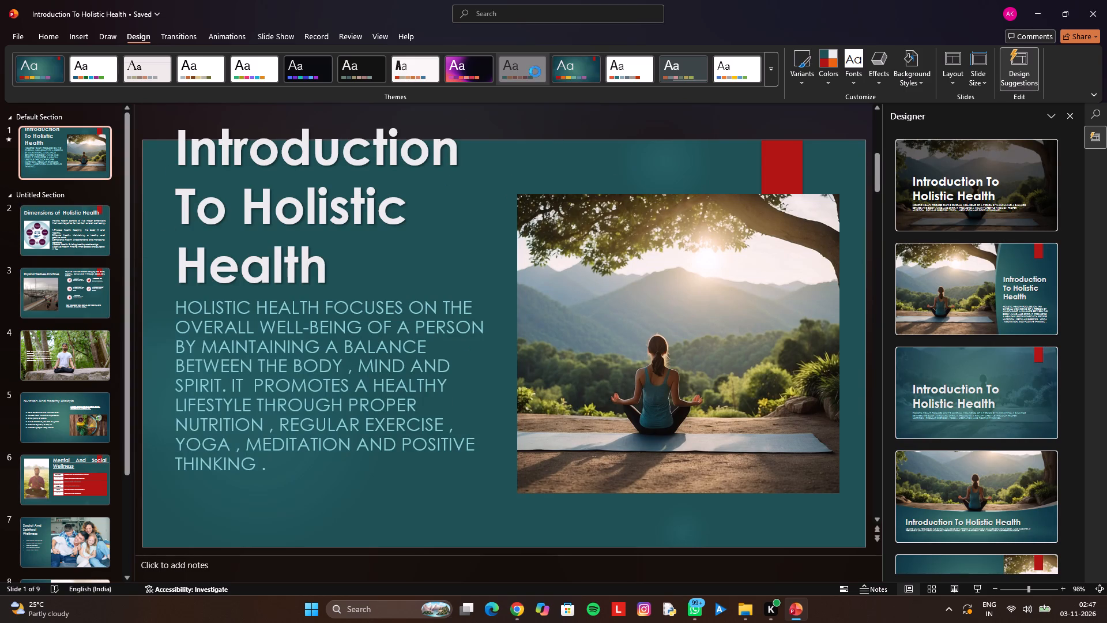
# Apply the dark theme with blue and purple gradient accents to the presentation.
pyautogui.click(299, 63)
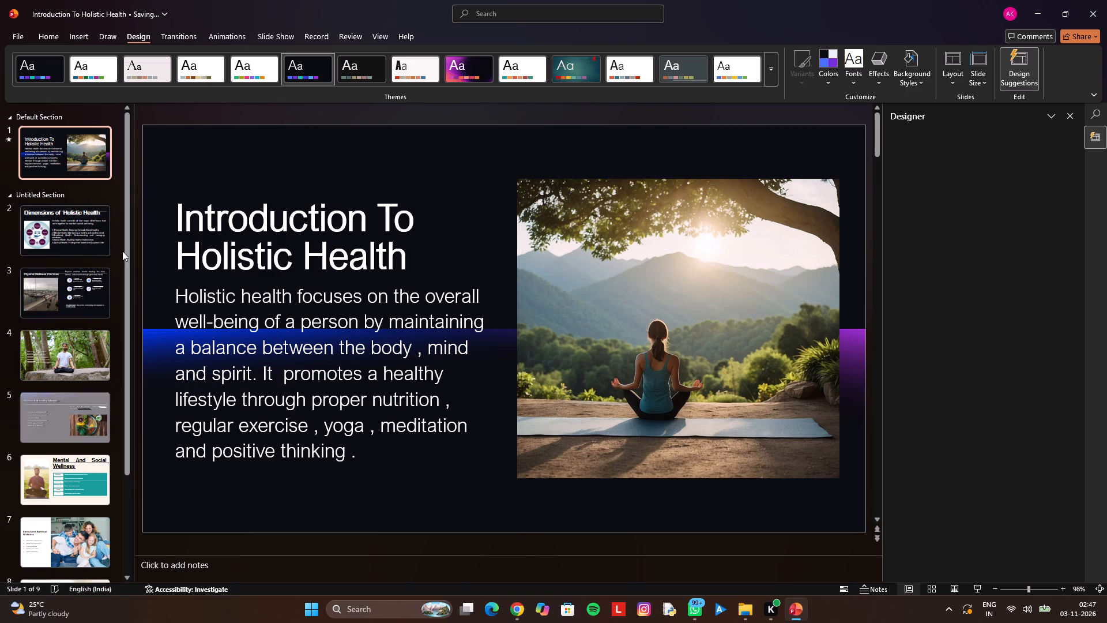
# Review how the dark blue theme looks across the slides, from the introduction to the Conclusion slide.
pyautogui.click(86, 153)
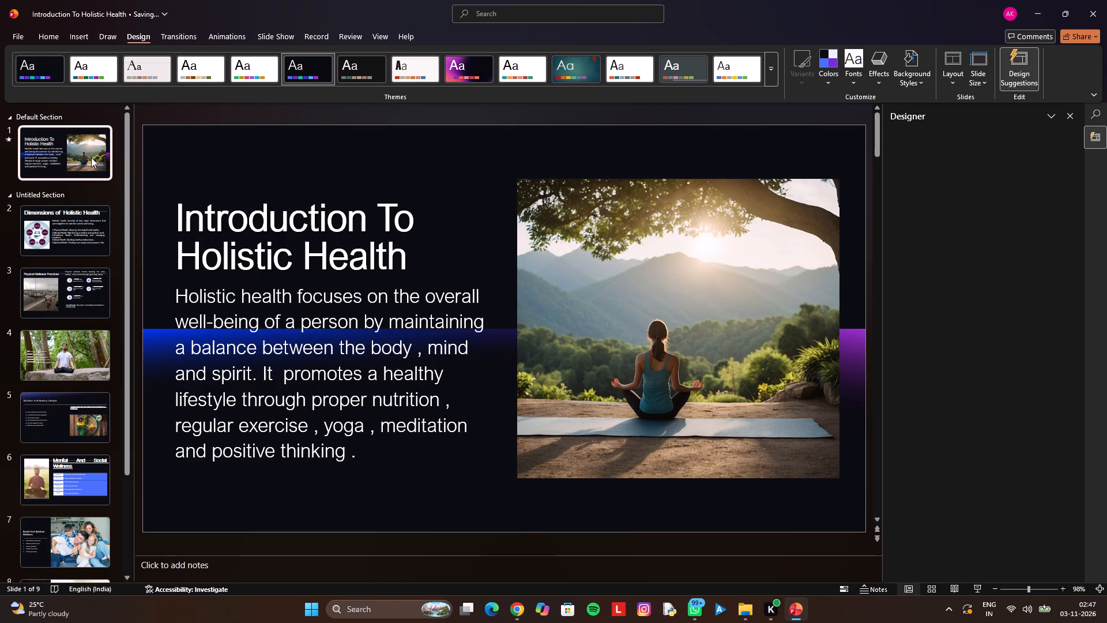
pyautogui.click(85, 225)
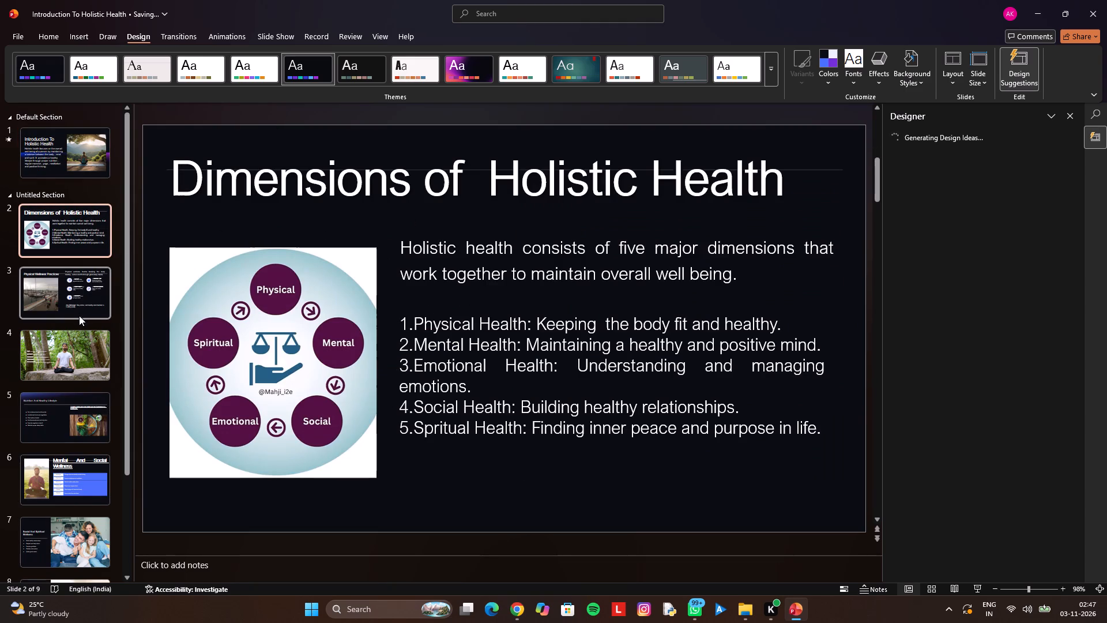
pyautogui.click(77, 281)
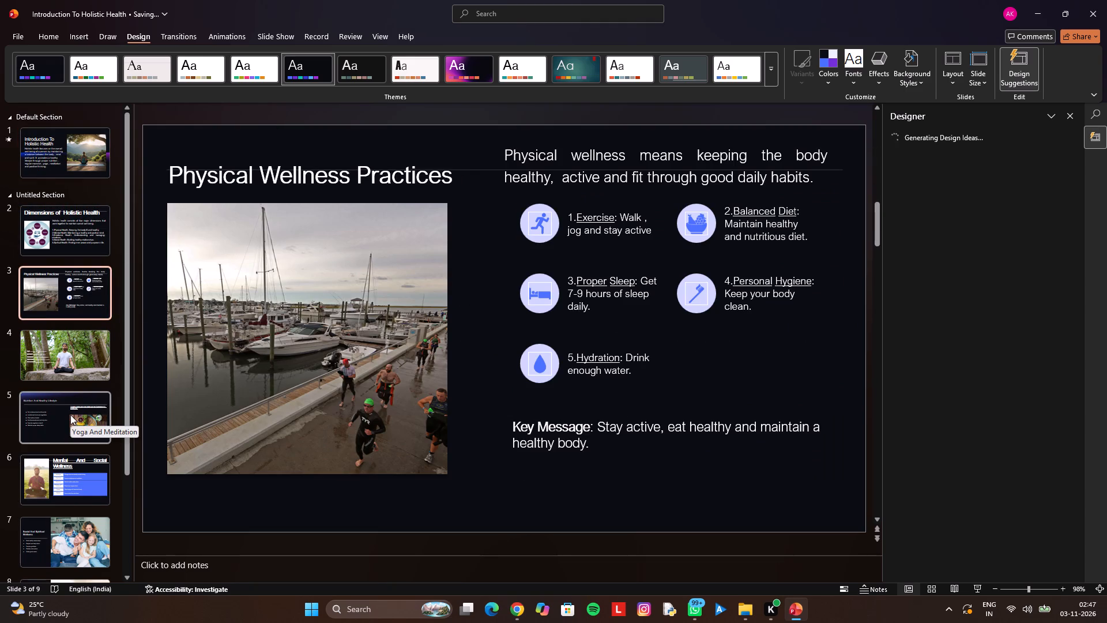
pyautogui.click(93, 344)
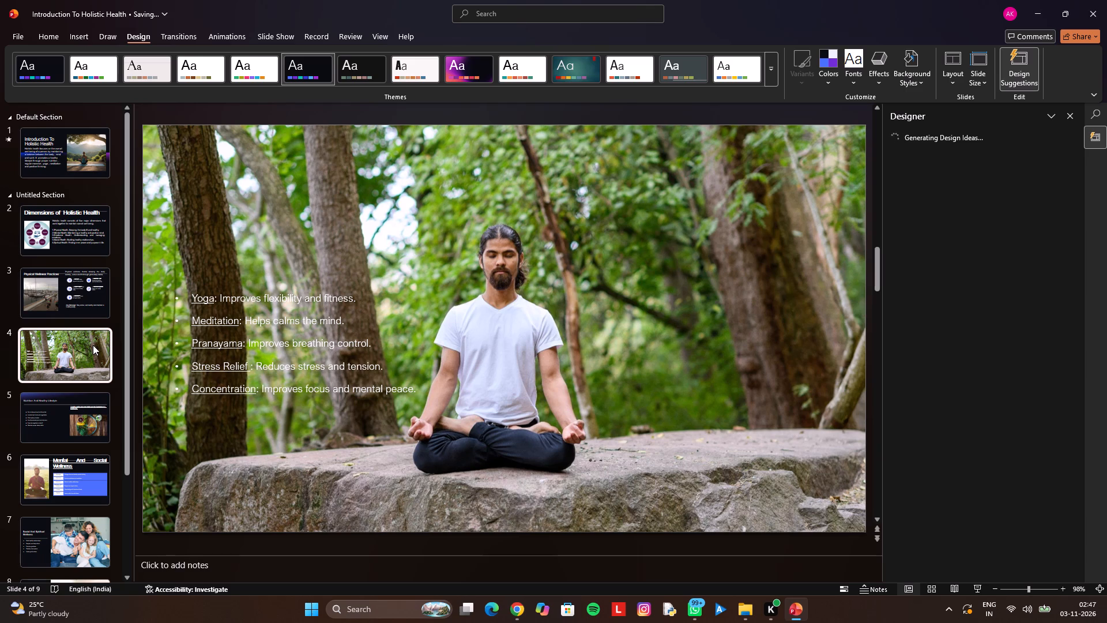
pyautogui.click(78, 395)
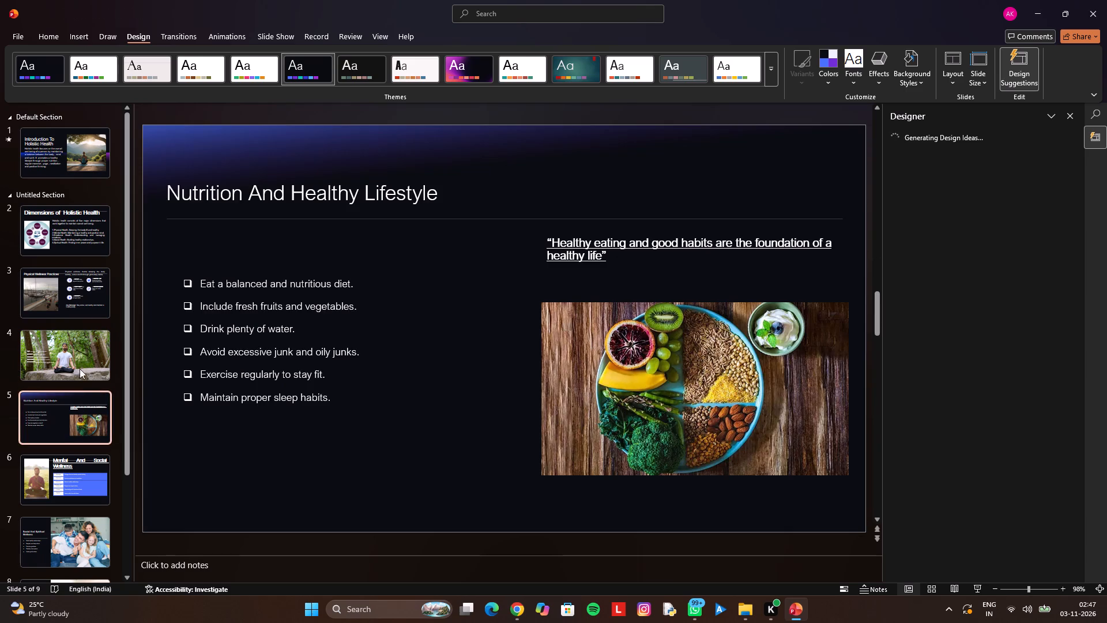
pyautogui.click(91, 351)
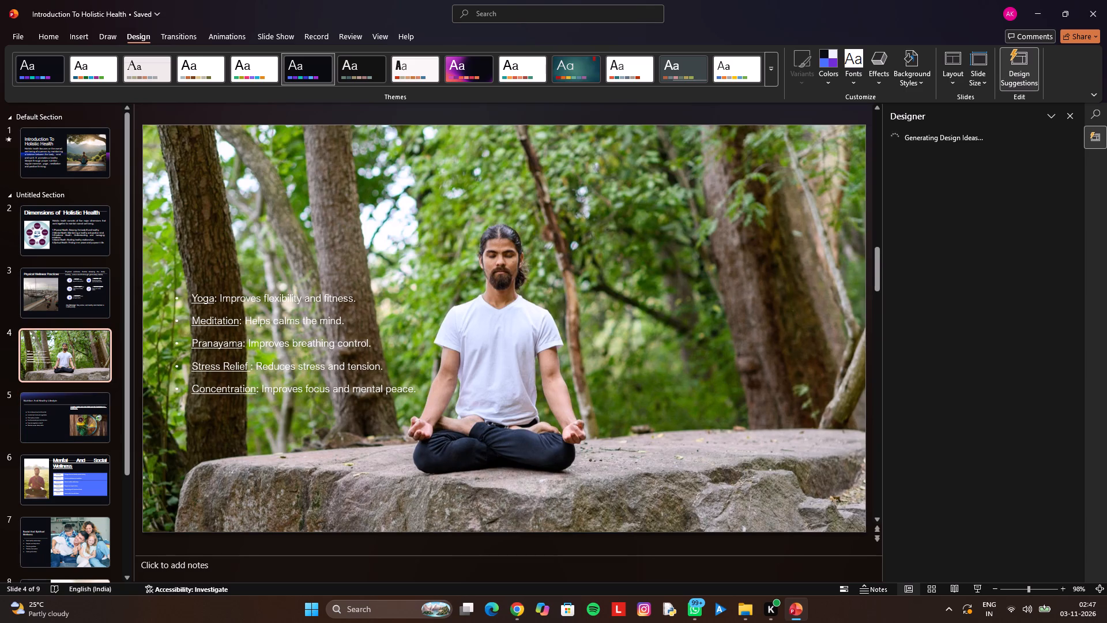
pyautogui.click(115, 419)
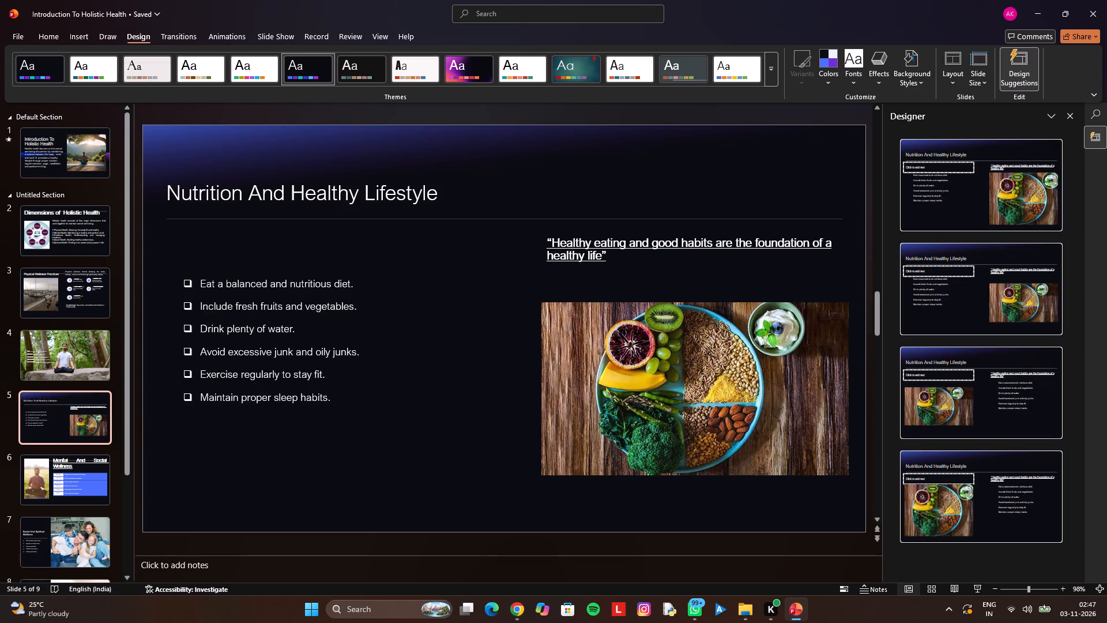
pyautogui.click(74, 469)
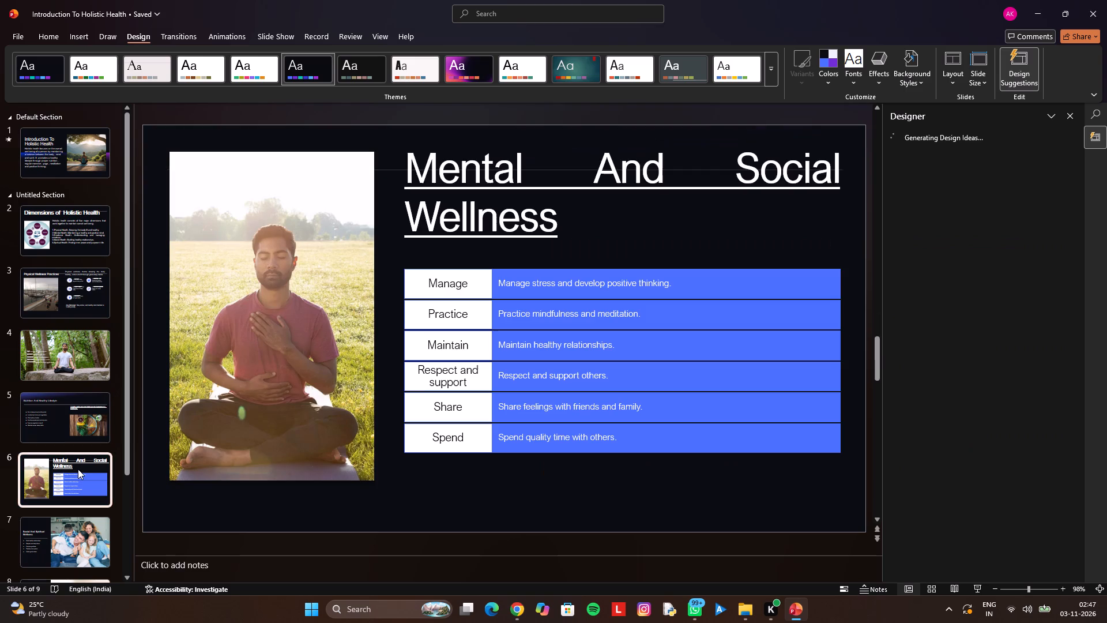
pyautogui.scroll(-1, 78, 469)
pyautogui.click(71, 411)
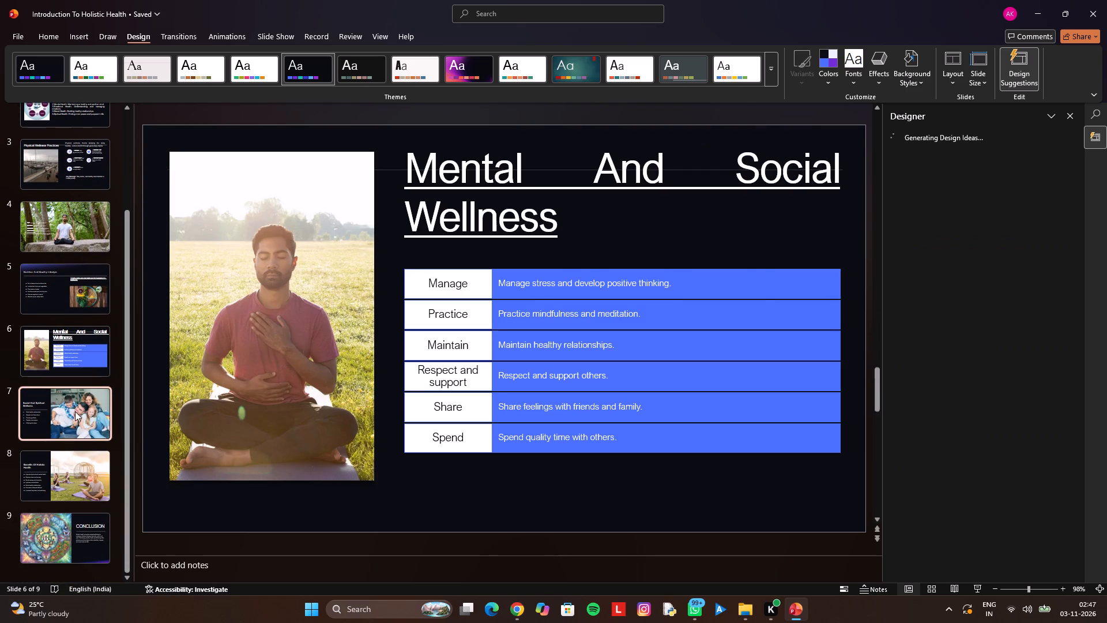
pyautogui.click(83, 455)
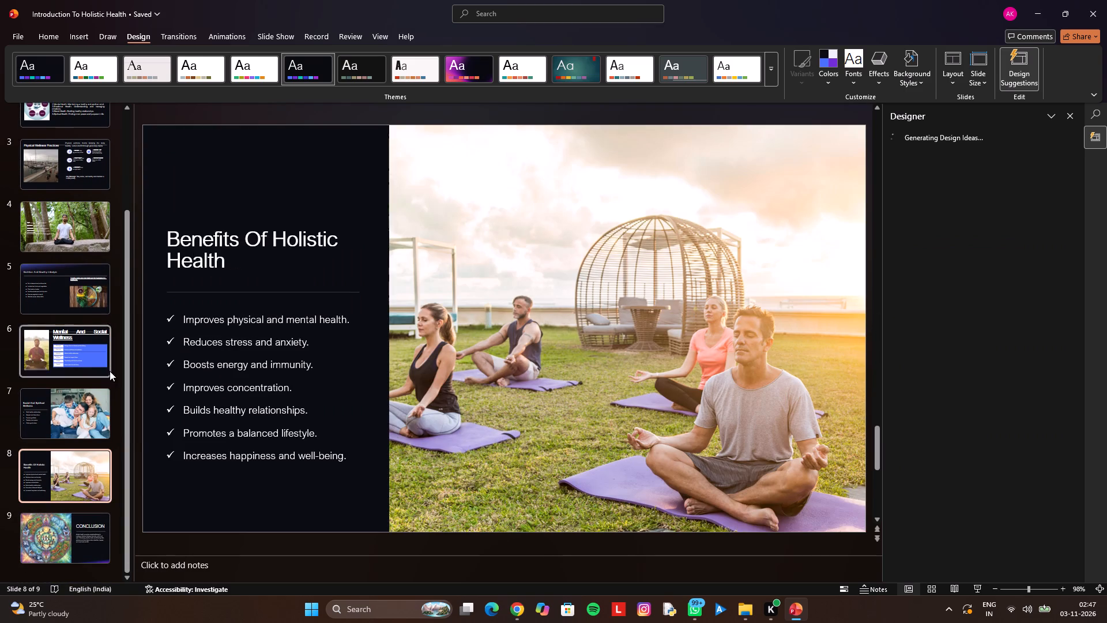
pyautogui.scroll(-1, 104, 383)
pyautogui.click(100, 520)
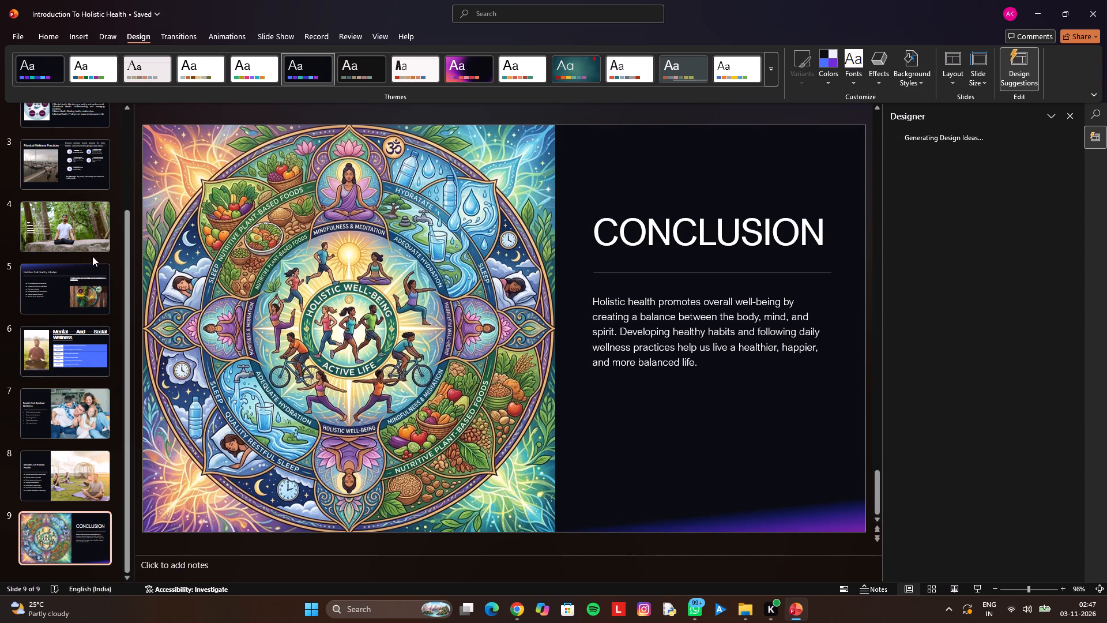
# Apply to slide 4 the Designer layout with the title and bullets in a dark panel beside the full-height meditation photo.
pyautogui.click(88, 214)
pyautogui.click(313, 211)
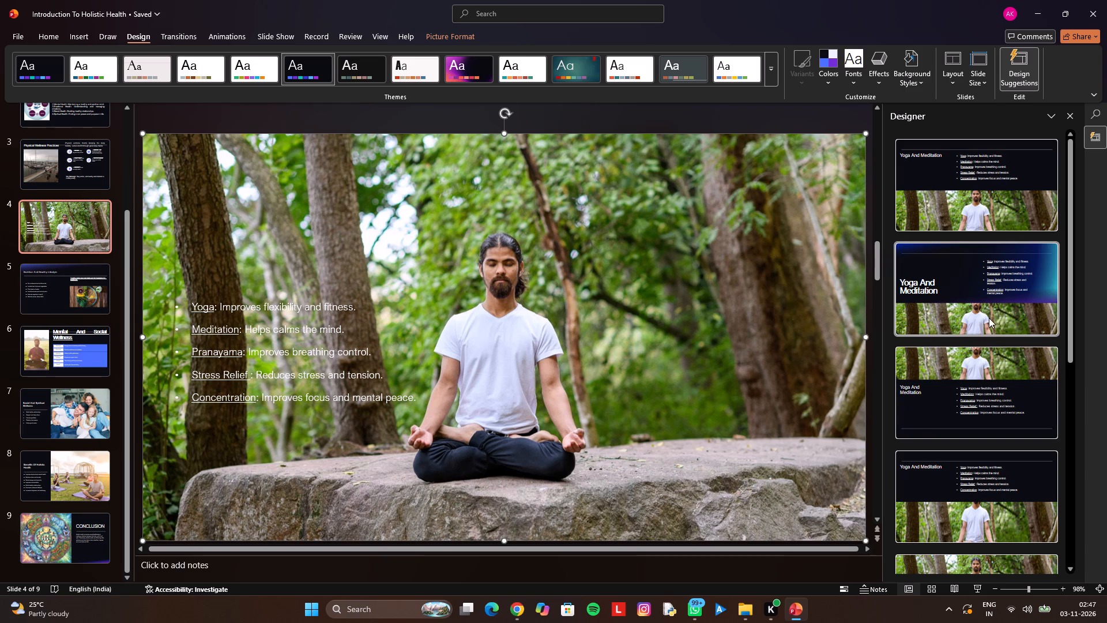
pyautogui.click(954, 299)
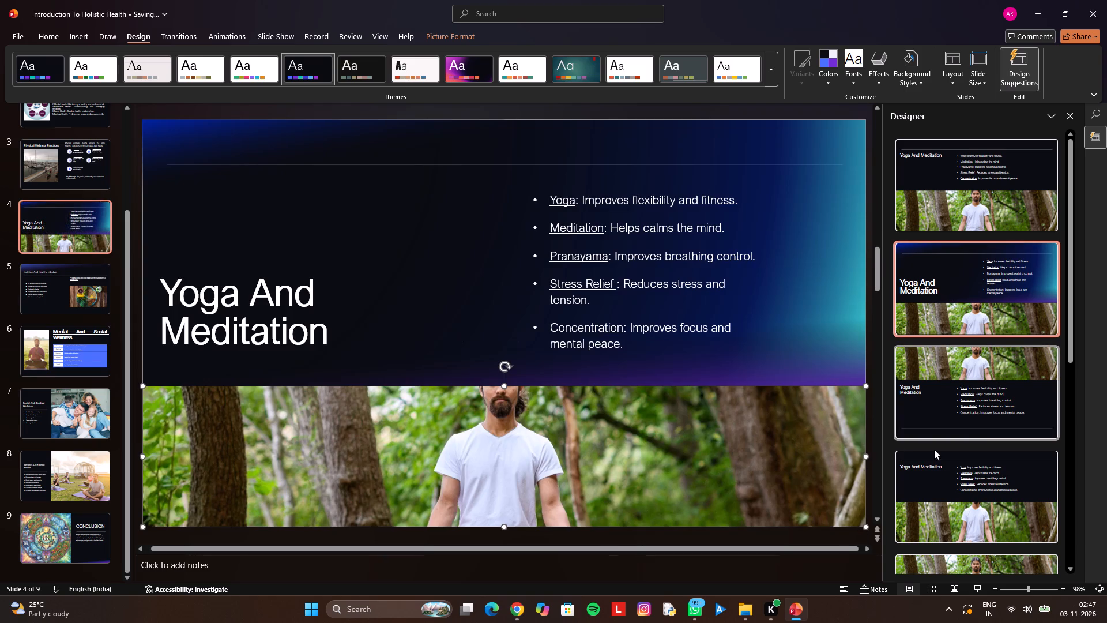
pyautogui.scroll(-2, 979, 439)
pyautogui.click(980, 407)
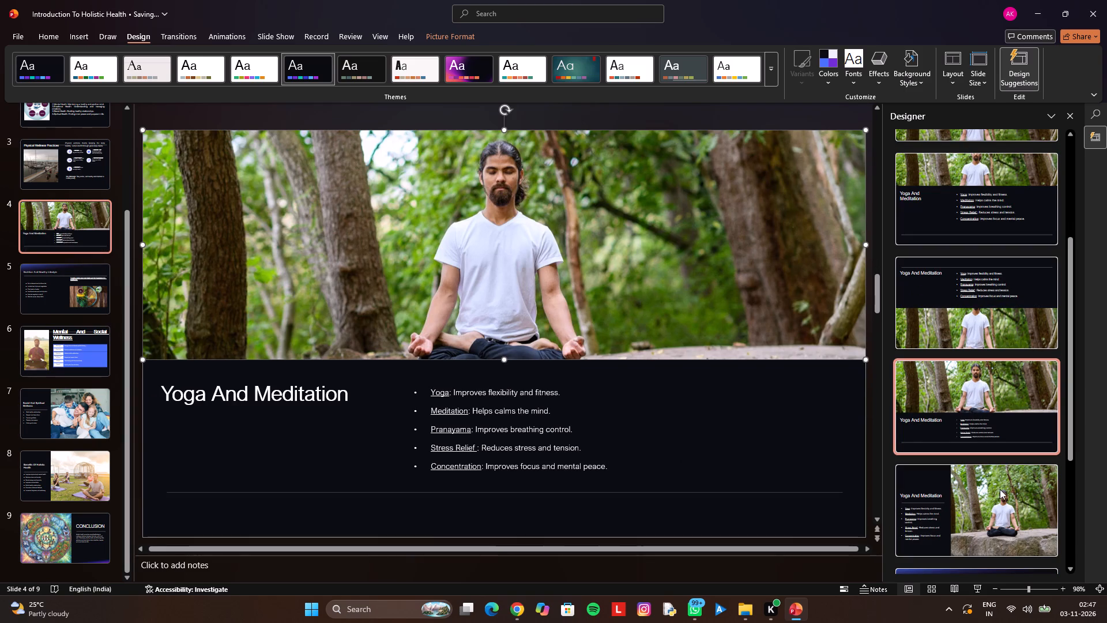
pyautogui.click(1000, 486)
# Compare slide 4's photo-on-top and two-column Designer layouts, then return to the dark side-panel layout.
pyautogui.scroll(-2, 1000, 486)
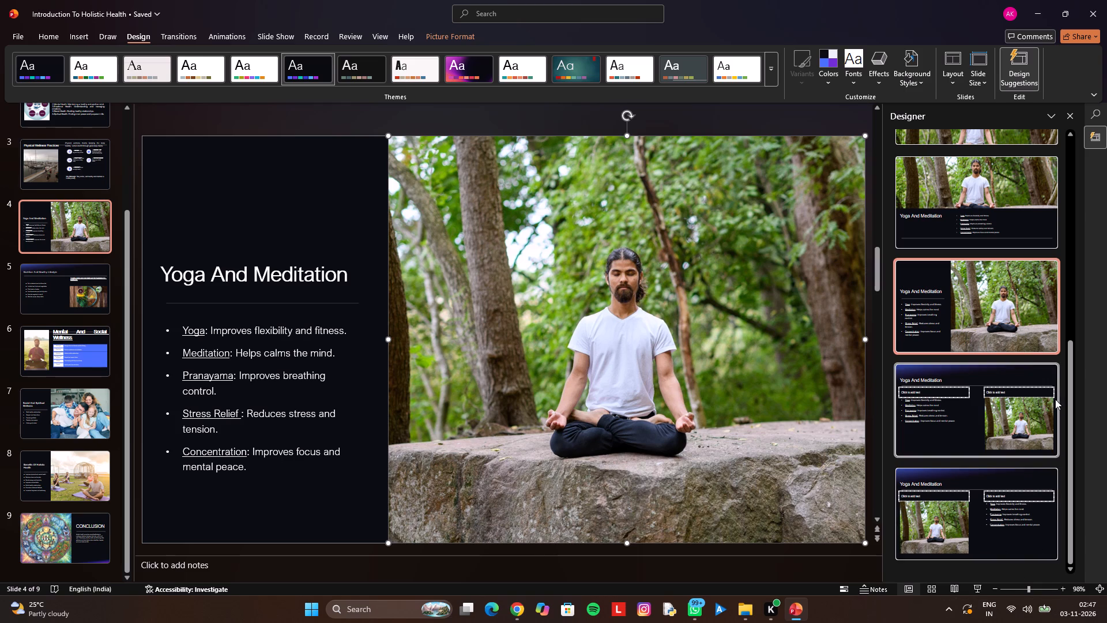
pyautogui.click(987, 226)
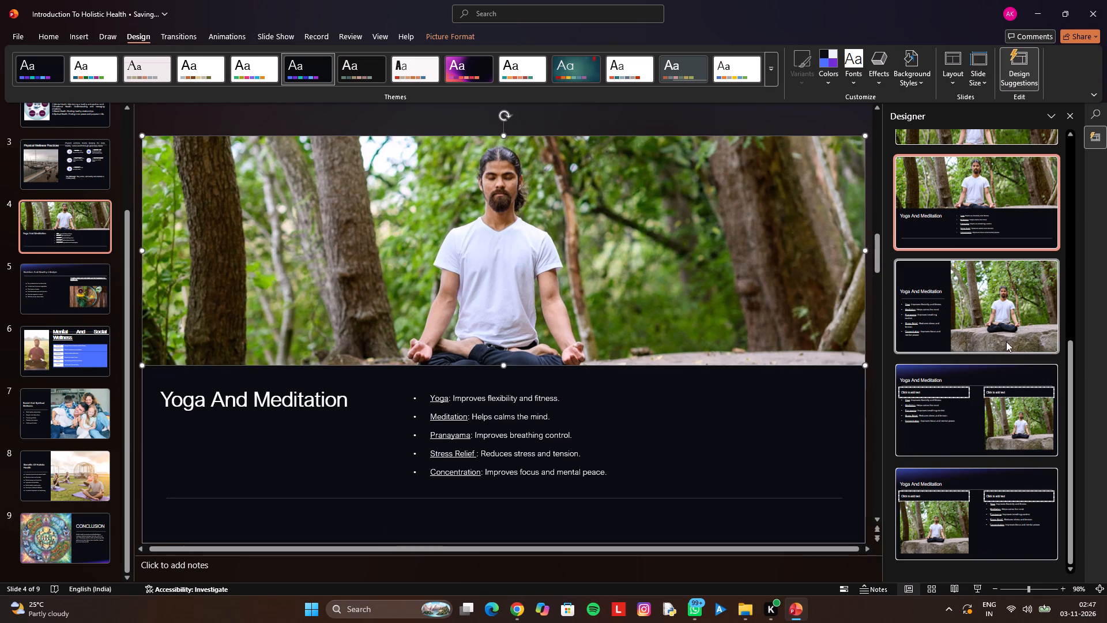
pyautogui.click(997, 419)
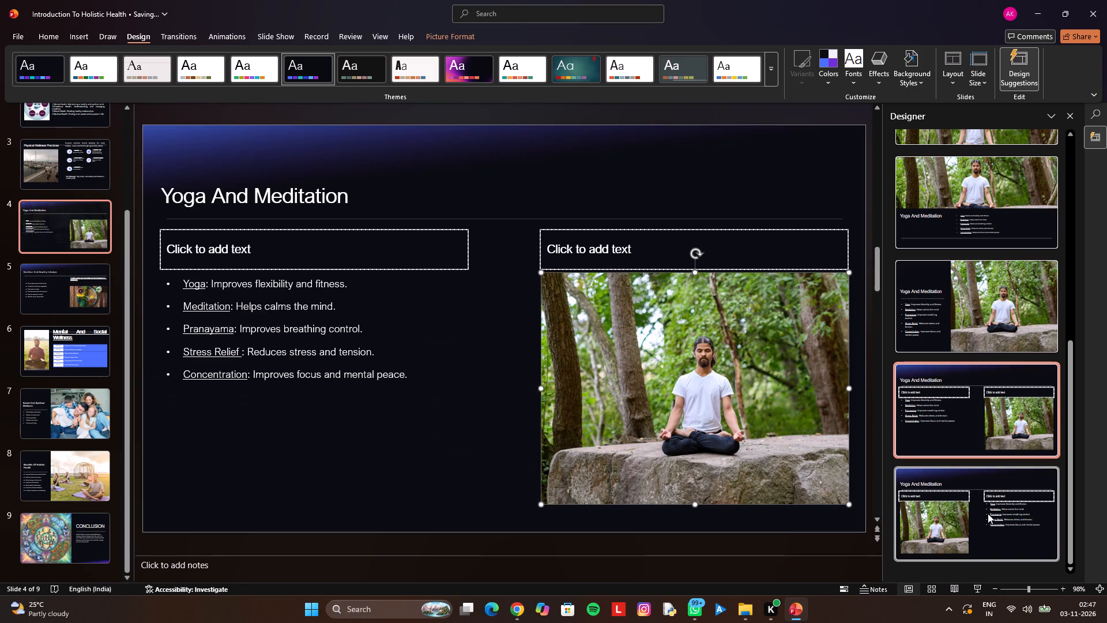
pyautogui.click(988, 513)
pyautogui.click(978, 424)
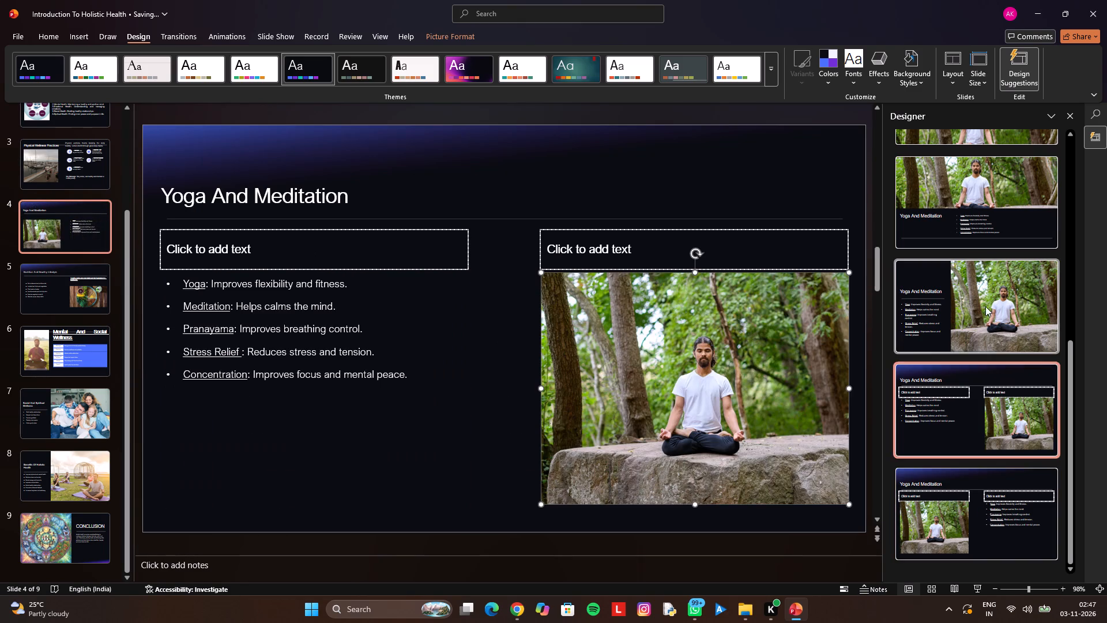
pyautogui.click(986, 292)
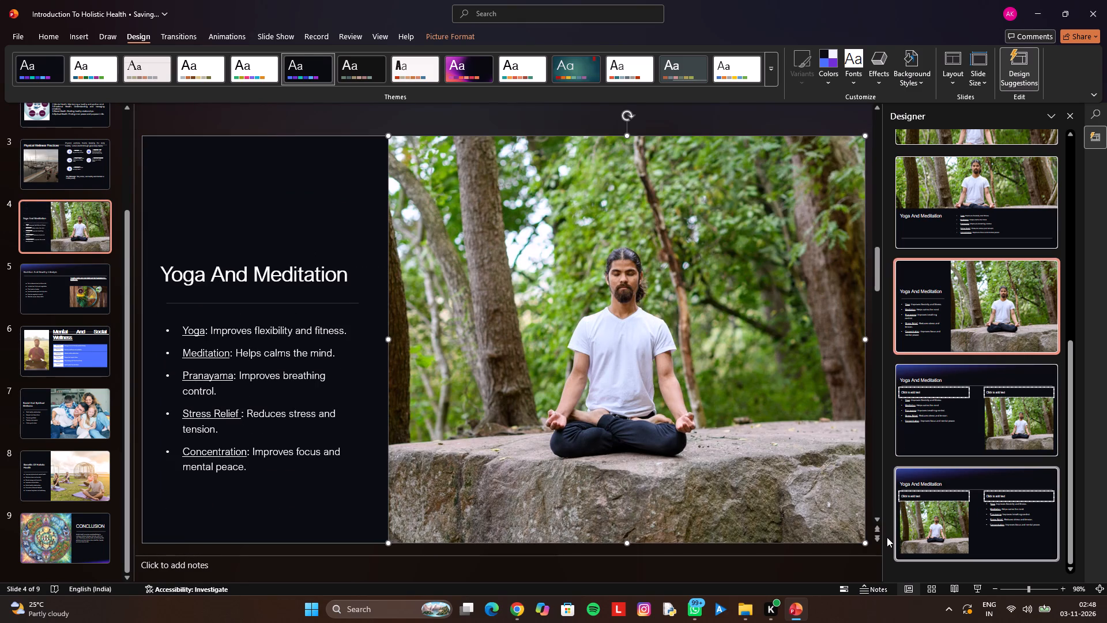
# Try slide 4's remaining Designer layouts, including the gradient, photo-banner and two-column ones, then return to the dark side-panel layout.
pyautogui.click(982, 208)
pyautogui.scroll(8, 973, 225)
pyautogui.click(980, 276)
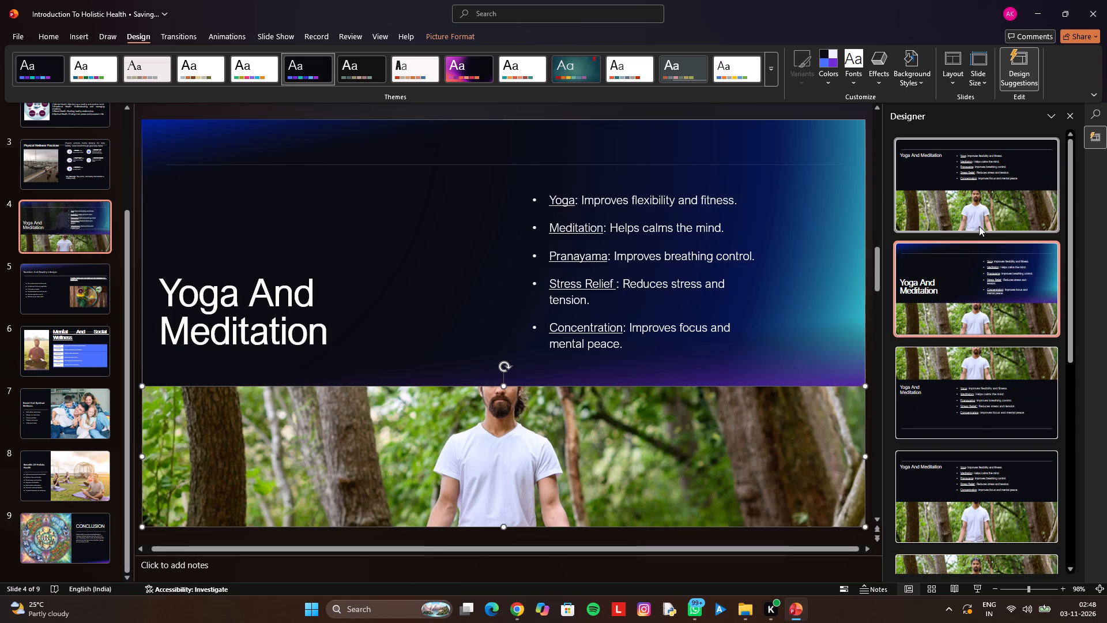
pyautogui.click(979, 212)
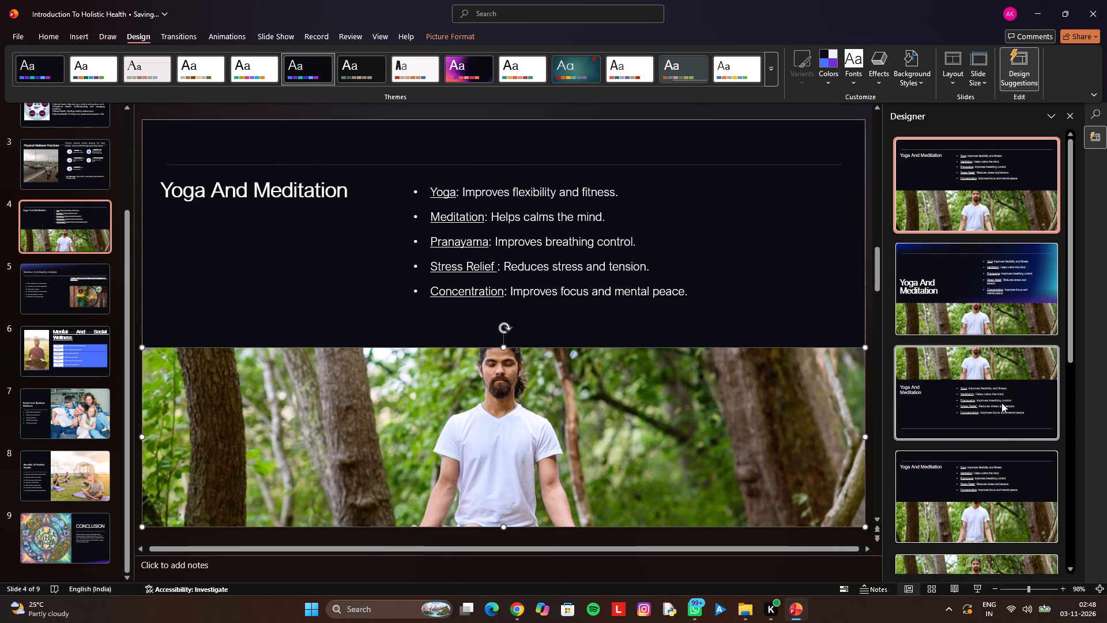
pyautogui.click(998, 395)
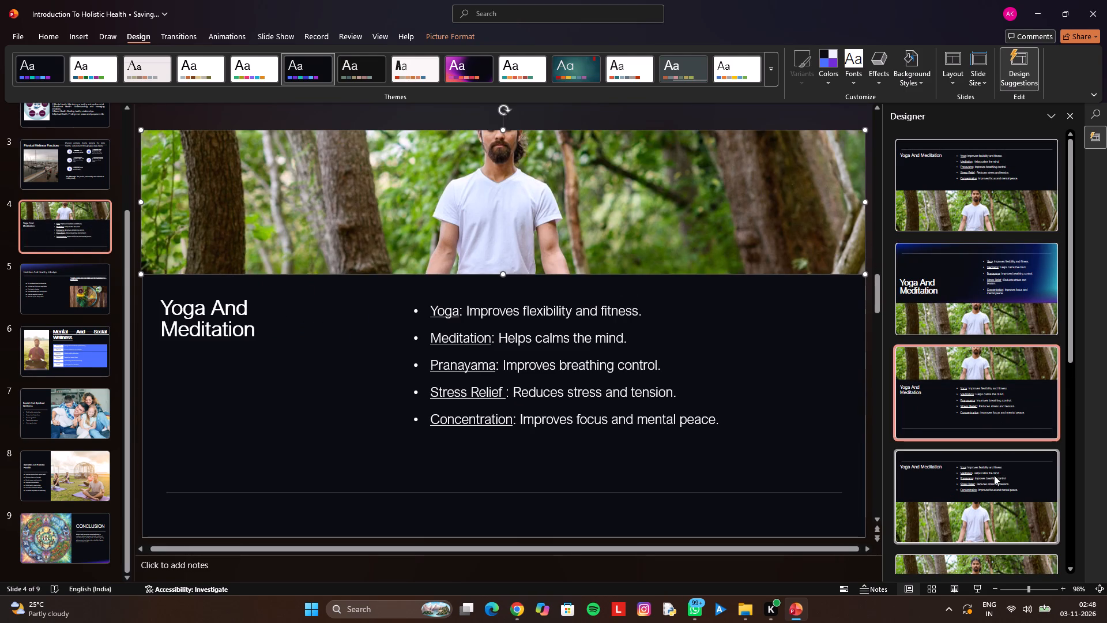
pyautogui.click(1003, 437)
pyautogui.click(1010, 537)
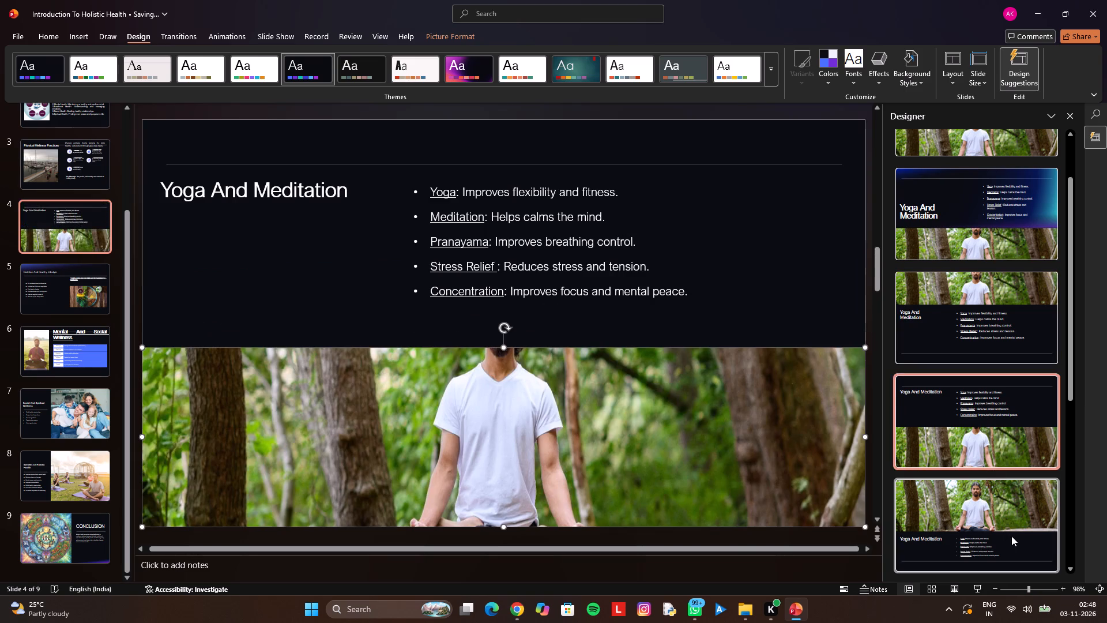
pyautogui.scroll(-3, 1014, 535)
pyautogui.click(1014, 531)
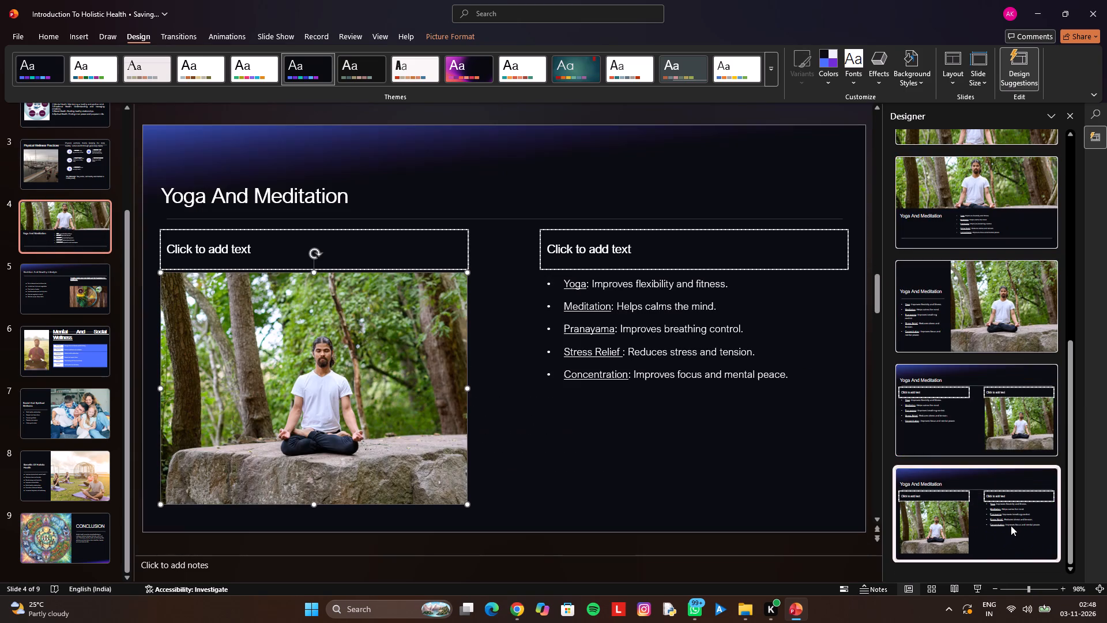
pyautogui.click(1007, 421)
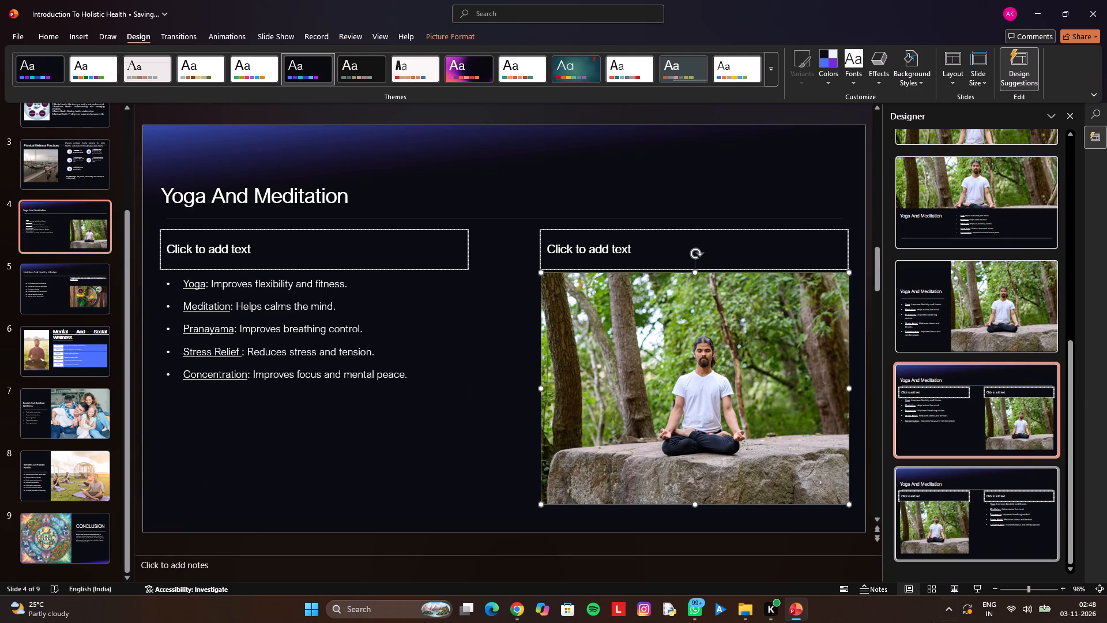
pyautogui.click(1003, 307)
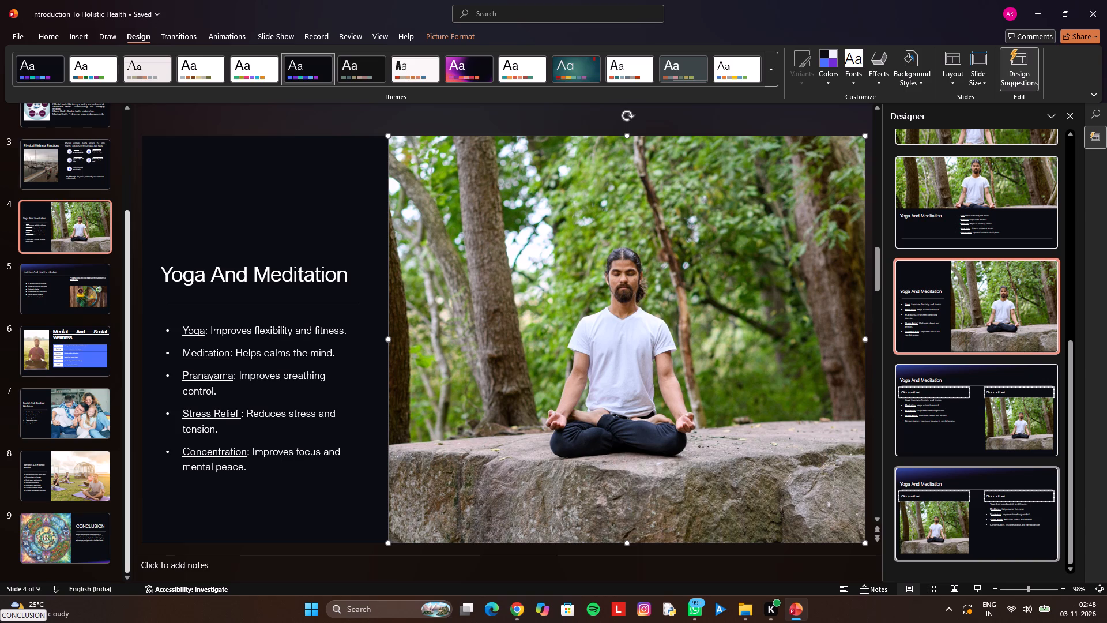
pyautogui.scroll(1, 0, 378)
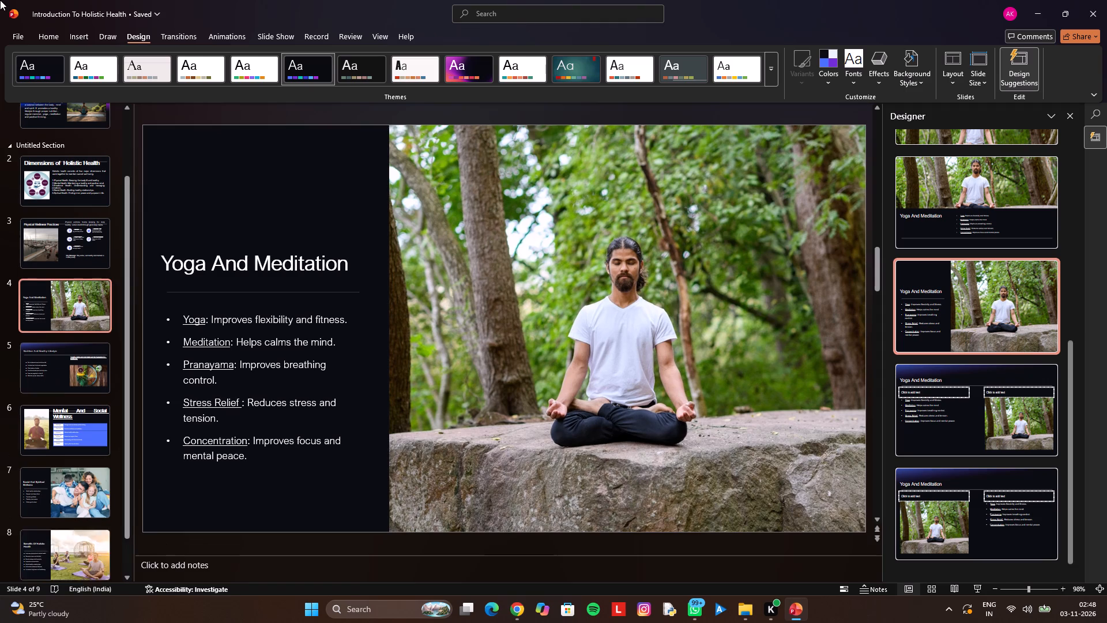
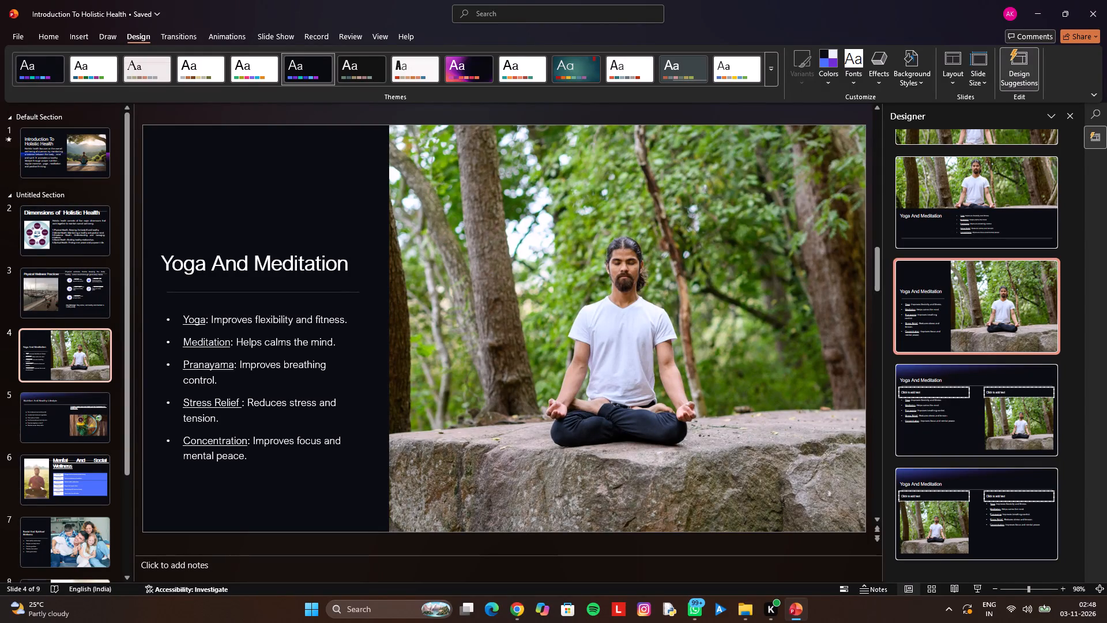
# Review the layouts of all nine slides, from the Introduction To Holistic Health slide through to the Conclusion slide.
pyautogui.click(95, 158)
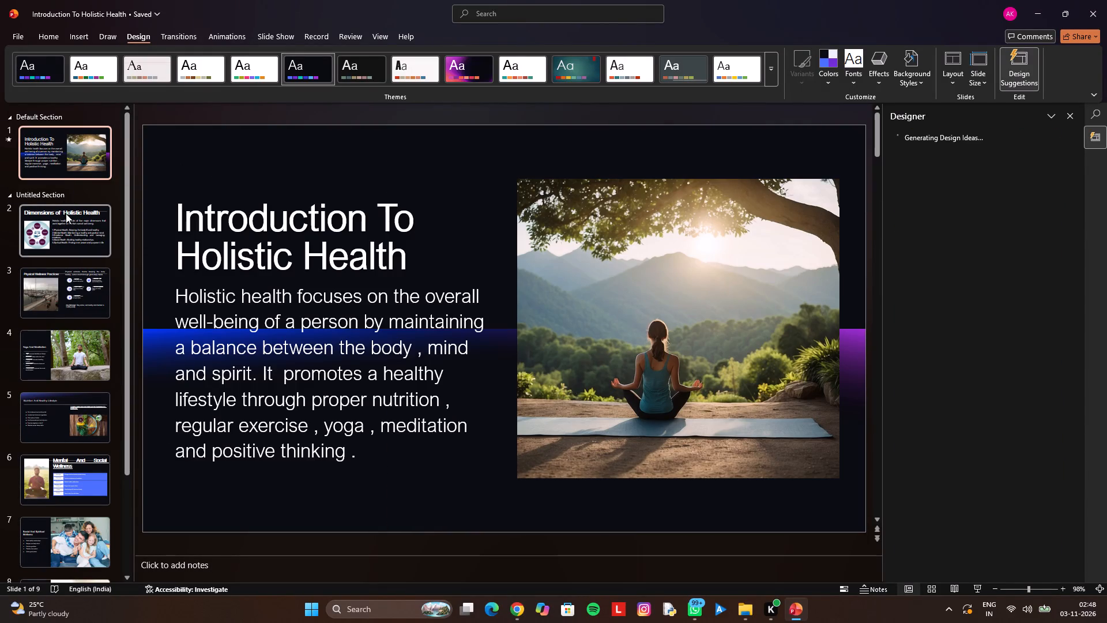
pyautogui.click(67, 223)
pyautogui.click(65, 282)
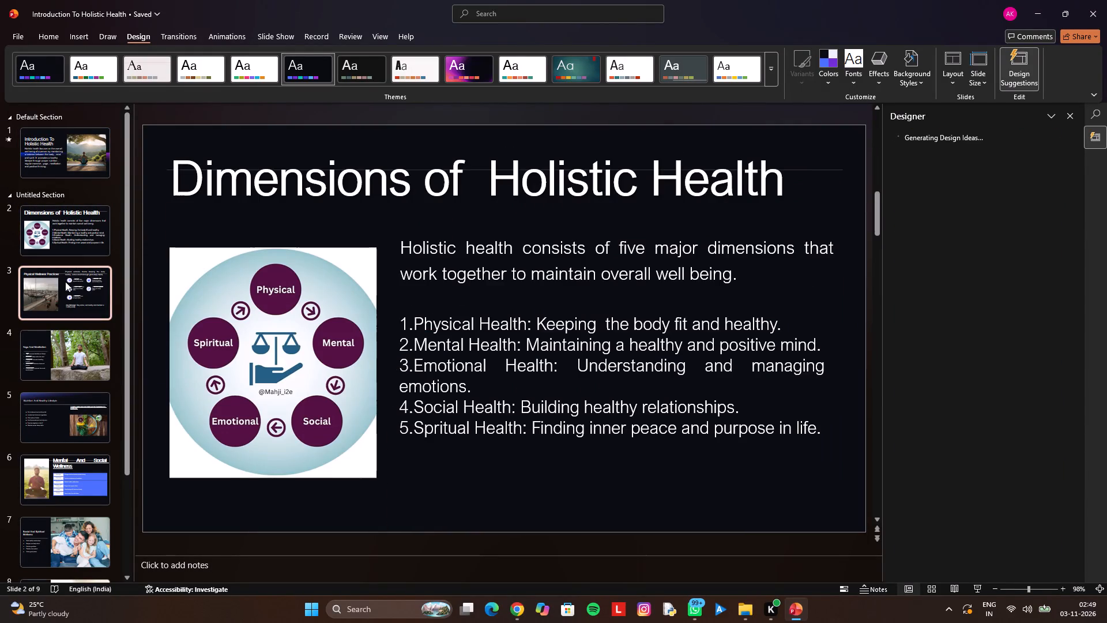
pyautogui.click(68, 334)
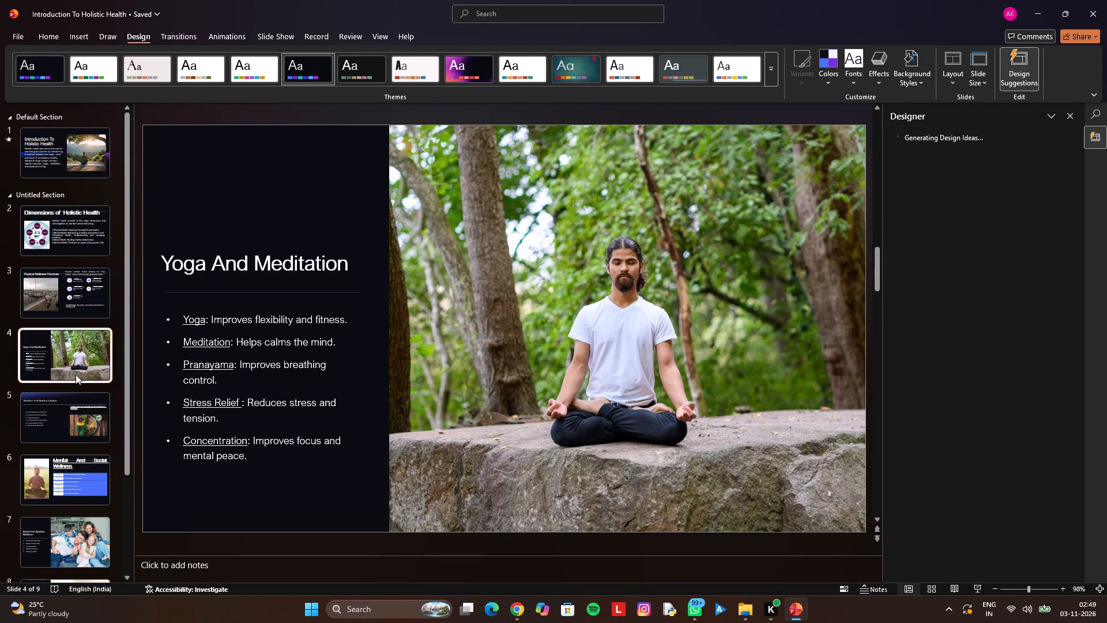
pyautogui.click(55, 402)
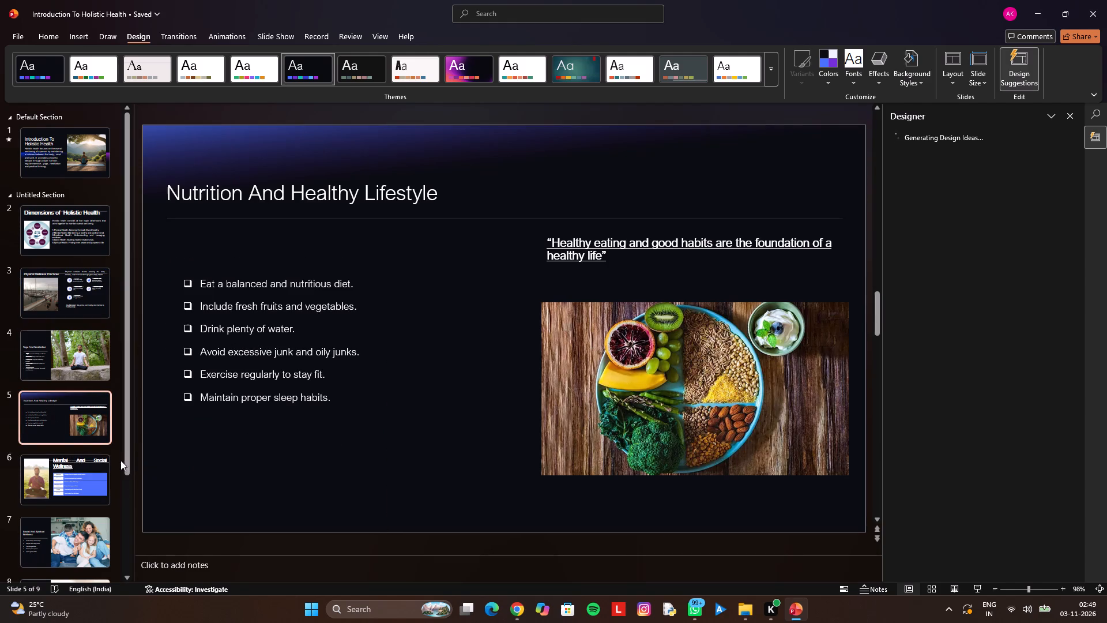
pyautogui.moveTo(82, 491); pyautogui.dragTo(74, 491)
pyautogui.click(76, 535)
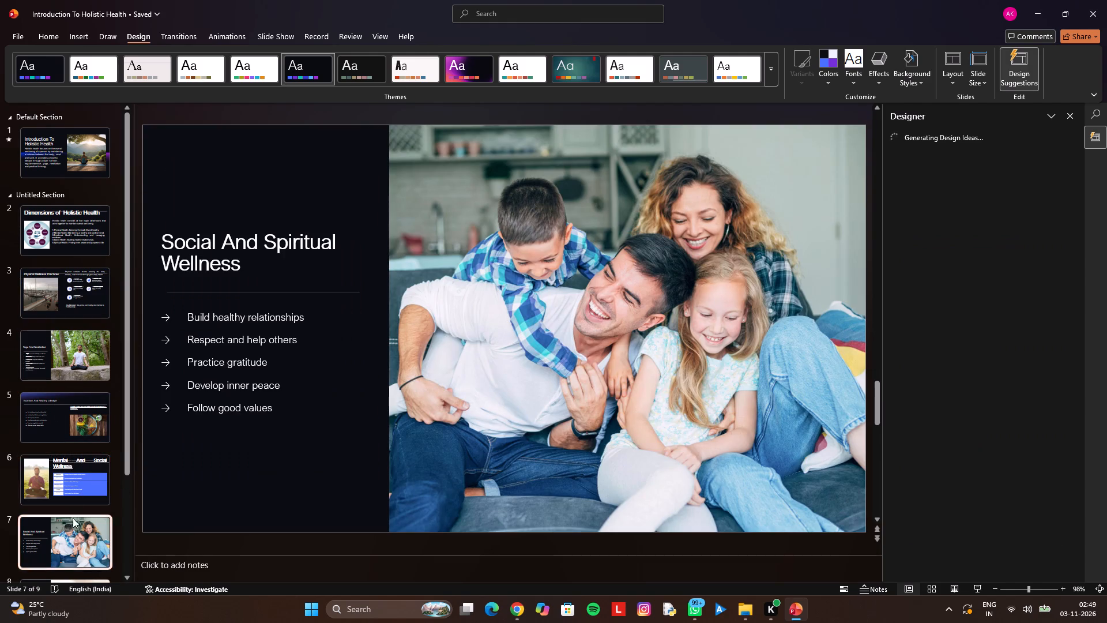
pyautogui.click(81, 307)
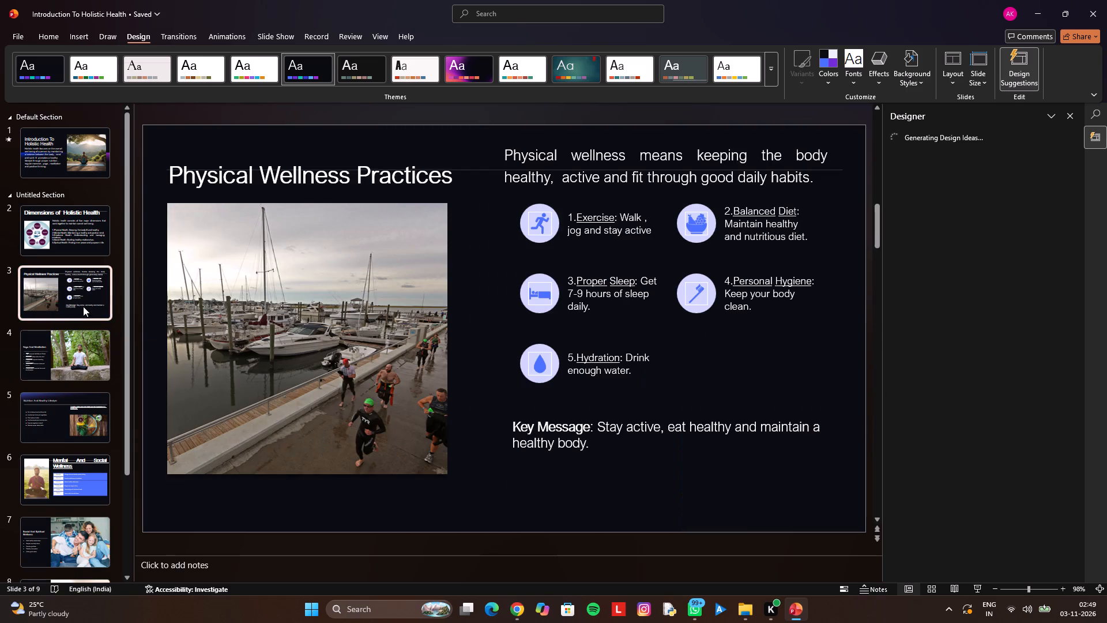
pyautogui.click(89, 331)
pyautogui.click(65, 403)
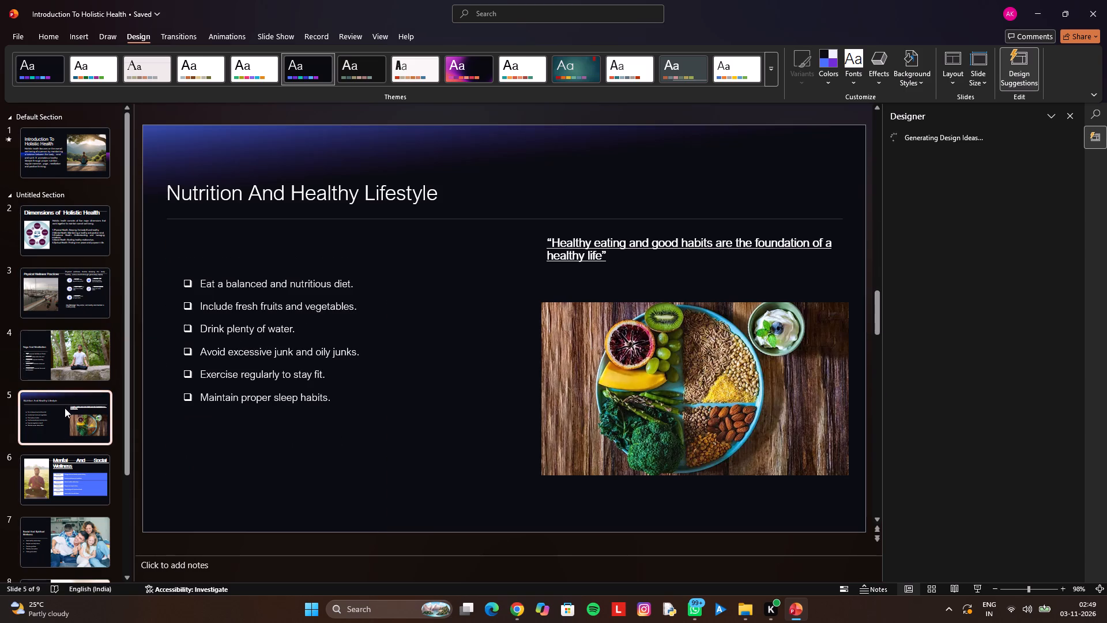
pyautogui.click(64, 471)
pyautogui.scroll(-2, 64, 471)
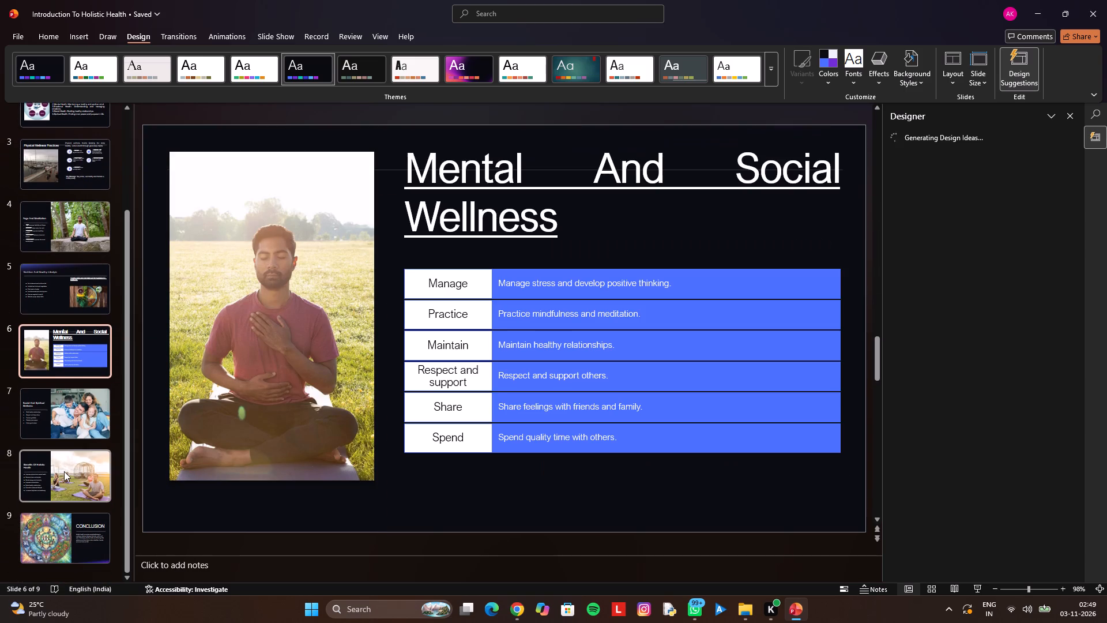
pyautogui.click(71, 436)
pyautogui.click(67, 459)
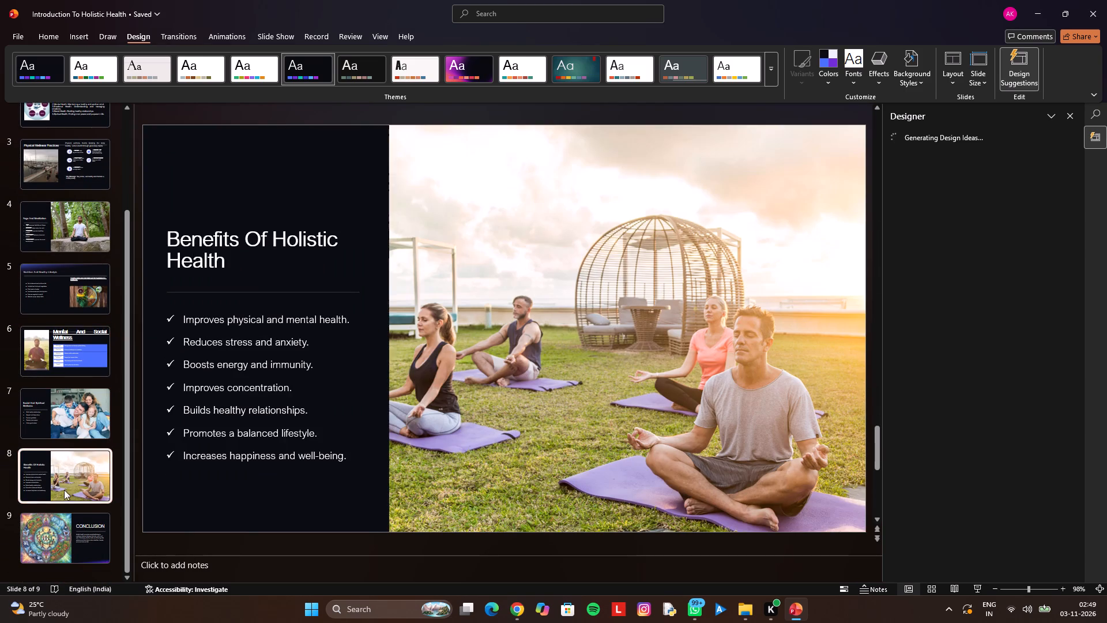
pyautogui.click(67, 517)
pyautogui.click(67, 472)
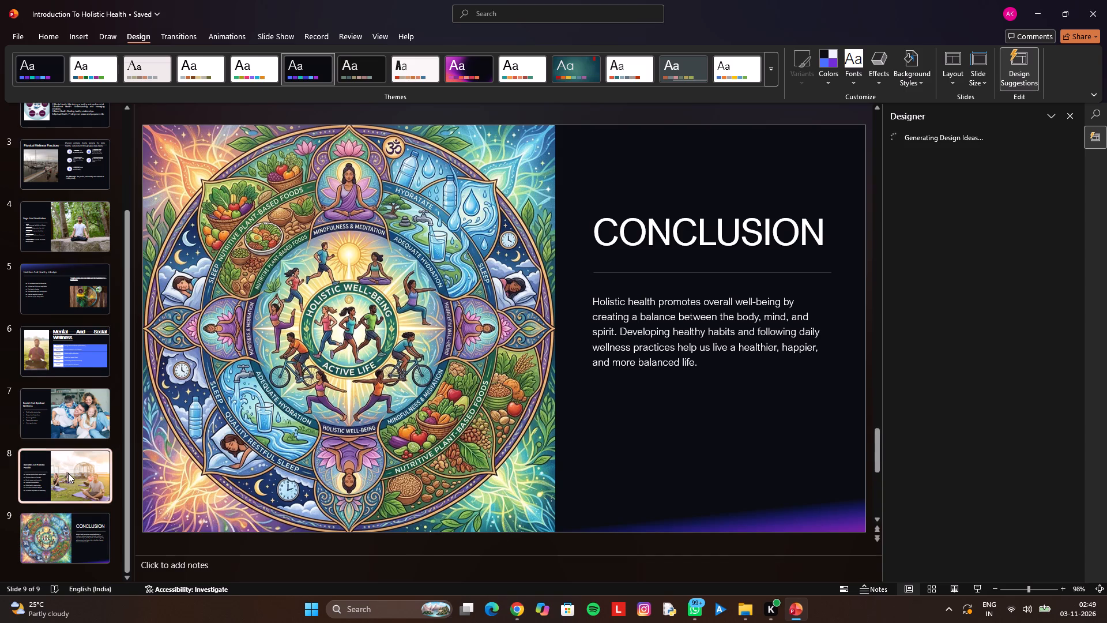
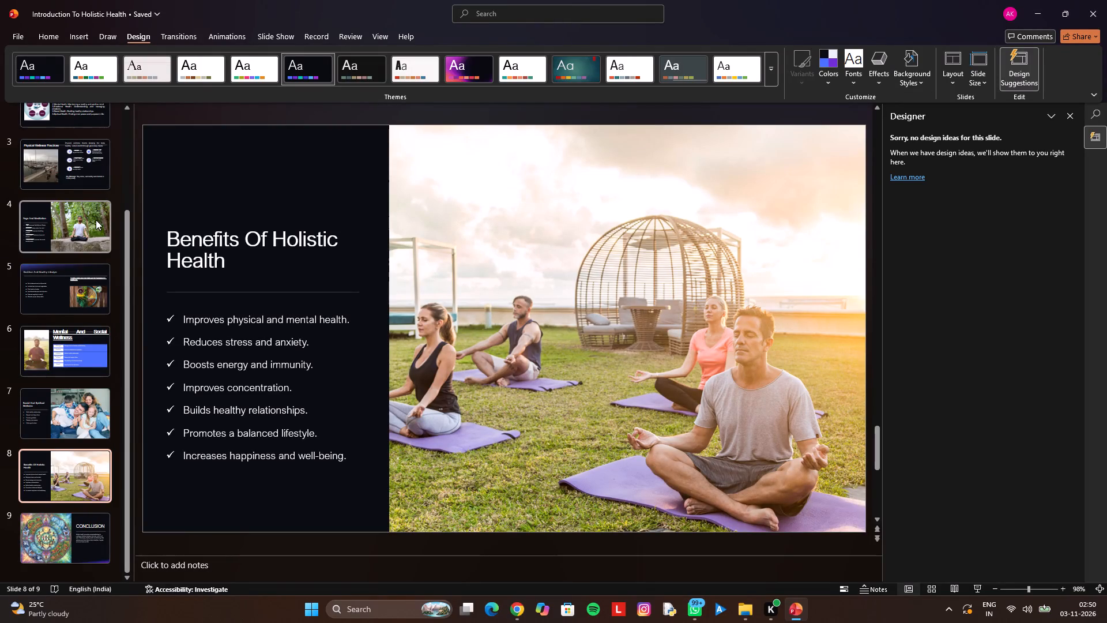
# Open the Dark Gradient layout choices for a new slide after slide 8, Benefits Of Holistic Health.
pyautogui.scroll(10, 96, 220)
pyautogui.scroll(-5, 92, 123)
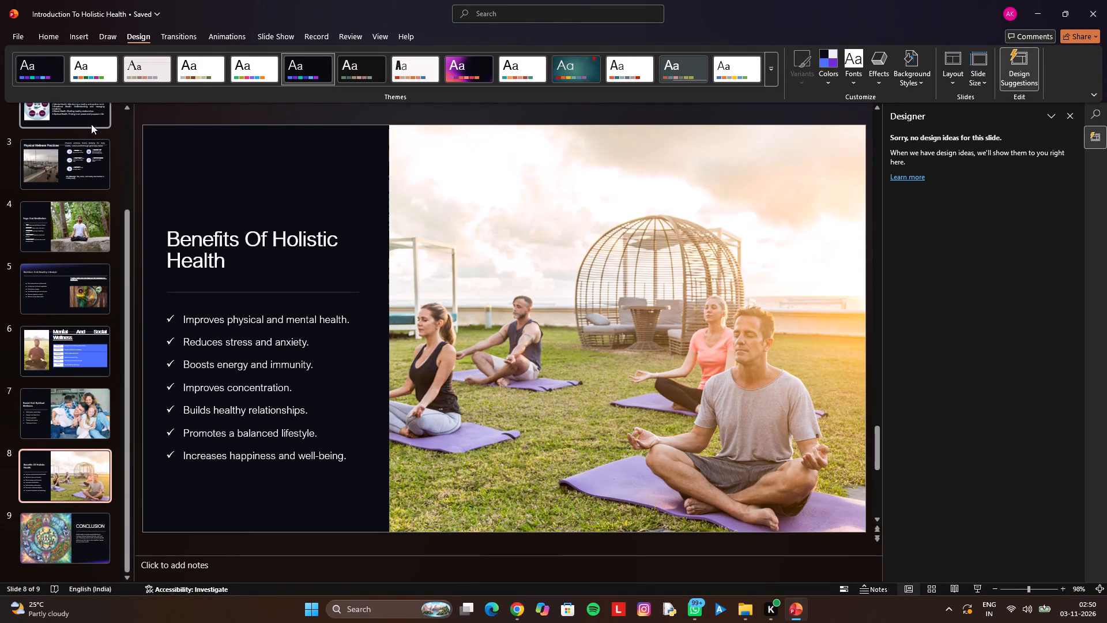
pyautogui.scroll(-3, 91, 124)
pyautogui.click(52, 36)
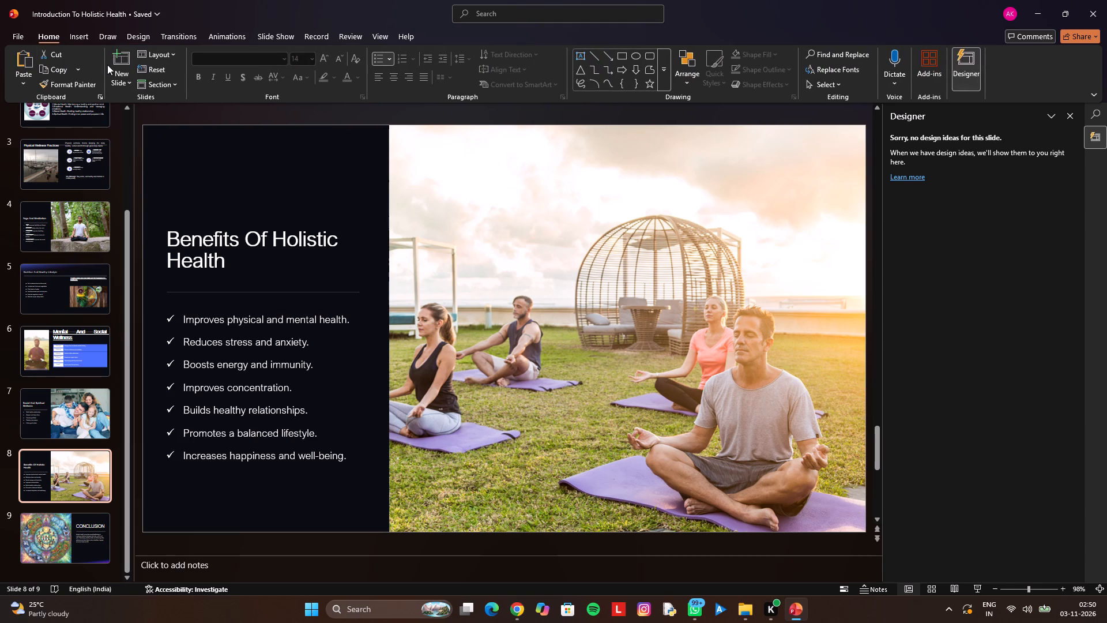
pyautogui.click(121, 69)
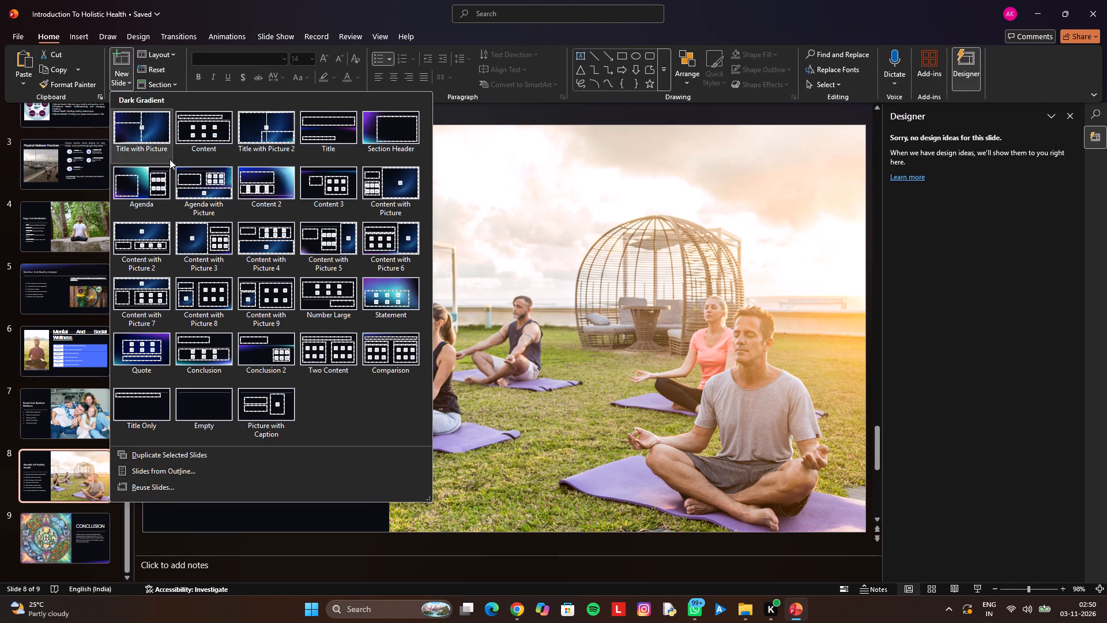
# Add a blank slide with the Empty layout and move it to the start of the presentation.
pyautogui.click(198, 395)
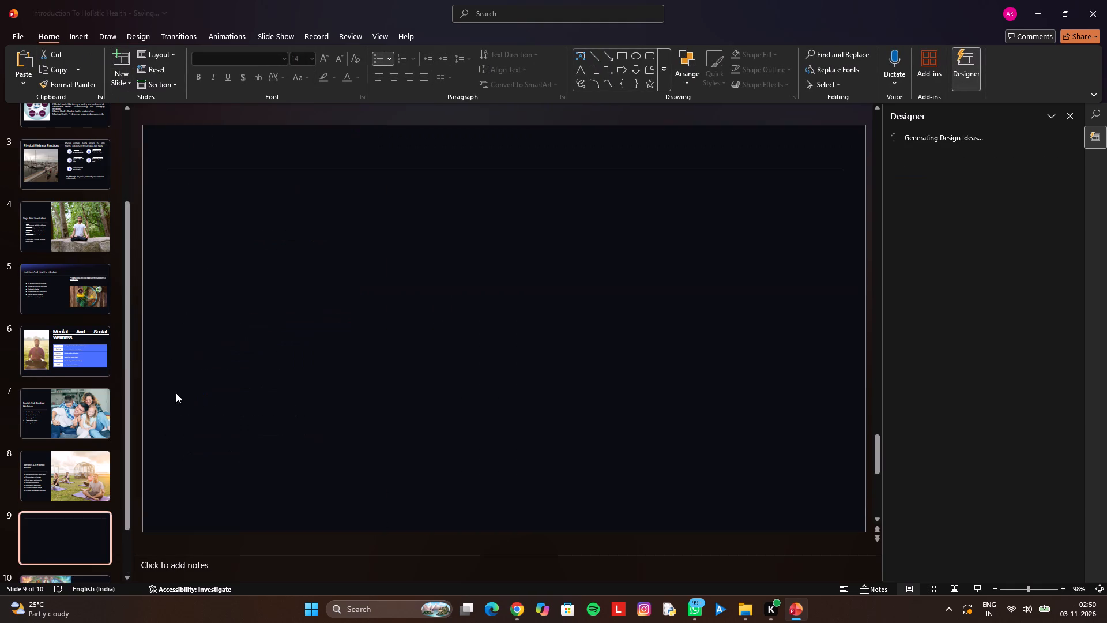
pyautogui.scroll(-4, 91, 389)
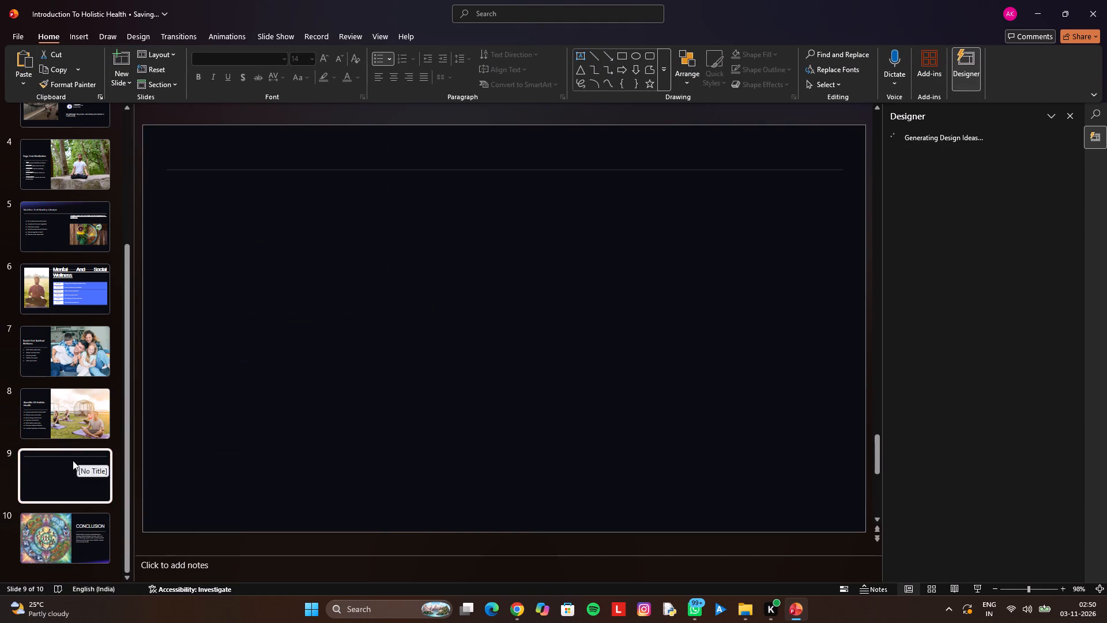
pyautogui.moveTo(71, 461); pyautogui.dragTo(68, 134)
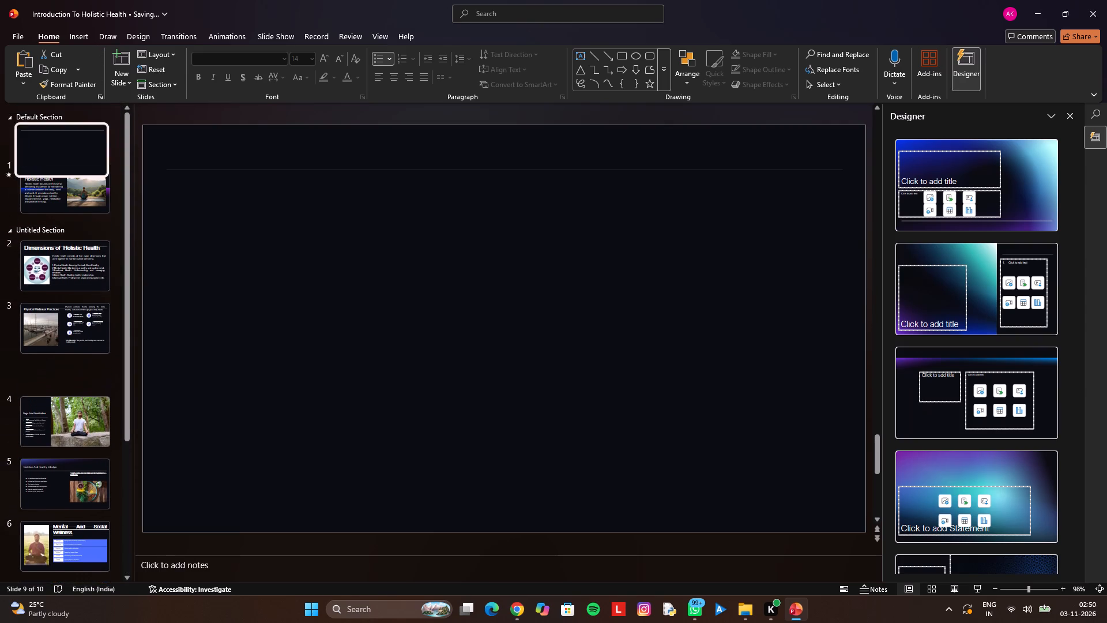
pyautogui.moveTo(68, 134); pyautogui.dragTo(70, 134)
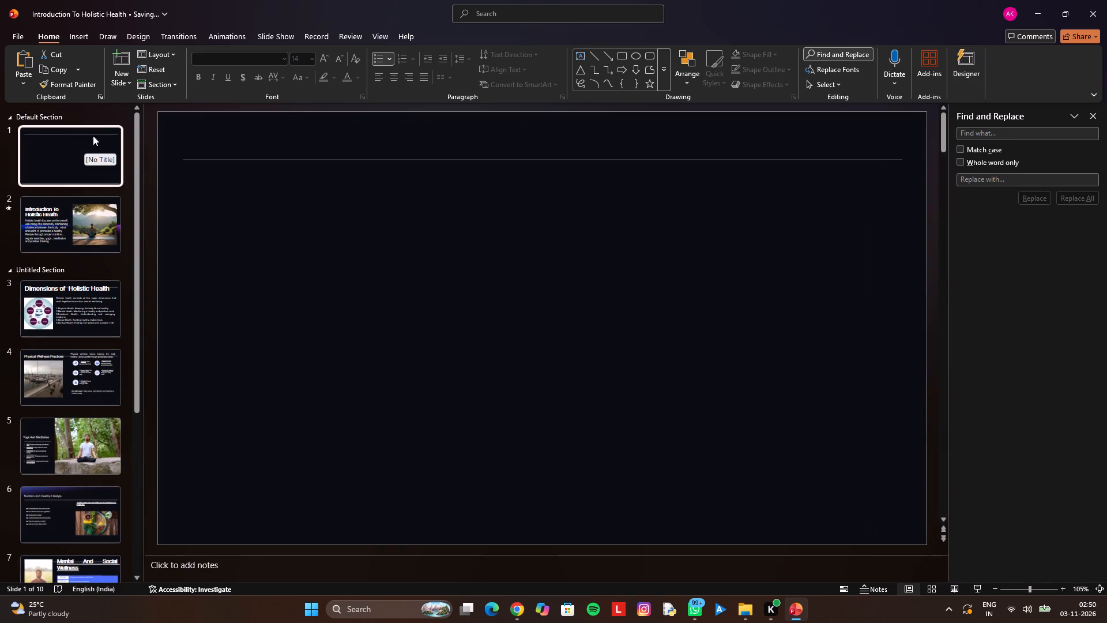
# Add a Section Header slide directly after the blank first slide.
pyautogui.click(122, 82)
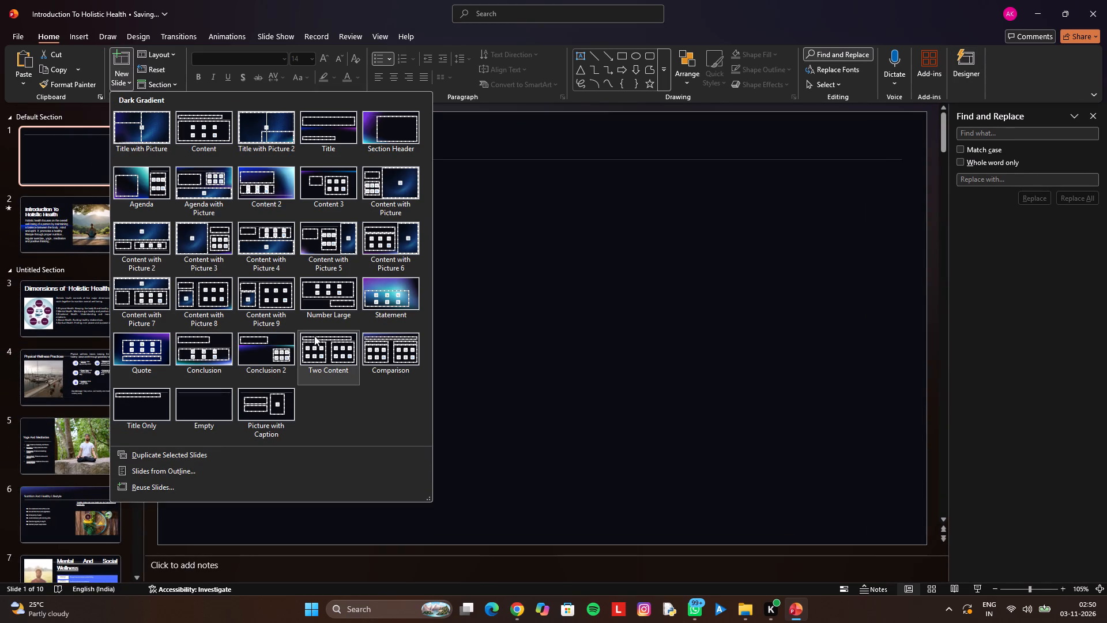
pyautogui.click(383, 130)
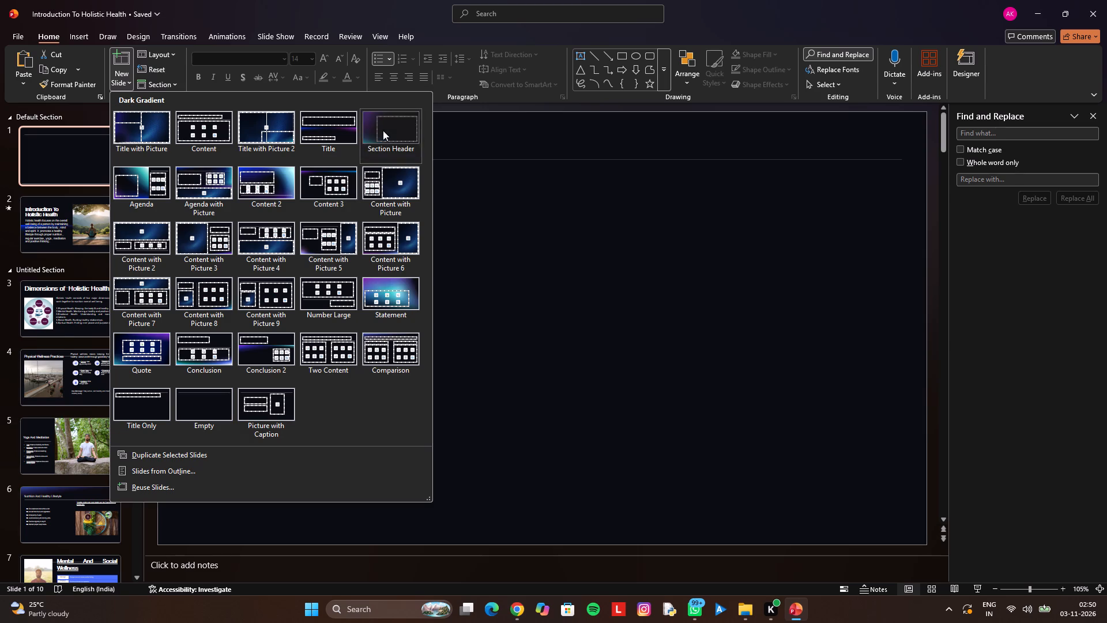
# Insert the picture file 0 from the Downloads folder onto the new Section Header slide.
pyautogui.click(475, 256)
pyautogui.rightClick(476, 256)
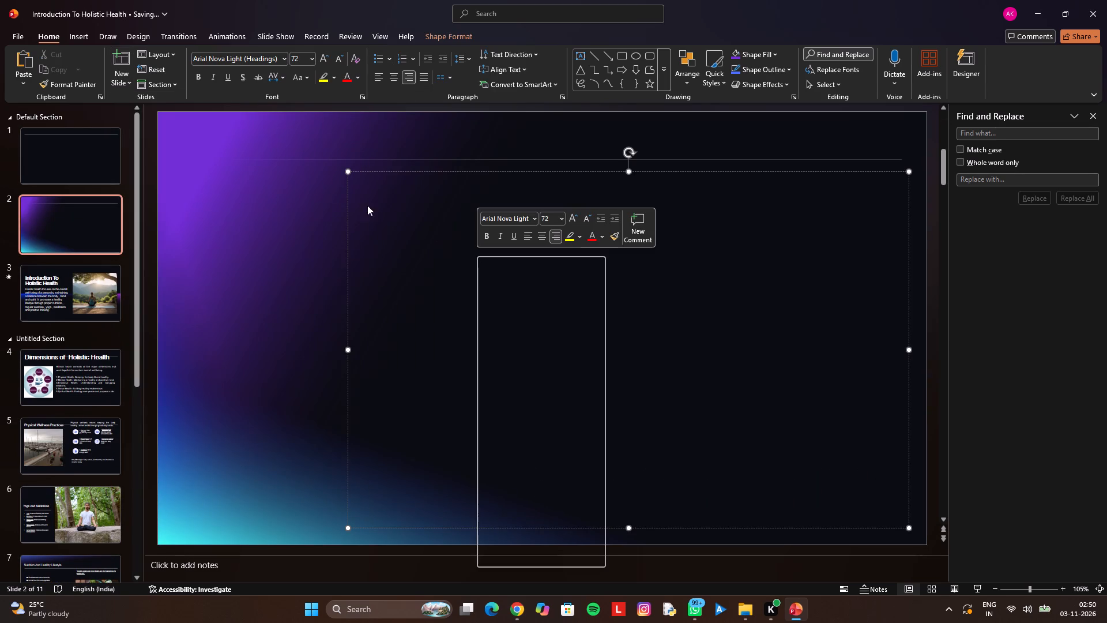
pyautogui.click(78, 37)
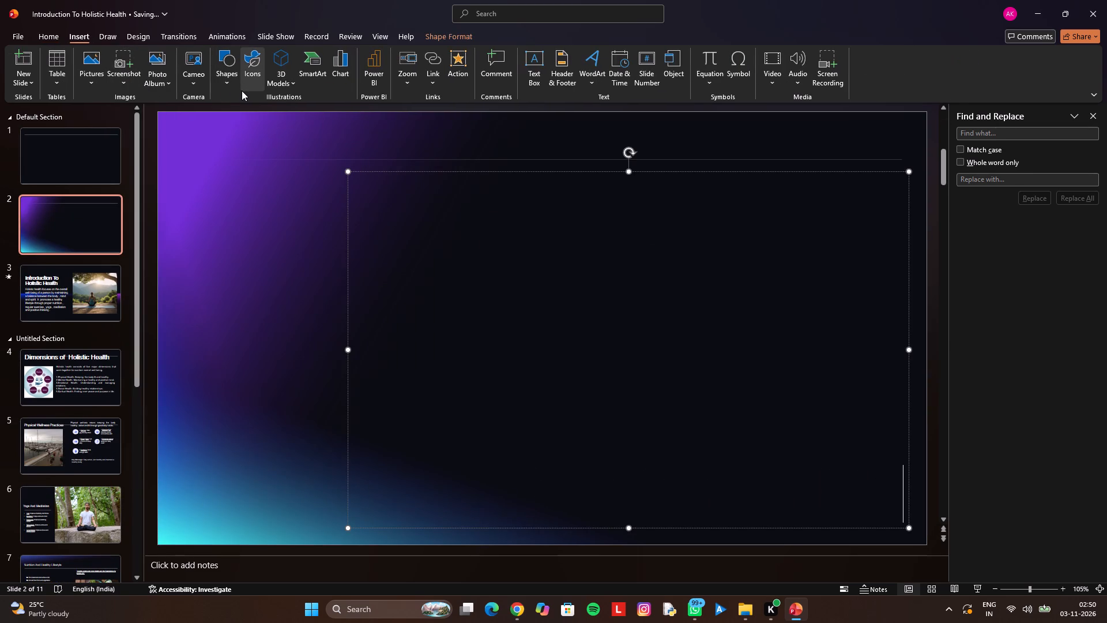
pyautogui.click(103, 73)
pyautogui.click(110, 115)
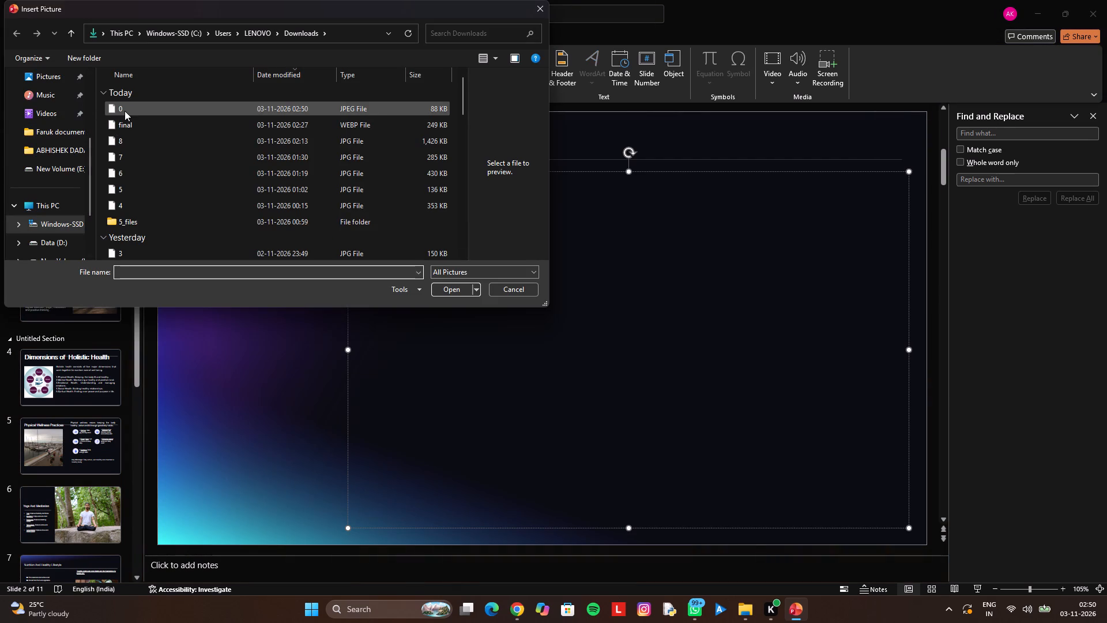
pyautogui.click(128, 110)
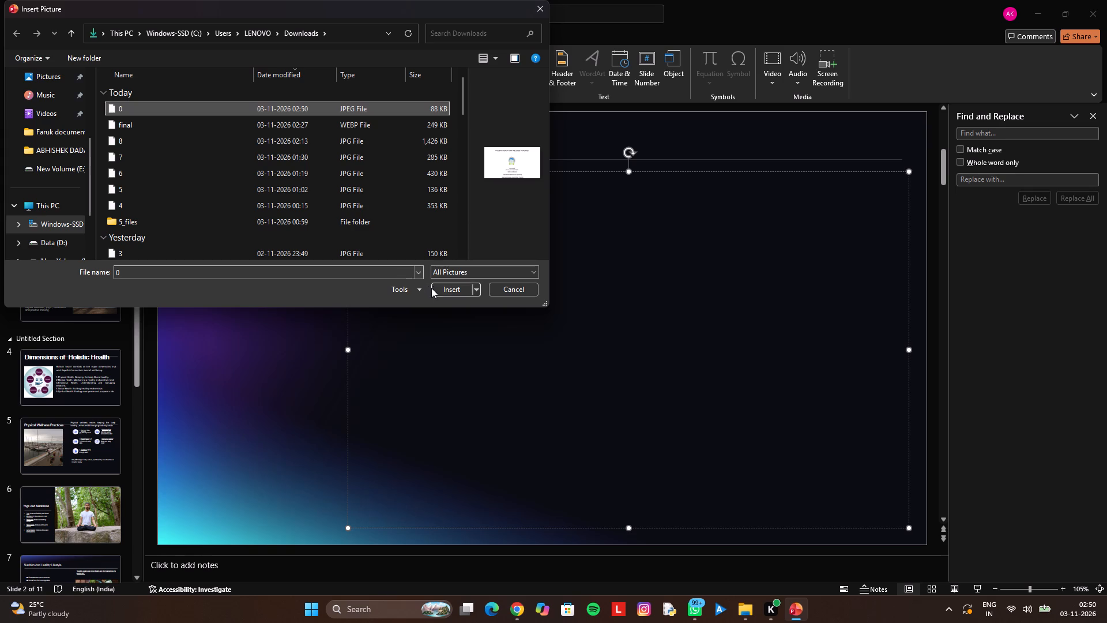
pyautogui.click(438, 290)
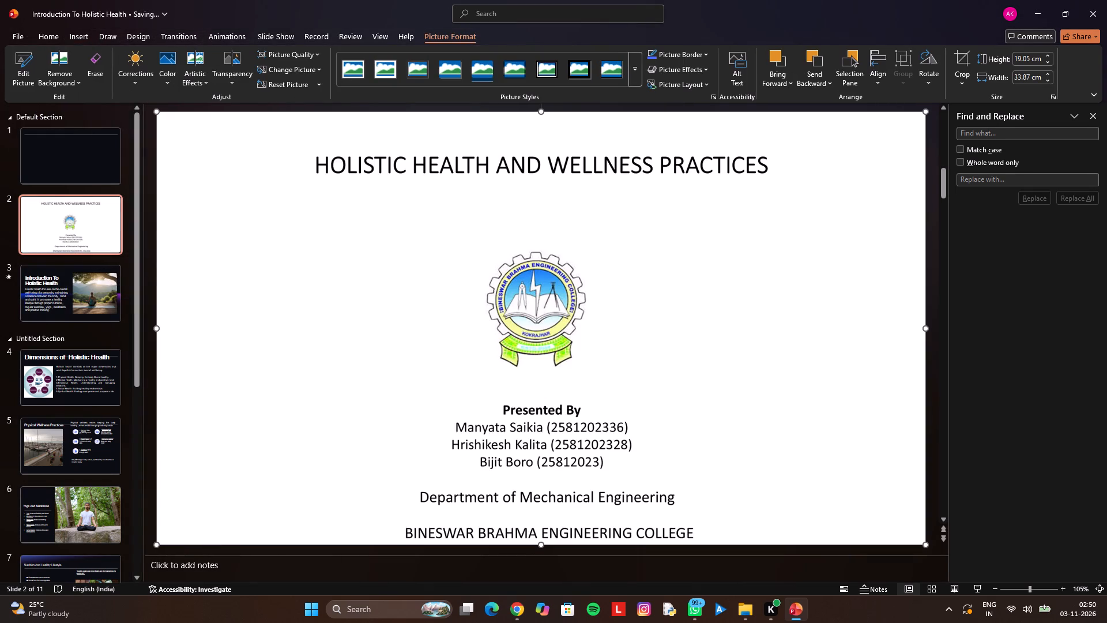
# Delete the blank first slide so the Holistic Health And Wellness Practices cover opens the presentation.
pyautogui.click(74, 164)
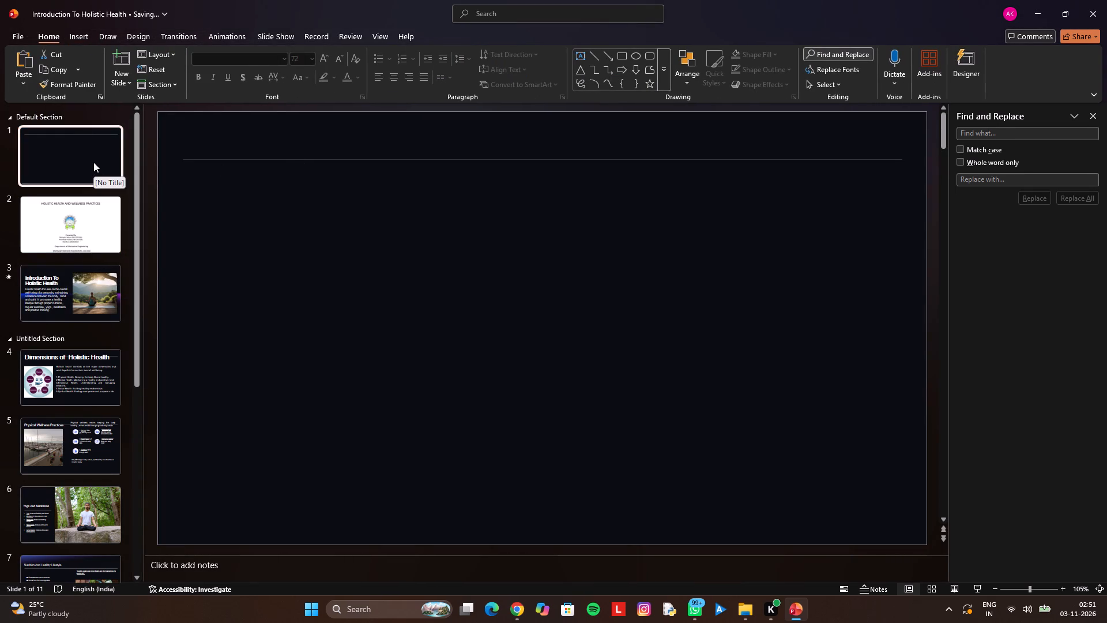
pyautogui.click(251, 190)
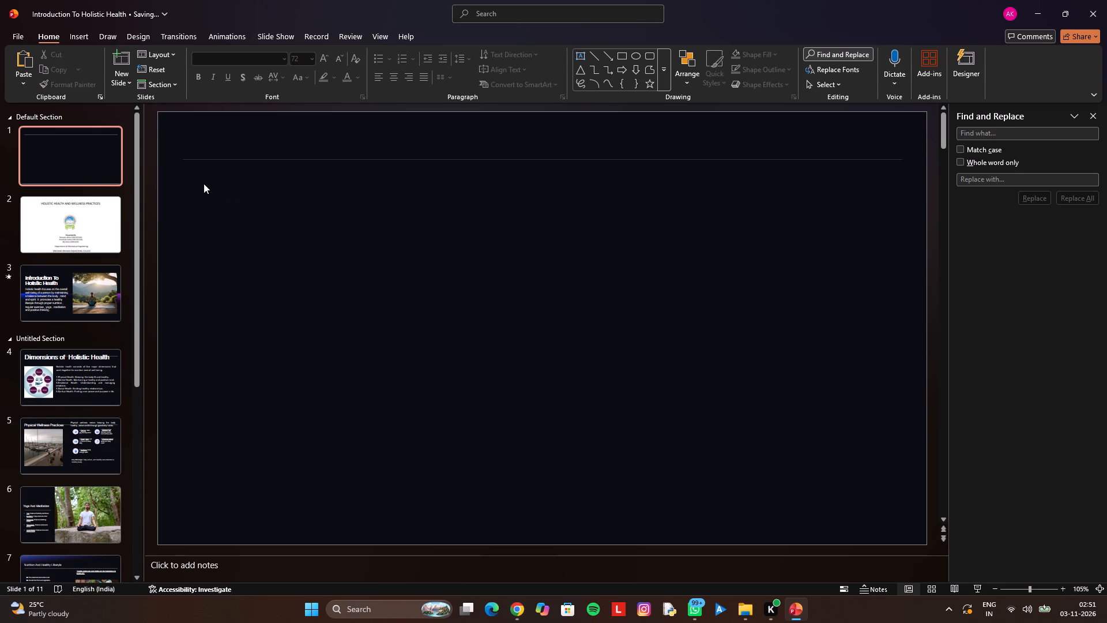
pyautogui.rightClick(259, 185)
pyautogui.click(216, 214)
pyautogui.click(253, 227)
pyautogui.press('Delete')
pyautogui.moveTo(119, 167); pyautogui.dragTo(114, 163)
pyautogui.press('Delete')
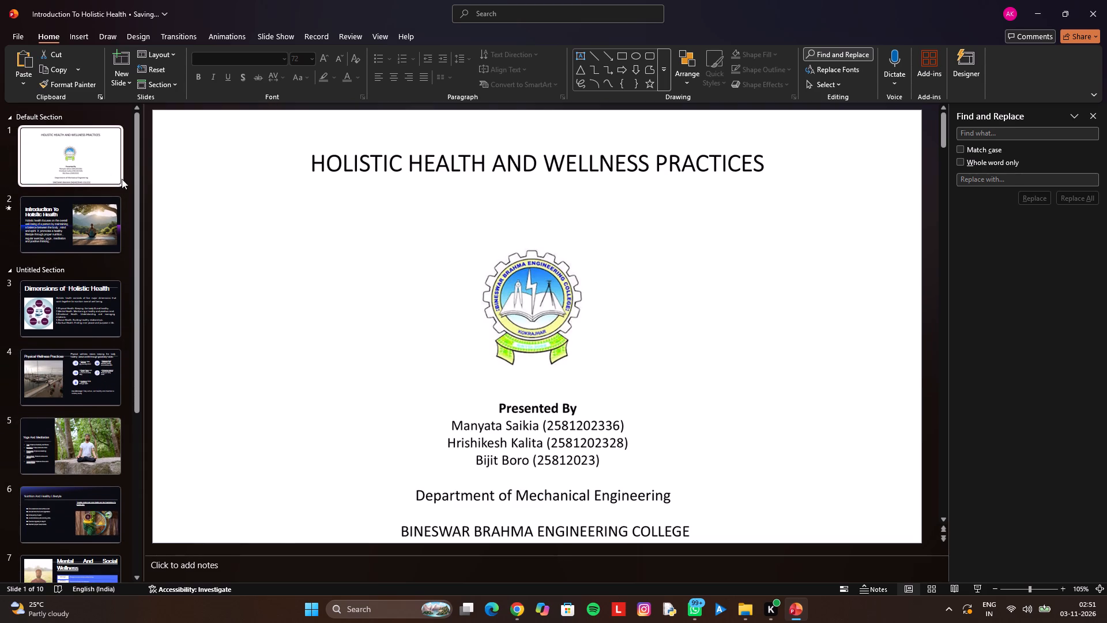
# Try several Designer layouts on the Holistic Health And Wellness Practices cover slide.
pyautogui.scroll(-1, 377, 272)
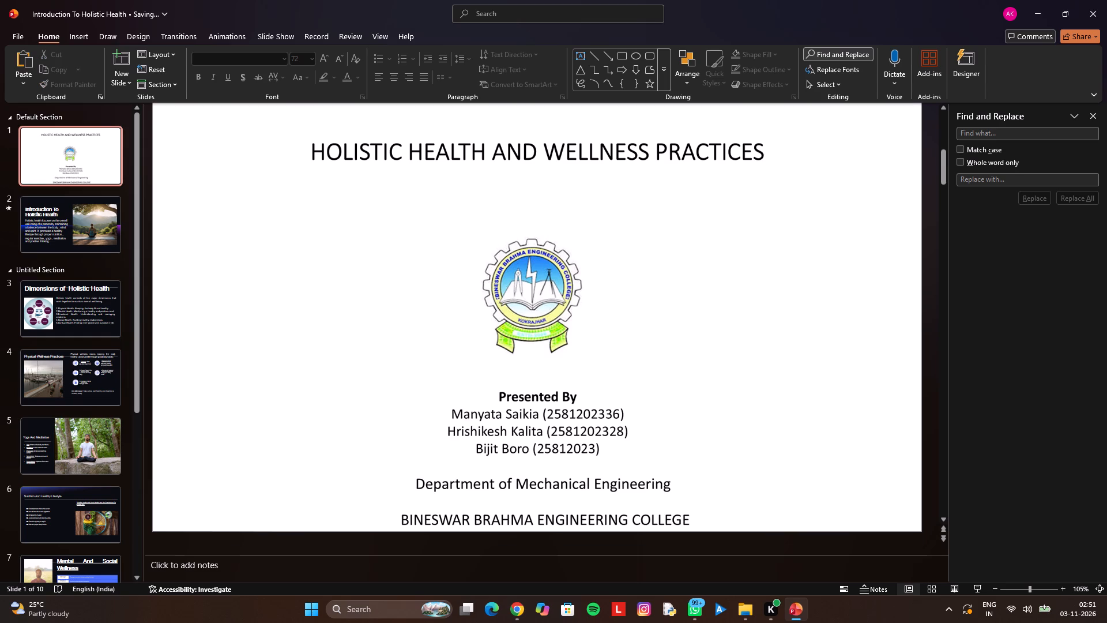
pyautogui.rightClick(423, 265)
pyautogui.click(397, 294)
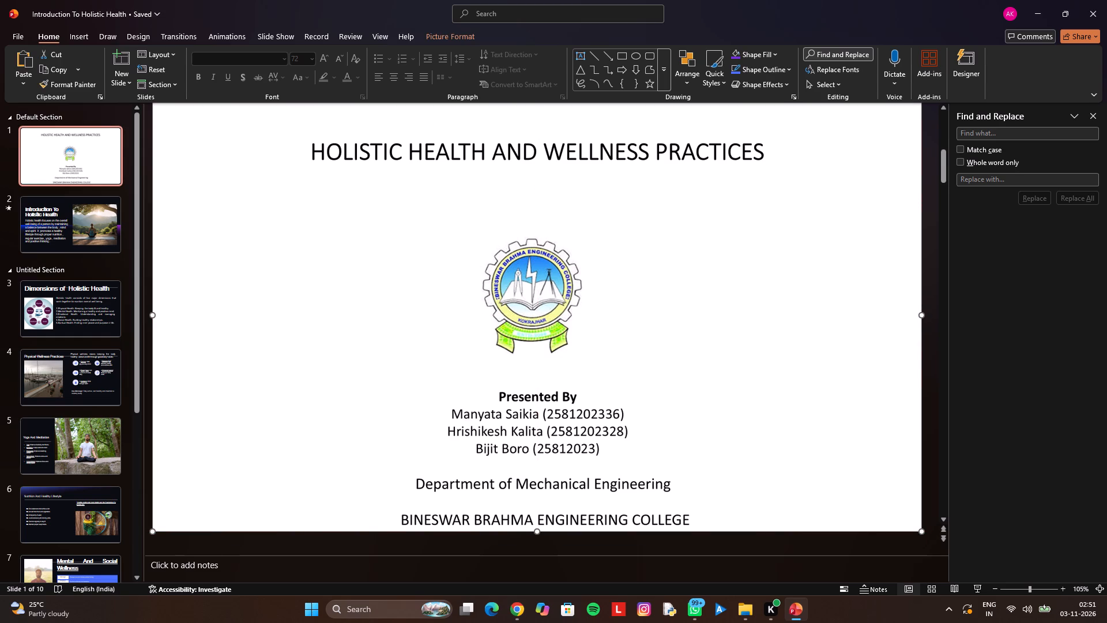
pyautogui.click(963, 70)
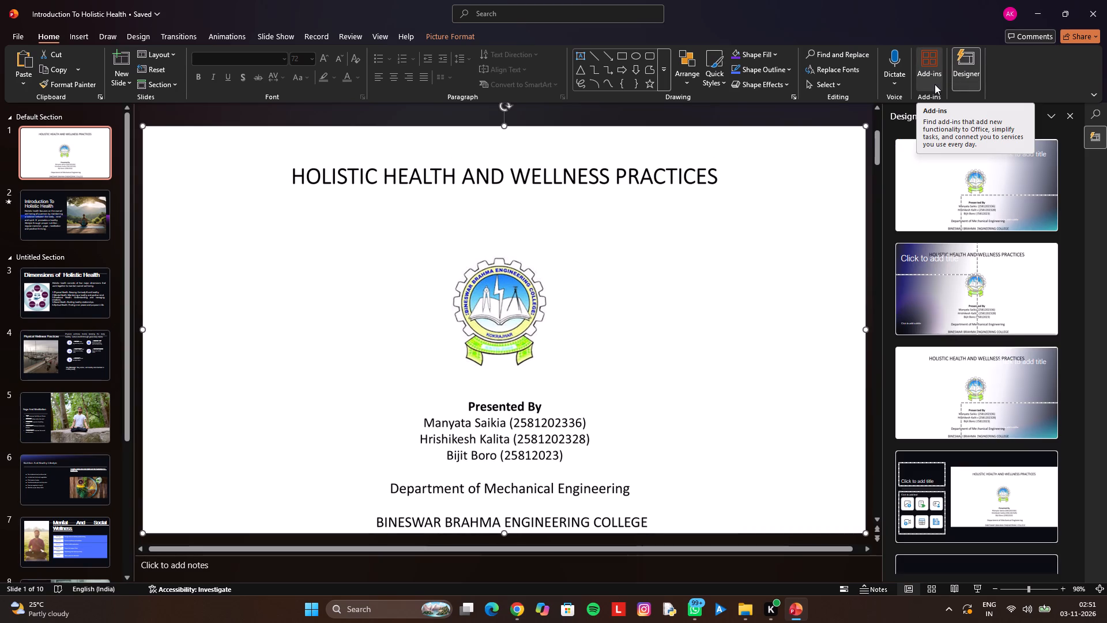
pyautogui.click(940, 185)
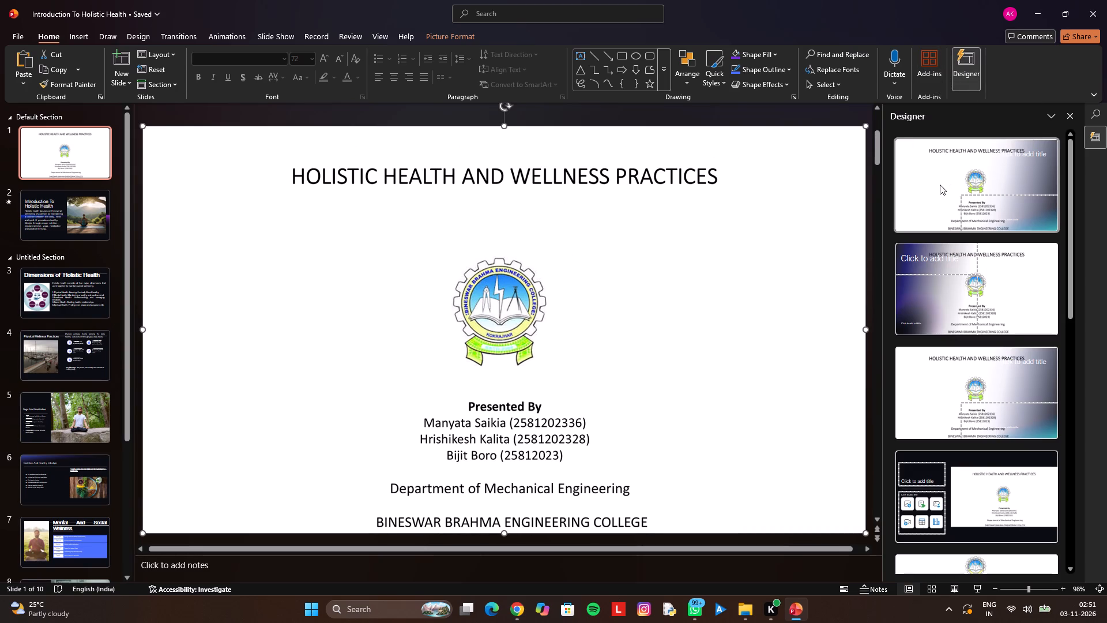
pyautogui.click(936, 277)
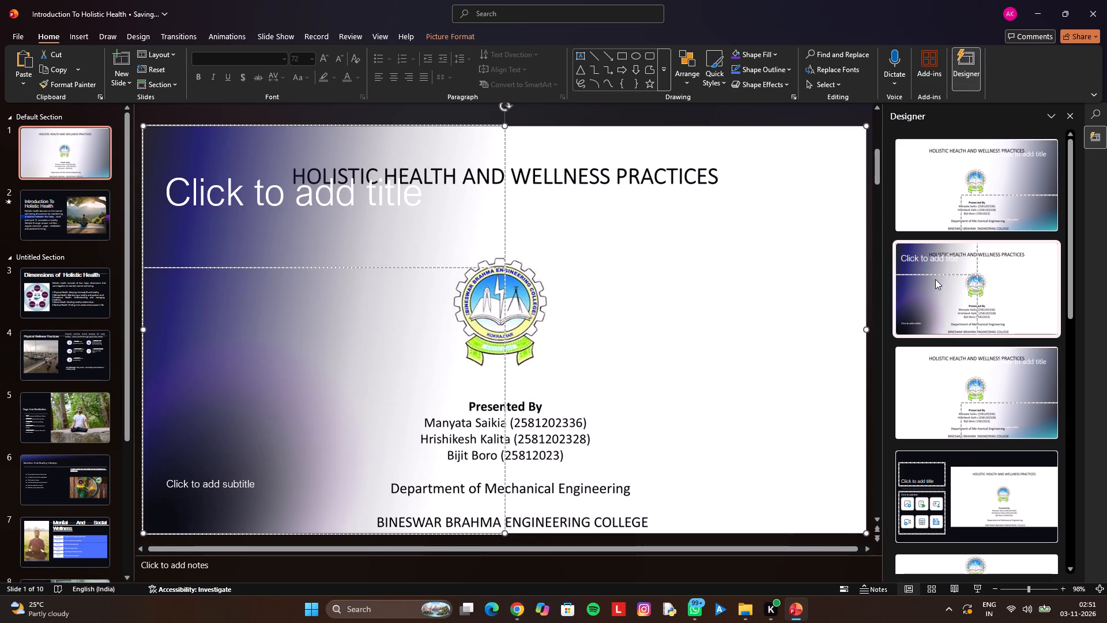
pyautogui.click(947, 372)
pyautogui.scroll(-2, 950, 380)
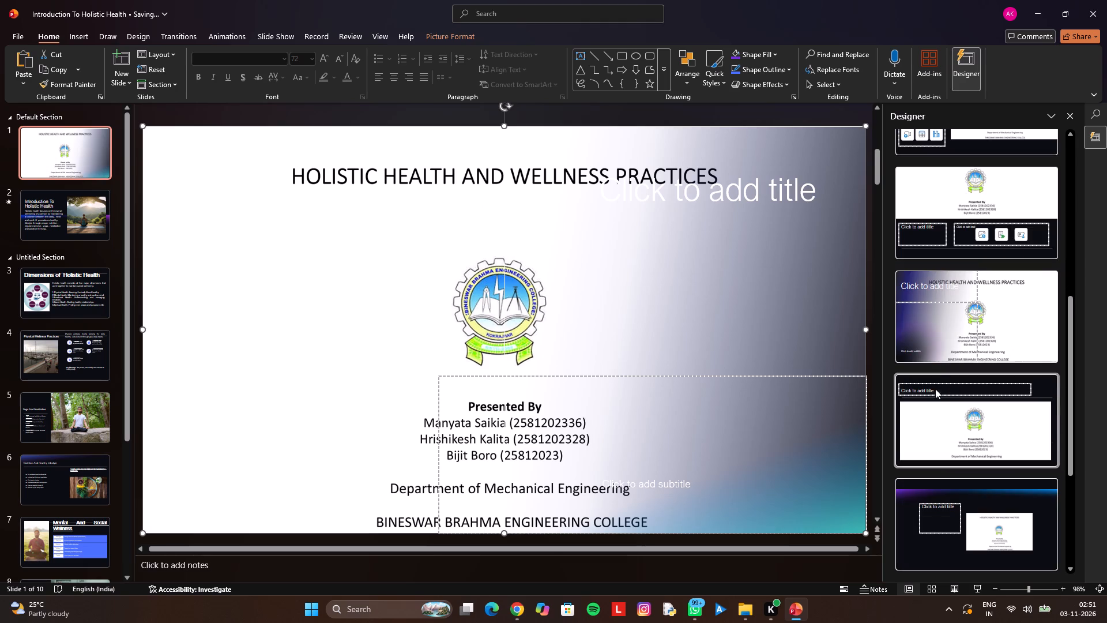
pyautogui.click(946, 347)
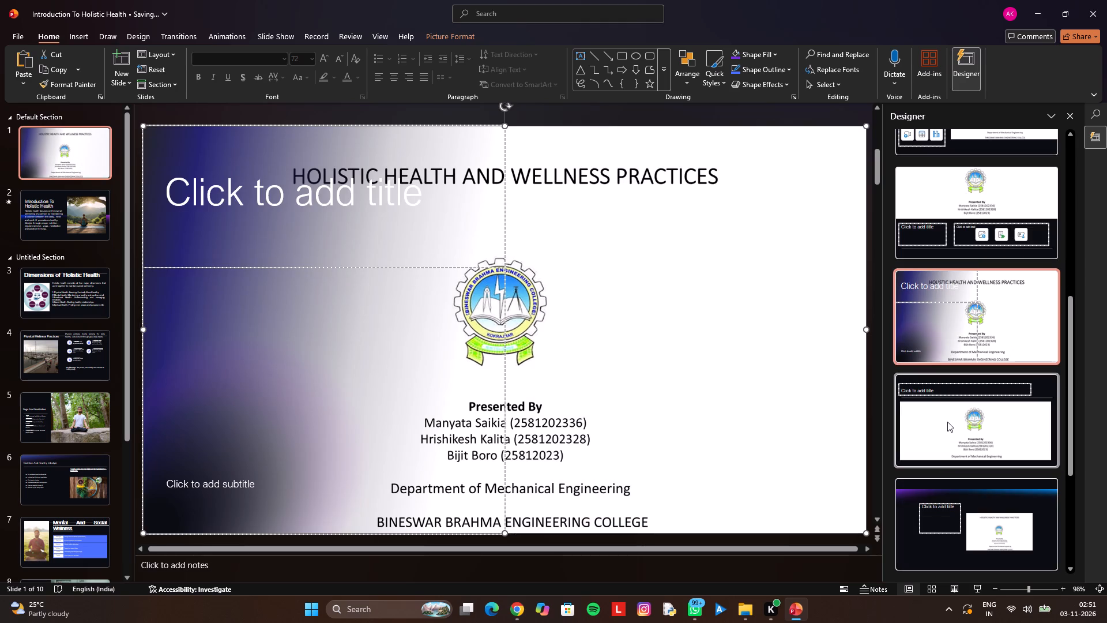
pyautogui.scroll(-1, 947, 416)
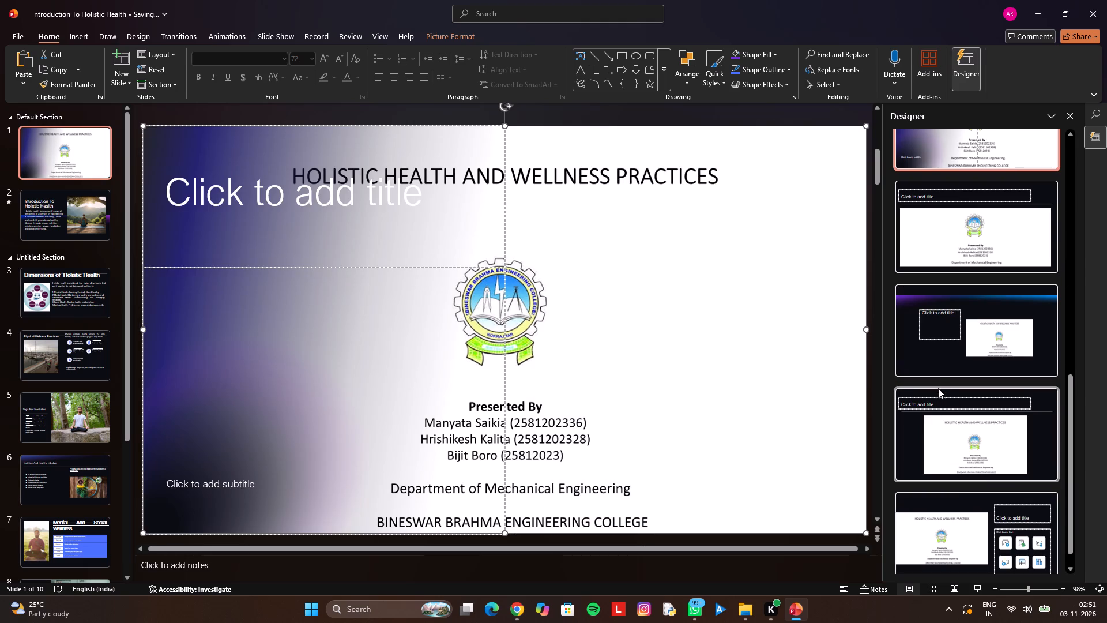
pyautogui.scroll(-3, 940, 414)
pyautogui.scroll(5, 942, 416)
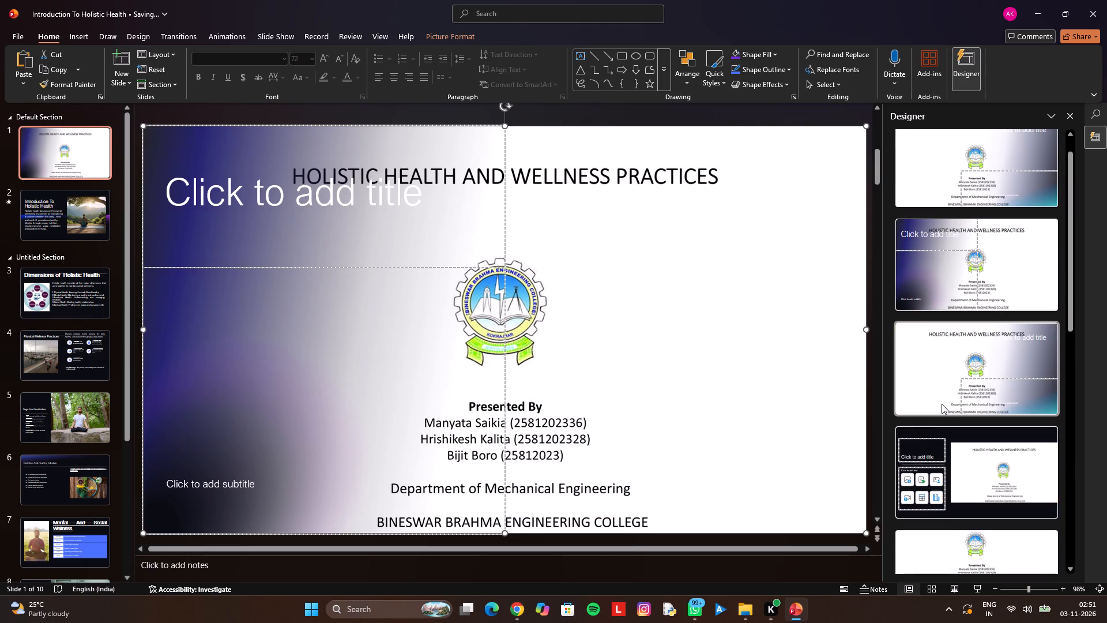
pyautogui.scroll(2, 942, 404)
# Apply the first Designer idea, with a dark-to-teal gradient over the picture's right side, to the cover slide and close Designer.
pyautogui.click(945, 203)
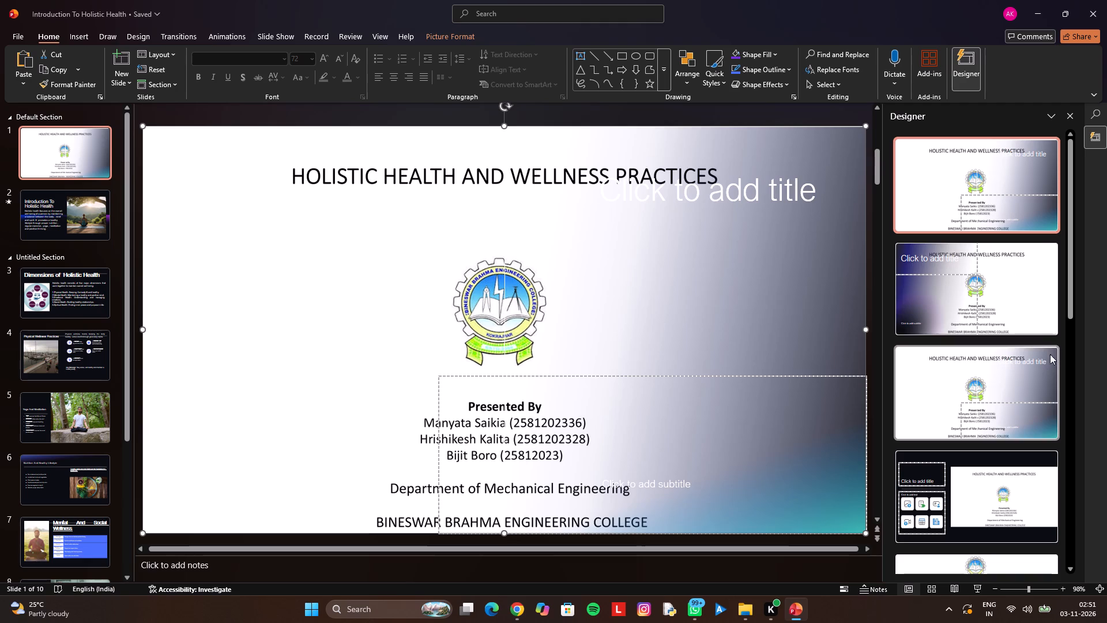
pyautogui.click(984, 211)
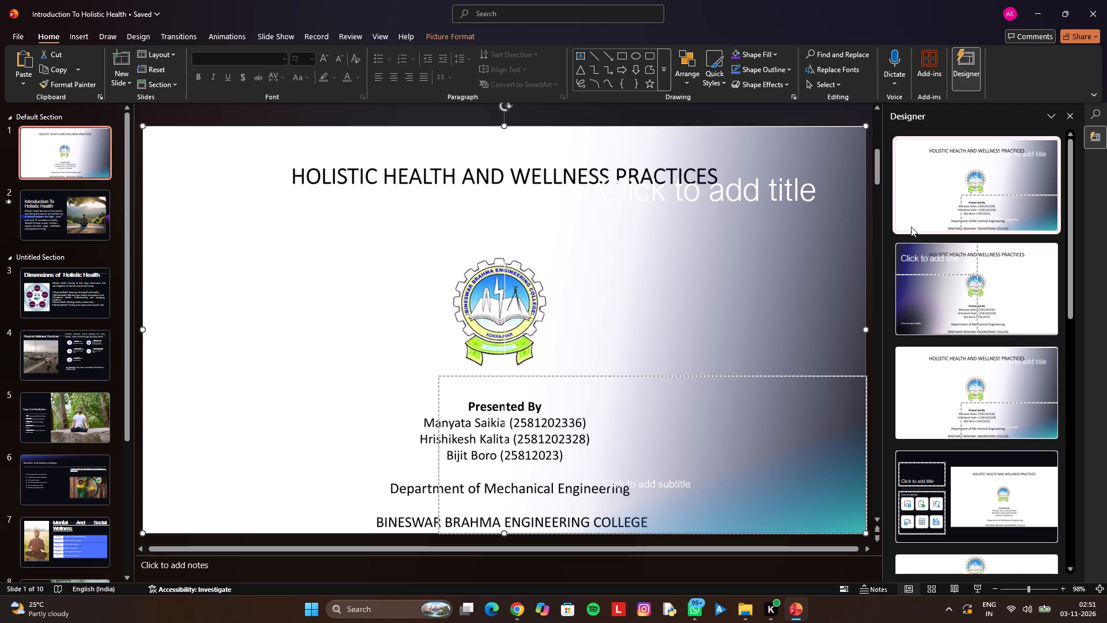
pyautogui.click(919, 219)
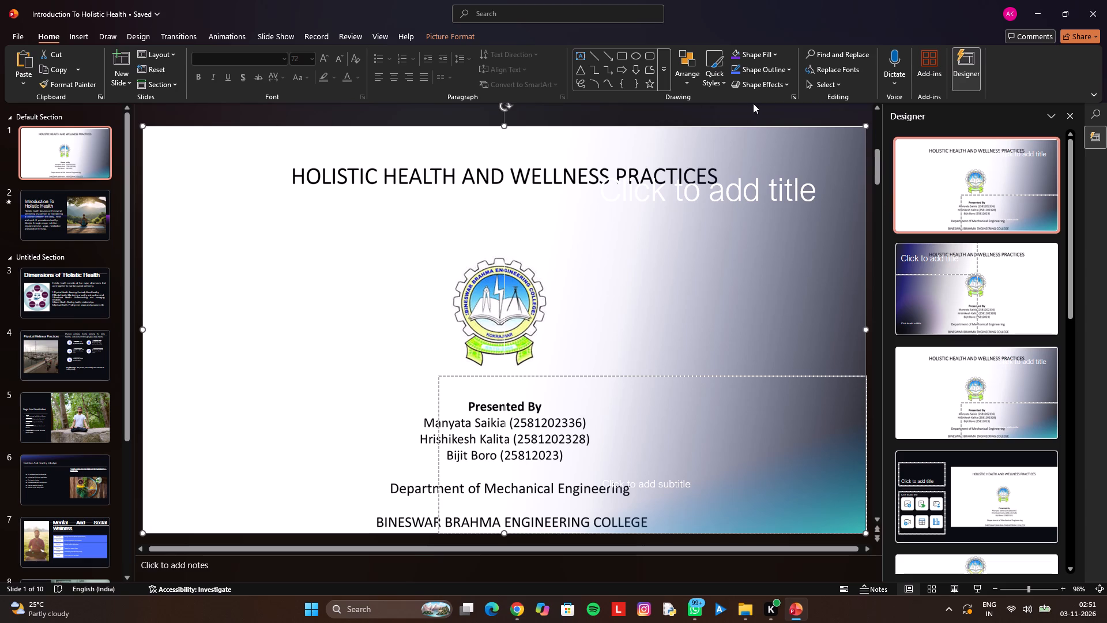
pyautogui.click(960, 60)
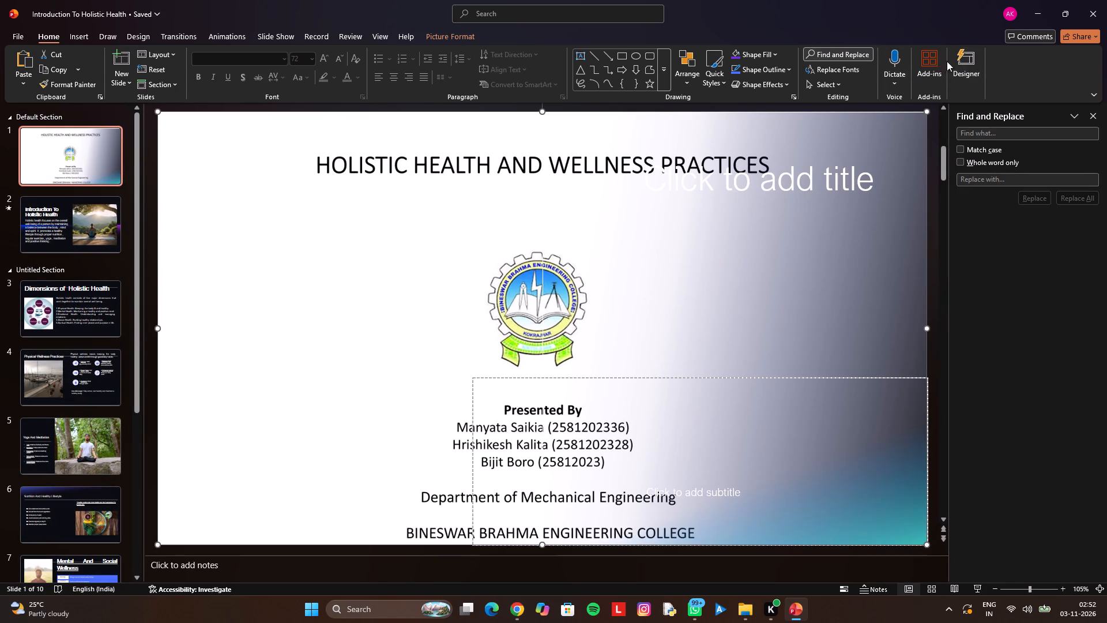
# Delete the empty title placeholder and its dark gradient from the cover slide.
pyautogui.click(758, 226)
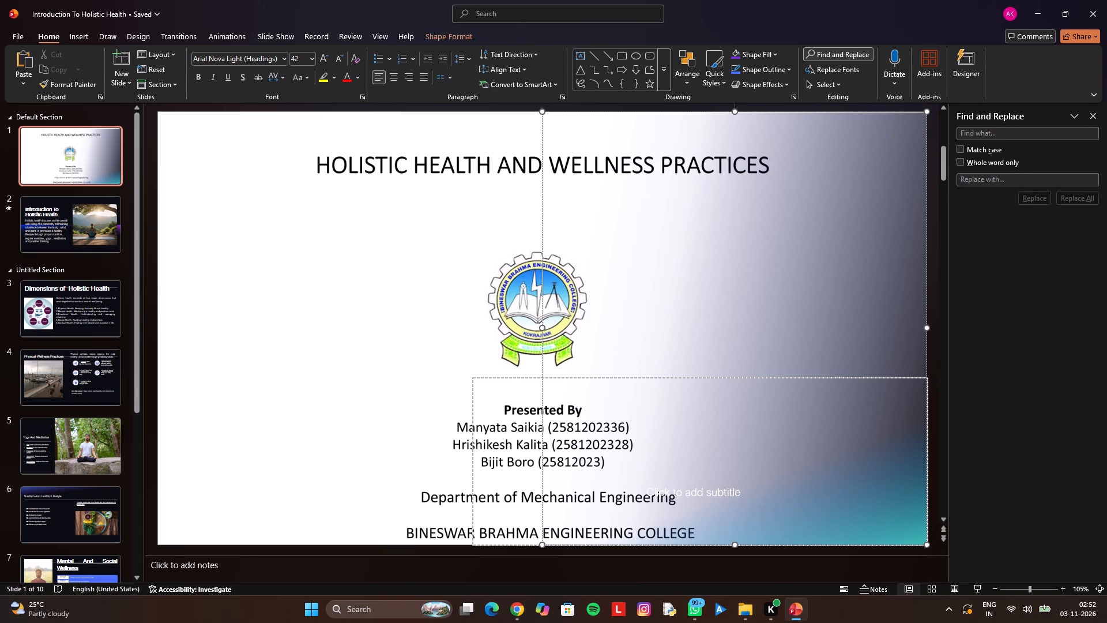
pyautogui.press('Delete')
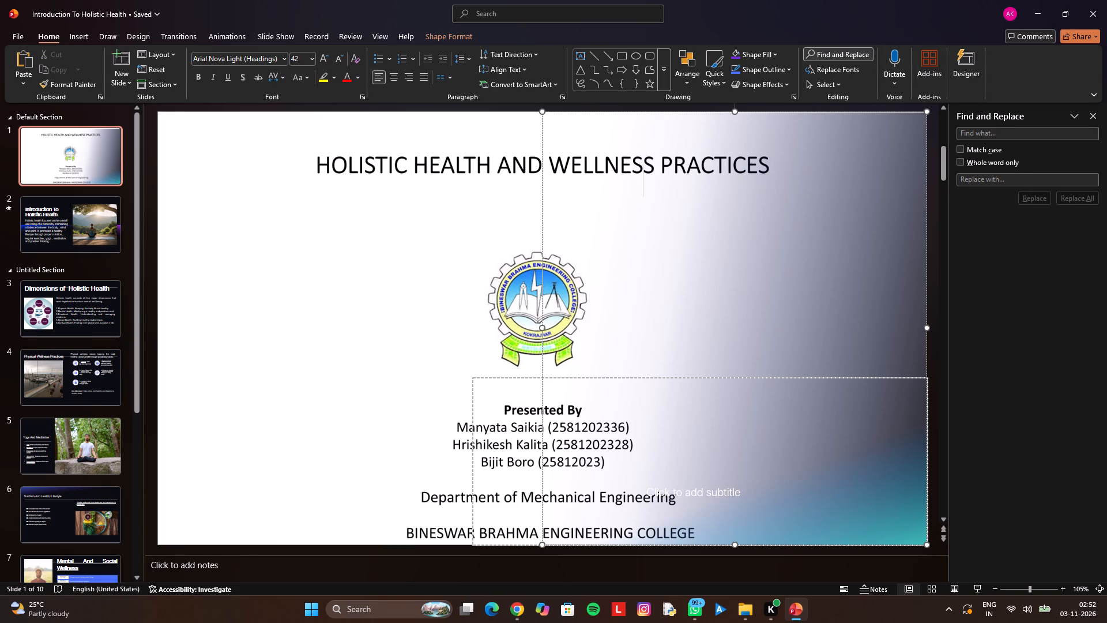
pyautogui.click(837, 113)
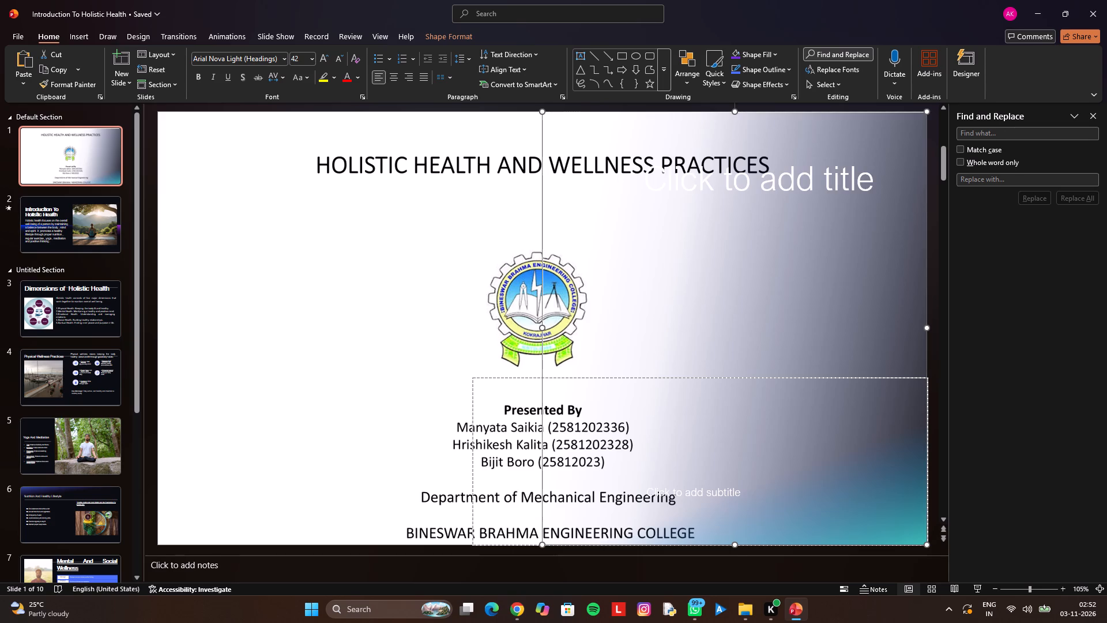
pyautogui.press('BackSpace')
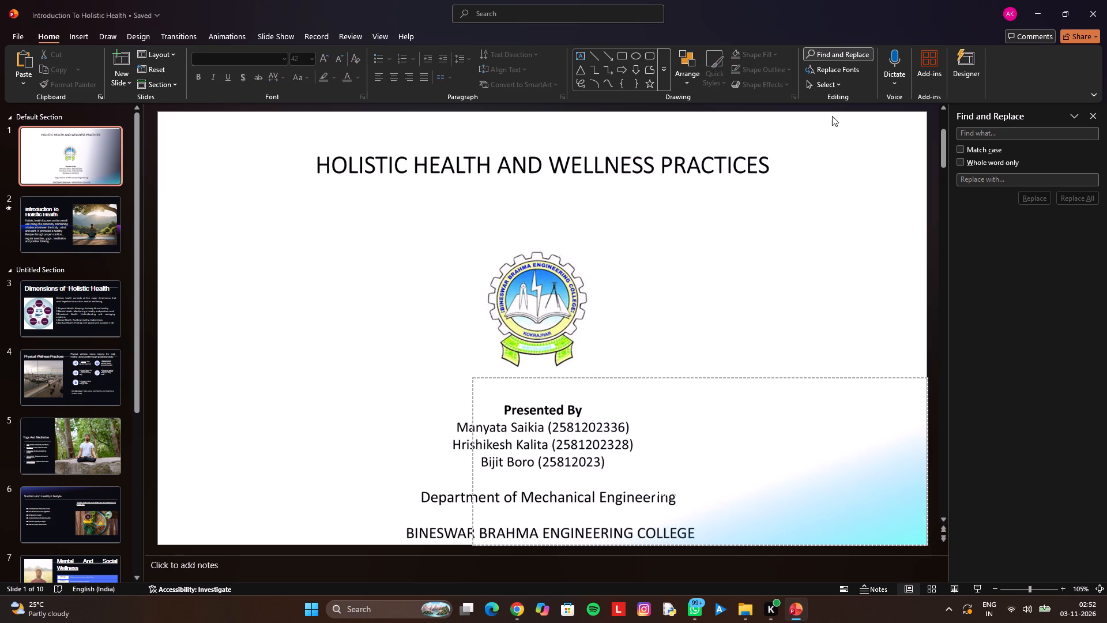
pyautogui.click(715, 375)
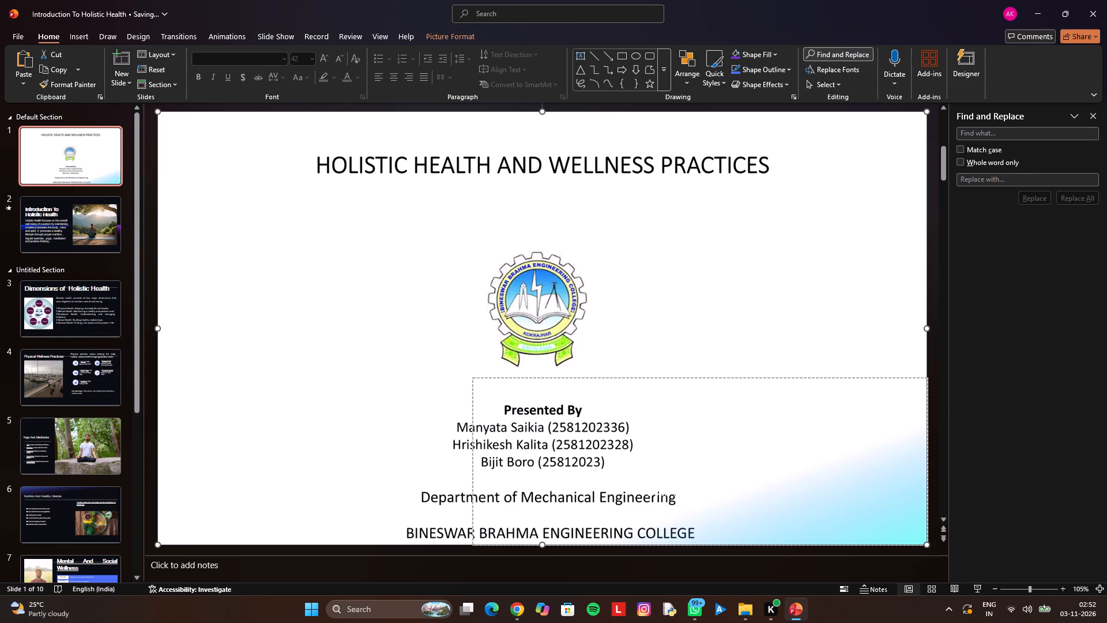
# Check the slide order from the new cover slide through to the Conclusion slide.
pyautogui.click(79, 237)
pyautogui.click(78, 180)
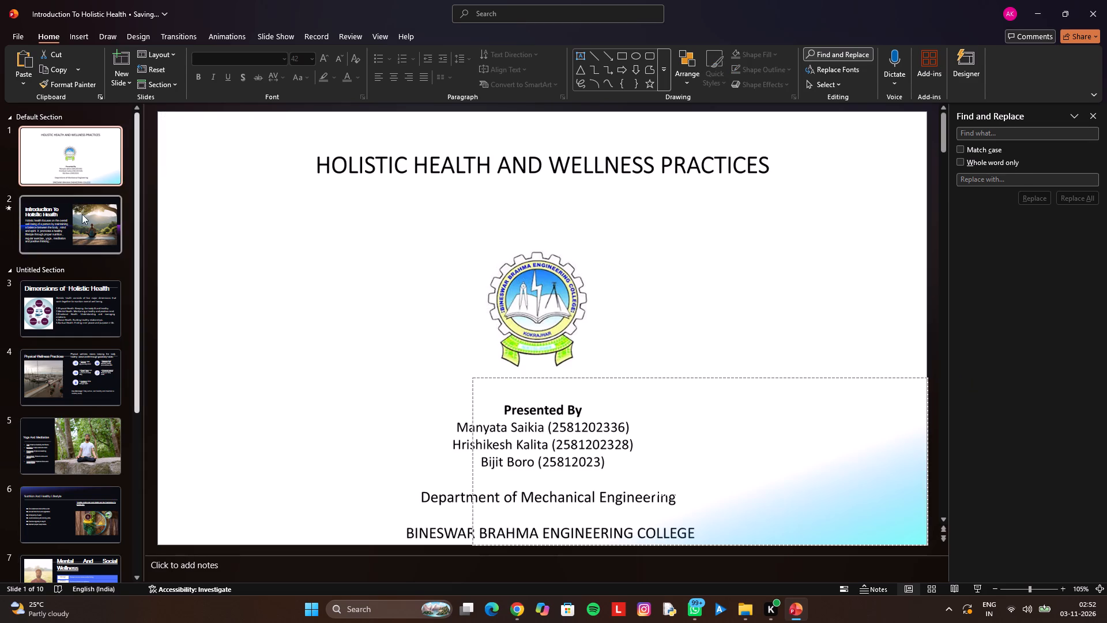
pyautogui.click(85, 231)
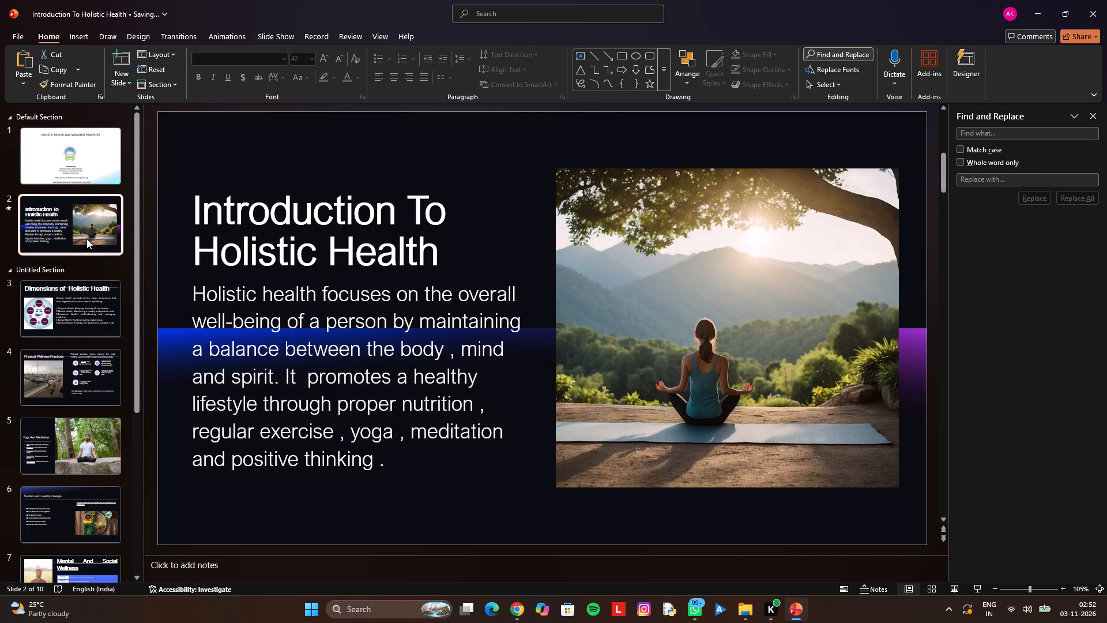
pyautogui.scroll(-17, 88, 245)
pyautogui.scroll(-7, 43, 359)
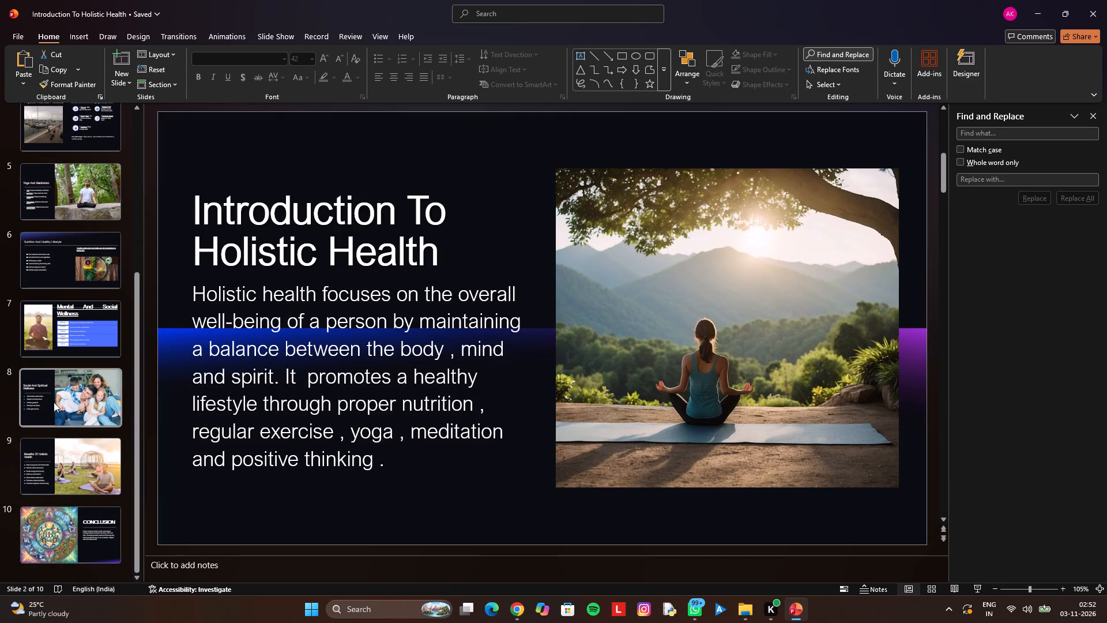
pyautogui.scroll(-7, 57, 386)
pyautogui.scroll(8, 57, 396)
pyautogui.scroll(-6, 55, 378)
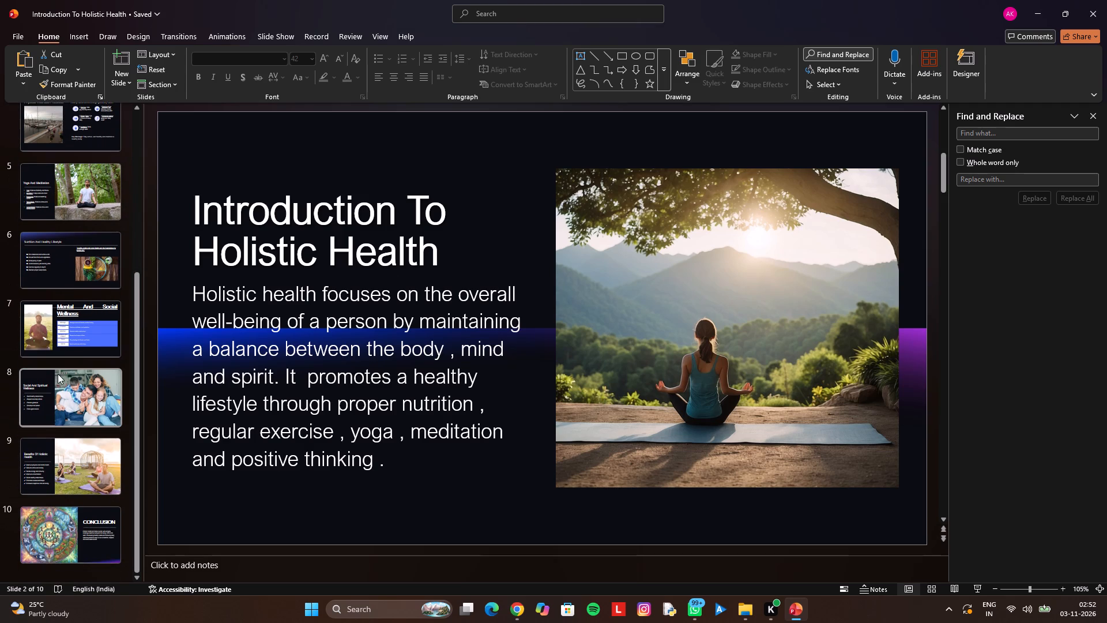
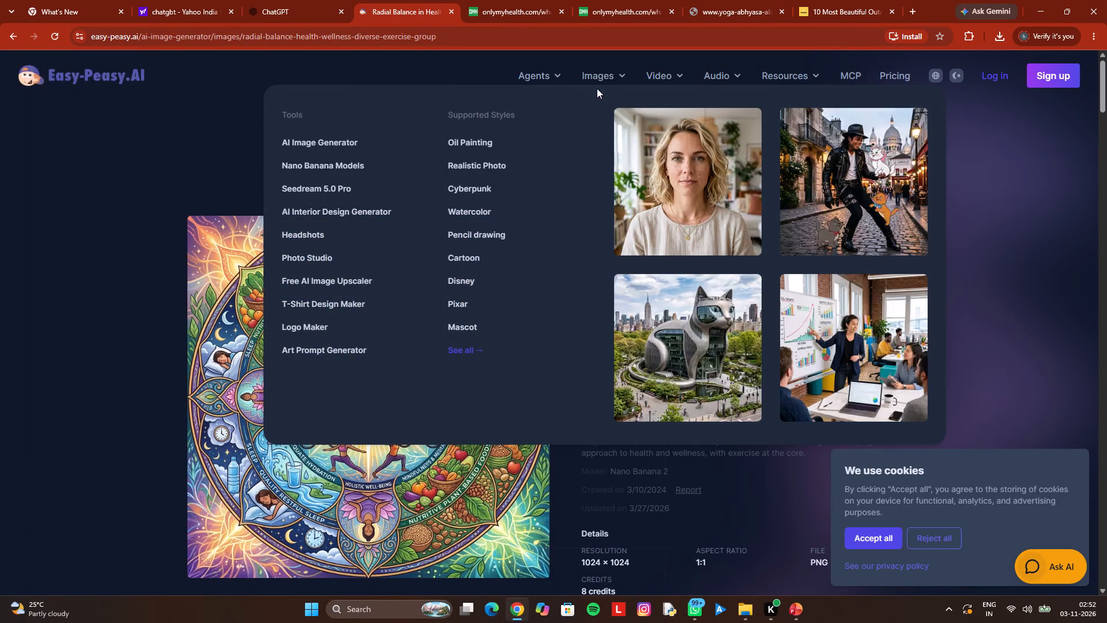
# Look through the Easy-Peasy.AI page of the radial balance wellness image, including its related images and supported styles.
pyautogui.click(613, 80)
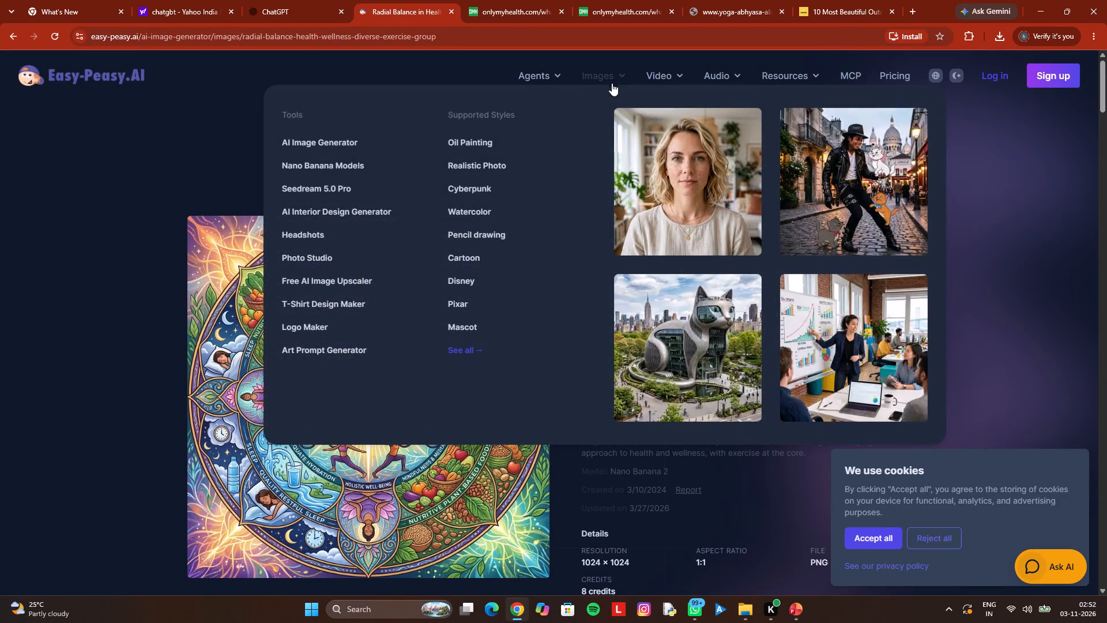
pyautogui.moveTo(361, 117); pyautogui.dragTo(365, 108)
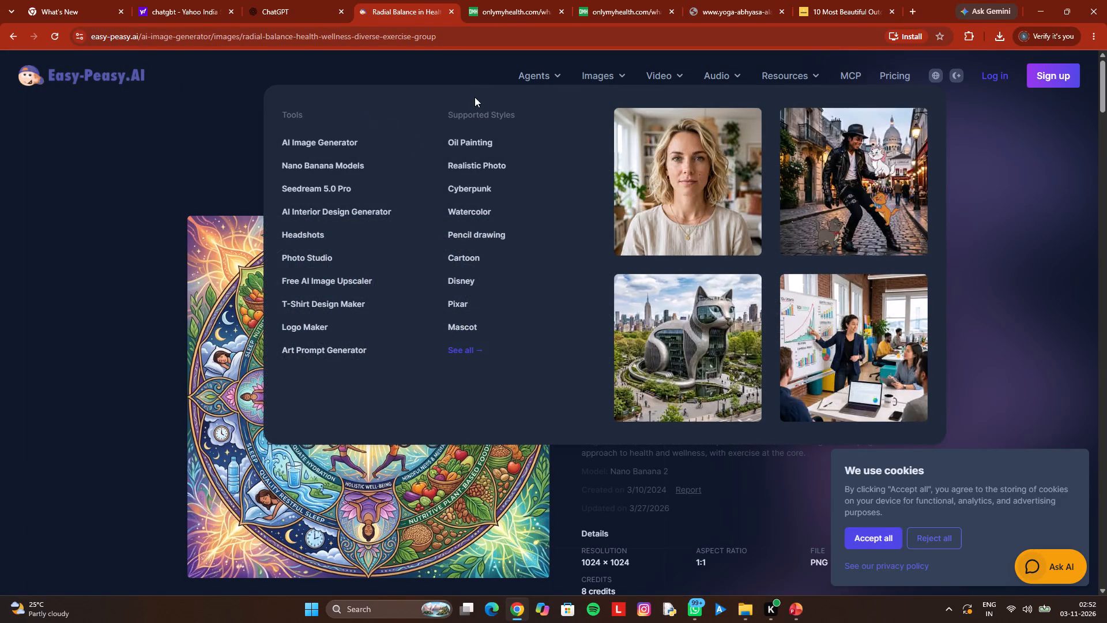
pyautogui.scroll(-2, 571, 193)
pyautogui.scroll(4, 562, 220)
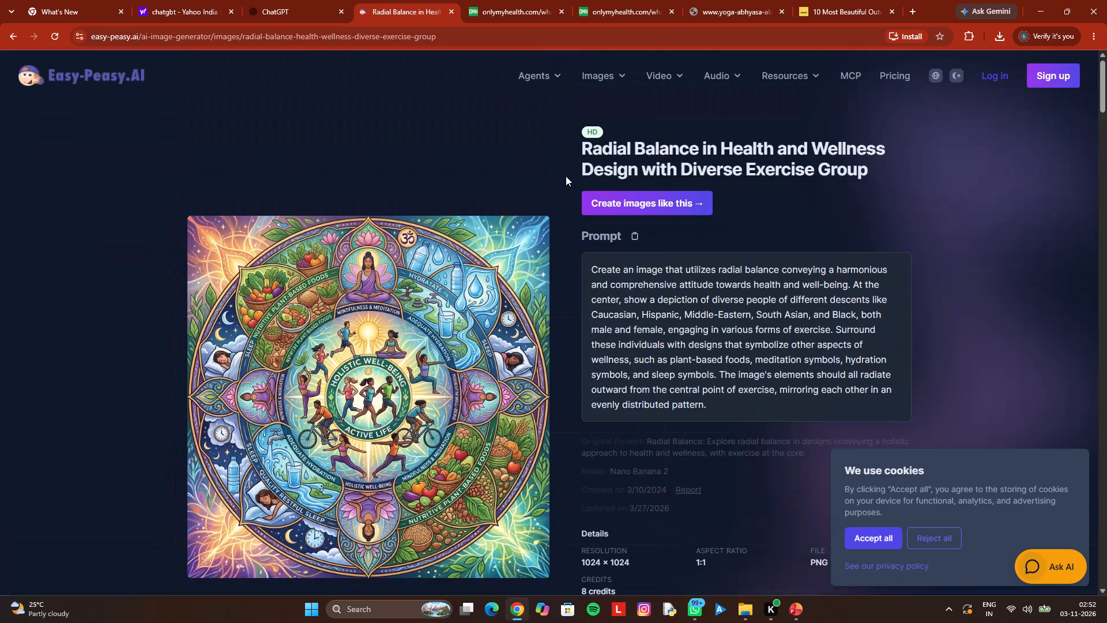
pyautogui.scroll(3, 566, 175)
pyautogui.click(530, 133)
pyautogui.scroll(-6, 525, 137)
pyautogui.scroll(3, 547, 144)
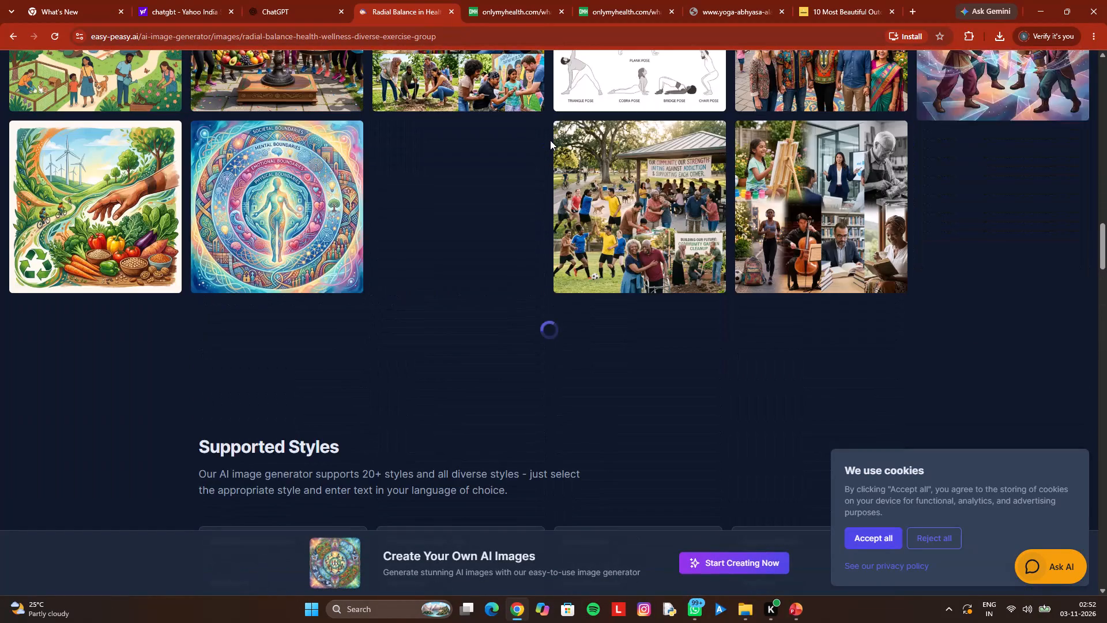
pyautogui.scroll(-12, 468, 187)
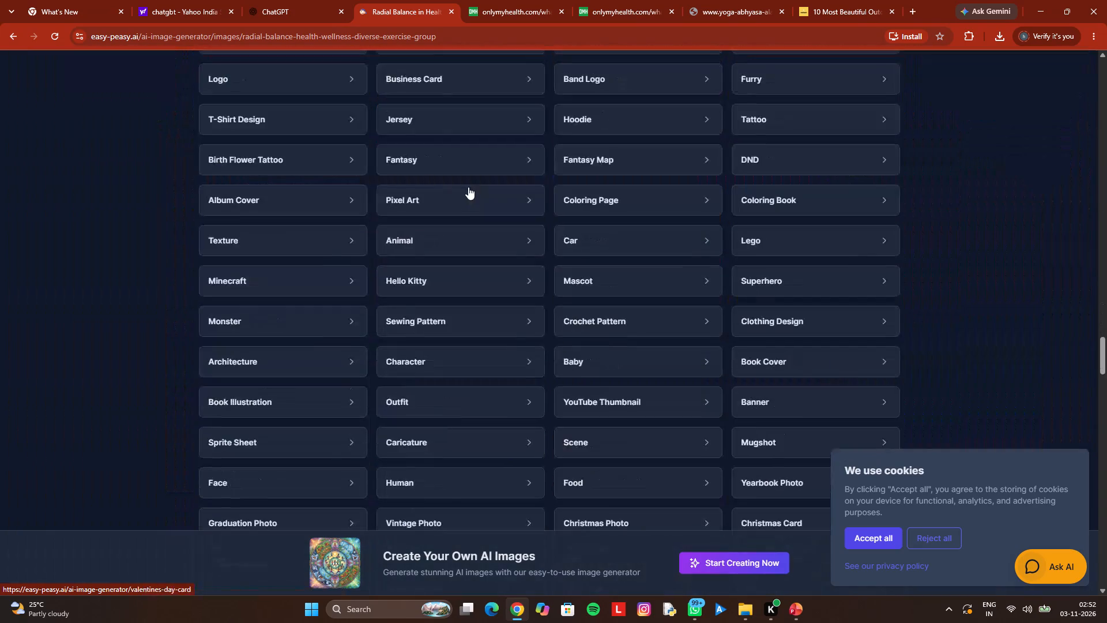
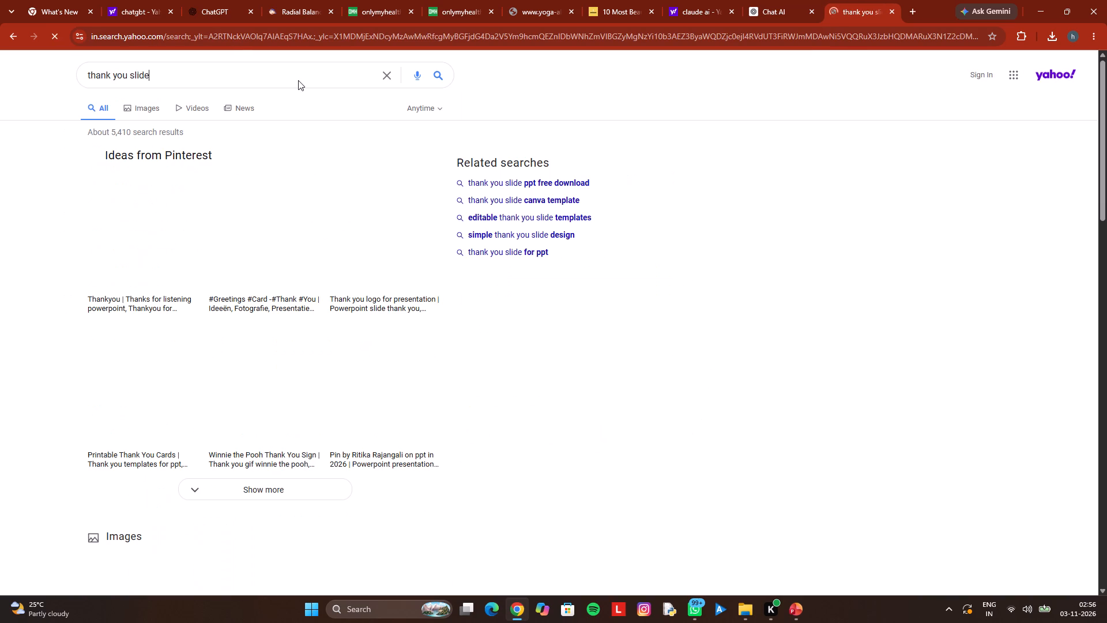
pyautogui.click(150, 233)
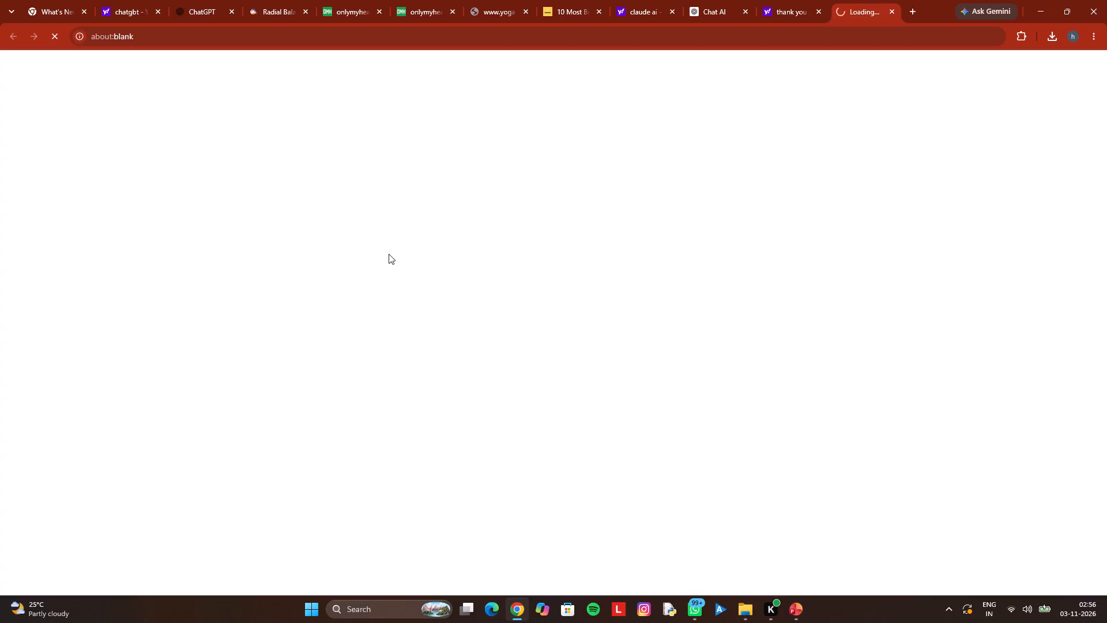
pyautogui.click(439, 279)
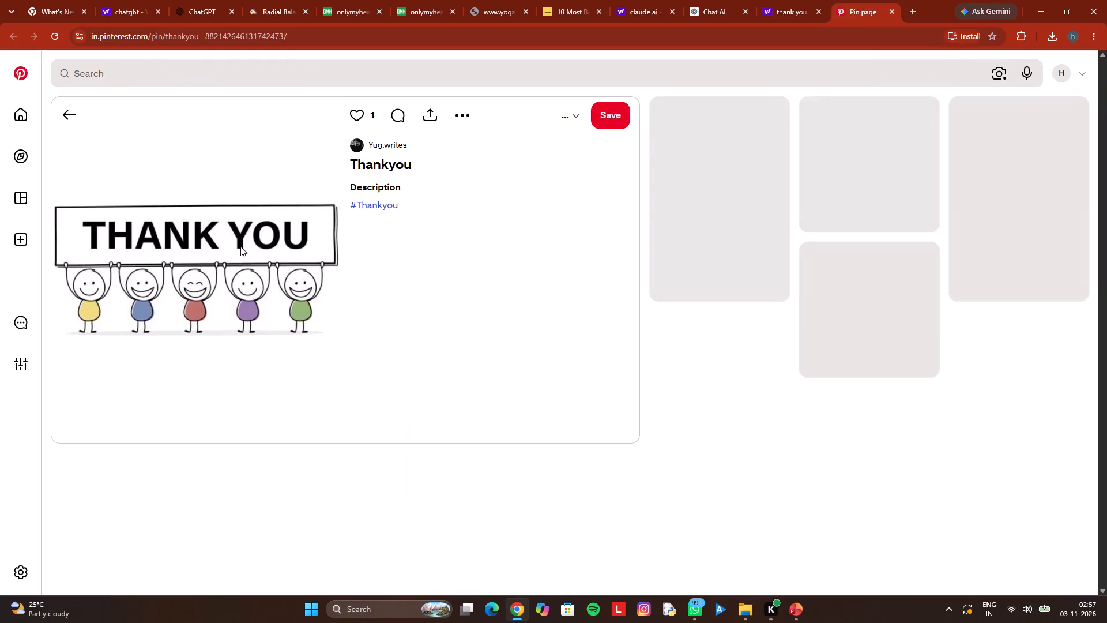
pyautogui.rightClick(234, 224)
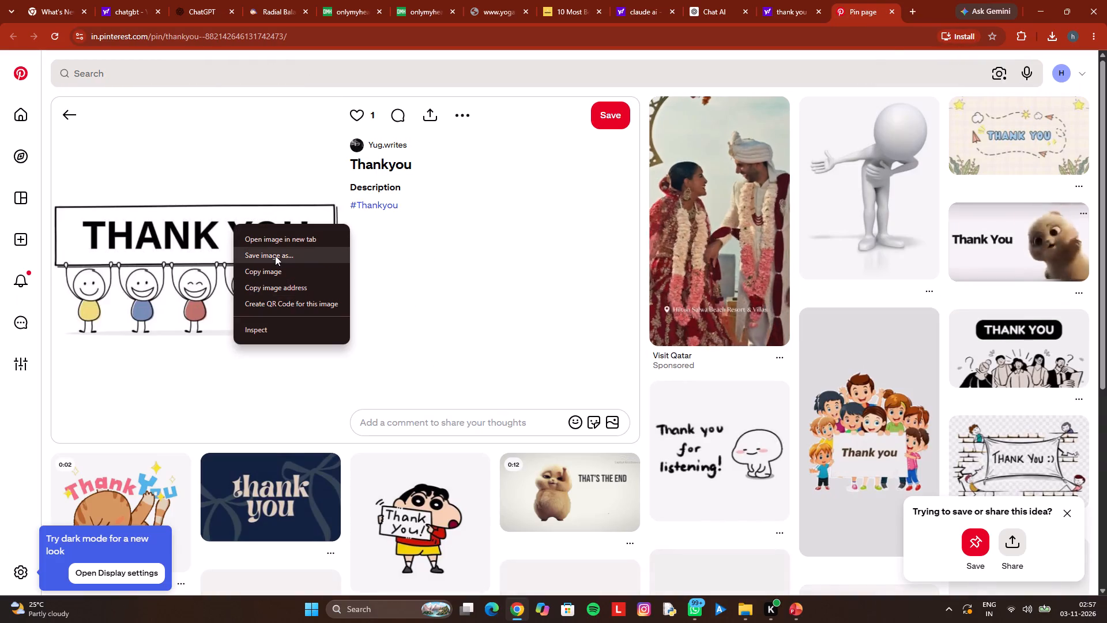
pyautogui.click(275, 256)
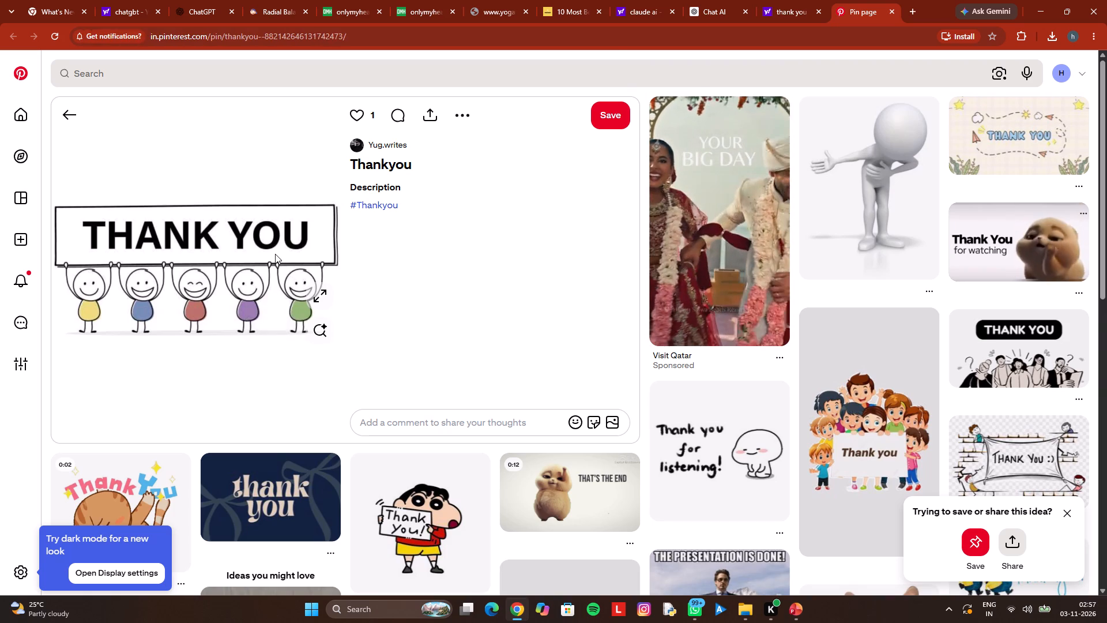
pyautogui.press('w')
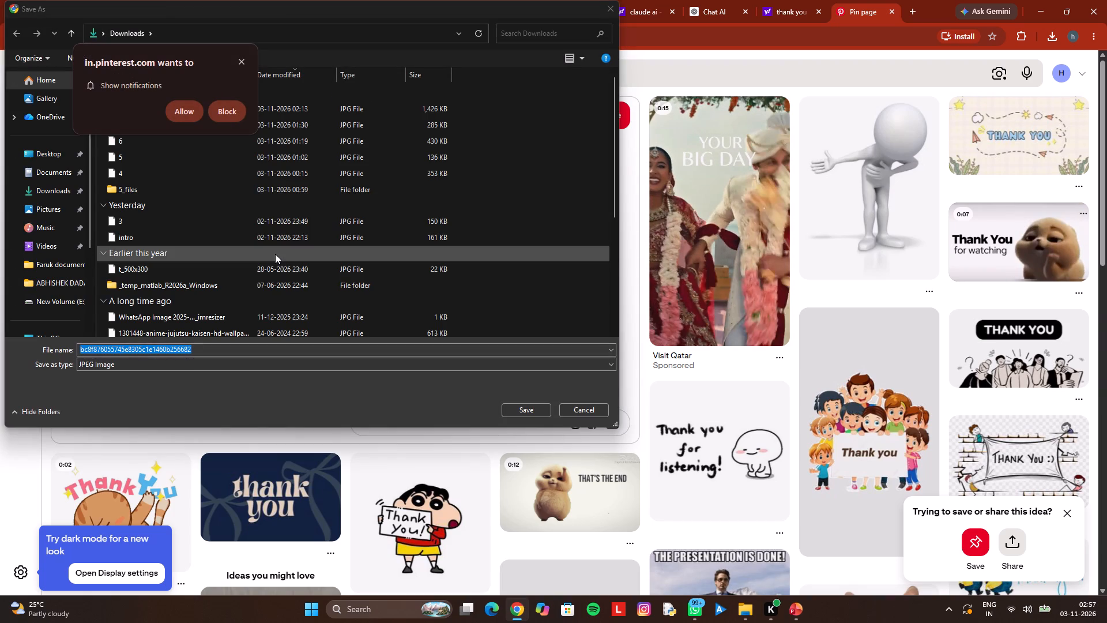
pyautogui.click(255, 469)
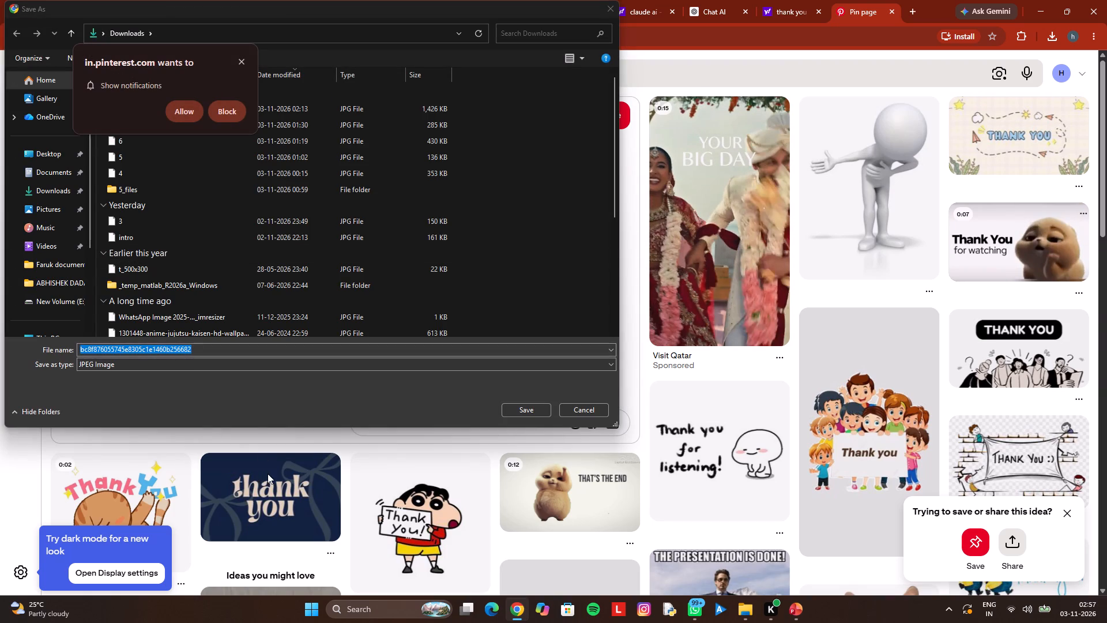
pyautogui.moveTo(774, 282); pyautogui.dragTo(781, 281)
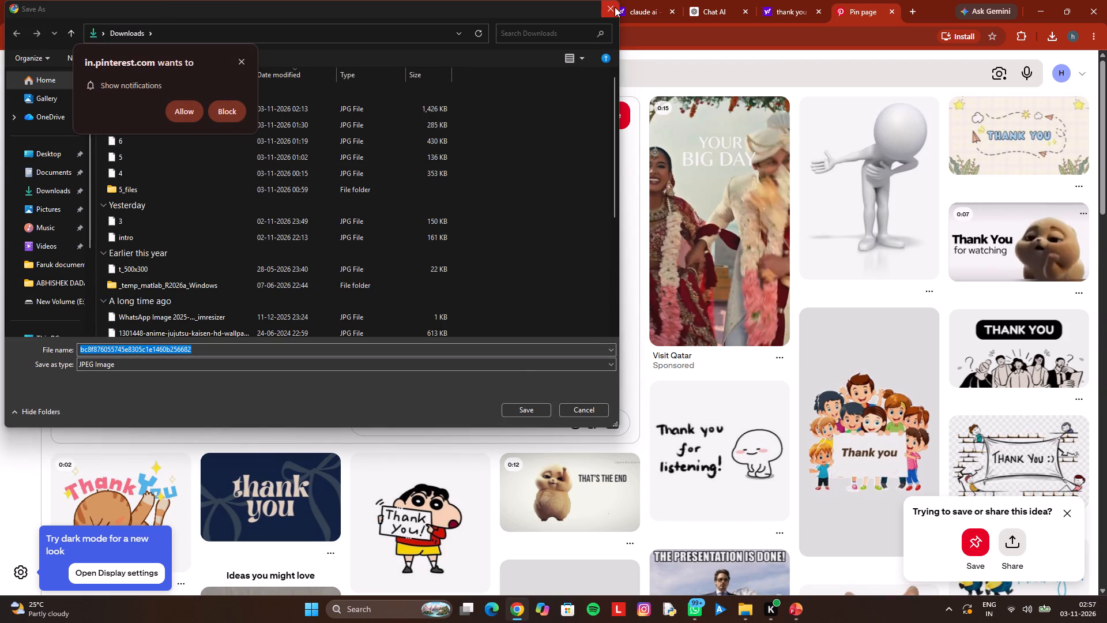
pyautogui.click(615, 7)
# Browse the related Pinterest thank-you pictures and open the navy blue "thank you" card with ribbon bows.
pyautogui.scroll(-2, 274, 491)
pyautogui.scroll(2, 291, 291)
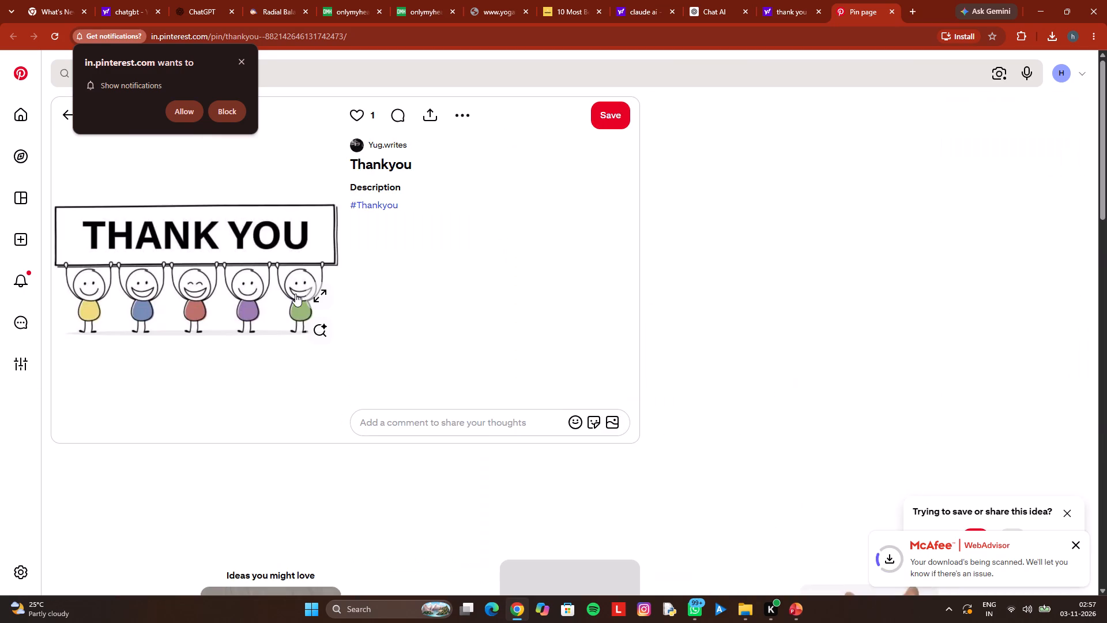
pyautogui.scroll(-2, 299, 327)
pyautogui.scroll(1, 300, 331)
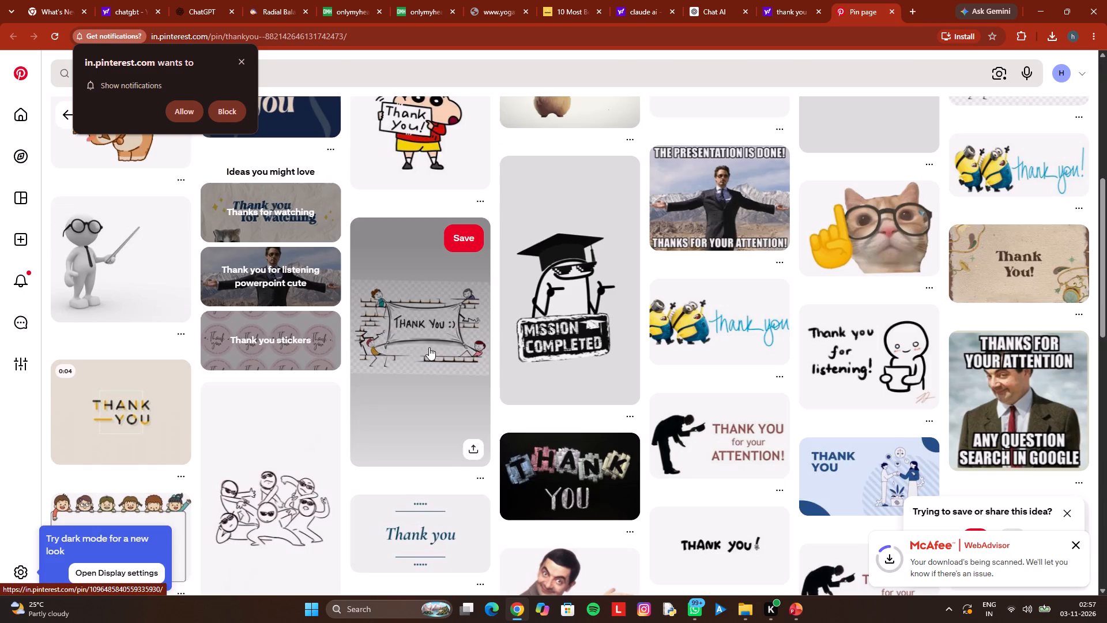
pyautogui.scroll(1, 429, 347)
pyautogui.scroll(-1, 432, 351)
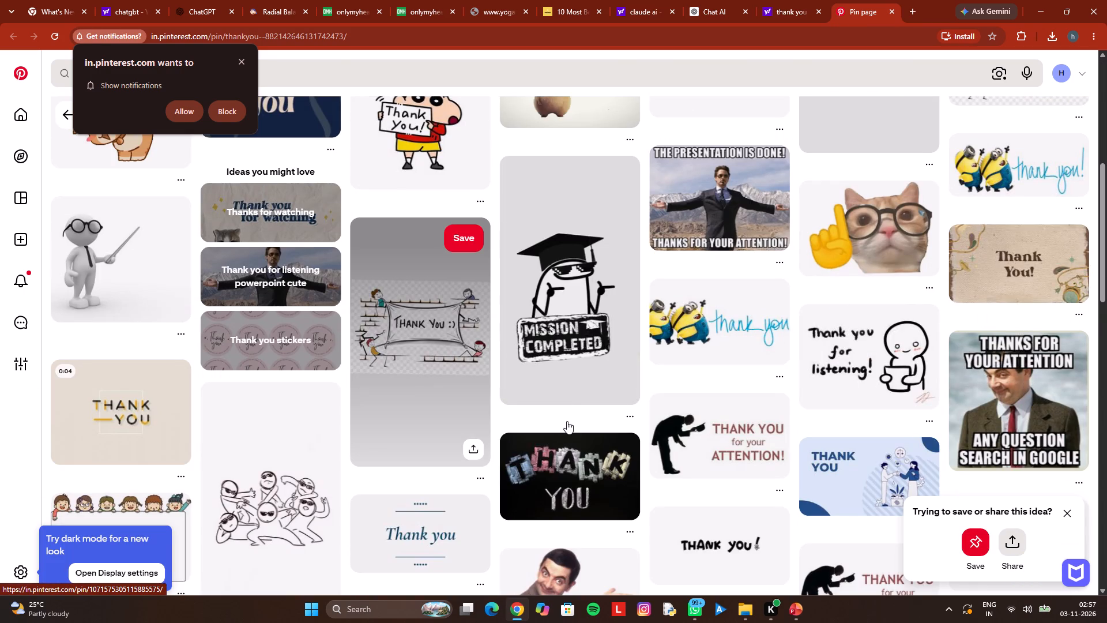
pyautogui.scroll(1, 356, 430)
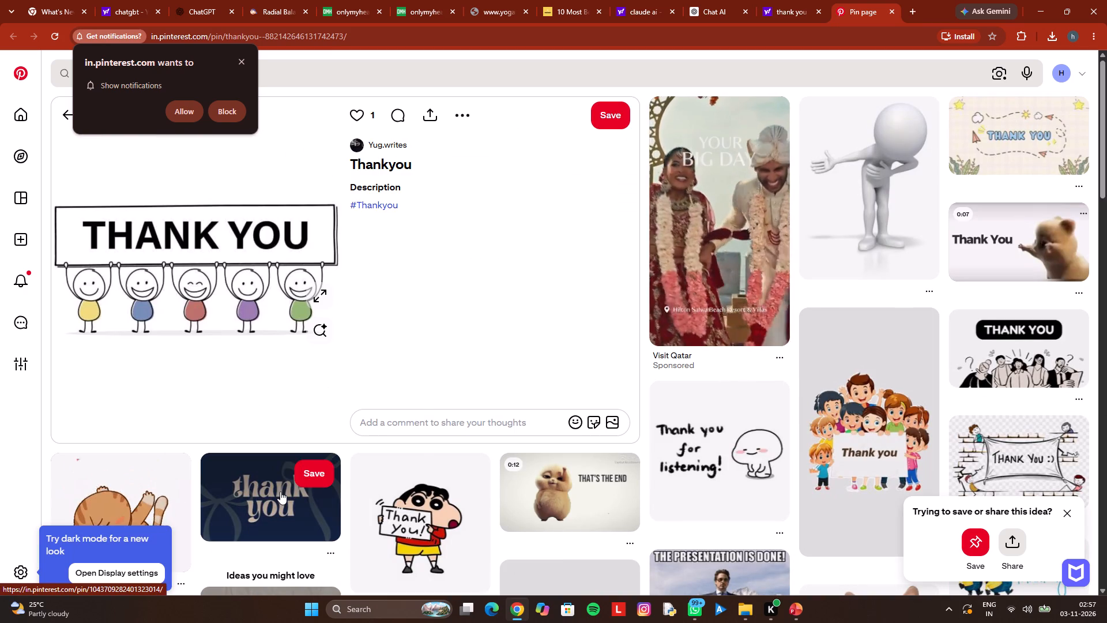
pyautogui.rightClick(280, 491)
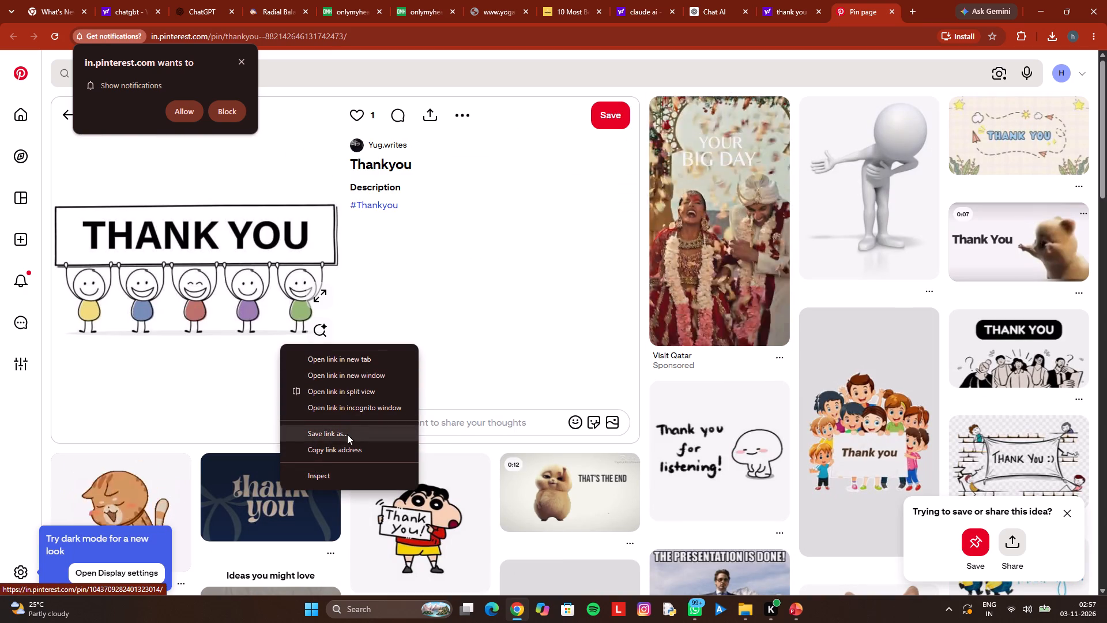
pyautogui.click(253, 487)
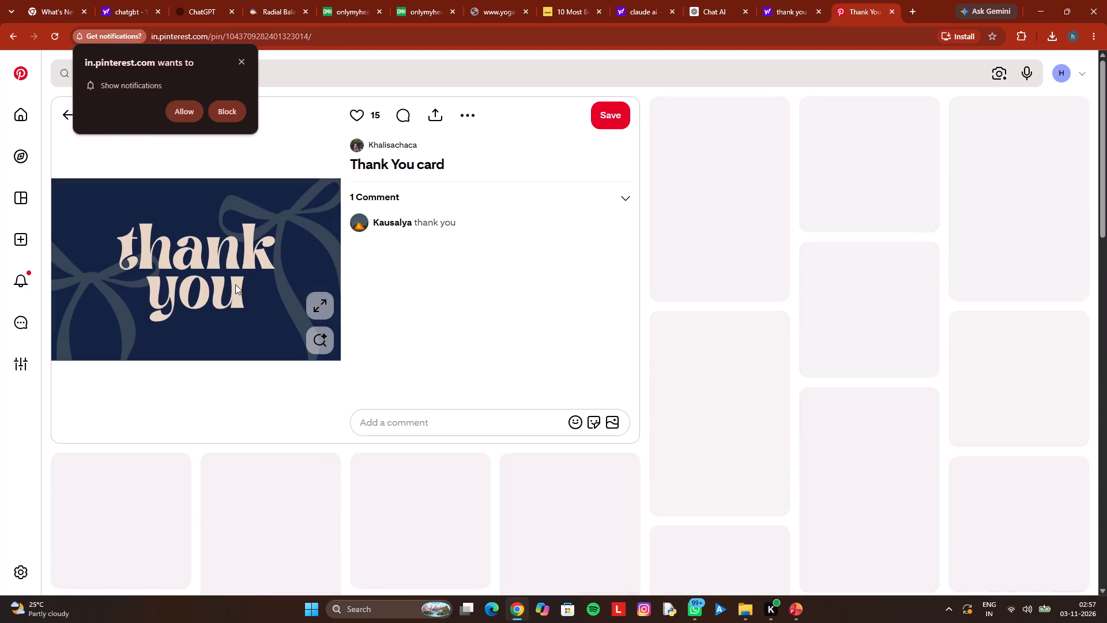
# Save the navy Thank You card image to the Downloads folder as "thank you".
pyautogui.rightClick(235, 283)
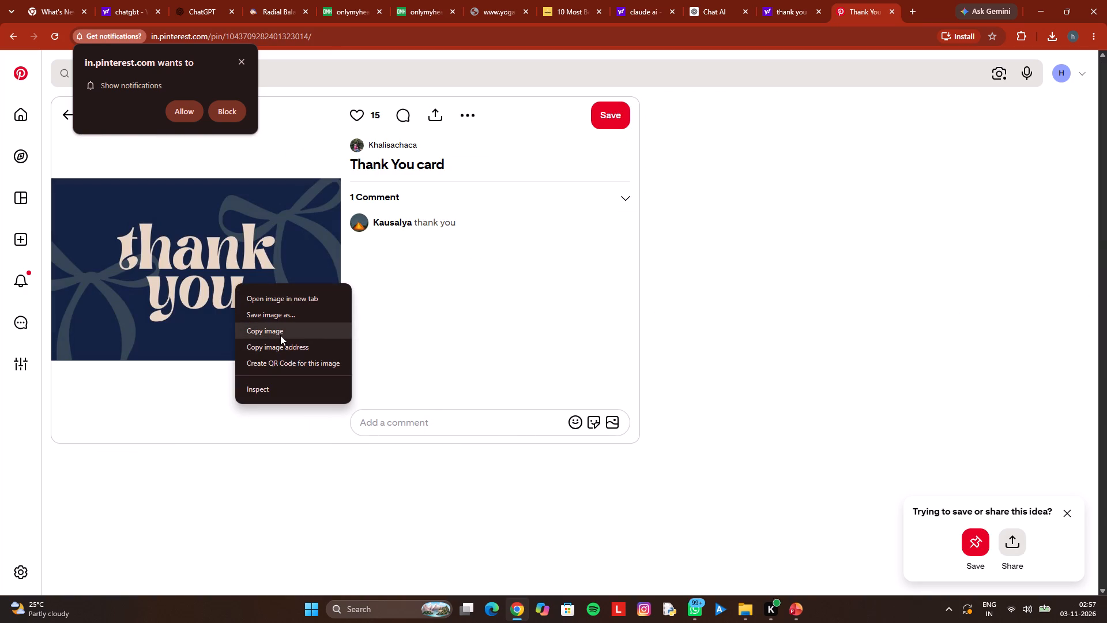
pyautogui.click(303, 313)
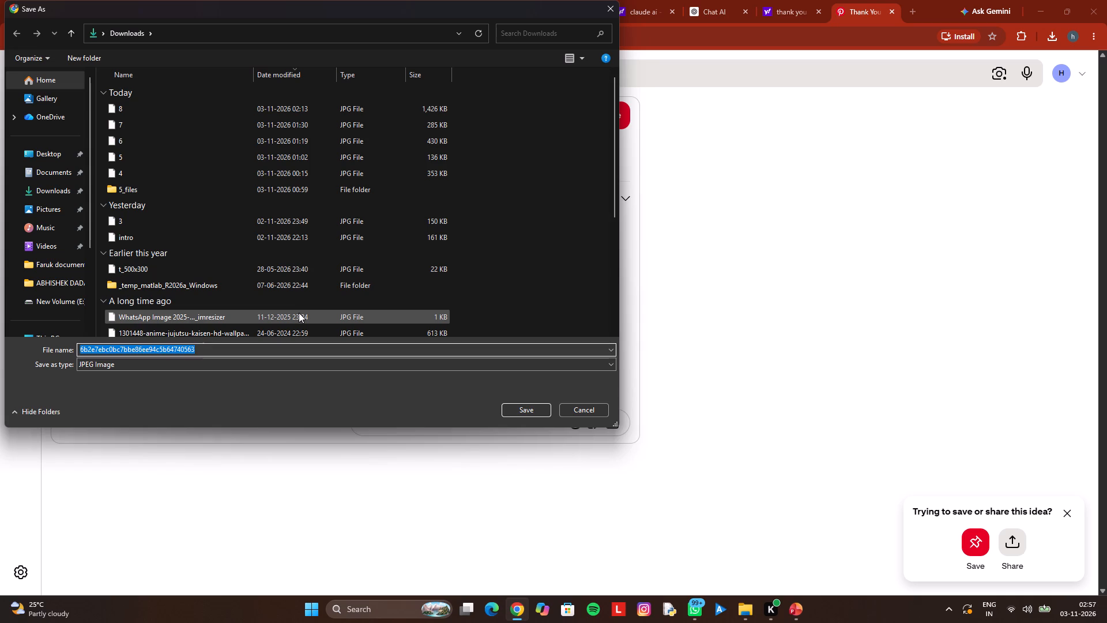
pyautogui.write('thank you')
pyautogui.press('Return')
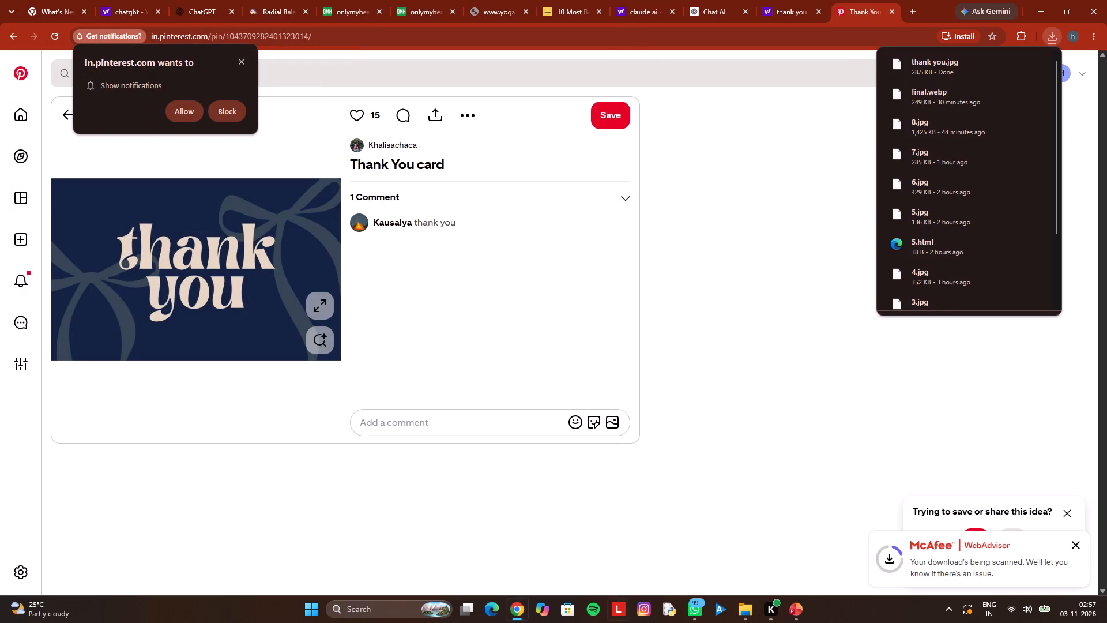
# Switch to the Introduction To Holistic Health presentation in PowerPoint and add a new slide after the Conclusion slide.
pyautogui.click(1106, 622)
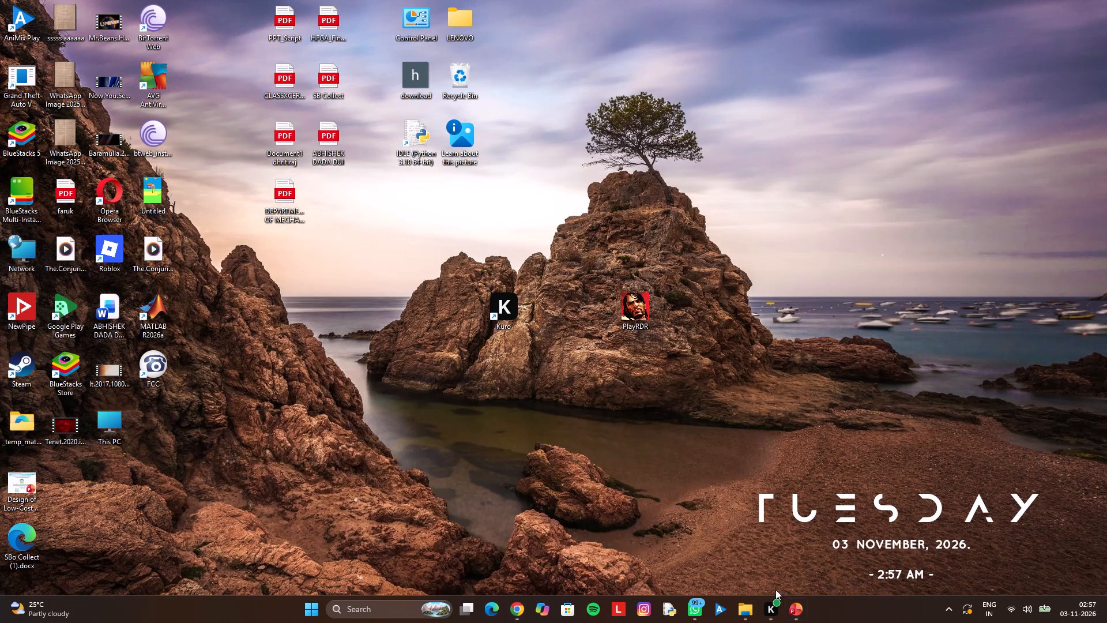
pyautogui.click(797, 607)
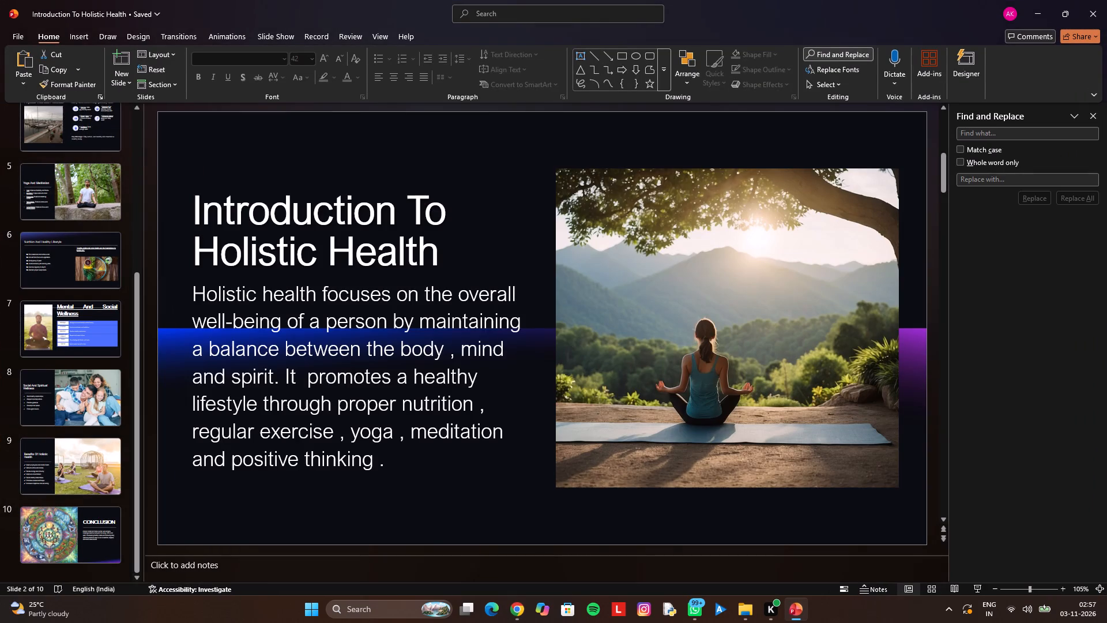
pyautogui.scroll(-1, 116, 438)
pyautogui.scroll(-3, 88, 499)
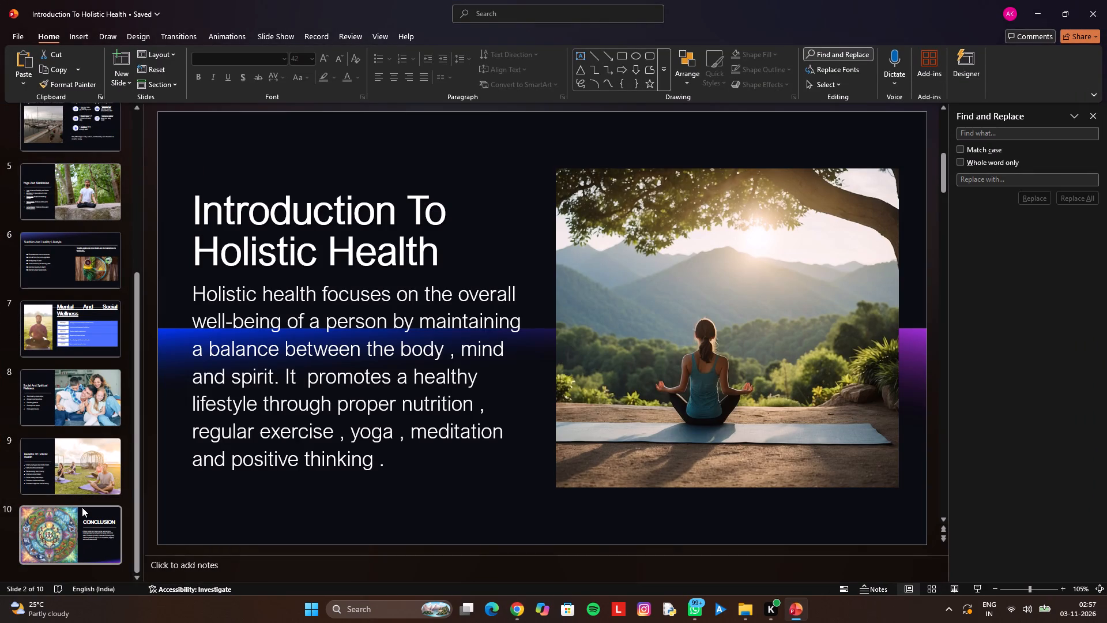
pyautogui.click(84, 508)
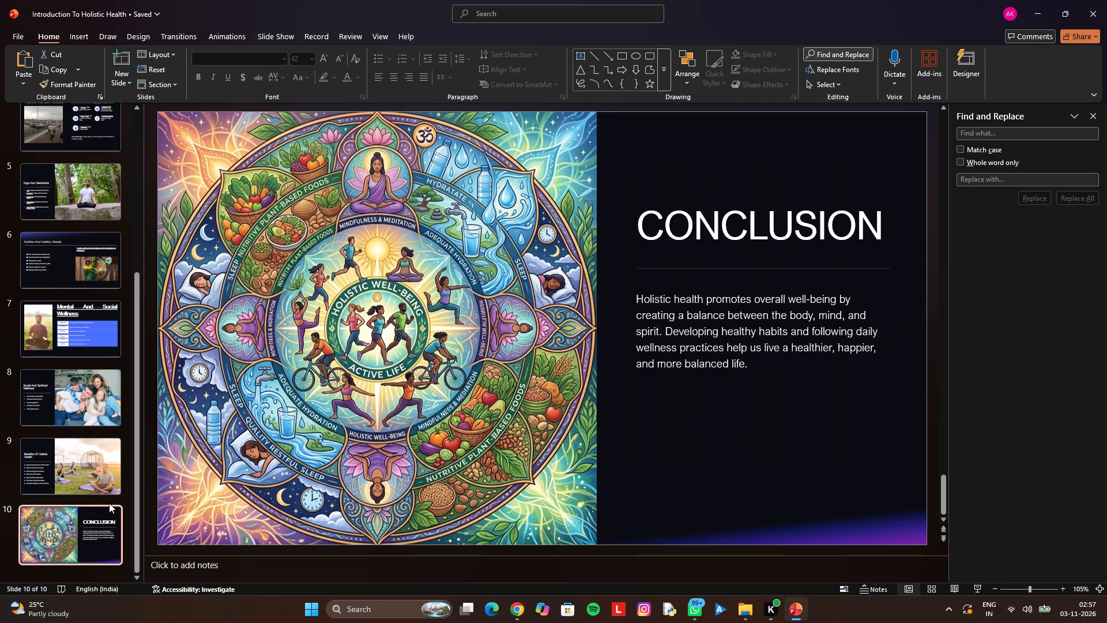
pyautogui.click(119, 57)
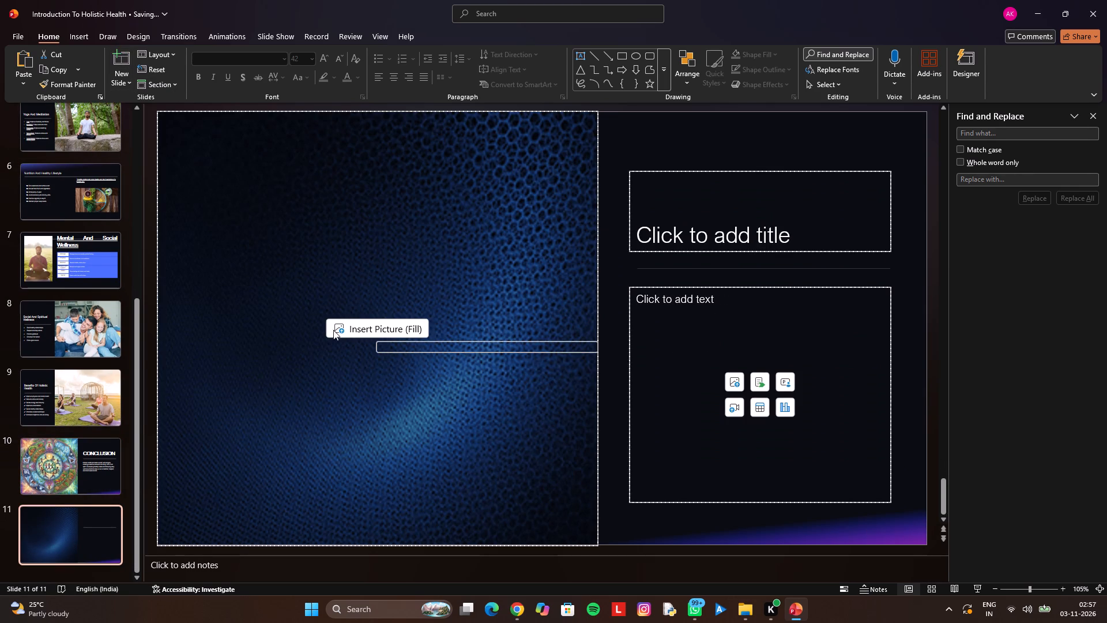
# Widen the picture placeholder on the new slide 11 until it covers the full slide width.
pyautogui.click(338, 328)
pyautogui.click(510, 287)
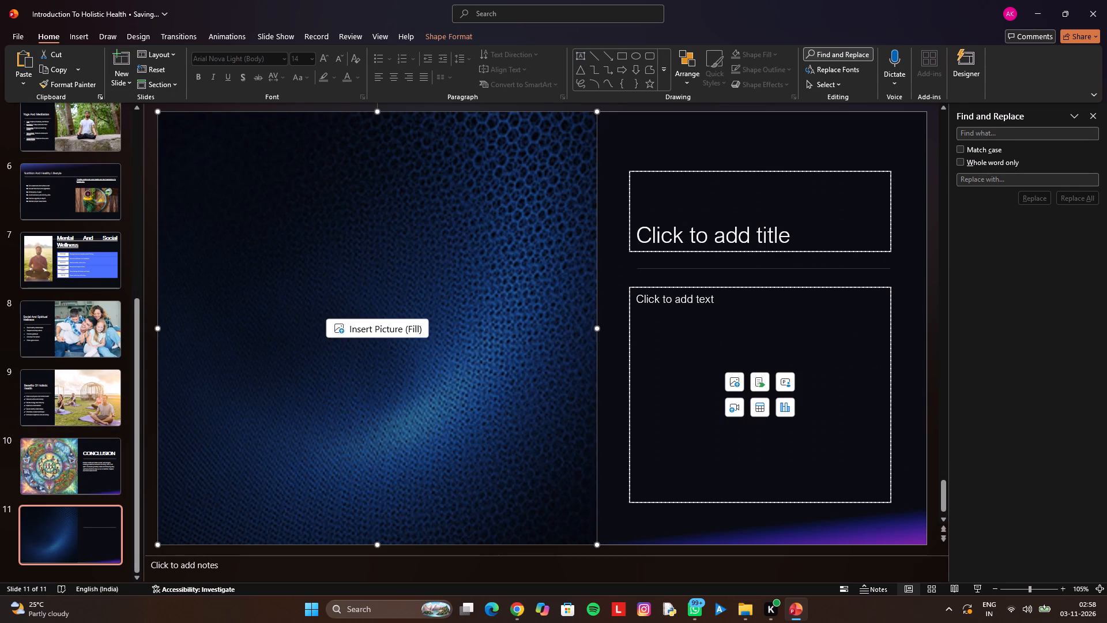
pyautogui.moveTo(595, 329); pyautogui.dragTo(847, 321)
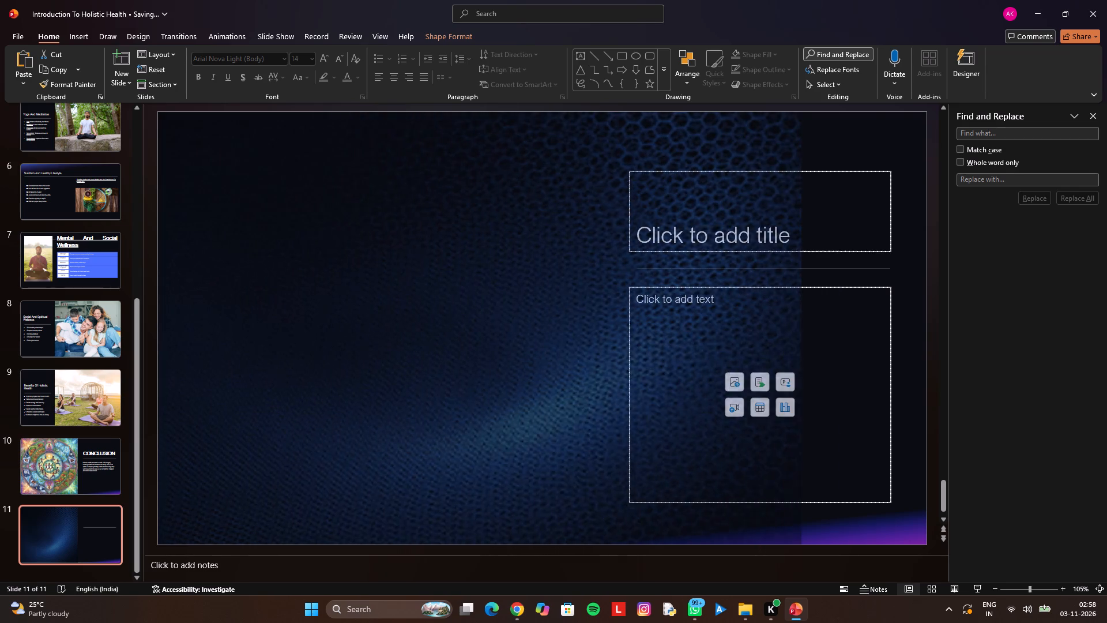
pyautogui.moveTo(847, 321); pyautogui.dragTo(927, 307)
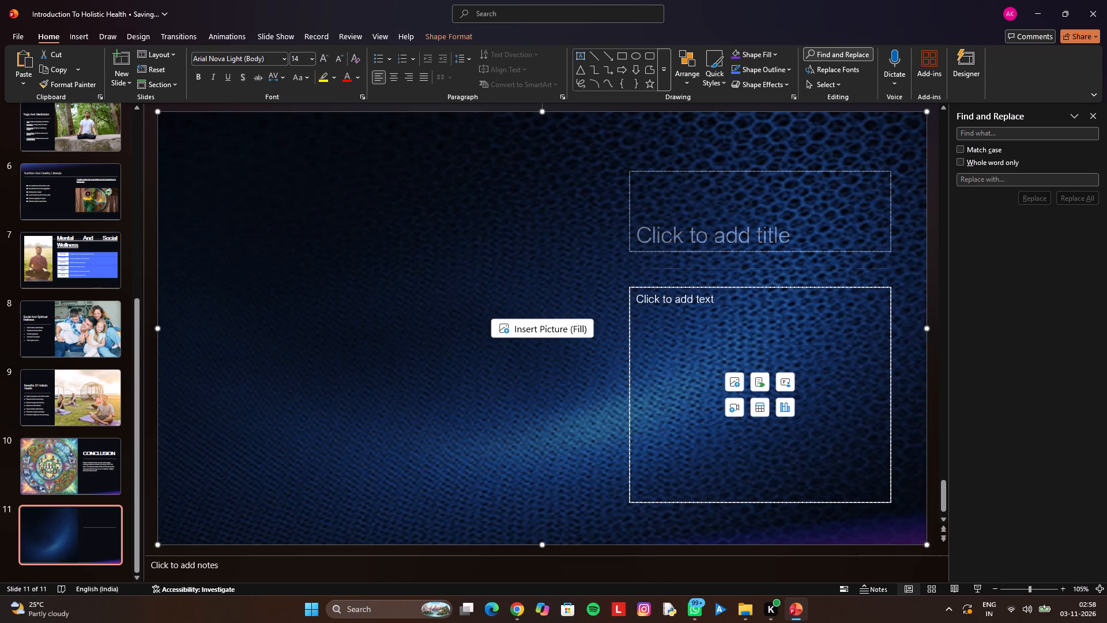
# Insert the "thank you" picture from Downloads into the full-slide picture placeholder.
pyautogui.click(549, 333)
pyautogui.click(547, 352)
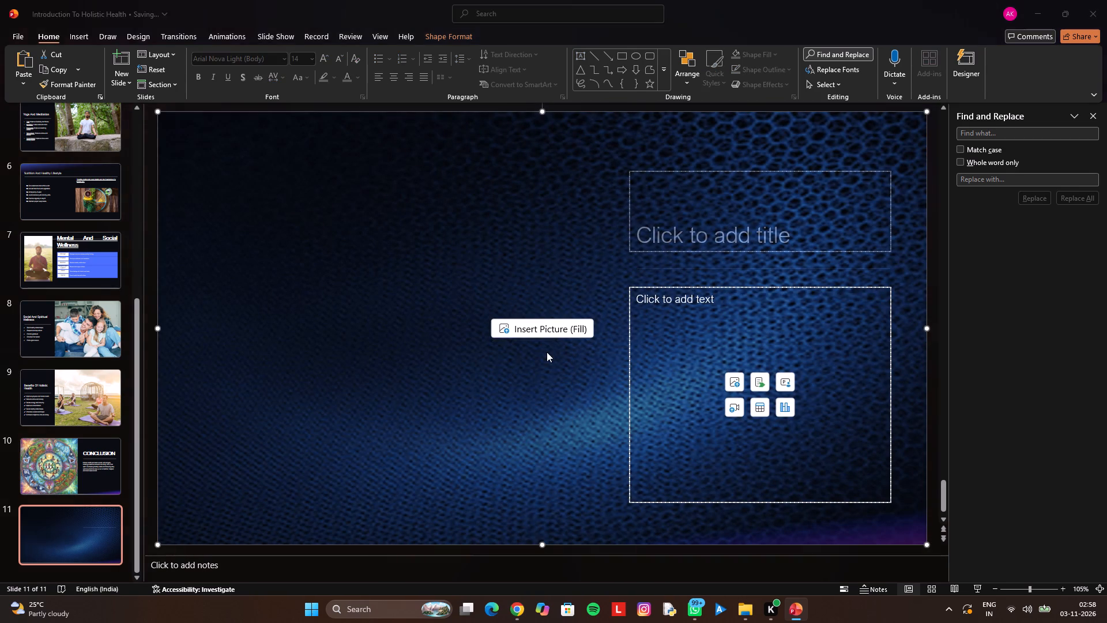
pyautogui.click(129, 106)
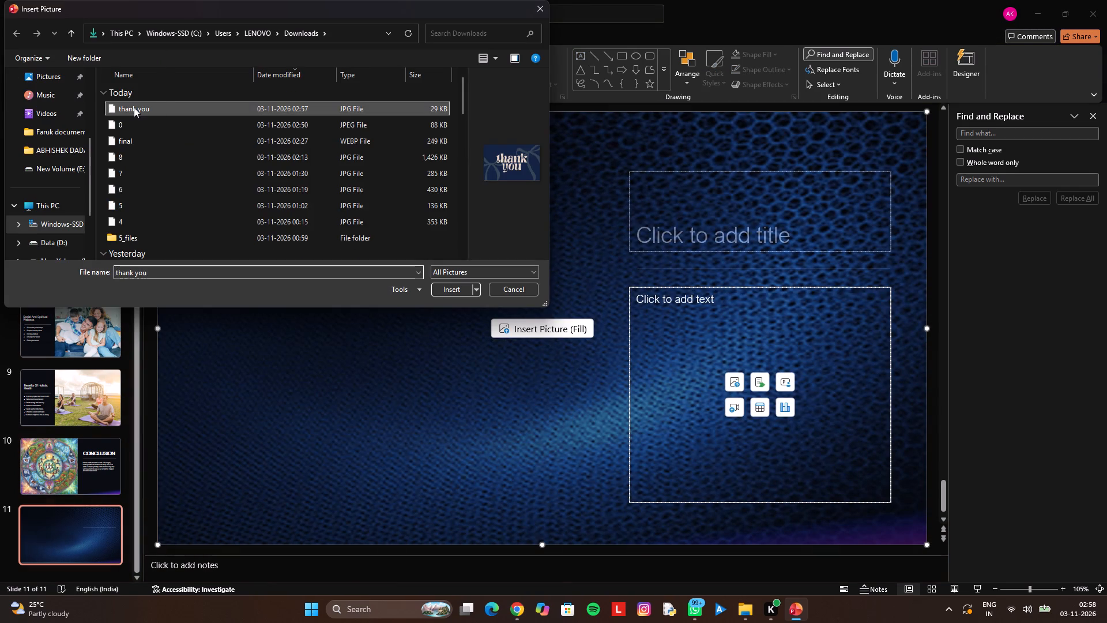
pyautogui.doubleClick(134, 107)
# Delete the empty body text placeholder overlapping the thank you picture on slide 11.
pyautogui.click(775, 341)
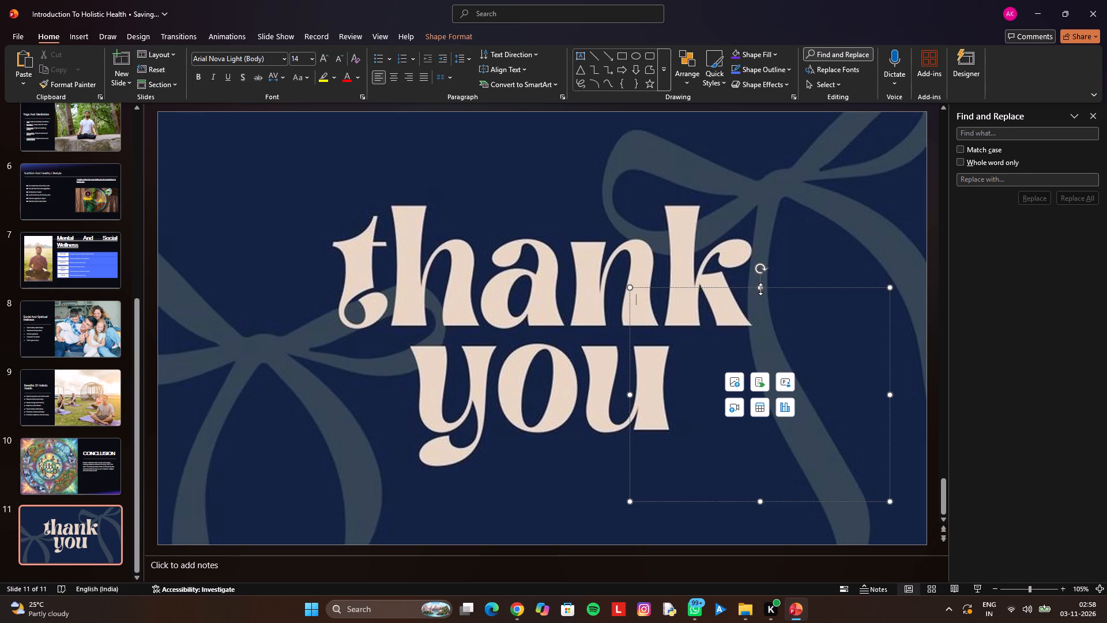
pyautogui.moveTo(760, 289); pyautogui.dragTo(759, 433)
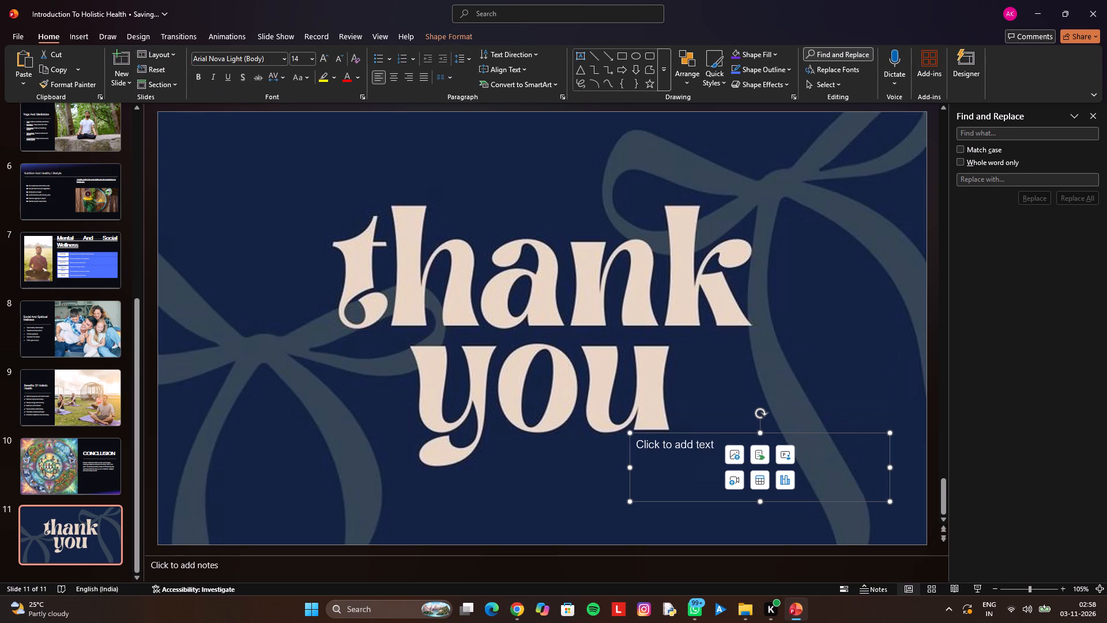
pyautogui.press('Delete')
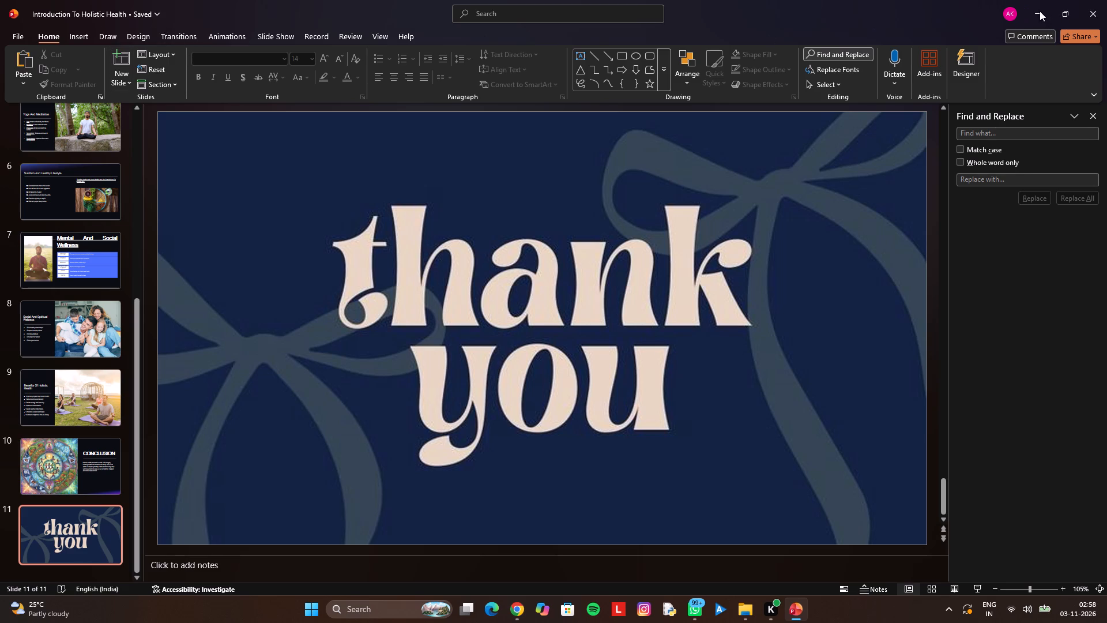
# Review the slide thumbnails from the closing thank you slide back up to the cover slide.
pyautogui.scroll(-2, 519, 185)
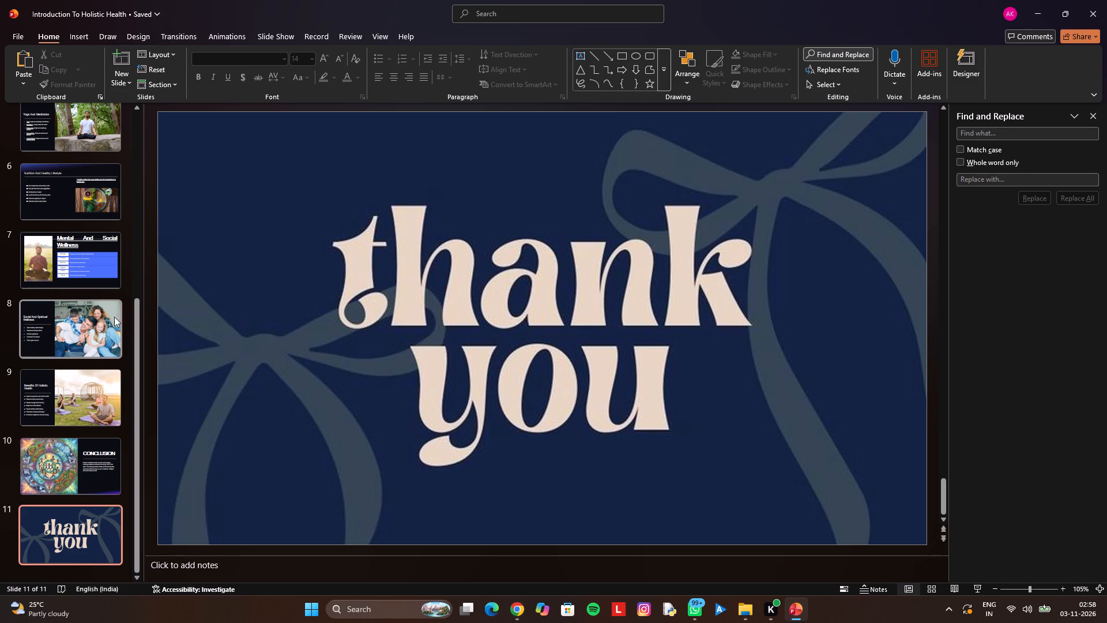
pyautogui.scroll(-2, 81, 307)
pyautogui.scroll(3, 78, 386)
pyautogui.scroll(-1, 74, 294)
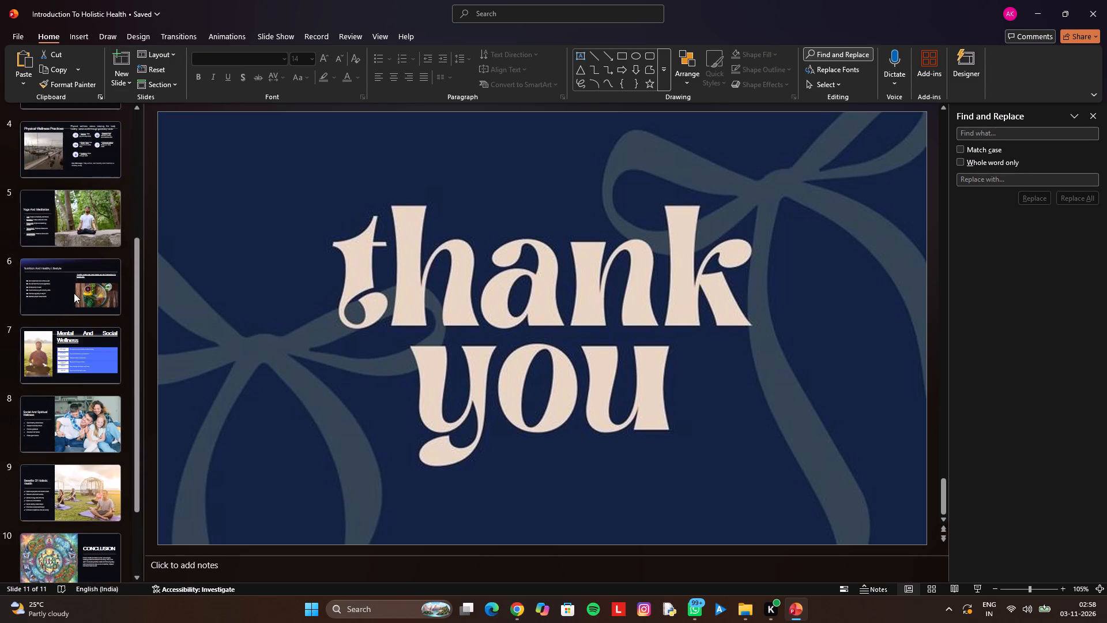
pyautogui.scroll(1, 72, 248)
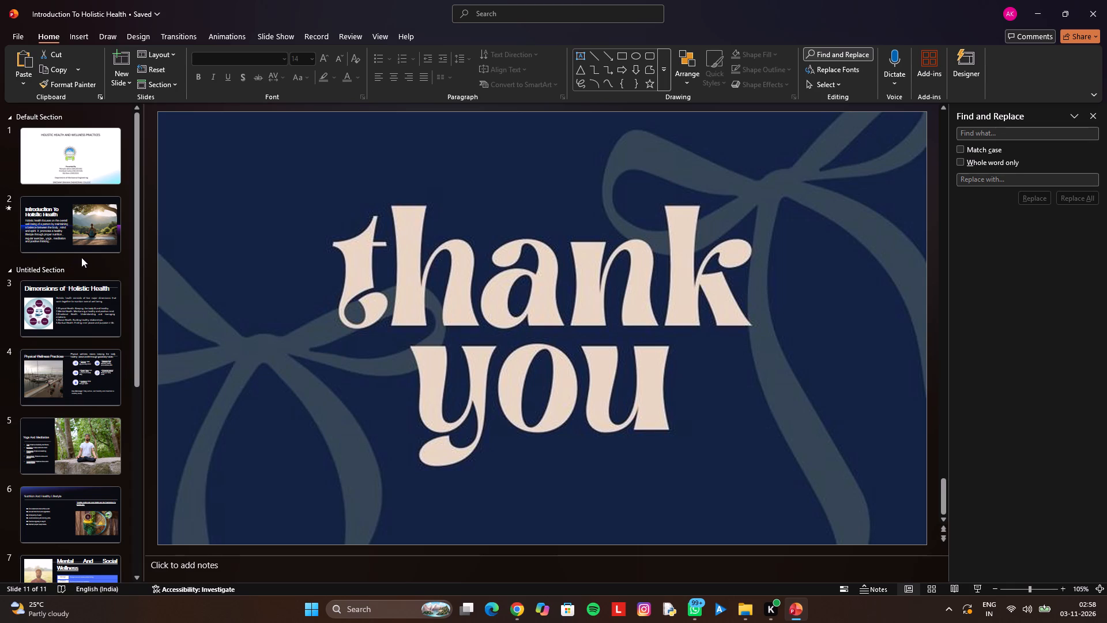
# Review the slide thumbnails between the cover and the closing thank you slide, checking the order and content of the presentation.
pyautogui.scroll(-2, 58, 267)
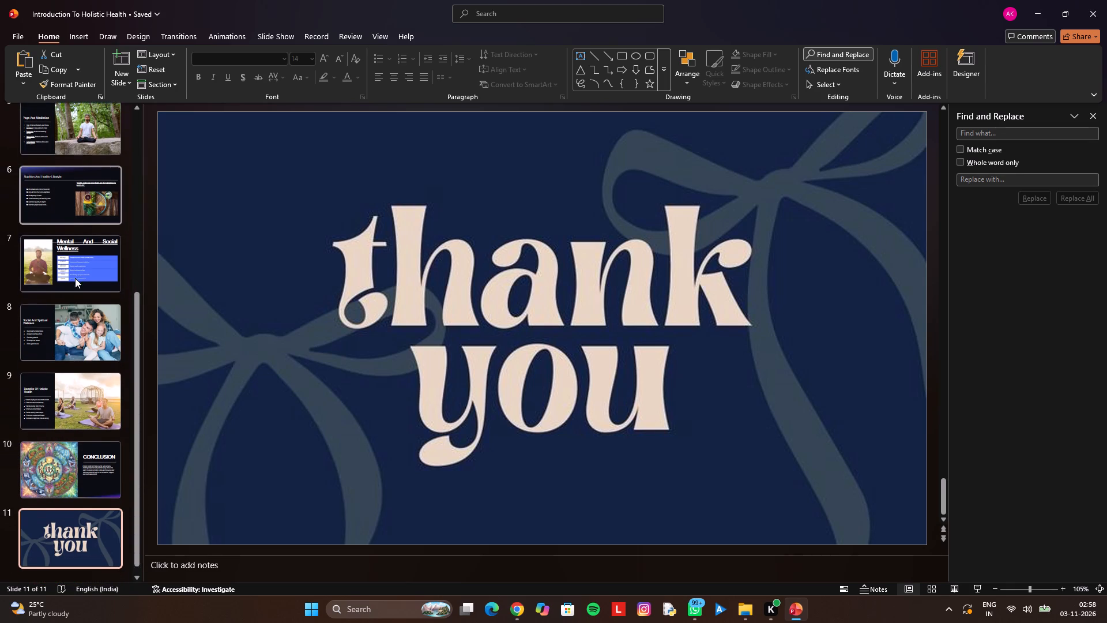
pyautogui.scroll(-2, 83, 340)
pyautogui.scroll(1, 78, 347)
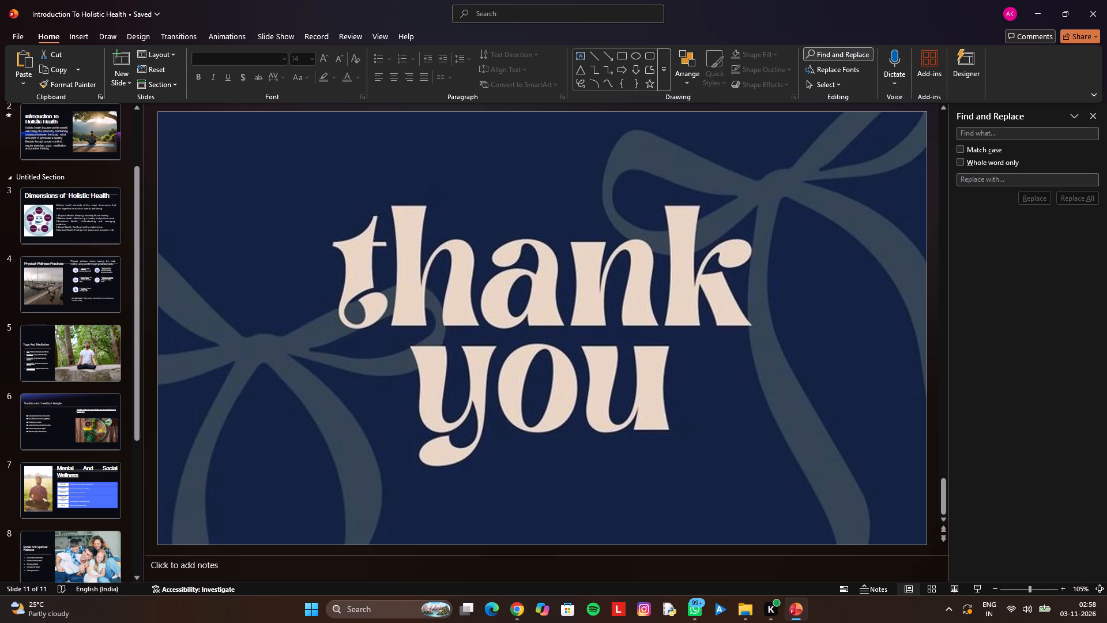
pyautogui.scroll(1, 304, 297)
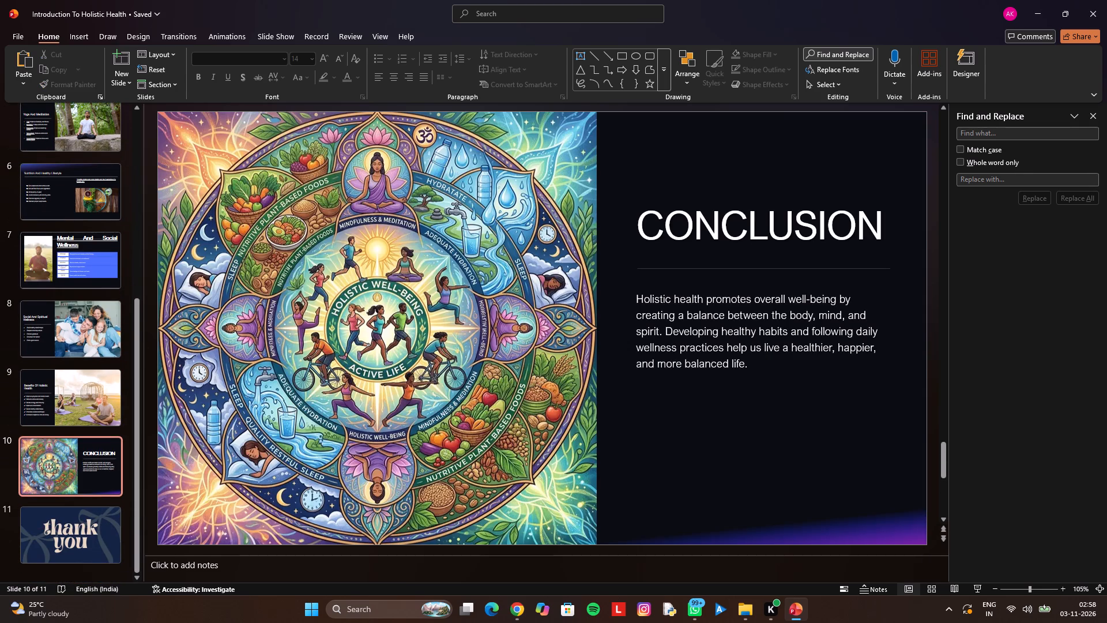
pyautogui.scroll(-2, 57, 321)
pyautogui.scroll(4, 88, 350)
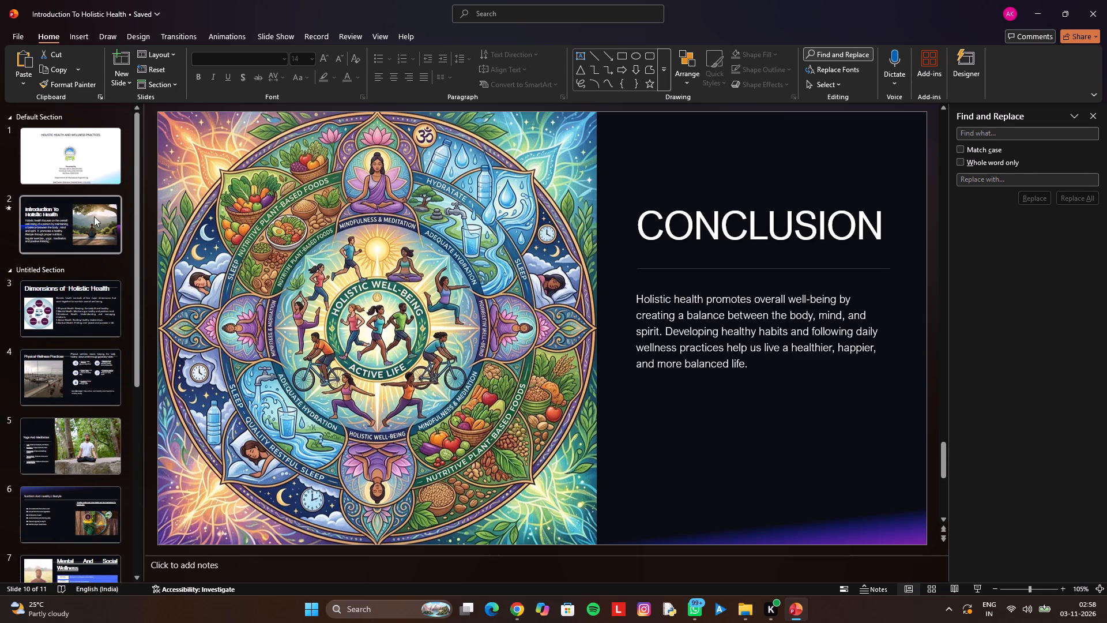
pyautogui.scroll(-1, 95, 239)
pyautogui.scroll(2, 99, 269)
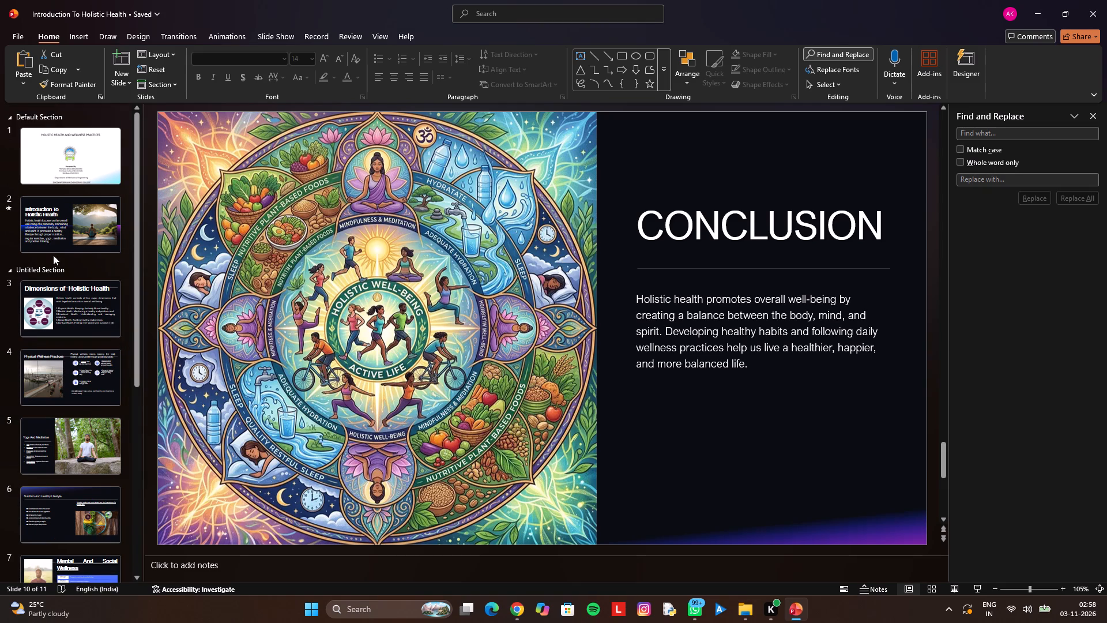
pyautogui.scroll(1, 53, 255)
pyautogui.scroll(-4, 64, 250)
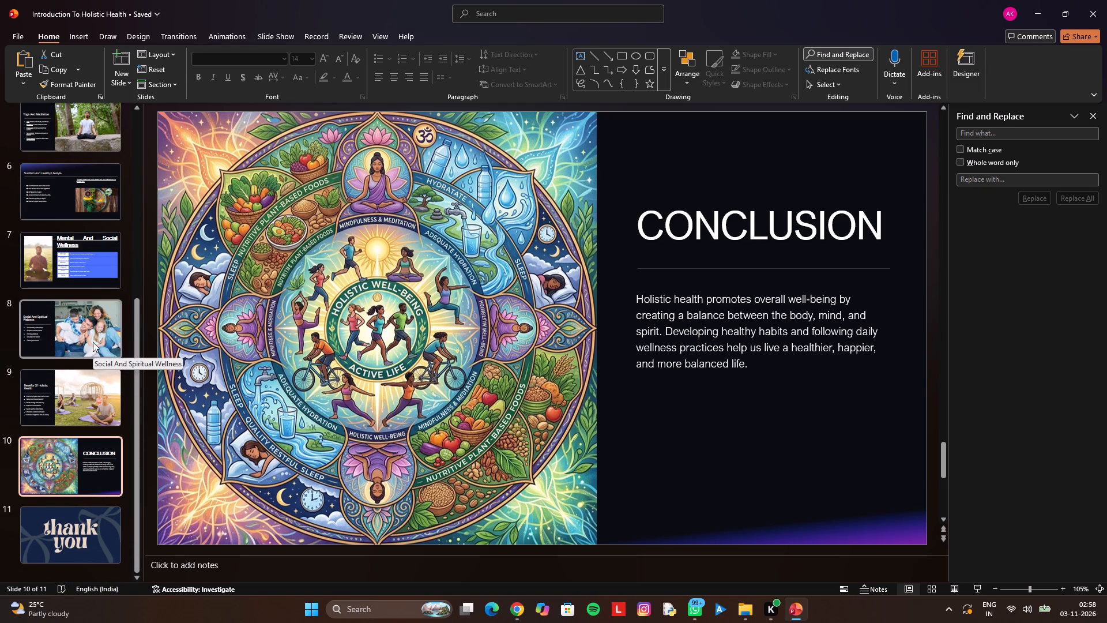
pyautogui.scroll(3, 94, 331)
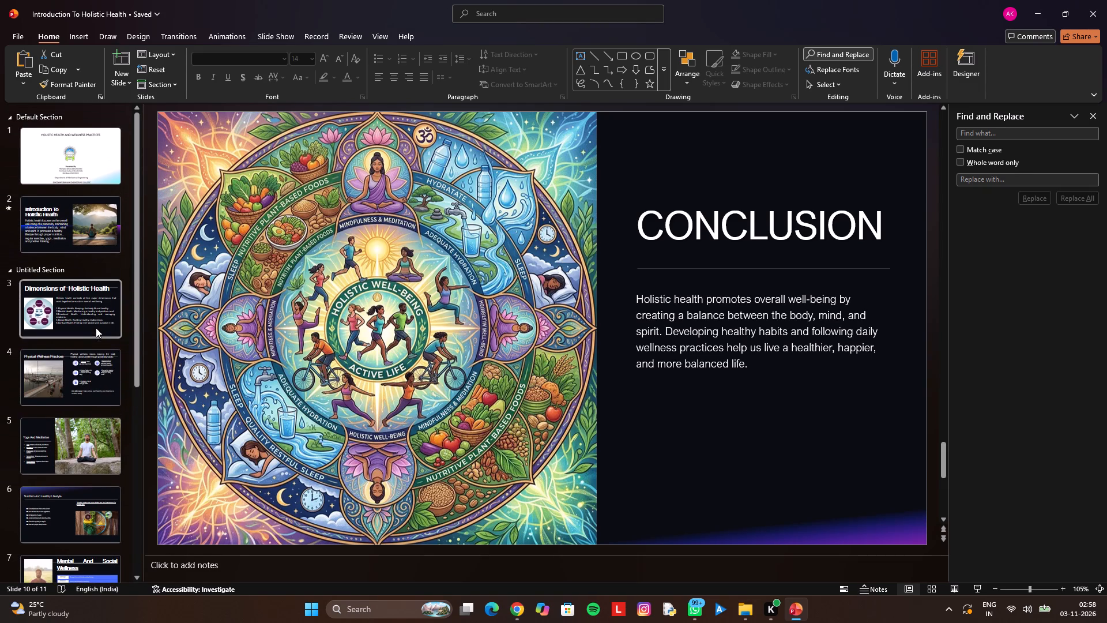
pyautogui.scroll(2, 110, 231)
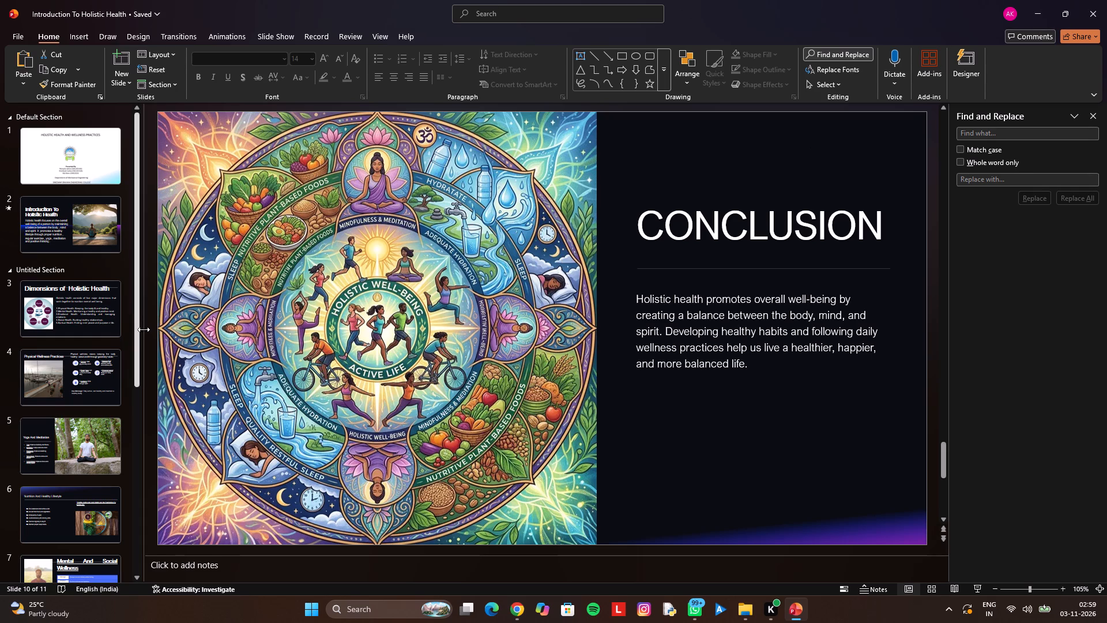
pyautogui.scroll(-9, 55, 284)
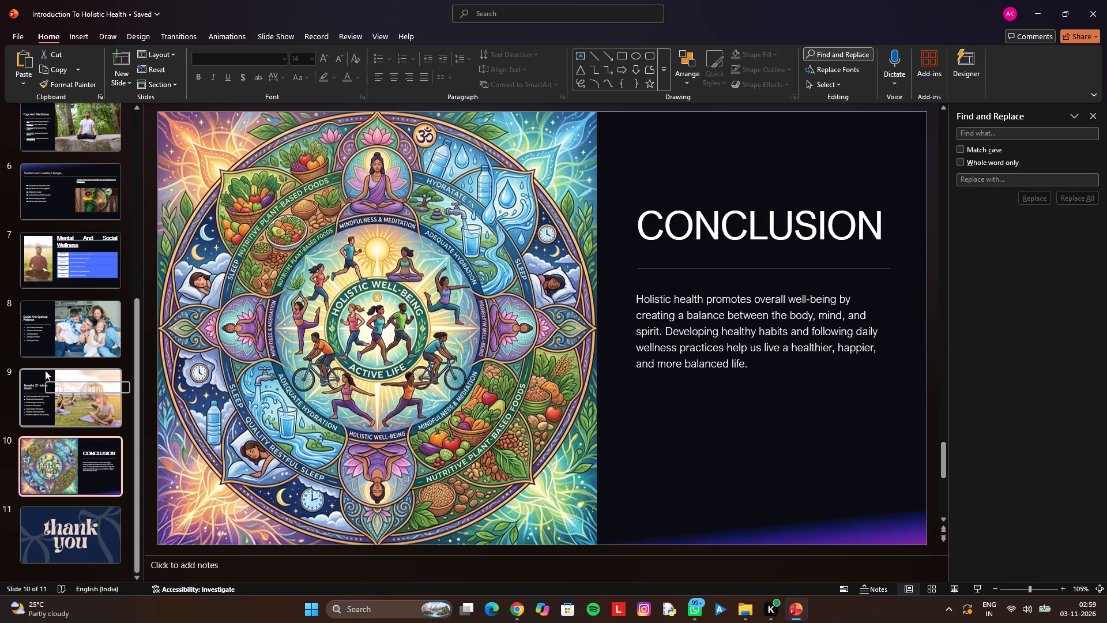
# Open the layout choices for a new slide after slide 6, Nutrition And Healthy Lifestyle.
pyautogui.scroll(4, 165, 319)
pyautogui.scroll(8, 122, 295)
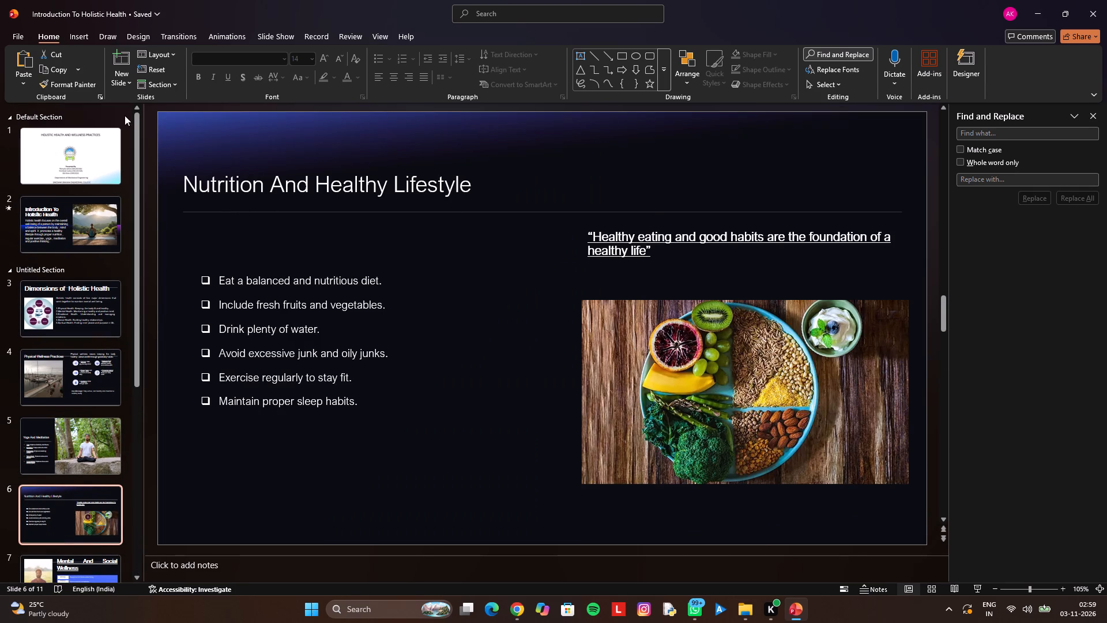
pyautogui.click(128, 80)
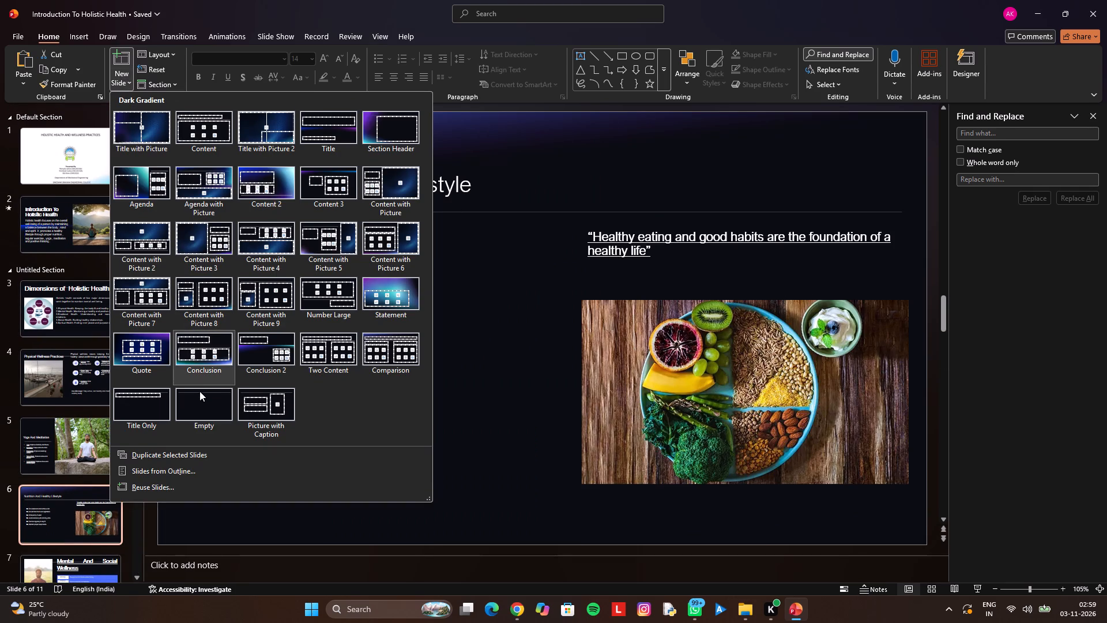
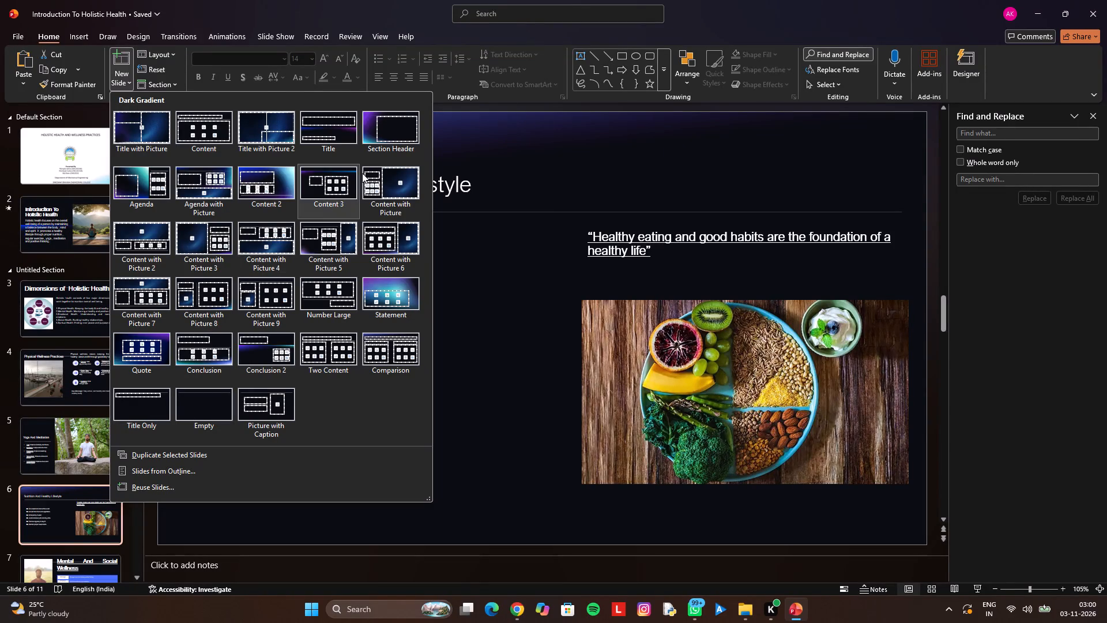
# Insert a new slide with the Section Header layout and move it to position 2, directly after the cover slide.
pyautogui.click(390, 136)
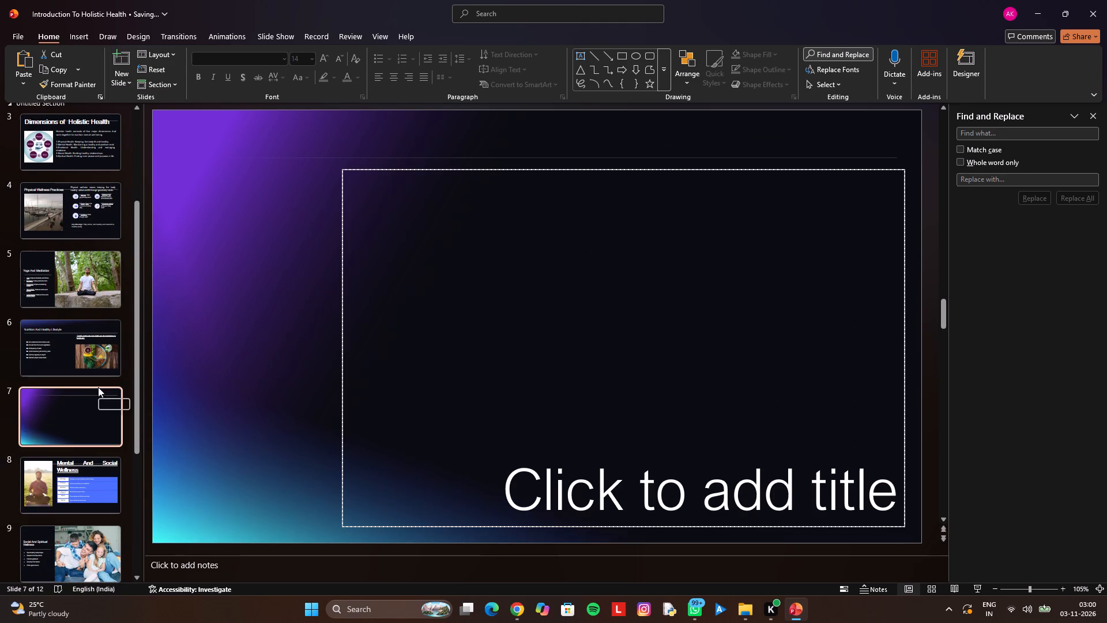
pyautogui.moveTo(81, 401); pyautogui.dragTo(76, 30)
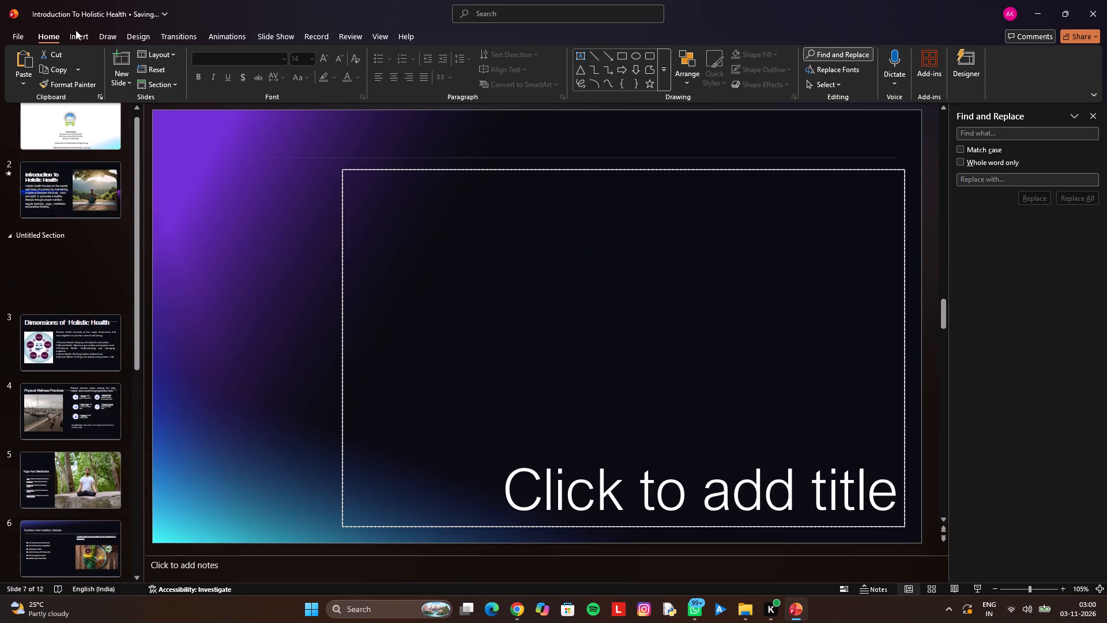
pyautogui.moveTo(76, 30); pyautogui.dragTo(85, 219)
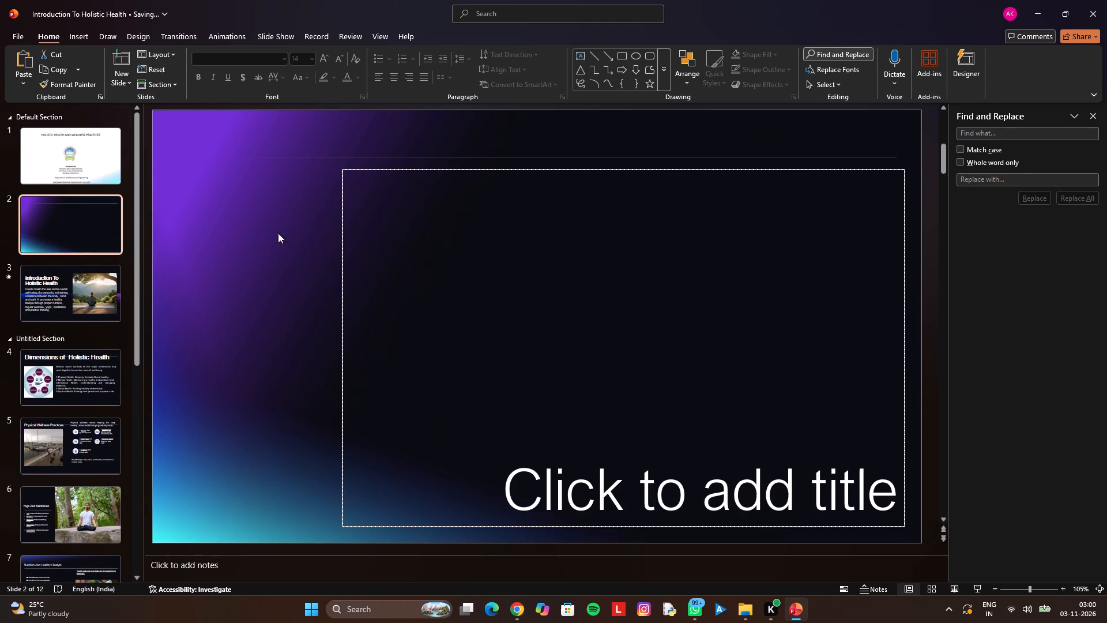
# Shift the title placeholder on the new slide 2 left and slightly up, and set its text alignment to Justify.
pyautogui.moveTo(340, 286); pyautogui.dragTo(240, 273)
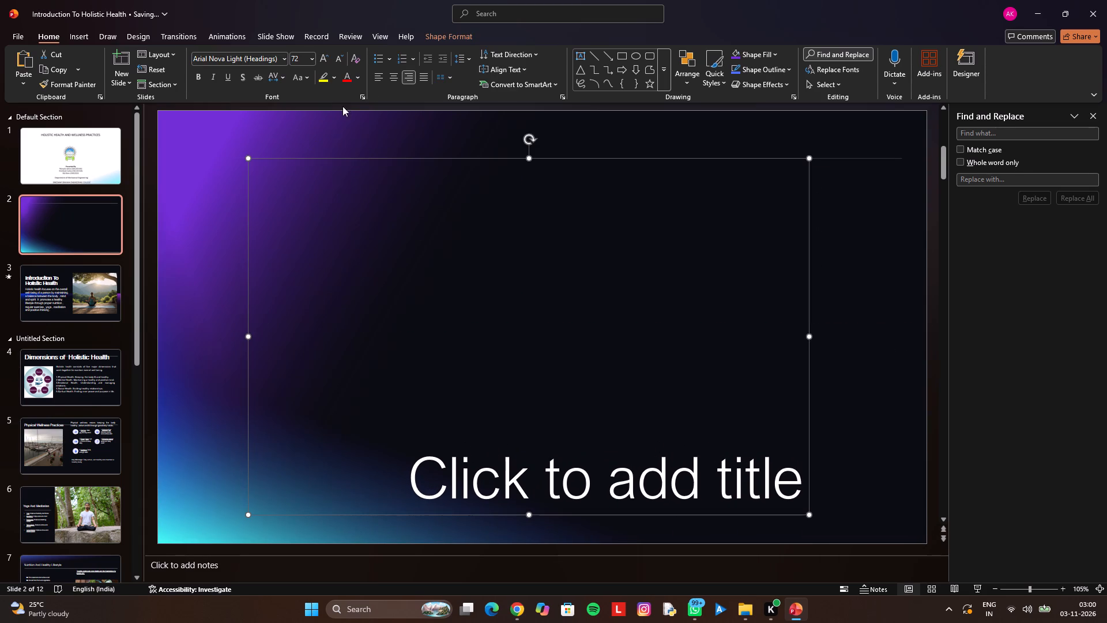
pyautogui.click(419, 78)
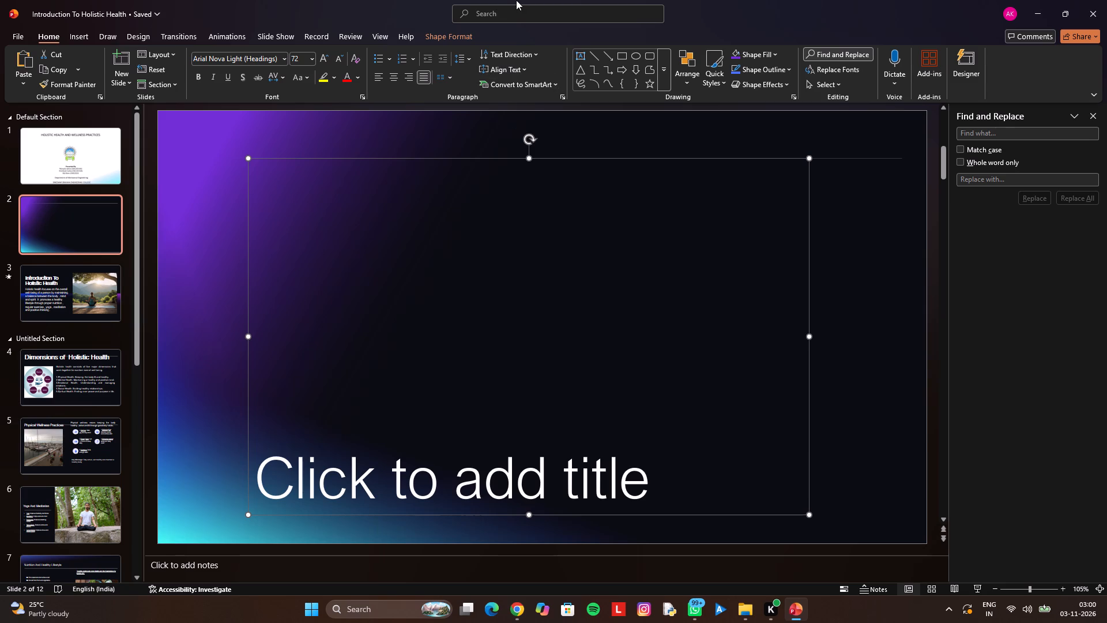
# Open the empty title placeholder on slide 2 for text entry.
pyautogui.click(406, 186)
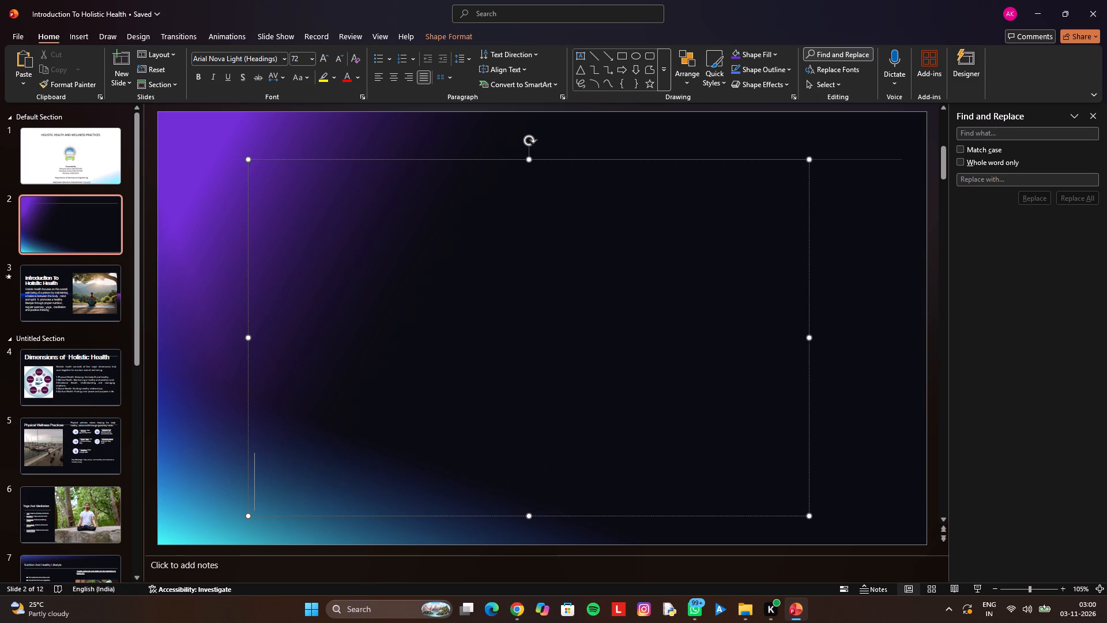
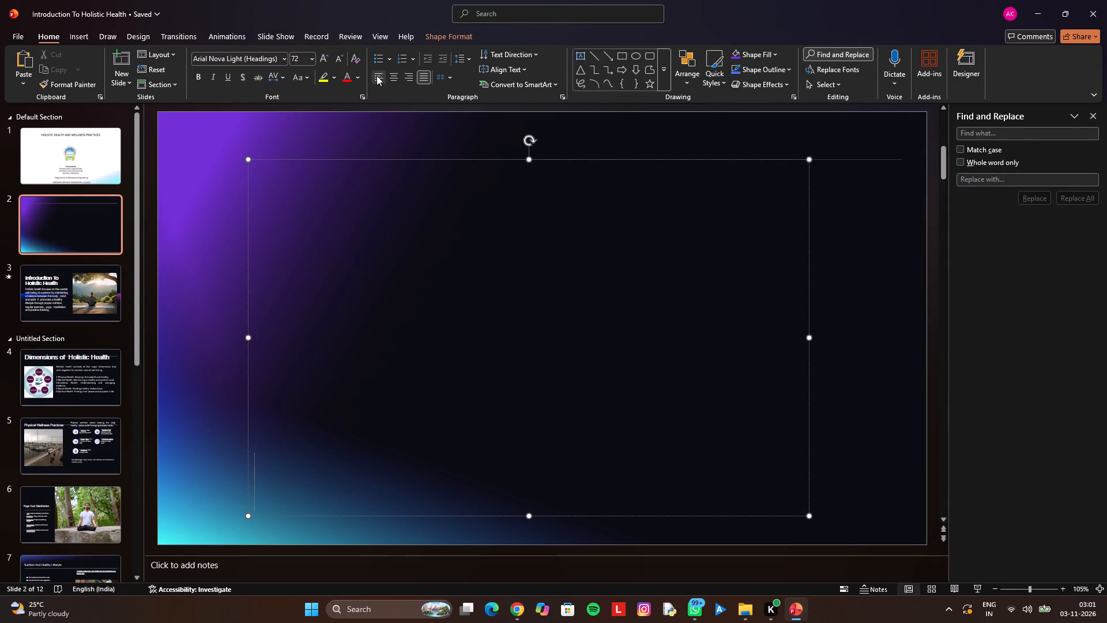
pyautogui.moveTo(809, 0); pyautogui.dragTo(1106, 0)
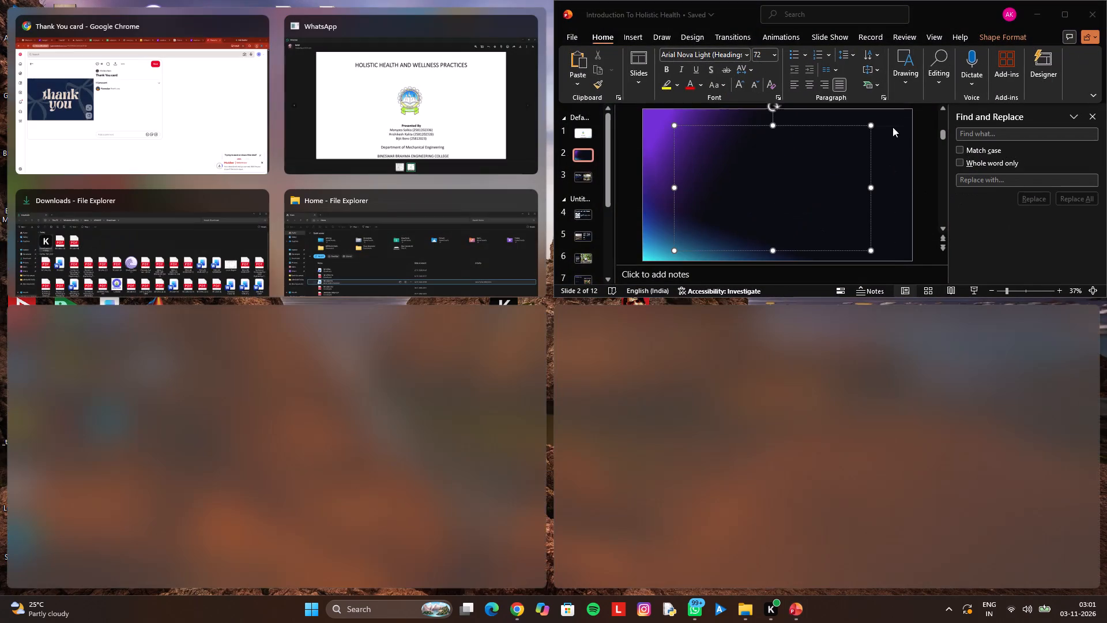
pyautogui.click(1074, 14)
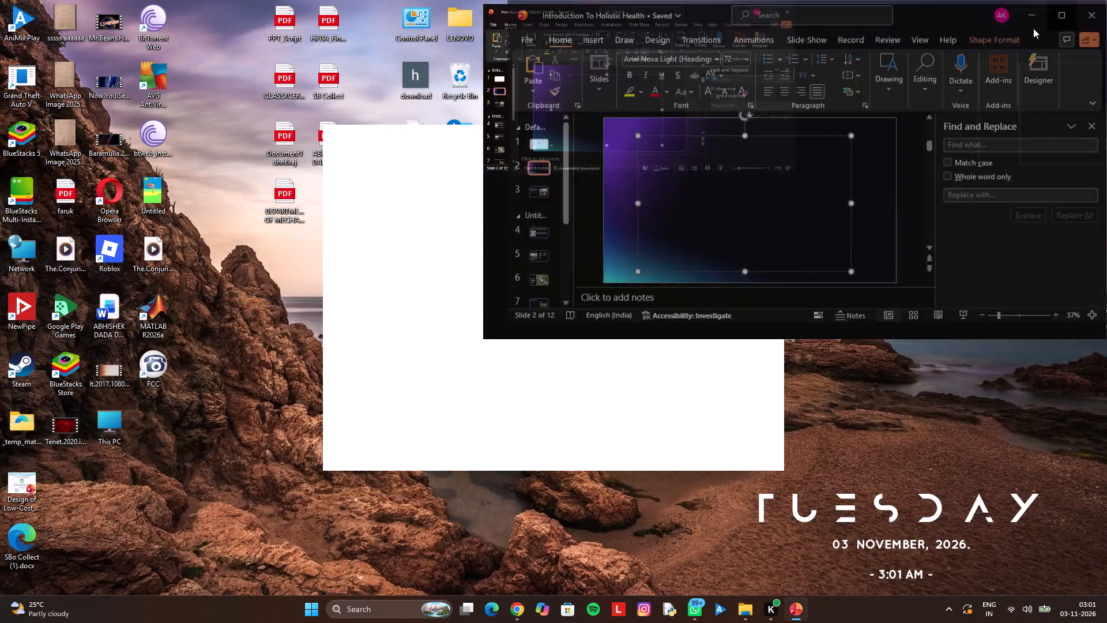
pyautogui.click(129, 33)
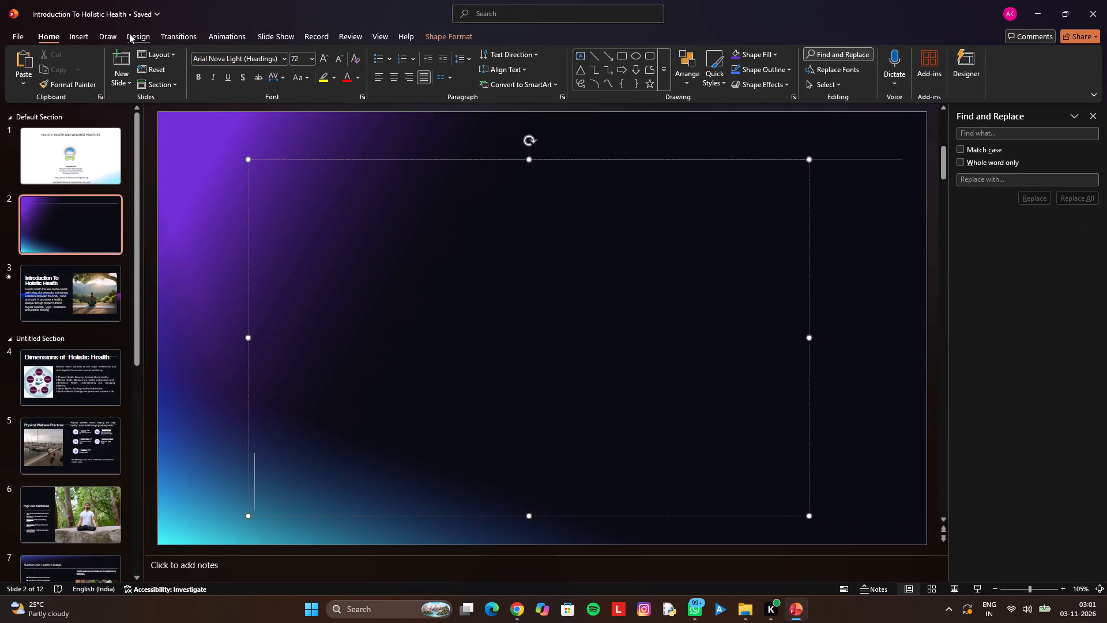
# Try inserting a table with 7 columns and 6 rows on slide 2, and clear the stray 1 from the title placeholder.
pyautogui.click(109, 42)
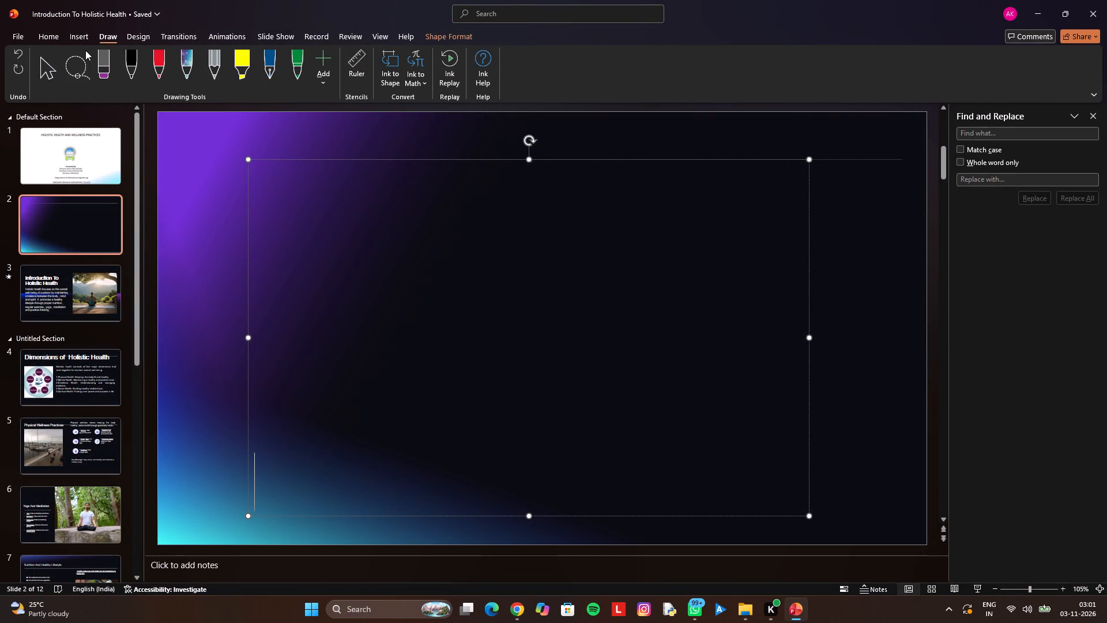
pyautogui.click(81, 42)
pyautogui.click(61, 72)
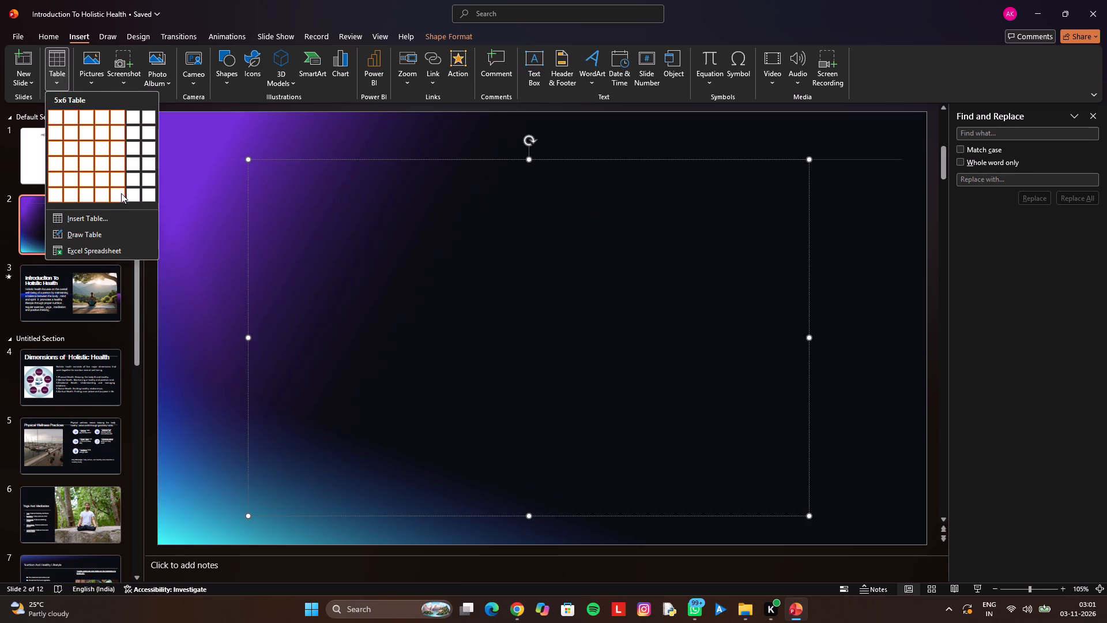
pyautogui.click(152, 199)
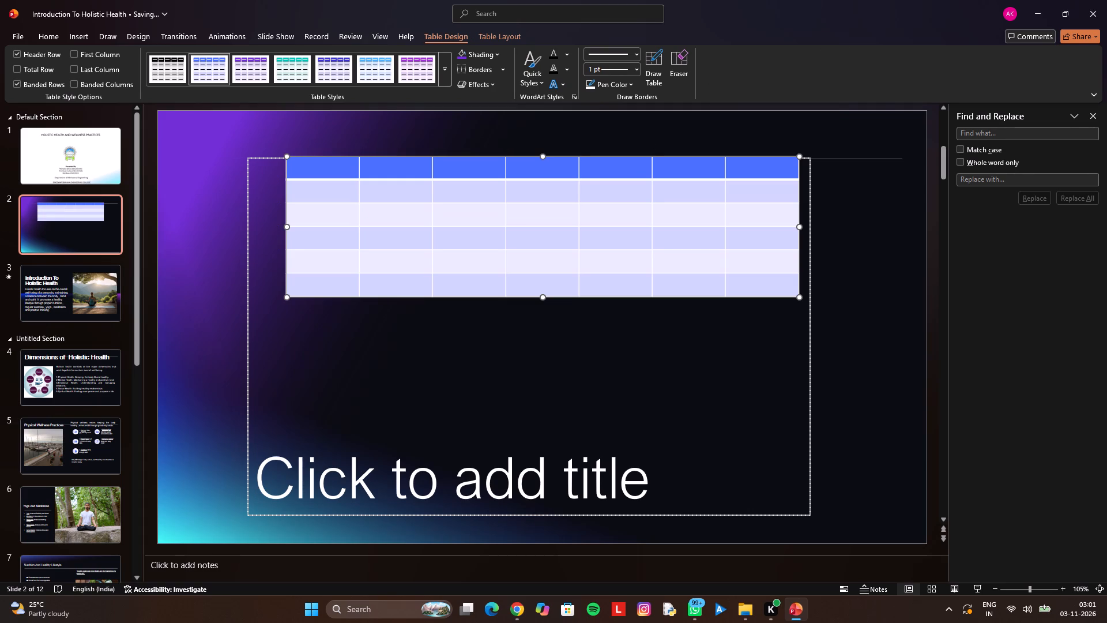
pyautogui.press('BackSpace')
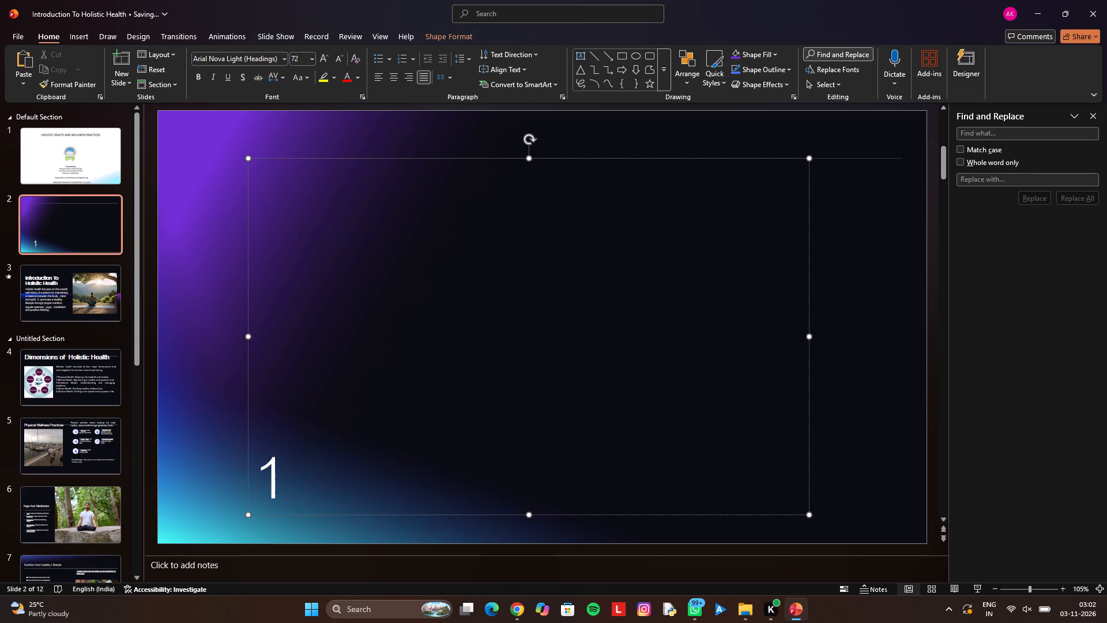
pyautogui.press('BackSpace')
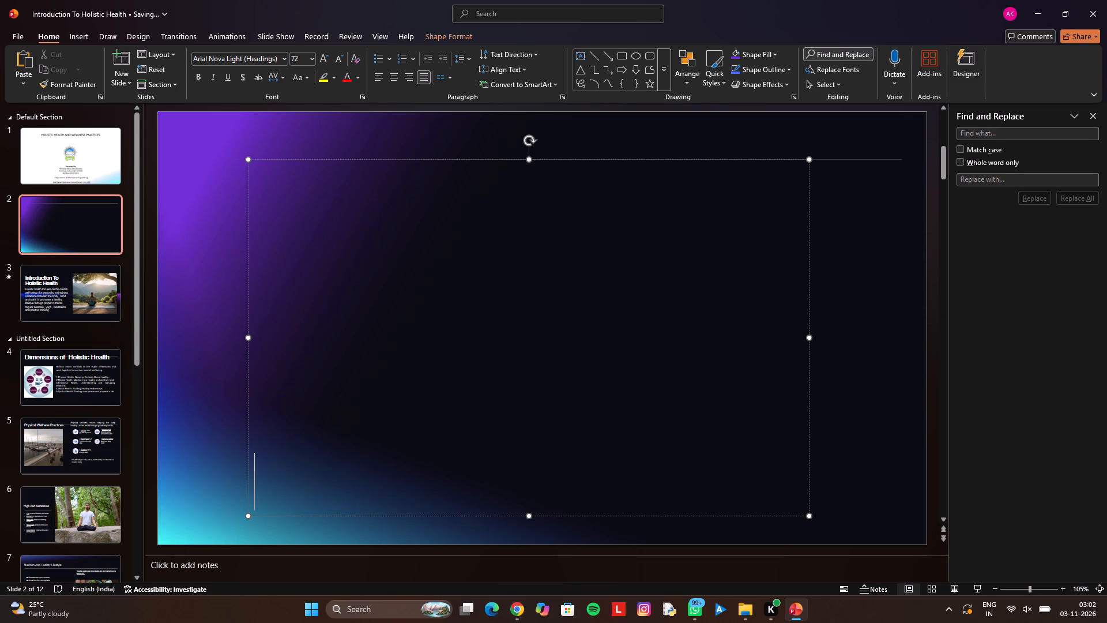
# Insert a table with 2 columns and 4 rows on slide 2.
pyautogui.click(276, 207)
pyautogui.click(86, 35)
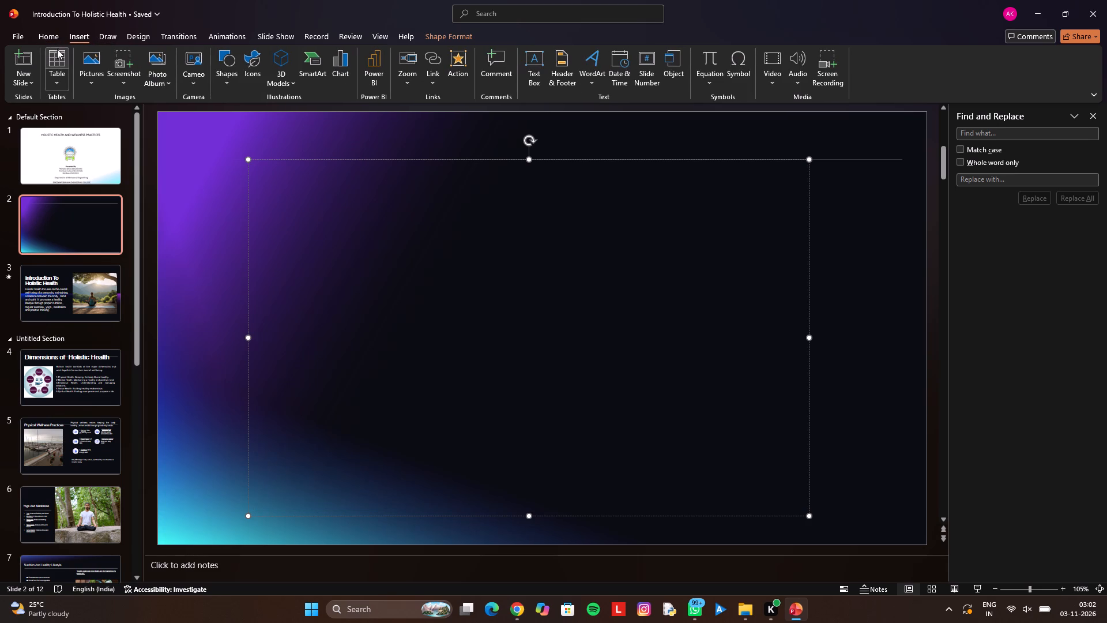
pyautogui.click(57, 56)
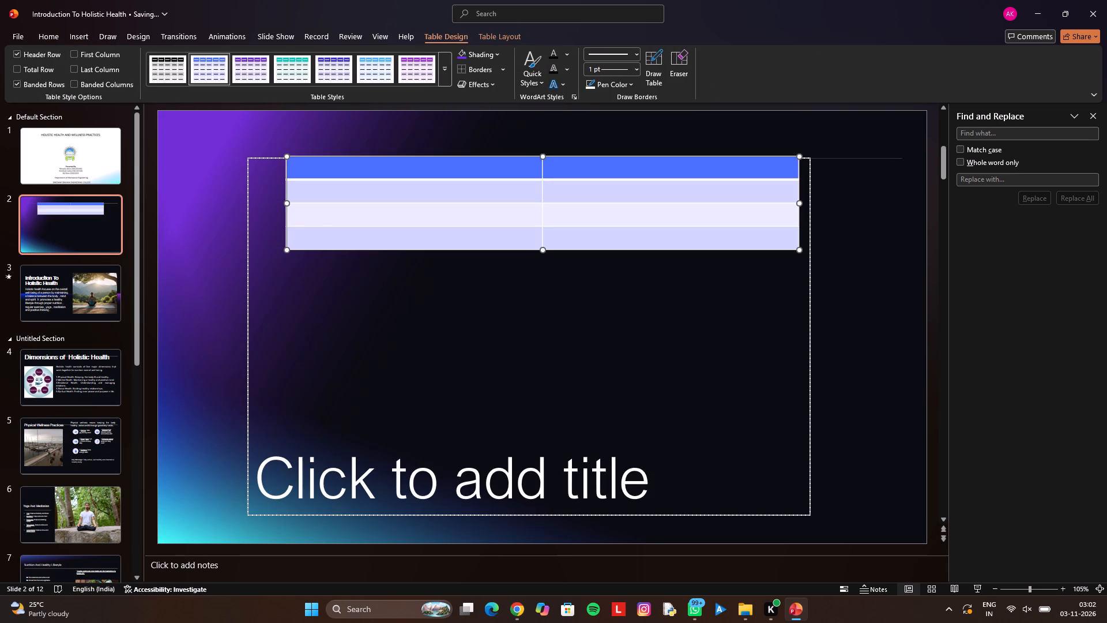
# Delete the empty title placeholder behind the table on slide 2.
pyautogui.click(249, 448)
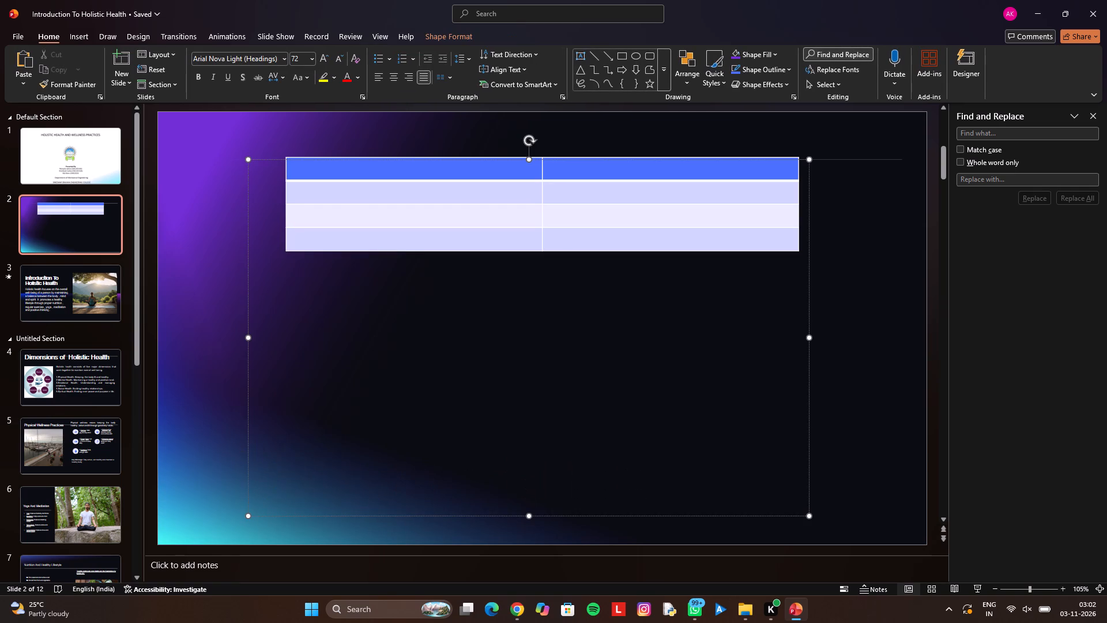
pyautogui.click(246, 448)
pyautogui.click(246, 391)
pyautogui.press('Delete')
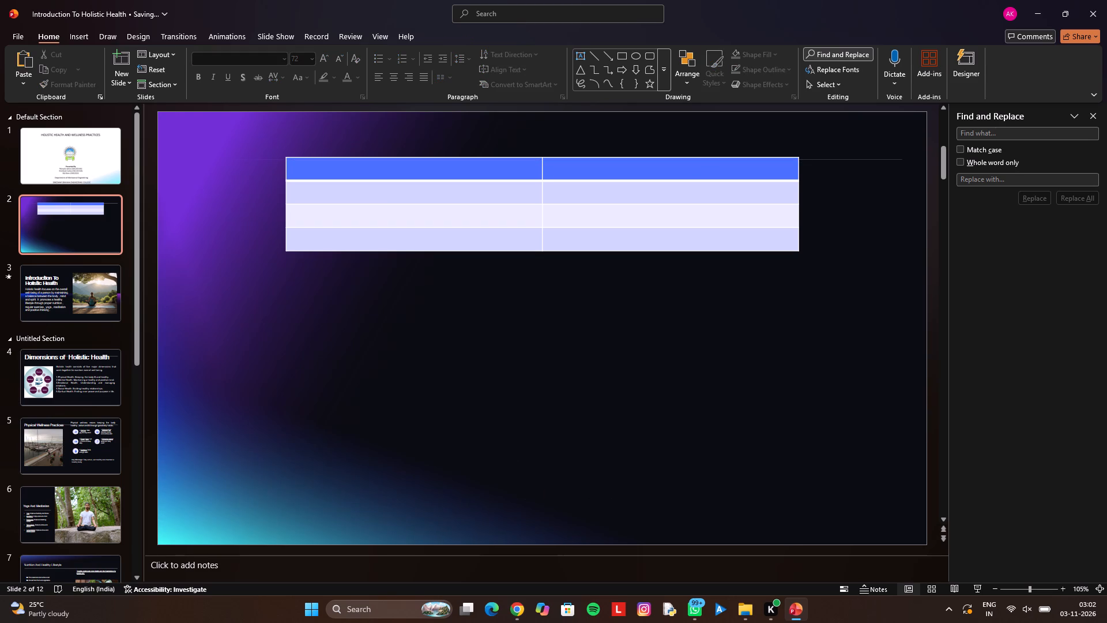
# Widen the table across most of slide 2 and position it just below the thin horizontal line.
pyautogui.click(521, 168)
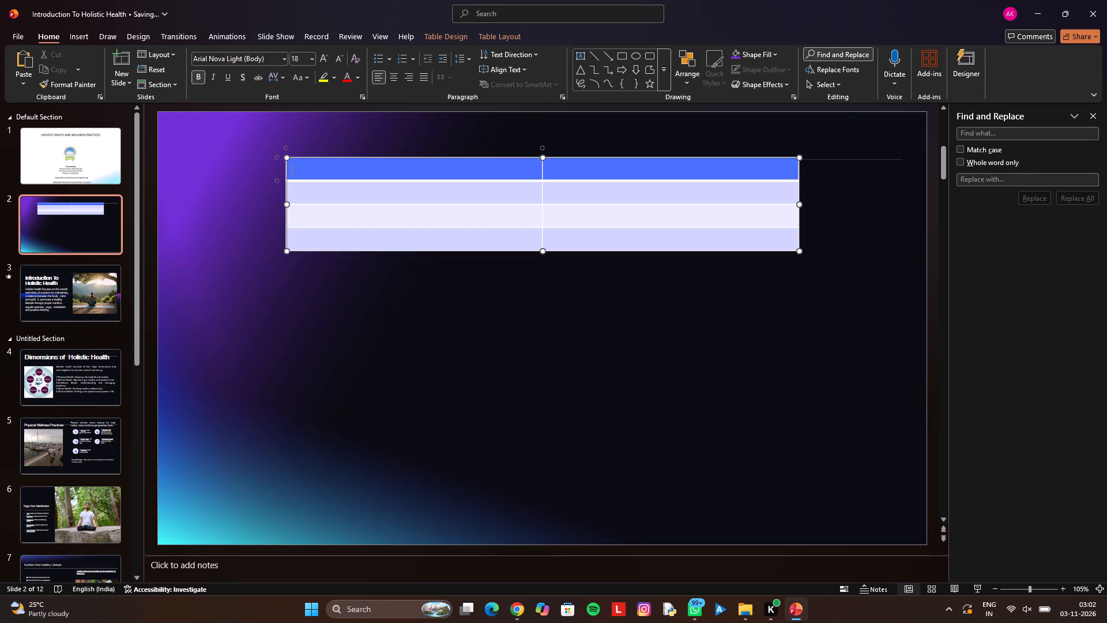
pyautogui.moveTo(520, 157); pyautogui.dragTo(450, 144)
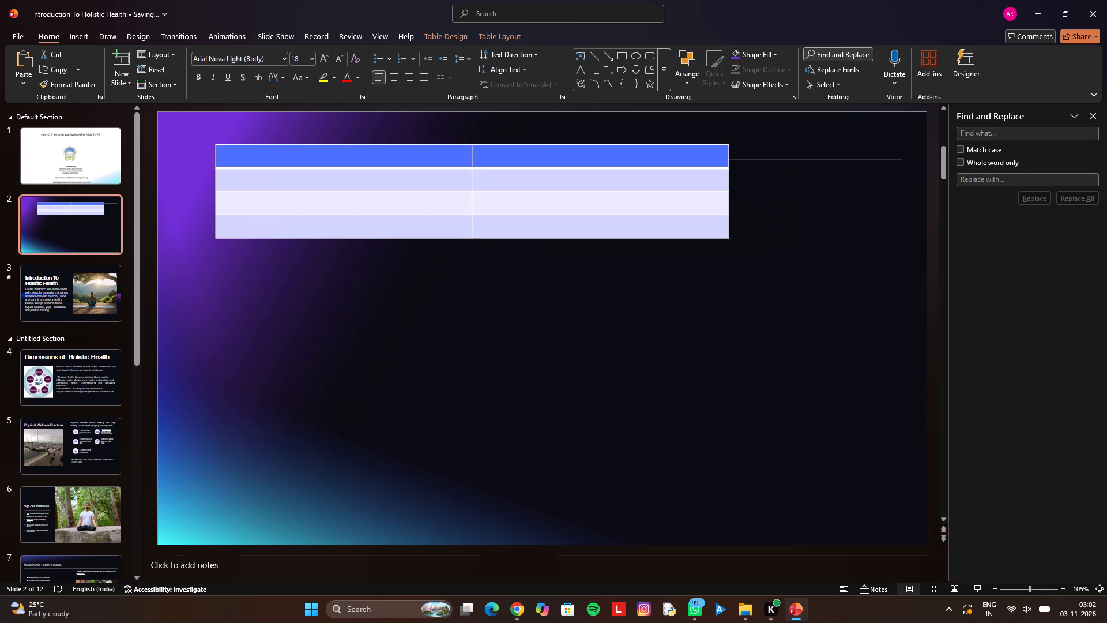
pyautogui.moveTo(450, 144); pyautogui.dragTo(462, 149)
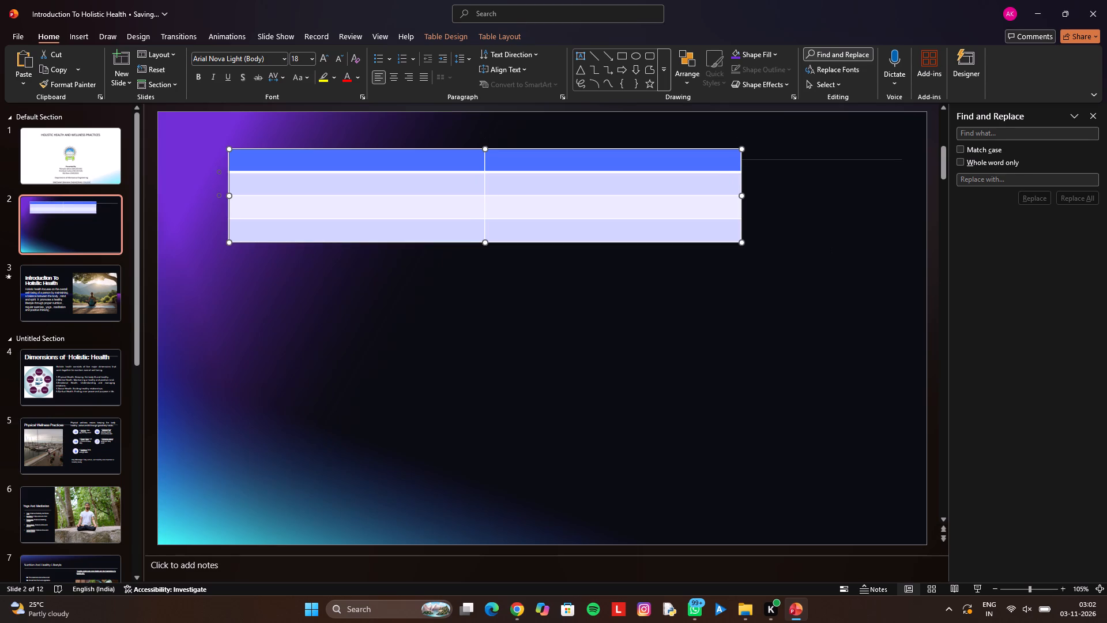
pyautogui.moveTo(743, 196); pyautogui.dragTo(928, 271)
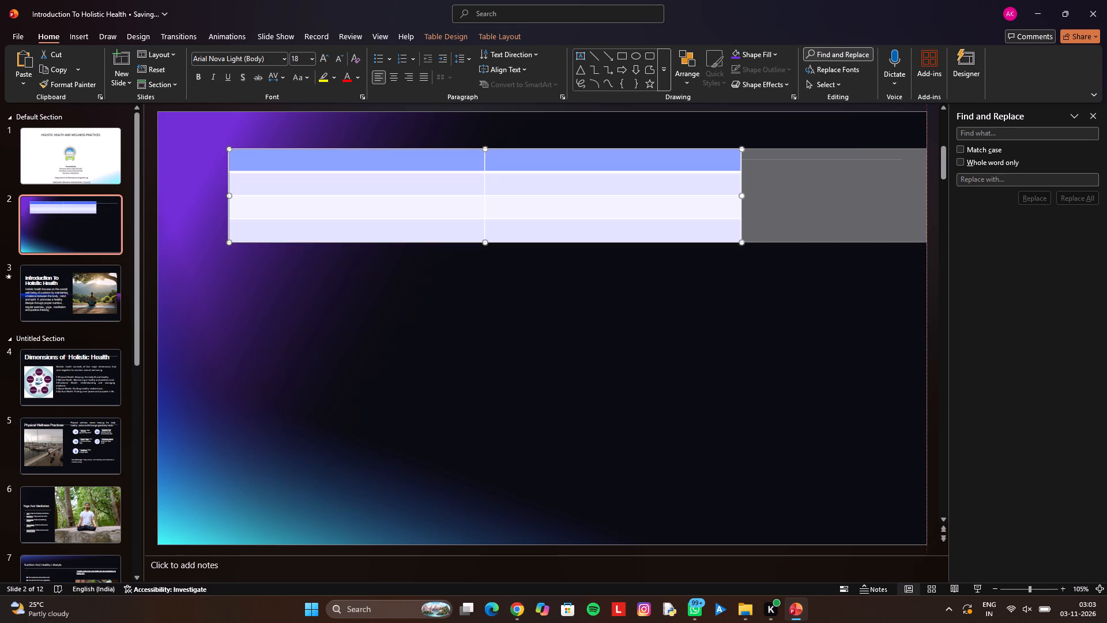
pyautogui.moveTo(928, 271); pyautogui.dragTo(883, 270)
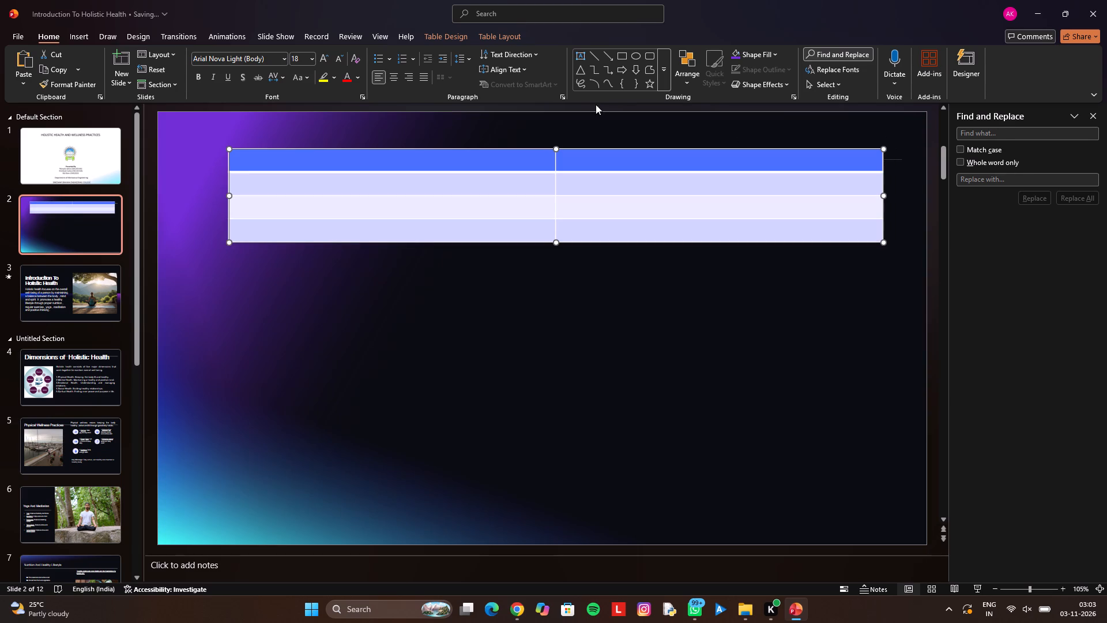
pyautogui.moveTo(588, 151); pyautogui.dragTo(588, 154)
pyautogui.moveTo(588, 154); pyautogui.dragTo(560, 174)
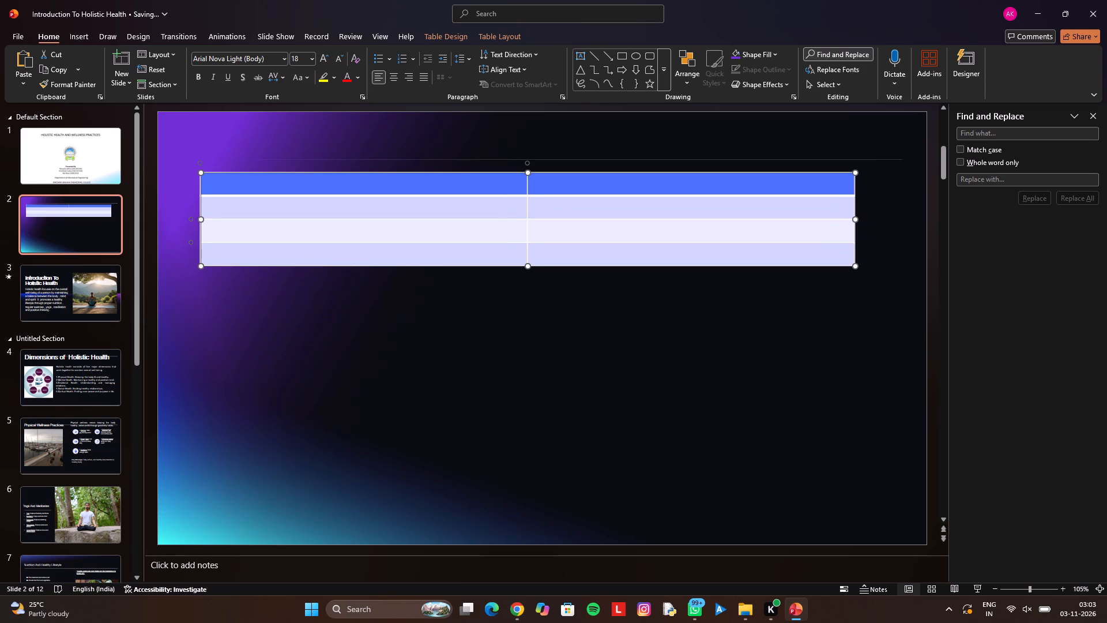
# Move the table's column divider to the right so the first column is about three times as wide as the second.
pyautogui.click(527, 220)
pyautogui.moveTo(527, 220); pyautogui.dragTo(618, 229)
pyautogui.moveTo(618, 229); pyautogui.dragTo(701, 238)
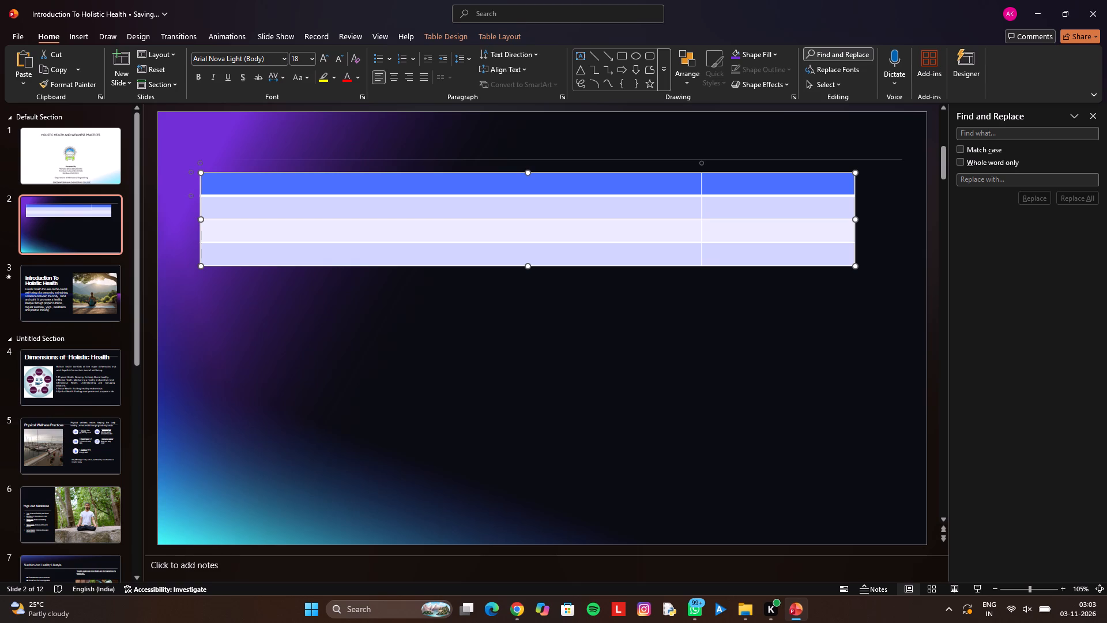
# Copy the title "Introduction To Holistic Health" from slide 3 into the first cell of the table's second row on slide 2.
pyautogui.click(254, 182)
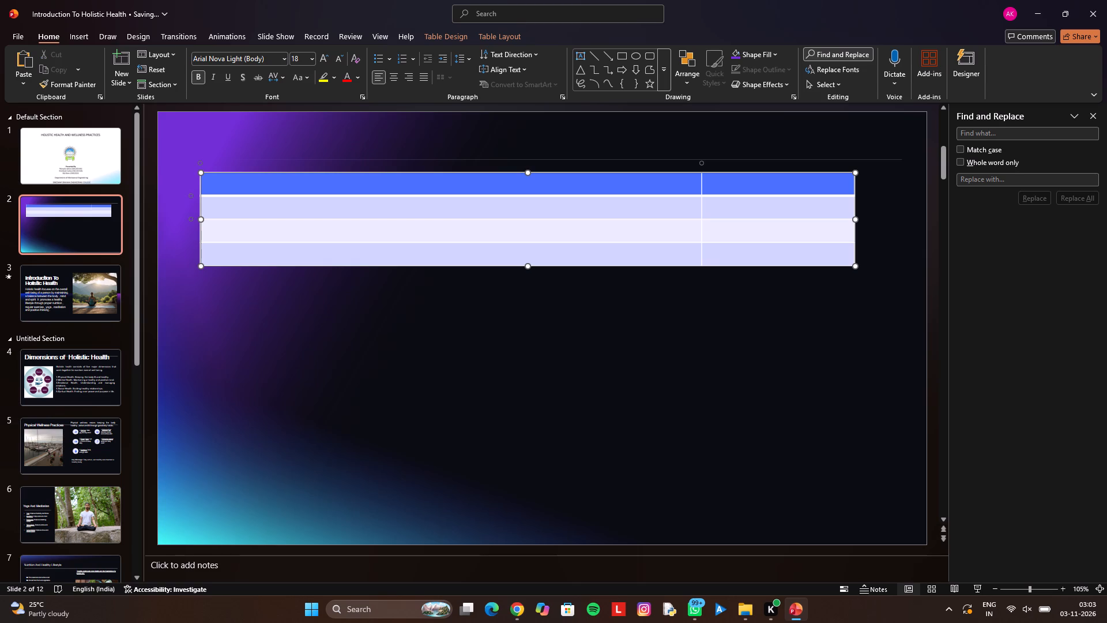
pyautogui.click(223, 209)
pyautogui.click(86, 288)
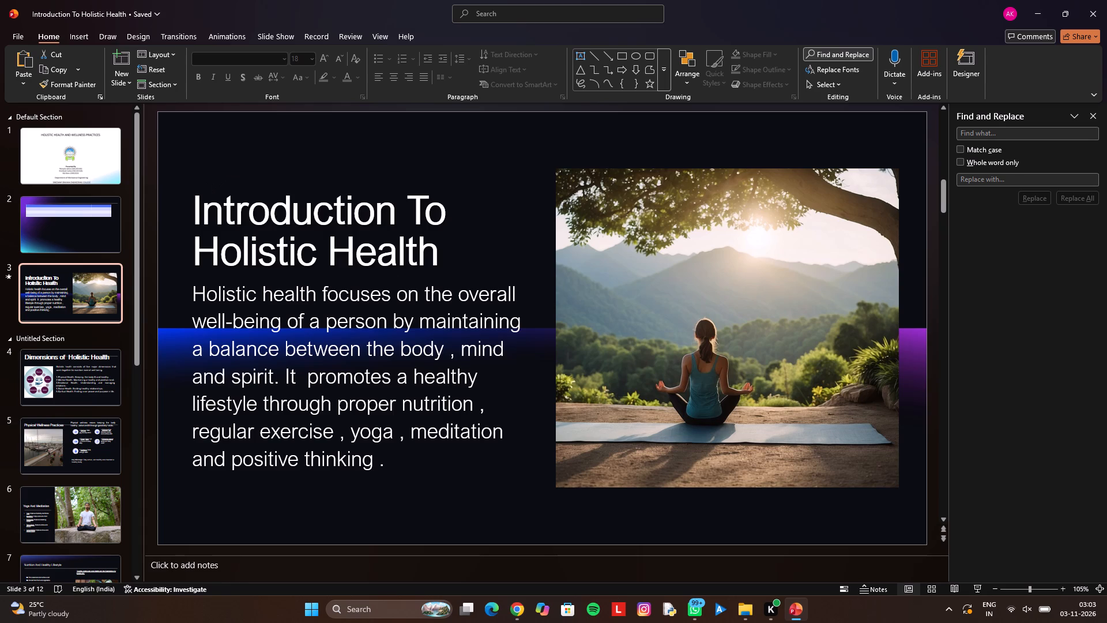
pyautogui.moveTo(194, 208); pyautogui.dragTo(438, 249)
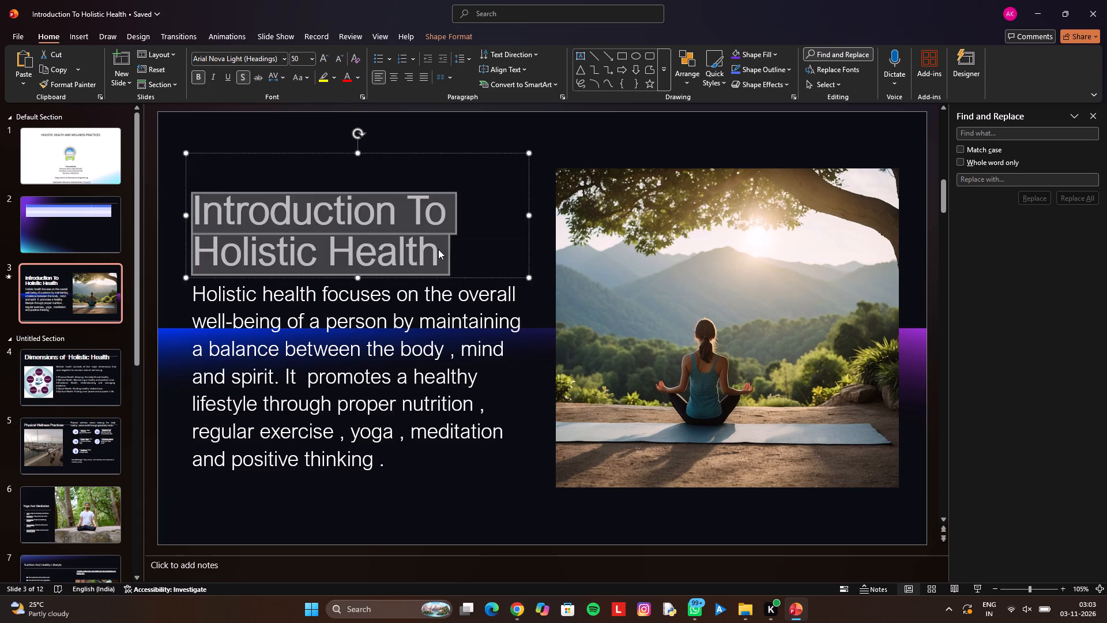
pyautogui.hotkey('ctrl', 'c')
pyautogui.click(73, 216)
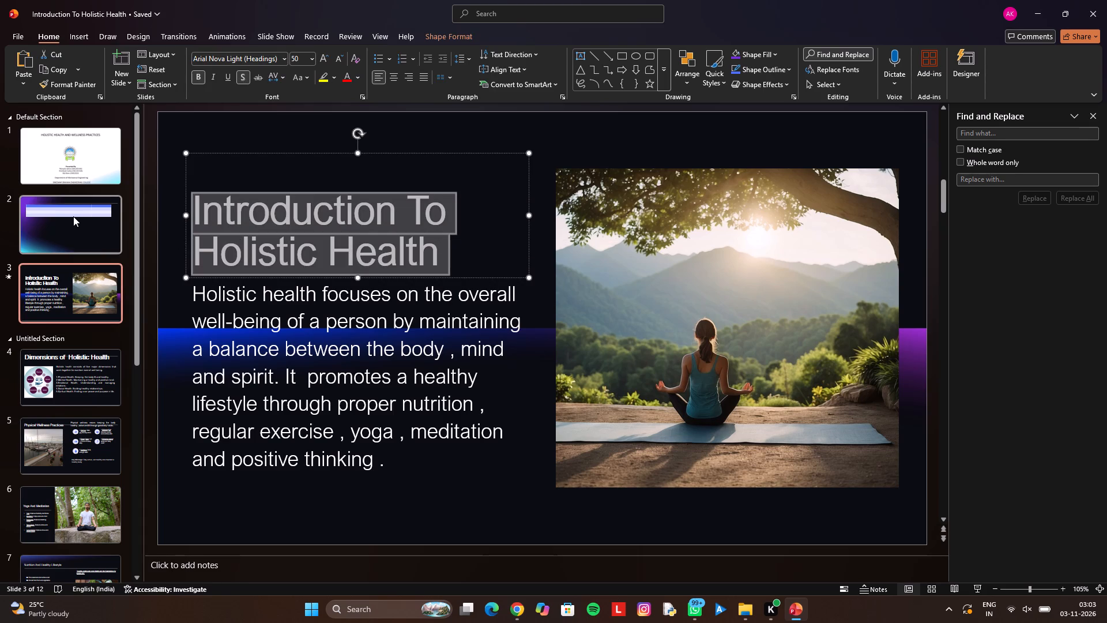
pyautogui.click(246, 202)
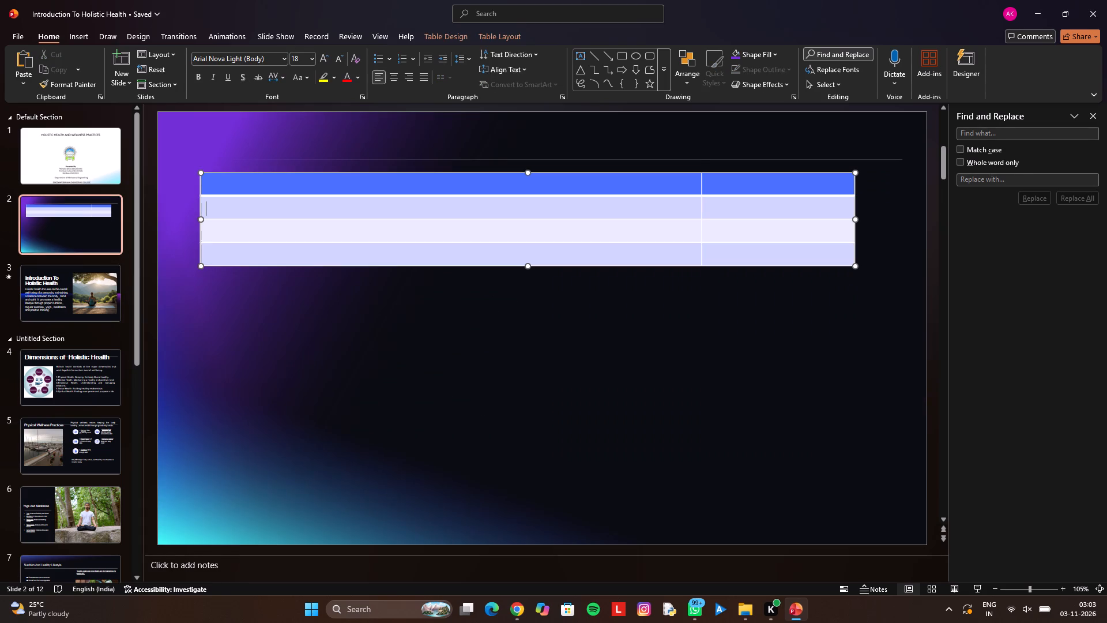
pyautogui.hotkey('ctrl', 'v')
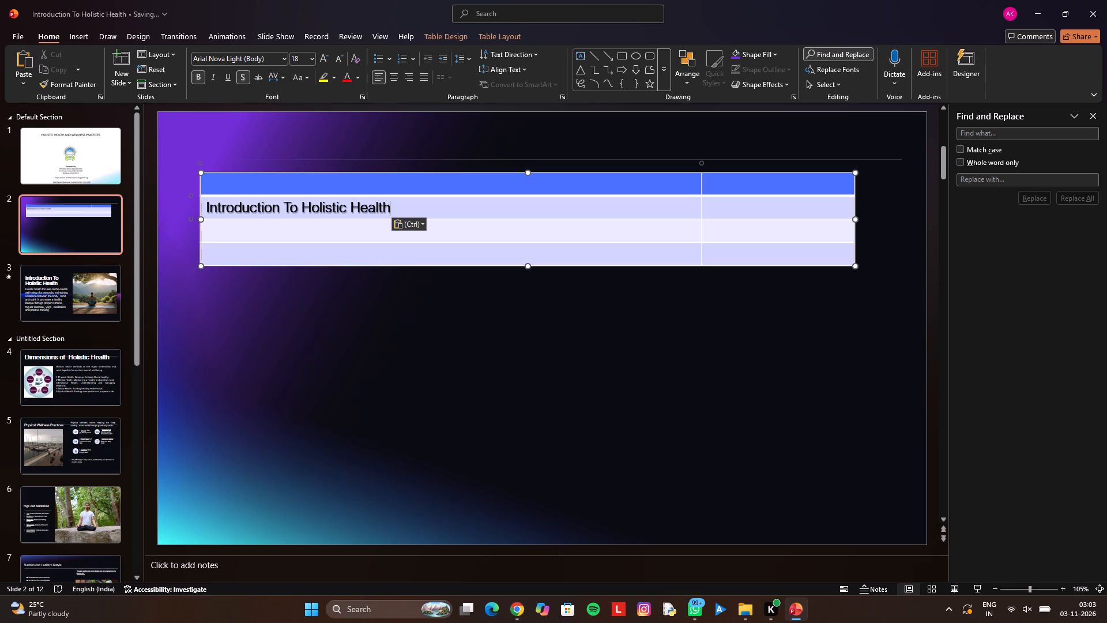
# Copy the title "Dimensions of Holistic Health" from slide 4 into the first cell of the table's third row on slide 2.
pyautogui.click(92, 371)
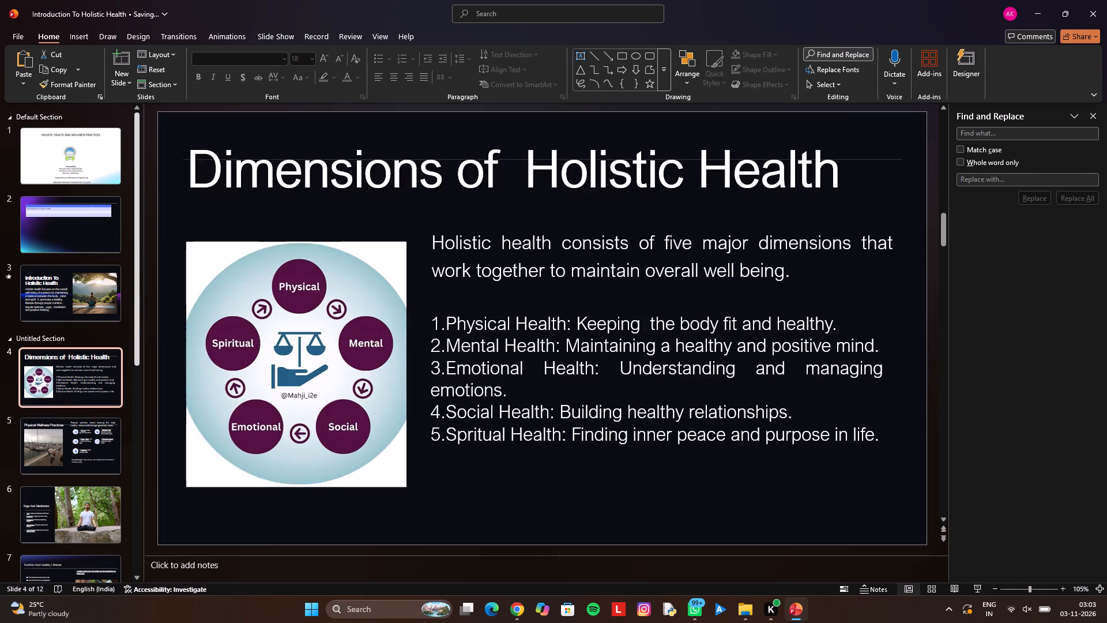
pyautogui.moveTo(193, 166); pyautogui.dragTo(838, 178)
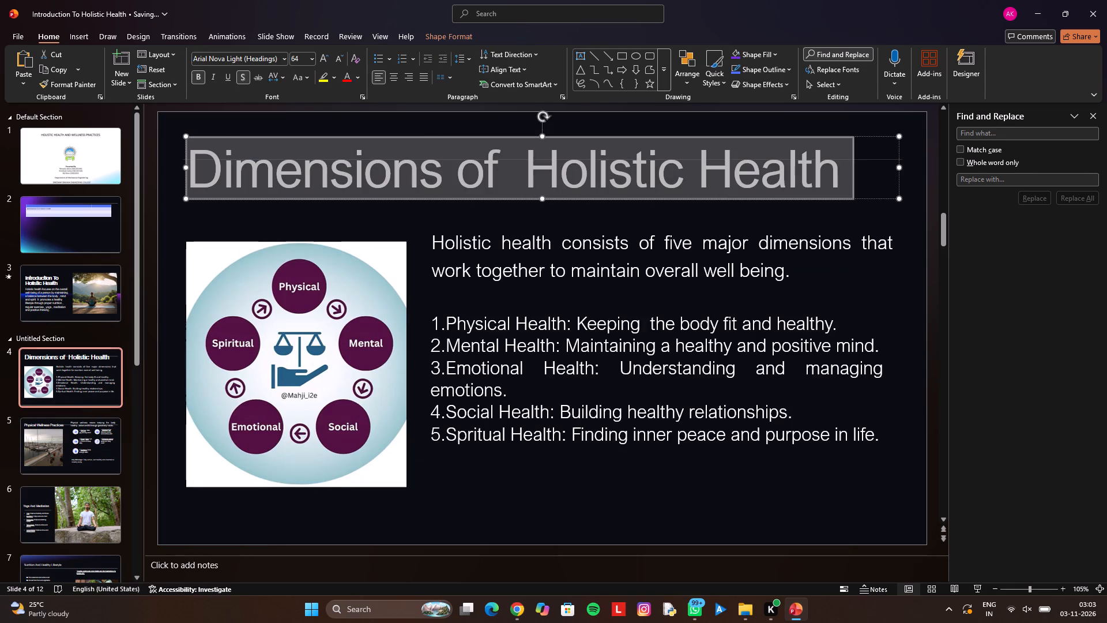
pyautogui.moveTo(838, 178); pyautogui.dragTo(895, 182)
pyautogui.hotkey('ctrl', 'c')
pyautogui.click(93, 215)
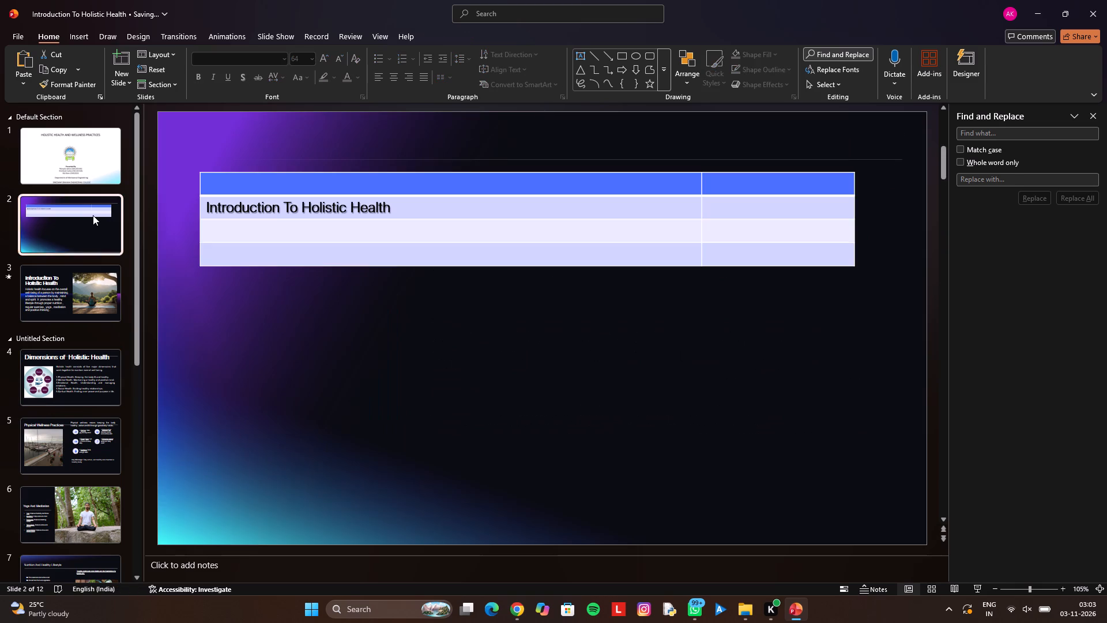
pyautogui.click(237, 234)
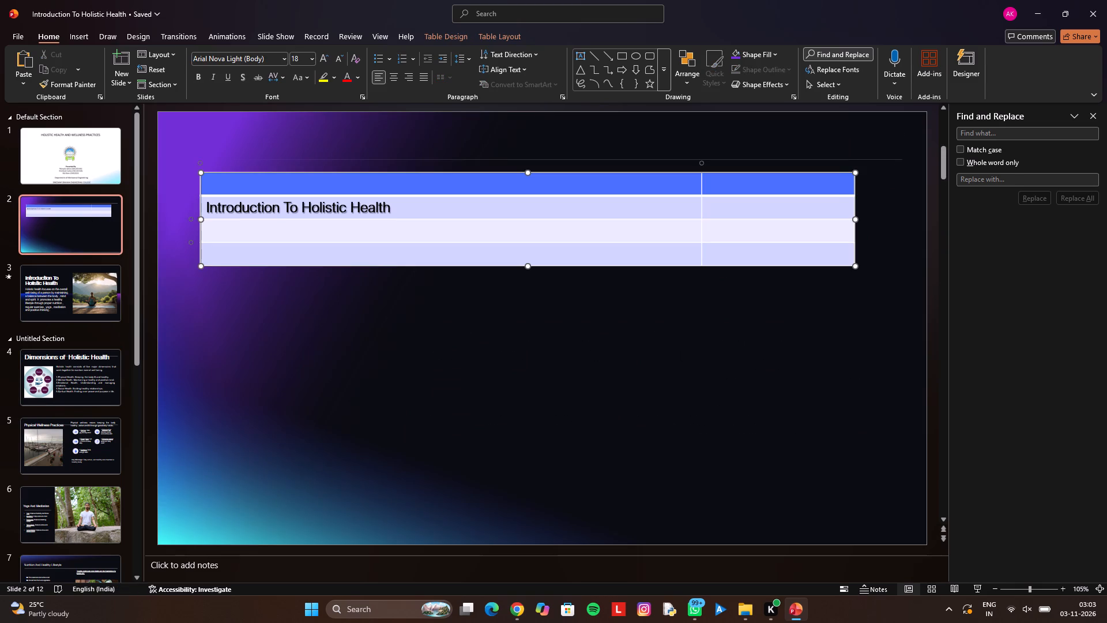
pyautogui.hotkey('ctrl', 'v')
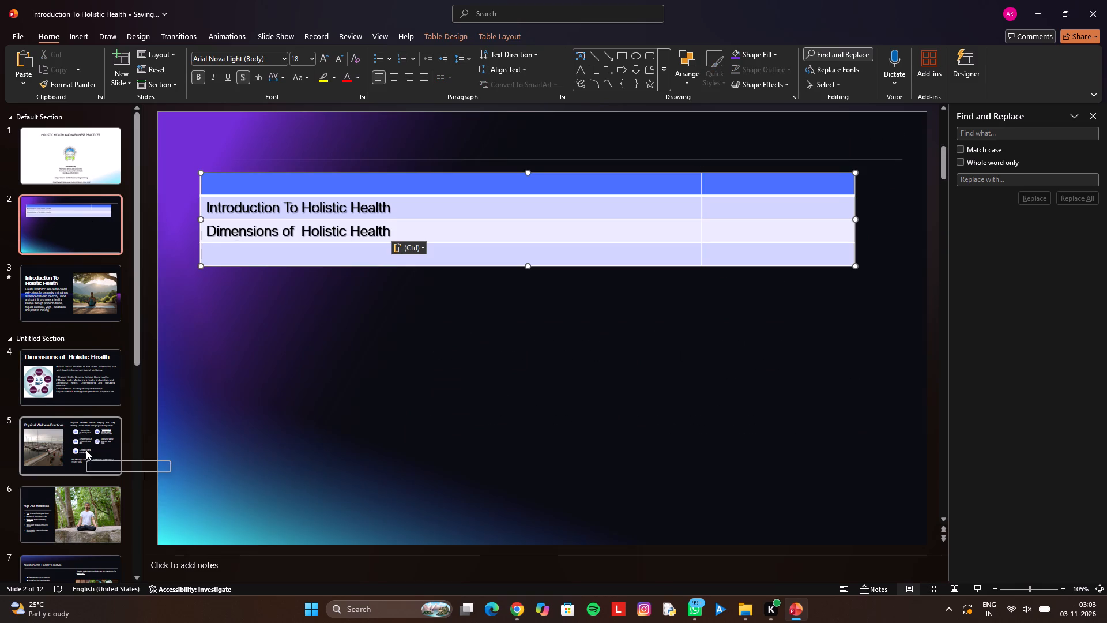
# Copy the title "Physical Wellness Practices" from slide 5 into the first cell of the table's fourth row on slide 2.
pyautogui.click(82, 465)
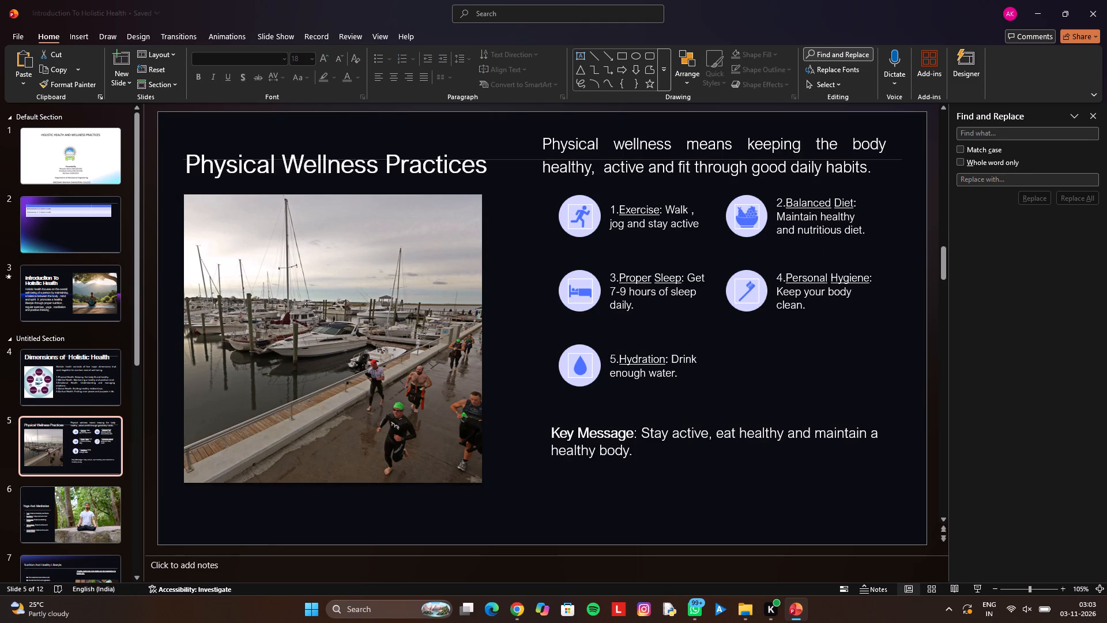
pyautogui.moveTo(187, 165); pyautogui.dragTo(494, 186)
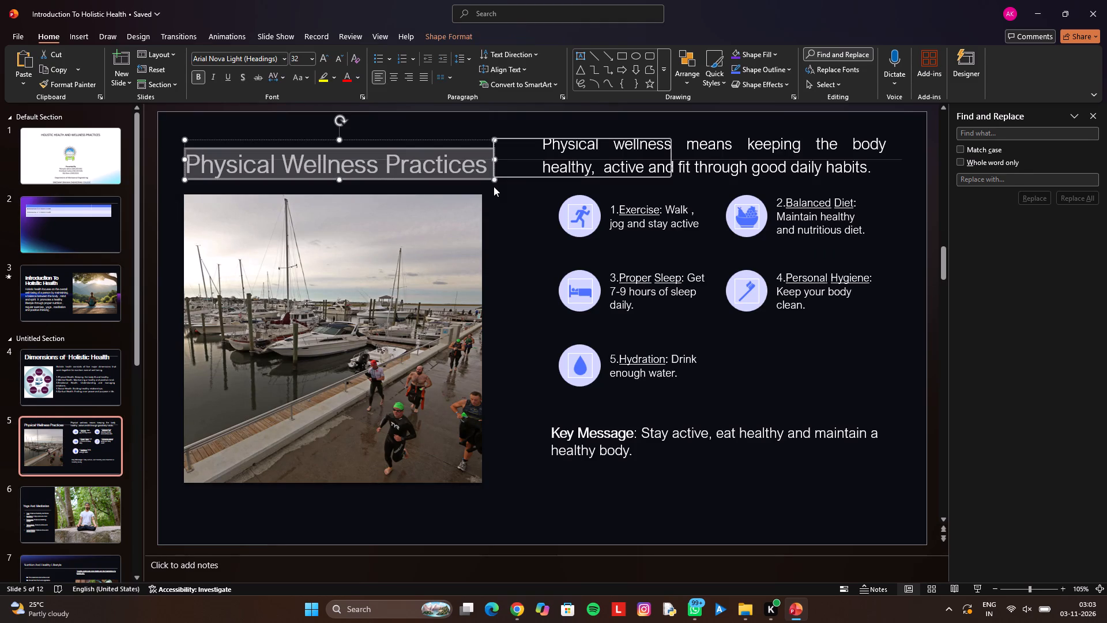
pyautogui.hotkey('ctrl', 'c')
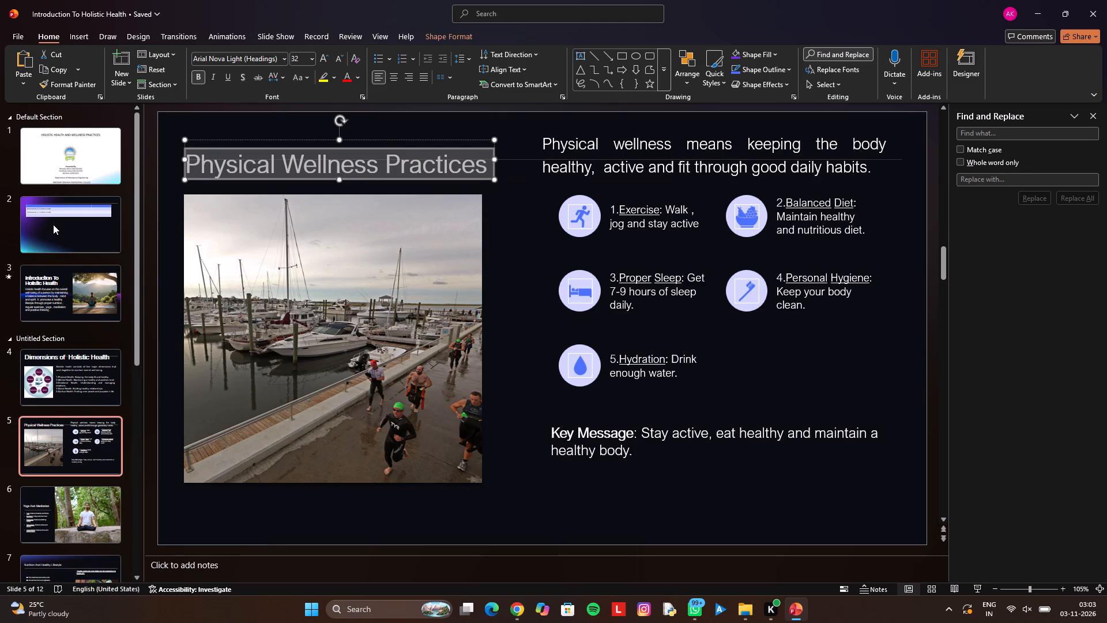
pyautogui.click(53, 224)
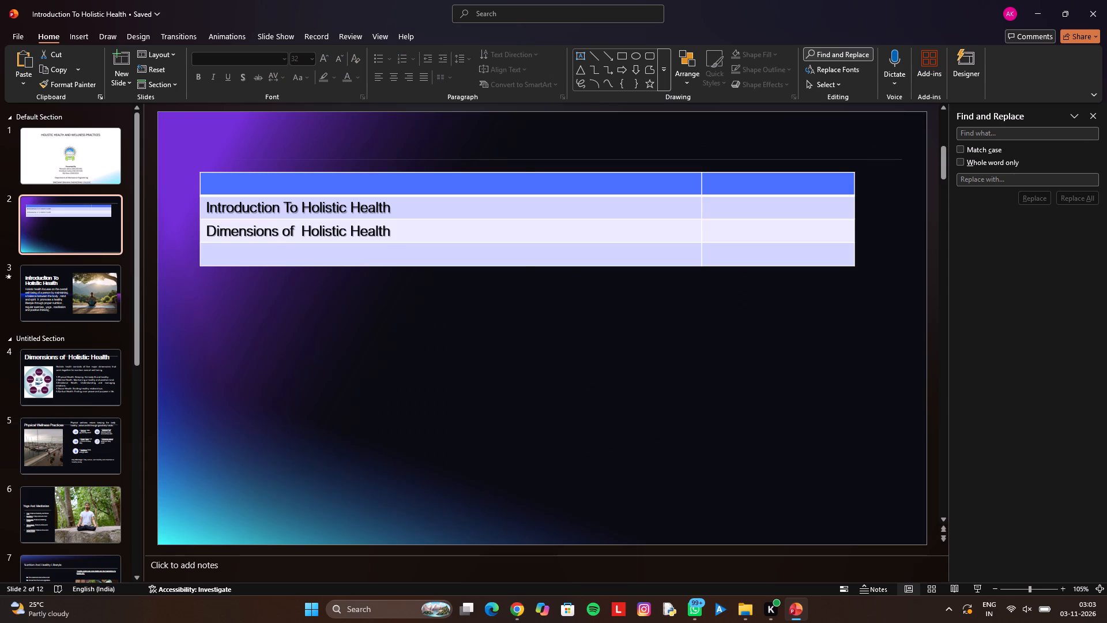
pyautogui.click(273, 257)
pyautogui.hotkey('ctrl', 'v')
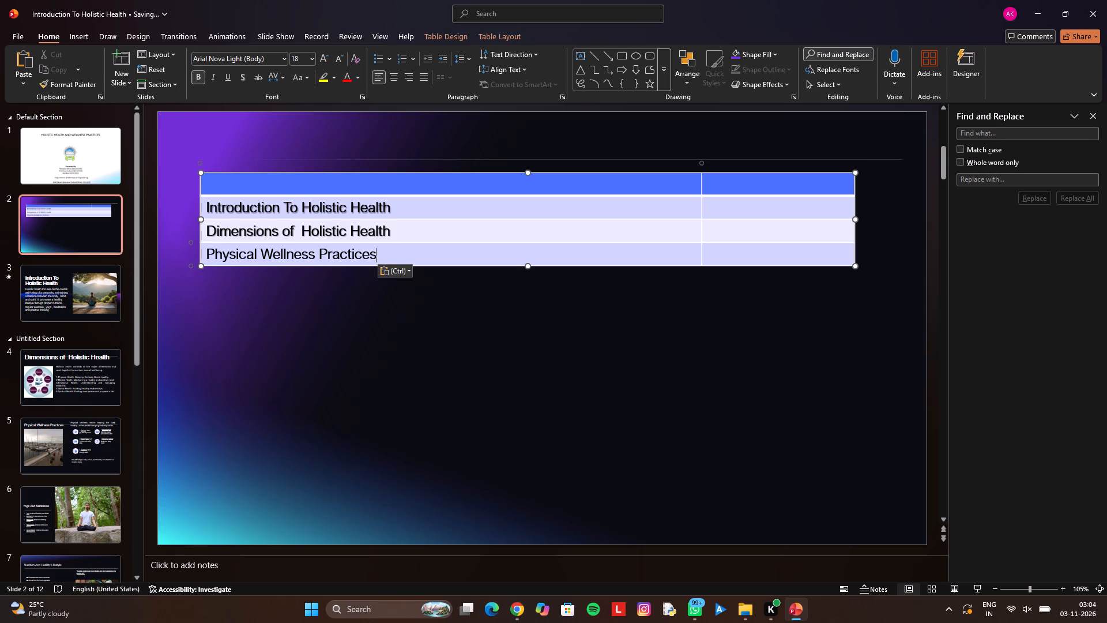
# Add three empty rows below the Physical Wellness Practices row of the table.
pyautogui.click(470, 261)
pyautogui.click(188, 263)
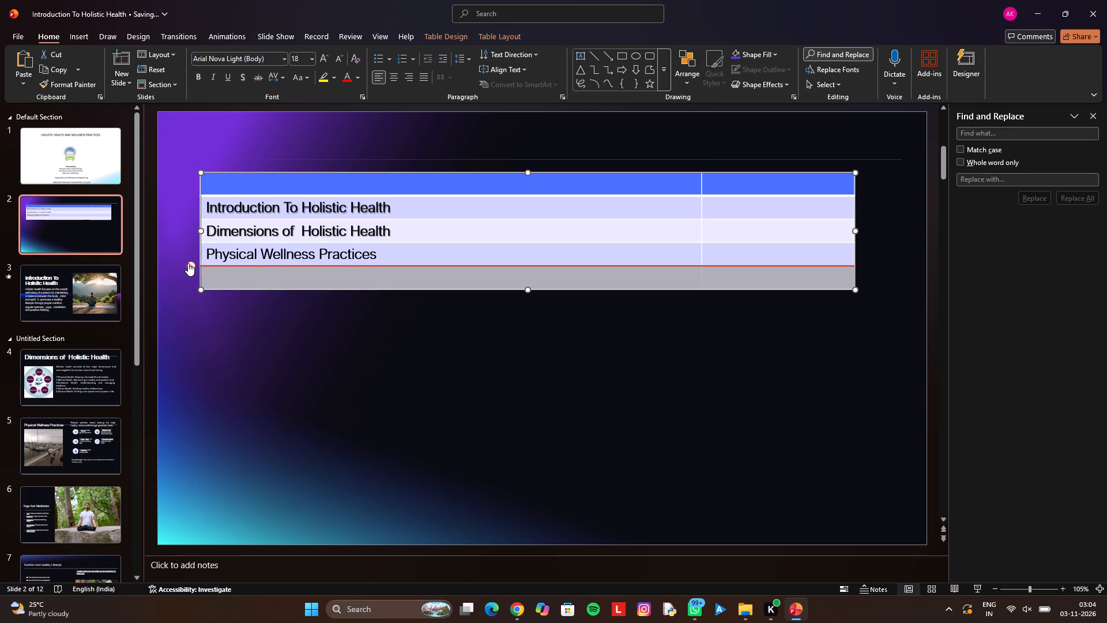
pyautogui.click(188, 263)
pyautogui.click(188, 263)
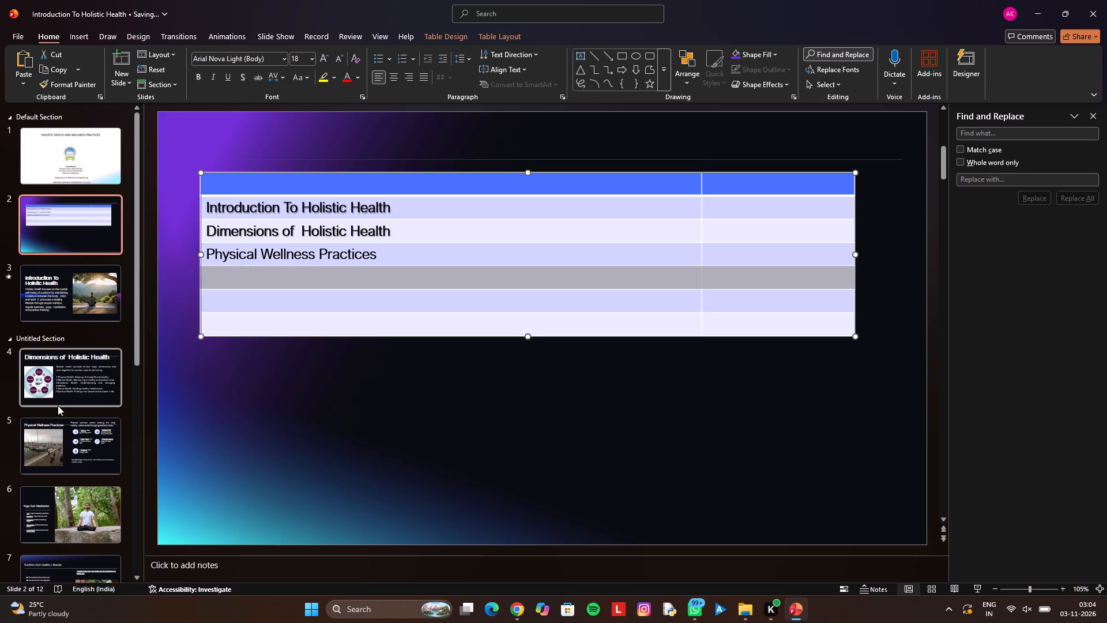
# Copy the title "Yoga And Meditation" from slide 6 into the first cell of the table's fifth row on slide 2.
pyautogui.click(67, 493)
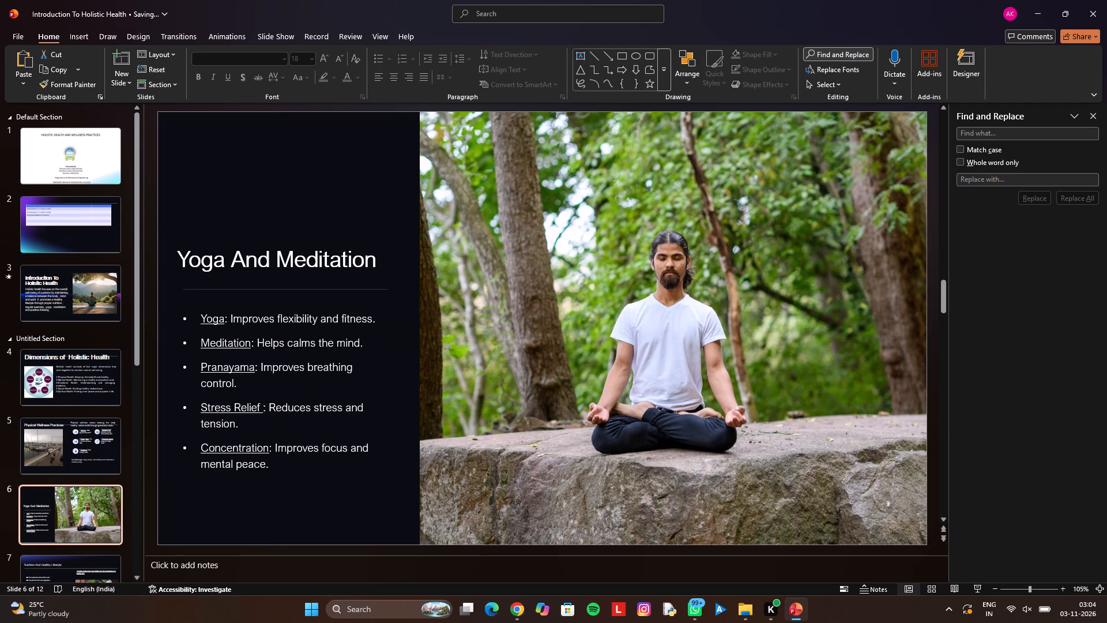
pyautogui.moveTo(181, 261); pyautogui.dragTo(411, 290)
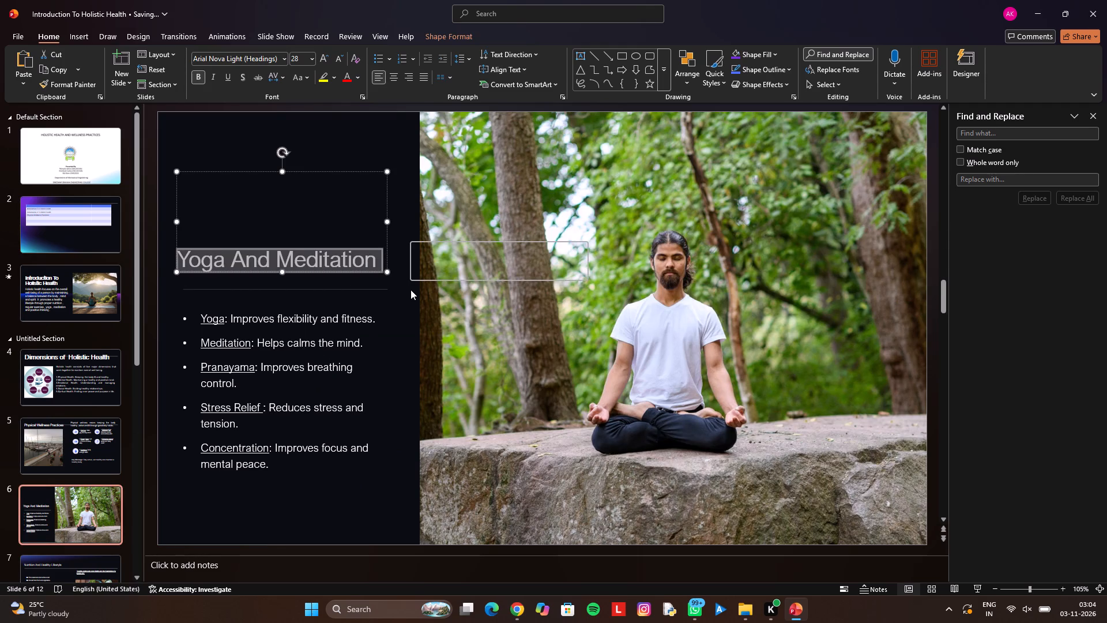
pyautogui.hotkey('ctrl', 'c')
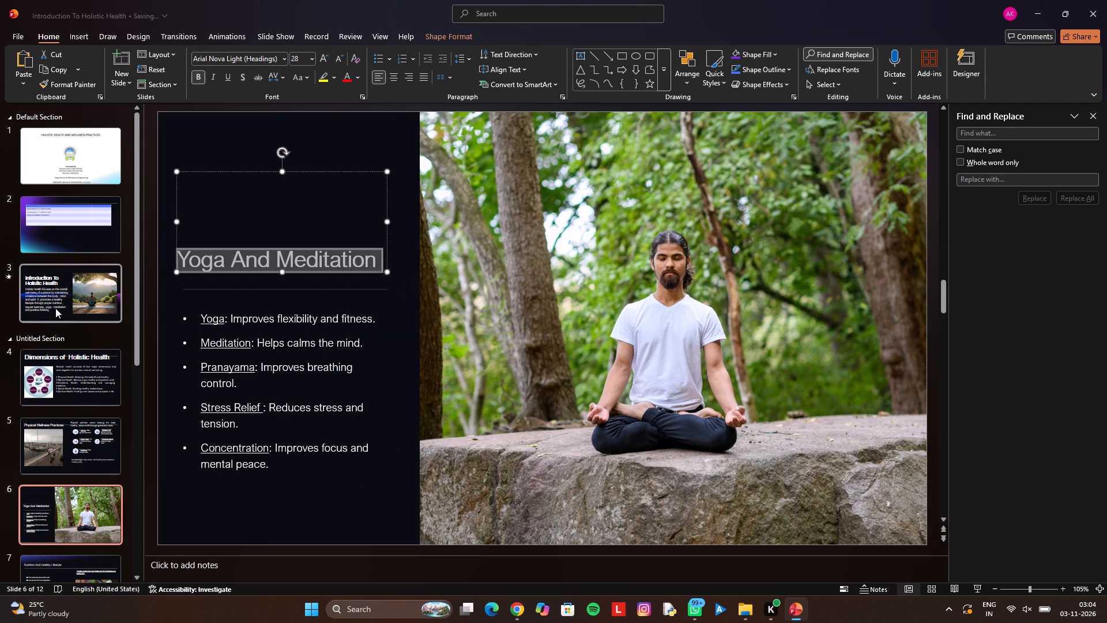
pyautogui.click(101, 214)
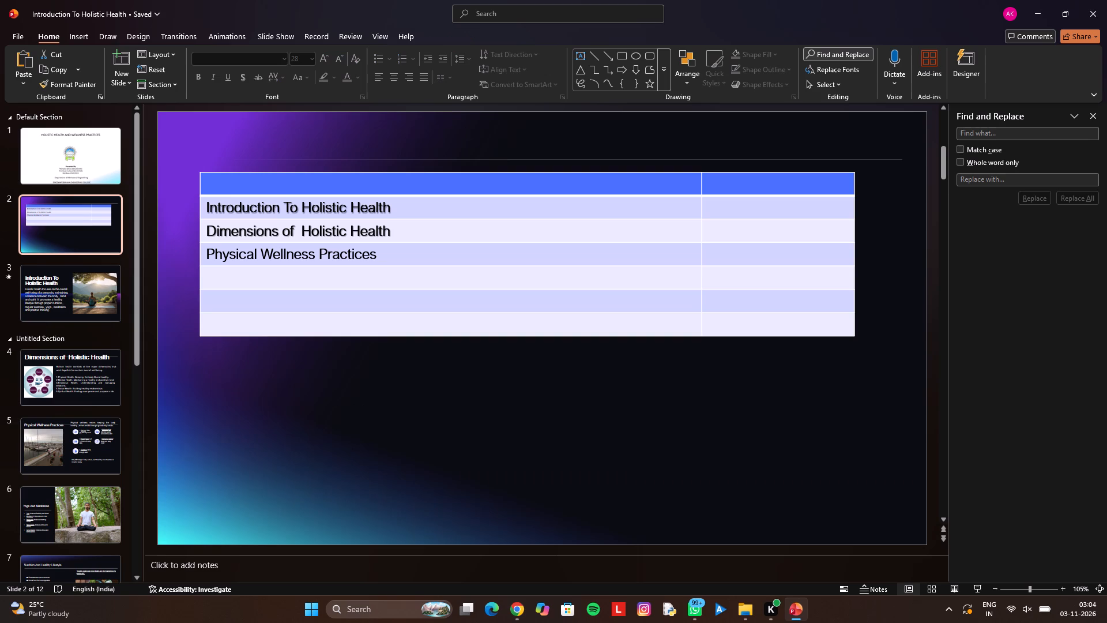
pyautogui.click(229, 283)
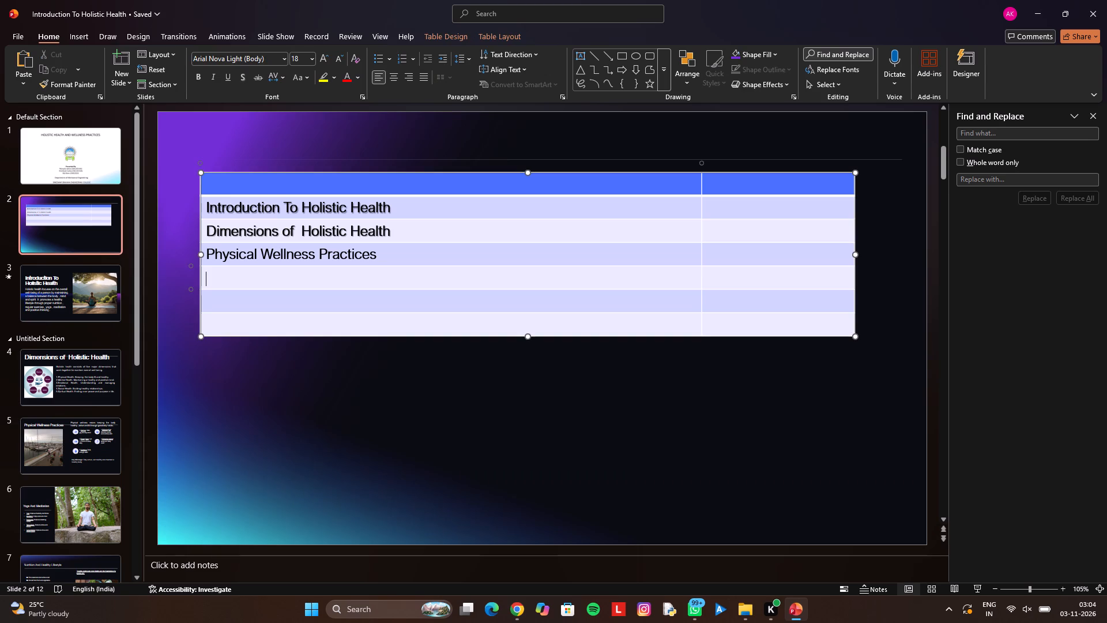
pyautogui.hotkey('ctrl', 'v')
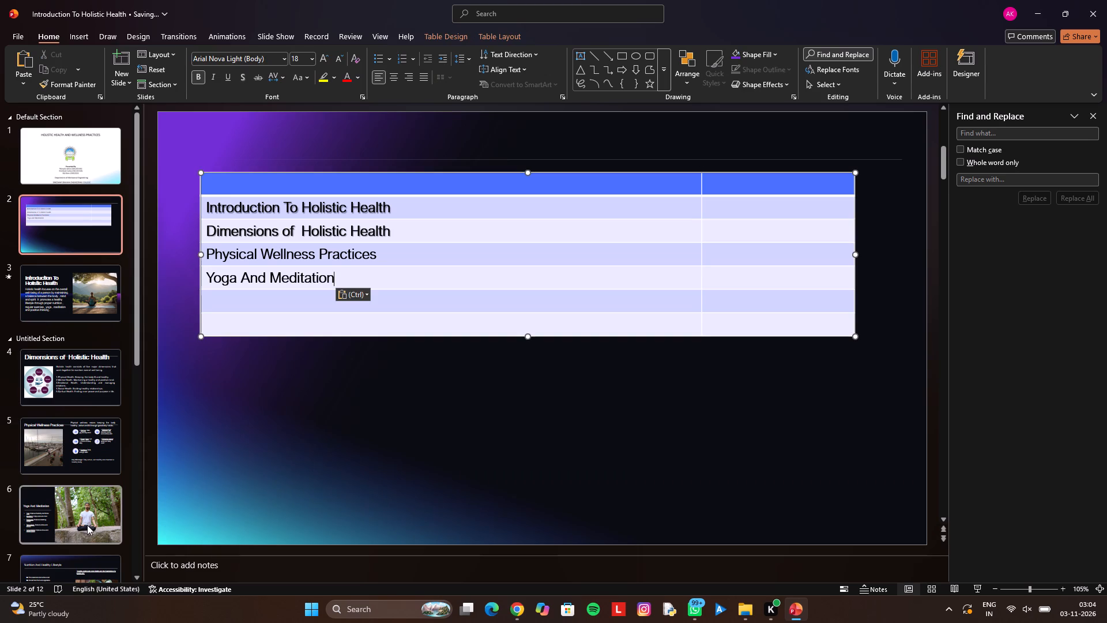
# Copy the title "Nutrition And Healthy Lifestyle" from slide 7 into the first cell of the table's sixth row on slide 2.
pyautogui.click(78, 556)
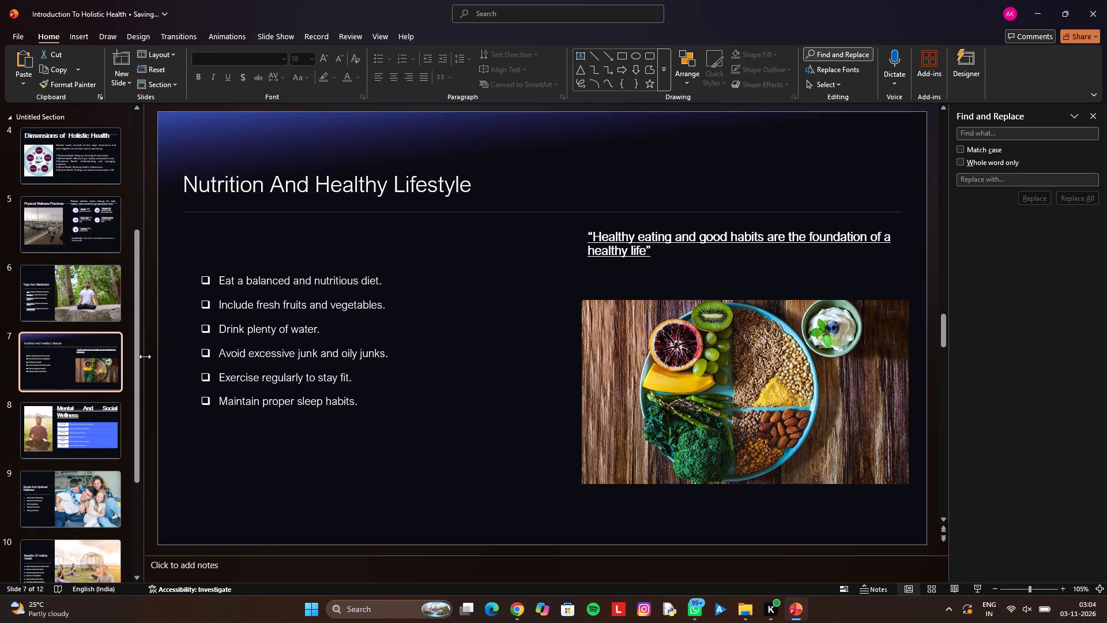
pyautogui.moveTo(187, 181); pyautogui.dragTo(528, 202)
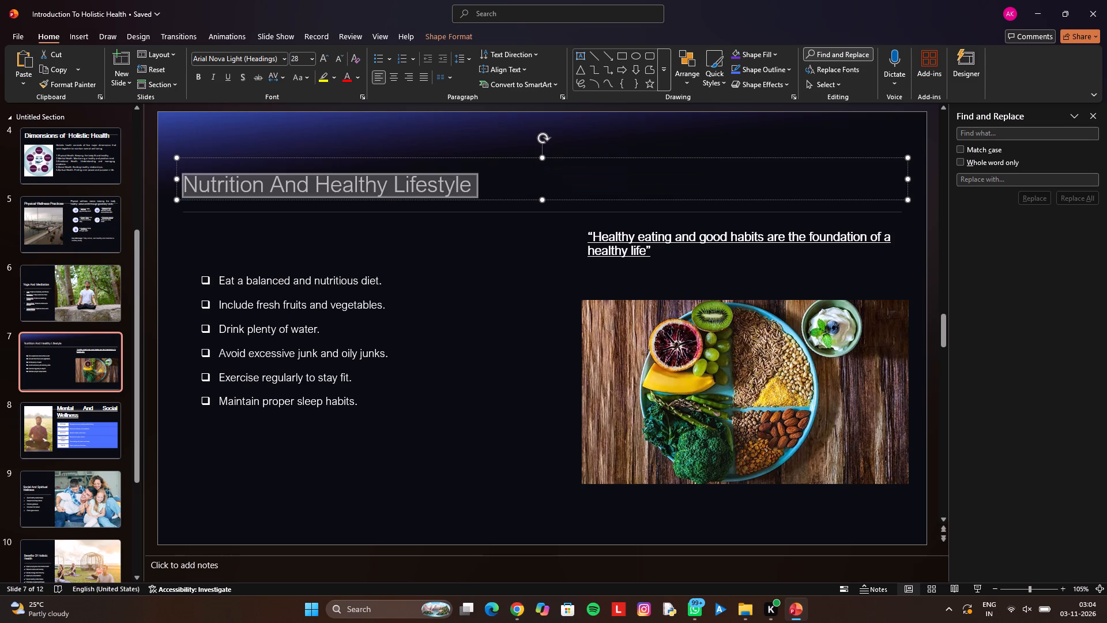
pyautogui.hotkey('ctrl', 'c')
pyautogui.scroll(3, 107, 273)
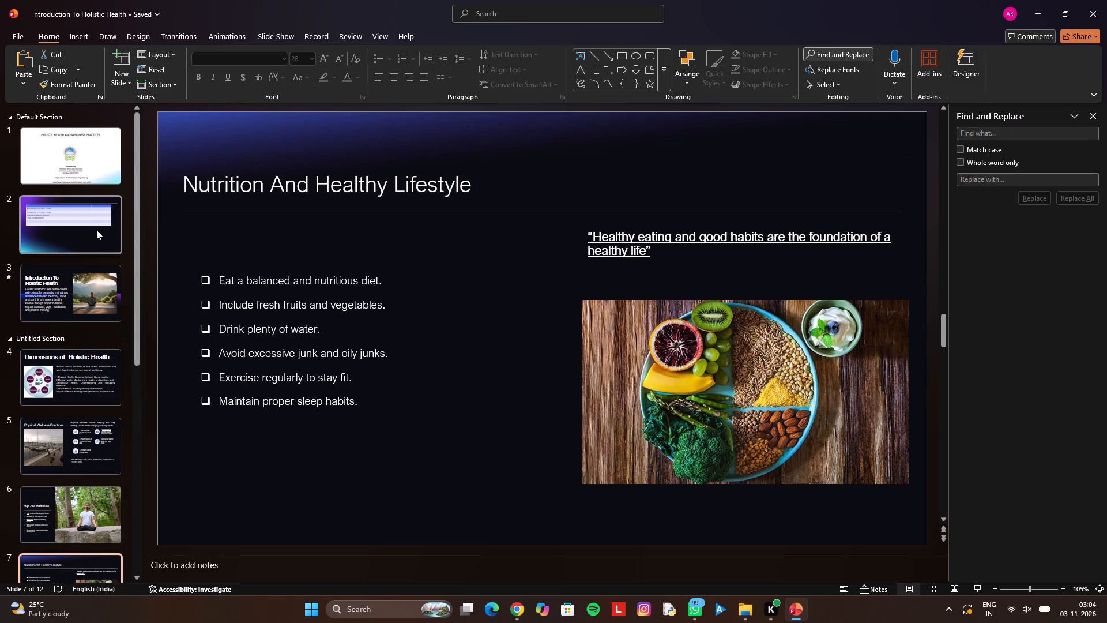
pyautogui.click(96, 230)
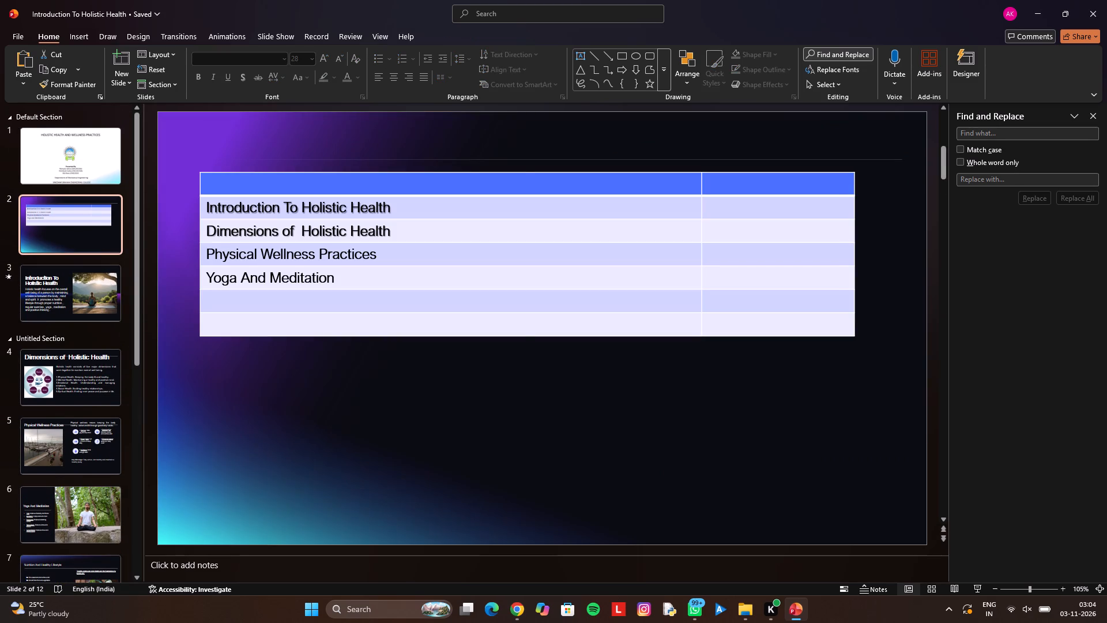
pyautogui.click(258, 297)
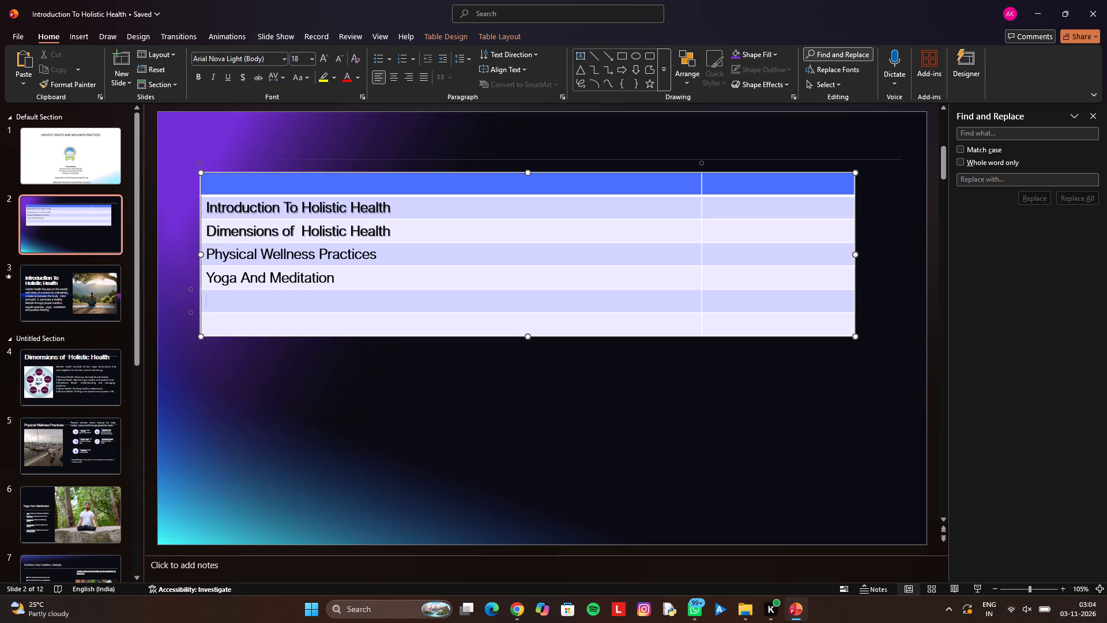
pyautogui.hotkey('ctrl', 'v')
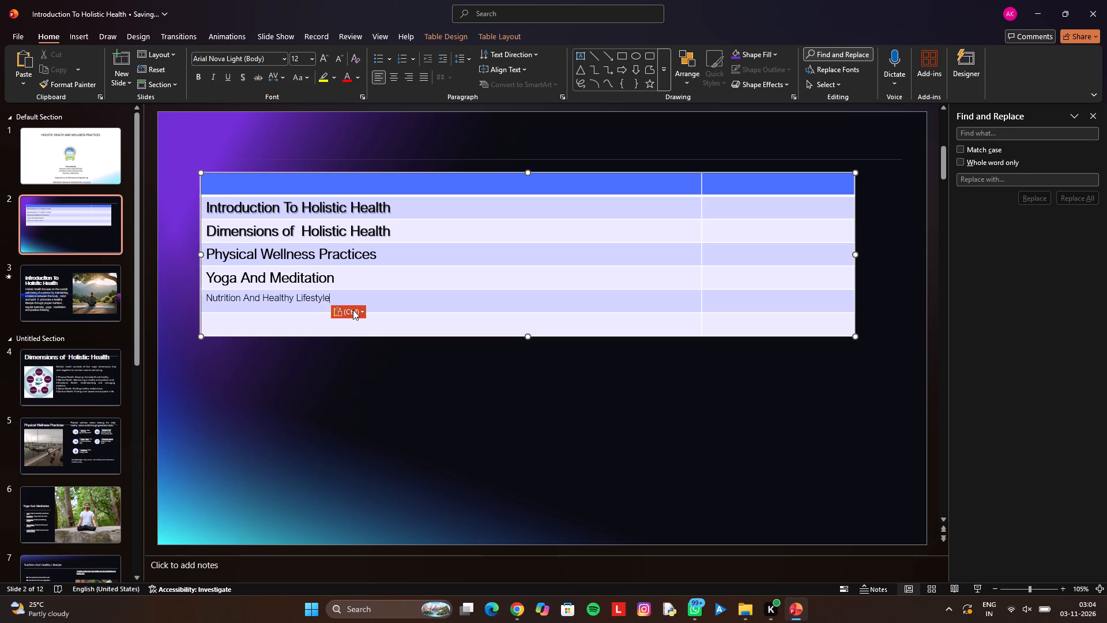
# Format the "Nutrition And Healthy Lifestyle" table entry with font size 16 and bold.
pyautogui.moveTo(342, 296); pyautogui.dragTo(259, 289)
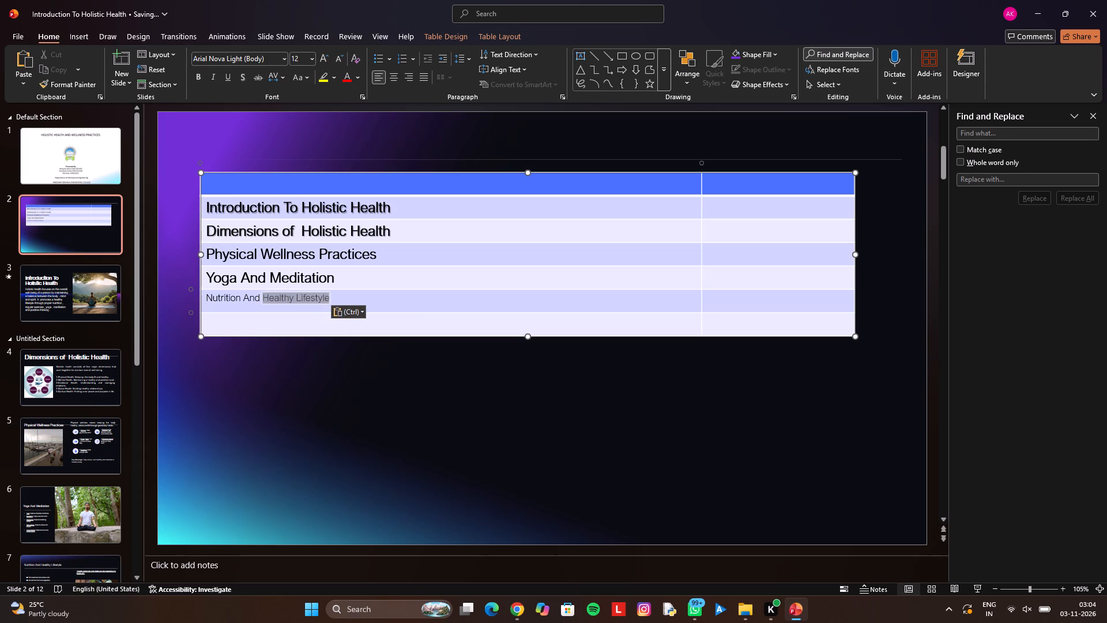
pyautogui.moveTo(259, 289); pyautogui.dragTo(210, 295)
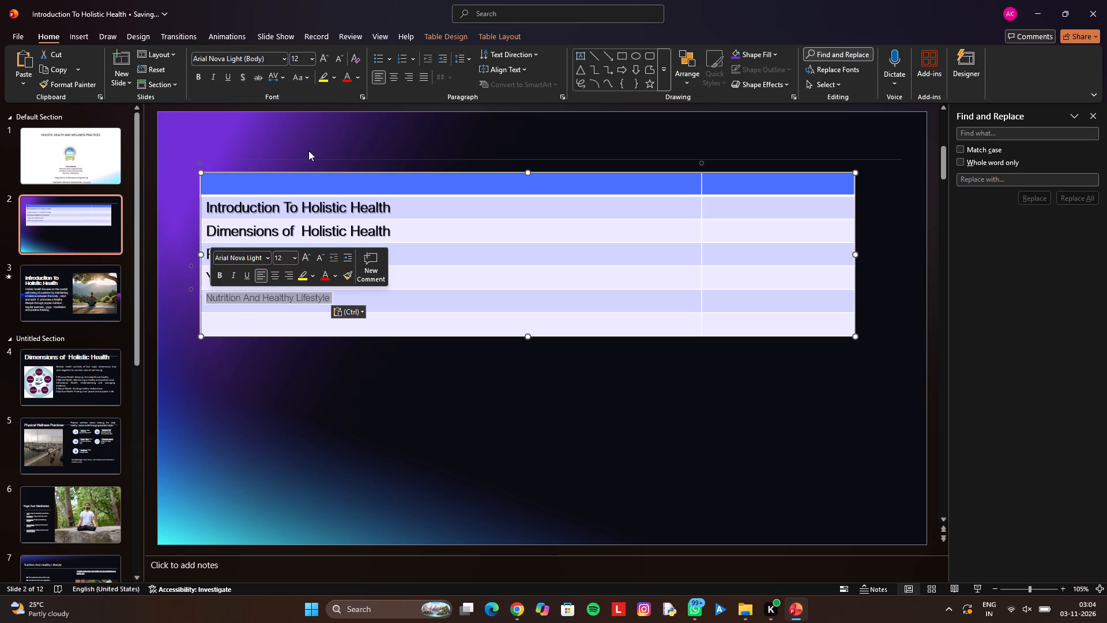
pyautogui.click(312, 55)
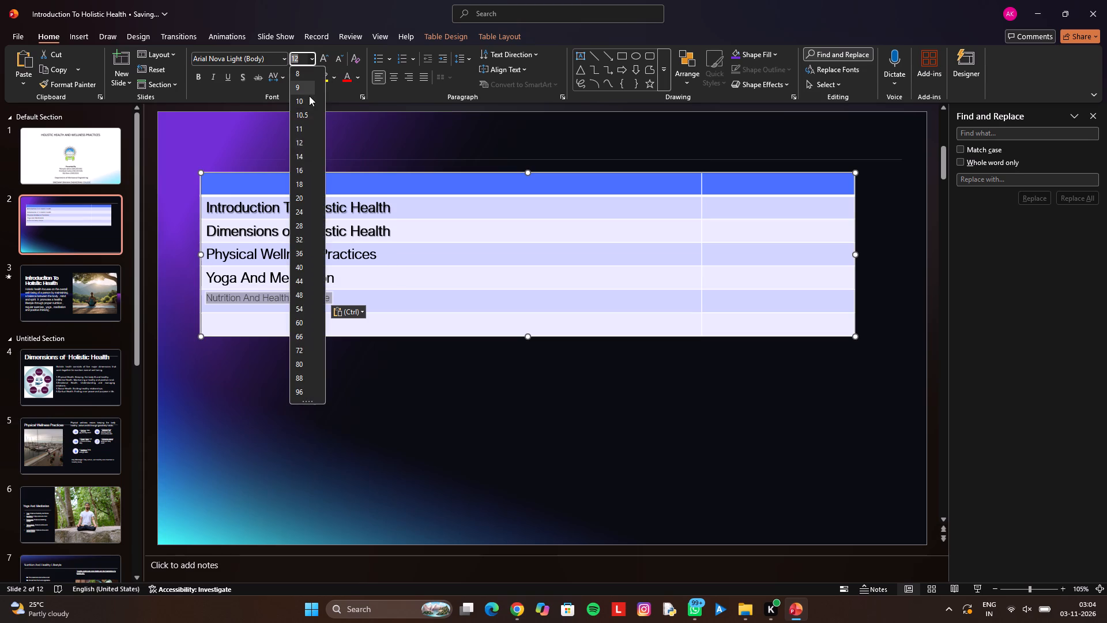
pyautogui.click(299, 171)
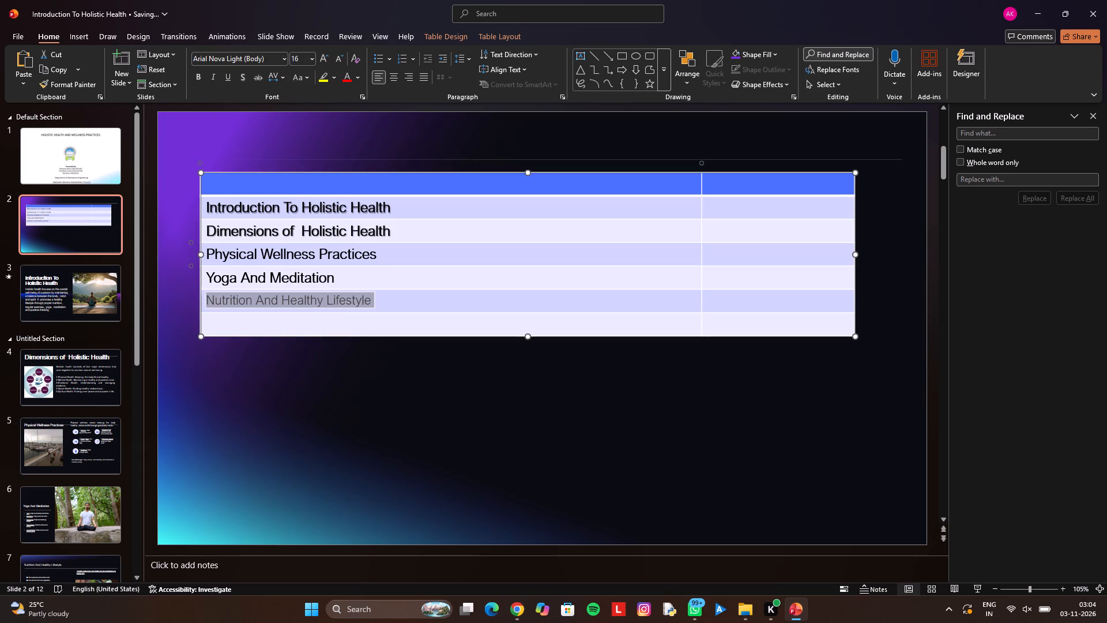
pyautogui.click(237, 279)
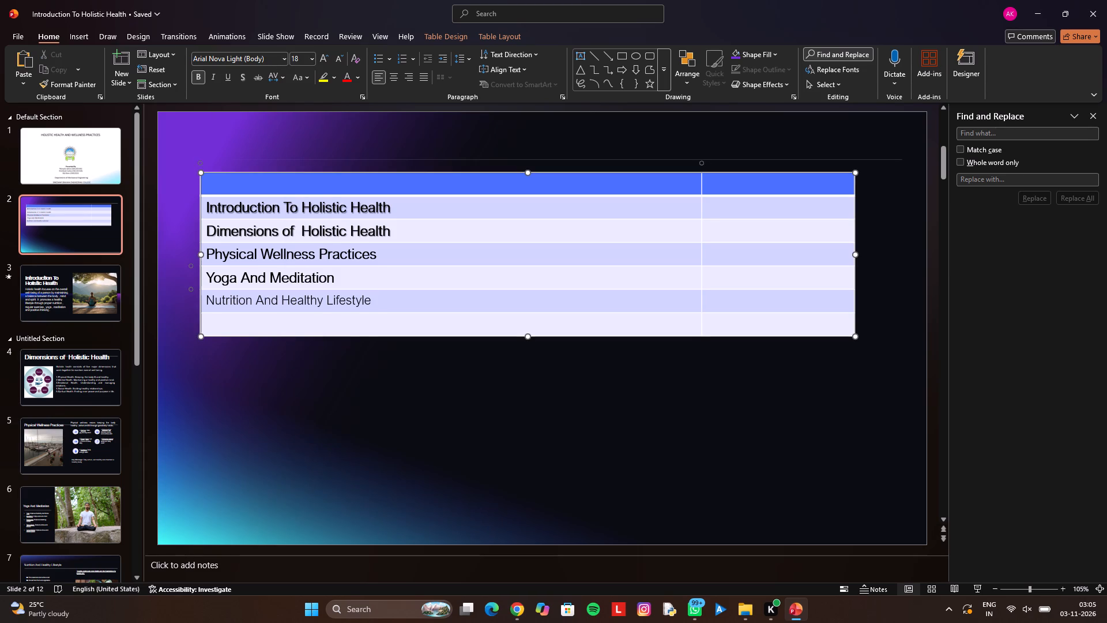
pyautogui.moveTo(372, 305); pyautogui.dragTo(224, 300)
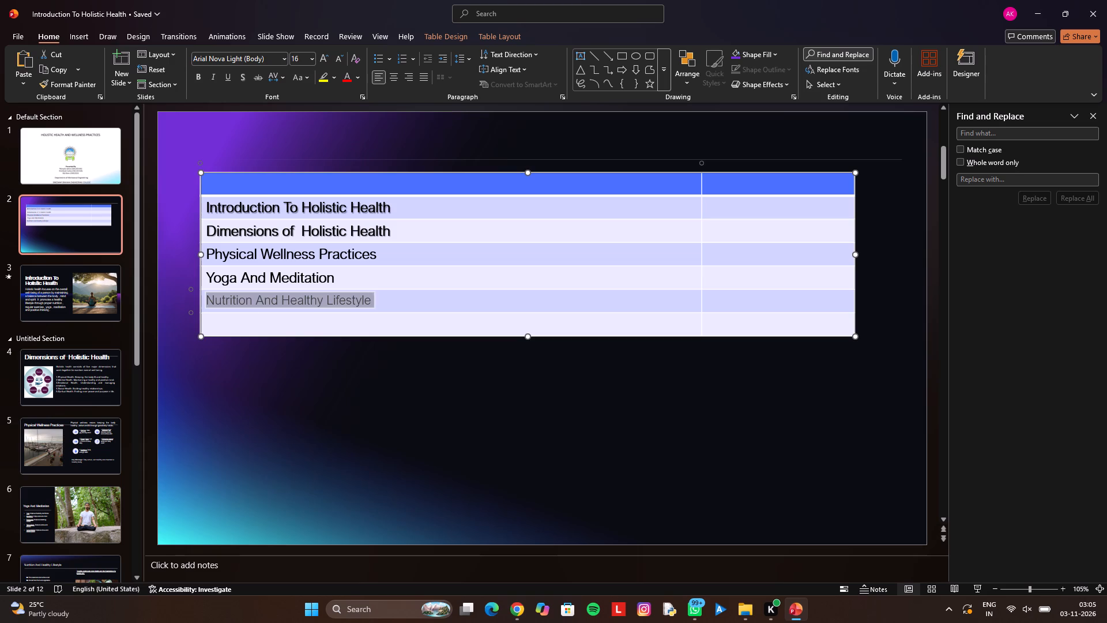
pyautogui.moveTo(224, 300); pyautogui.dragTo(212, 299)
pyautogui.click(199, 74)
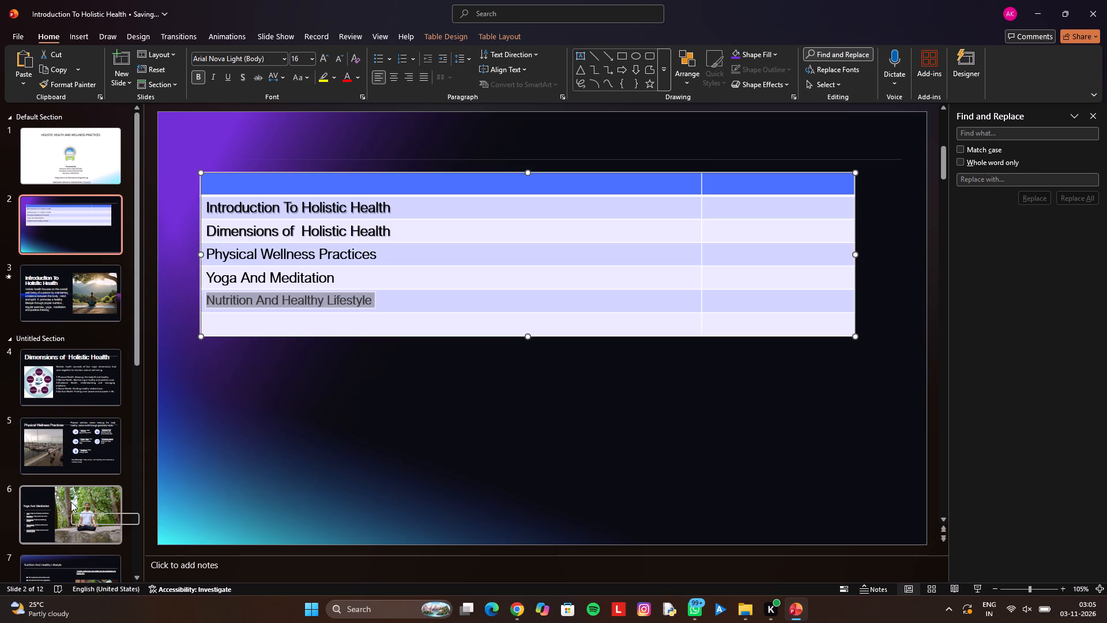
# Copy the title "Mental And Social Wellness" from slide 8 into the first cell of the table's seventh row on slide 2.
pyautogui.scroll(-1, 81, 513)
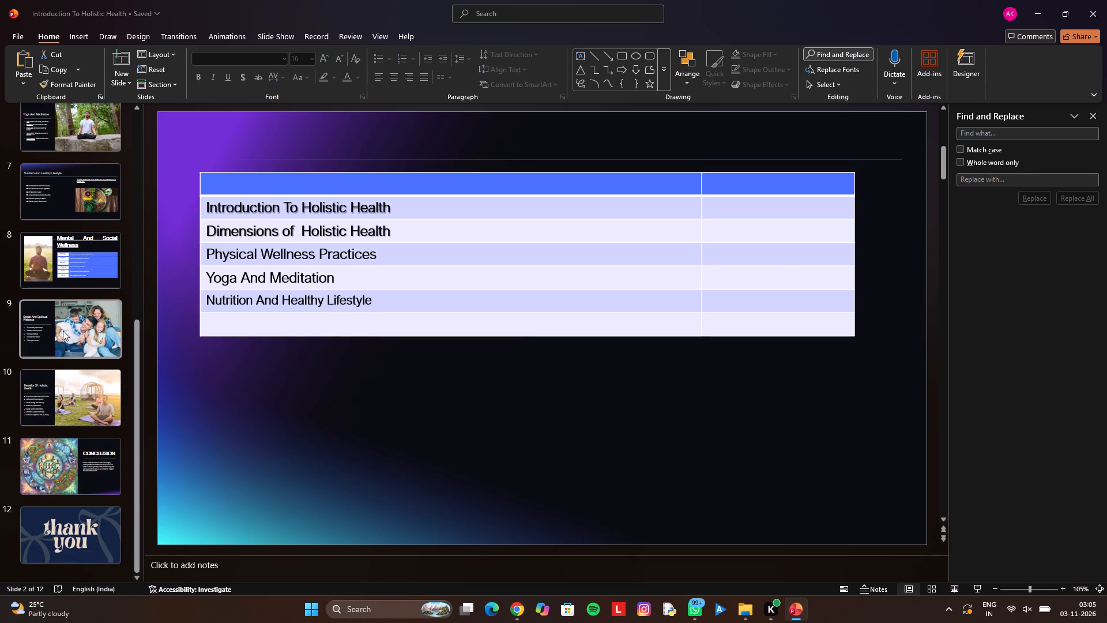
pyautogui.click(83, 265)
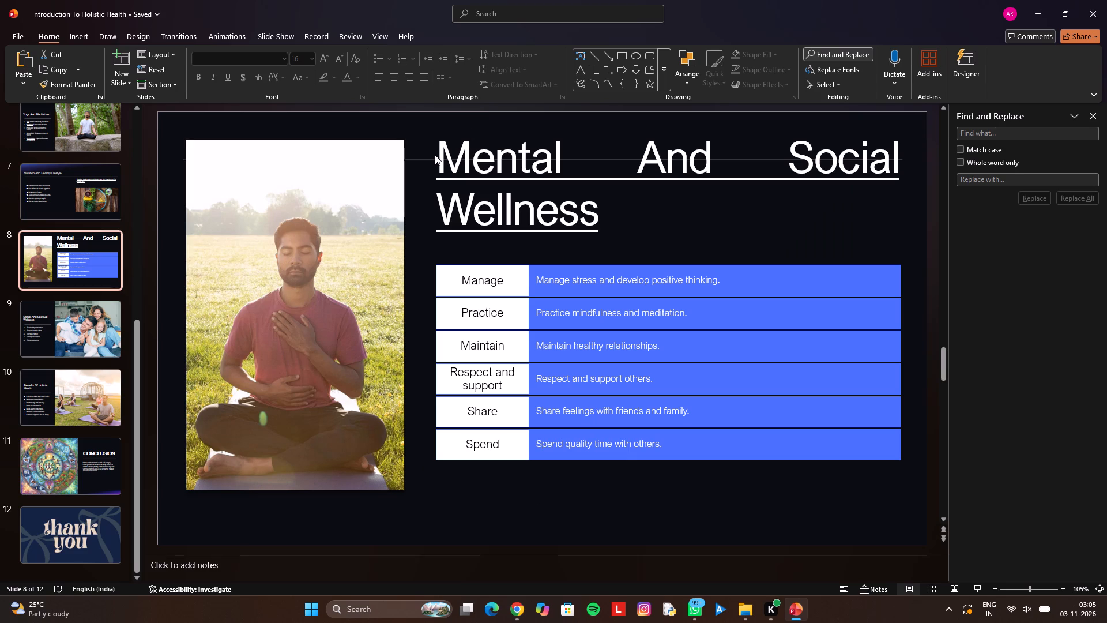
pyautogui.moveTo(434, 155); pyautogui.dragTo(456, 156)
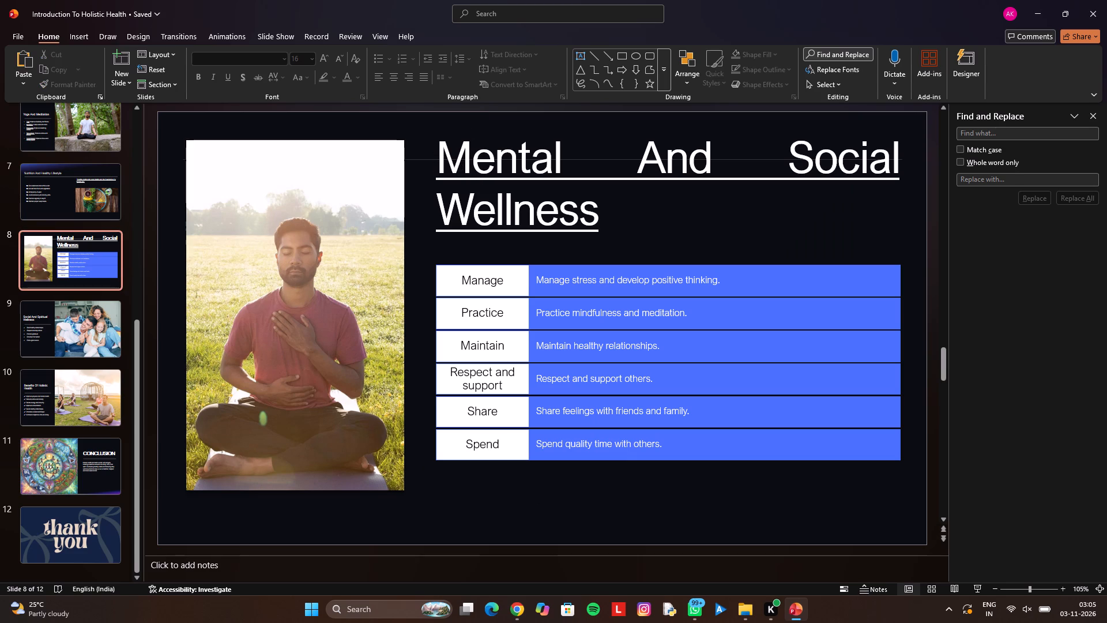
pyautogui.moveTo(440, 155); pyautogui.dragTo(594, 267)
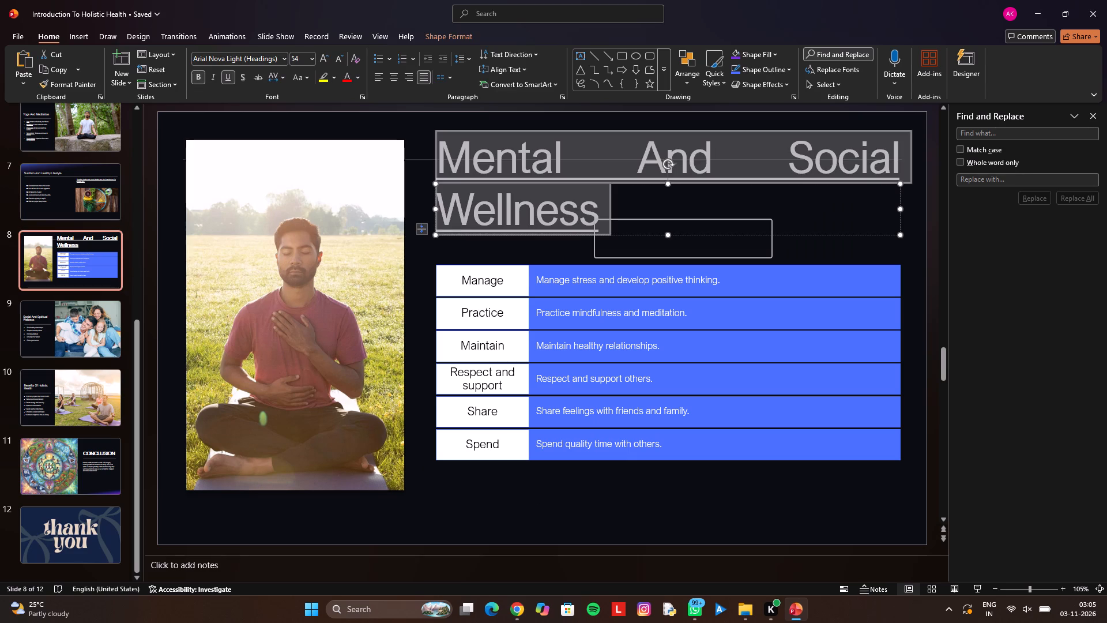
pyautogui.hotkey('ctrl', 'c')
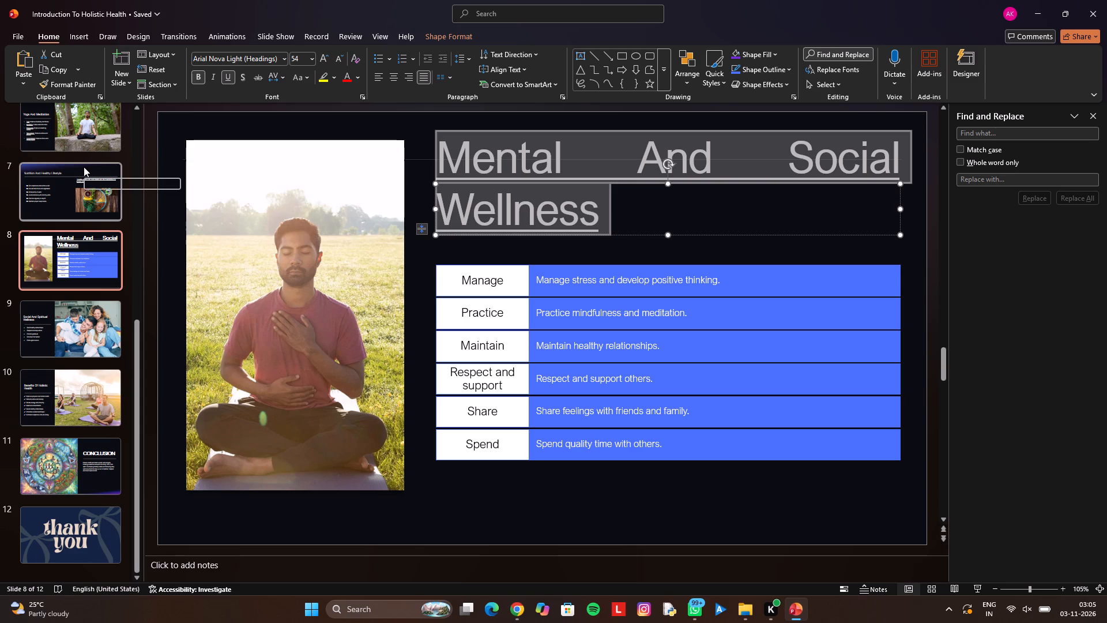
pyautogui.scroll(4, 84, 167)
pyautogui.click(74, 212)
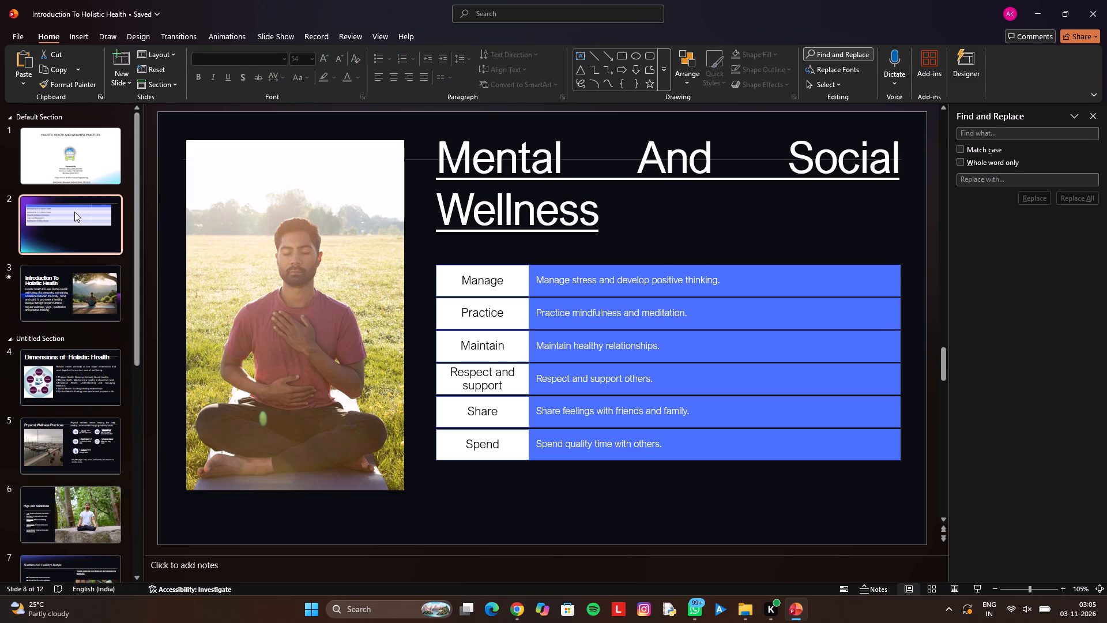
pyautogui.click(316, 328)
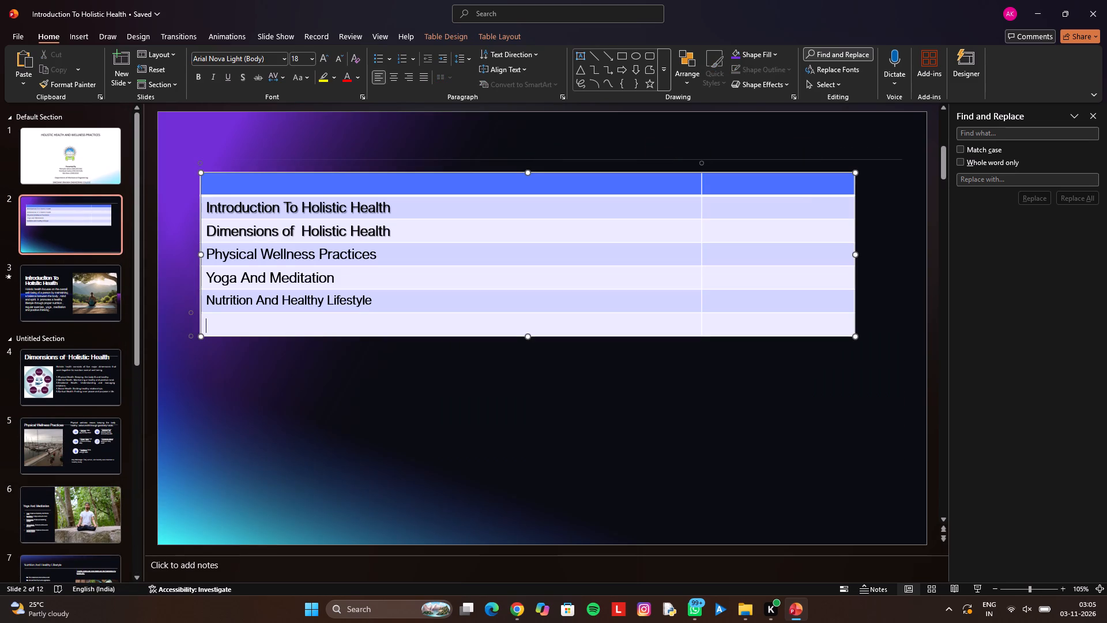
pyautogui.hotkey('ctrl', 'v')
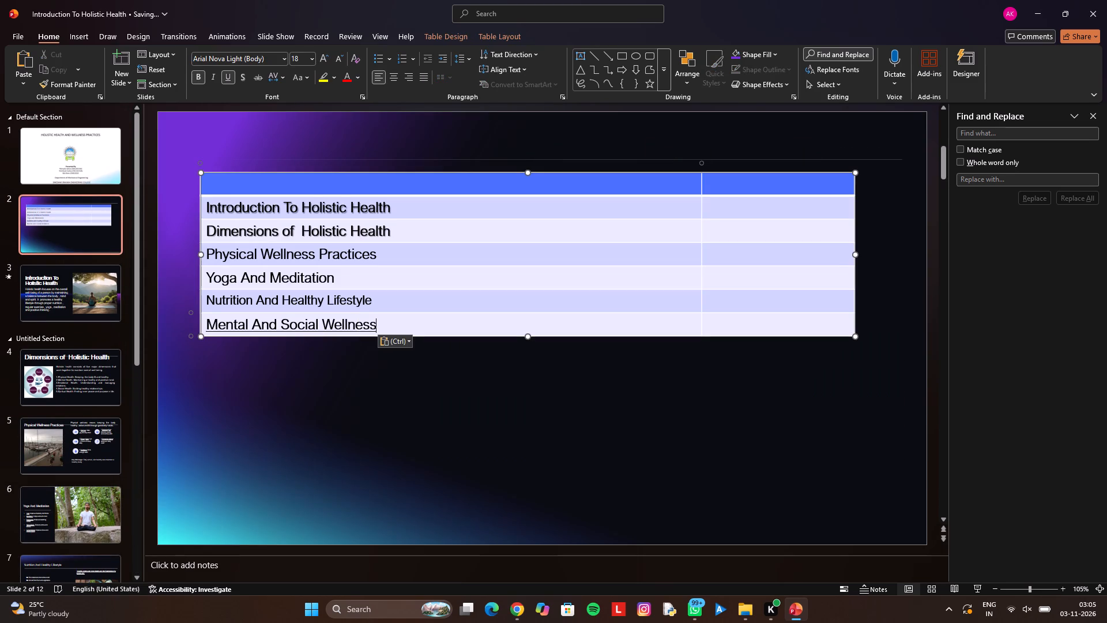
# Add three empty rows below the Mental And Social Wellness row of the table.
pyautogui.click(194, 333)
pyautogui.click(194, 333)
pyautogui.click(194, 333)
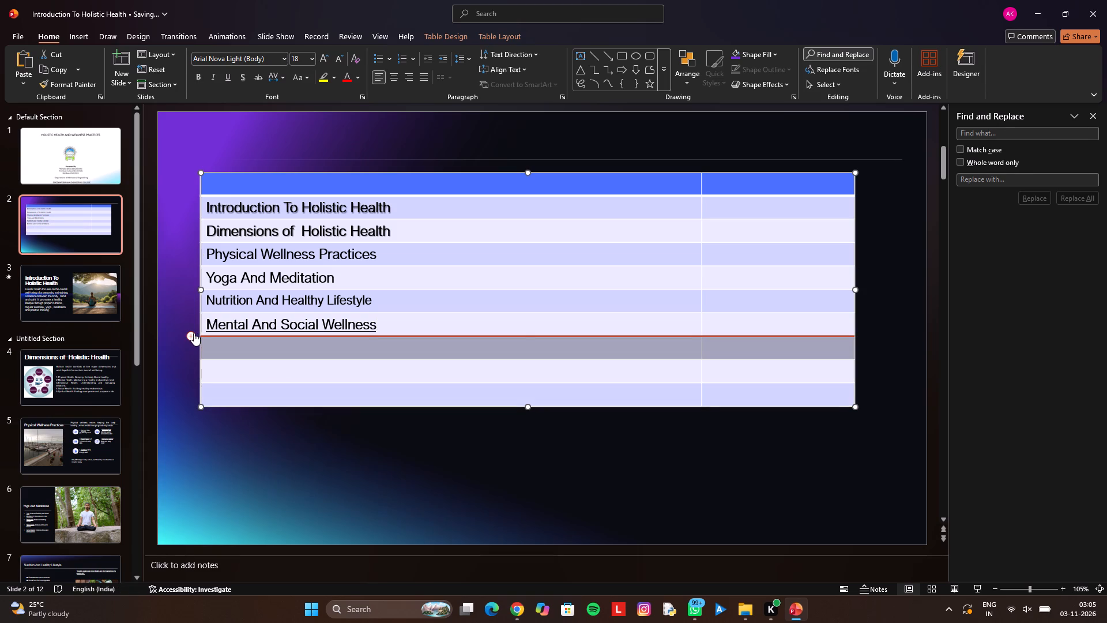
pyautogui.click(253, 347)
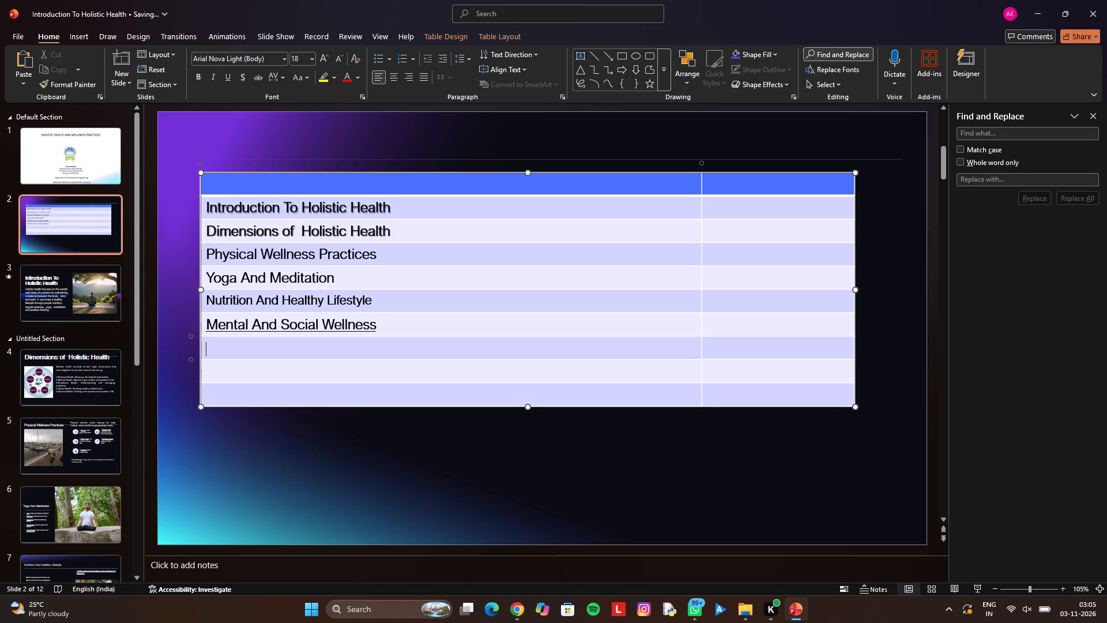
# Remove the underline from the "Mental And Social Wellness" table entry.
pyautogui.moveTo(385, 327); pyautogui.dragTo(219, 316)
pyautogui.click(258, 294)
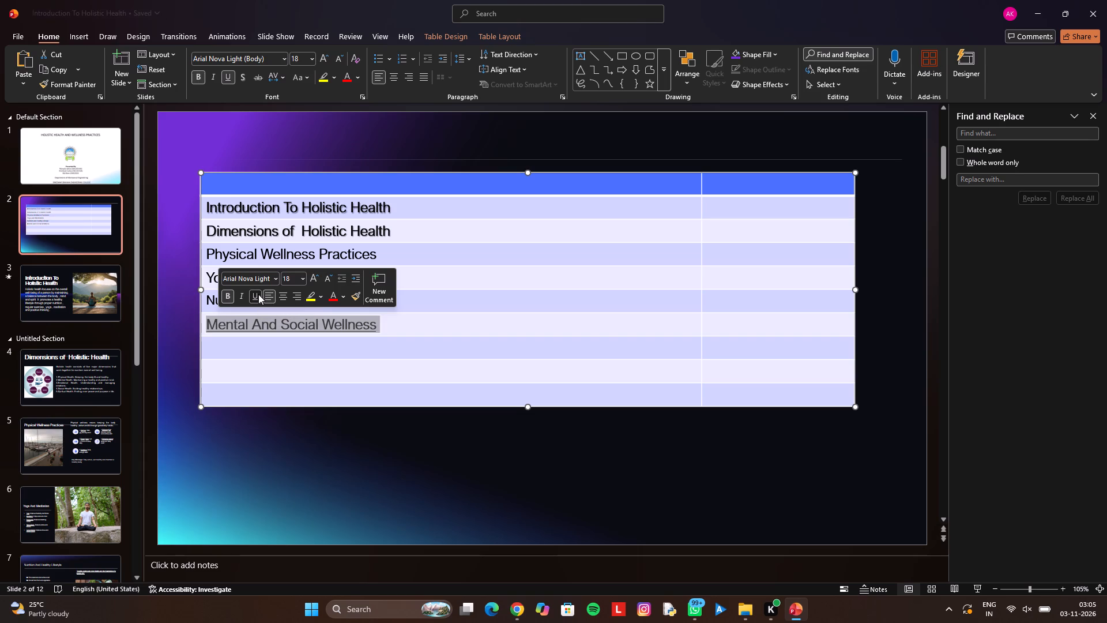
pyautogui.click(257, 354)
# Copy the title "Social And Spiritual Wellness" from slide 9 into the first cell of the table's eighth row on slide 2.
pyautogui.scroll(-1, 95, 468)
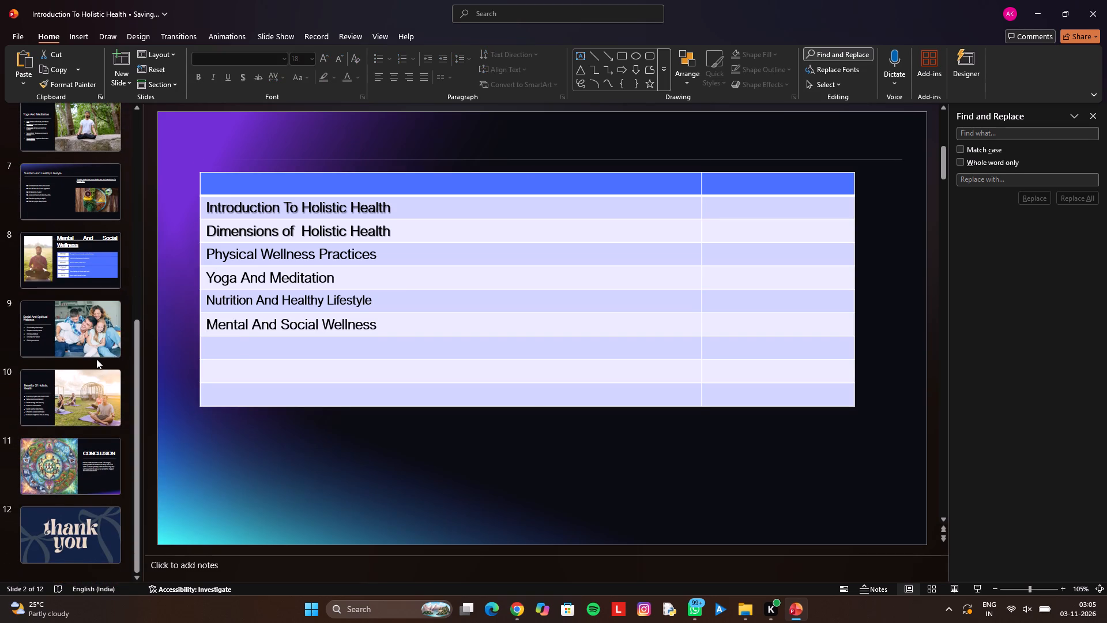
pyautogui.click(92, 339)
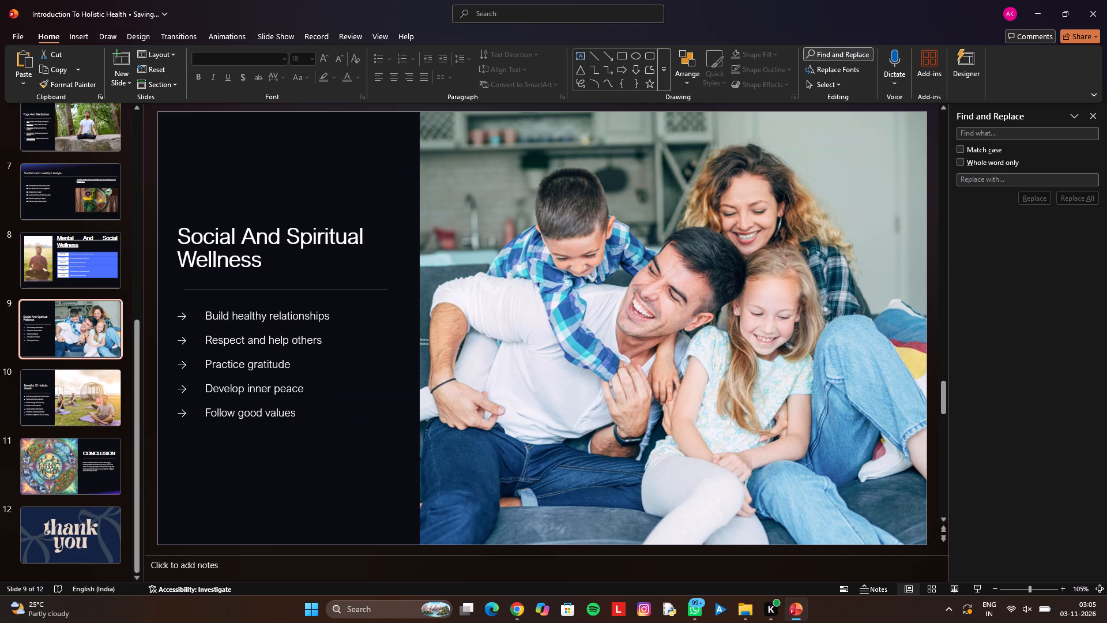
pyautogui.moveTo(180, 232); pyautogui.dragTo(285, 262)
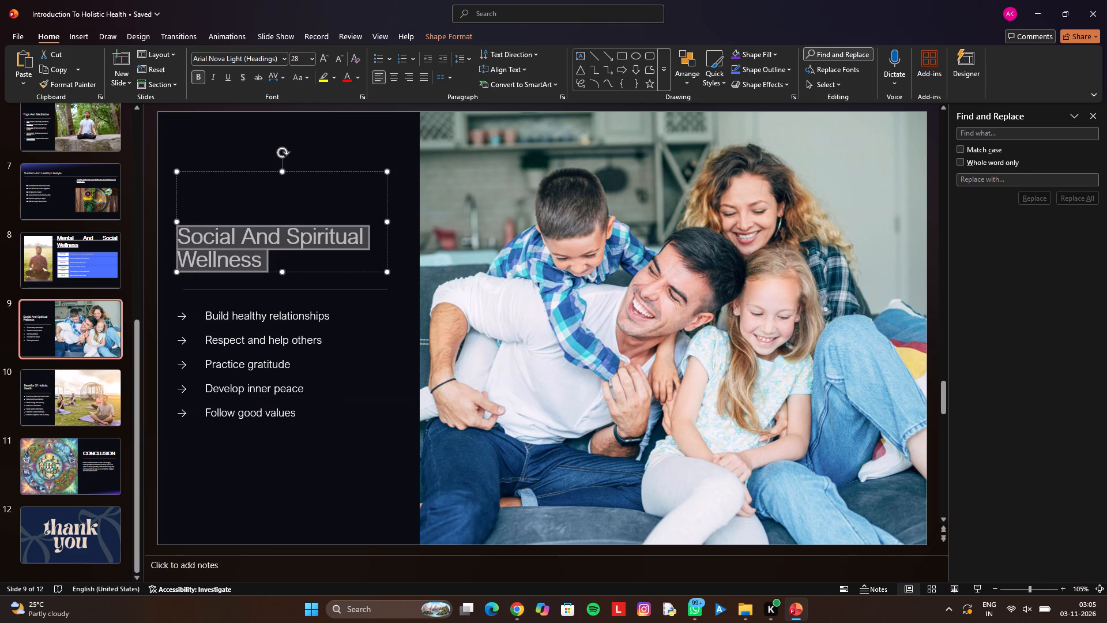
pyautogui.hotkey('ctrl', 'c')
pyautogui.scroll(3, 71, 261)
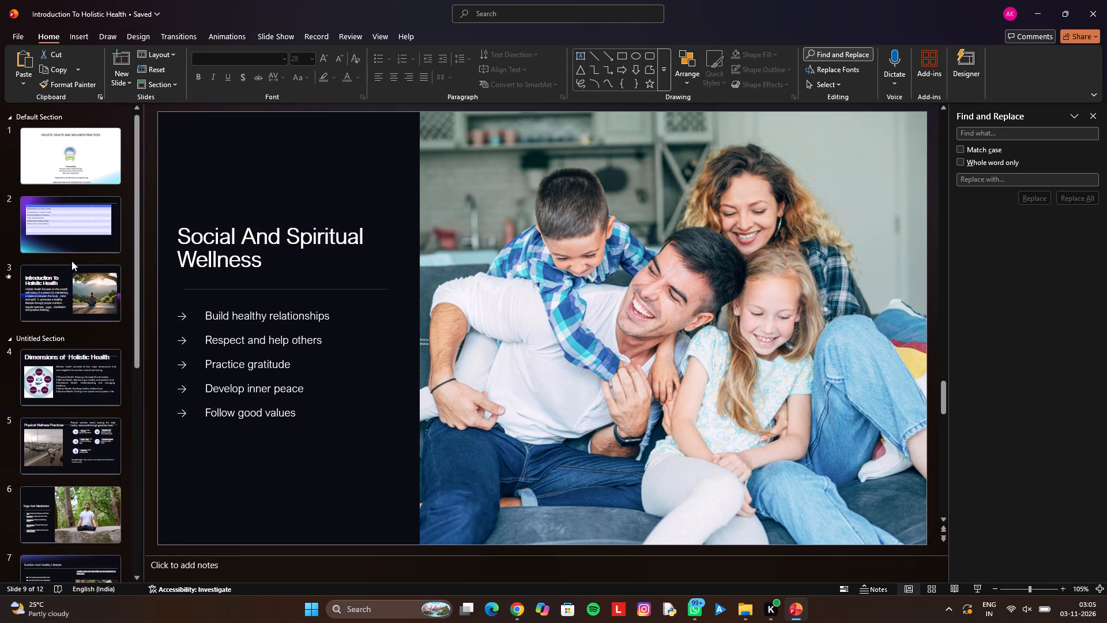
pyautogui.click(71, 224)
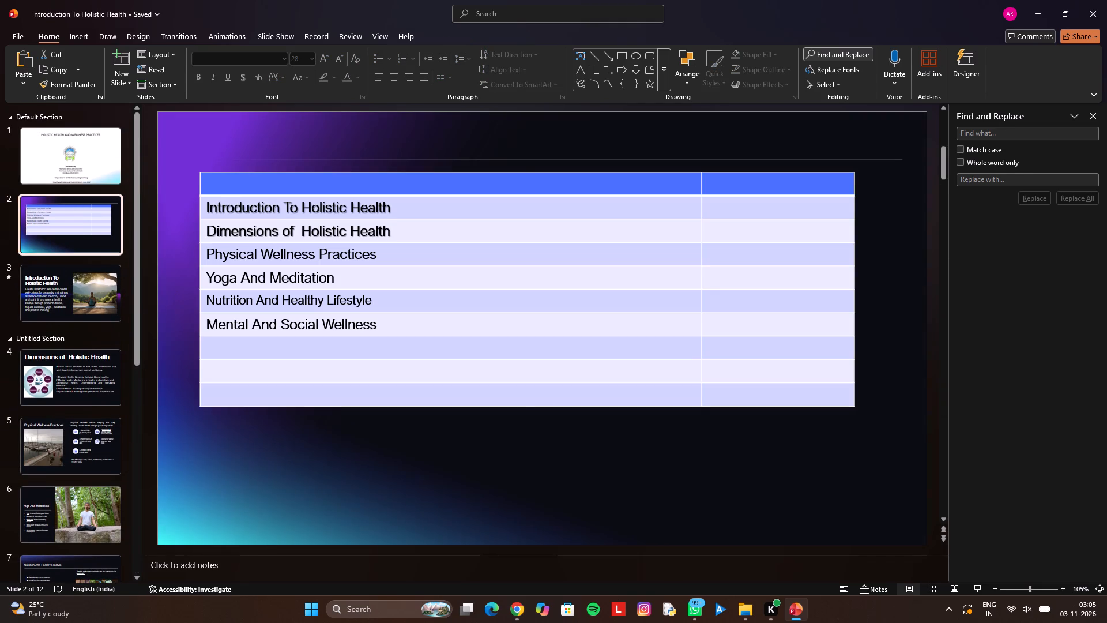
pyautogui.click(219, 351)
pyautogui.hotkey('ctrl', 'v')
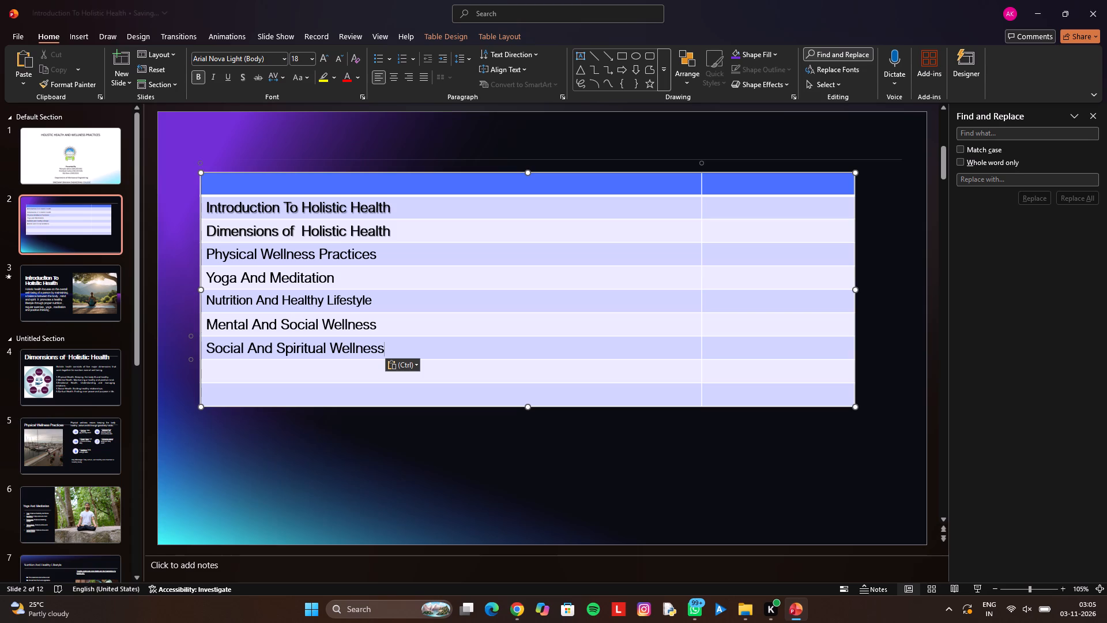
# Copy the title "Benefits Of Holistic Health" from slide 10 into the first cell of the table's ninth row on slide 2.
pyautogui.scroll(-6, 53, 477)
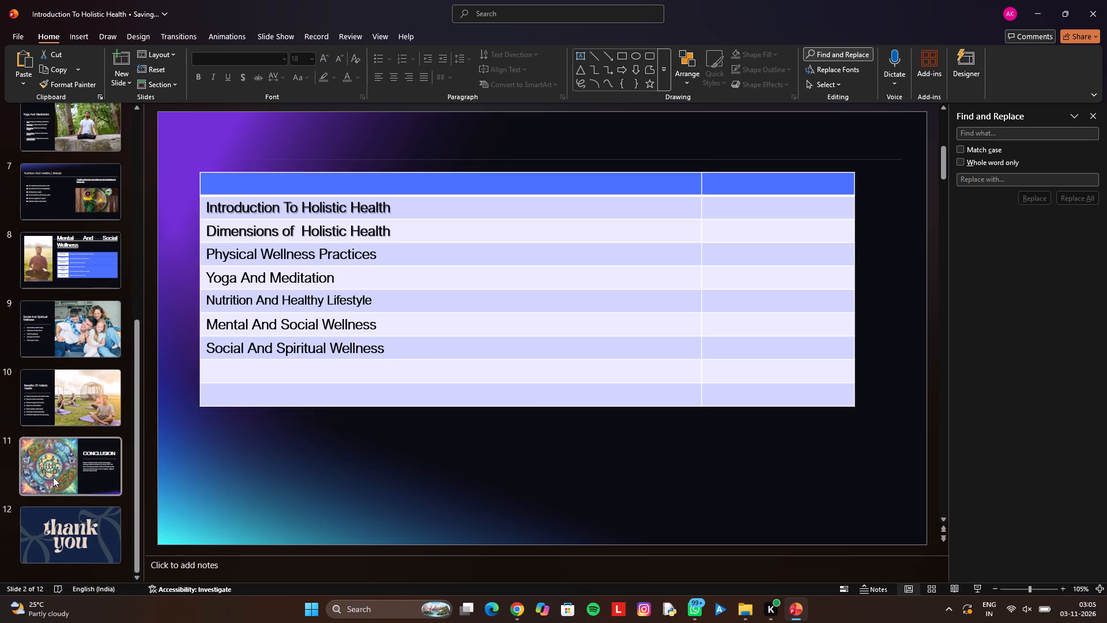
pyautogui.click(81, 392)
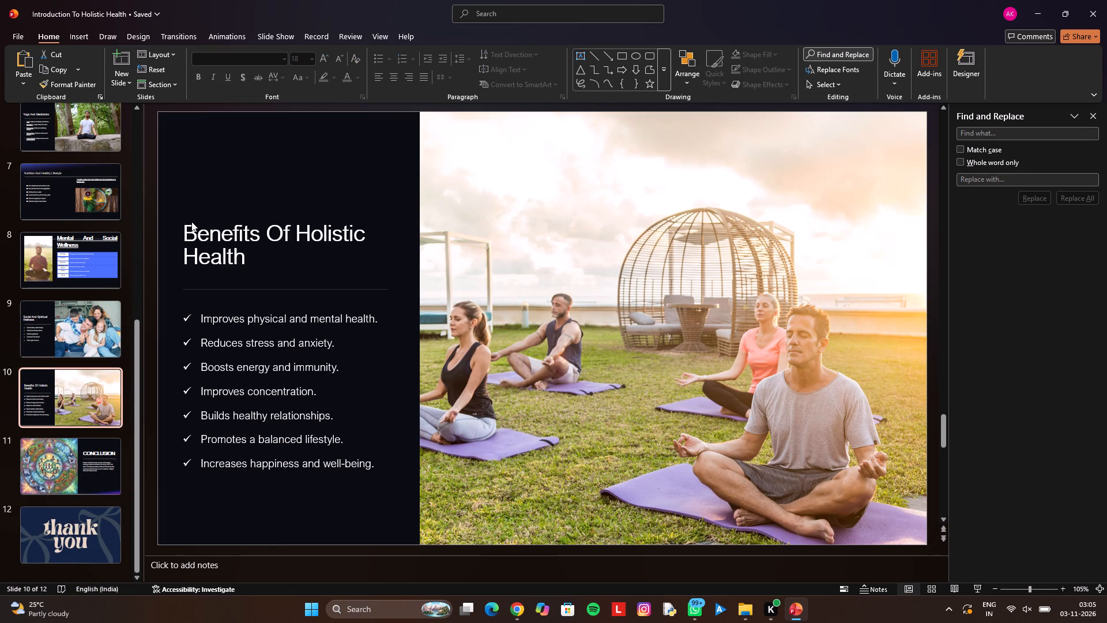
pyautogui.moveTo(184, 234); pyautogui.dragTo(290, 255)
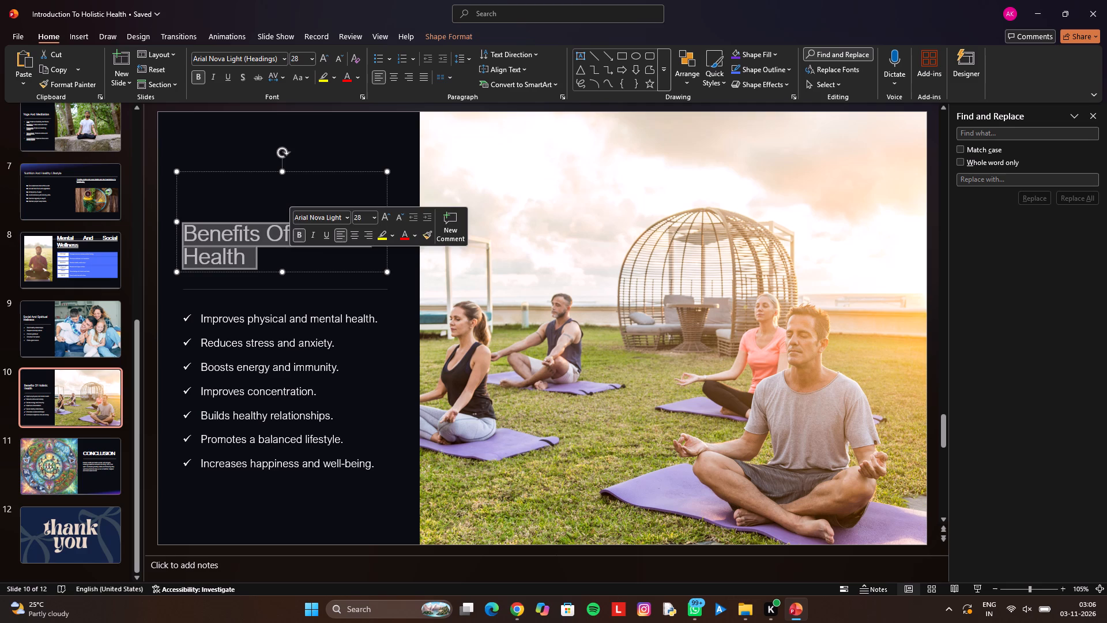
pyautogui.hotkey('ctrl', 'c')
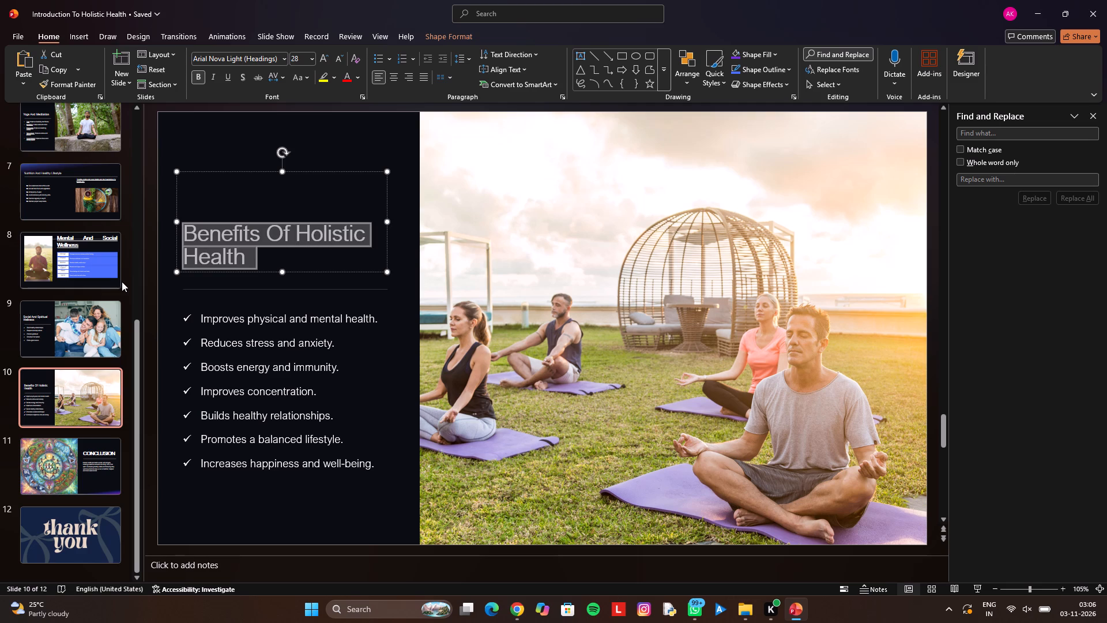
pyautogui.scroll(5, 122, 282)
pyautogui.click(106, 232)
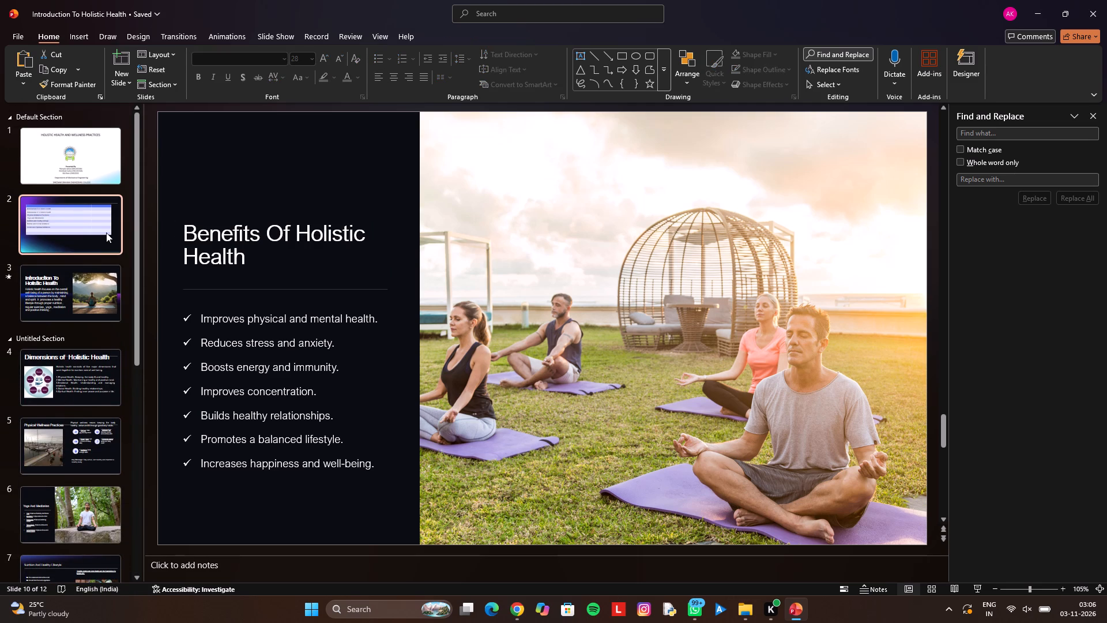
pyautogui.click(236, 367)
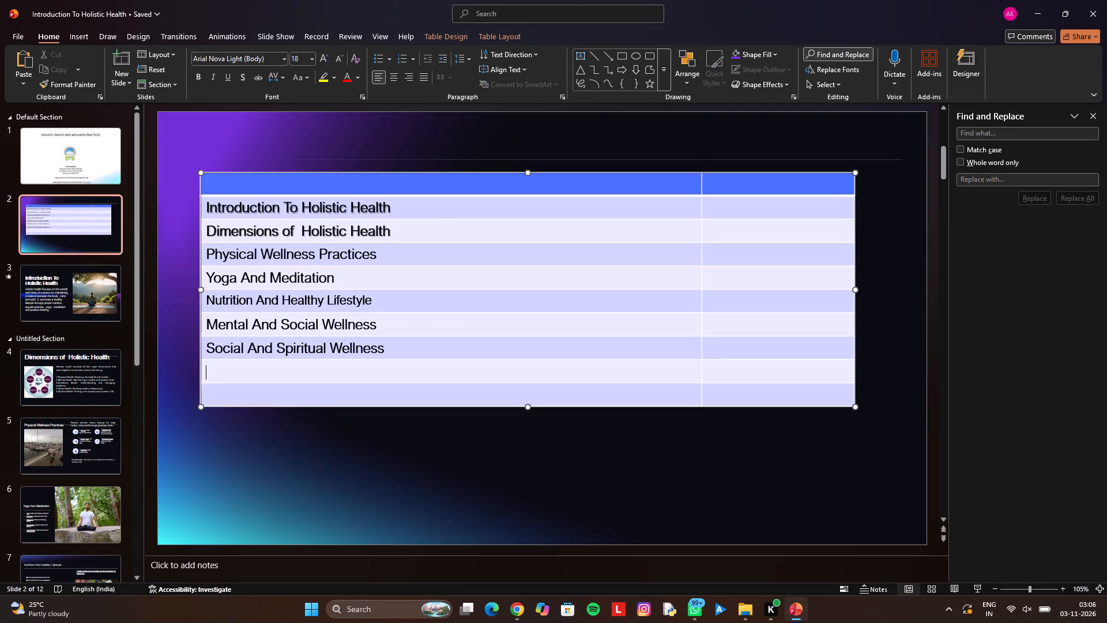
pyautogui.hotkey('ctrl', 'v')
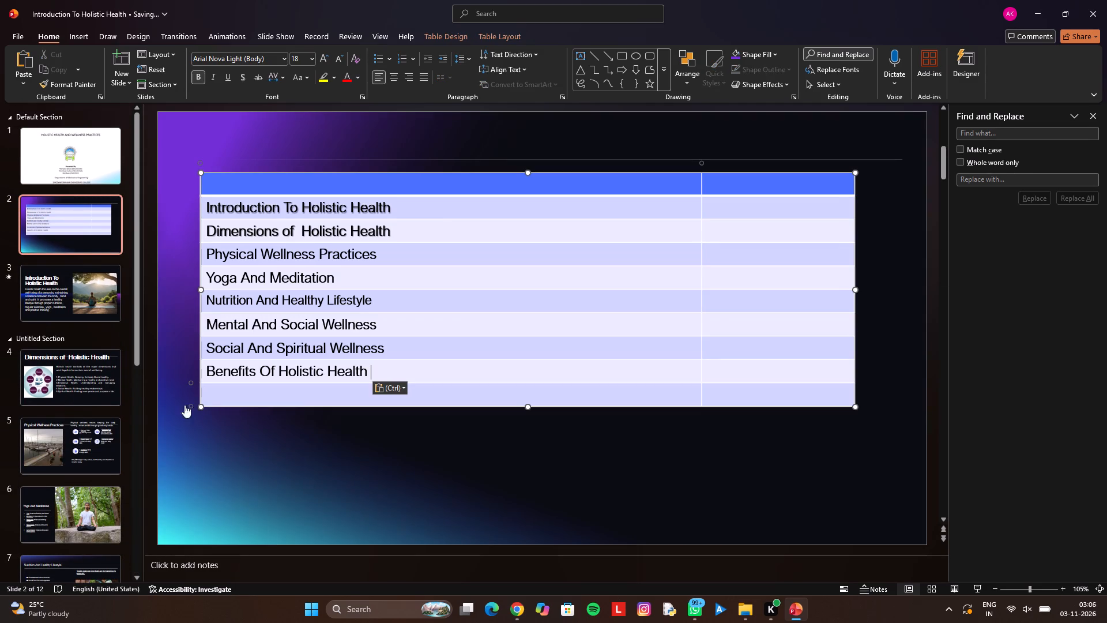
# Copy the title "CONCLUSION" from slide 11 into the first cell of the table's tenth row on slide 2.
pyautogui.scroll(-7, 108, 426)
pyautogui.click(90, 467)
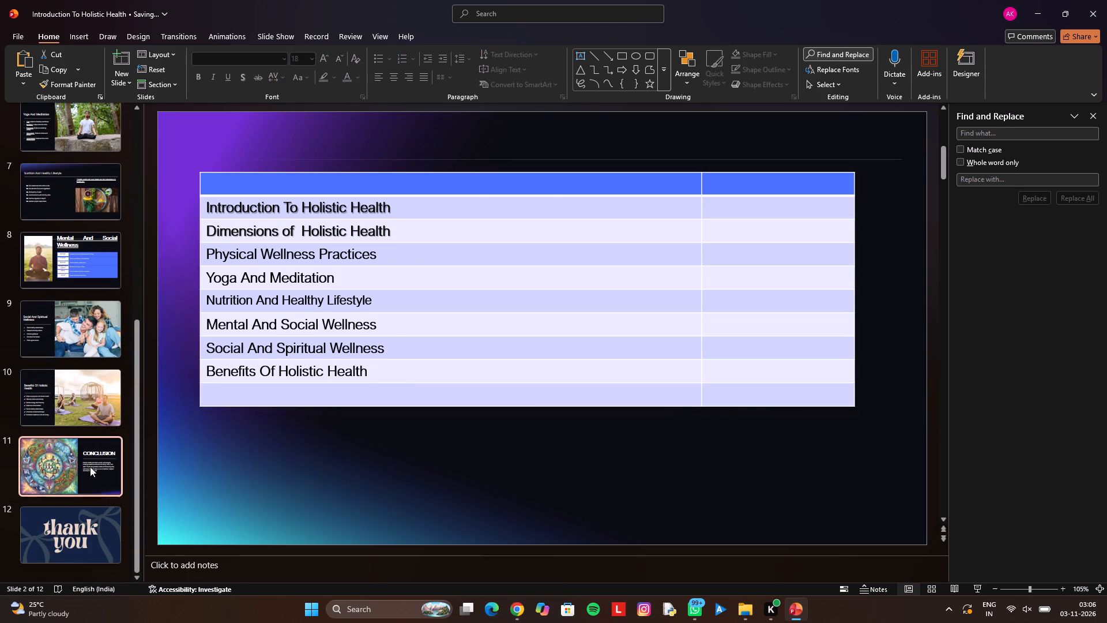
pyautogui.moveTo(646, 221); pyautogui.dragTo(880, 249)
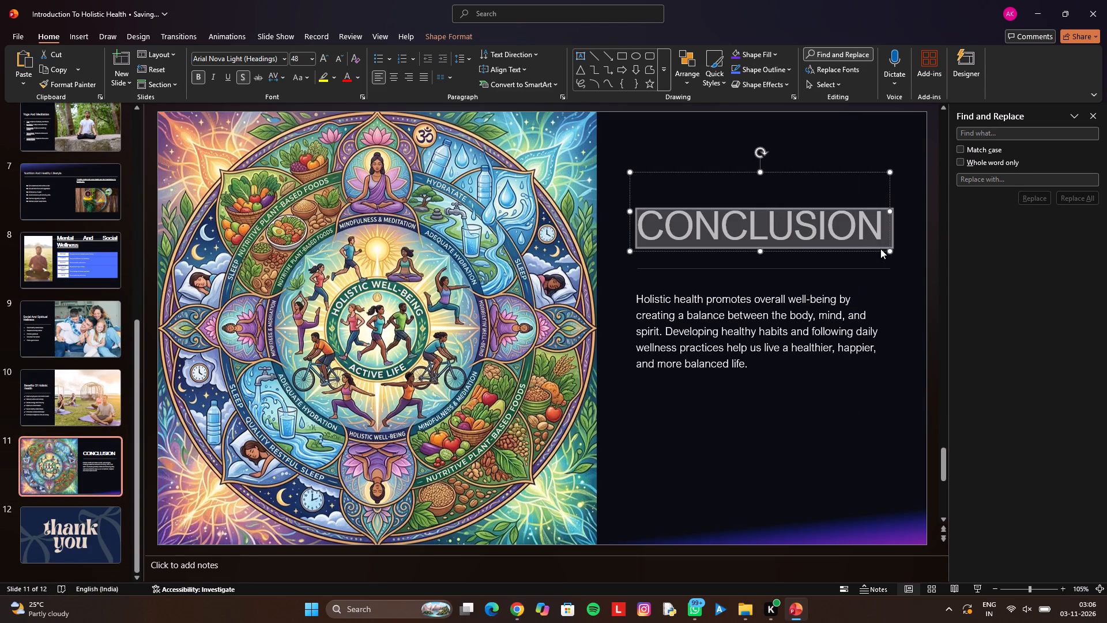
pyautogui.hotkey('ctrl', 'c')
pyautogui.scroll(6, 107, 330)
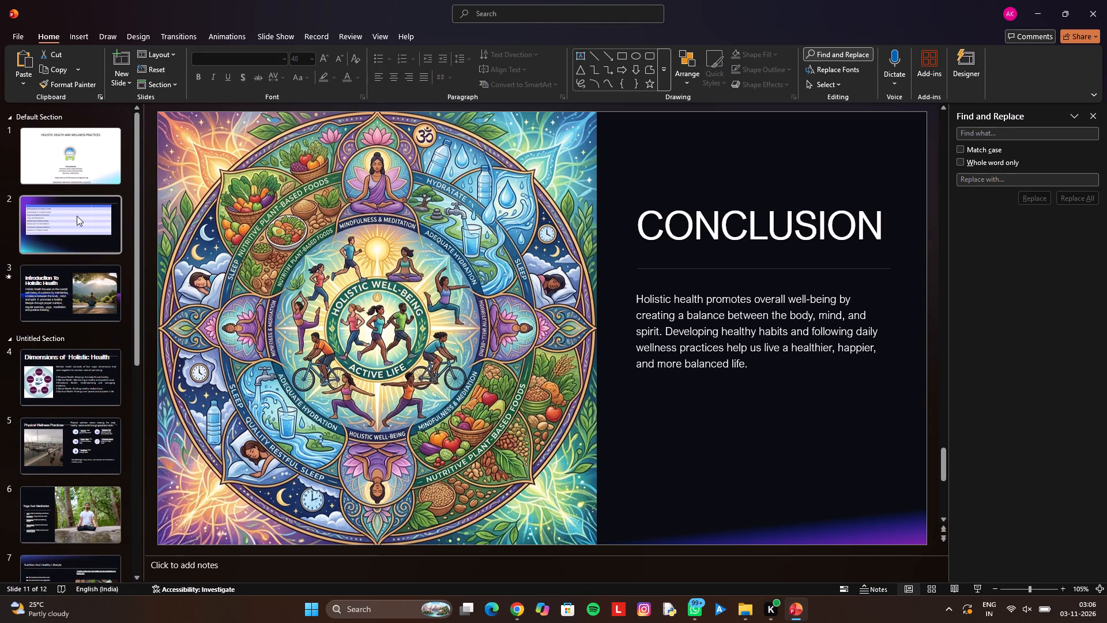
pyautogui.click(77, 216)
pyautogui.click(239, 393)
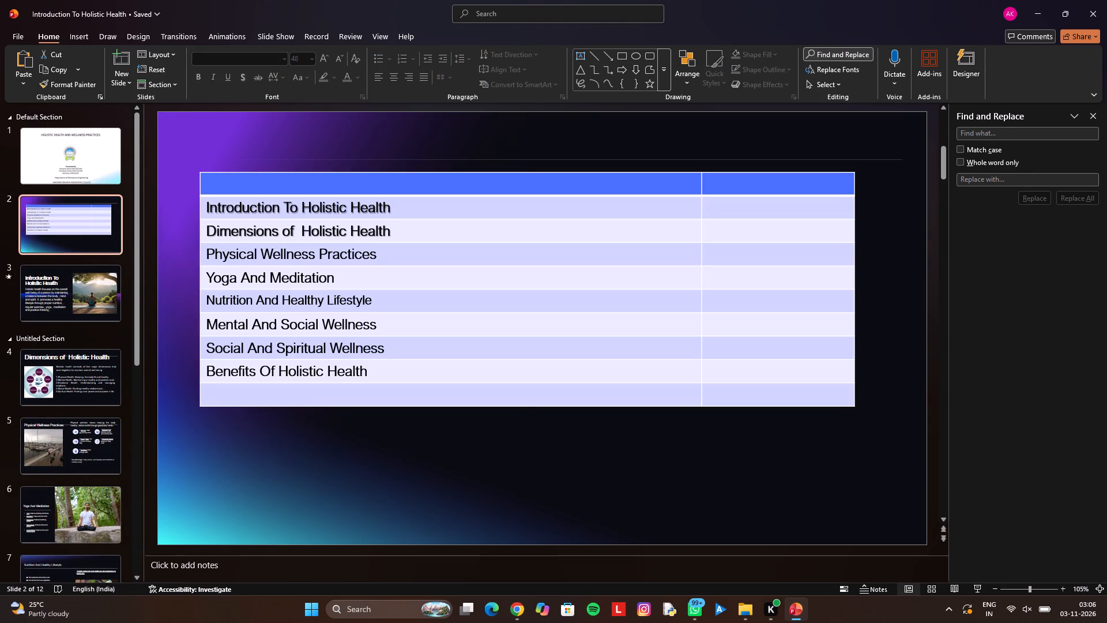
pyautogui.hotkey('ctrl', 'v')
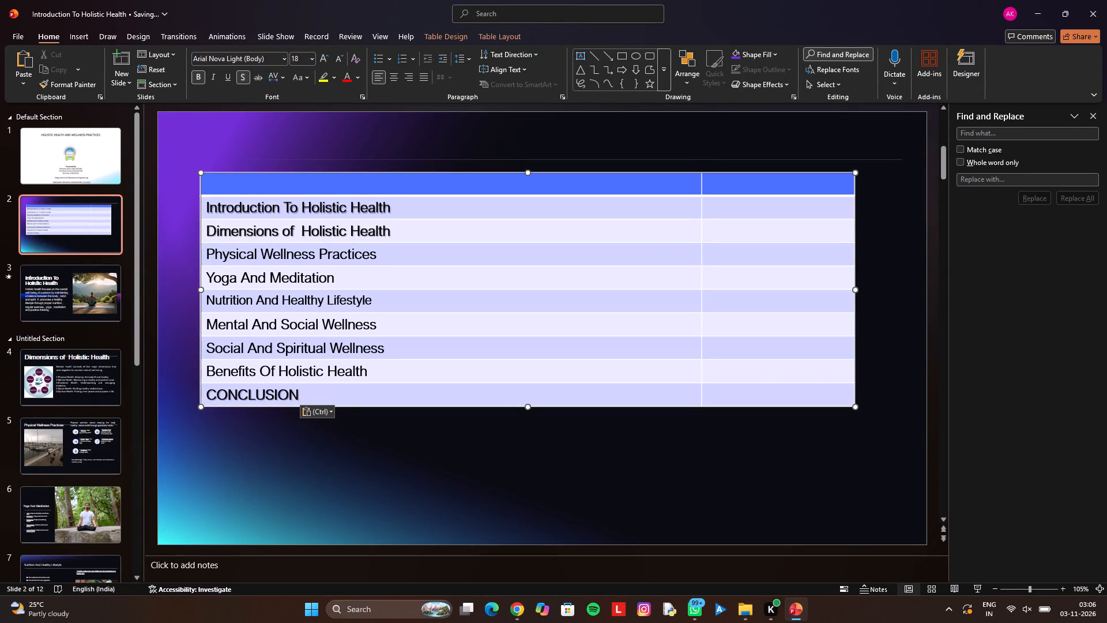
# Move the contents table lower on slide 2, leaving free space between the title line and its header row.
pyautogui.moveTo(434, 171); pyautogui.dragTo(446, 230)
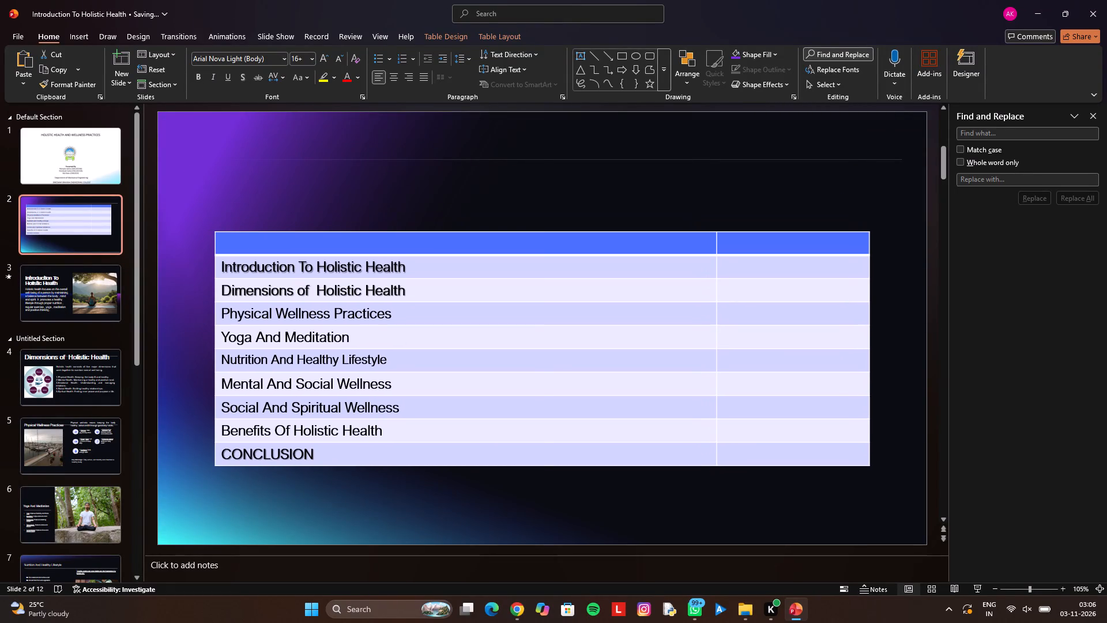
pyautogui.moveTo(446, 230); pyautogui.dragTo(446, 232)
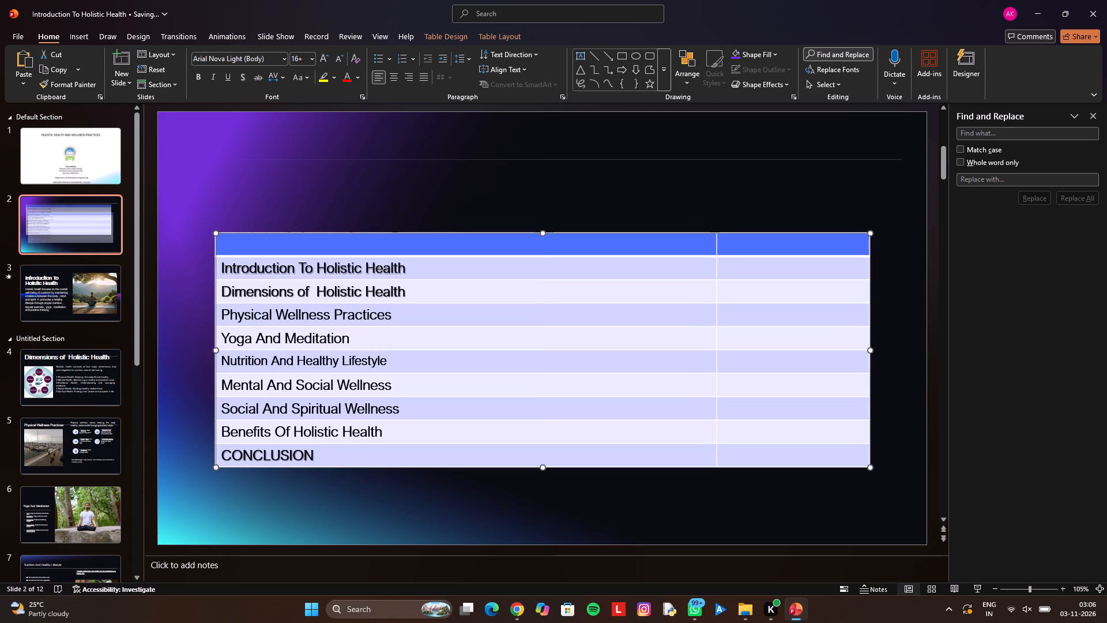
# Widen the table's first column slightly by extending its outer left edge.
pyautogui.click(288, 241)
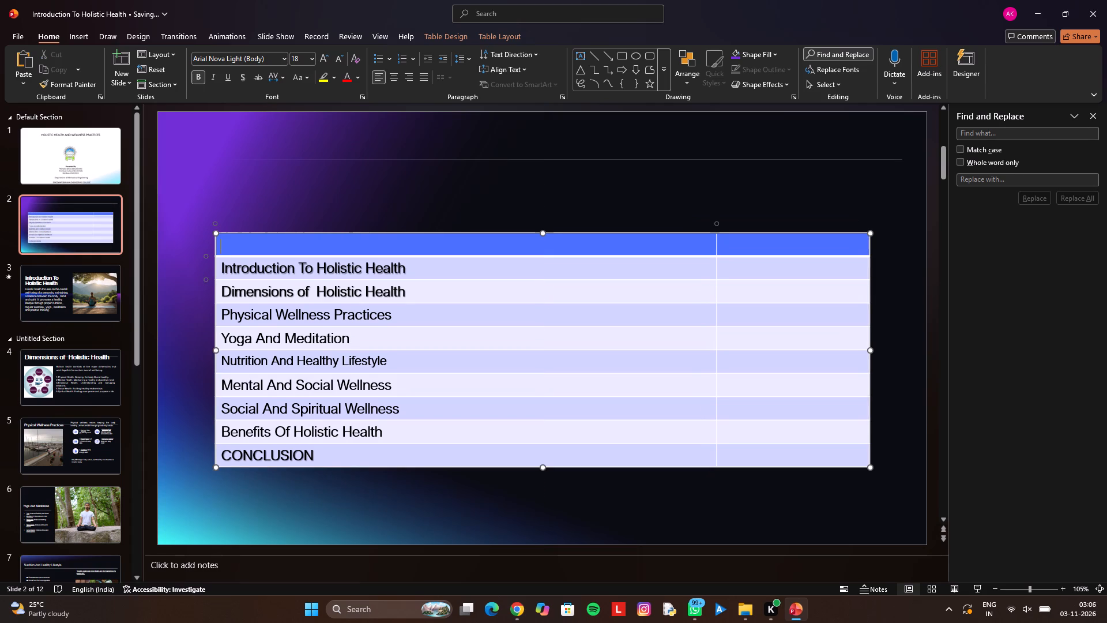
pyautogui.moveTo(225, 269); pyautogui.dragTo(244, 297)
pyautogui.moveTo(244, 297); pyautogui.dragTo(208, 297)
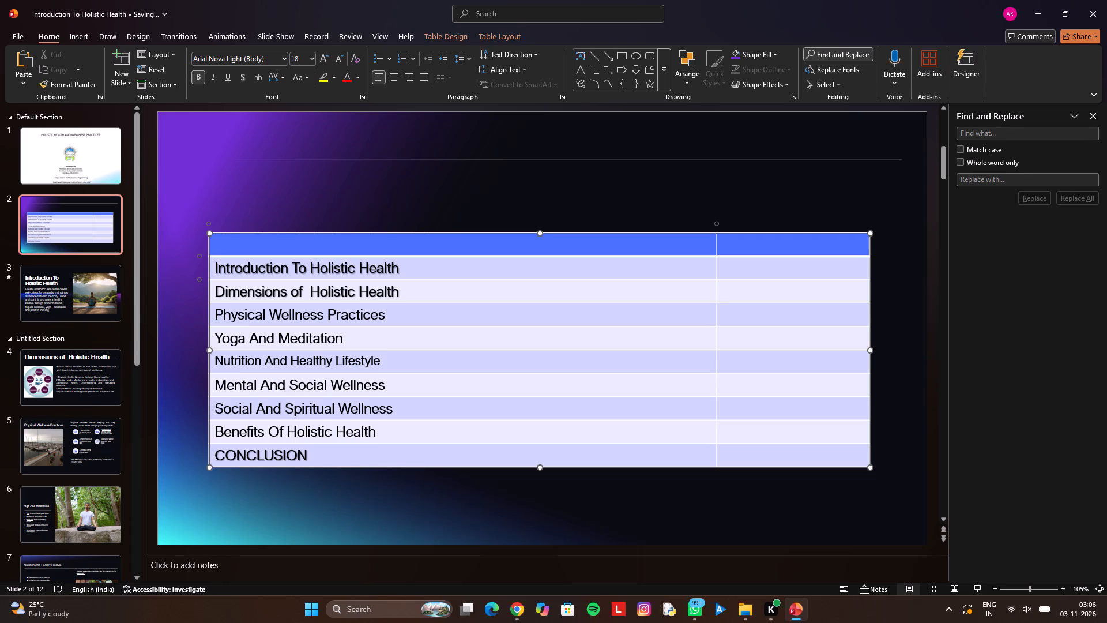
# Apply automatic numbering to the nine titles in the contents table's first column, from Introduction To Holistic Health to CONCLUSION.
pyautogui.click(237, 269)
pyautogui.moveTo(220, 269); pyautogui.dragTo(410, 459)
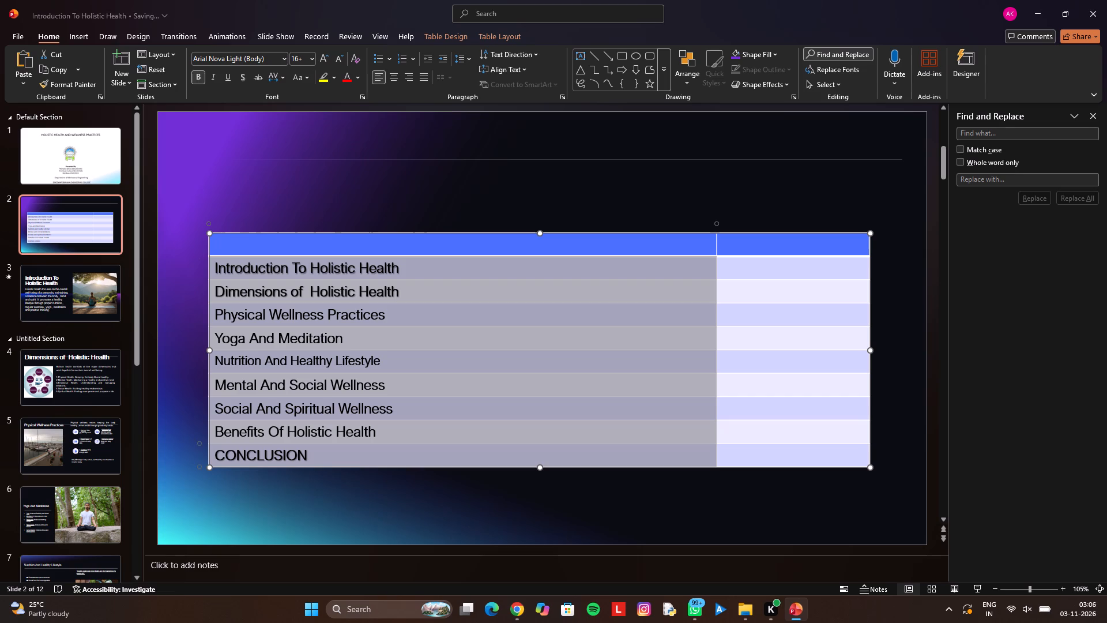
pyautogui.click(399, 59)
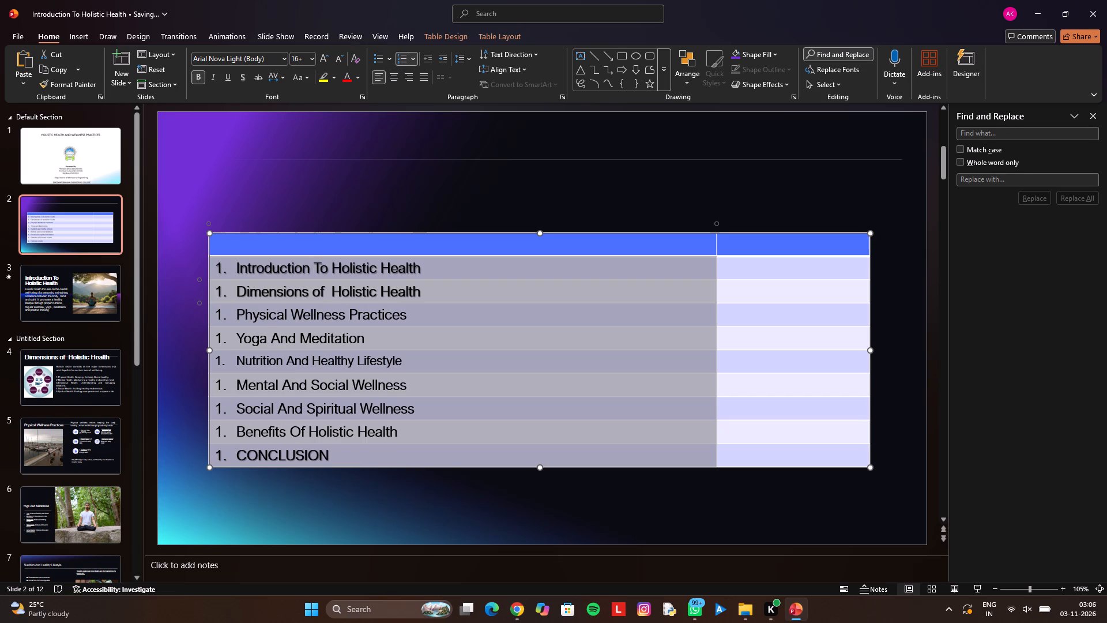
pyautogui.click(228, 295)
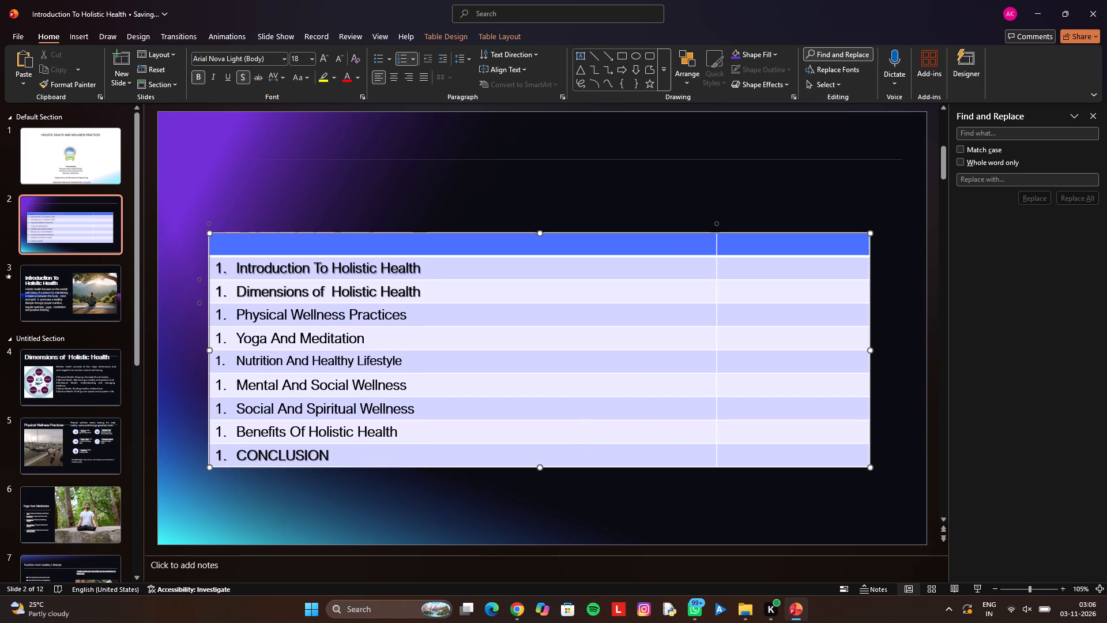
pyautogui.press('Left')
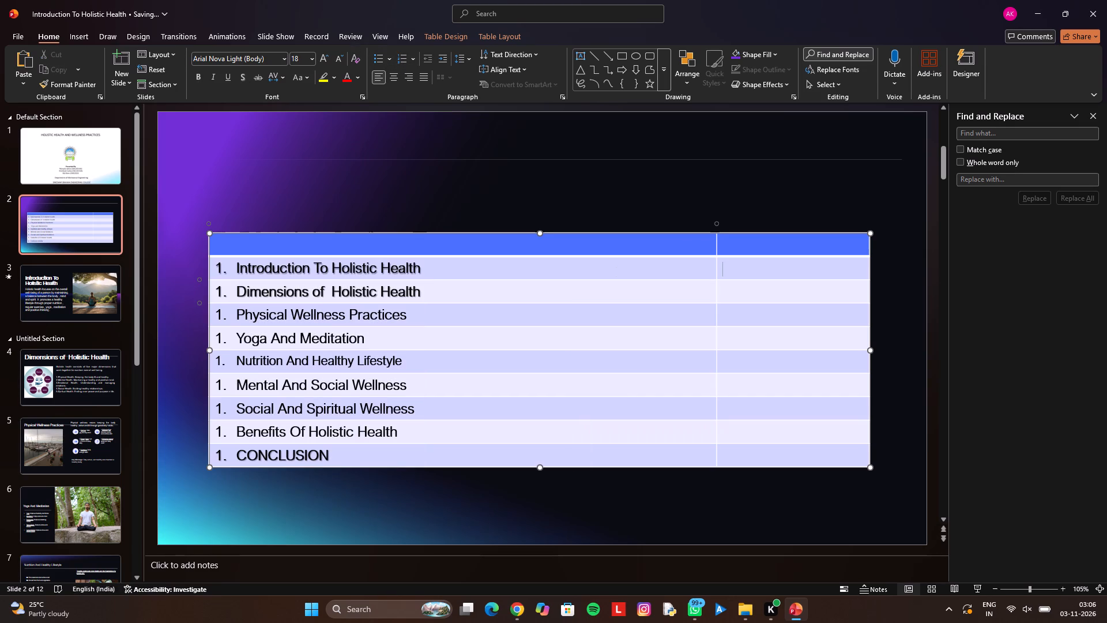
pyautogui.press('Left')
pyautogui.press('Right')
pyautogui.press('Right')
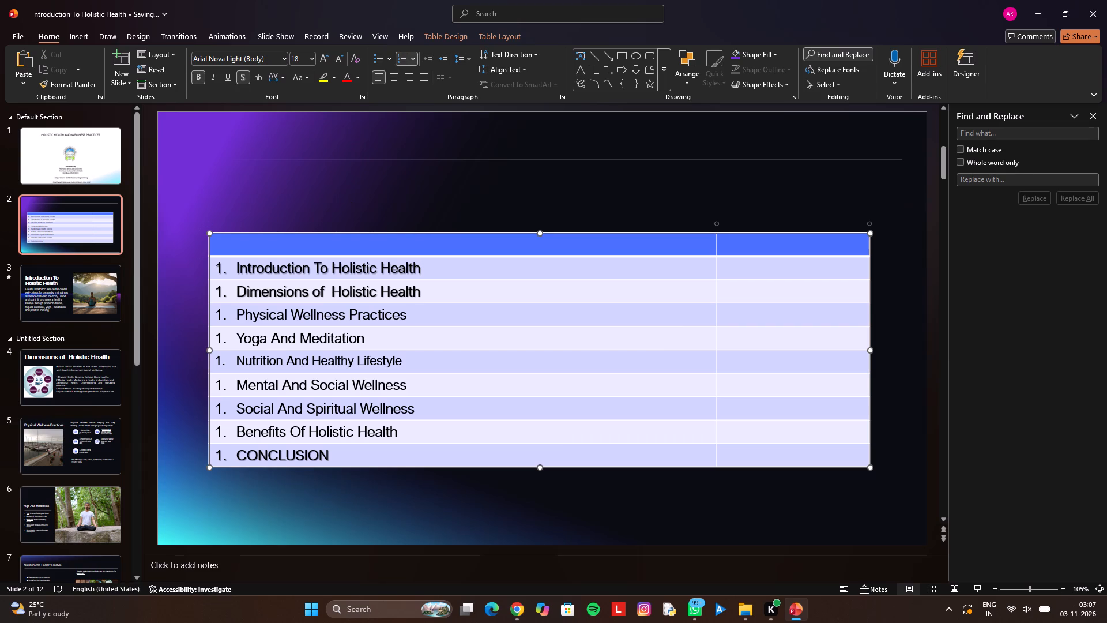
# Enter the heading "TITLE" in the first header cell of the contents table and centre it.
pyautogui.click(779, 246)
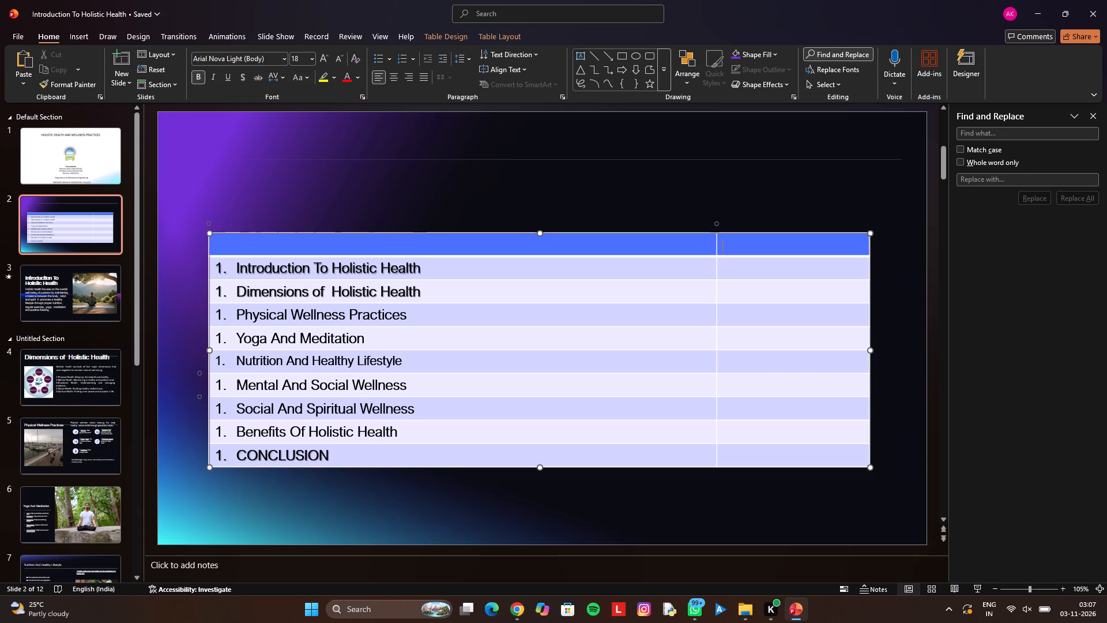
pyautogui.click(355, 246)
pyautogui.click(761, 249)
pyautogui.click(445, 242)
pyautogui.hotkey('shift', 't')
pyautogui.write('ITLE')
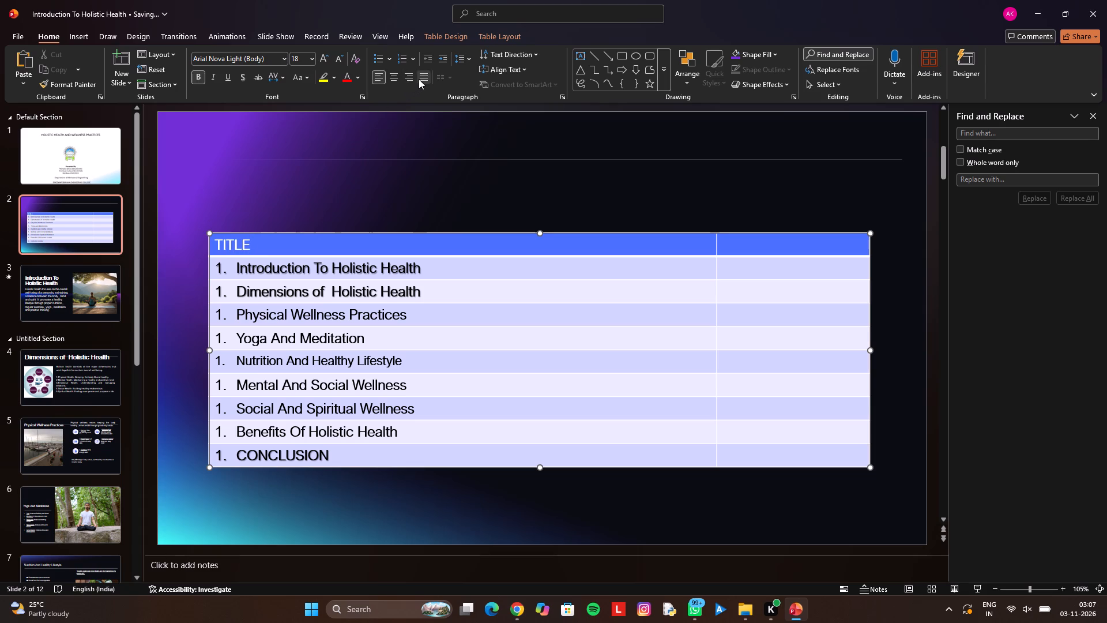
pyautogui.keyDown('shift'); pyautogui.click(398, 77); pyautogui.keyUp('shift')
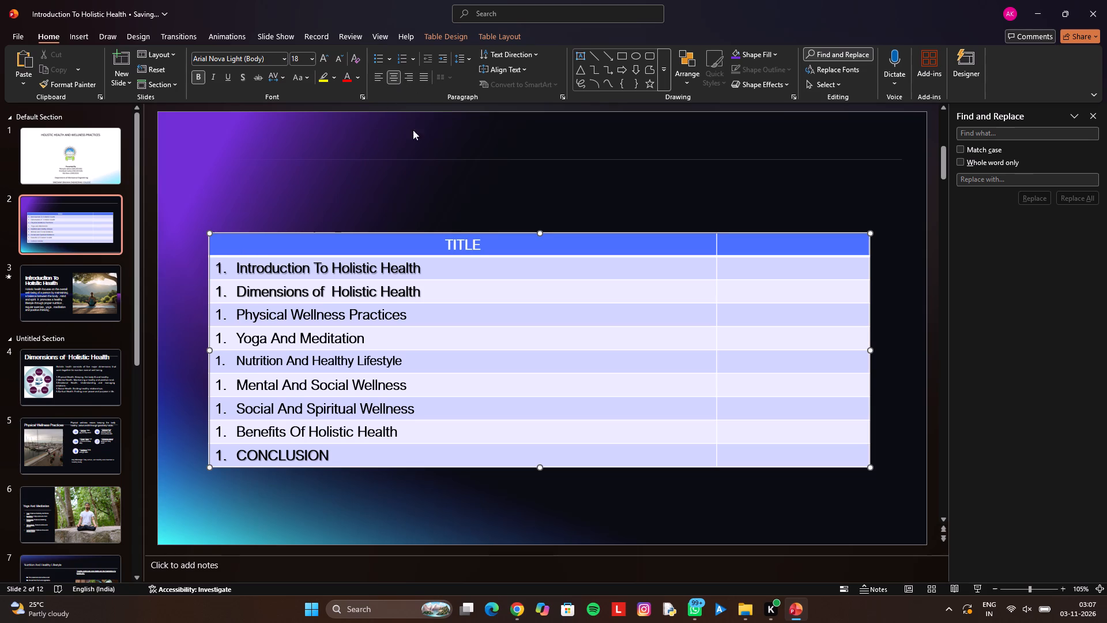
# Enter the heading "PAGE NO" in the second header cell of the contents table.
pyautogui.click(731, 245)
pyautogui.write('PAGE')
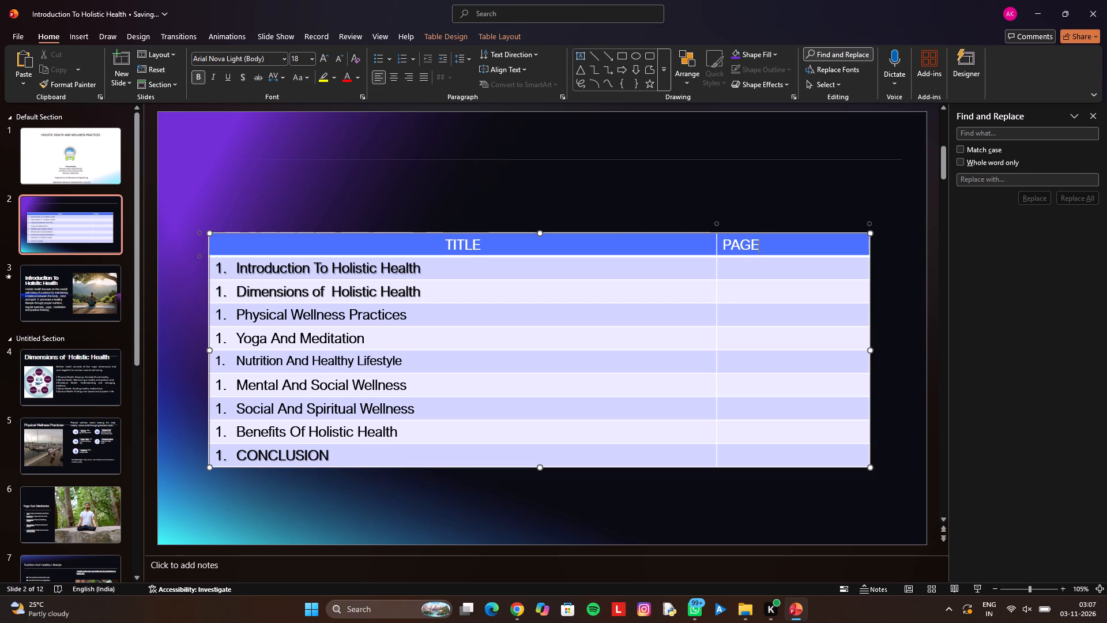
pyautogui.press('space')
pyautogui.write('N')
pyautogui.hotkey('shift', 'o')
# Left-align the first column's heading in the contents table and change its text to "Title".
pyautogui.click(529, 249)
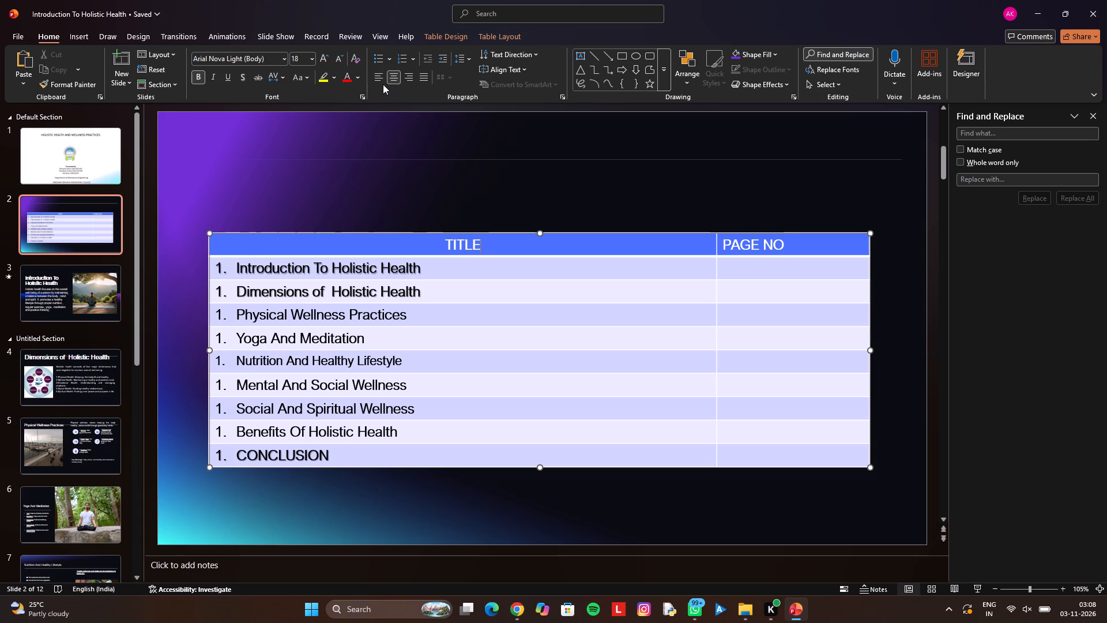
pyautogui.click(377, 76)
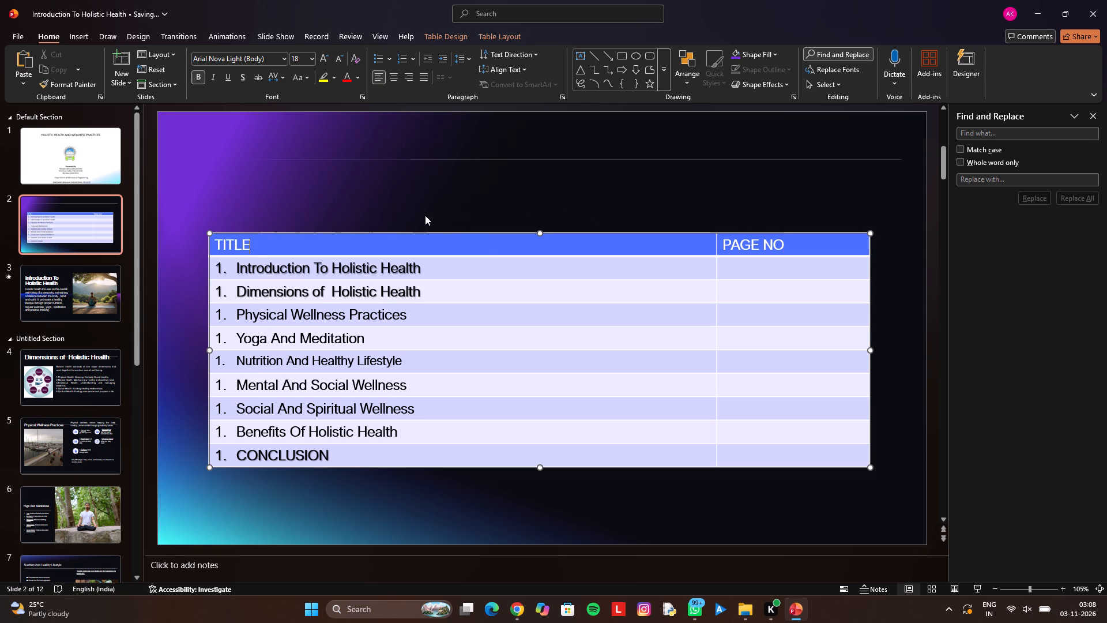
pyautogui.press('BackSpace')
pyautogui.press('BackSpace')
pyautogui.press('BackSpace')
pyautogui.press('BackSpace')
pyautogui.write('itlr')
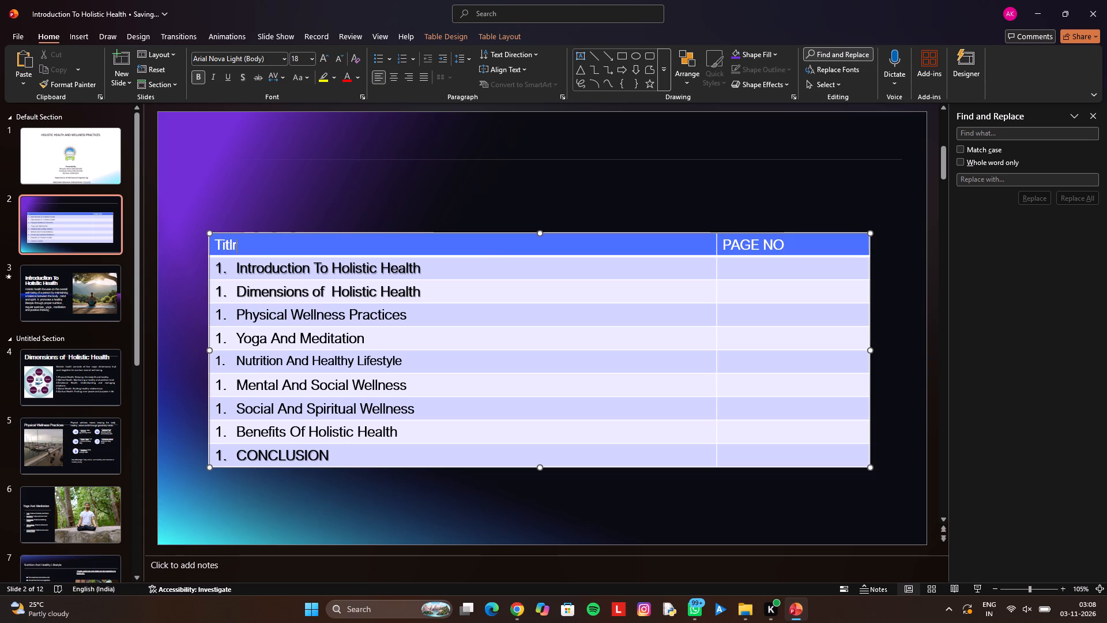
pyautogui.press('BackSpace')
pyautogui.press('e')
# Change the second column's heading in the contents table to "Page no.".
pyautogui.doubleClick(815, 257)
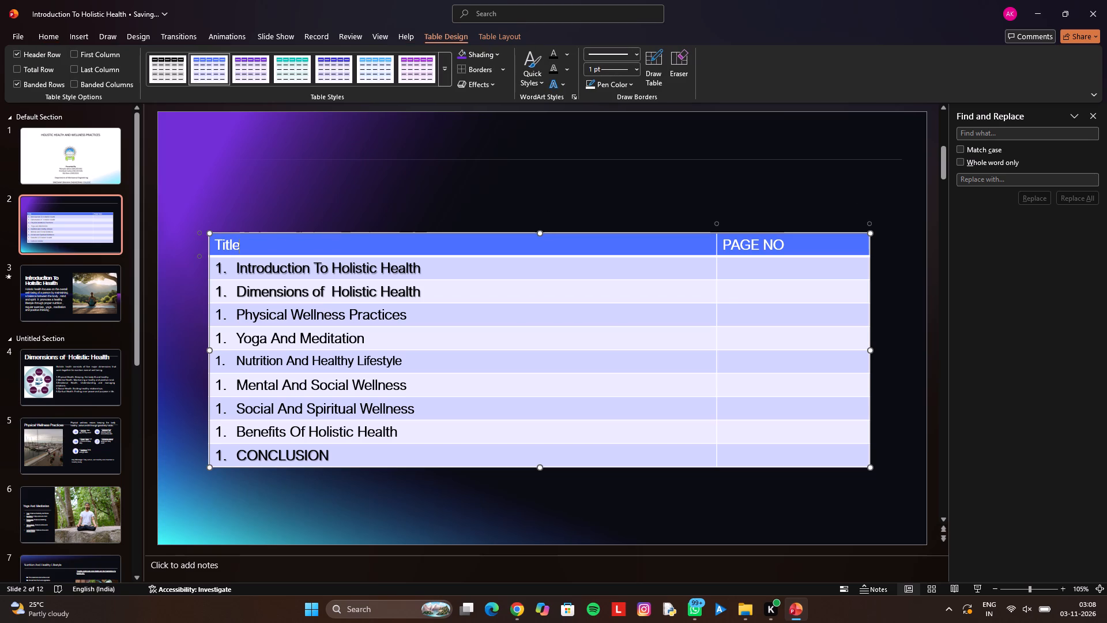
pyautogui.click(803, 249)
pyautogui.press('BackSpace')
pyautogui.press('BackSpace')
pyautogui.press('BackSpace')
pyautogui.press('BackSpace')
pyautogui.press('BackSpace')
pyautogui.press('BackSpace')
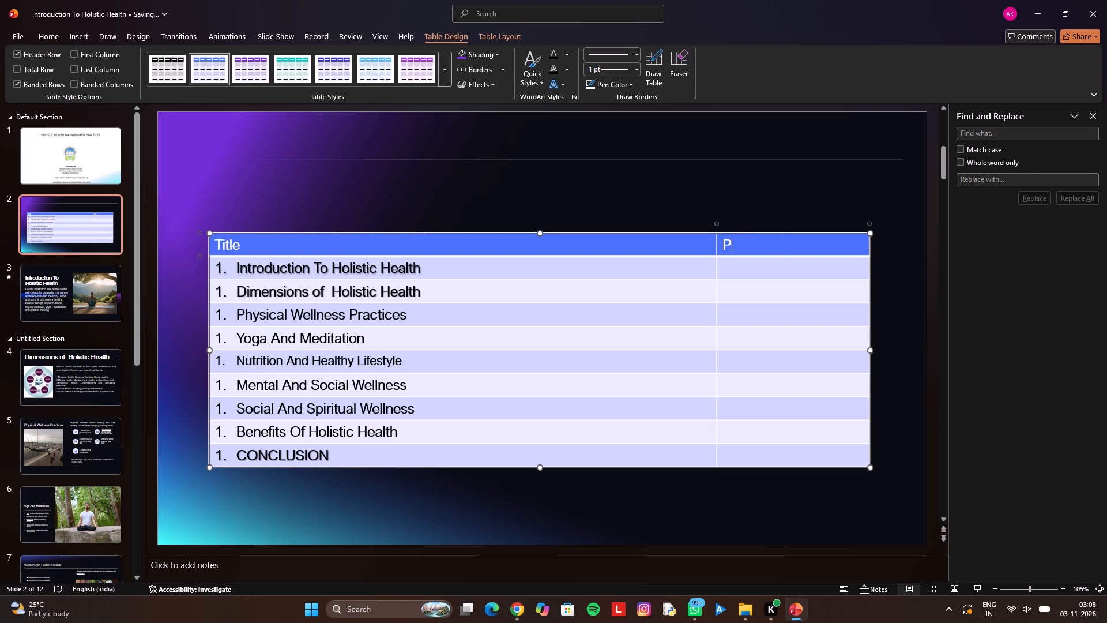
pyautogui.write('age')
pyautogui.press('space')
pyautogui.write('no')
pyautogui.press('.')
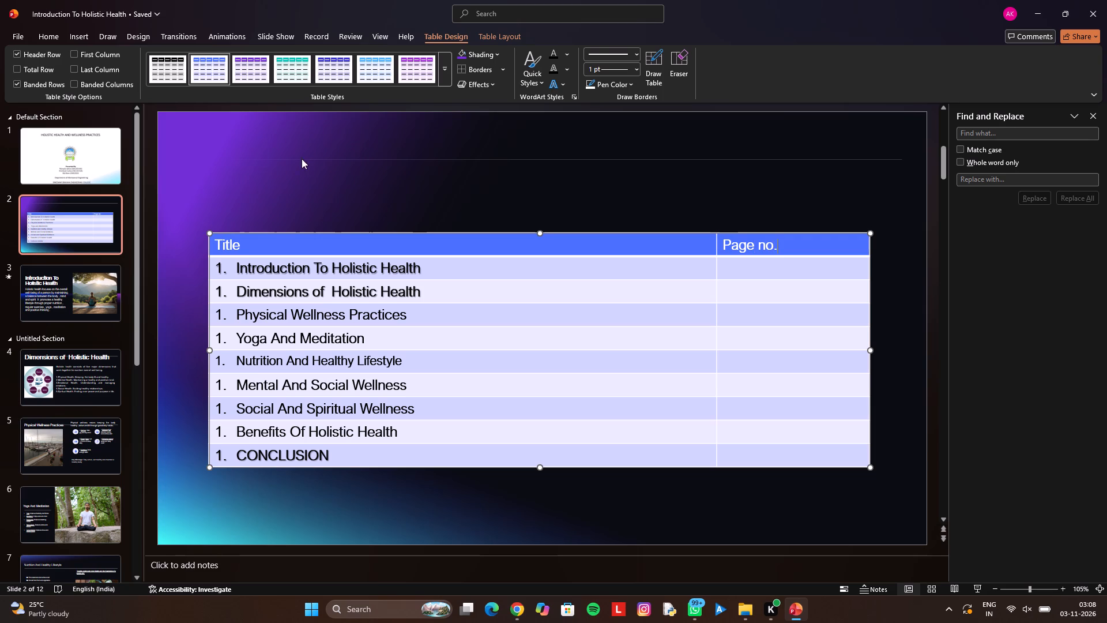
# Replace the automatic number before "Dimensions of Holistic Health" with a manually entered "2." and a space.
pyautogui.click(224, 290)
pyautogui.click(219, 290)
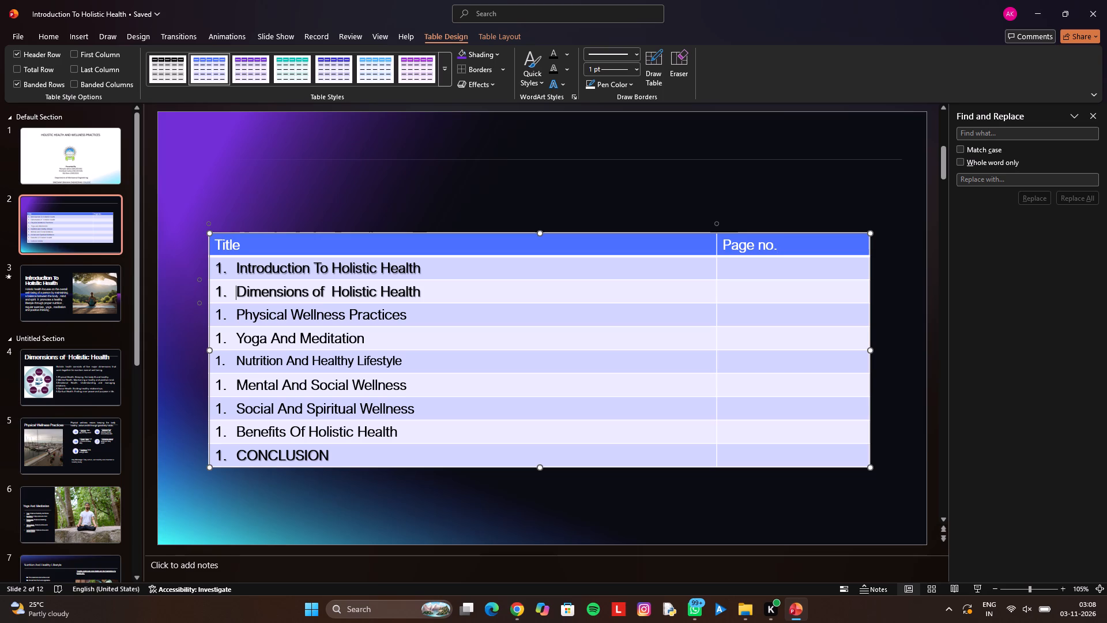
pyautogui.click(220, 294)
pyautogui.press('Left')
pyautogui.press('Left')
pyautogui.press('Right')
pyautogui.press('Left')
pyautogui.click(238, 288)
pyautogui.press('Left')
pyautogui.press('BackSpace')
pyautogui.click(231, 290)
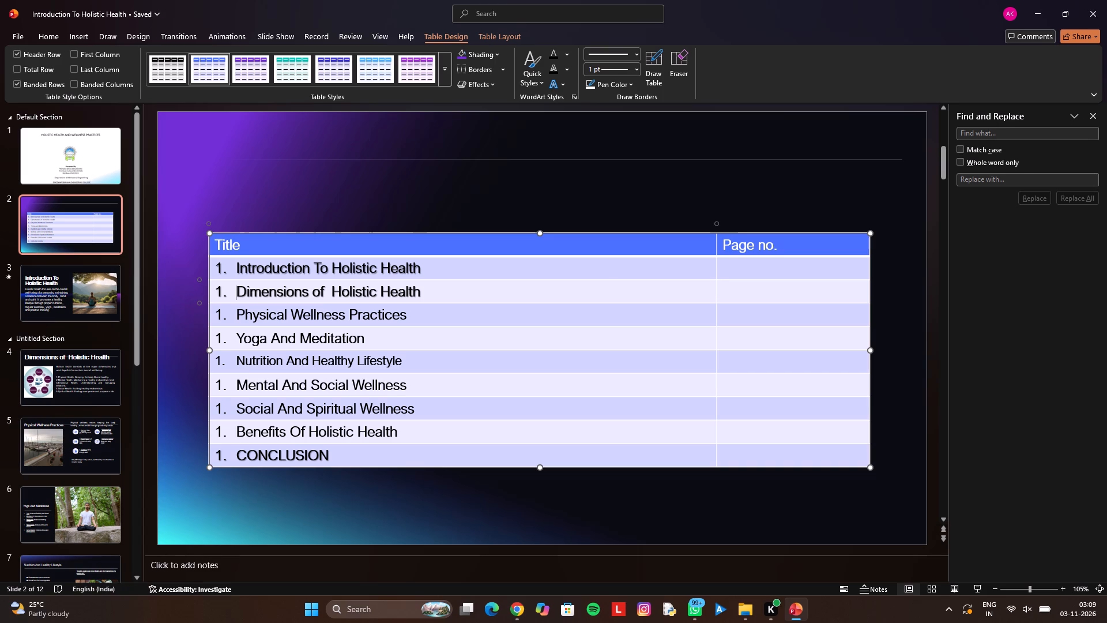
pyautogui.press('BackSpace')
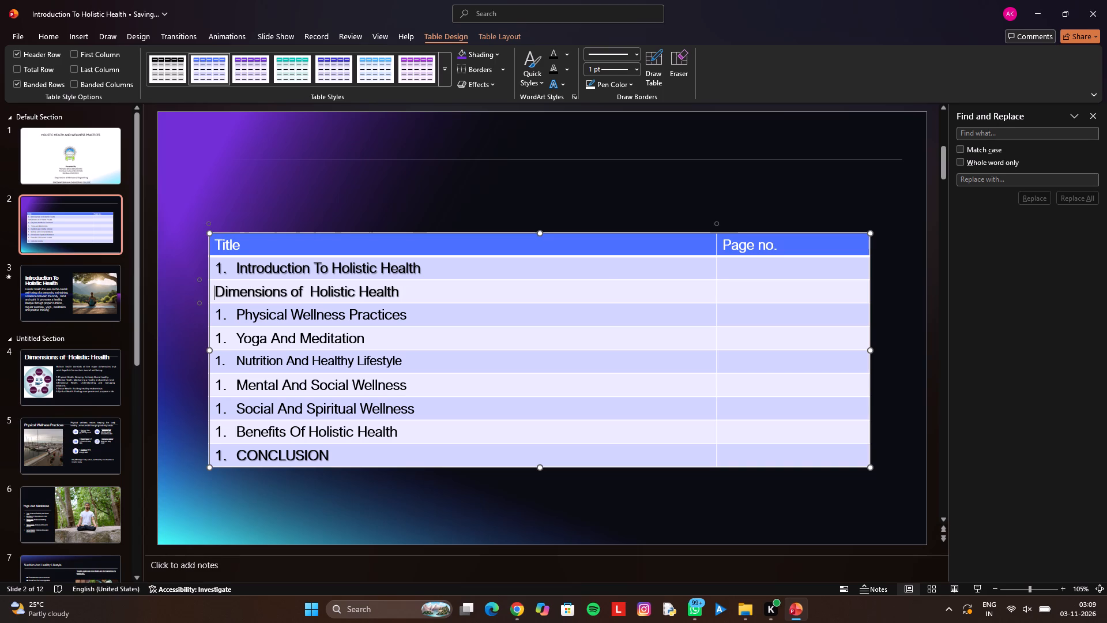
pyautogui.press('2')
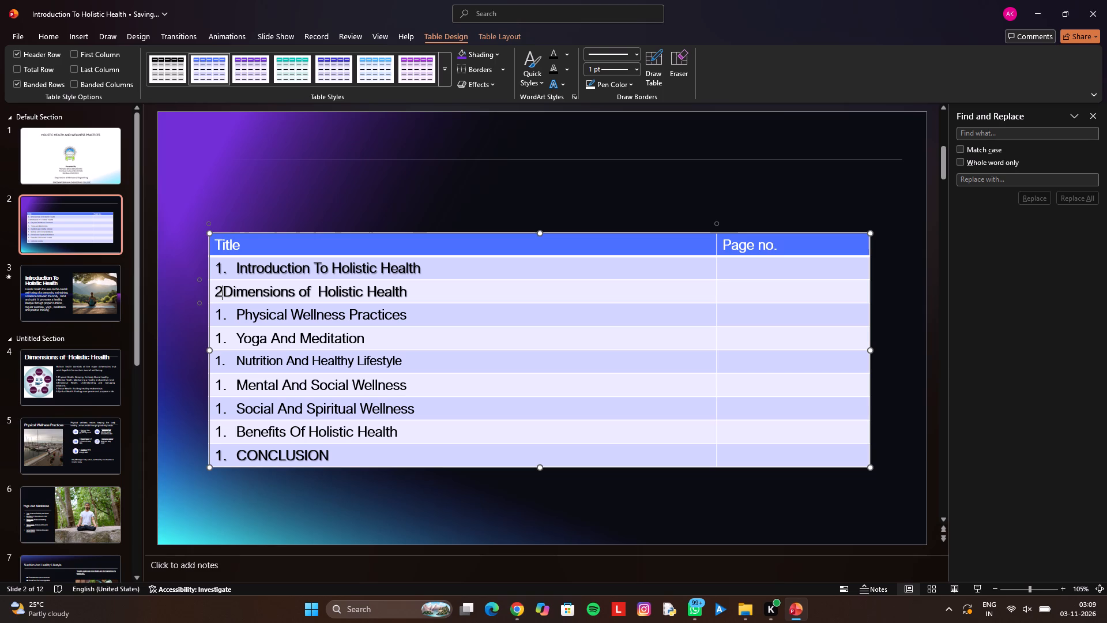
pyautogui.press('.')
pyautogui.press('space')
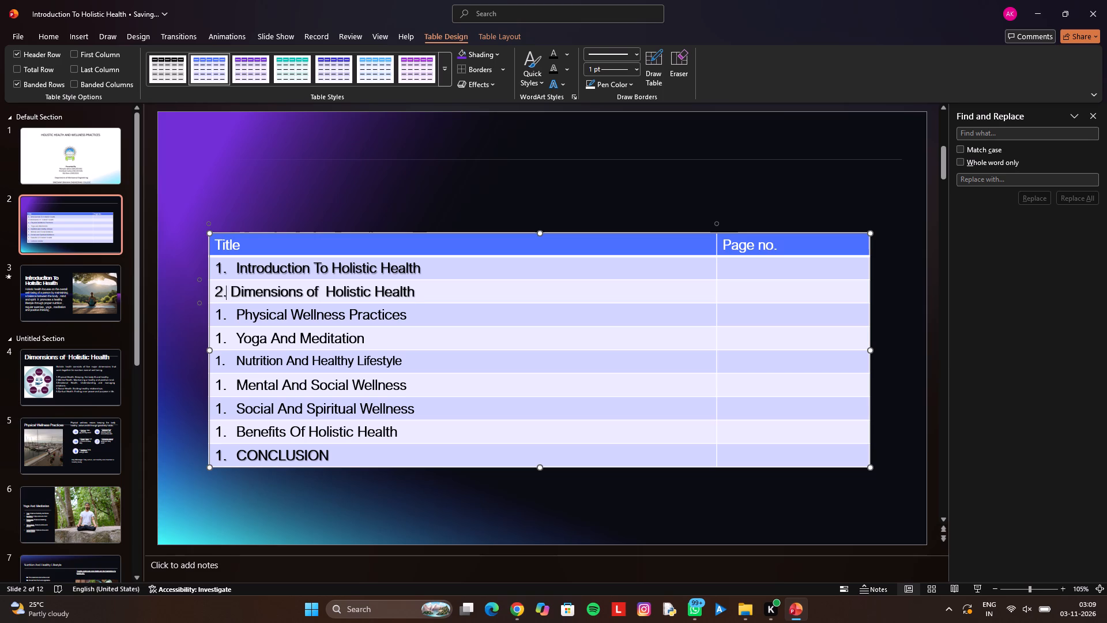
# Add two more spaces after the manually entered "2." before "Dimensions of Holistic Health" in the contents table.
pyautogui.press('space')
pyautogui.press('space')
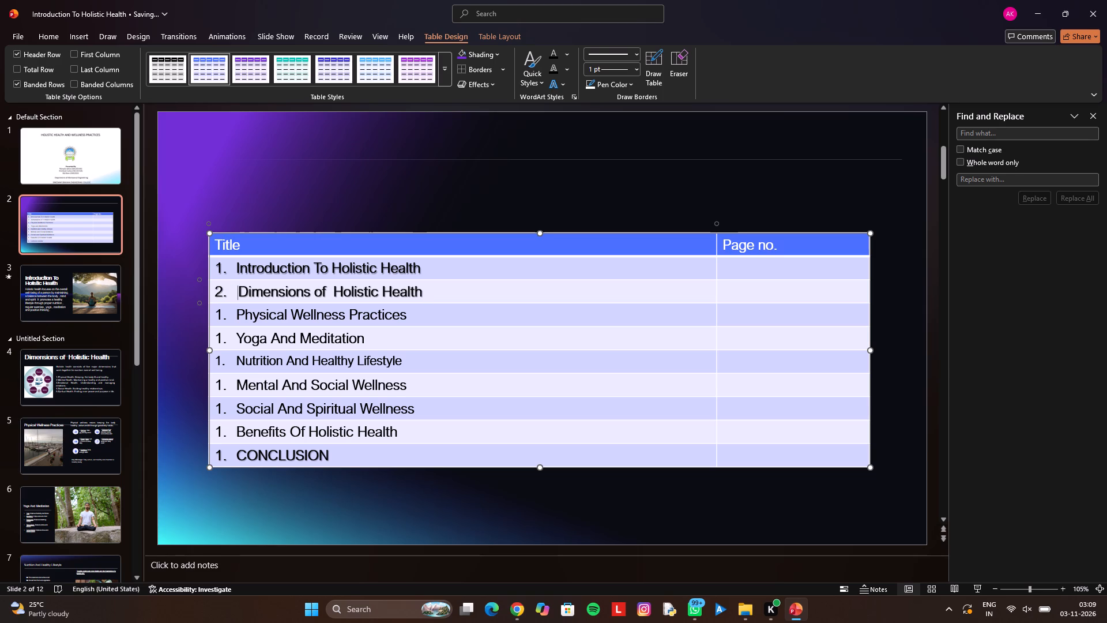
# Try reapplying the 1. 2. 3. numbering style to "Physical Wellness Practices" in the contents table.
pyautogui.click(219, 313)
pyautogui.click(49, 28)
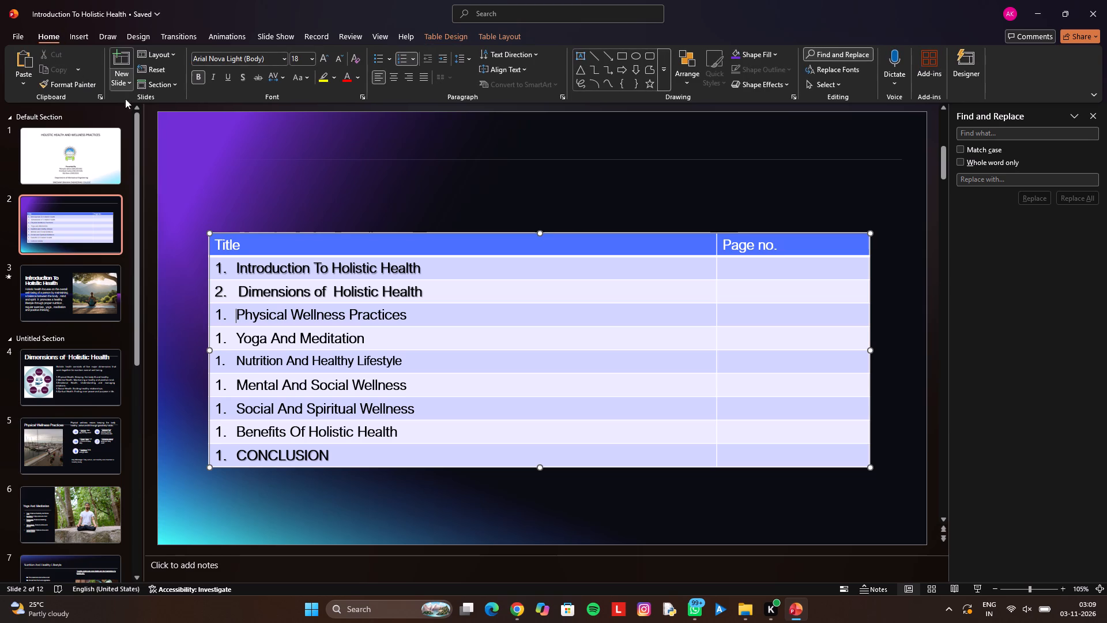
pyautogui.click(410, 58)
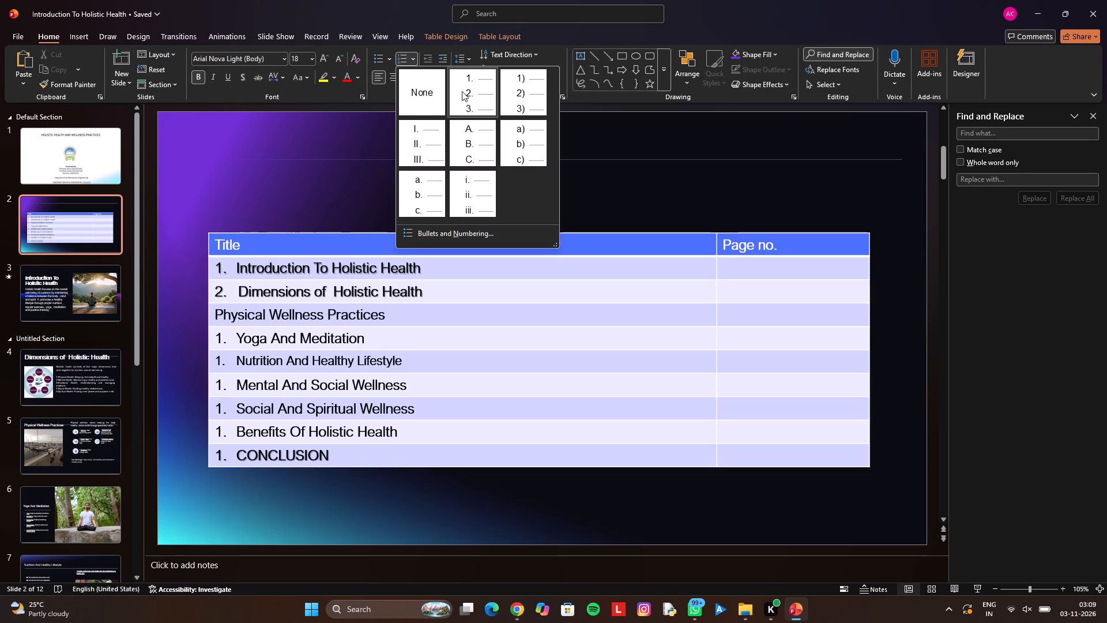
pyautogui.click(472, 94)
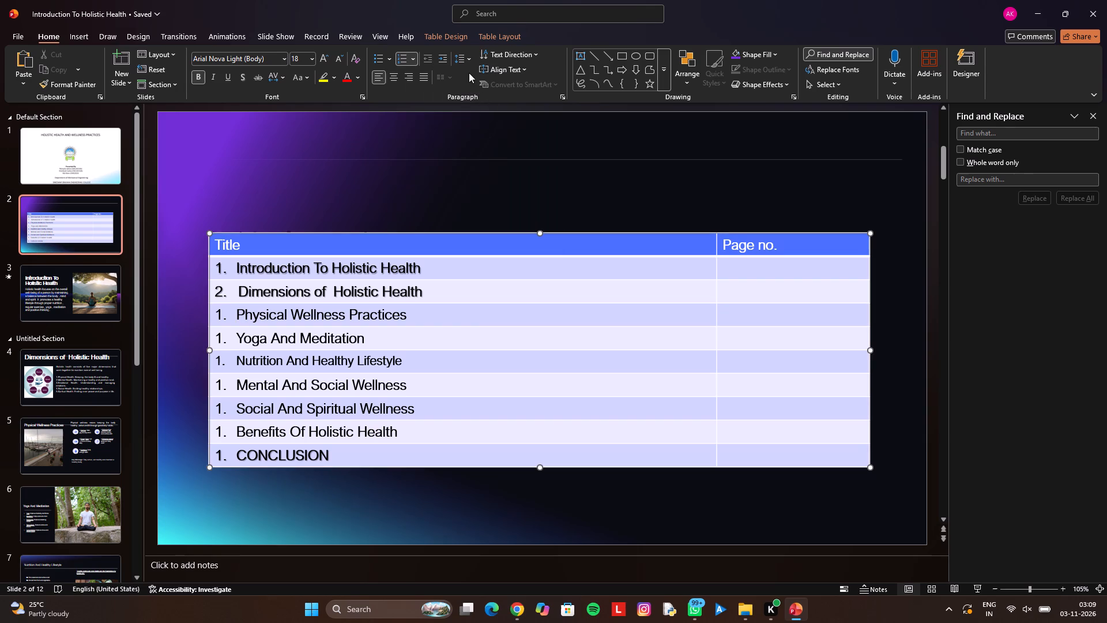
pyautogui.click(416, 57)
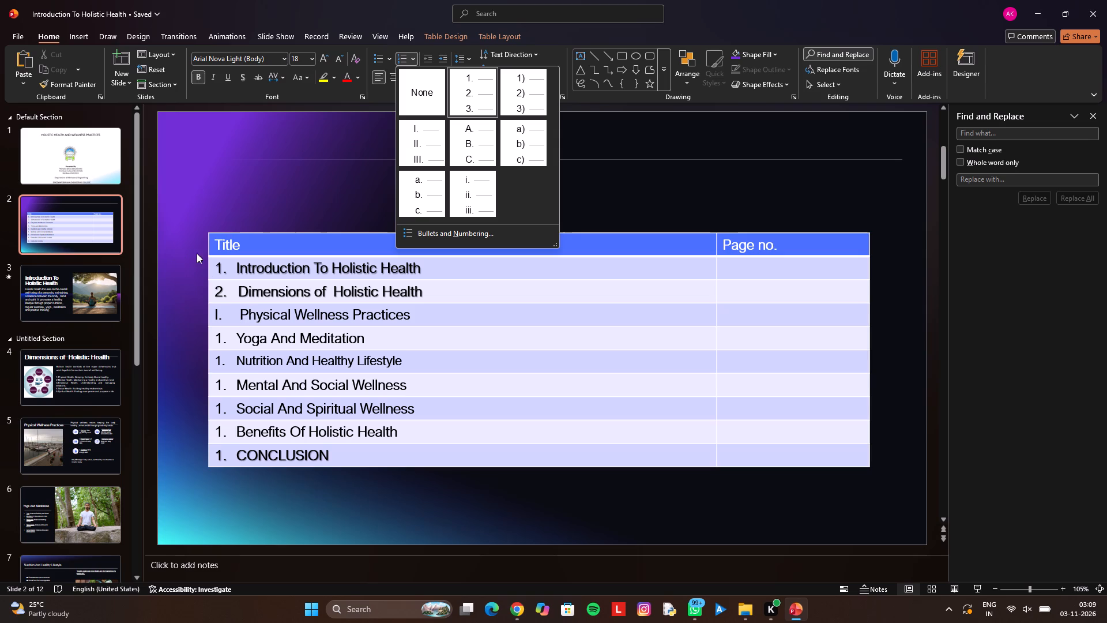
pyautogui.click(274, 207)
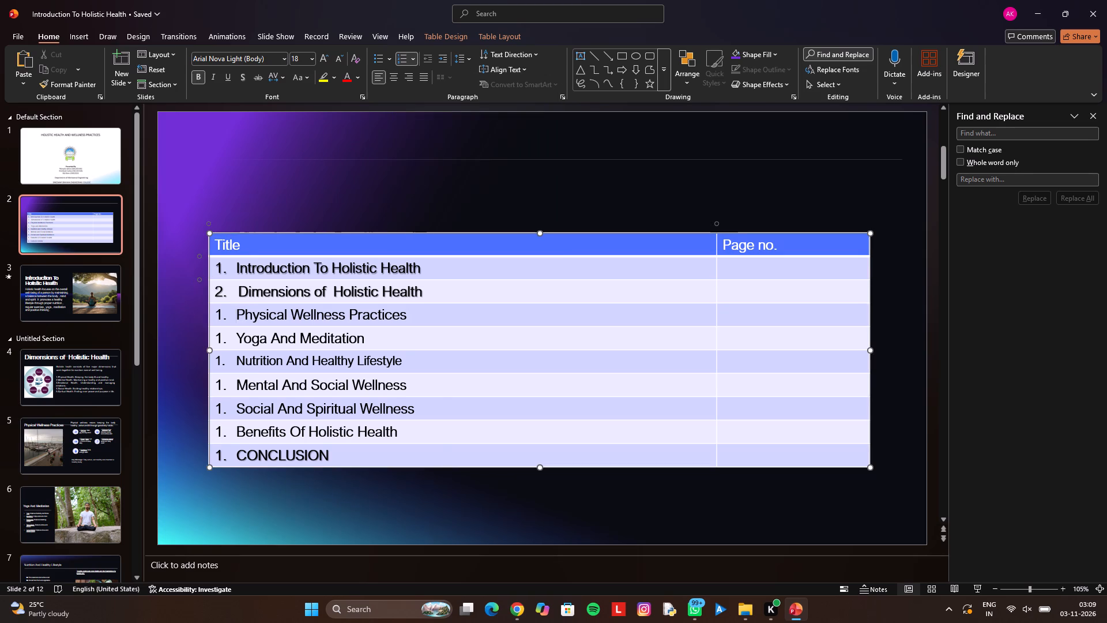
# Replace the automatic number before "Physical Wellness Practices" with a manually entered "3." followed by three spaces.
pyautogui.click(225, 311)
pyautogui.press('BackSpace')
pyautogui.press('BackSpace')
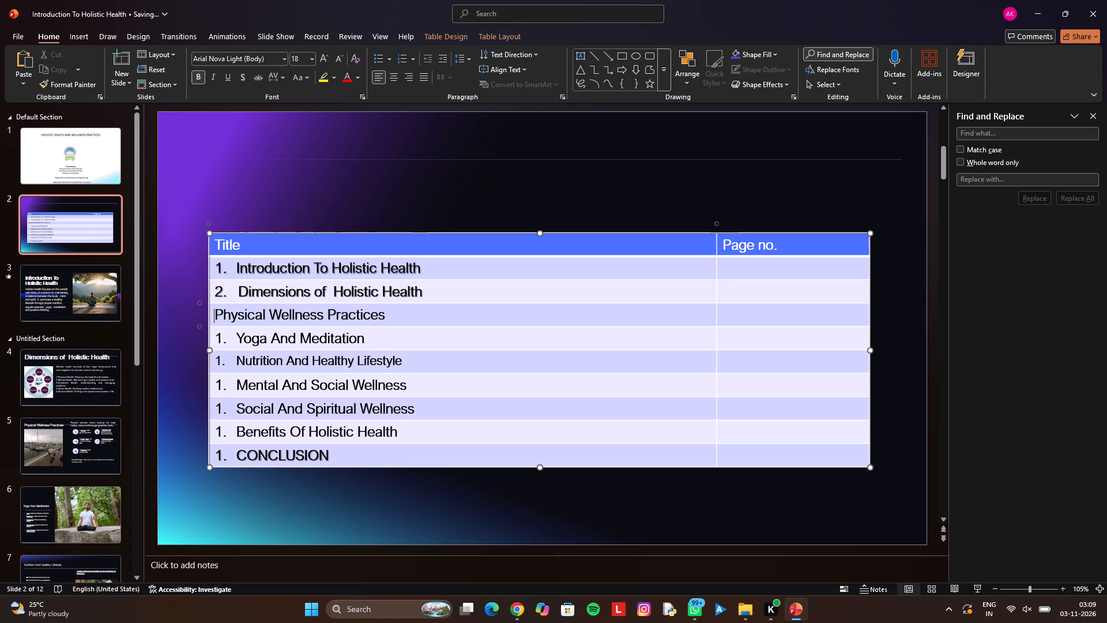
pyautogui.write('3..')
pyautogui.press('space')
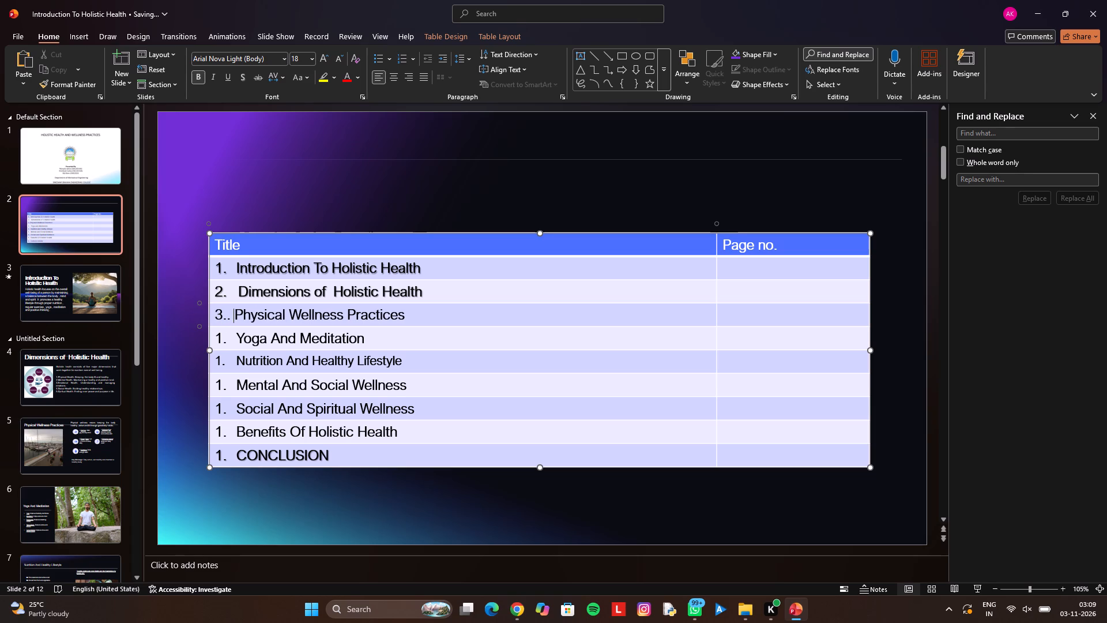
pyautogui.press('BackSpace')
pyautogui.press('BackSpace')
pyautogui.press('space')
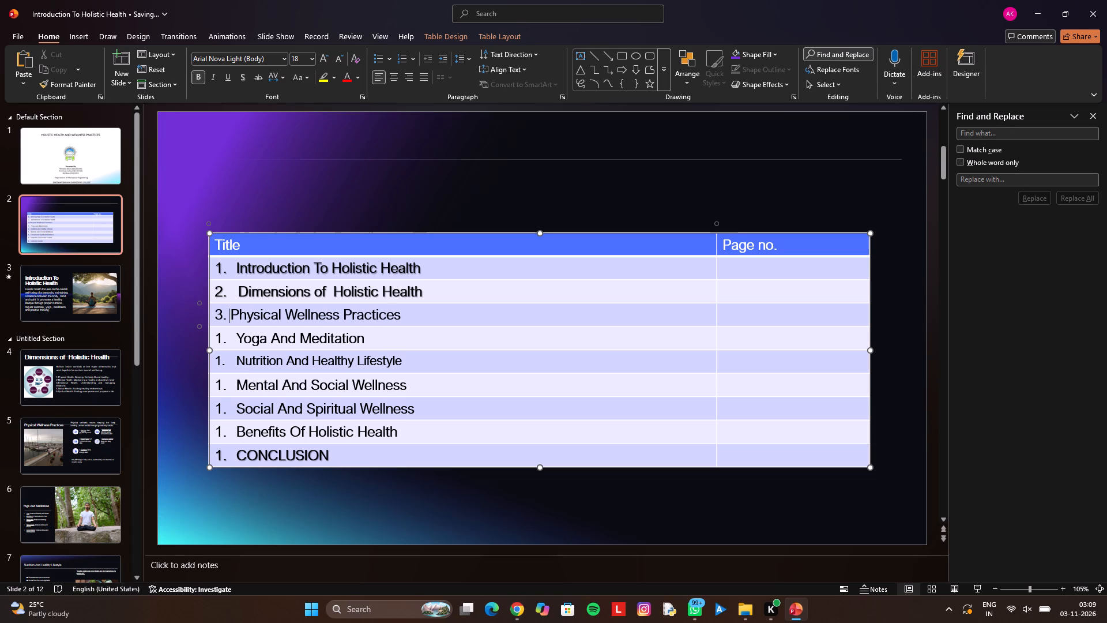
pyautogui.press('space')
pyautogui.press('space')
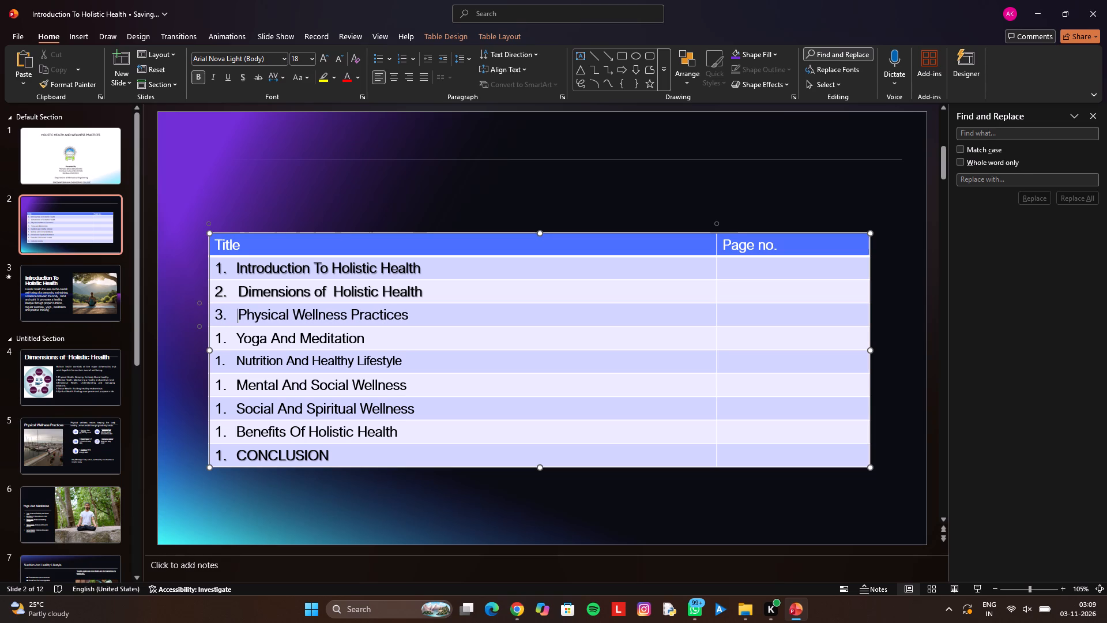
# Replace the automatic number before "Yoga And Meditation" with a manually entered "4." followed by three spaces.
pyautogui.click(232, 336)
pyautogui.press('BackSpace')
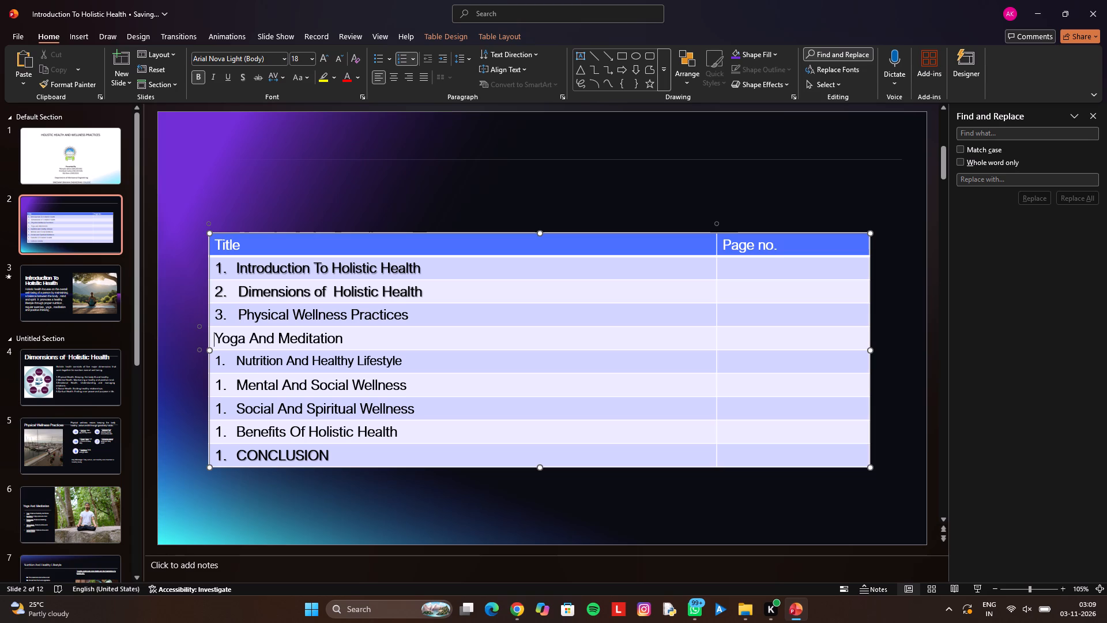
pyautogui.press('4')
pyautogui.write('.')
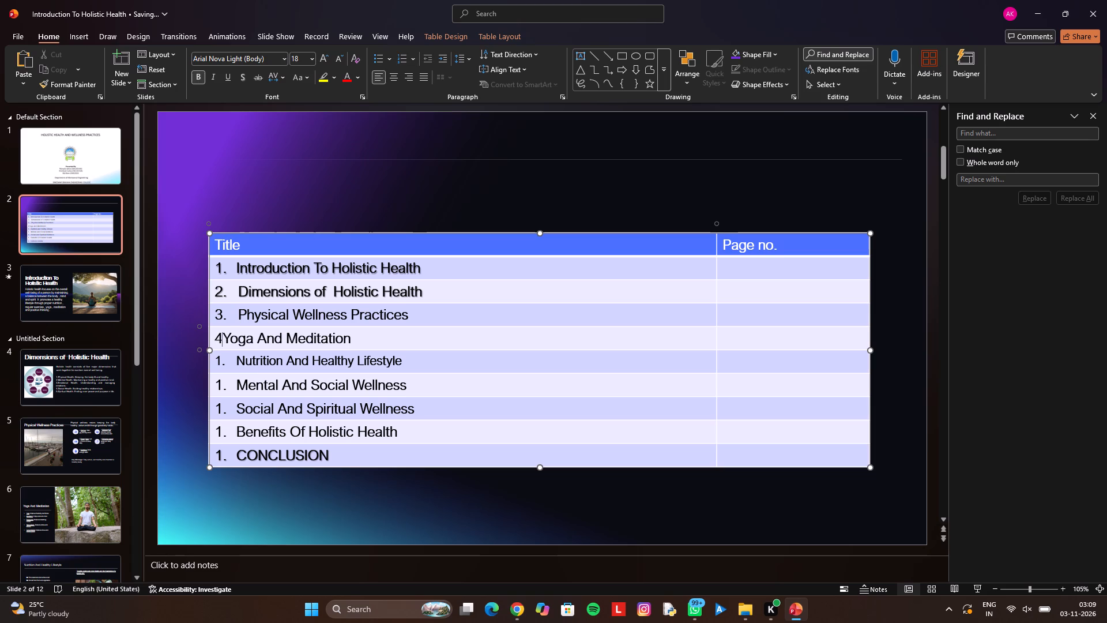
pyautogui.press('space')
pyautogui.press('space')
pyautogui.press('space')
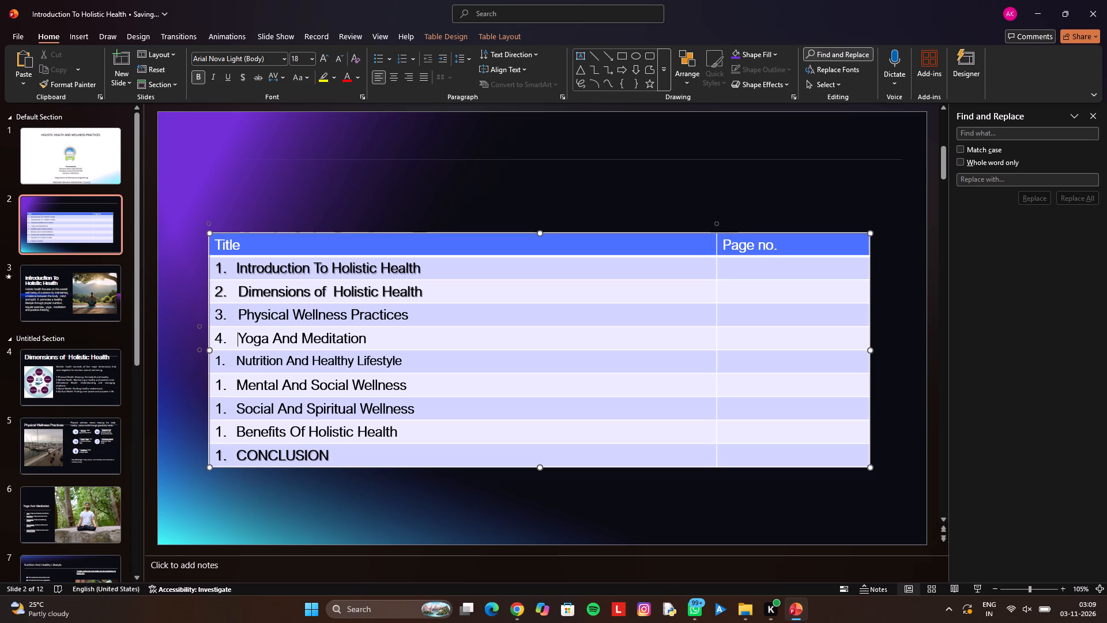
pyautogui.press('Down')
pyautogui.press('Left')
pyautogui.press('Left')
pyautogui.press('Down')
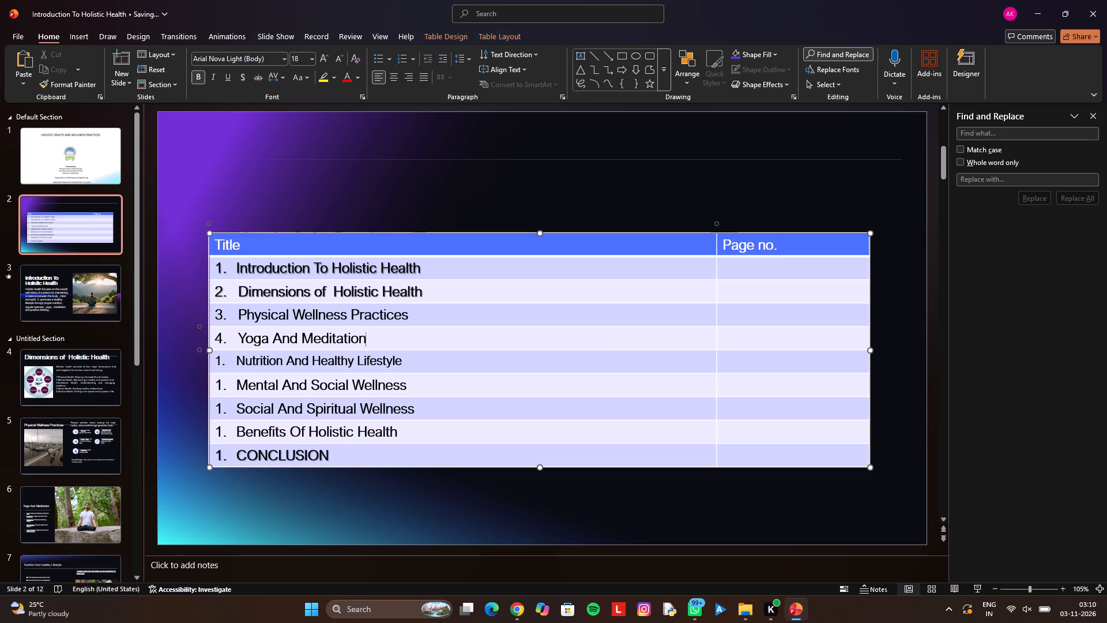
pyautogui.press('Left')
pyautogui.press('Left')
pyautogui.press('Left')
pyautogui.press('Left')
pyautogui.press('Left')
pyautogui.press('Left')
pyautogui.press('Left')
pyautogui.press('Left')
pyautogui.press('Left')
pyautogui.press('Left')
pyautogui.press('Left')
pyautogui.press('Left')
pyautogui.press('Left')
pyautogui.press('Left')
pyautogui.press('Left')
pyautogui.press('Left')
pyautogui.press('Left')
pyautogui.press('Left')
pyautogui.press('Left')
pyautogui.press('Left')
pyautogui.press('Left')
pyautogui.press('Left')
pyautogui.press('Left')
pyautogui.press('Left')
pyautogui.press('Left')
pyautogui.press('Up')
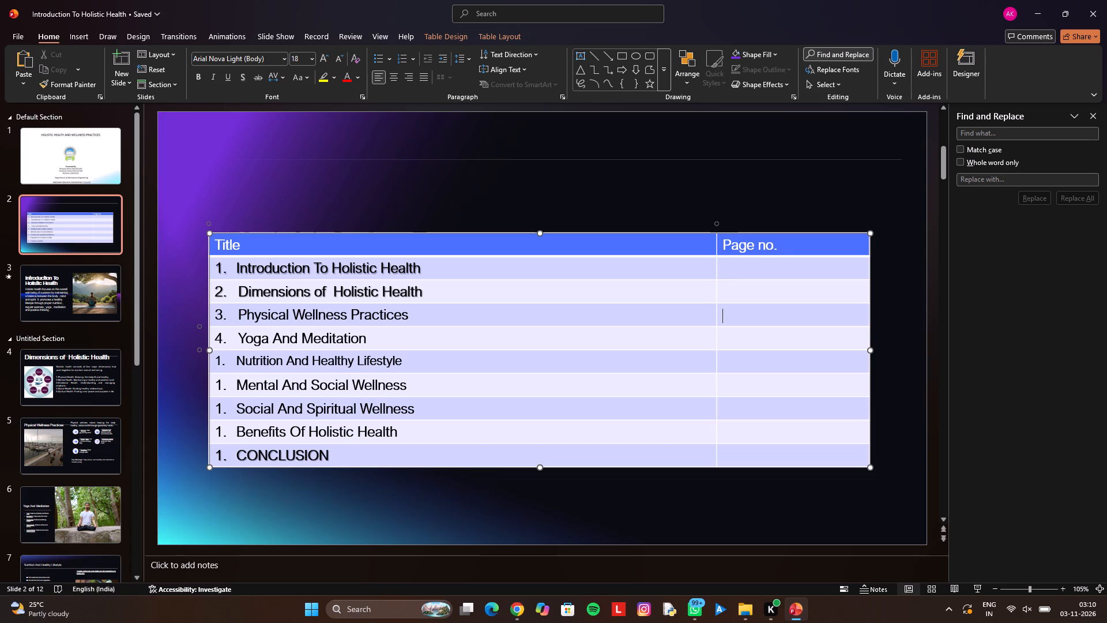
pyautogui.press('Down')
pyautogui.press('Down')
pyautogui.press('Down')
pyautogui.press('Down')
# Replace the automatic number before "Nutrition And Healthy Lifestyle" with a manually entered "5." followed by four spaces.
pyautogui.click(231, 365)
pyautogui.press('BackSpace')
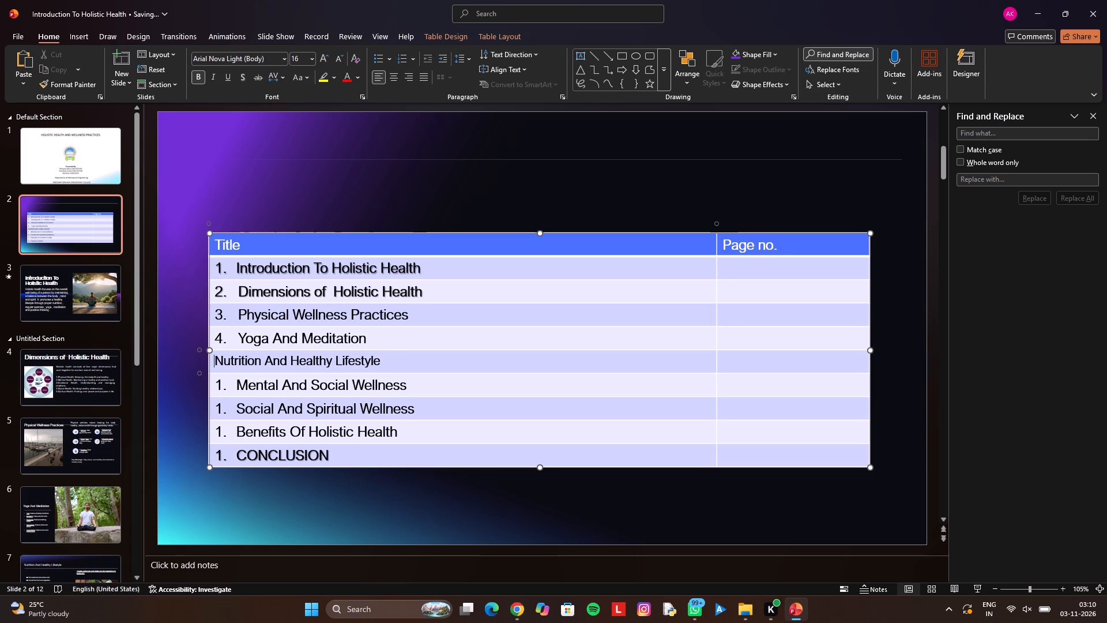
pyautogui.press('5')
pyautogui.press('.')
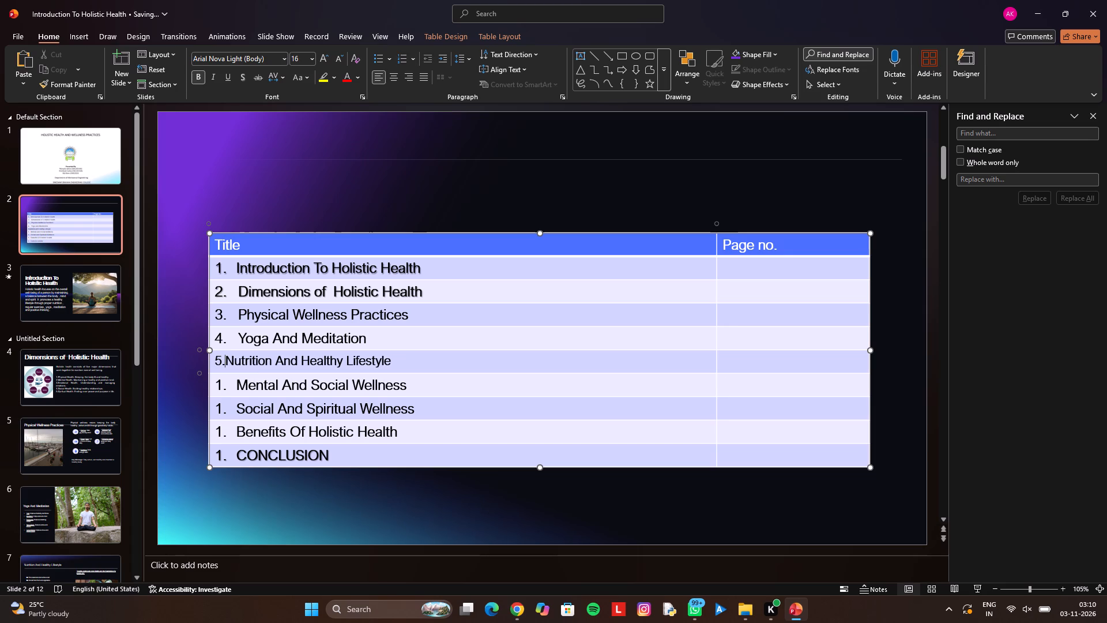
pyautogui.press('space')
pyautogui.press('space')
pyautogui.press('space')
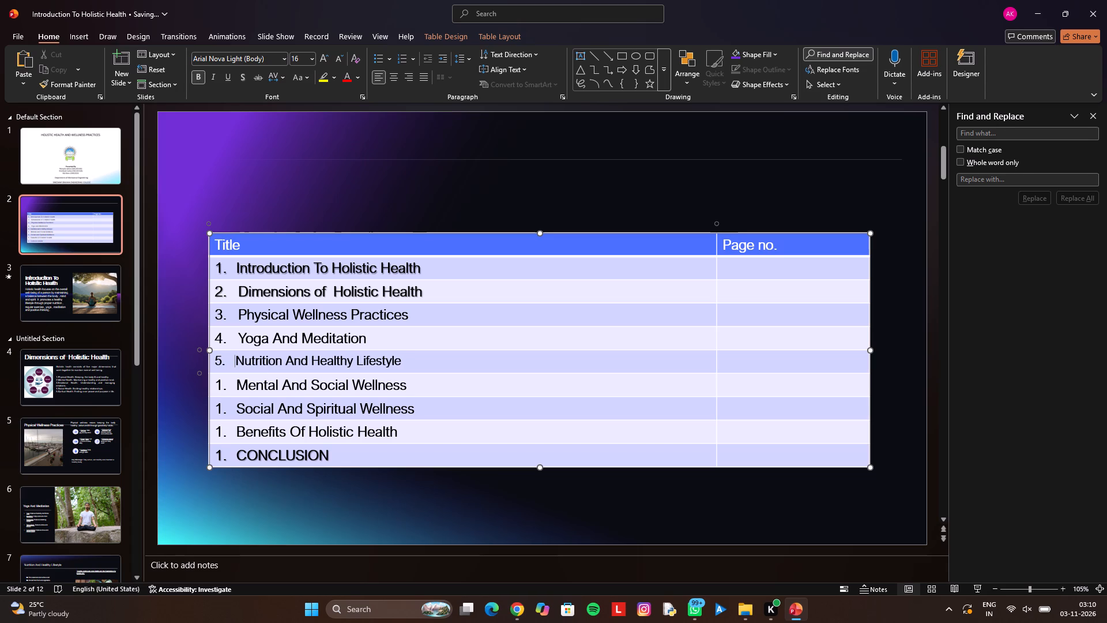
pyautogui.press('space')
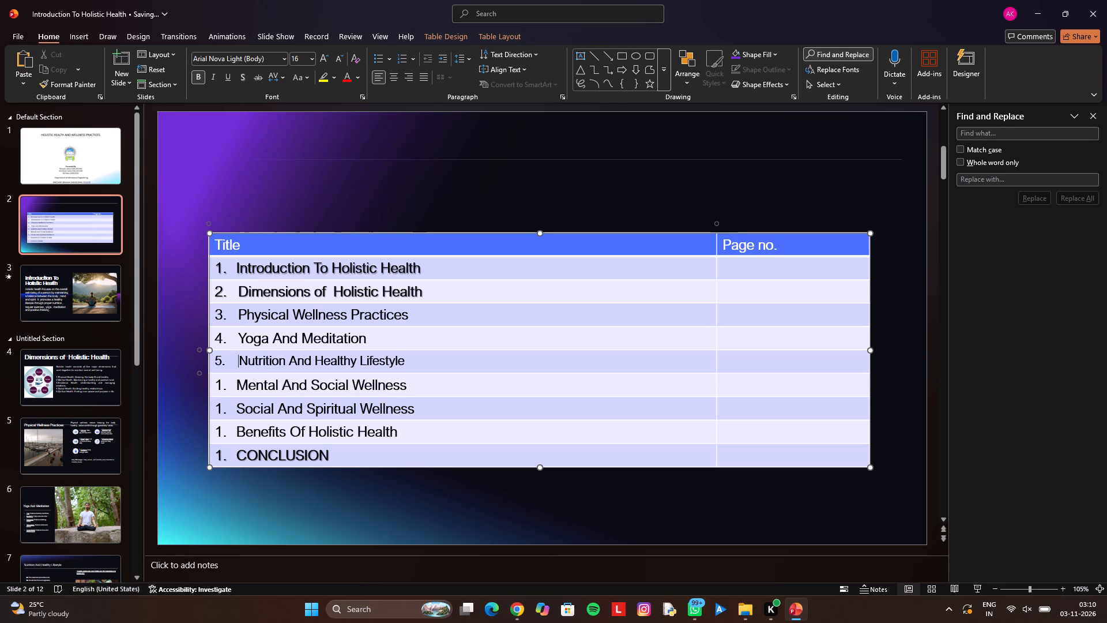
# Replace the automatic number before "Mental And Social Wellness" with a manually entered "6." followed by three spaces.
pyautogui.click(234, 386)
pyautogui.press('BackSpace')
pyautogui.press('BackSpace')
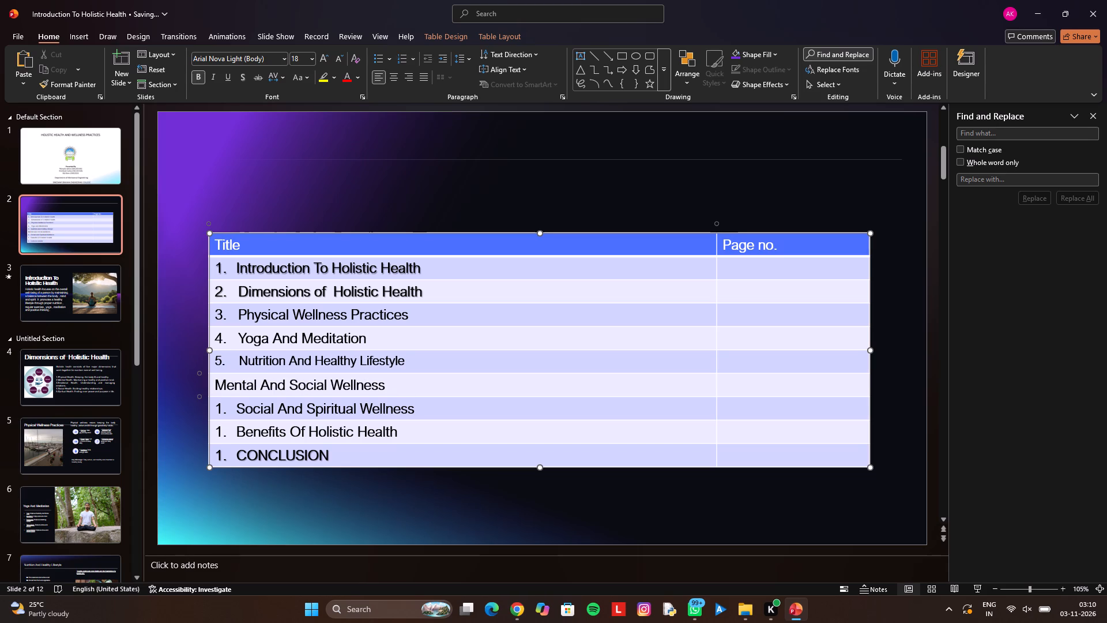
pyautogui.press('6')
pyautogui.write('.')
pyautogui.press('space')
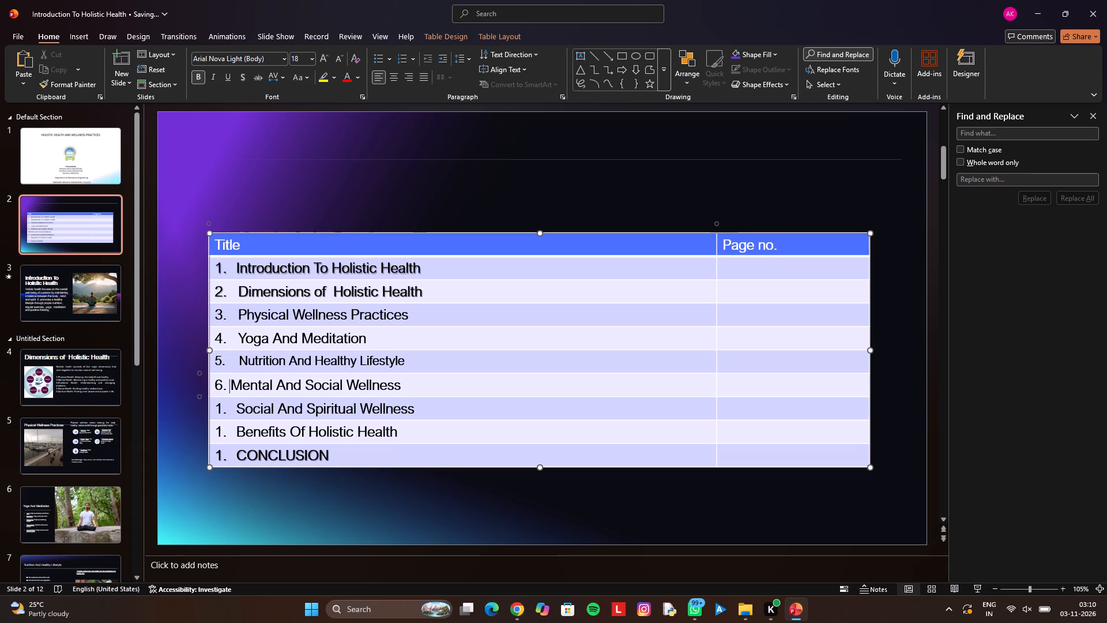
pyautogui.press('space')
pyautogui.press('space')
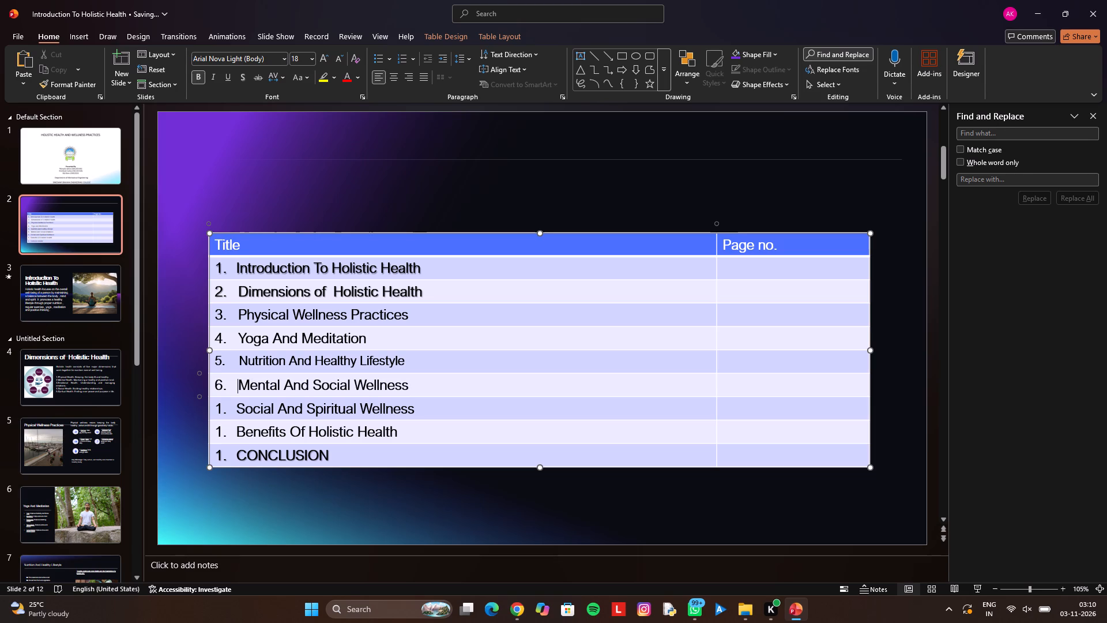
# Replace the automatic number before "Social And Spiritual Wellness" with a manually entered "7." followed by three spaces.
pyautogui.click(234, 411)
pyautogui.press('BackSpace')
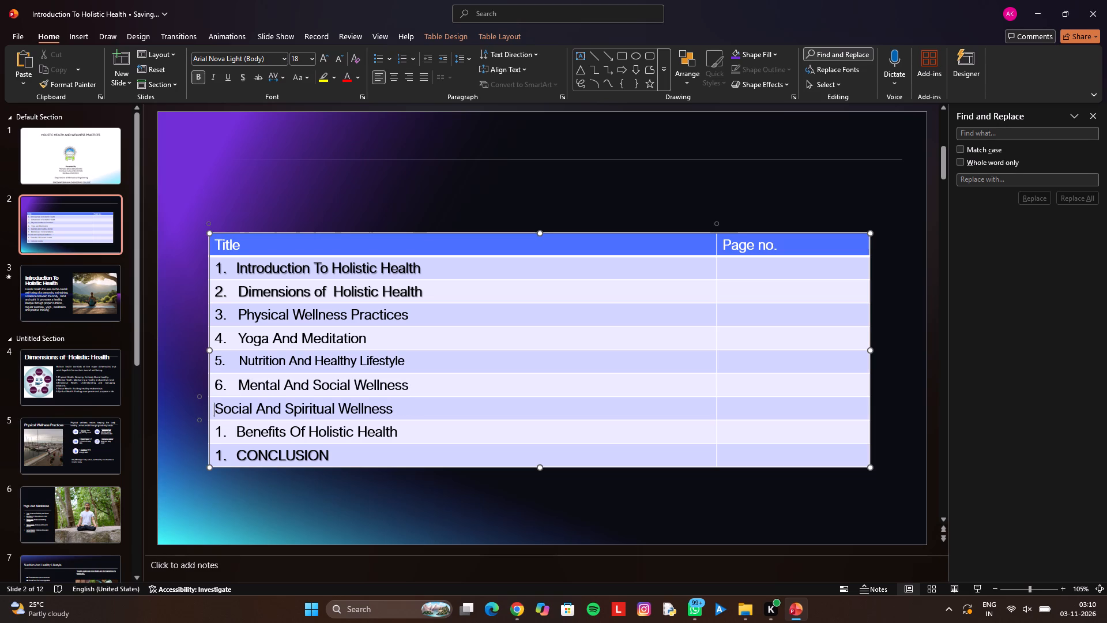
pyautogui.write('7.')
pyautogui.press('space')
pyautogui.press('space')
pyautogui.press('space')
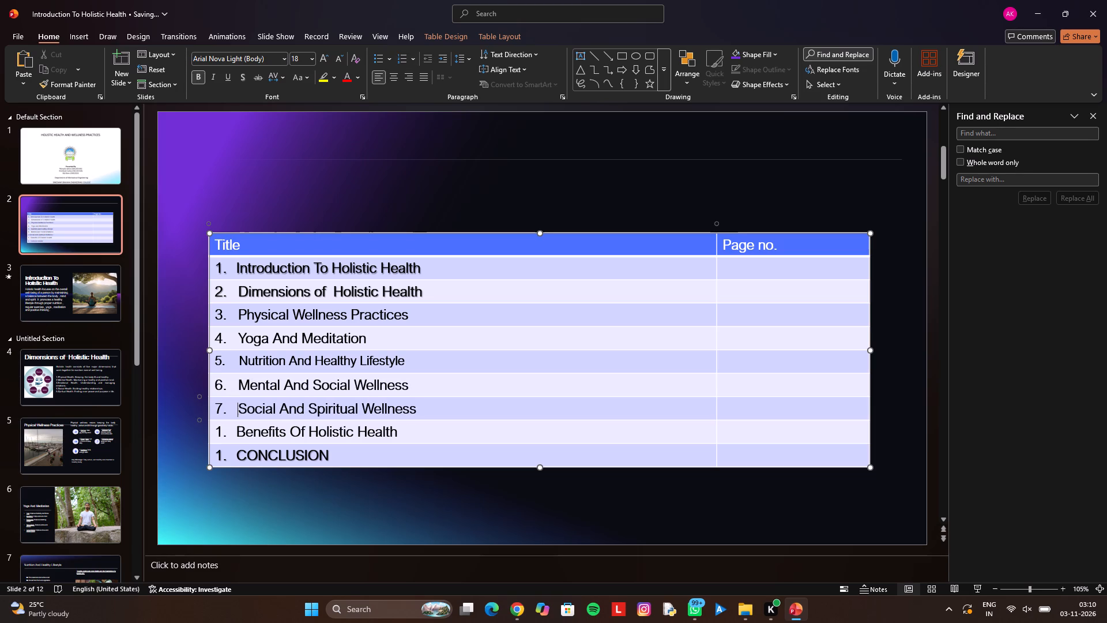
# Replace the automatic number before "Benefits Of Holistic Health" with a manually entered "8." followed by three spaces.
pyautogui.click(240, 436)
pyautogui.press('BackSpace')
pyautogui.press('BackSpace')
pyautogui.press('8')
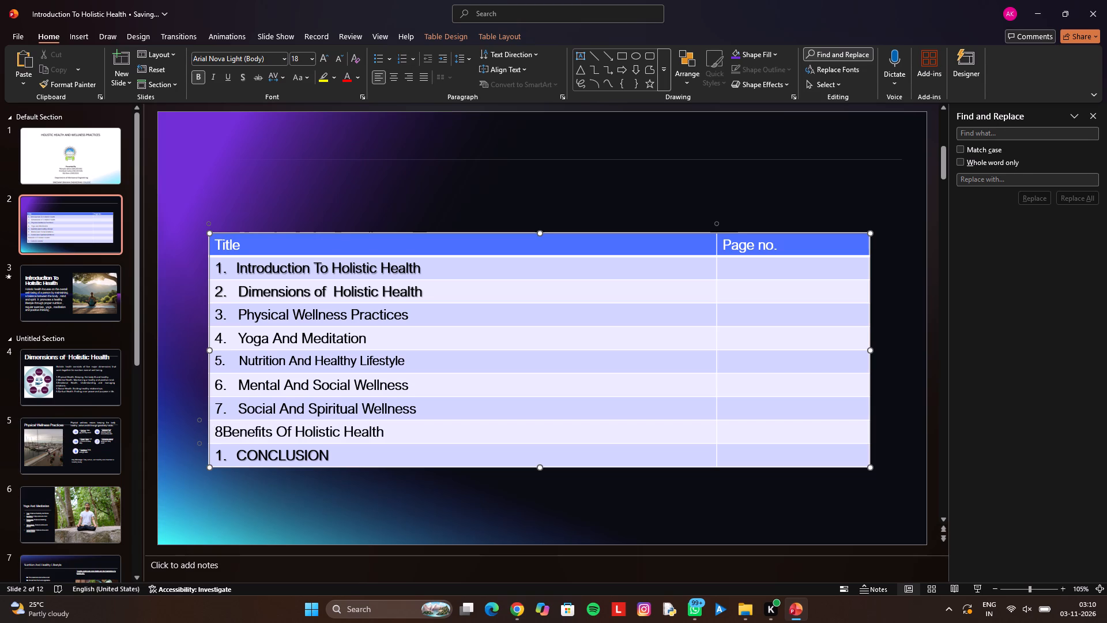
pyautogui.write('.')
pyautogui.press('space')
pyautogui.press('space')
pyautogui.press('space')
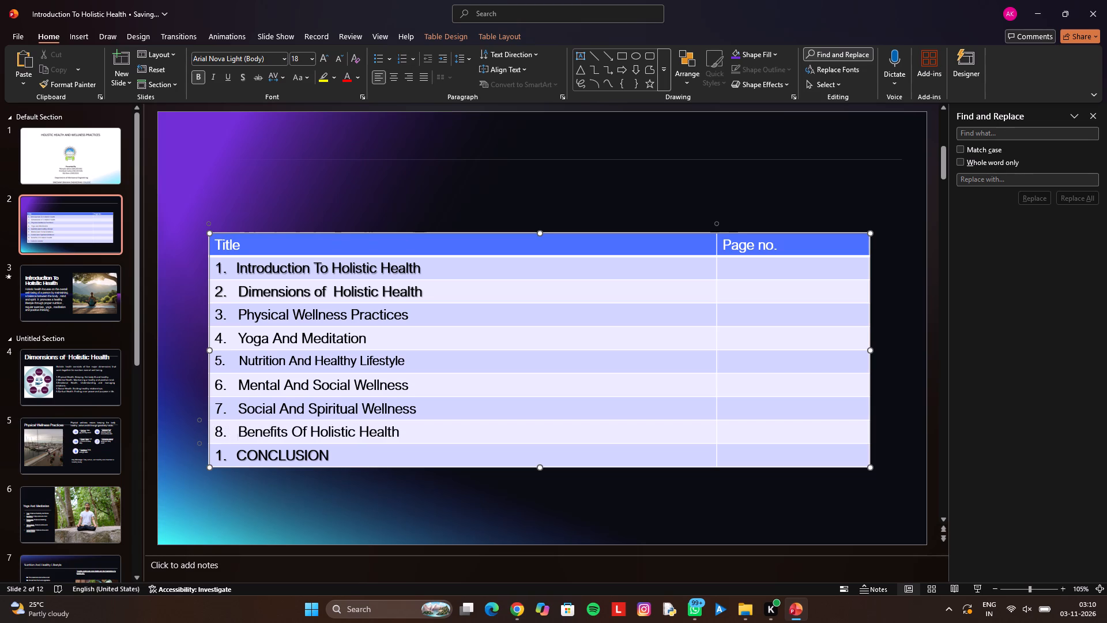
# Replace the automatic number before "CONCLUSION" with a manually entered "9." followed by three spaces.
pyautogui.press('Down')
pyautogui.press('BackSpace')
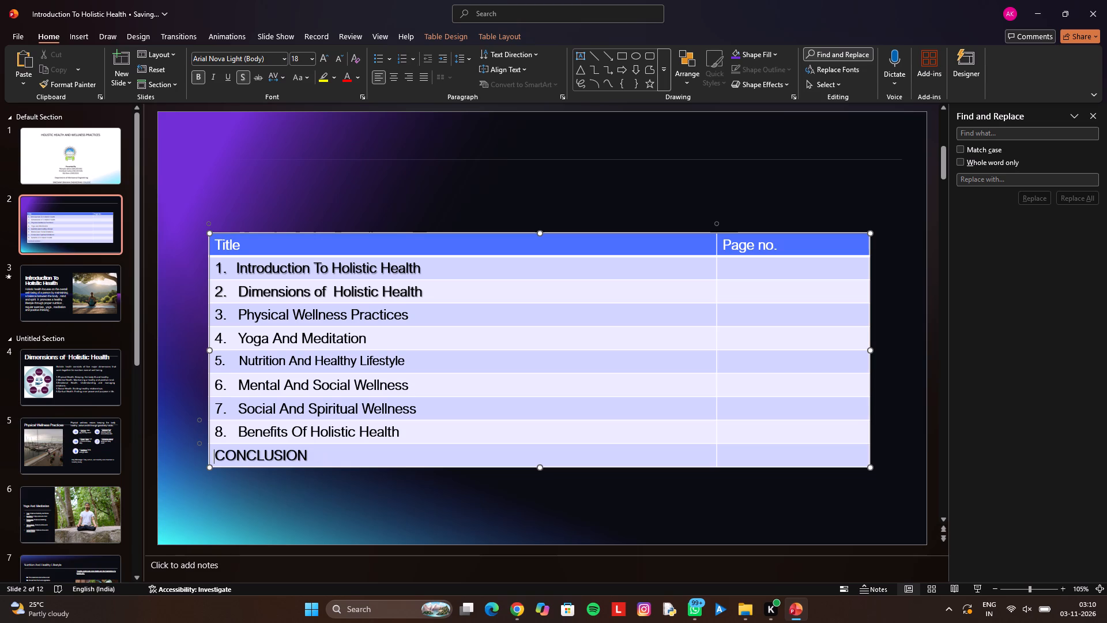
pyautogui.press('9')
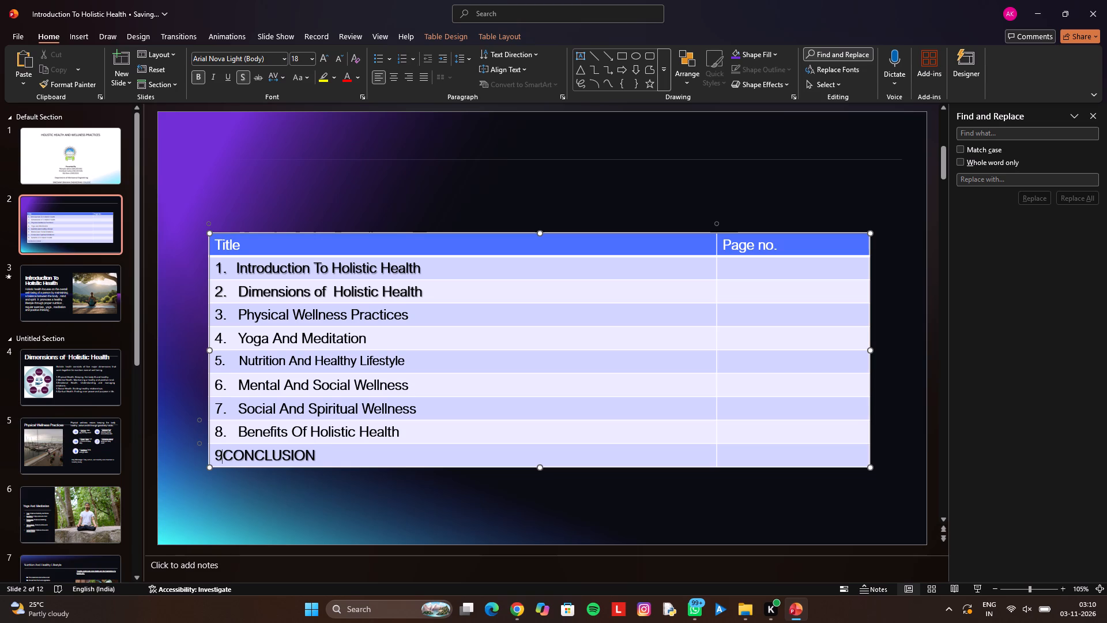
pyautogui.write('.')
pyautogui.press('space')
pyautogui.press('space')
pyautogui.press('space')
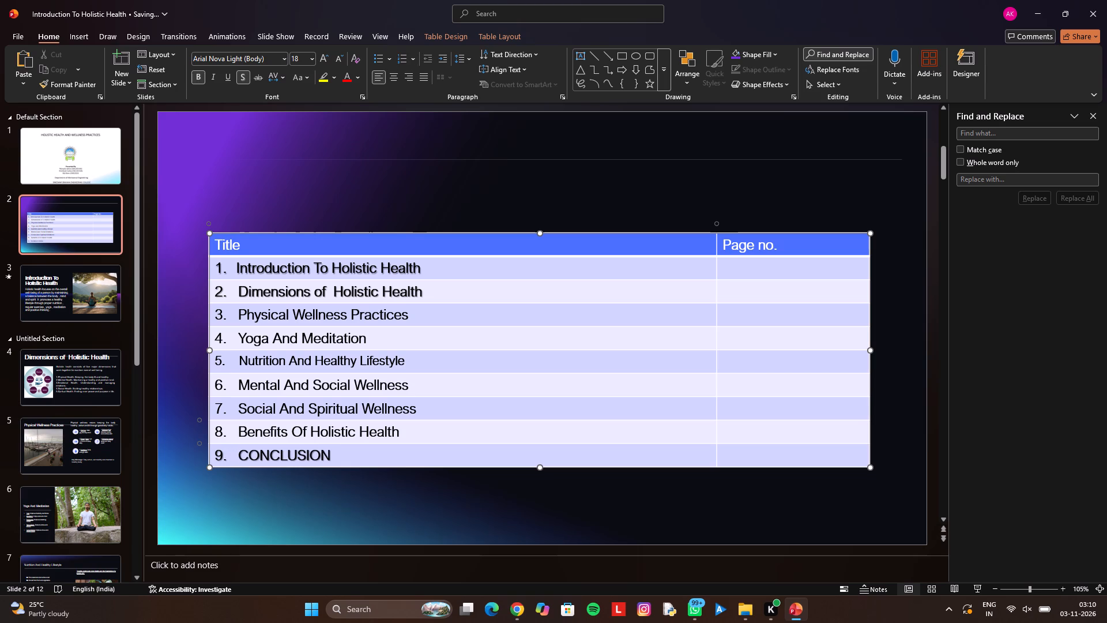
# Rewrite the all-capitals title in row 9 of the contents table as "Conclusion".
pyautogui.click(329, 456)
pyautogui.press('BackSpace')
pyautogui.press('BackSpace')
pyautogui.press('BackSpace')
pyautogui.press('BackSpace')
pyautogui.press('BackSpace')
pyautogui.press('BackSpace')
pyautogui.press('BackSpace')
pyautogui.press('BackSpace')
pyautogui.press('BackSpace')
pyautogui.press('BackSpace')
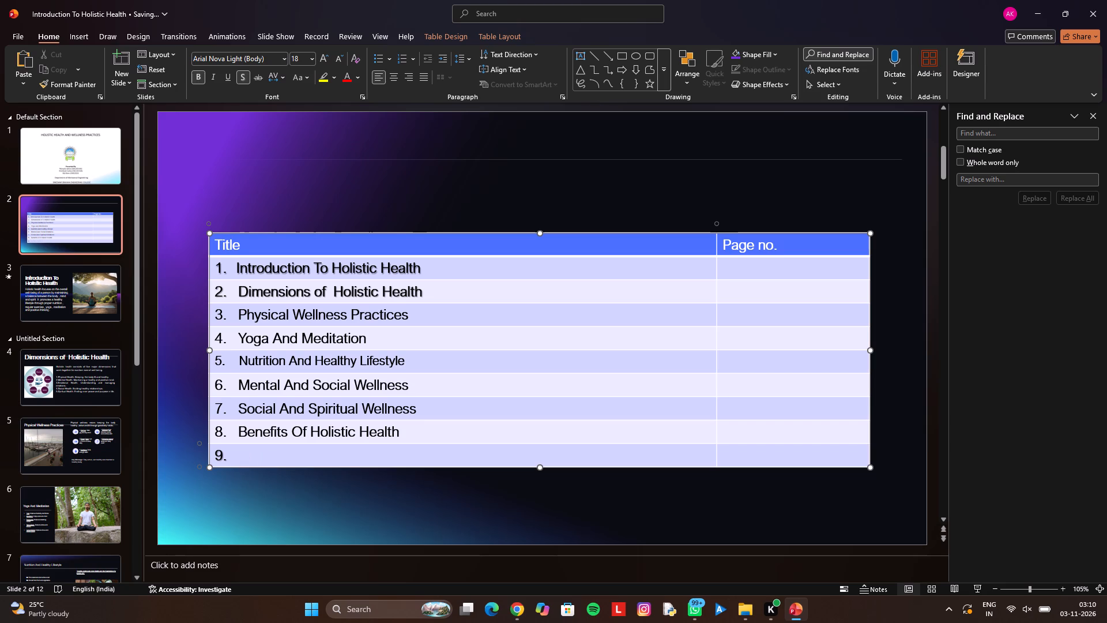
pyautogui.hotkey('shift', 'c')
pyautogui.write('on')
pyautogui.write('clusi')
pyautogui.write('on')
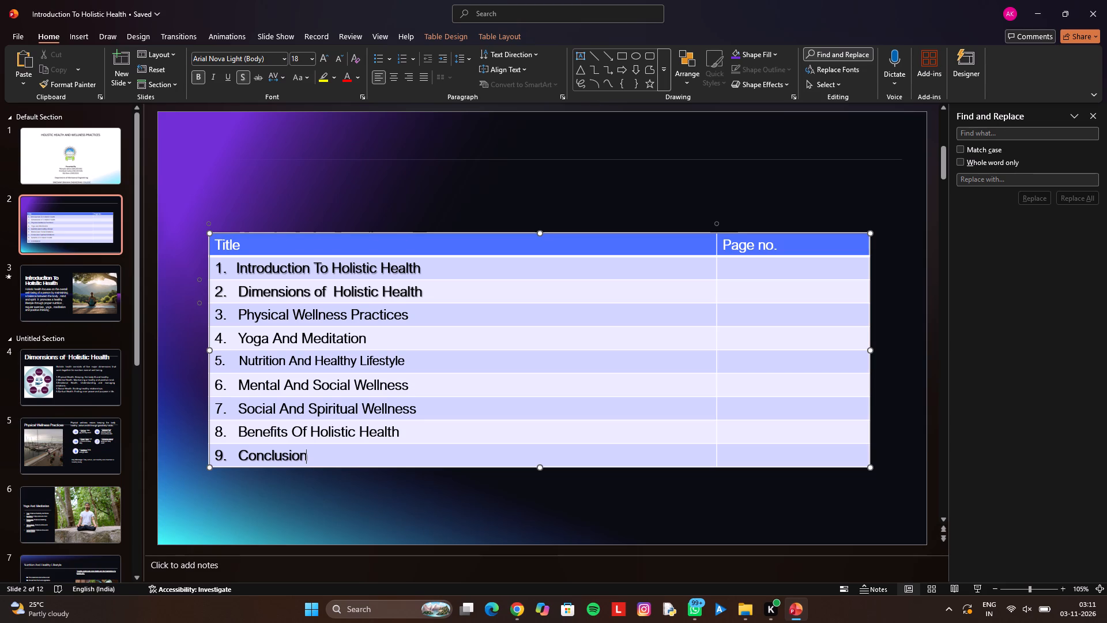
# Remove bold formatting from all the text in the slide 2 contents table.
pyautogui.moveTo(266, 268); pyautogui.dragTo(265, 265)
pyautogui.moveTo(265, 265); pyautogui.dragTo(449, 346)
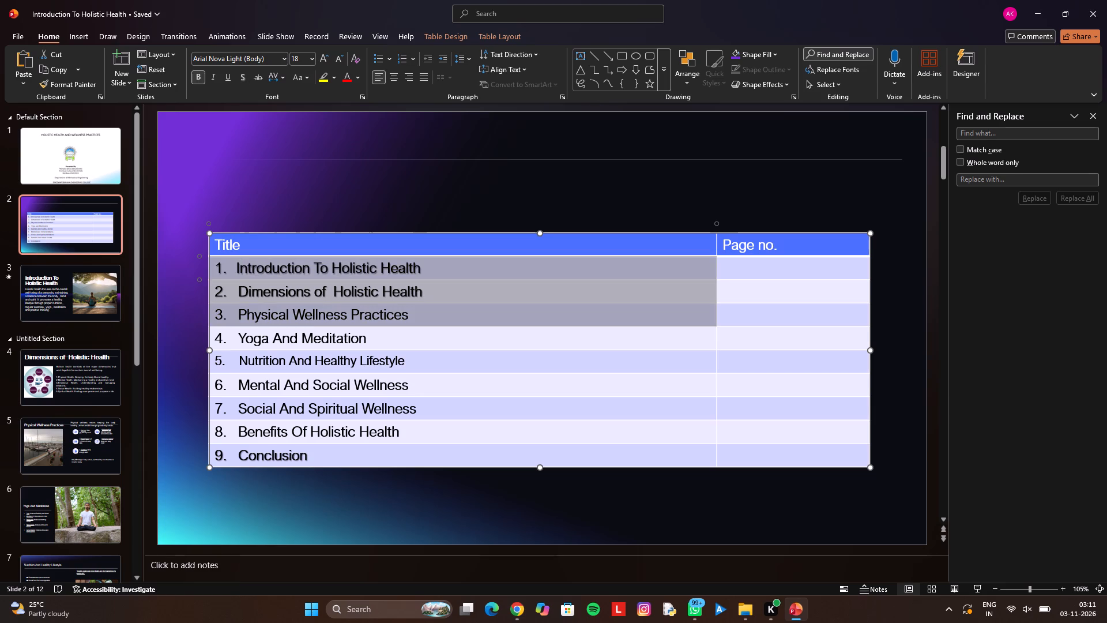
pyautogui.moveTo(449, 346); pyautogui.dragTo(706, 445)
pyautogui.hotkey('ctrl', 'a')
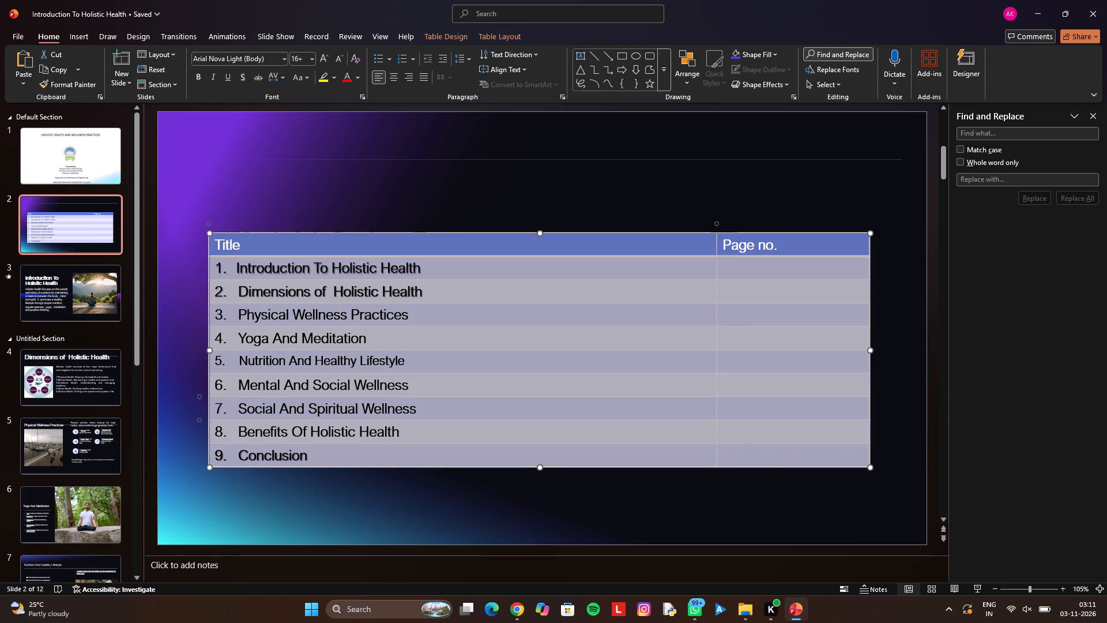
pyautogui.click(201, 79)
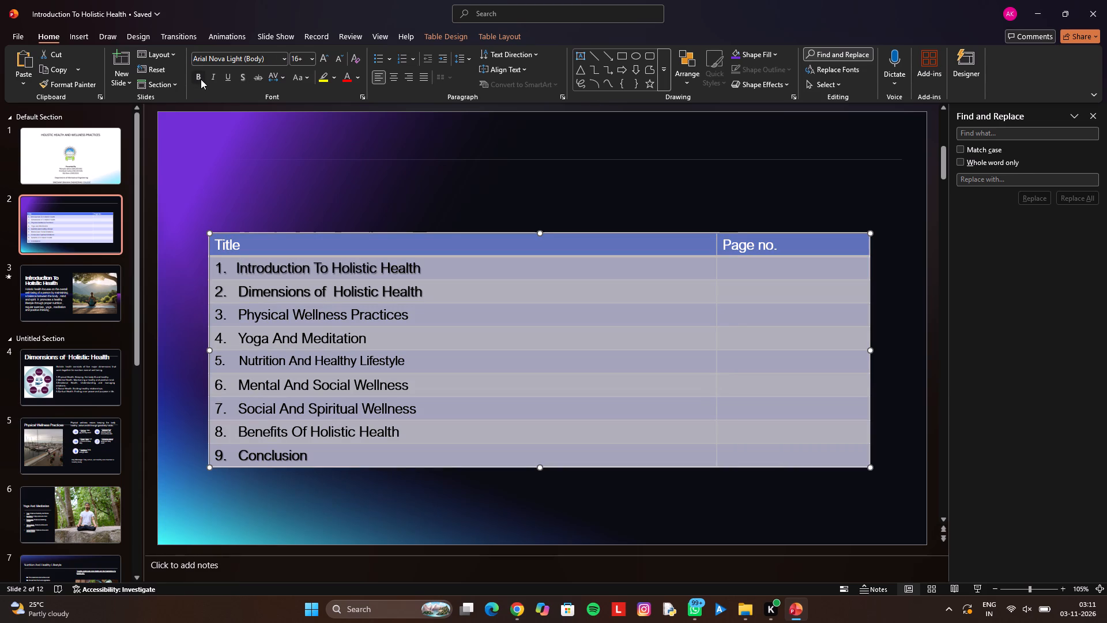
pyautogui.click(198, 81)
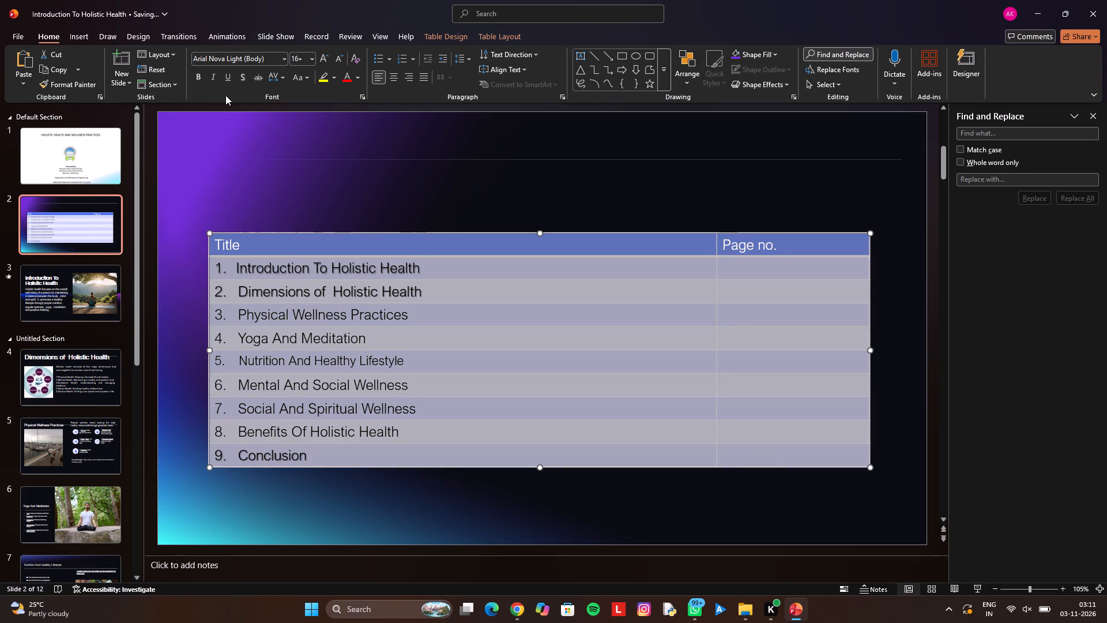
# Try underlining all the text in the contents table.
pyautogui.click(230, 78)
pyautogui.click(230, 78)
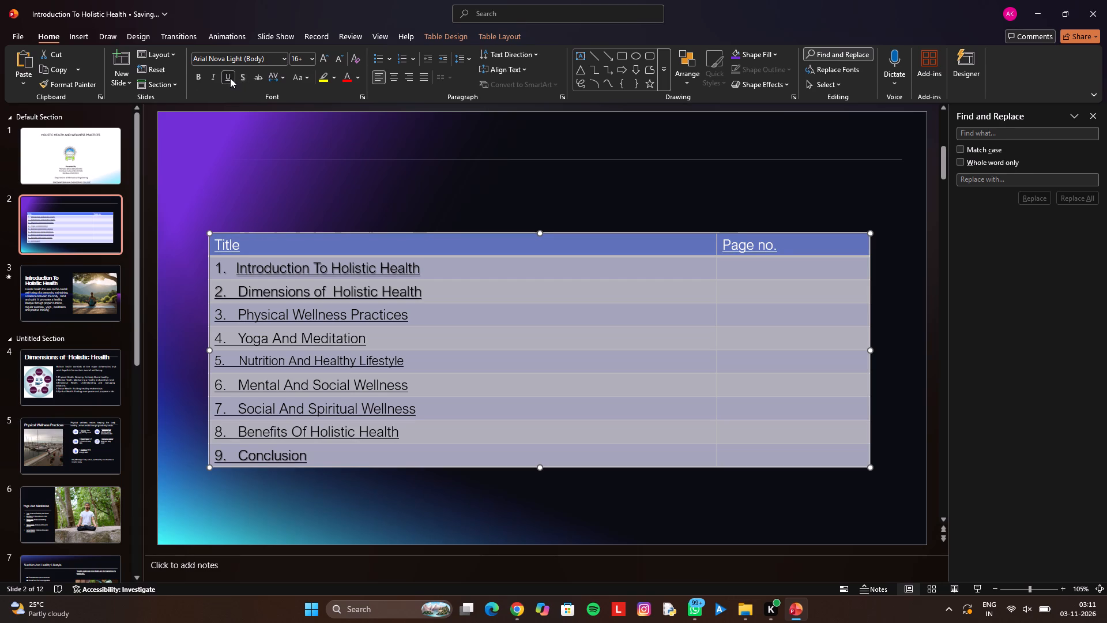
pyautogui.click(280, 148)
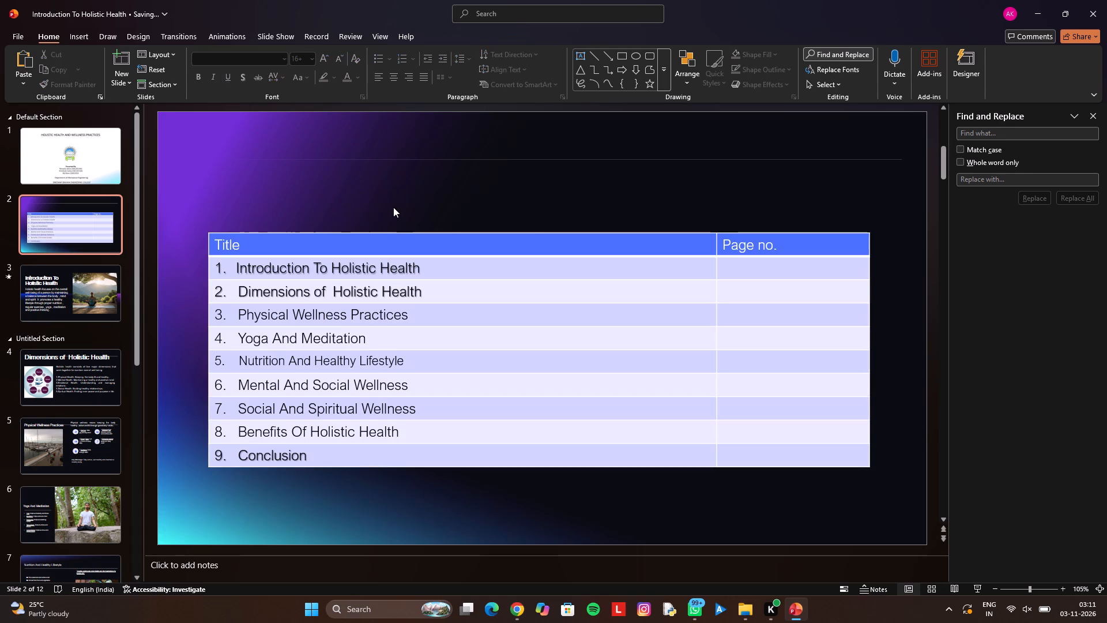
# Start filling in the Page no. cell for "Introduction To Holistic Health".
pyautogui.click(750, 274)
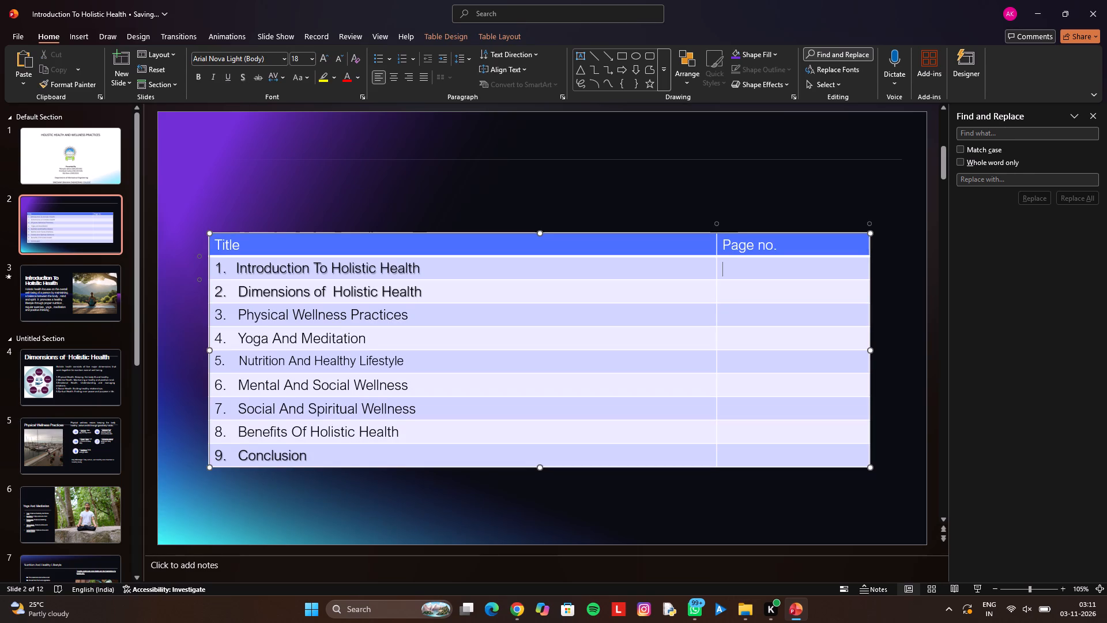
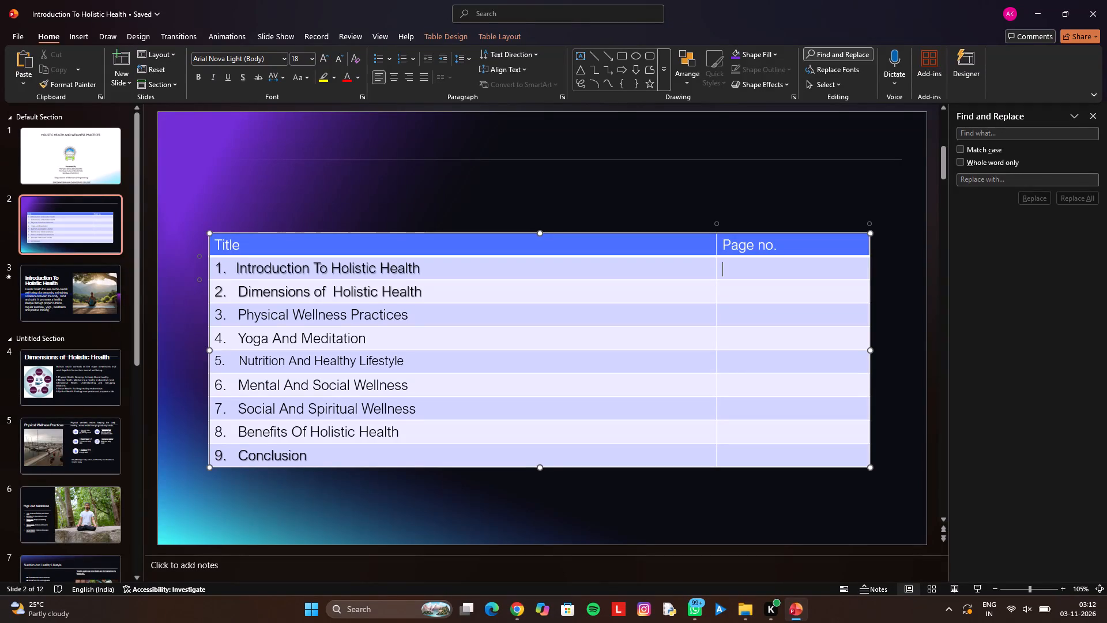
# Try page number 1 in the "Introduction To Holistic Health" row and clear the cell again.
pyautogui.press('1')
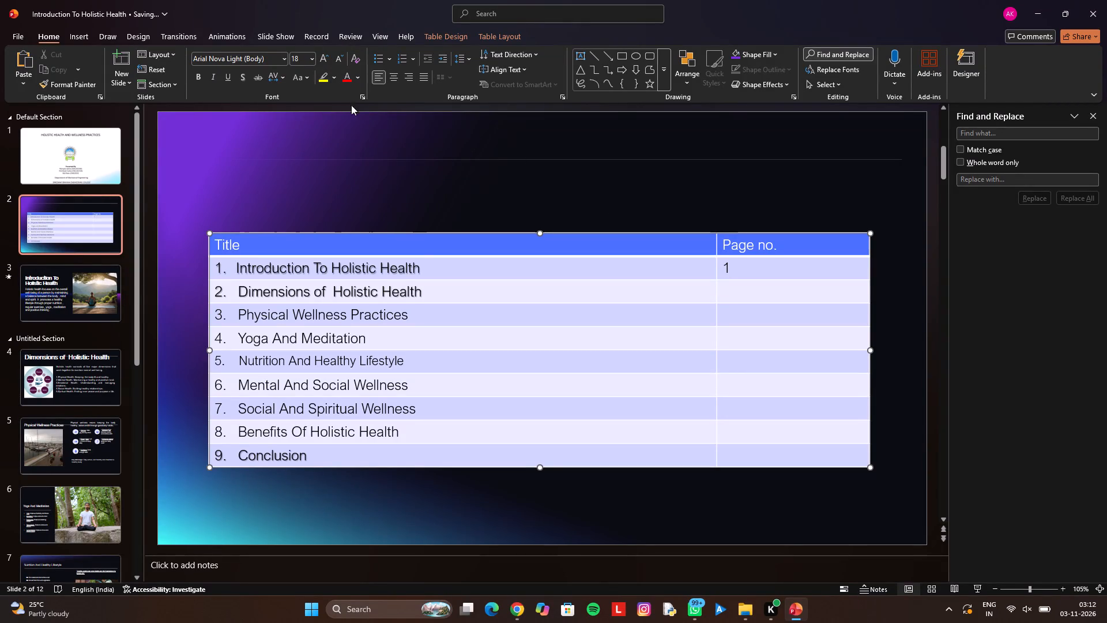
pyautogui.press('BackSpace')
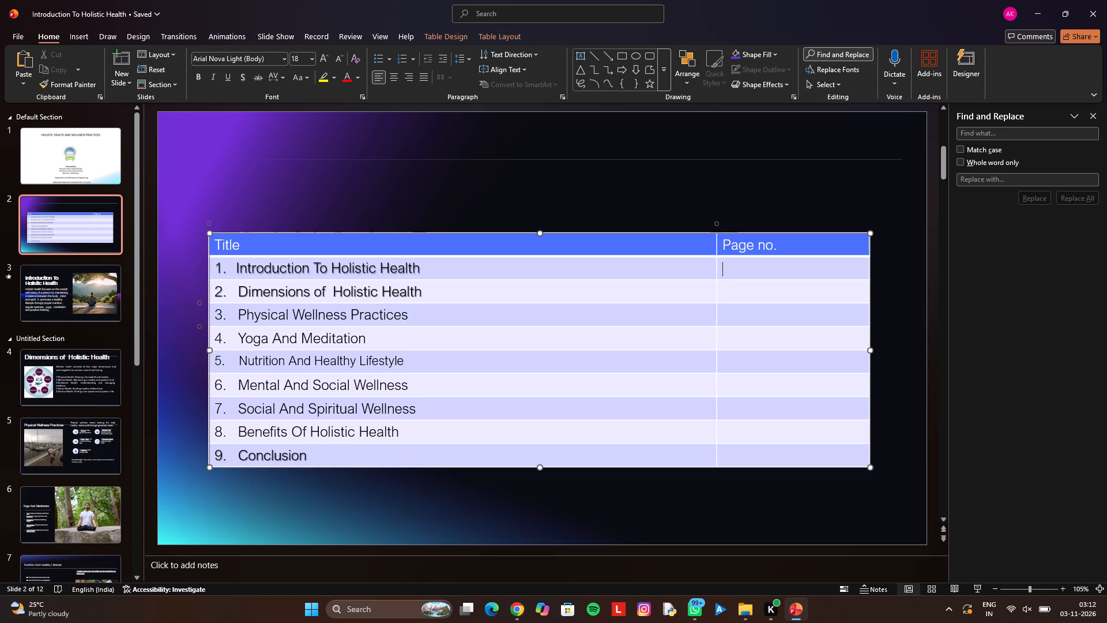
# Adjust the contents table's height by stretching its lower edge and shrinking it back to compact rows.
pyautogui.moveTo(539, 467); pyautogui.dragTo(539, 467)
pyautogui.moveTo(539, 467); pyautogui.dragTo(543, 496)
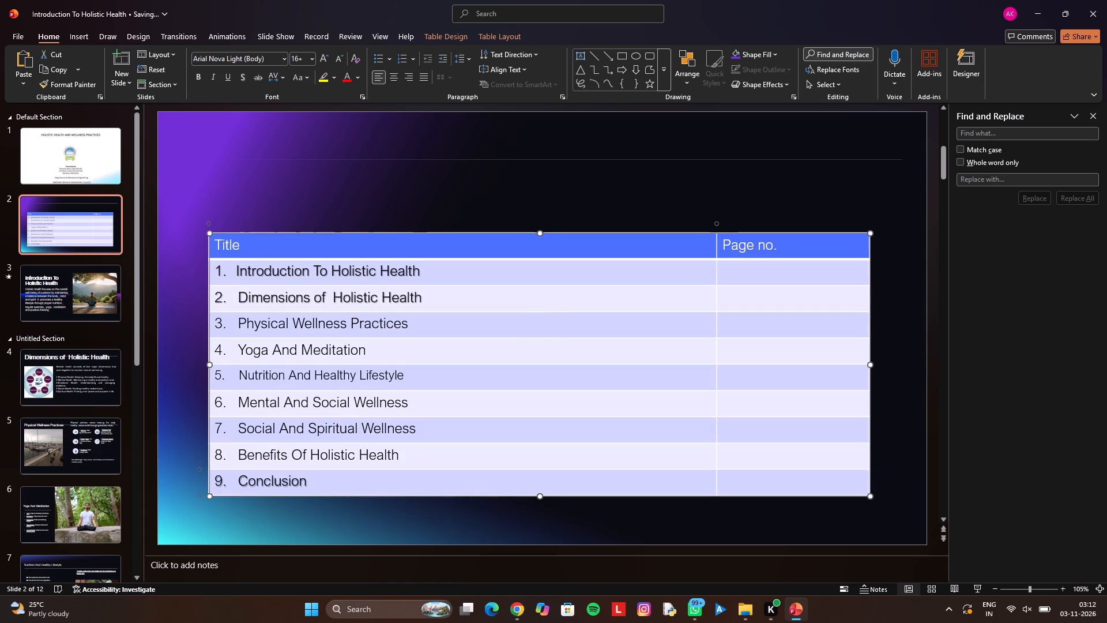
pyautogui.moveTo(539, 496); pyautogui.dragTo(536, 452)
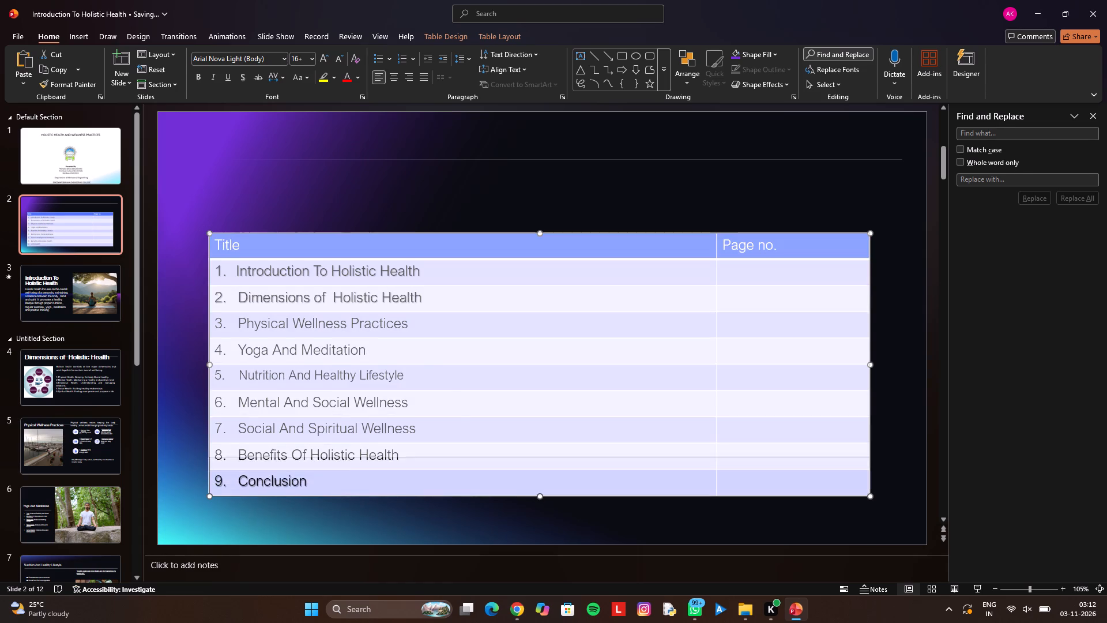
# Insert two blank rows between the header row and the "Introduction To Holistic Health" row.
pyautogui.click(265, 251)
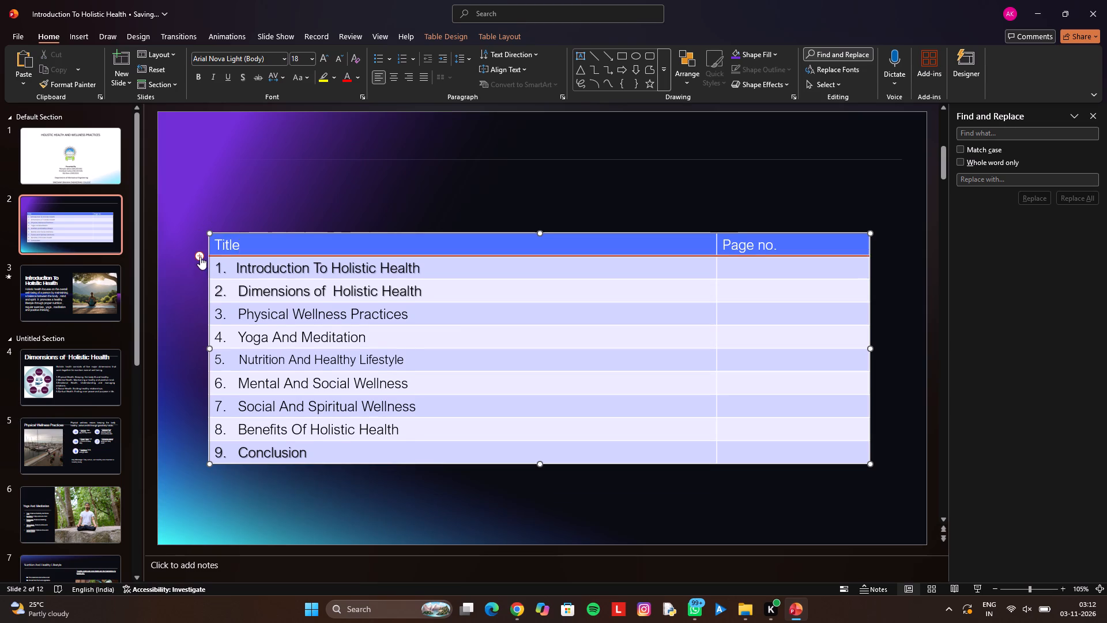
pyautogui.click(199, 255)
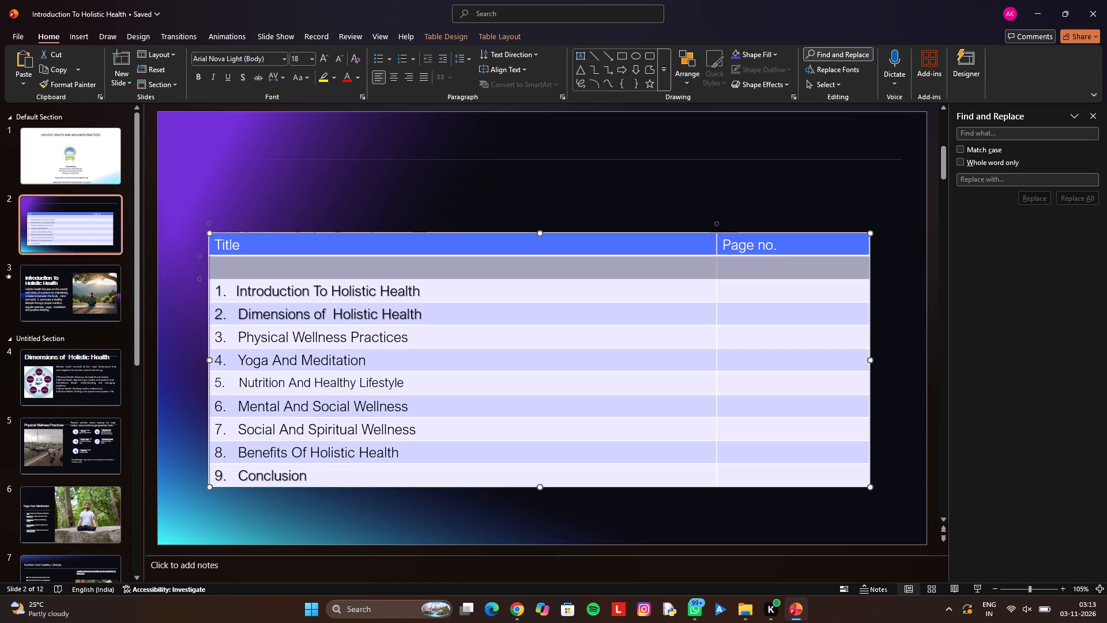
pyautogui.click(204, 253)
# Enter "1. Cover page" as the title in the first blank row below the header.
pyautogui.click(224, 274)
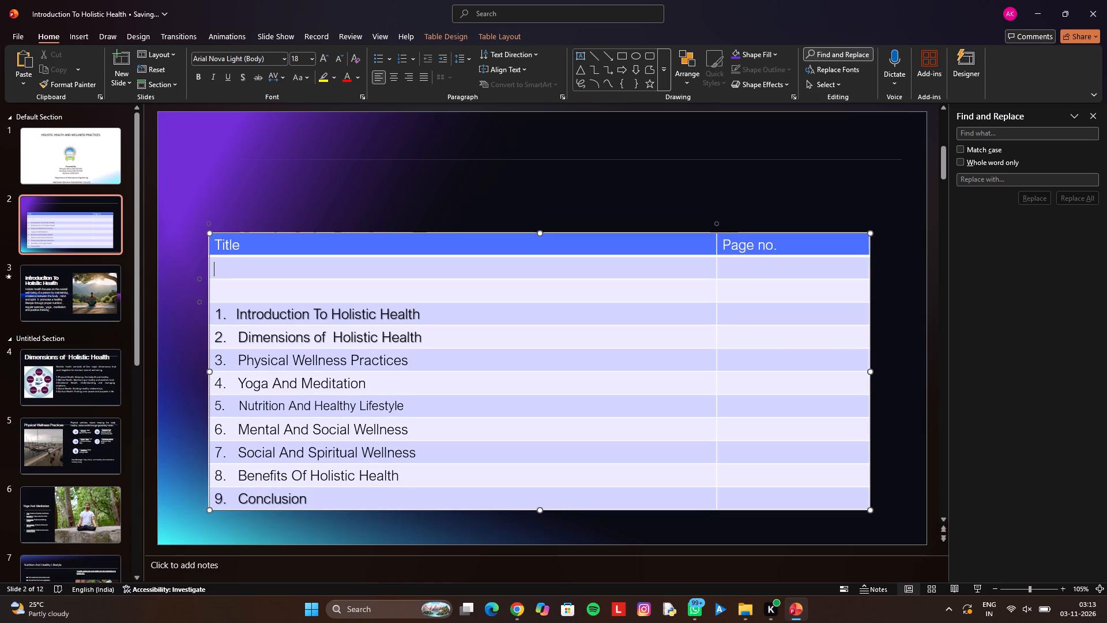
pyautogui.press('1')
pyautogui.press('.')
pyautogui.press('space')
pyautogui.press('space')
pyautogui.press('space')
pyautogui.hotkey('shift', 'c')
pyautogui.write('over page')
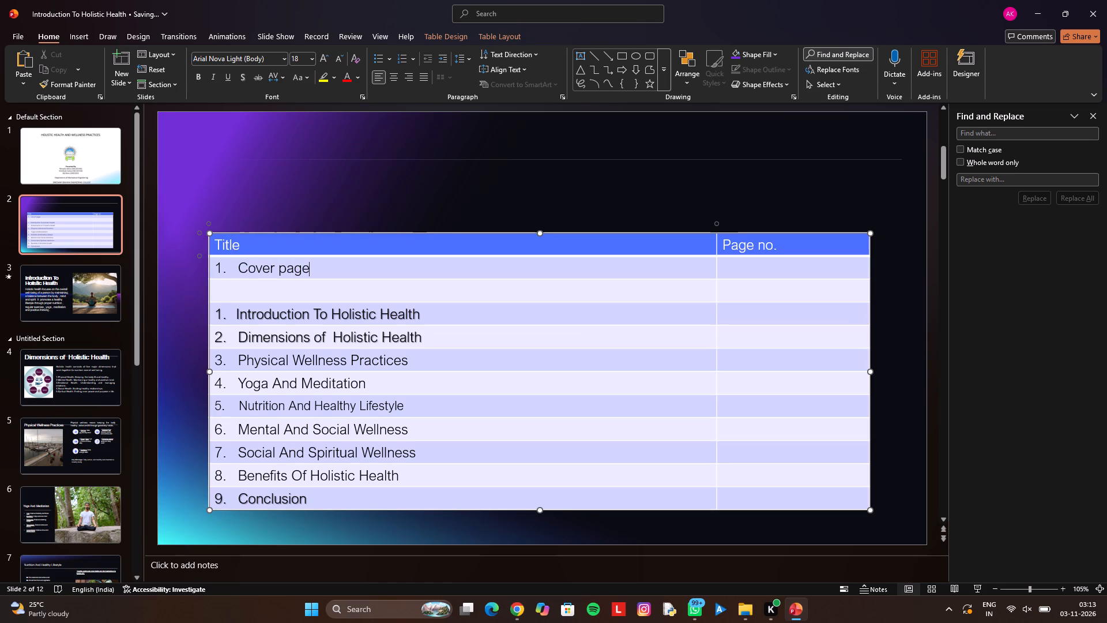
# Enter "2. Table Of Content" as the title in the second blank row, with a manually entered number instead of automatic numbering.
pyautogui.click(221, 292)
pyautogui.press('2')
pyautogui.press('BackSpace')
pyautogui.press('BackSpace')
pyautogui.press('2')
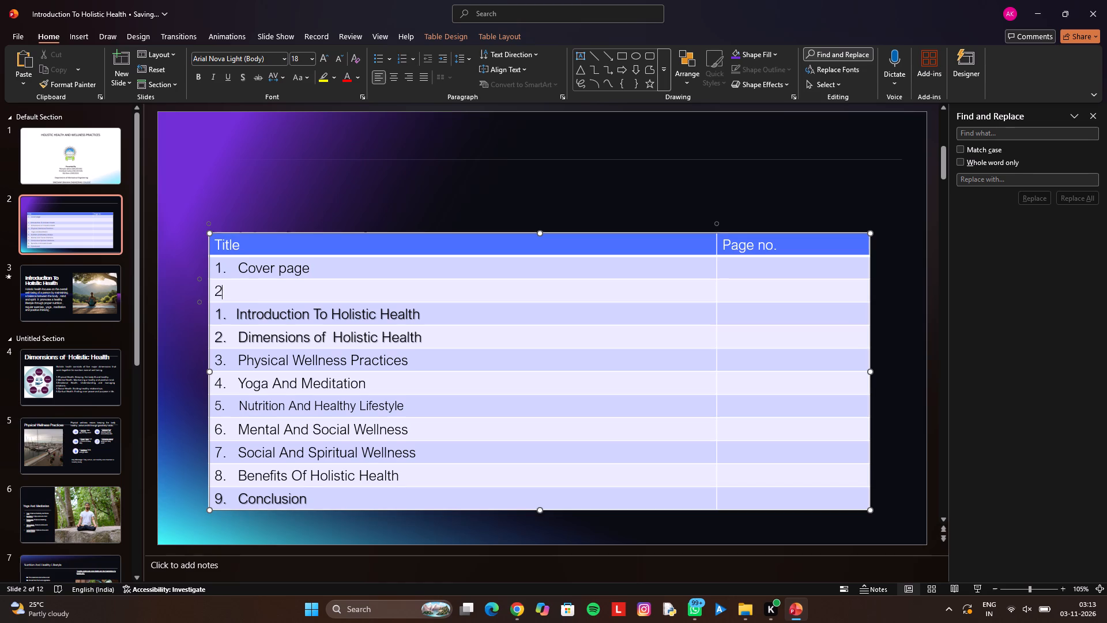
pyautogui.write('.')
pyautogui.press('space')
pyautogui.press('space')
pyautogui.press('space')
pyautogui.press('space')
pyautogui.write('ta')
pyautogui.press('BackSpace')
pyautogui.press('BackSpace')
pyautogui.hotkey('shift', 't')
pyautogui.press('a')
pyautogui.write('ble')
pyautogui.press('space')
pyautogui.write('Of')
pyautogui.press('space')
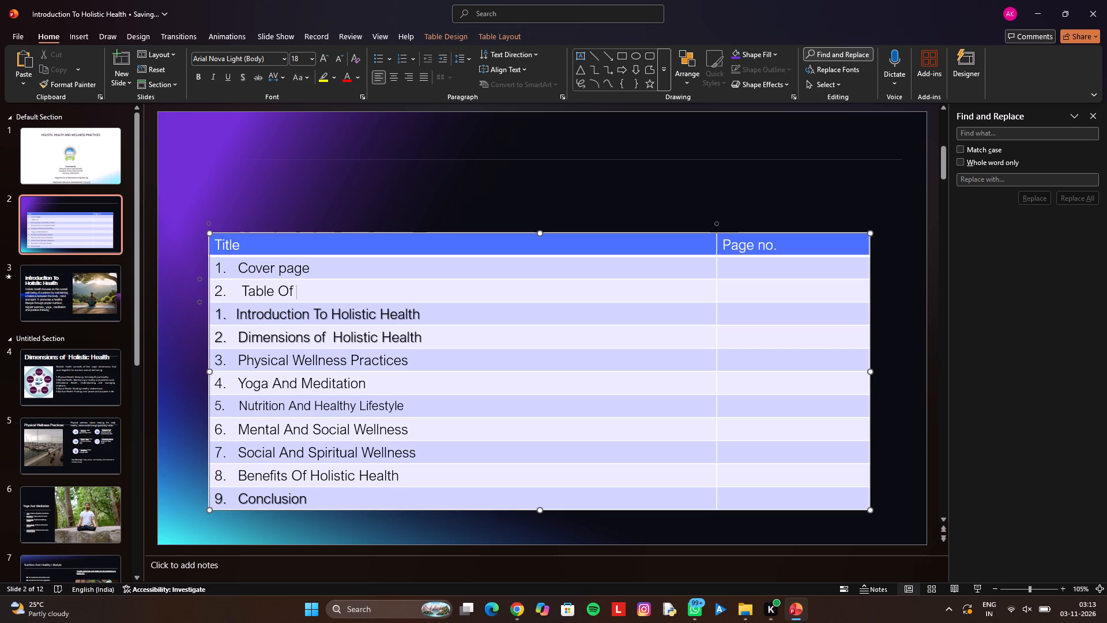
pyautogui.write('Content')
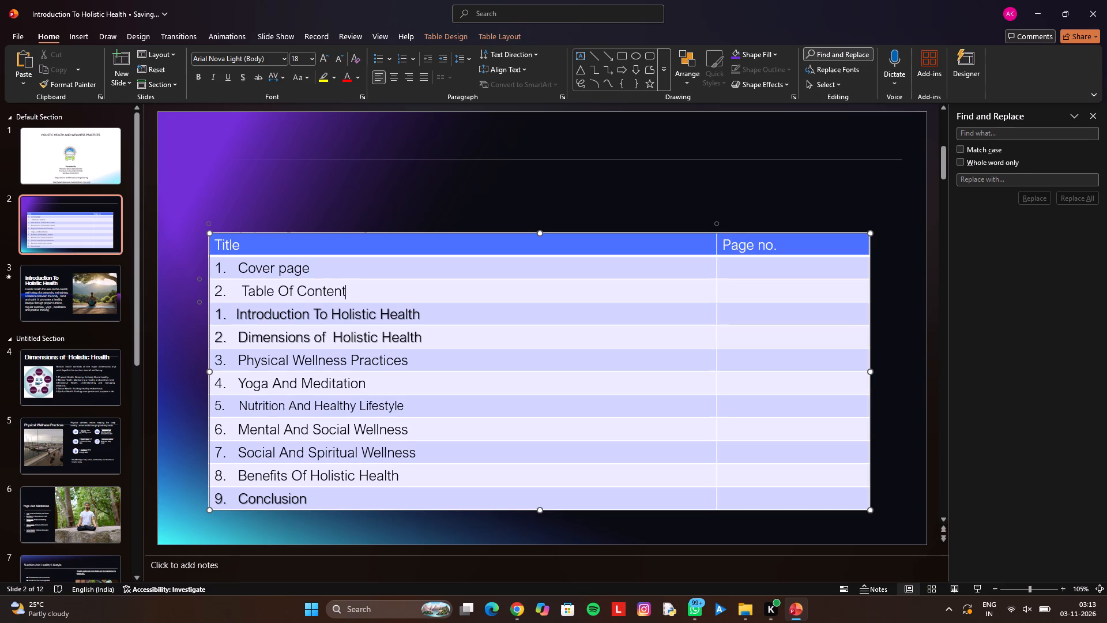
# Capitalize the second word of the first entry so it reads "Cover Page".
pyautogui.click(282, 267)
pyautogui.click(285, 271)
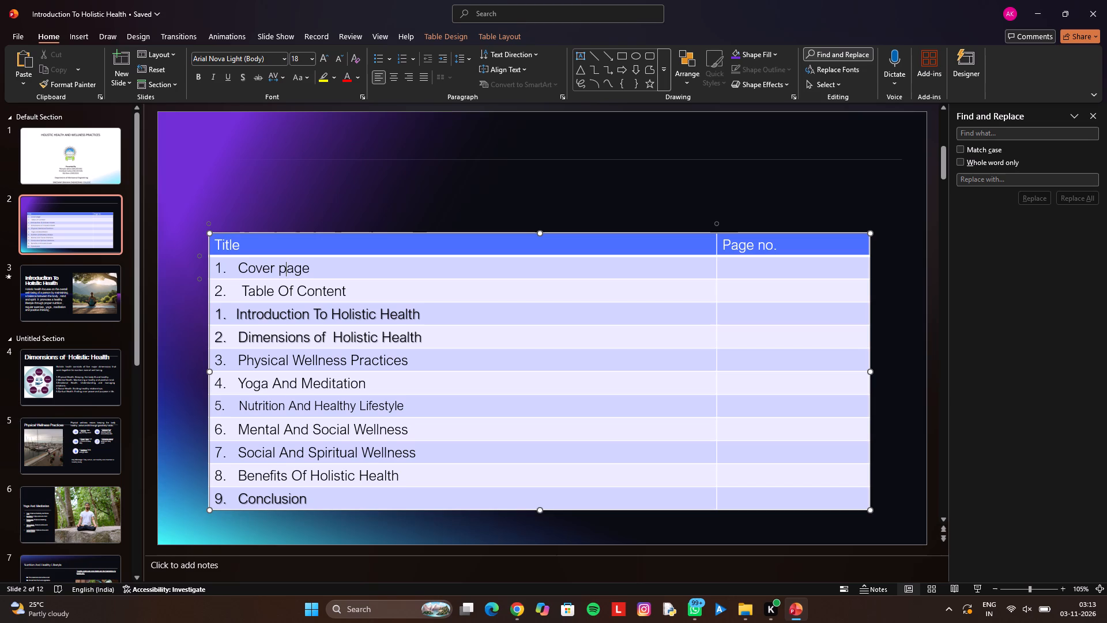
pyautogui.press('BackSpace')
pyautogui.hotkey('shift', 'p')
# Renumber the "Introduction To Holistic Health" entry as 3, replacing its automatic numbering with manual text and spacing.
pyautogui.click(228, 315)
pyautogui.press('BackSpace')
pyautogui.press('BackSpace')
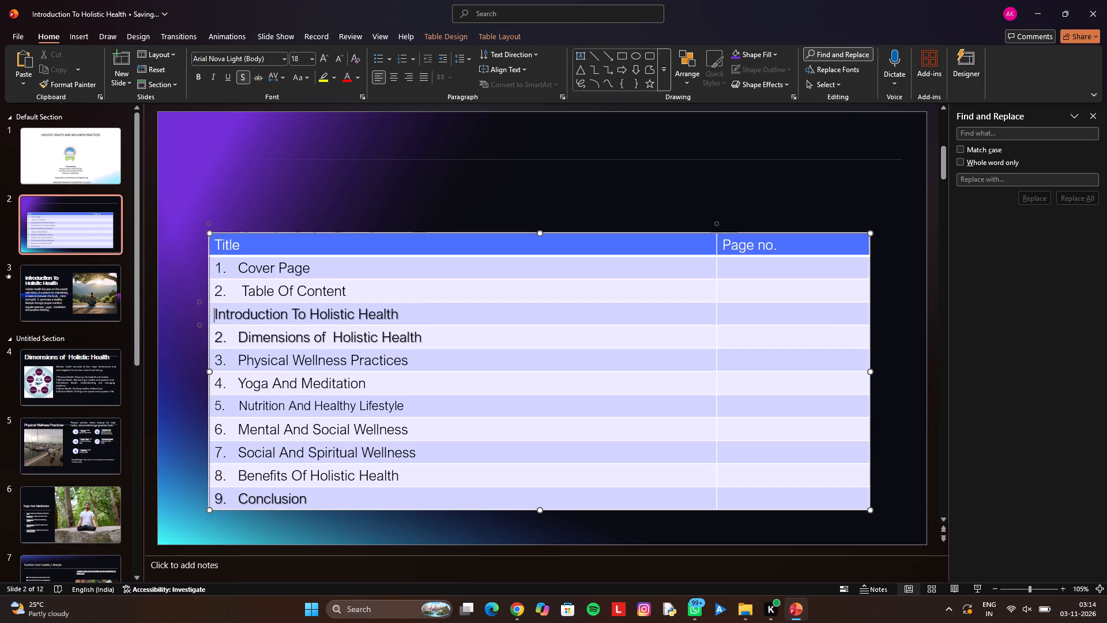
pyautogui.write('3.')
pyautogui.press('space')
pyautogui.press('space')
pyautogui.press('space')
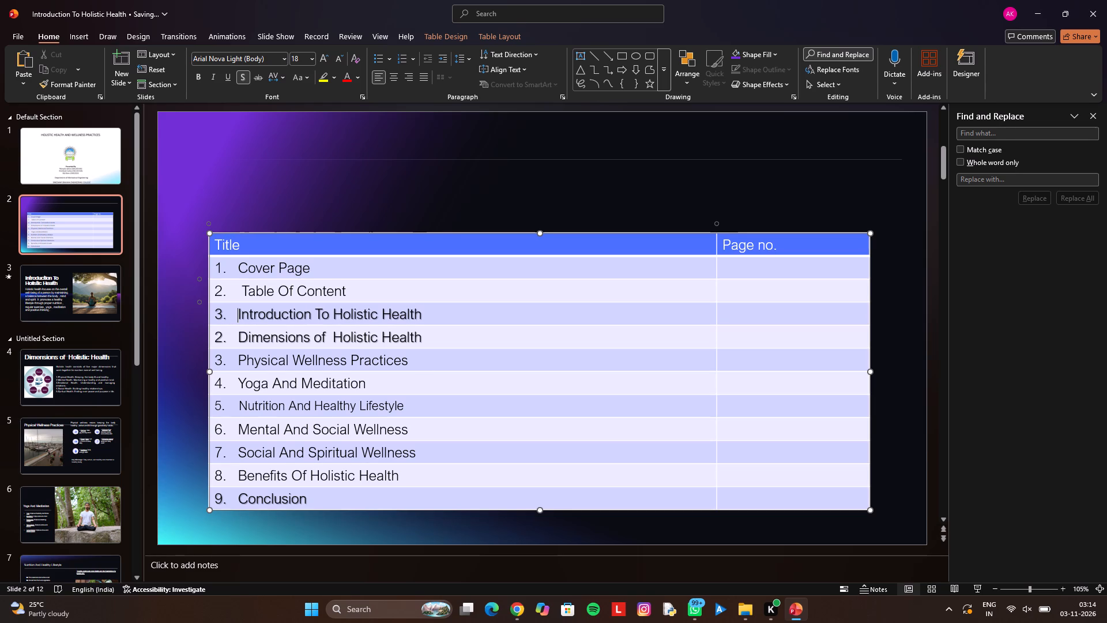
# Remove the extra space before "Table Of Content" to align it with the other titles.
pyautogui.click(243, 292)
pyautogui.press('BackSpace')
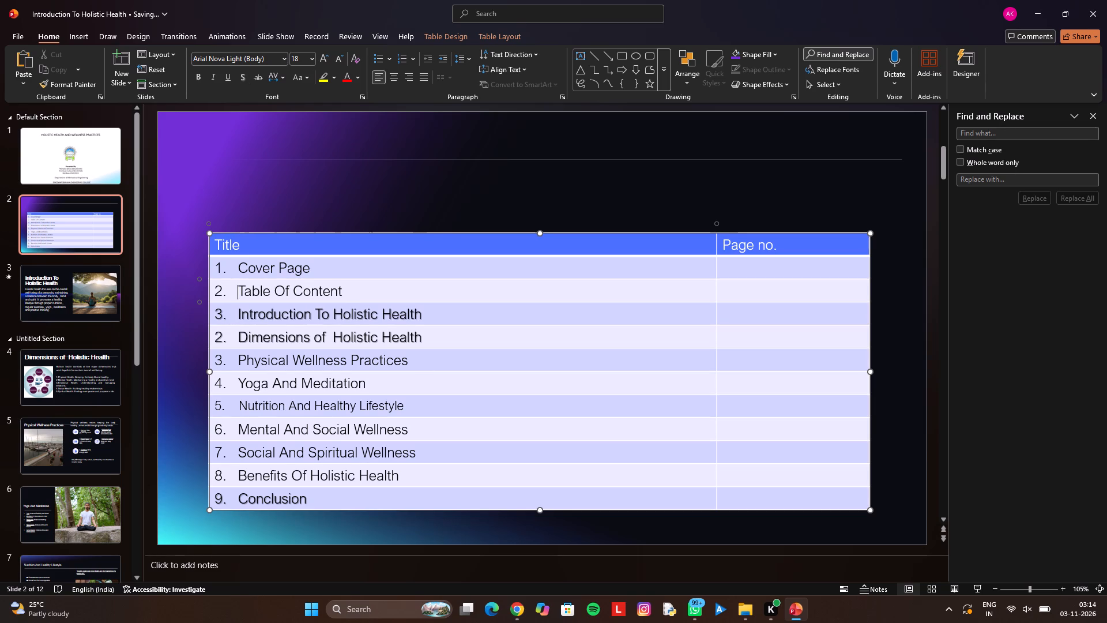
# Renumber the "Dimensions of Holistic Health" entry as 4, keeping three spaces before the title.
pyautogui.click(239, 340)
pyautogui.press('BackSpace')
pyautogui.press('BackSpace')
pyautogui.press('BackSpace')
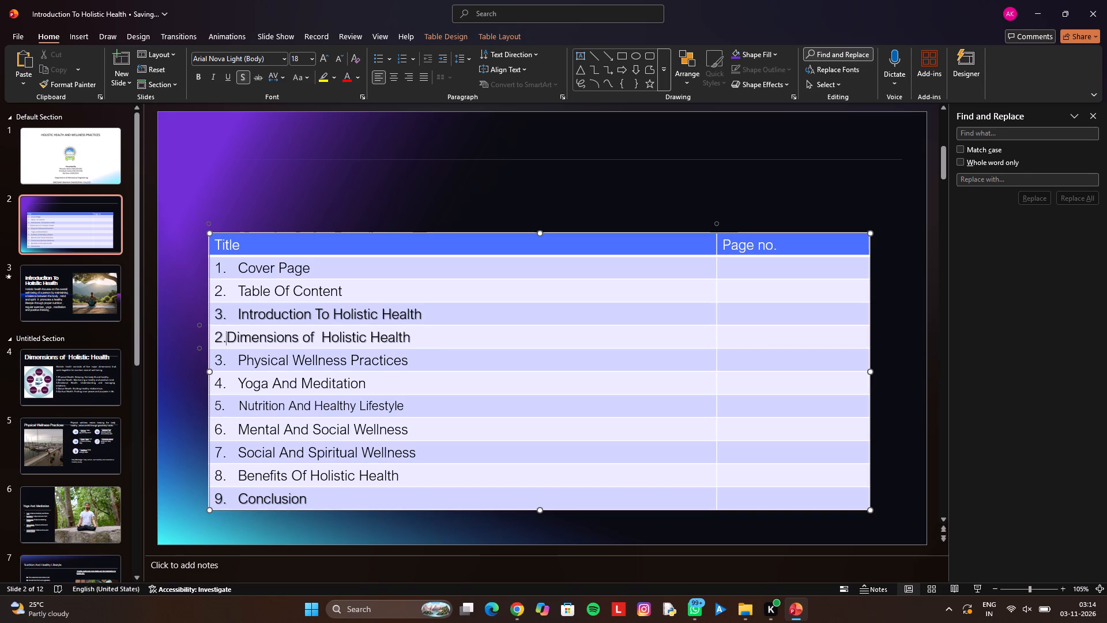
pyautogui.press('BackSpace')
pyautogui.press('BackSpace')
pyautogui.write('4.')
pyautogui.press('space')
pyautogui.press('space')
pyautogui.press('space')
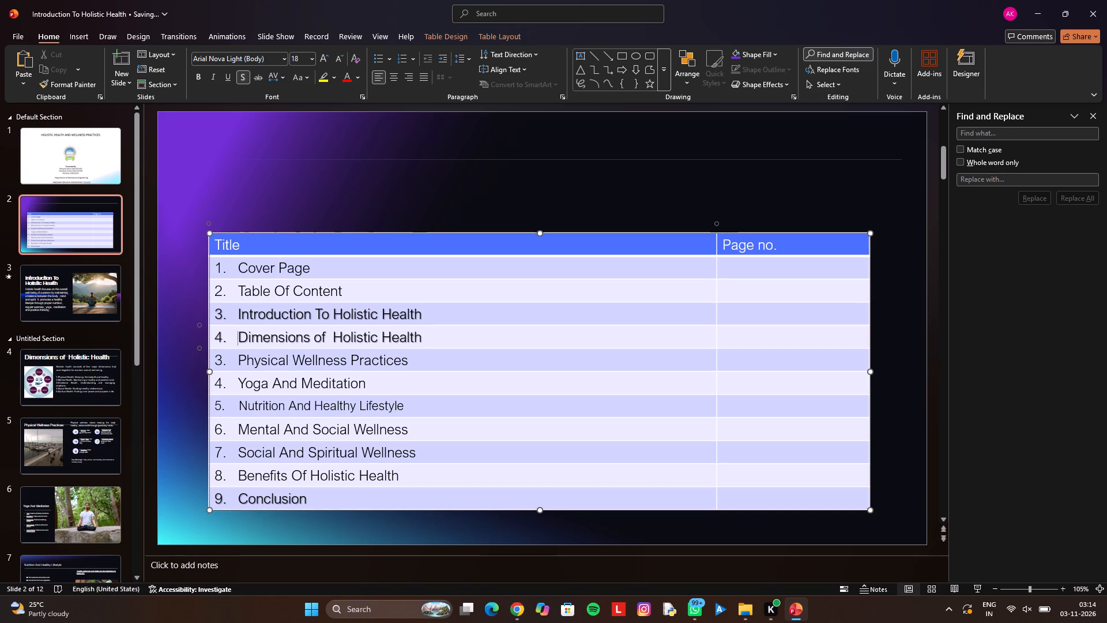
# Renumber the "Physical Wellness Practices" entry as 5.
pyautogui.click(227, 367)
pyautogui.press('BackSpace')
pyautogui.press('BackSpace')
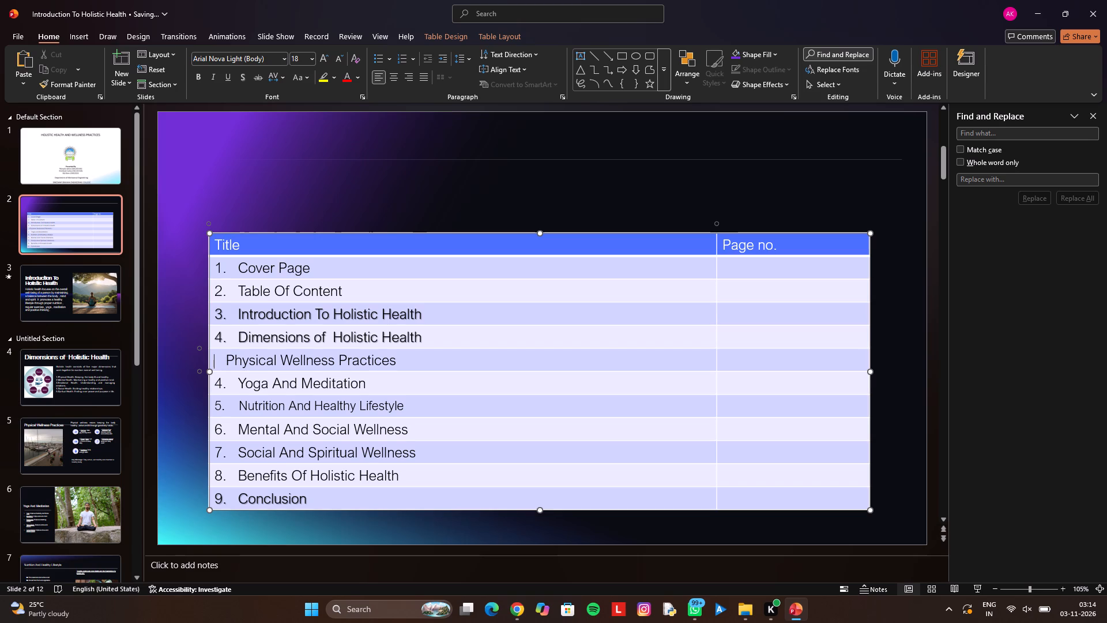
pyautogui.press('5')
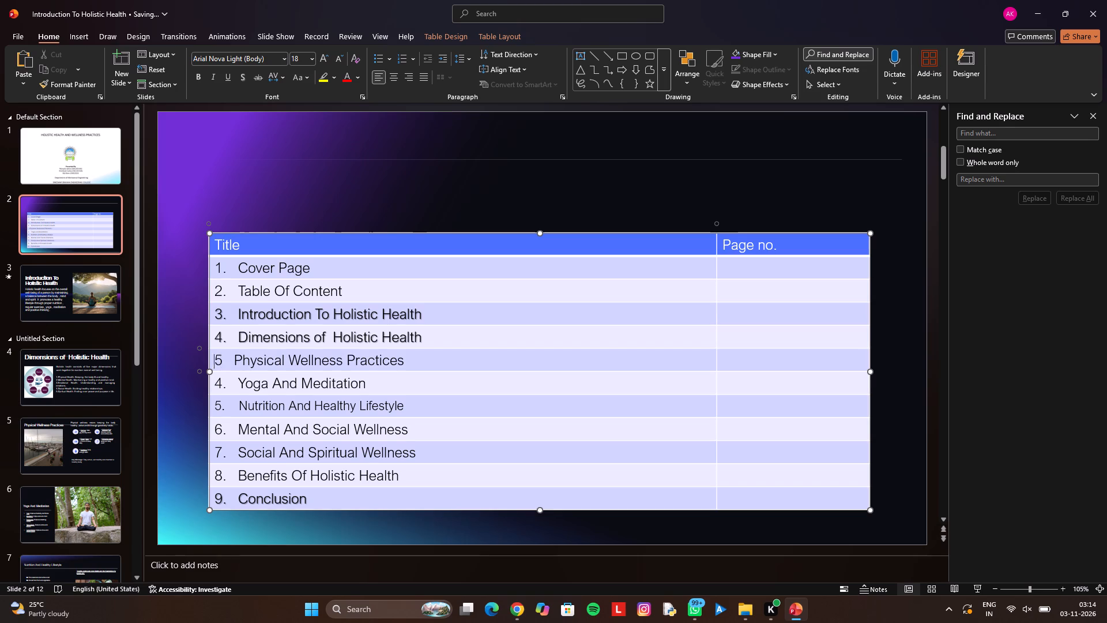
pyautogui.press('.')
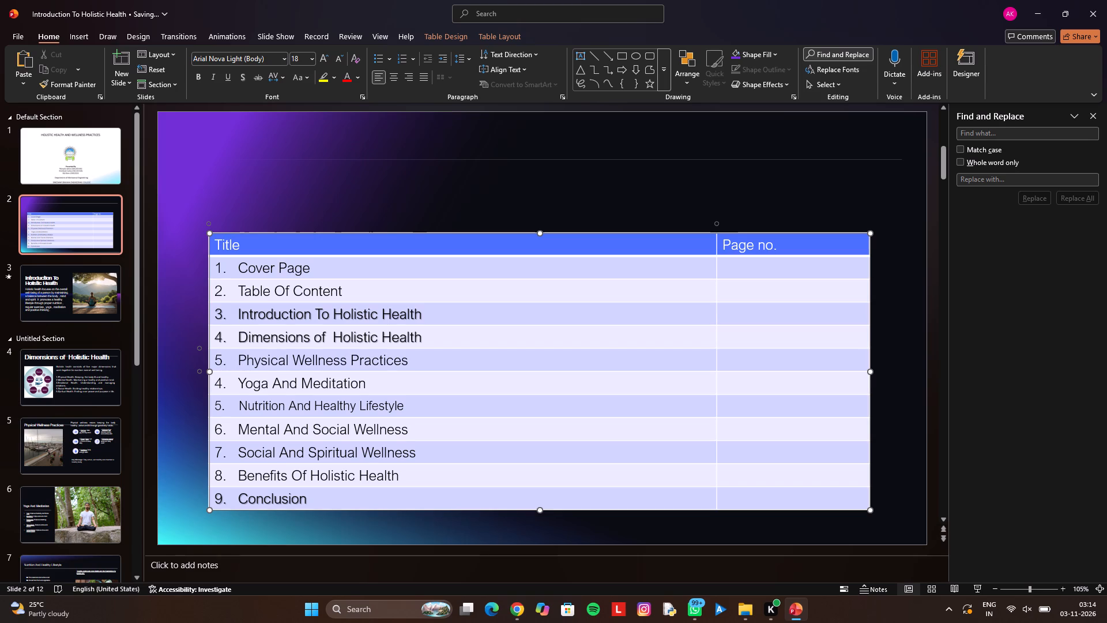
# Renumber the "Yoga And Meditation" entry as 6 and the "Nutrition And Healthy Lifestyle" entry as 7.
pyautogui.press('Down')
pyautogui.press('Left')
pyautogui.press('Left')
pyautogui.press('Right')
pyautogui.press('BackSpace')
pyautogui.press('6')
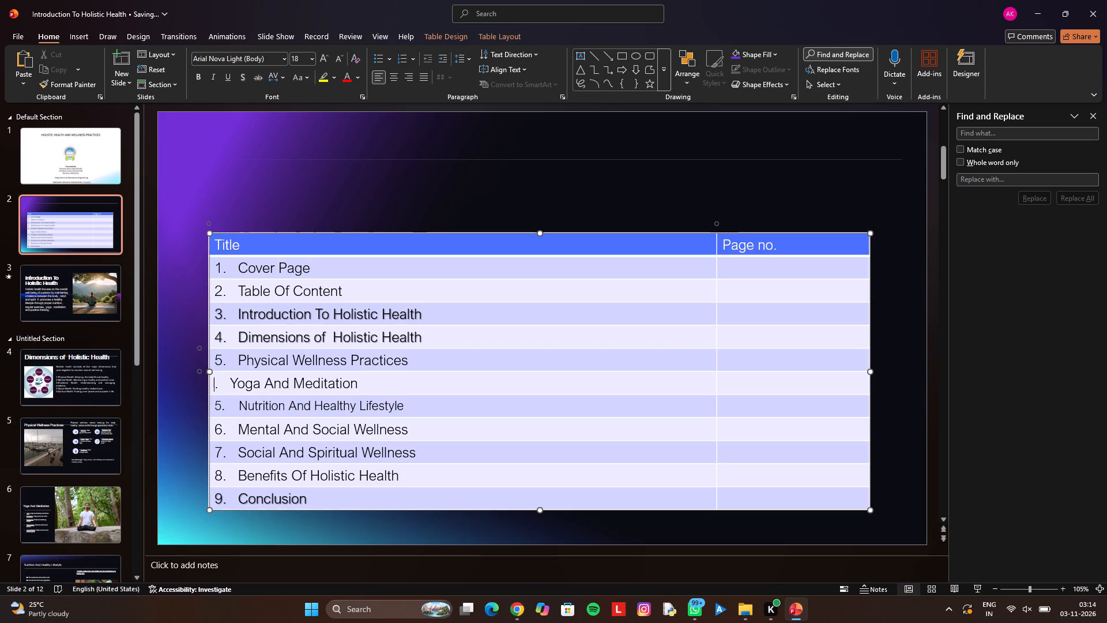
pyautogui.press('Down')
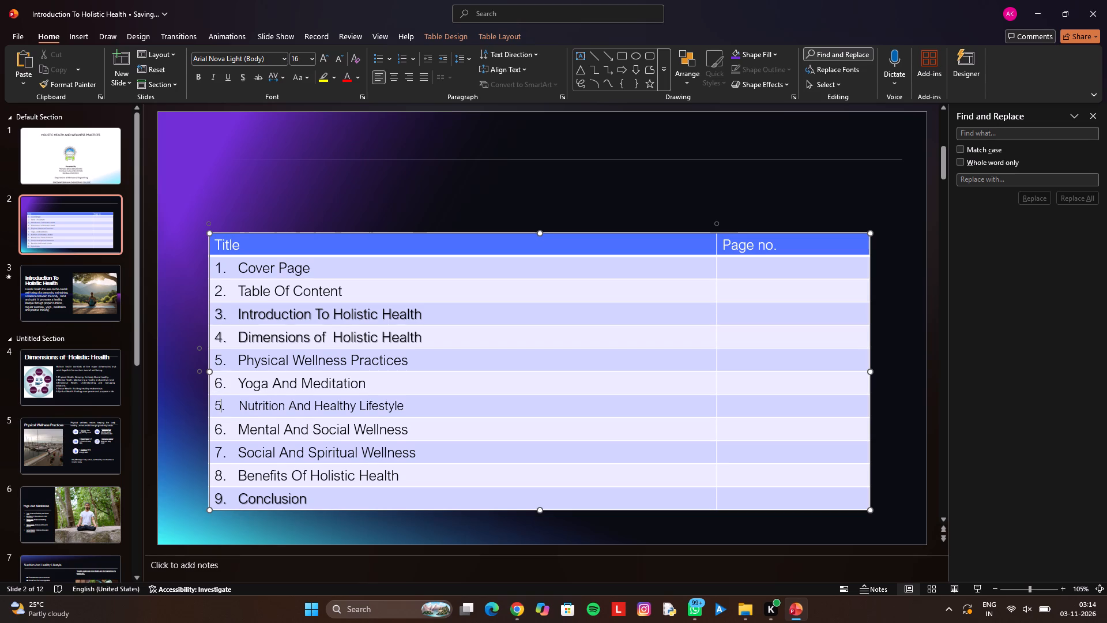
pyautogui.press('BackSpace')
pyautogui.press('7')
# Renumber the "Mental And Social Wellness" entry as 8 and the "Social And Spiritual Wellness" entry as 9.
pyautogui.press('Down')
pyautogui.press('BackSpace')
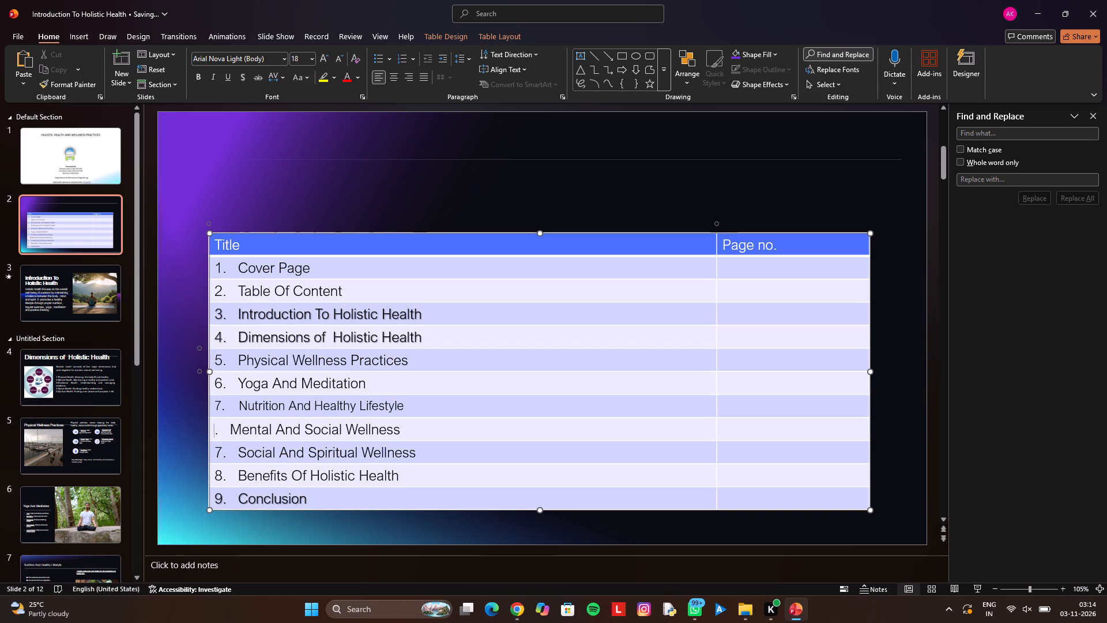
pyautogui.press('8')
pyautogui.press('Down')
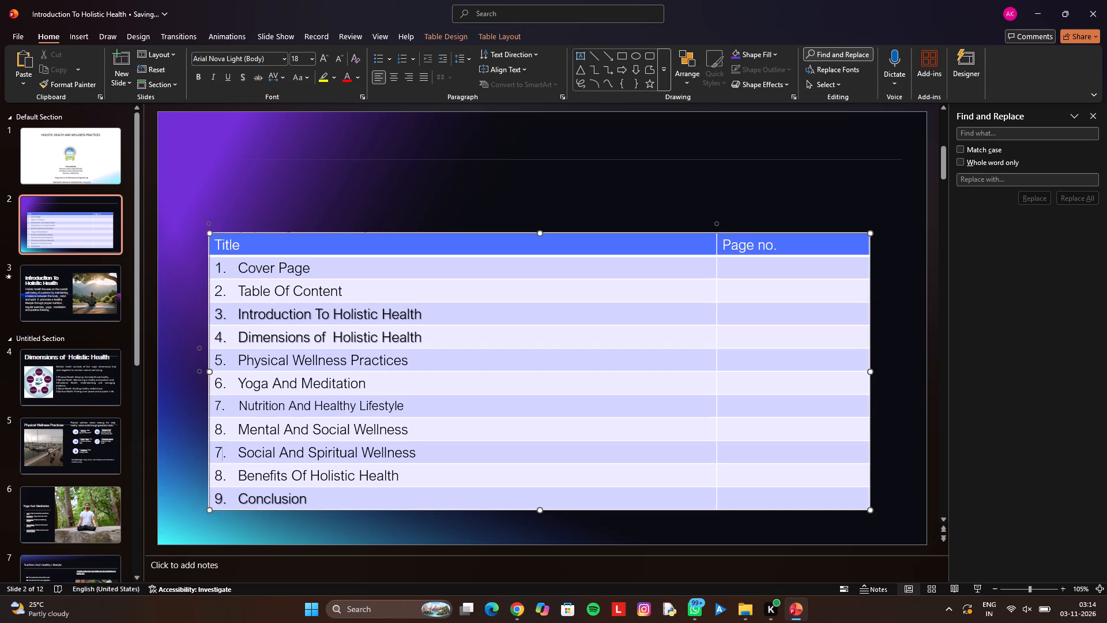
pyautogui.press('BackSpace')
pyautogui.press('9')
# Renumber the "Benefits Of Holistic Health" entry as 10 and the "Conclusion" entry as 11.
pyautogui.press('Down')
pyautogui.press('BackSpace')
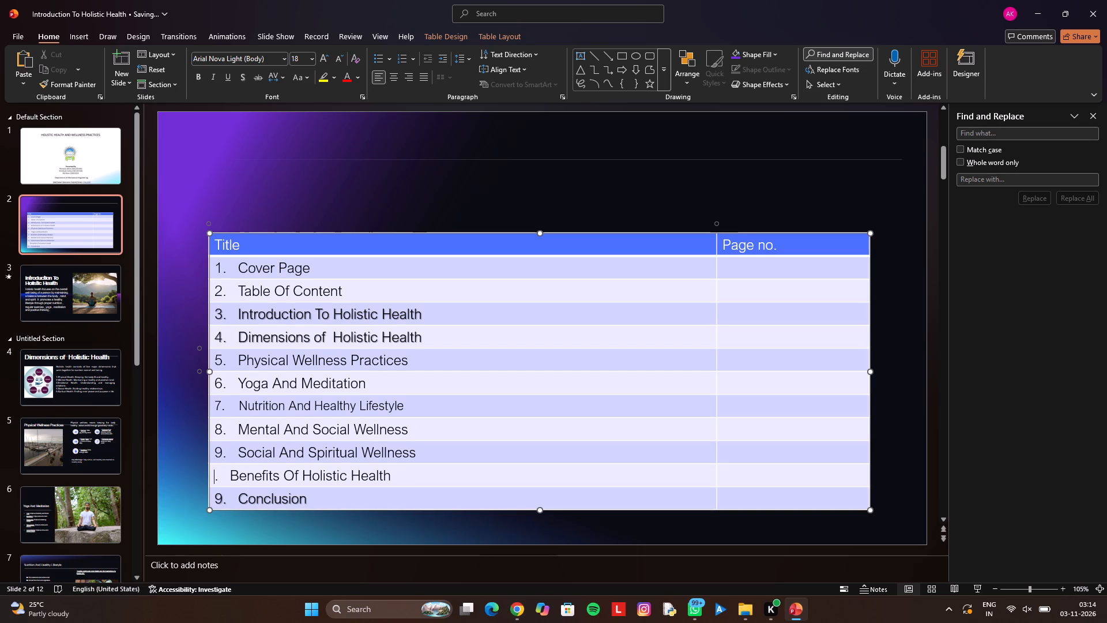
pyautogui.press('1')
pyautogui.press('0')
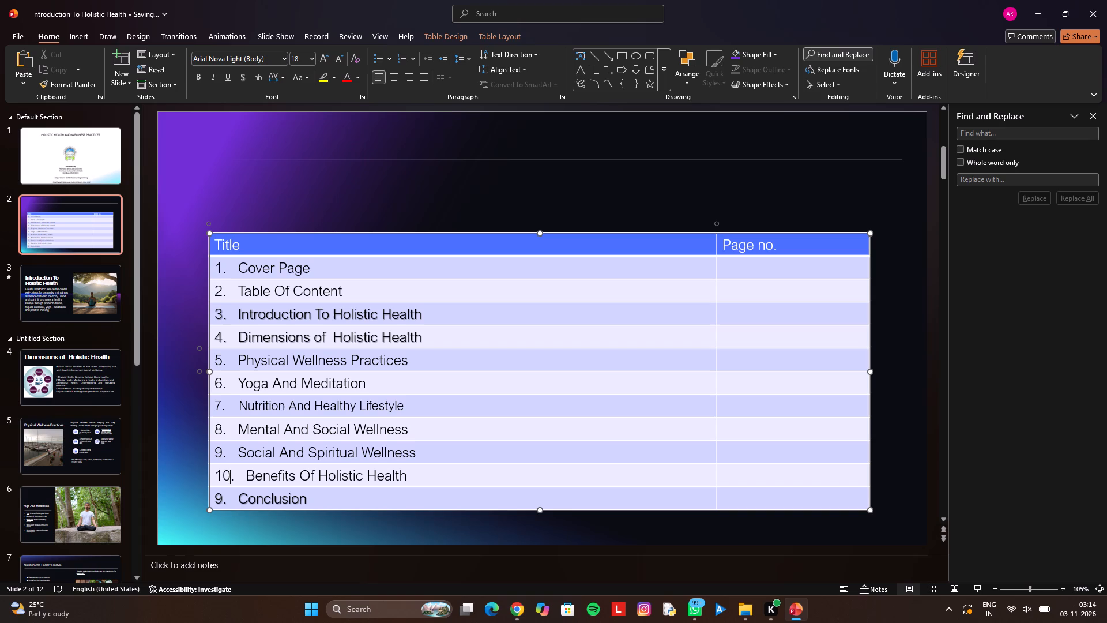
pyautogui.press('Down')
pyautogui.press('Left')
pyautogui.press('Left')
pyautogui.press('BackSpace')
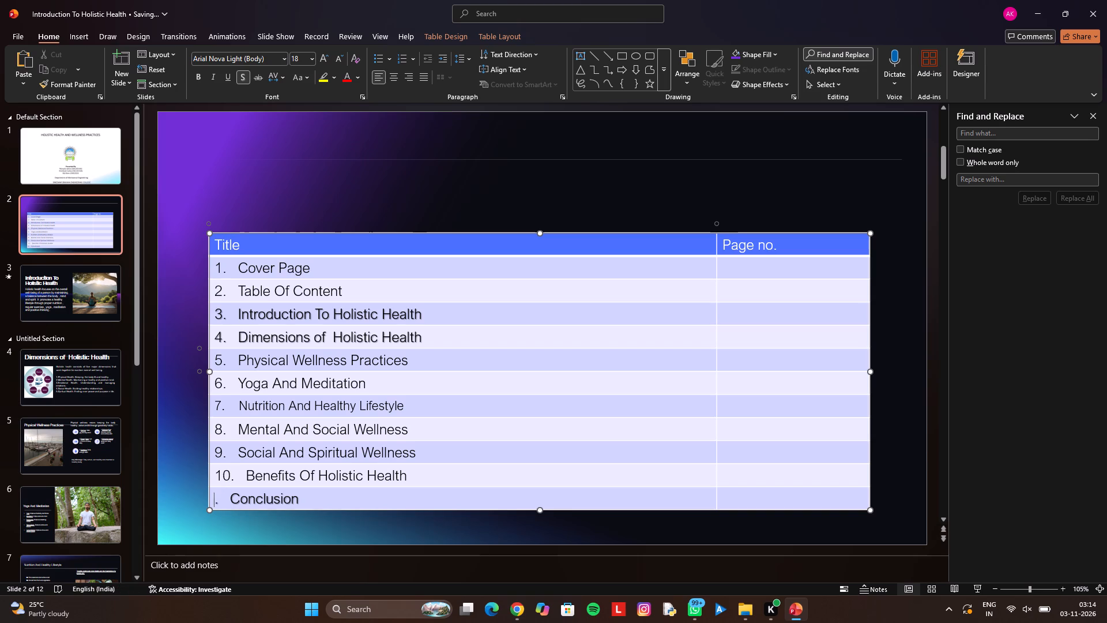
pyautogui.write('11')
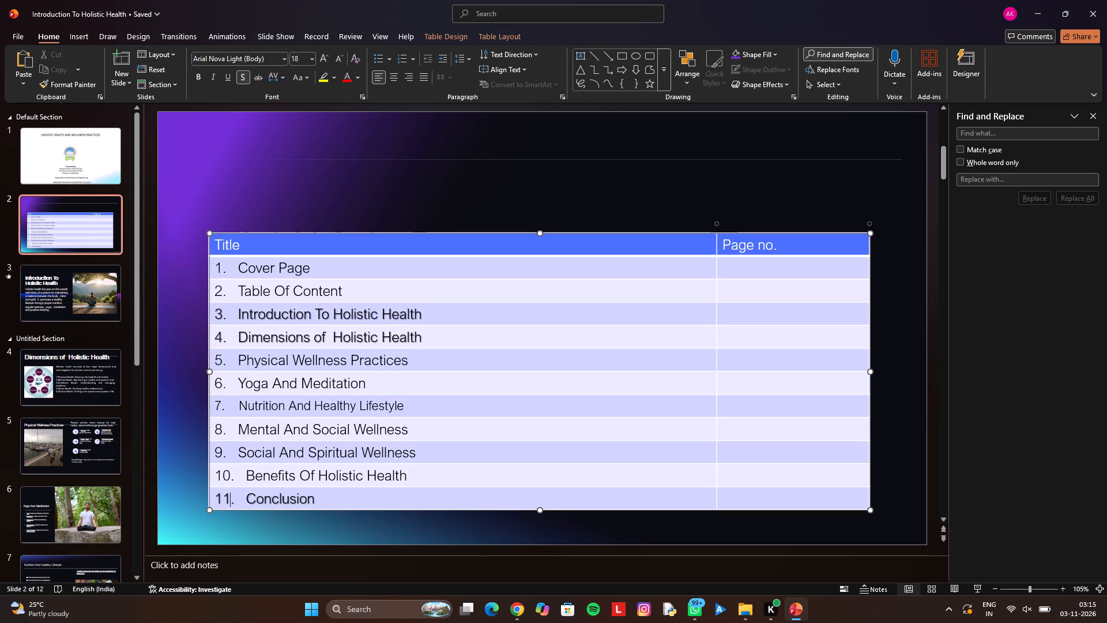
# Enter page number 1 for the "Cover Page" row and right-align it in its cell.
pyautogui.click(800, 263)
pyautogui.press('1')
pyautogui.click(410, 78)
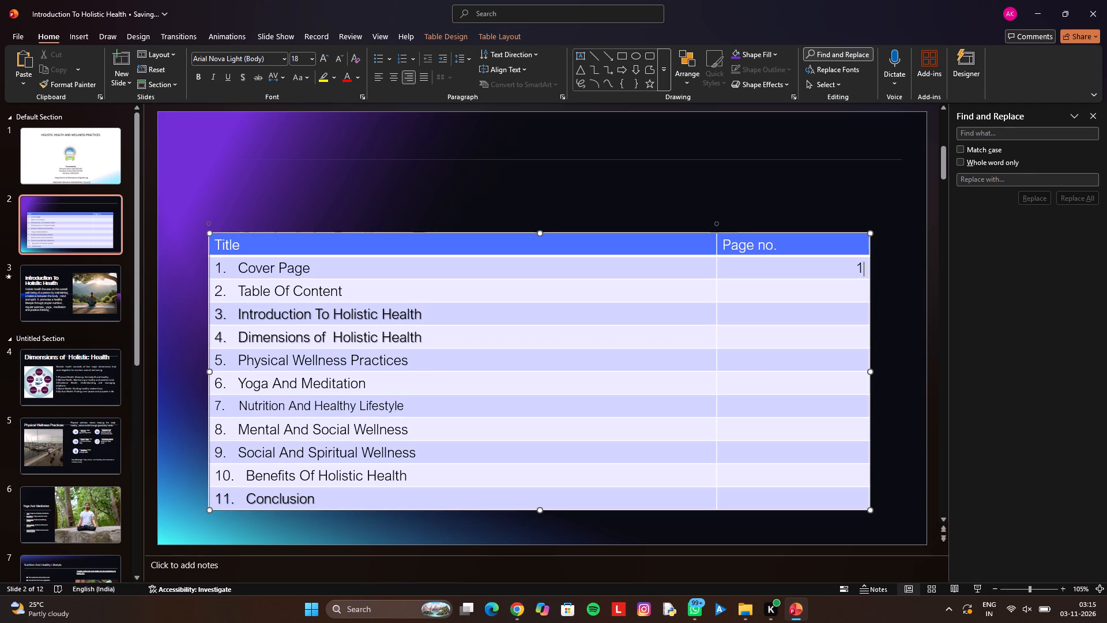
# Fill in page numbers 2 to 5 for the rows from "Table Of Content" to "Physical Wellness Practices".
pyautogui.click(744, 297)
pyautogui.press('2')
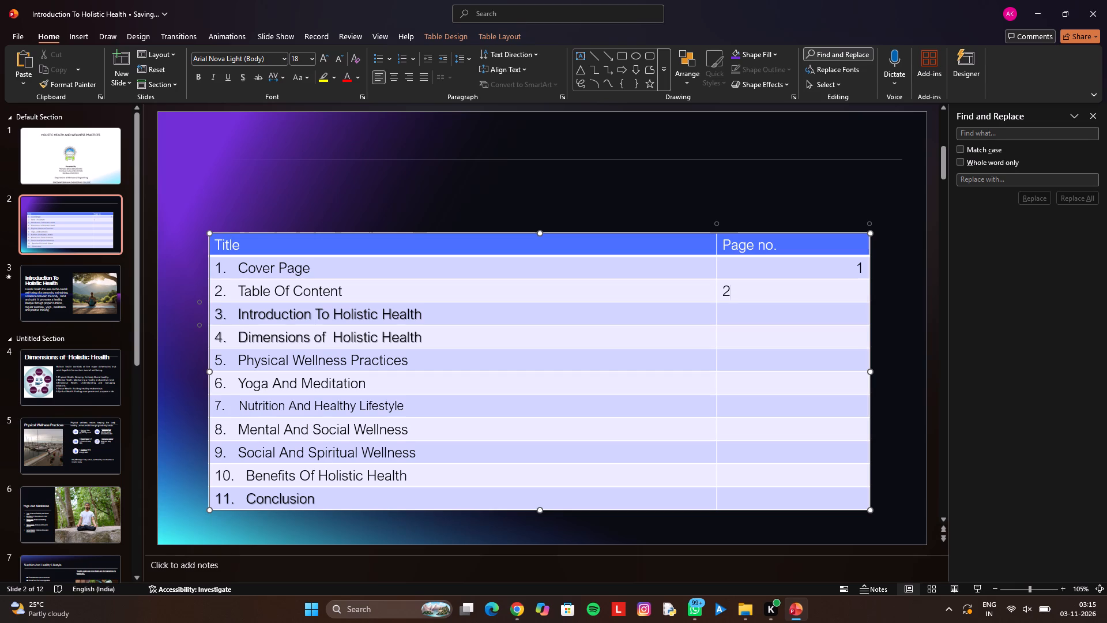
pyautogui.click(751, 320)
pyautogui.press('3')
pyautogui.click(751, 343)
pyautogui.press('3')
pyautogui.press('BackSpace')
pyautogui.press('4')
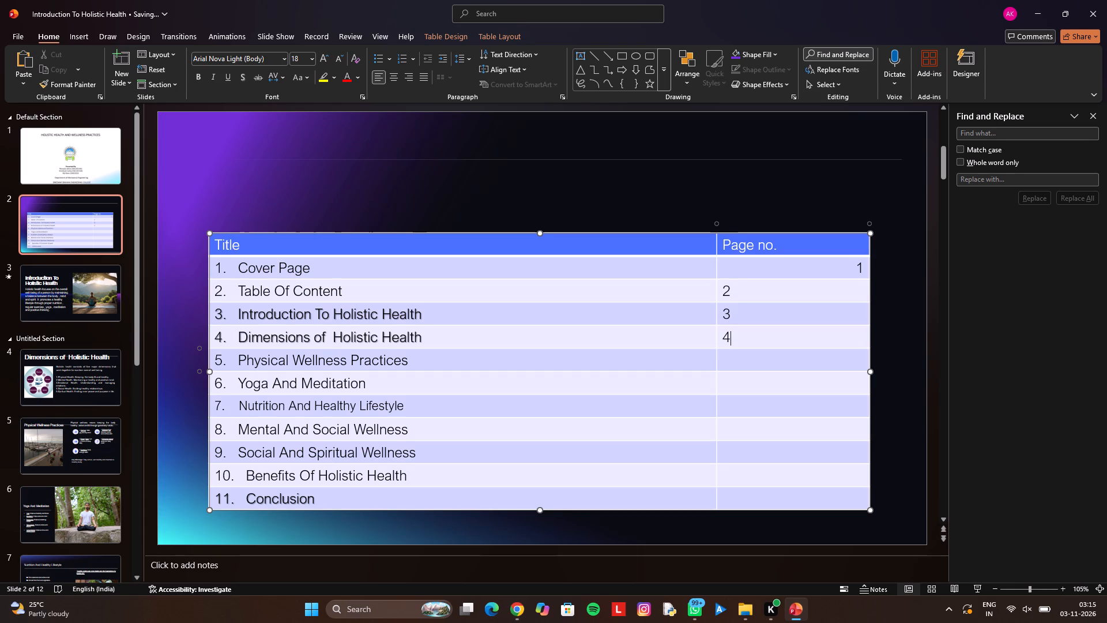
pyautogui.click(741, 359)
pyautogui.press('5')
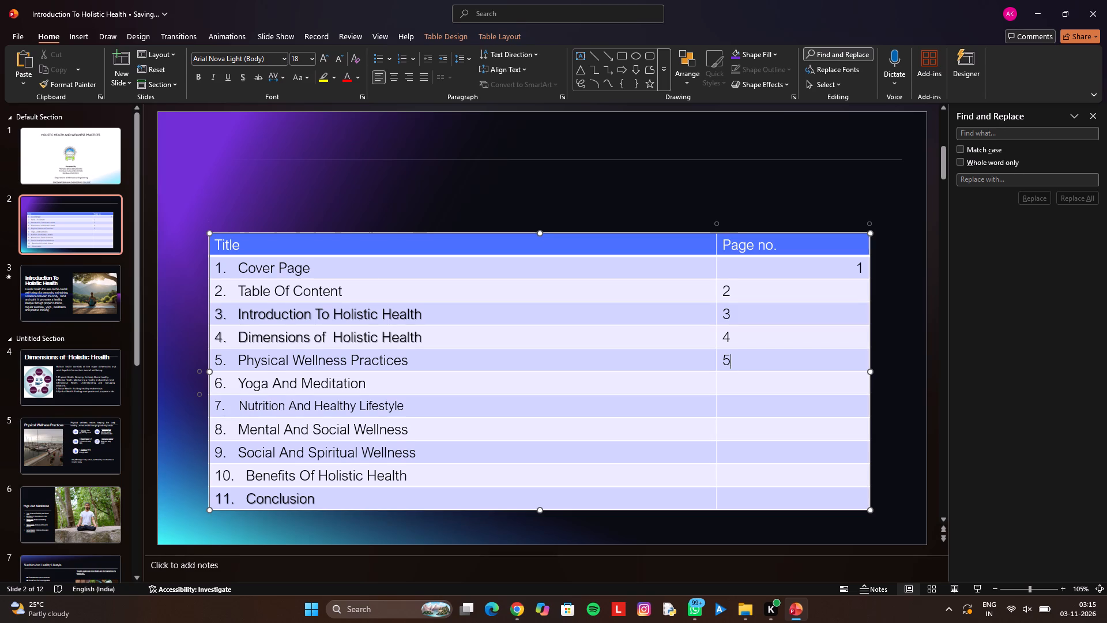
# Fill in page numbers 6 to 11 for the rows from "Yoga And Meditation" to "Conclusion".
pyautogui.click(737, 392)
pyautogui.press('6')
pyautogui.click(732, 415)
pyautogui.press('7')
pyautogui.click(726, 432)
pyautogui.press('8')
pyautogui.click(726, 449)
pyautogui.press('9')
pyautogui.click(733, 472)
pyautogui.press('1')
pyautogui.press('0')
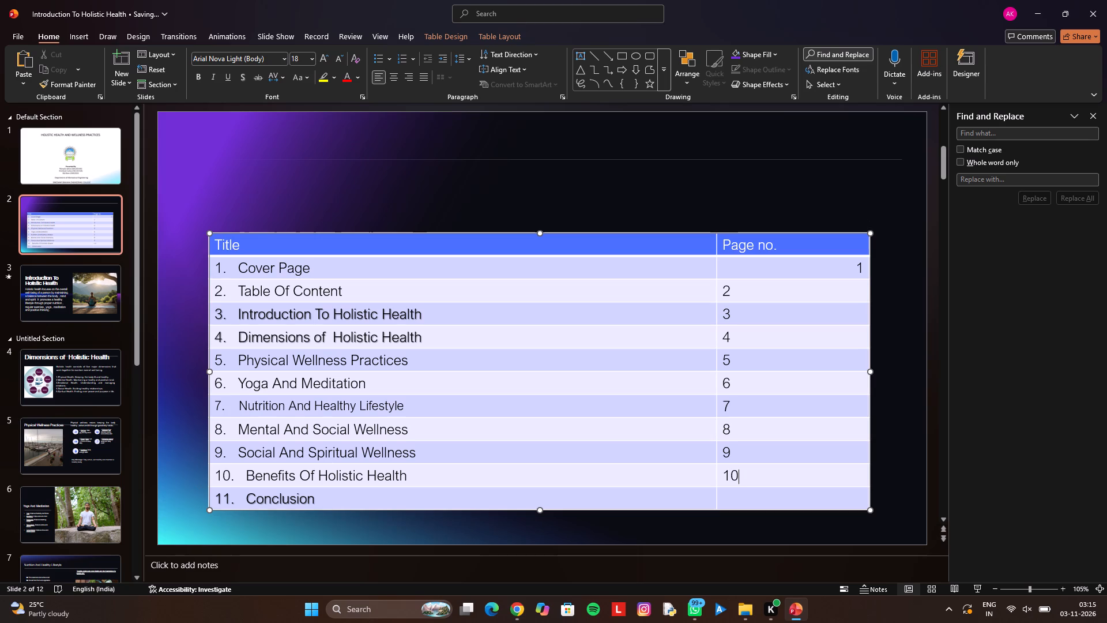
pyautogui.click(731, 505)
pyautogui.press('1')
pyautogui.press('1')
# Right-align page numbers 2 to 11 in the "Page no." column to match the Cover Page row.
pyautogui.moveTo(718, 286); pyautogui.dragTo(859, 509)
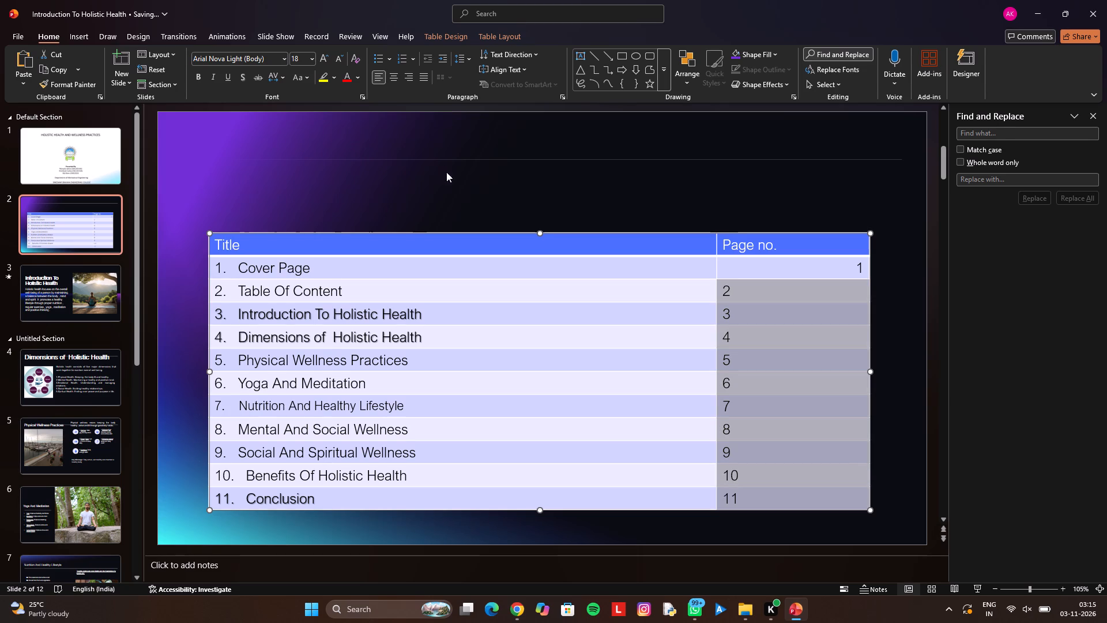
pyautogui.click(413, 74)
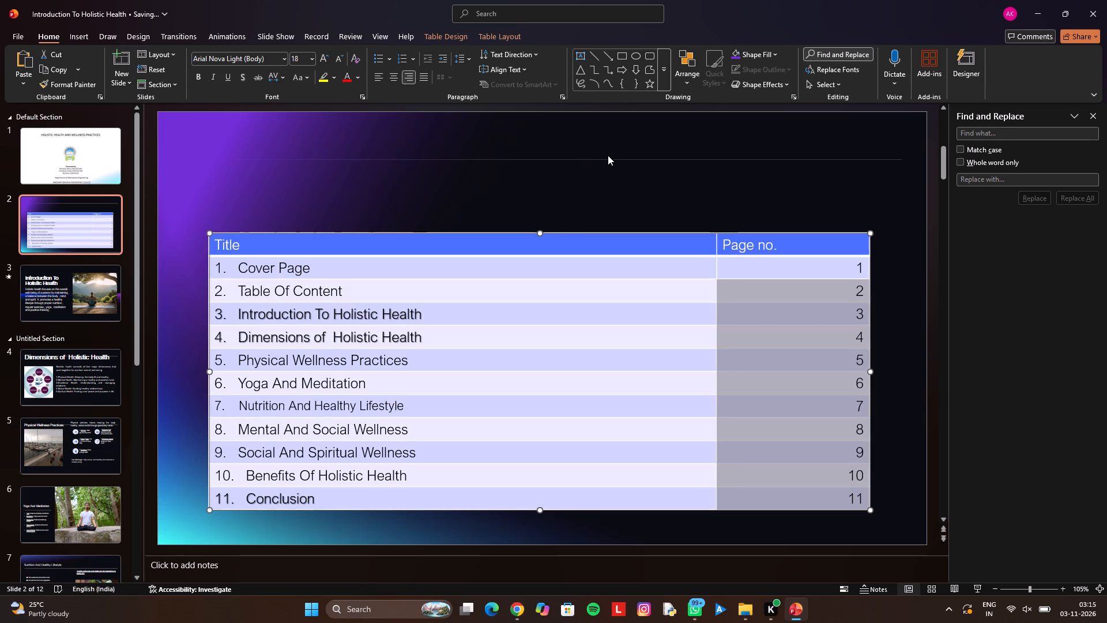
pyautogui.click(608, 155)
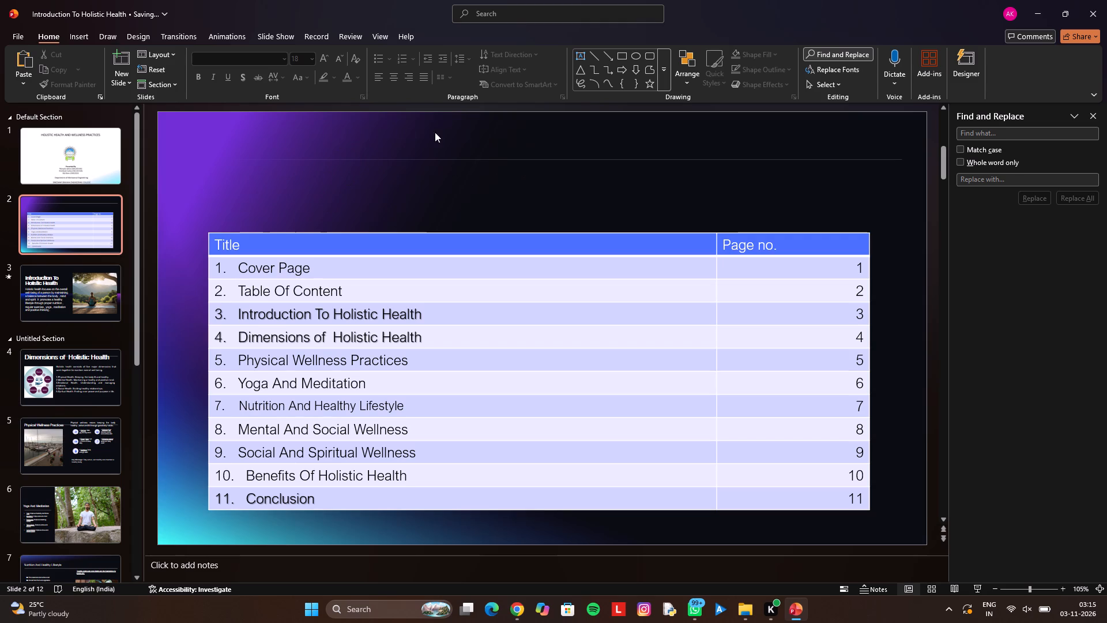
# Insert an empty text box centred above the contents table, about half the table's width, ready for a heading.
pyautogui.doubleClick(578, 58)
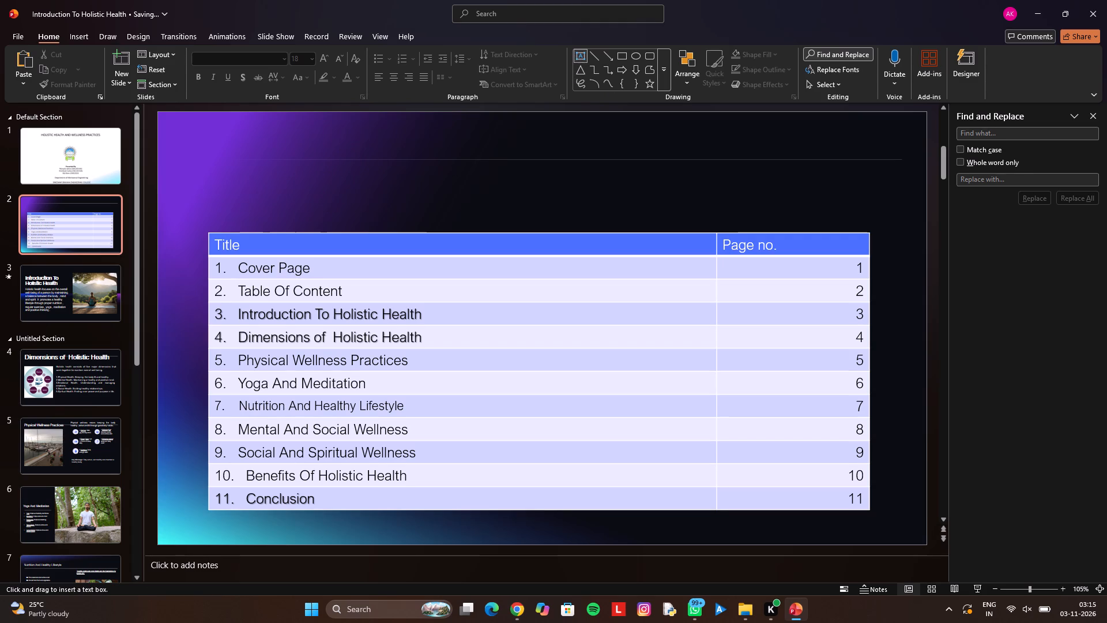
pyautogui.click(345, 167)
pyautogui.moveTo(355, 174); pyautogui.dragTo(544, 191)
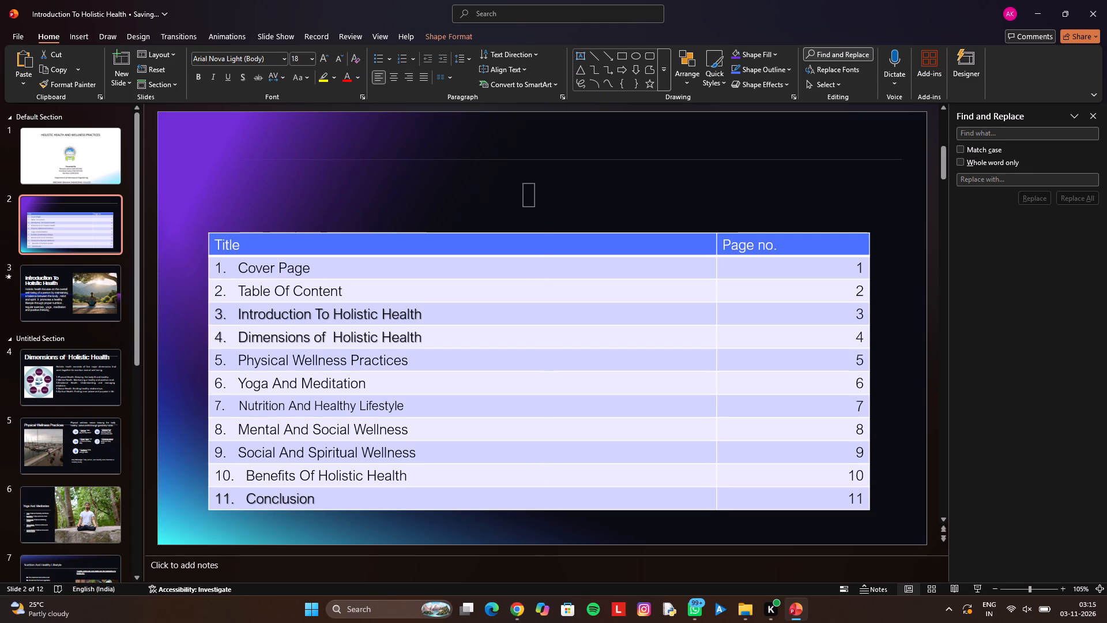
pyautogui.moveTo(544, 191); pyautogui.dragTo(375, 181)
pyautogui.moveTo(378, 184); pyautogui.dragTo(605, 182)
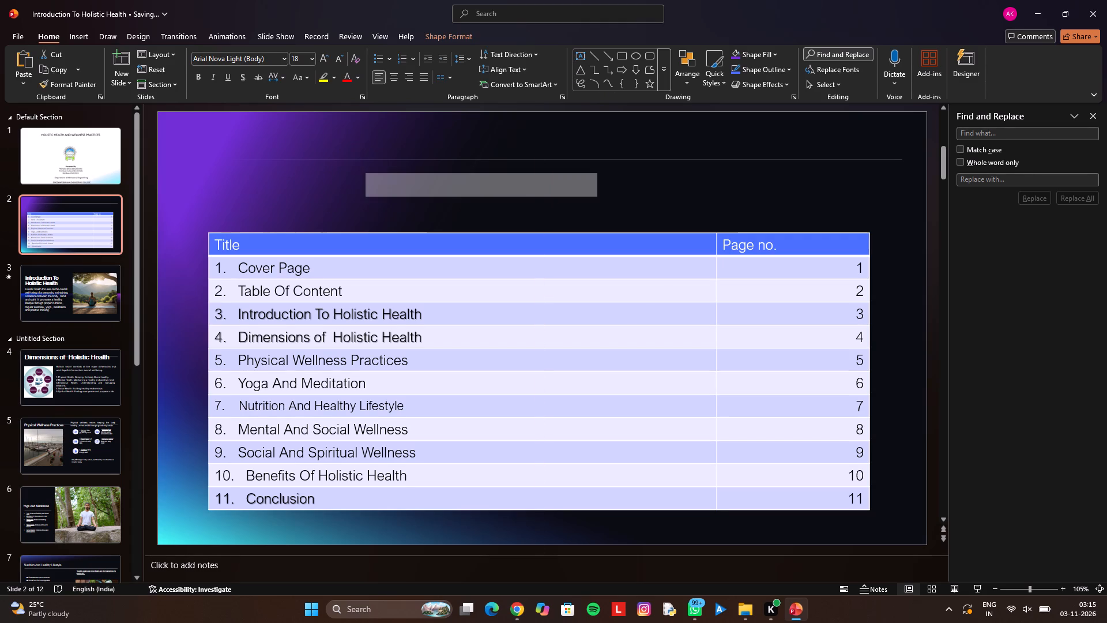
pyautogui.moveTo(605, 182); pyautogui.dragTo(694, 205)
pyautogui.moveTo(530, 173); pyautogui.dragTo(528, 151)
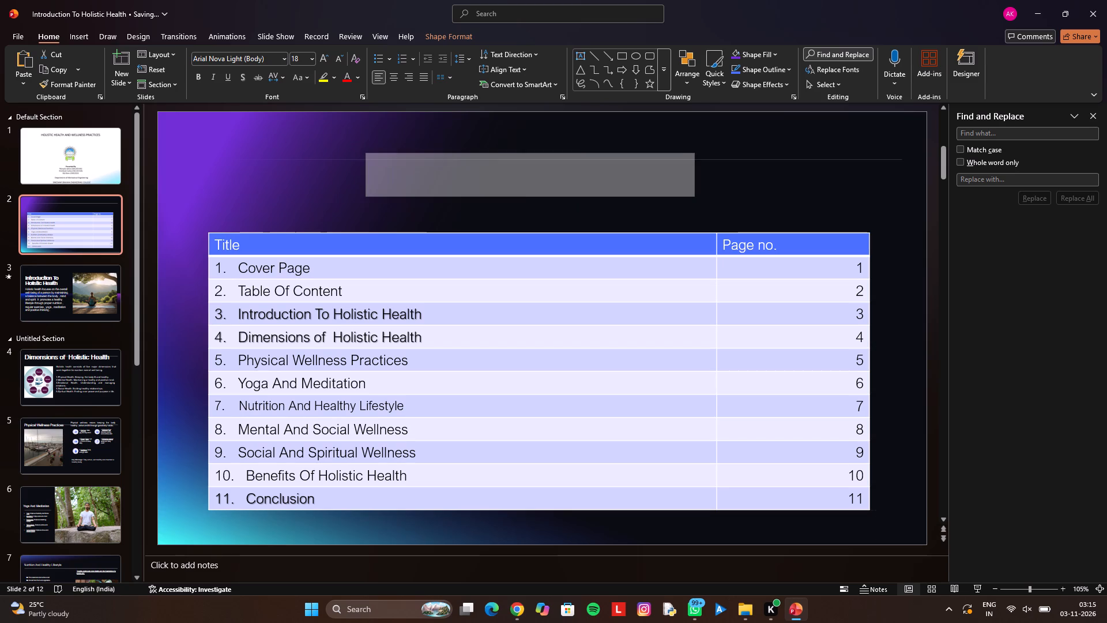
pyautogui.moveTo(528, 151); pyautogui.dragTo(528, 143)
pyautogui.click(489, 178)
pyautogui.click(484, 182)
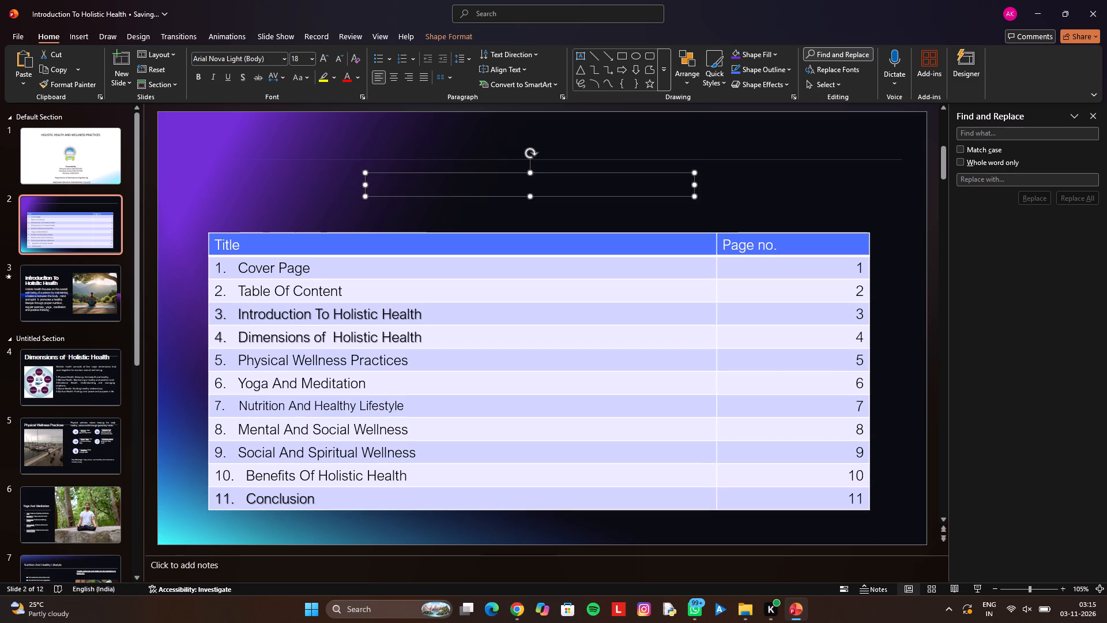
# Enter the heading "TABLE OF CONTENT" in the empty text box and centre-align it.
pyautogui.hotkey('shift', 't')
pyautogui.write('AB')
pyautogui.write('LE')
pyautogui.press('space')
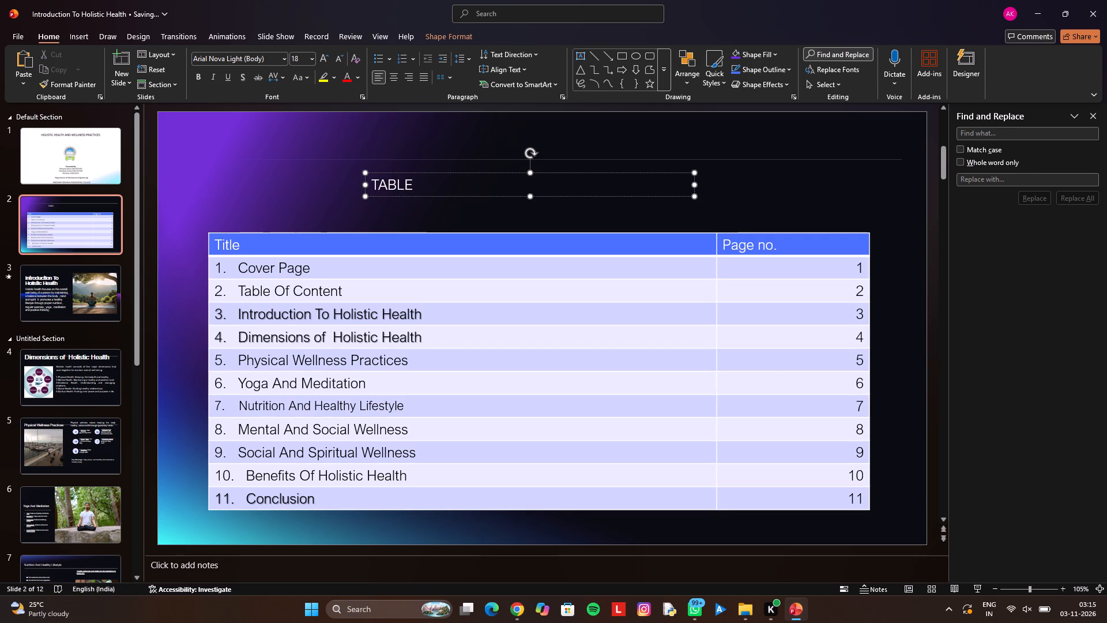
pyautogui.write('OF')
pyautogui.press('space')
pyautogui.write('CONTENT')
pyautogui.click(391, 76)
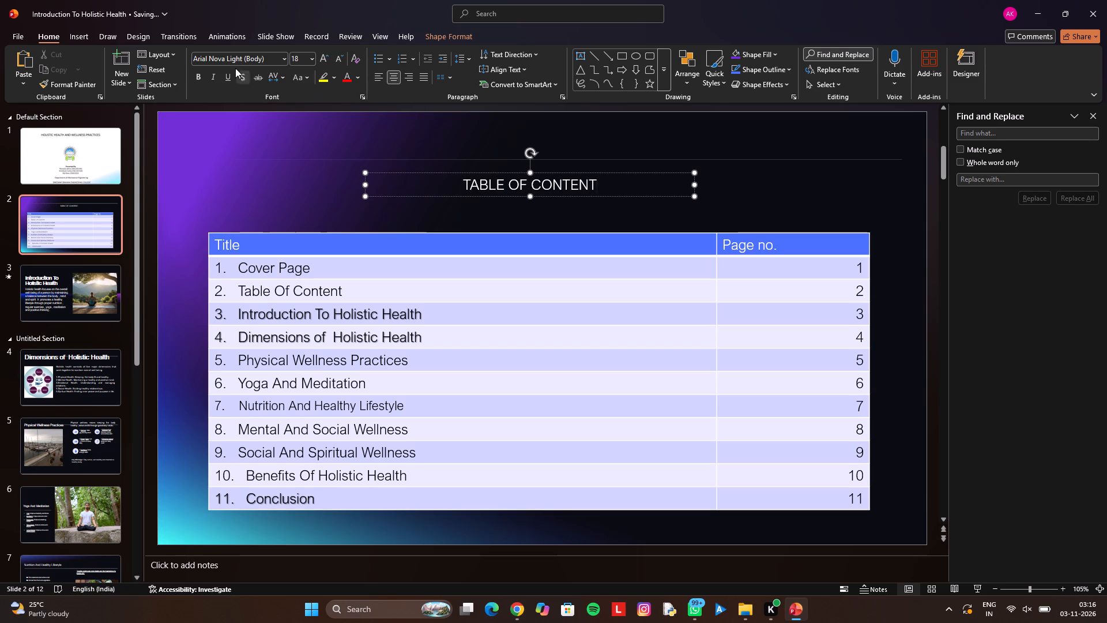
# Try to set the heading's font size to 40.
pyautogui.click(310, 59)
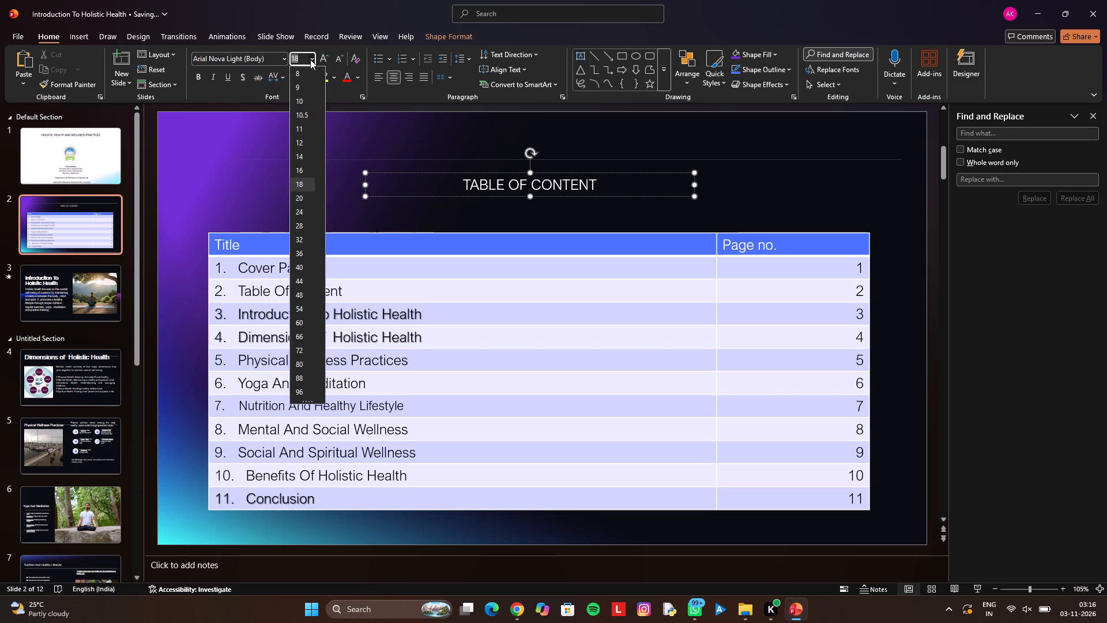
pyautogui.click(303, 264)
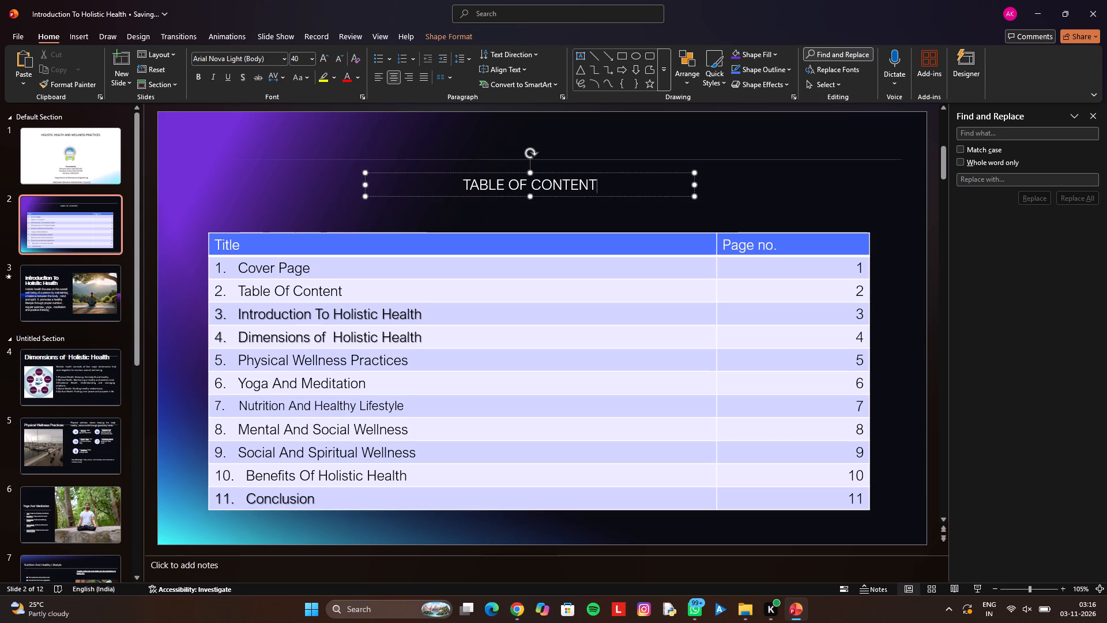
# Move the heading text box slightly up the slide and widen it by about a tenth.
pyautogui.moveTo(529, 170); pyautogui.dragTo(532, 153)
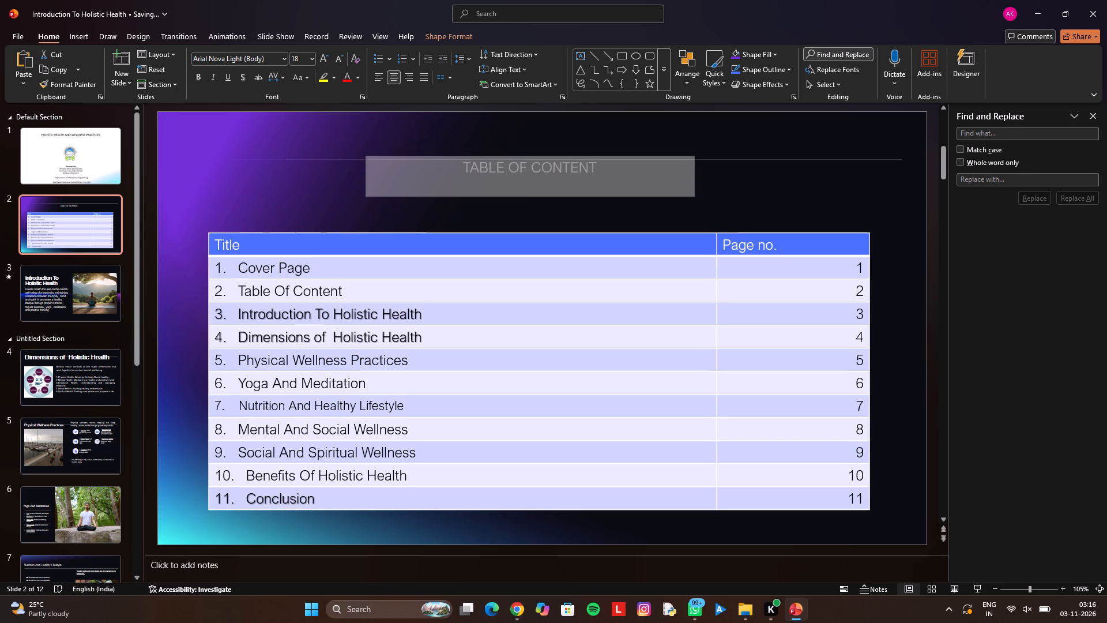
pyautogui.moveTo(532, 153); pyautogui.dragTo(530, 140)
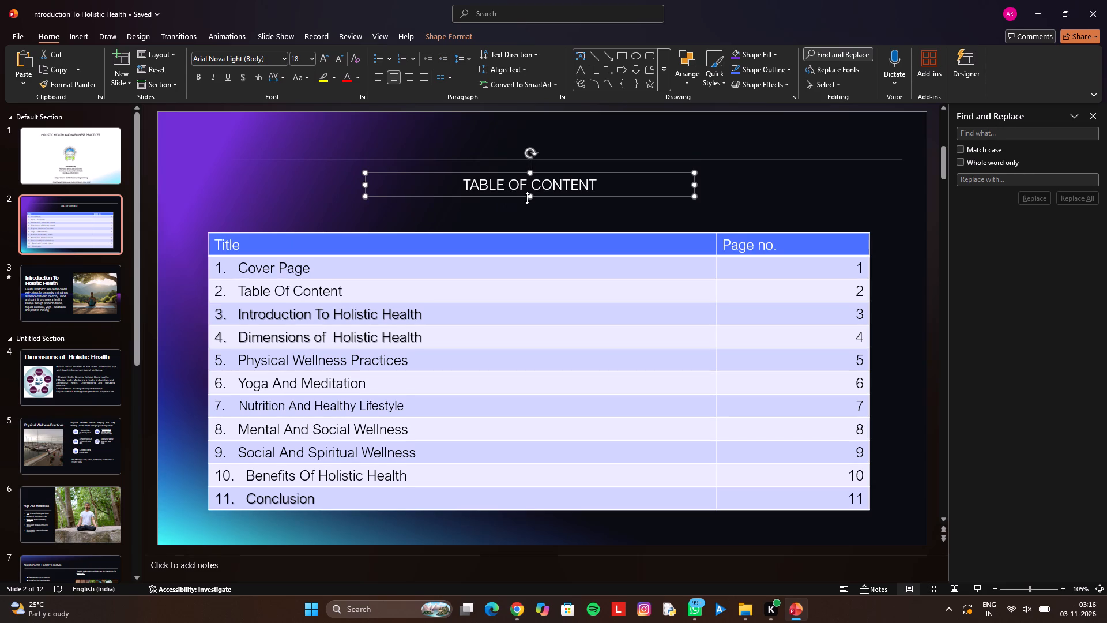
pyautogui.moveTo(530, 197); pyautogui.dragTo(524, 228)
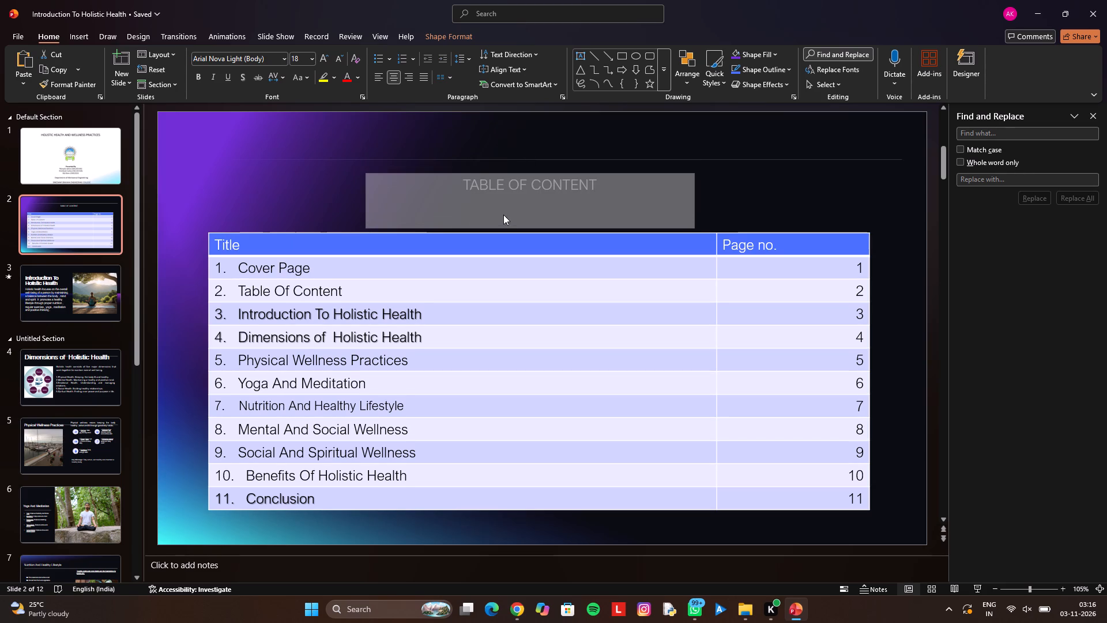
pyautogui.moveTo(490, 198); pyautogui.dragTo(485, 183)
pyautogui.moveTo(526, 185); pyautogui.dragTo(528, 212)
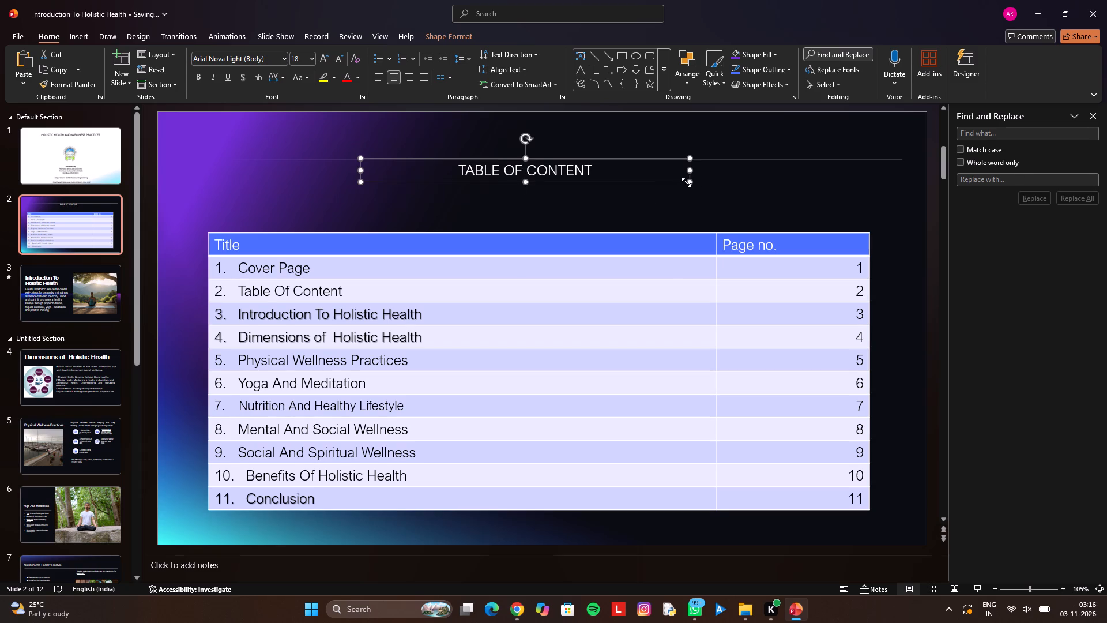
pyautogui.click(686, 182)
pyautogui.moveTo(688, 184); pyautogui.dragTo(723, 215)
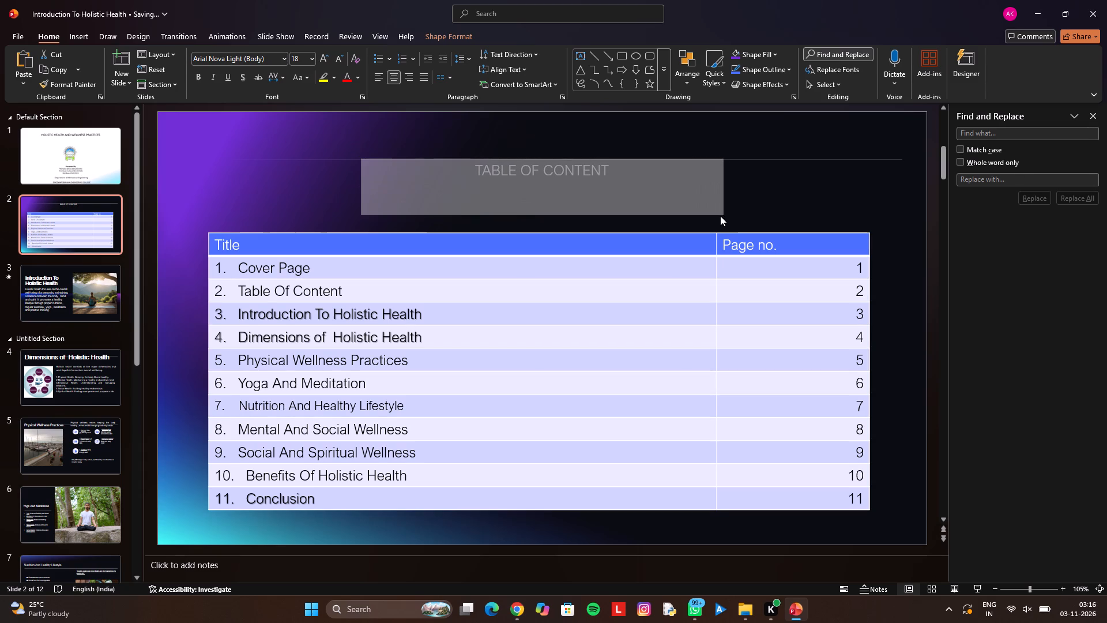
pyautogui.moveTo(540, 183); pyautogui.dragTo(540, 198)
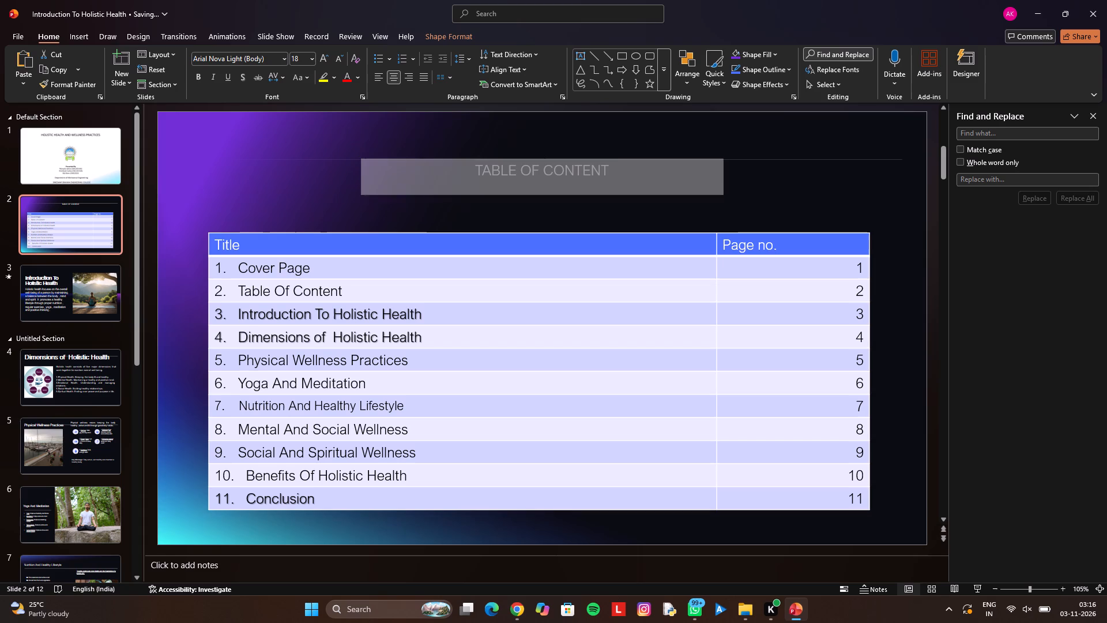
pyautogui.moveTo(540, 198); pyautogui.dragTo(540, 212)
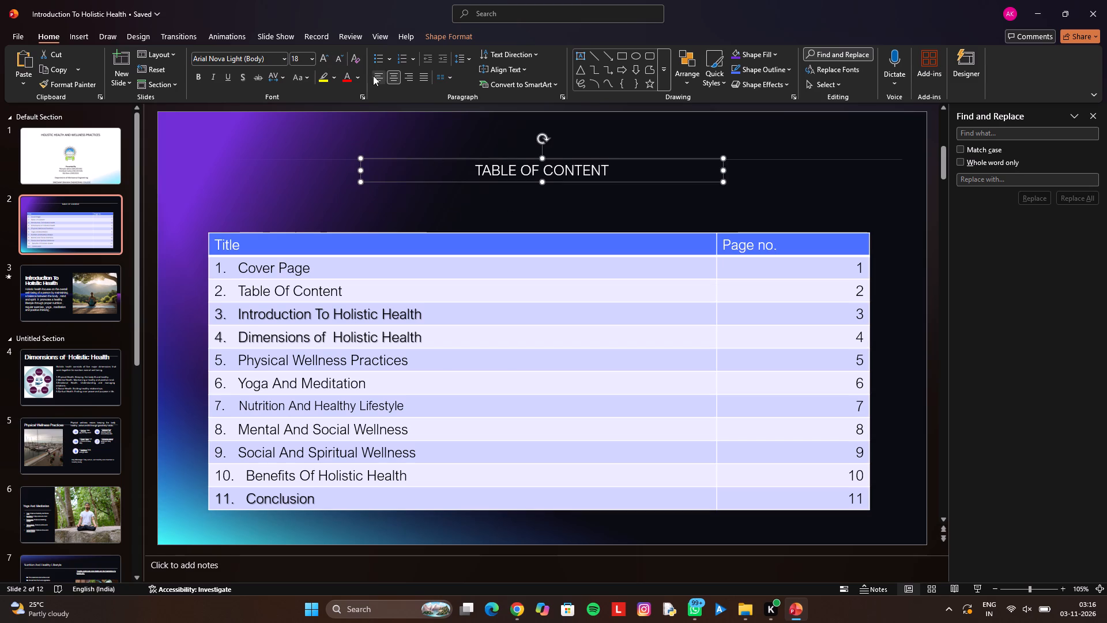
# Make the "TABLE OF CONTENT" heading bold at font size 40.
pyautogui.click(193, 77)
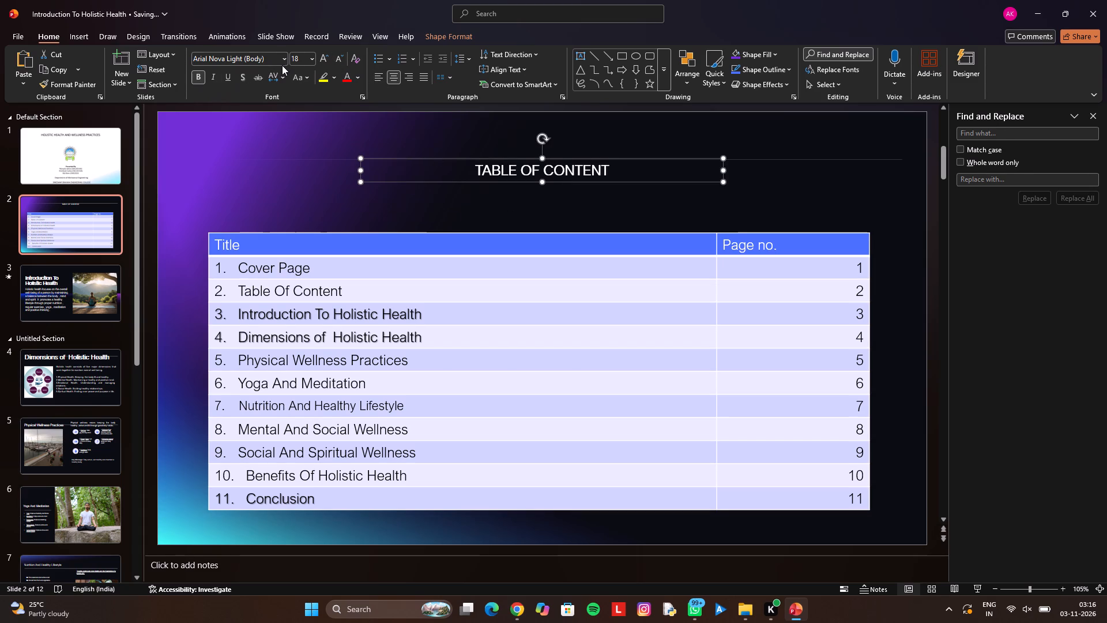
pyautogui.click(310, 59)
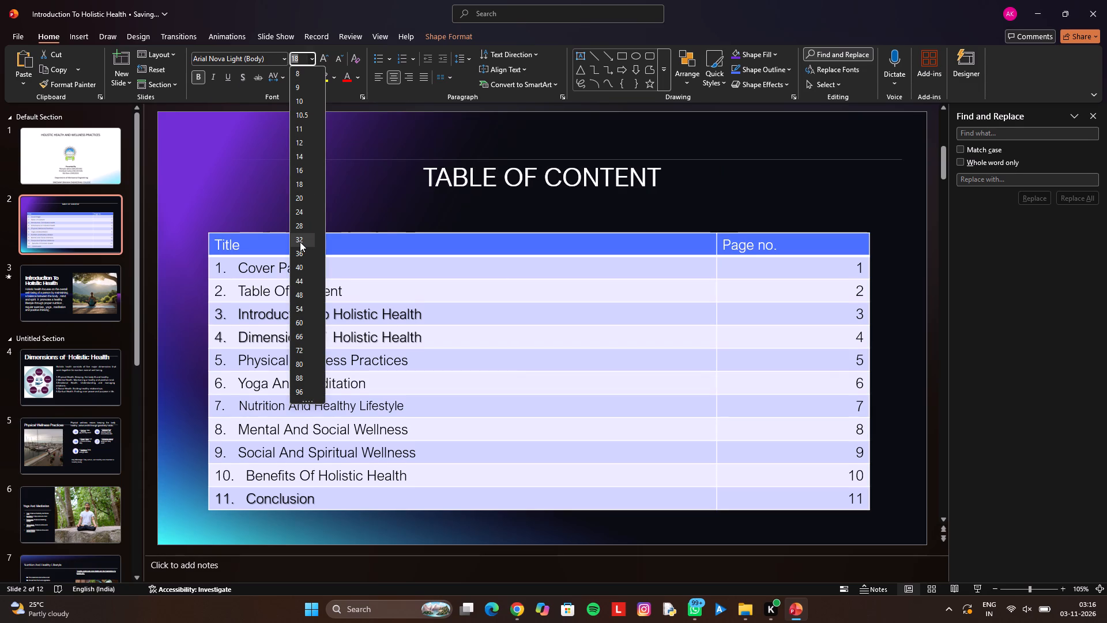
pyautogui.click(303, 262)
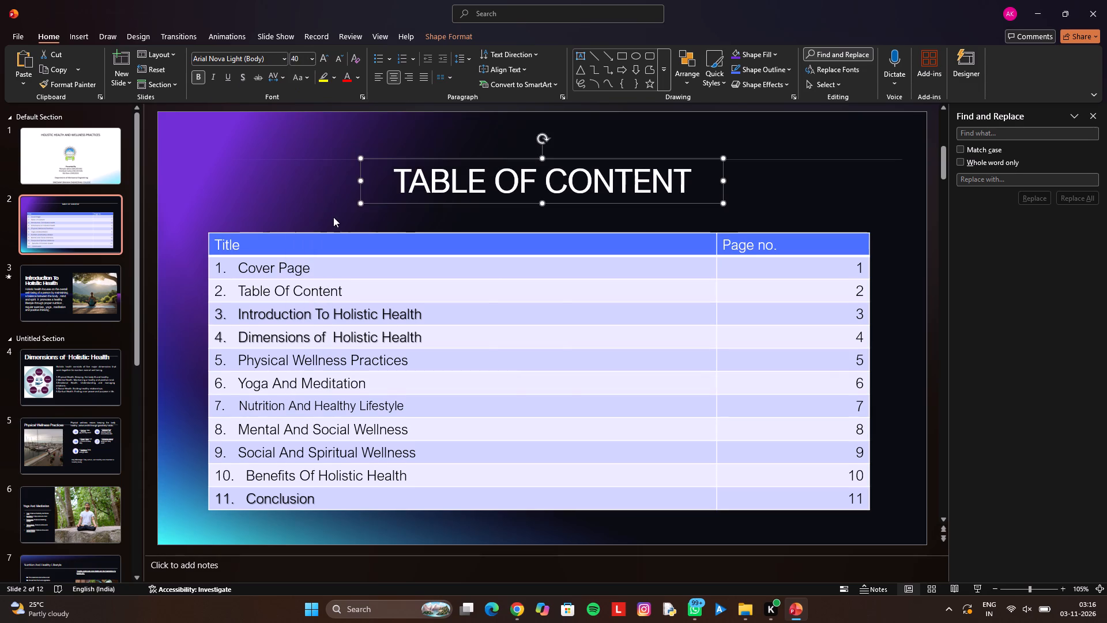
pyautogui.click(315, 198)
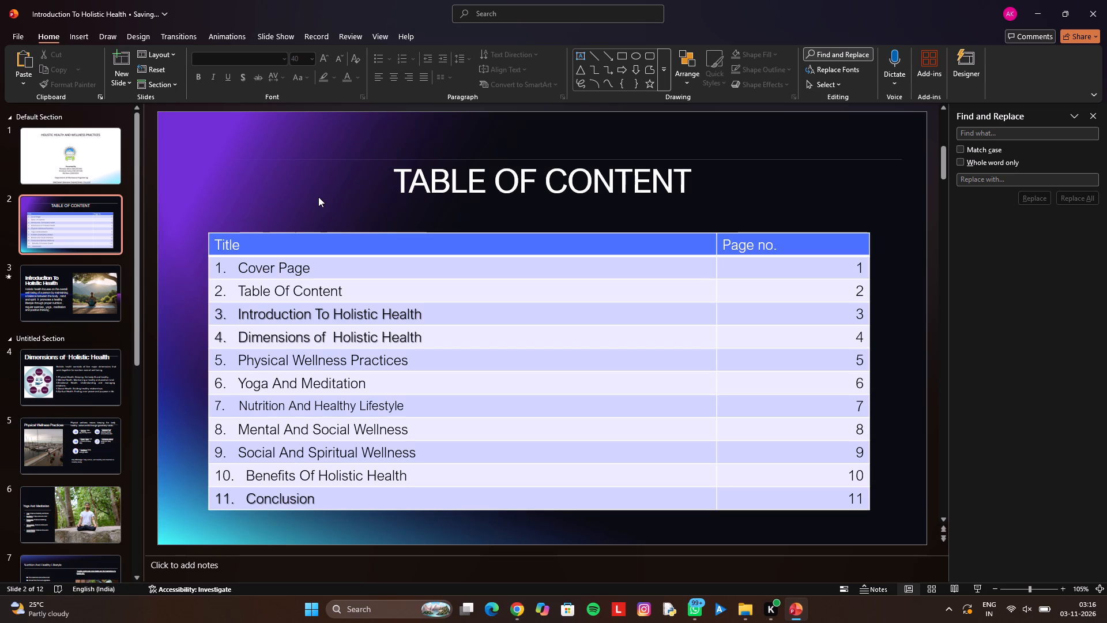
# Look through the Designer layout suggestions for the contents slide.
pyautogui.click(971, 61)
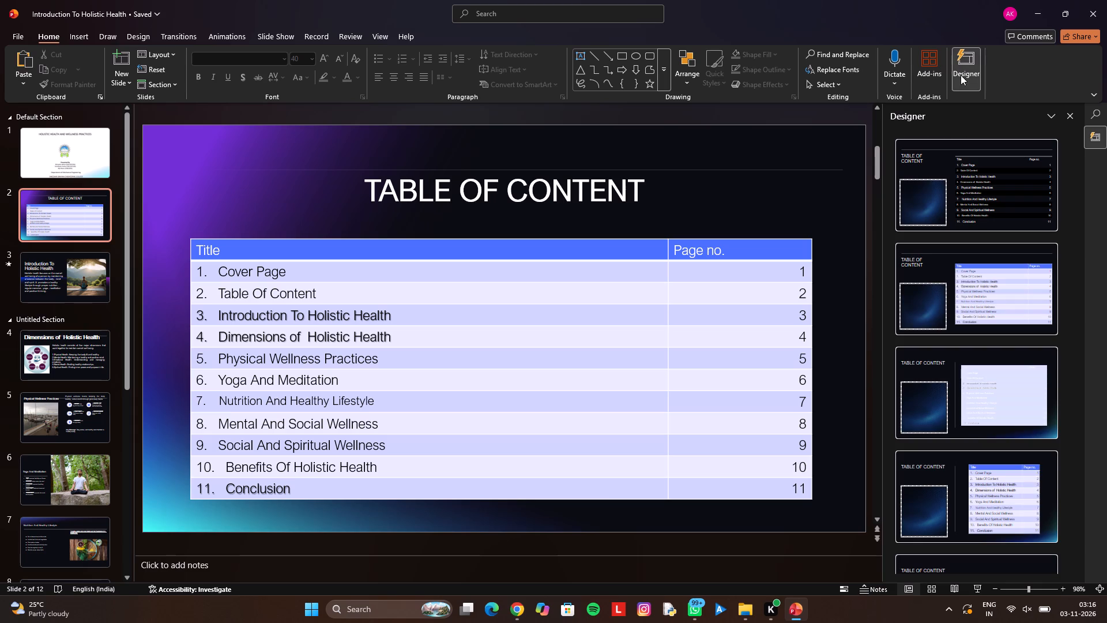
pyautogui.scroll(-2, 997, 223)
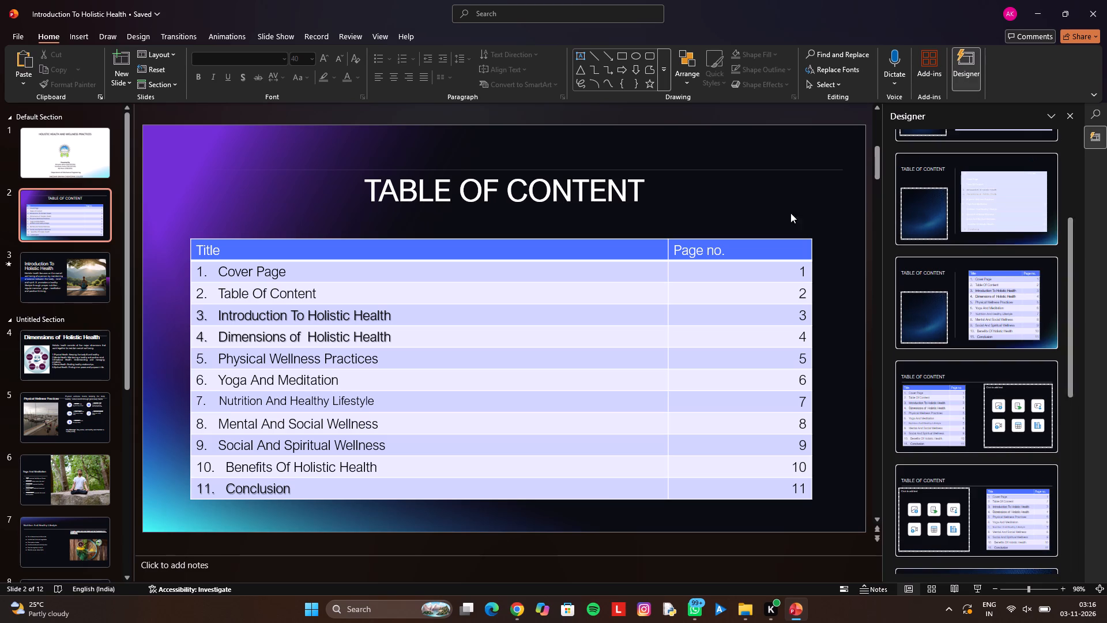
pyautogui.click(274, 175)
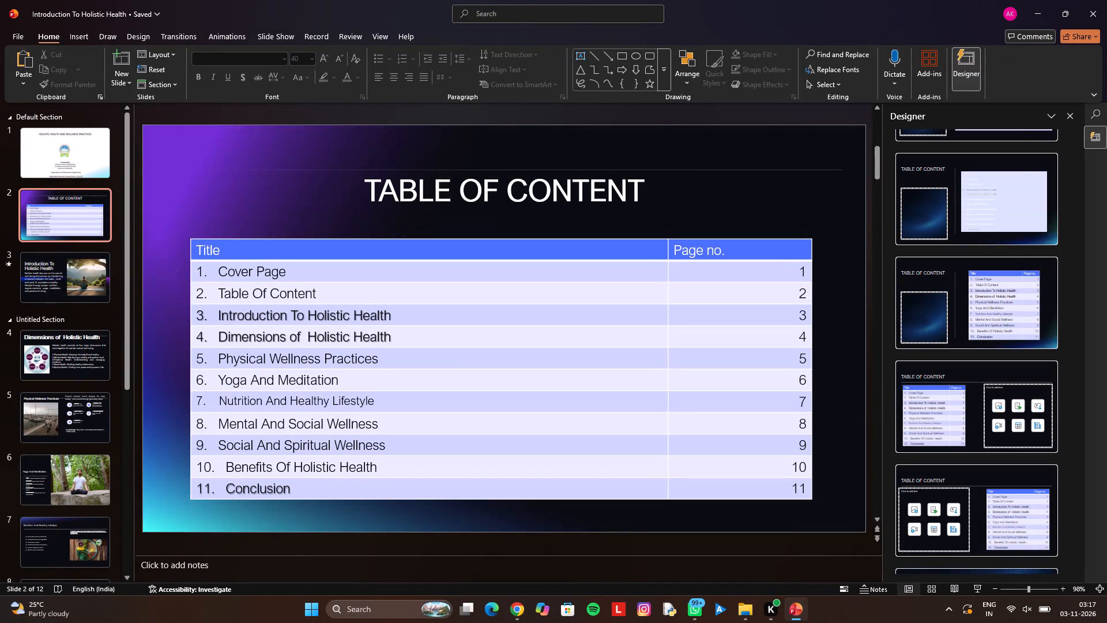
# Move the "TABLE OF CONTENT" heading up and slightly right so it sits over the thin horizontal line.
pyautogui.click(422, 196)
pyautogui.moveTo(472, 164); pyautogui.dragTo(463, 159)
pyautogui.moveTo(469, 167); pyautogui.dragTo(479, 150)
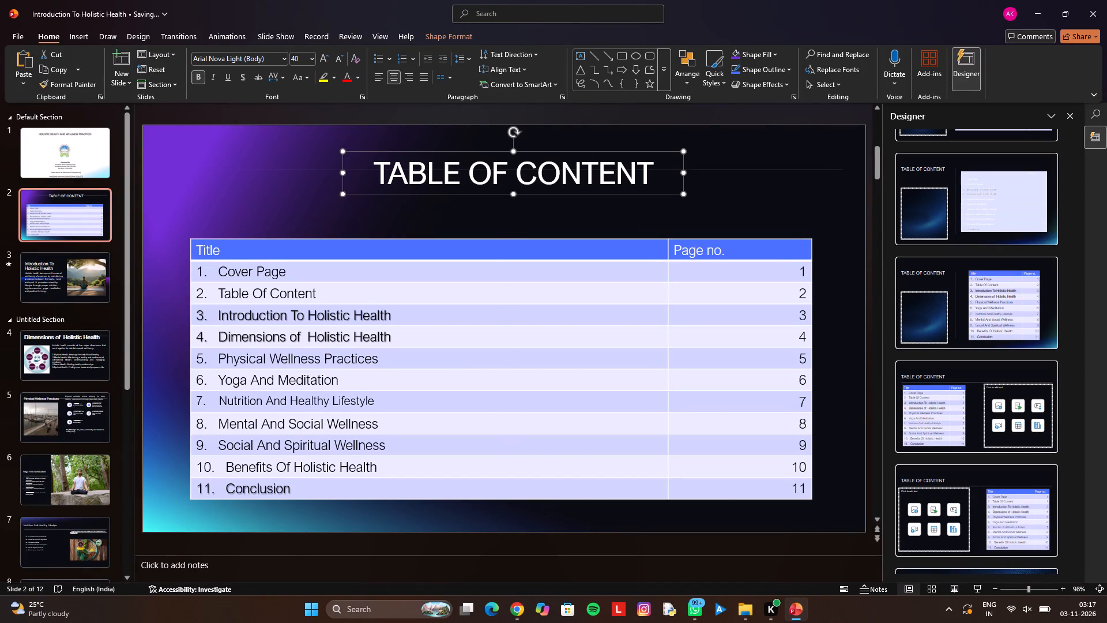
# Make the contents table's header row slightly taller and move the whole table up closer to the heading.
pyautogui.moveTo(464, 239); pyautogui.dragTo(458, 235)
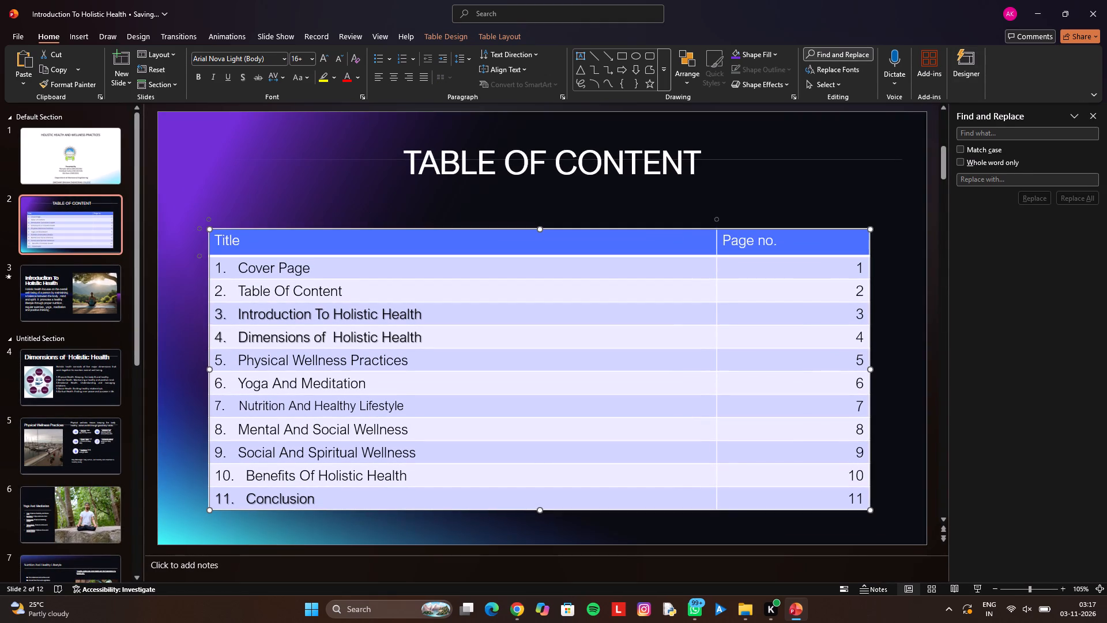
pyautogui.moveTo(462, 230); pyautogui.dragTo(464, 217)
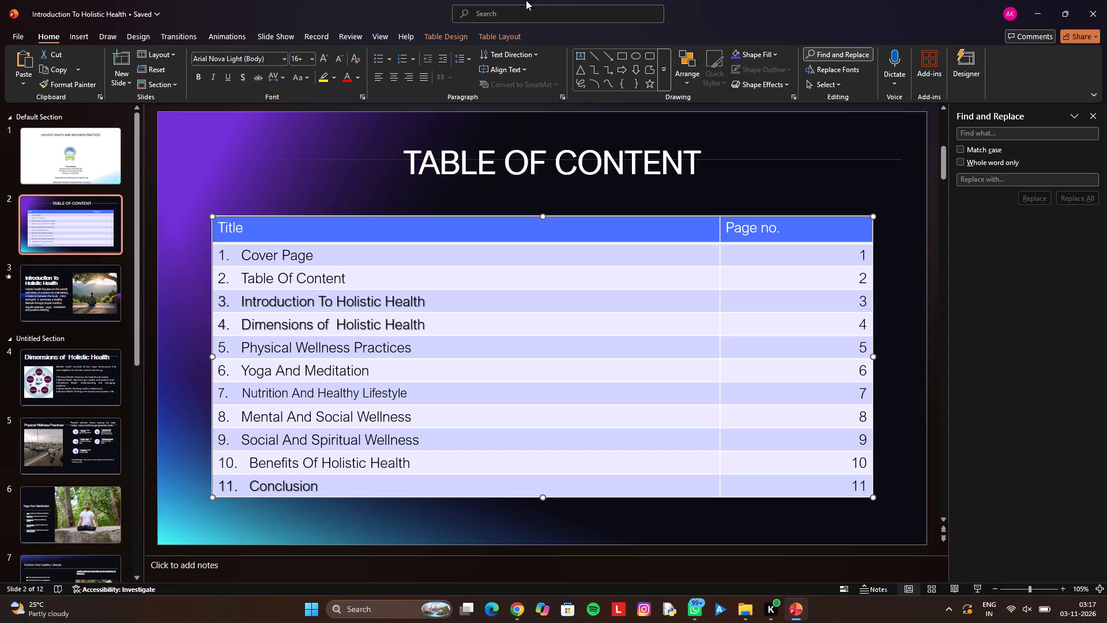
# Save a copy as the PowerPoint presentation "Introduction To Holistic Health" in the OneDrive Dokumen folder, replacing the existing file.
pyautogui.click(18, 29)
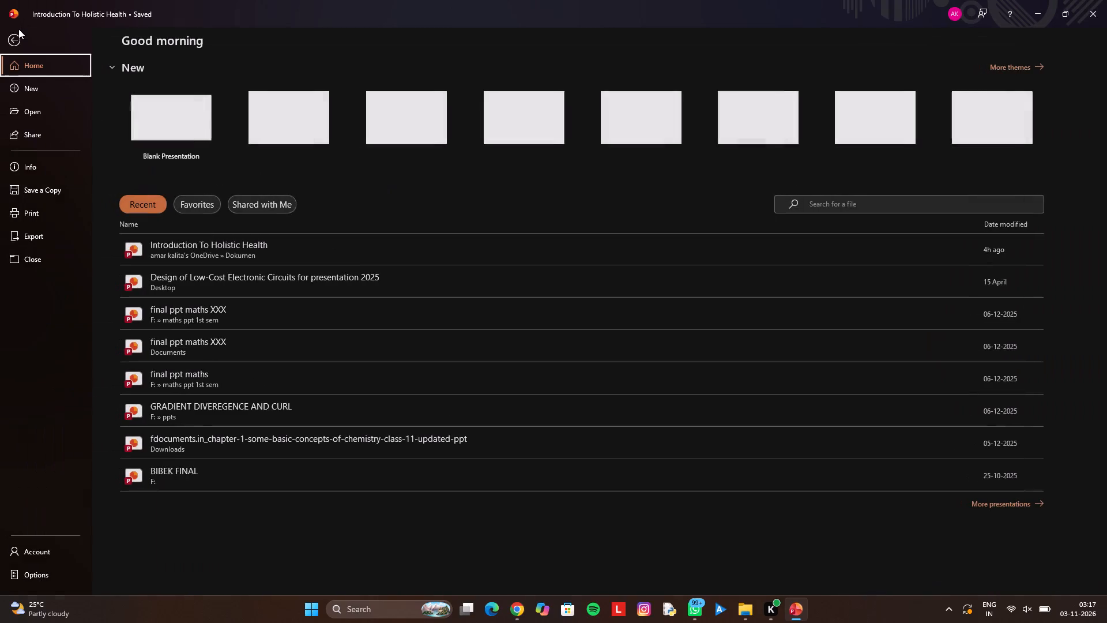
pyautogui.click(40, 188)
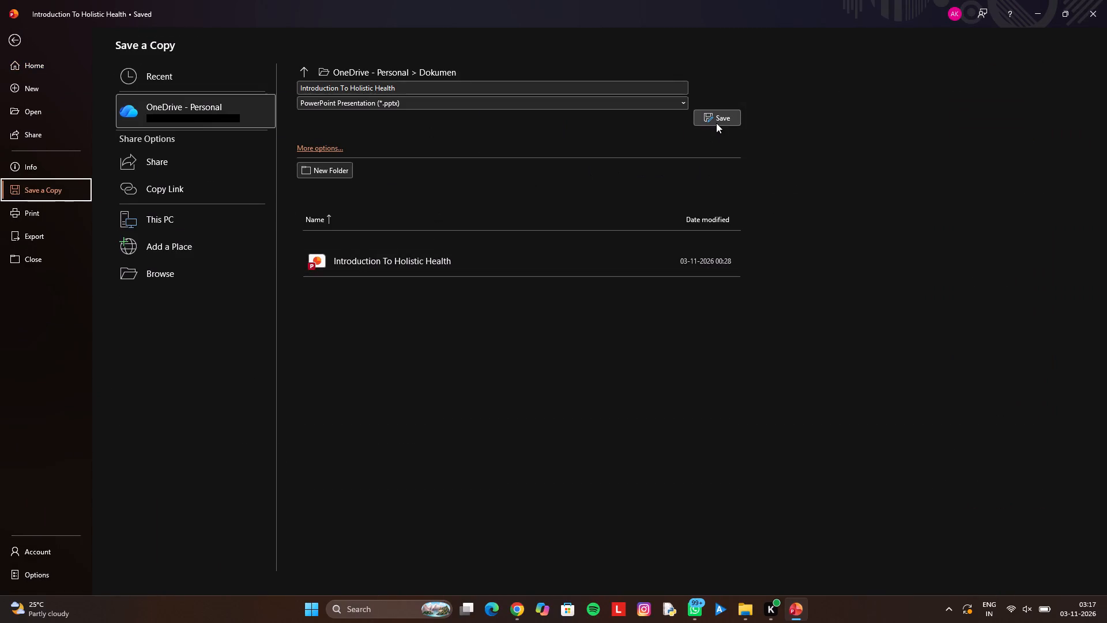
pyautogui.click(716, 122)
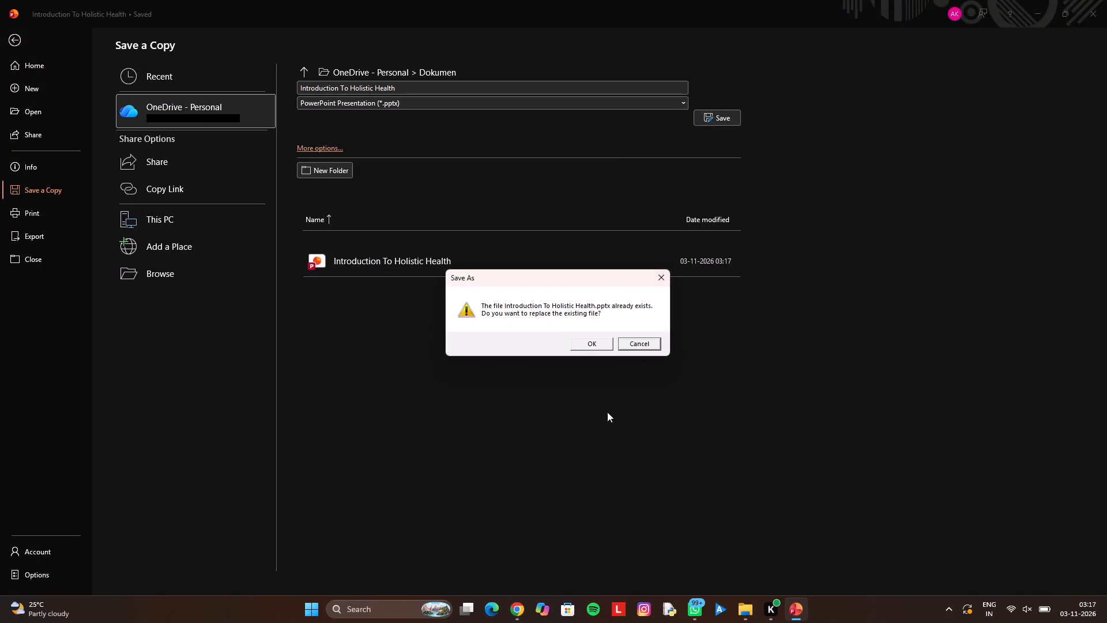
pyautogui.click(590, 344)
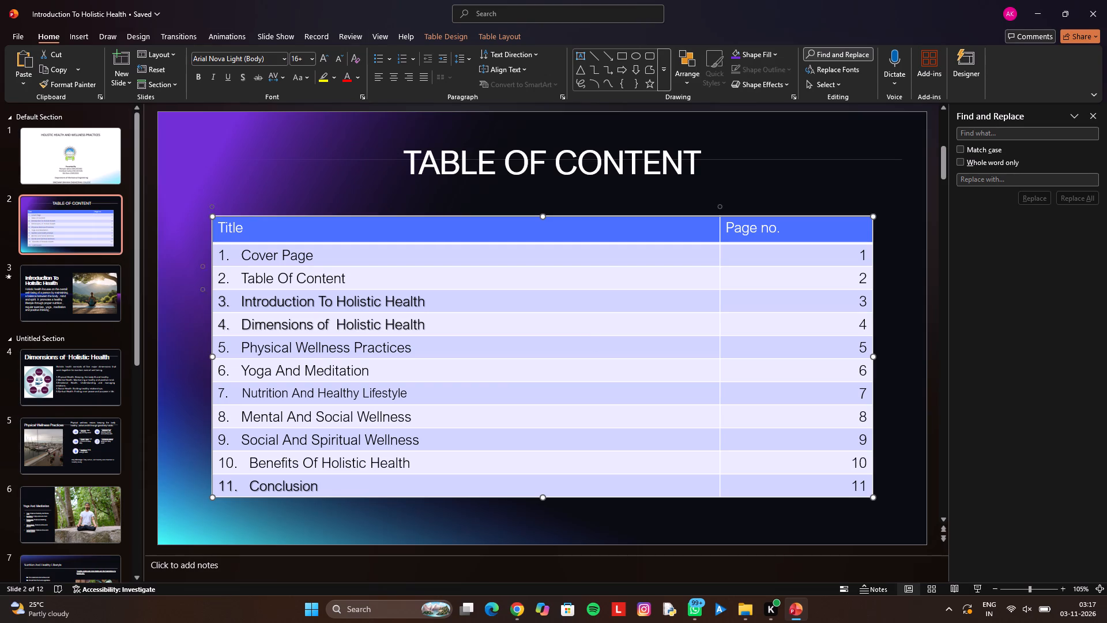
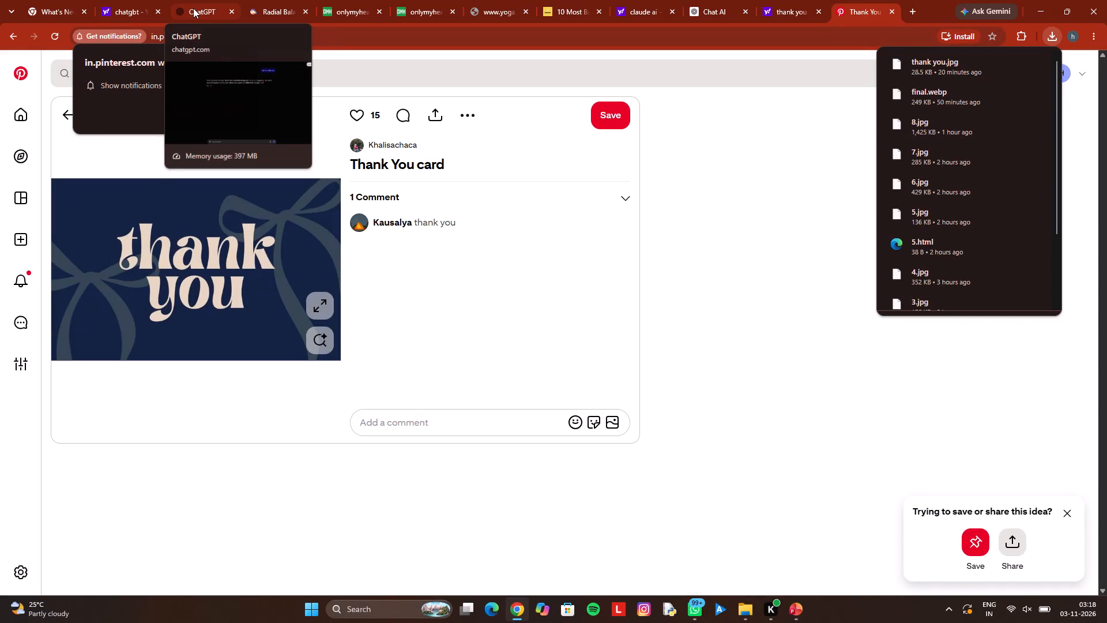
# Search the web for "word to pdf converter" and open Adobe's Convert Word to PDF page.
pyautogui.click(128, 9)
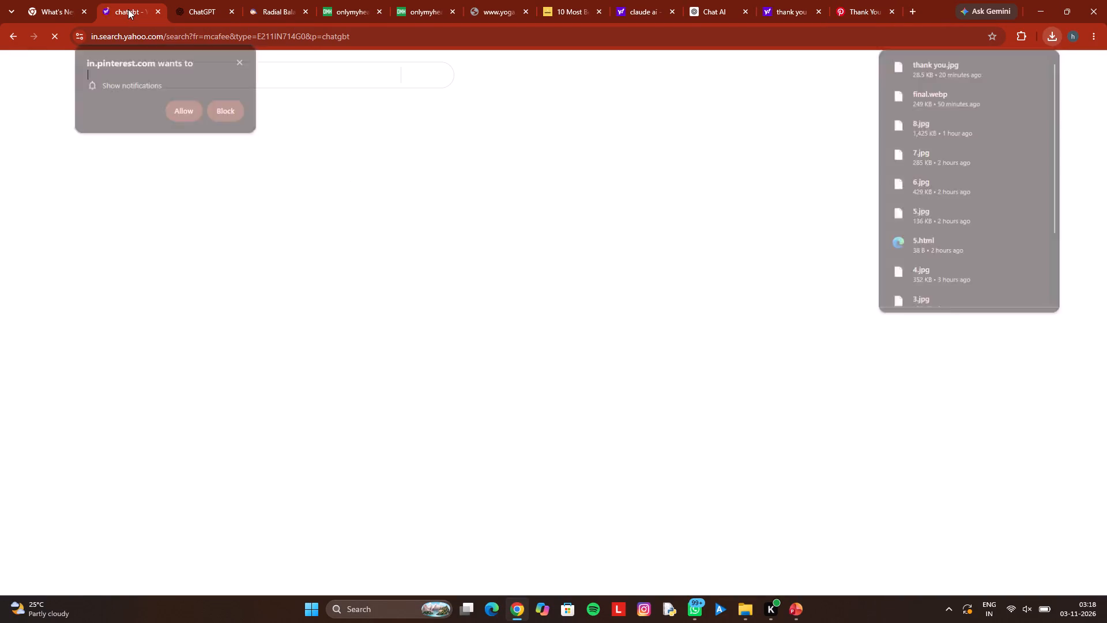
pyautogui.press('BackSpace')
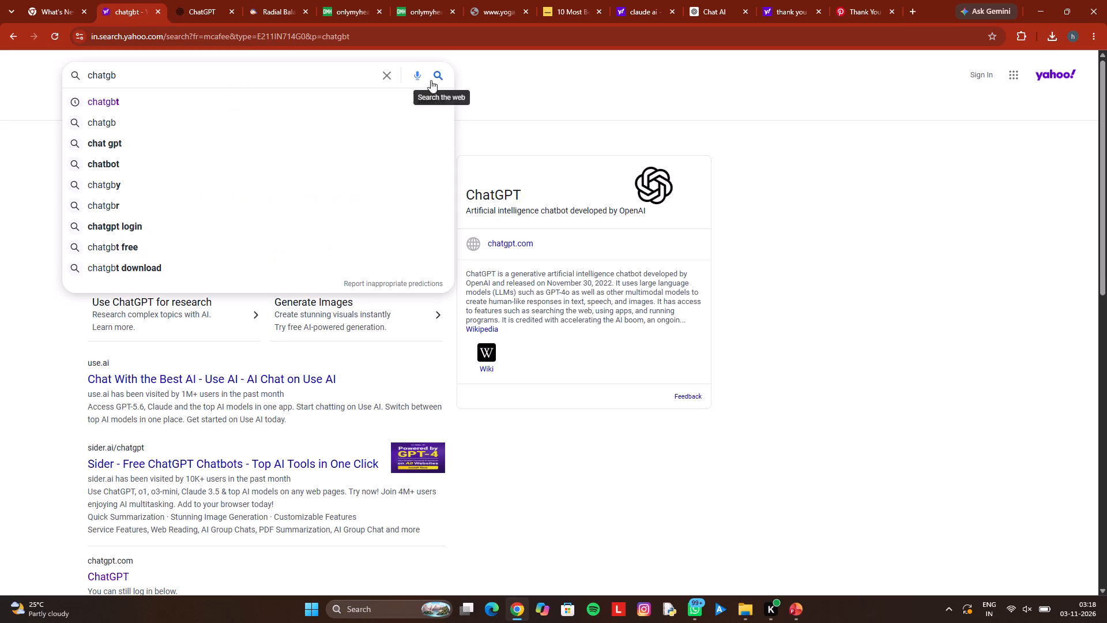
pyautogui.click(390, 76)
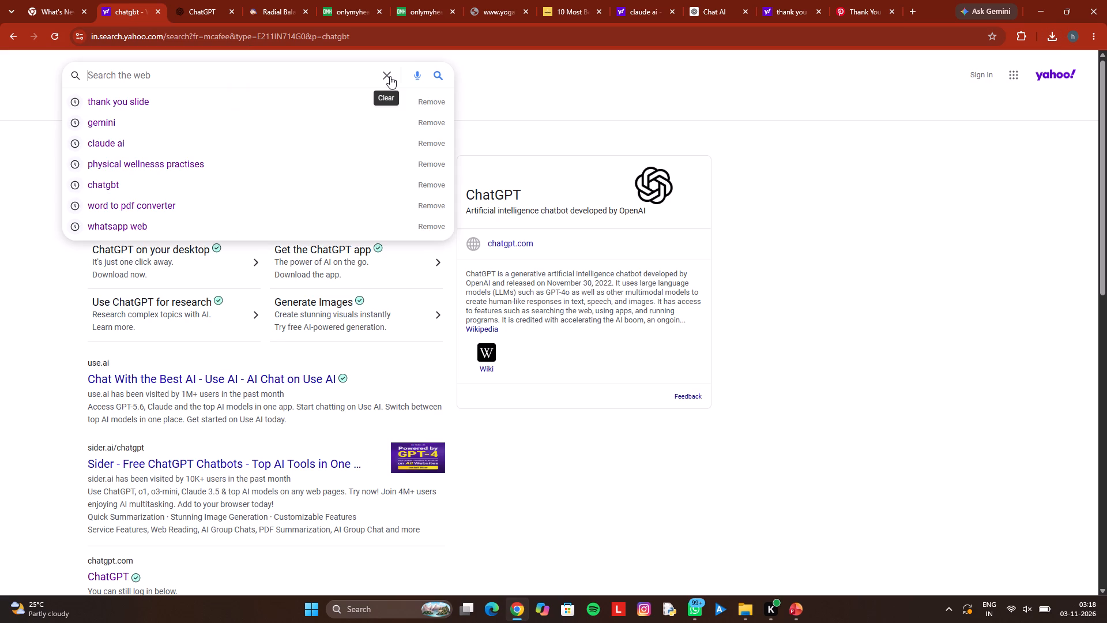
pyautogui.write('word')
pyautogui.press('space')
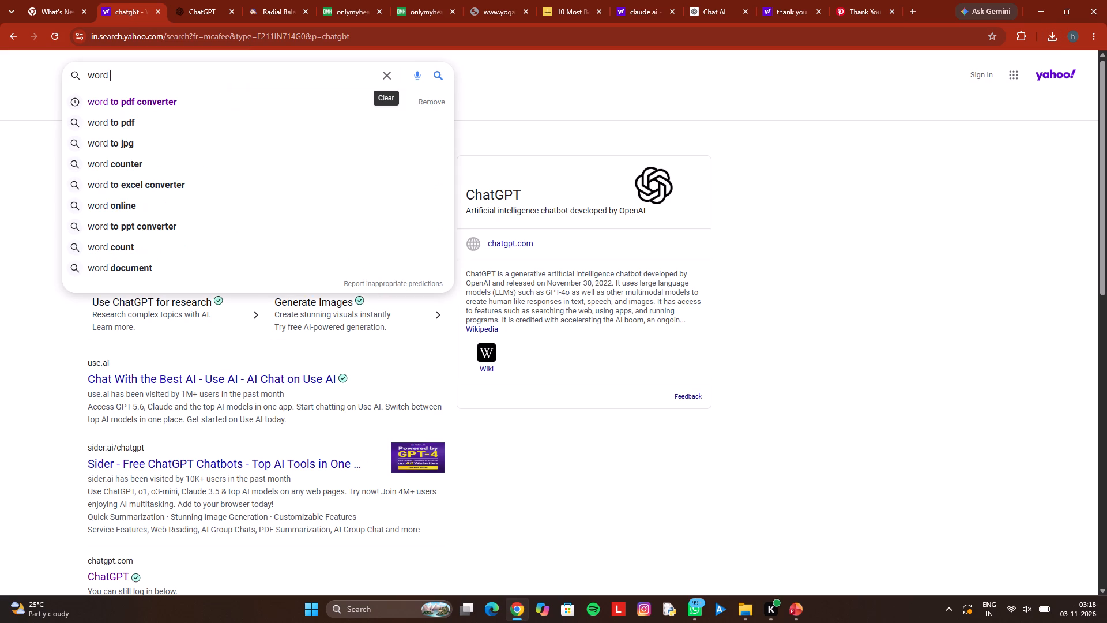
pyautogui.click(308, 110)
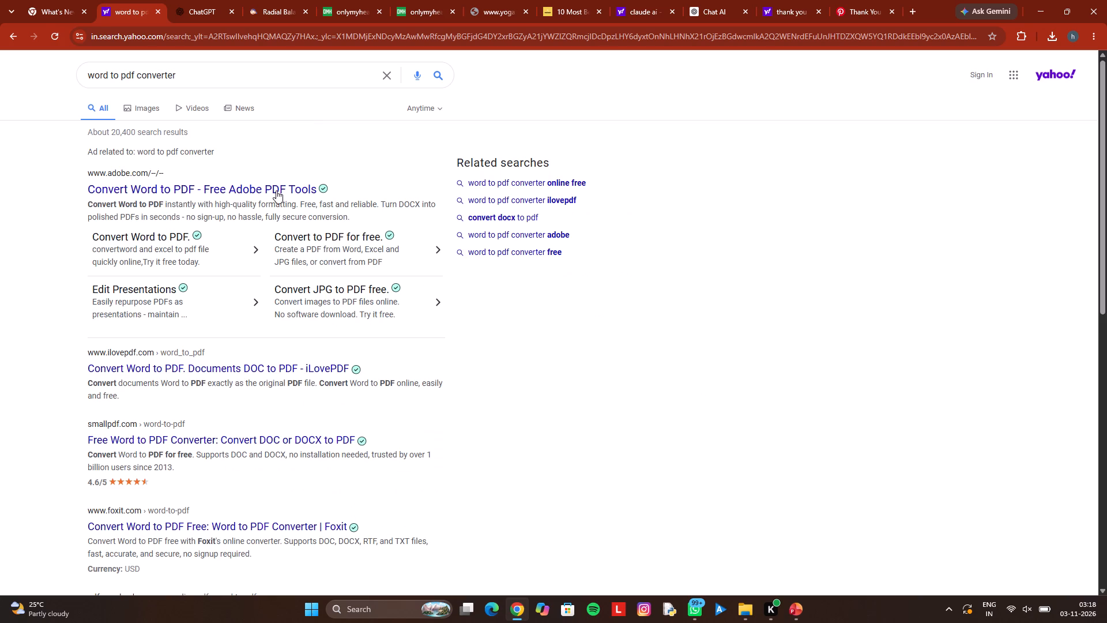
pyautogui.click(276, 190)
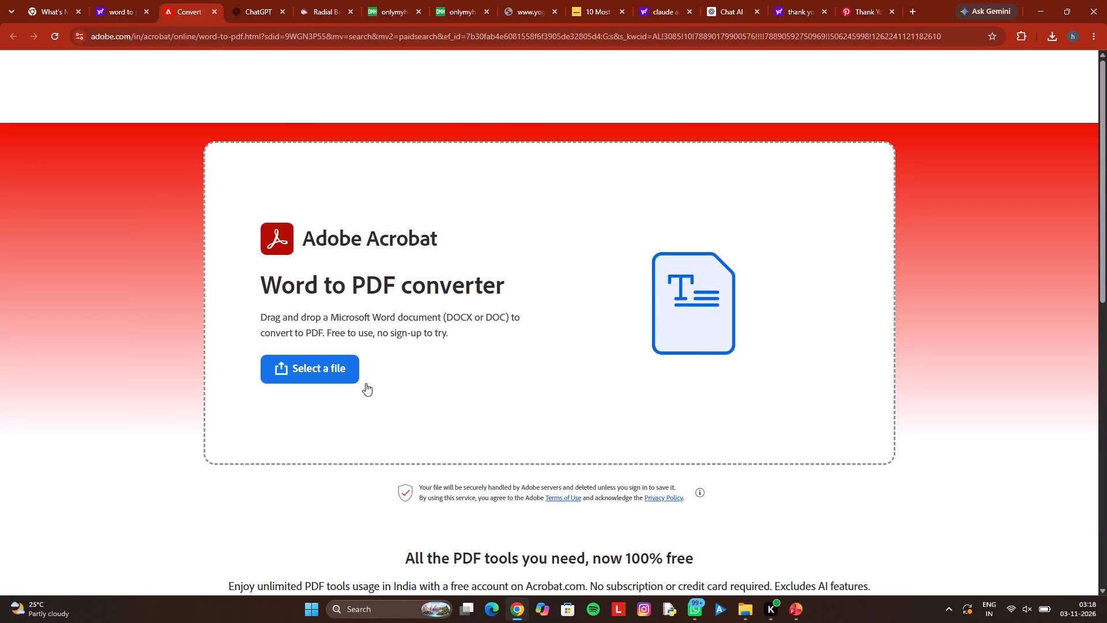
# Browse Downloads, Documents, Desktop, Gallery, This PC and Home for a file to upload to the Word to PDF converter.
pyautogui.click(347, 374)
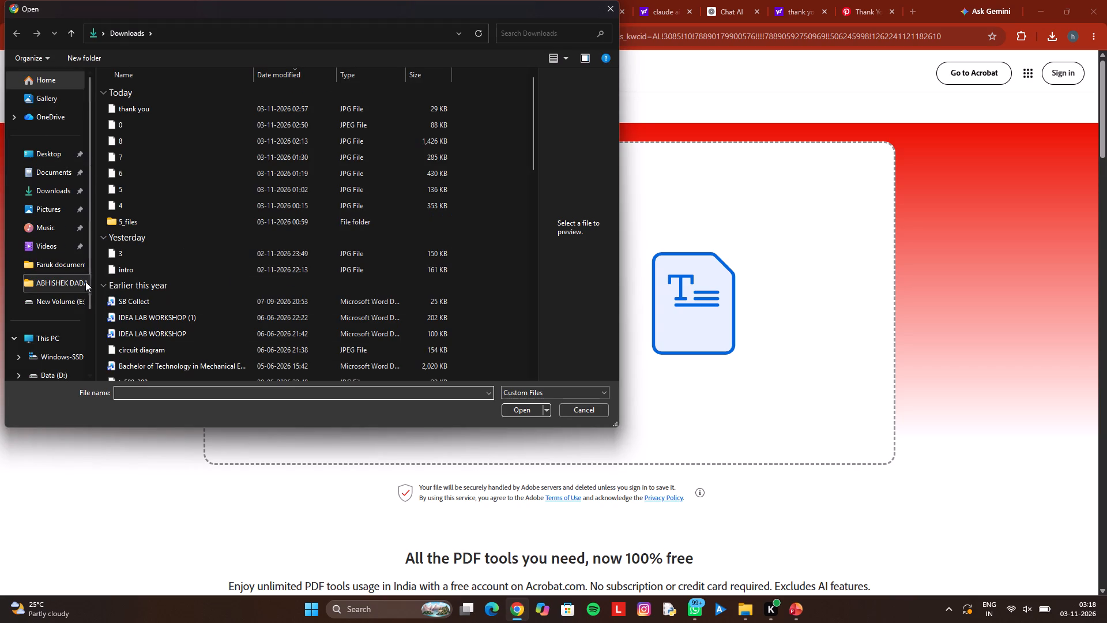
pyautogui.click(58, 192)
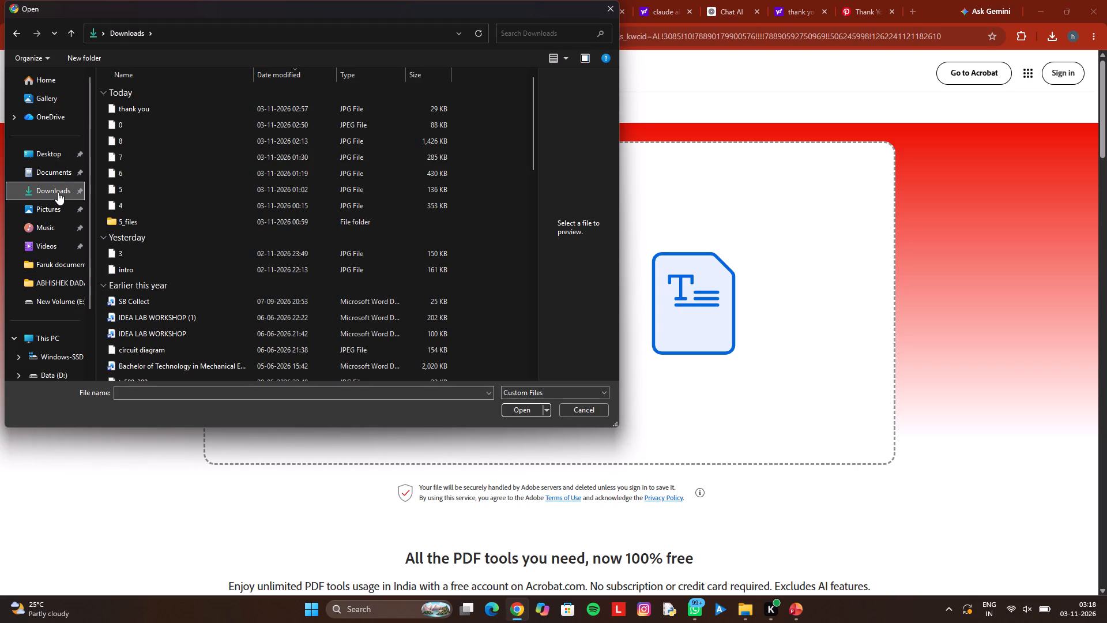
pyautogui.click(58, 192)
pyautogui.click(56, 174)
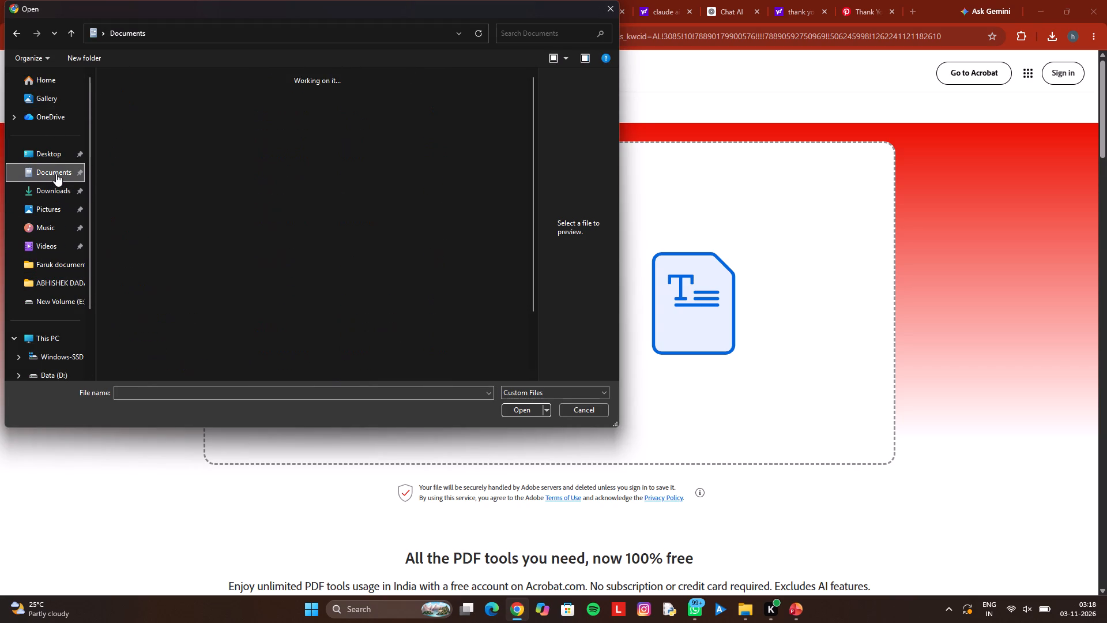
pyautogui.click(58, 152)
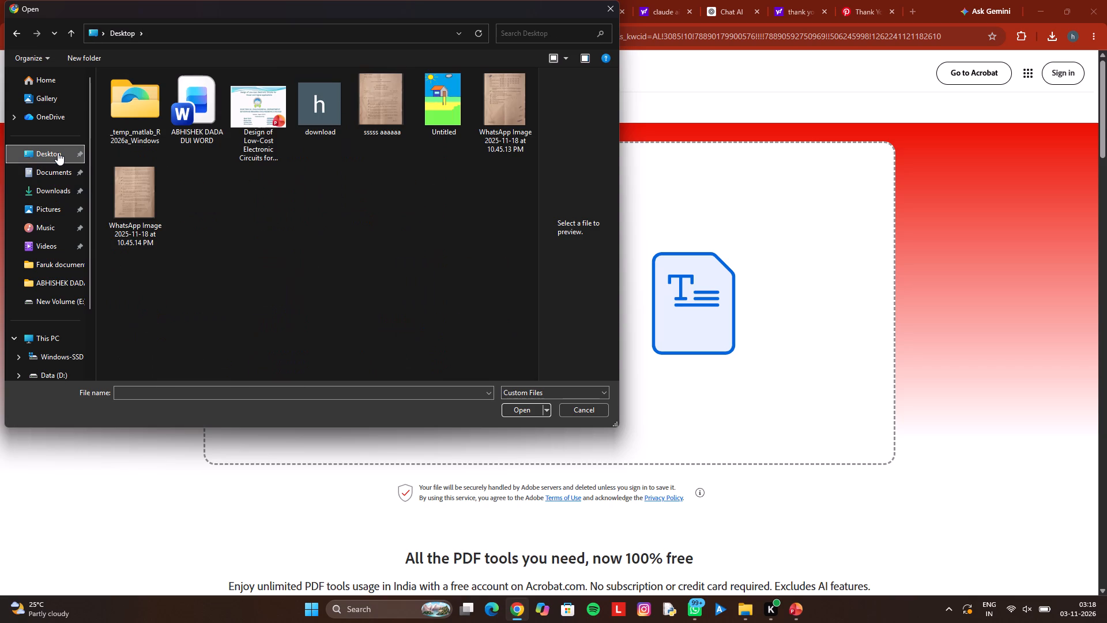
pyautogui.click(59, 89)
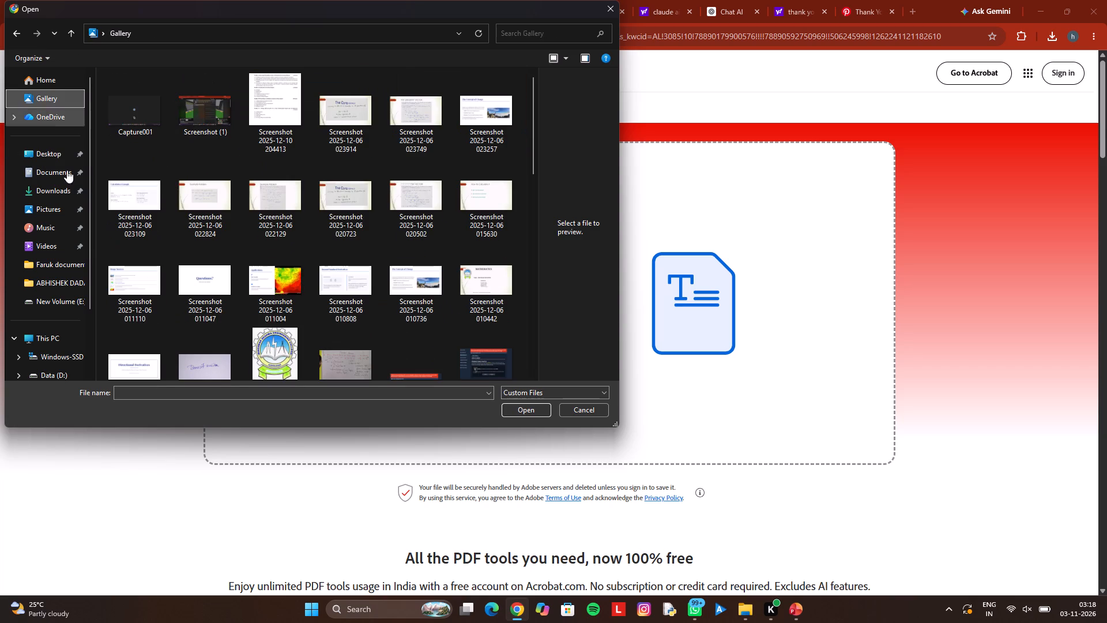
pyautogui.click(63, 211)
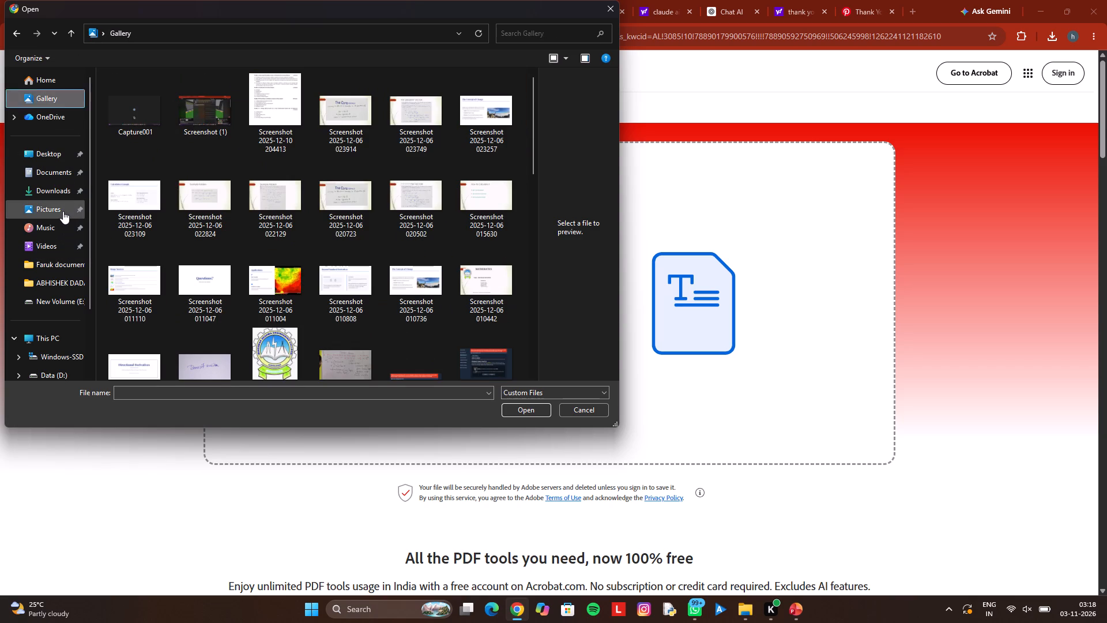
pyautogui.click(58, 193)
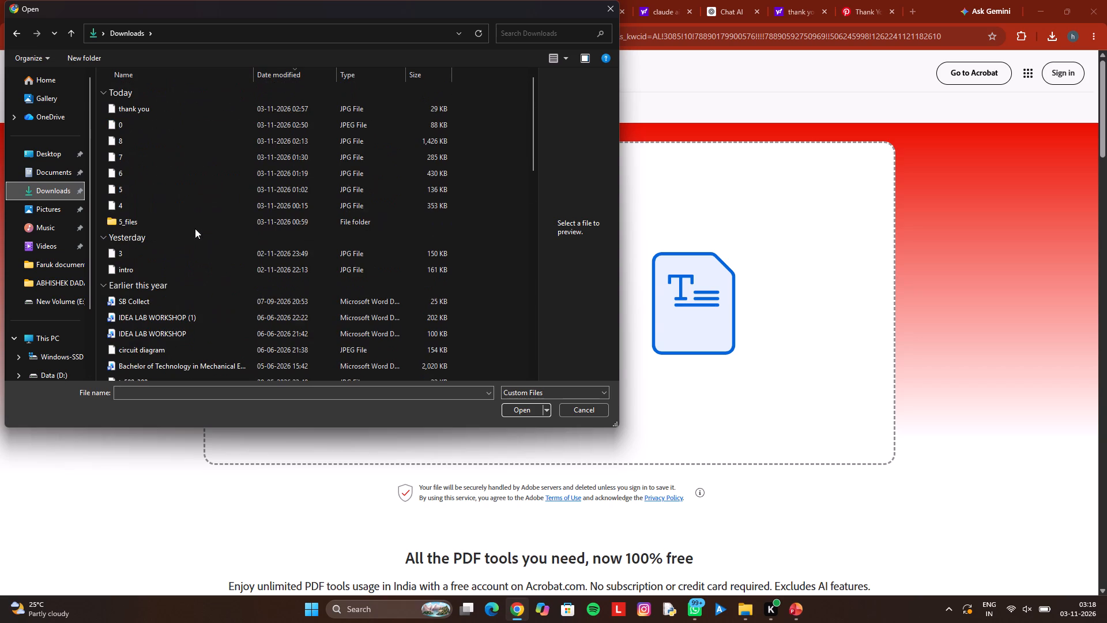
pyautogui.scroll(2, 195, 228)
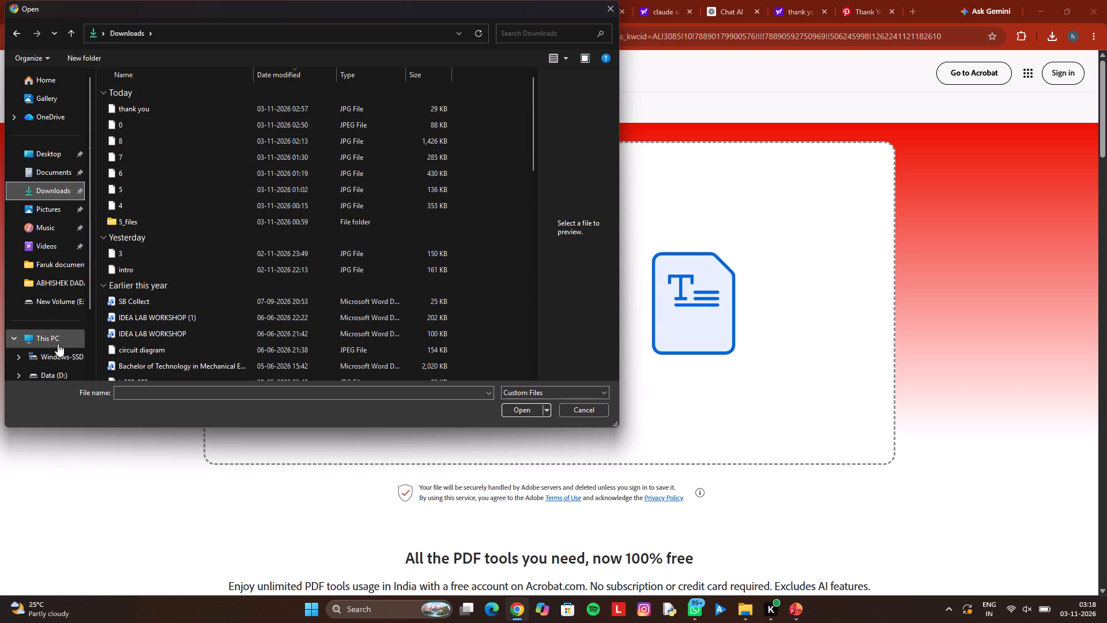
pyautogui.click(58, 344)
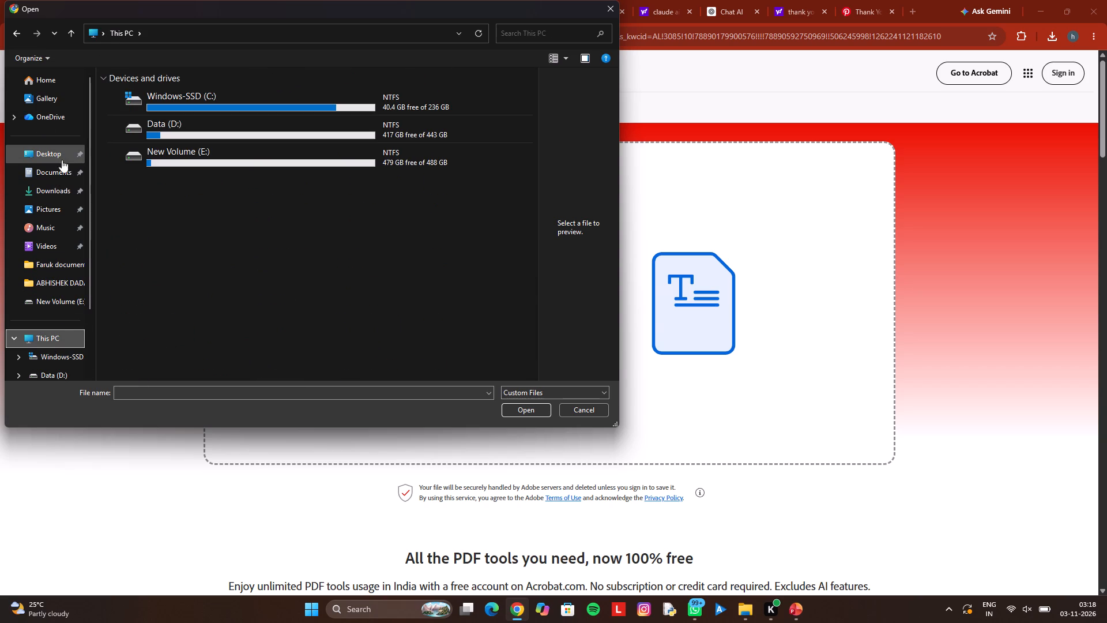
pyautogui.click(57, 80)
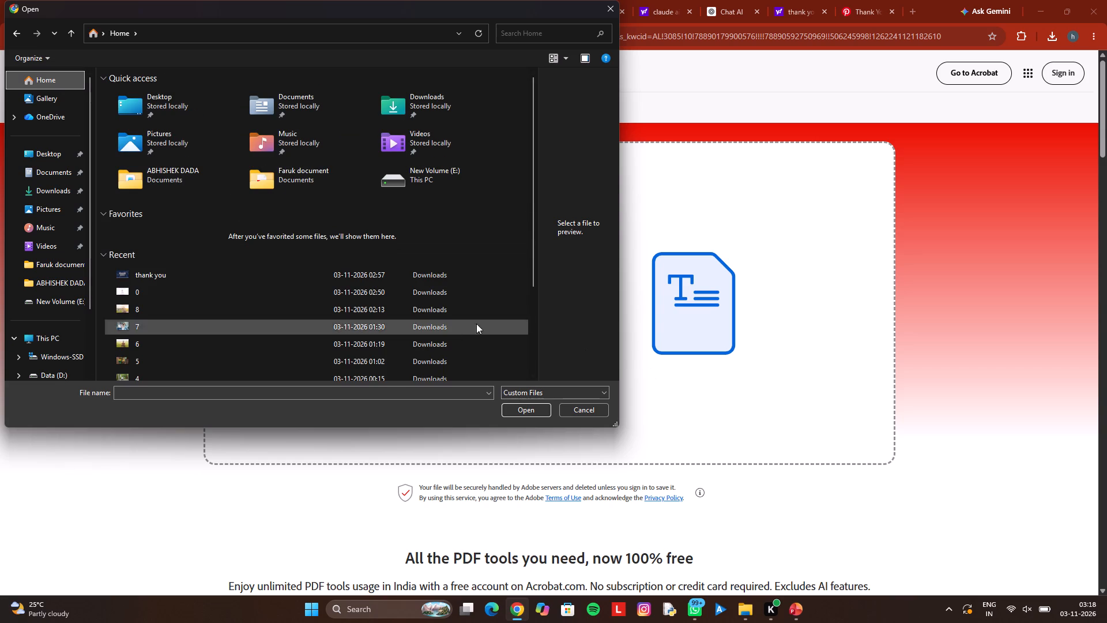
pyautogui.click(542, 392)
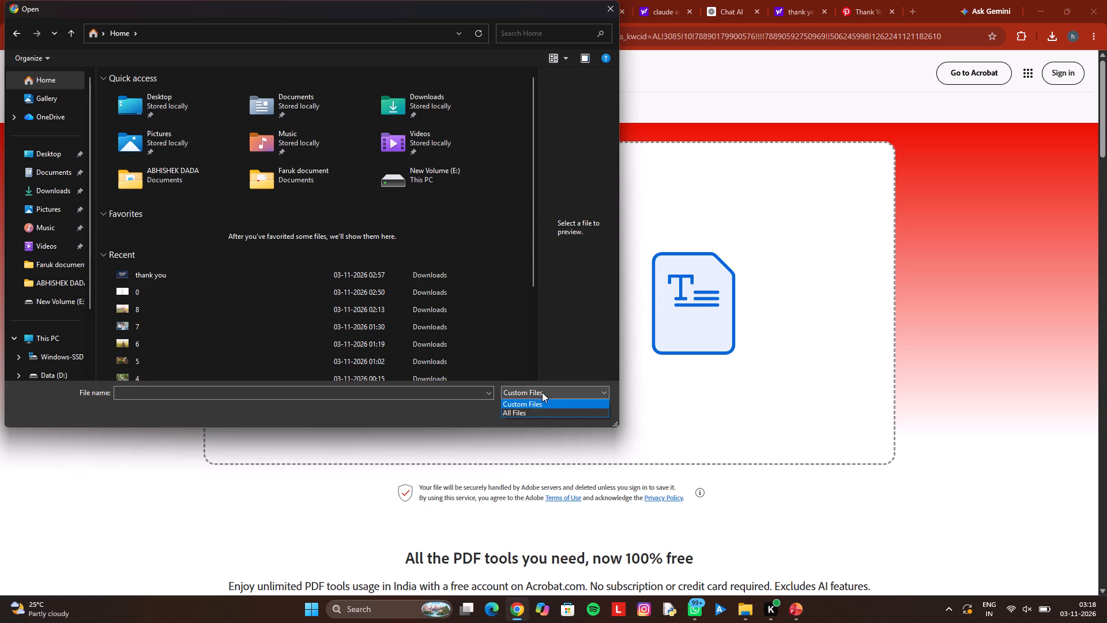
pyautogui.click(539, 419)
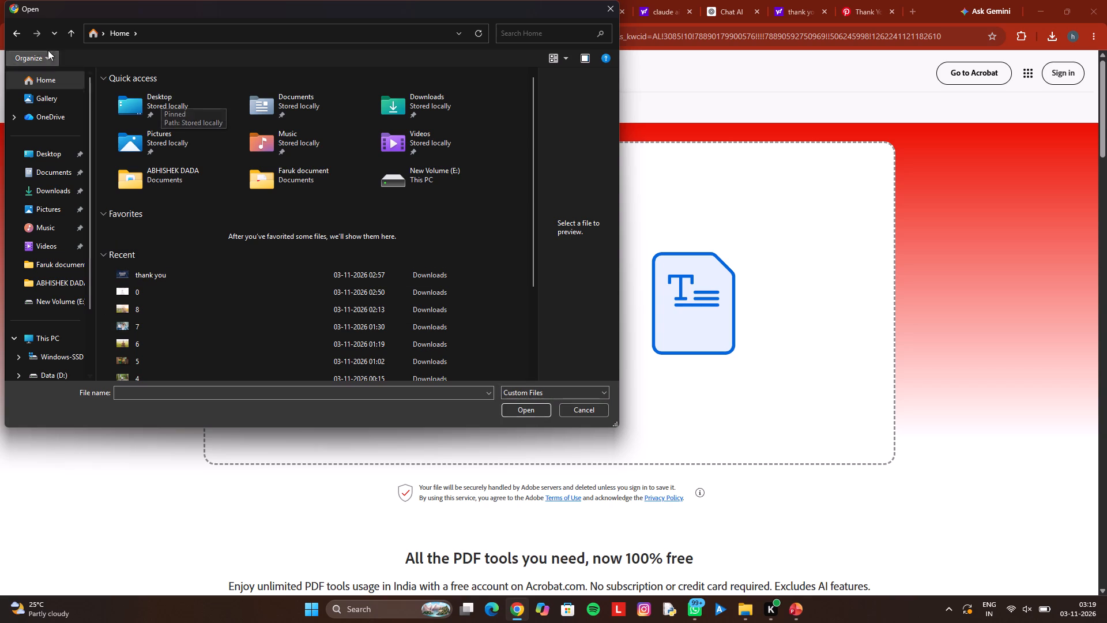
pyautogui.click(21, 91)
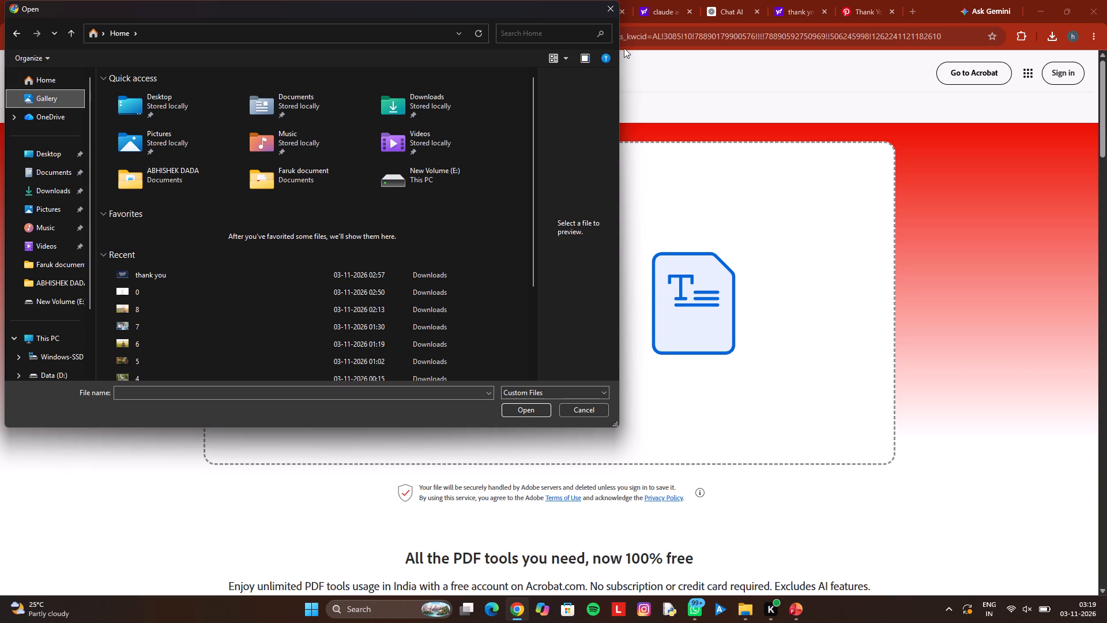
pyautogui.click(613, 3)
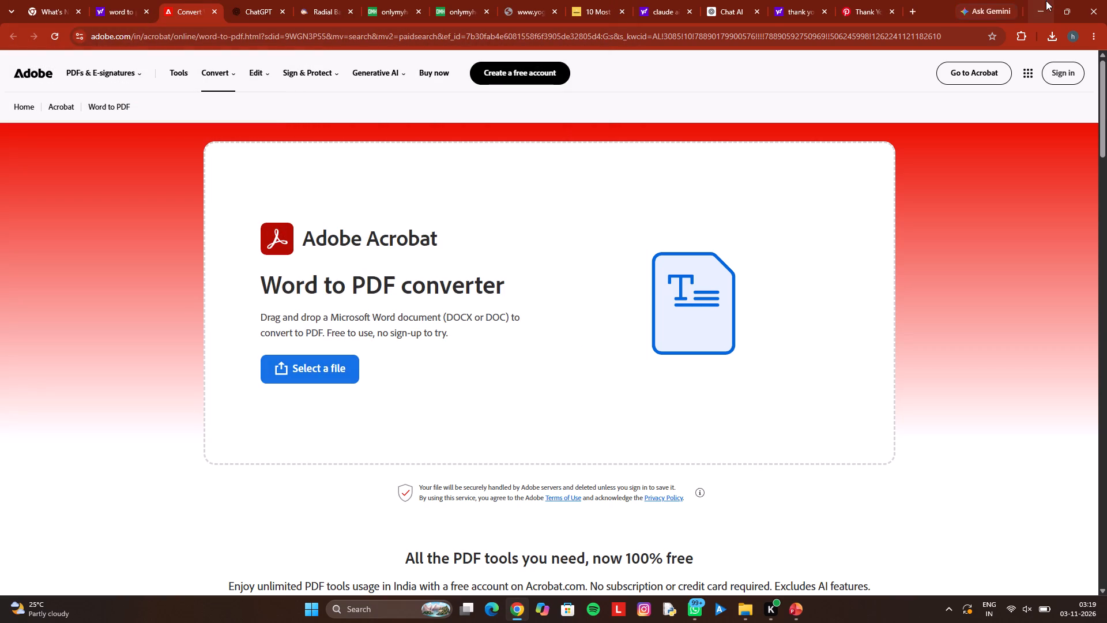
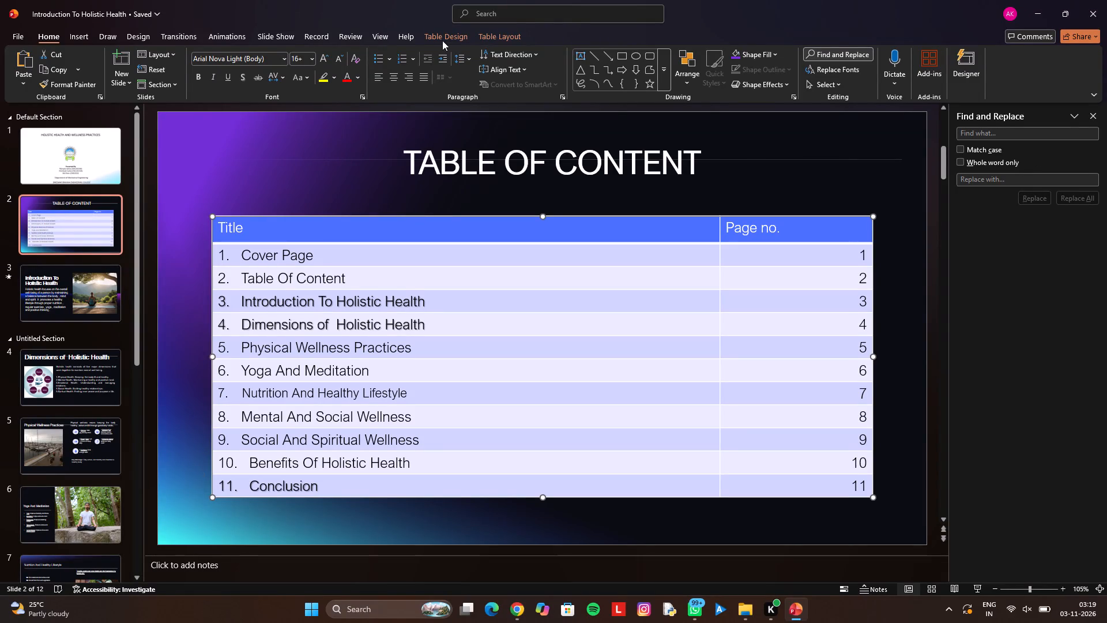
# Copy the sharing link of the Introduction To Holistic Health presentation.
pyautogui.click(1092, 40)
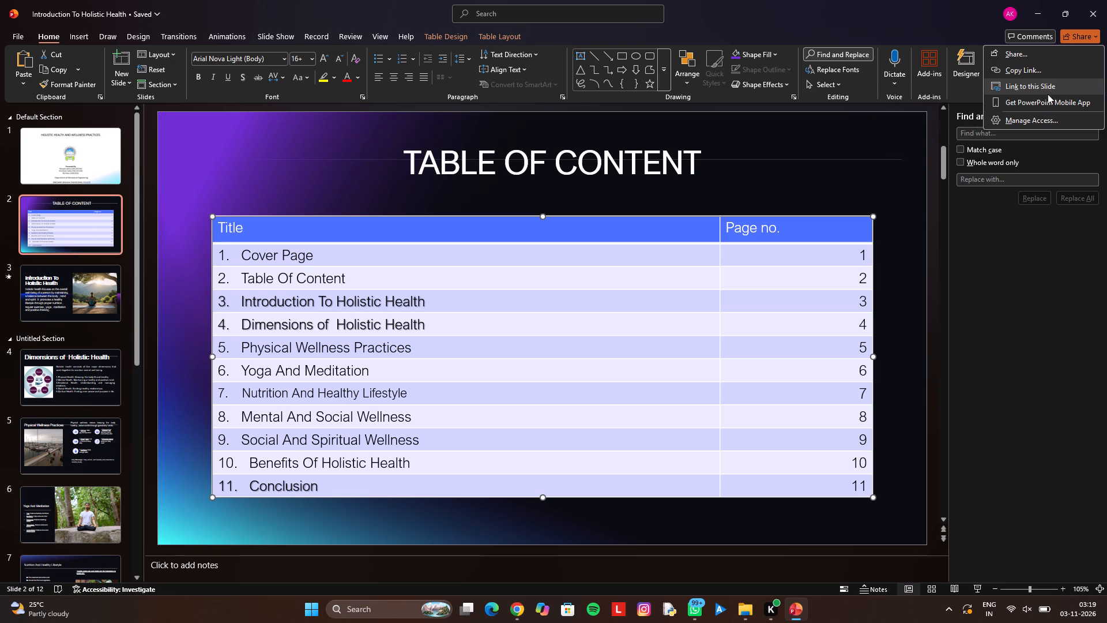
pyautogui.click(1030, 69)
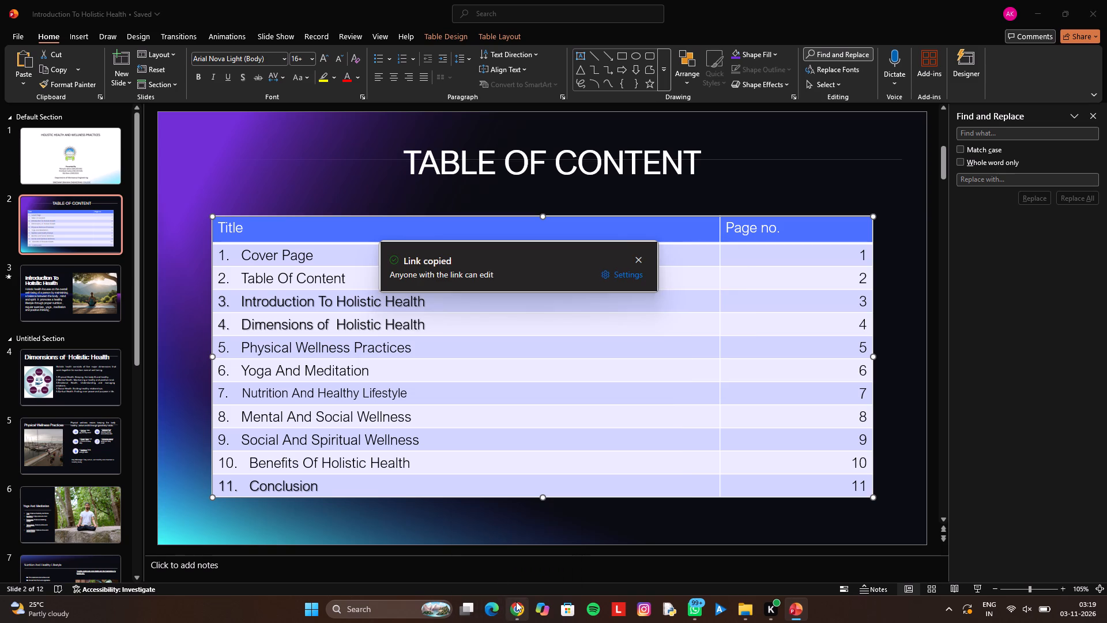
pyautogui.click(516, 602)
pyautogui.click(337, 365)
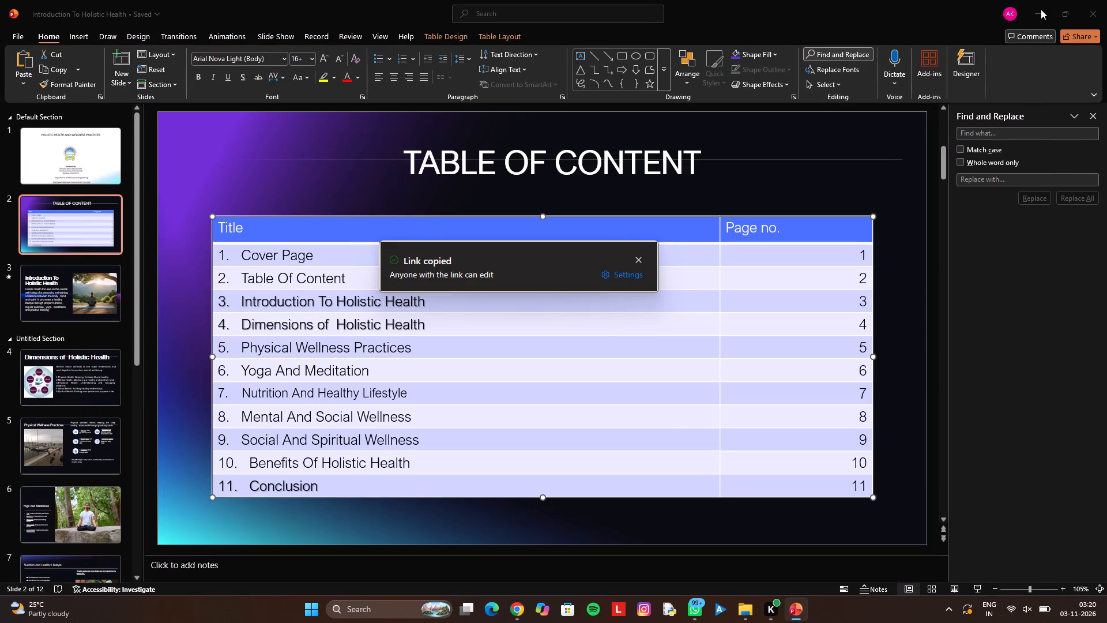
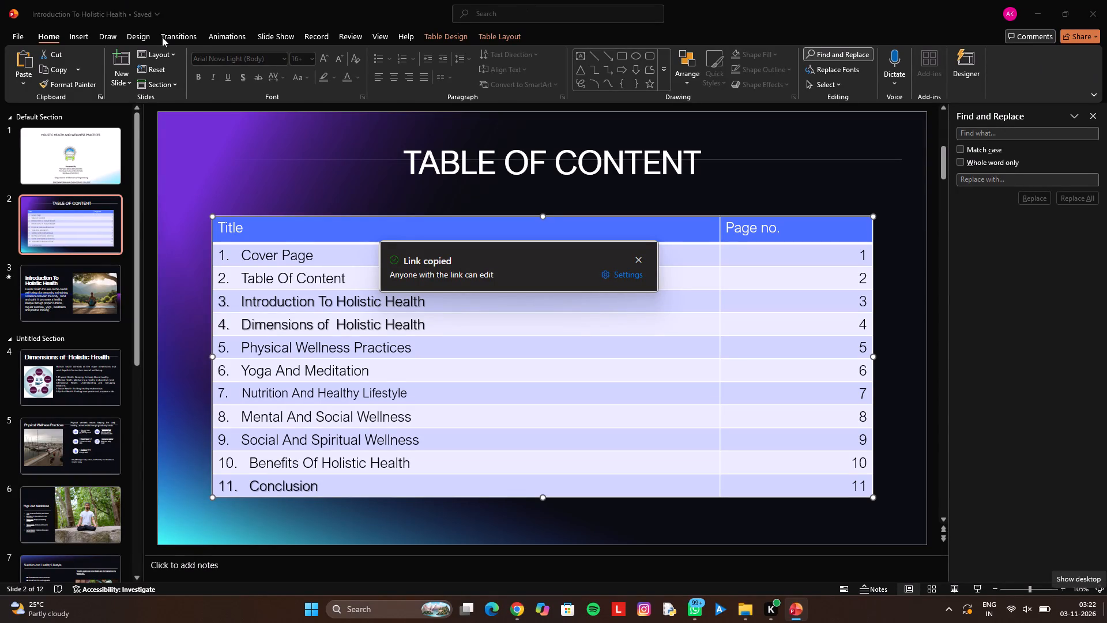
# Dismiss the copied-link notice and reopen the Introduction To Holistic Health presentation from the recent files.
pyautogui.click(635, 259)
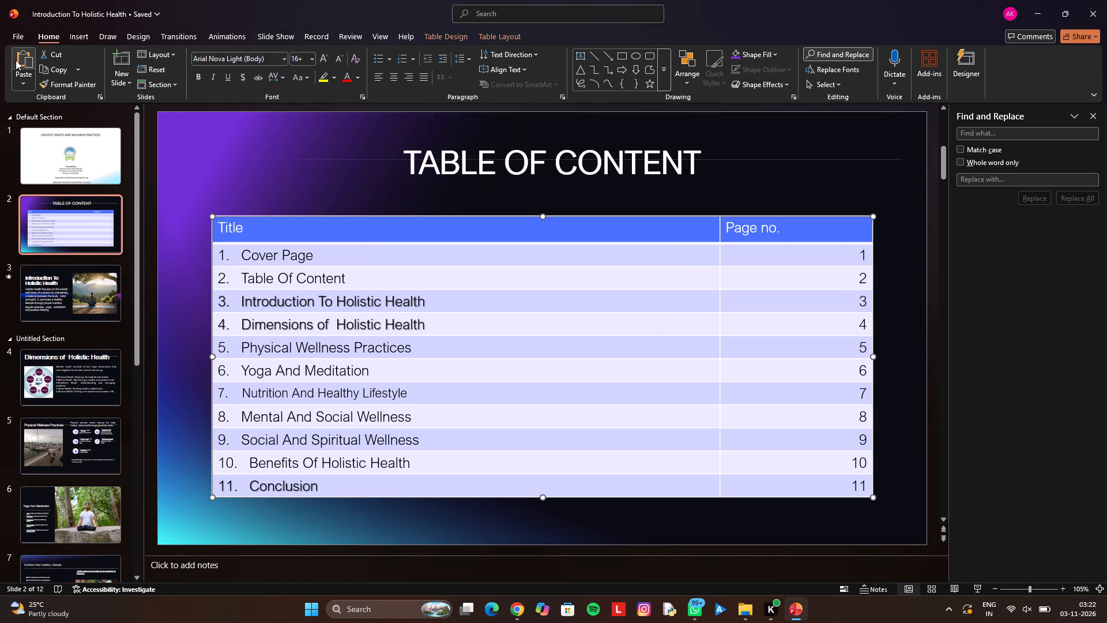
pyautogui.click(21, 40)
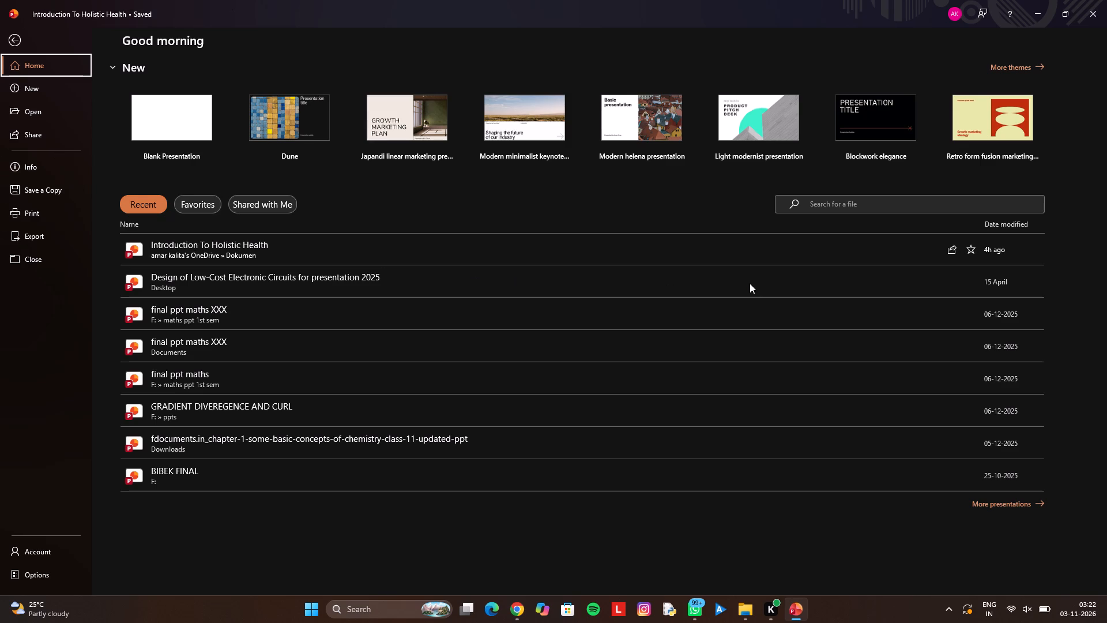
pyautogui.rightClick(732, 263)
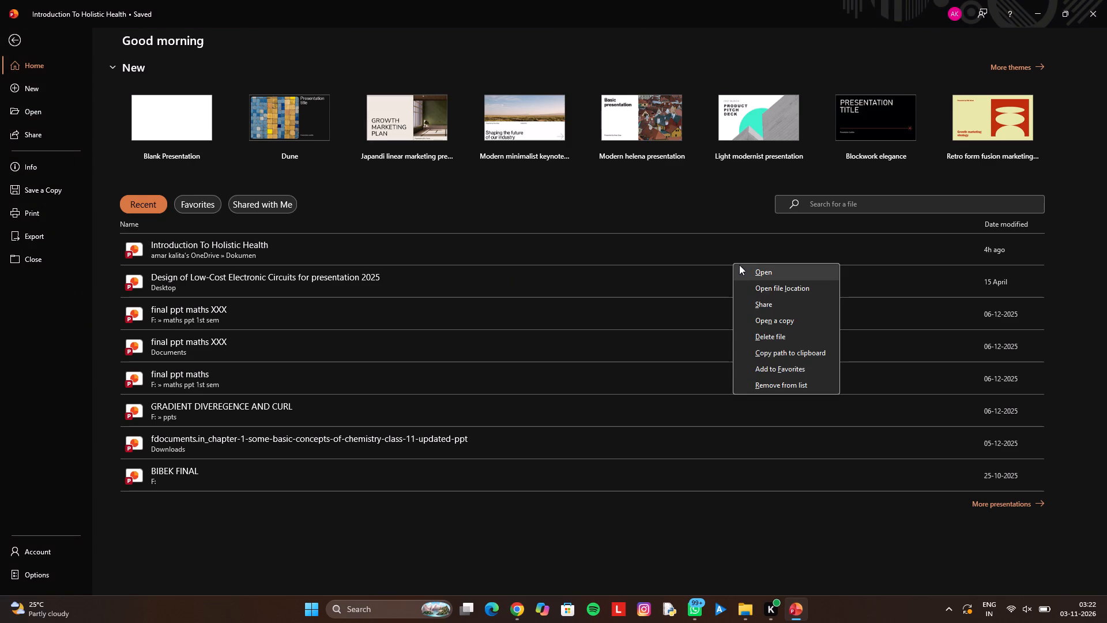
pyautogui.click(762, 272)
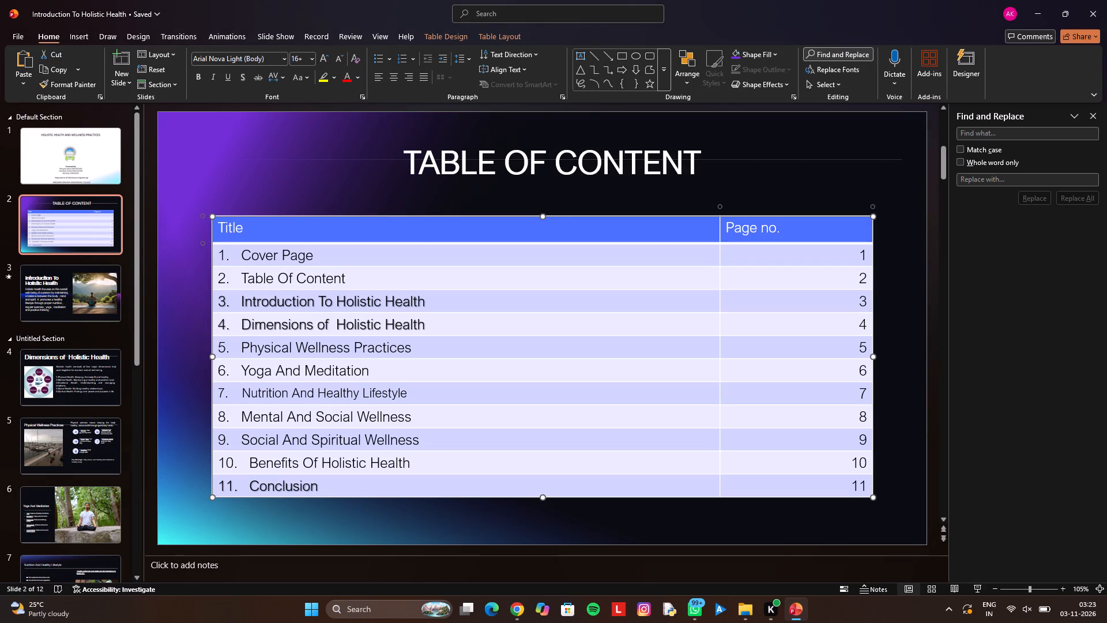
# Save the Introduction To Holistic Health presentation.
pyautogui.hotkey('ctrl', 's')
pyautogui.hotkey('ctrl', 's')
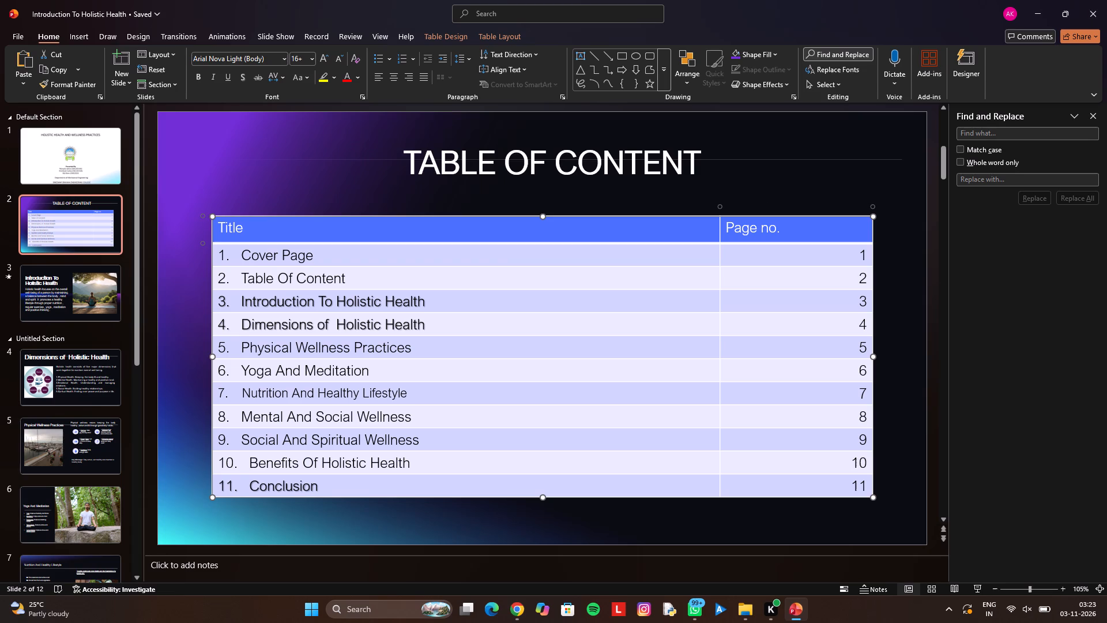
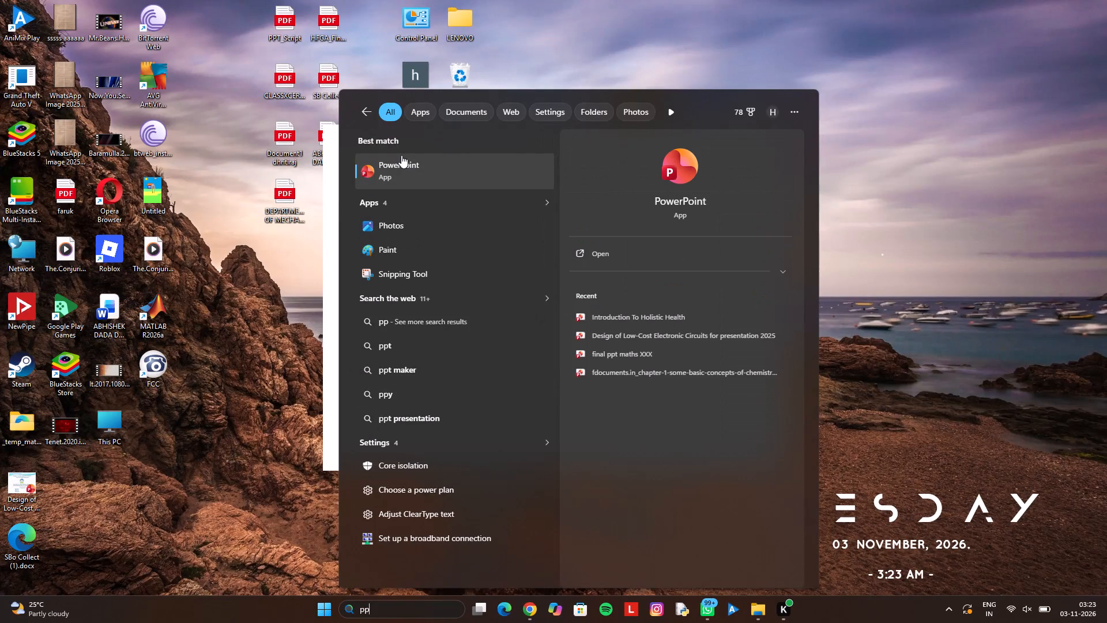
# Launch PowerPoint, dismiss the activation notice and open the Introduction To Holistic Health presentation from the recent files.
pyautogui.click(401, 171)
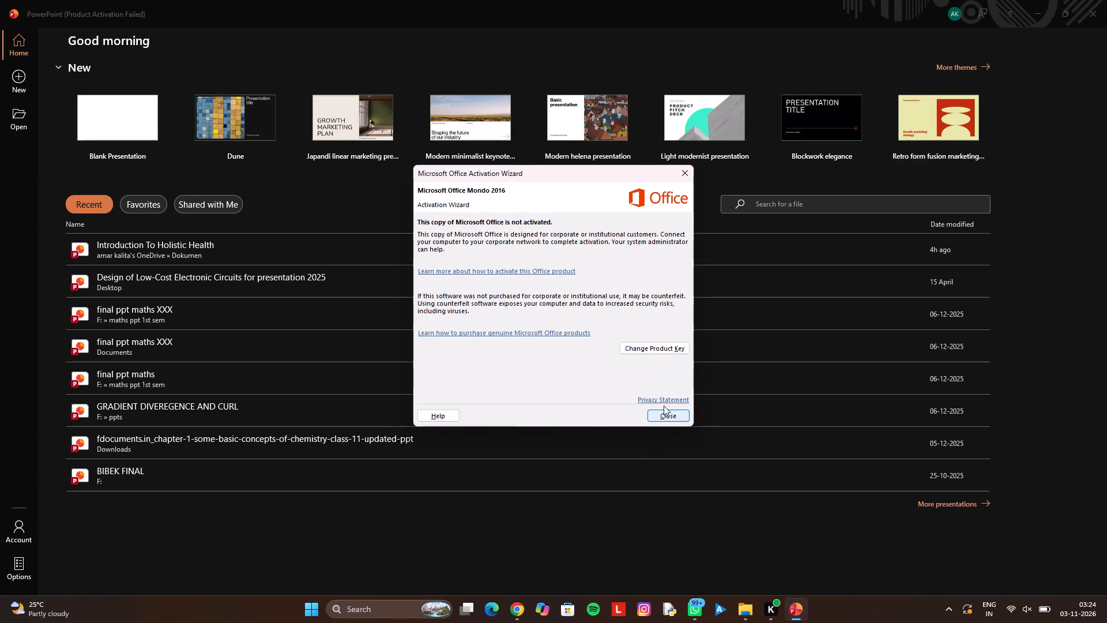
pyautogui.click(672, 422)
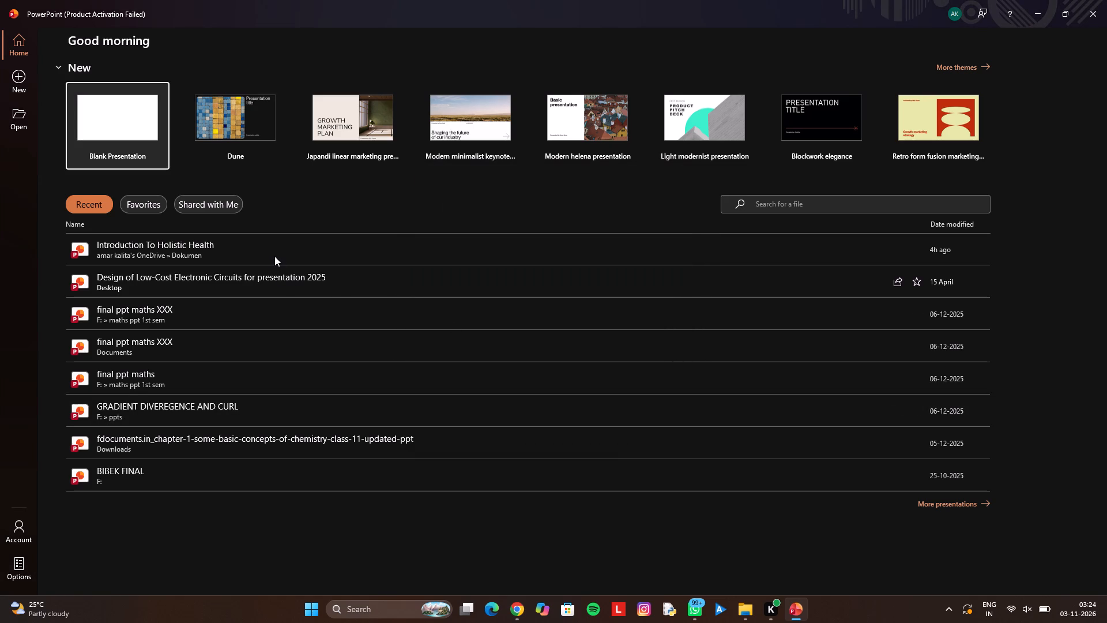
pyautogui.doubleClick(273, 258)
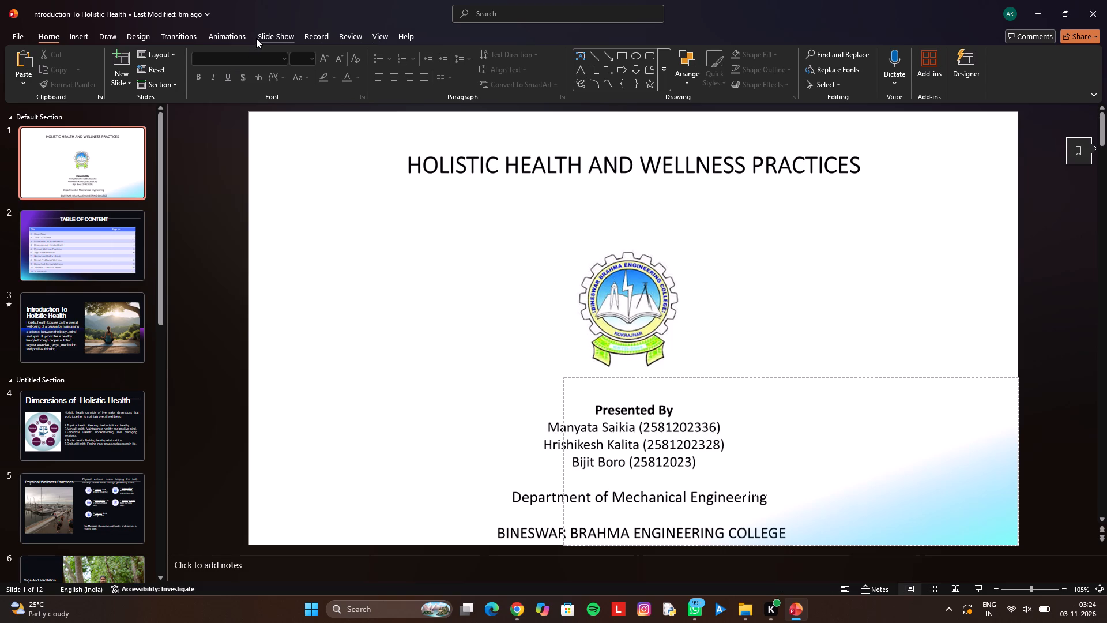
# Run the slide show from the cover slide and review every slide through to the closing thank-you slide, then exit it.
pyautogui.rightClick(94, 179)
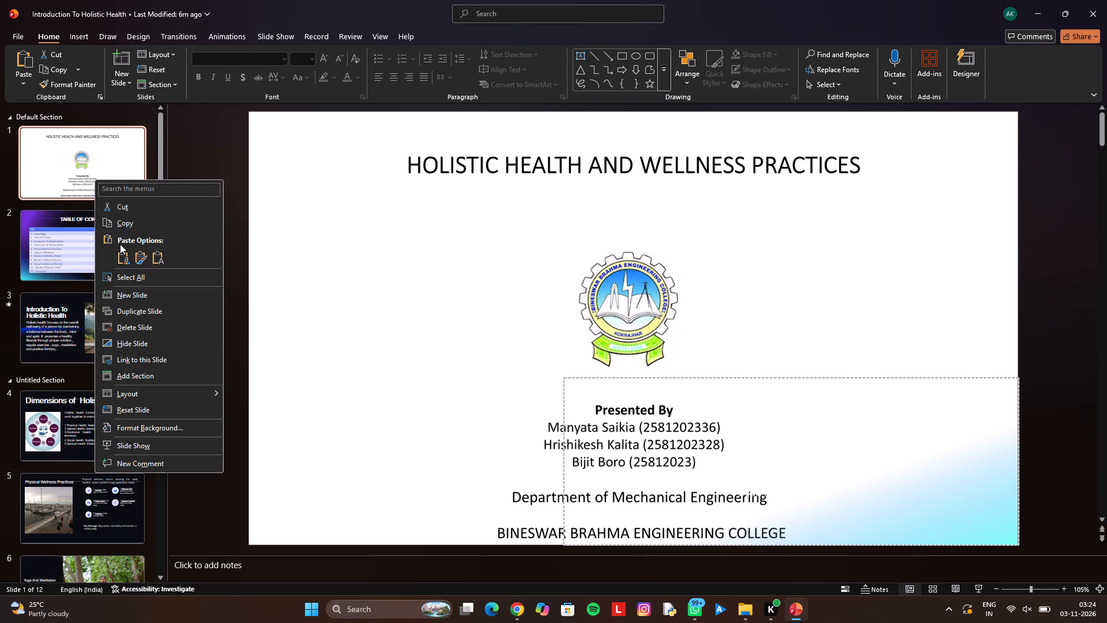
pyautogui.click(149, 441)
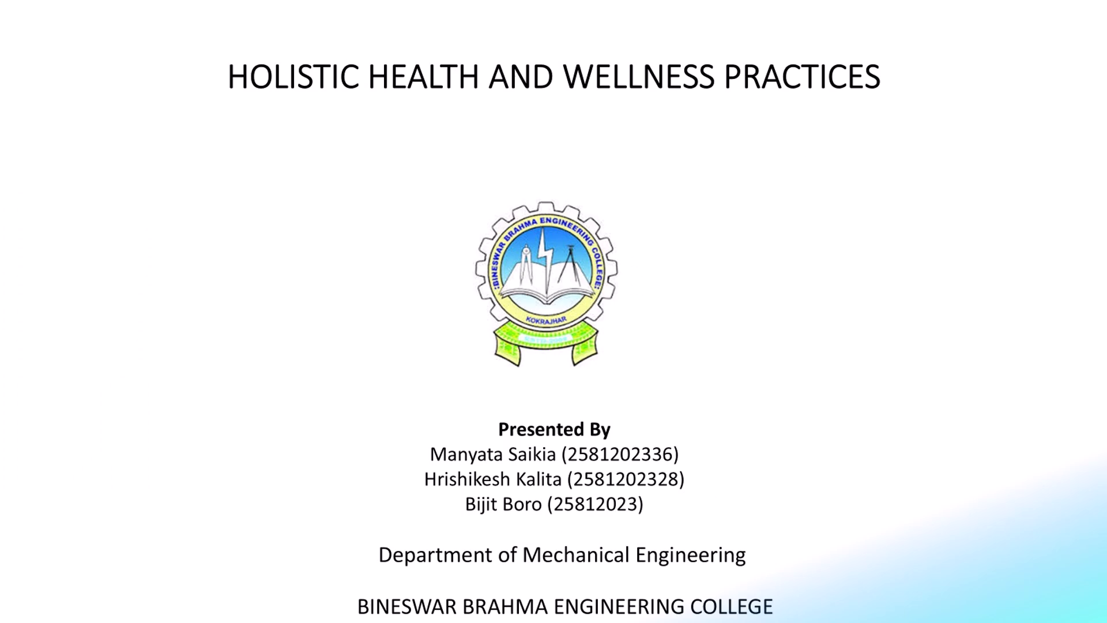
pyautogui.press('Right')
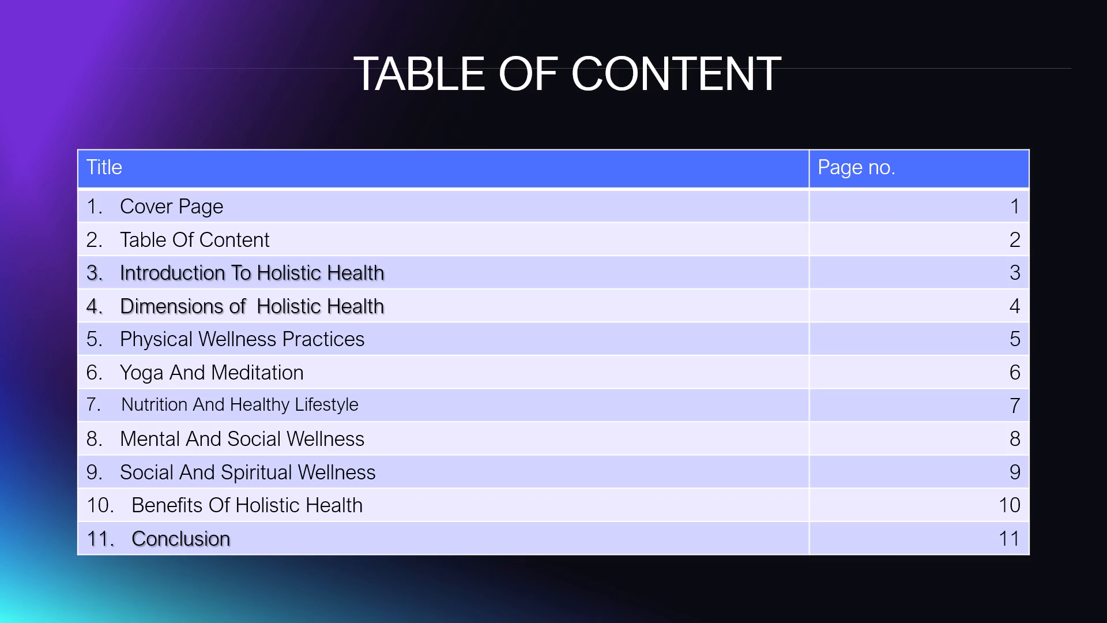
pyautogui.press('Left')
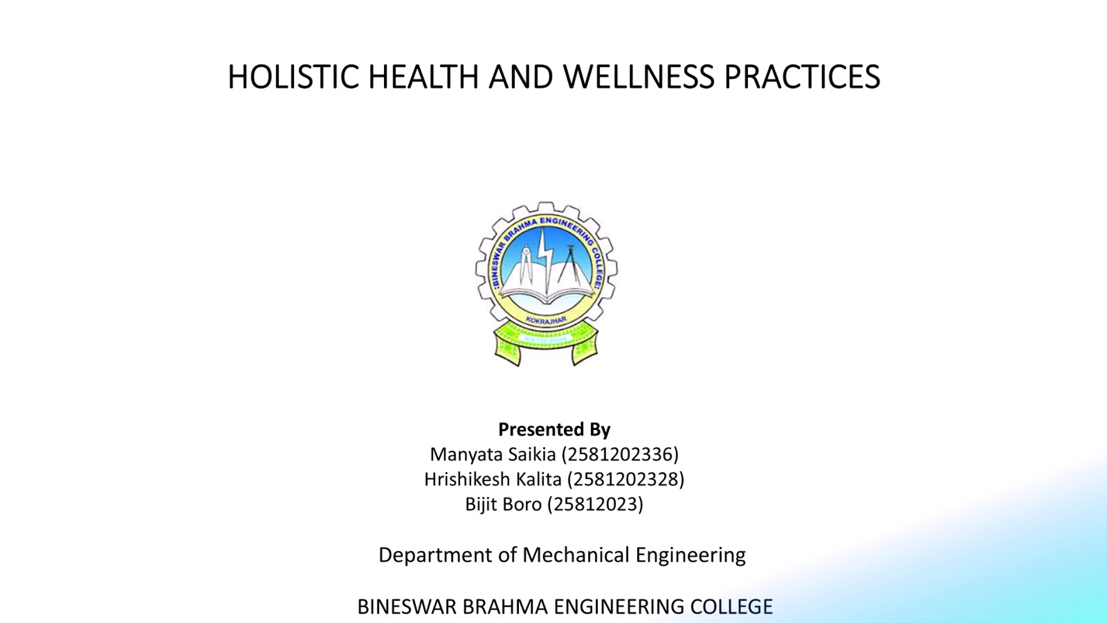
pyautogui.press('Right')
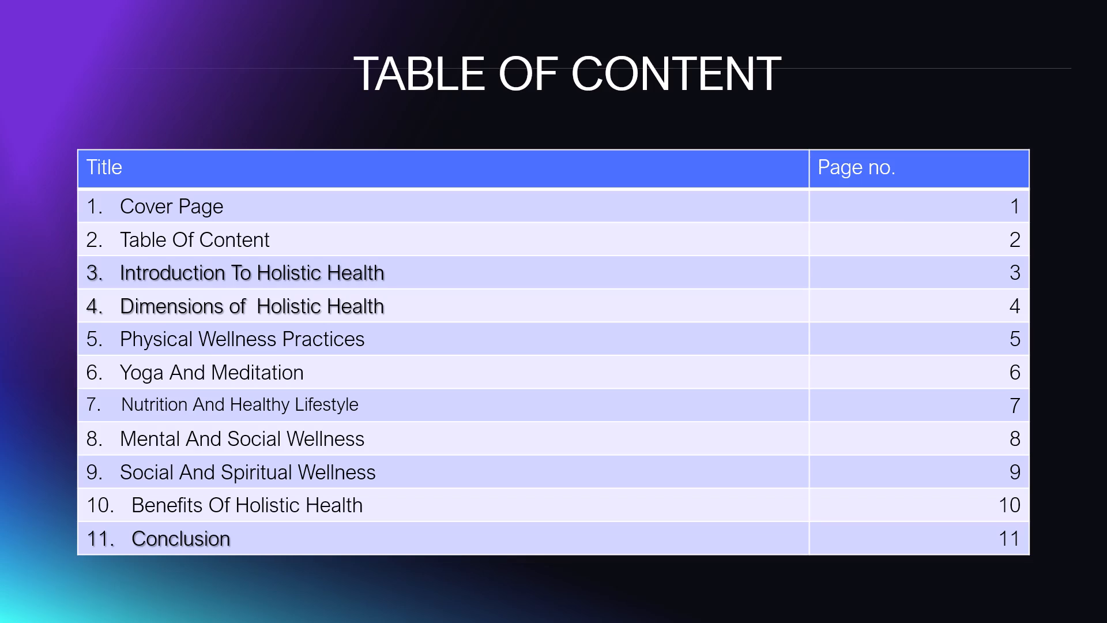
pyautogui.press('Right')
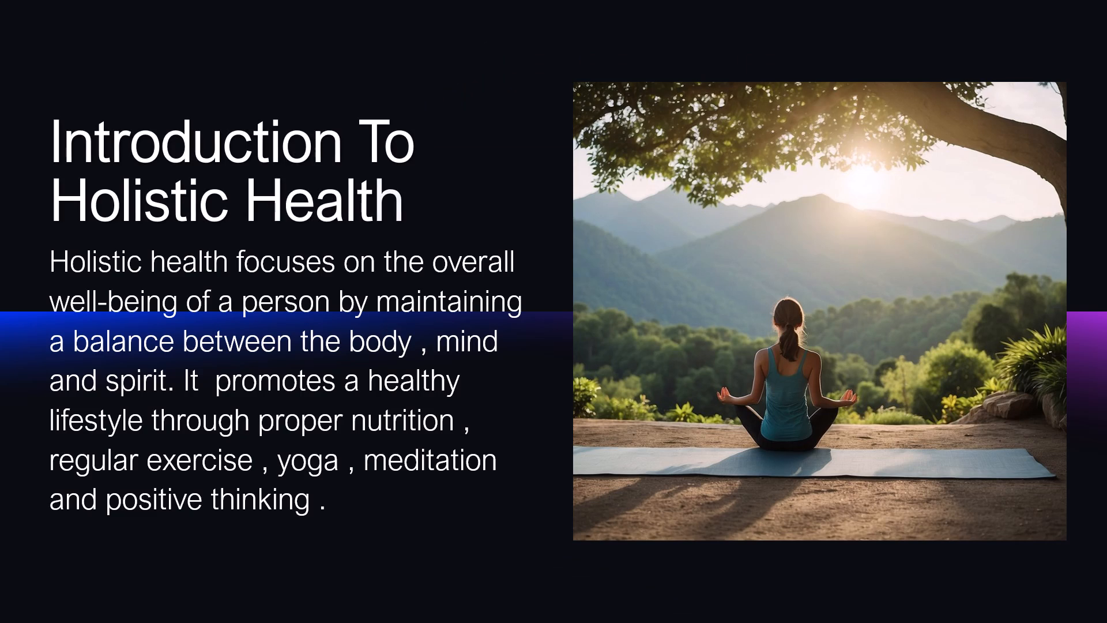
pyautogui.press('Right')
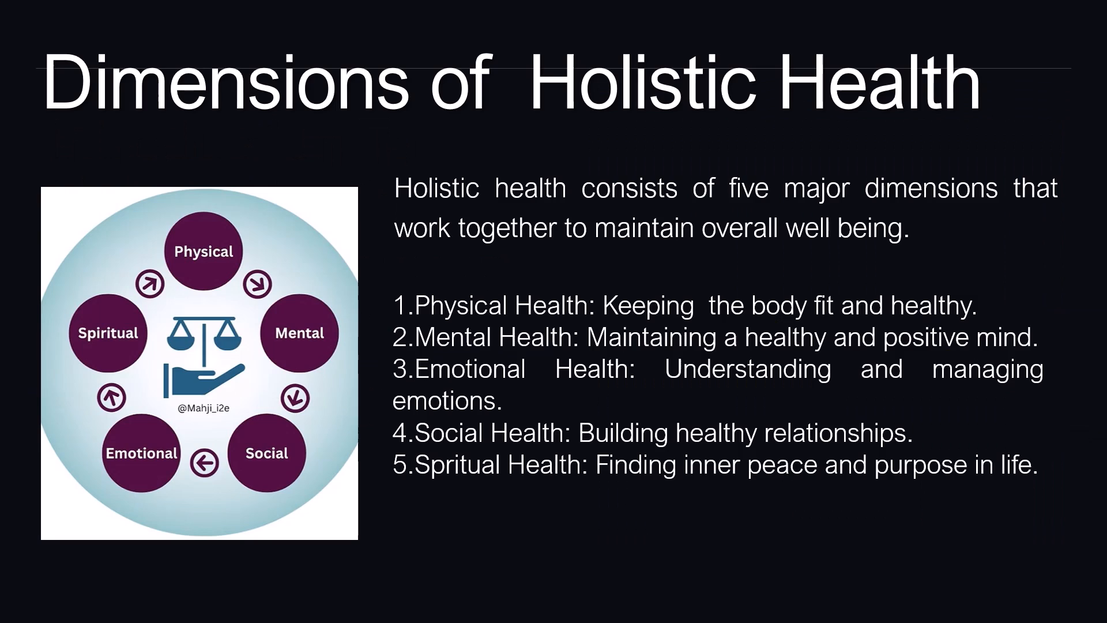
pyautogui.press('Right')
pyautogui.press('Right')
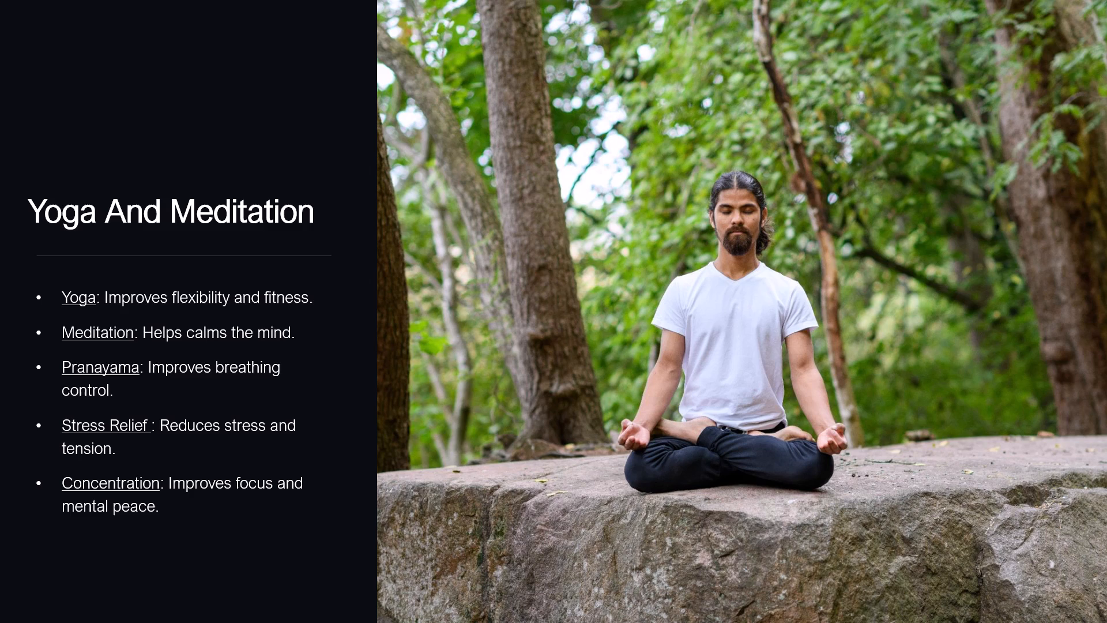
pyautogui.press('Right')
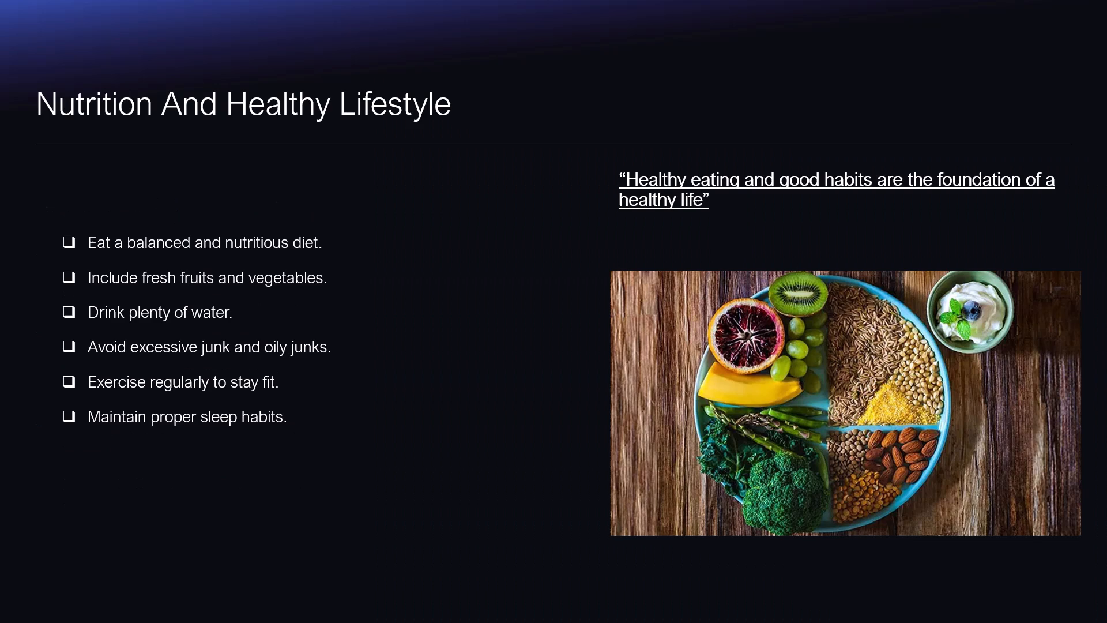
pyautogui.press('Right')
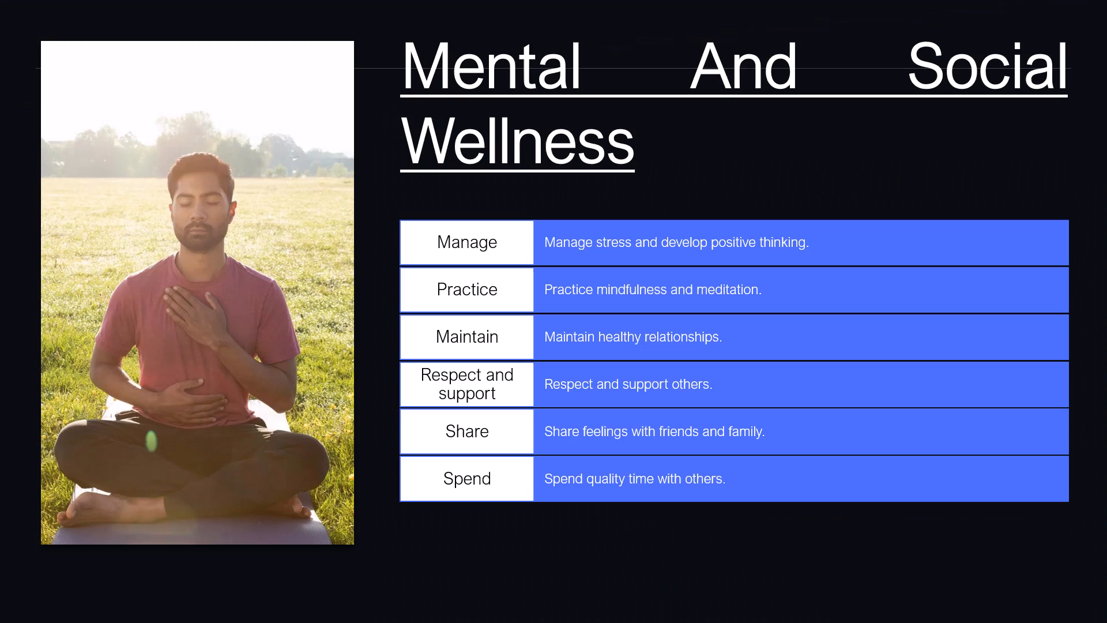
pyautogui.press('Right')
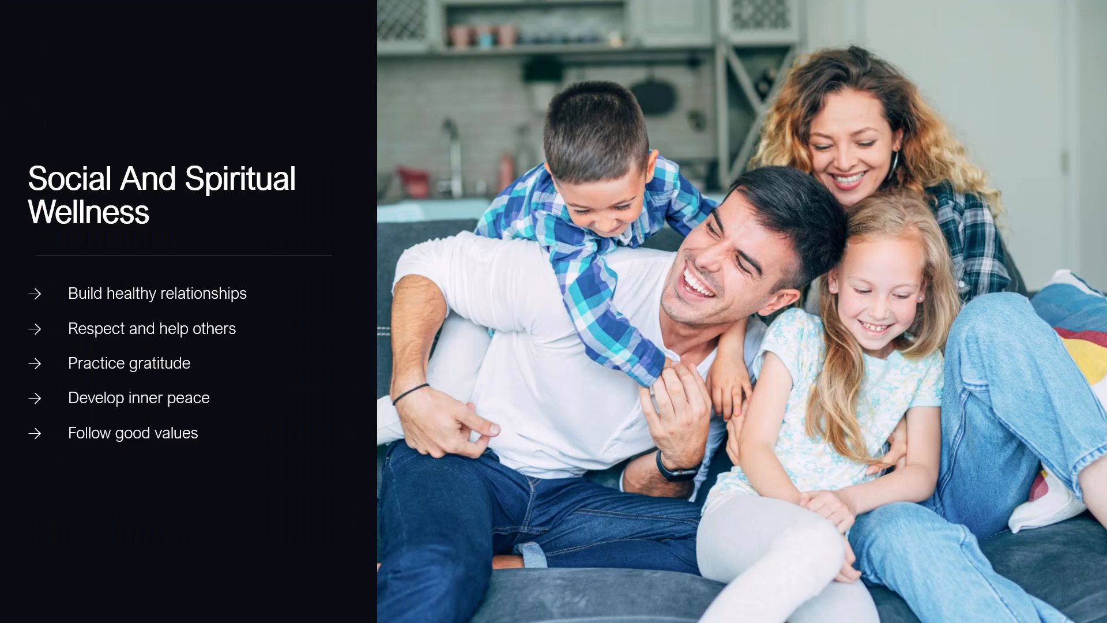
pyautogui.press('Right')
pyautogui.press('Right')
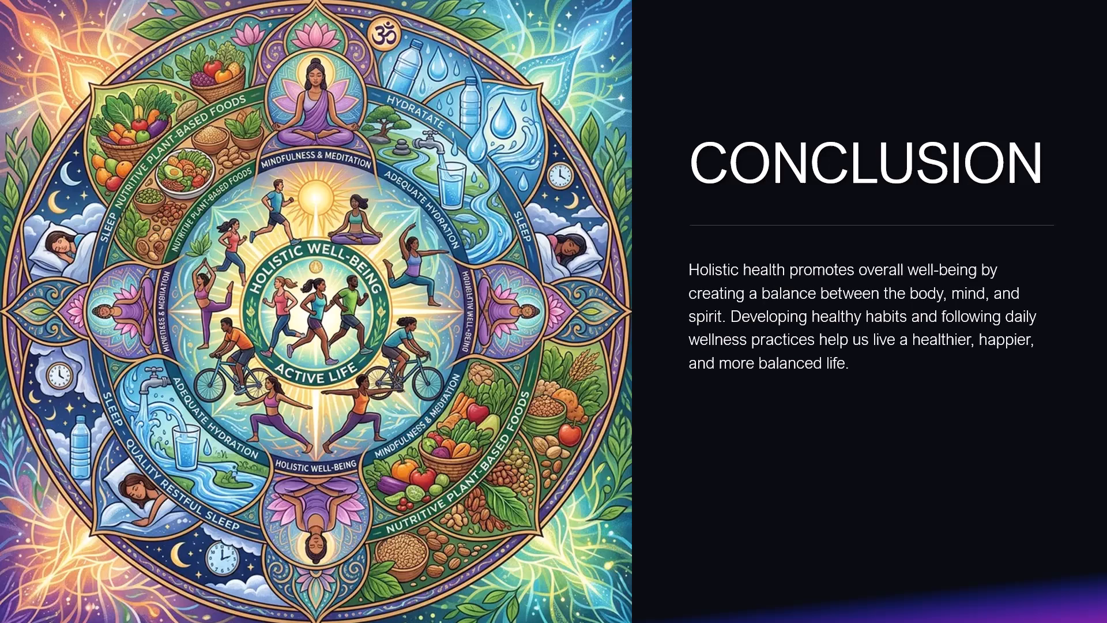
pyautogui.press('Right')
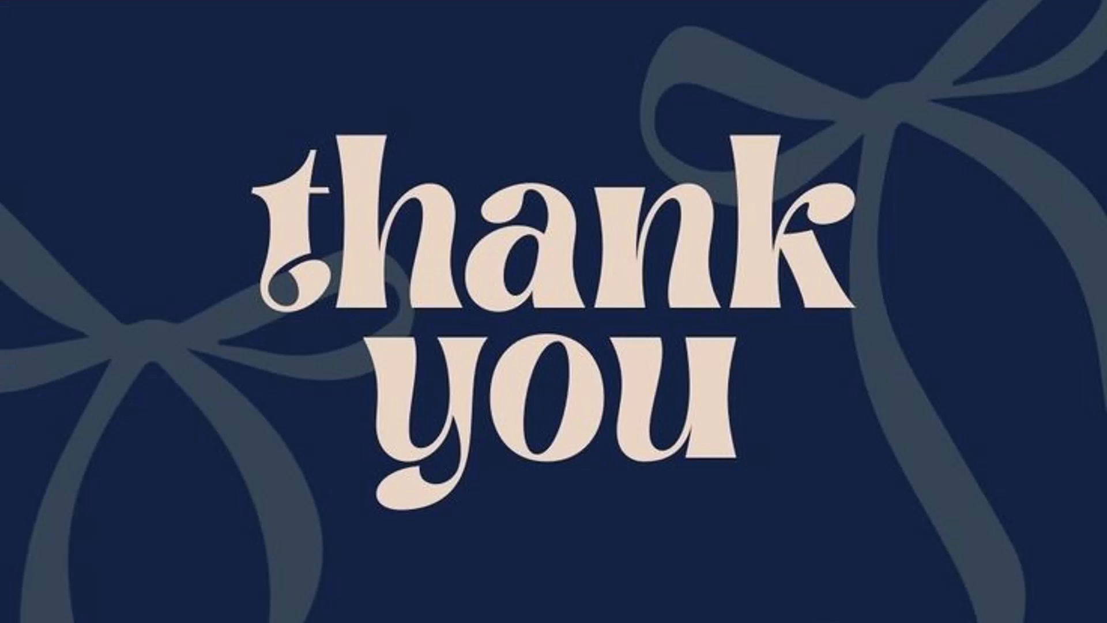
pyautogui.press('Escape')
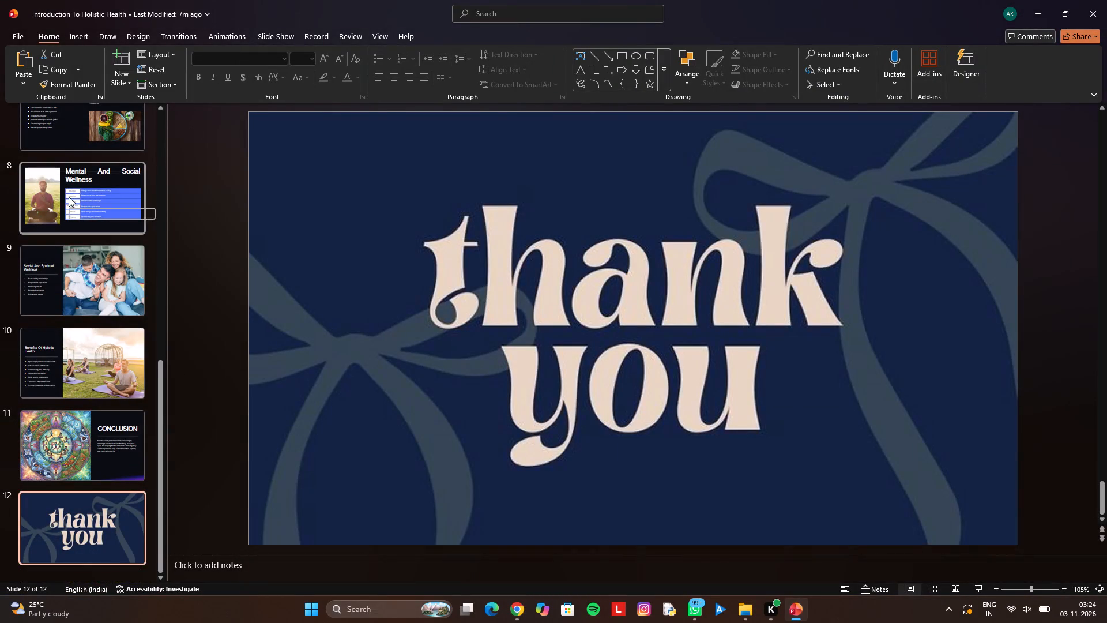
# Underline the CONCLUSION heading on slide 11.
pyautogui.click(106, 445)
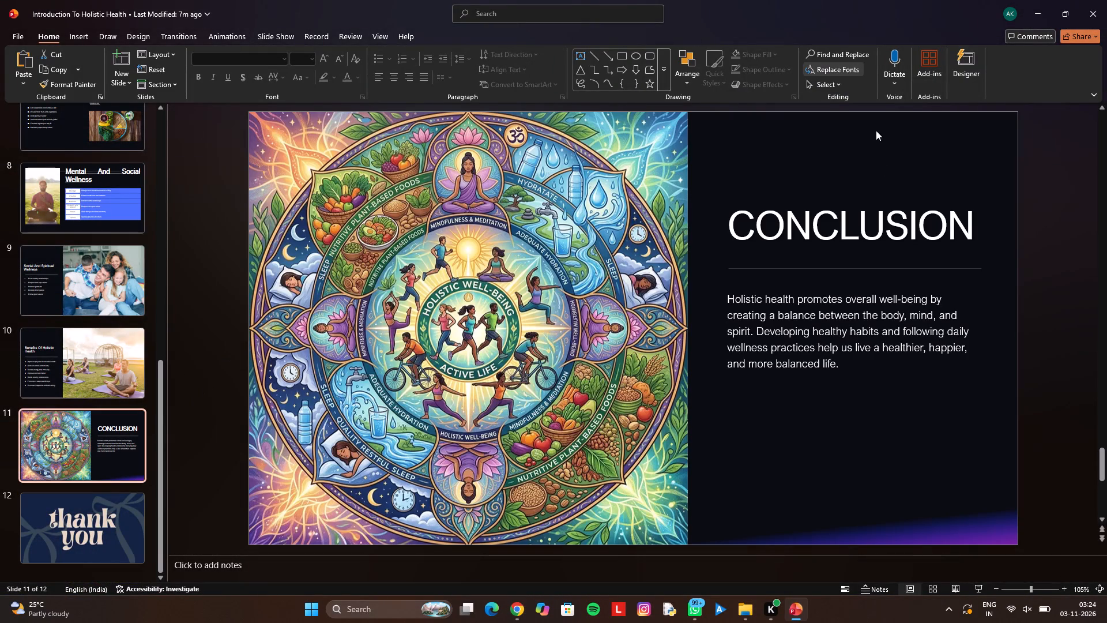
pyautogui.doubleClick(852, 224)
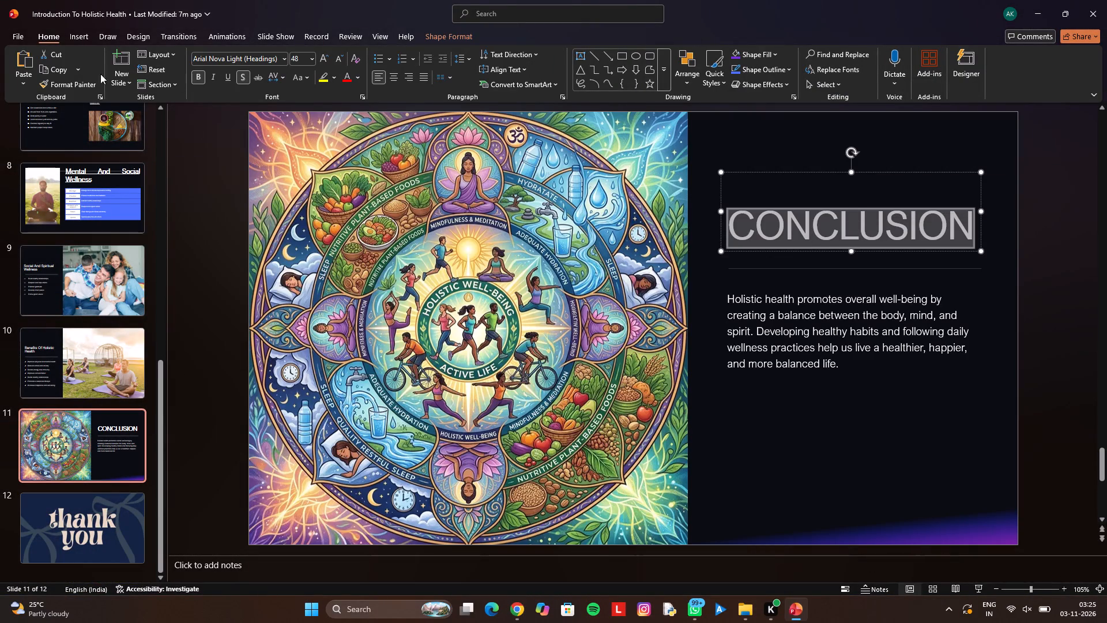
pyautogui.click(226, 74)
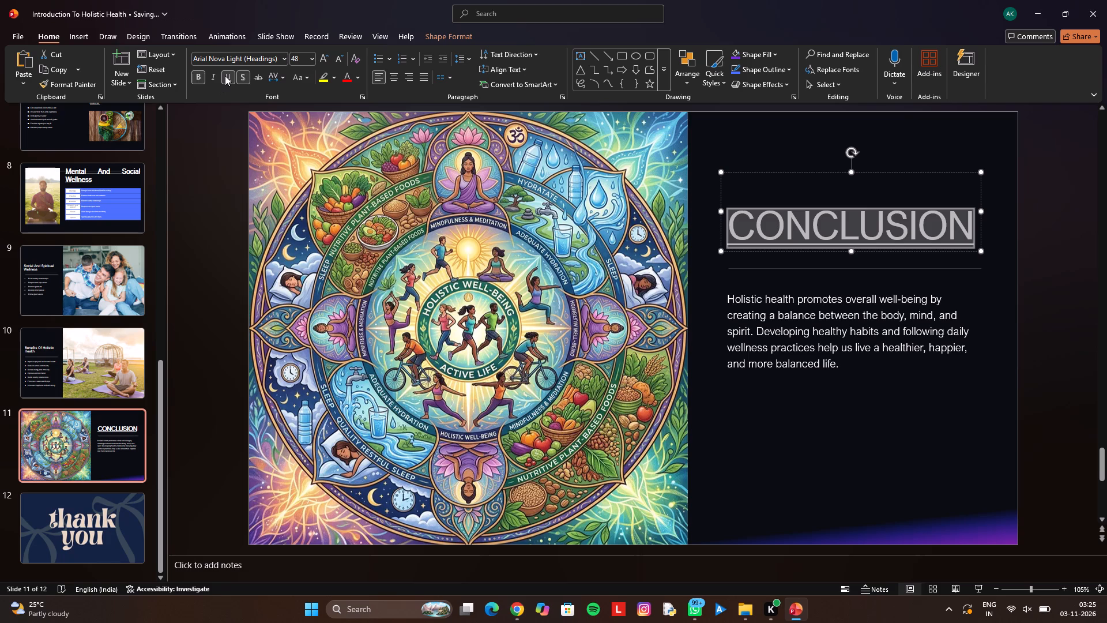
pyautogui.click(1022, 245)
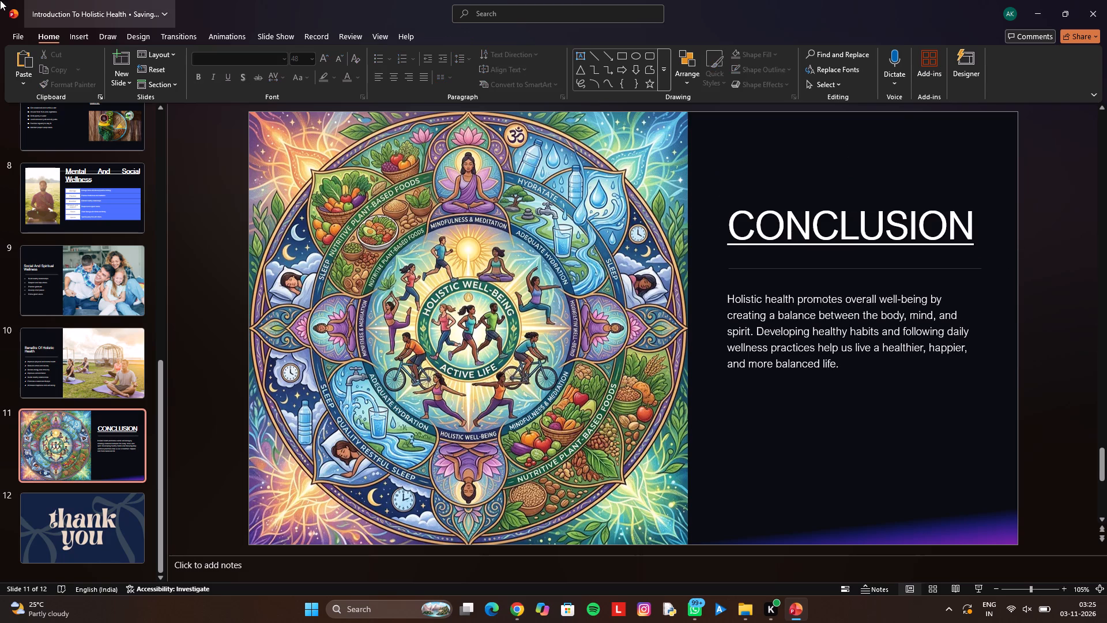
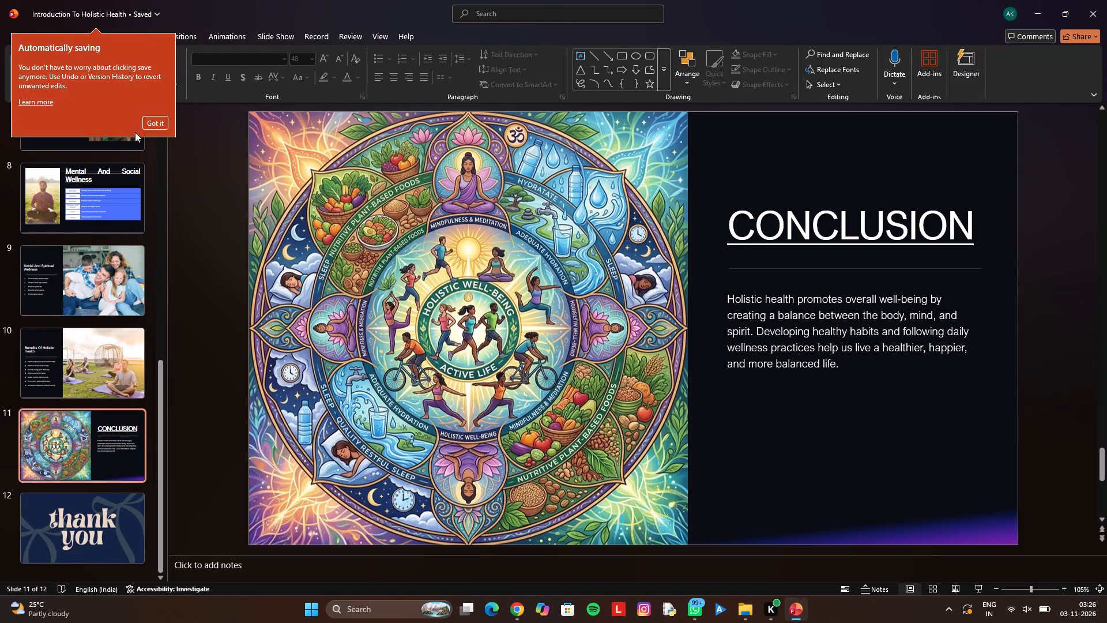
# Dismiss the notice about automatic saving.
pyautogui.click(157, 129)
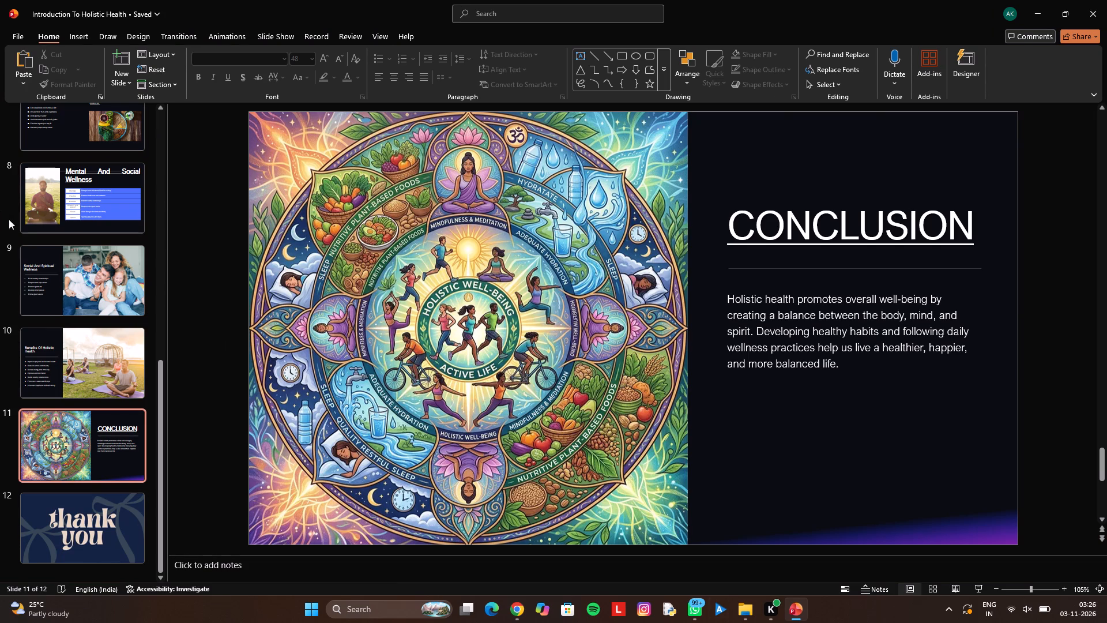
# Review the slides from Benefits Of Holistic Health back to the cover, then the table of content and remaining slide thumbnails, checking their headings.
pyautogui.click(55, 365)
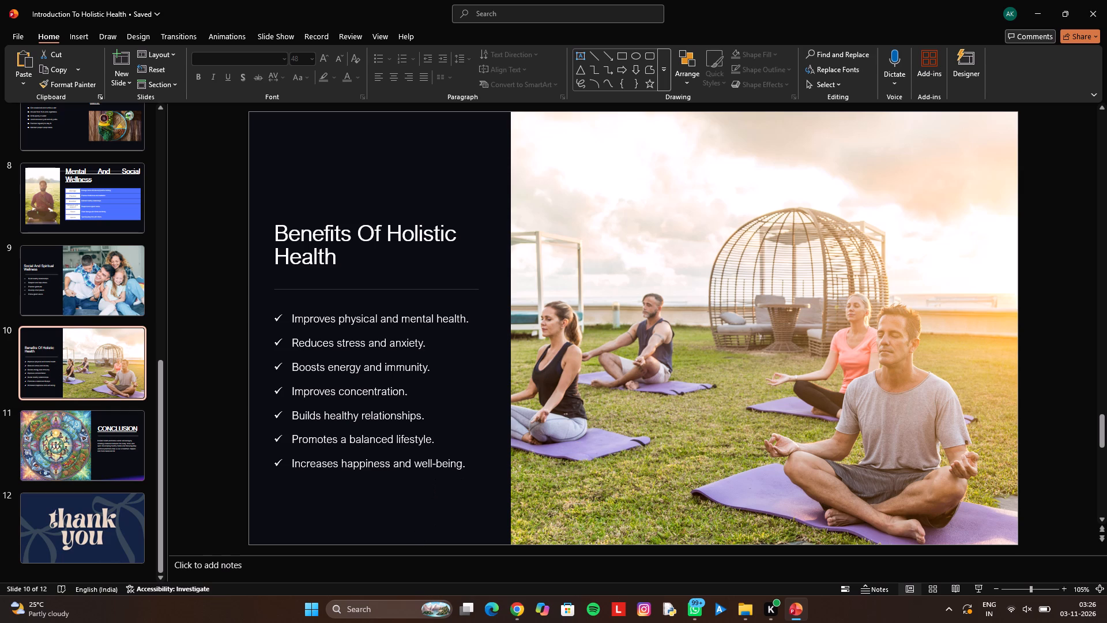
pyautogui.scroll(1, 252, 540)
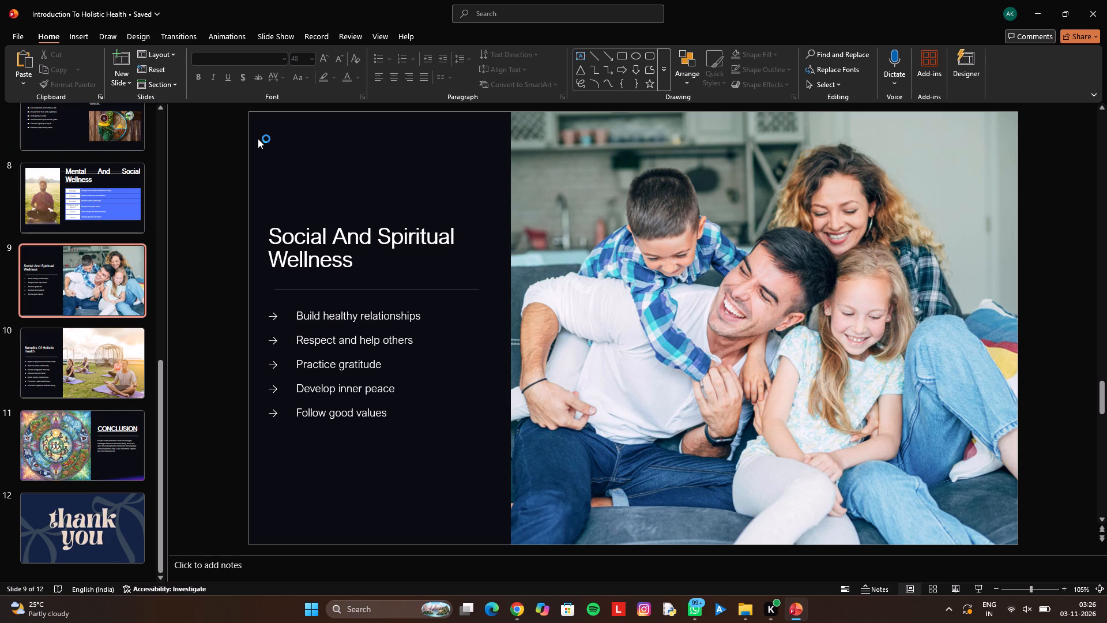
pyautogui.click(47, 281)
pyautogui.moveTo(84, 181); pyautogui.dragTo(96, 163)
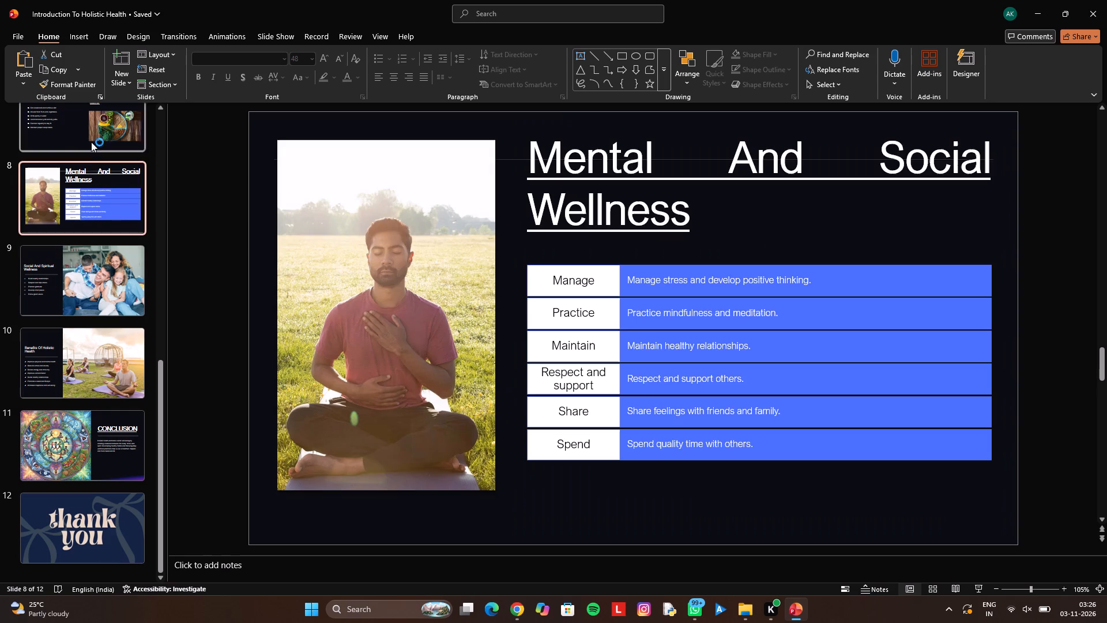
pyautogui.scroll(2, 125, 207)
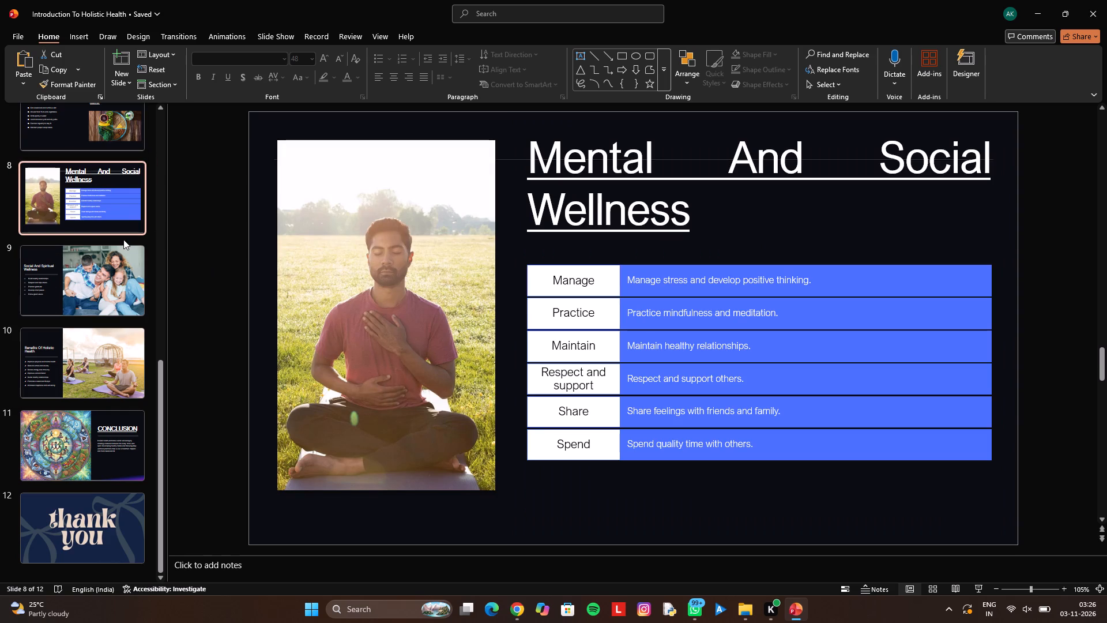
pyautogui.scroll(-1, 102, 305)
pyautogui.moveTo(108, 217); pyautogui.dragTo(113, 228)
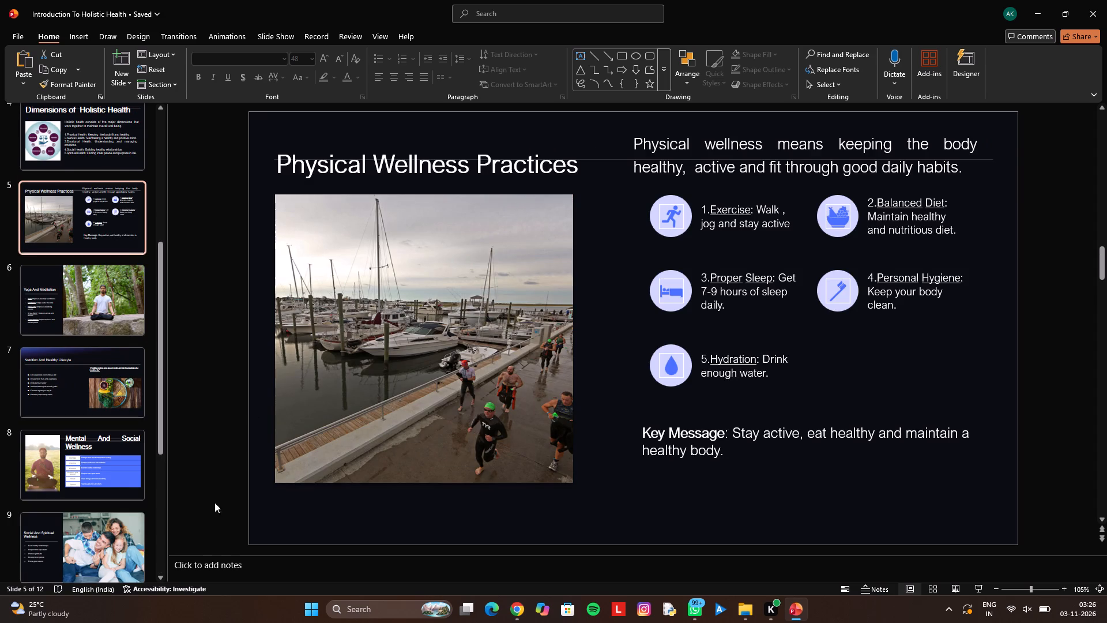
pyautogui.scroll(2, 135, 303)
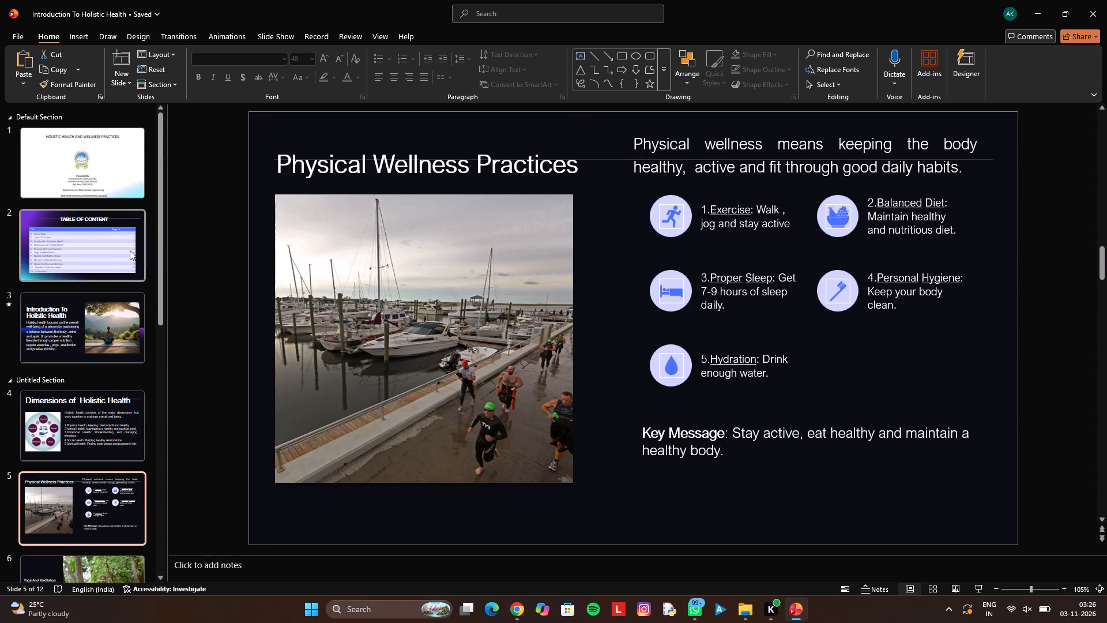
pyautogui.click(130, 250)
pyautogui.click(82, 160)
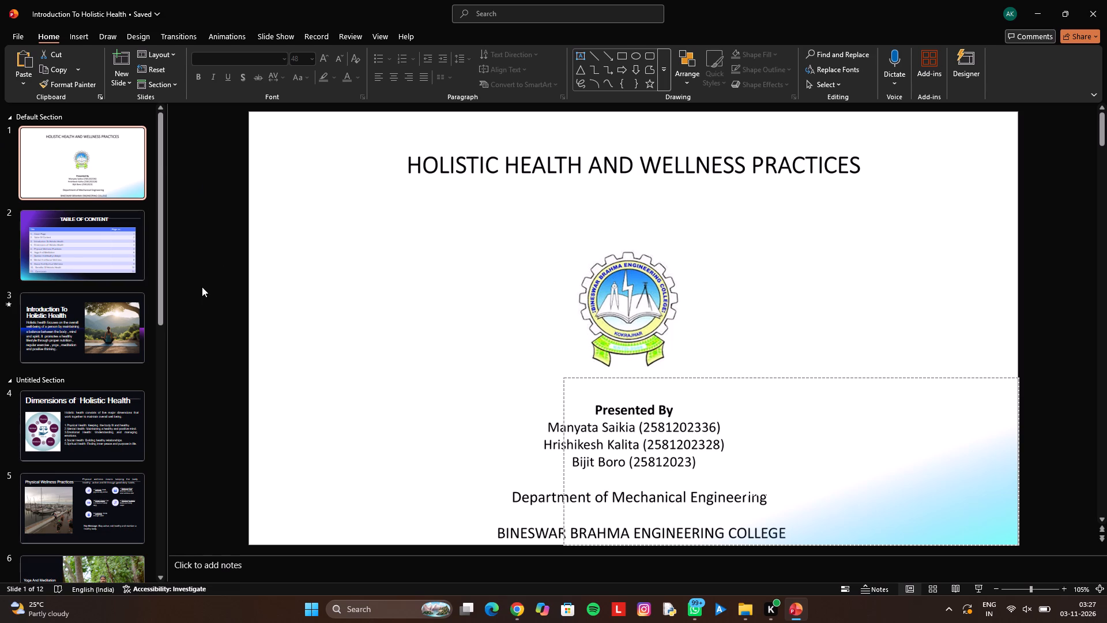
pyautogui.scroll(-4, 127, 297)
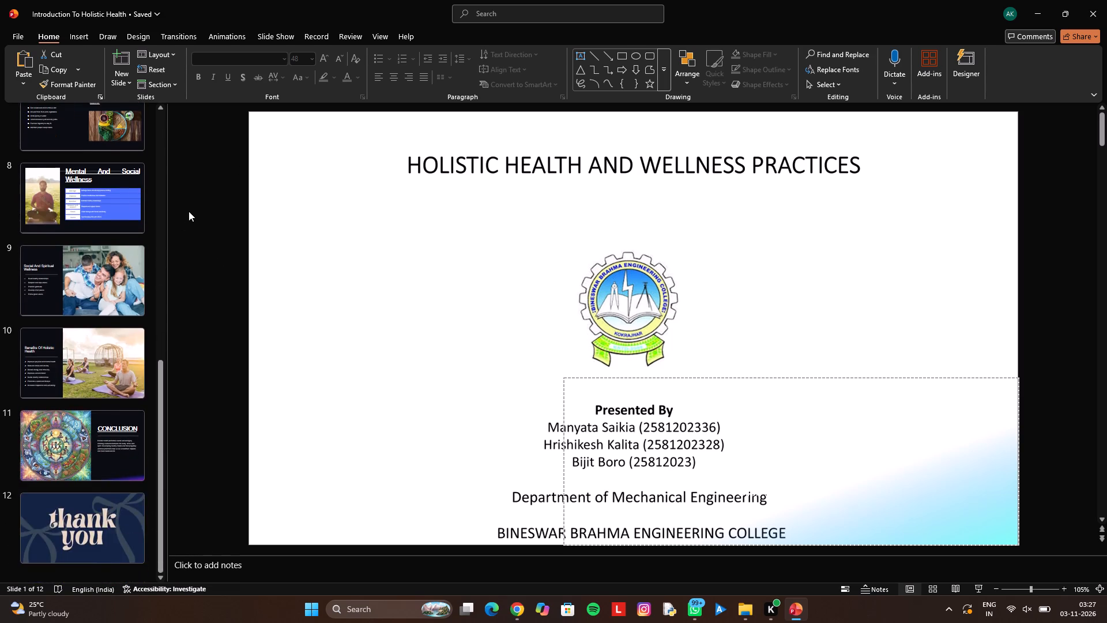
pyautogui.scroll(-1, 189, 211)
pyautogui.scroll(4, 87, 246)
pyautogui.scroll(-13, 121, 215)
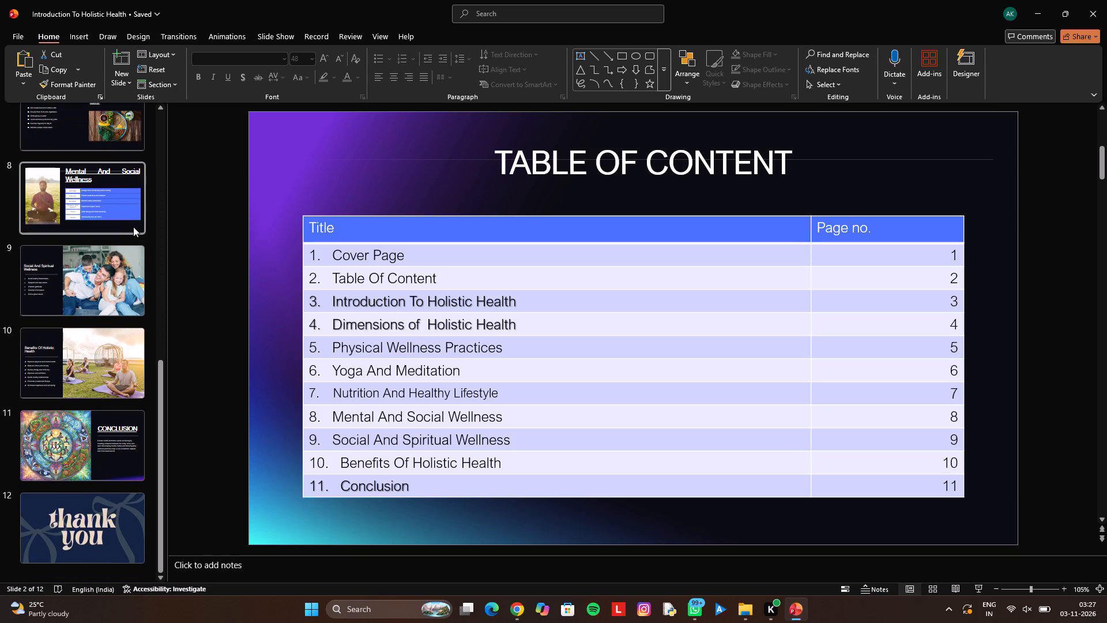
pyautogui.scroll(-8, 137, 229)
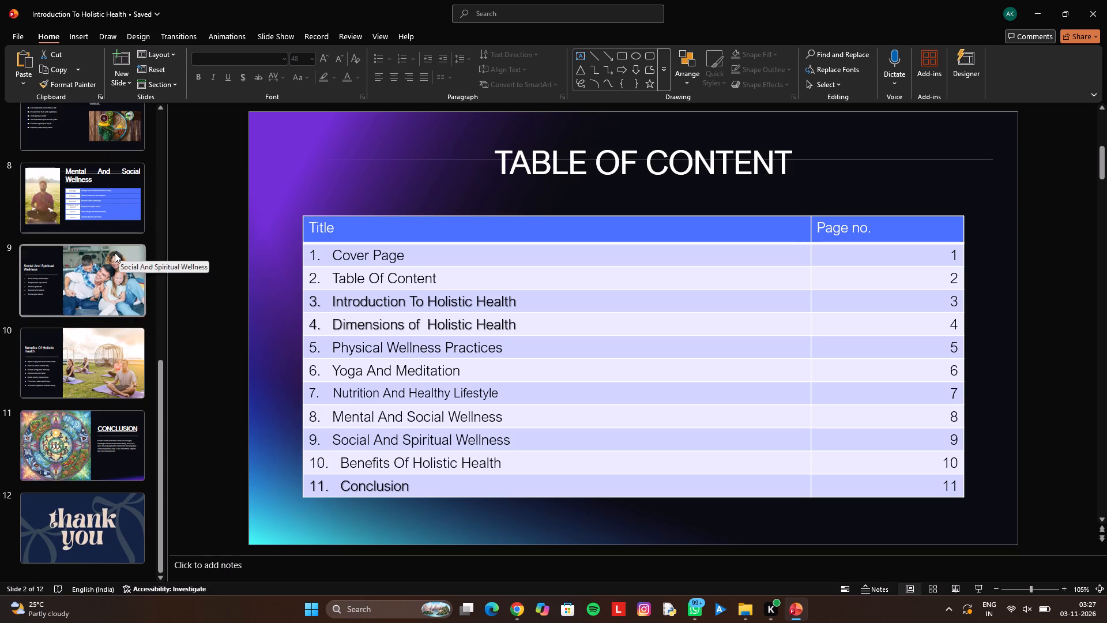